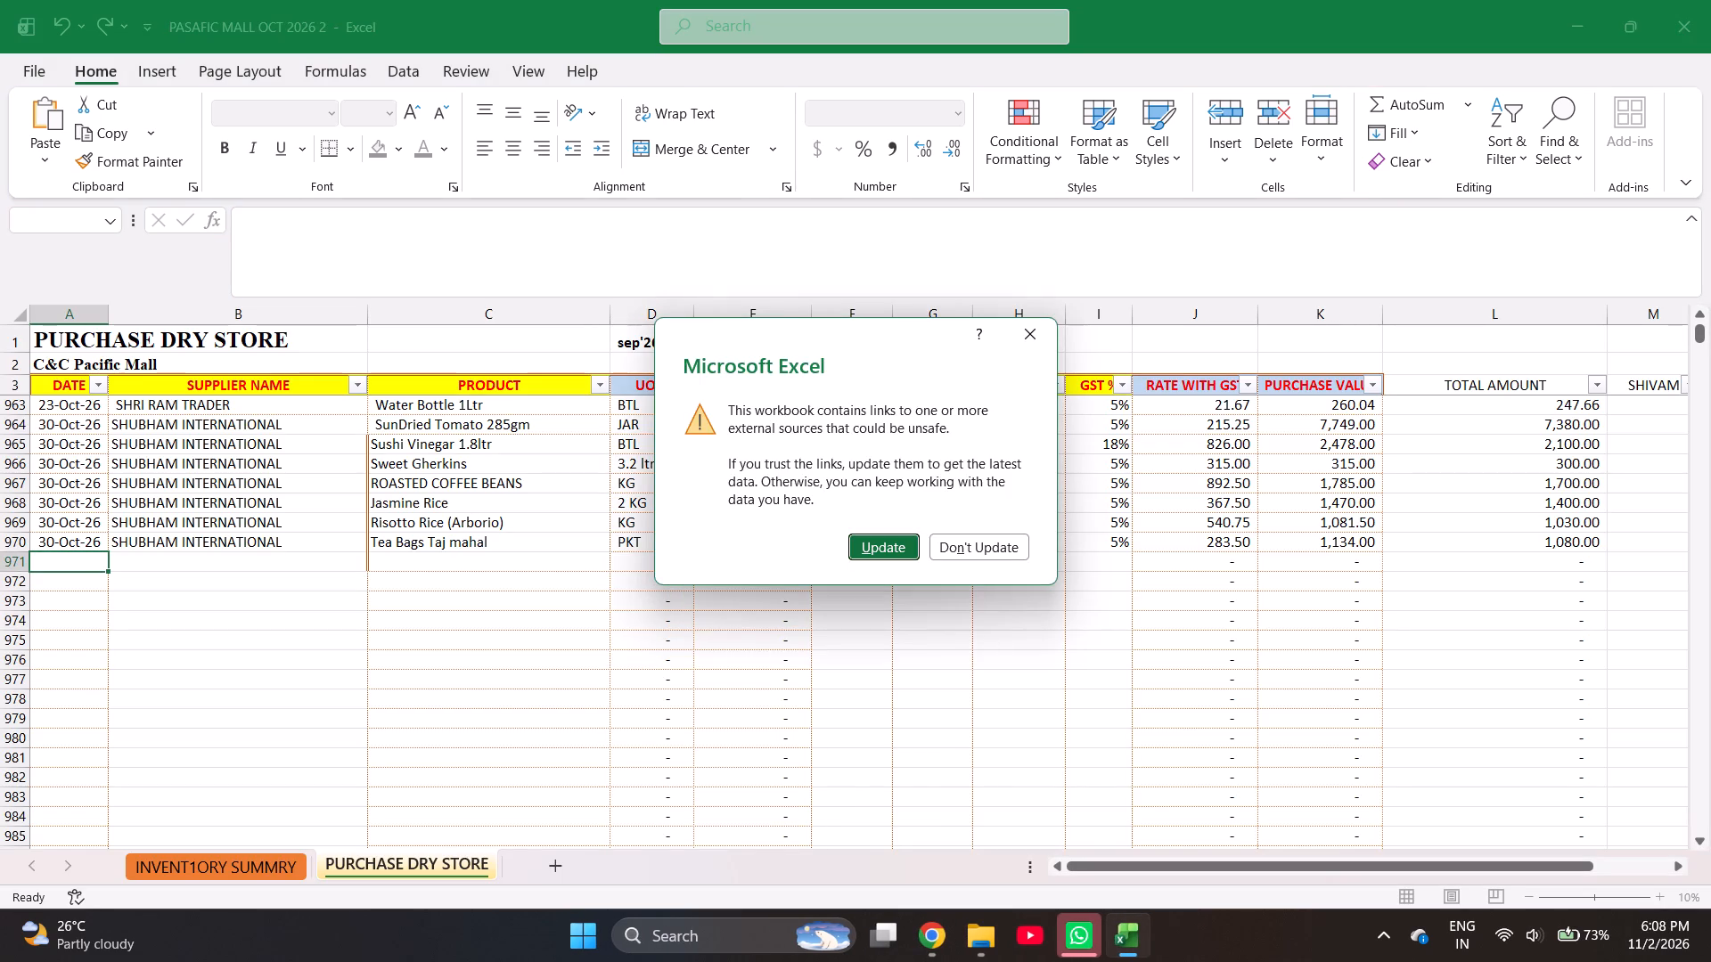
Open the PASAFIC MALL OCT 2026 2 workbook without updating its links to external sources.
key("Return")
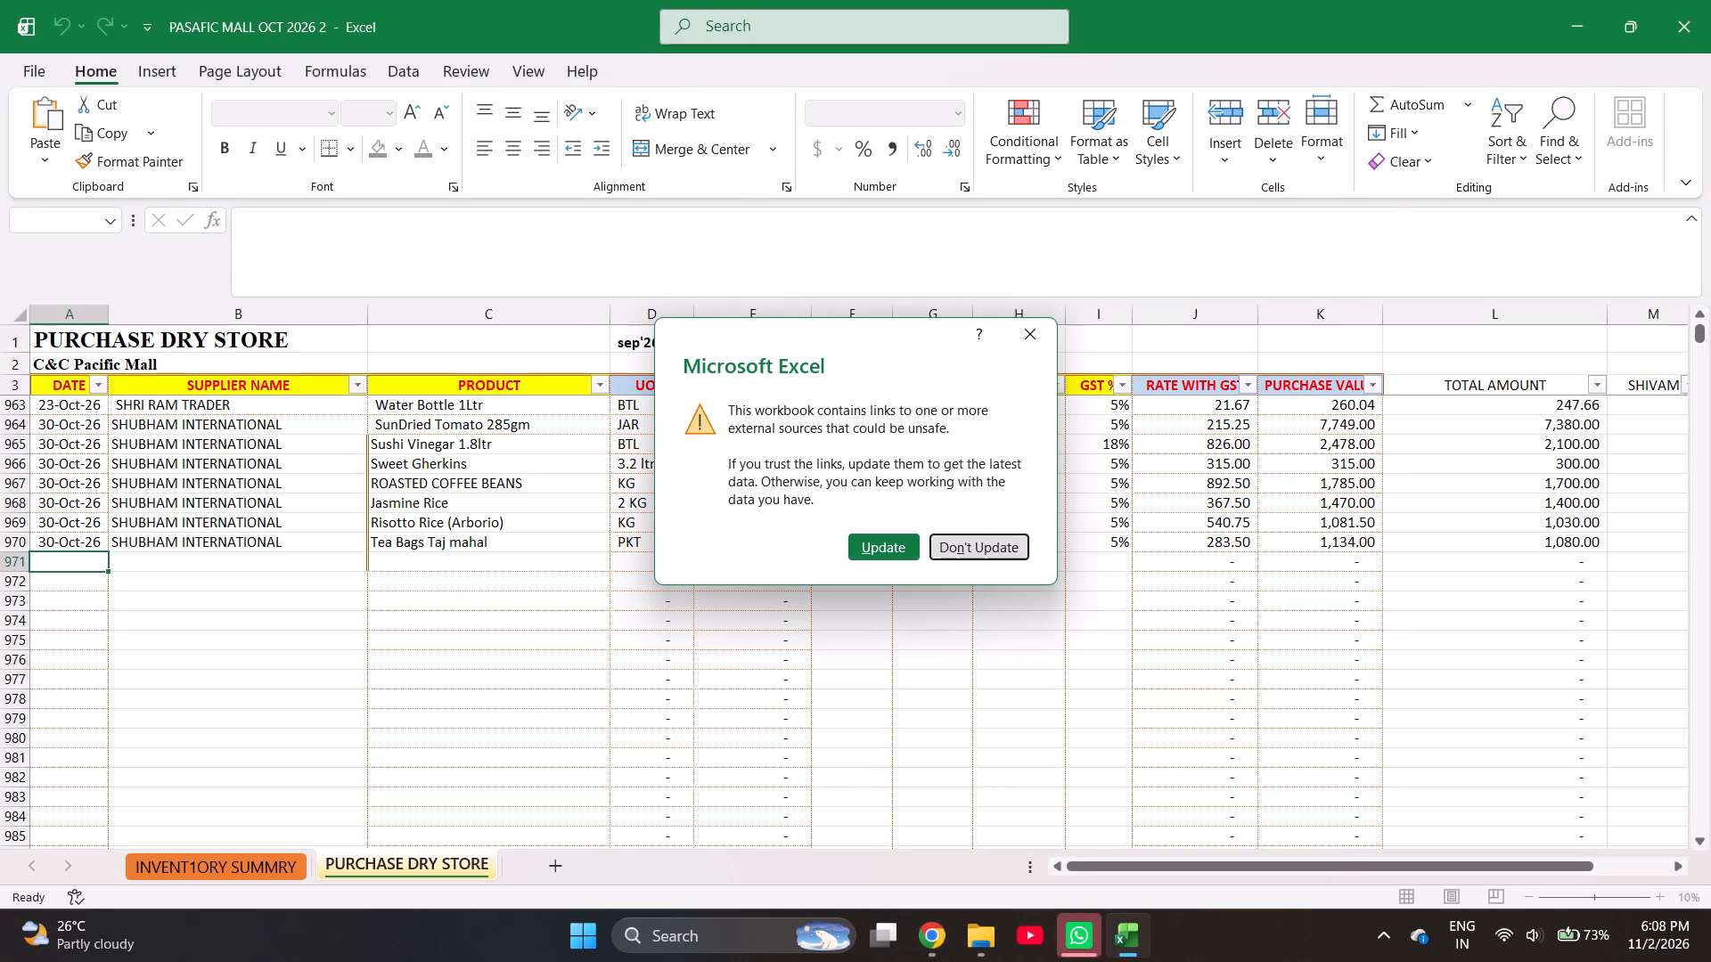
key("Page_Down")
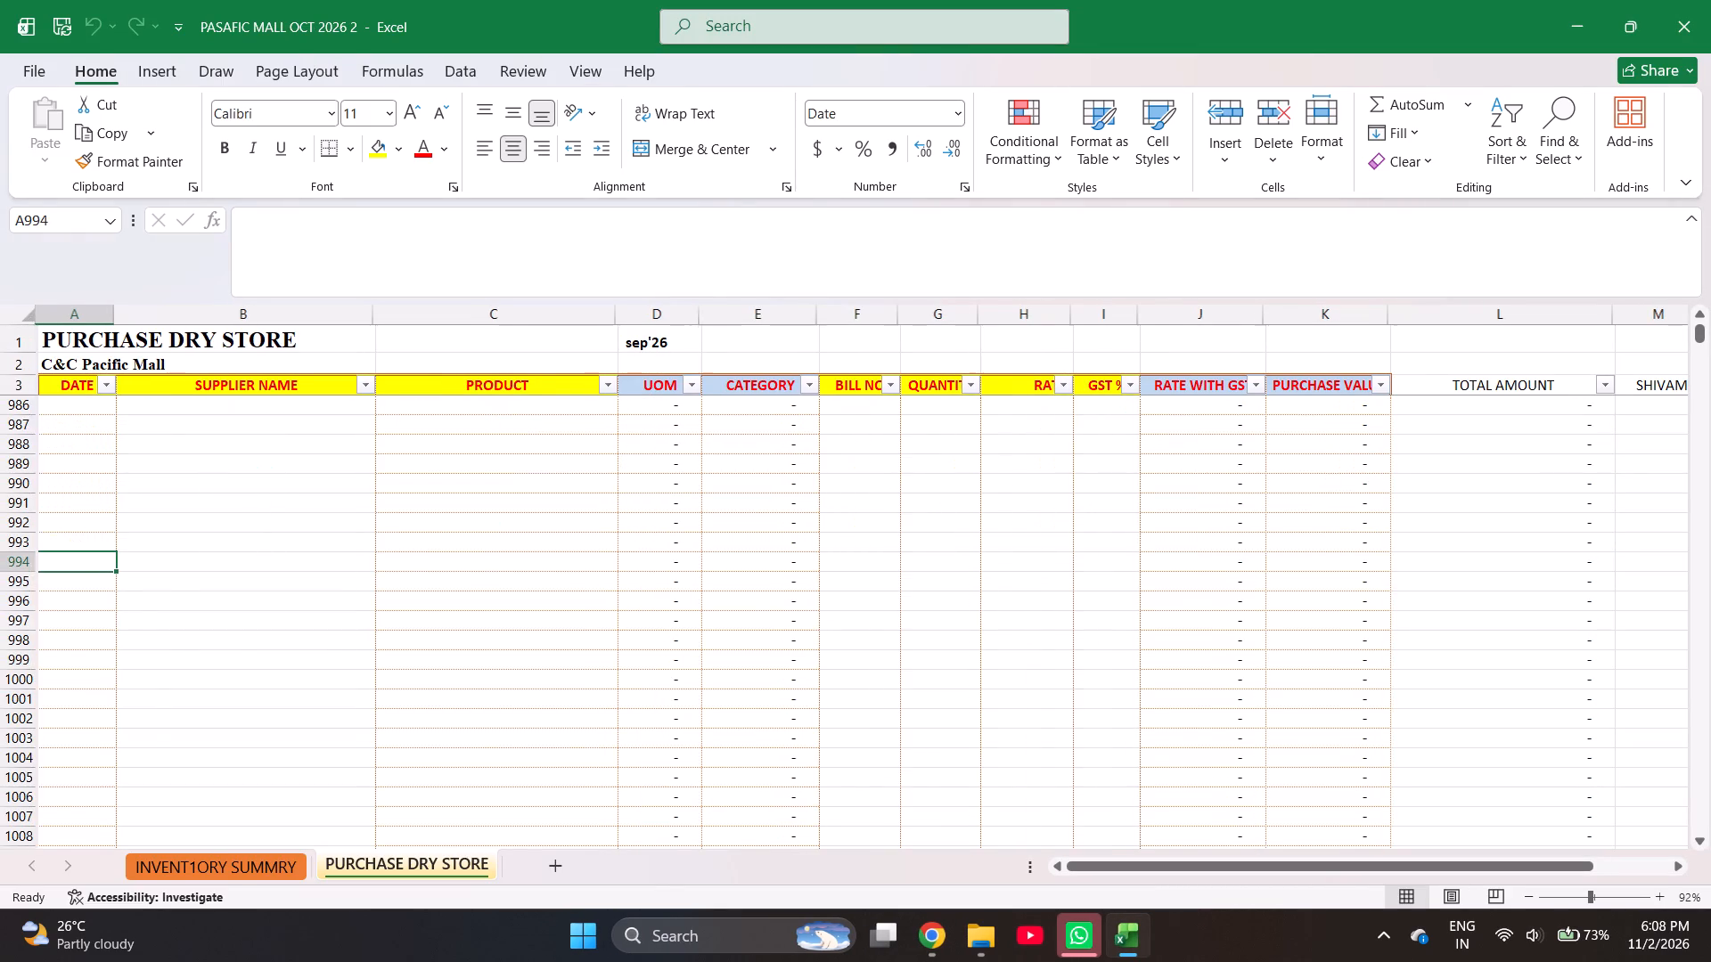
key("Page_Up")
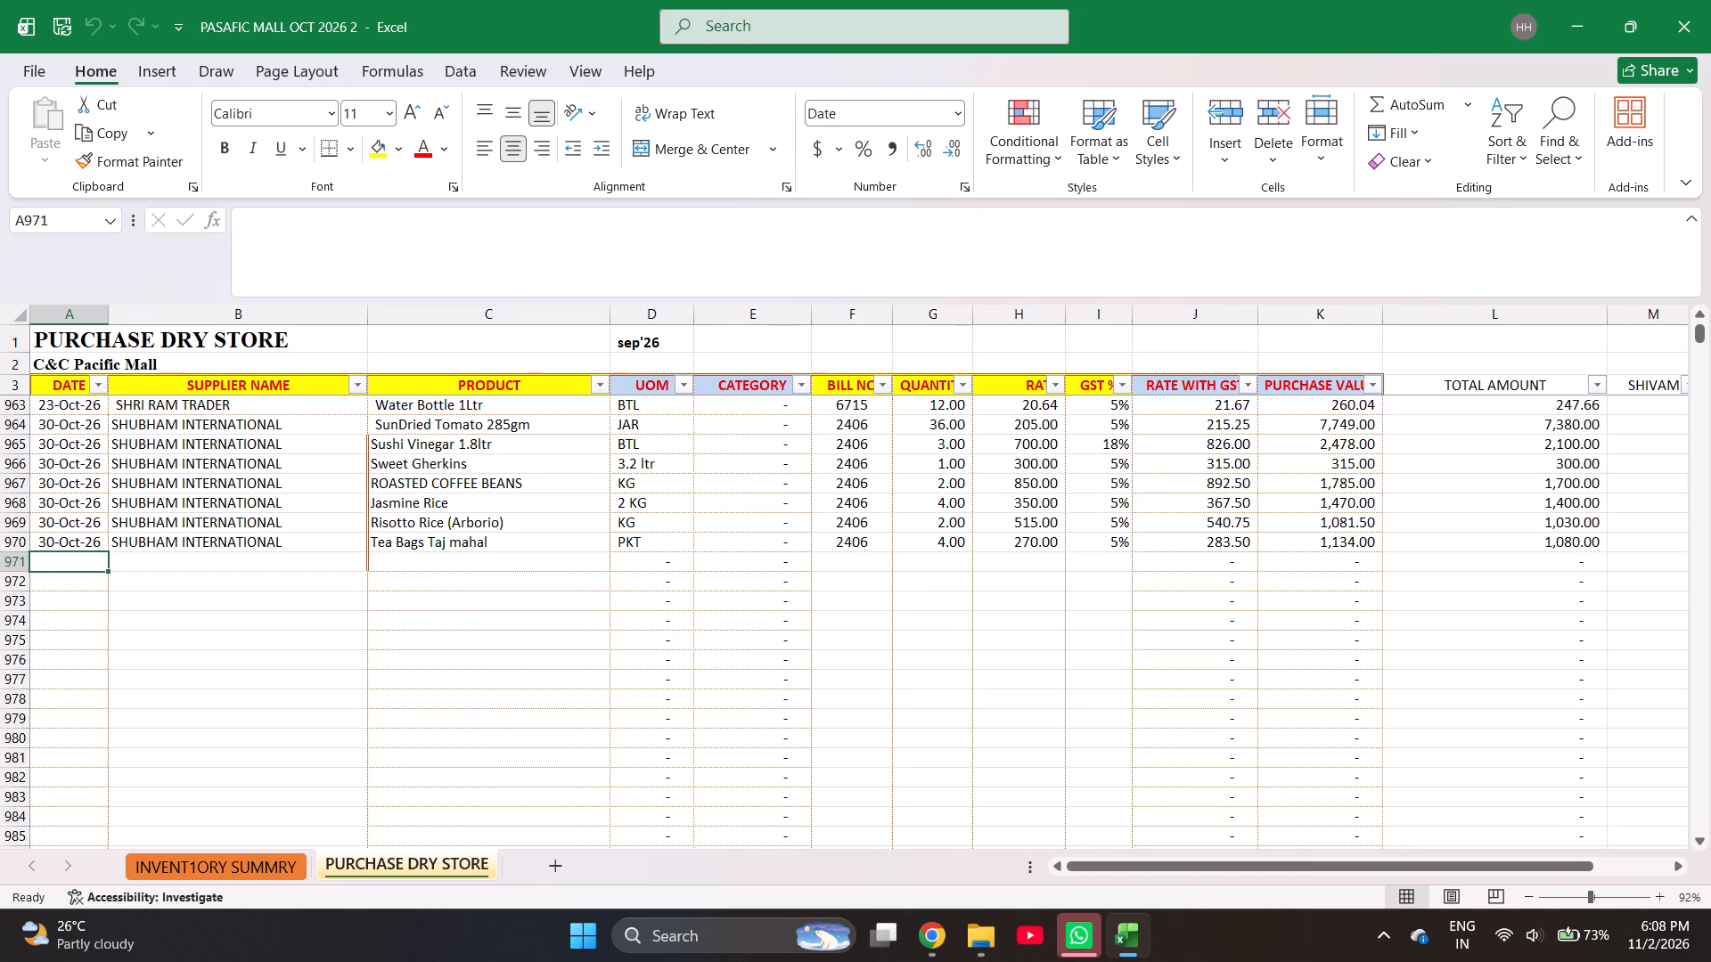
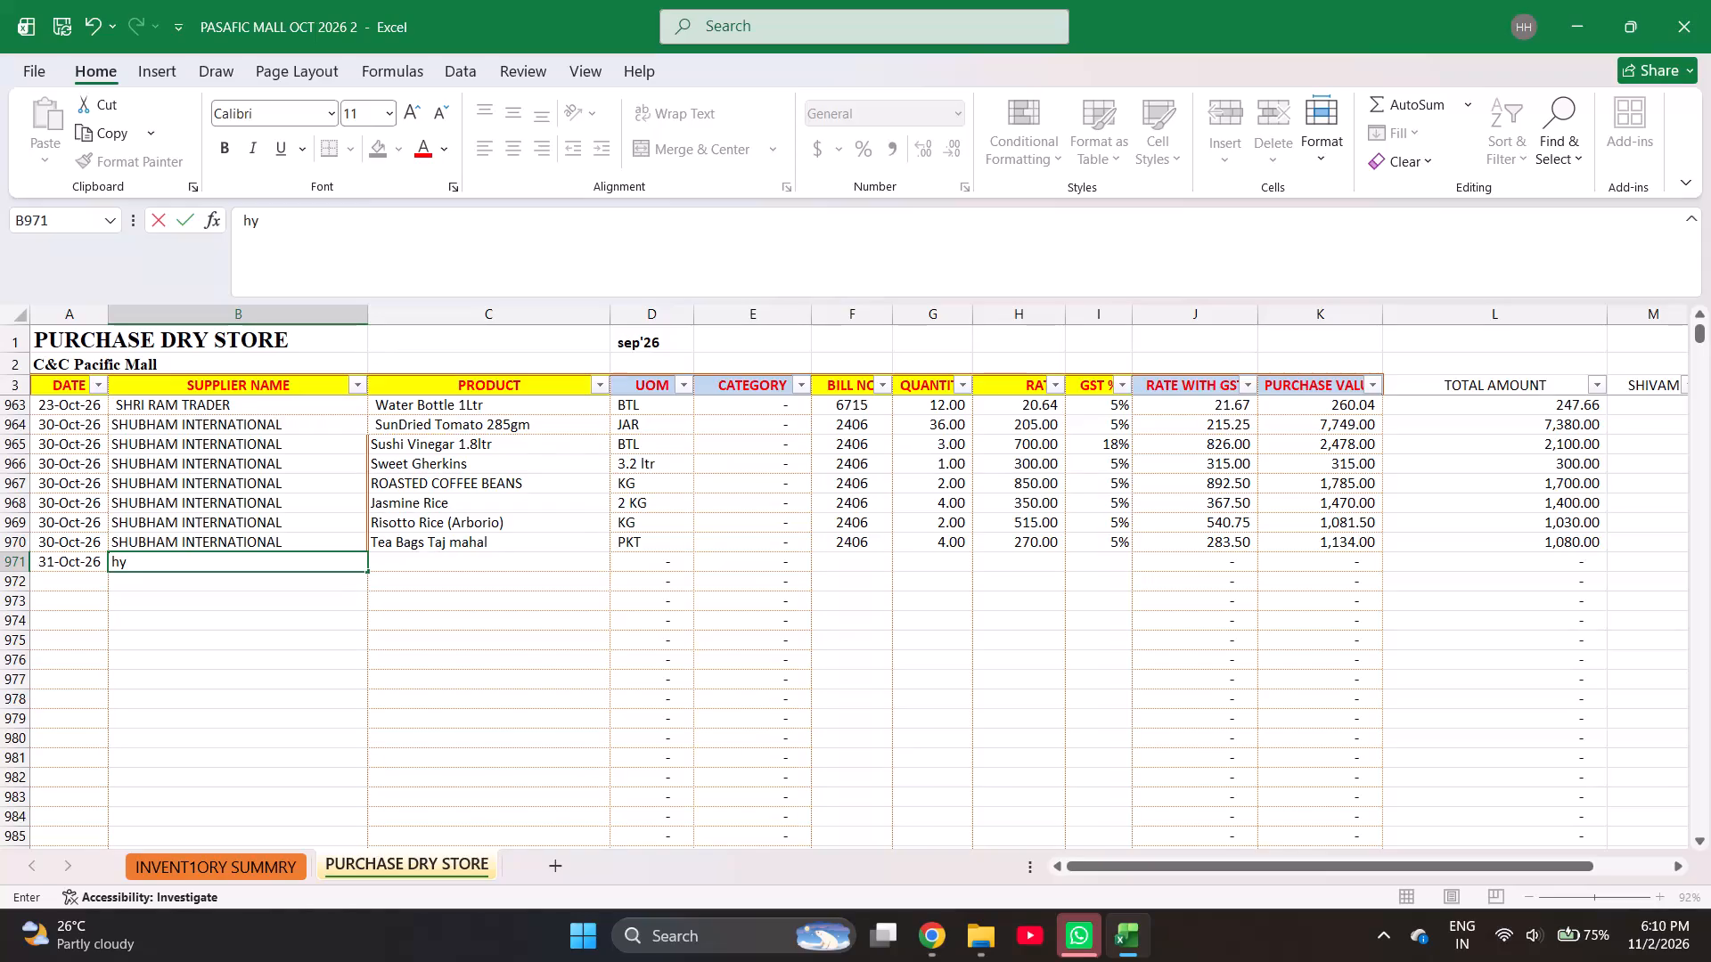
Replace the lowercase entry in the supplier name cell of the 31-Oct-26 row with HYPER in capitals.
key("BackSpace")
key("BackSpace")
type("HY")
type("PER")
key("space")
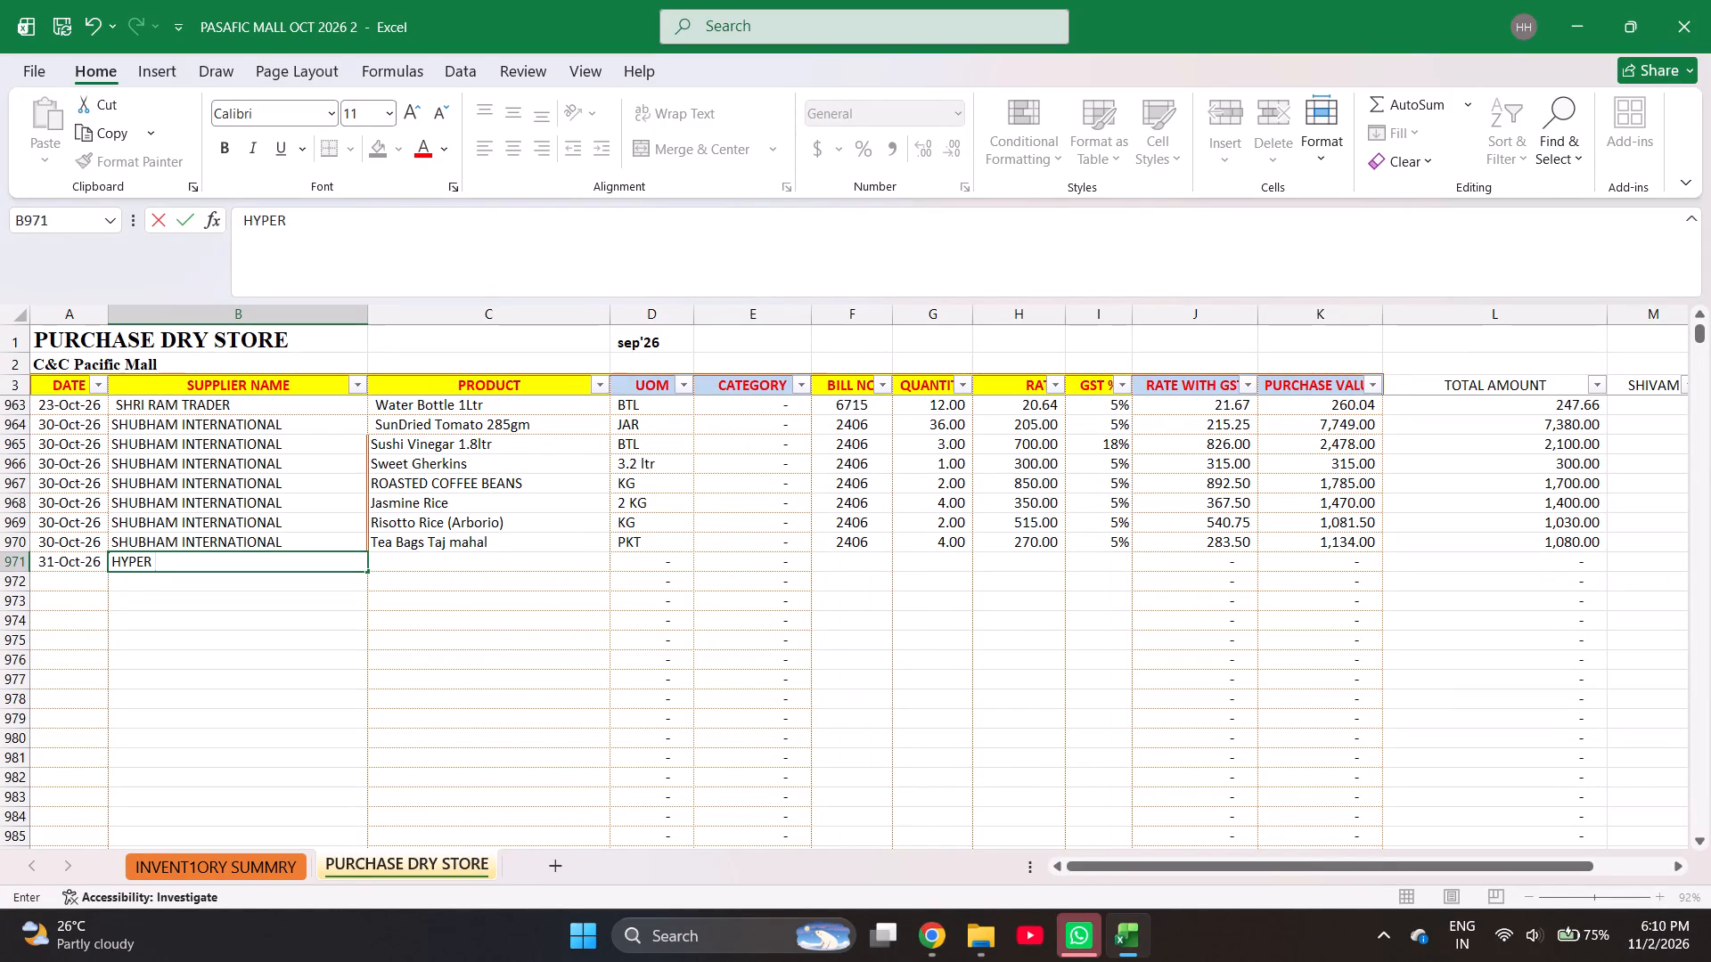
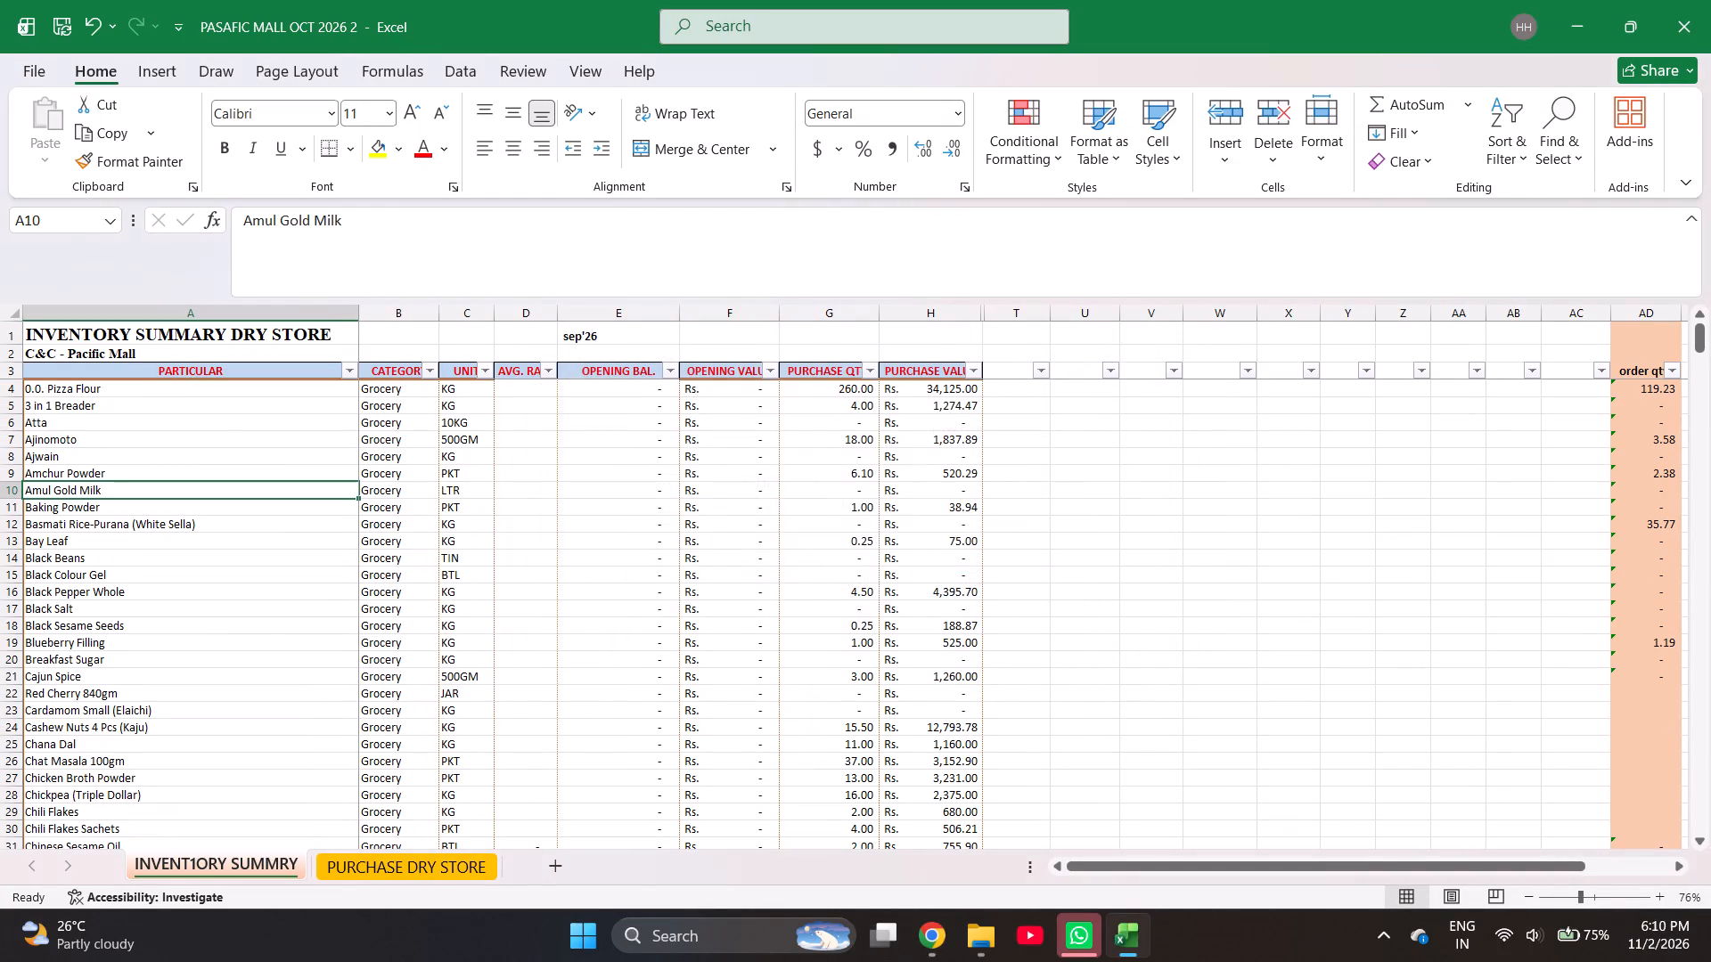
Find the Milk maid 400gm item in the inventory summary by searching for MILK, refined to MILK M, and copy its name cell.
key("ctrl+f")
key("Return")
key("Return")
key("Return")
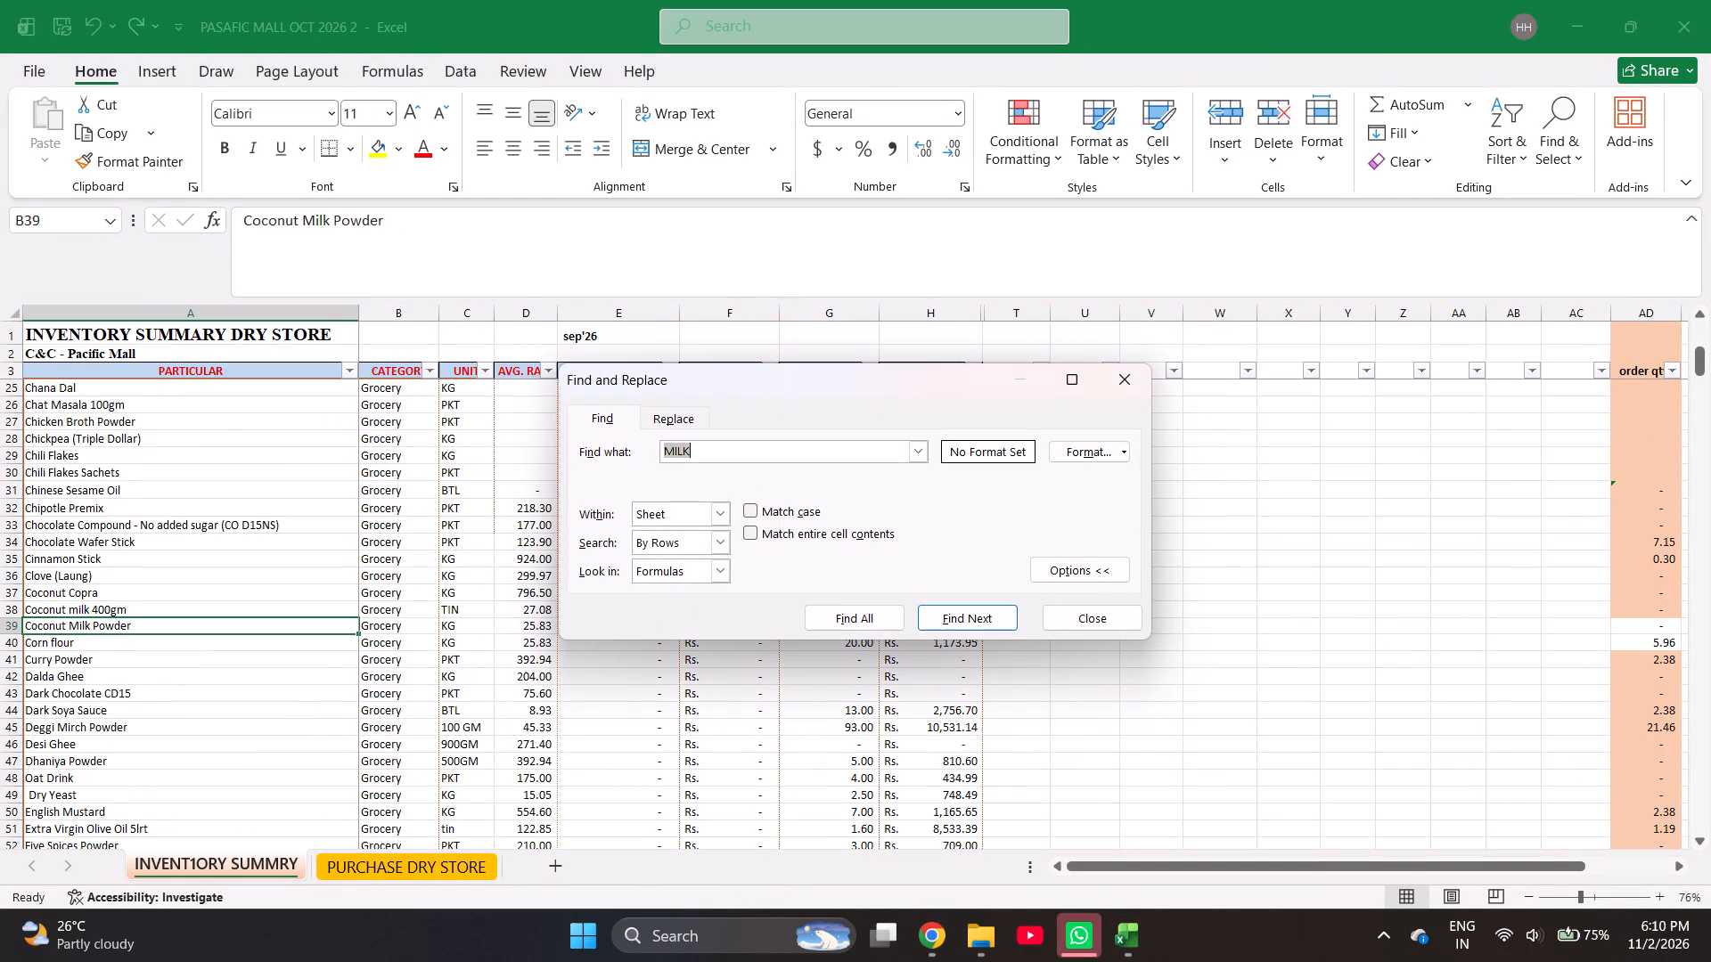
key("Return")
key("Right")
key("space")
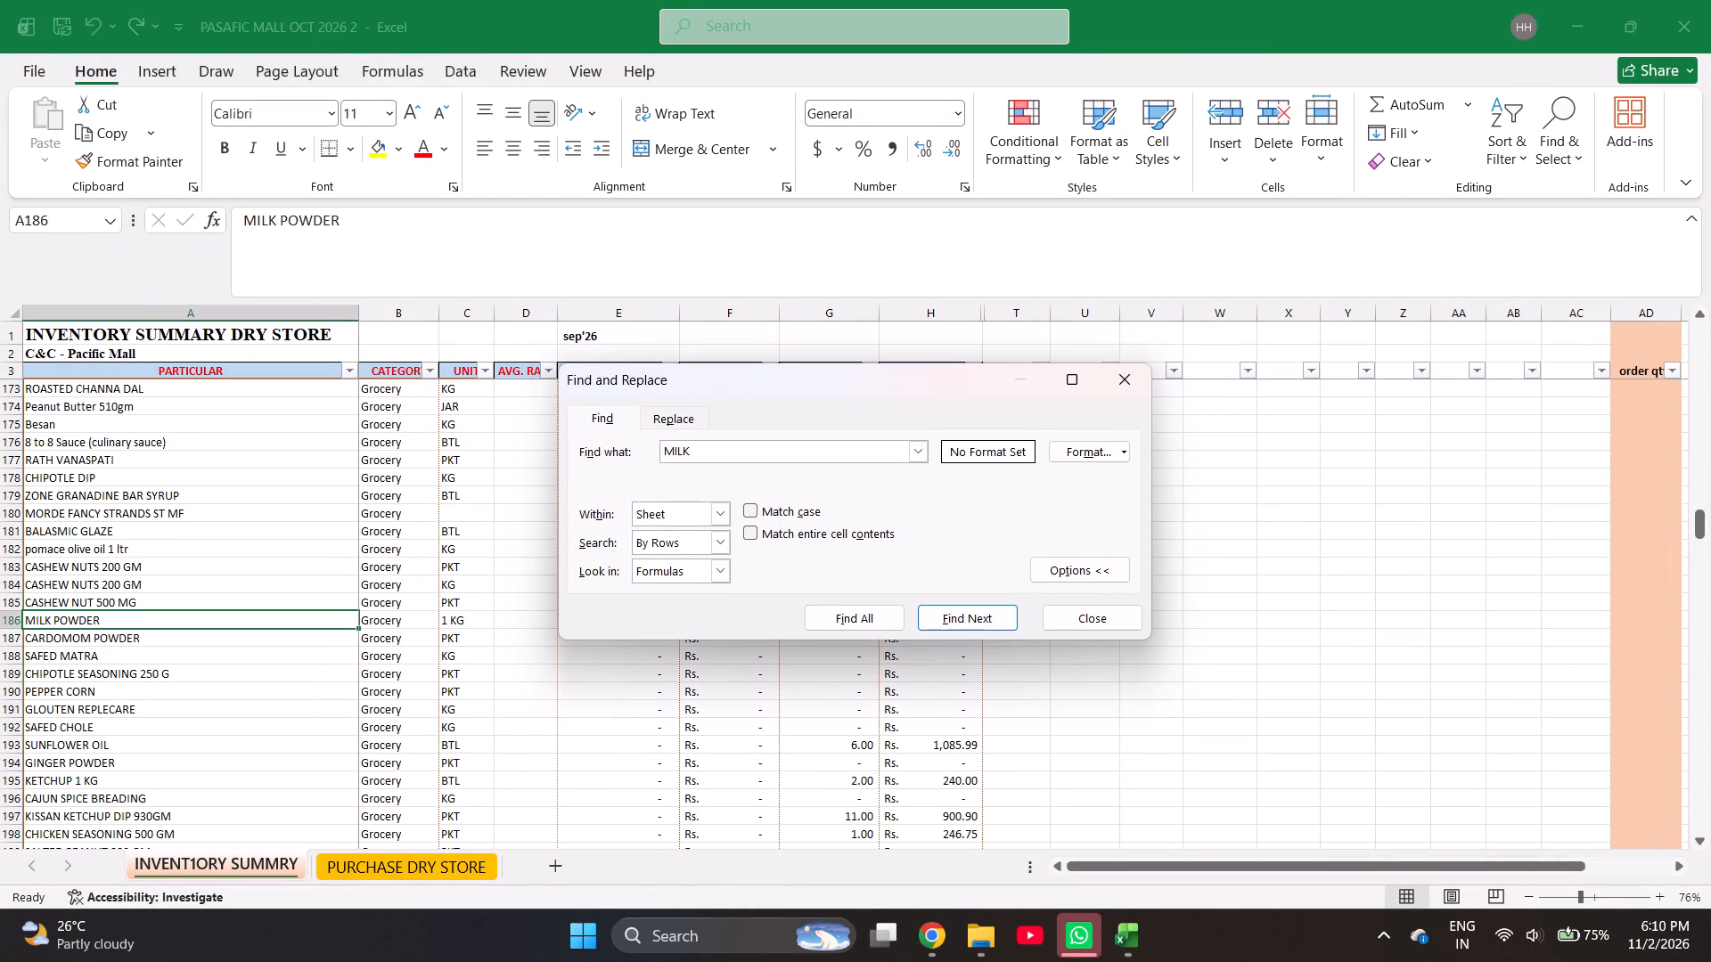
type("M")
key("Return")
key("Escape")
key("ctrl+c")
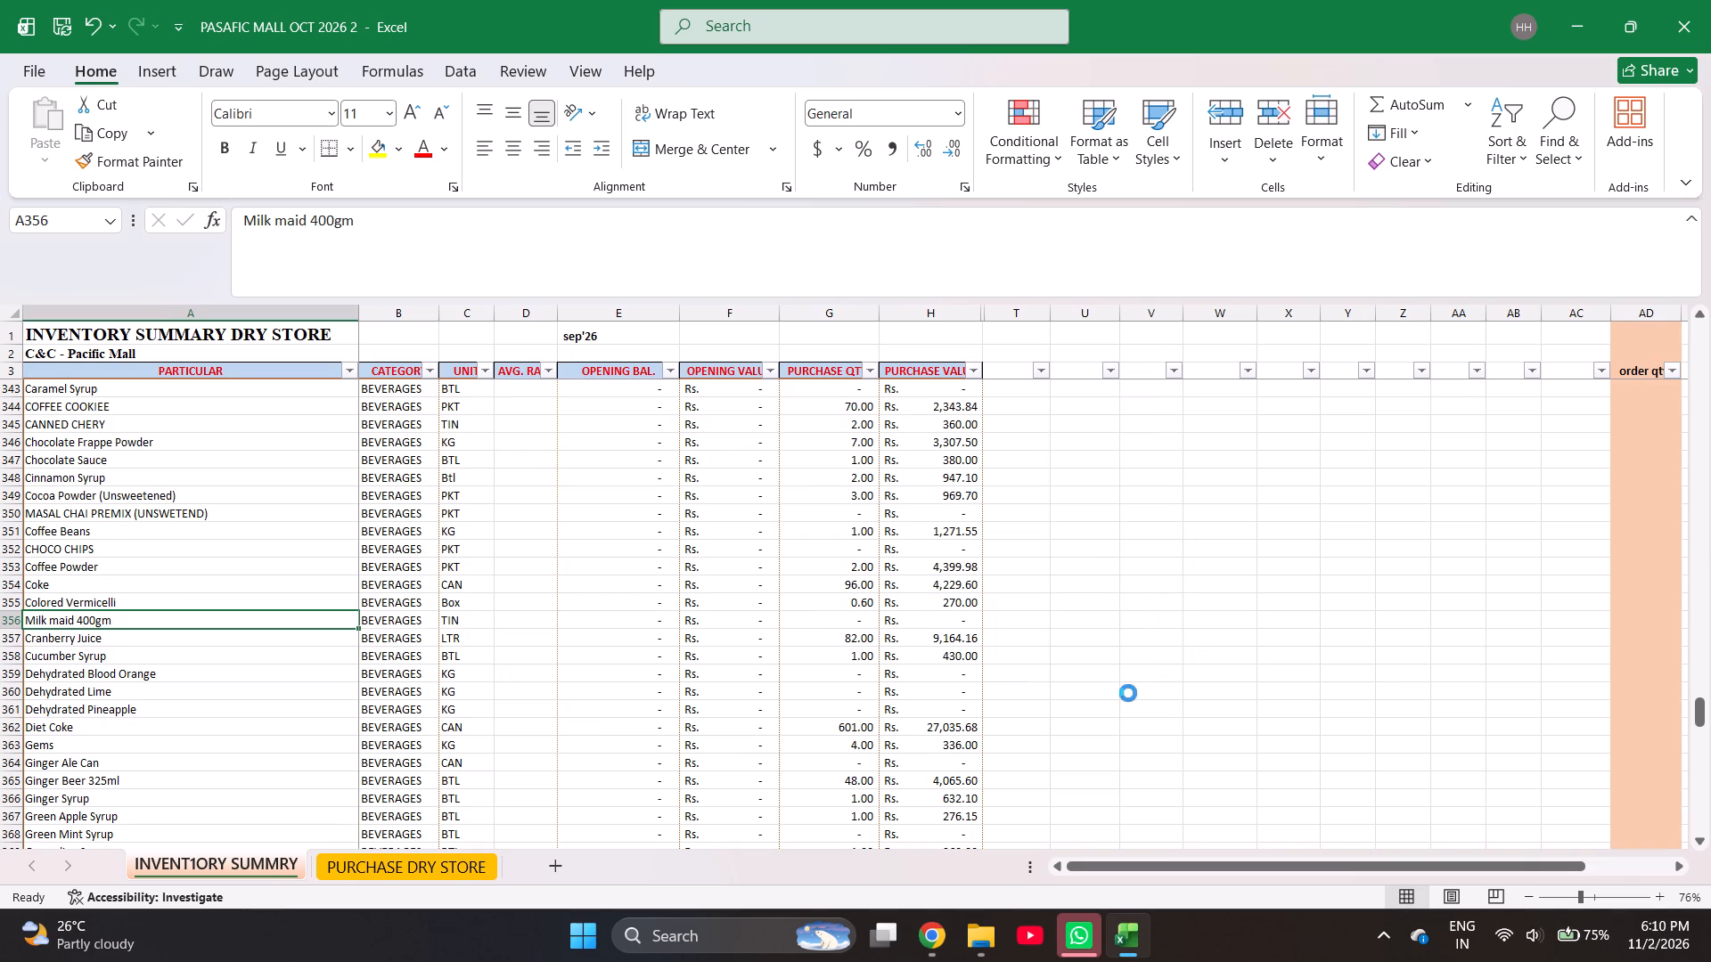
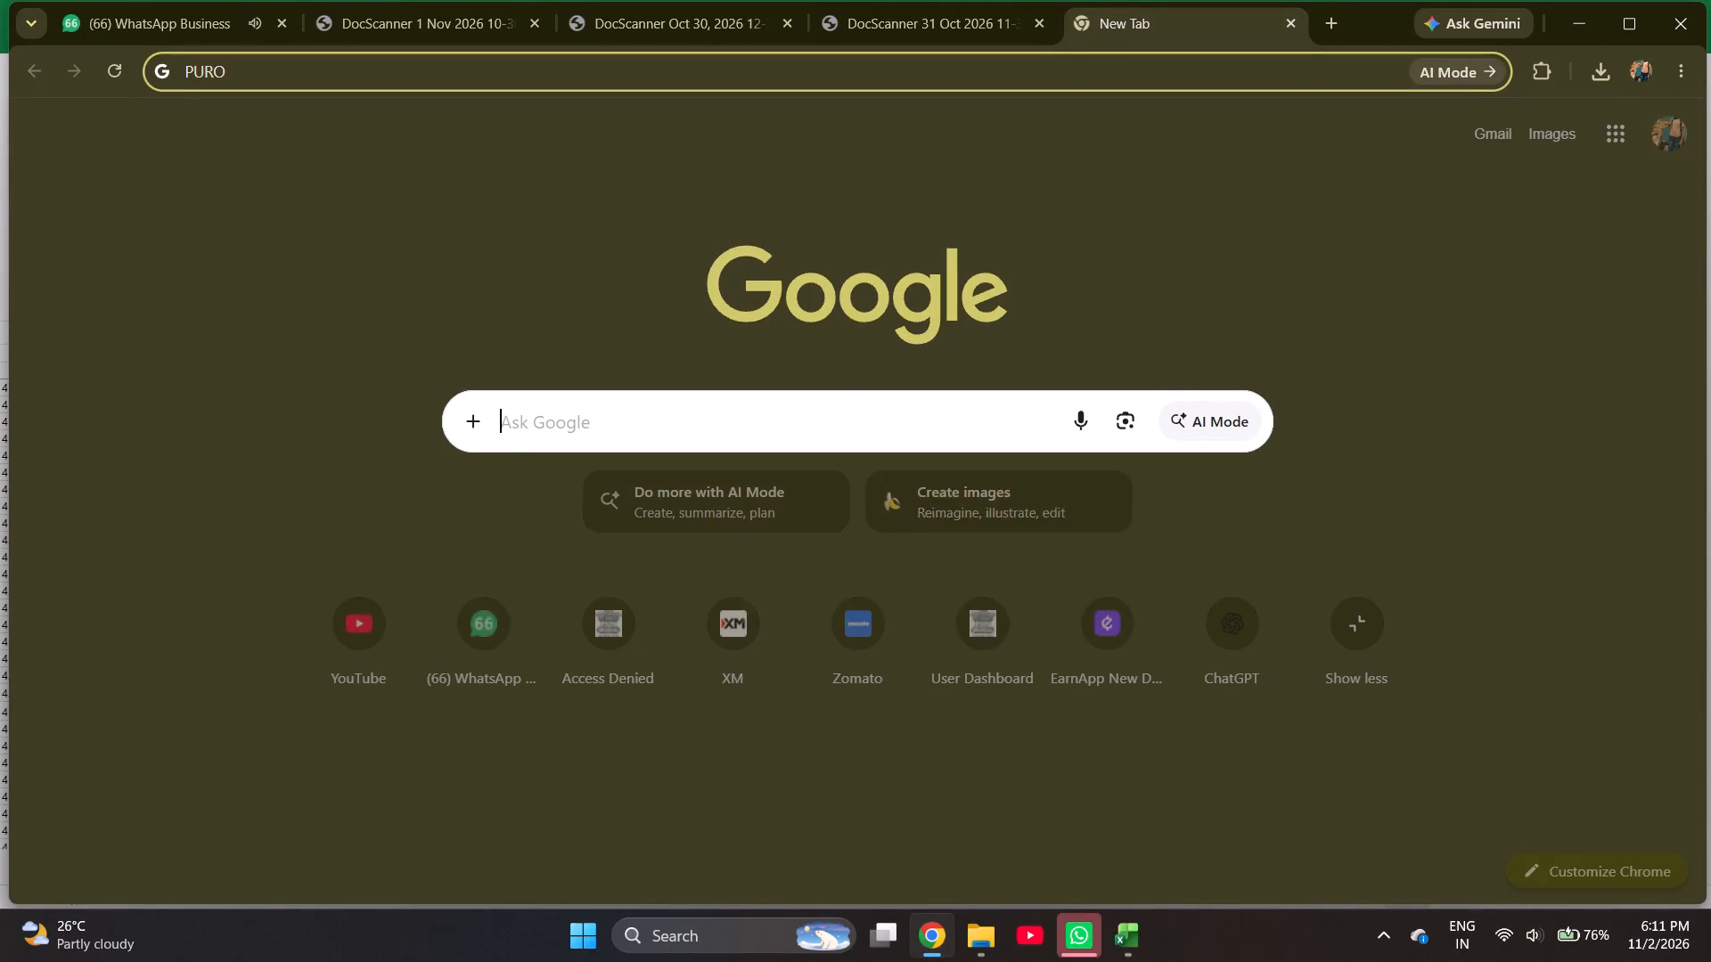
Search Google for puro gusto coffee beans and check what kind of product it is.
type("PURO GUSTO COD")
key("BackSpace")
type("FF")
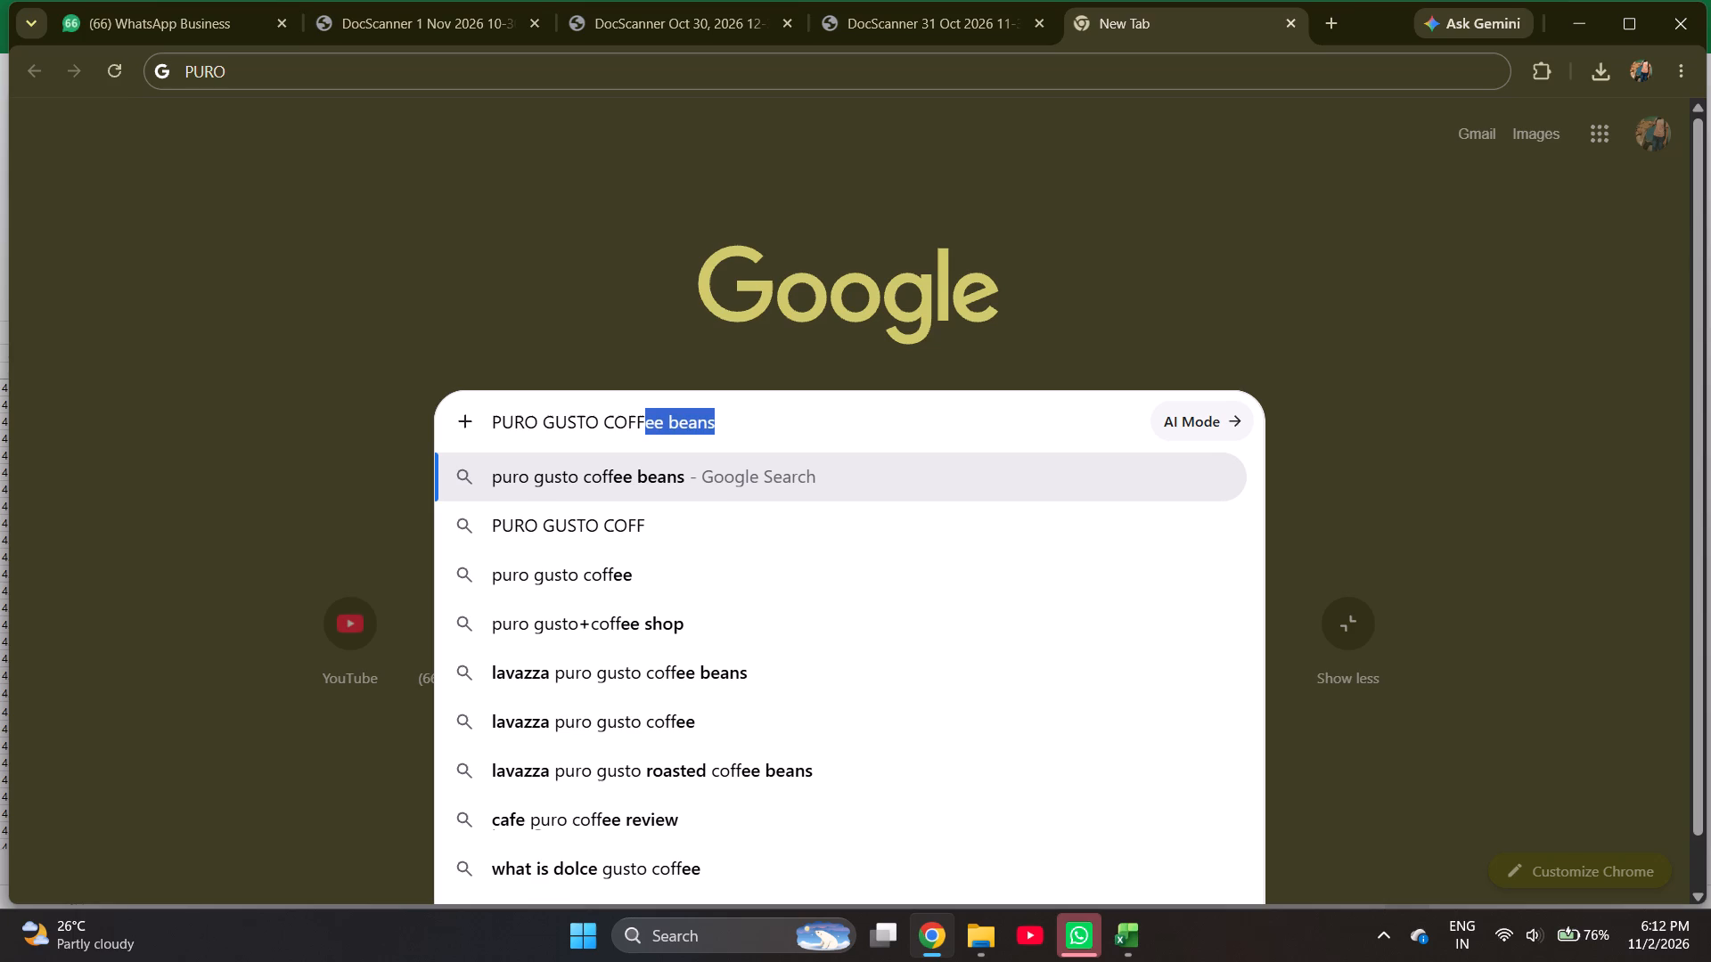
key("Return")
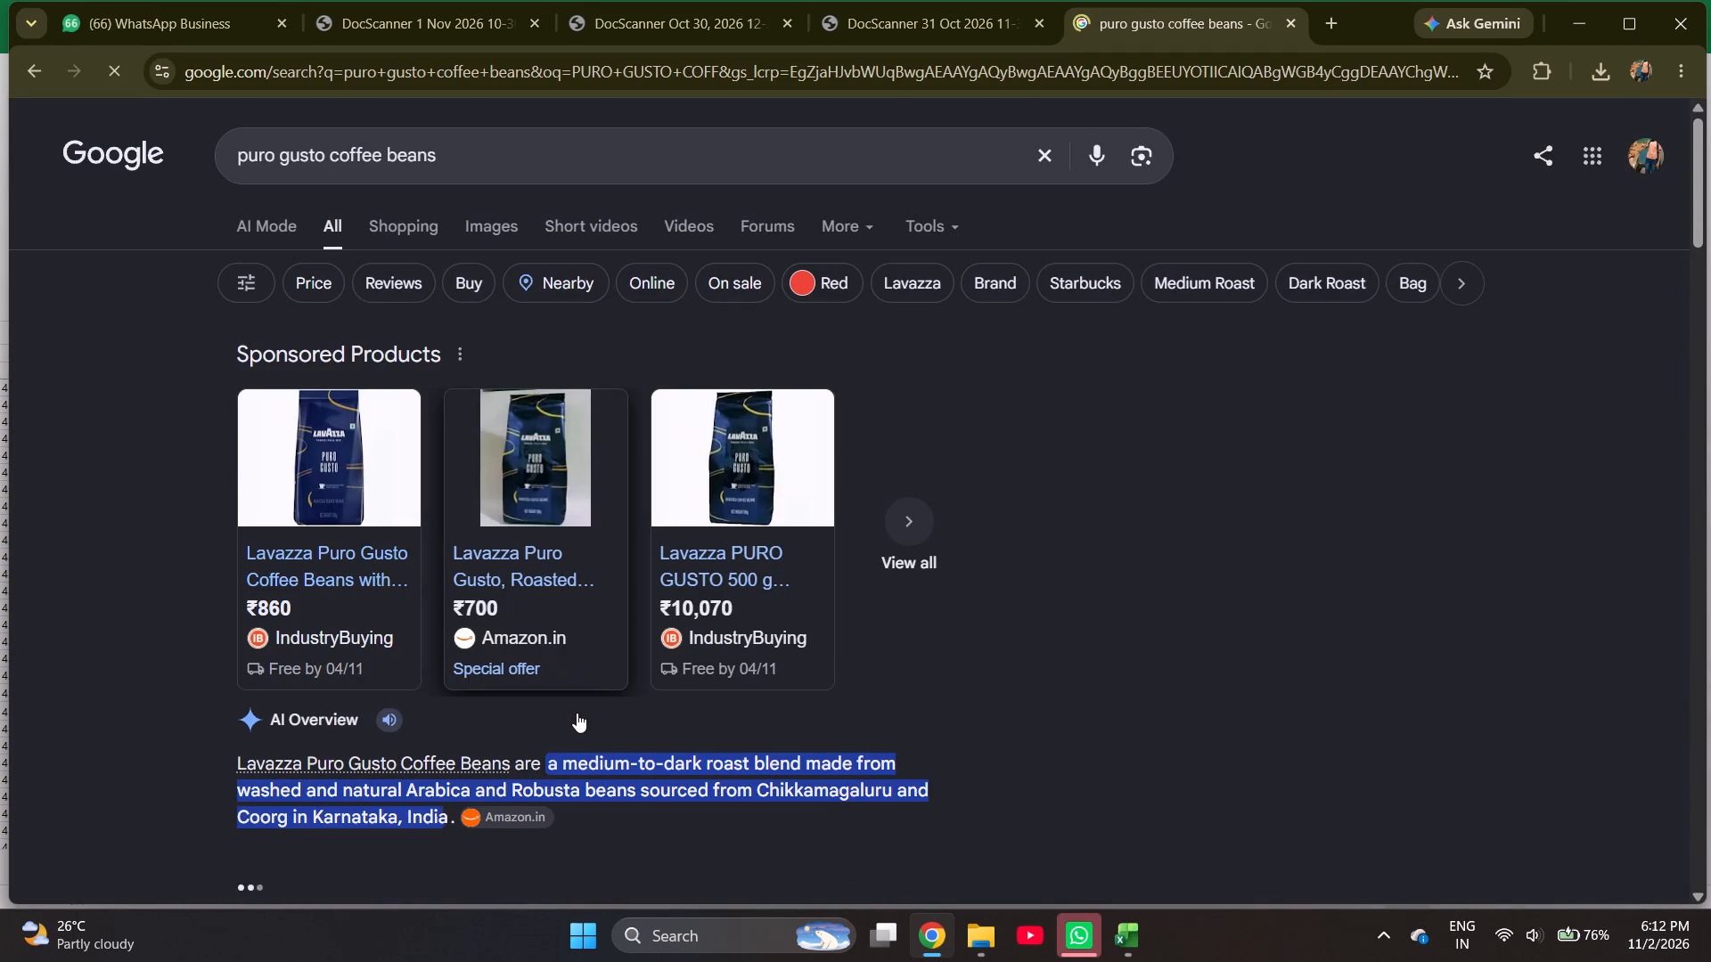
scroll(577, 713, "down", 1)
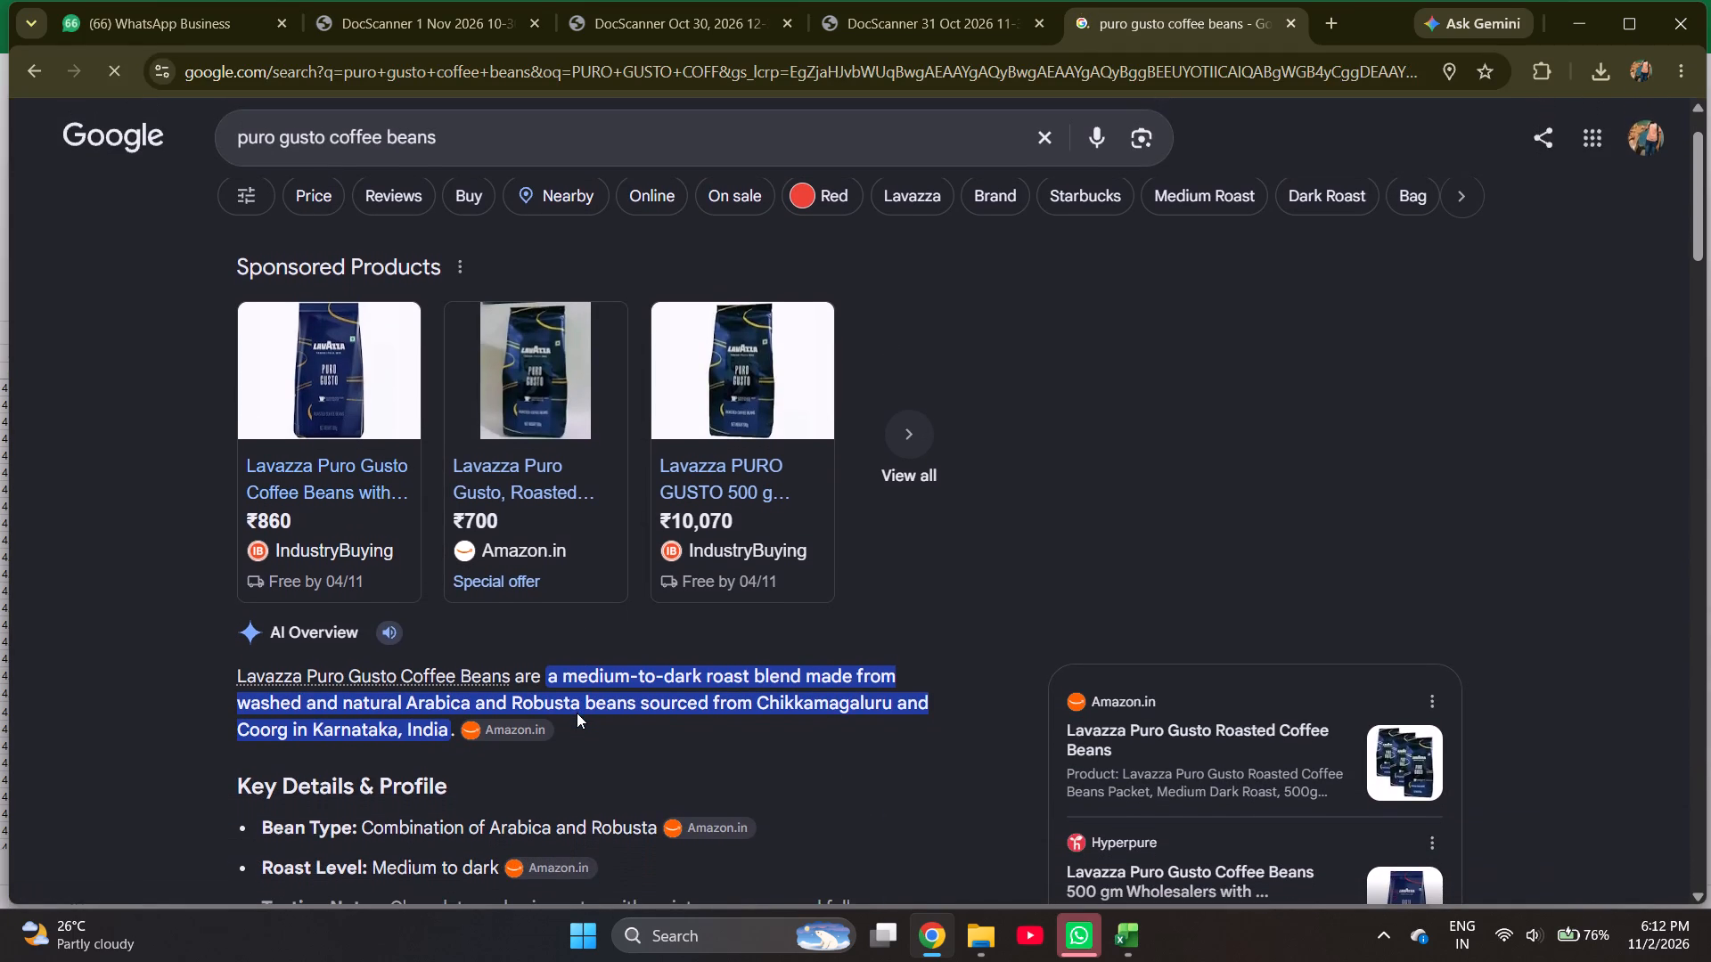
Back in Excel, copy ROASTED COFFEE BEANS from the inventory summary into the PURCHASE DRY STORE product cell below Milk maid 400gm.
key("alt+Tab")
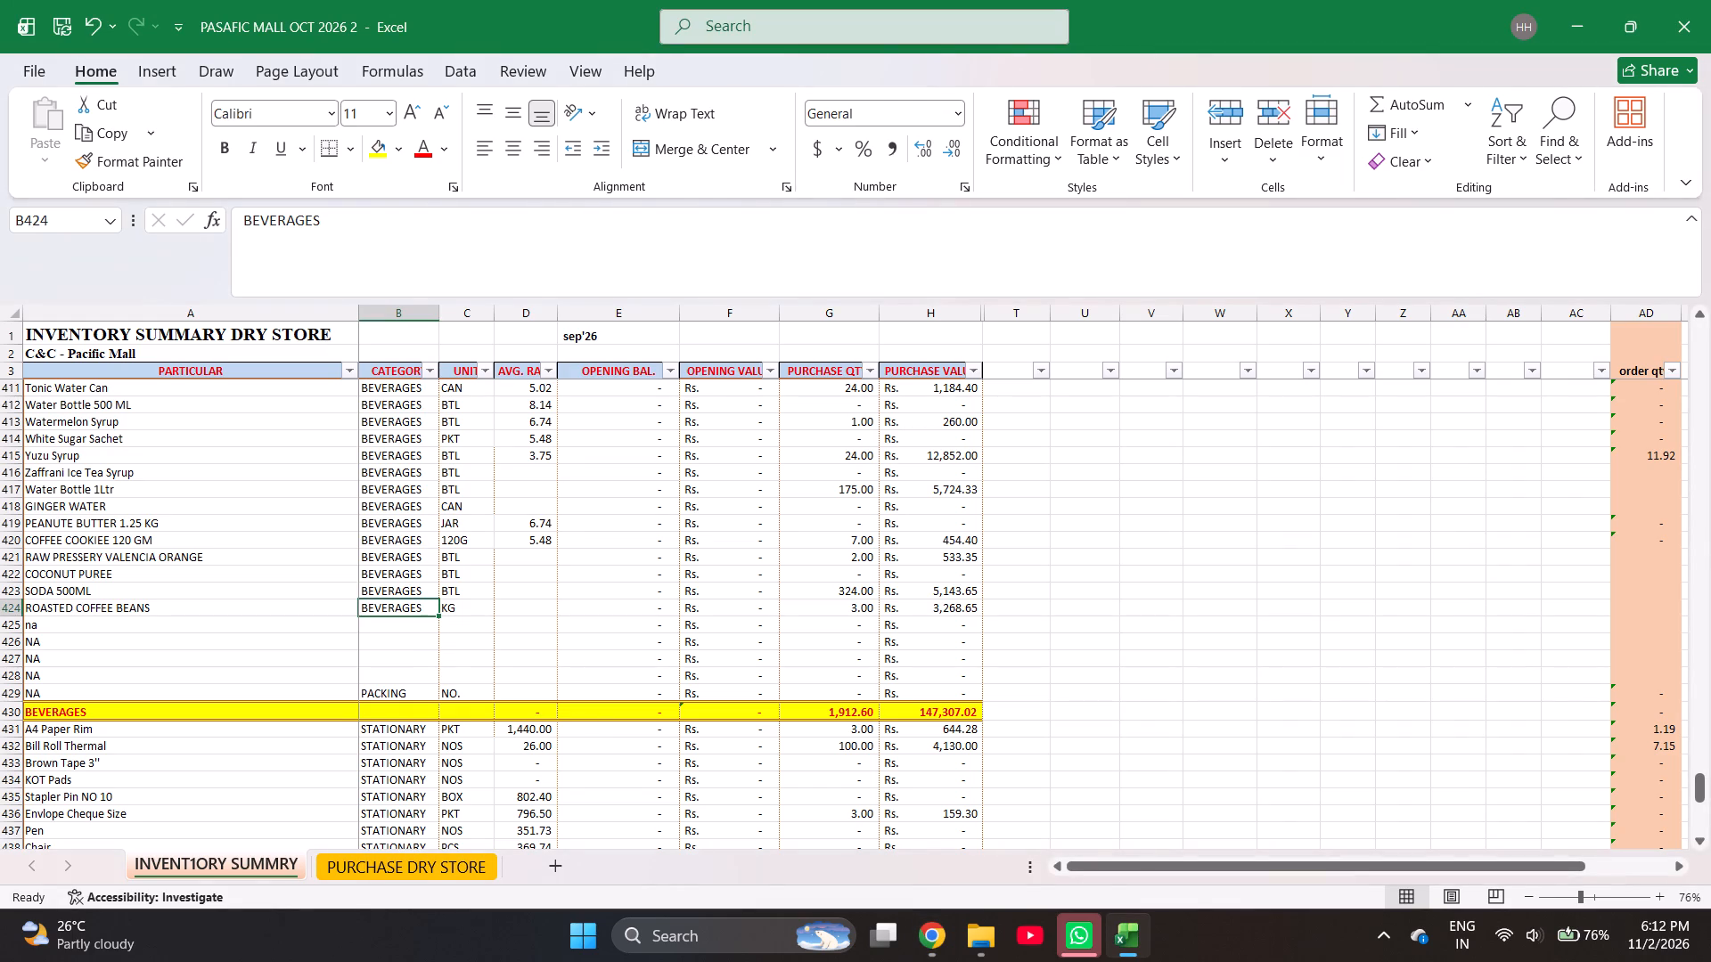
key("Left")
key("Left")
key("ctrl+c")
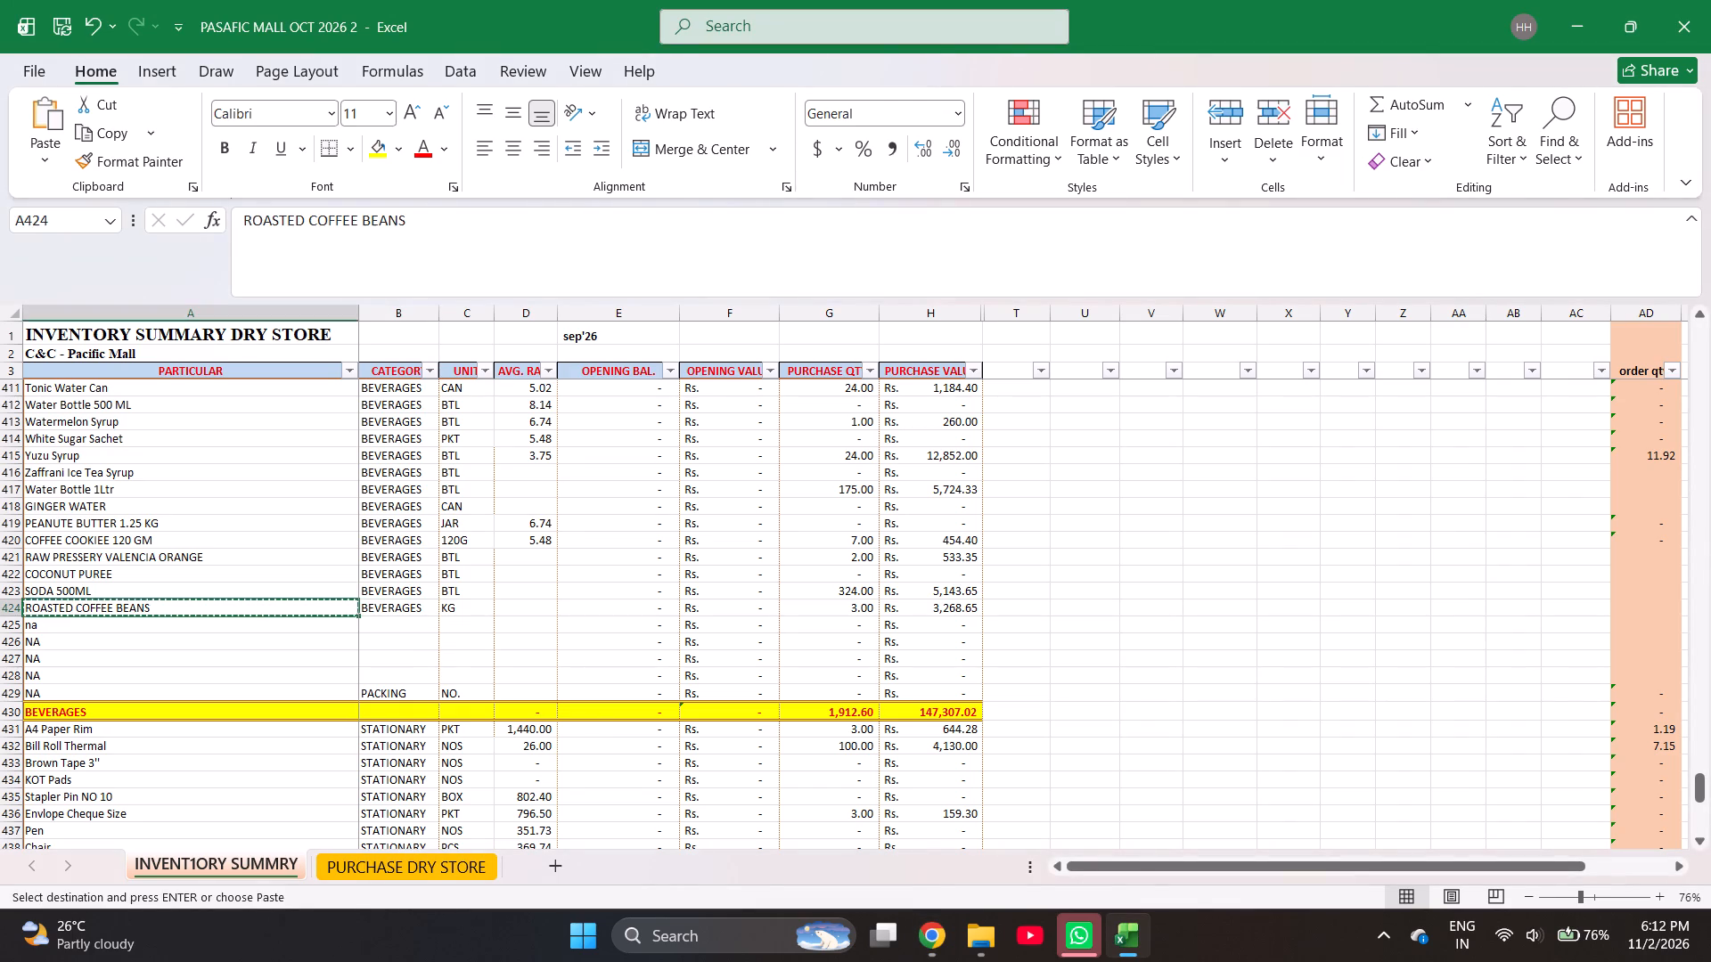
key("ctrl+Page_Down")
key("Return")
key("Return")
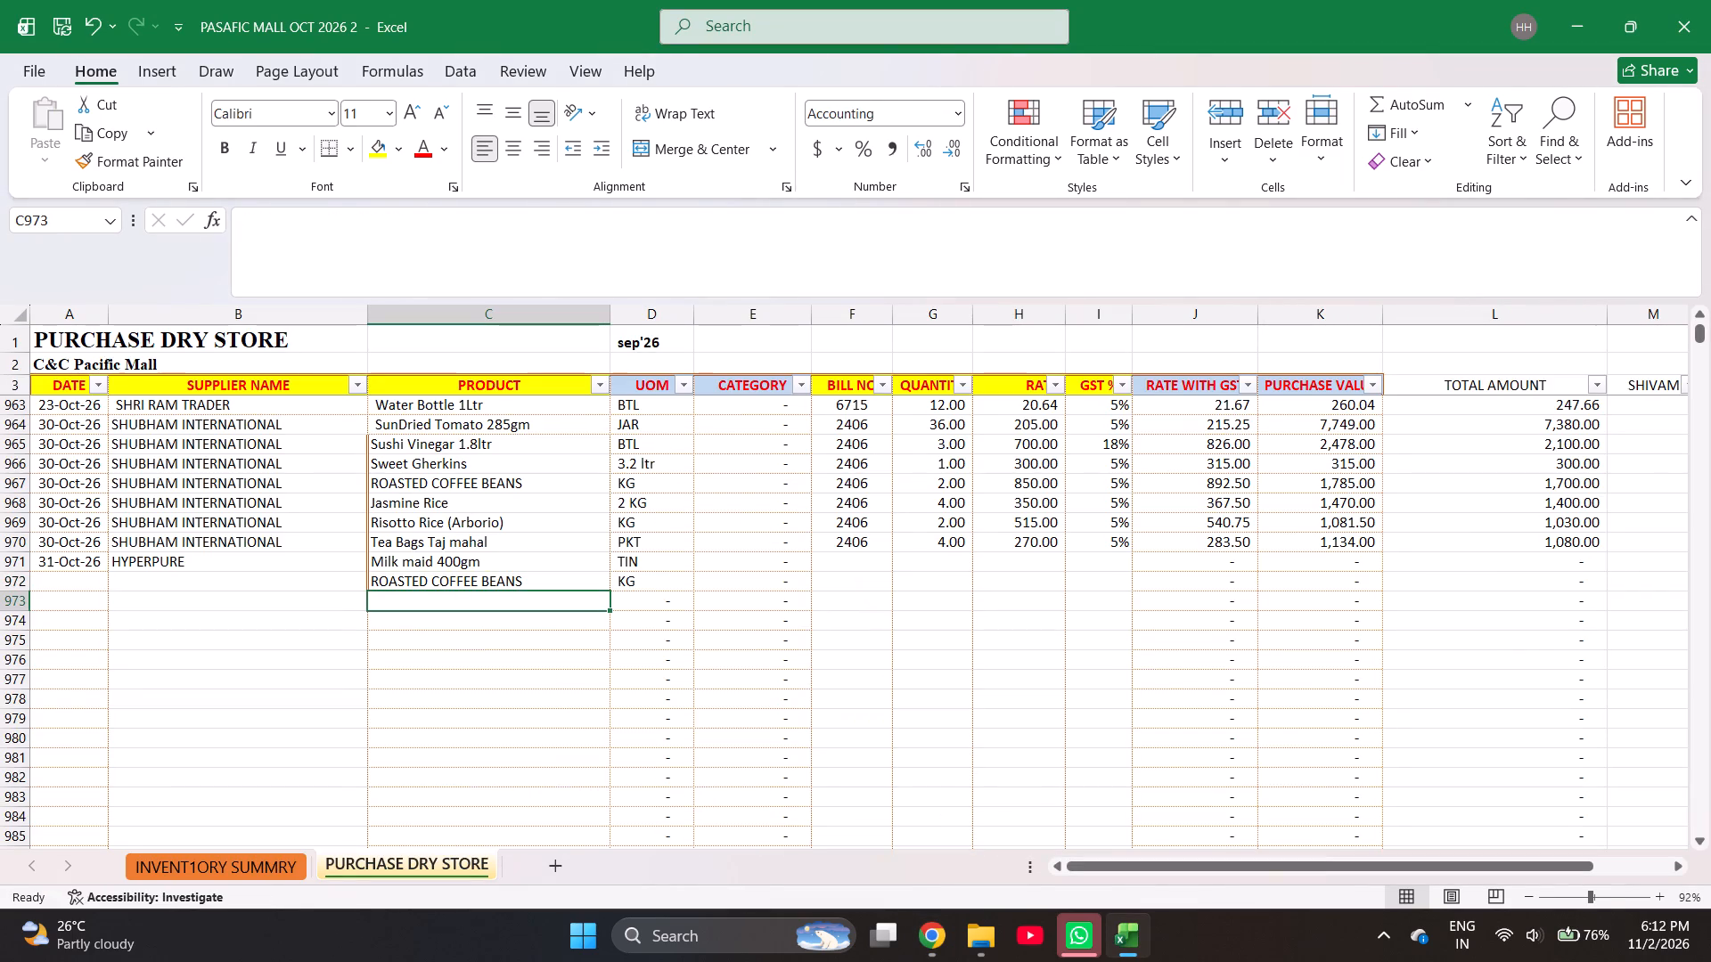
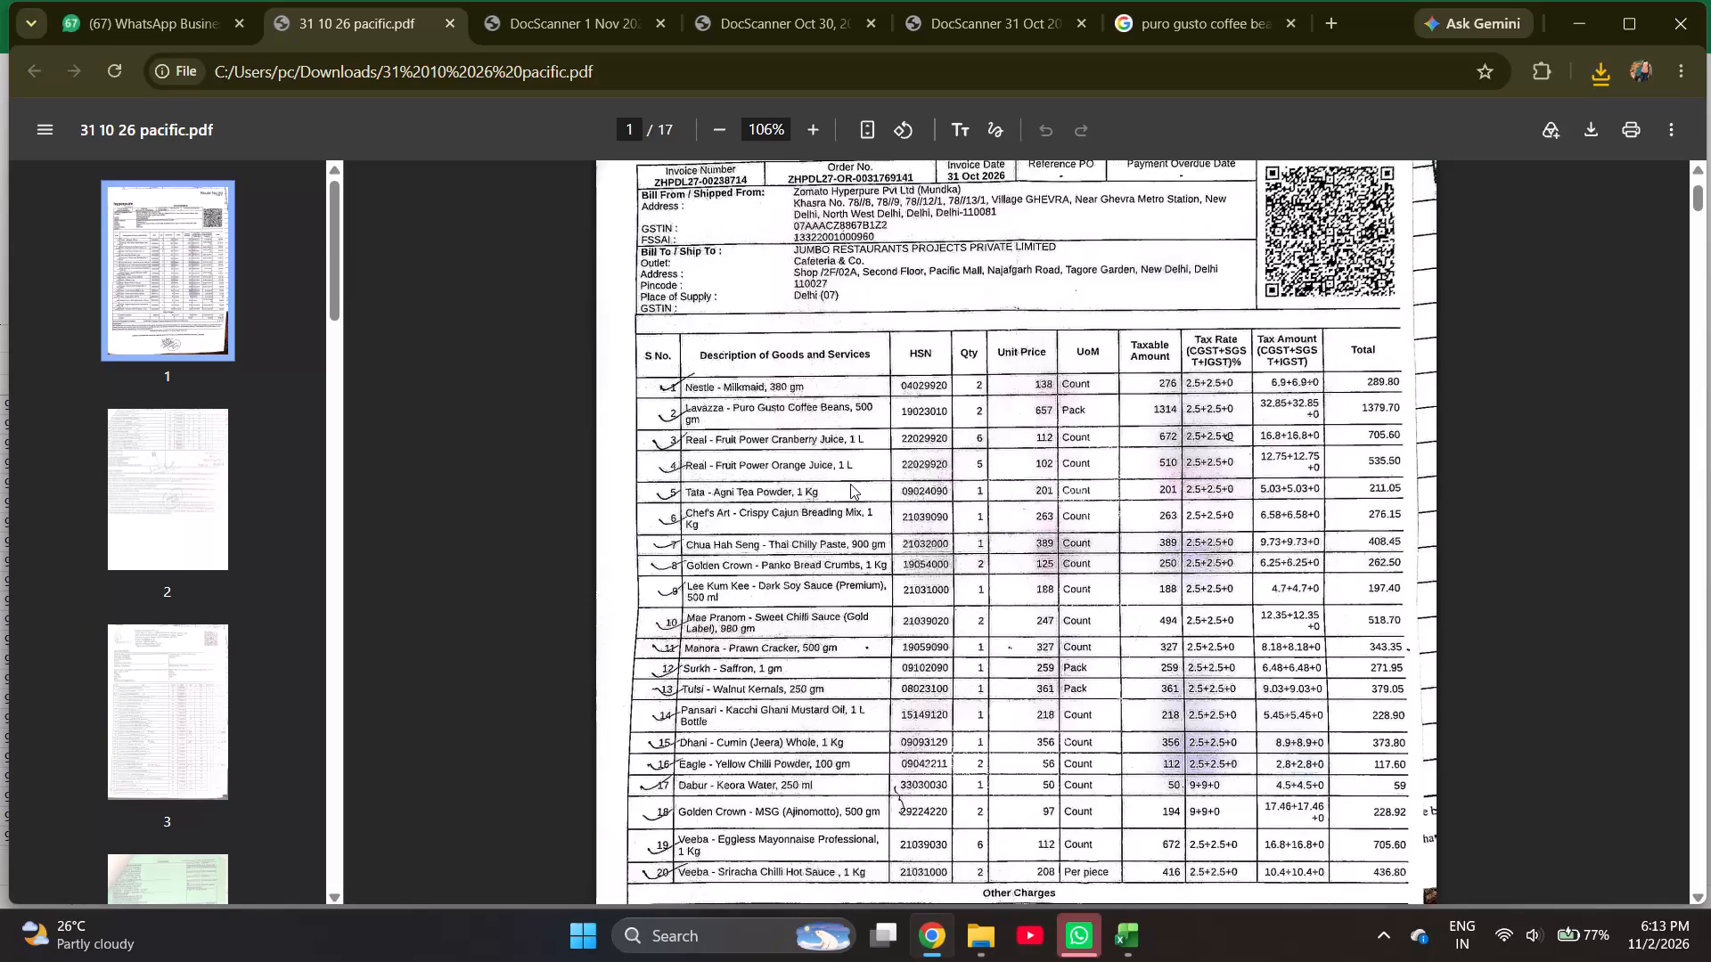
Following the 31 10 26 pacific.pdf invoice, enter Cranberry Juice and Orange Juice in the PURCHASE DRY STORE product cells below ROASTED COFFEE BEANS.
scroll(850, 484, "left", 1)
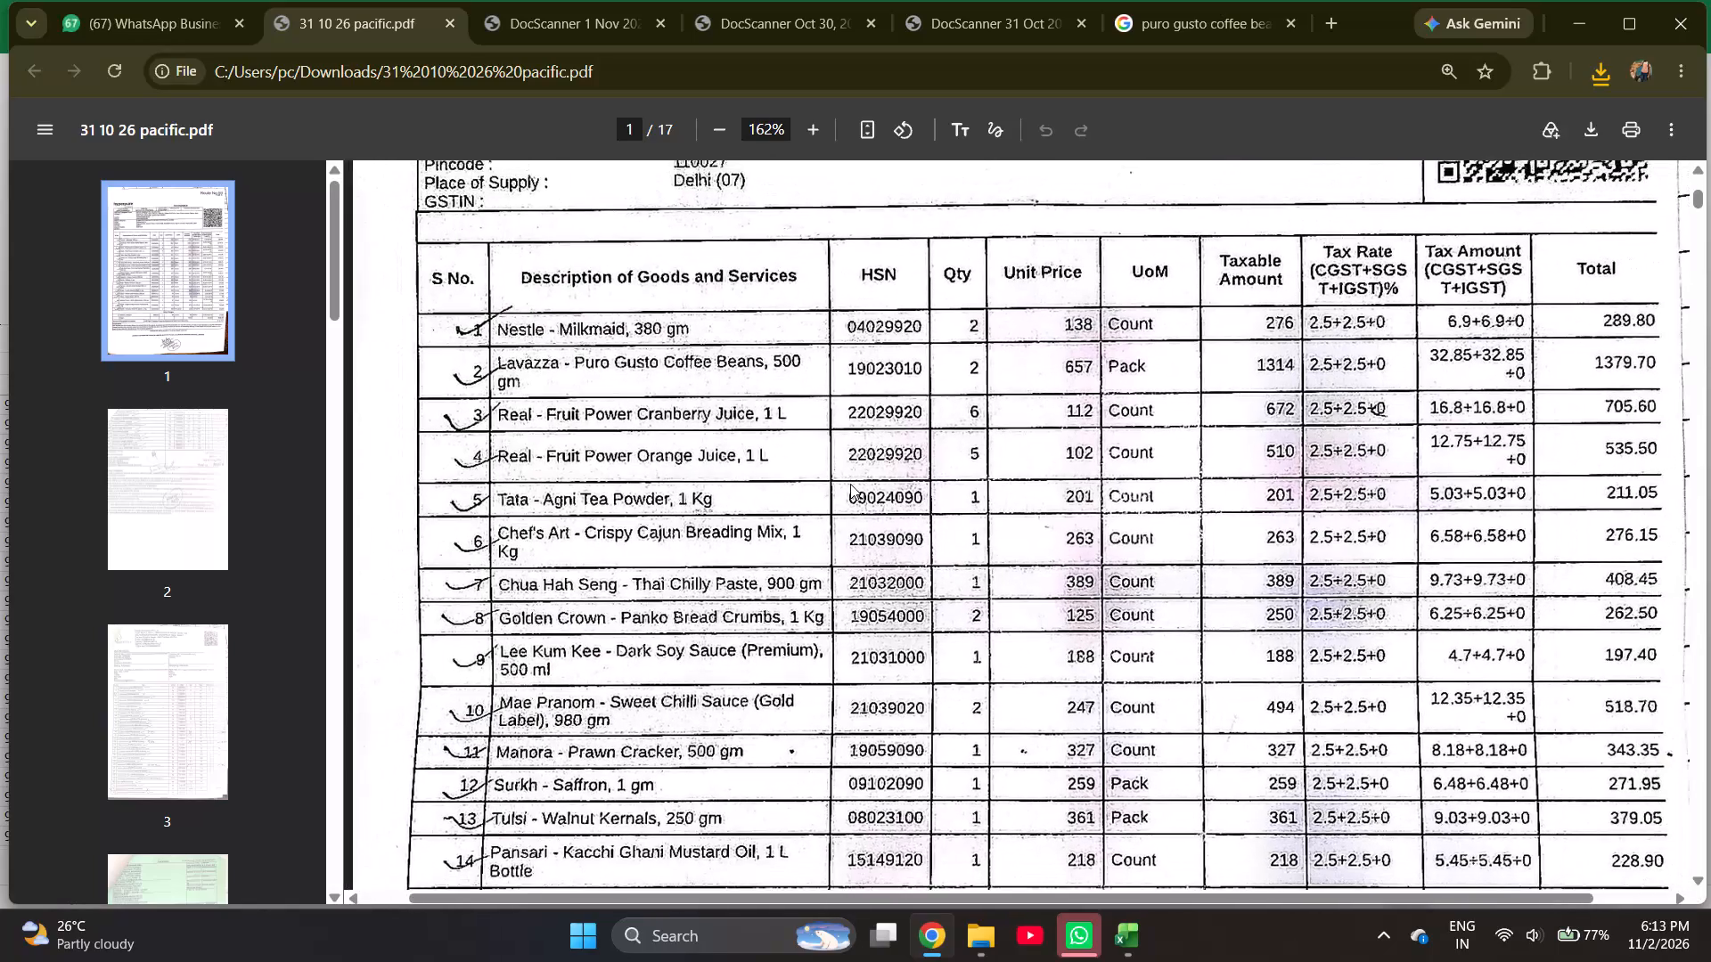
scroll(850, 484, "left", 1)
key("alt+Tab")
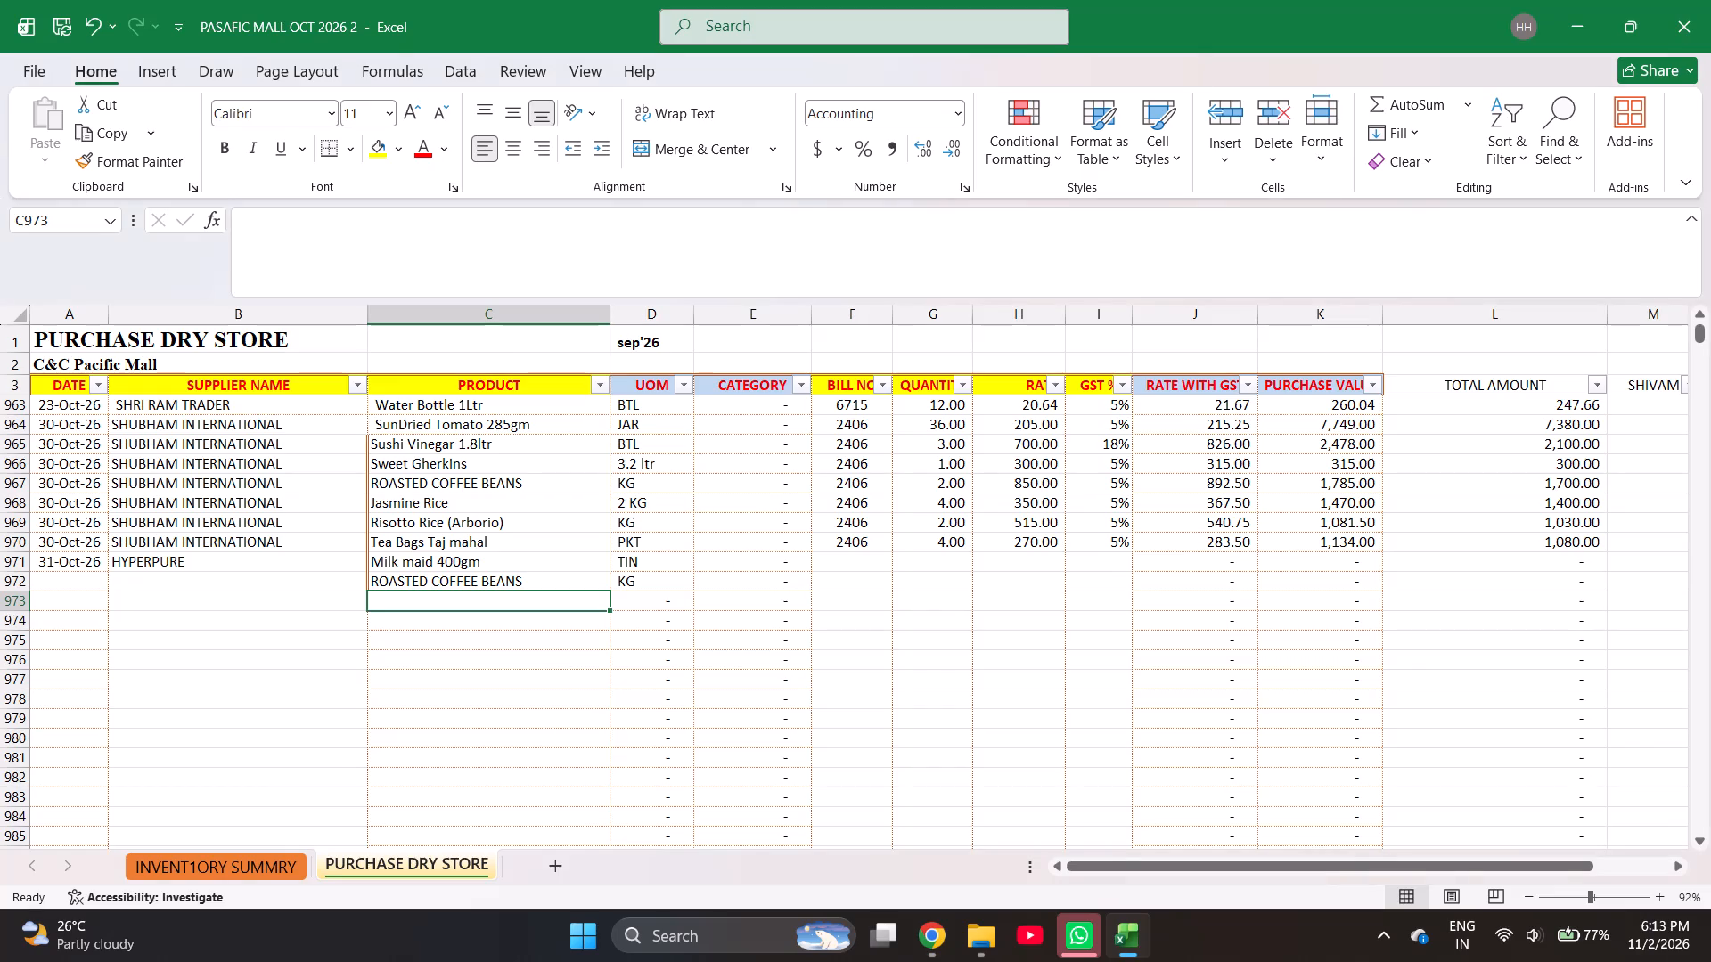
key("alt+Tab")
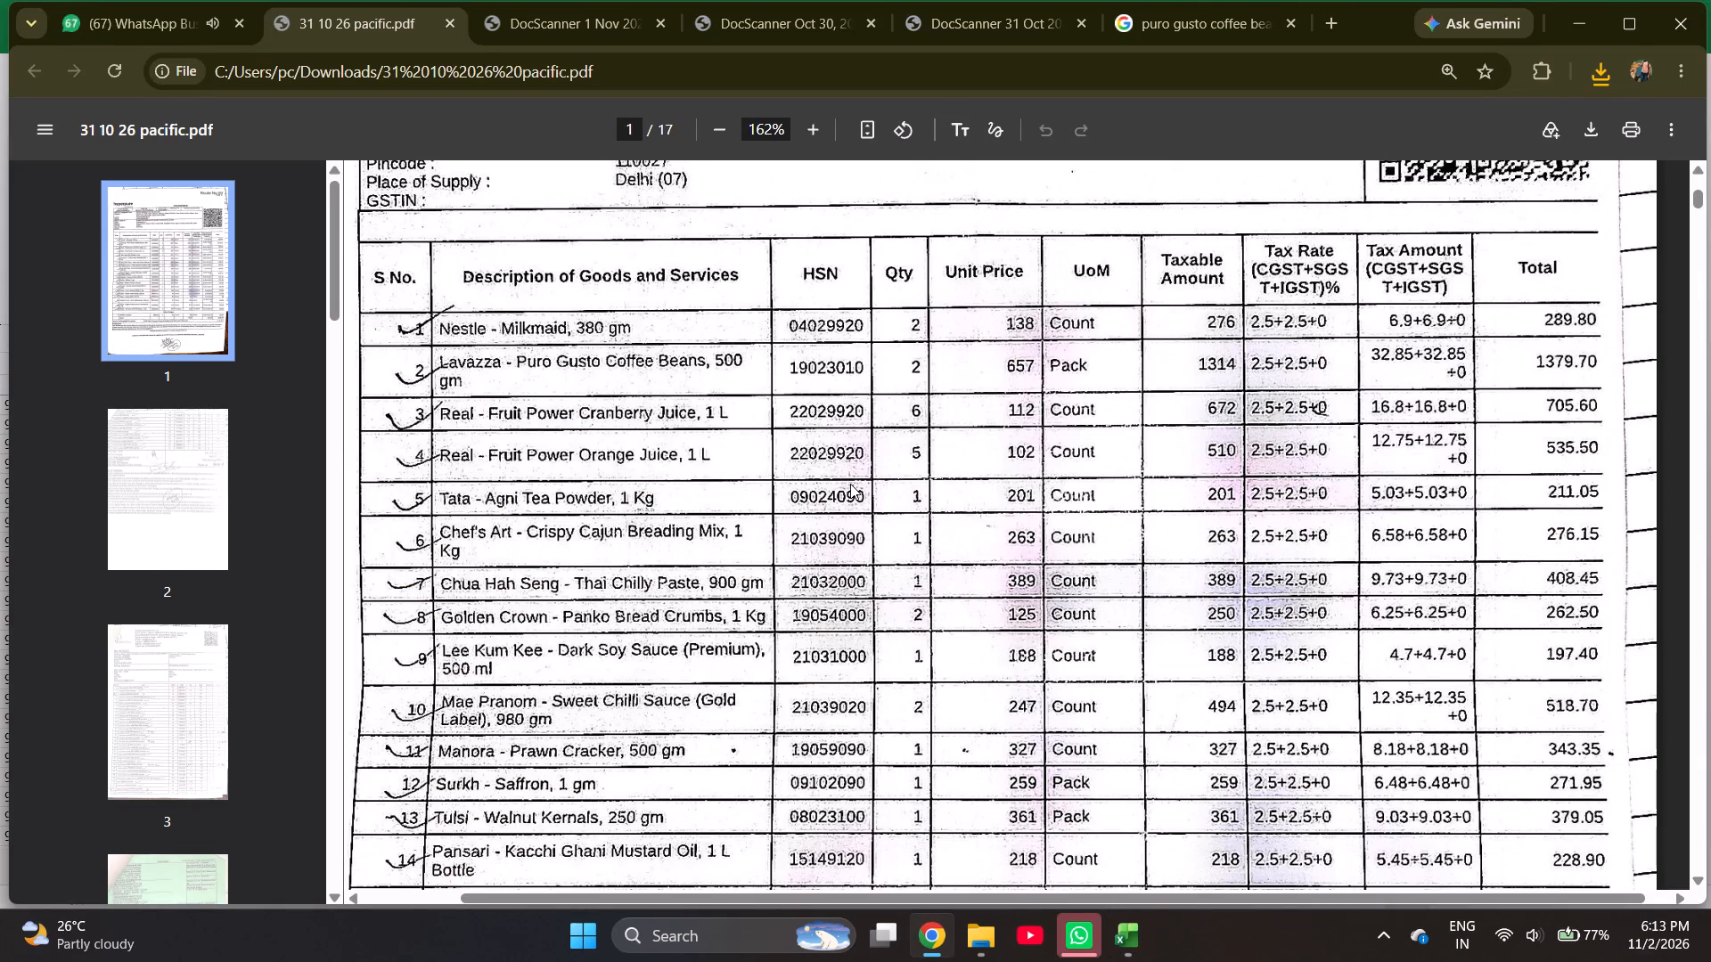
key("alt+Tab")
type("CR")
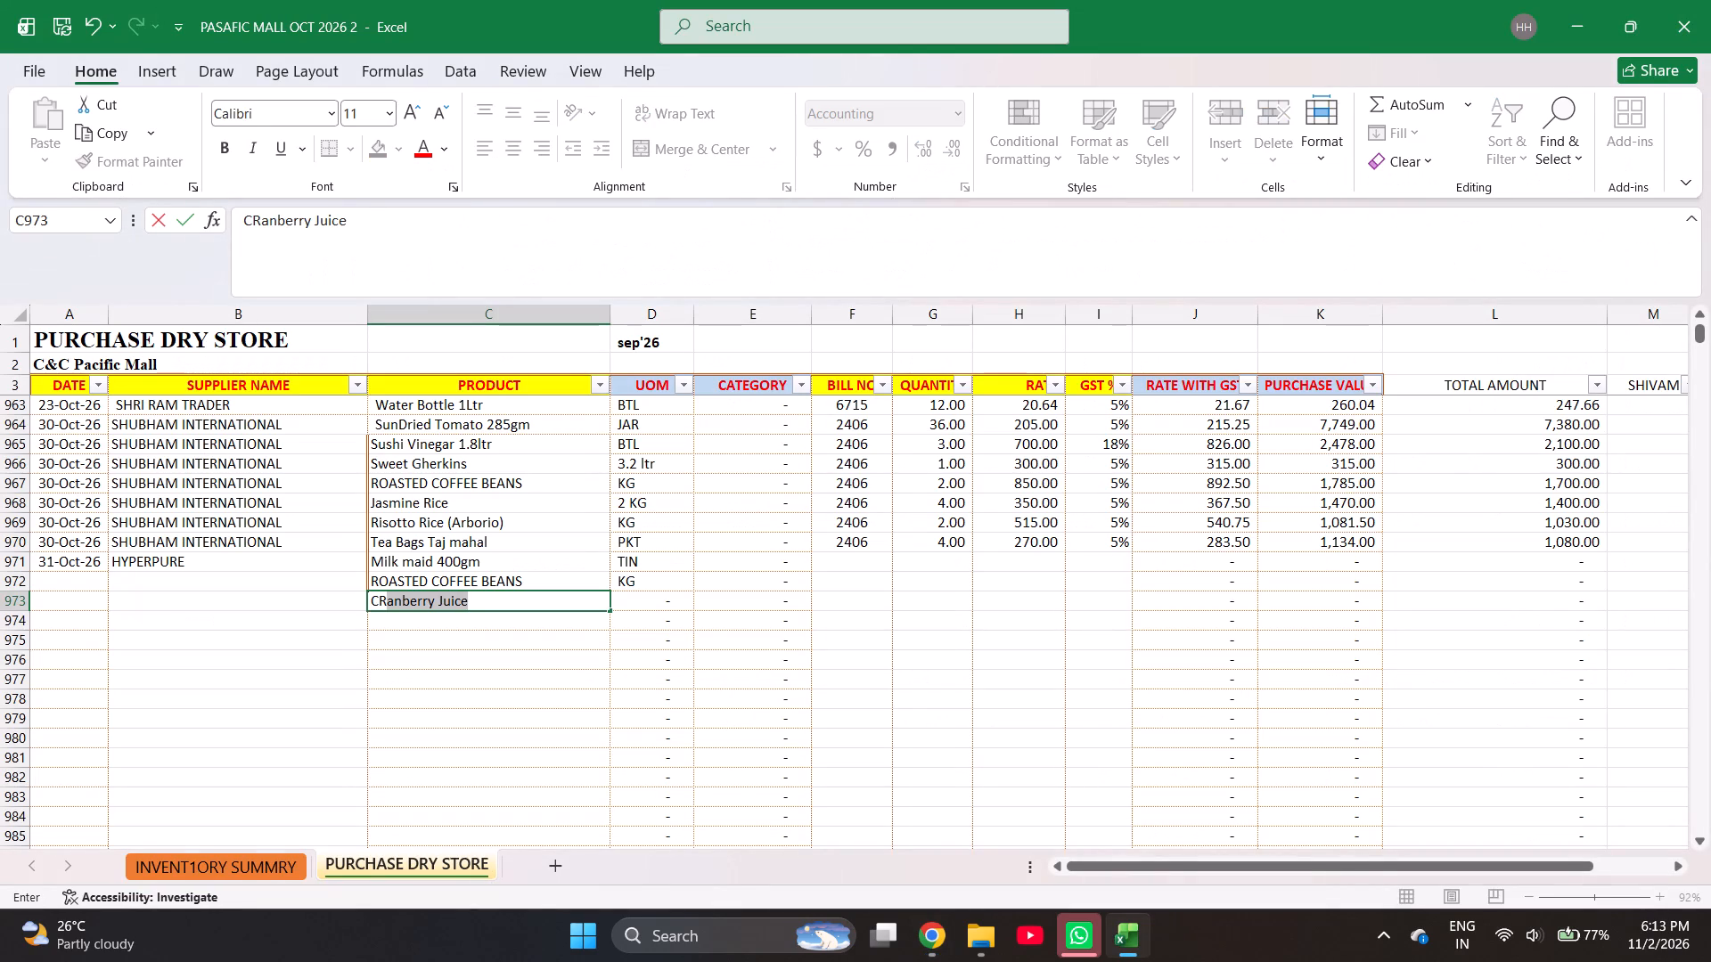
key("Return")
key("alt+Tab")
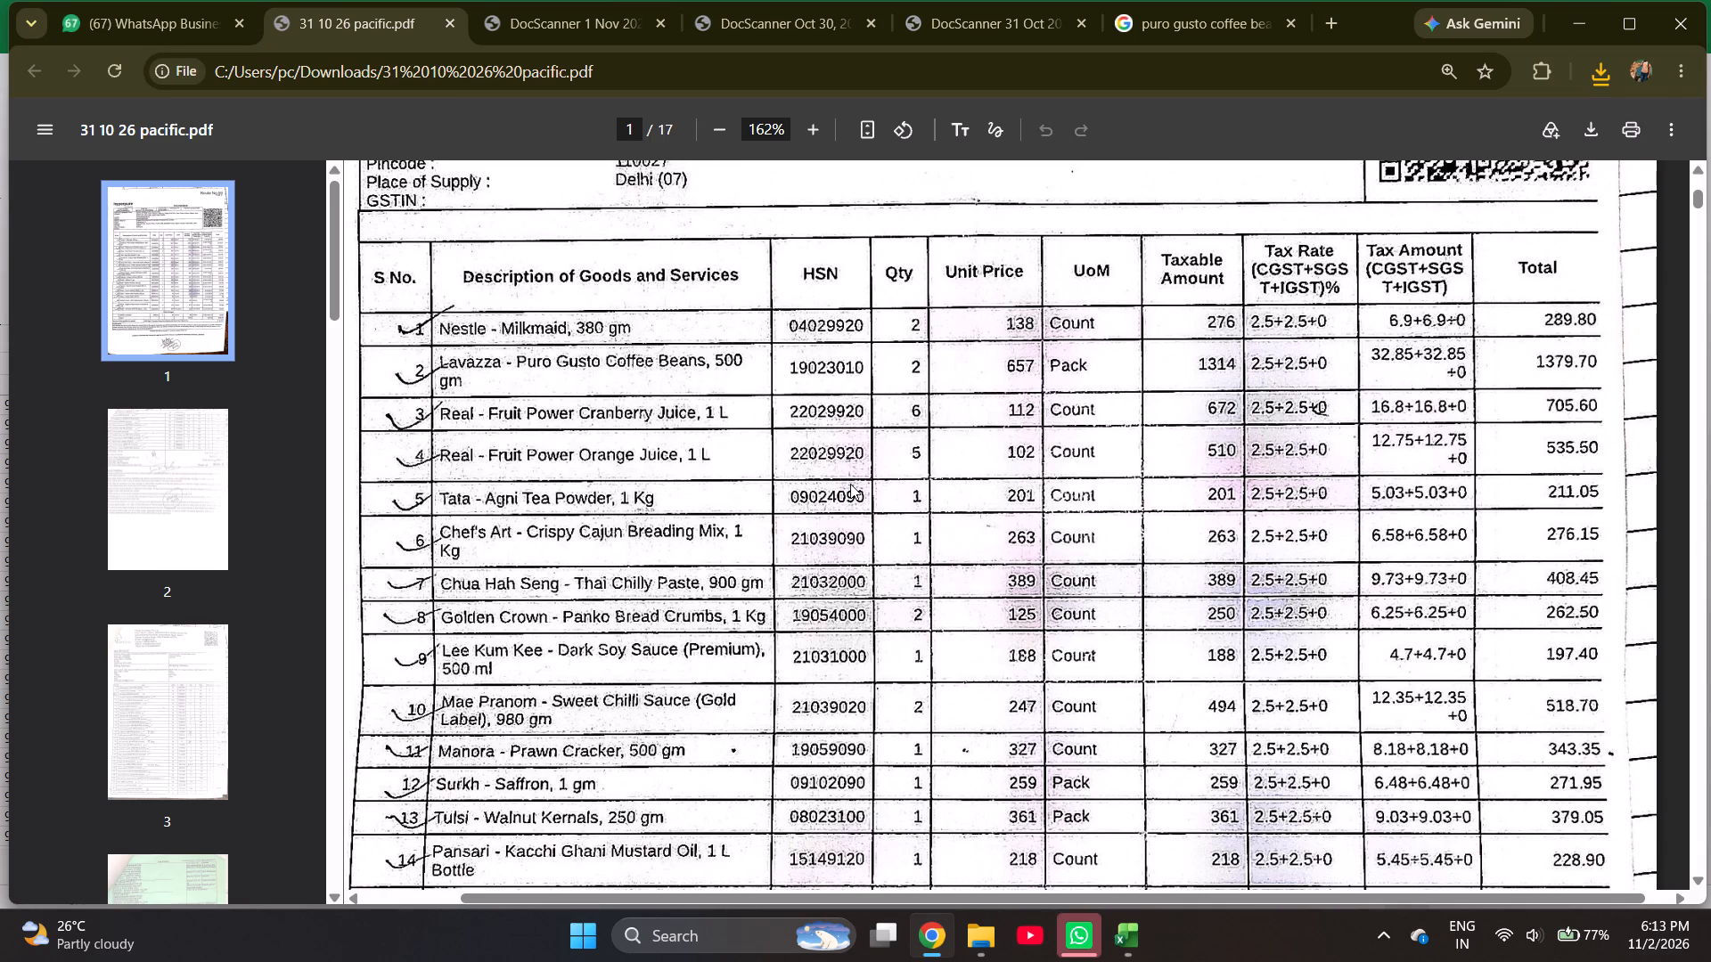
key("alt+Tab")
type("ORAN")
key("Return")
Enter the invoice's Tata Agni tea powder as STAFF TEA in the product cell below Orange Juice.
key("alt+Tab")
key("alt+Tab")
type("STAFF TEA")
key("Return")
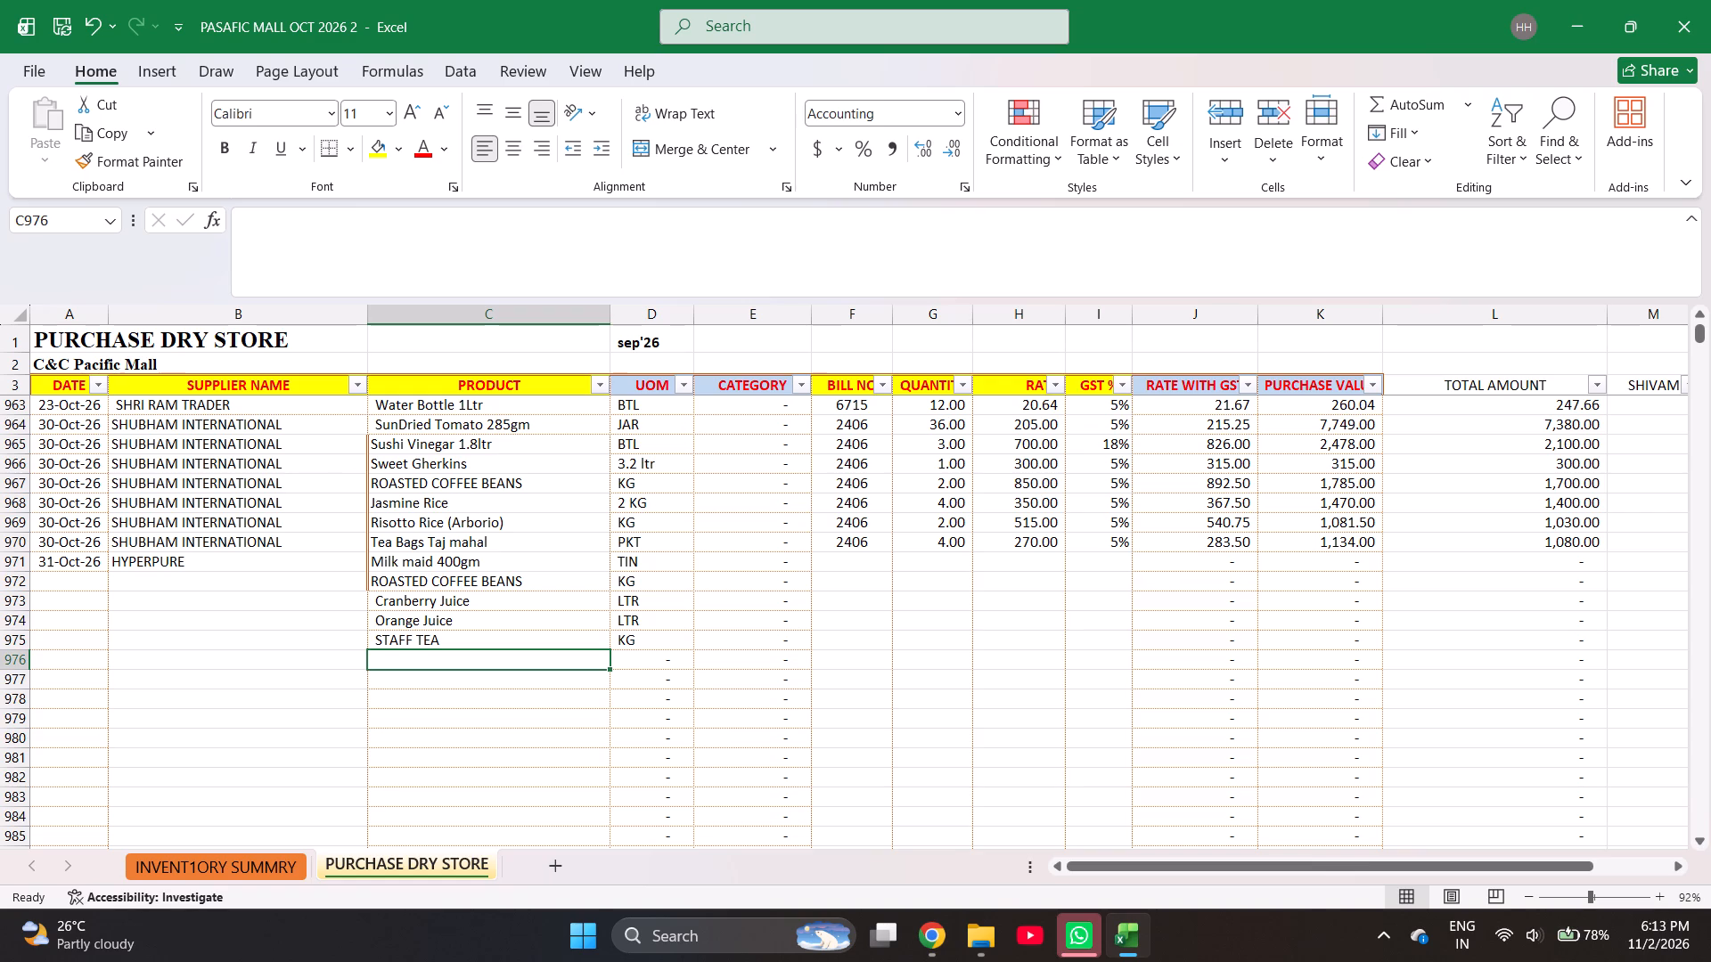
For the invoice's Cajun breading mix, find 3 in 1 Breader in the inventory summary and copy it into the product cell below STAFF TEA.
key("alt+Tab")
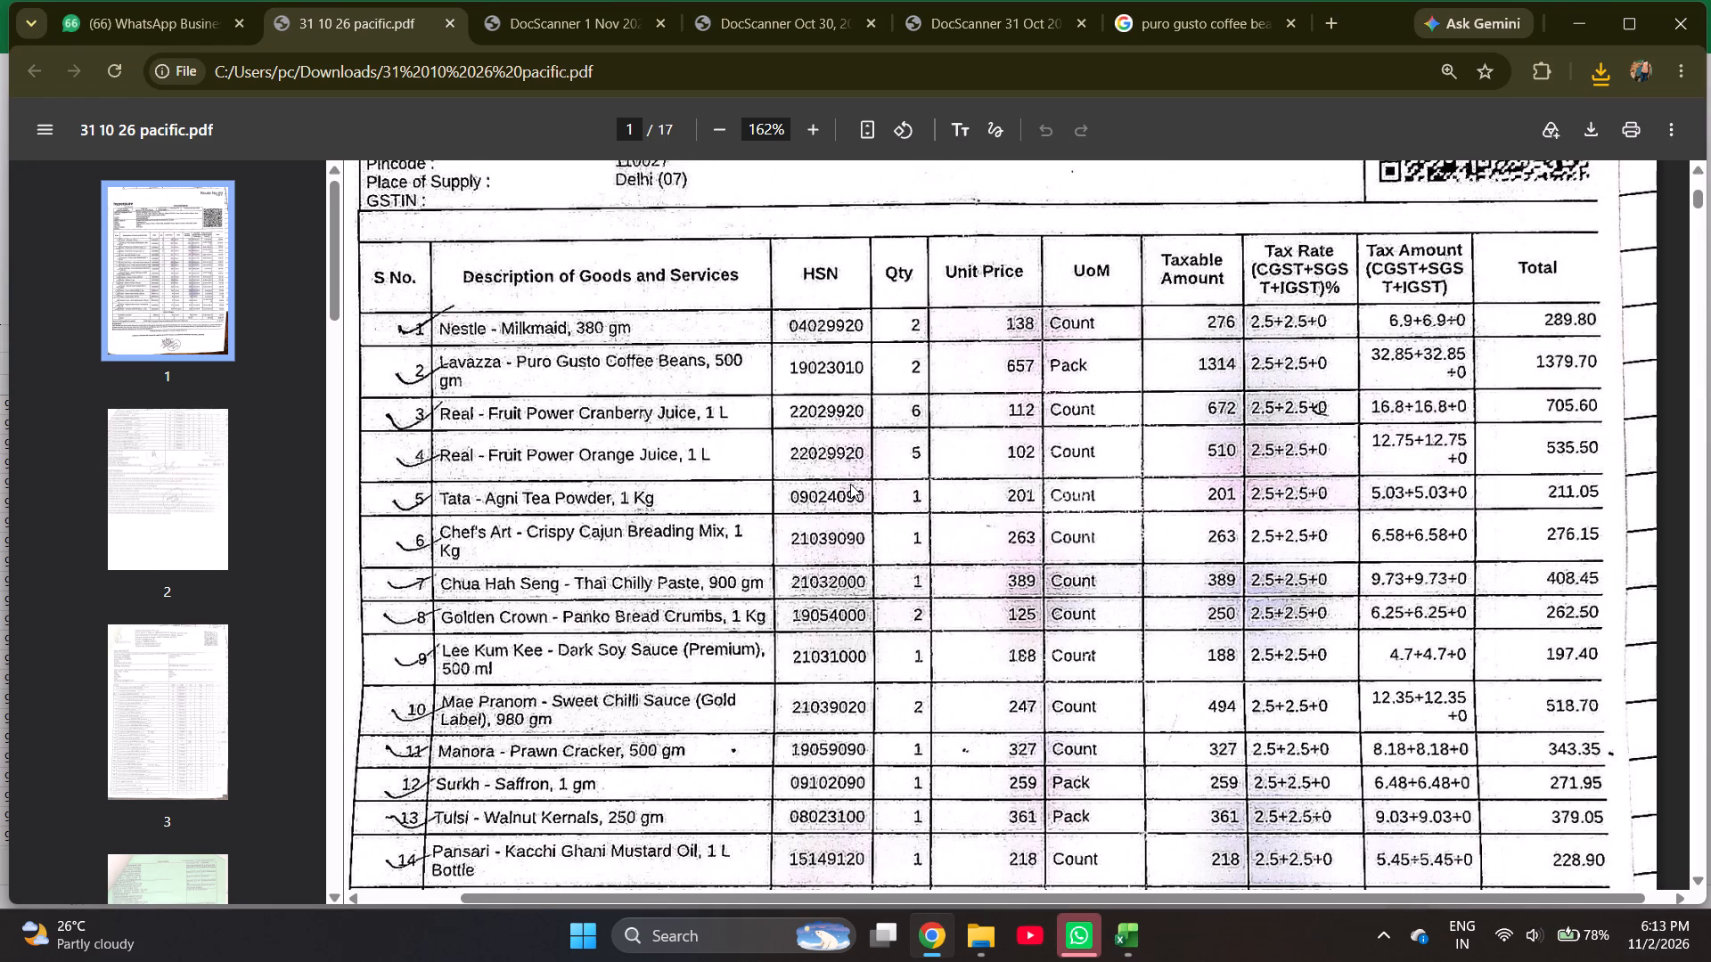
key("alt+Tab")
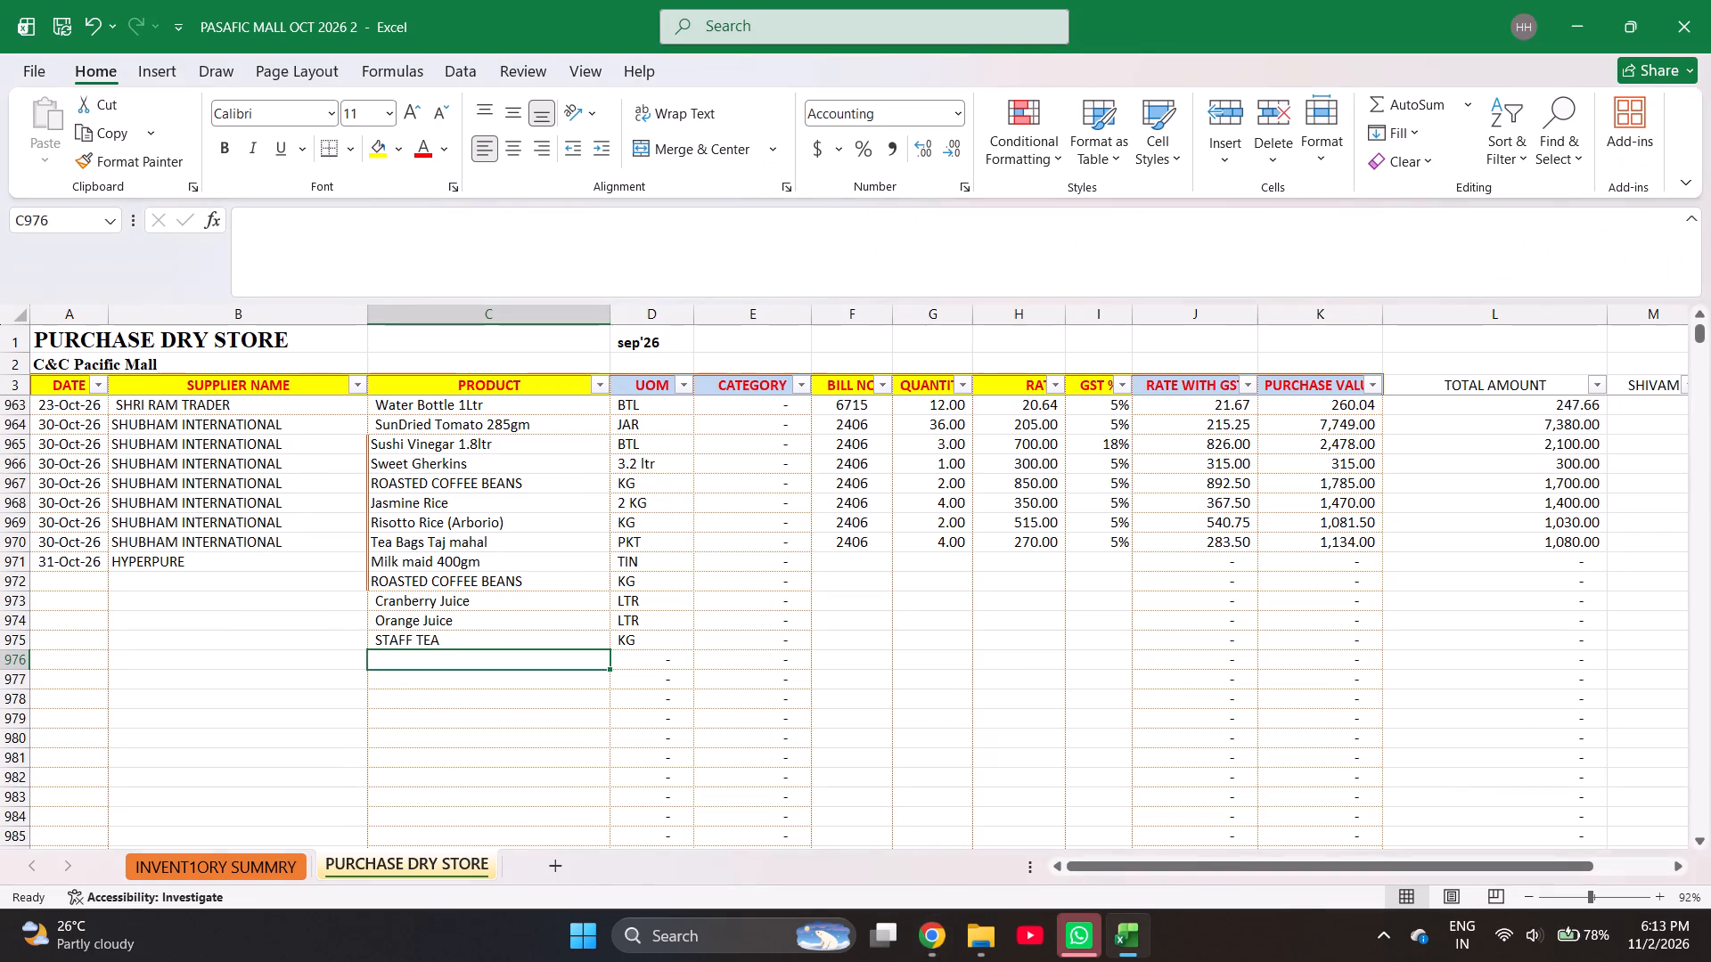
key("alt+Tab")
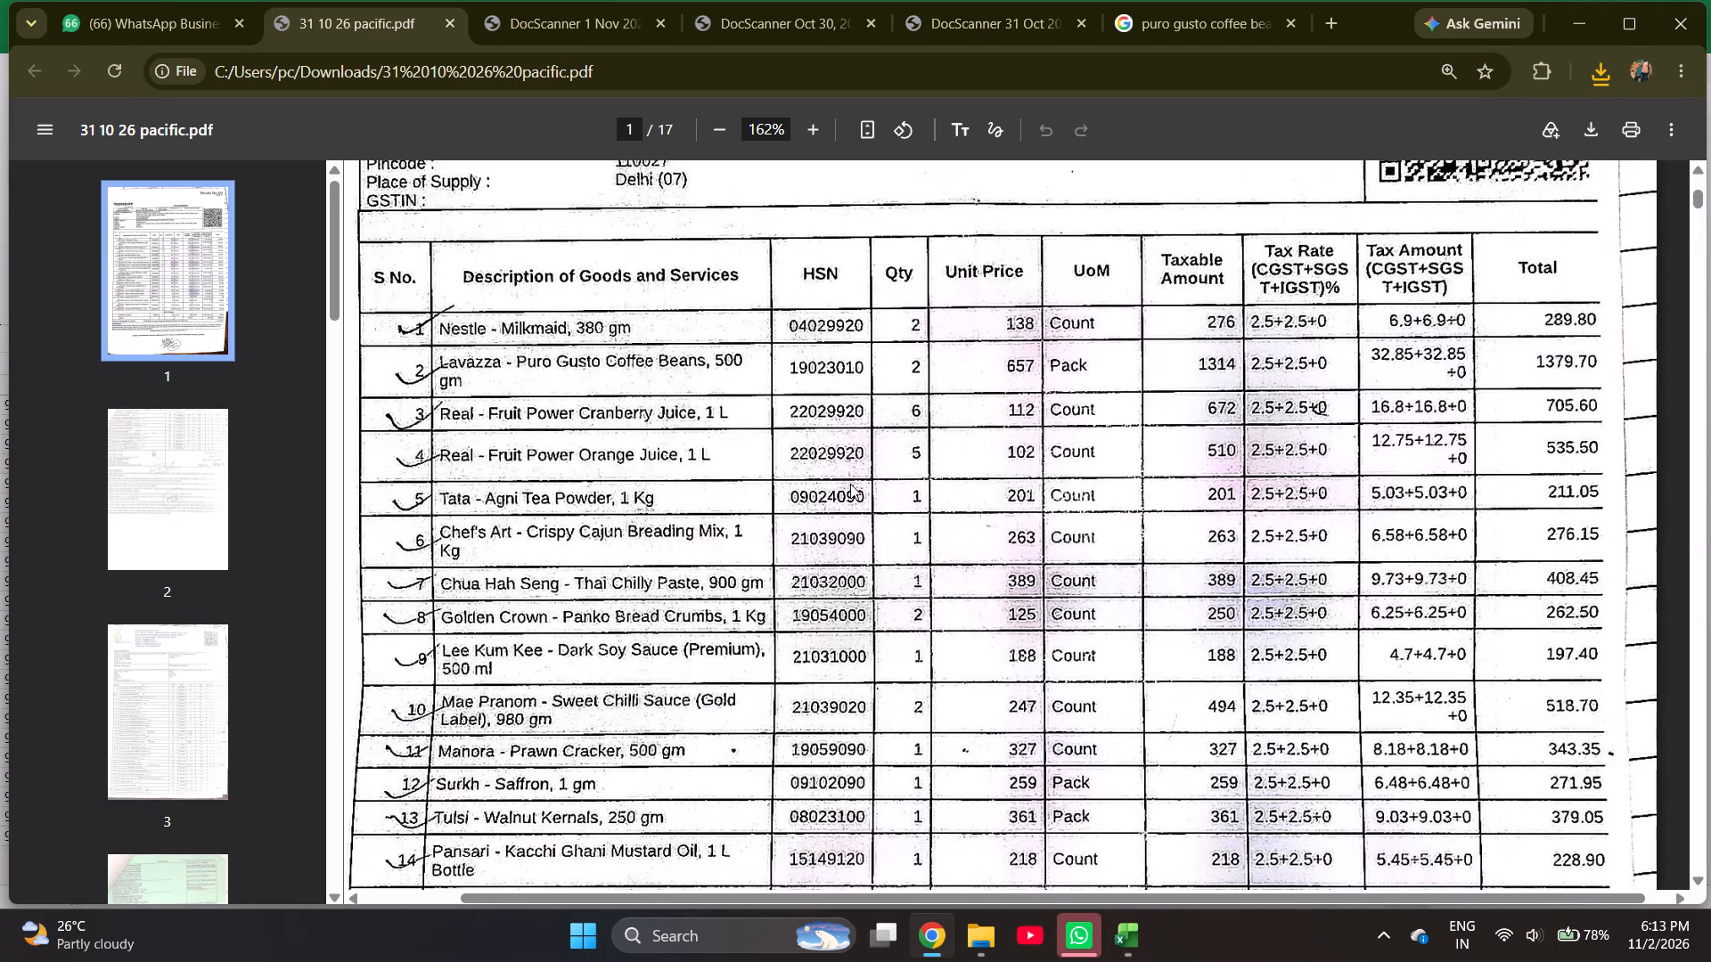
key("alt+Tab")
key("ctrl+Page_Up")
key("ctrl+f")
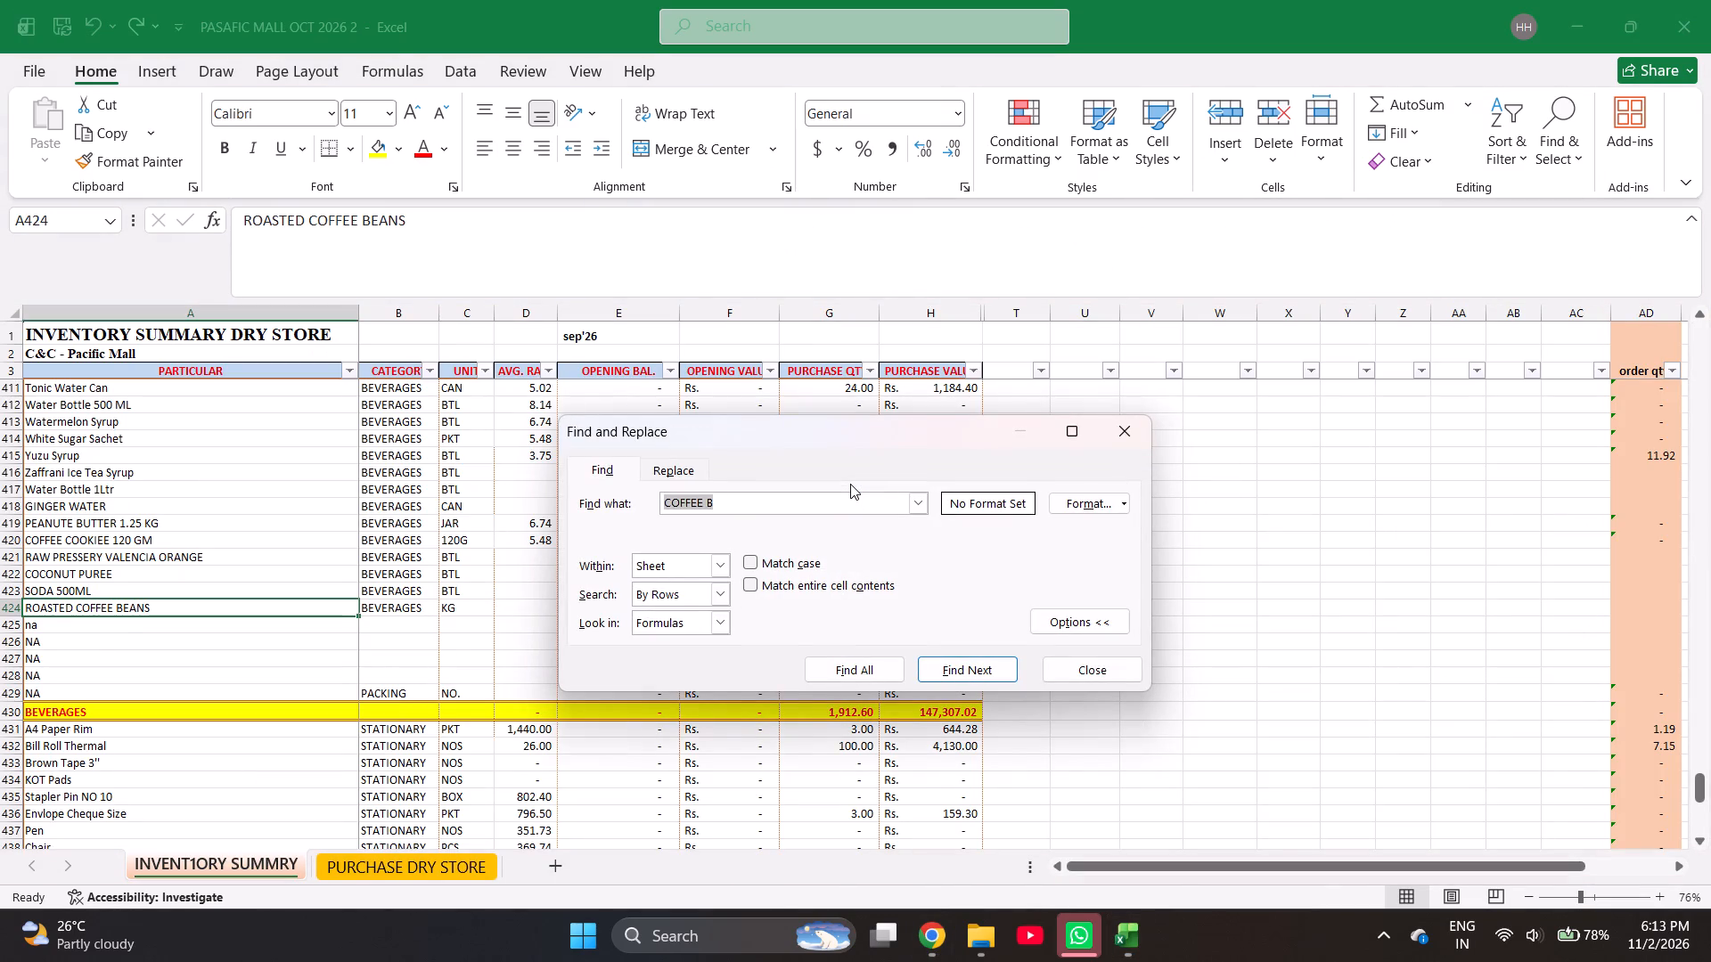
type("3 IN")
key("Return")
key("Return")
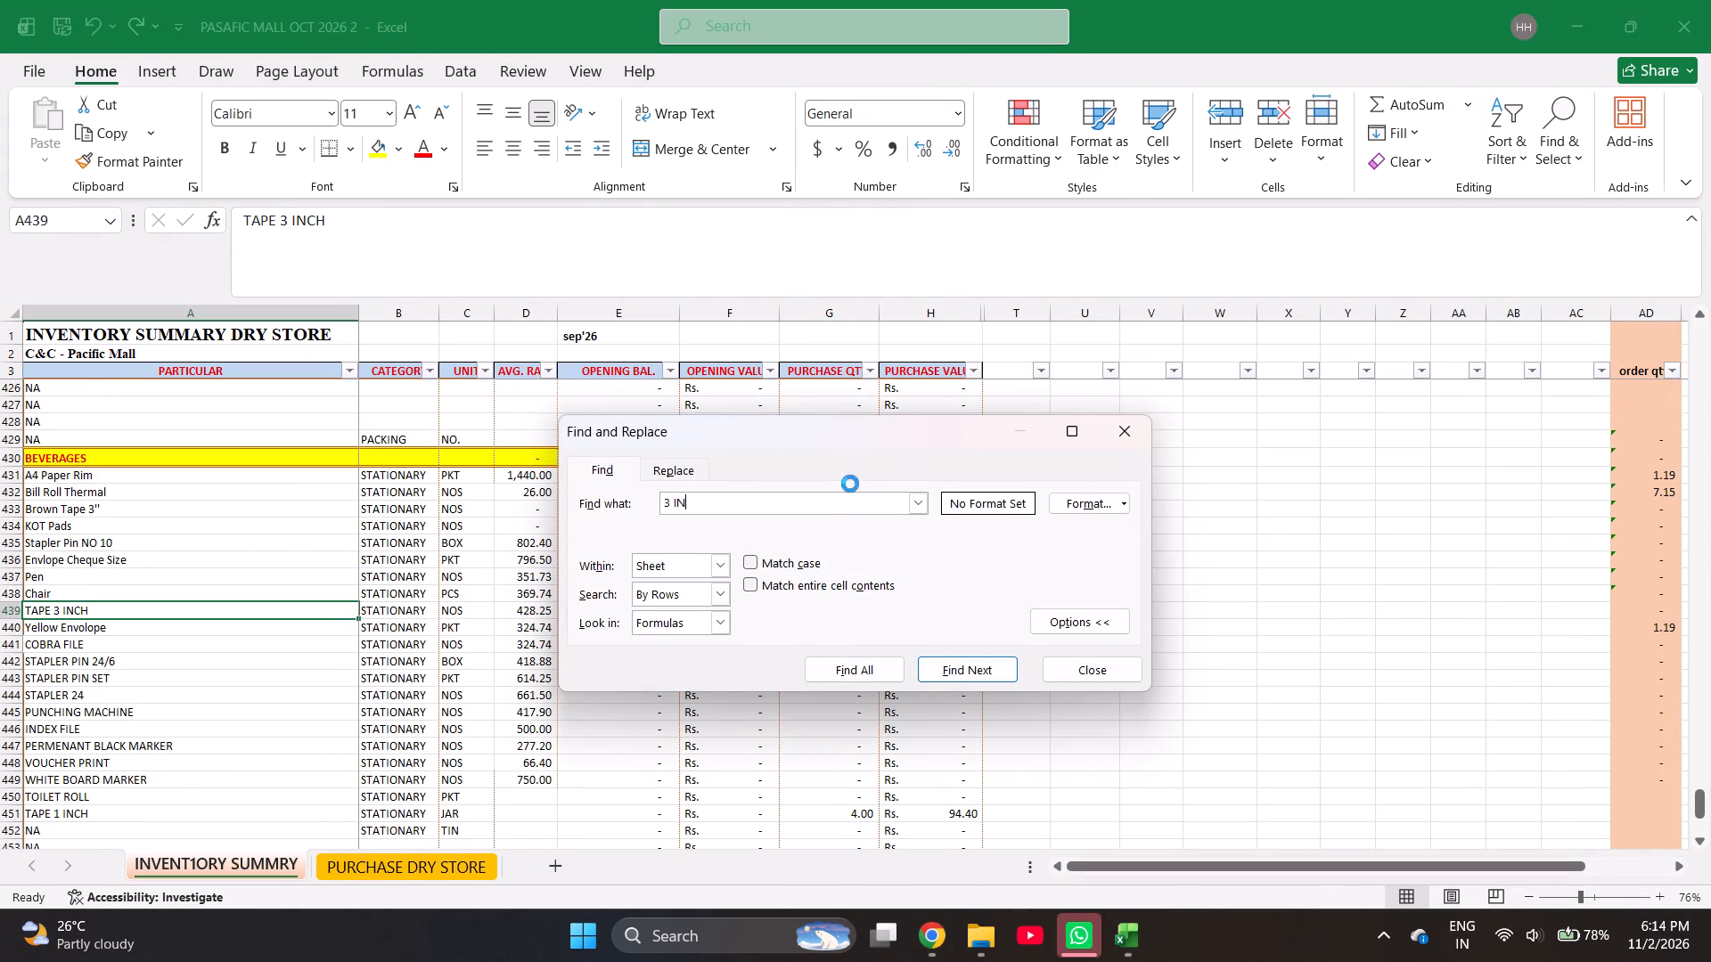
key("Escape")
key("ctrl+c")
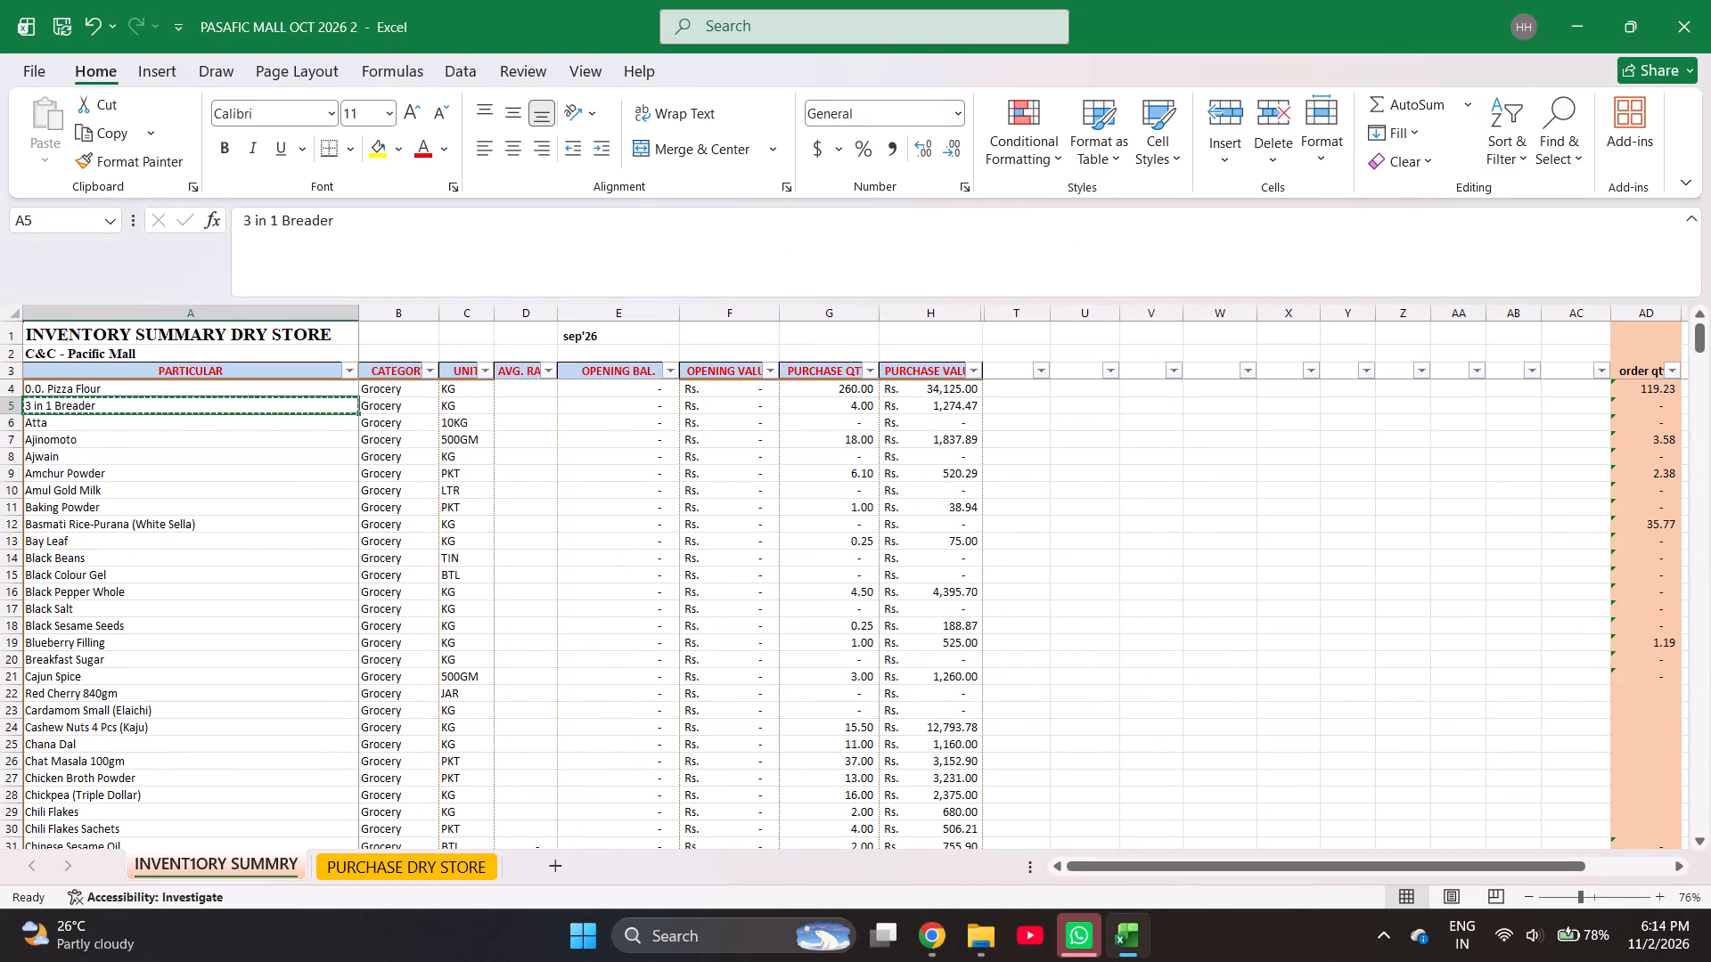
key("ctrl+Page_Down")
key("Return")
key("Return")
Find Thai Chili Paste in the inventory summary and copy it into the PURCHASE DRY STORE product cell below 3 in 1 Breader.
key("alt+Tab")
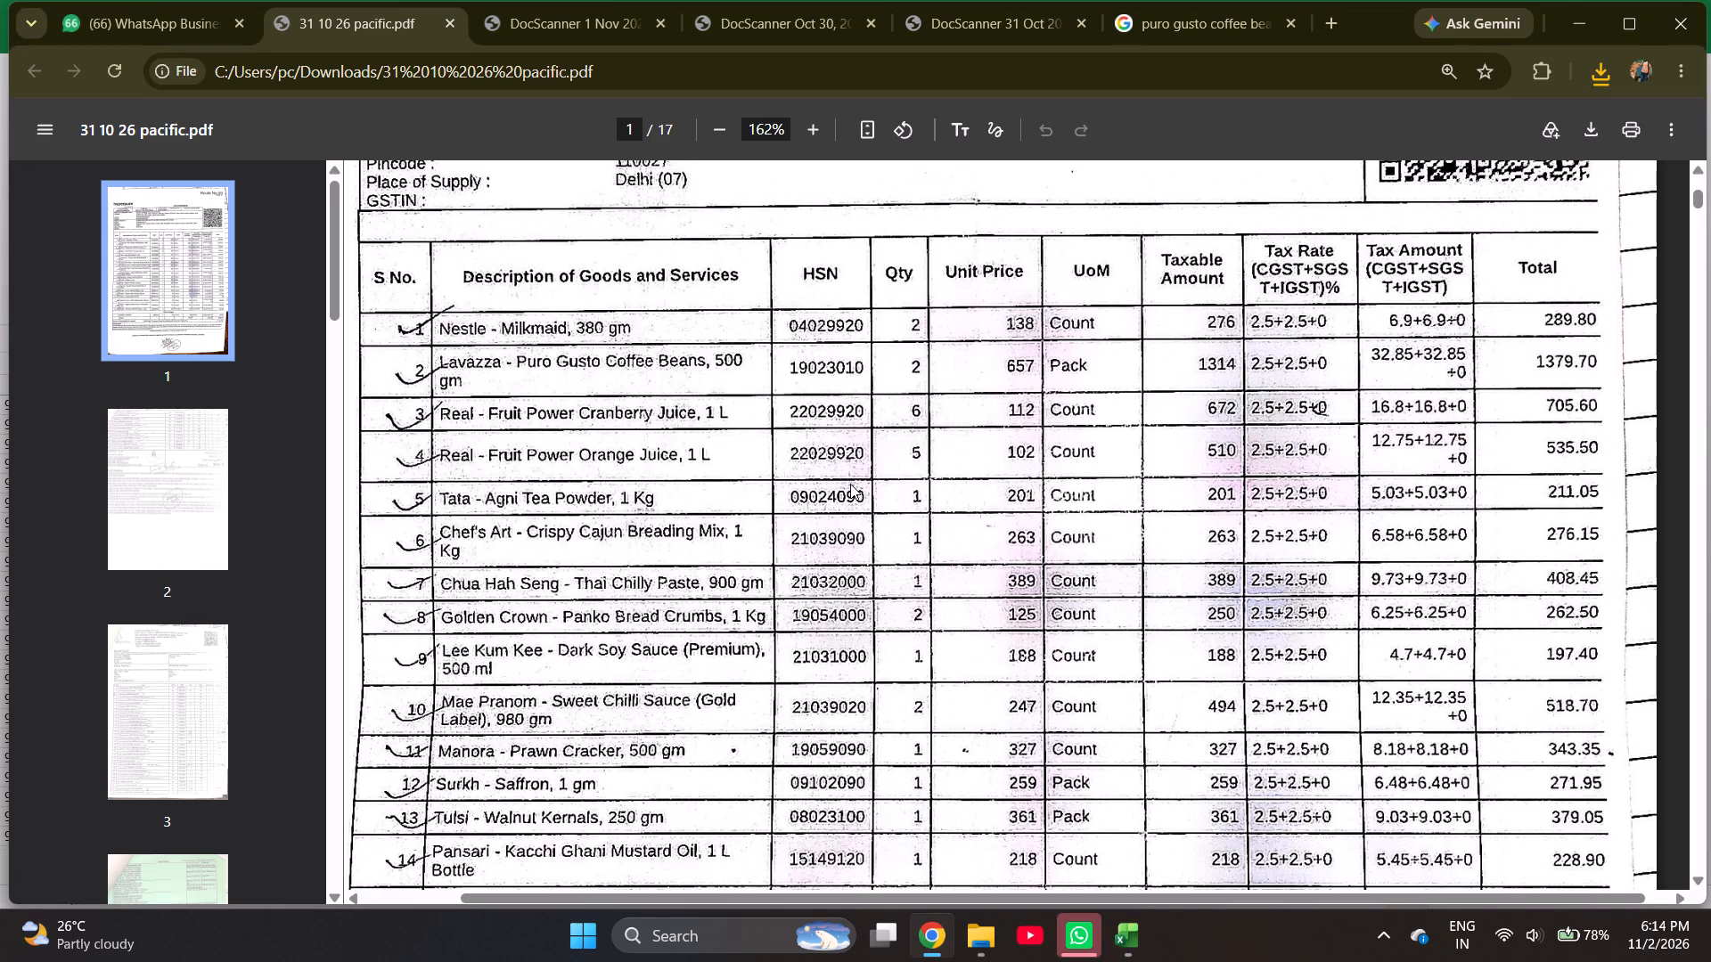
scroll(850, 484, "down", 1)
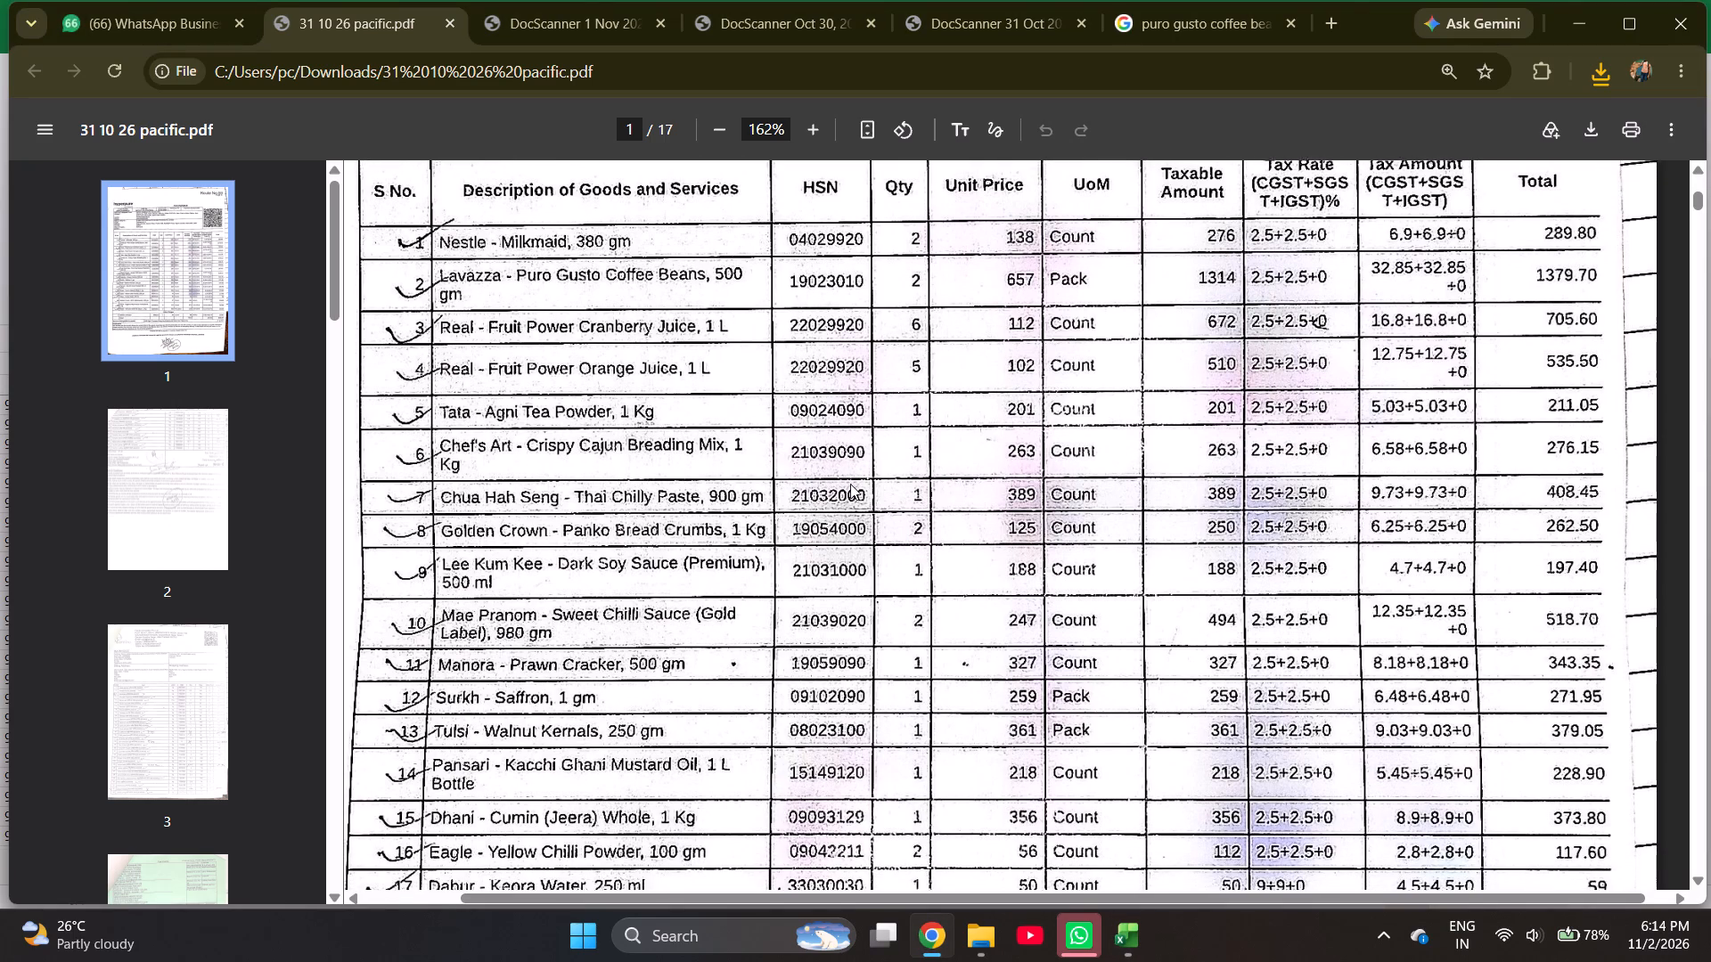
scroll(850, 484, "down", 1)
key("alt+Tab")
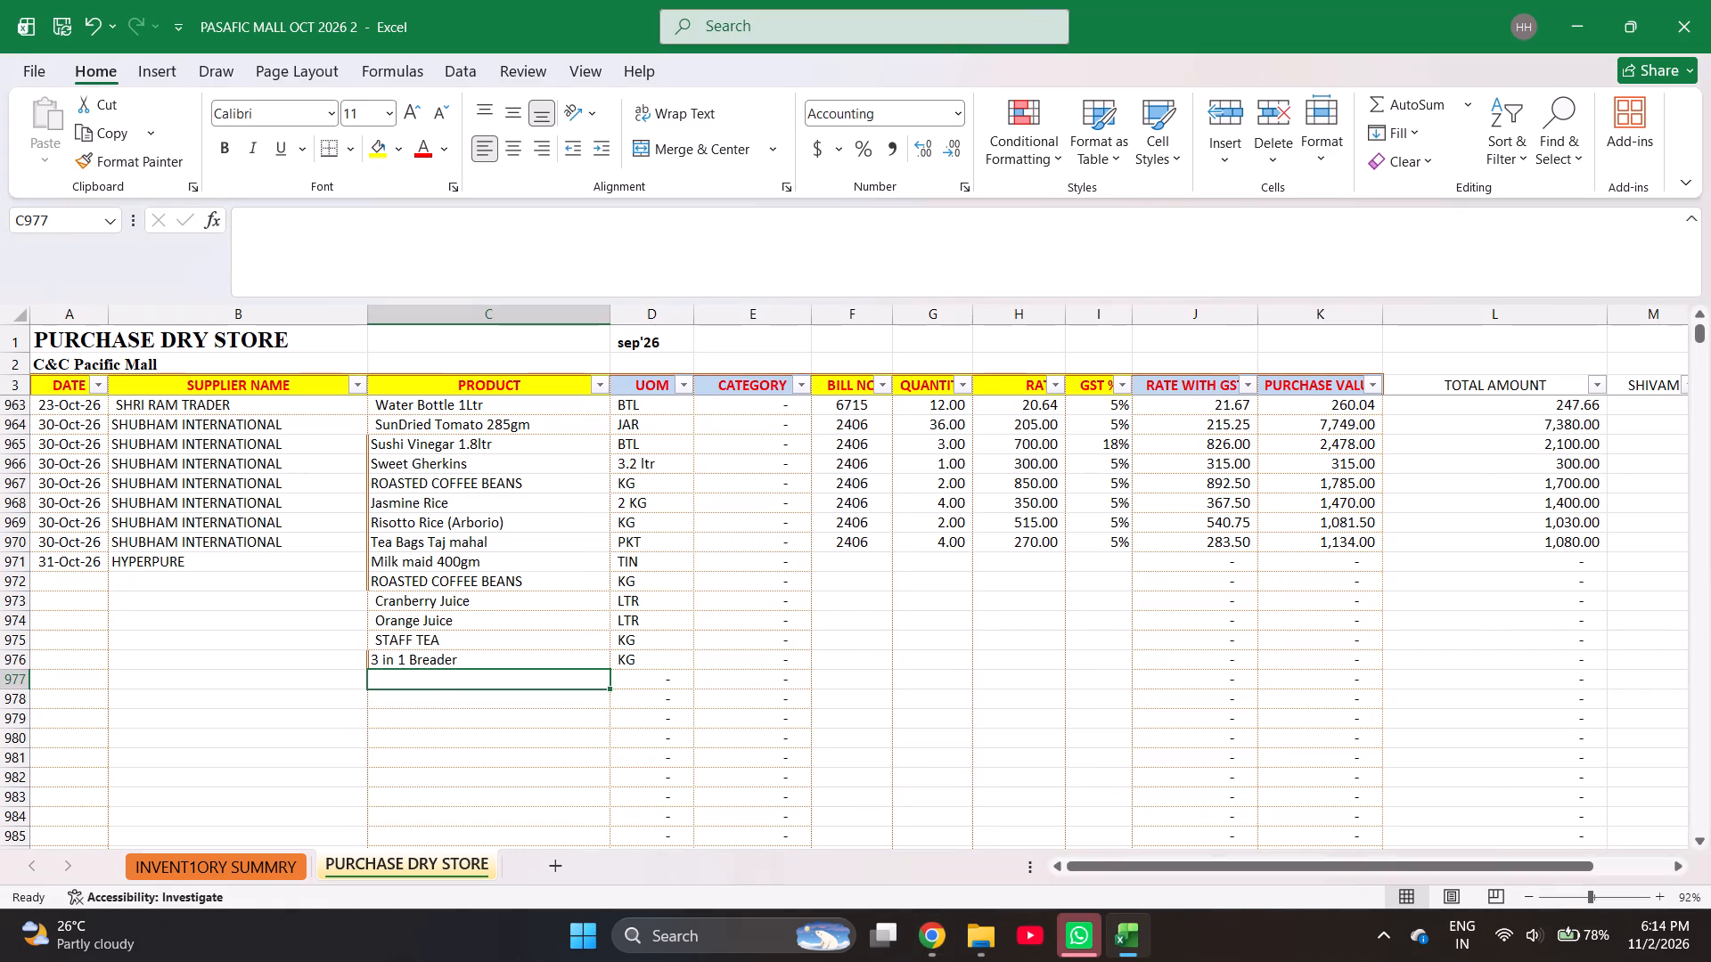
key("ctrl+Page_Up")
key("ctrl+f")
type("THAI")
key("Return")
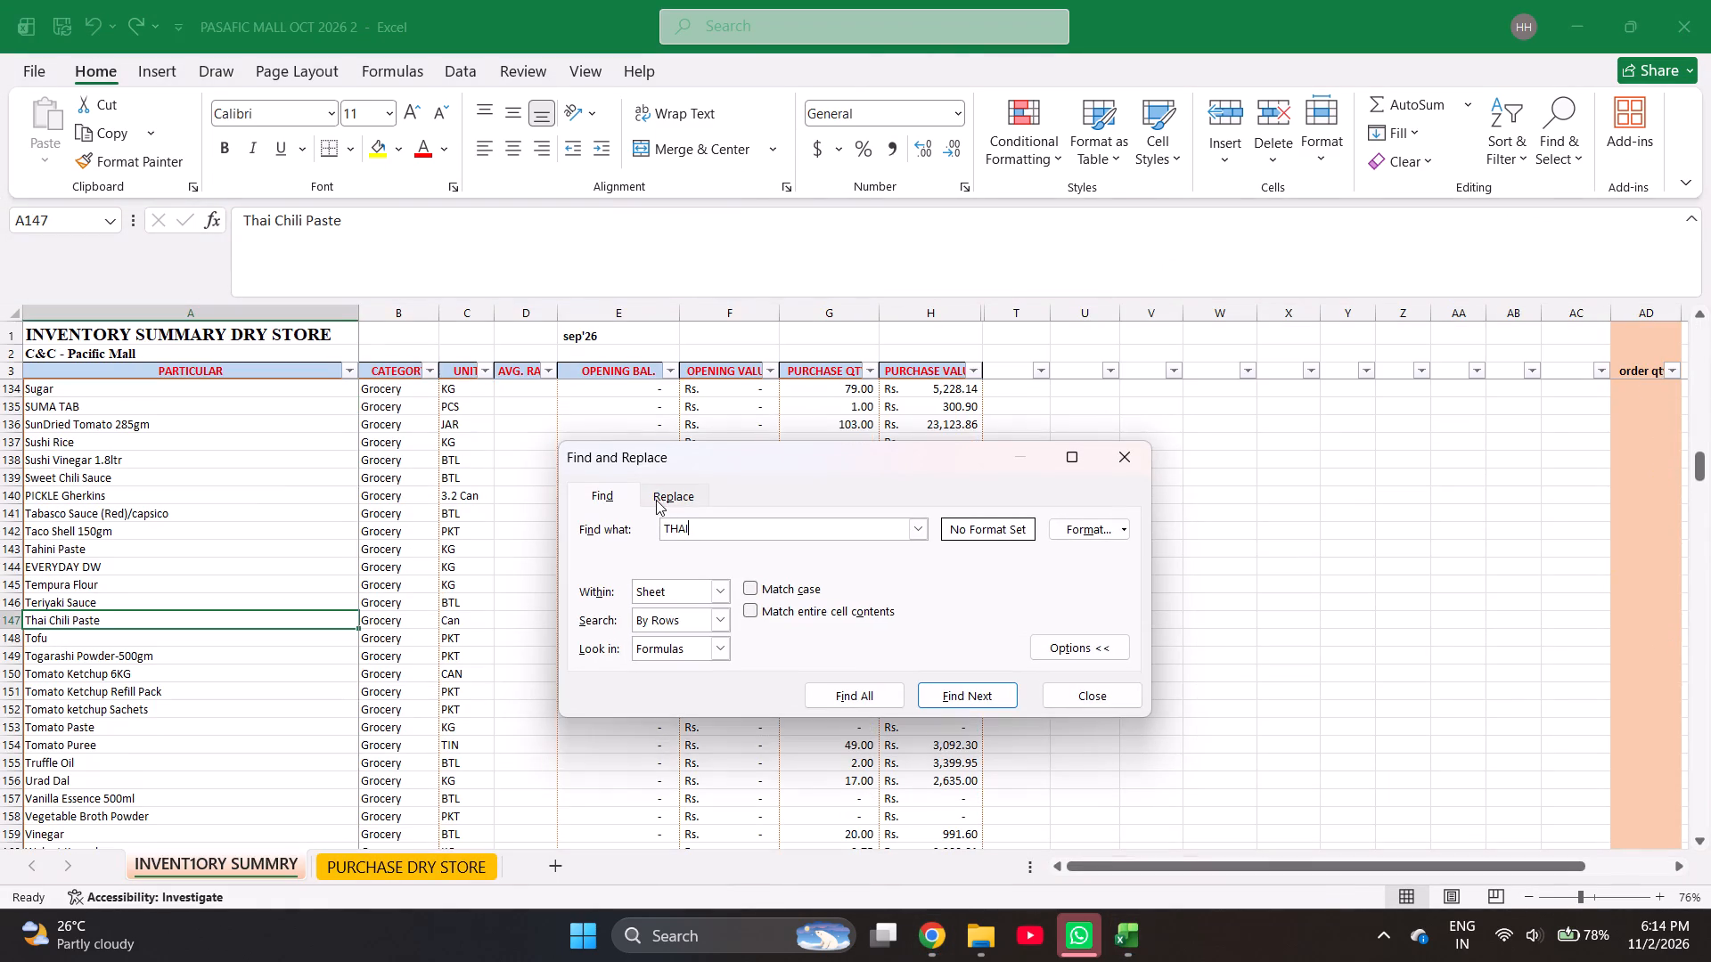
key("Escape")
key("ctrl+c")
key("ctrl+Page_Down")
key("Return")
key("Return")
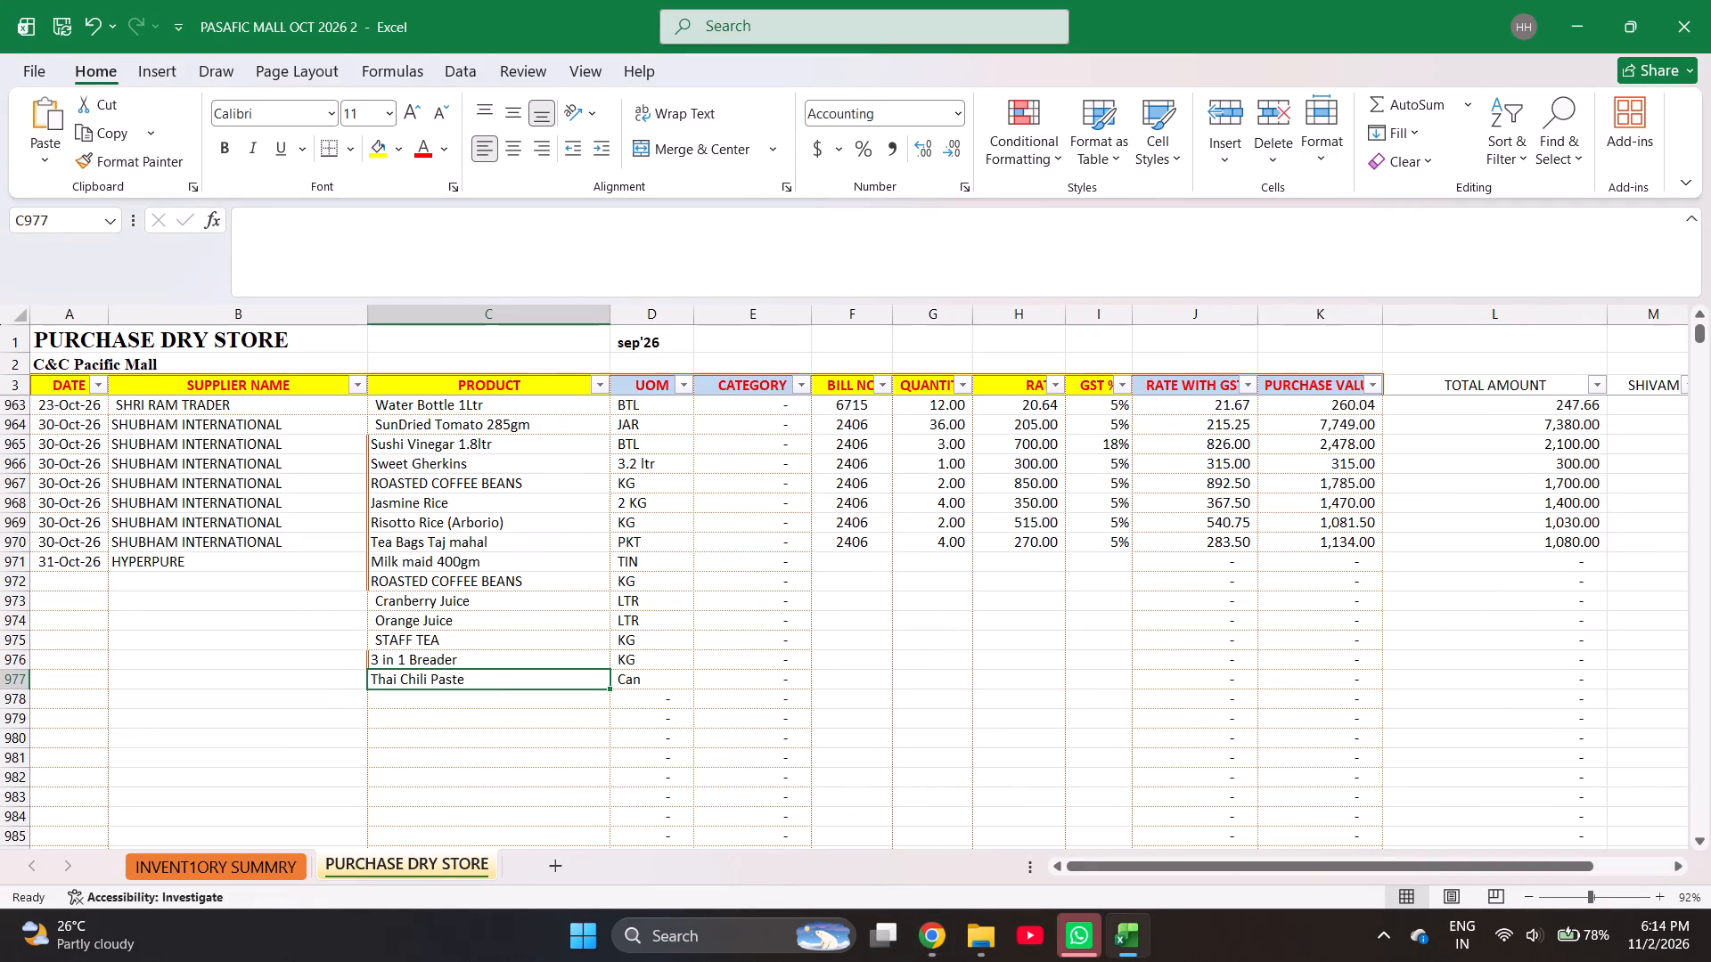
Check the invoice's next item and enter PANCO BREAD CRUMBS in the product cell below Thai Chili Paste.
key("alt+Tab")
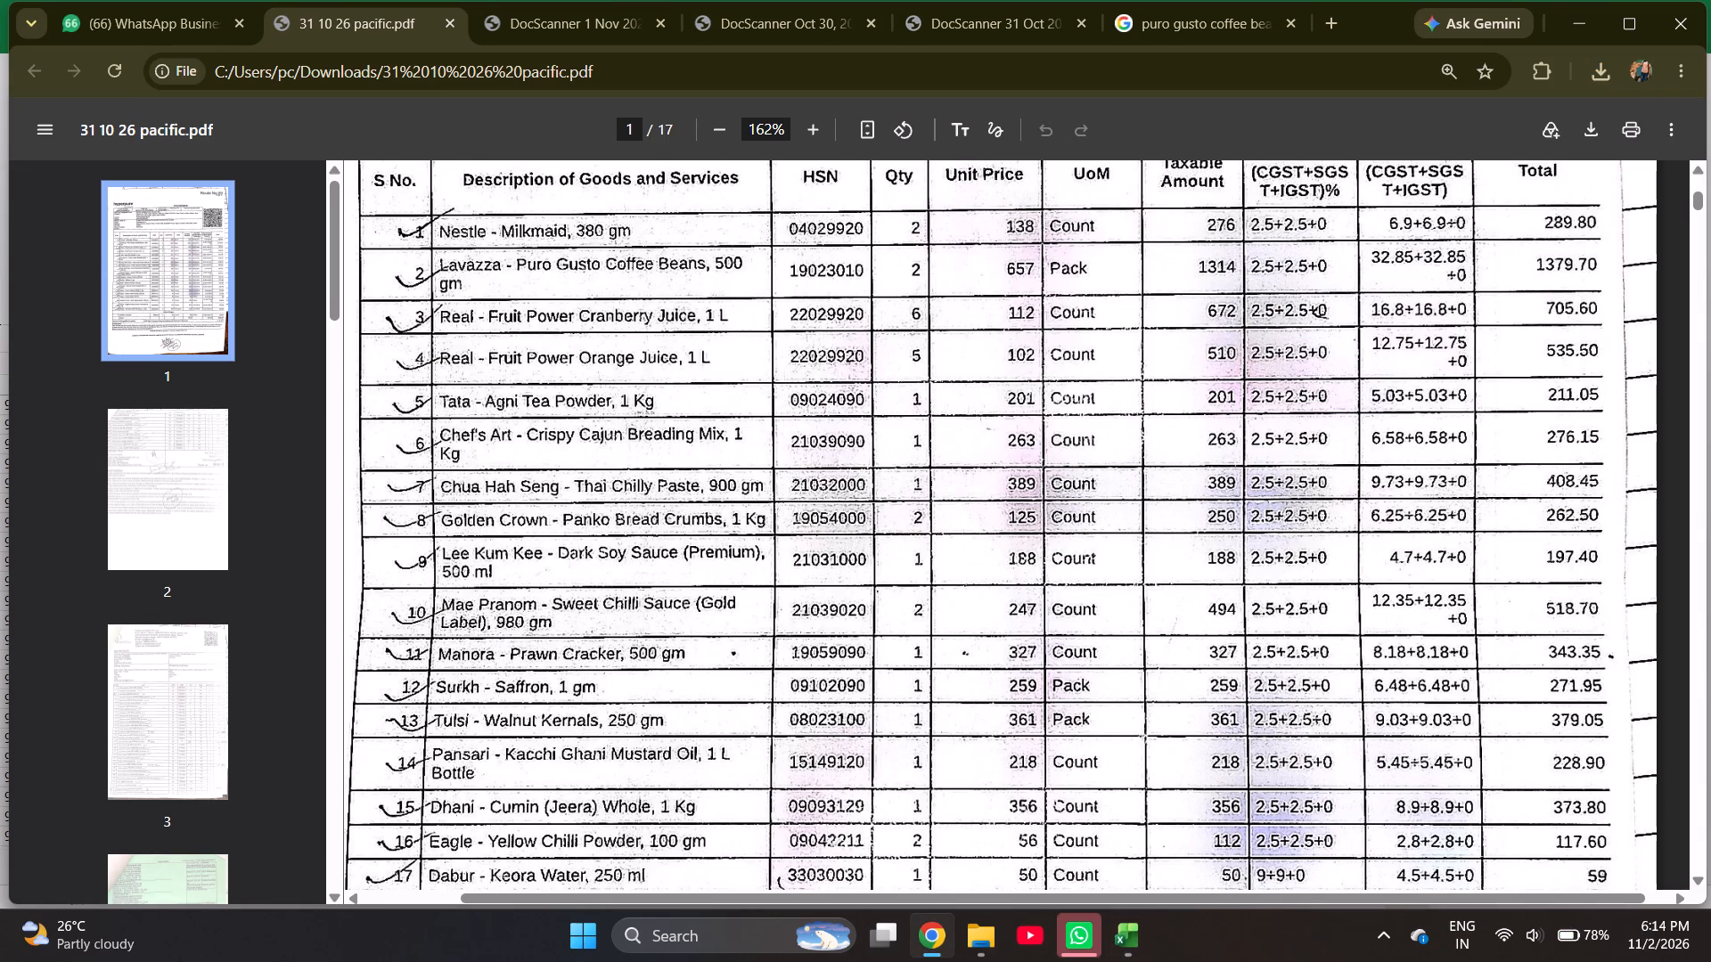
key("alt+Tab")
type("PAN")
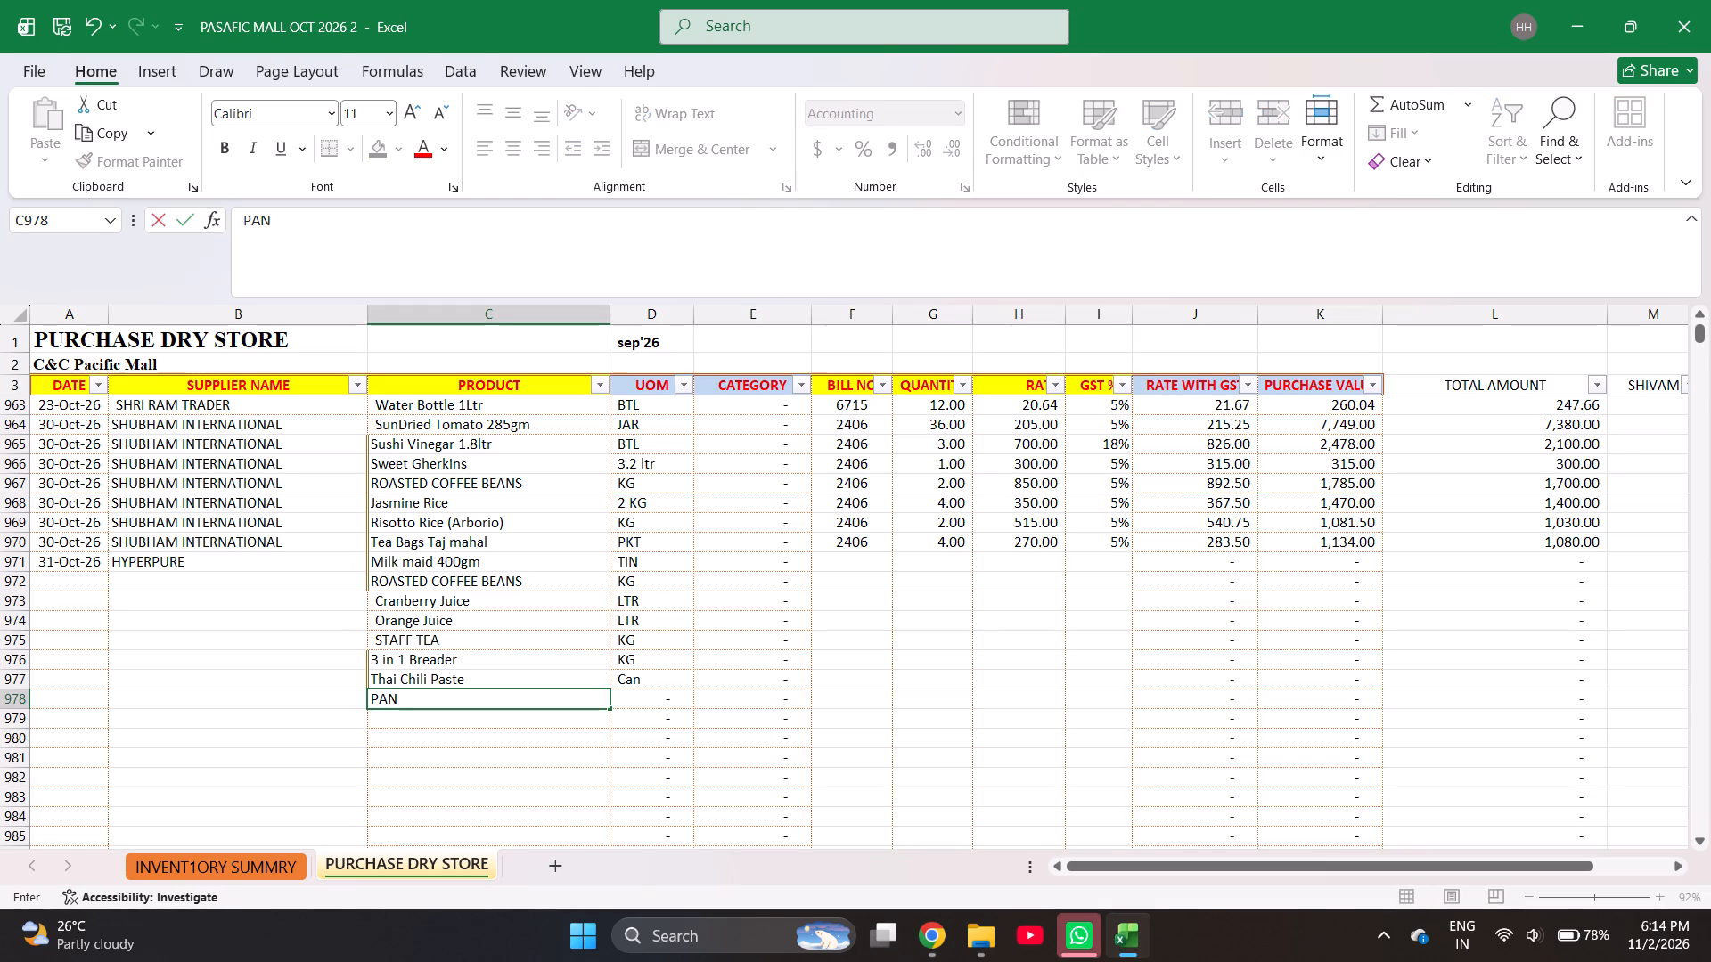
type("CO BREAD")
key("space")
type("CR")
key("Return")
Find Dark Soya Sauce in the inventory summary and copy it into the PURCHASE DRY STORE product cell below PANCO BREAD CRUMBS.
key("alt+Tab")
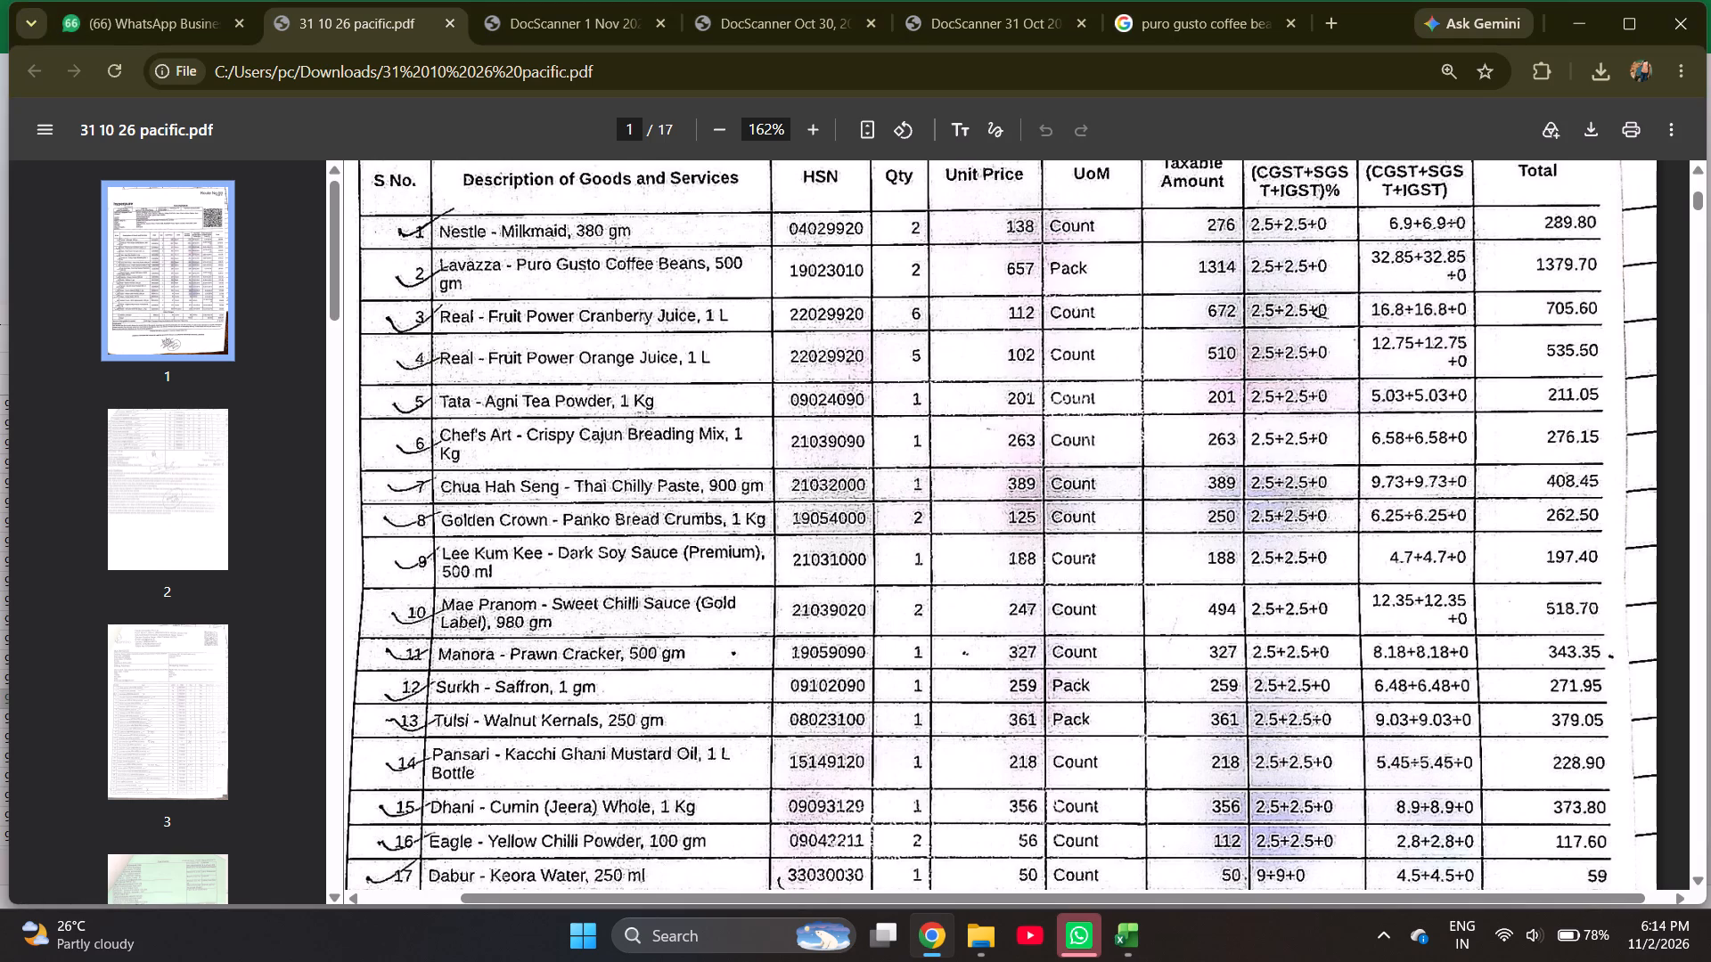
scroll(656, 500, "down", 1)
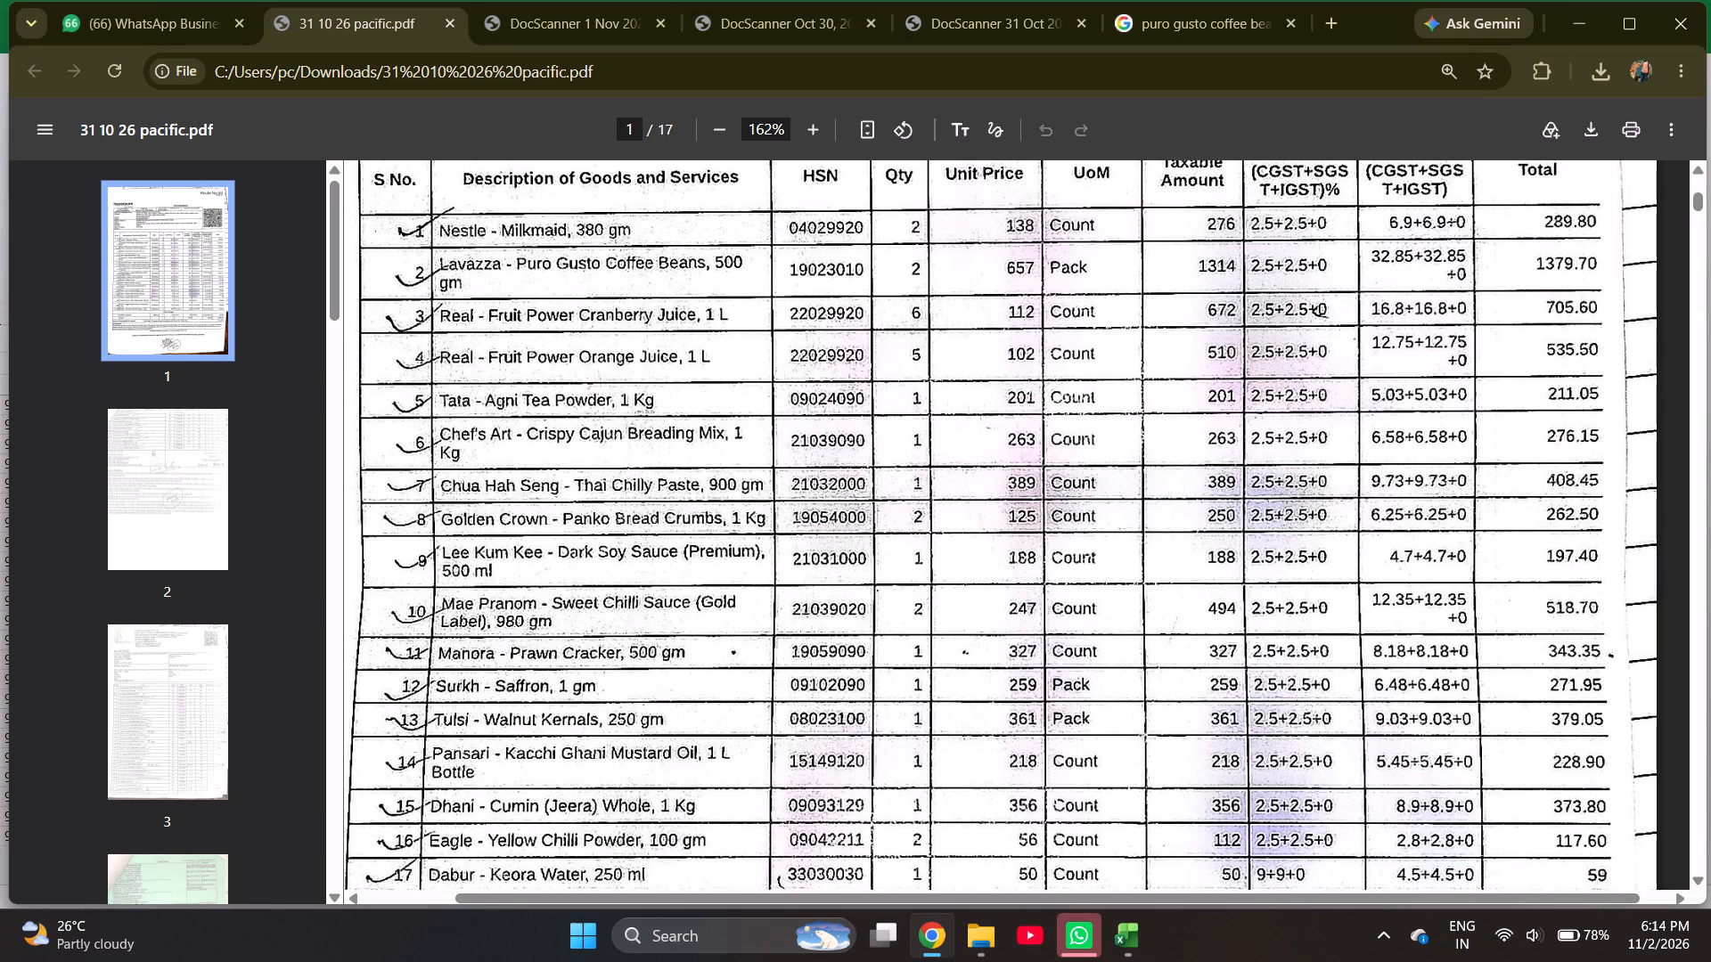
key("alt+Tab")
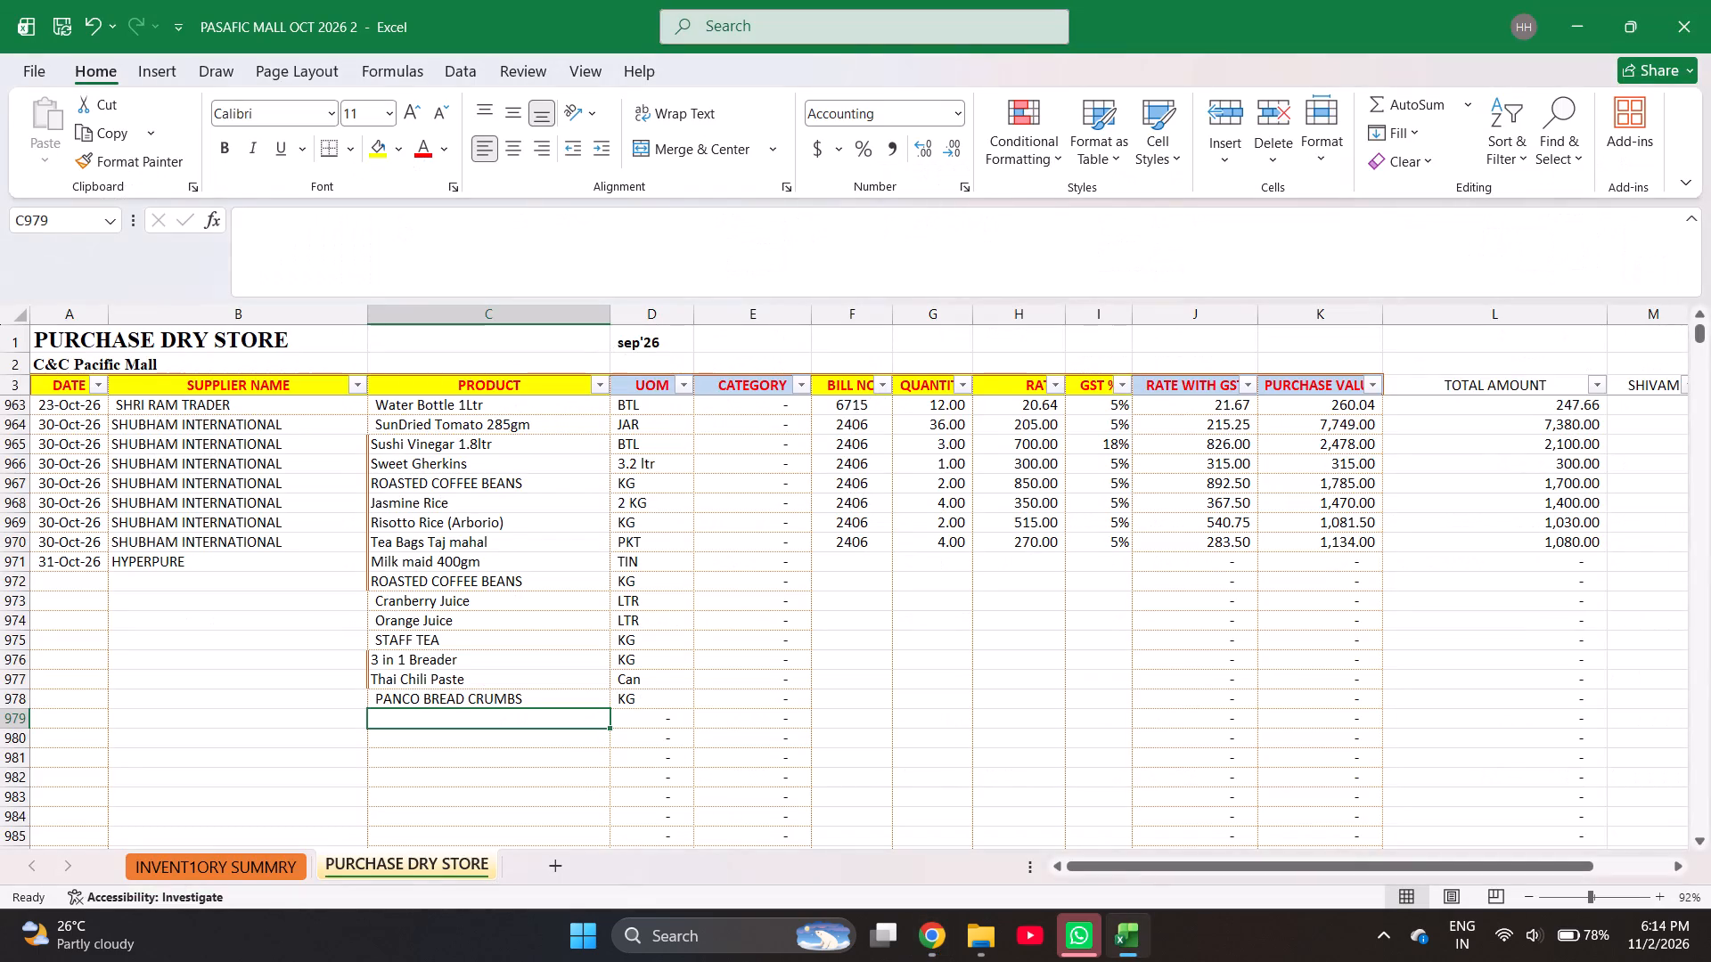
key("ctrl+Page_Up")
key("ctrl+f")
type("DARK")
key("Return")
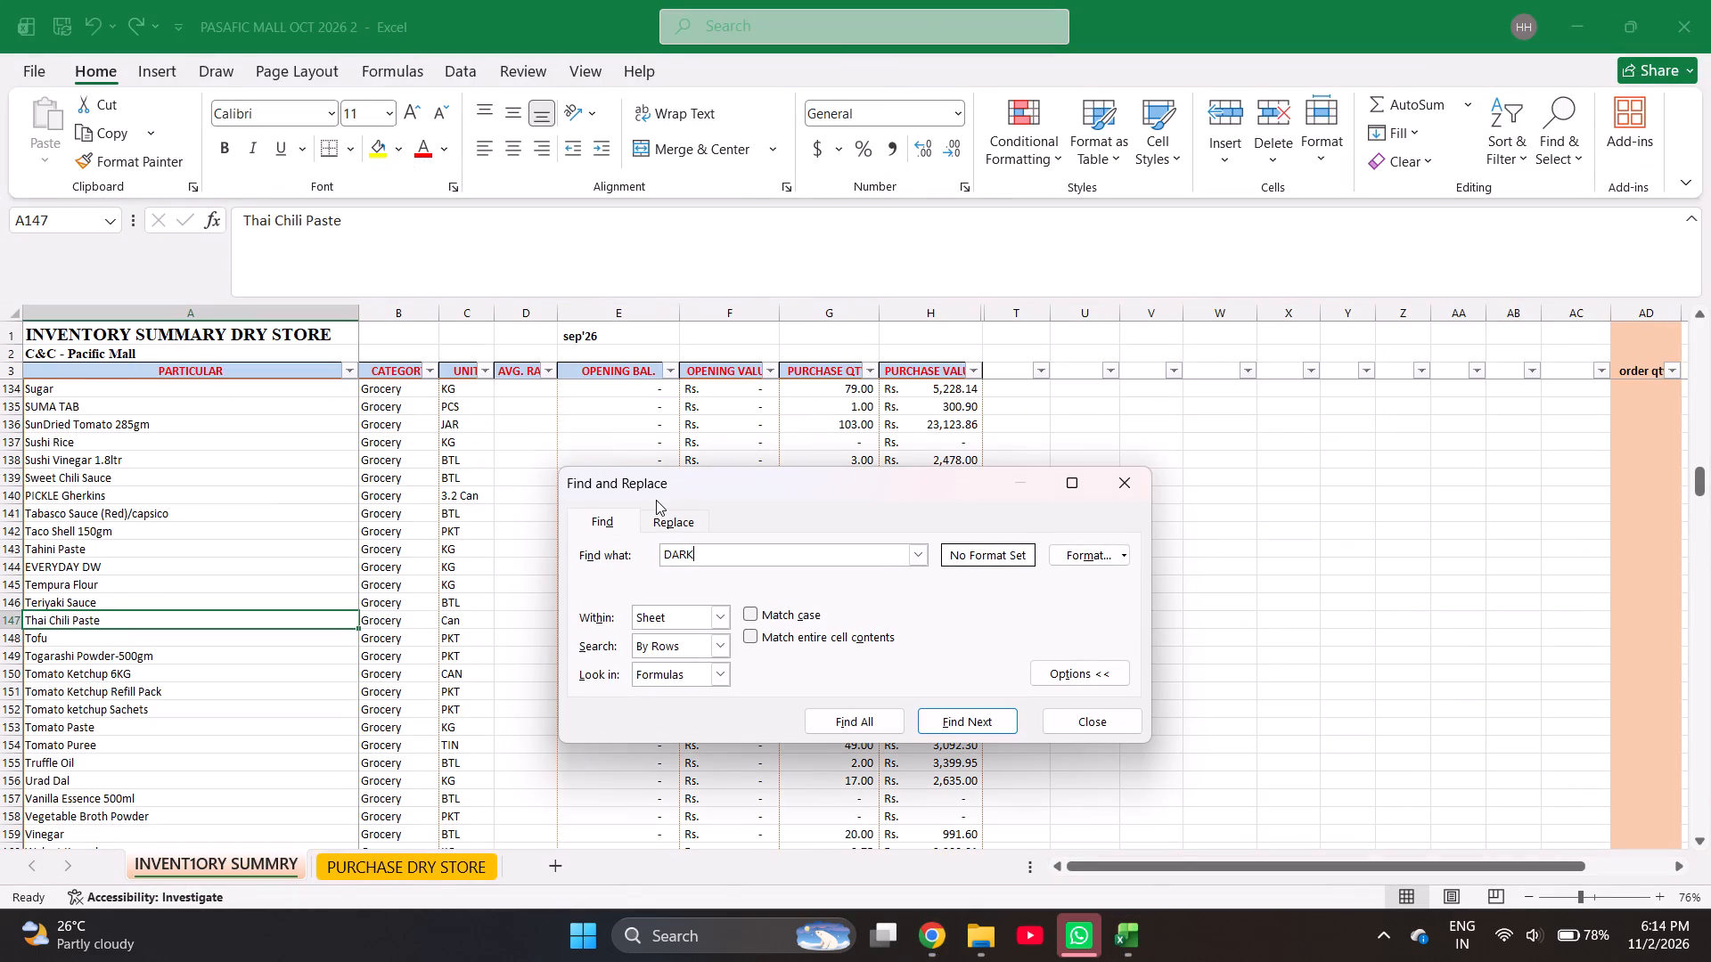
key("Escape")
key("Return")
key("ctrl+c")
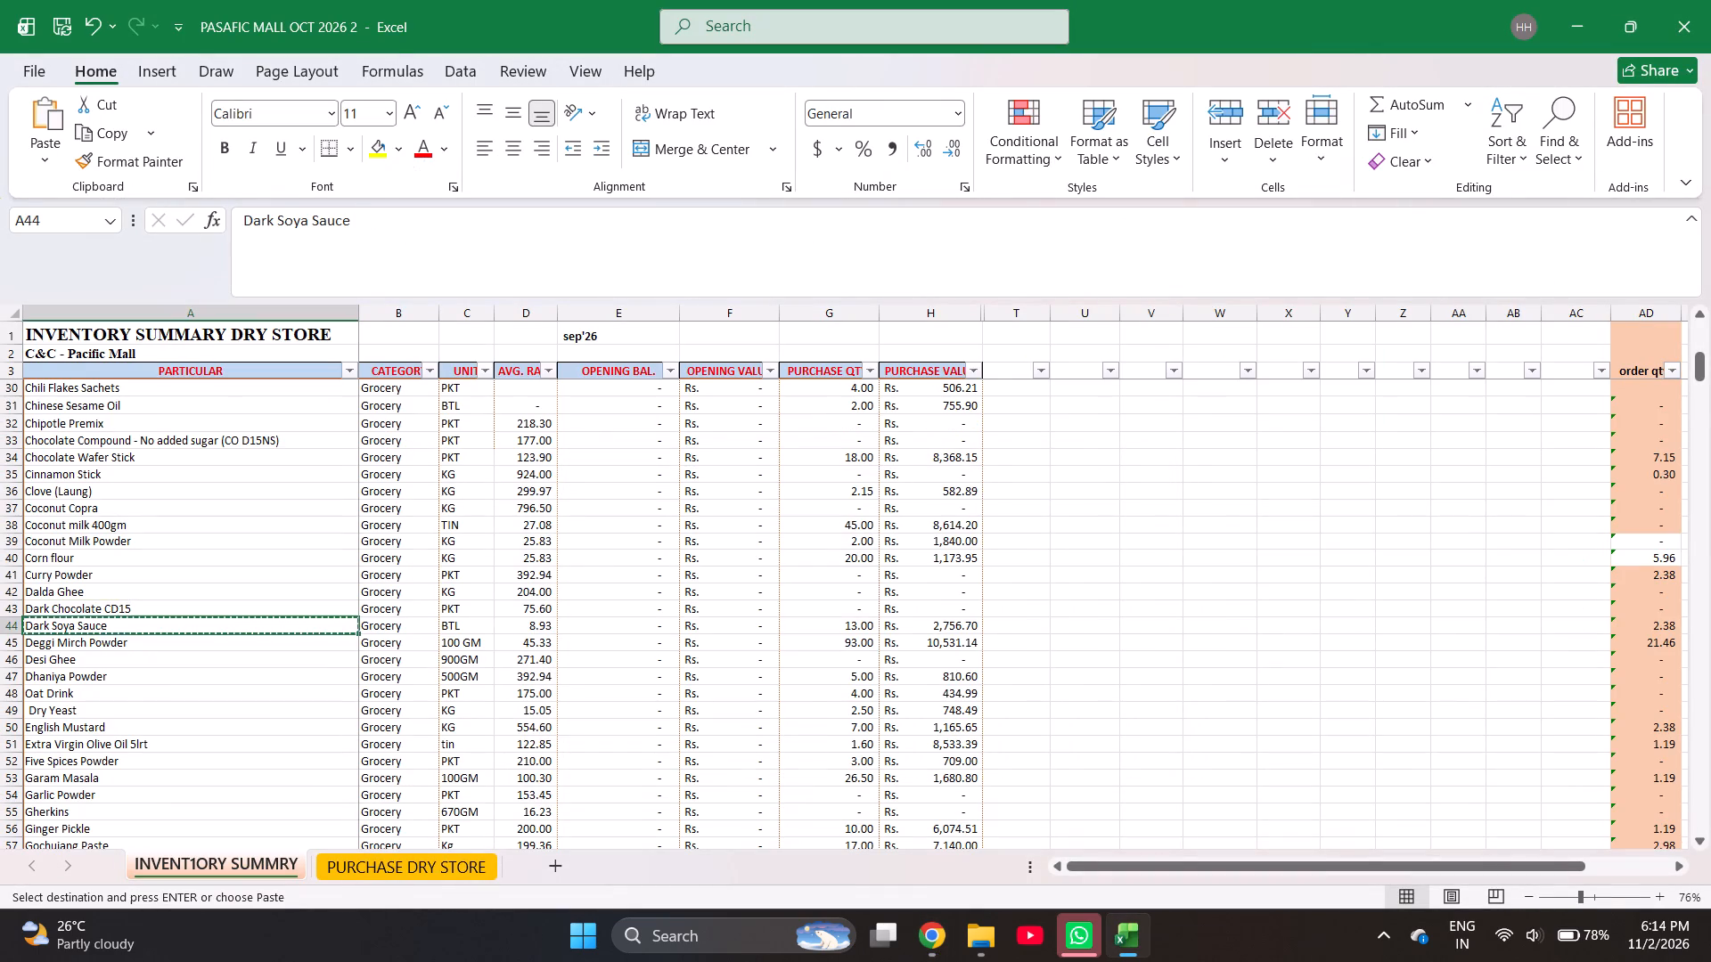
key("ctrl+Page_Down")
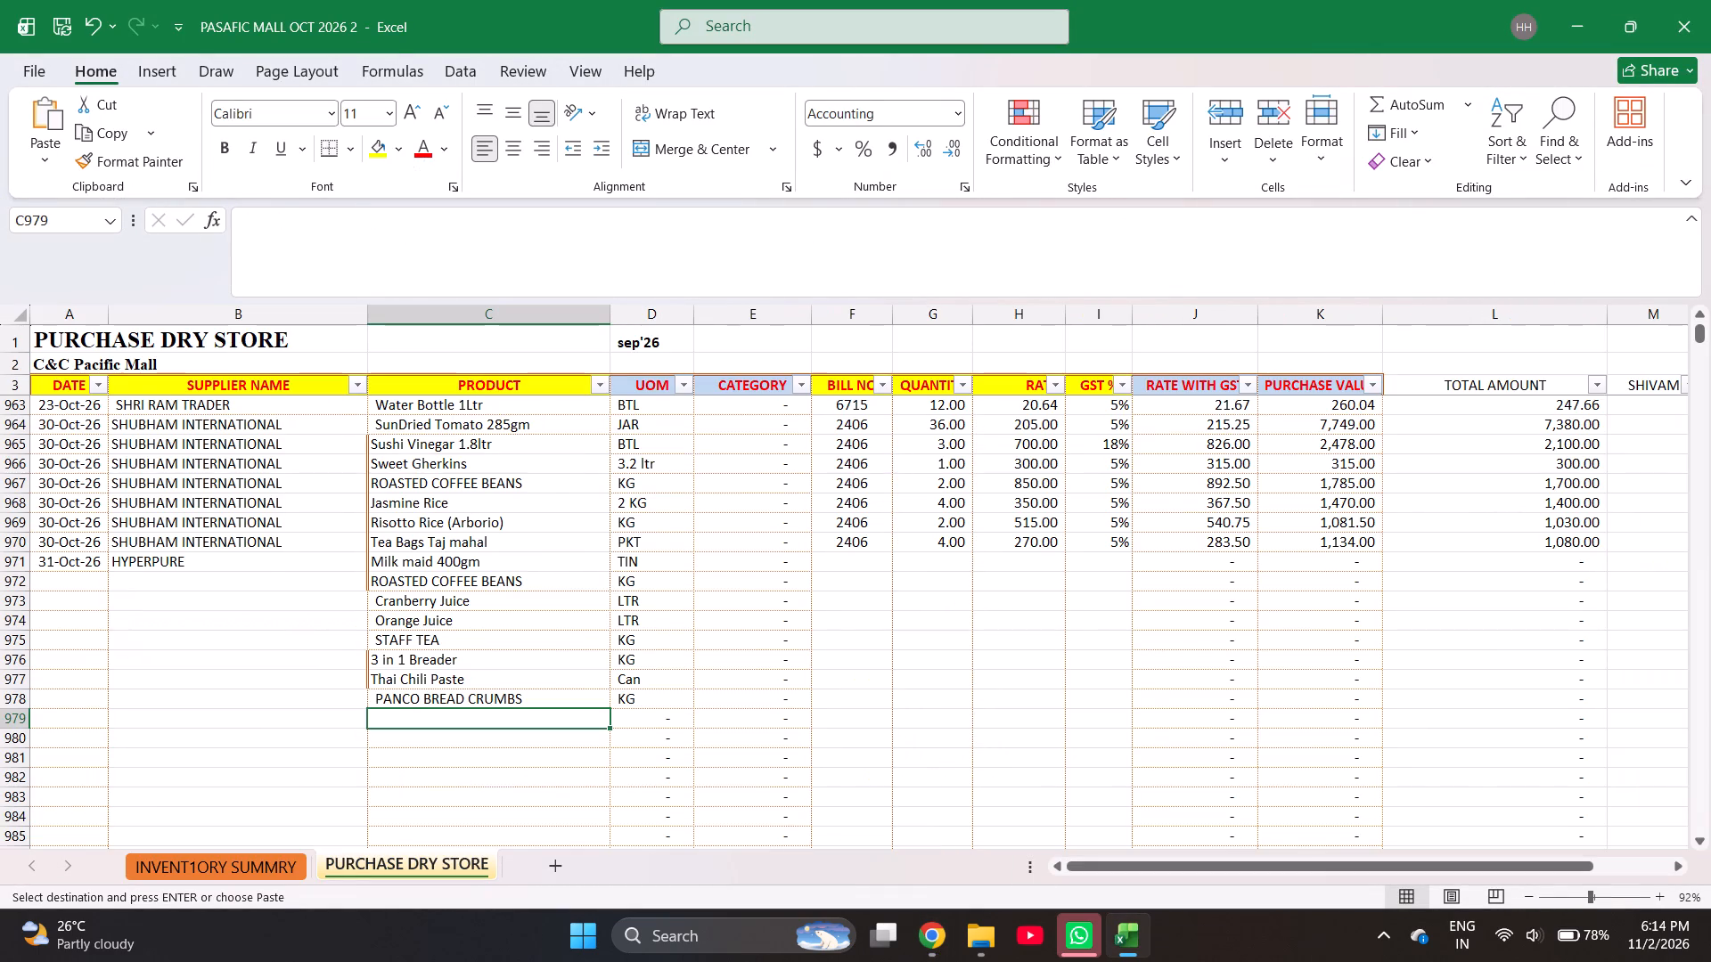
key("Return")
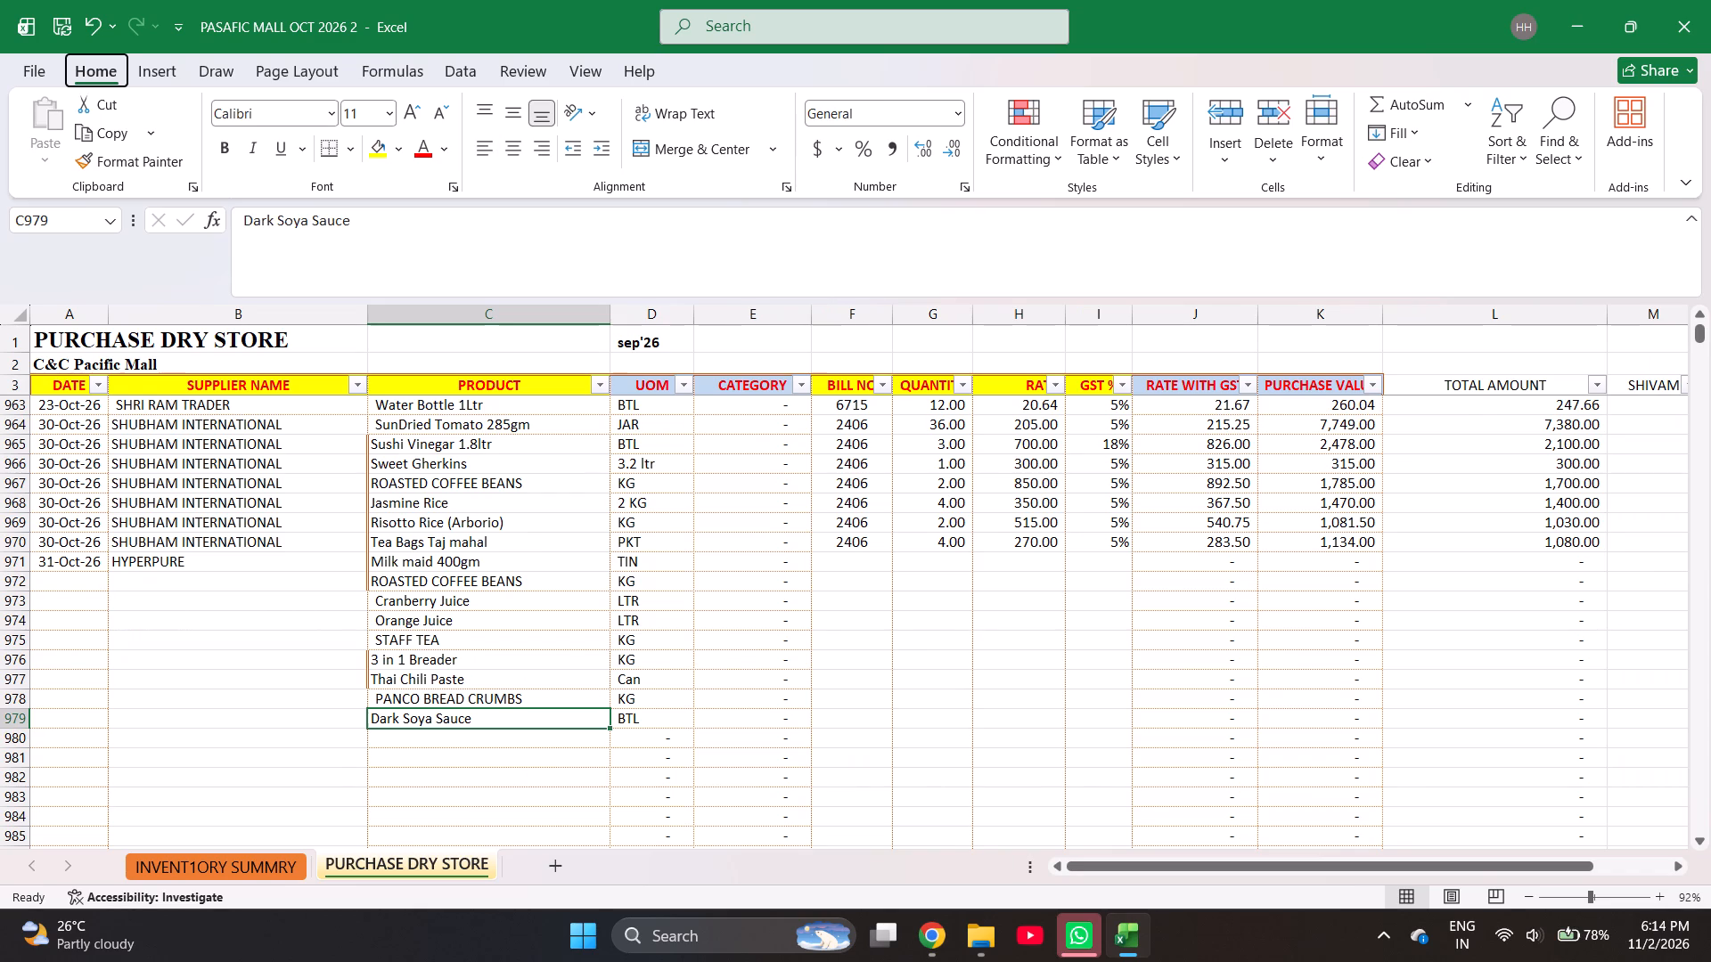
Find Sweet Chili Sauce in the inventory summary and copy it over the entry in the product cell directly below PANCO BREAD CRUMBS.
key("alt+Tab")
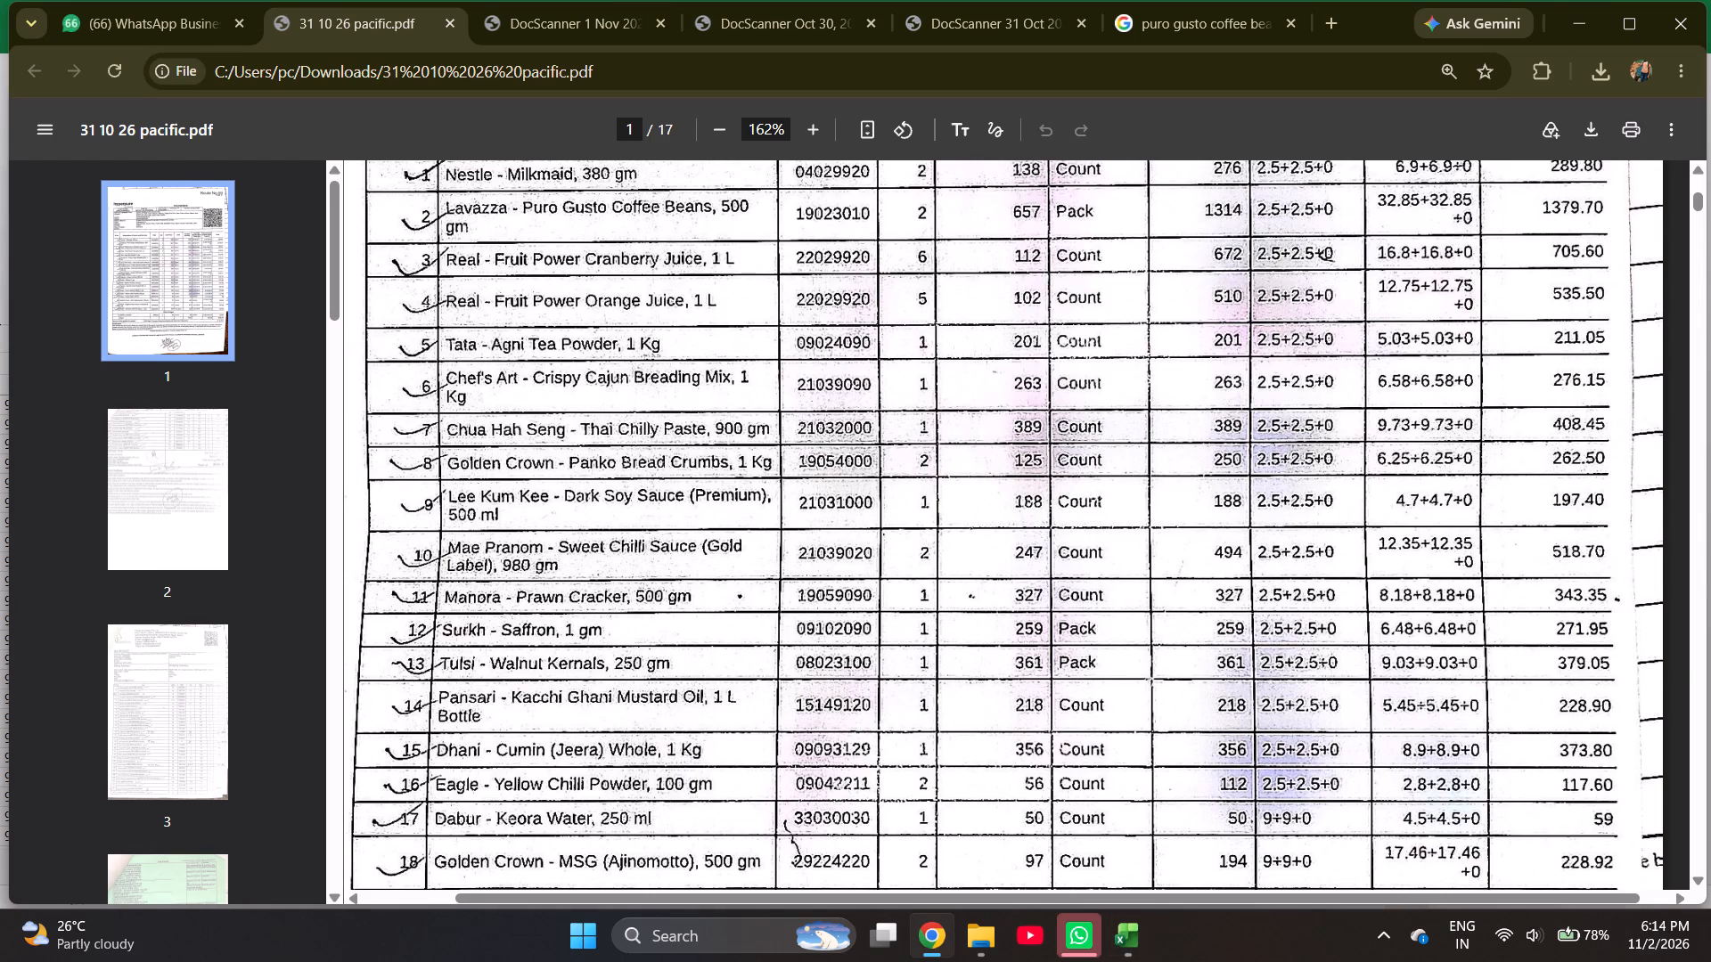
key("alt+Tab")
type("SWEET")
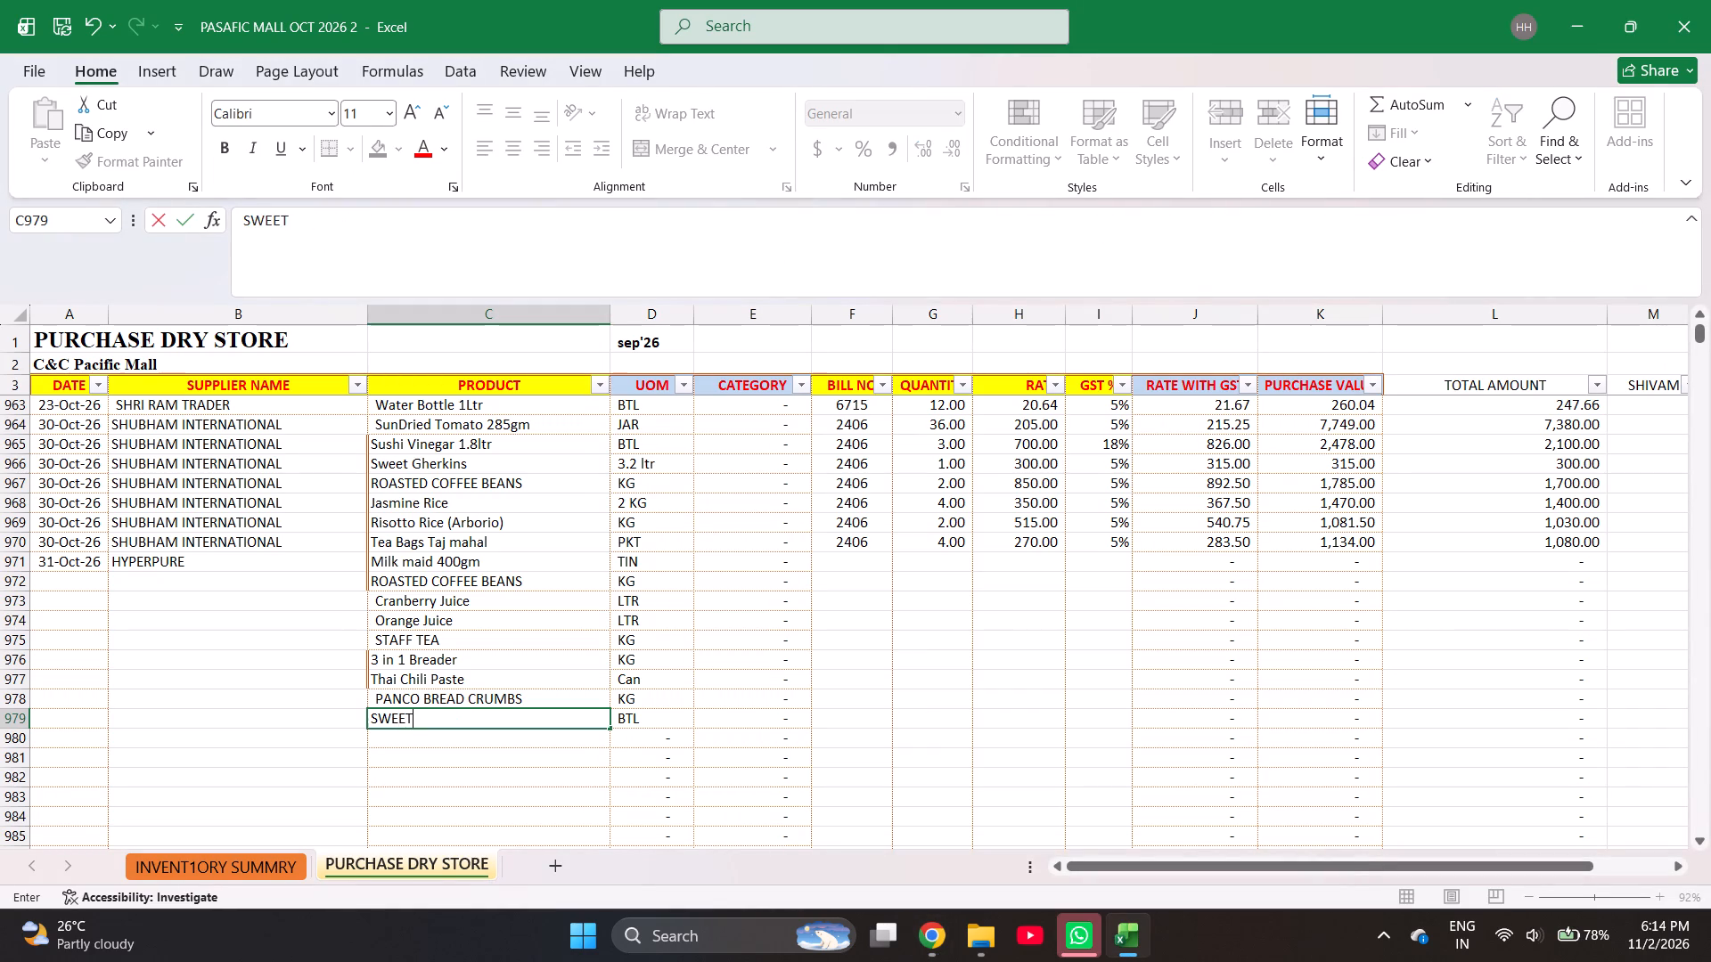
key("ctrl+Page_Up")
key("ctrl+f")
type("SWEET C")
key("Return")
key("Escape")
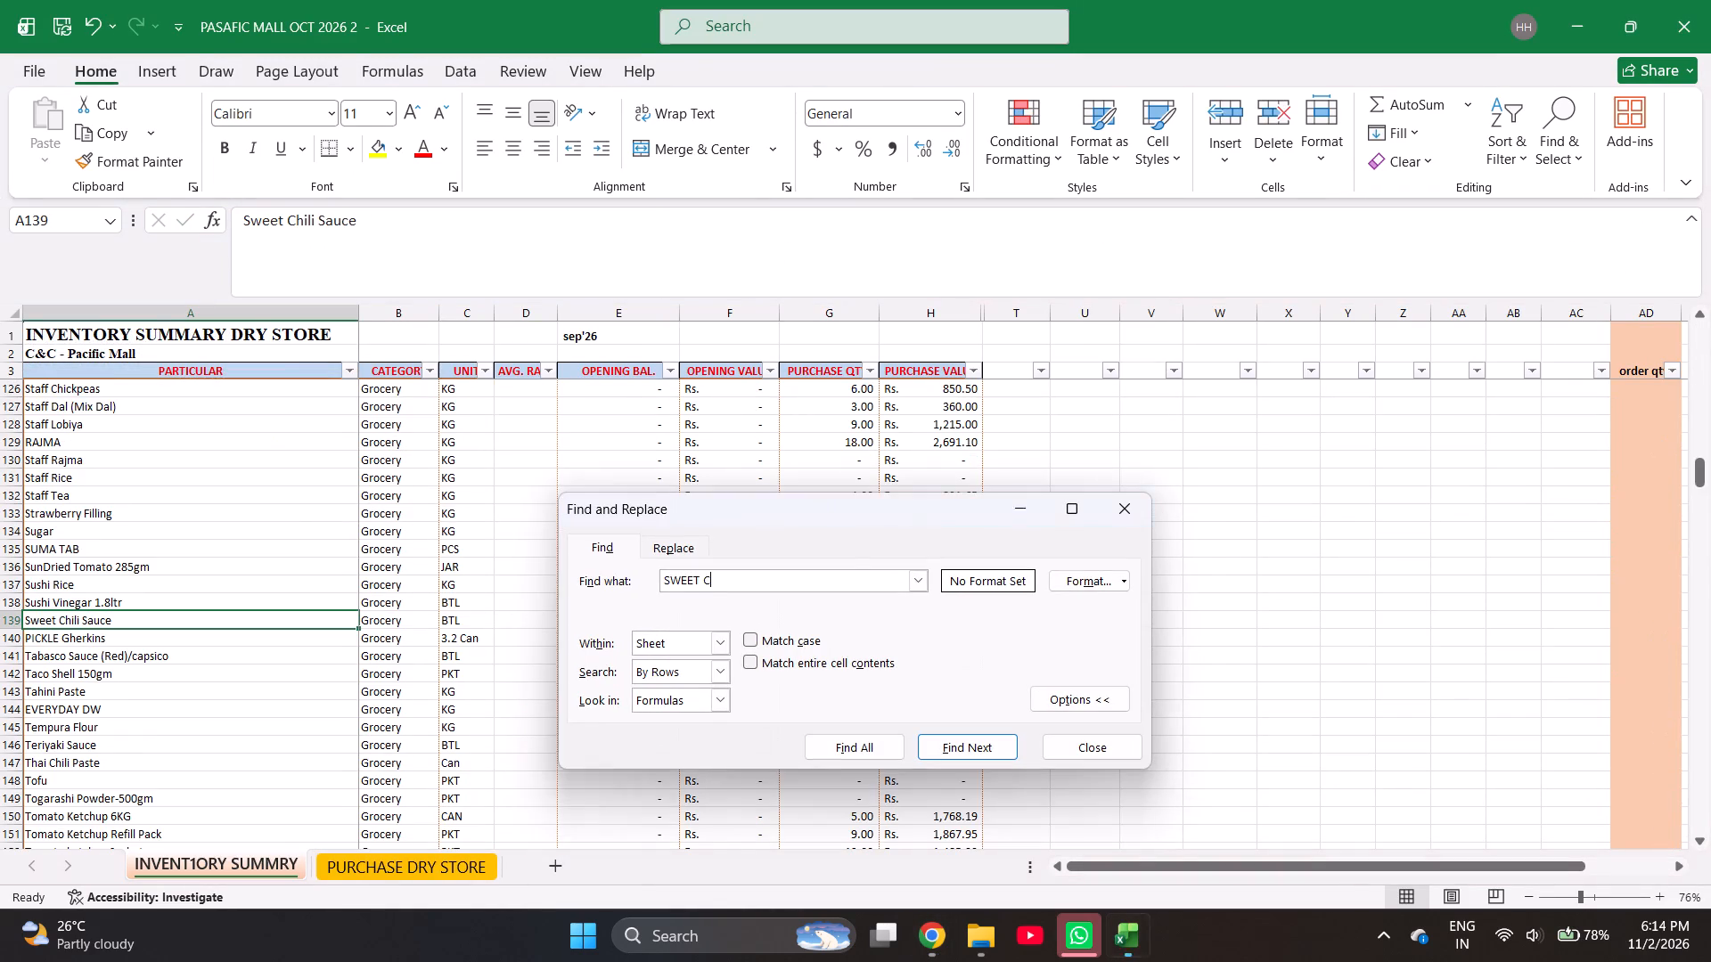
key("ctrl+c")
key("ctrl+Page_Down")
key("Return")
key("Return")
Undo the Sweet Chili Sauce overwrite of Dark Soya Sauce, and paste Sweet Chili Sauce into the product cell below Dark Soya Sauce instead.
key("alt+Tab")
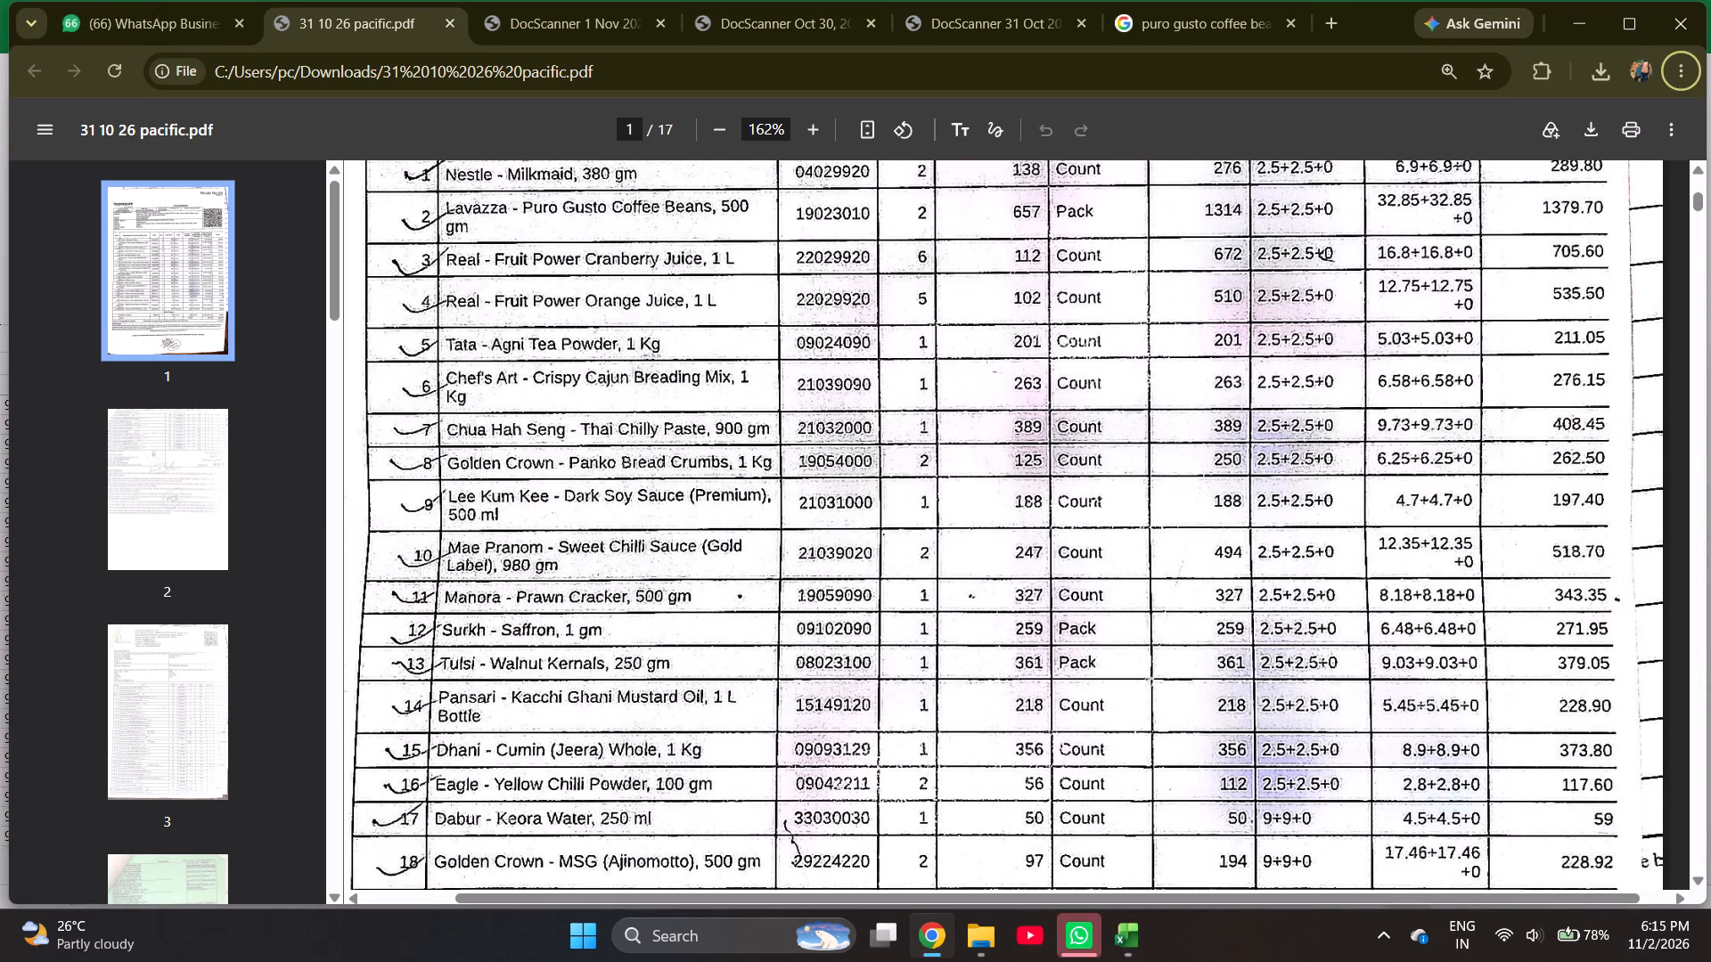
key("alt+Tab")
key("alt+Tab")
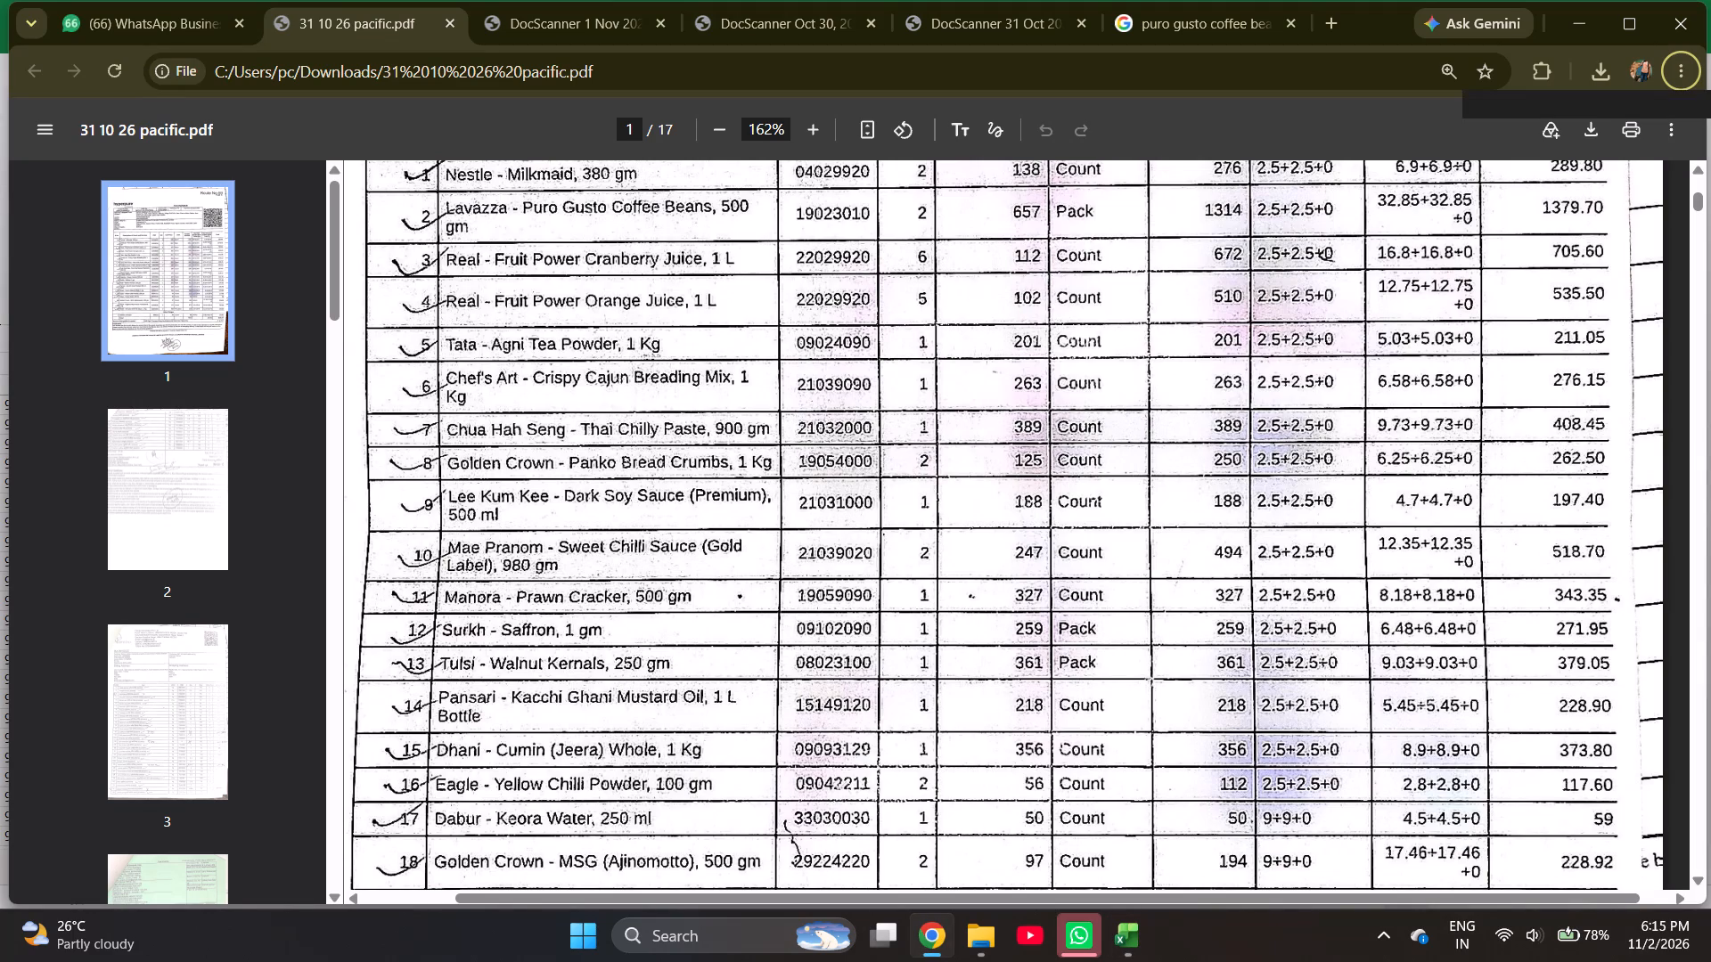
key("alt+Tab")
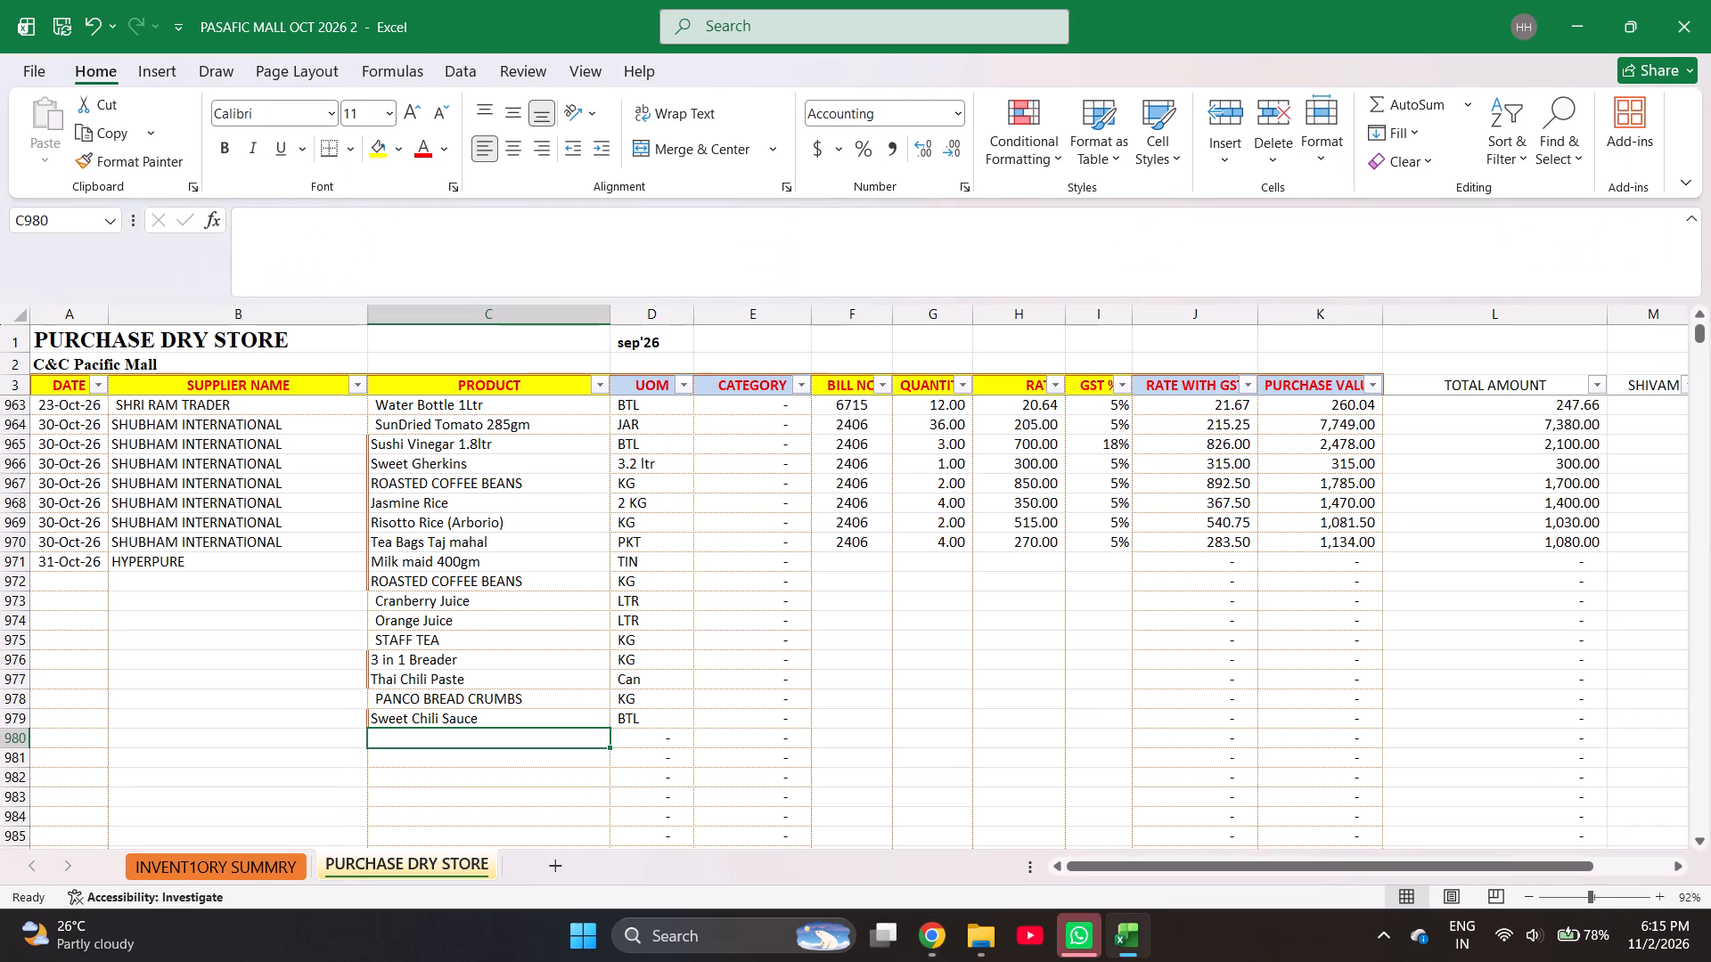
key("Up")
key("alt+Tab")
key("alt+Tab")
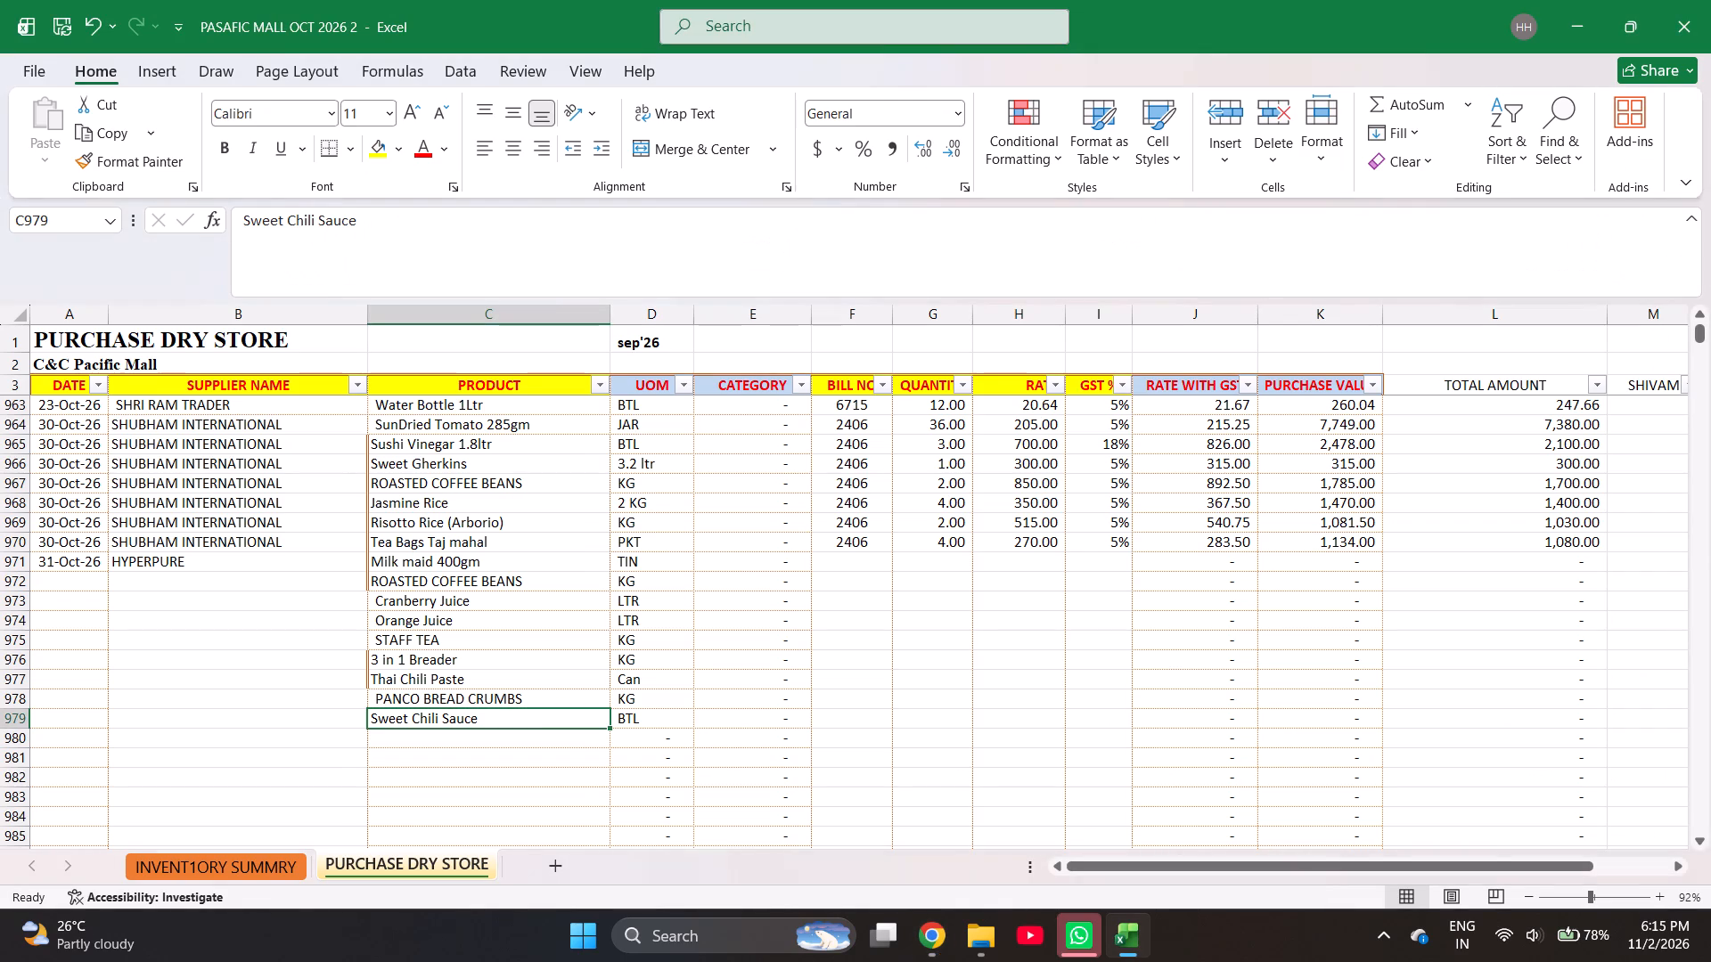
key("ctrl+z")
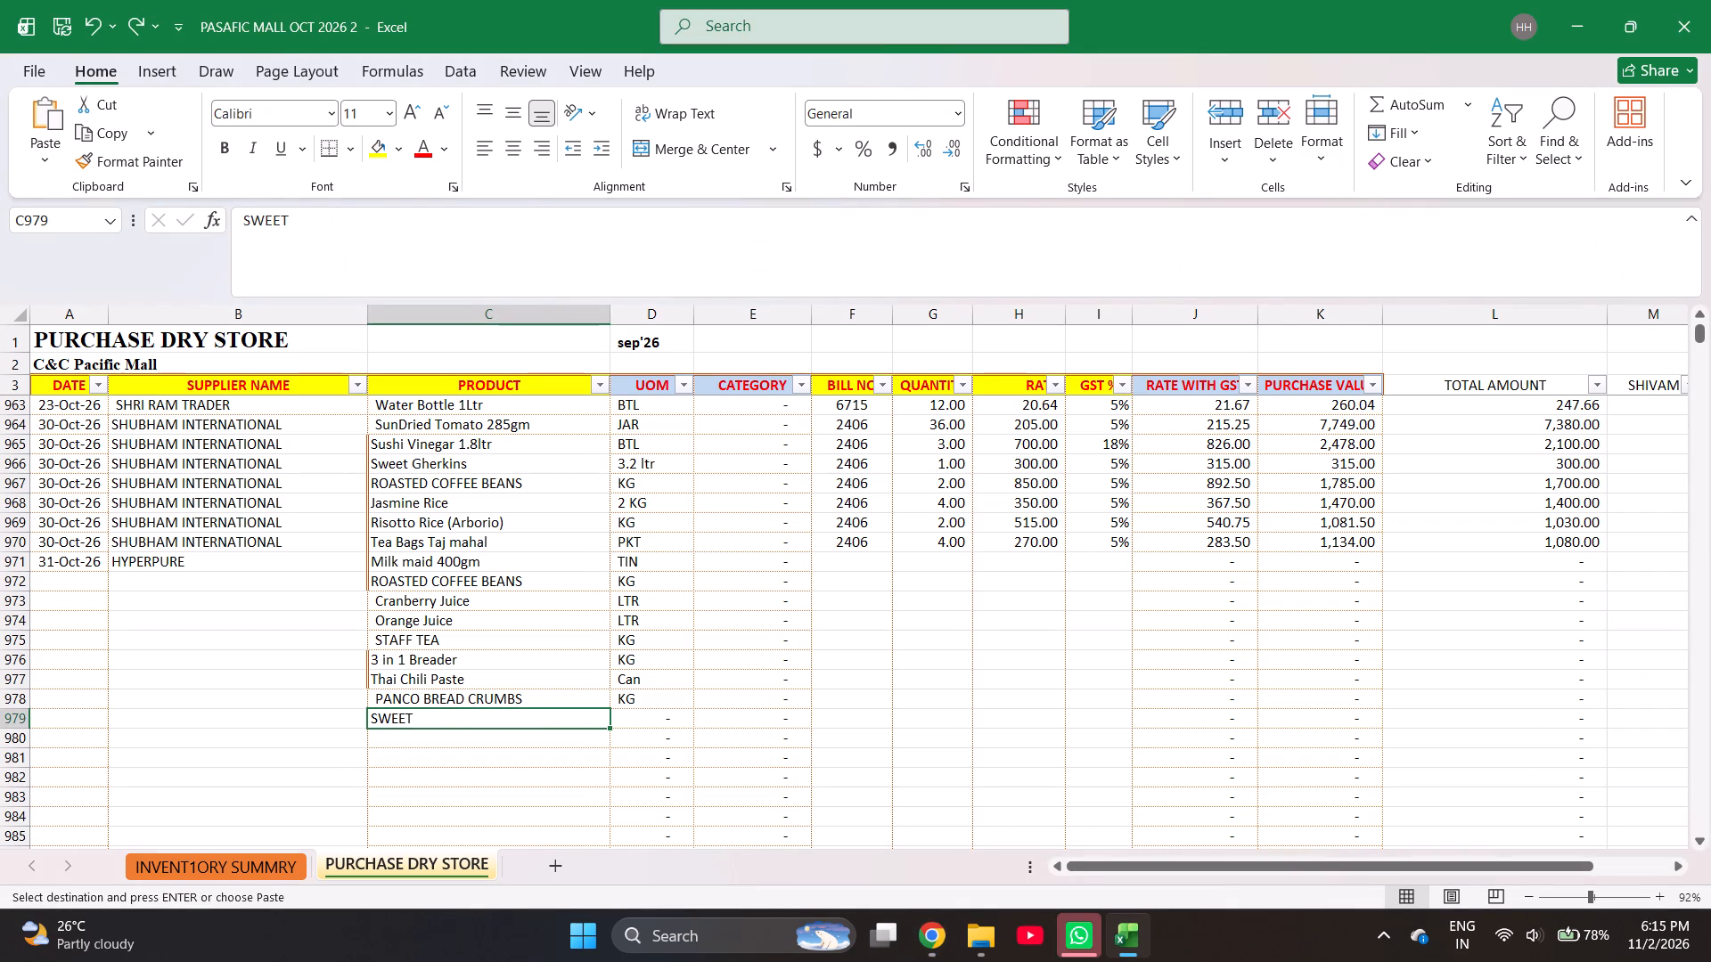
key("ctrl+z")
key("Down")
key("Return")
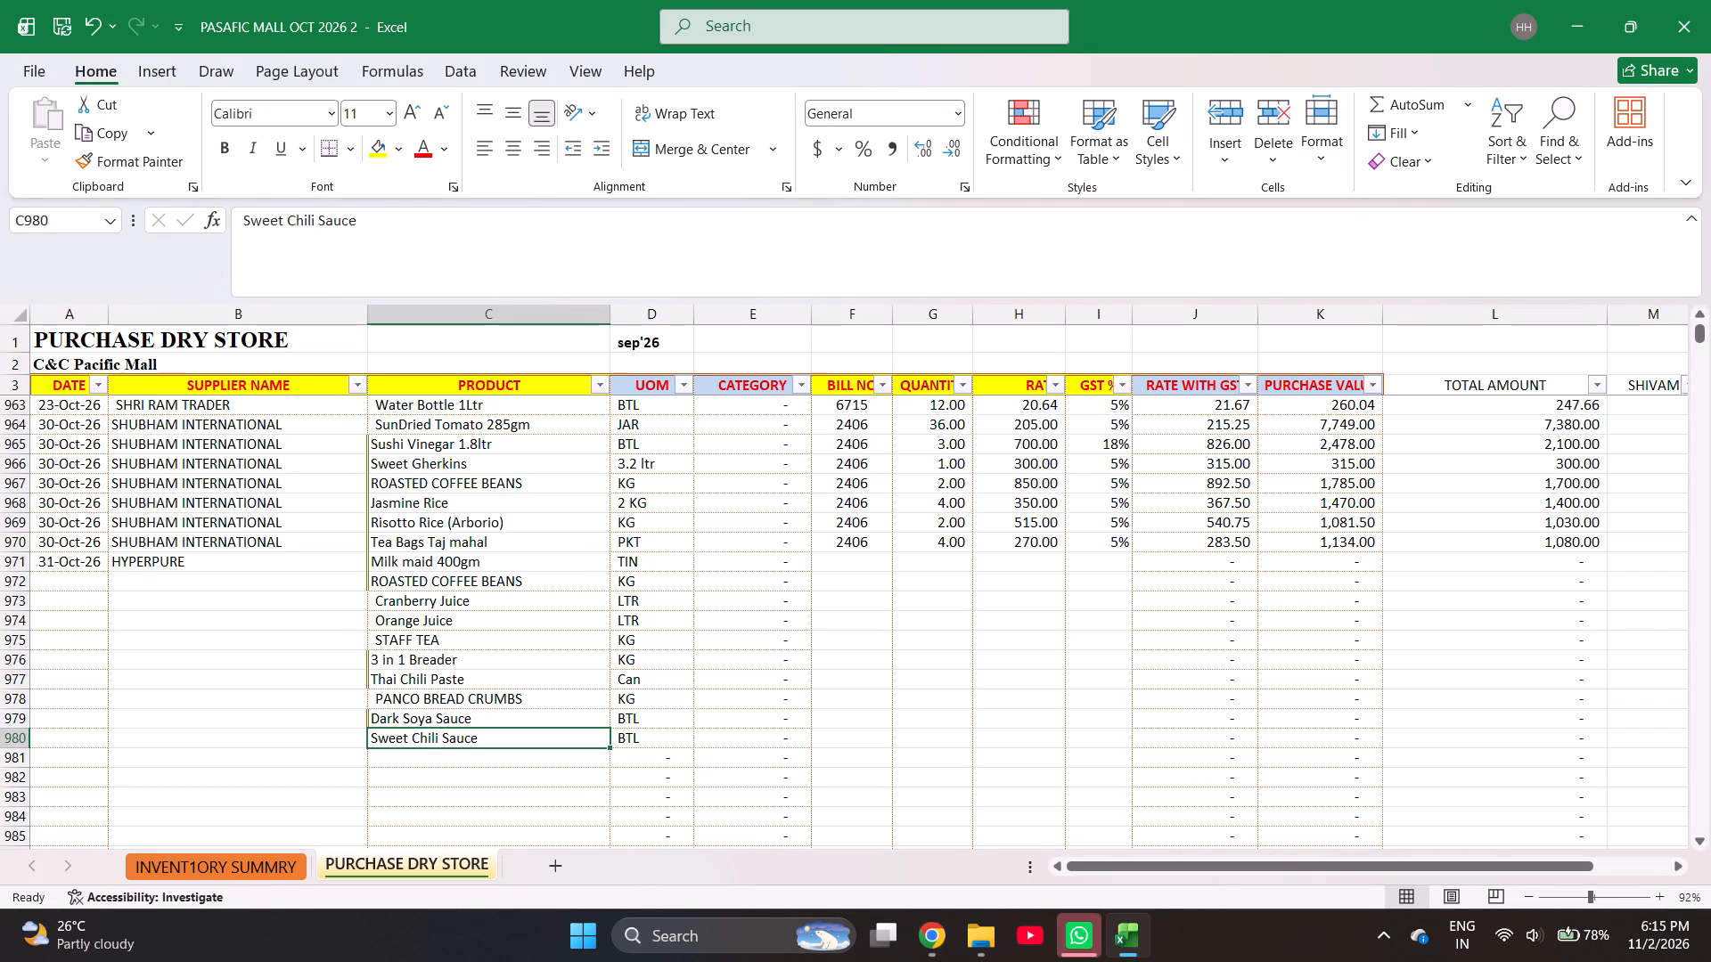
Find the invoice's saffron item in the inventory summary and copy Saffron (Kesar) into the product cell below Sweet Chili Sauce.
key("Down")
key("alt+Tab")
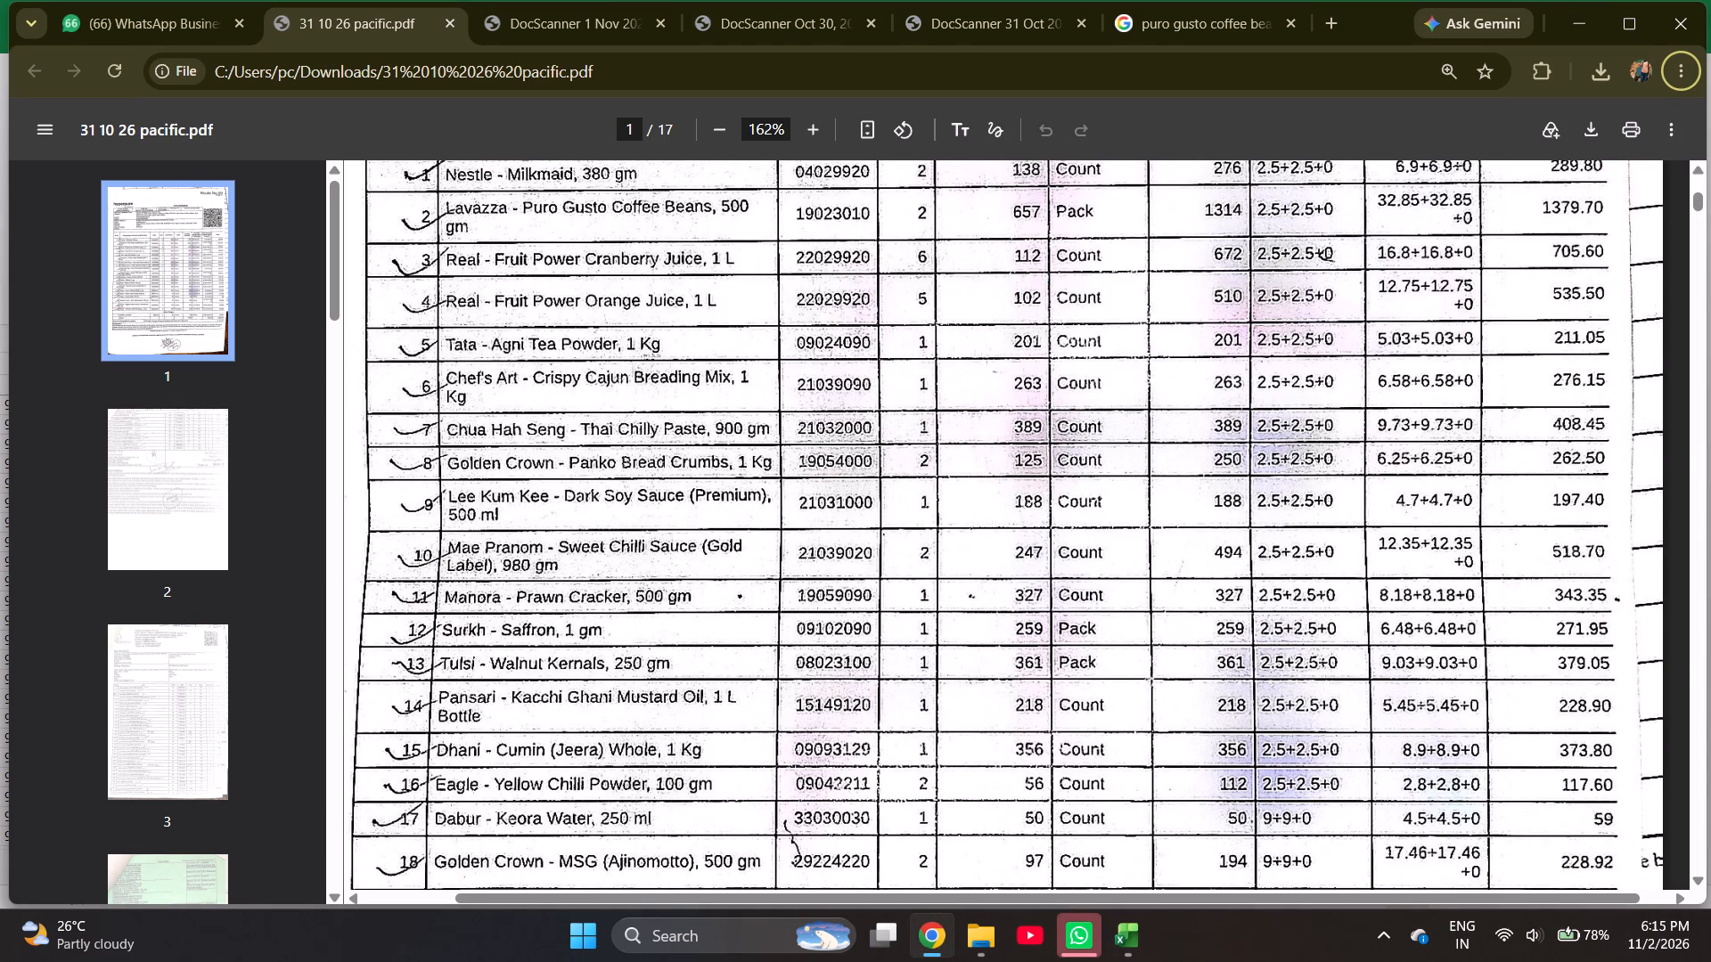
key("alt+Tab")
type("SAFF")
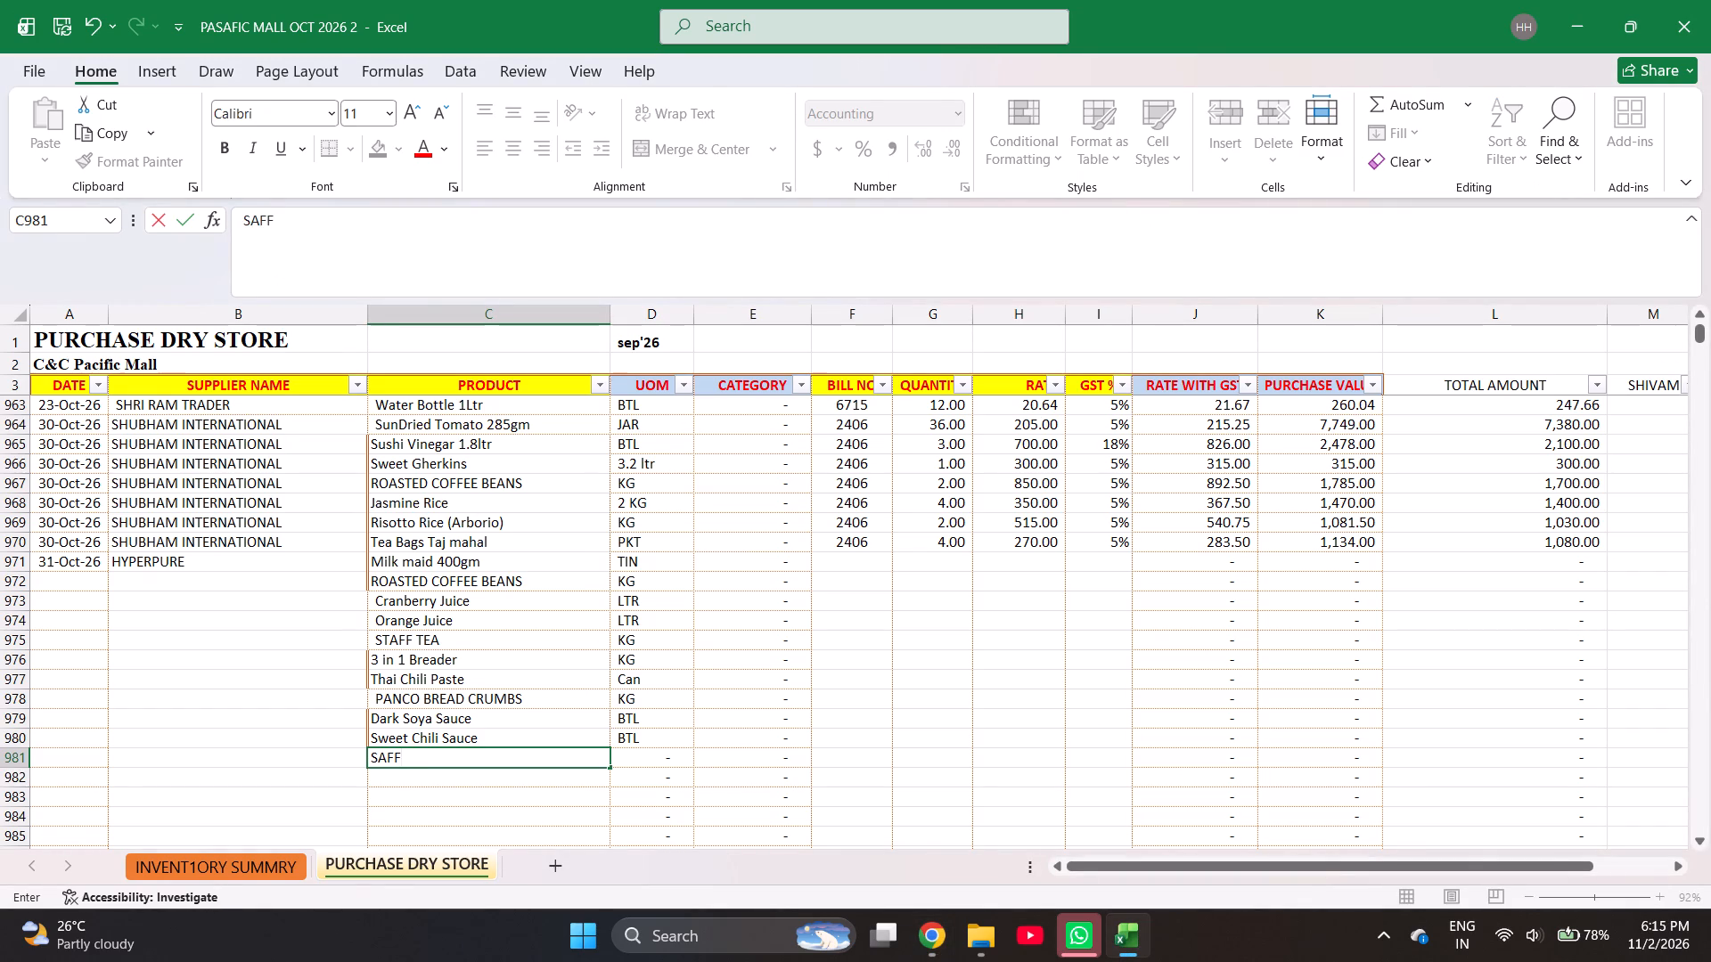
type("ROM")
key("ctrl+Page_Up")
key("ctrl+f")
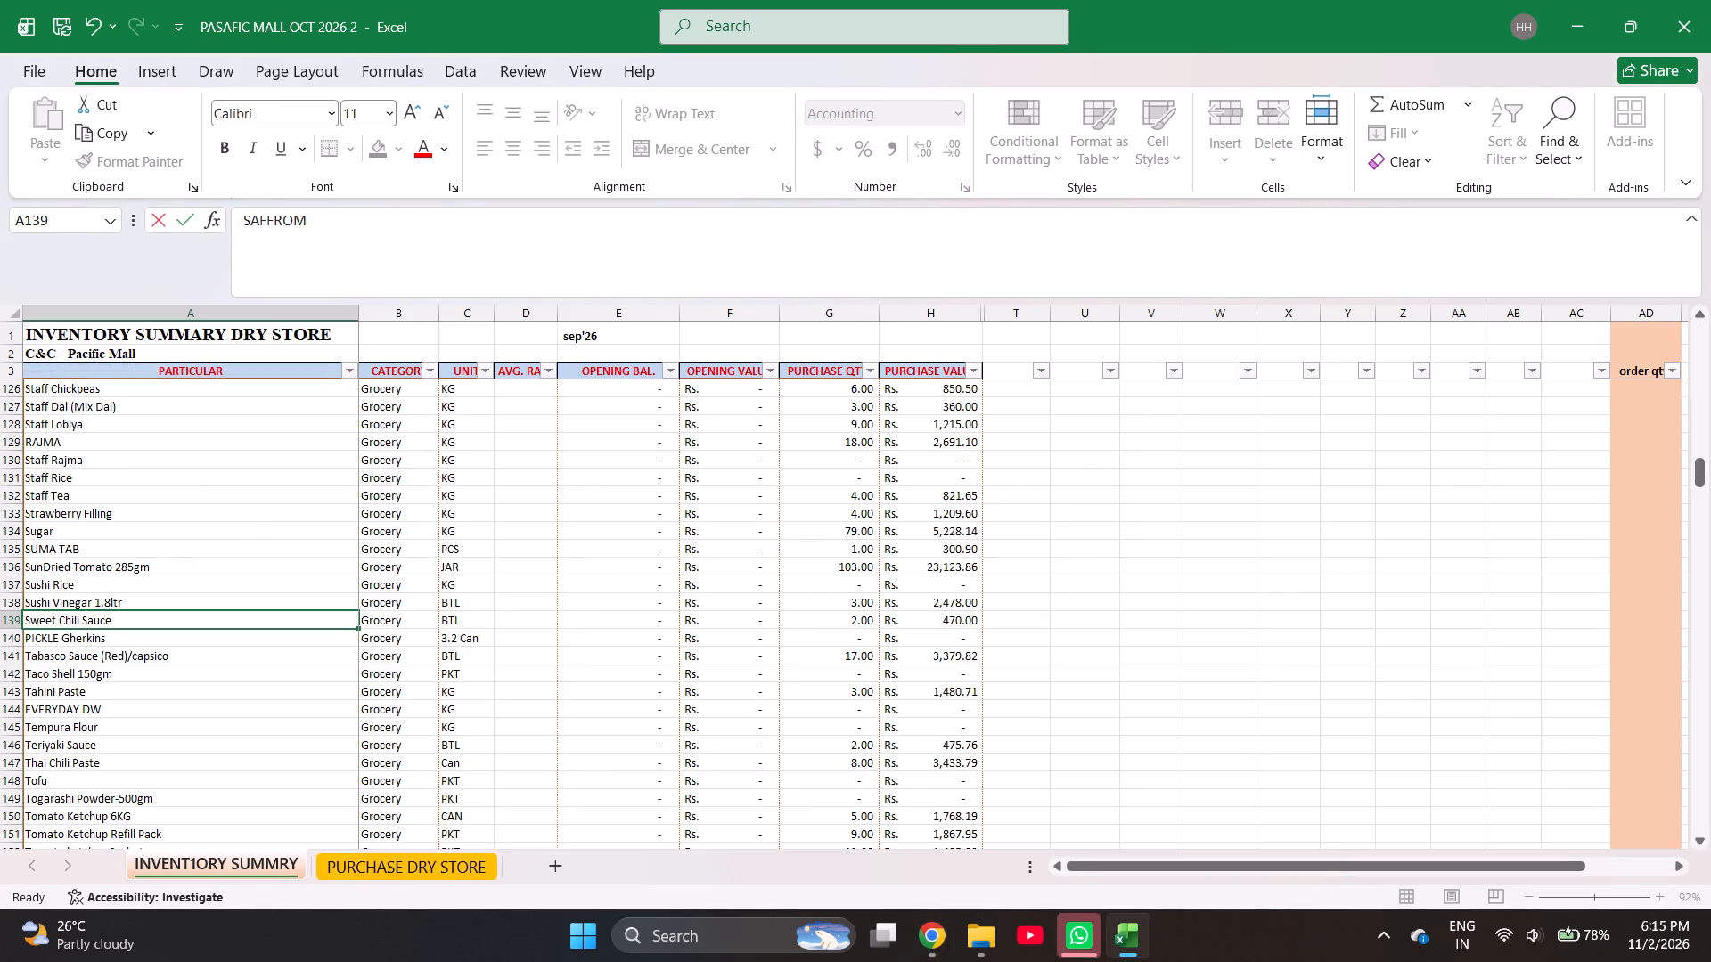
type("SAFF")
key("Return")
key("Escape")
key("ctrl+c")
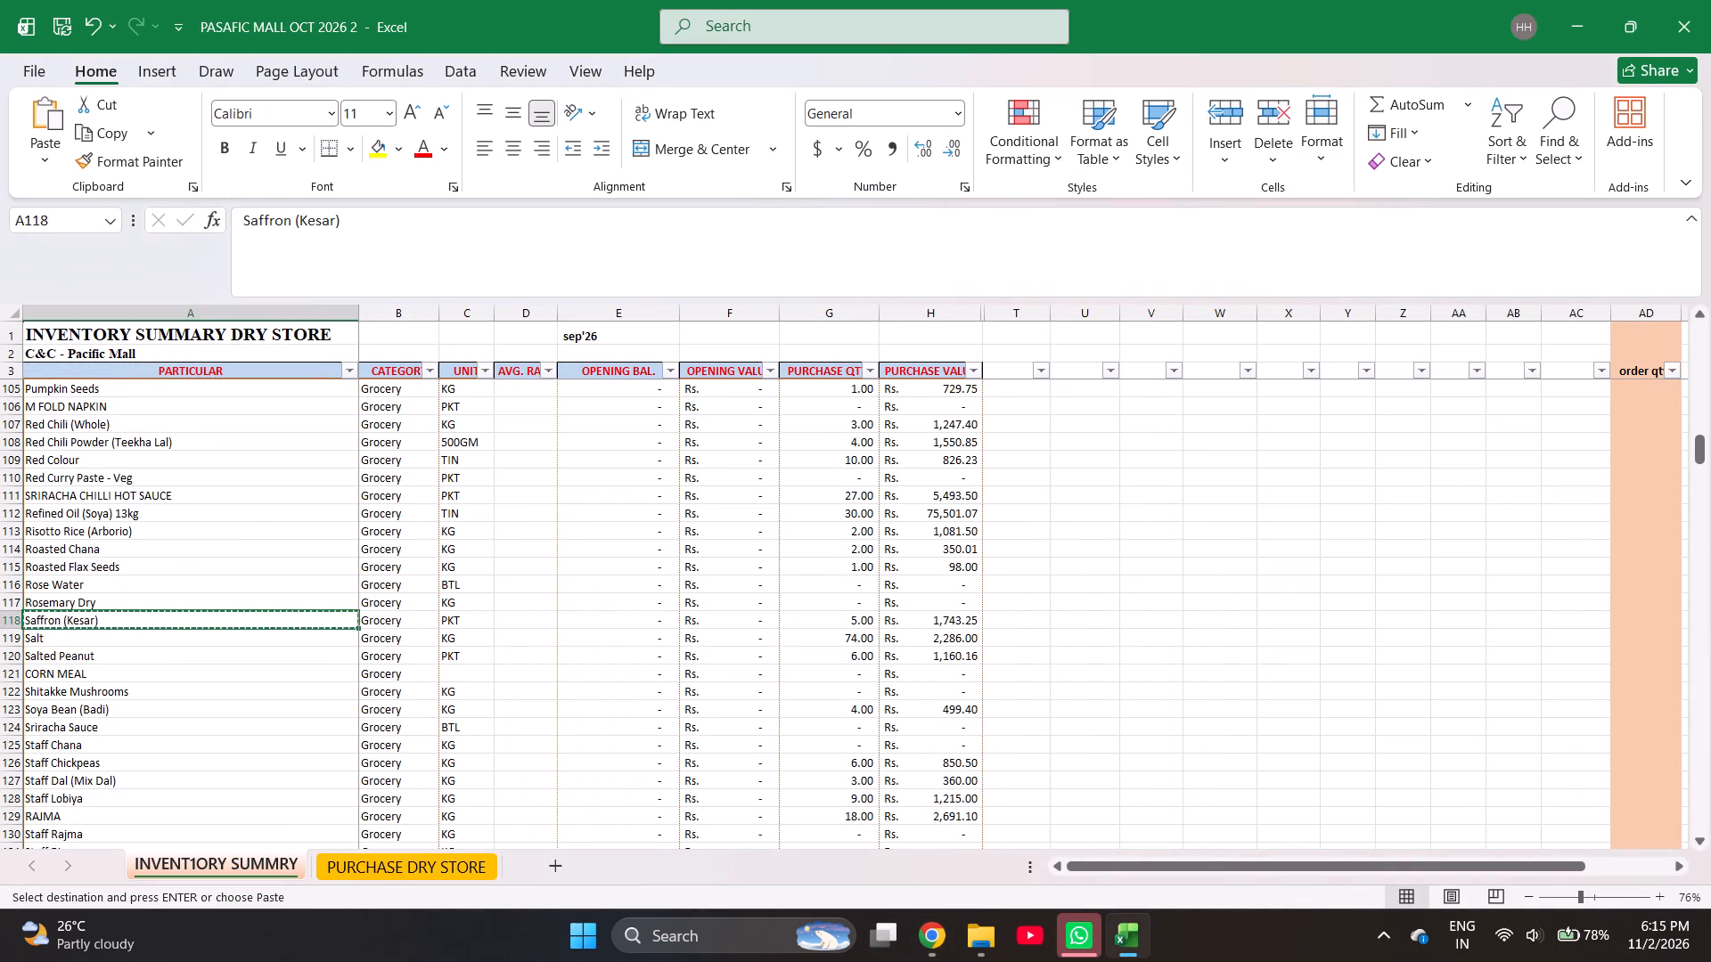
key("ctrl+Page_Down")
key("Return")
key("Return")
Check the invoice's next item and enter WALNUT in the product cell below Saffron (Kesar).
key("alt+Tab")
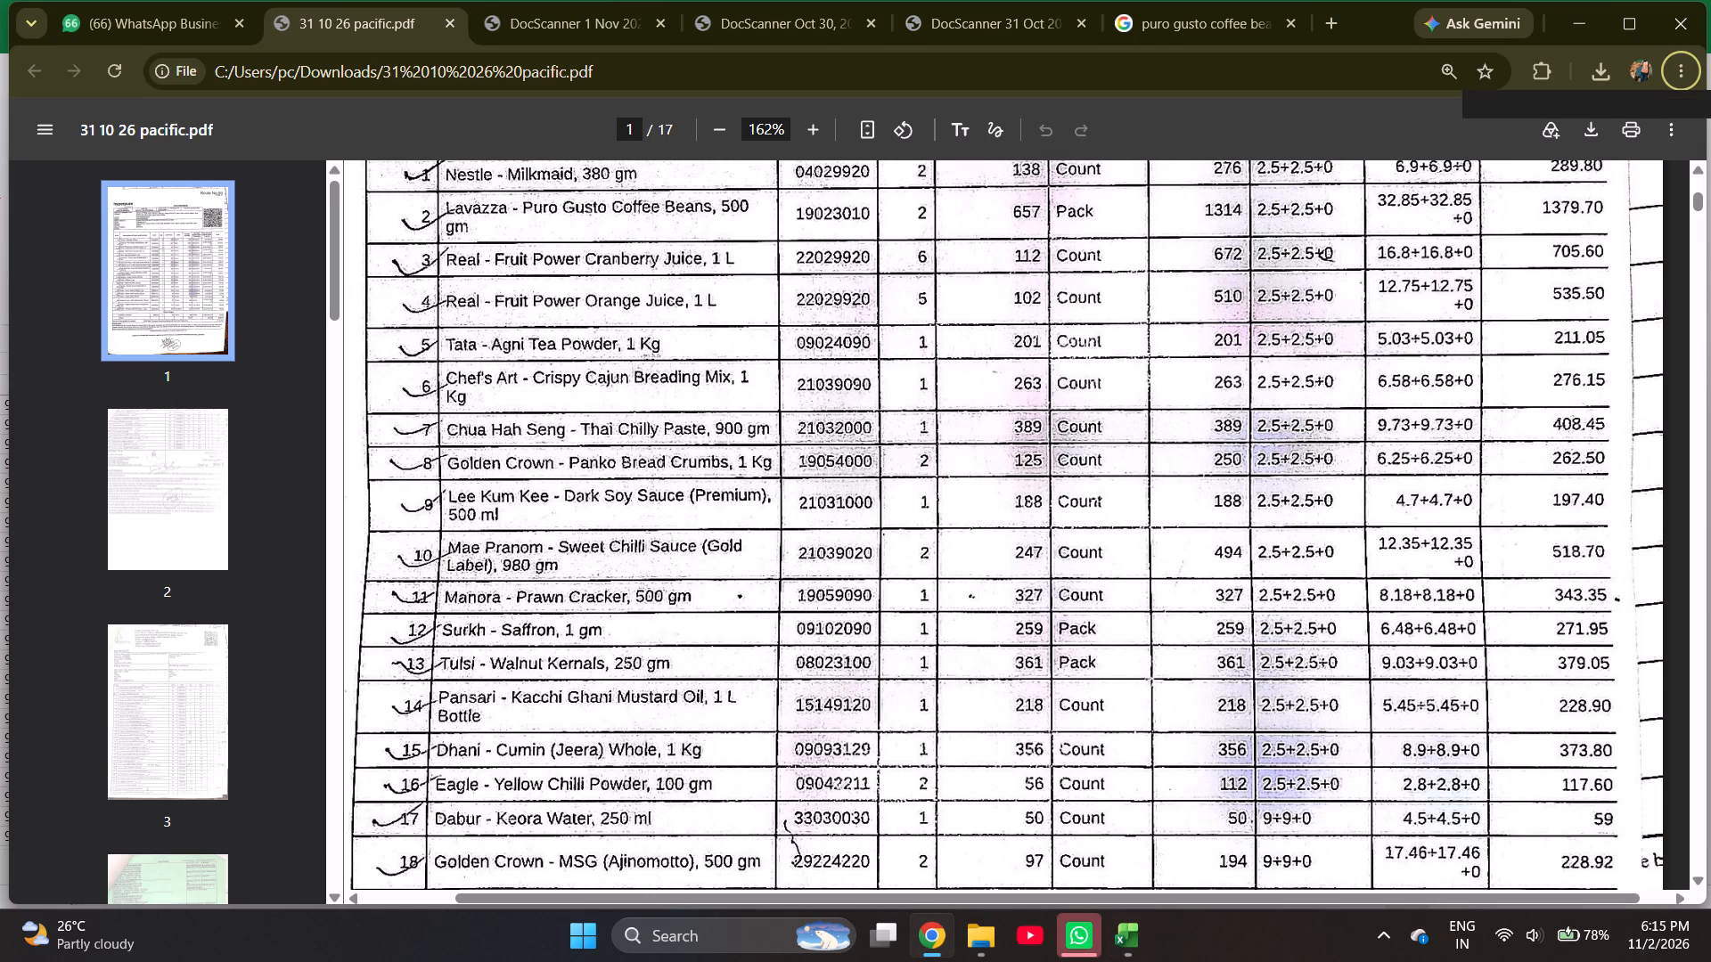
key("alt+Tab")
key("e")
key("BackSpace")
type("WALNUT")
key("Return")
Find Walnut Kennels in the inventory summary and copy it into the PURCHASE DRY STORE product cell below WALNUT.
key("ctrl+Page_Up")
key("ctrl+f")
type("WALNUT")
key("Return")
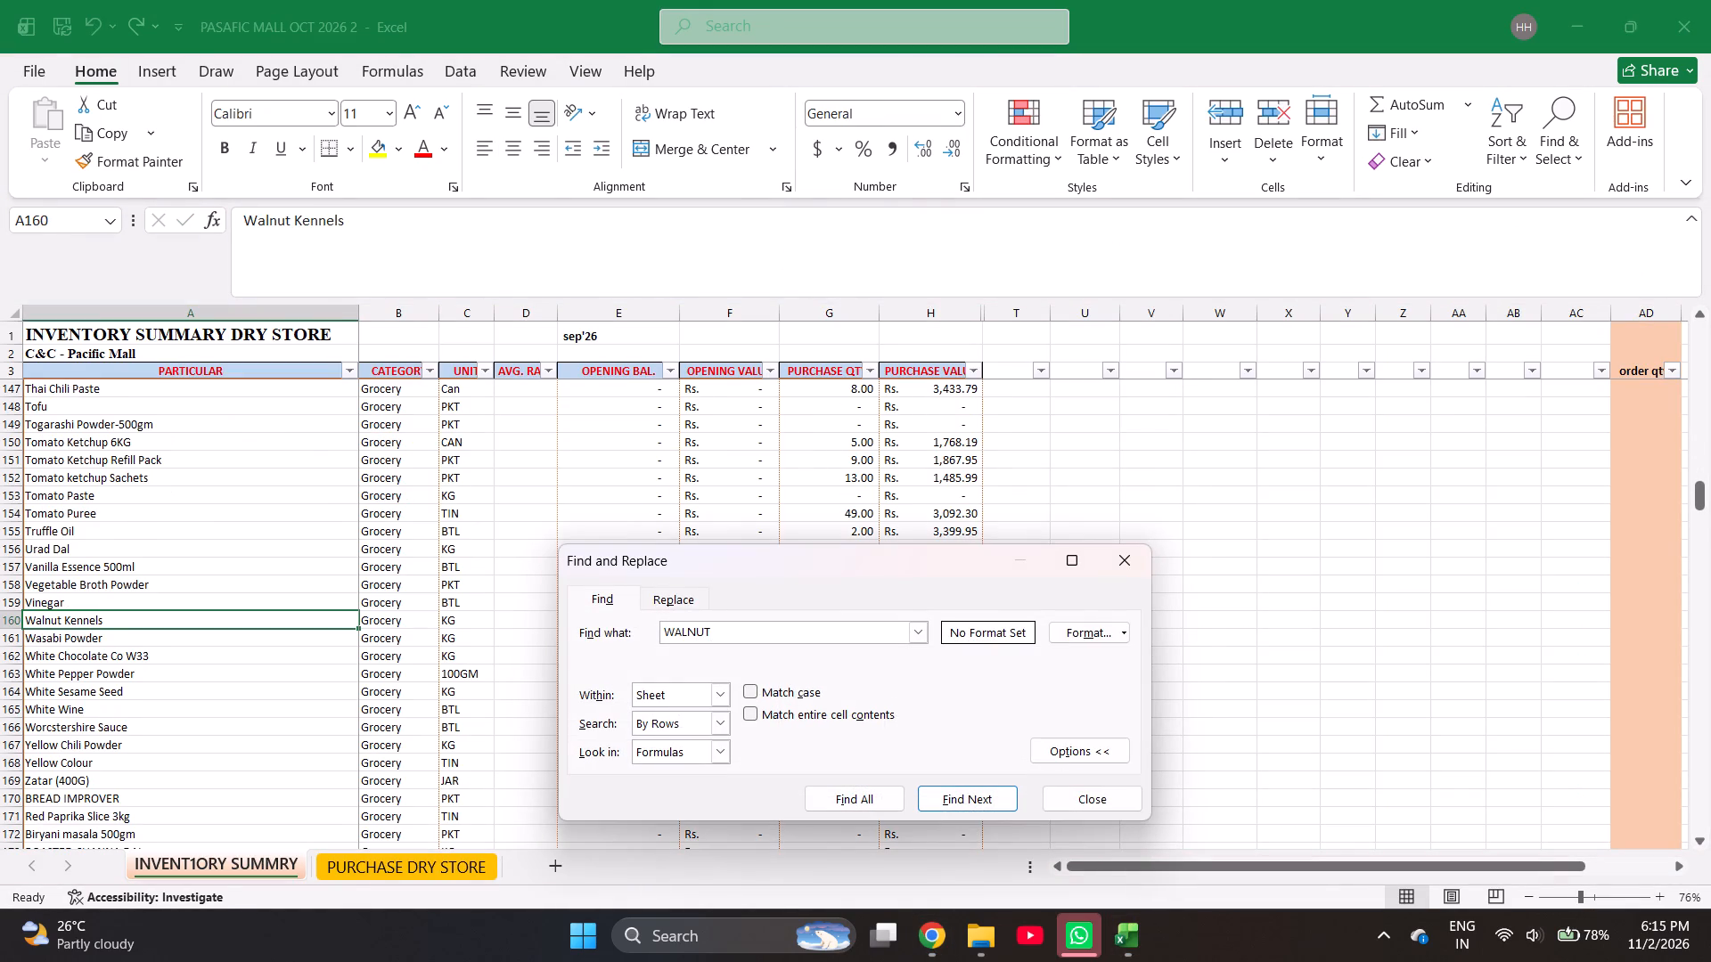
key("Escape")
key("ctrl+c")
key("ctrl+Page_Down")
key("Return")
key("Return")
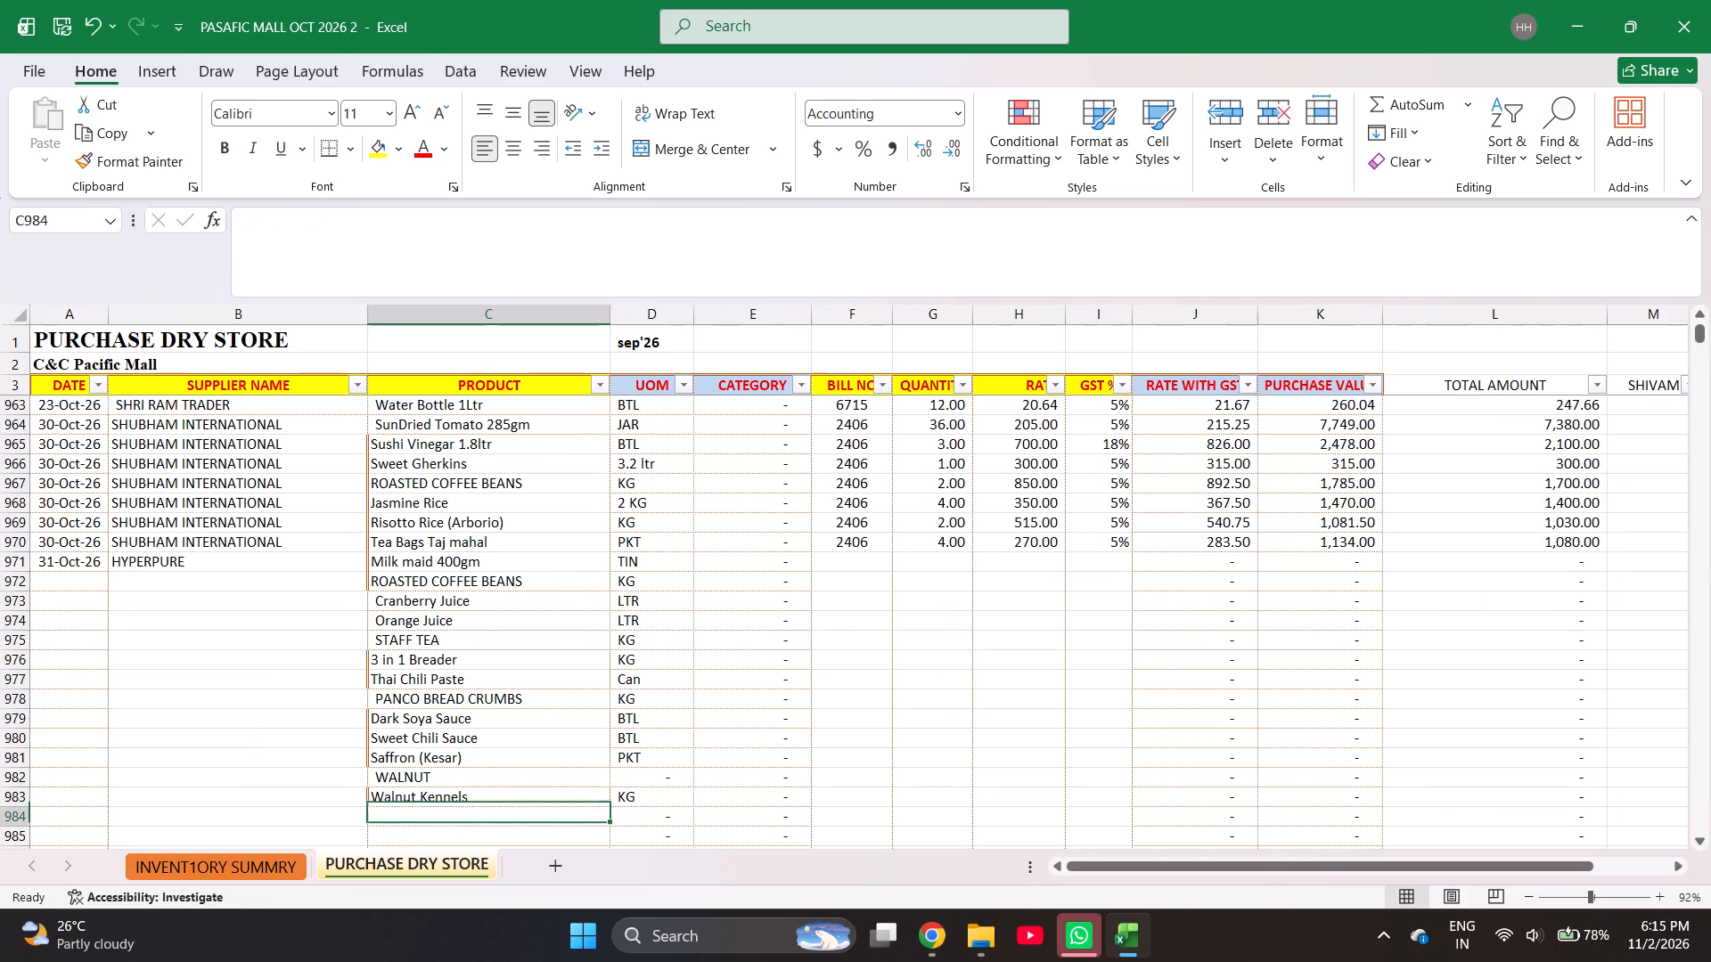
Undo the last paste and paste Walnut Kennels over the WALNUT entry directly below Saffron (Kesar).
key("ctrl+z")
key("Up")
key("Return")
key("Return")
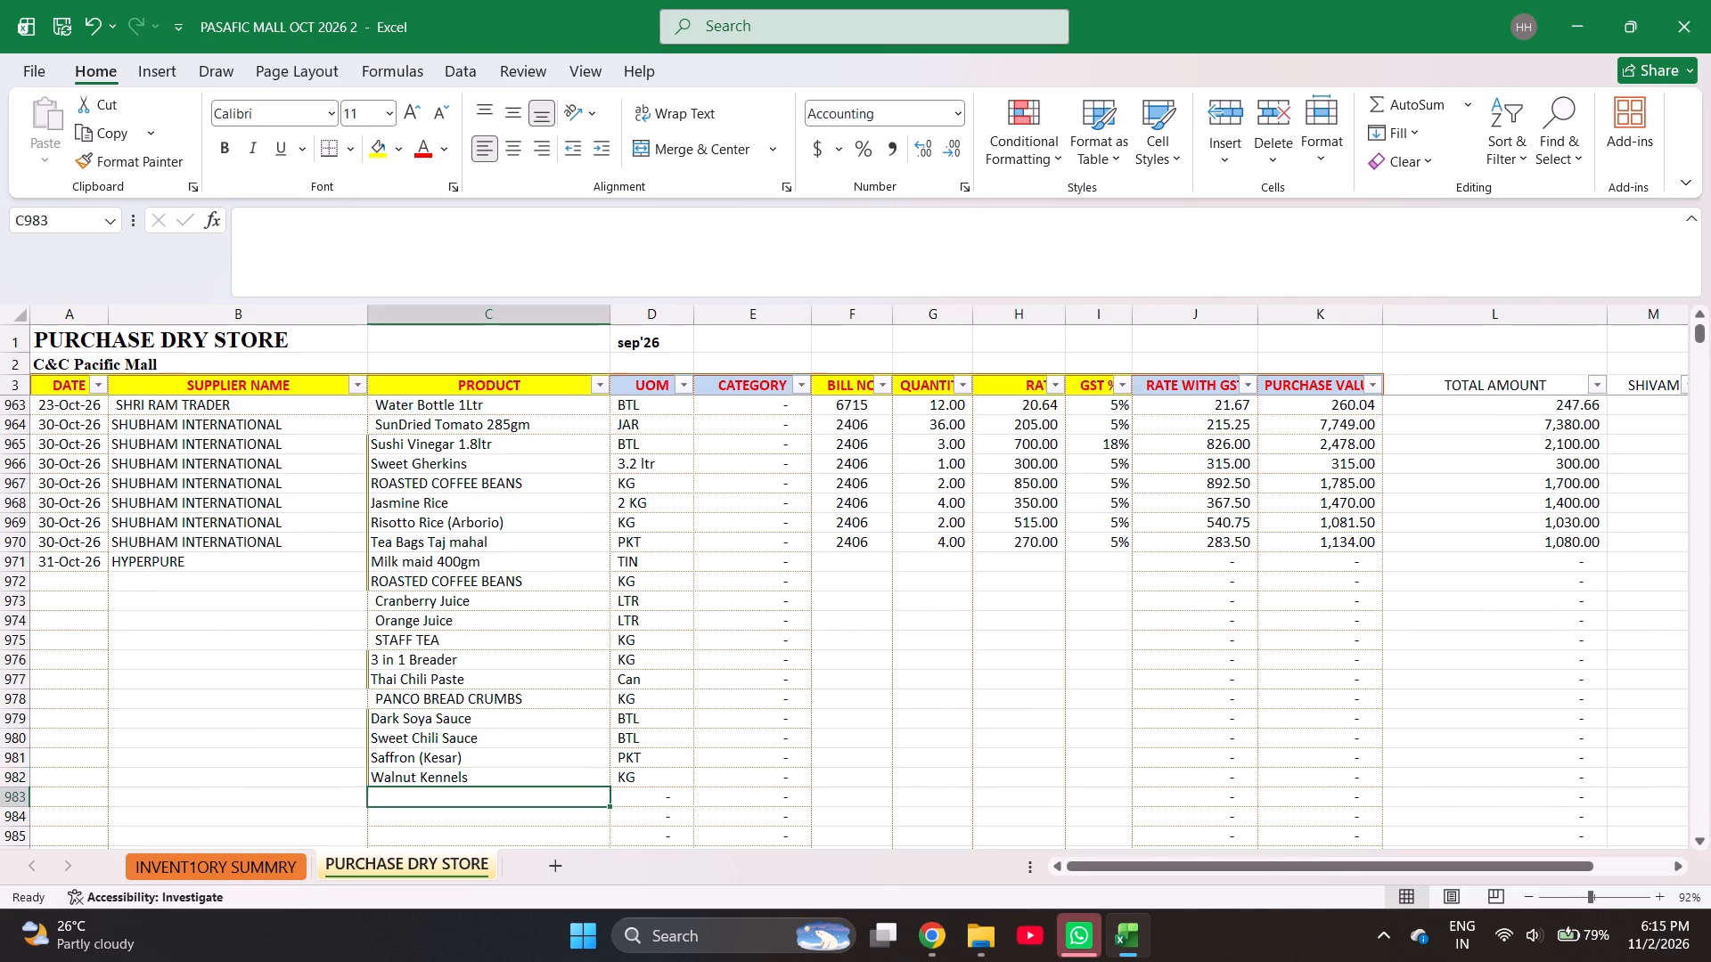
Check the invoice's next item, find Mustard Oil 1ltr in the inventory summary and copy it into the product cell below Walnut Kennels.
key("alt+Tab")
key("alt+Tab")
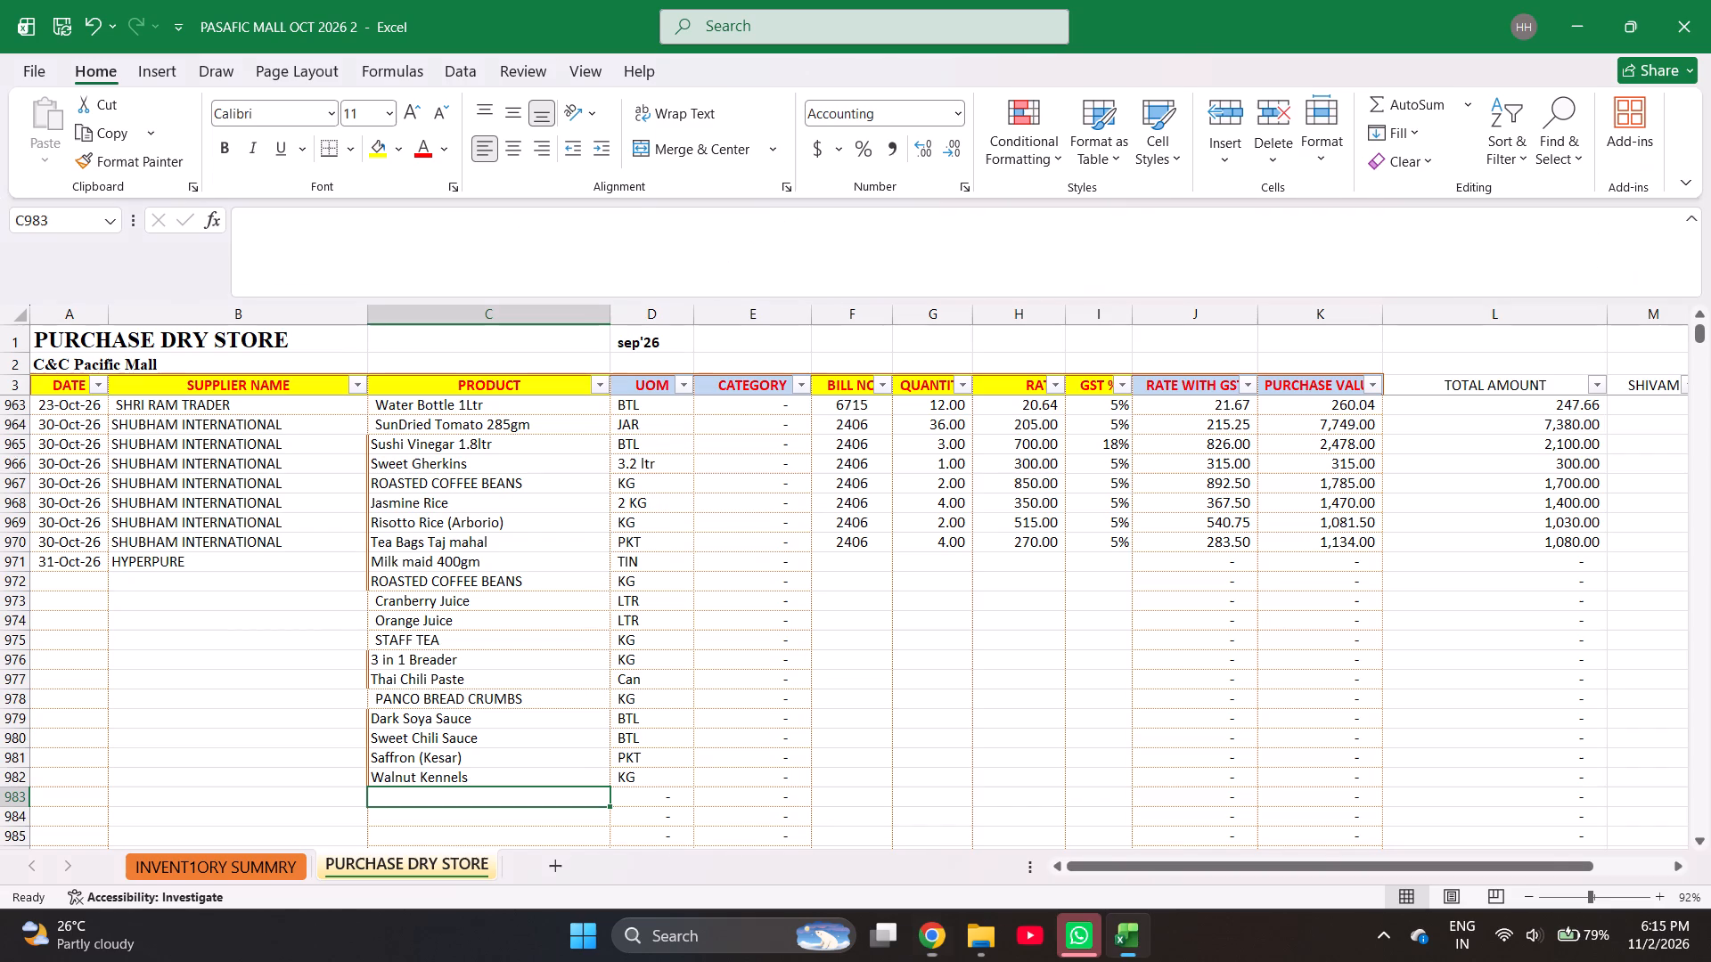
key("ctrl+Page_Up")
key("ctrl+f")
type("MUST")
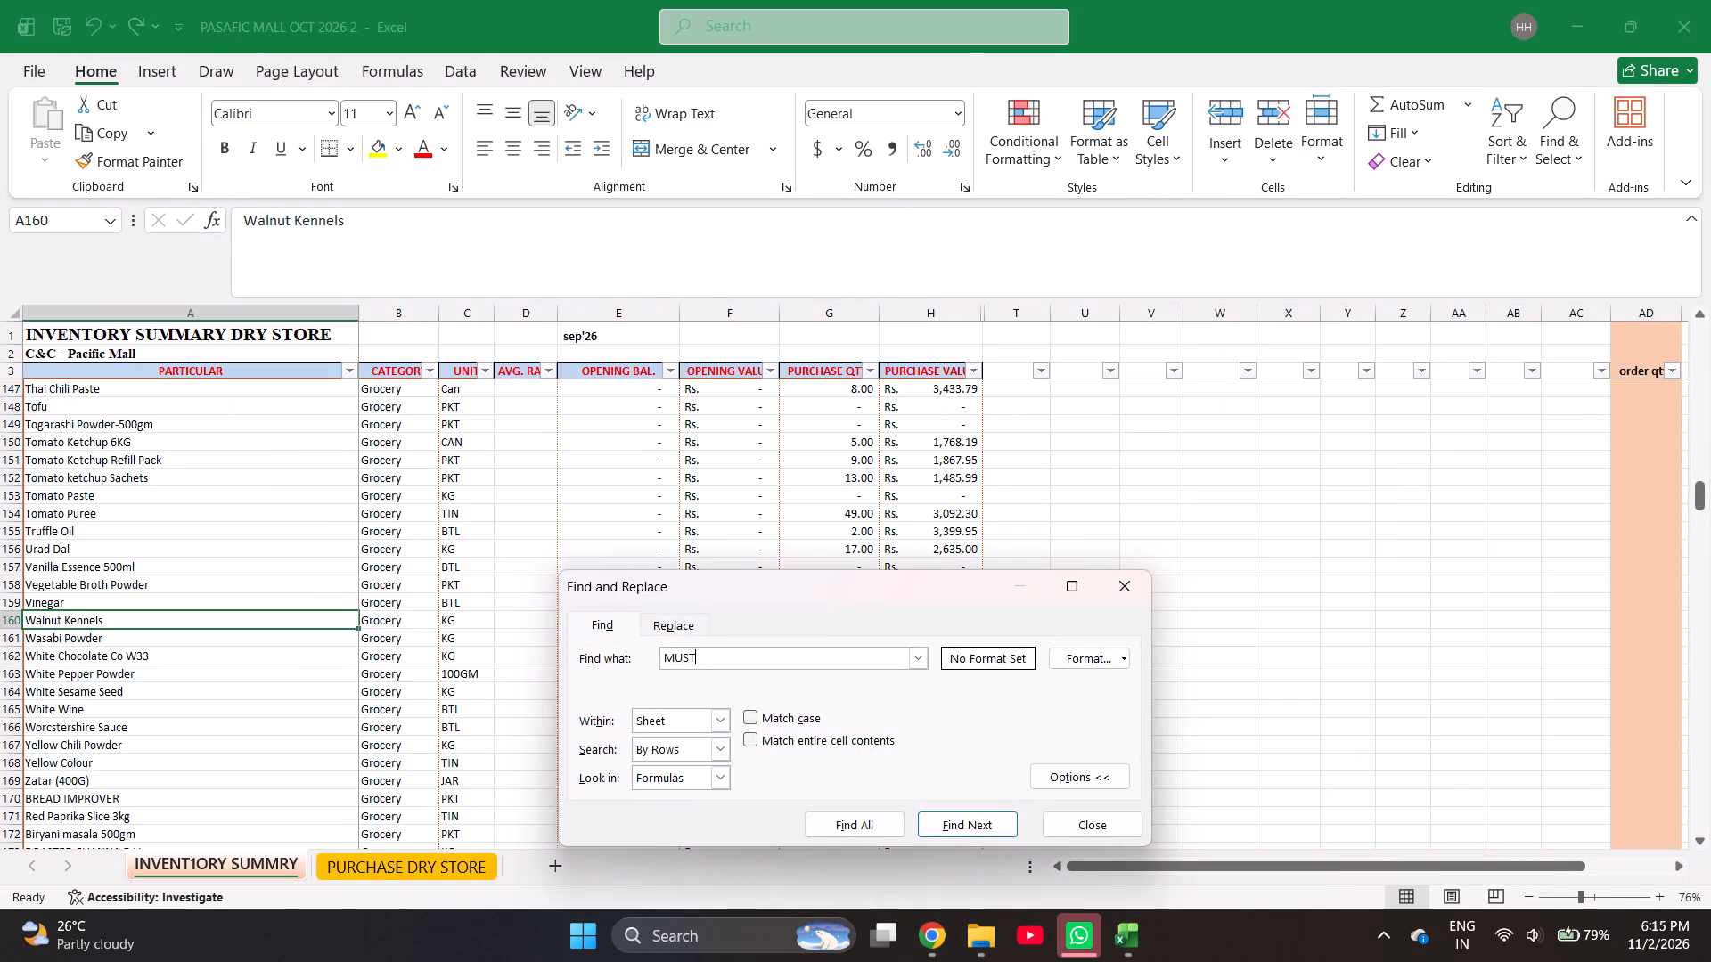
key("Return")
key("Escape")
key("ctrl+f")
key("Return")
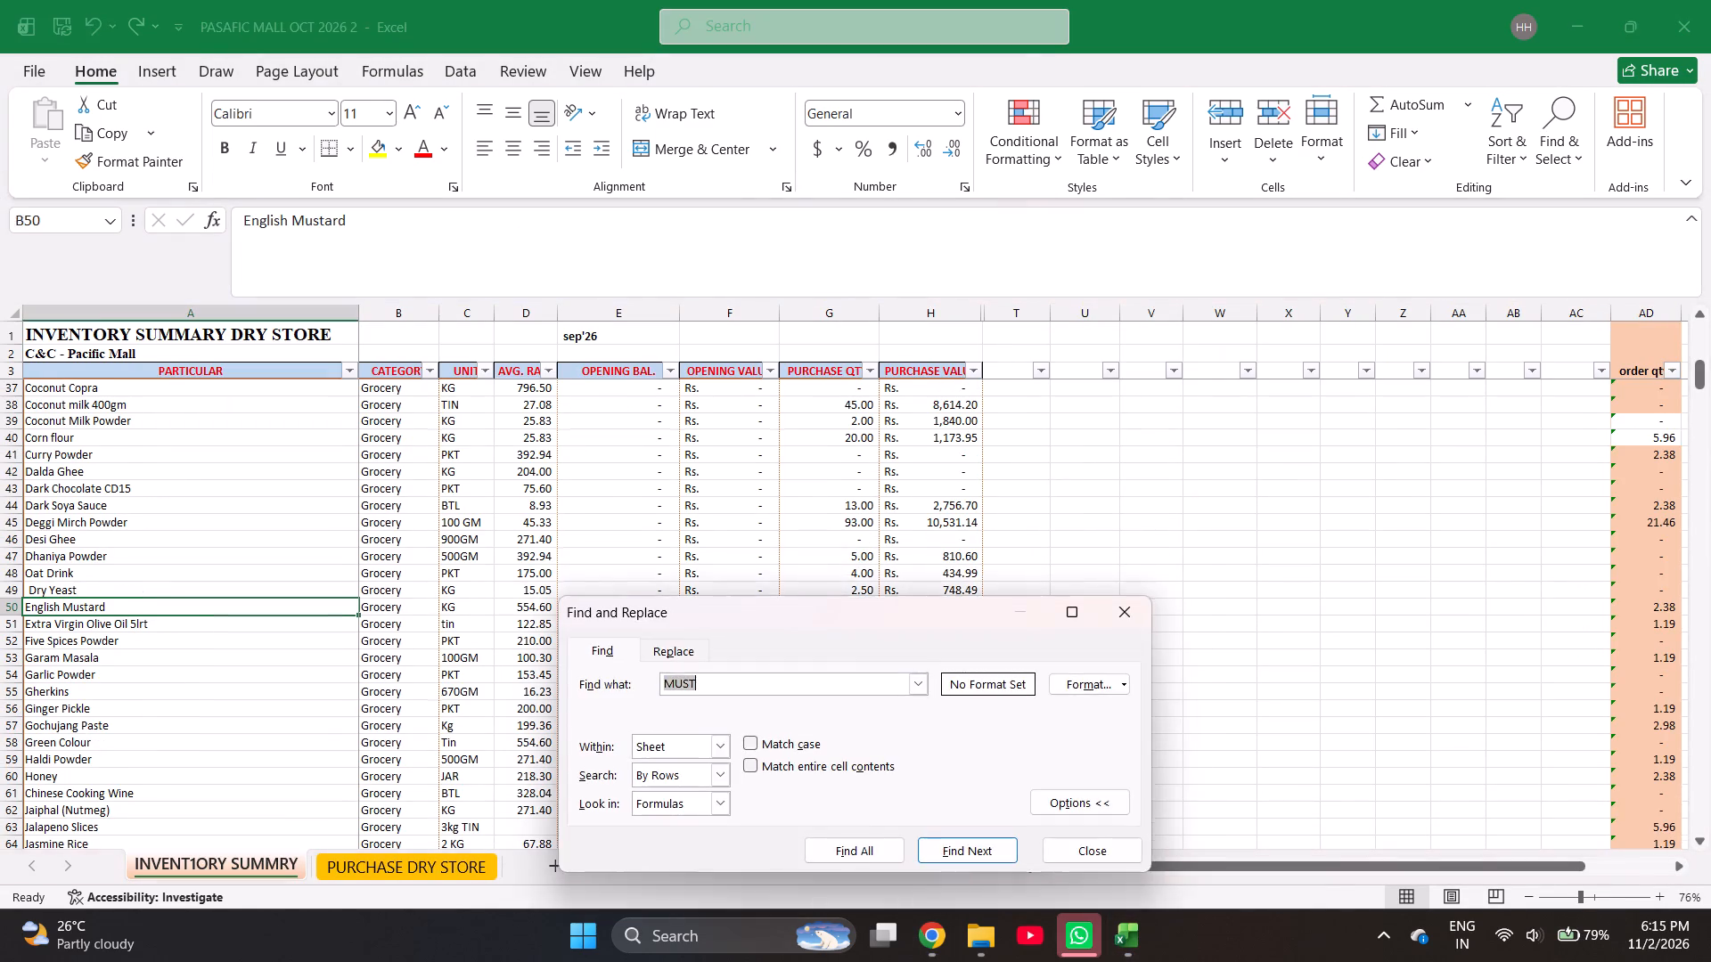
key("Escape")
key("ctrl+c")
key("ctrl+Page_Down")
key("Return")
key("Return")
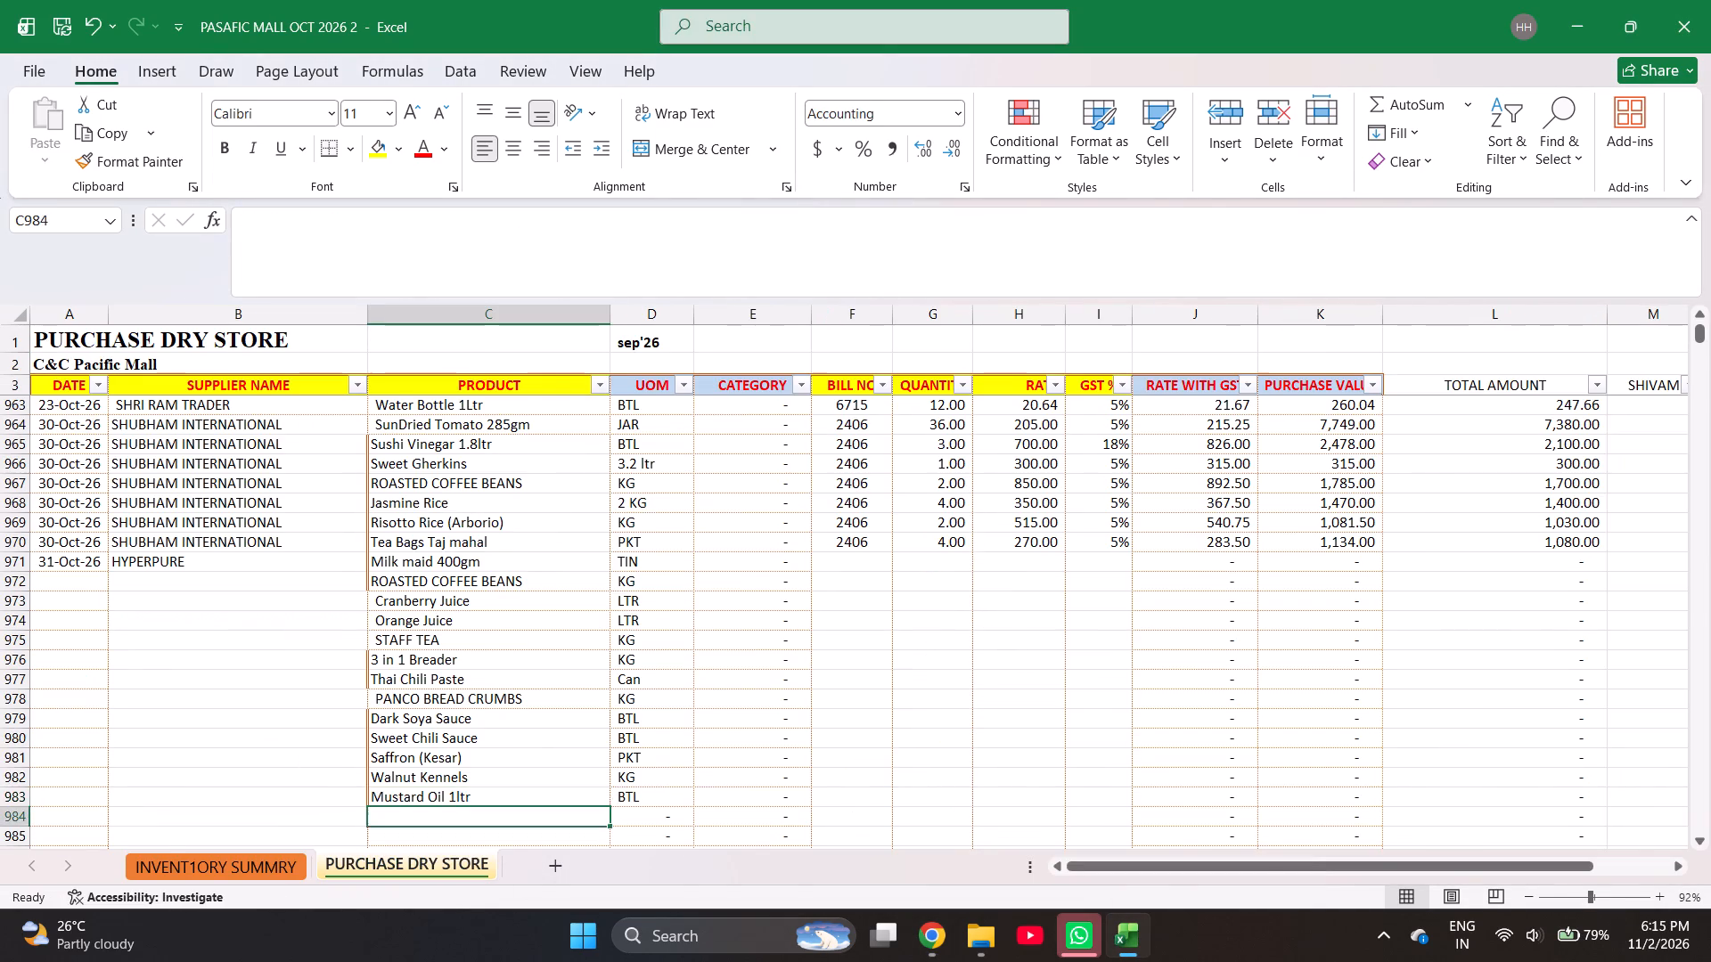
Check the invoice's next item, find Jeera Whole (Cumin) in the inventory summary and copy it into the product cell below Mustard Oil 1ltr.
key("alt+Tab")
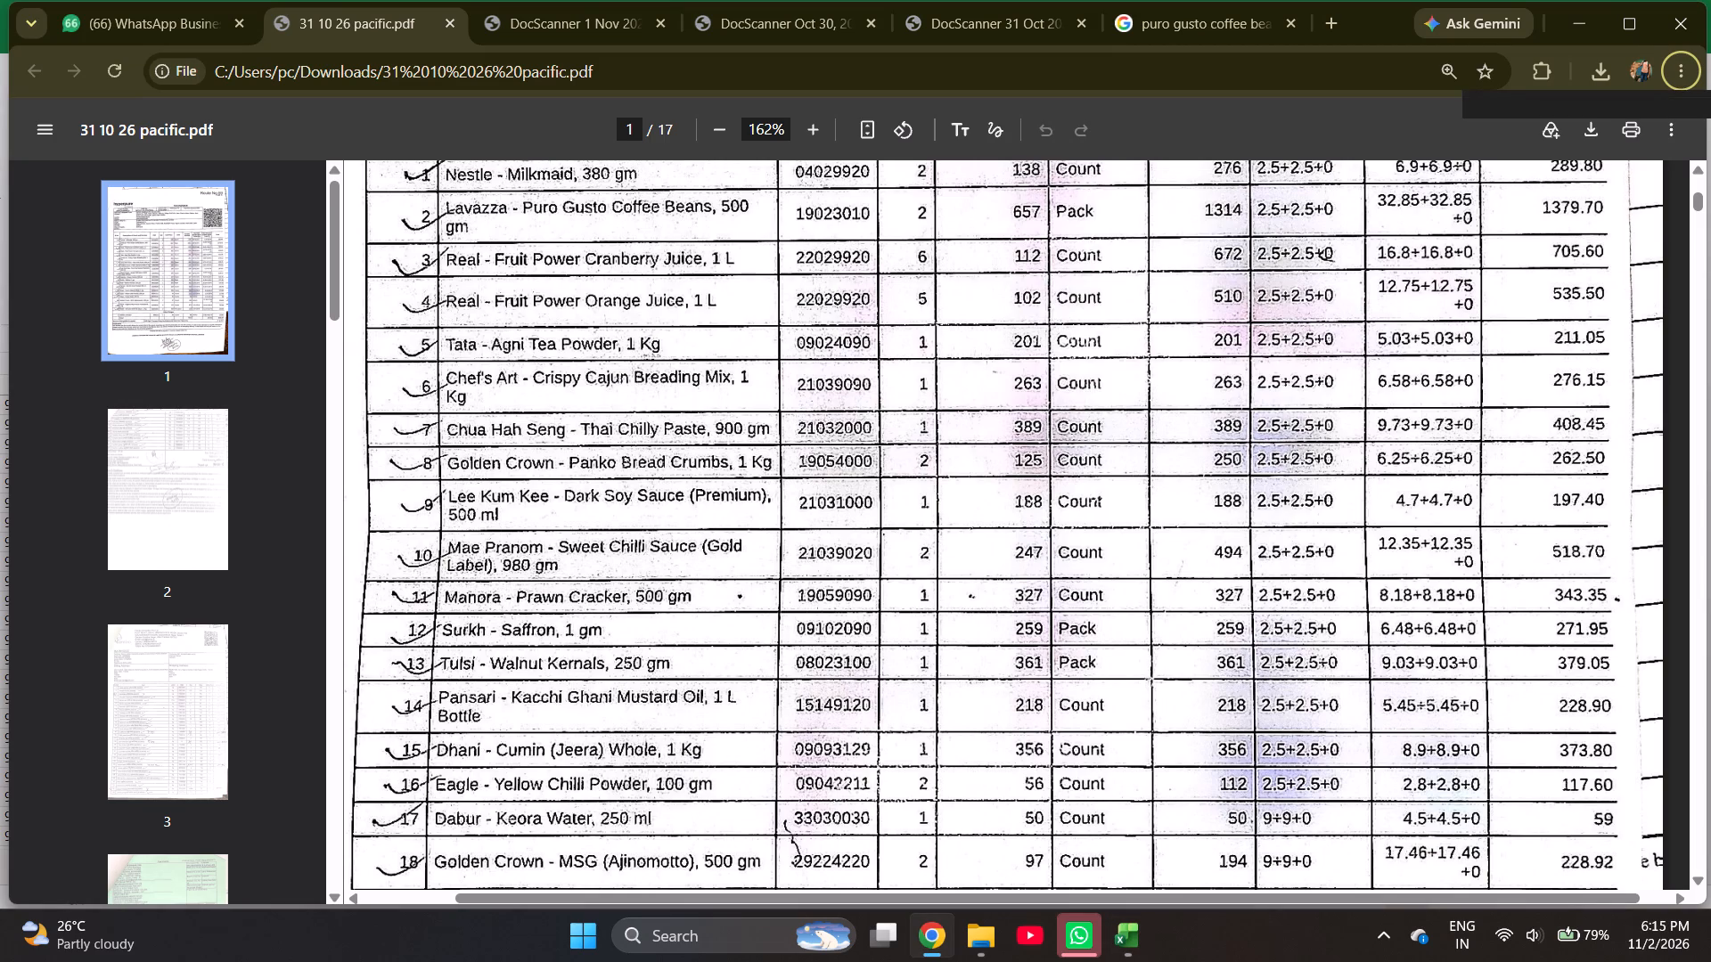
key("alt+Tab")
key("ctrl+Page_Up")
key("ctrl+f")
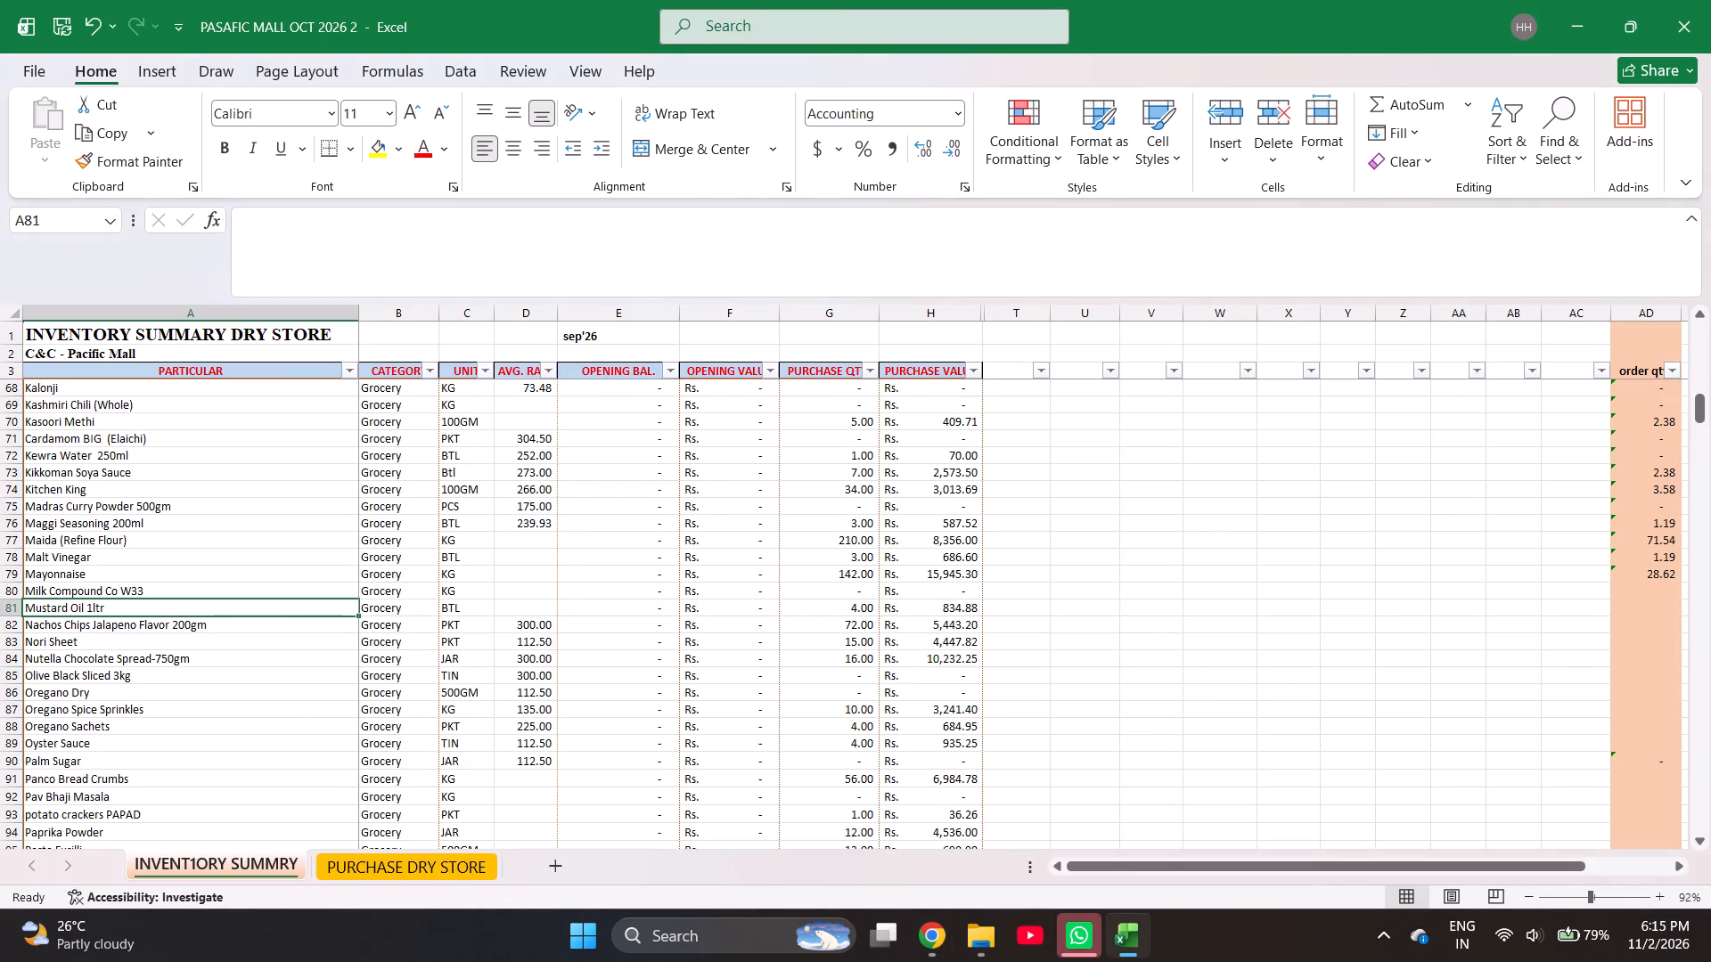
type("JEERA")
key("Return")
key("Escape")
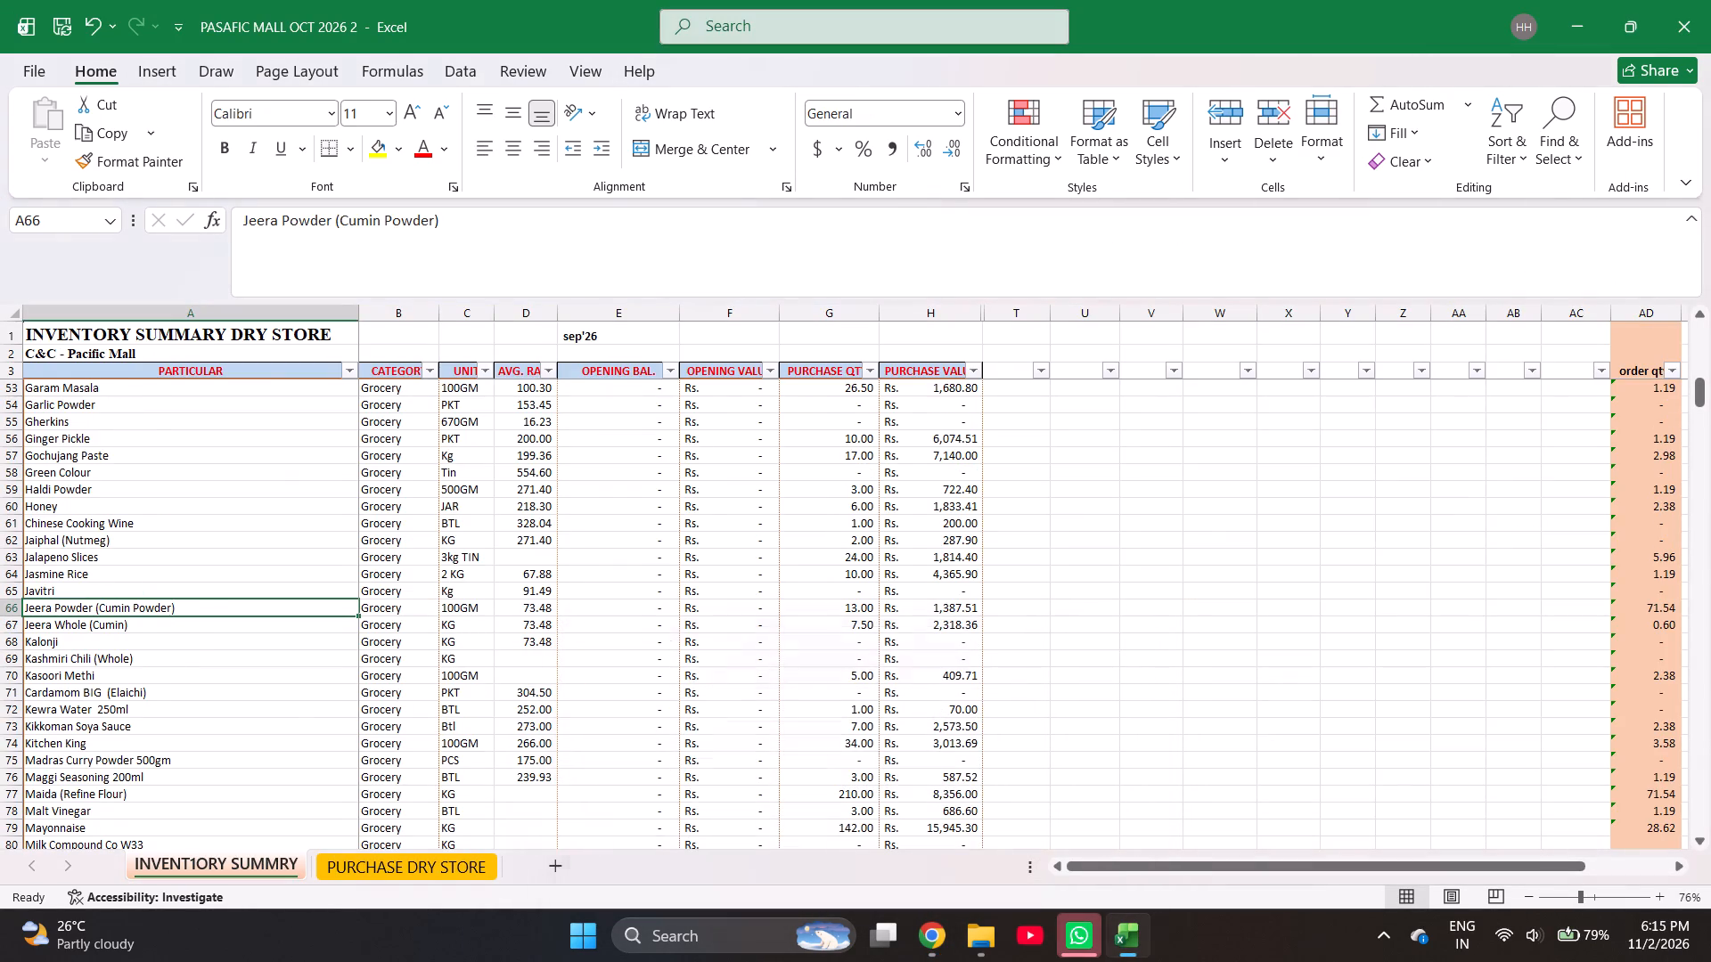
key("ctrl+c")
key("Down")
key("ctrl+c")
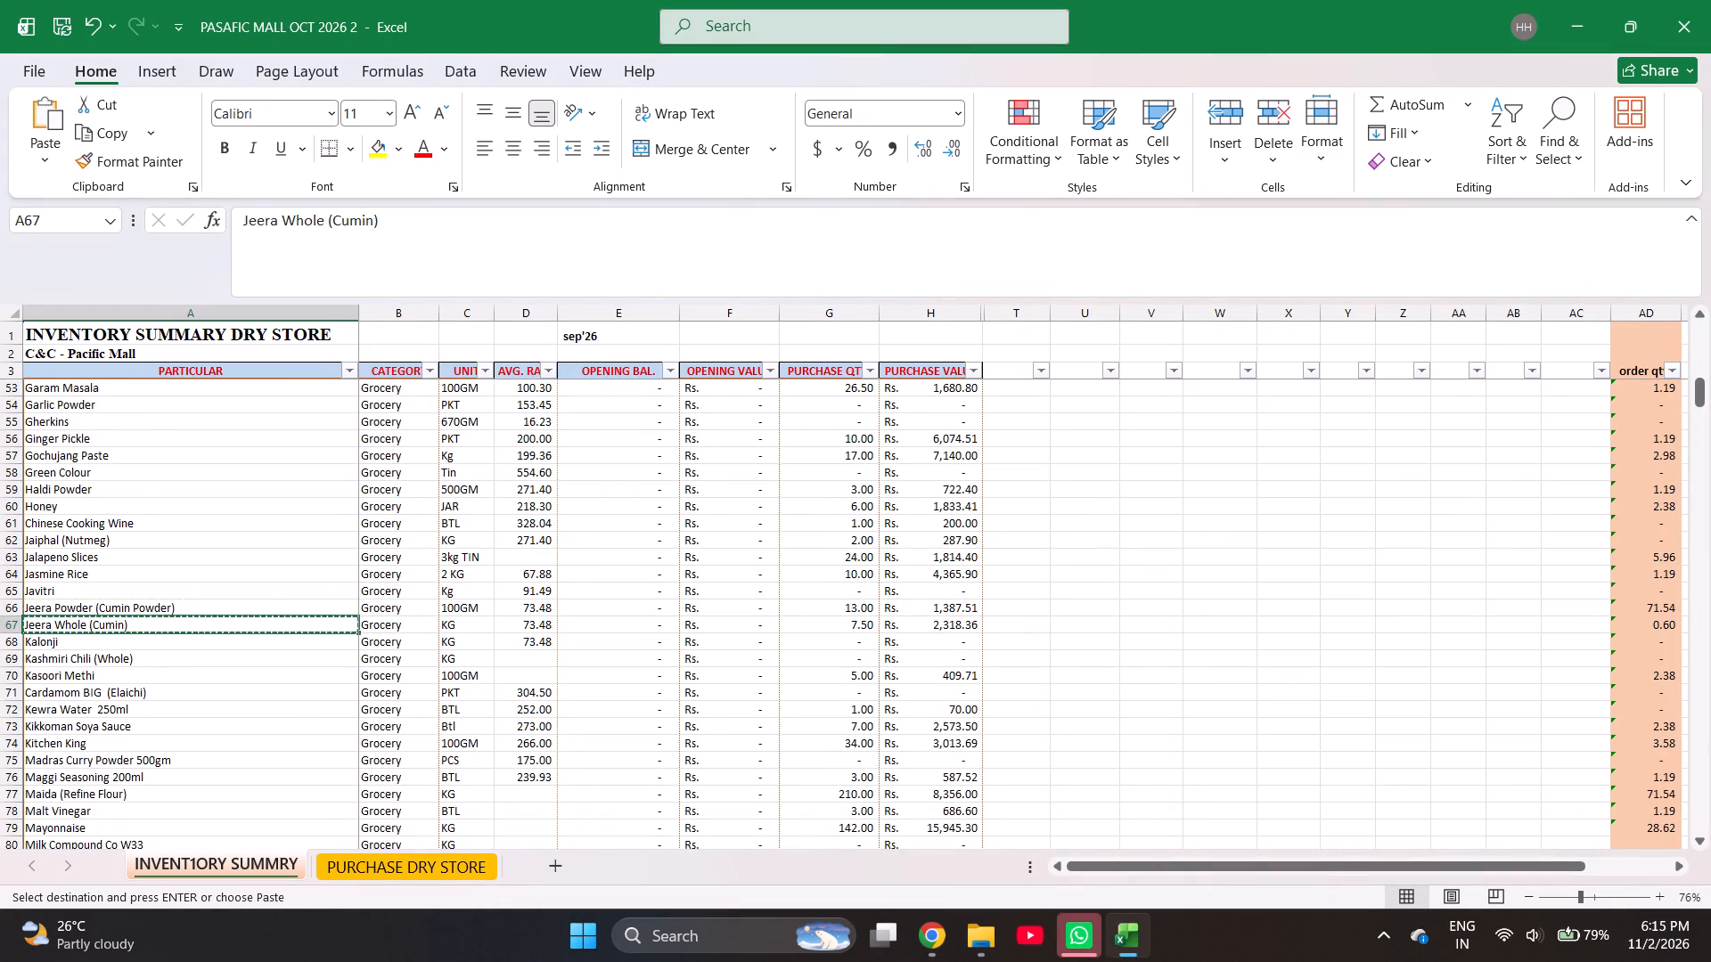
key("ctrl+Page_Down")
key("Return")
key("Return")
Examine the remaining items on the invoice, through to the end of the item list.
key("alt+Tab")
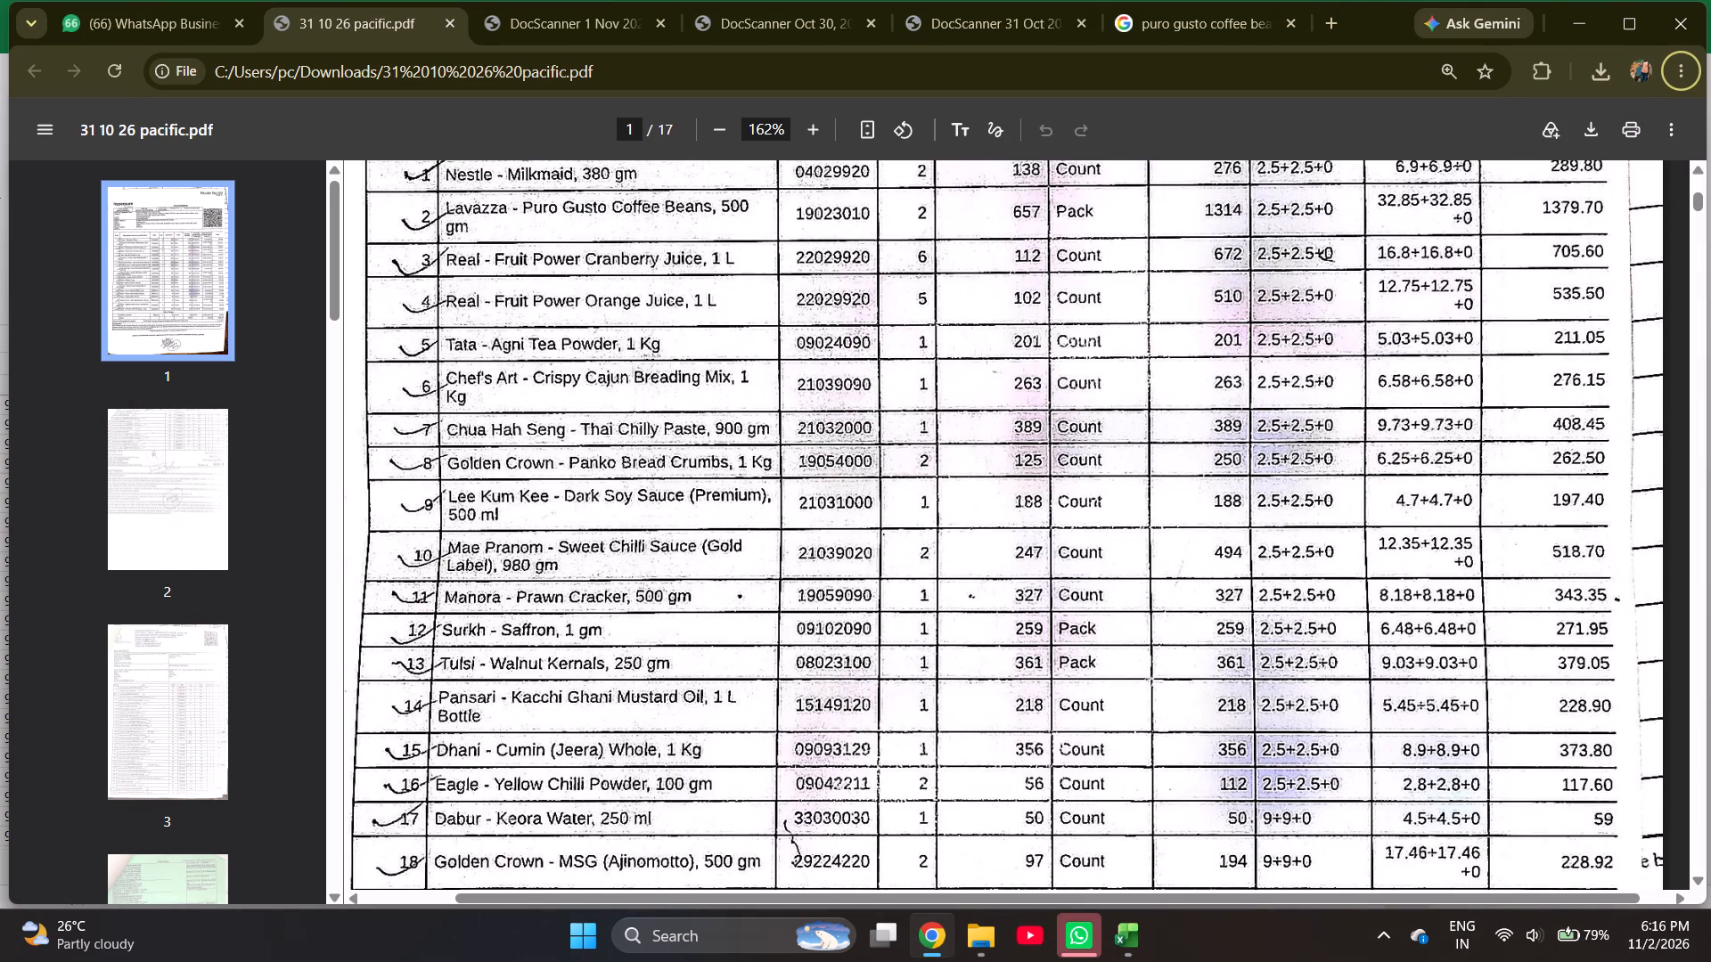
key("Down")
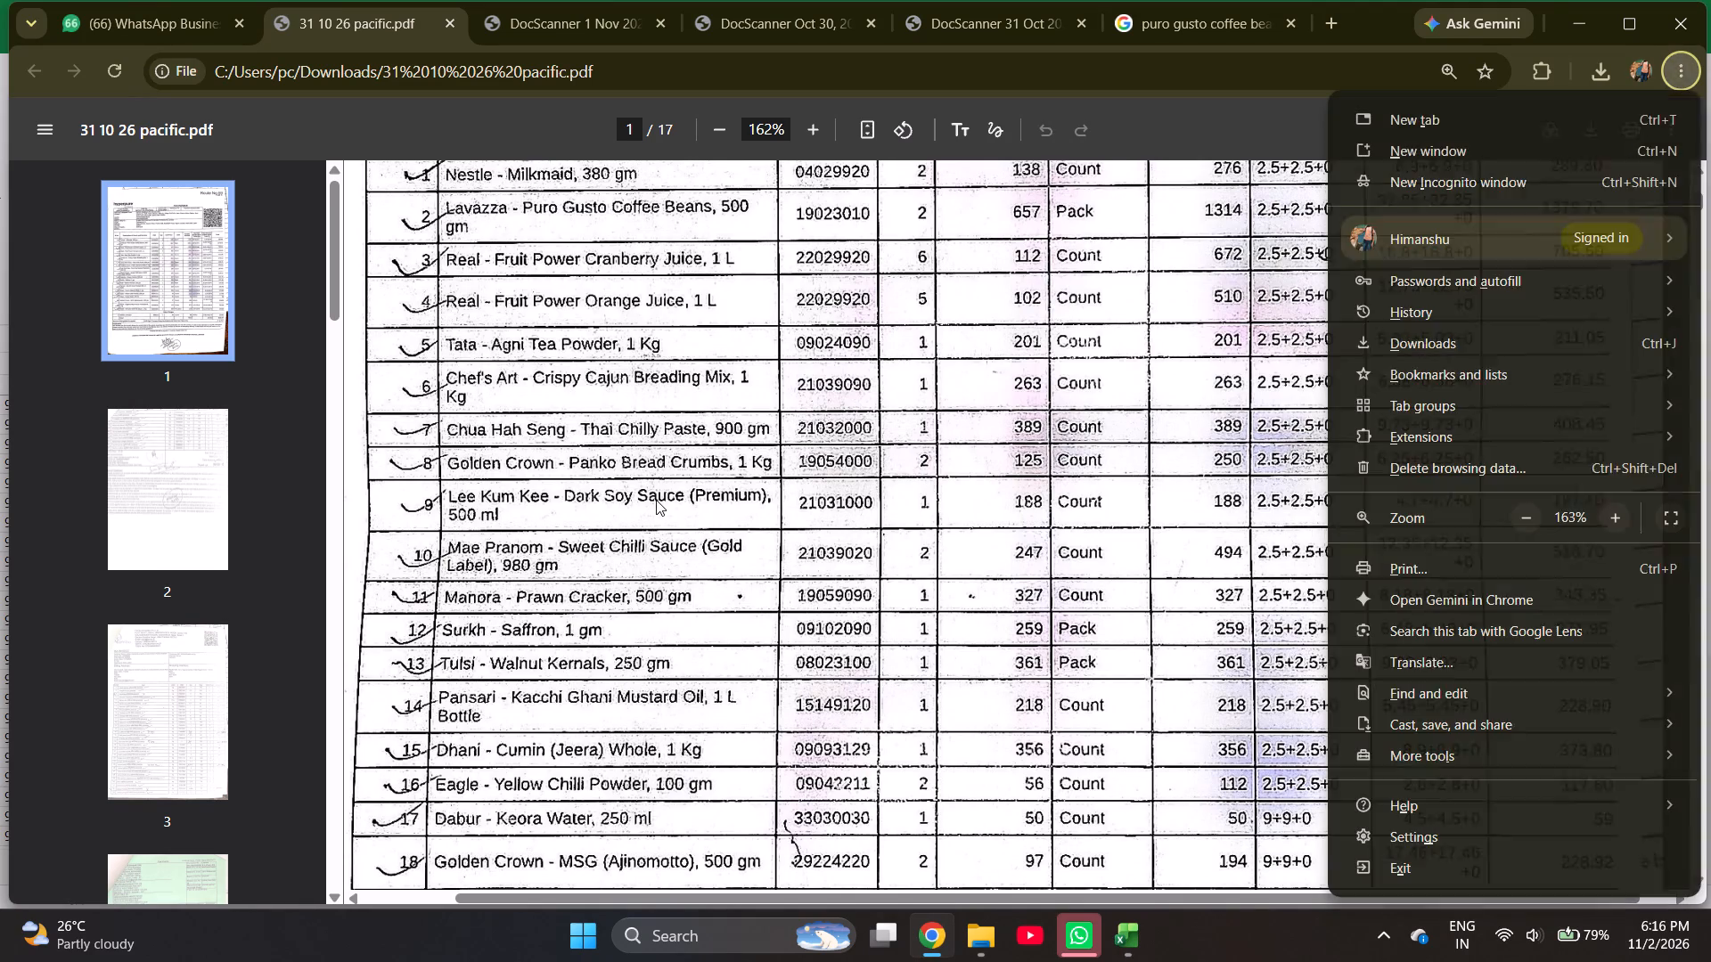
left_click(656, 500)
left_click(656, 500)
key("Down")
key("Down")
key("Down")
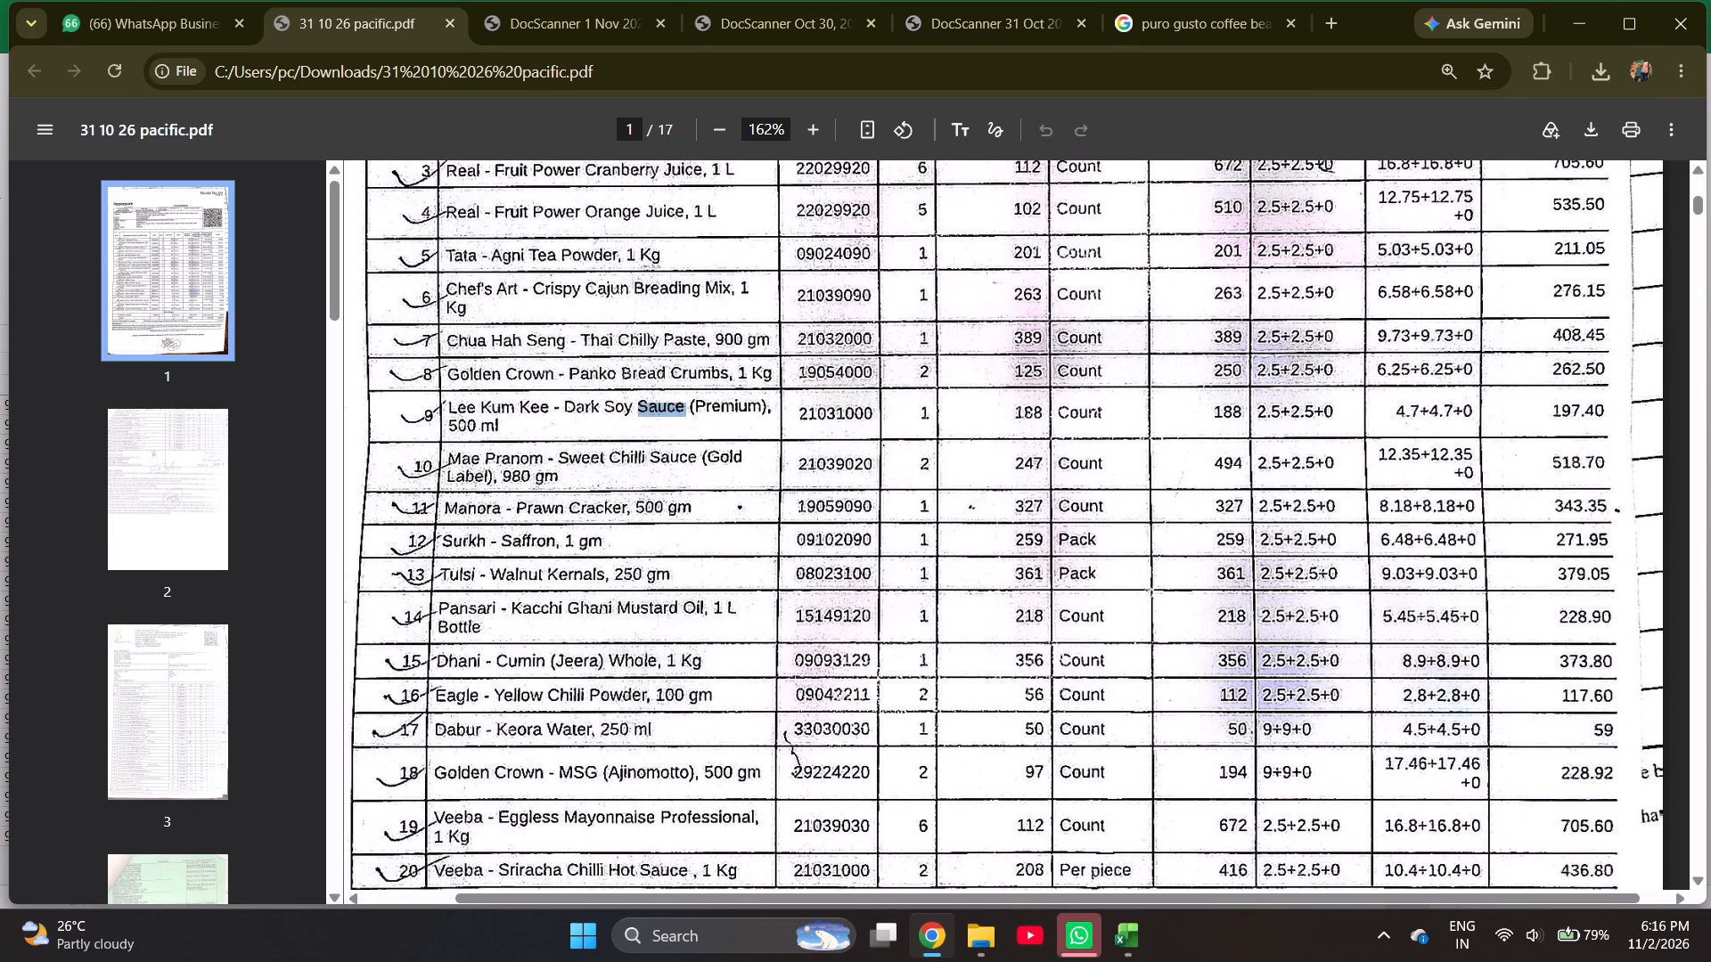
key("alt+Tab")
key("alt+Tab")
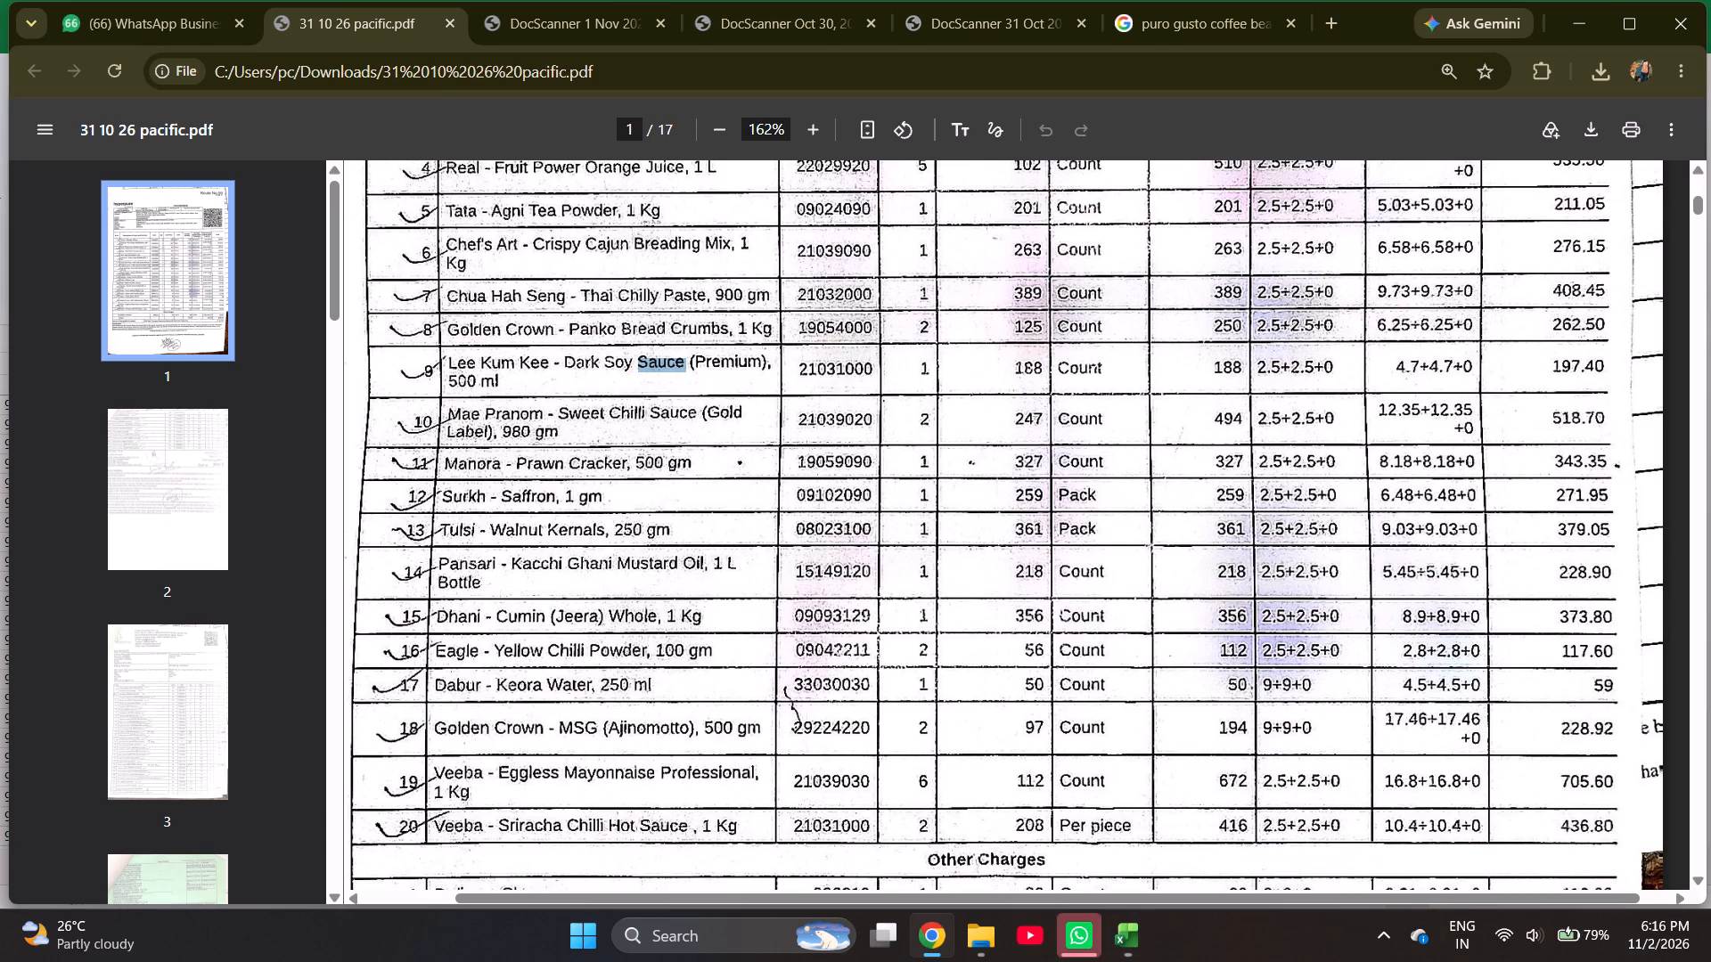
key("alt+Tab")
Find Yellow Chili Powder in the inventory summary and copy it into the PURCHASE DRY STORE product cell below Jeera Whole (Cumin).
key("ctrl+Page_Up")
key("ctrl+f")
type("YELLO")
key("Return")
key("Escape")
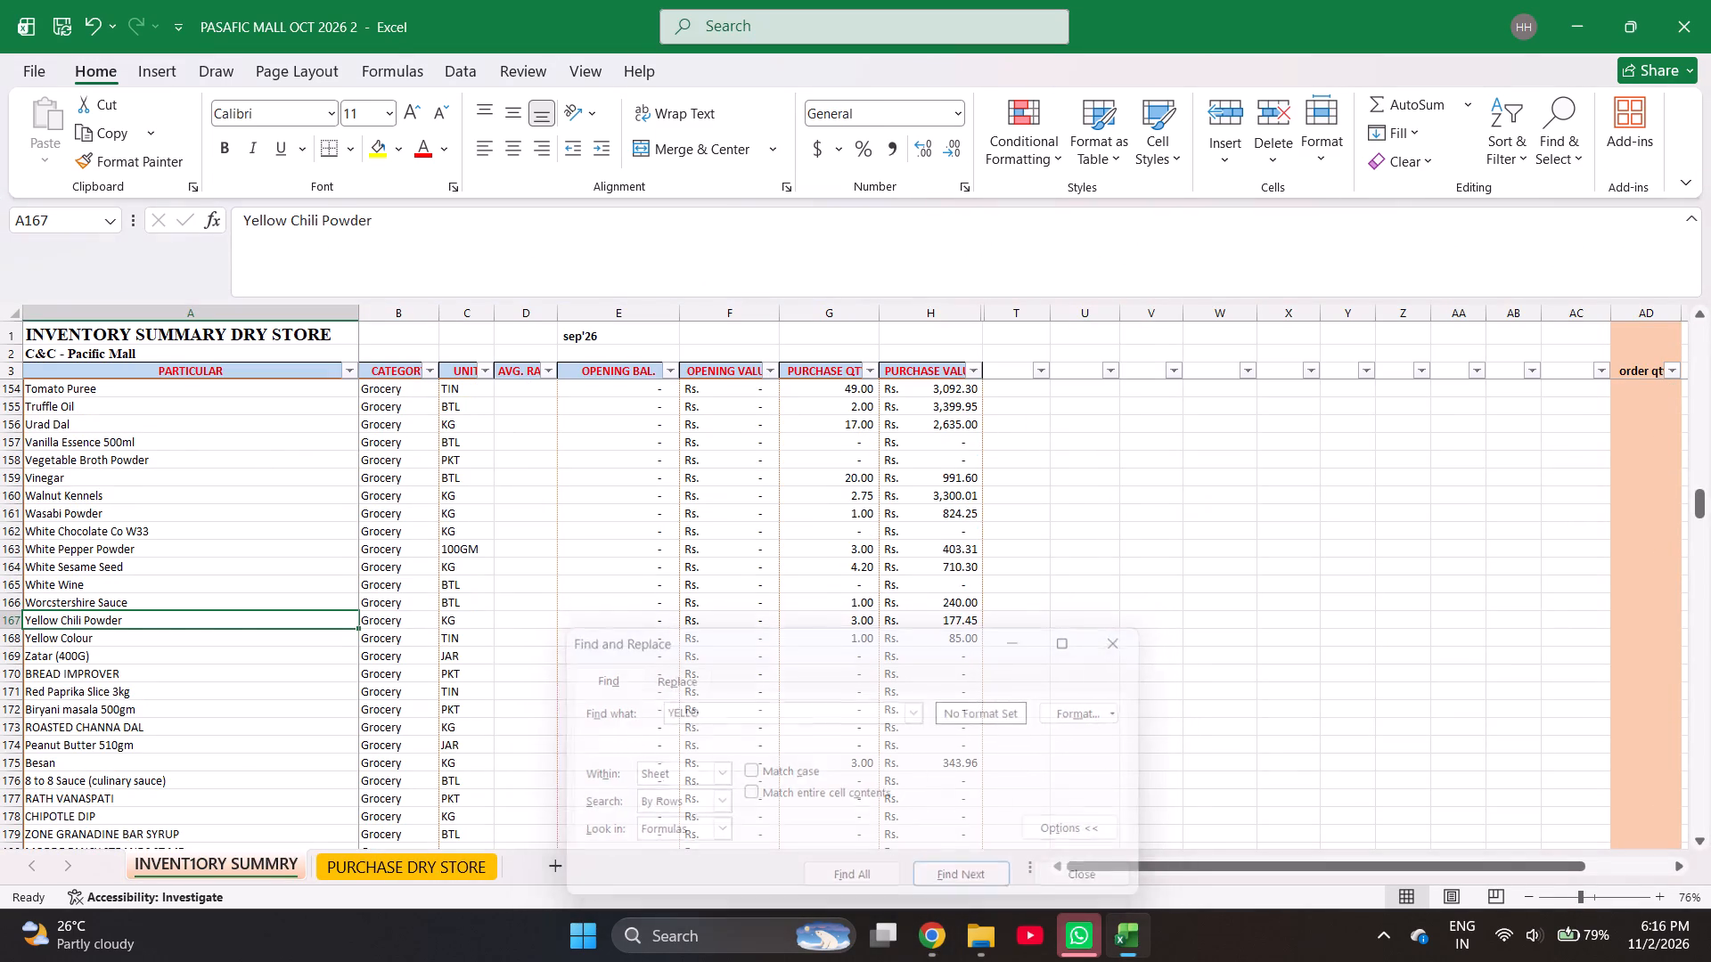
key("ctrl+c")
key("ctrl+Page_Down")
key("Return")
key("Return")
Check the invoice's next item, find Kewra Water 250ml in the inventory summary and copy it into the product cell below Yellow Chili Powder.
key("alt+Tab")
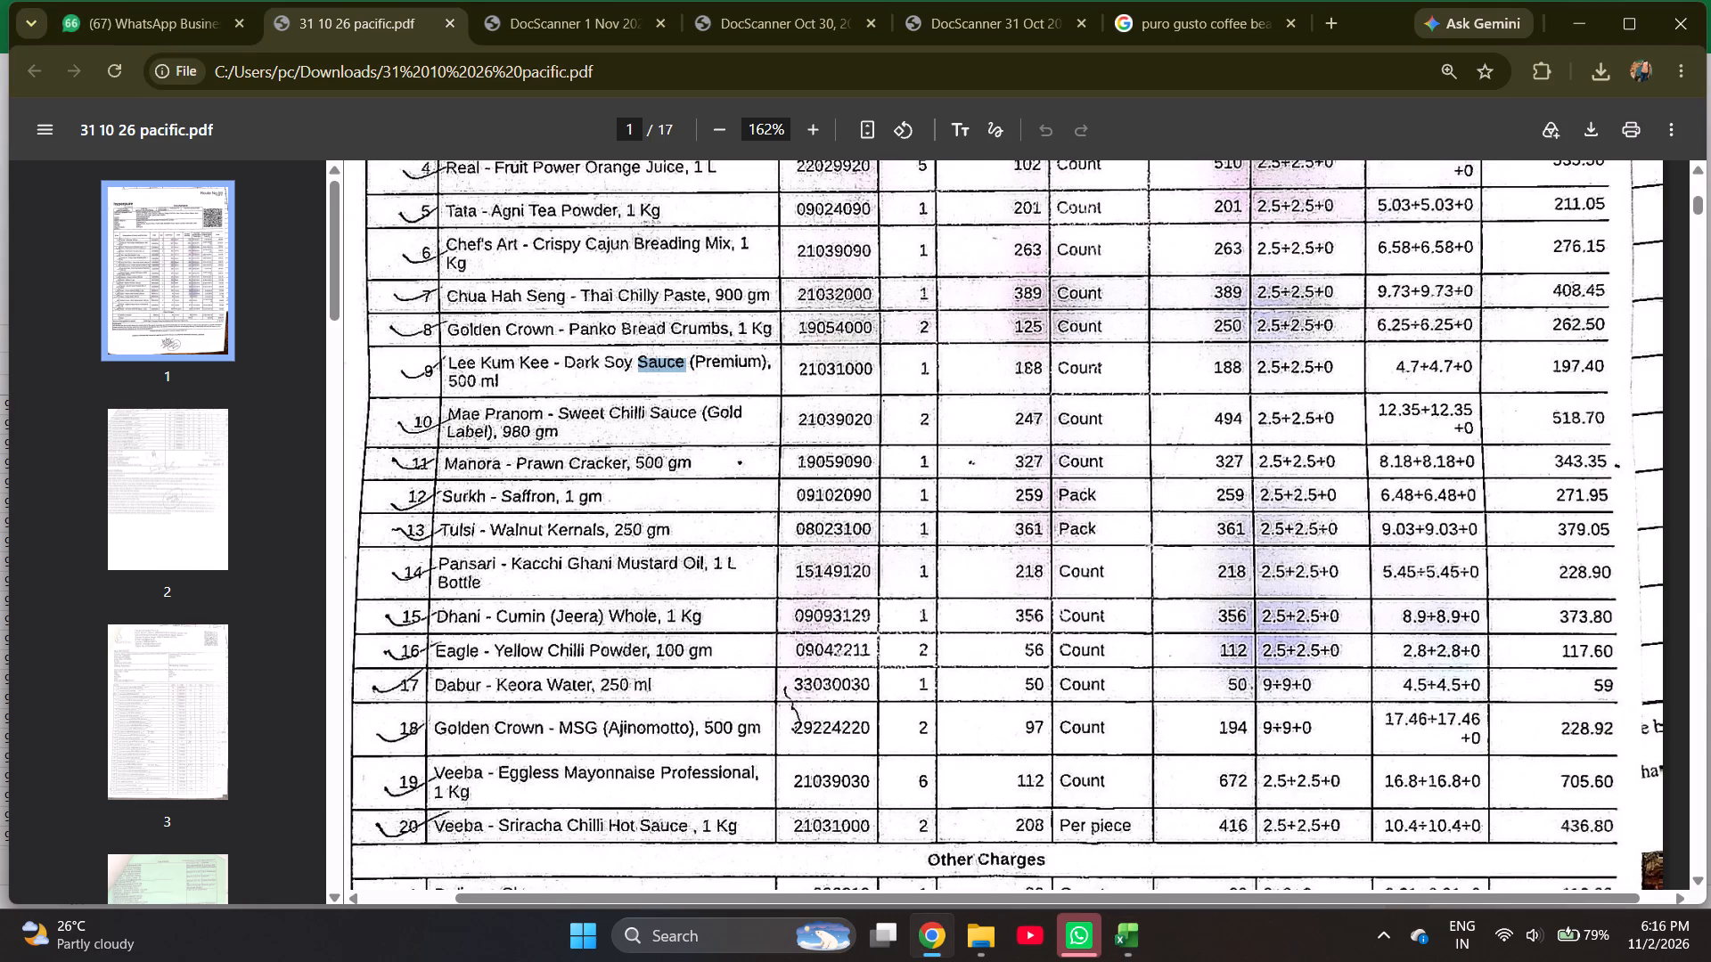
key("alt+Tab")
key("ctrl+Page_Up")
key("ctrl+f")
type("KEW")
key("Return")
key("Return")
key("Escape")
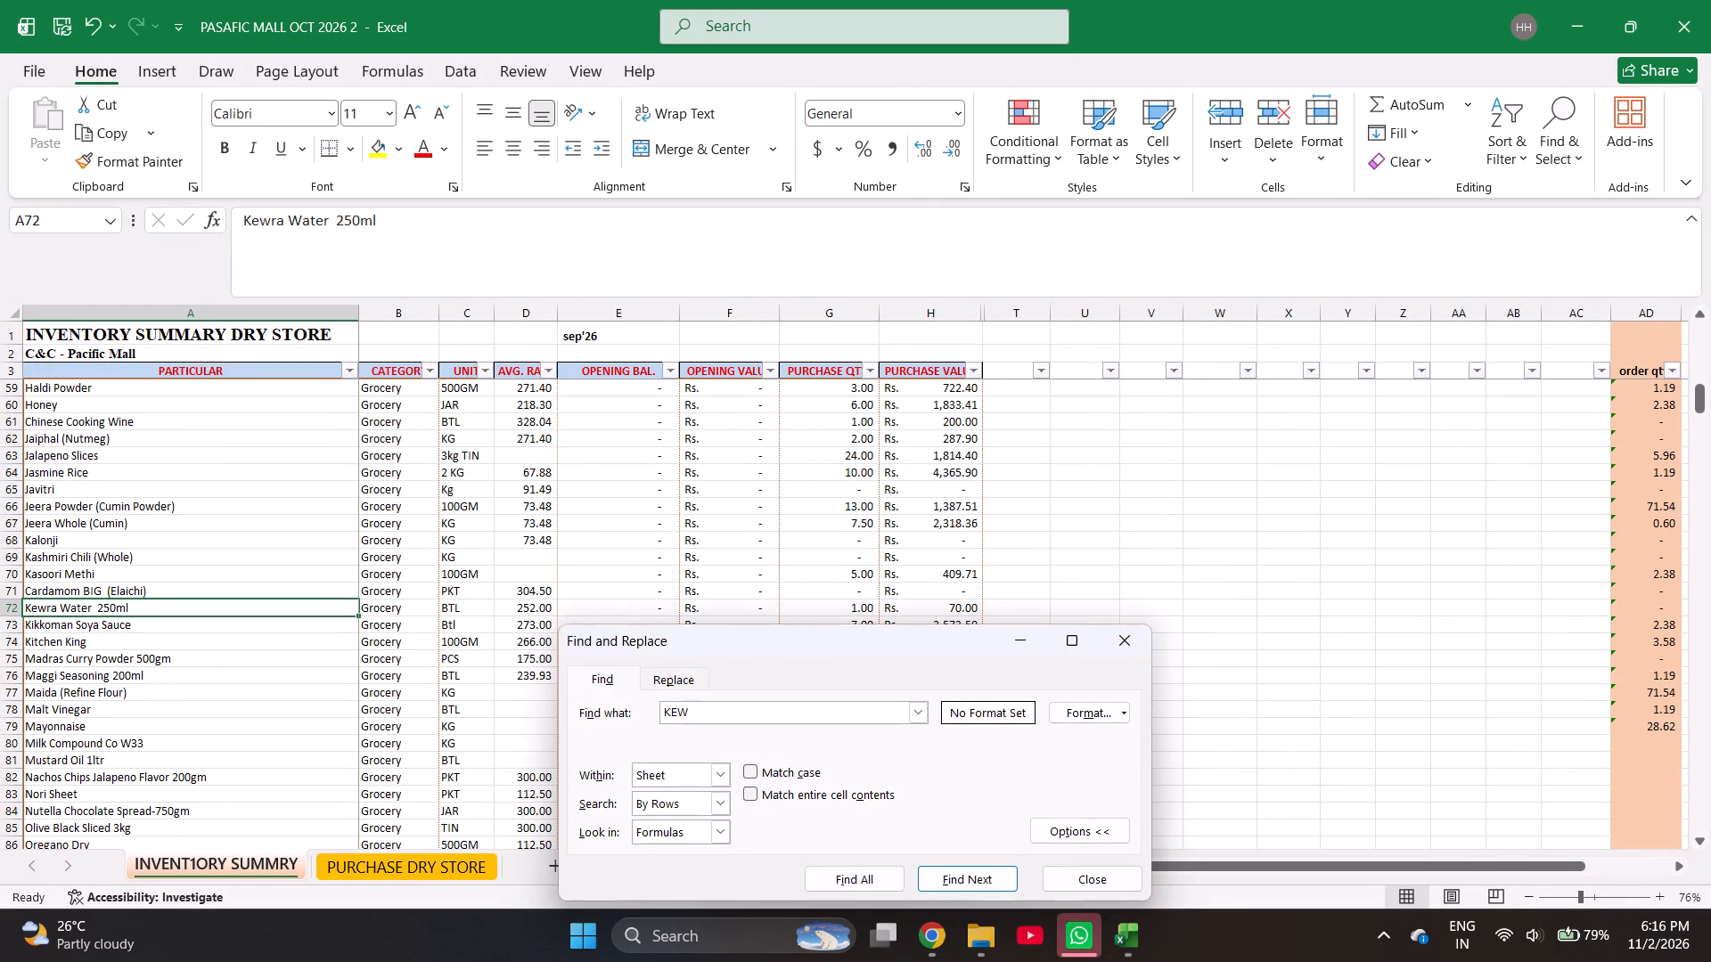
key("ctrl+c")
key("ctrl+Page_Down")
key("Return")
key("Return")
Check the invoice's next item and enter AJINOMOTO in the product cell below Kewra Water 250ml.
key("alt+Tab")
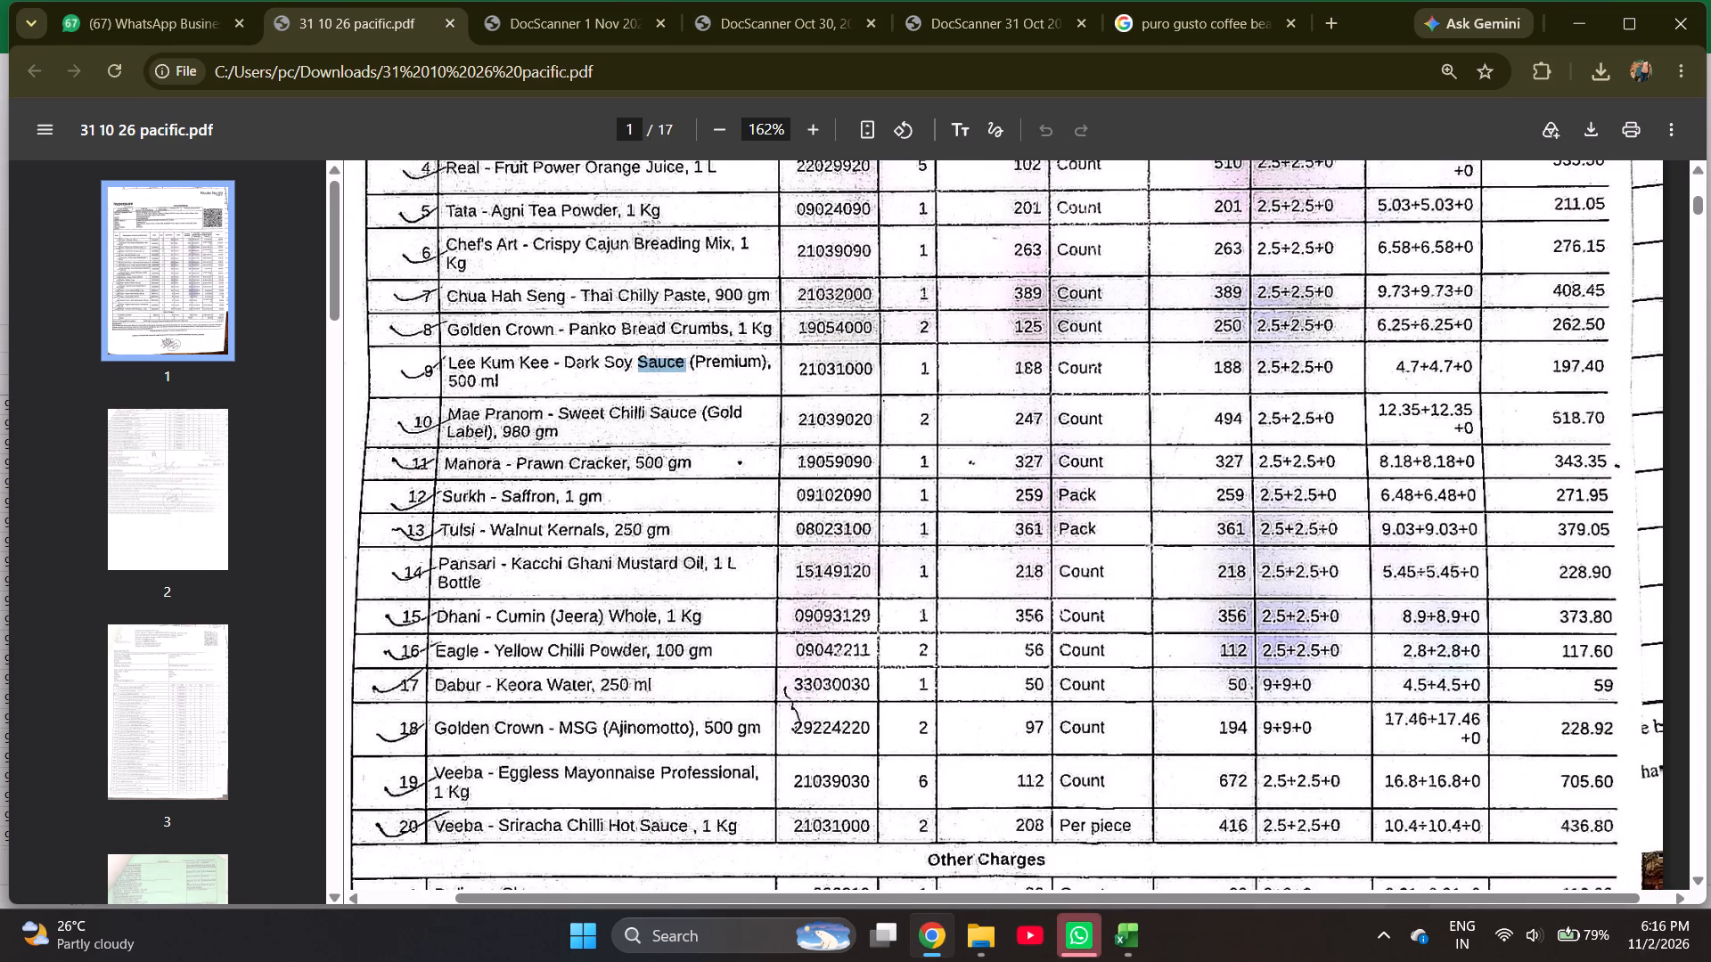
key("alt+Tab")
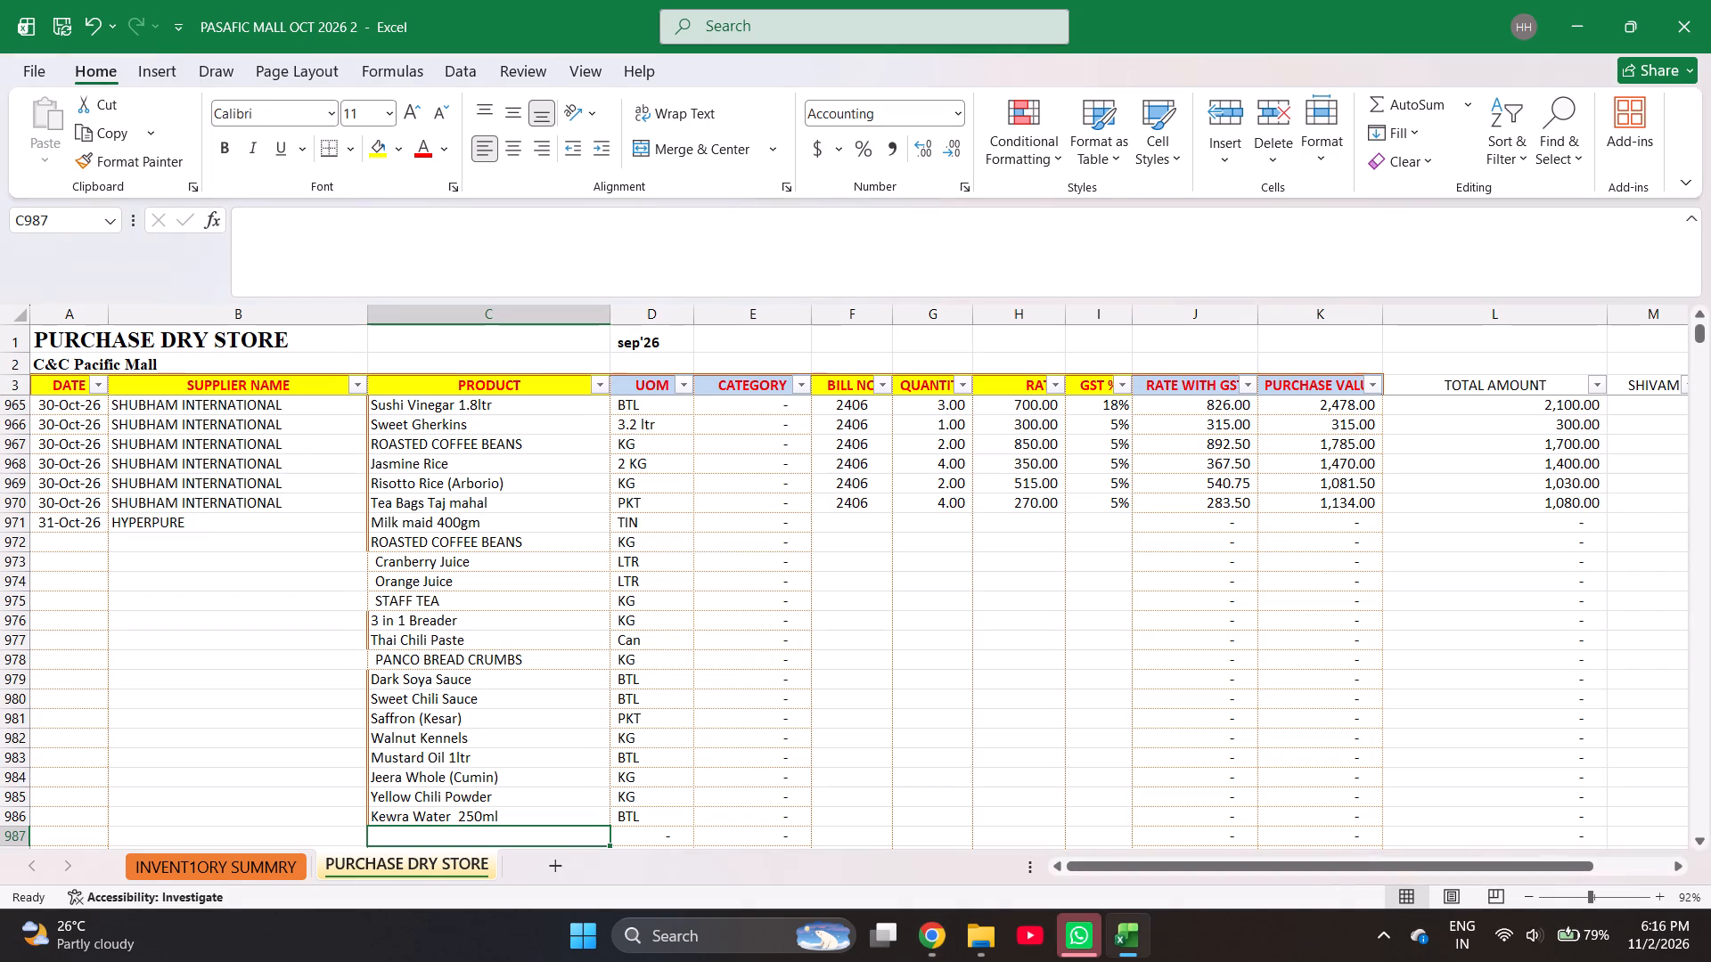
type("AJINOMOTO")
key("Return")
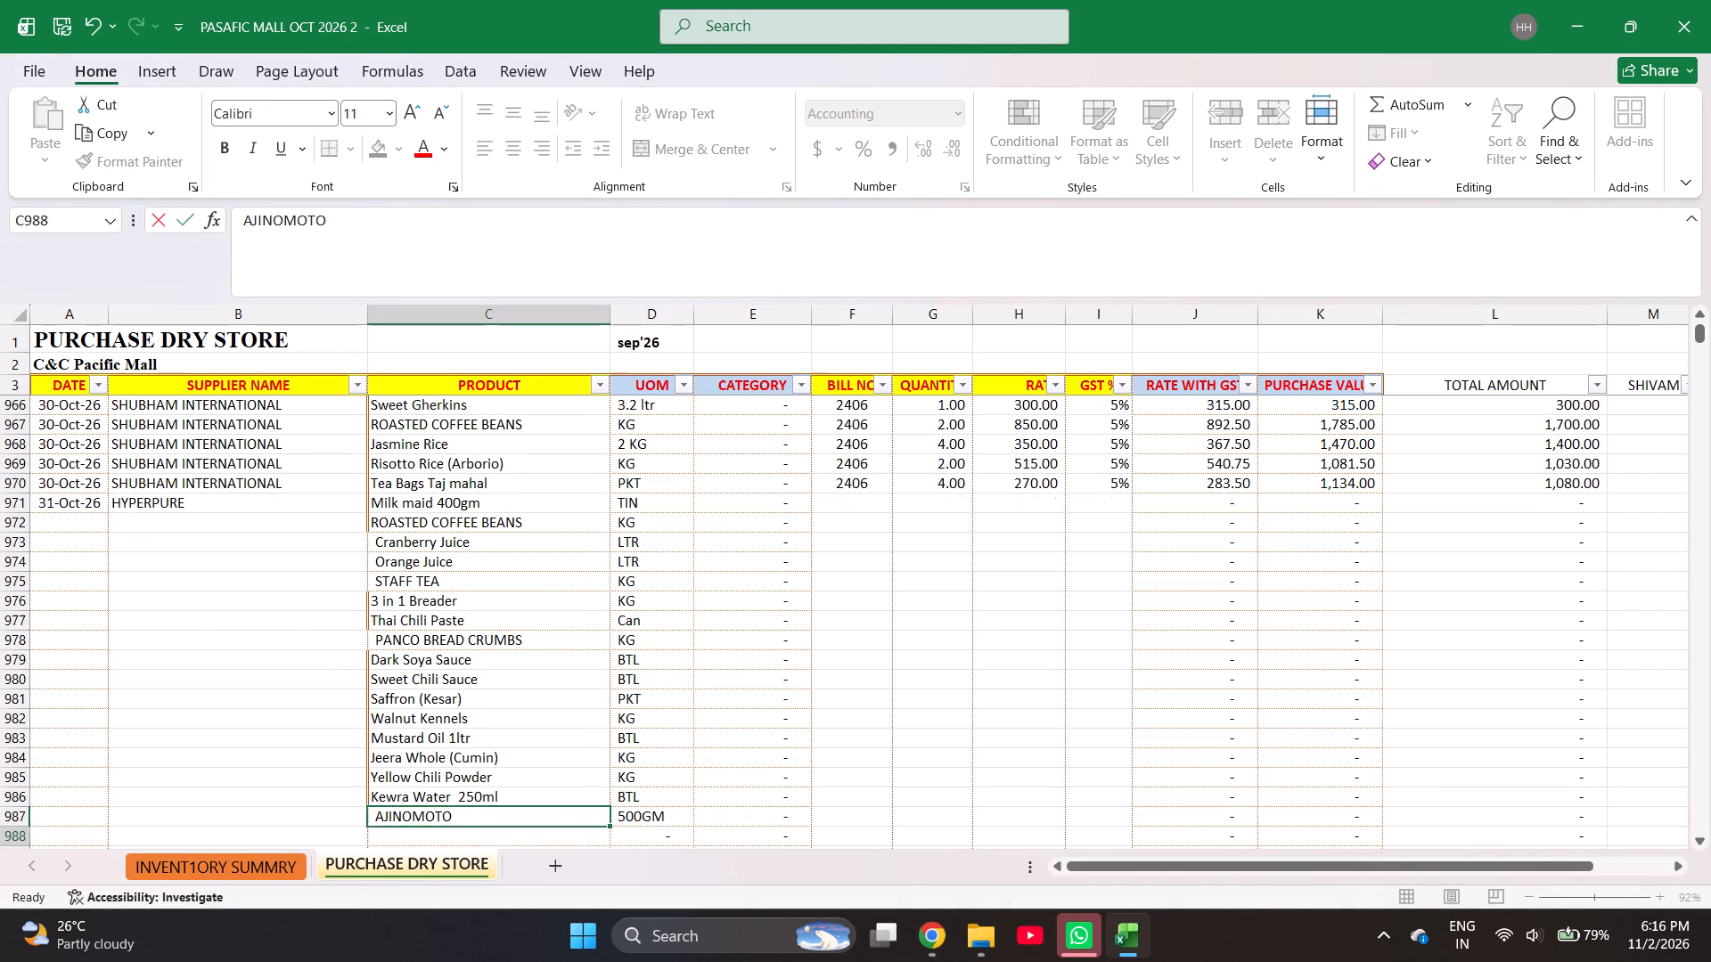
Check the invoice's next item, find Mayonnaise in the inventory summary and copy it into the product cell below AJINOMOTO.
key("alt+Tab")
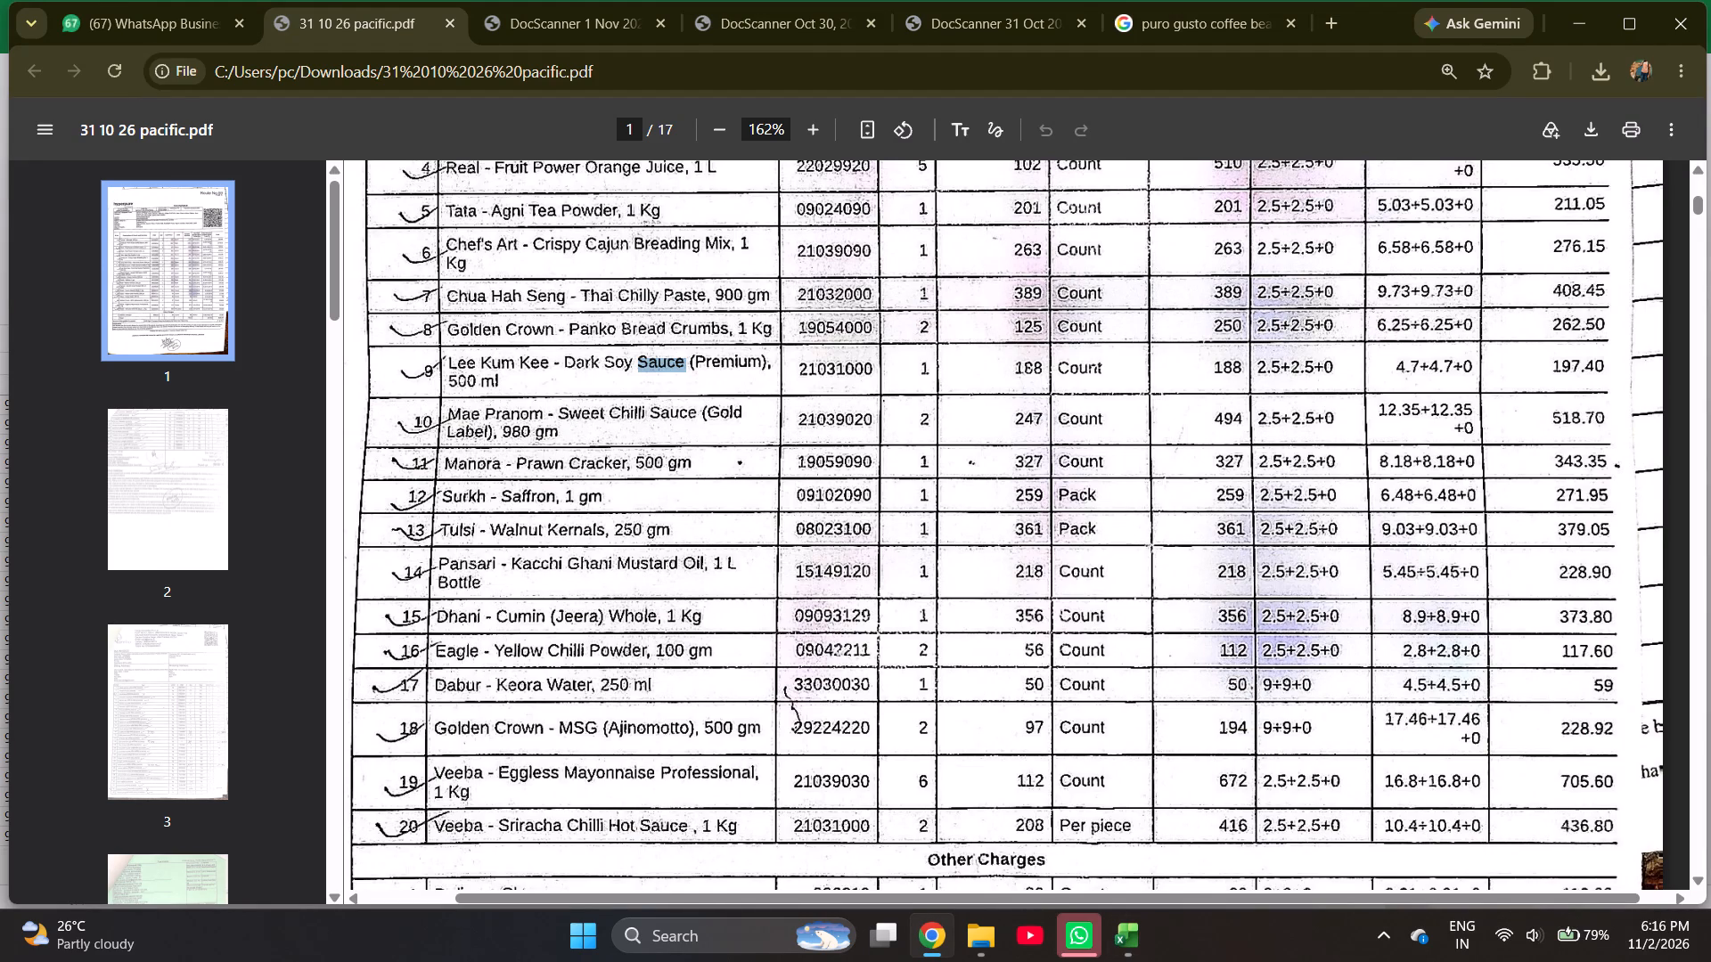
key("alt+Tab")
type("MAY")
type("ONI")
key("ctrl+Page_Up")
key("ctrl+f")
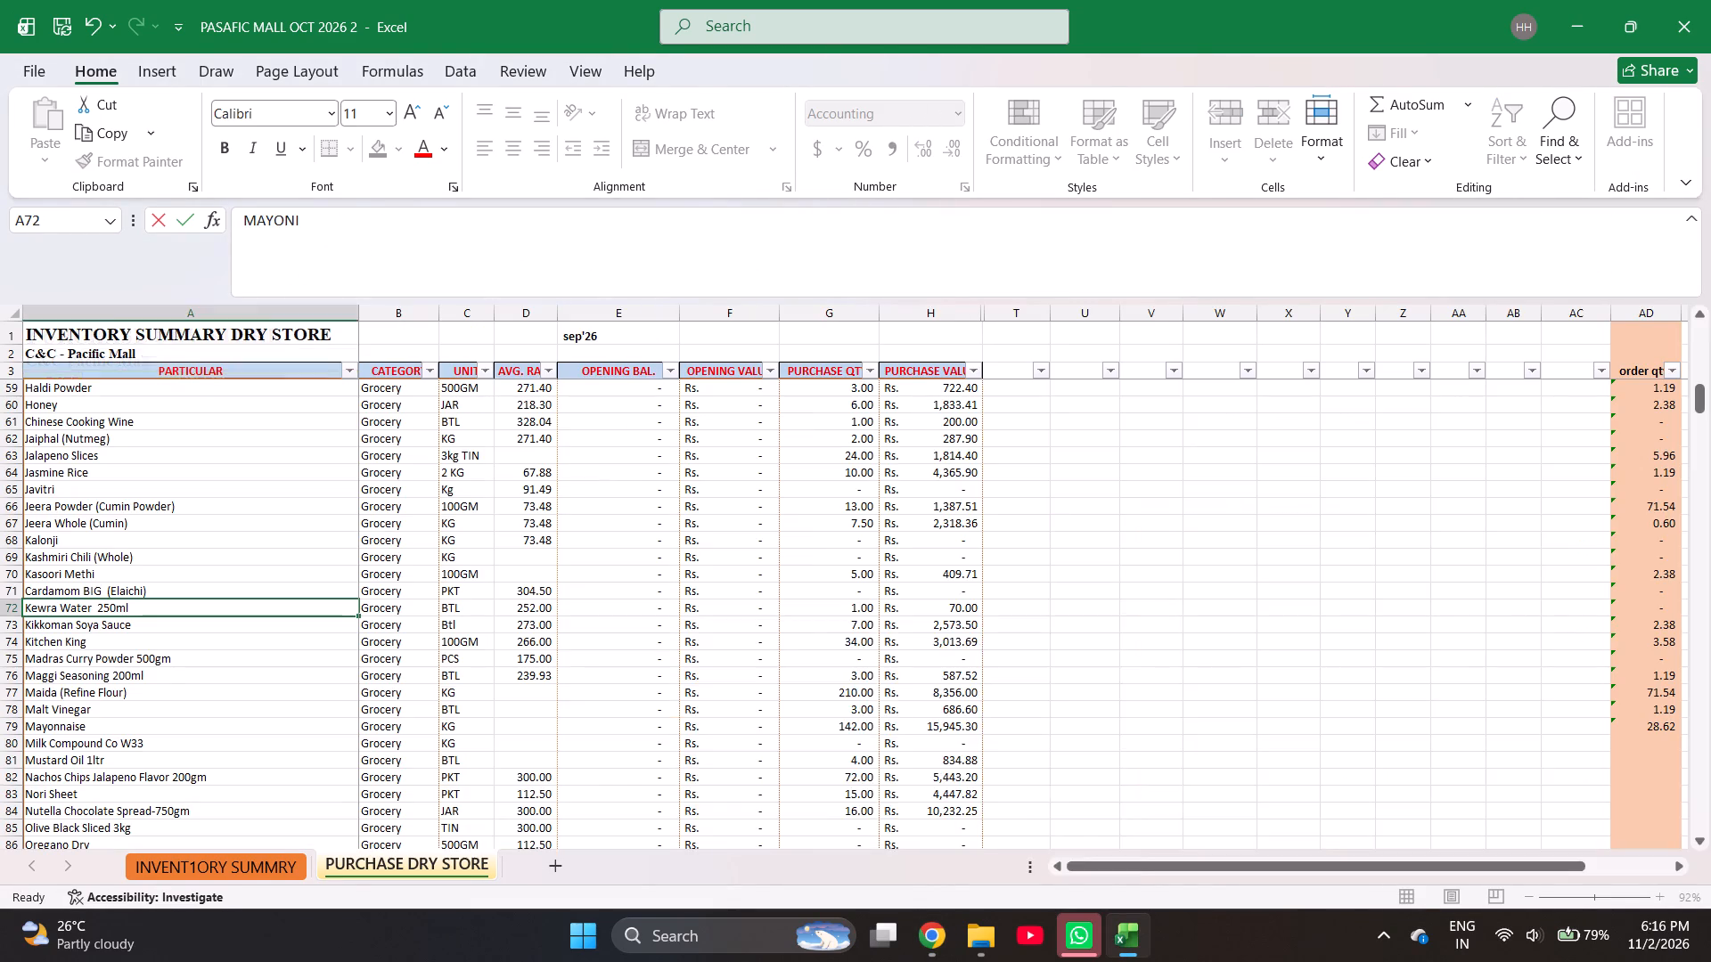
type("MAYO")
key("Return")
key("Escape")
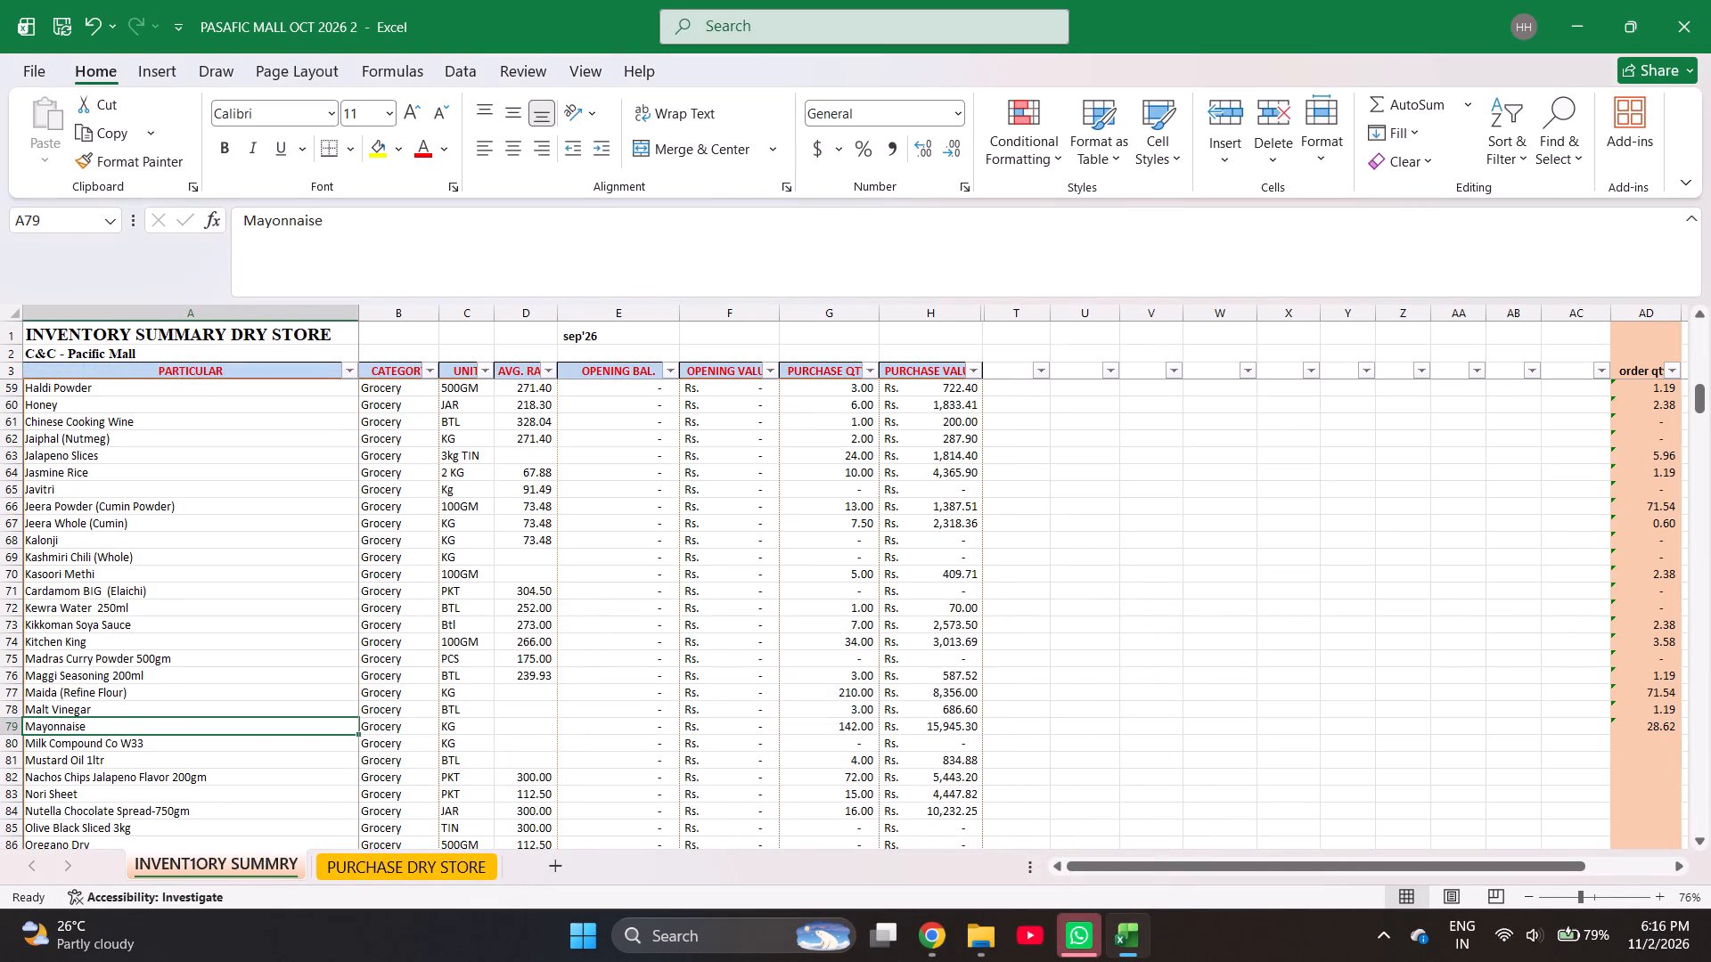
key("ctrl+c")
key("ctrl+Page_Down")
key("Return")
key("Return")
Check the invoice's last item, find SRIRACHA CHILLI HOT SAUCE in the inventory summary and copy it into the product cell below Mayonnaise.
key("alt+Tab")
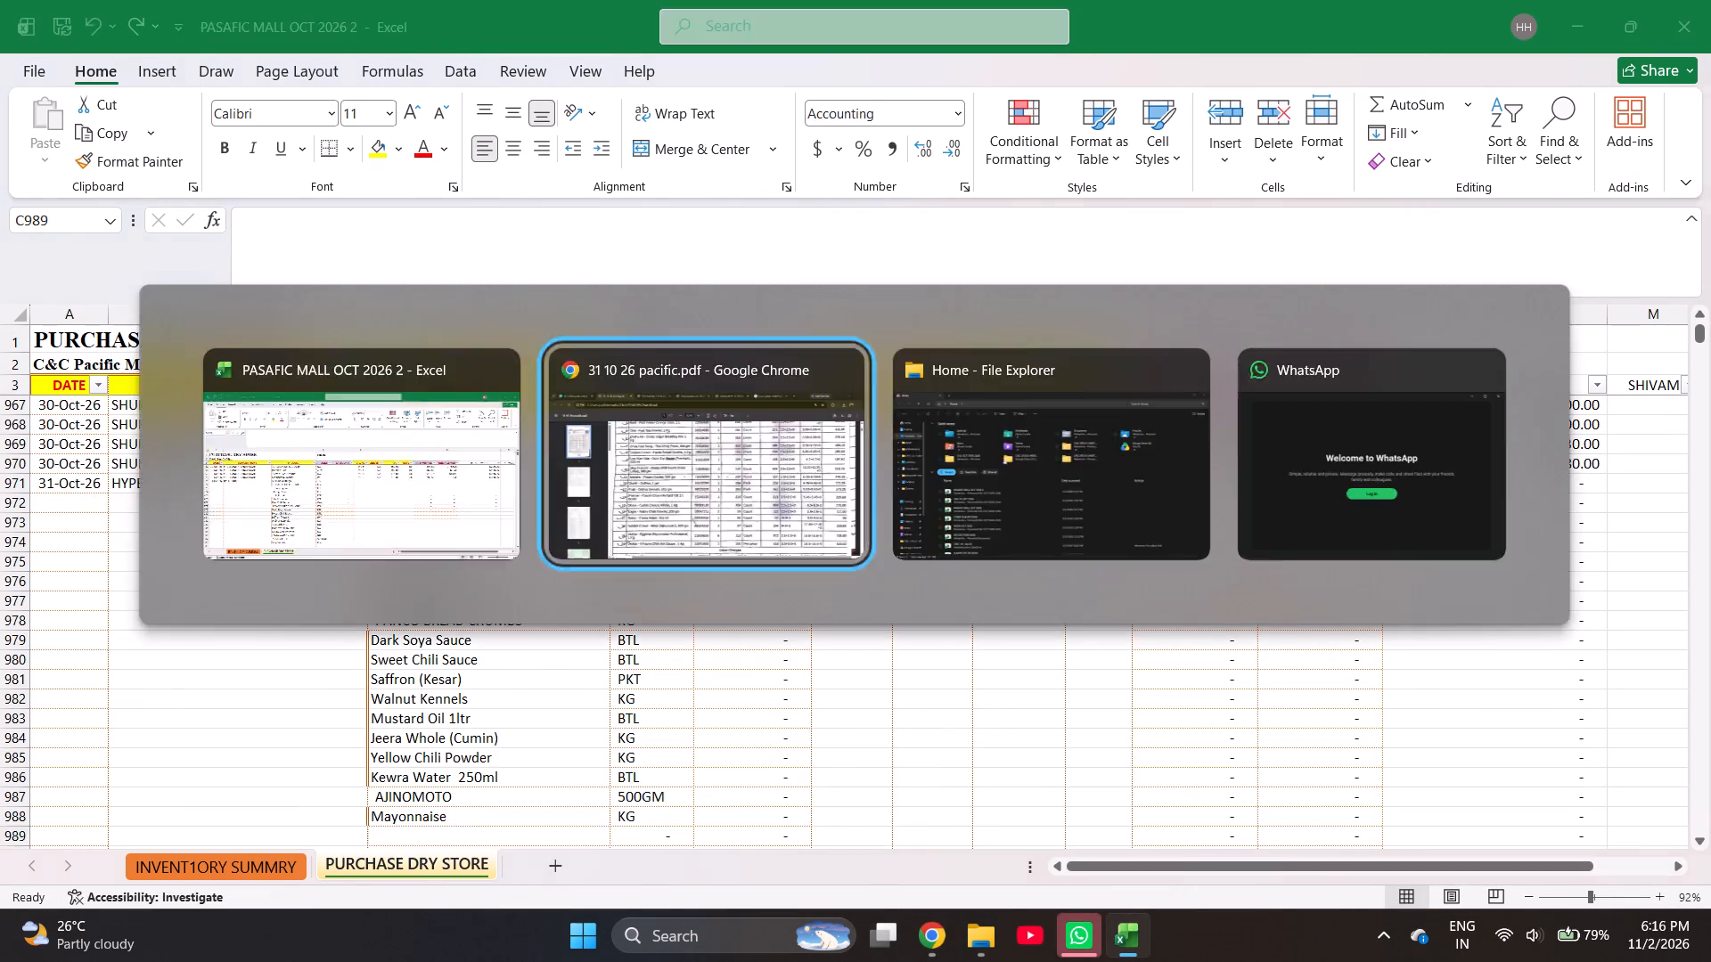
key("alt+Tab")
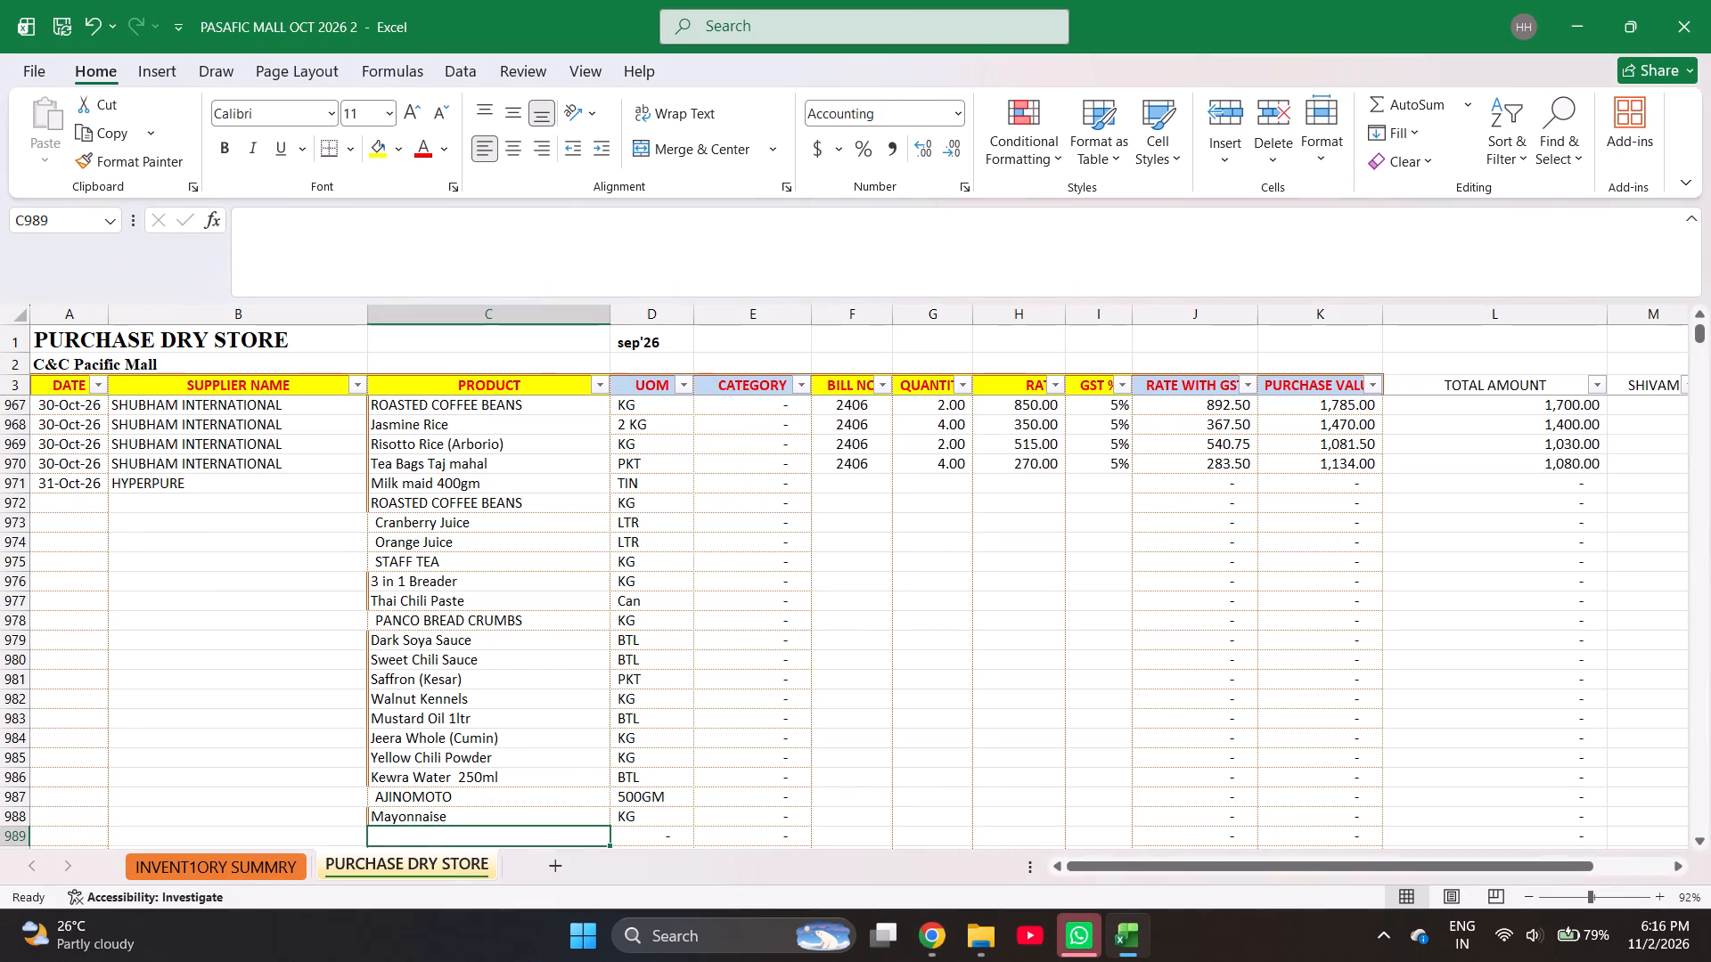
key("ctrl+Page_Up")
key("ctrl+f")
type("SR")
key("Return")
key("Escape")
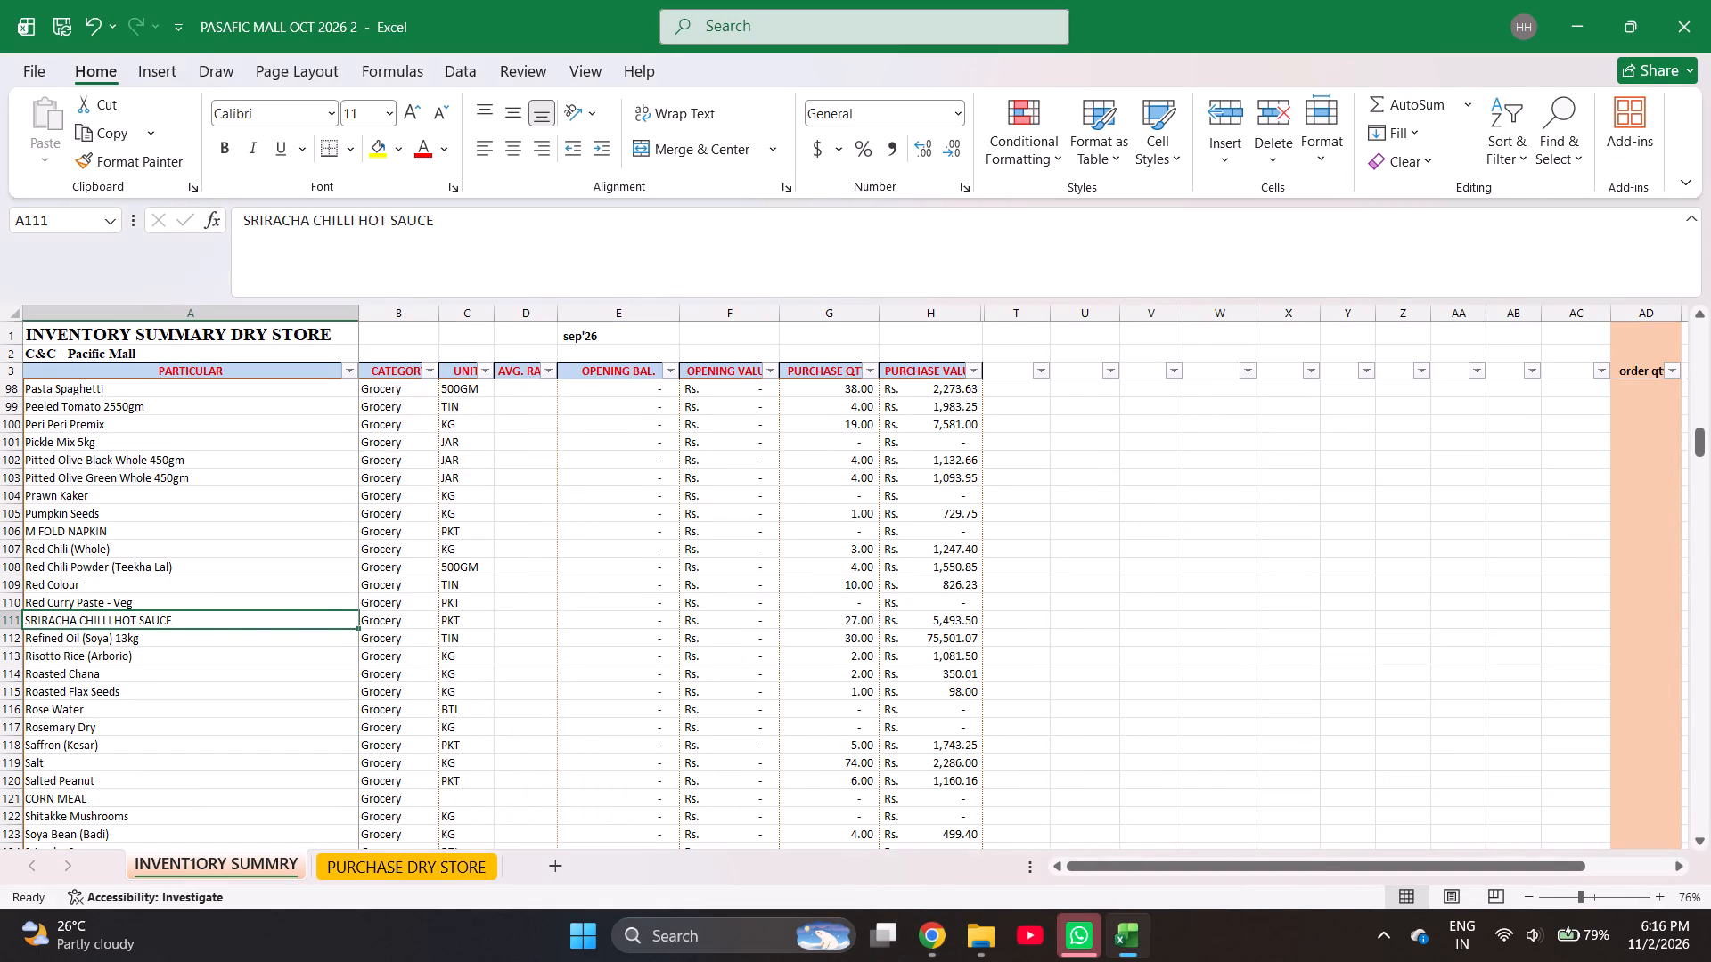
key("ctrl+c")
key("ctrl+Page_Down")
key("Return")
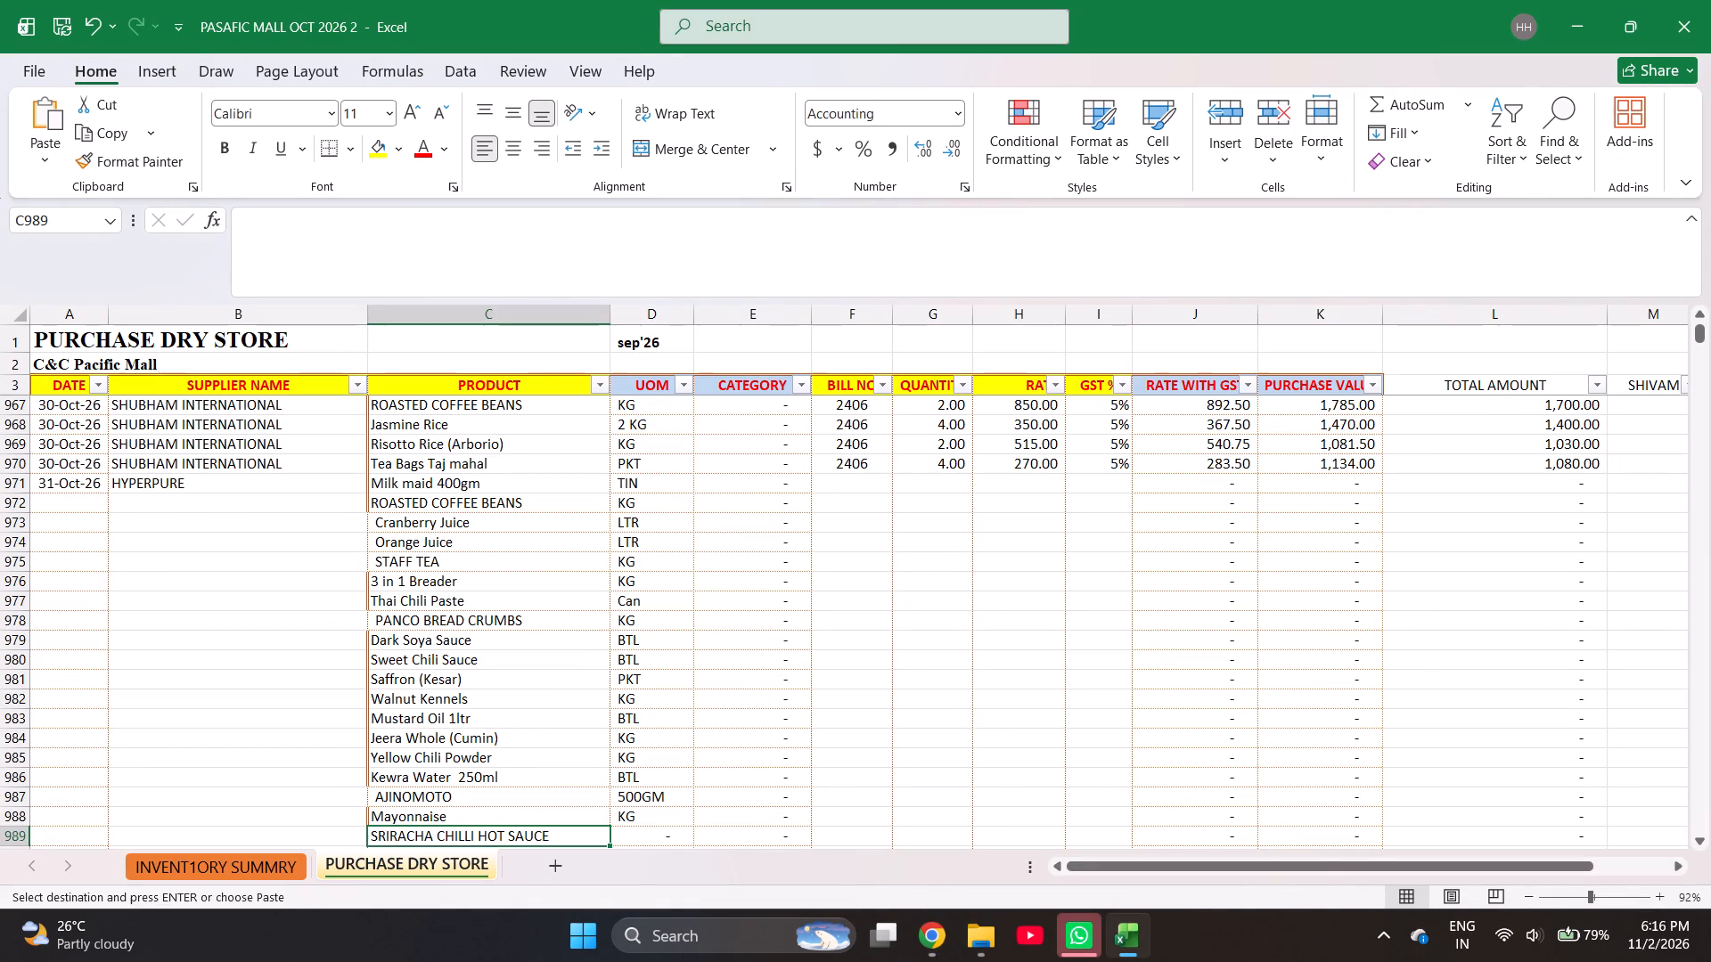
Fill the 31-Oct-26 date and HYPERPURE supplier down from the Milk maid 400gm row to the SRIRACHA CHILLI HOT SAUCE row.
key("Left")
key("ctrl+Up")
key("Left")
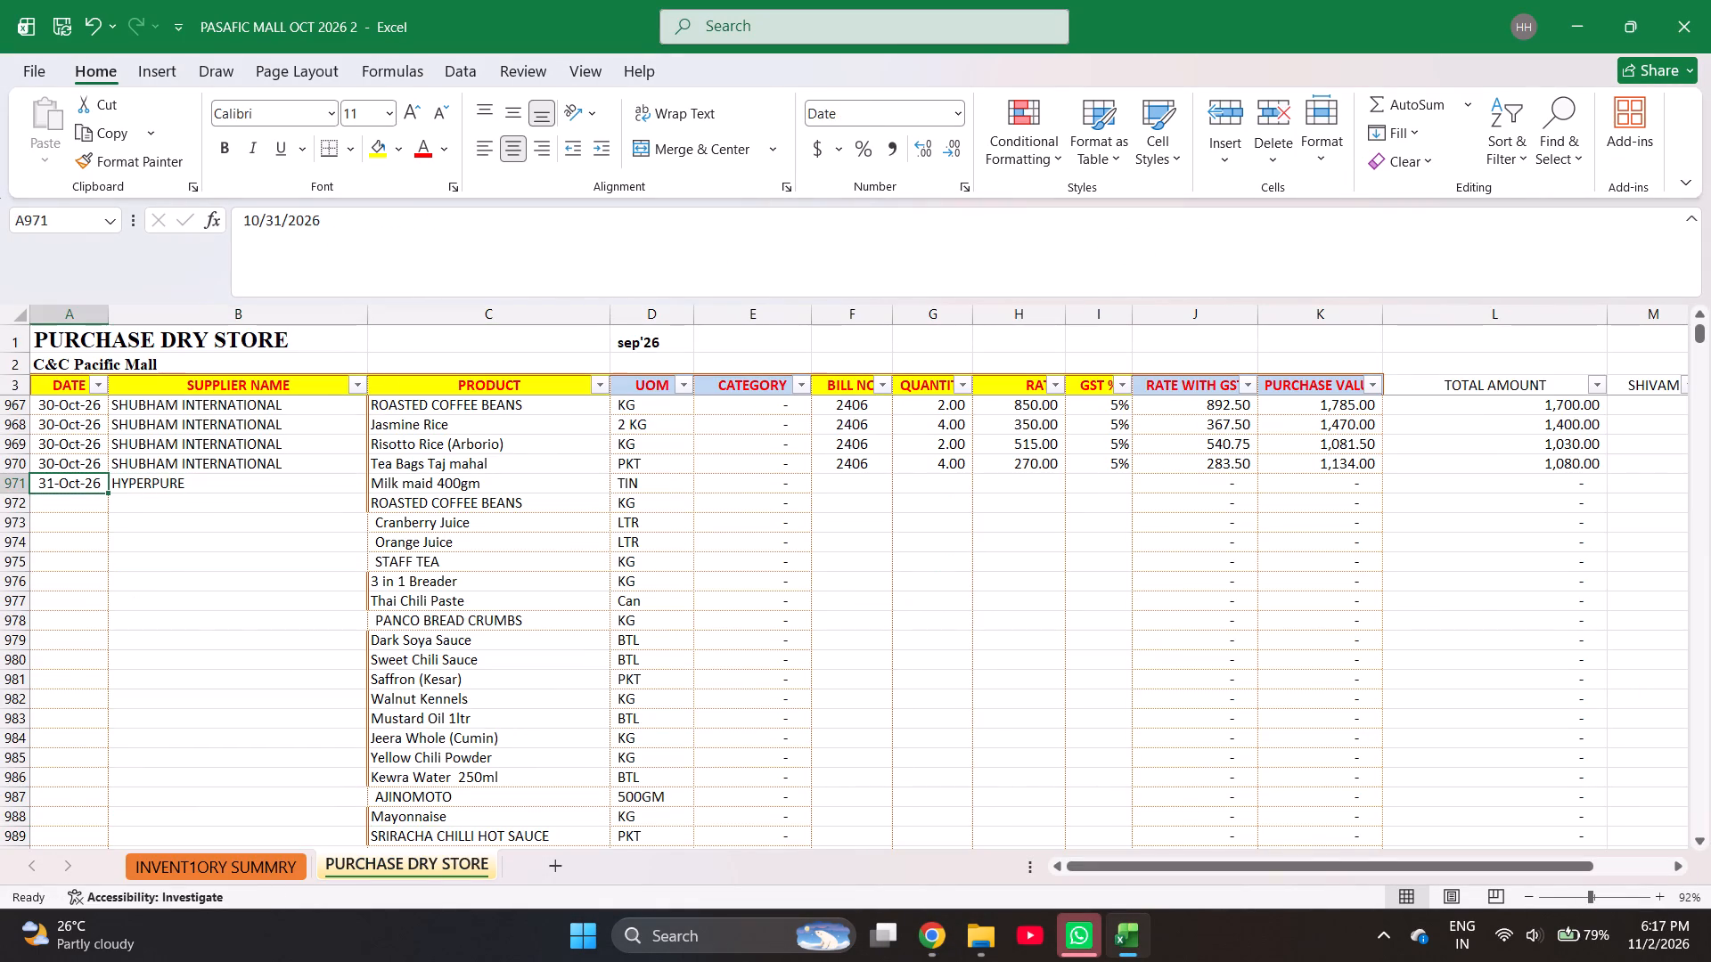
key("shift+Right")
key("shift+Down")
key("shift+Down")
key("shift+Down")
key("shift+Down")
key("shift+Down")
key("shift+Down")
key("shift+Down")
key("shift+Down")
key("shift+Down")
key("shift+Down")
key("shift+Down")
key("shift+Down")
key("shift+Down")
key("shift+Down")
key("shift+Down")
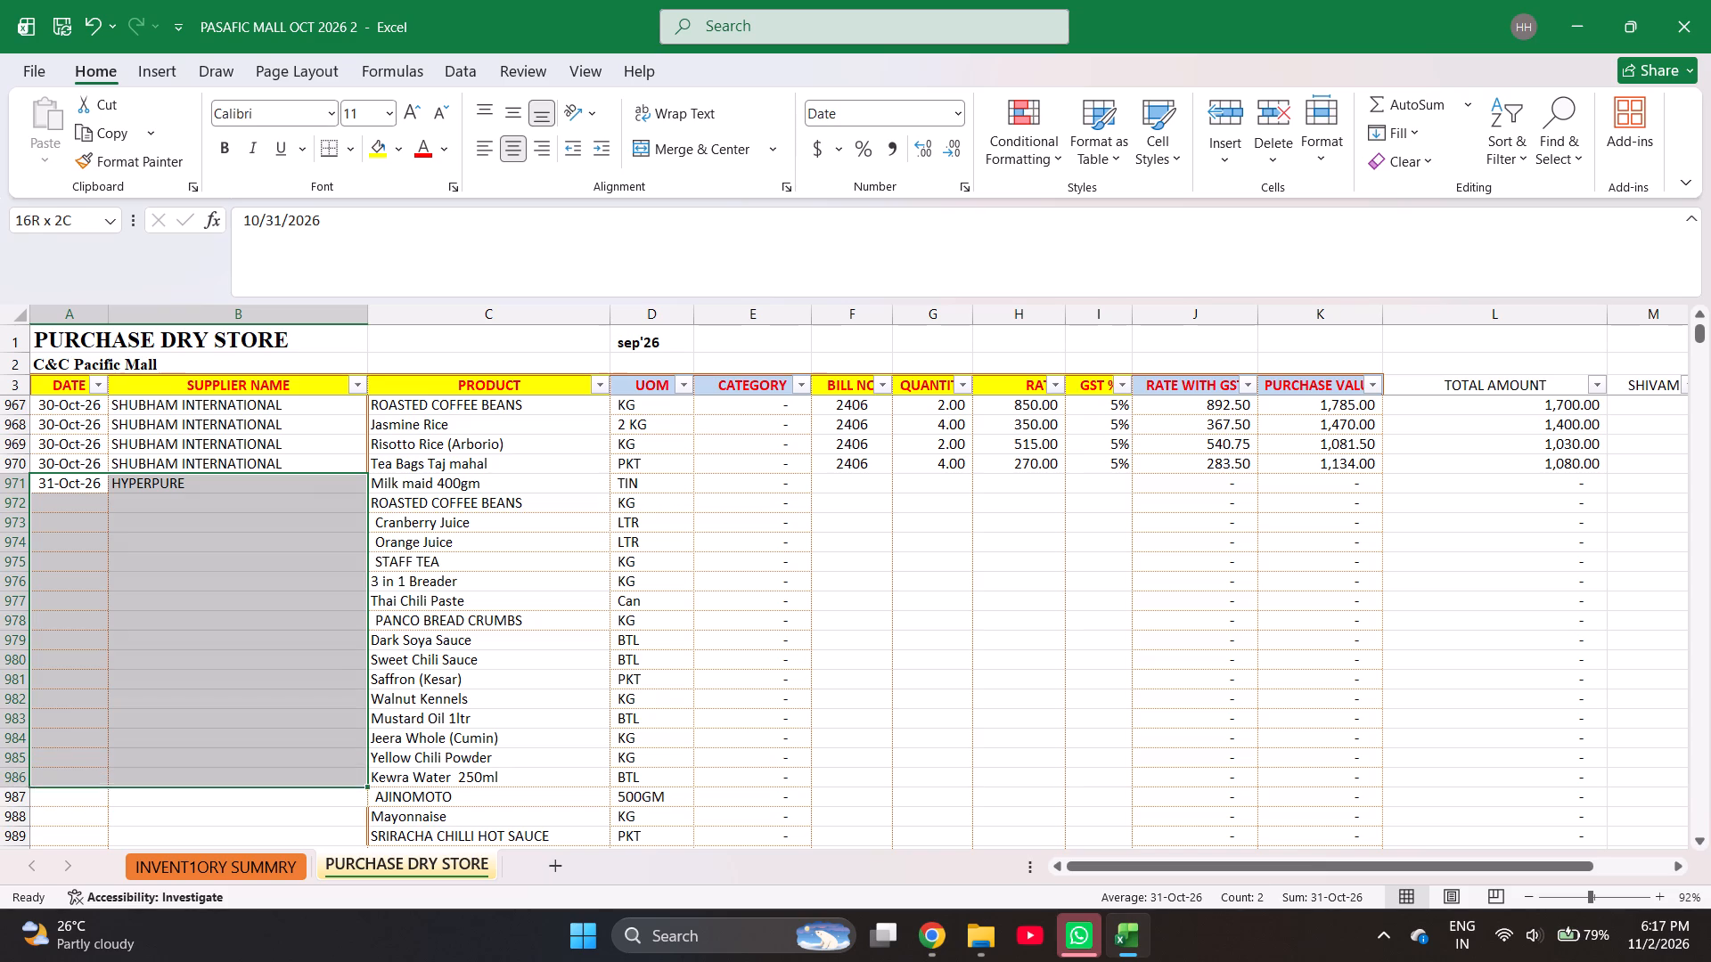
key("shift+Down")
key("shift+Down")
key("shift+Down")
key("ctrl+d")
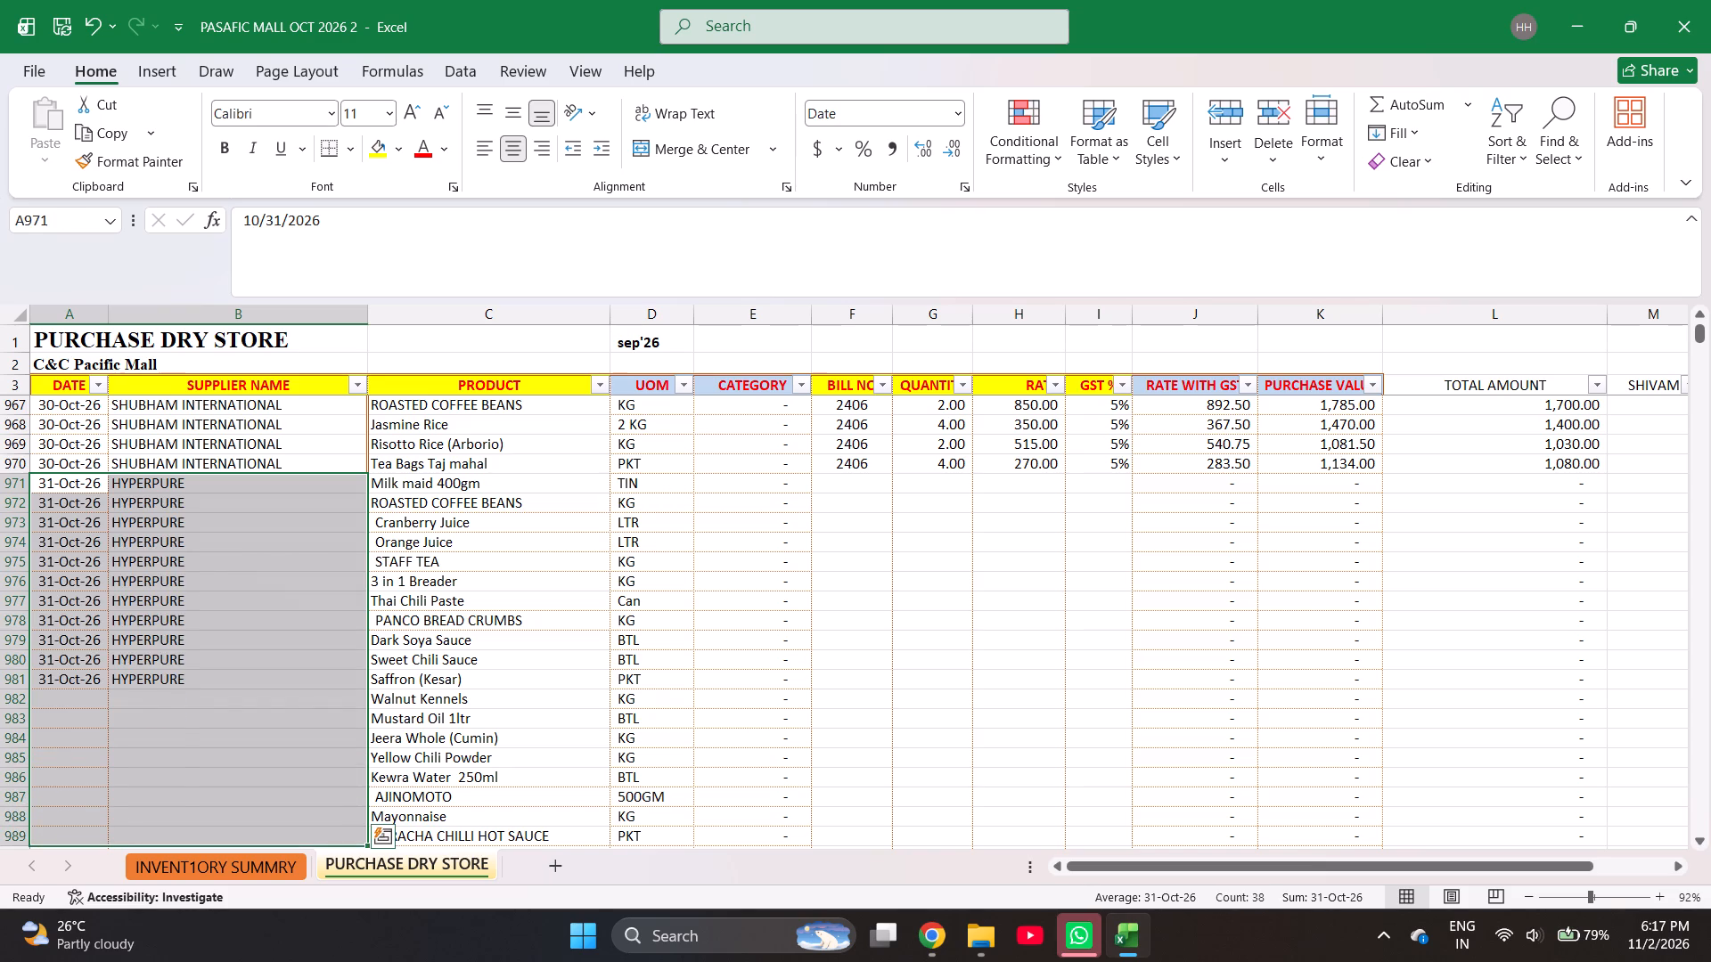
Look up the invoice number at the top of the HYPERPURE invoice and enter bill number 8714 in the Milk maid 400gm row.
key("ctrl+Right")
key("Right")
key("alt+Tab")
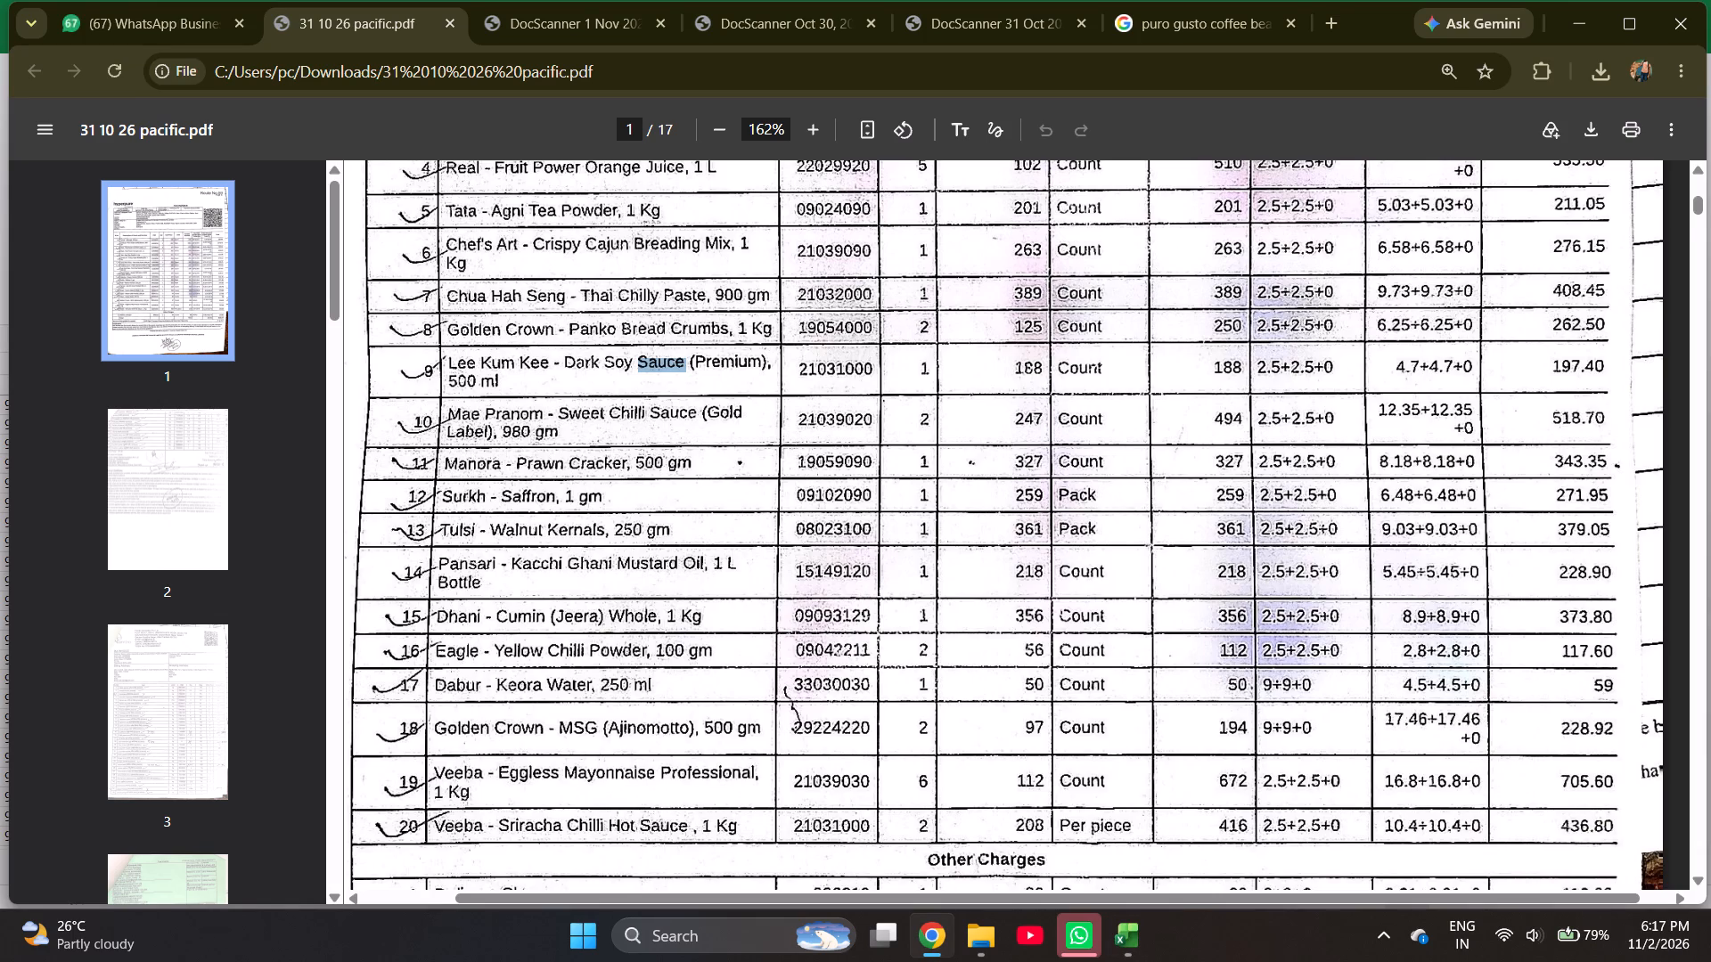
key("Up")
key("Up")
key("Up")
key("Up")
key("Up")
key("Up")
key("Up")
key("Up")
key("Up")
key("Up")
key("Up")
key("Up")
key("Up")
key("Up")
key("Up")
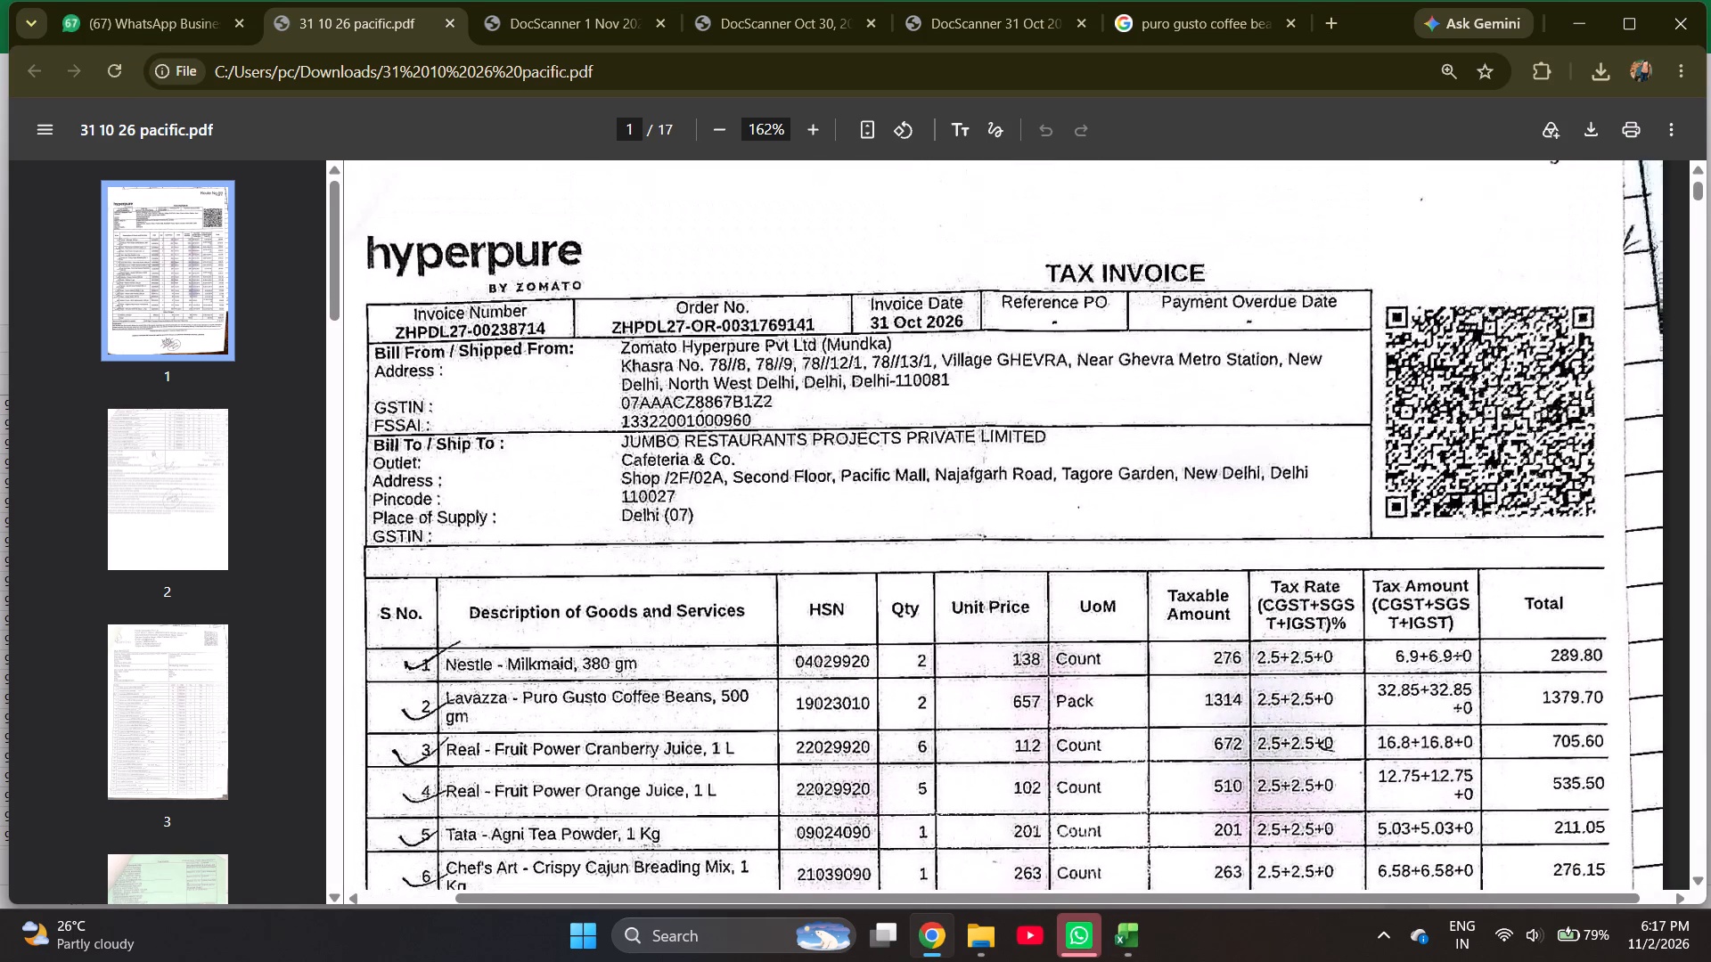
key("alt+Tab")
type("8714")
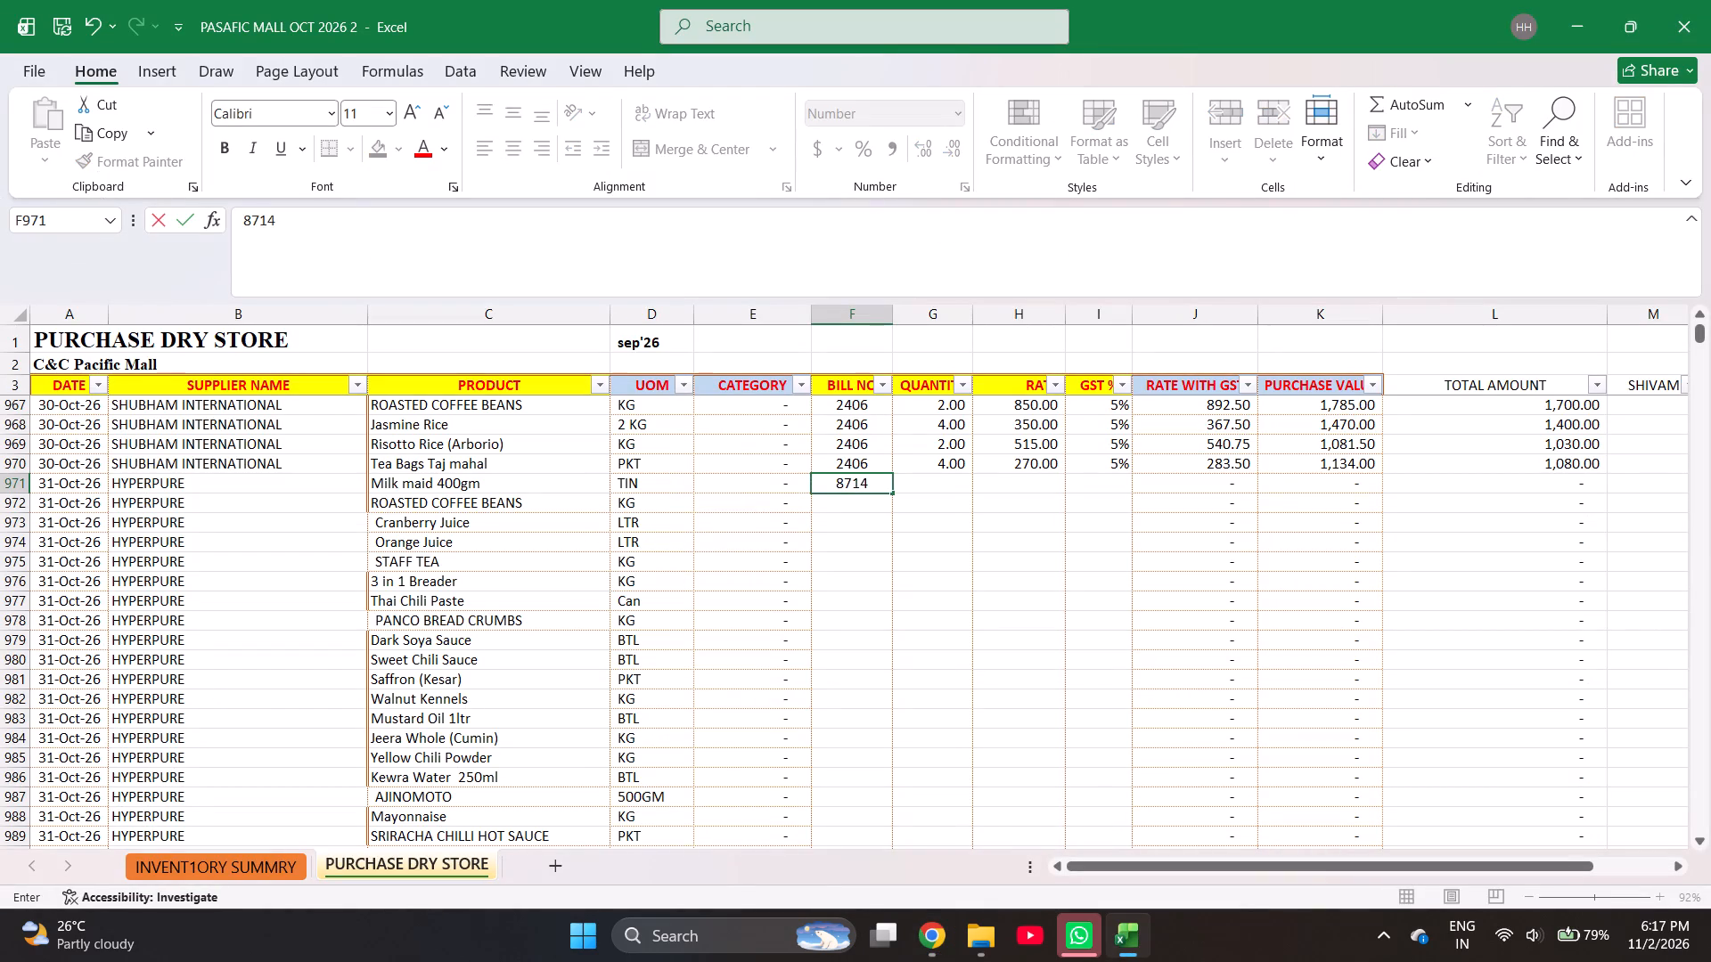
key("Return")
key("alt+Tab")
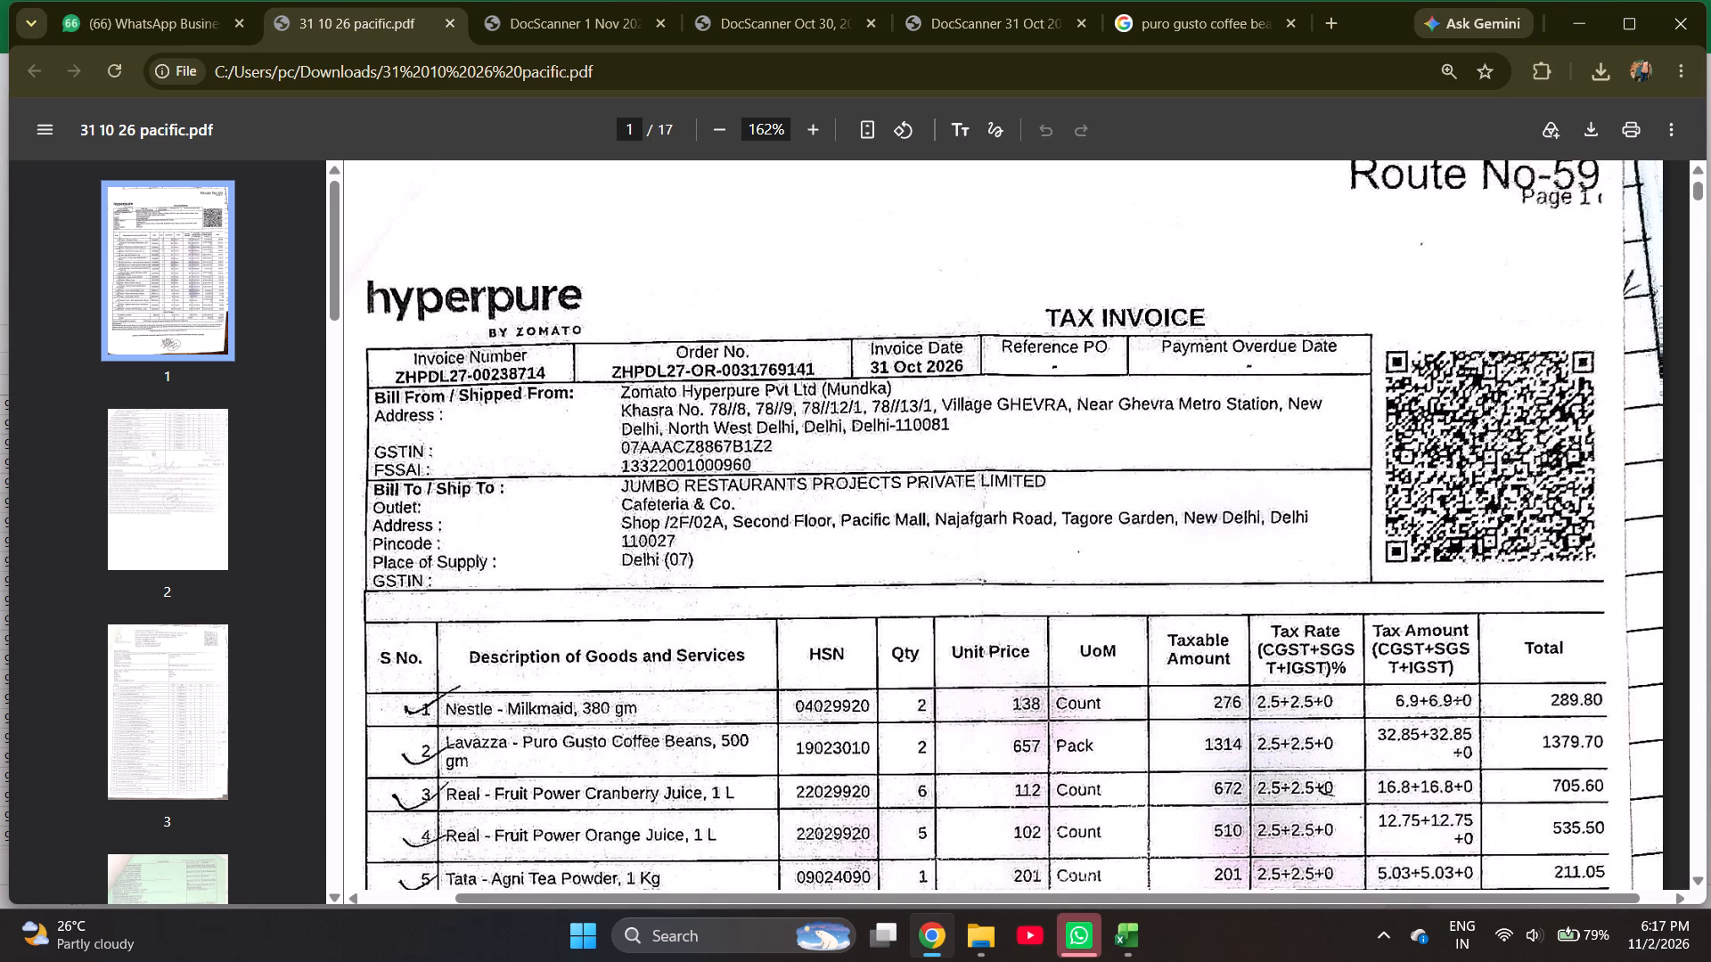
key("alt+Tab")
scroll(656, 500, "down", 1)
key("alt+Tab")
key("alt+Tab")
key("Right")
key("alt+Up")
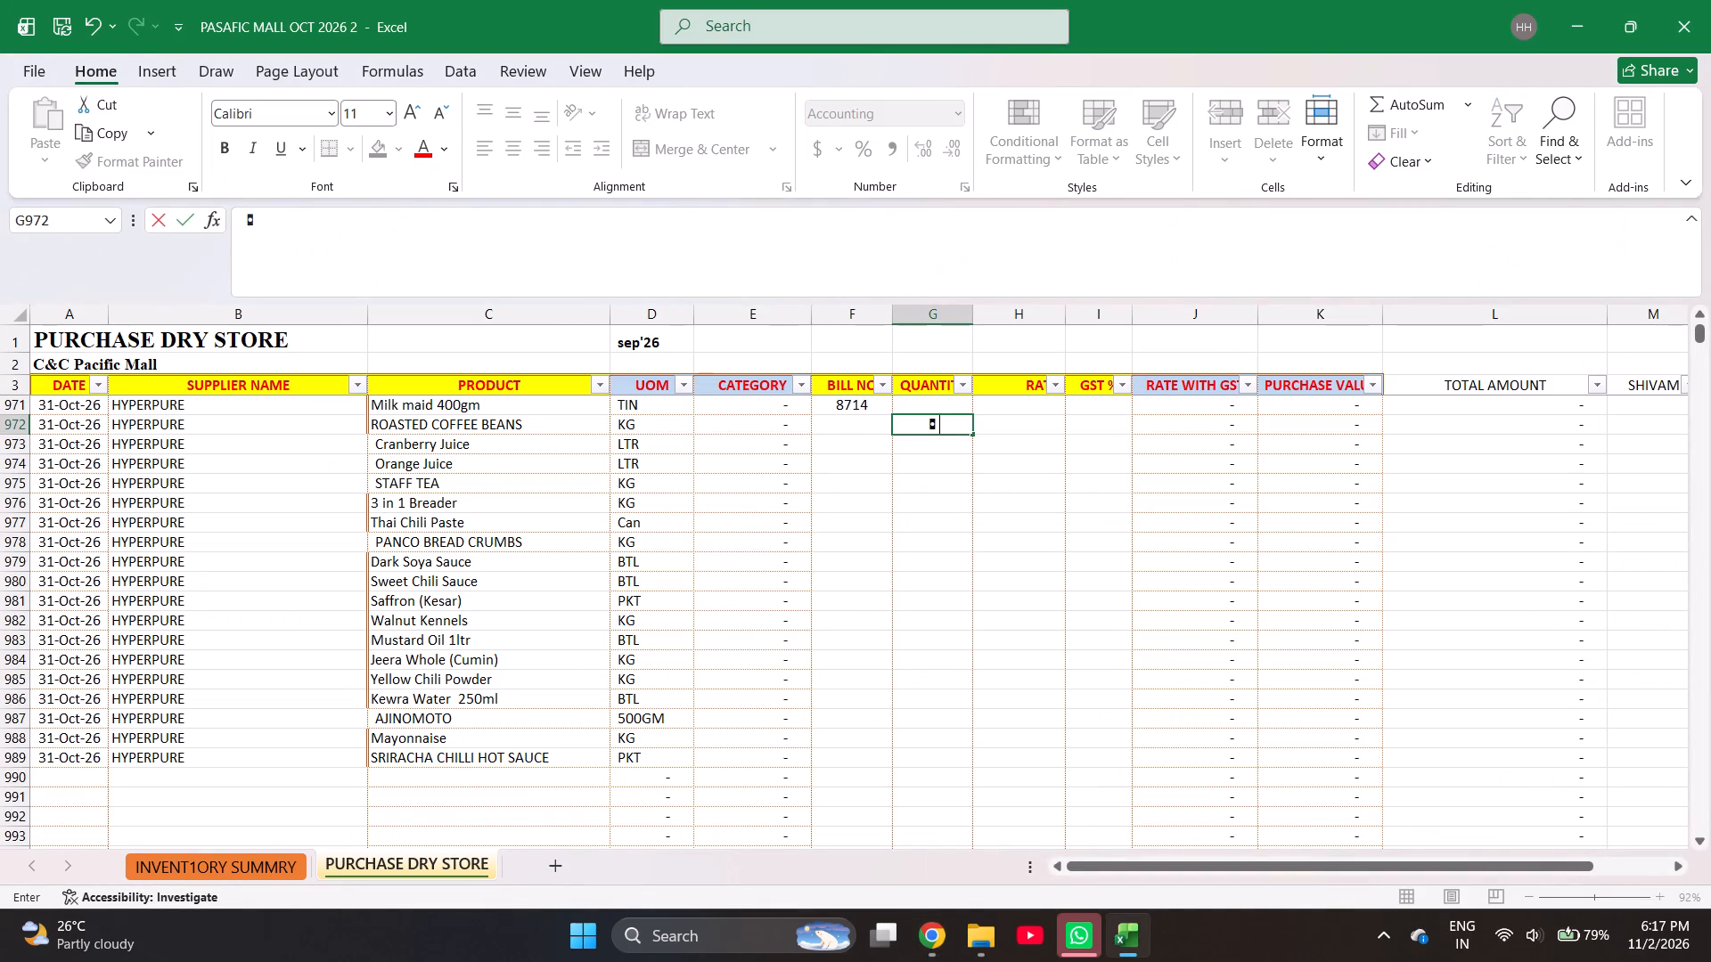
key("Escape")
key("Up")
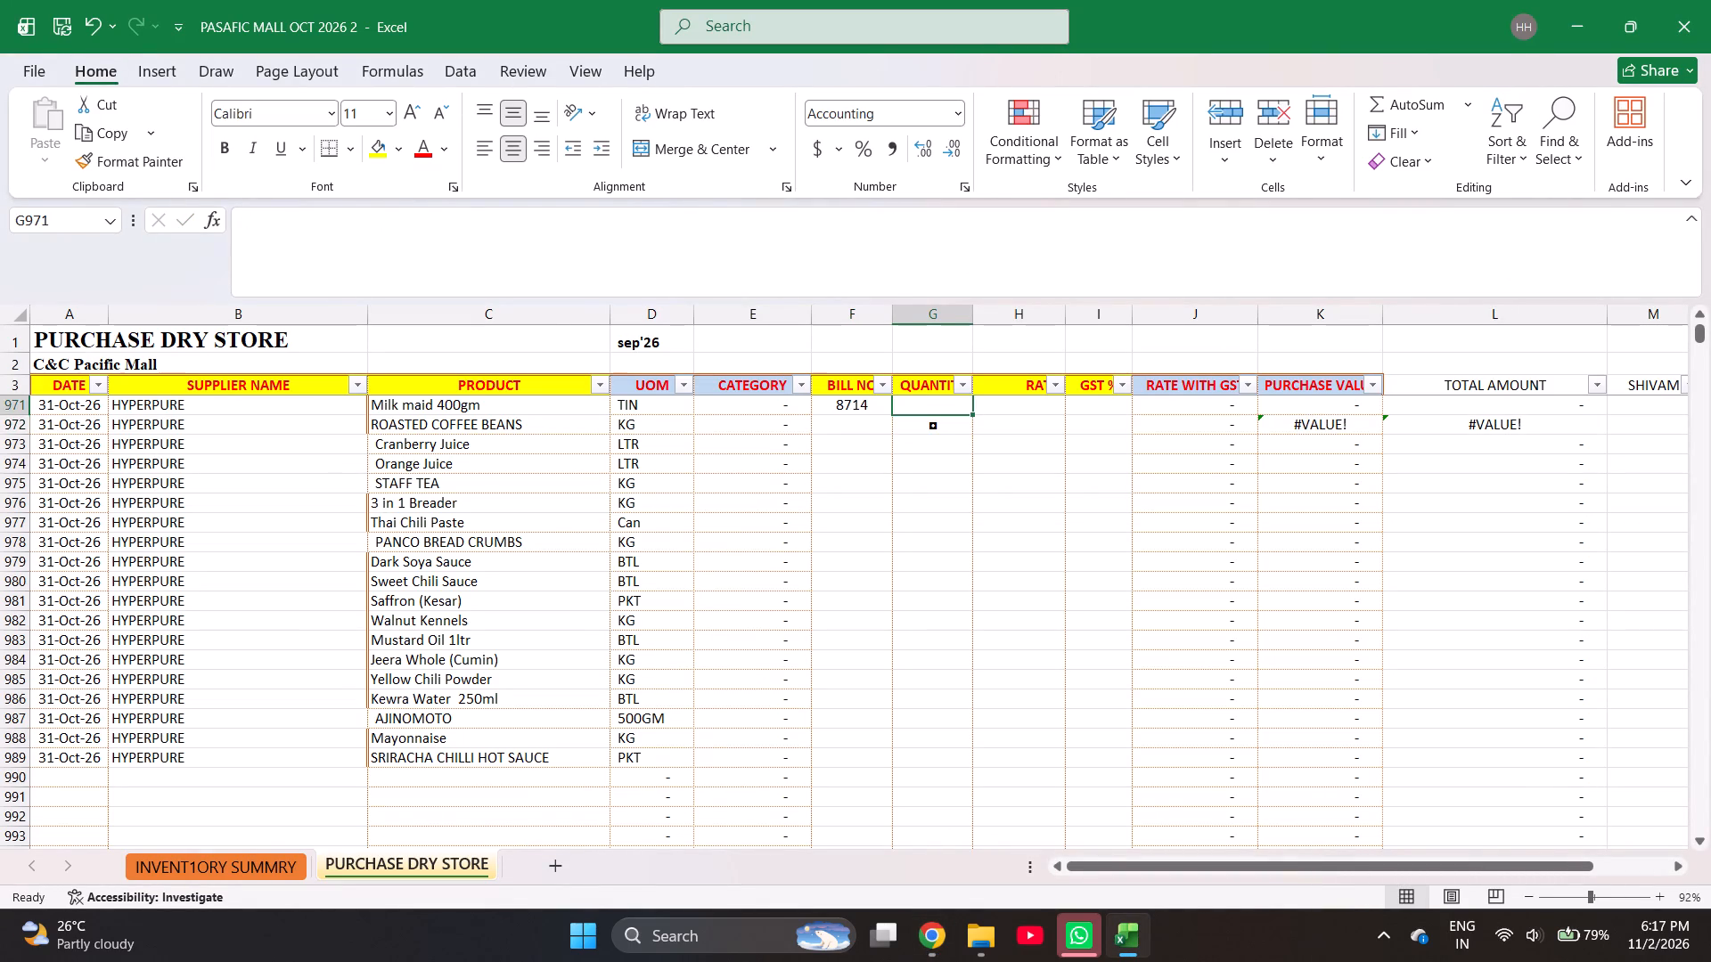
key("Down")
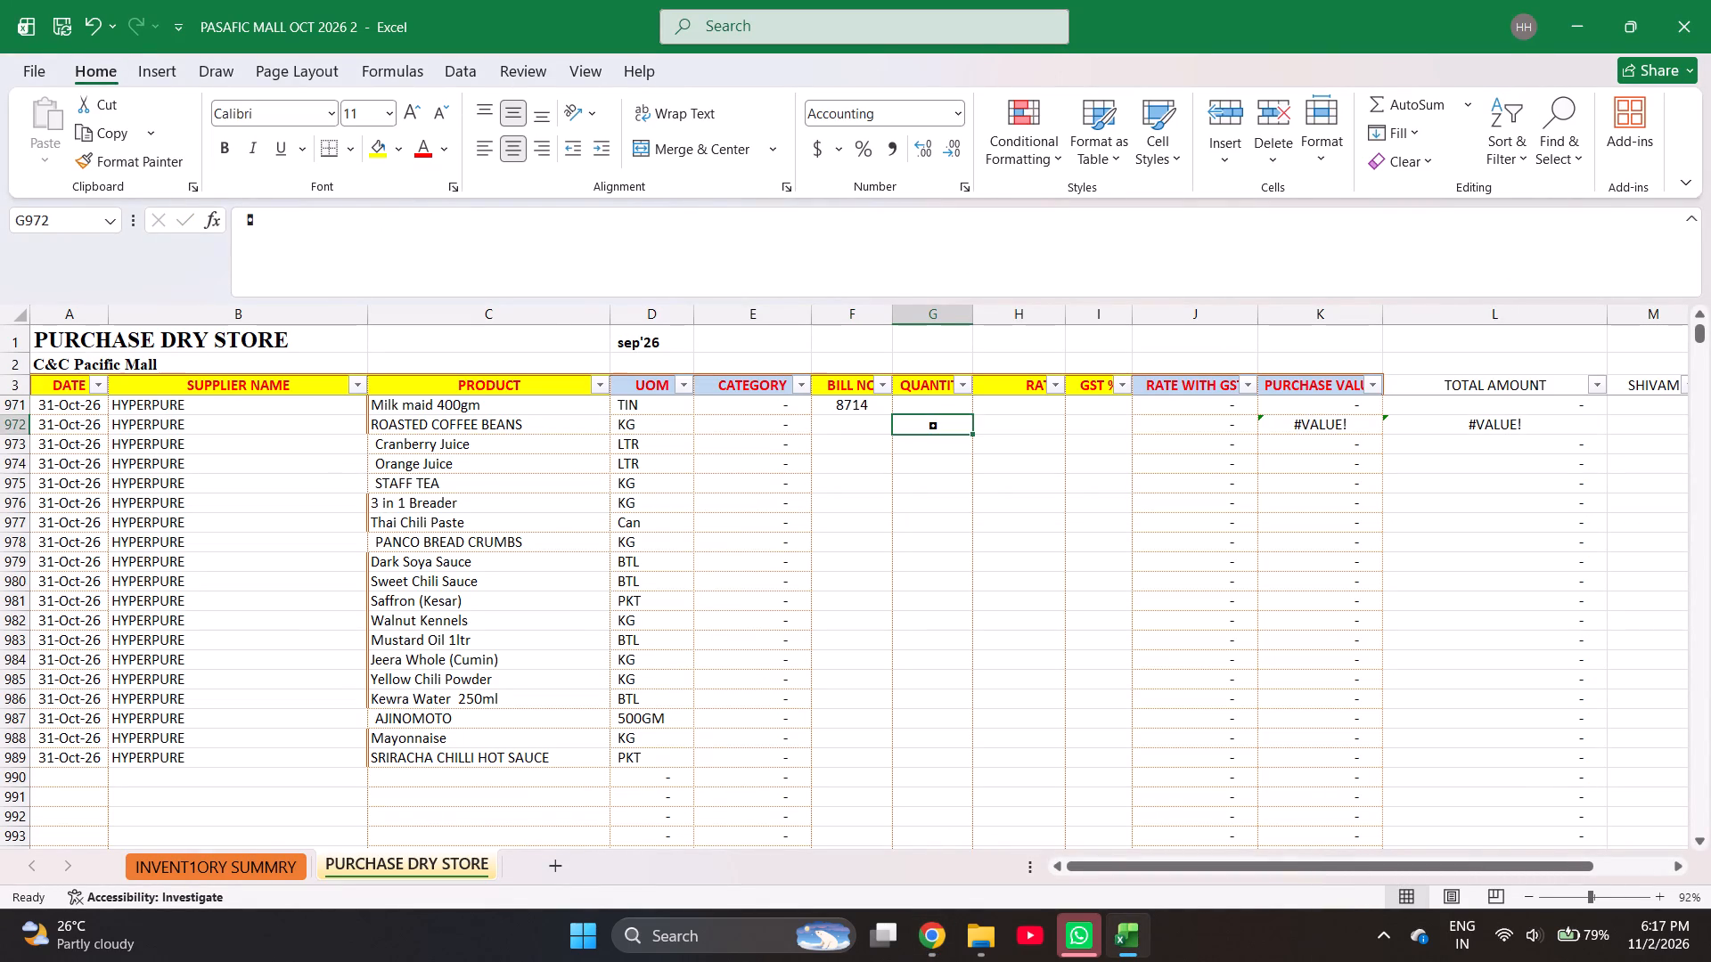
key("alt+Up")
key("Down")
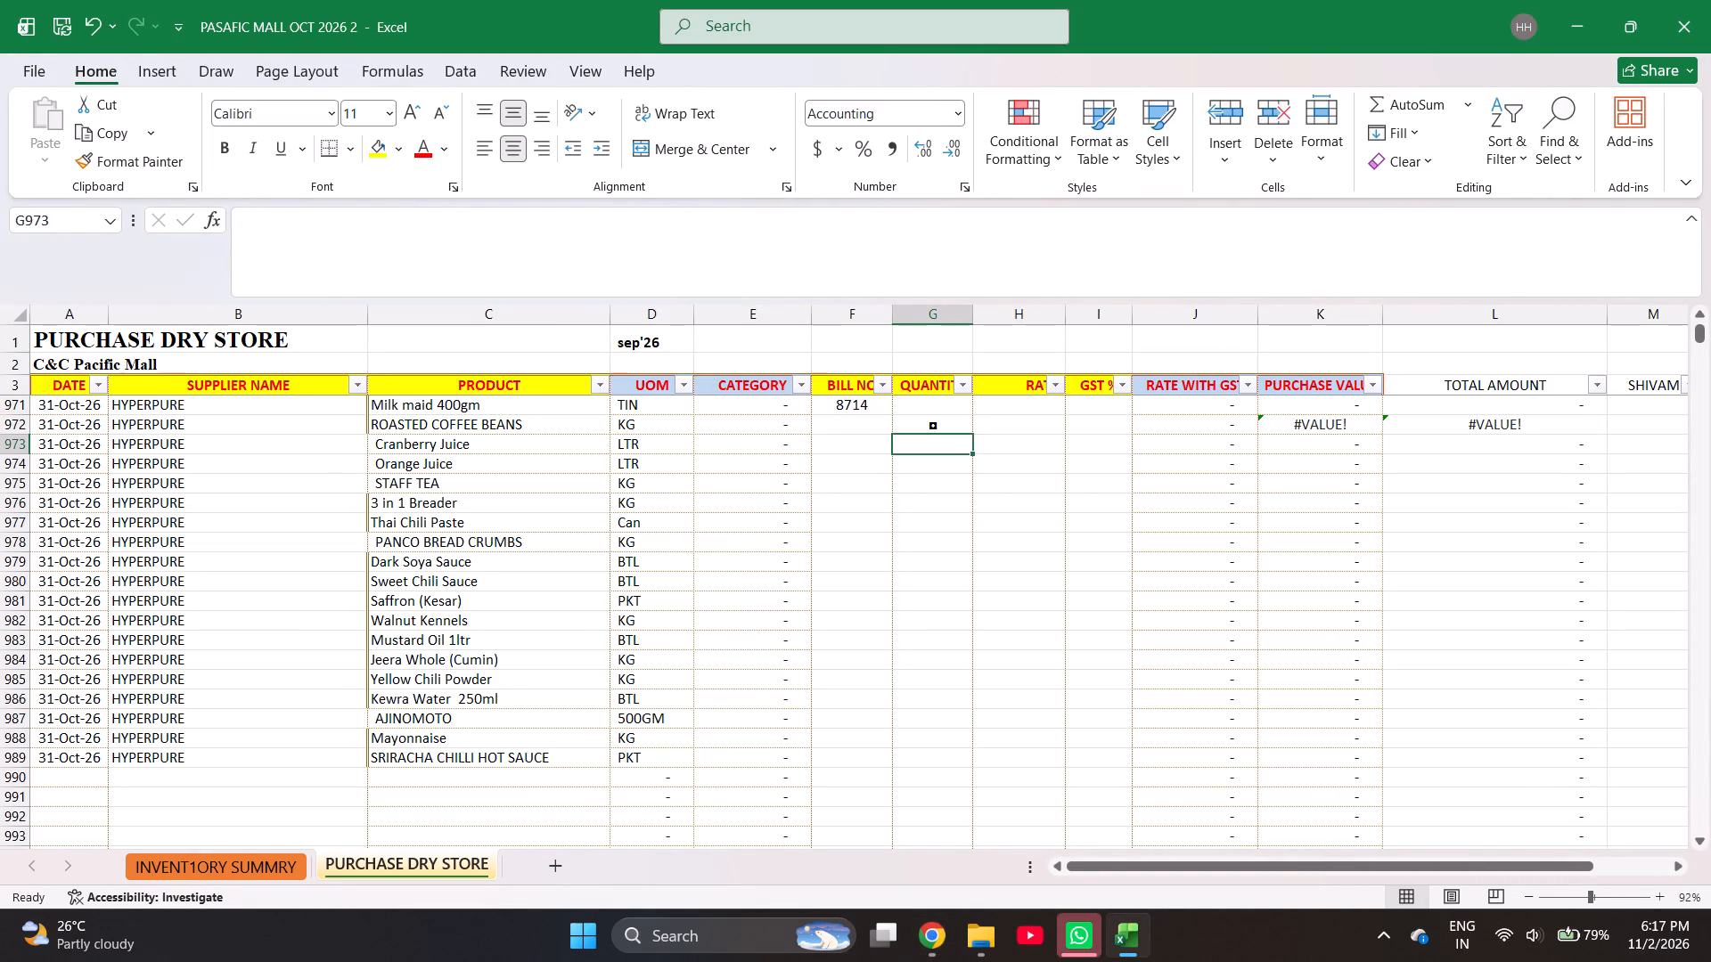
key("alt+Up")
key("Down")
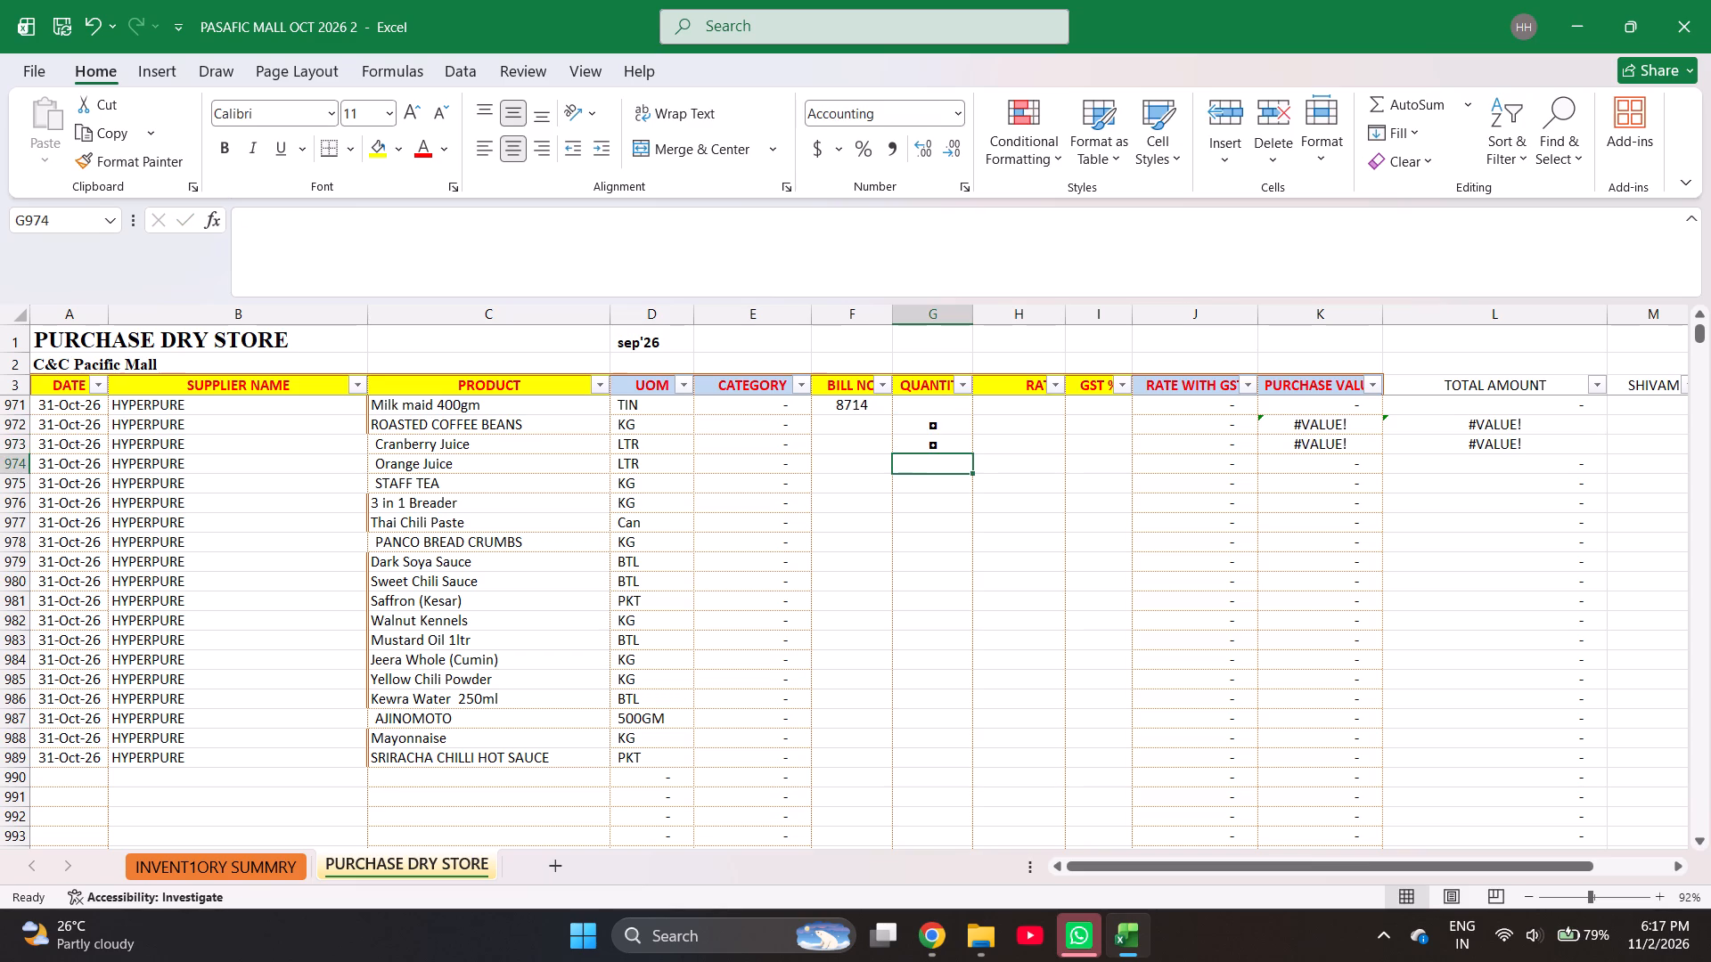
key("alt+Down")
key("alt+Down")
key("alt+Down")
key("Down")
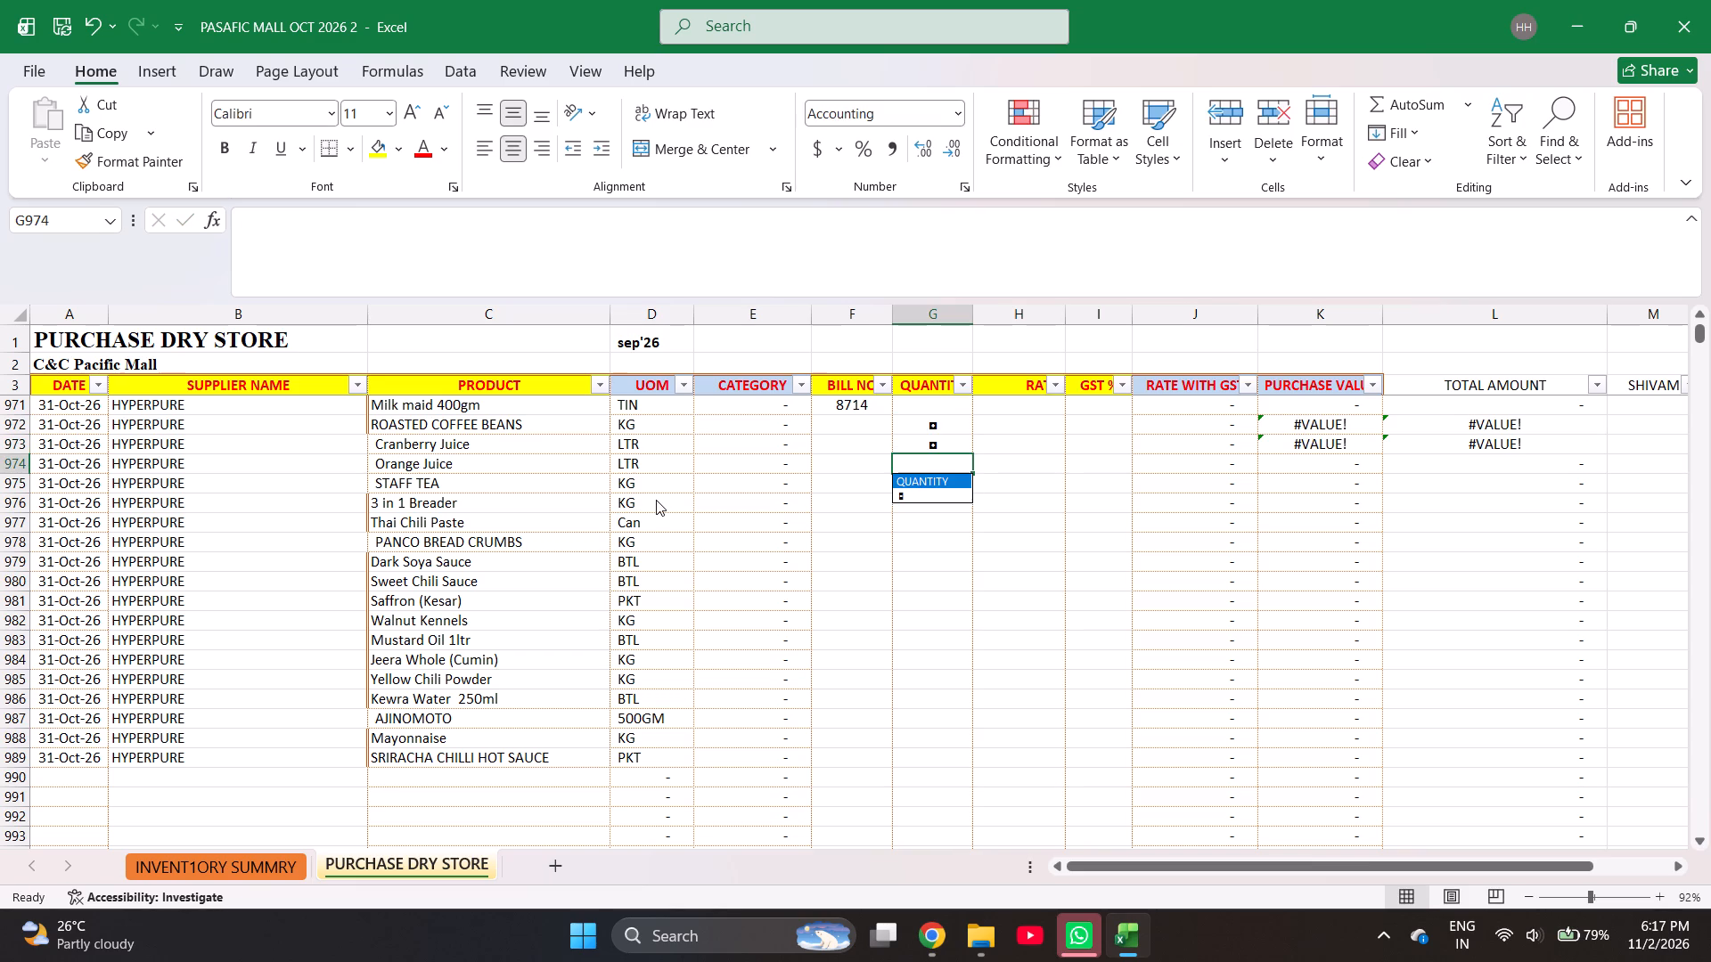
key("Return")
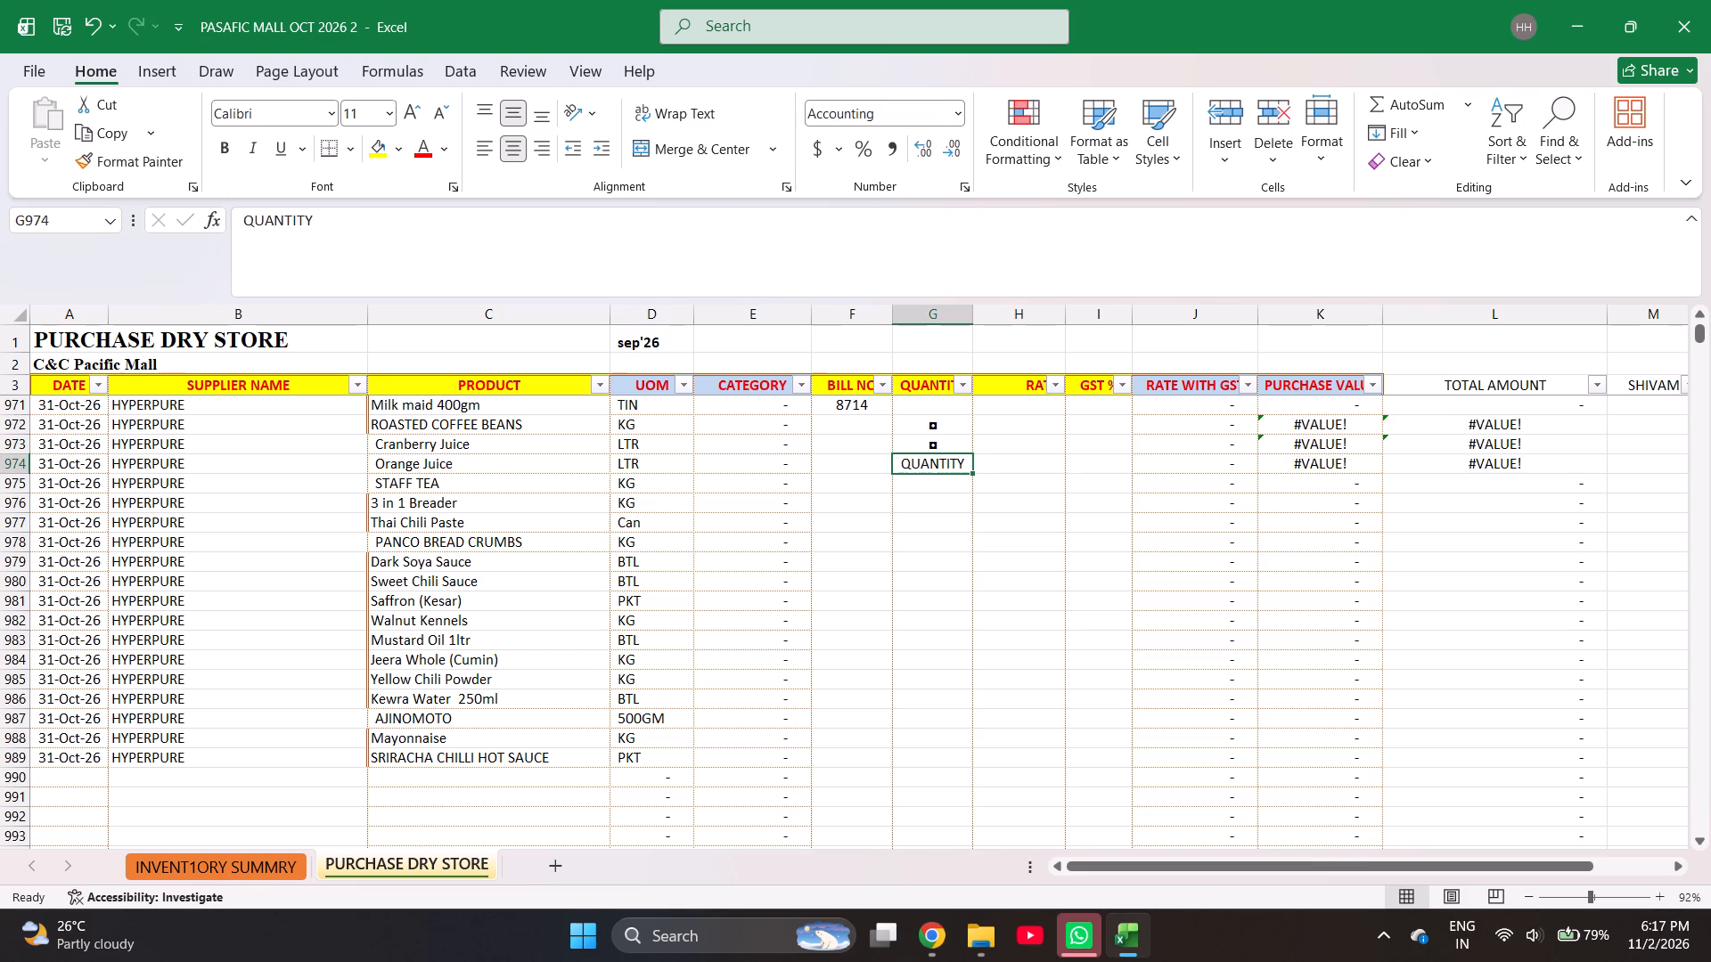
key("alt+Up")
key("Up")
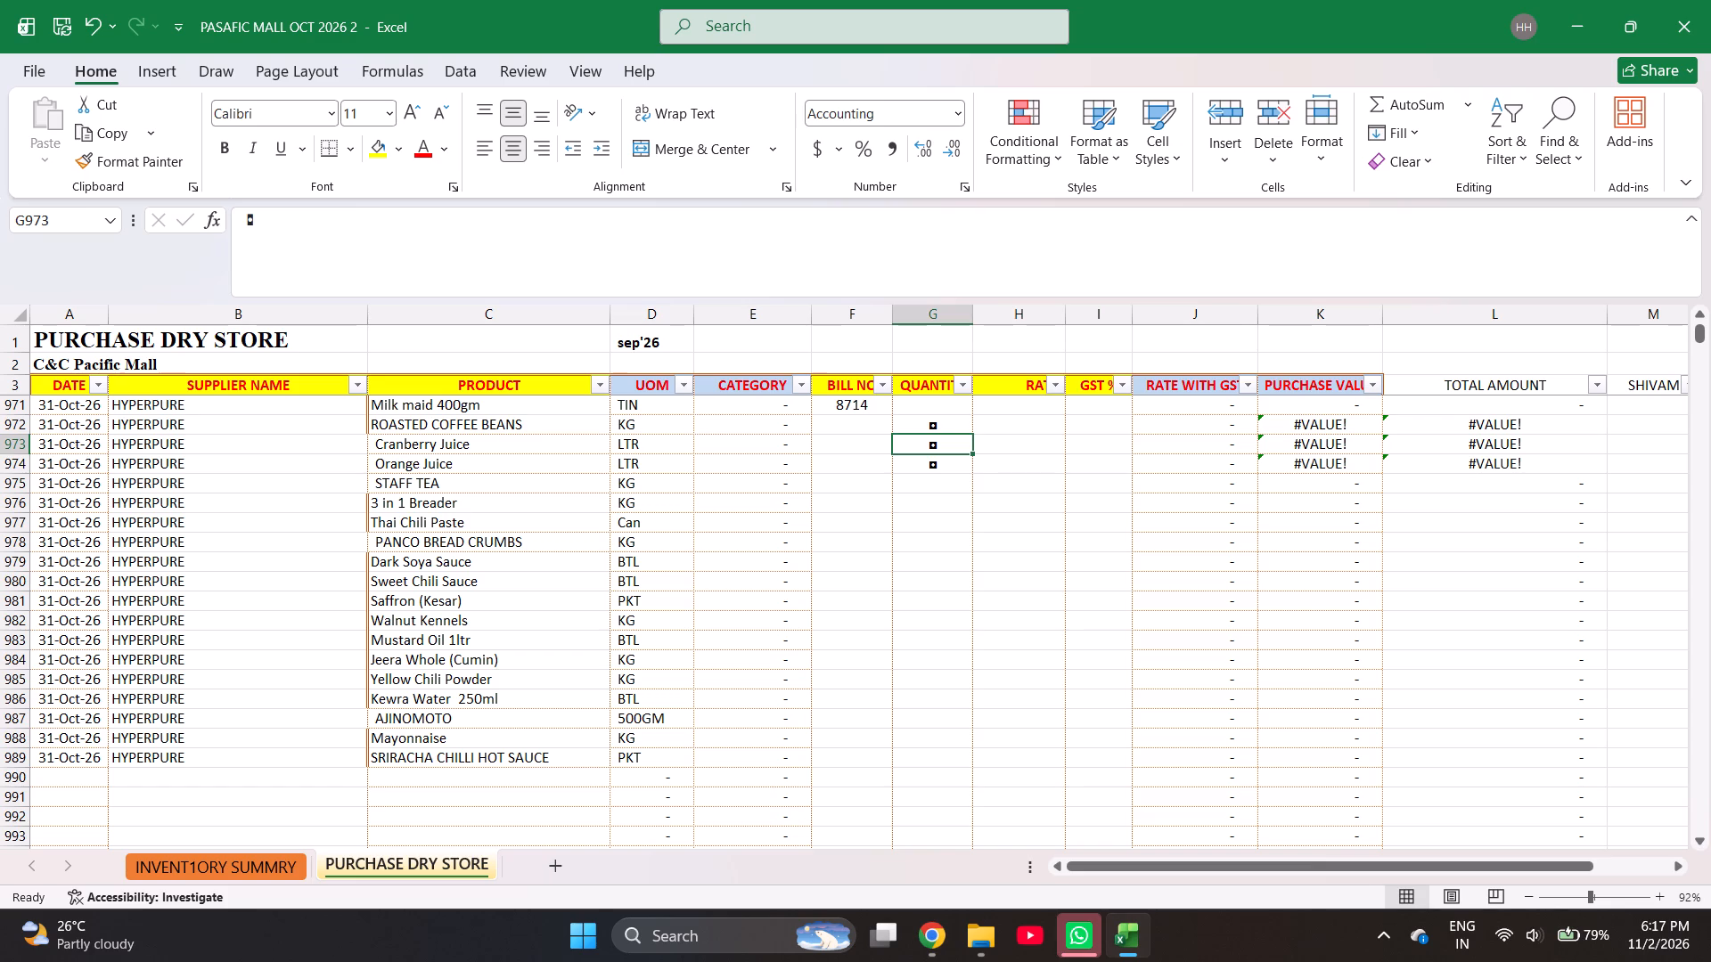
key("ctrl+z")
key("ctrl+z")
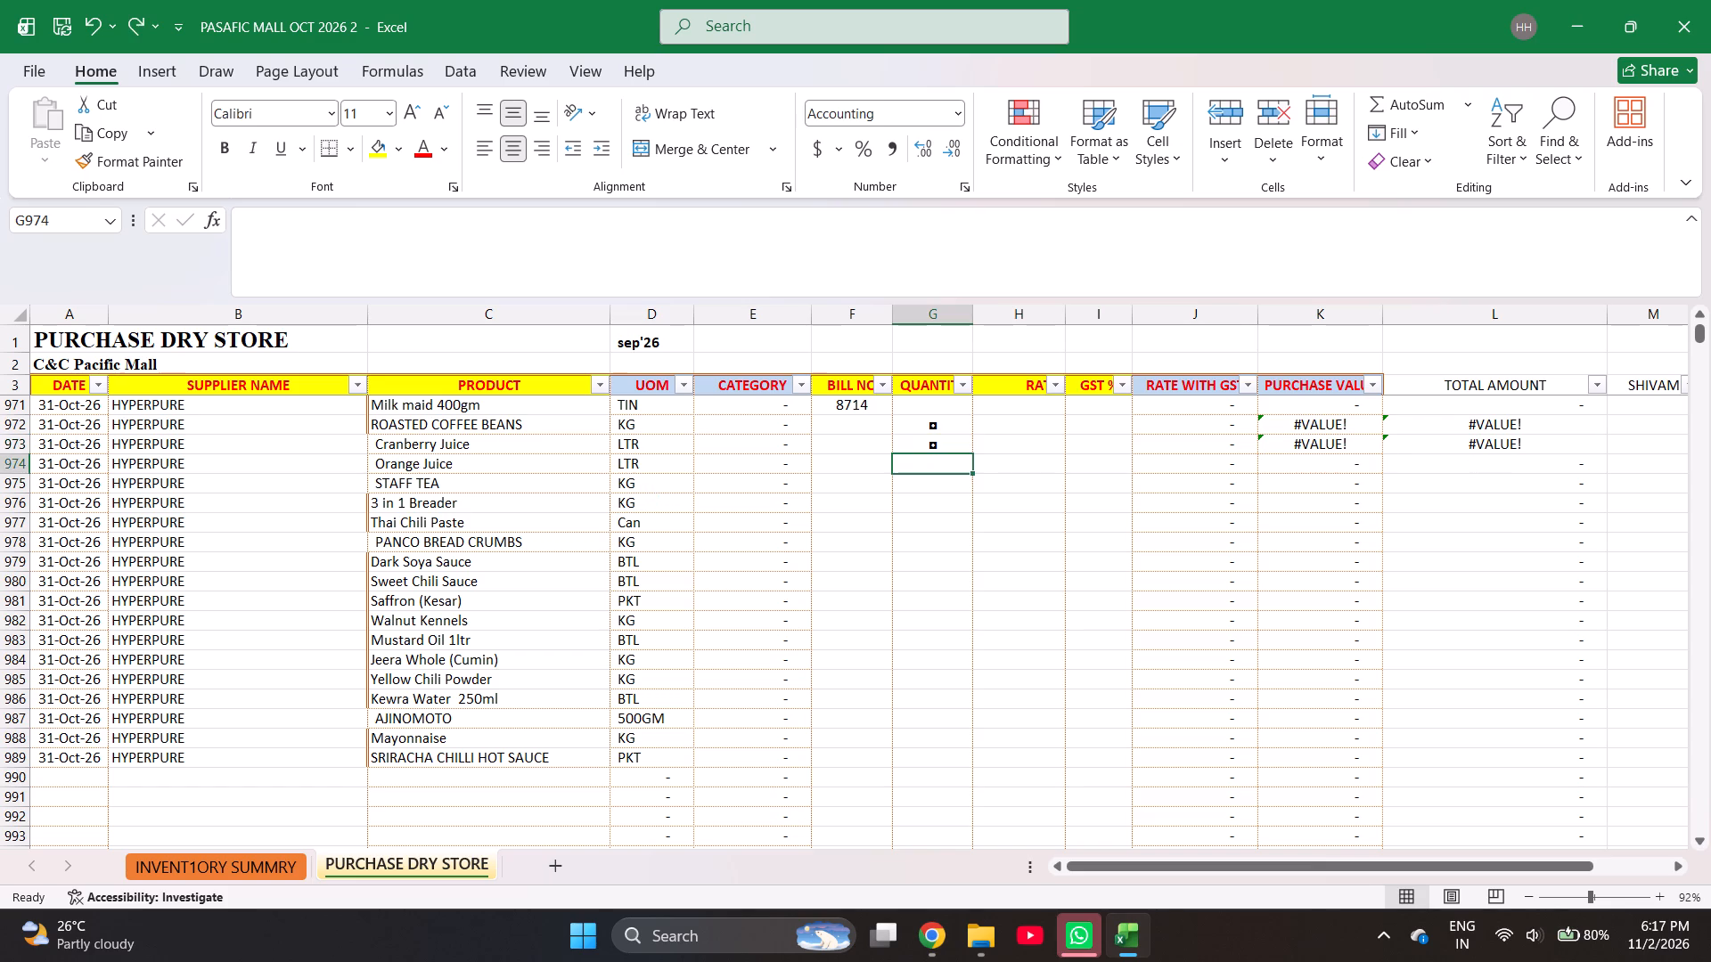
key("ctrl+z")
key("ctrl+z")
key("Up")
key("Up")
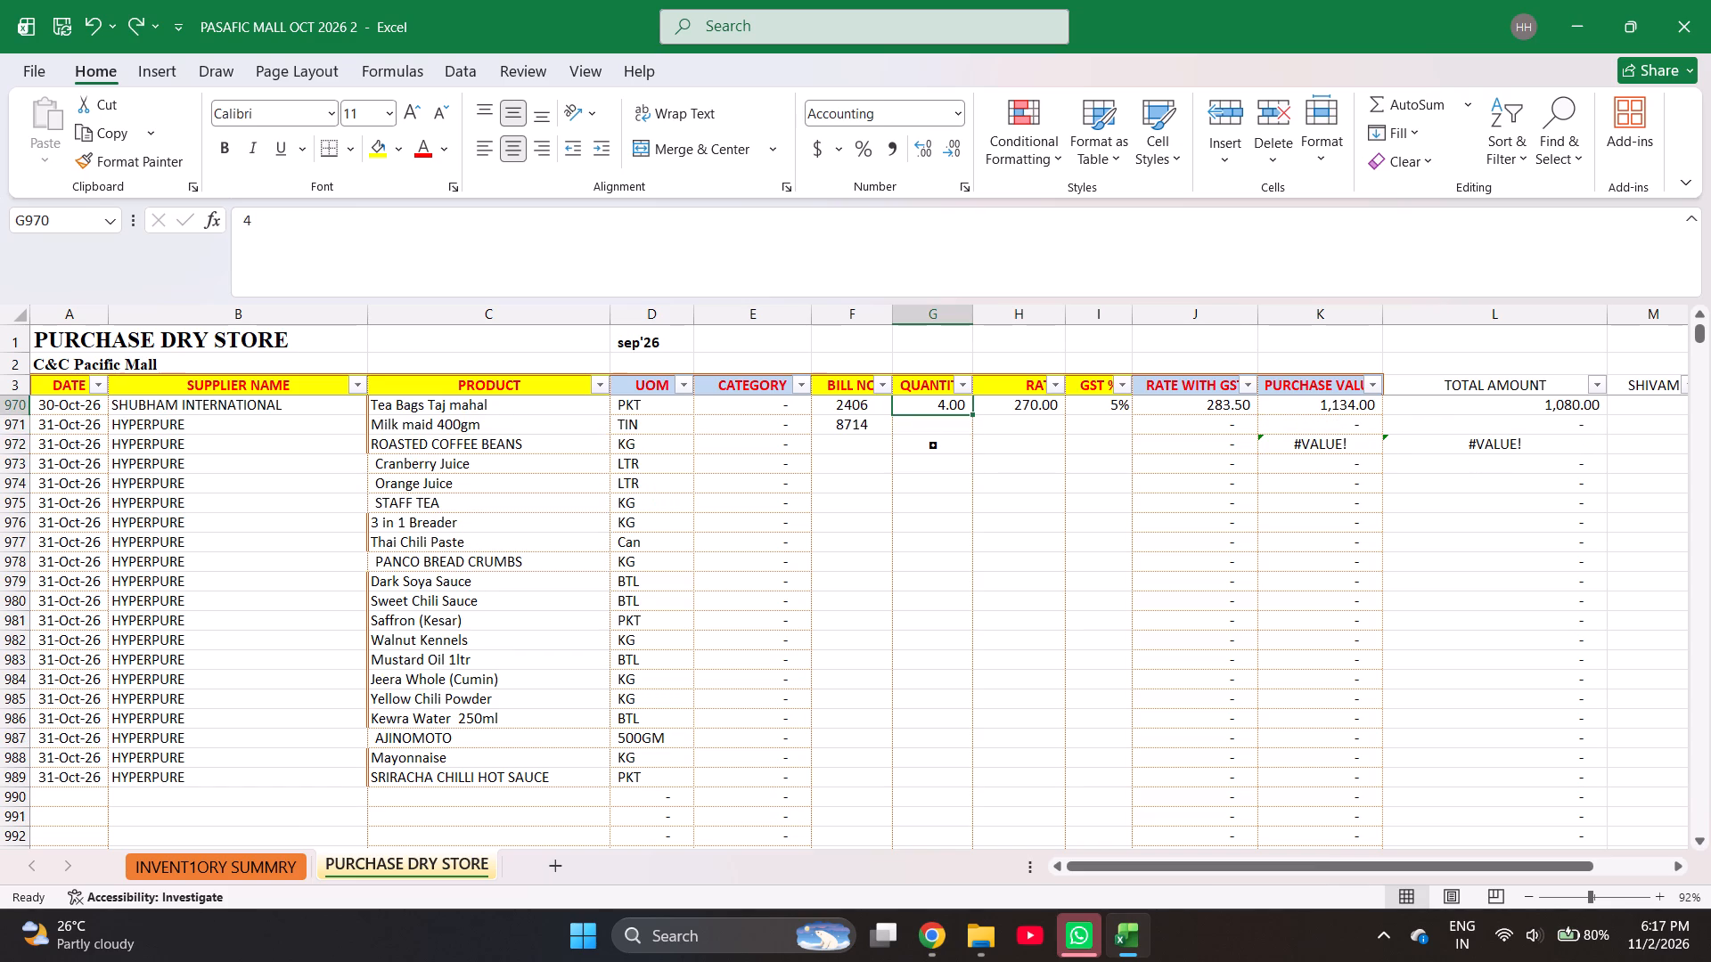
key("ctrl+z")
Check the invoice quantities and enter 2 for Milk maid 400gm, 2 for ROASTED COFFEE BEANS and 6 for Cranberry Juice.
key("Up")
key("alt+Tab")
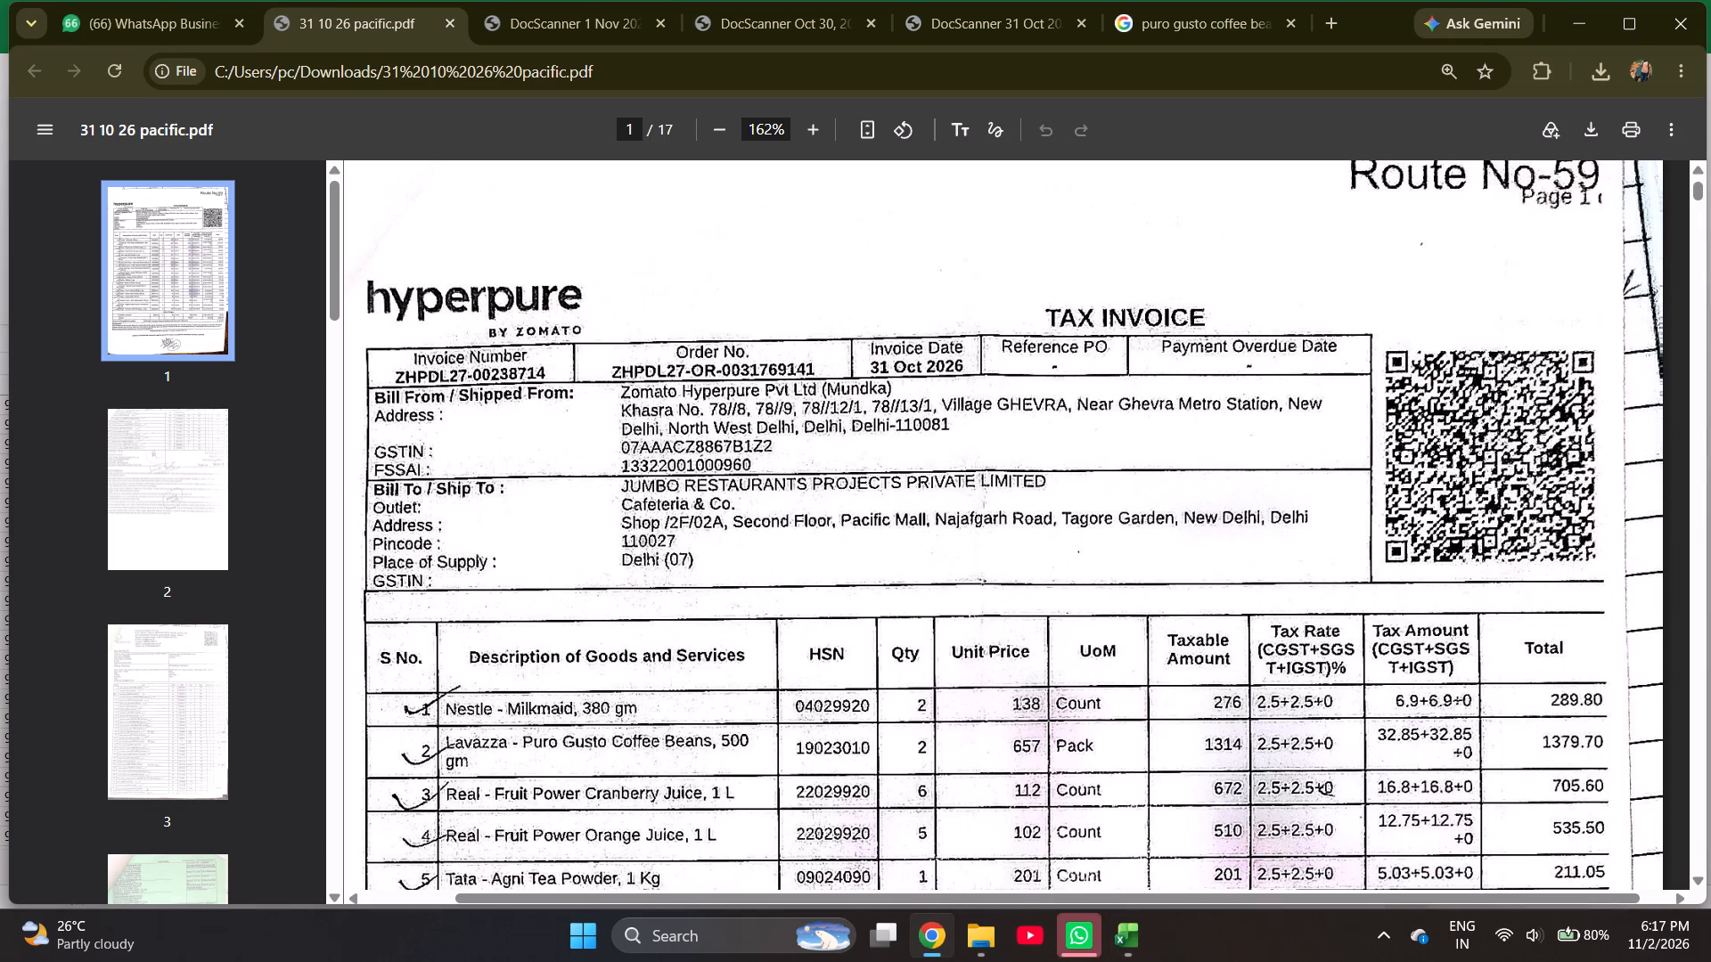
key("alt+Tab")
key("2")
key("Return")
key("2")
key("Return")
key("6")
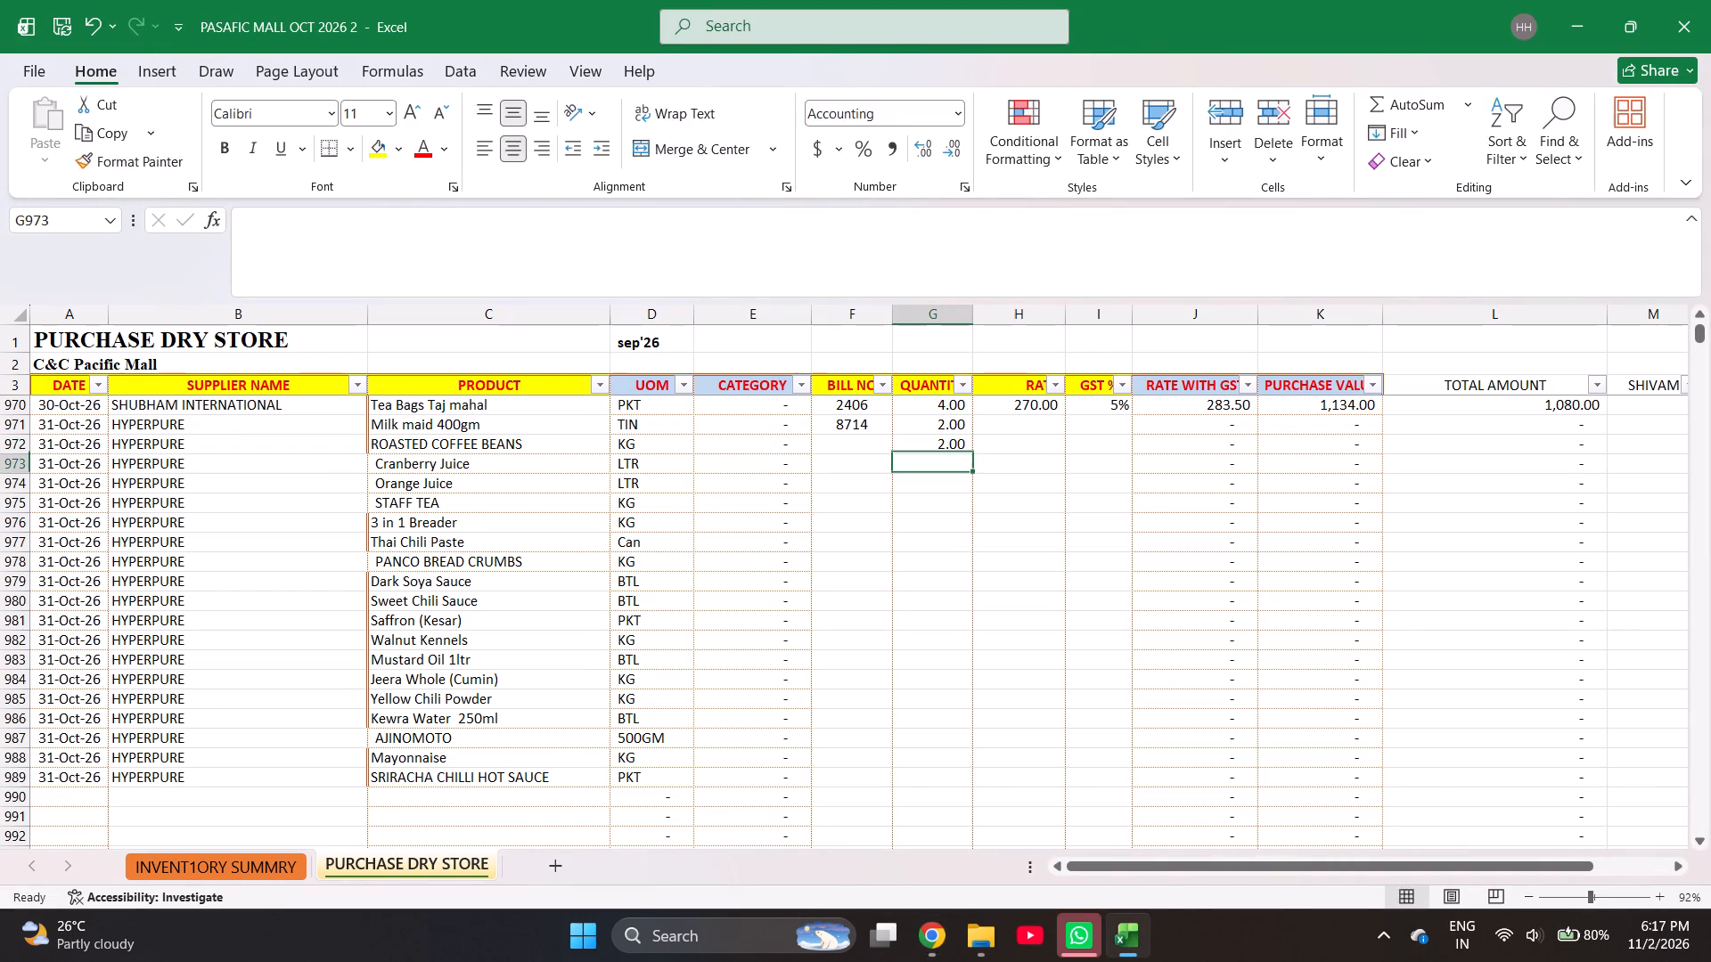
key("Return")
Review more of the invoice's item list and enter quantity 6 for Orange Juice and 5 for STAFF TEA.
key("alt+Tab")
scroll(656, 500, "down", 4)
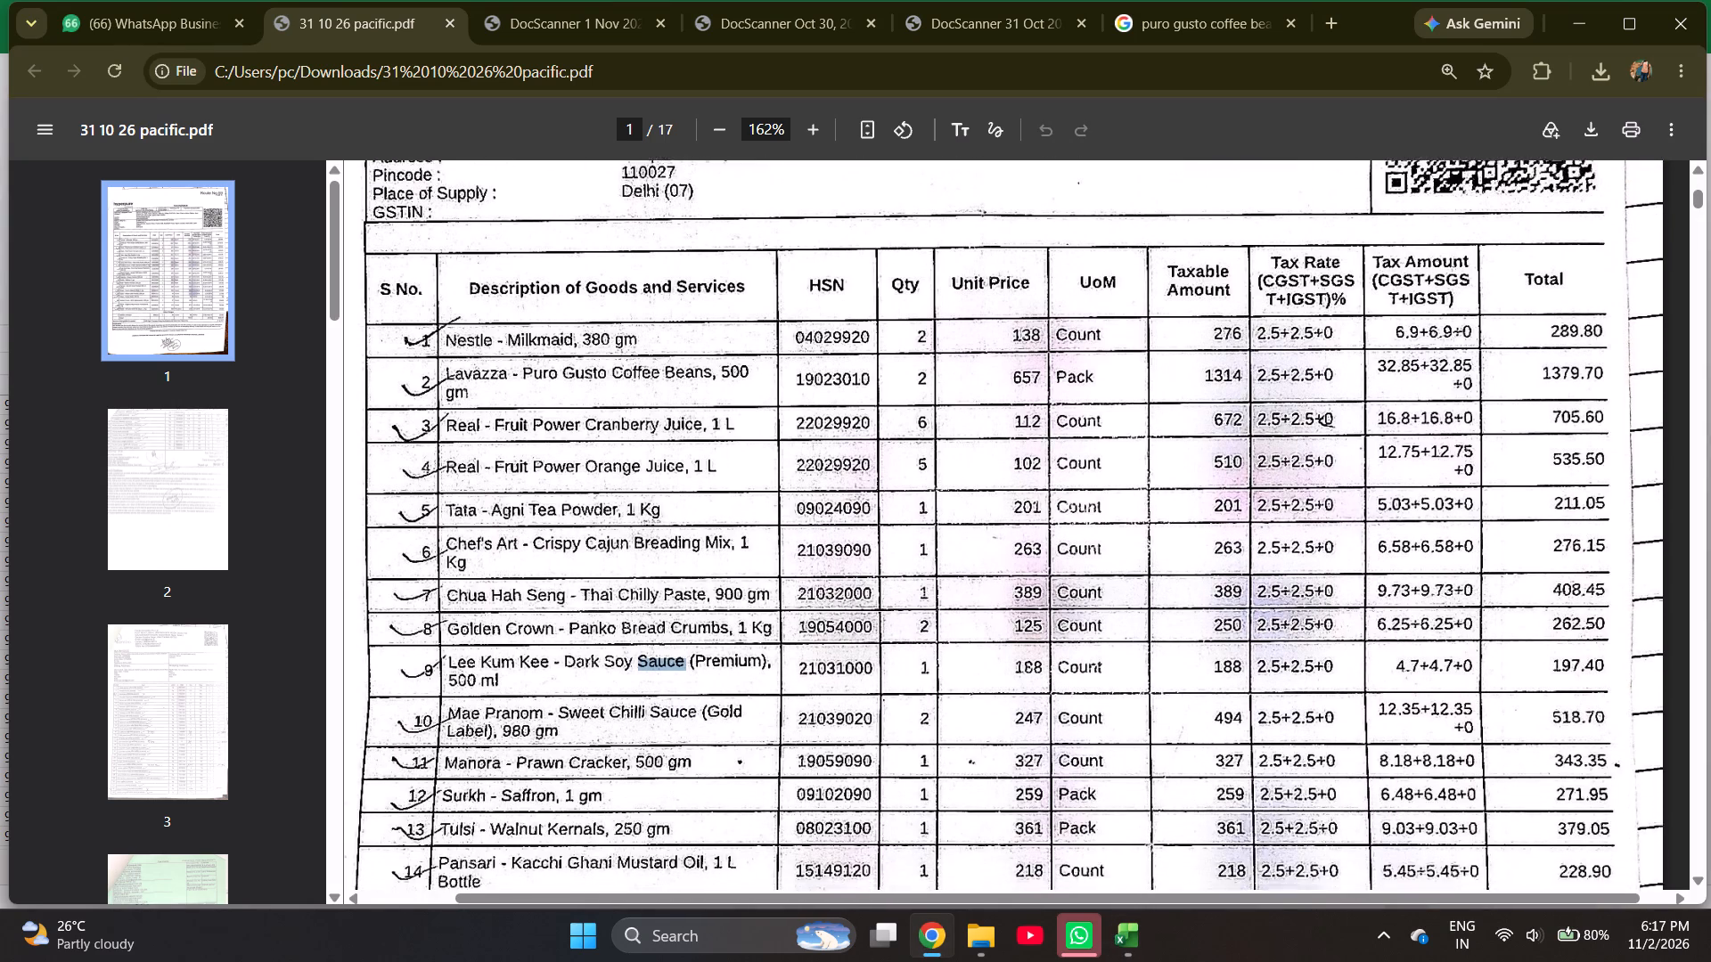
scroll(656, 500, "down", 1)
key("alt+Tab")
key("6")
key("Return")
key("5")
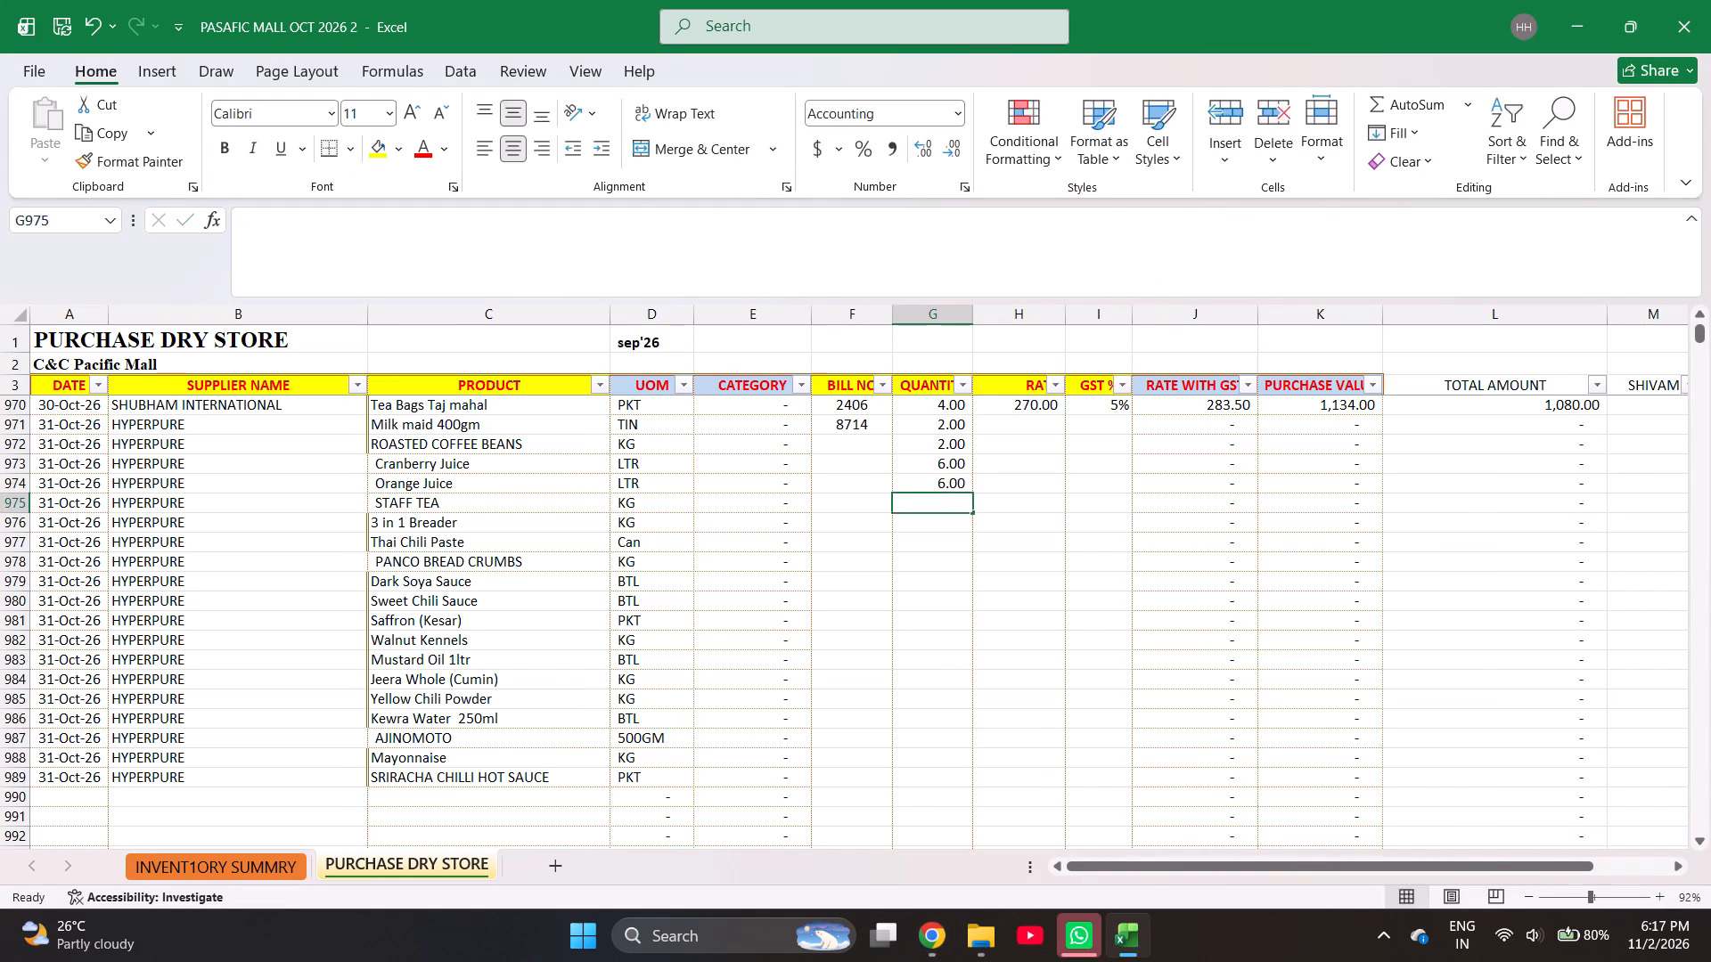
key("Return")
Highlight the word Cracker in the invoice's Prawn Cracker item, and enter quantity 1 for both 3 in 1 Breader and Thai Chili Paste.
key("alt+Tab")
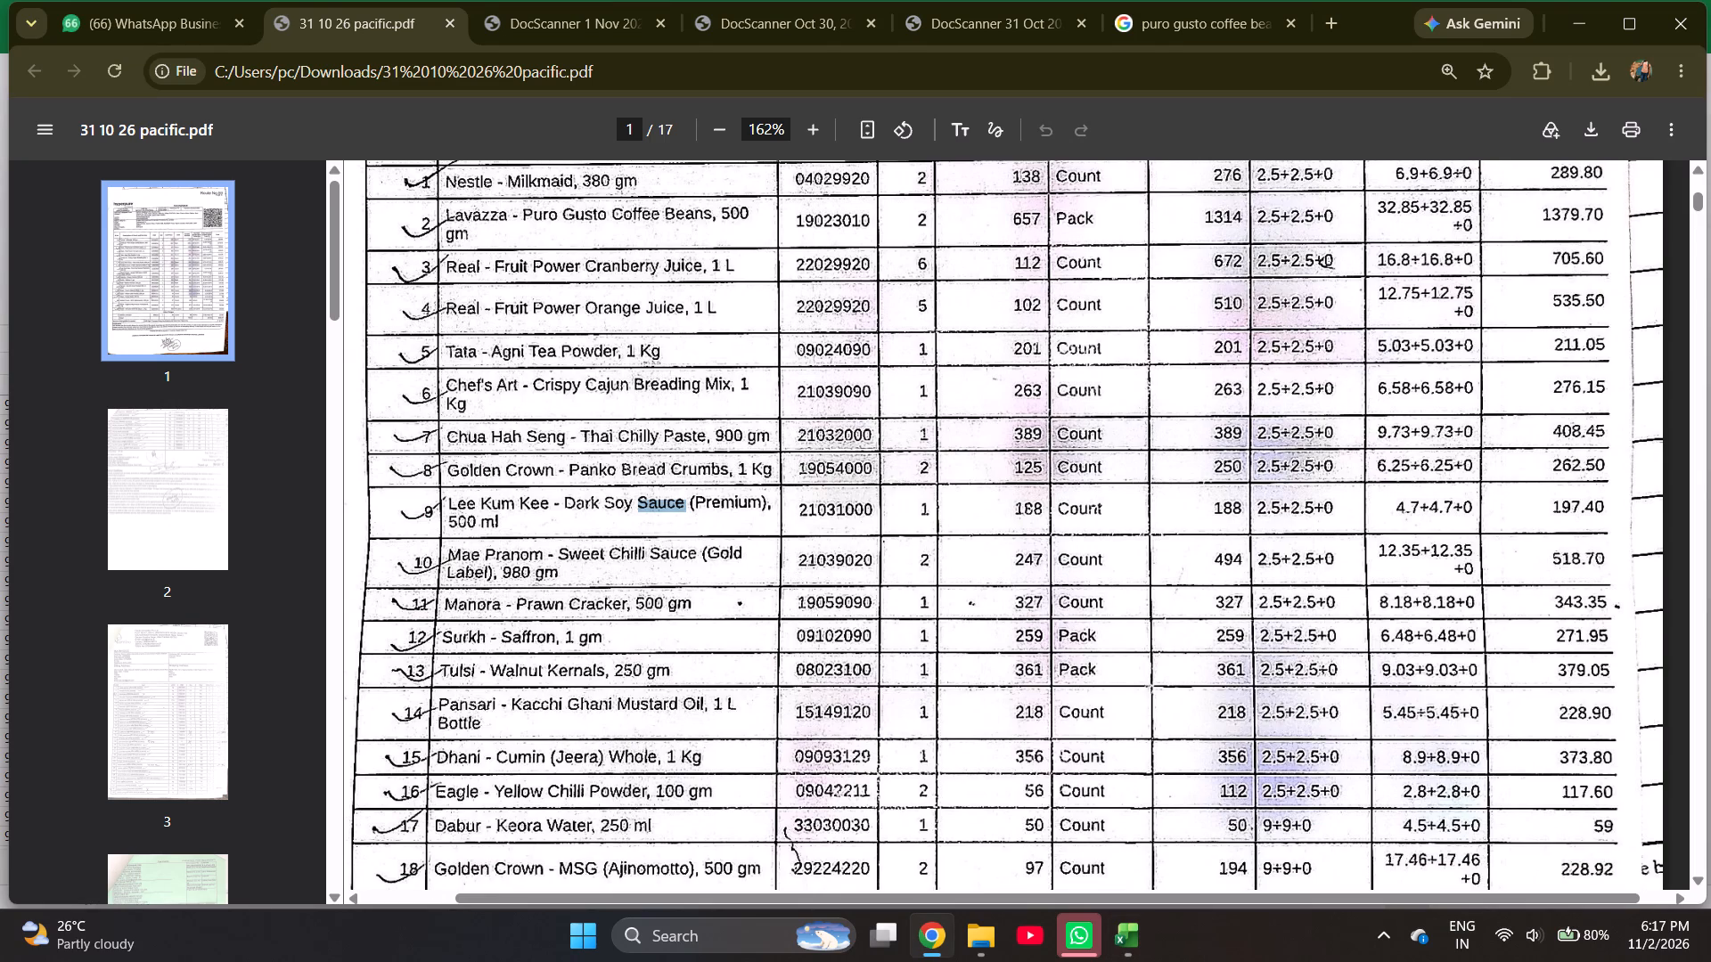
left_click_drag(573, 609, 629, 607)
key("alt+Tab")
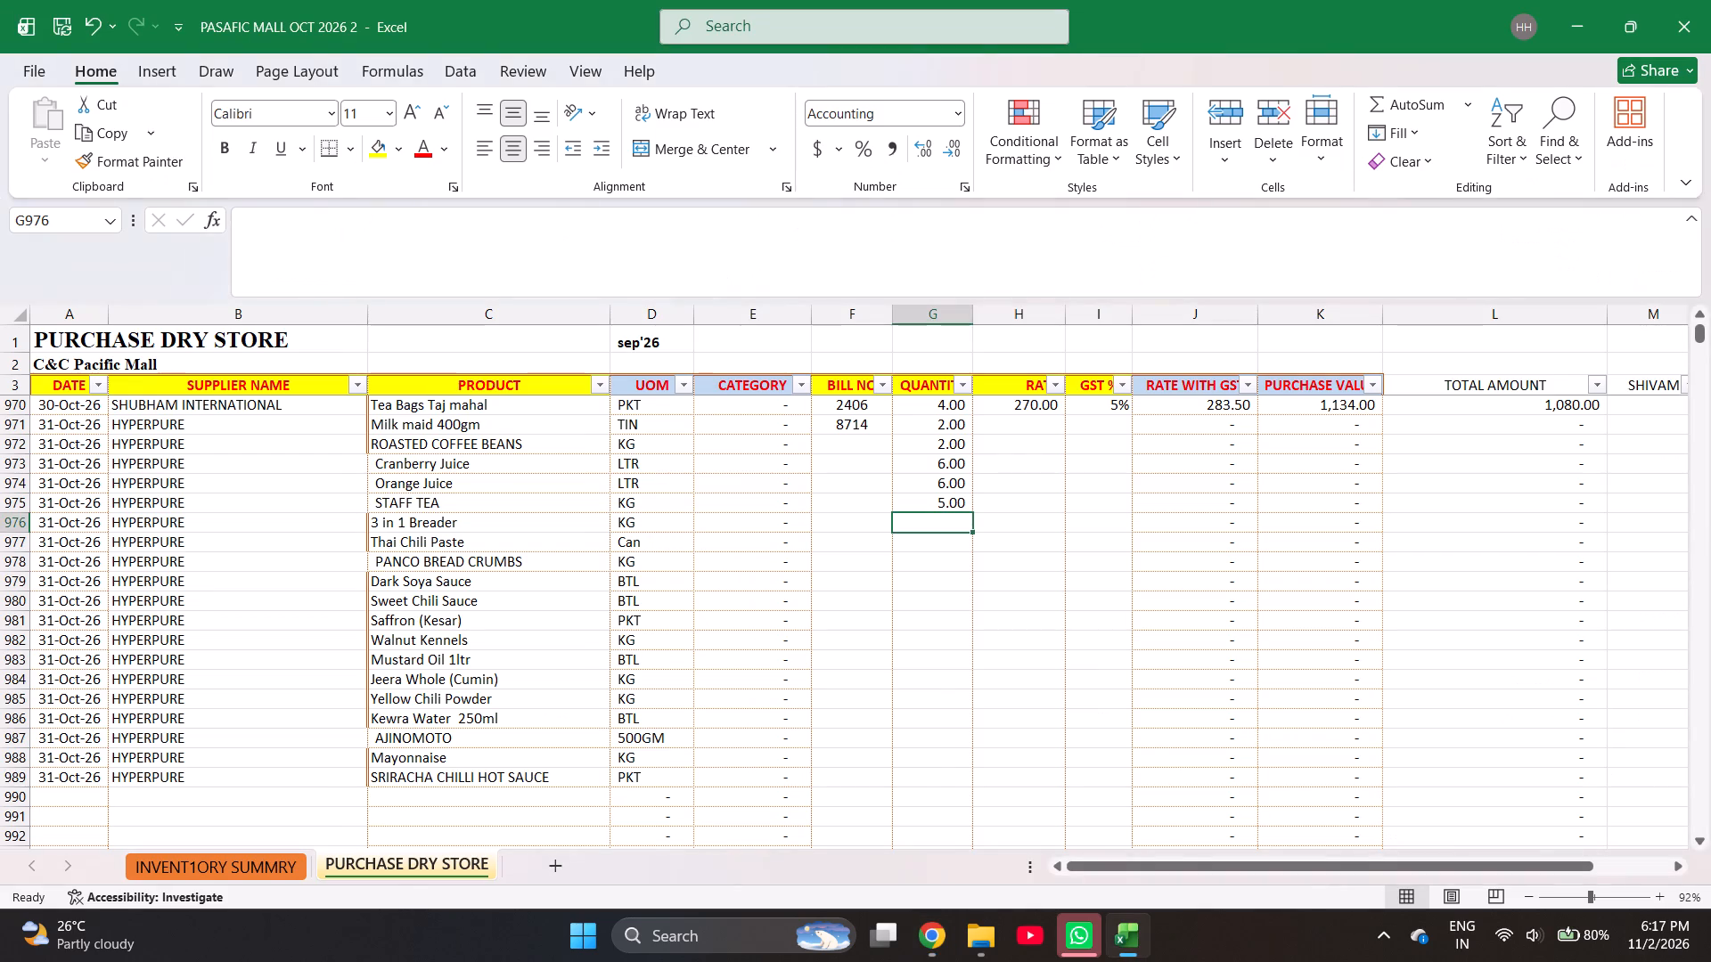
key("alt+Tab")
key("alt+Tab")
key("1")
key("Return")
key("1")
key("Return")
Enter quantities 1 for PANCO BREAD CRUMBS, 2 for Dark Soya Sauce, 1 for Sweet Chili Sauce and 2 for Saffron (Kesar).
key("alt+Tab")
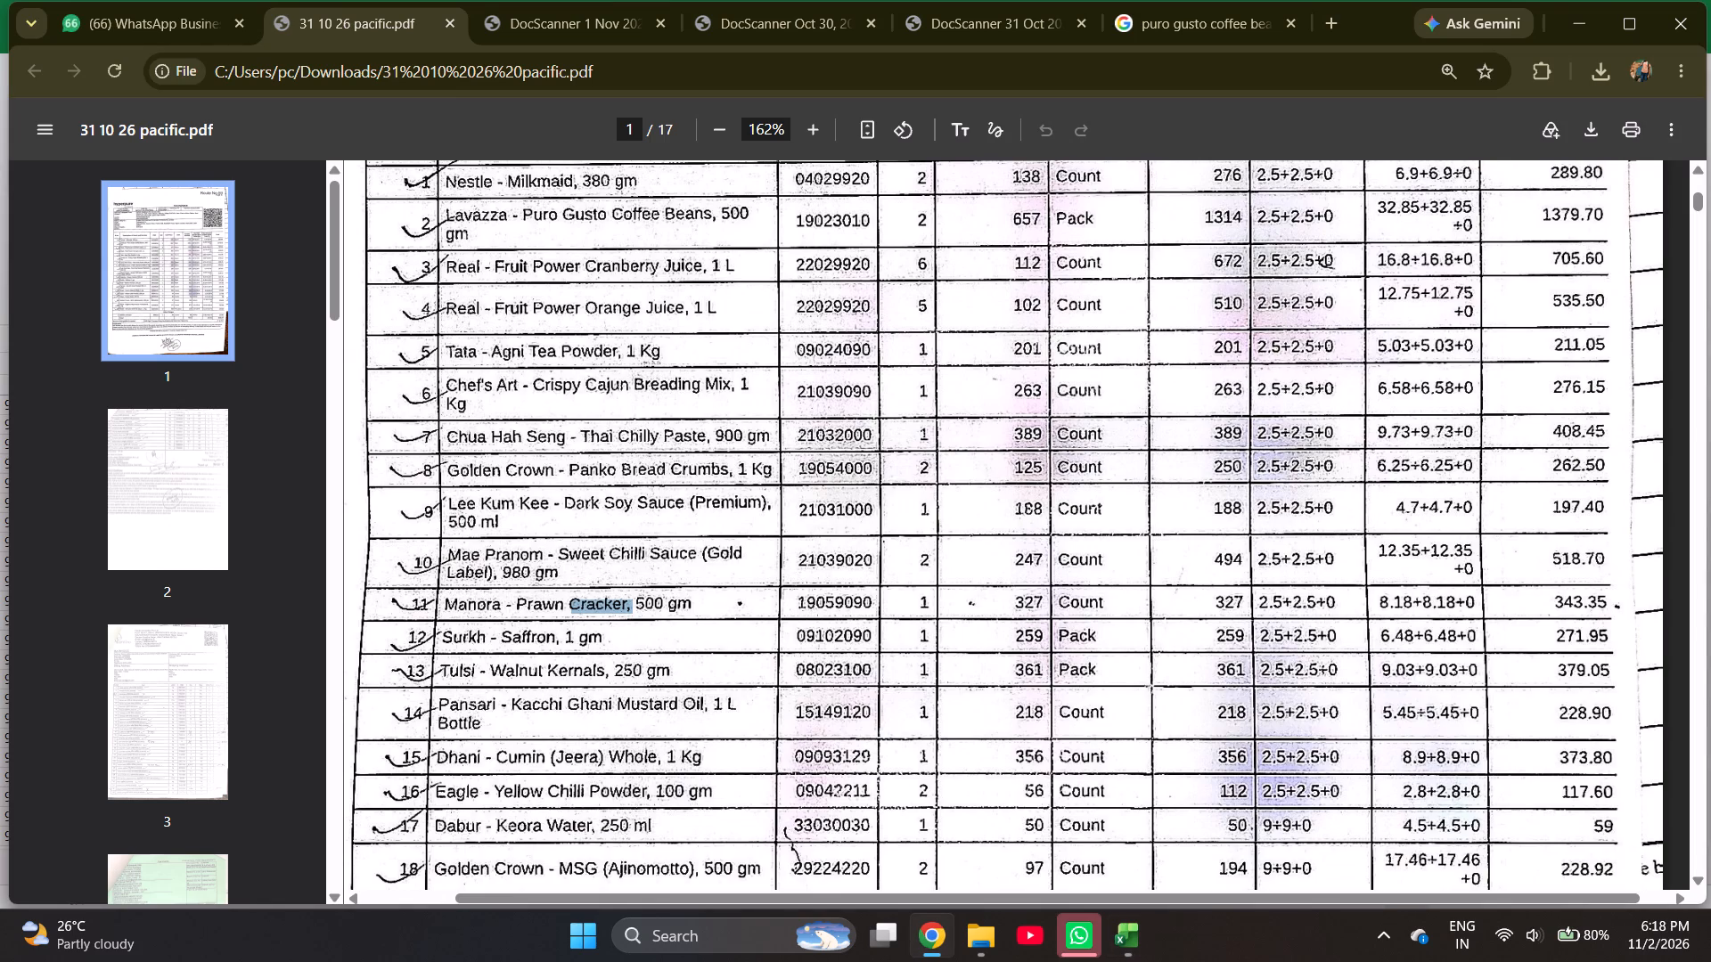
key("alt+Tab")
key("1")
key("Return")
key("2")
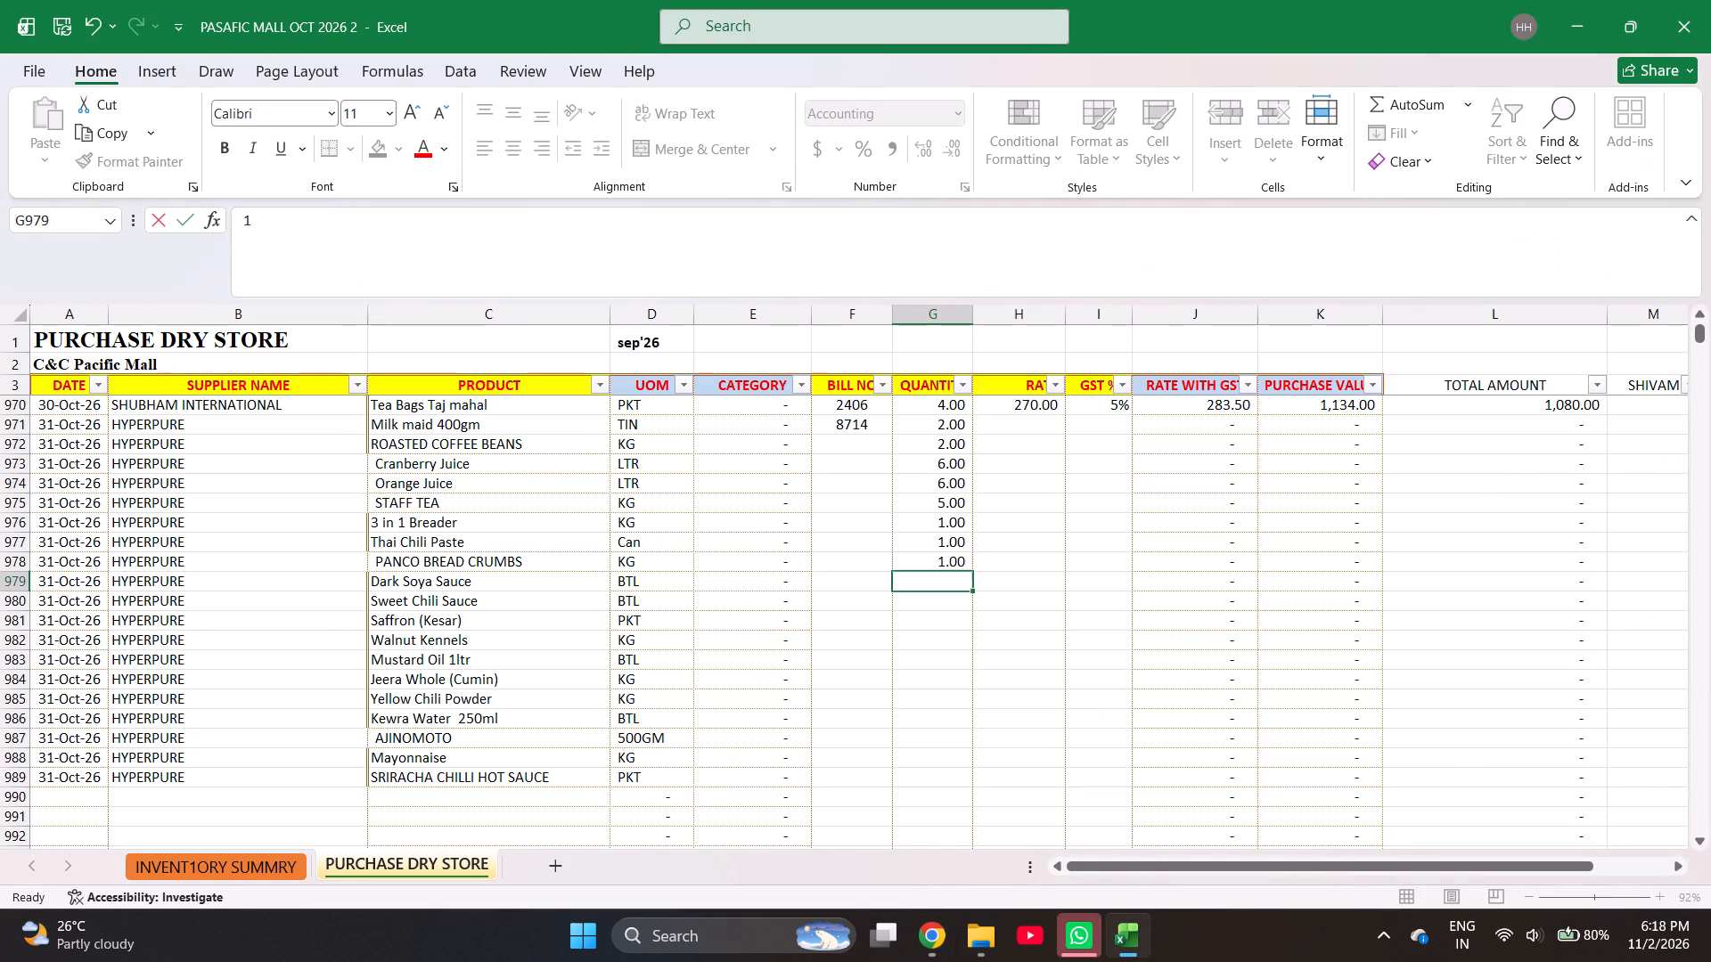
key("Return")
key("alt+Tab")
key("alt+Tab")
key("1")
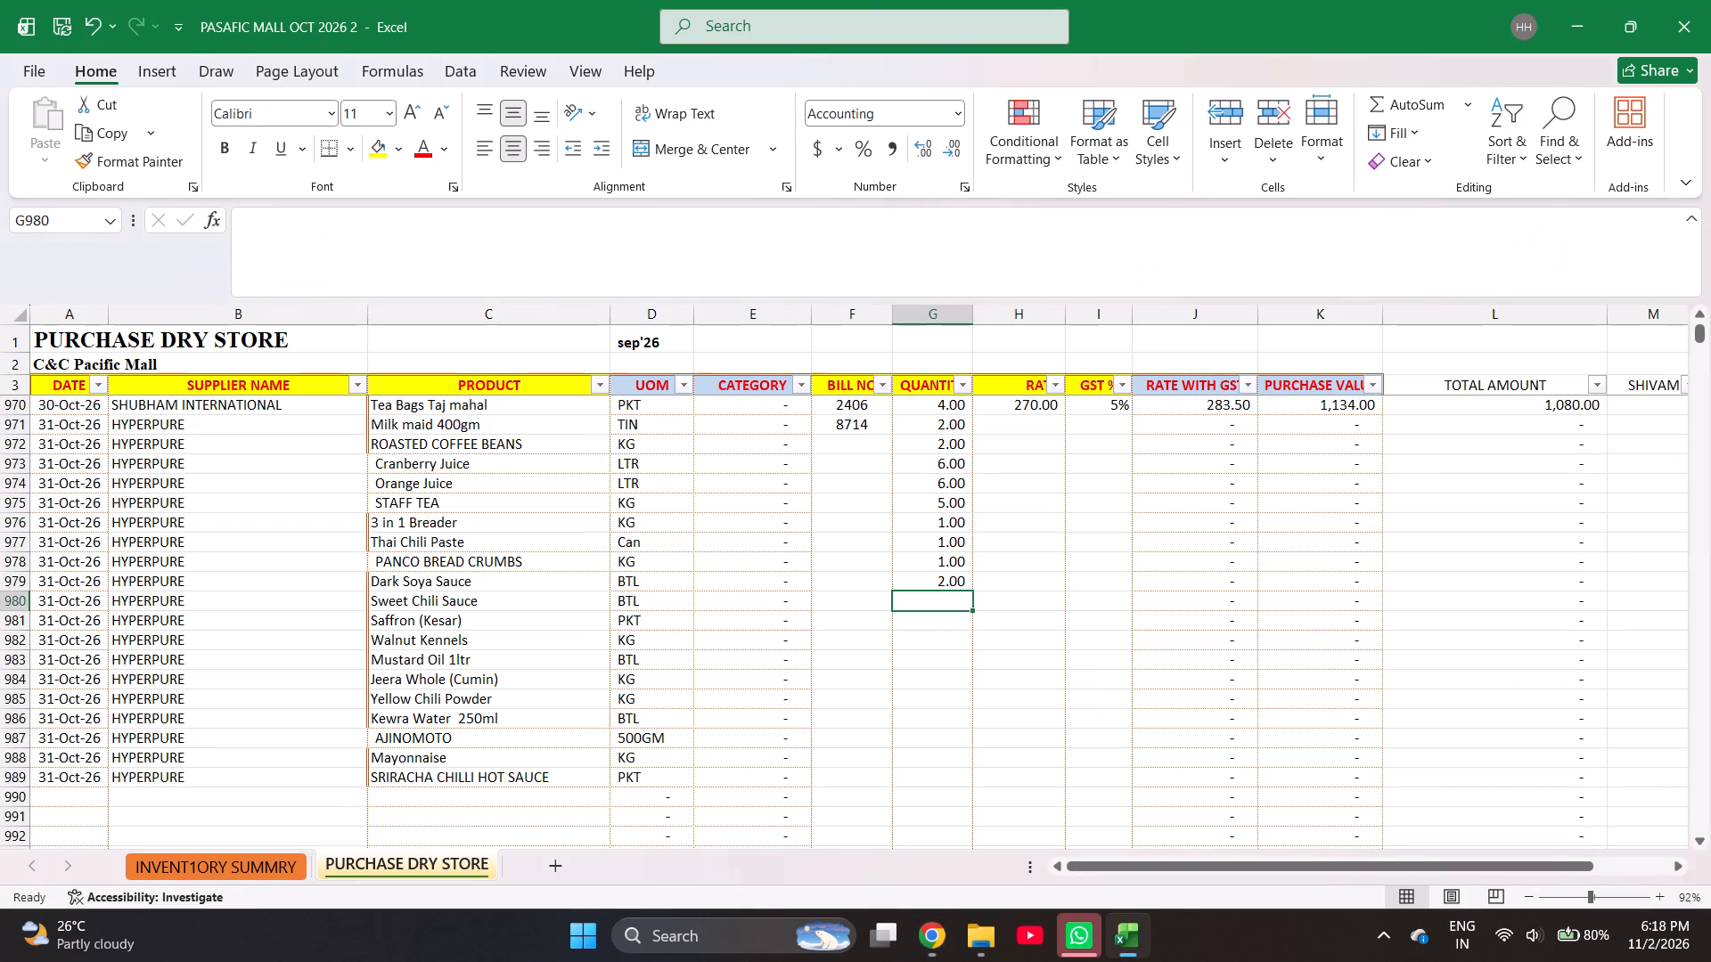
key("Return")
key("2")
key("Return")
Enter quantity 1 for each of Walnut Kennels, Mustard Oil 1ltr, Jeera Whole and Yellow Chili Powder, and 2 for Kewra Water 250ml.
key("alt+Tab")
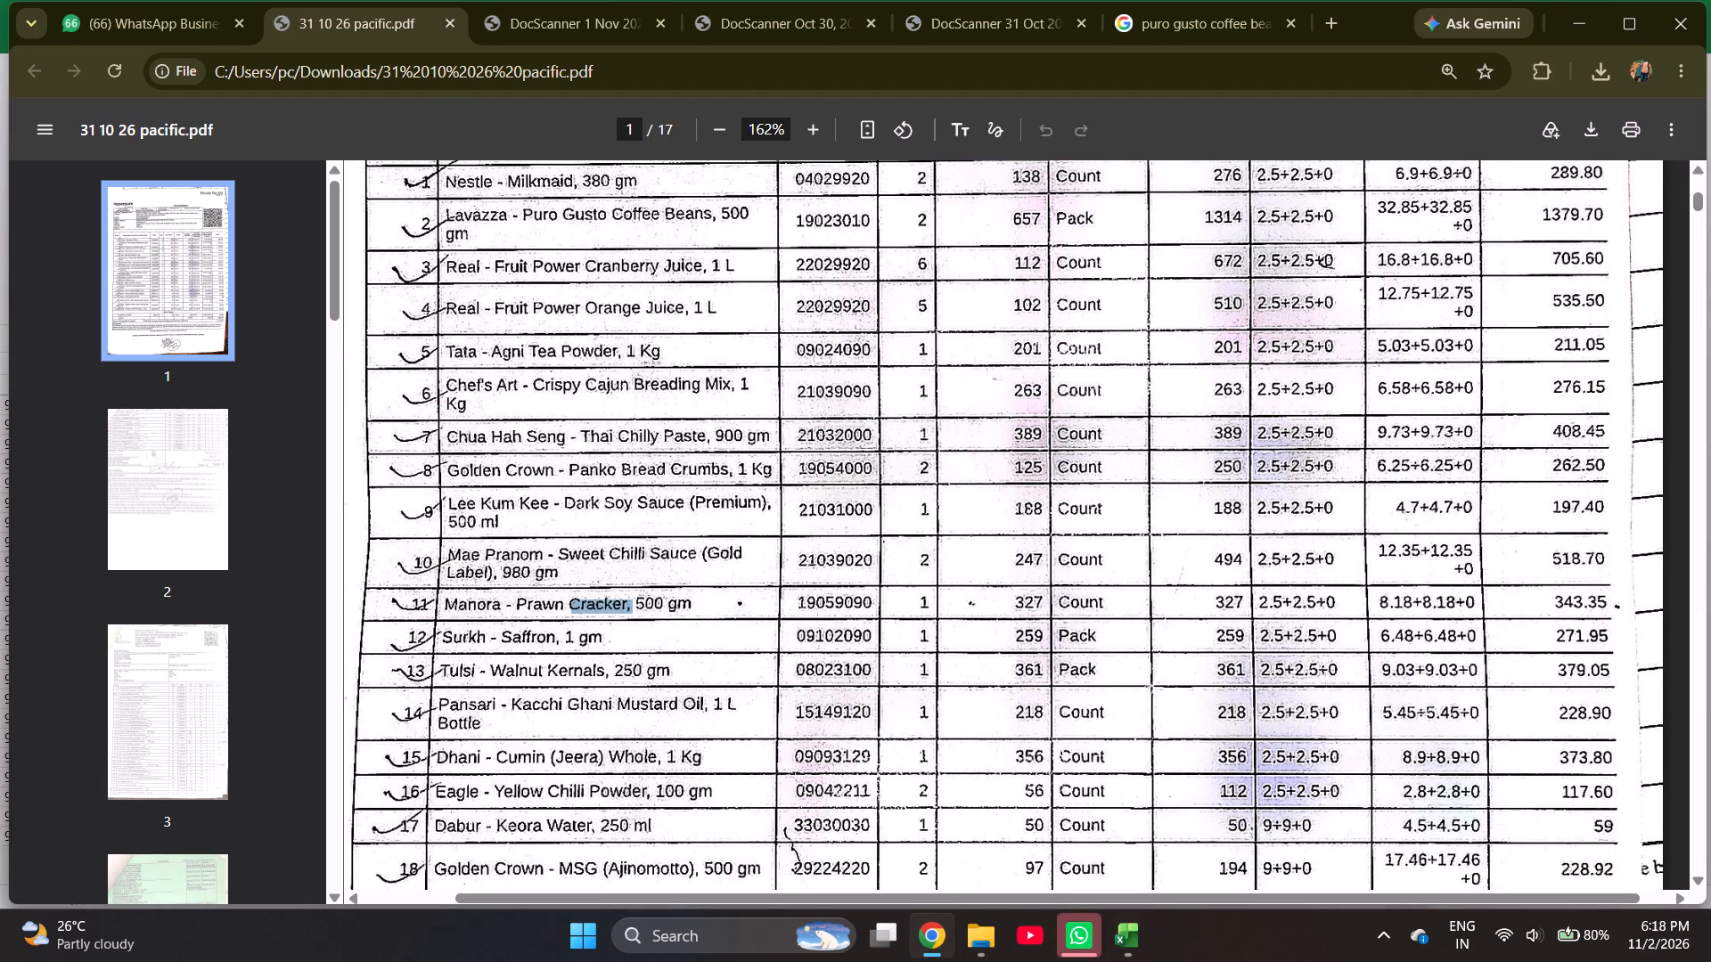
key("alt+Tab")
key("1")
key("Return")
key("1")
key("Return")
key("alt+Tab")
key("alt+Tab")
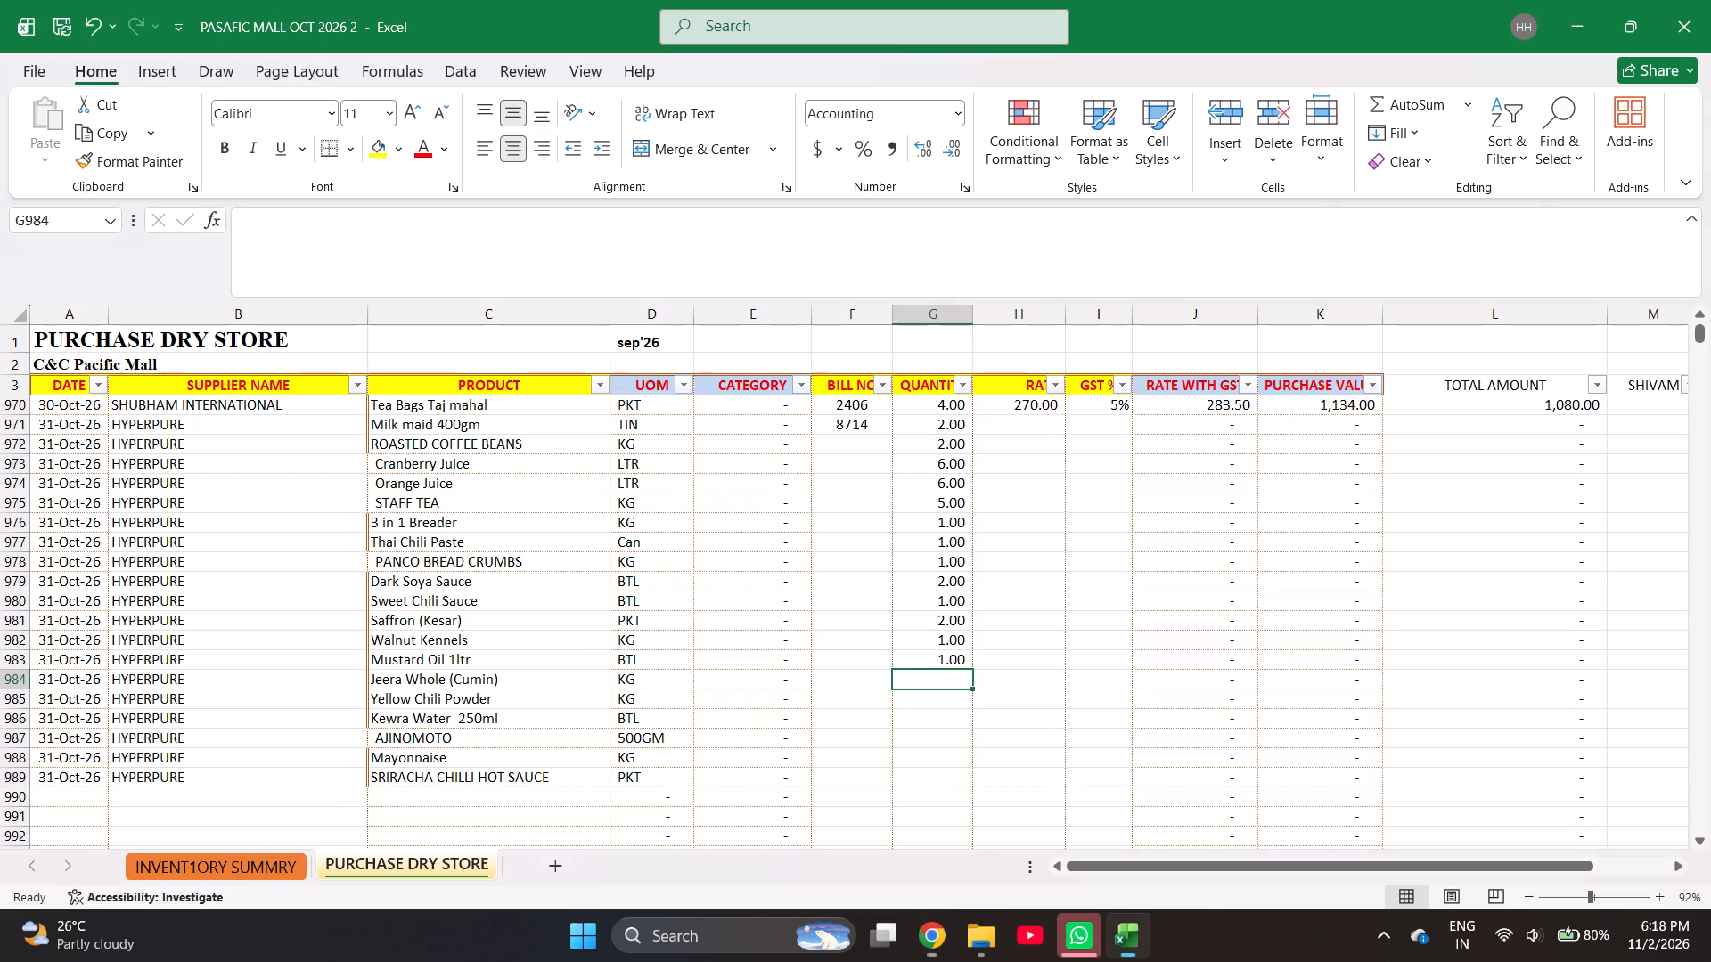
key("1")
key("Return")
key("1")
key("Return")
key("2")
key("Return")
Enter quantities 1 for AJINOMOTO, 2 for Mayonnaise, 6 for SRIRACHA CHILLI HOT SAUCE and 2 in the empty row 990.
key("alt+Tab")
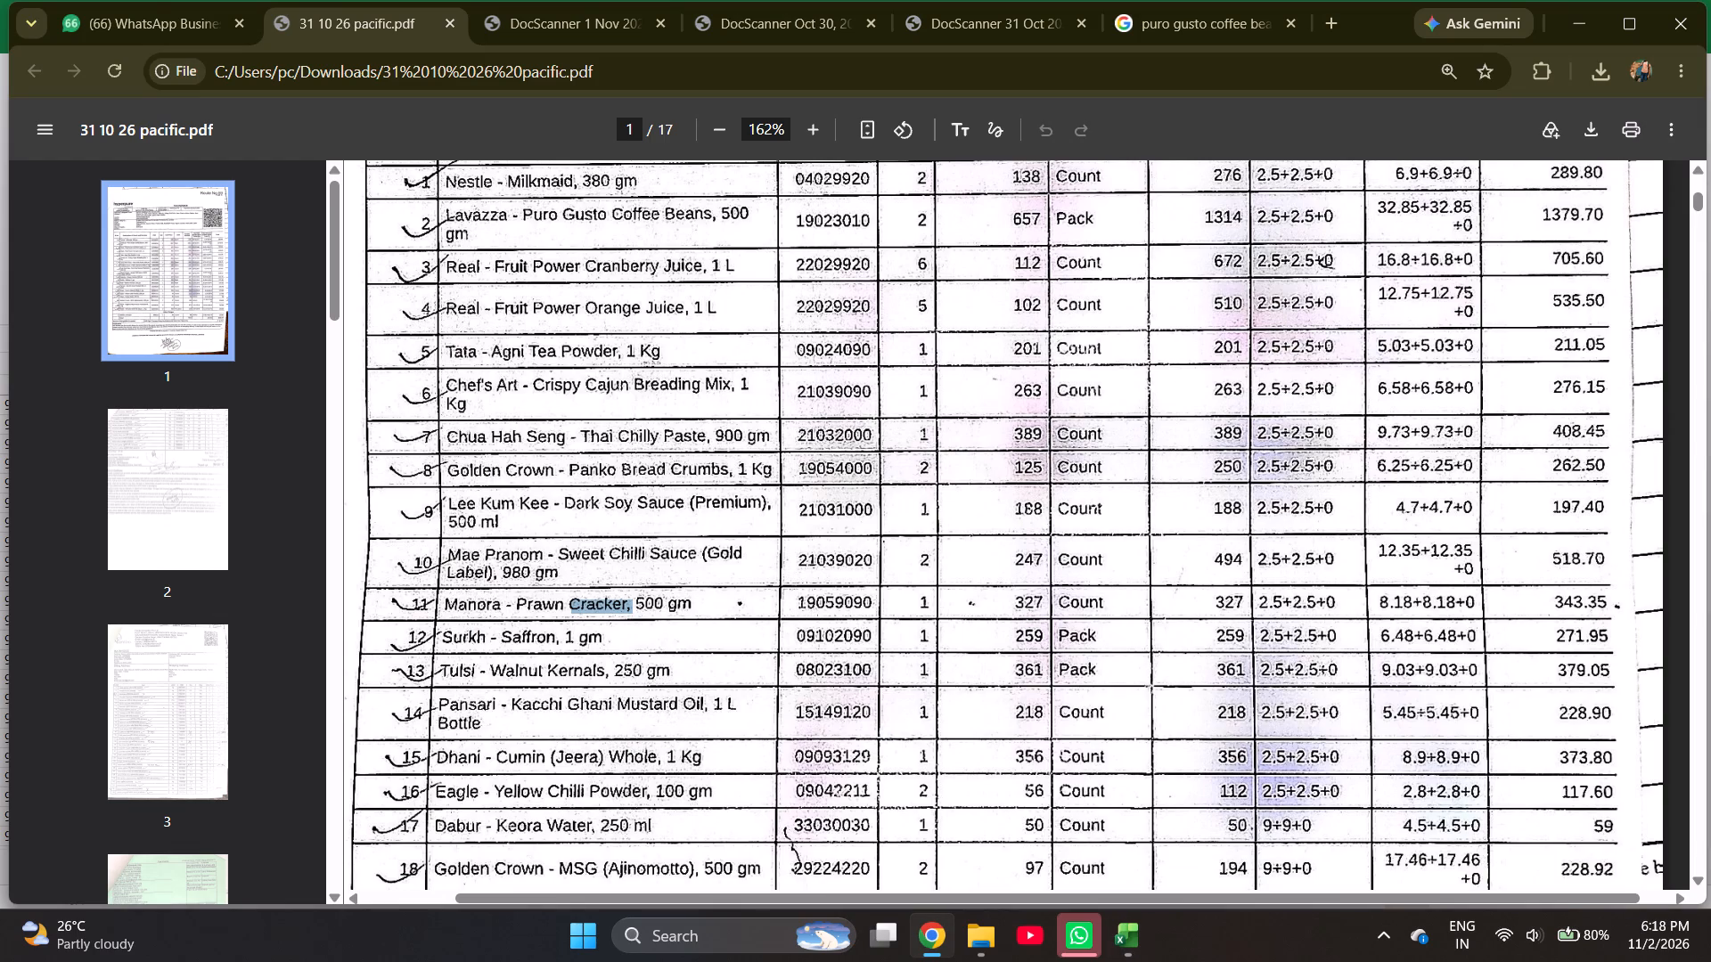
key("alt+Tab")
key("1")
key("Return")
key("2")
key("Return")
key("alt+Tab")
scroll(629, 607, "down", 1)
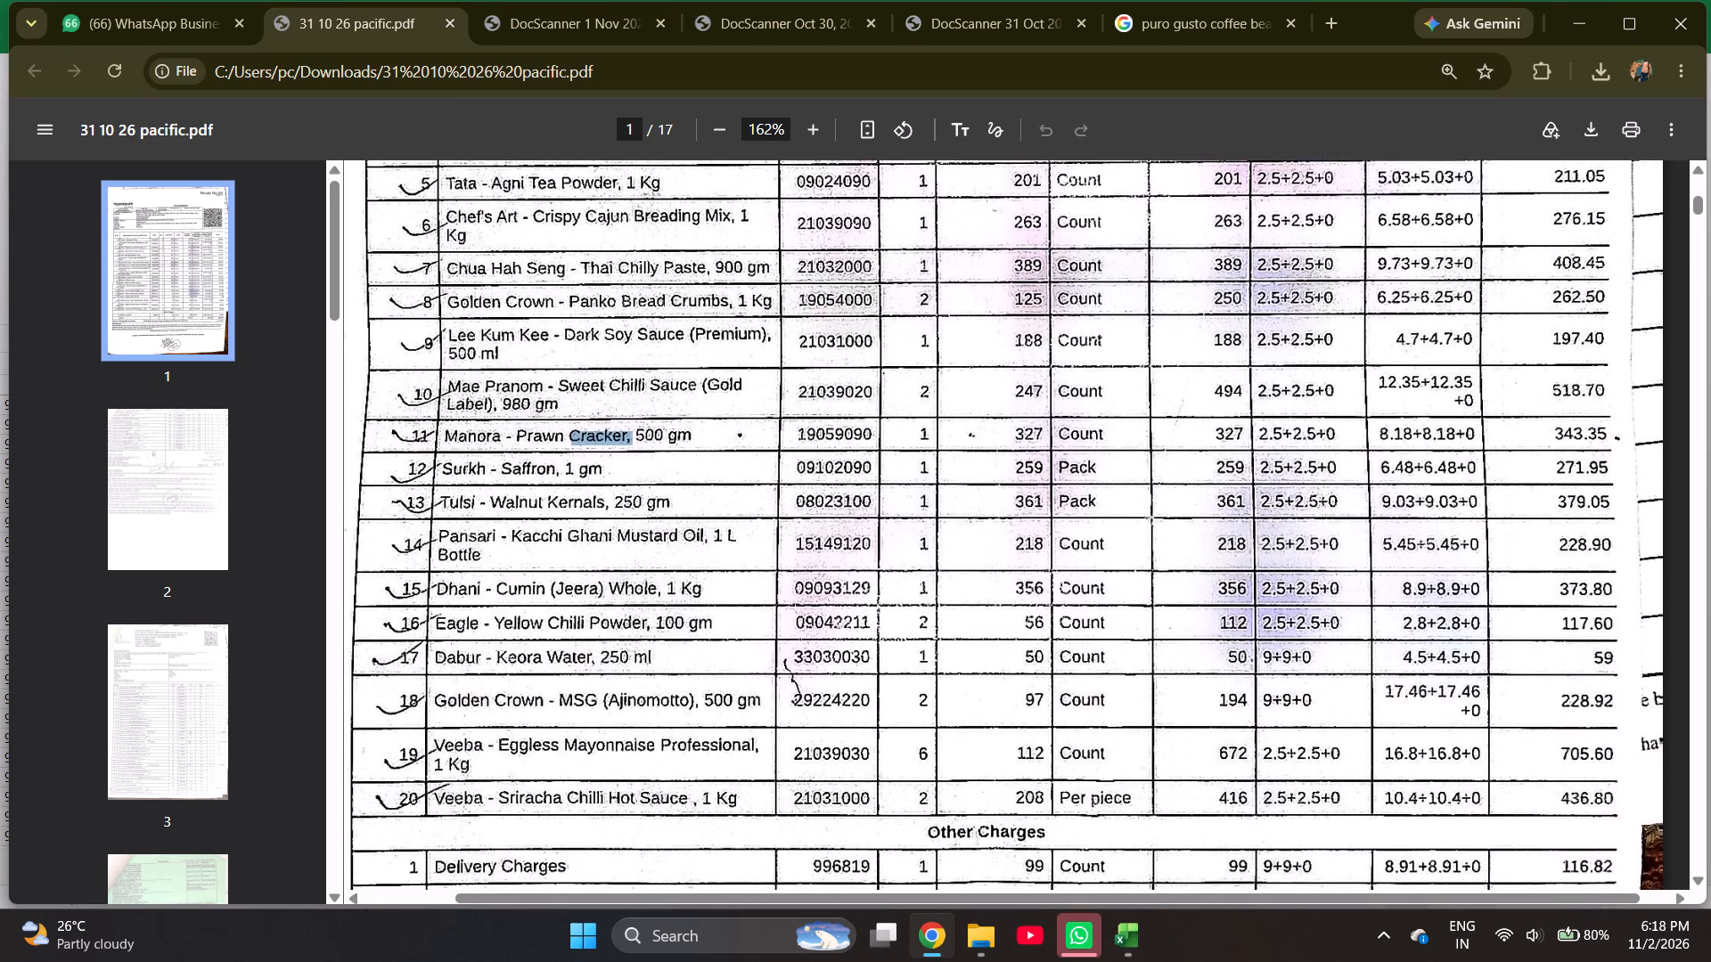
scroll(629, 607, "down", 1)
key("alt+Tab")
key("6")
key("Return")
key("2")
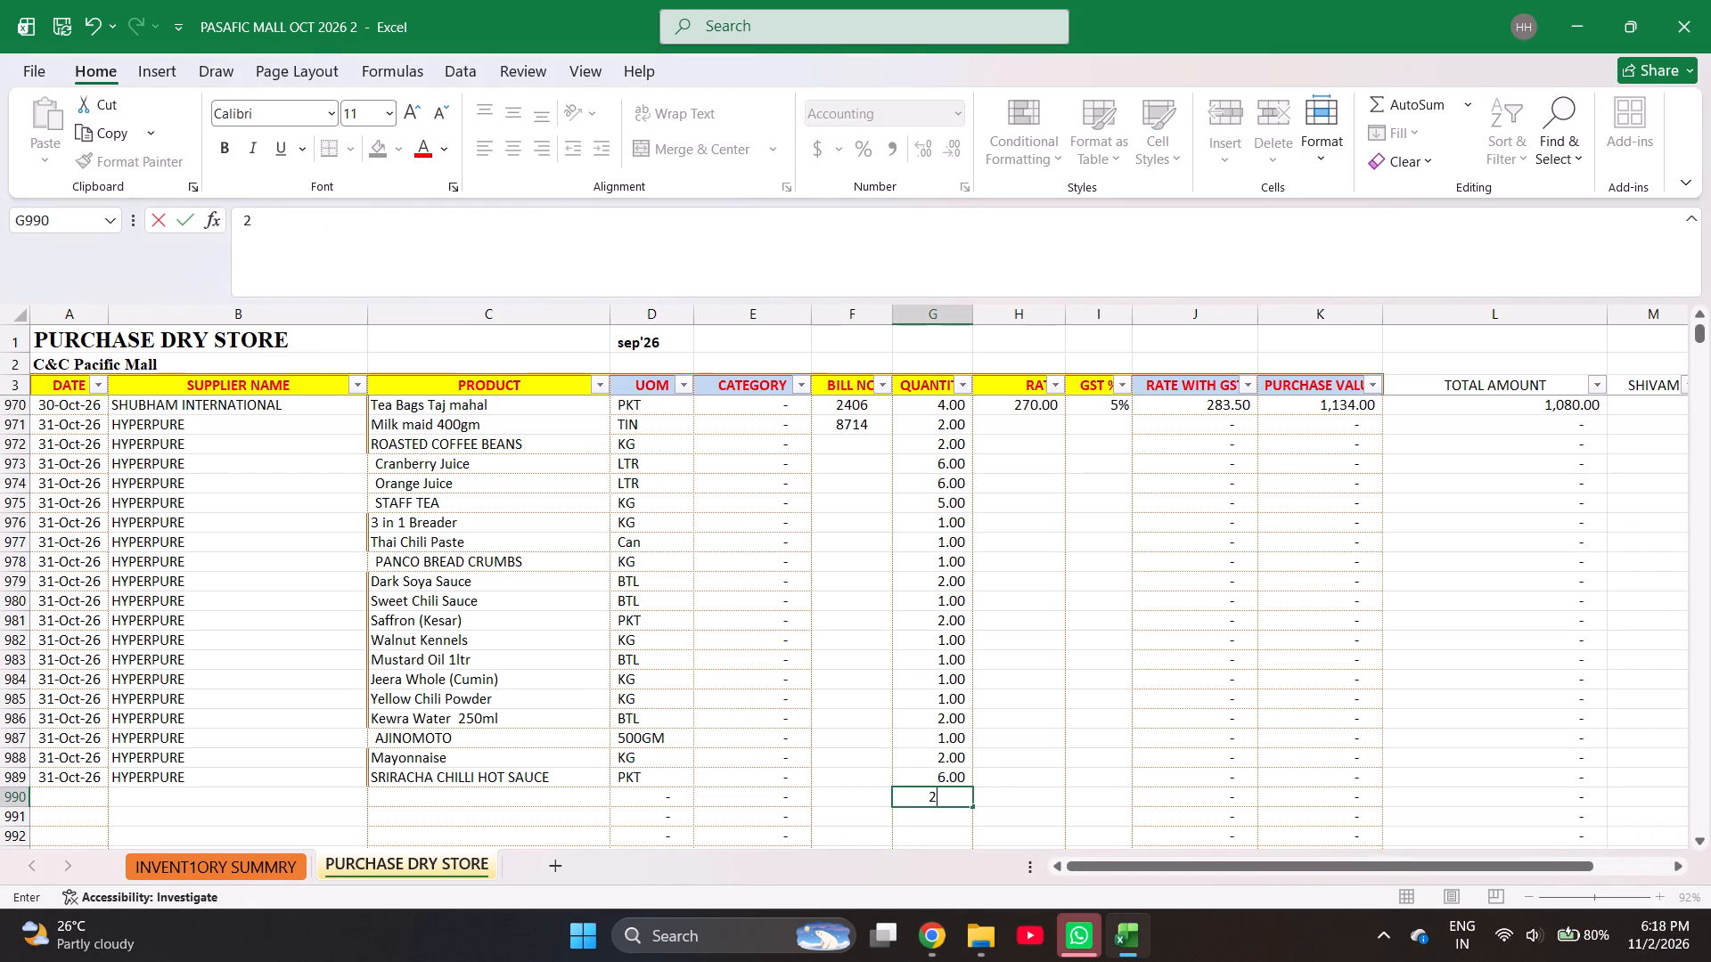
Return to the Milk maid 400gm quantity, recheck the invoice's quantities and highlight the Prawn Cracker item's quantity.
key("Up")
key("Up")
key("Up")
key("Up")
key("Up")
key("Up")
key("Up")
key("Up")
key("Up")
key("Up")
key("Up")
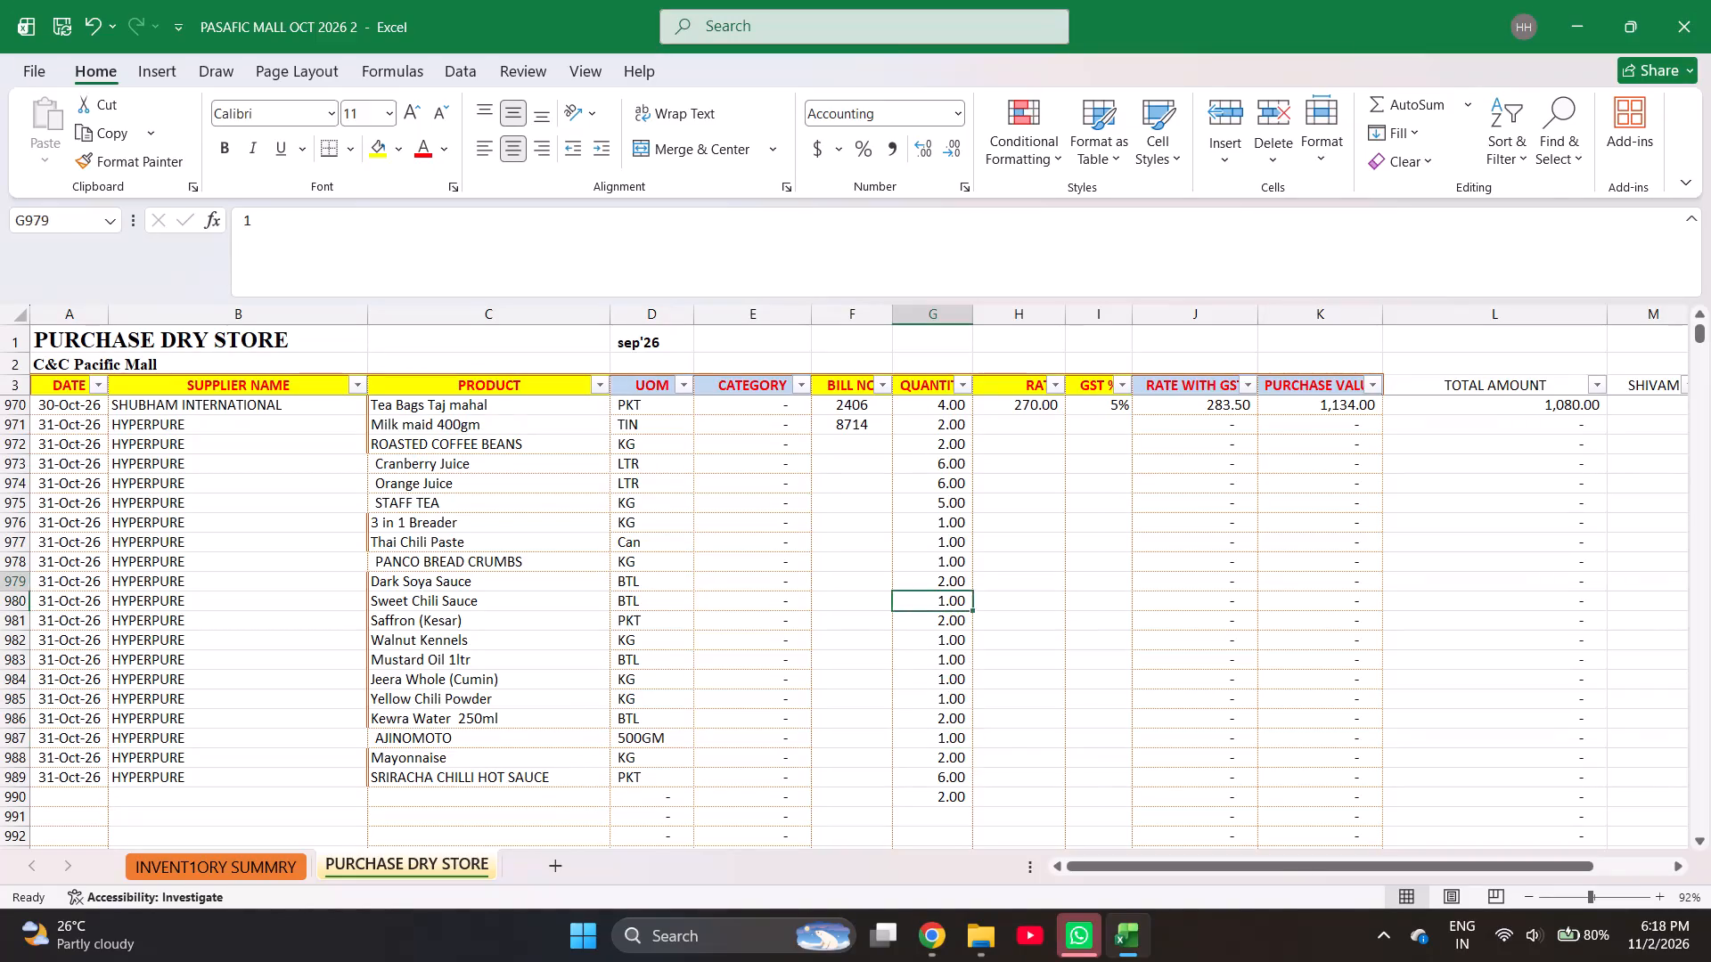
key("Up")
key("Up")
key("Up")
key("Up")
key("Up")
key("Up")
key("Up")
key("Up")
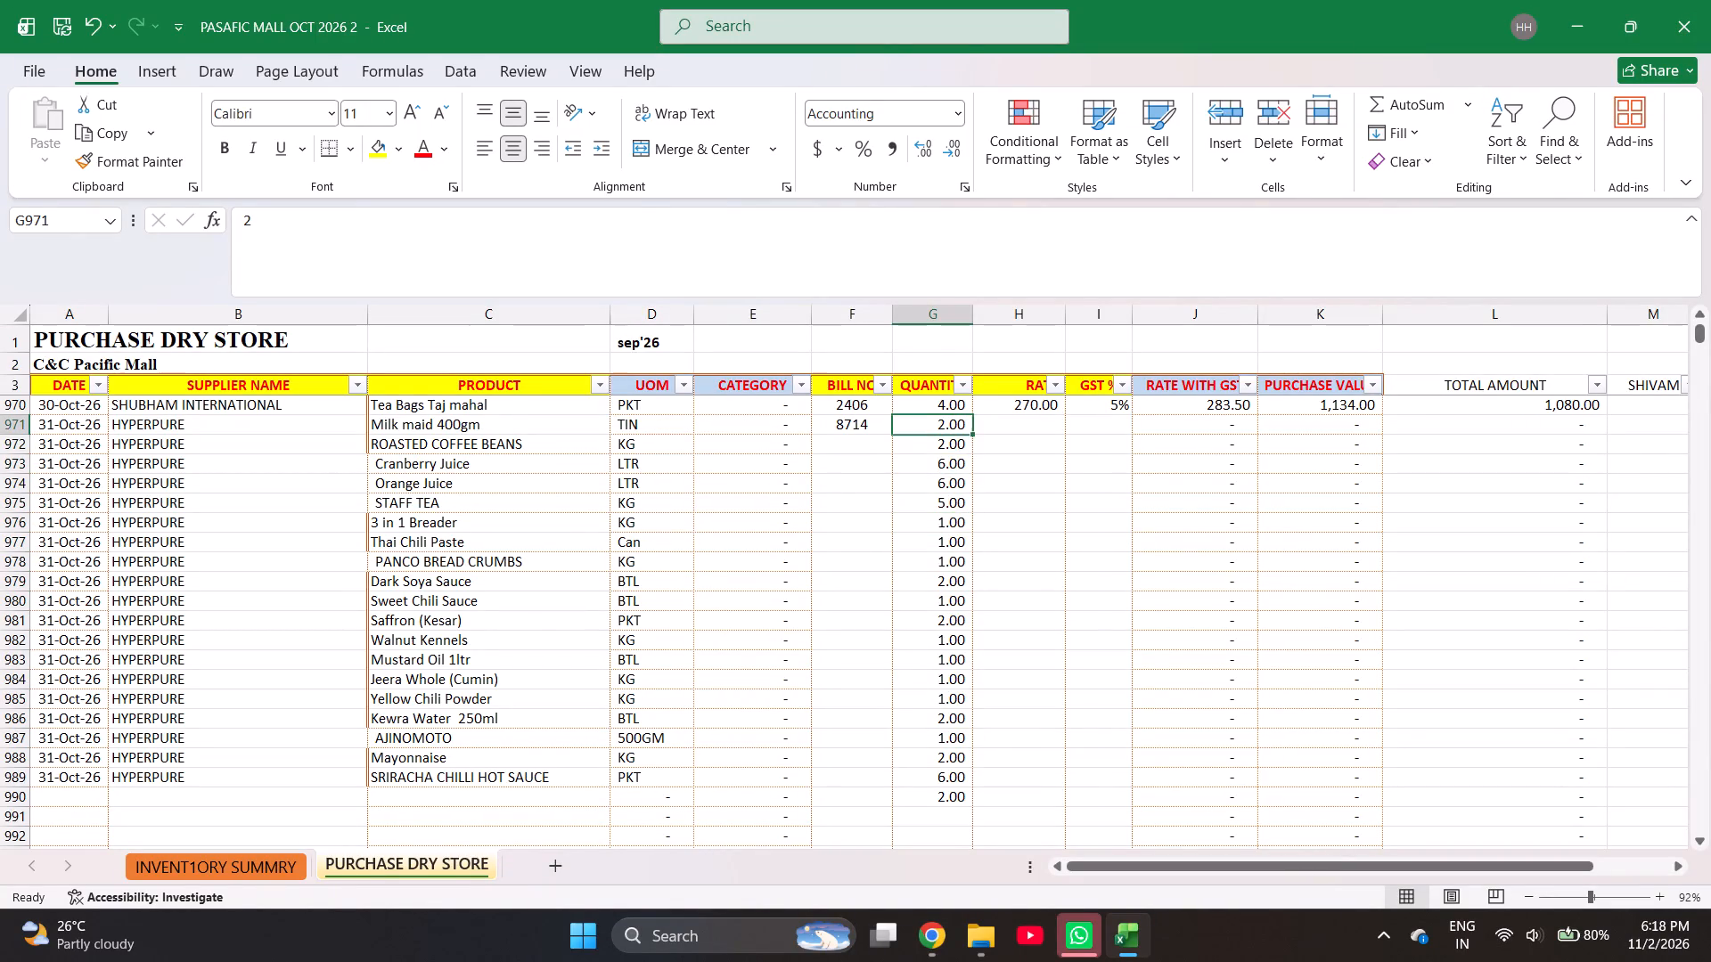
key("alt+Tab")
key("Up")
key("Up")
key("Up")
key("Up")
key("Up")
key("Up")
key("Up")
key("Up")
key("Up")
key("Up")
key("Up")
key("Up")
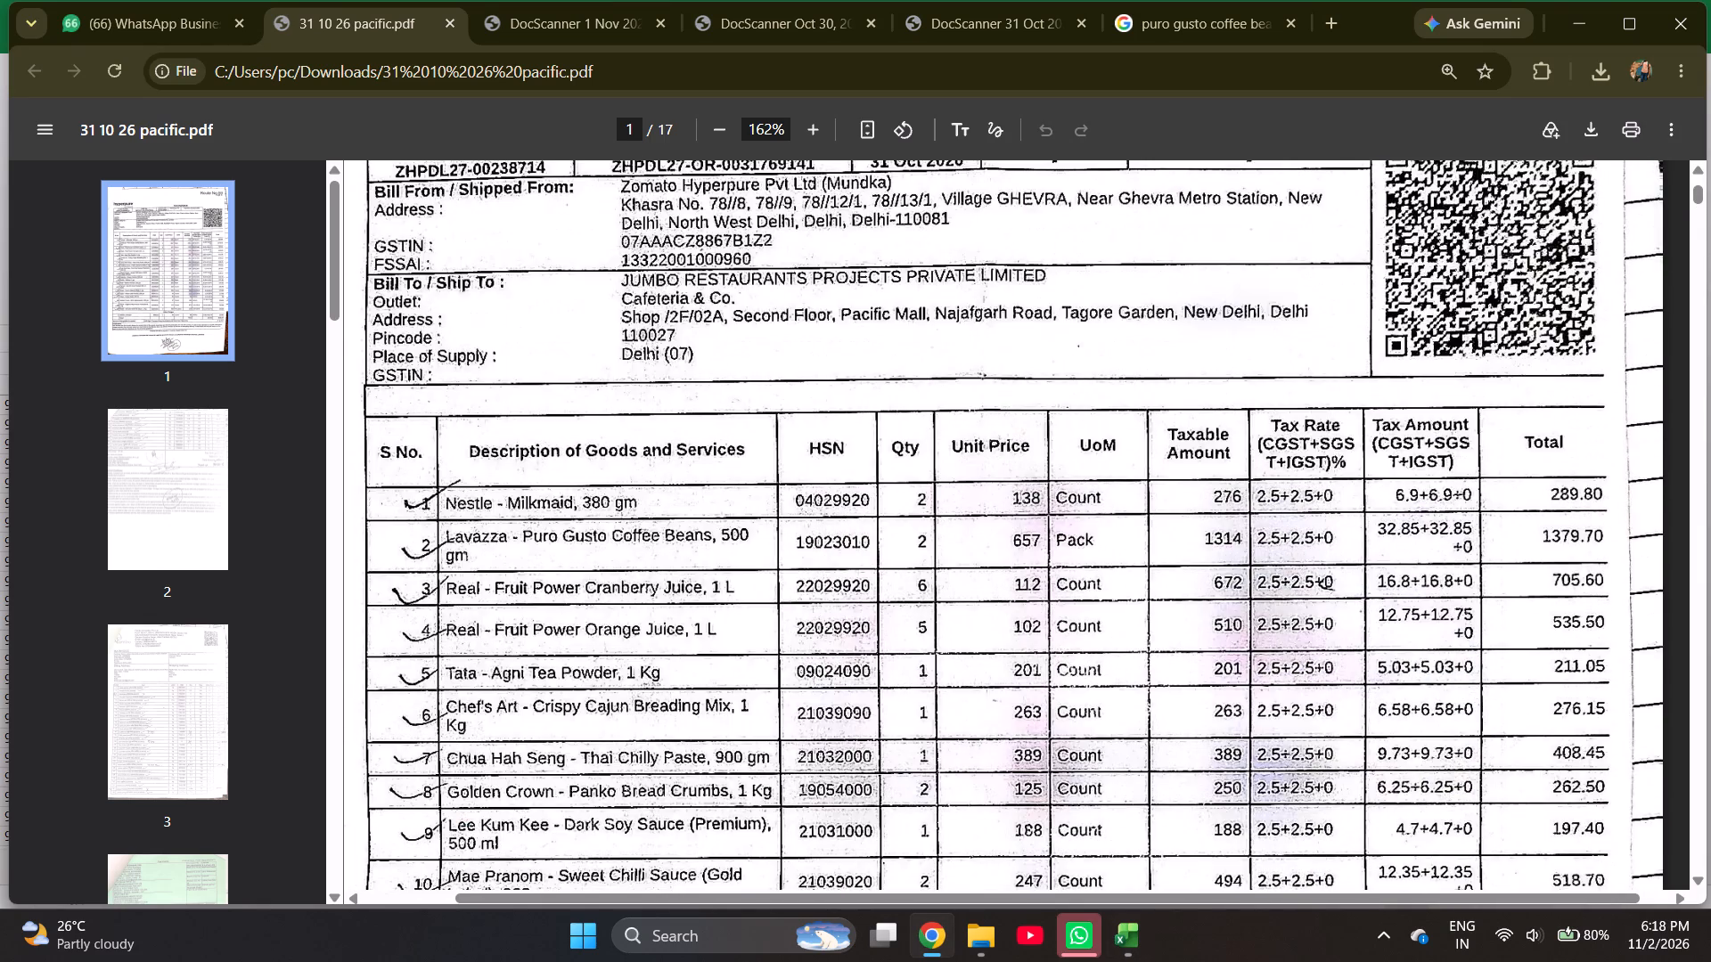
key("Down")
key("Down")
key("Down")
key("Down")
key("Down")
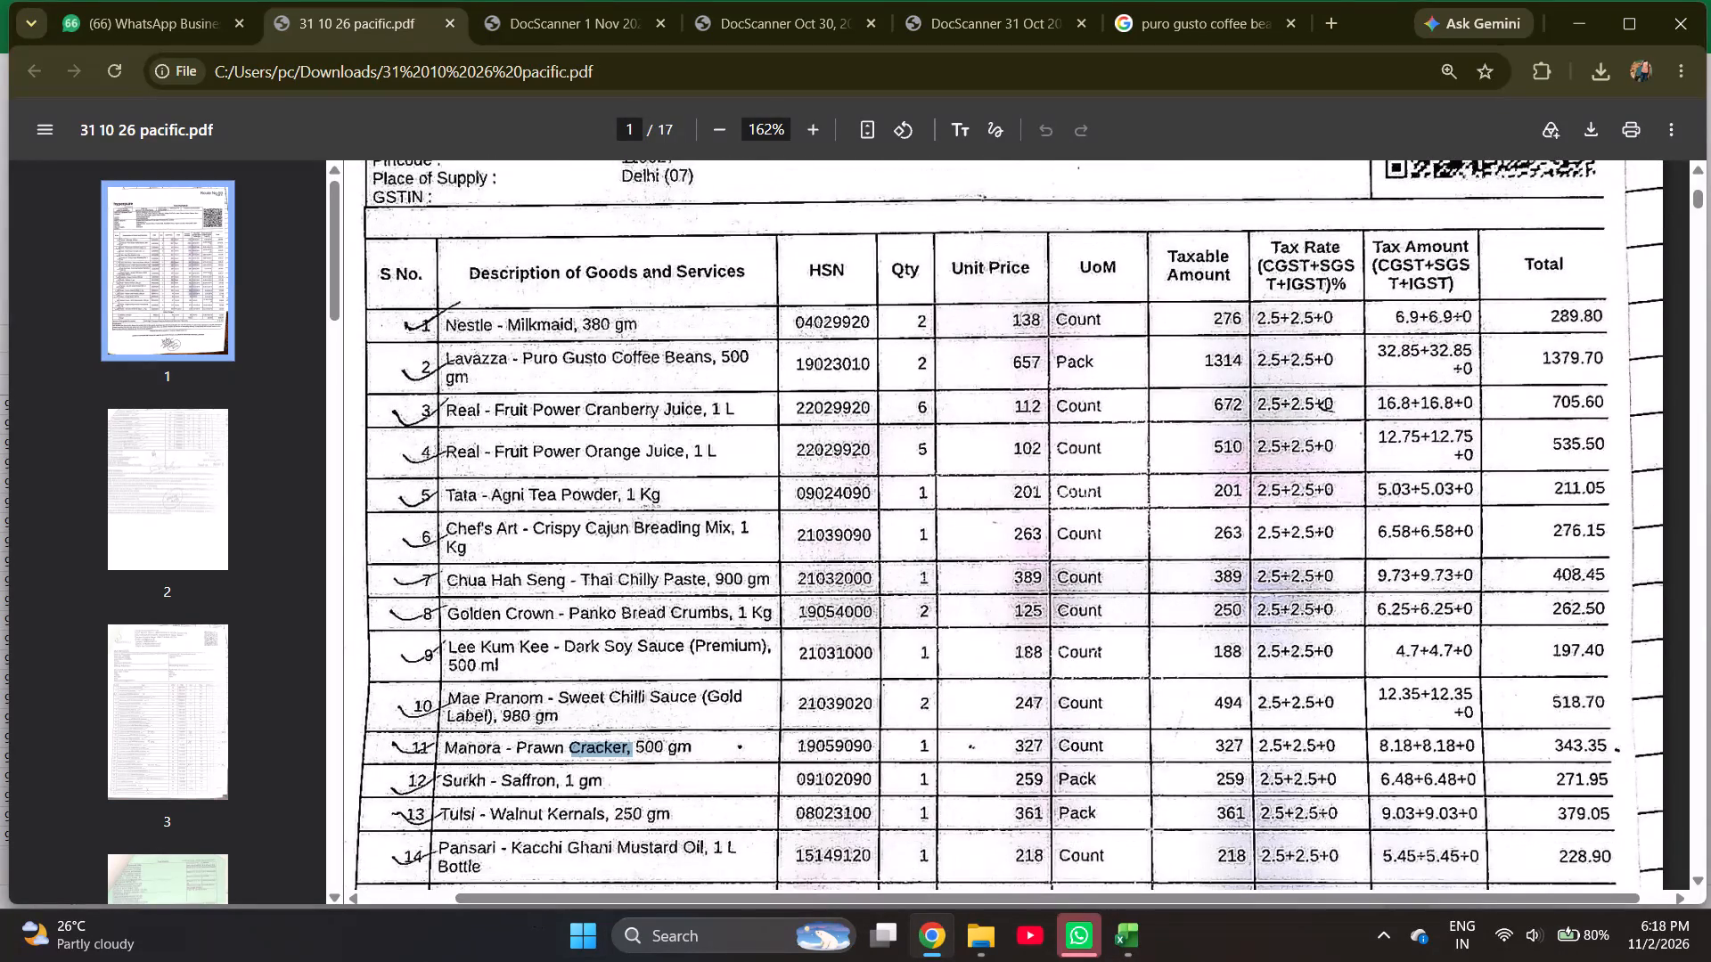
left_click_drag(912, 742, 944, 739)
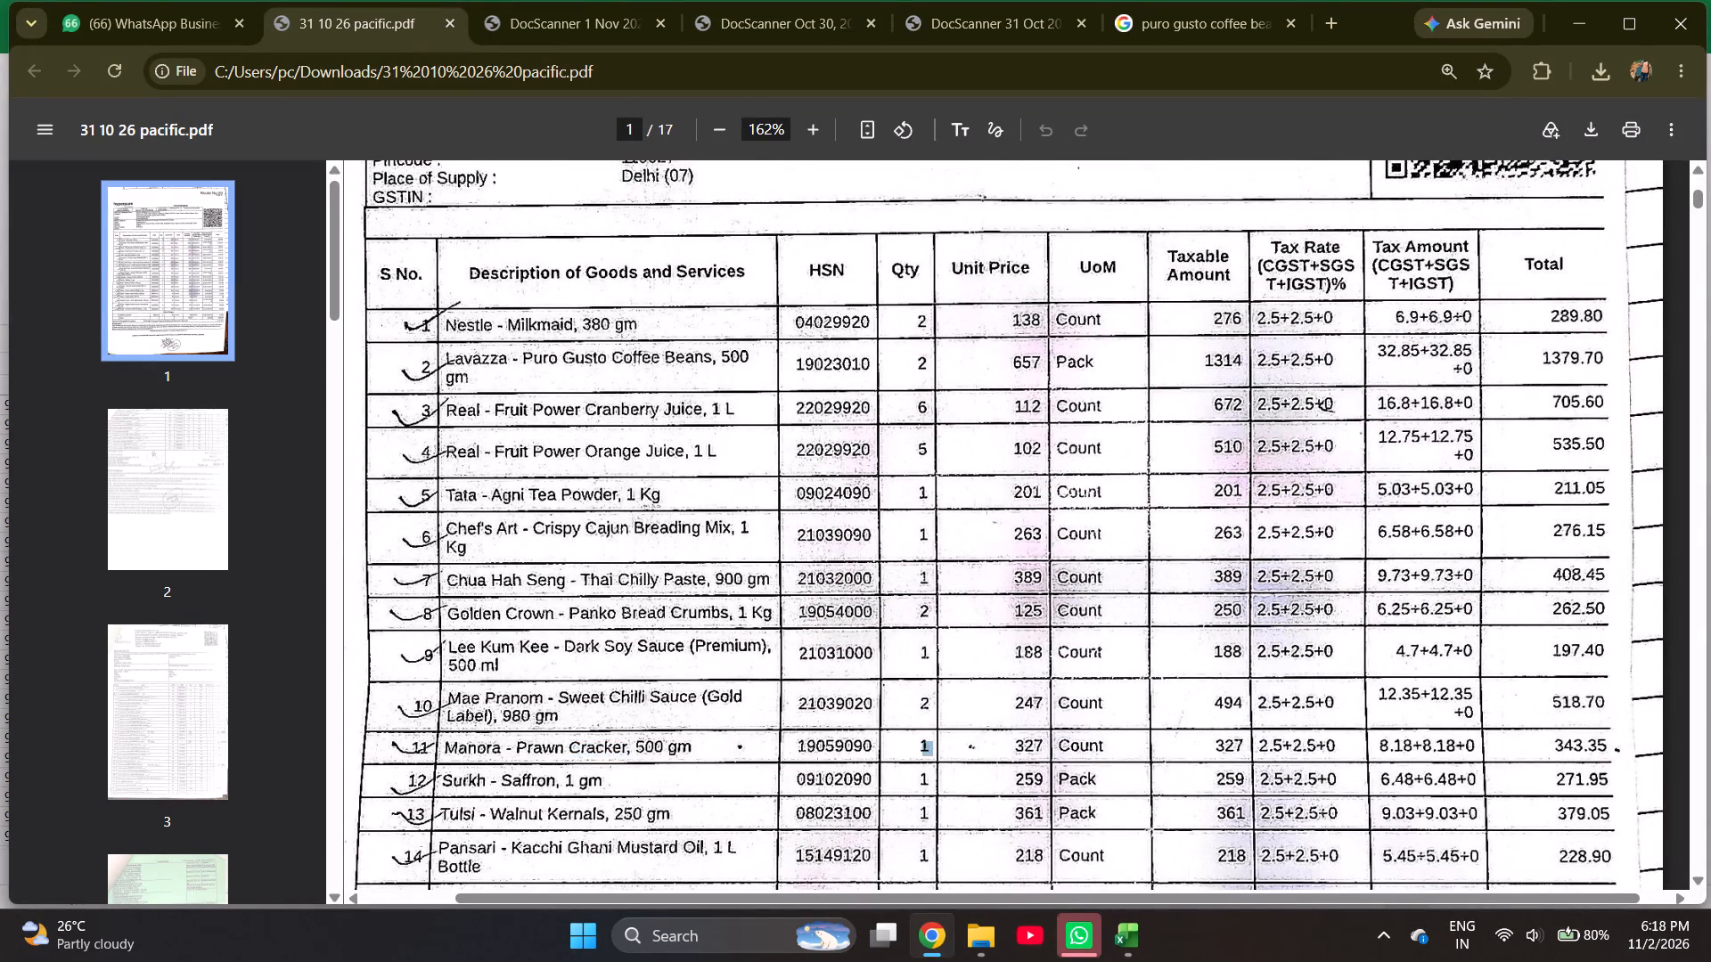
scroll(944, 739, "up", 2)
Re-enter quantities 2 for Milk maid 400gm, 2 for ROASTED COFFEE BEANS, 6 for Cranberry Juice, 5 for Orange Juice and 1 for STAFF TEA.
key("alt+Tab")
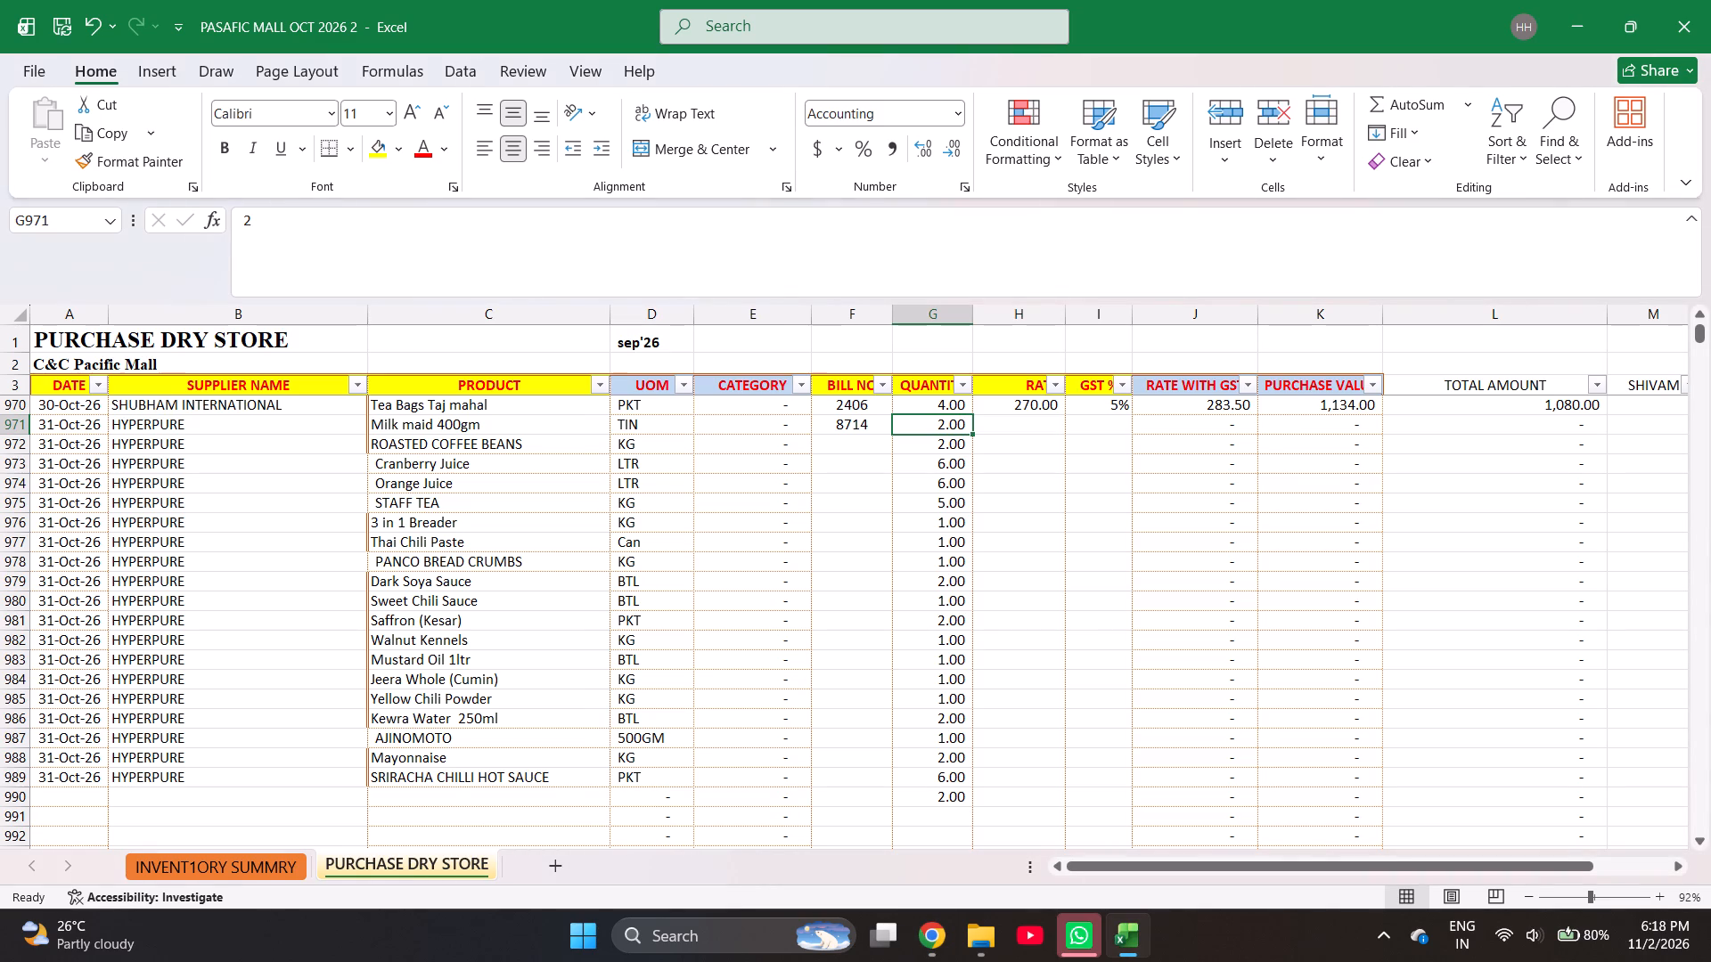
key("2")
key("Return")
key("2")
key("Return")
key("alt+Tab")
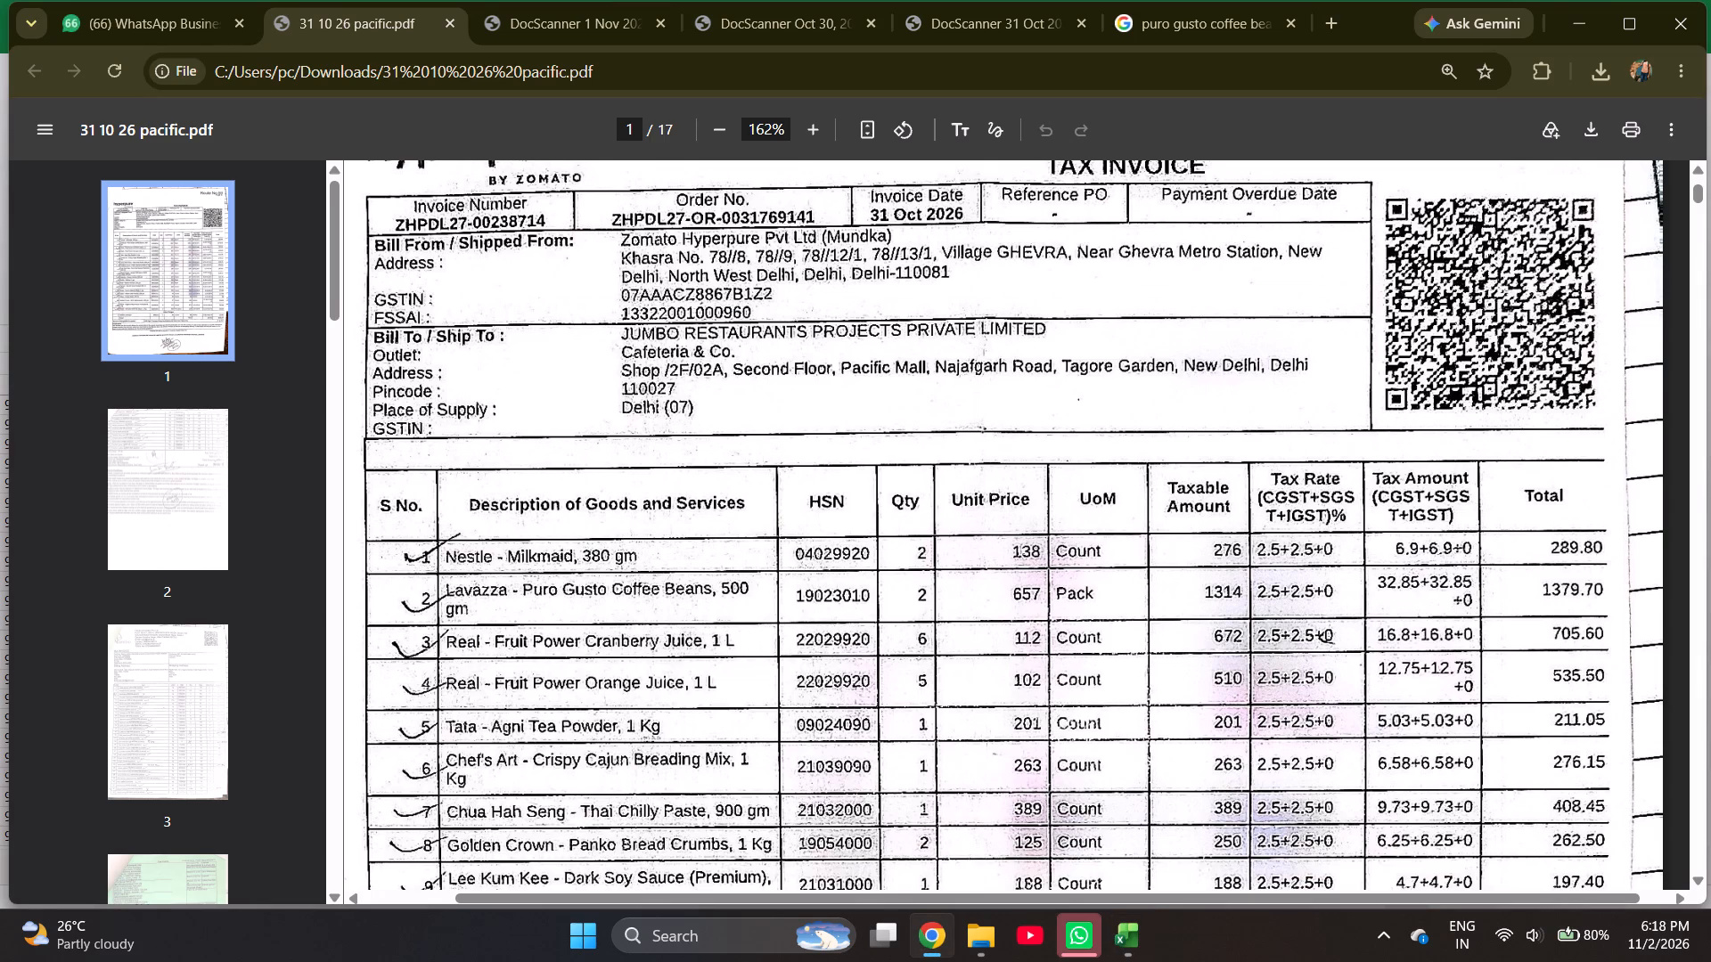
key("alt+Tab")
key("6")
key("Return")
key("5")
key("Return")
key("1")
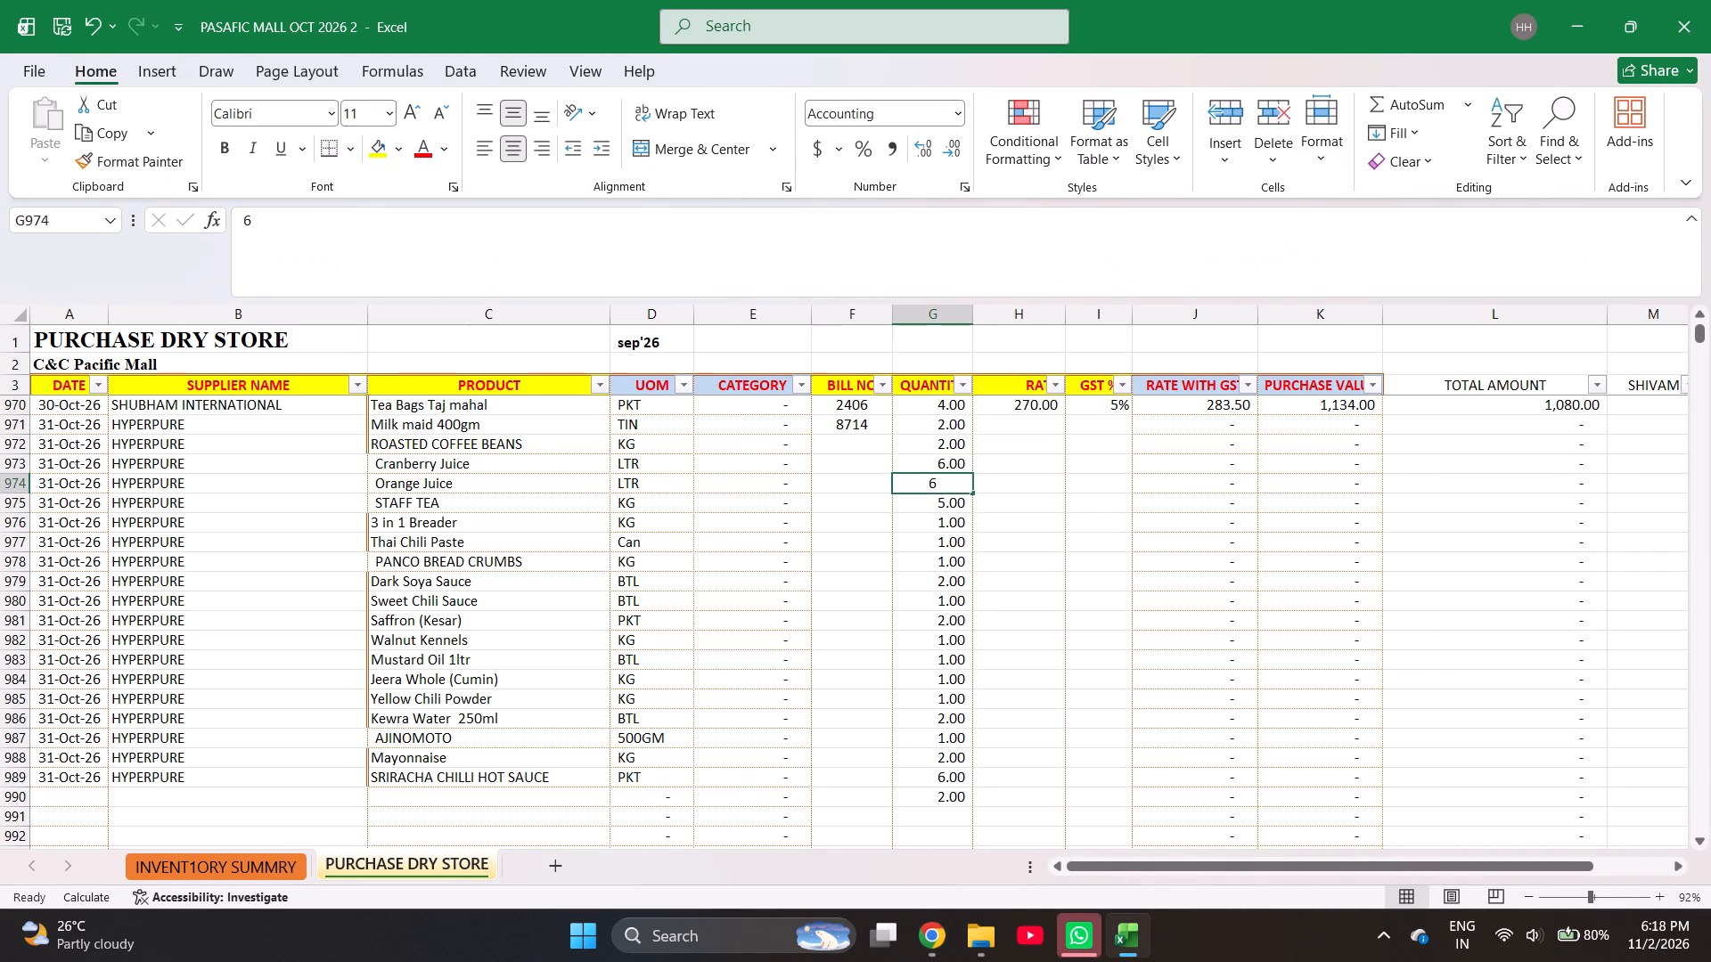
key("Return")
Re-enter quantities 1 for 3 in 1 Breader, 1 for Thai Chili Paste, 2 for PANCO BREAD CRUMBS and 1 for Dark Soya Sauce.
key("alt+Tab")
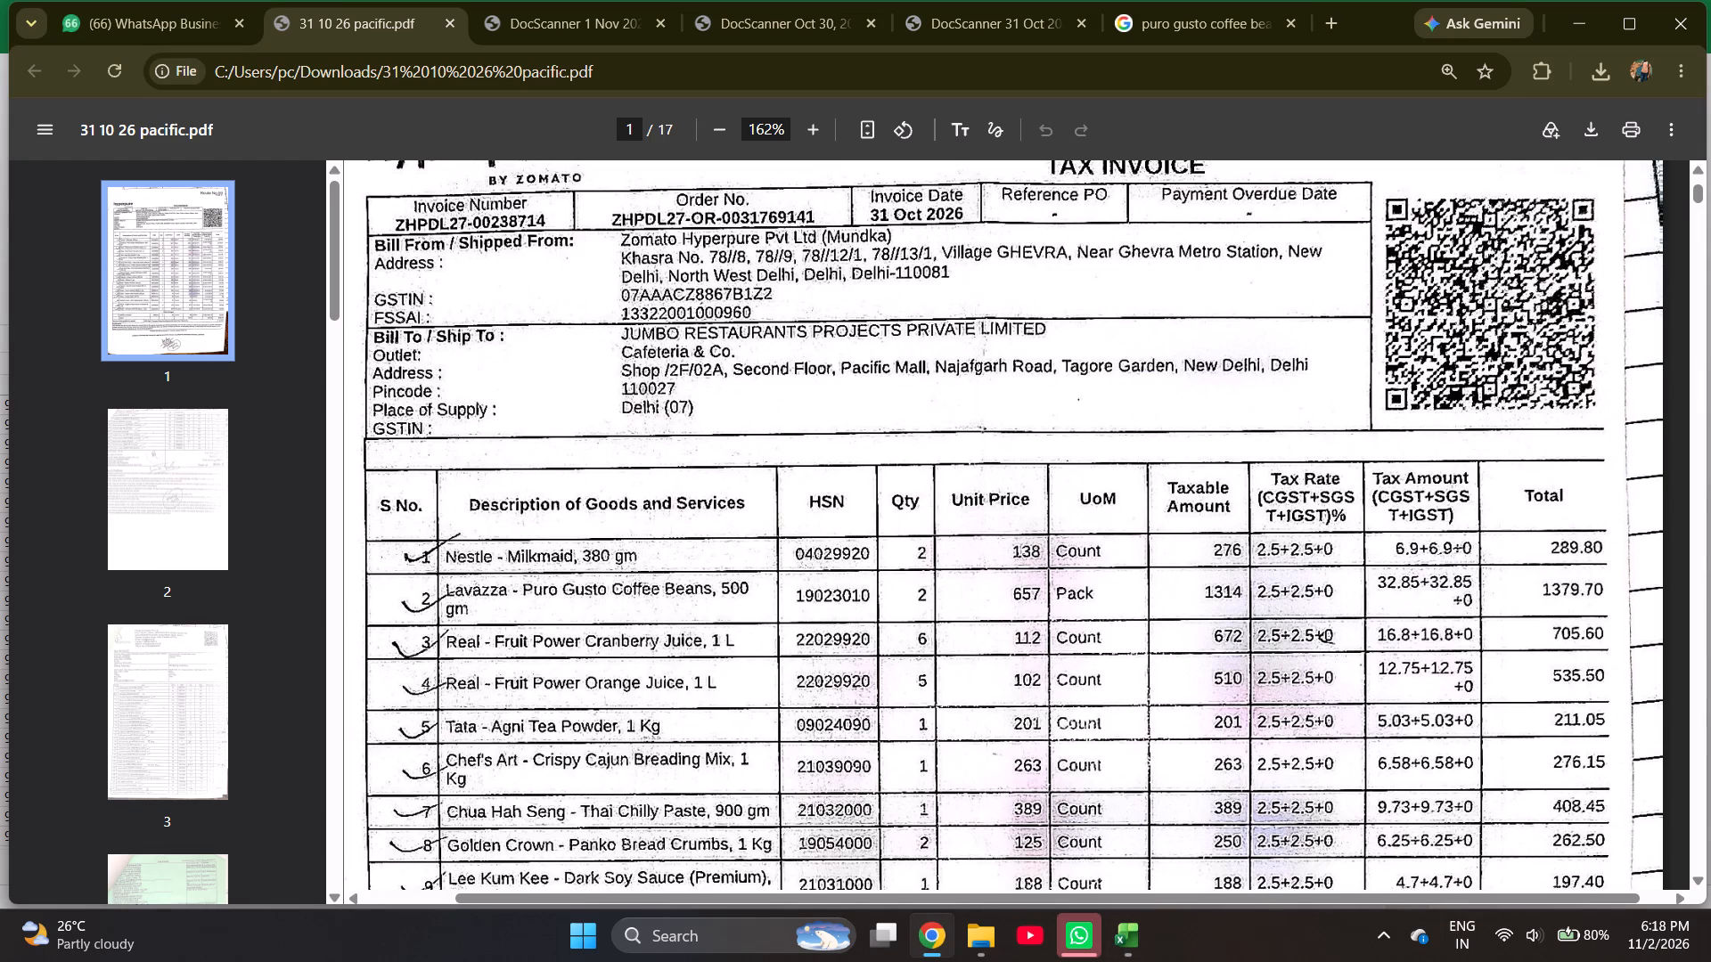
key("alt+Tab")
key("1")
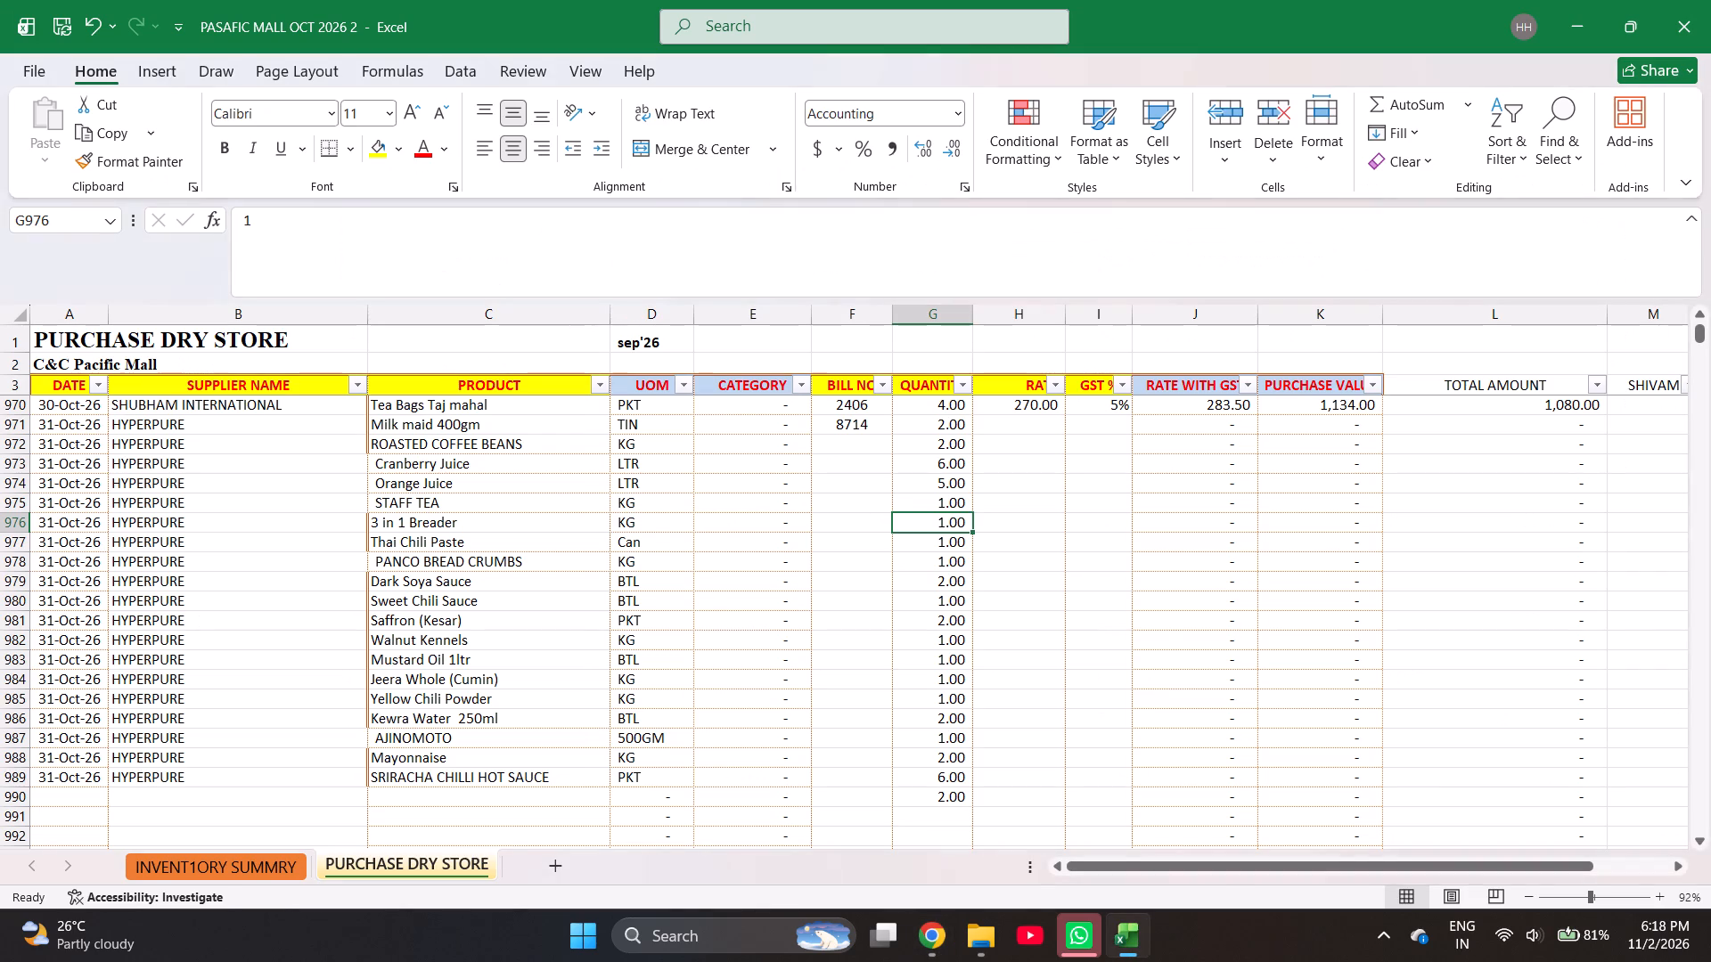
key("Return")
key("1")
key("Return")
key("2")
key("Return")
key("1")
key("Return")
Following the invoice, set quantity 2 for Sweet Chili Sauce and 1 each for Saffron, Walnut Kennels, Mustard Oil 1ltr and Jeera Whole.
key("alt+Tab")
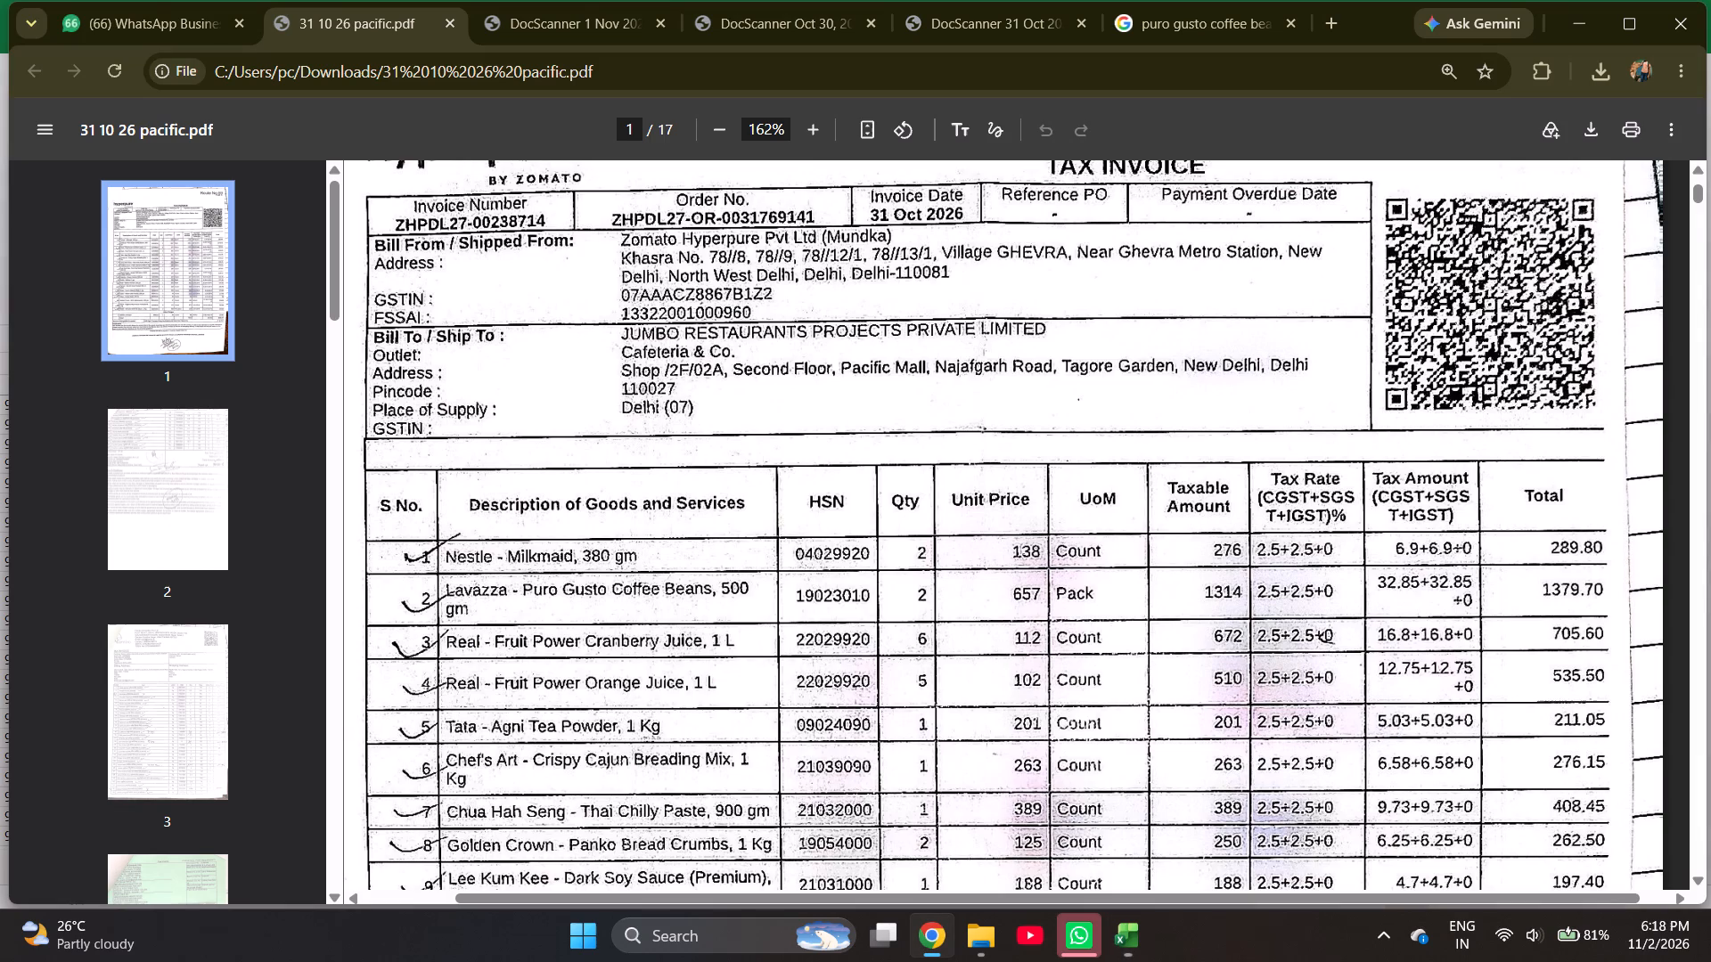
scroll(944, 739, "down", 1)
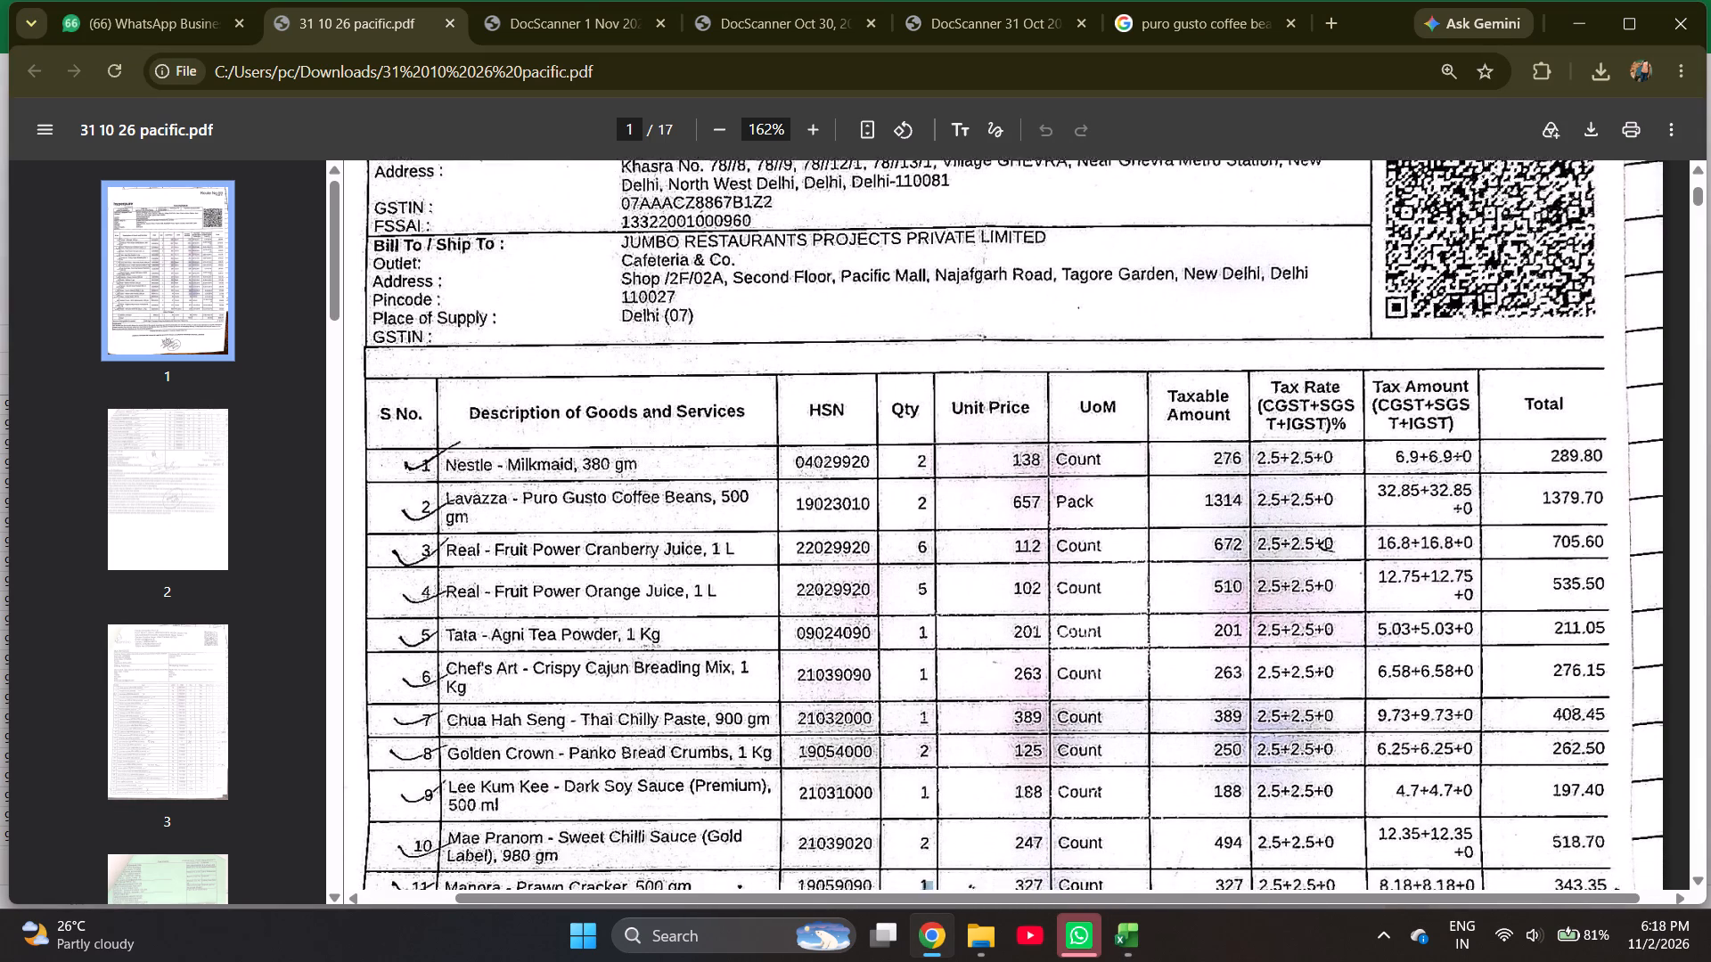
scroll(944, 739, "down", 1)
key("alt+Tab")
key("2")
key("Return")
key("alt+Tab")
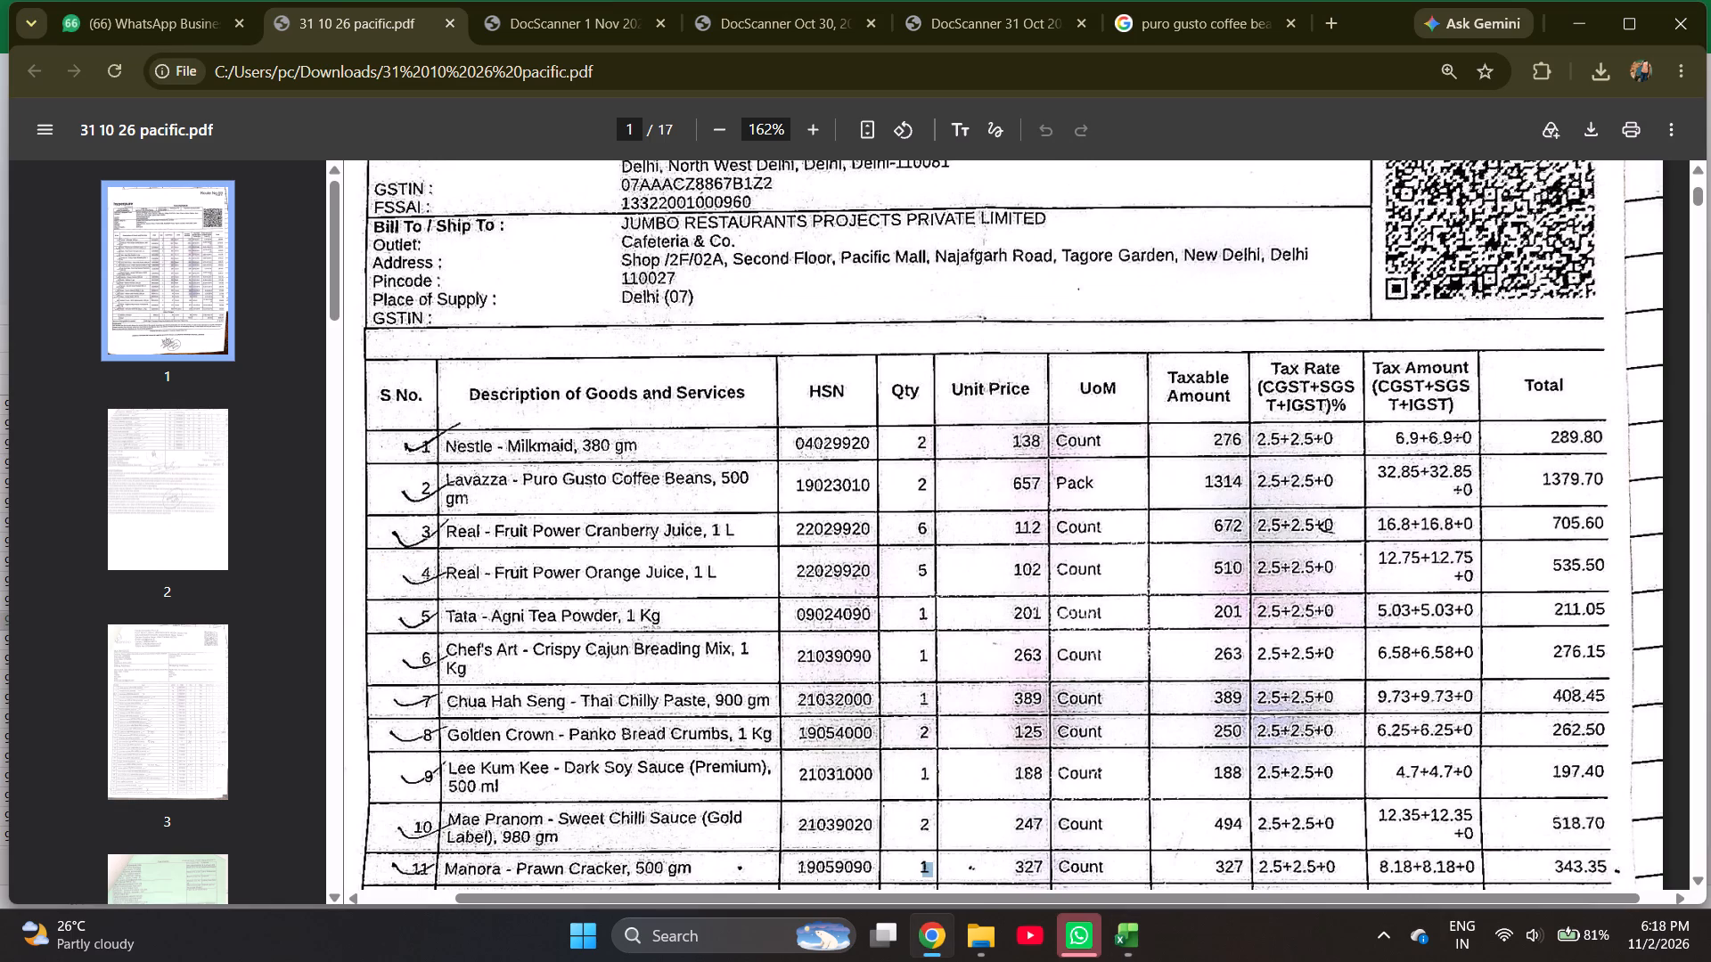
scroll(944, 739, "down", 2)
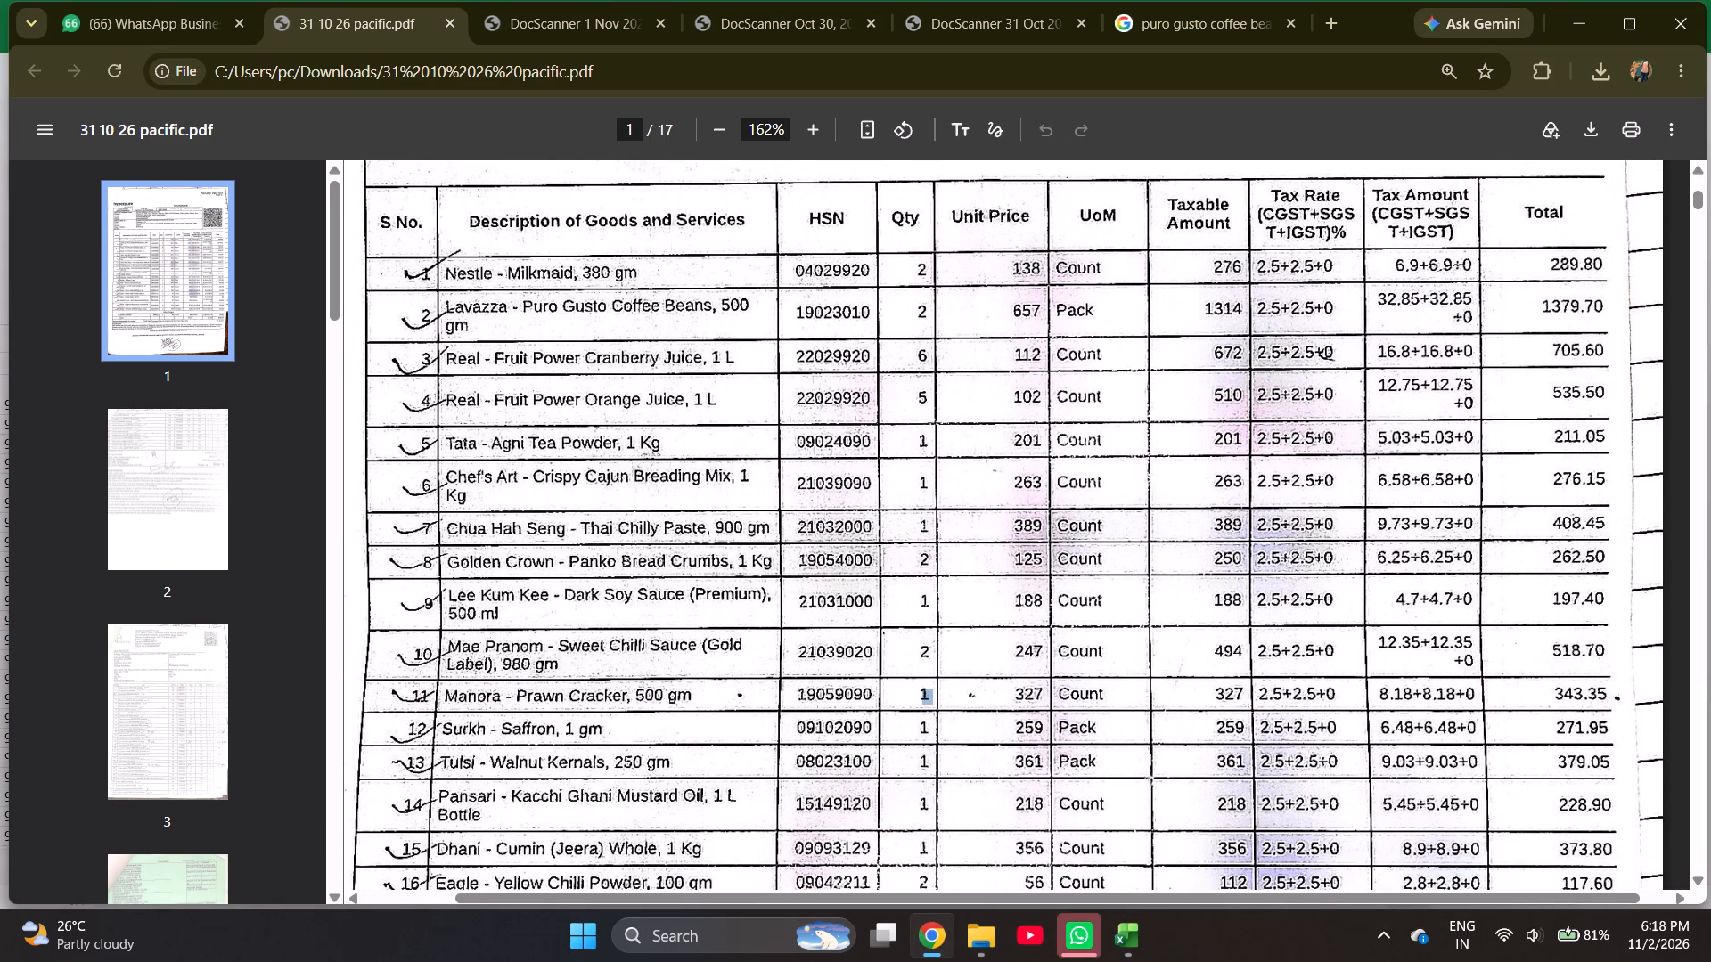
key("alt+Tab")
key("1")
key("Return")
key("1")
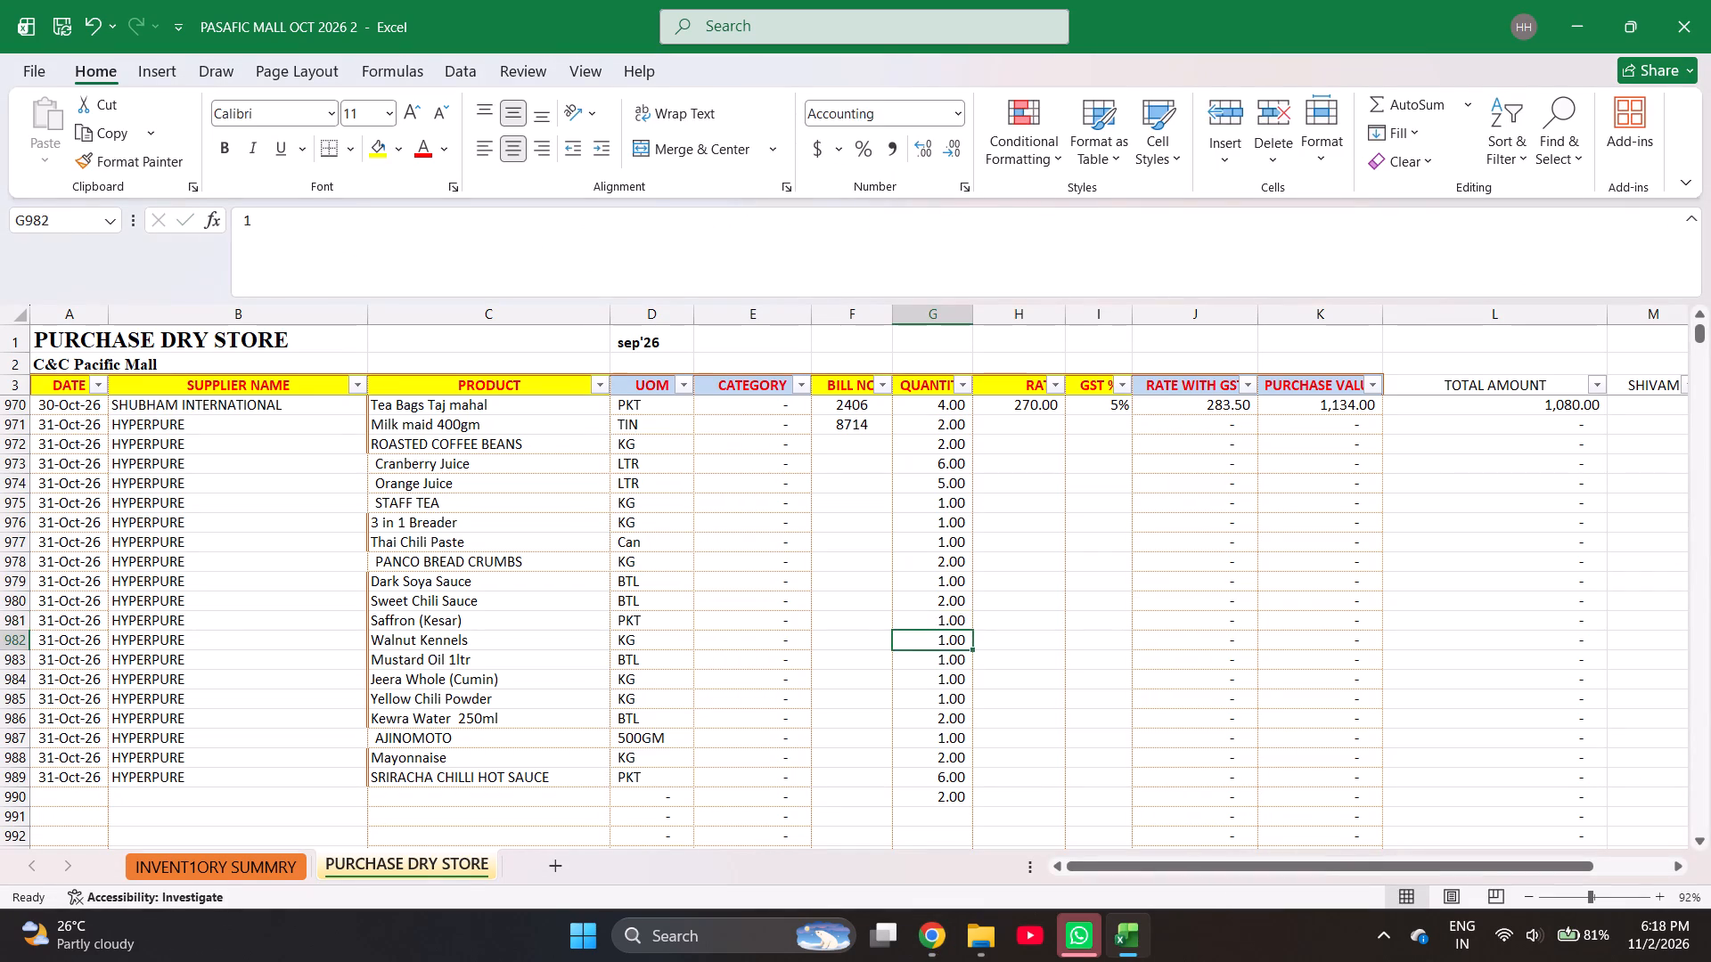
key("Return")
key("1")
key("Return")
key("1")
key("Return")
Set the quantities to 2 for Yellow Chili Powder, 1 for Kewra Water 250ml and 2 for AJINOMOTO, following the invoice.
key("alt+Tab")
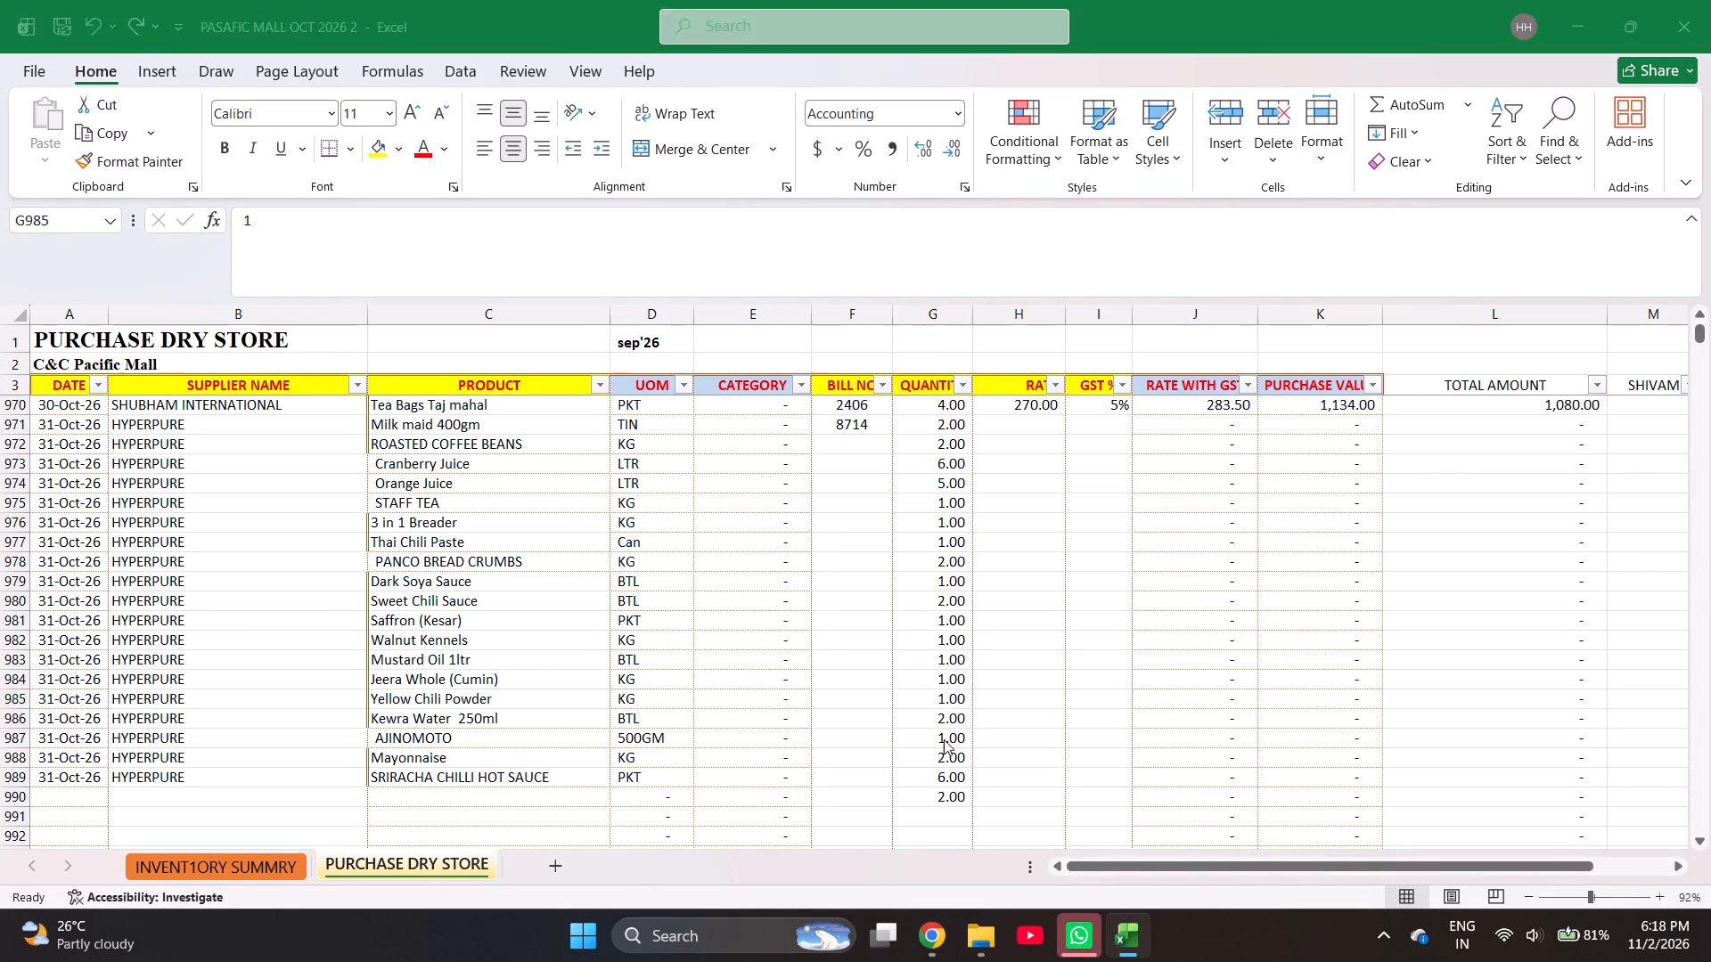
scroll(944, 739, "down", 2)
key("alt+Tab")
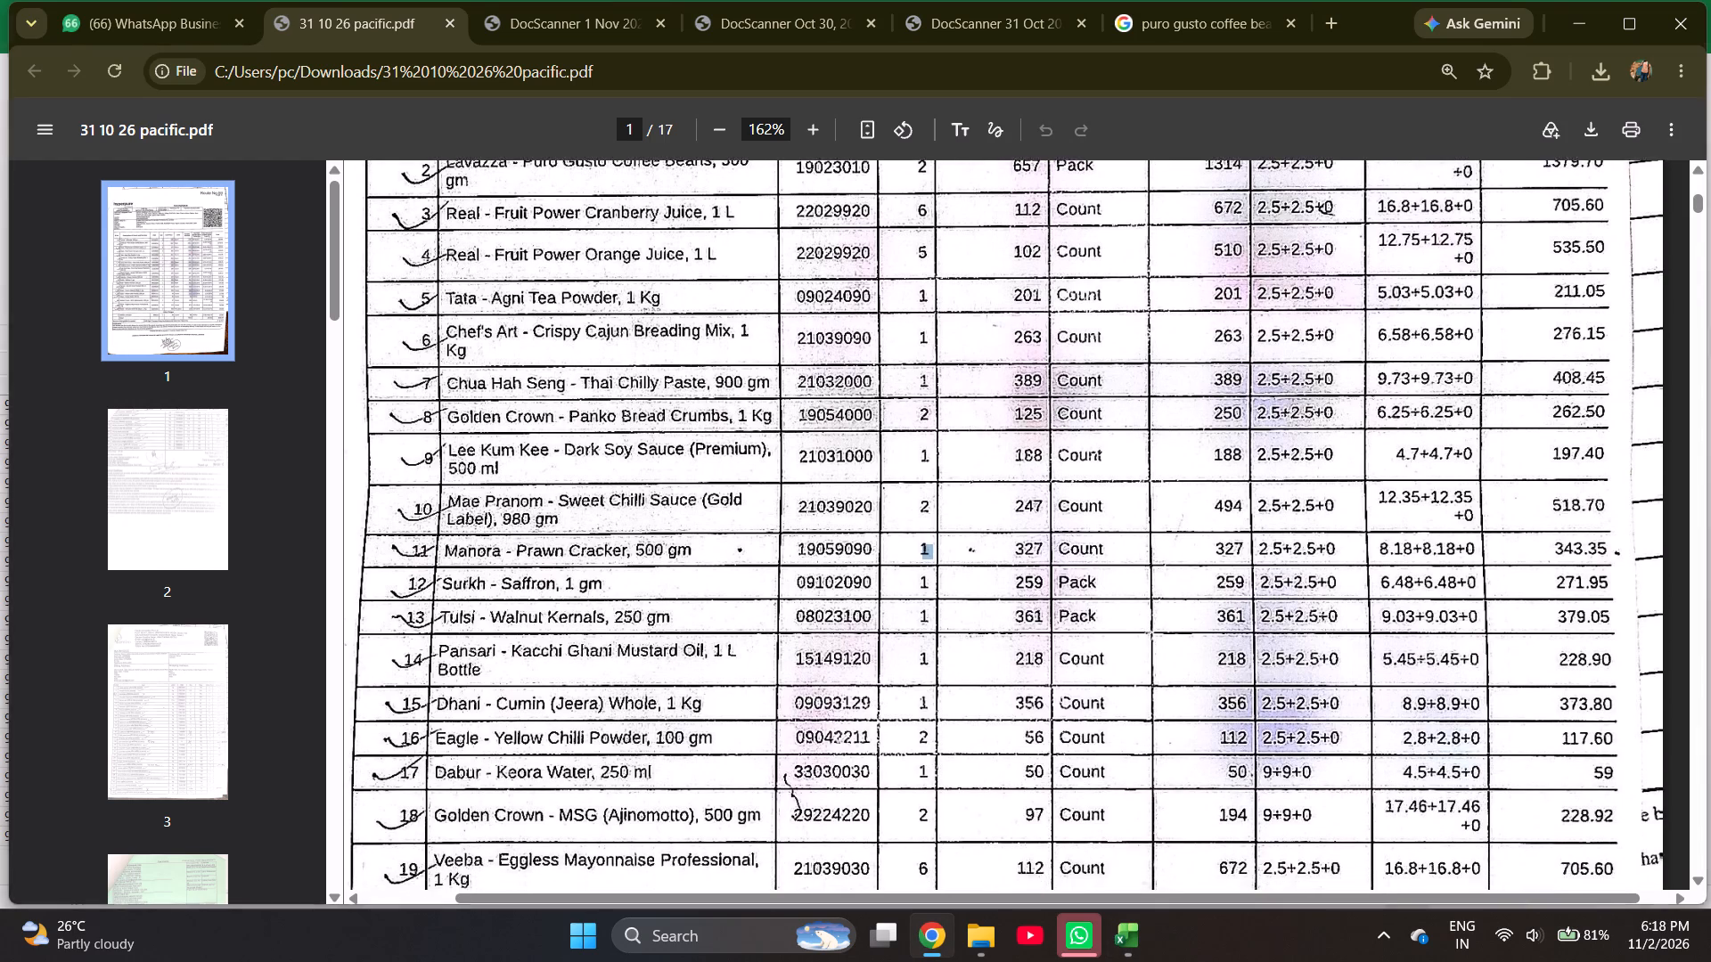
key("2")
key("Return")
key("1")
key("Return")
key("2")
key("Return")
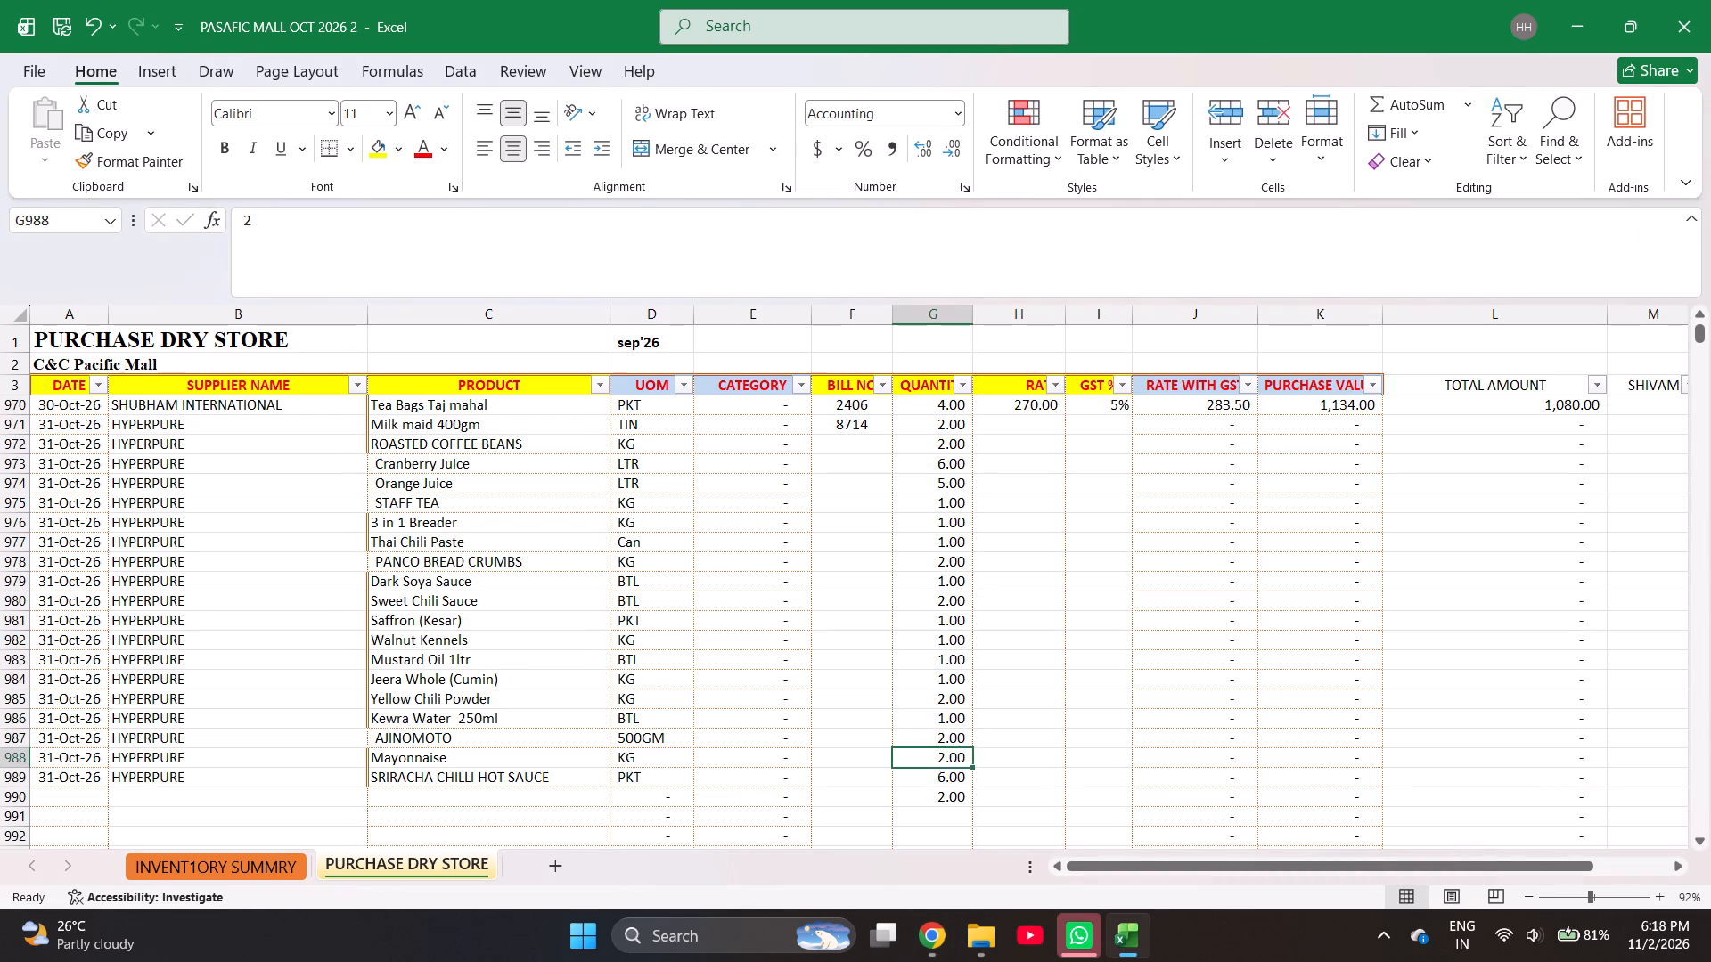
Set the quantities to 6 for Mayonnaise and 2 for SRIRACHA CHILLI HOT SAUCE, following the invoice.
key("alt+Tab")
scroll(944, 739, "down", 2)
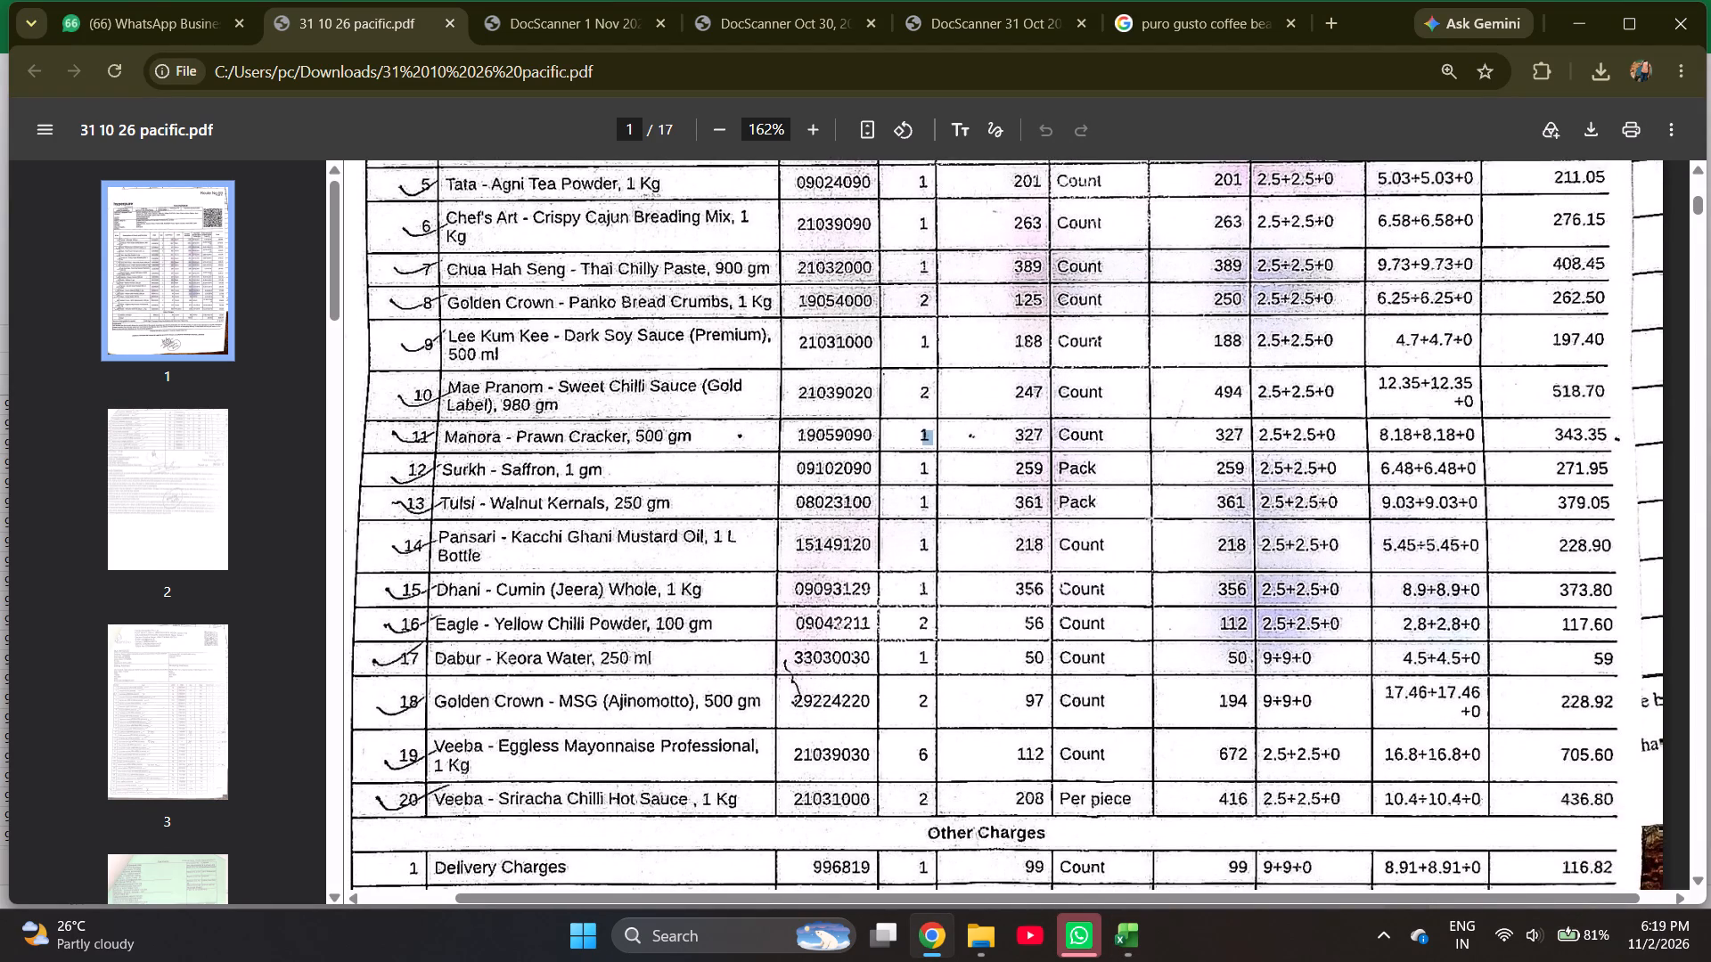
key("alt+Tab")
key("6")
key("Return")
key("2")
key("Return")
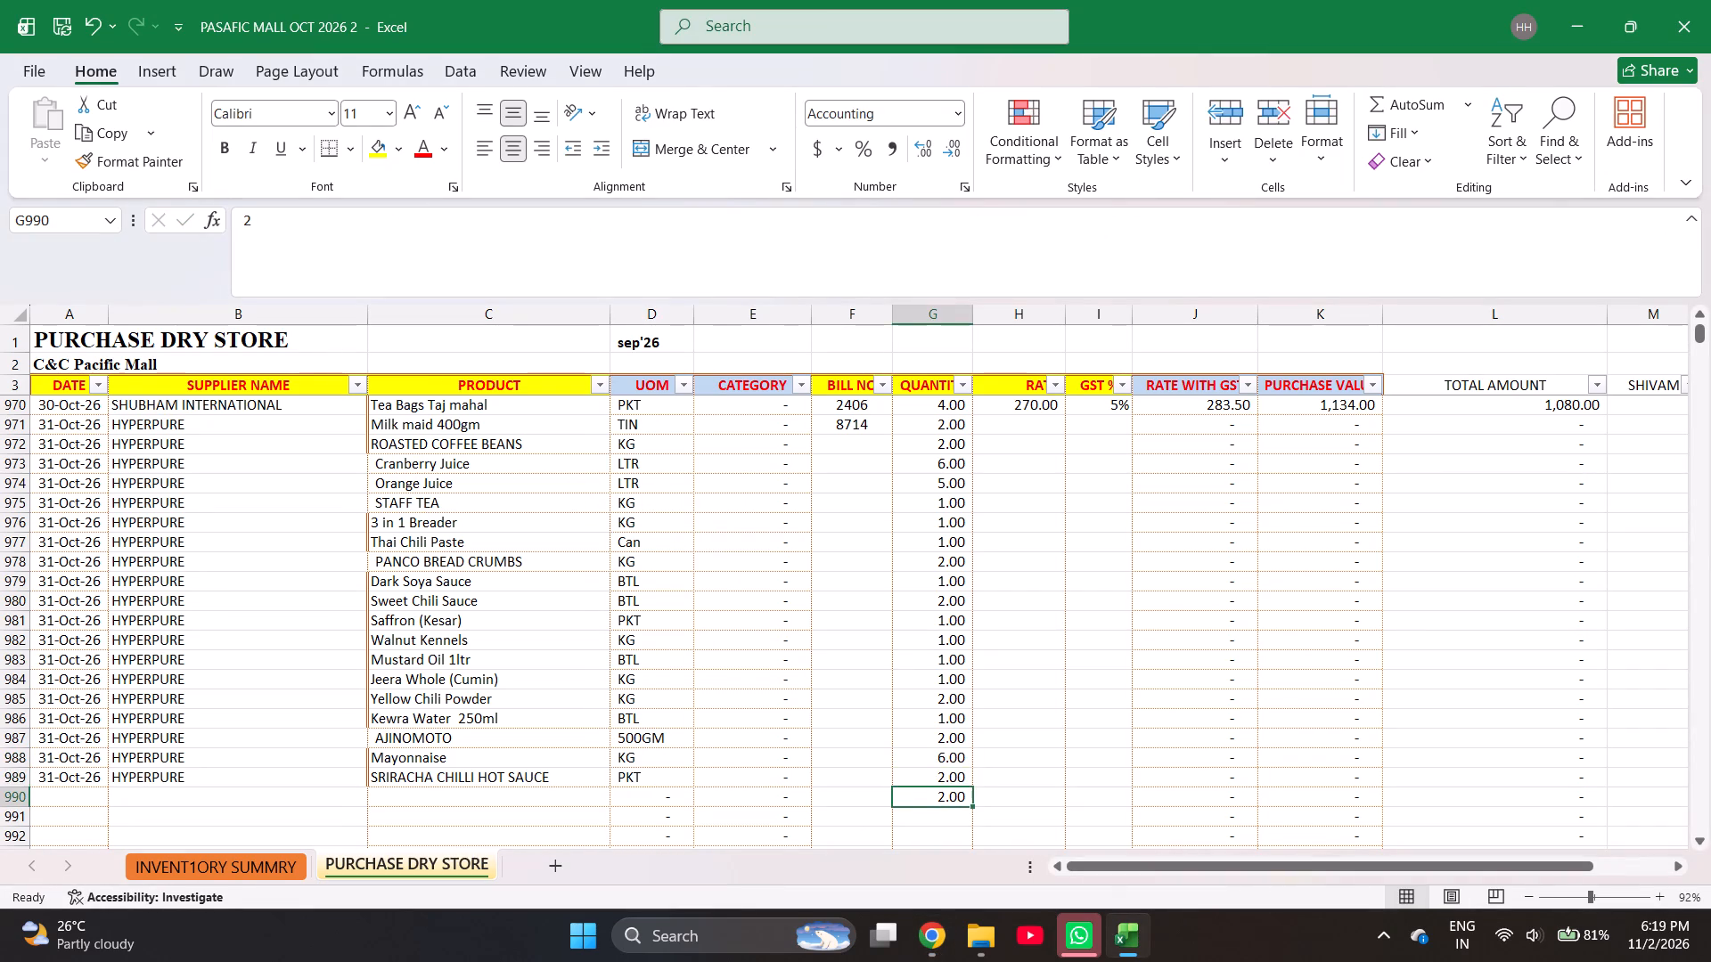
Clear the surplus quantity in row 990, below the SRIRACHA CHILLI HOT SAUCE row.
key("Delete")
key("Left")
key("Right")
Highlight the Prawn Cracker item's unit price in the invoice and enter rate 138 for Milk maid 400gm.
key("Right")
key("ctrl+Up")
key("Down")
key("alt+Tab")
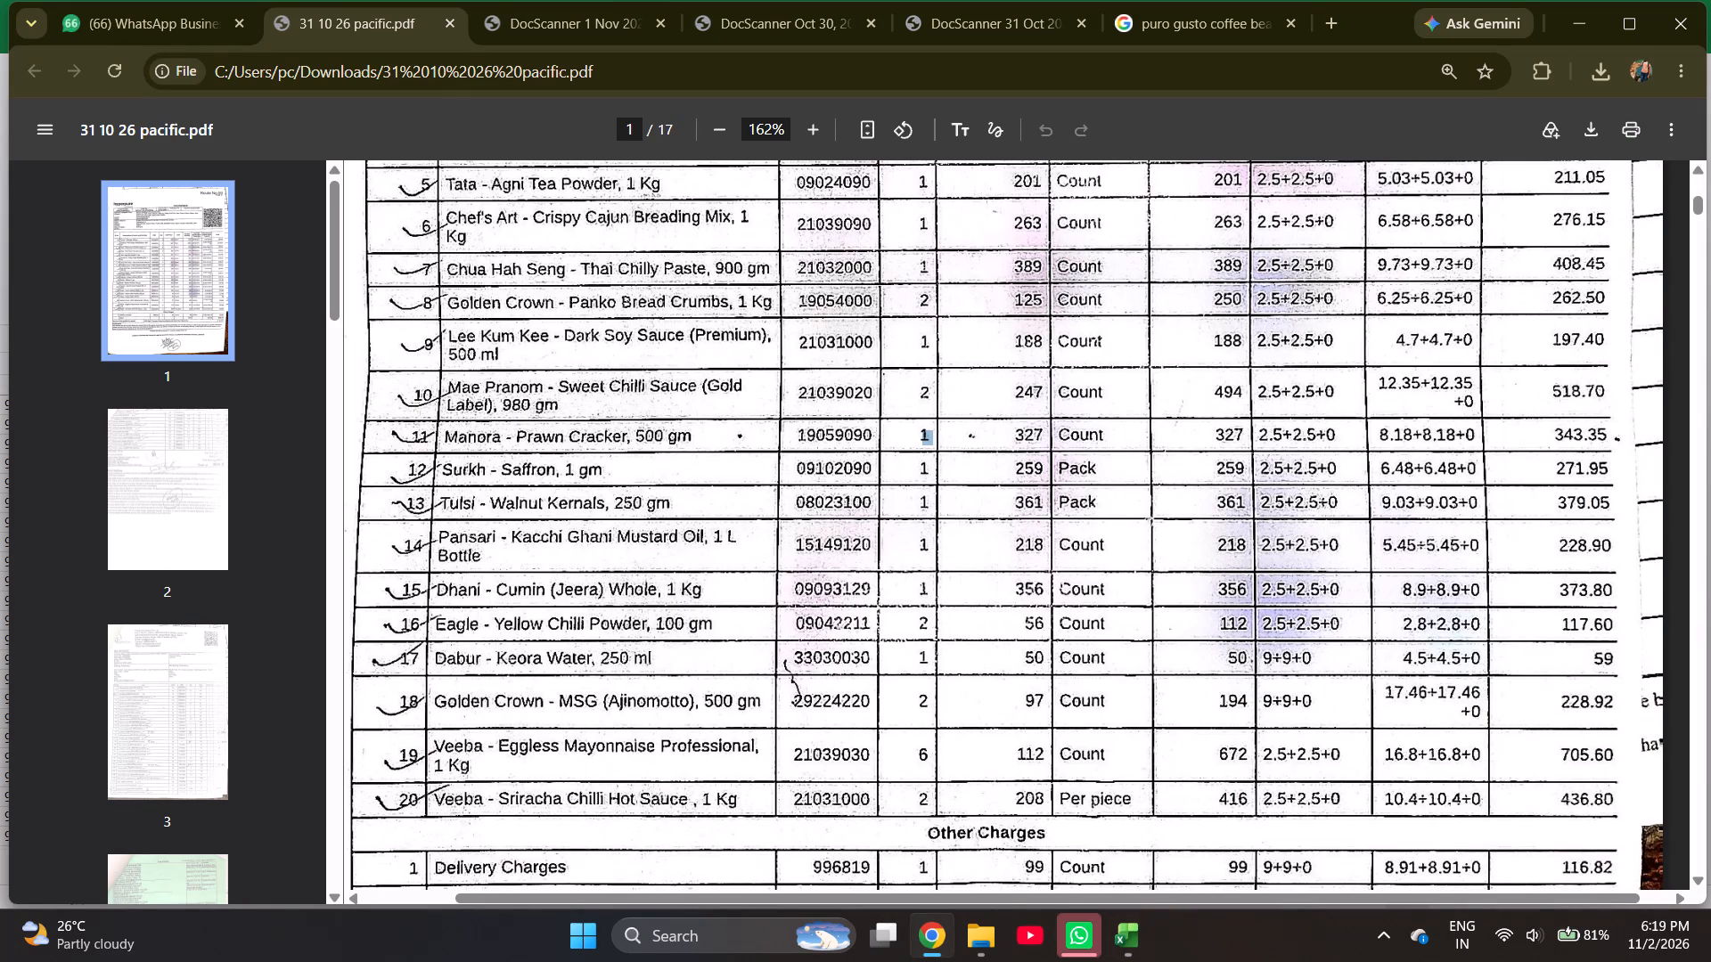
left_click_drag(1009, 440, 1053, 429)
scroll(1053, 429, "up", 2)
key("alt+Tab")
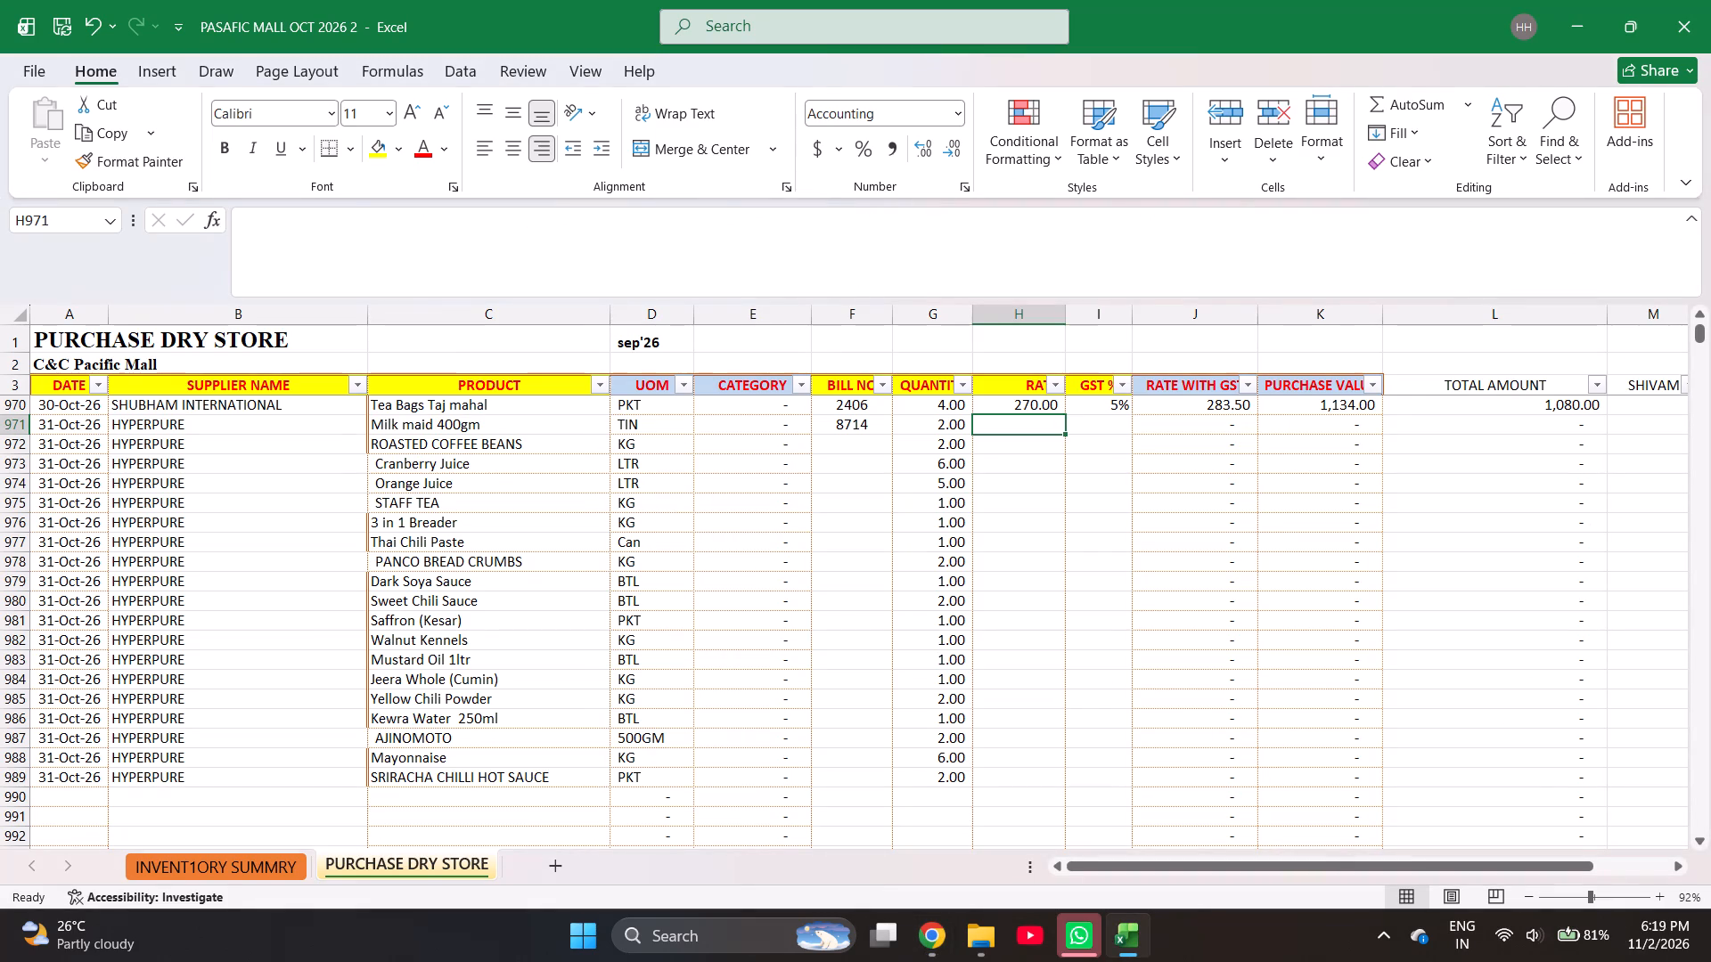
type("138")
key("Return")
key("alt+Tab")
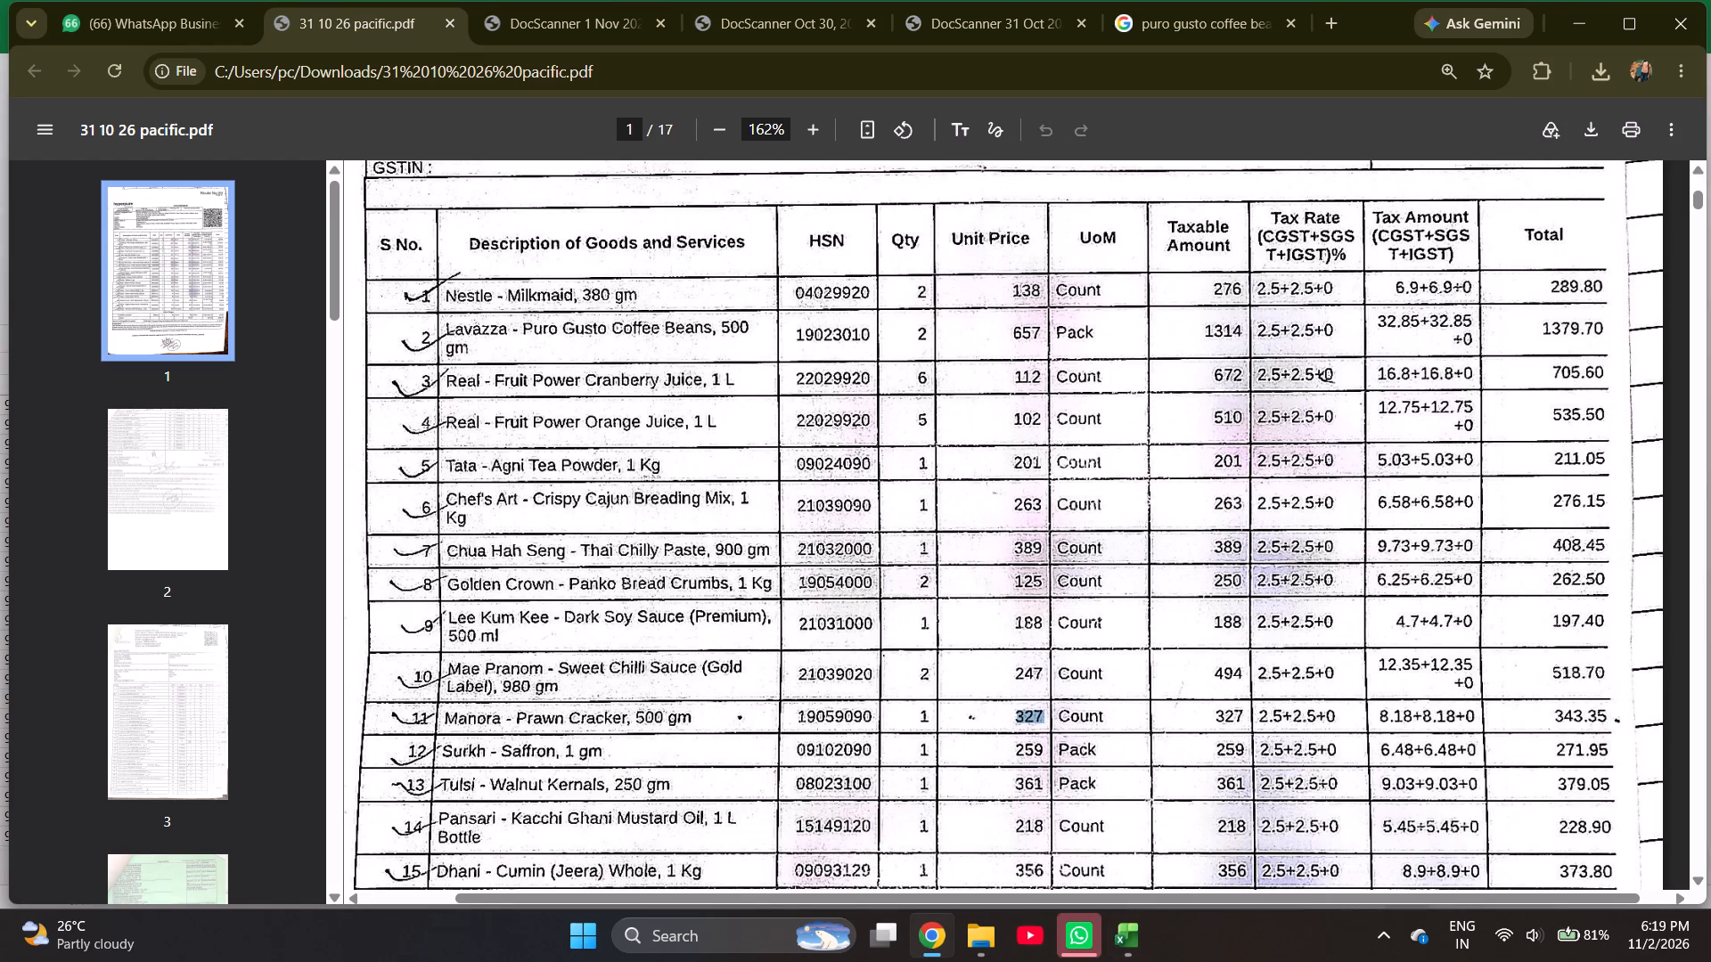
Enter the invoice rates 657 for ROASTED COFFEE BEANS, 112 for Cranberry Juice and 102 for Orange Juice.
key("alt+Tab")
type("657")
key("alt+Tab")
key("alt+Tab")
key("Return")
type("112")
key("Return")
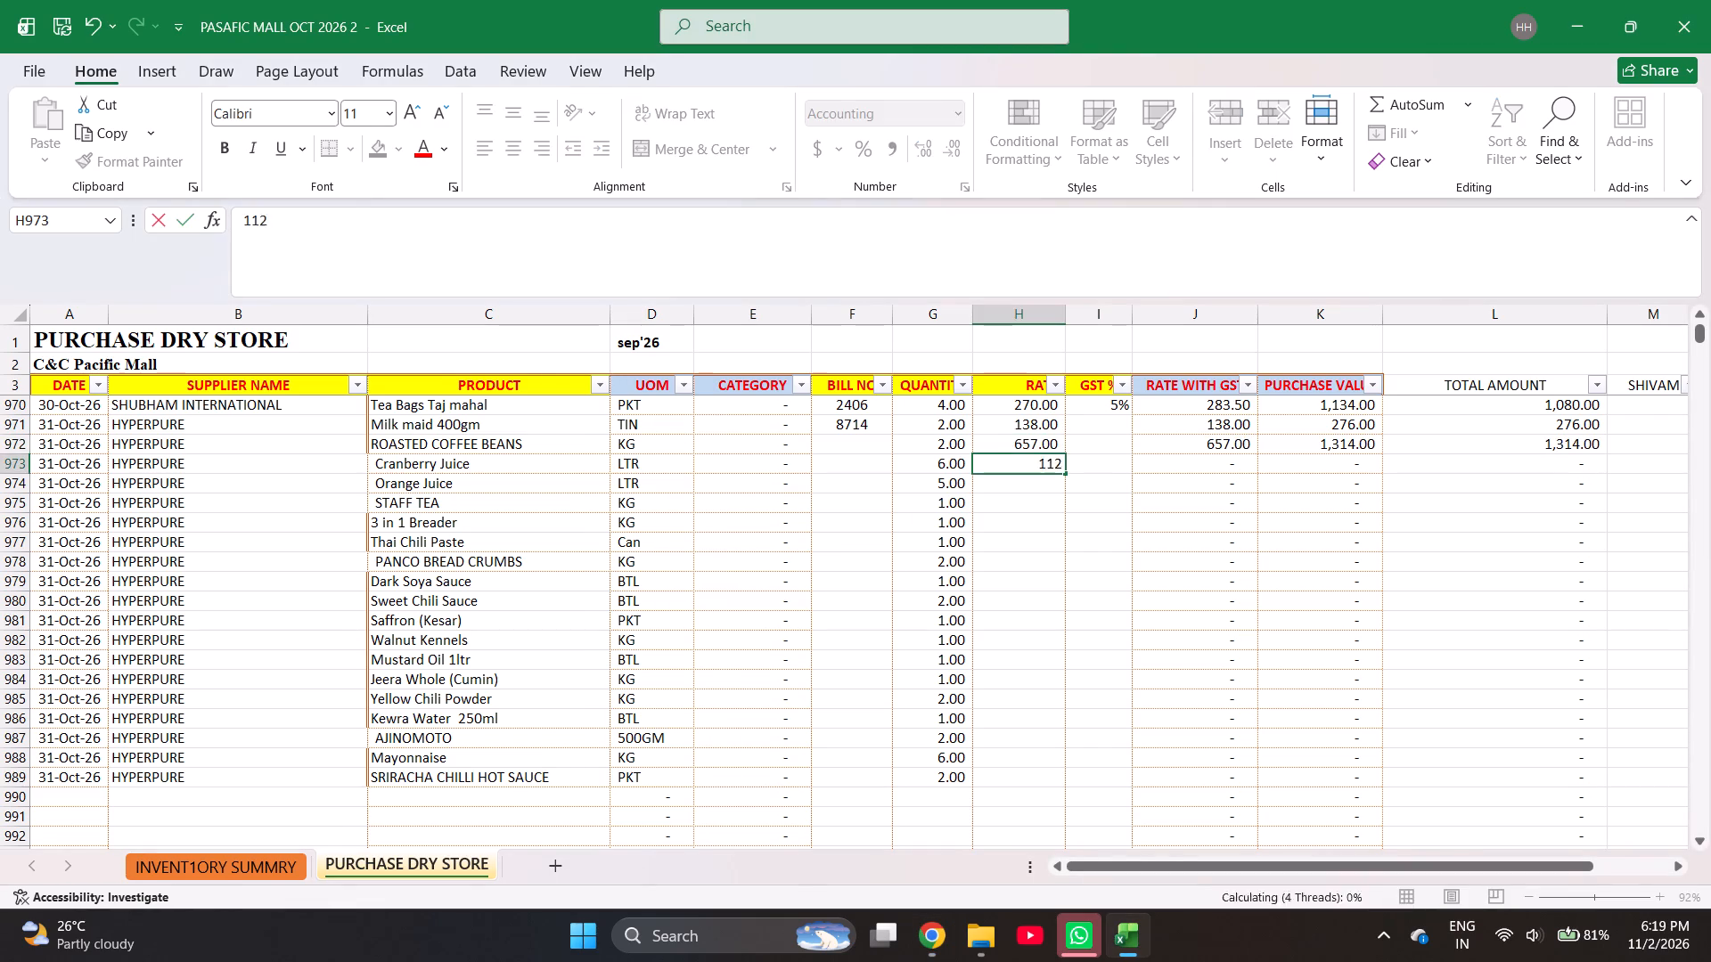
key("alt+Tab")
key("alt+Tab")
type("102")
key("Return")
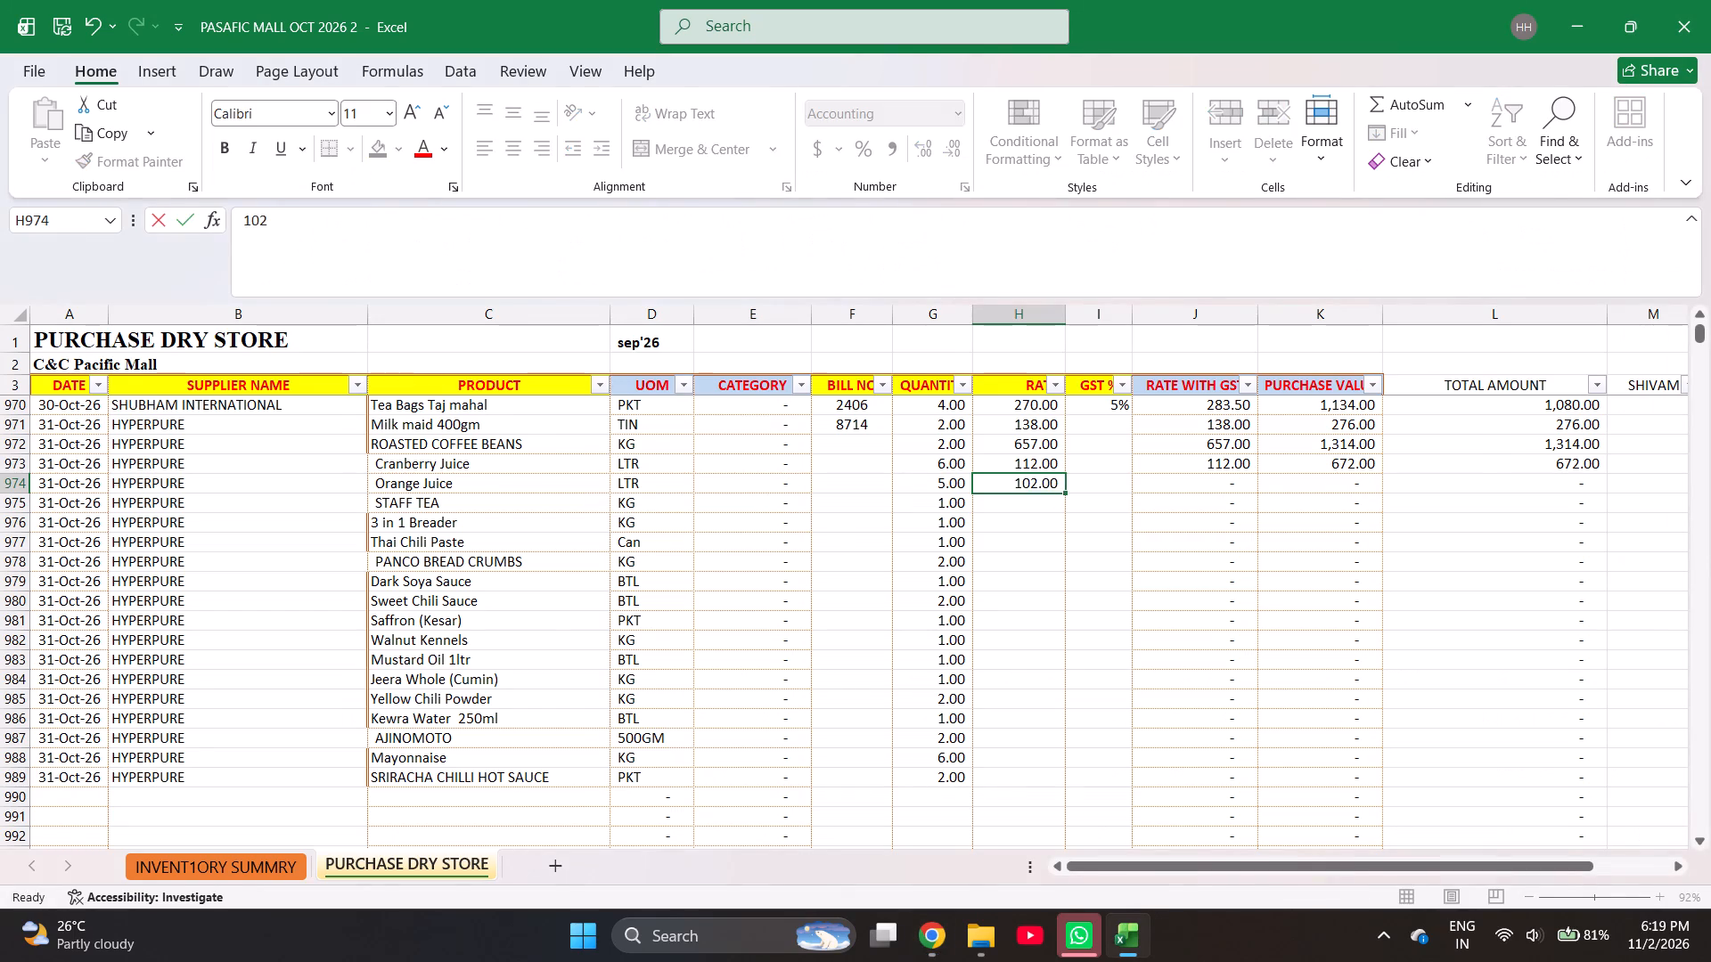
Enter the invoice rates 201 for STAFF TEA and 263 for 3 in 1 Breader.
key("alt+Tab")
key("alt+Tab")
type("201")
key("Return")
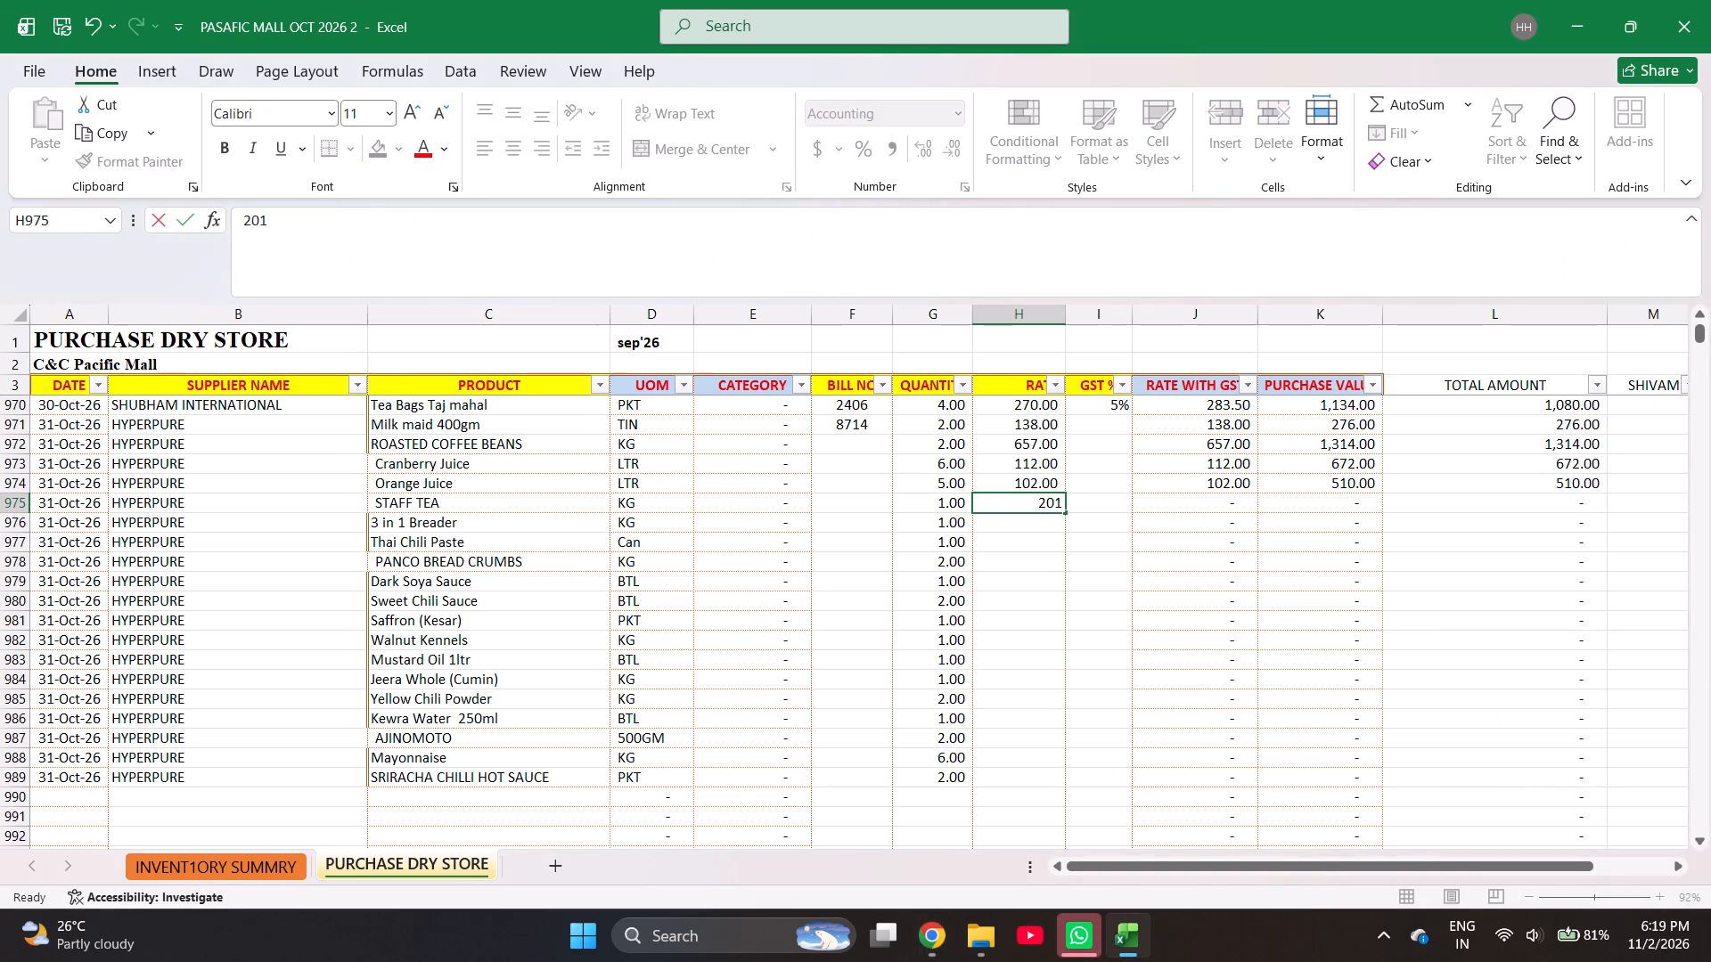
key("alt+Tab")
key("alt+Tab")
type("263")
key("Return")
Enter the invoice rates 389 for Thai Chili Paste and 125 for PANCO BREAD CRUMBS.
key("alt+Tab")
key("alt+Tab")
key("2")
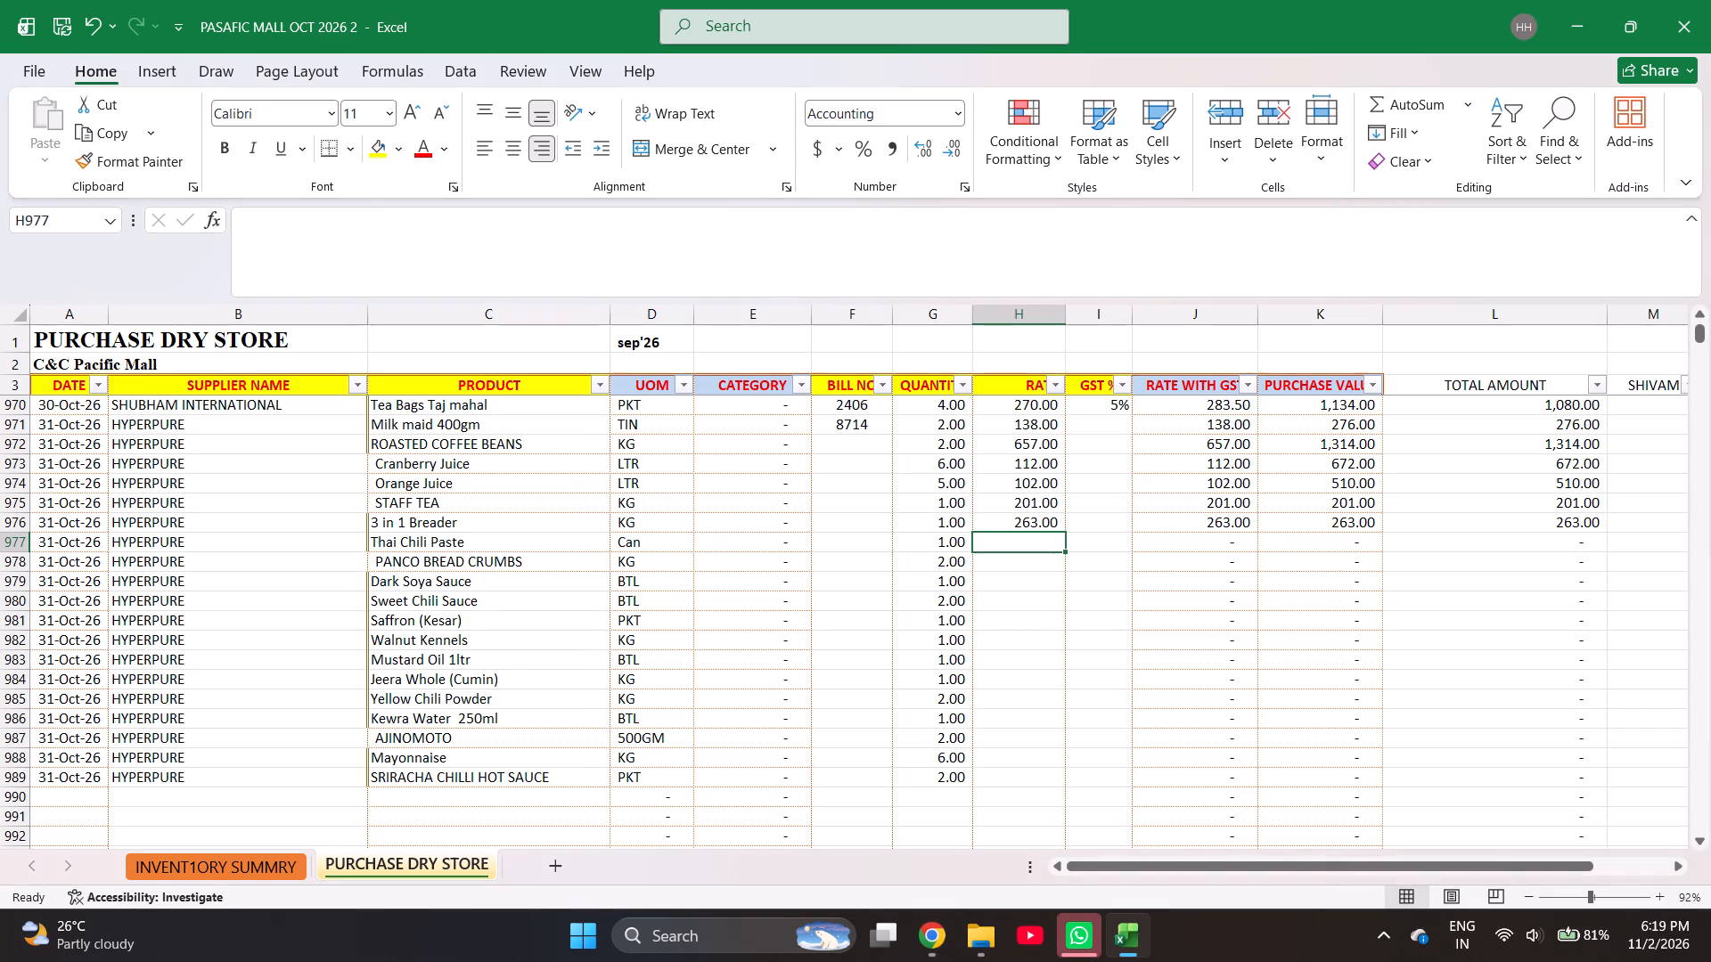
key("Escape")
type("389")
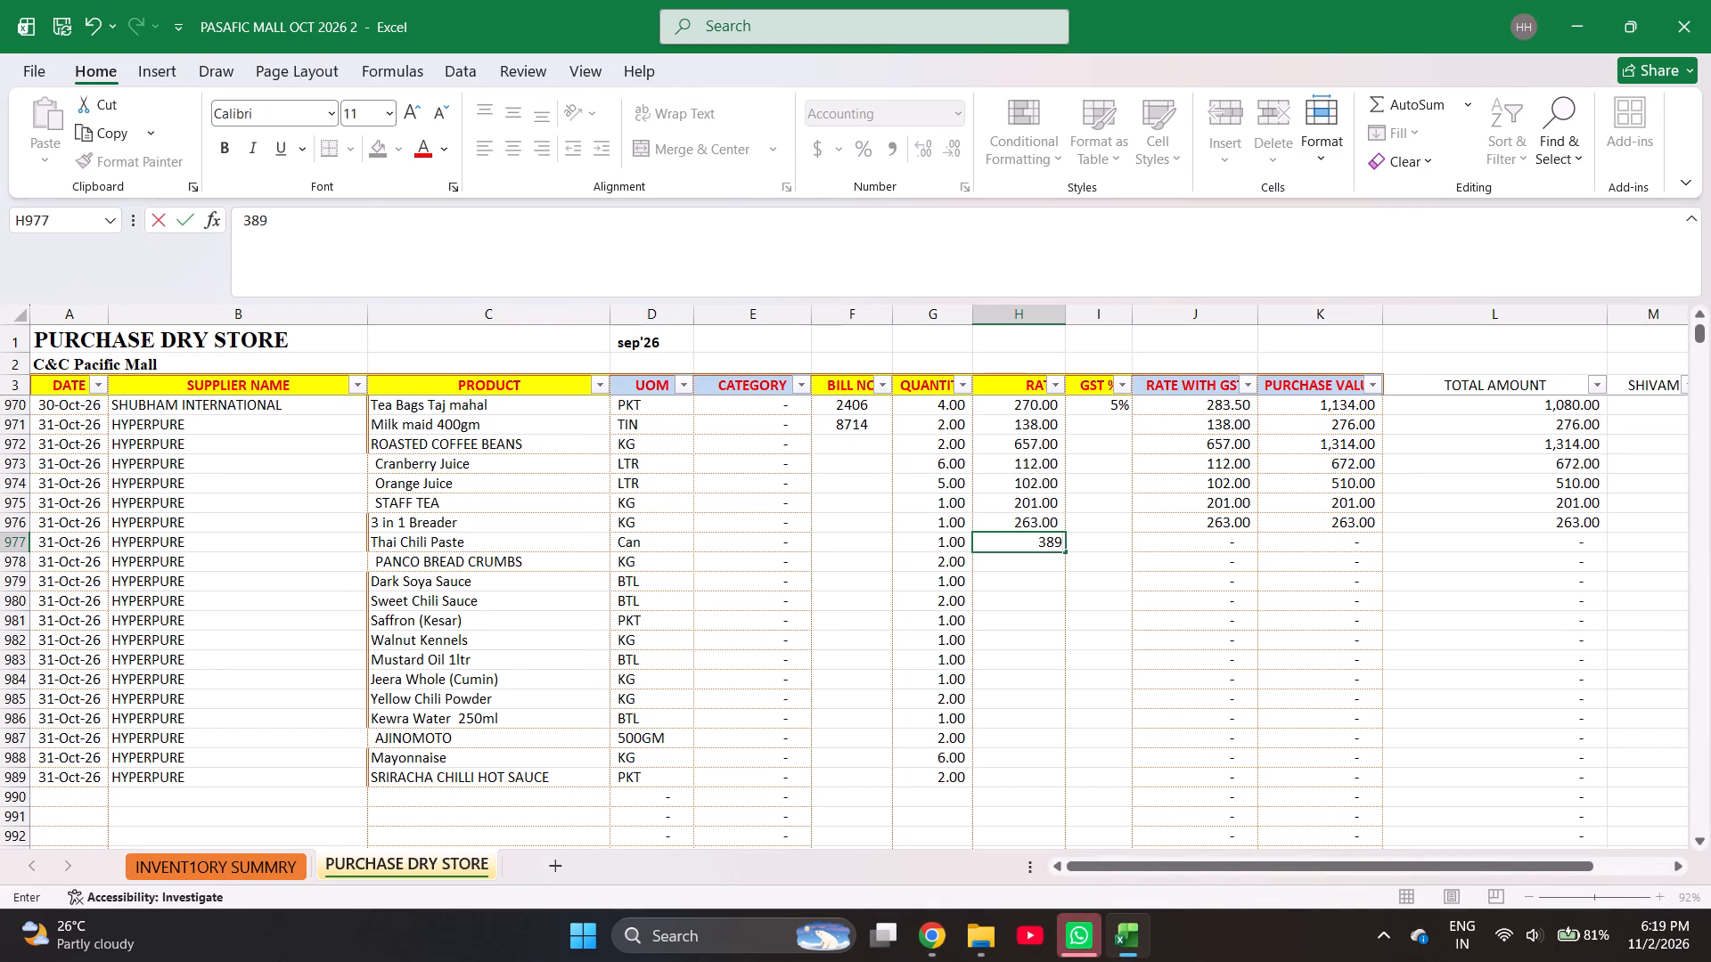
key("alt+Tab")
key("alt+Tab")
key("Return")
key("alt+Tab")
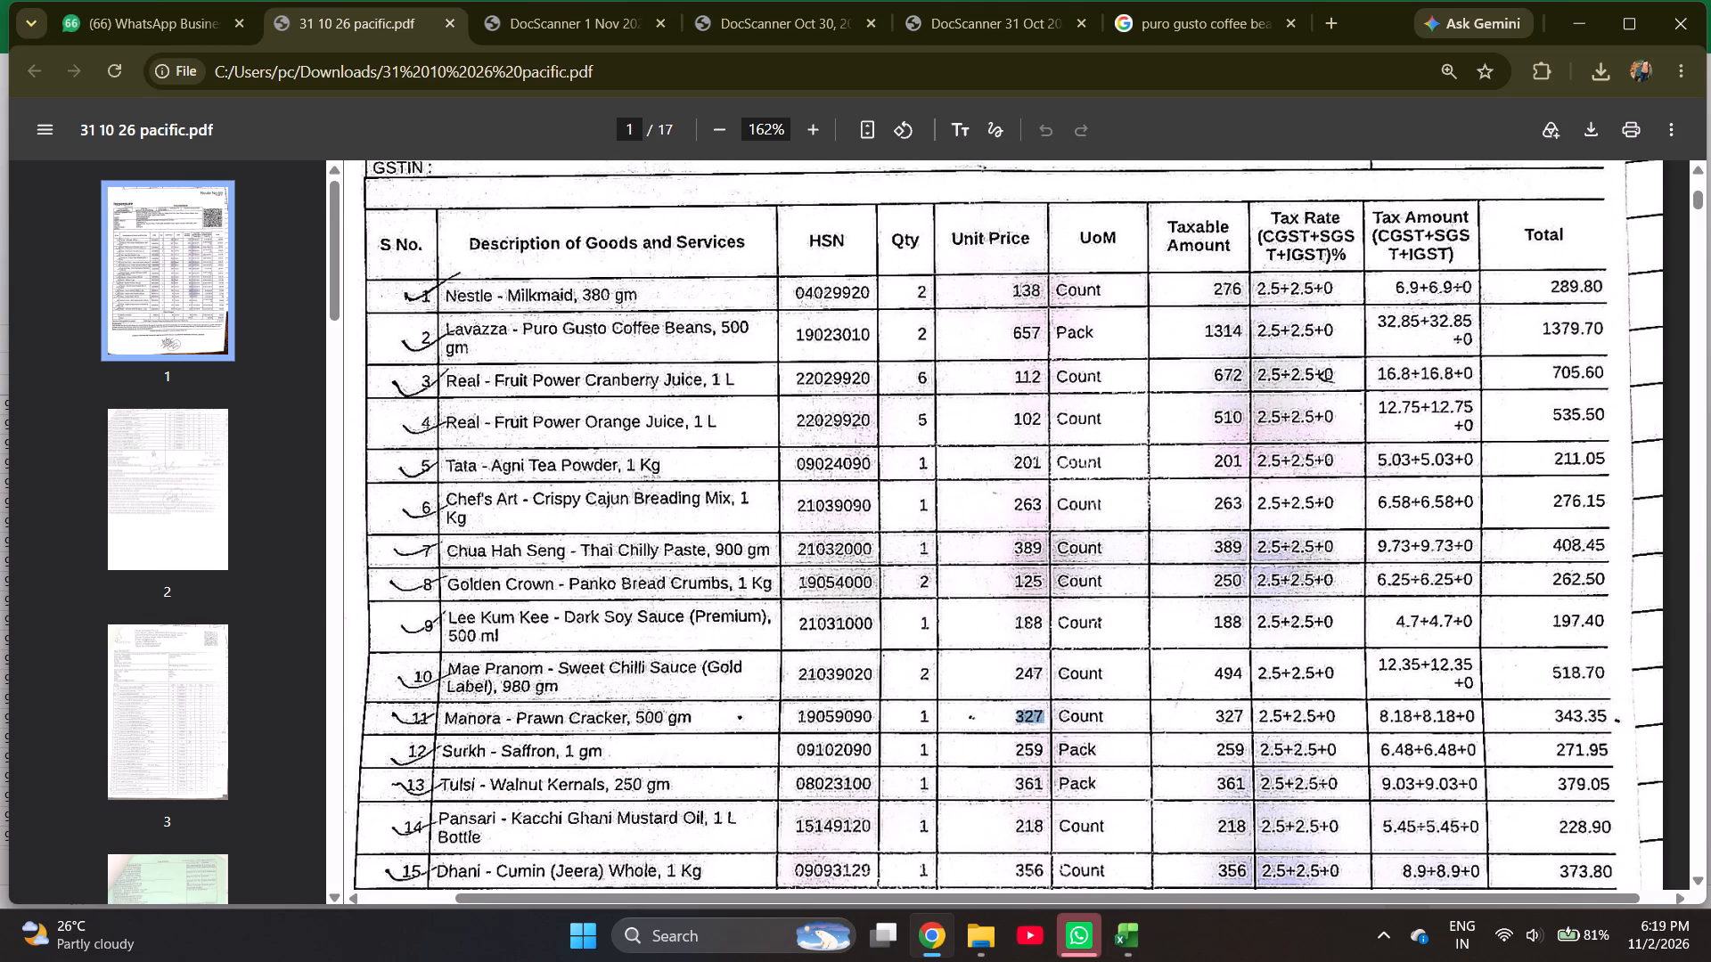
key("alt+Tab")
type("125")
key("Return")
Enter the invoice rates 188 for Dark Soya Sauce and 247 for Sweet Chili Sauce.
key("alt+Tab")
key("alt+Tab")
type("188")
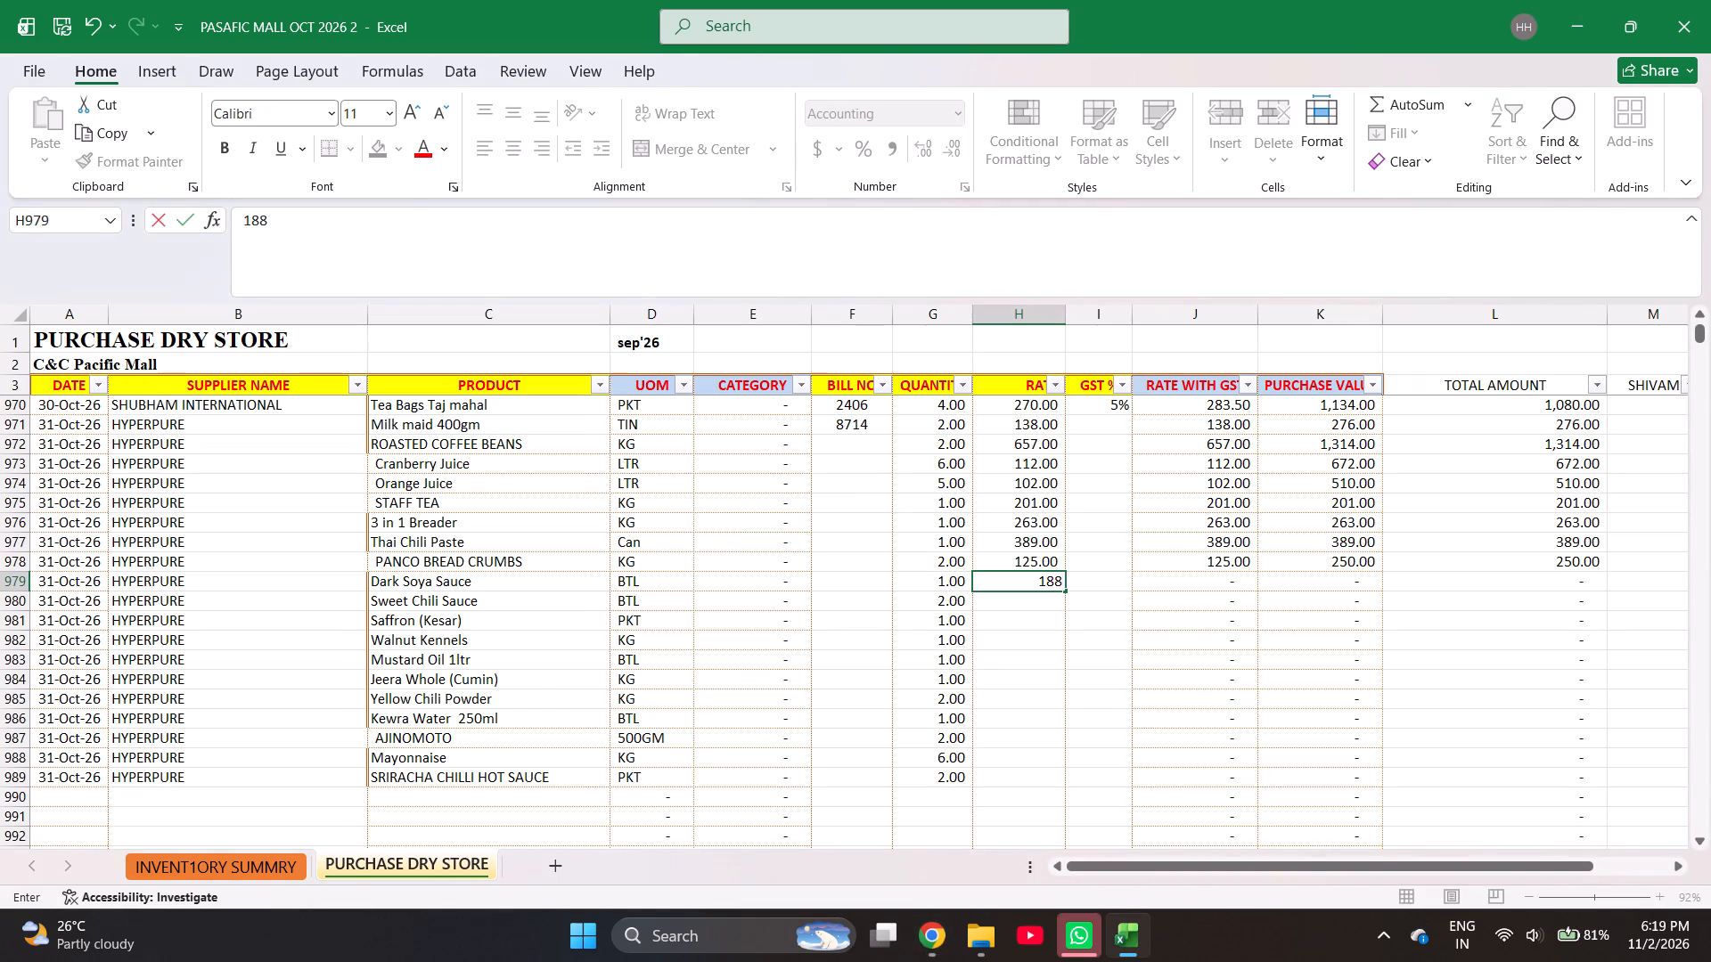
key("Return")
key("alt+Tab")
key("Down")
key("Down")
key("Down")
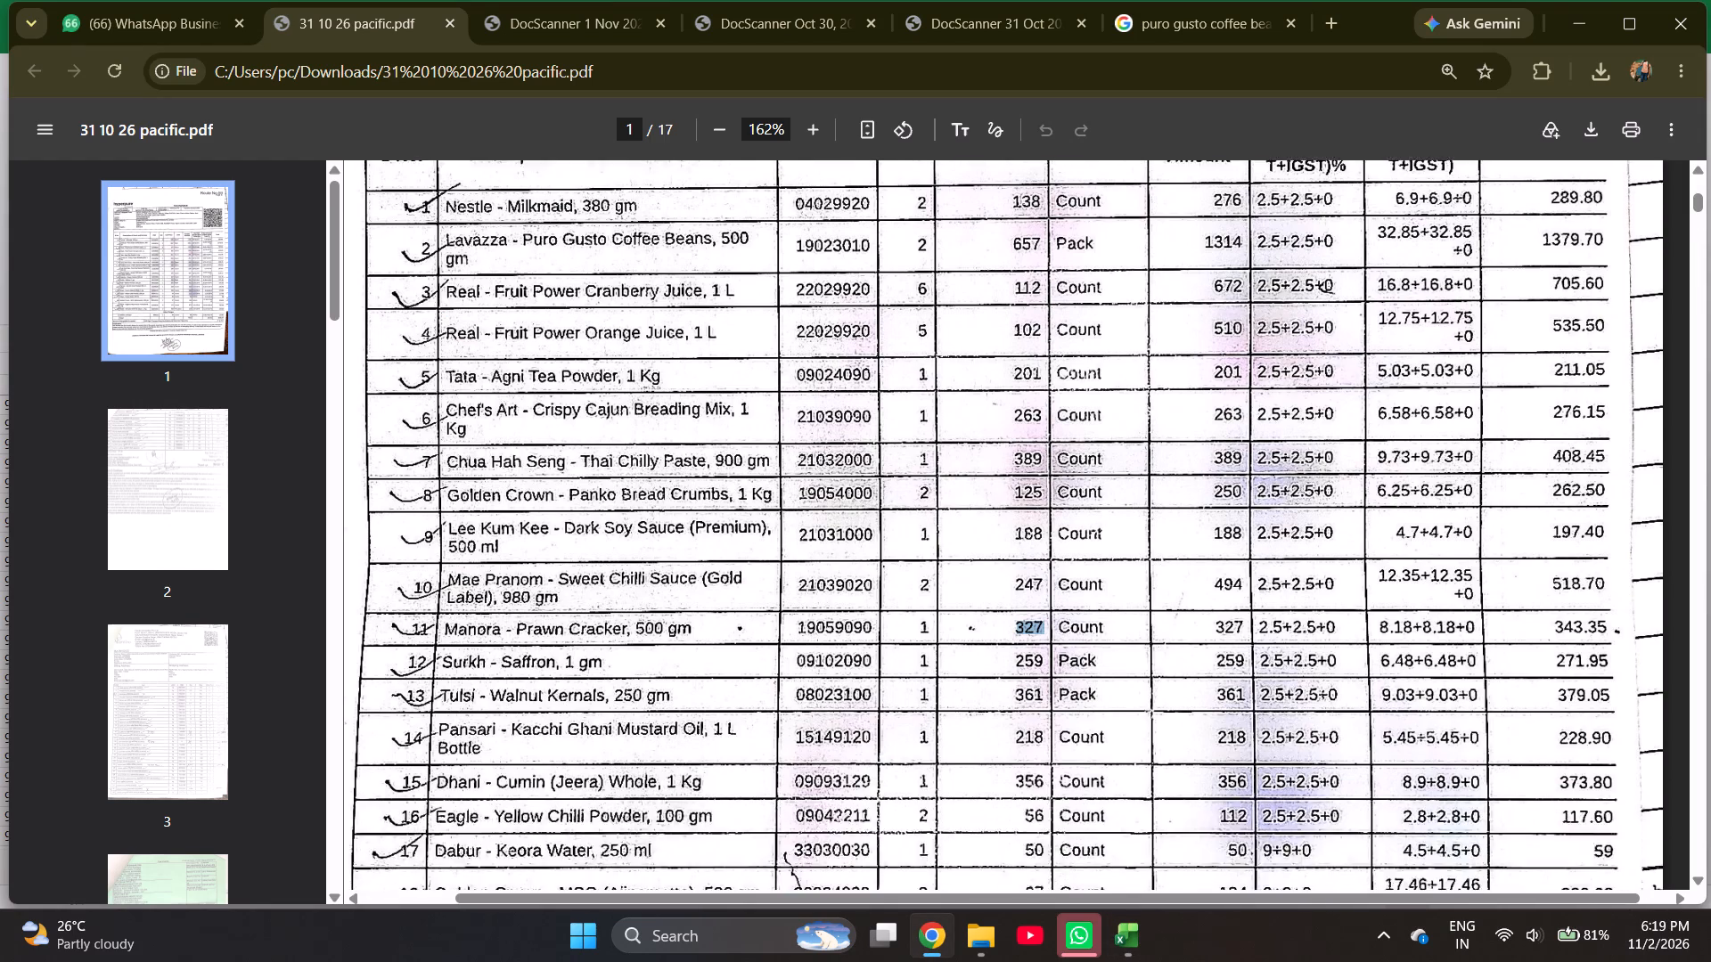
key("Down")
key("Down")
key("alt+Tab")
type("247")
key("Return")
Enter the invoice rates 259 for Saffron (Kesar) and 361 for Walnut Kennels, passing over the invoice's Prawn Cracker item.
key("alt+Tab")
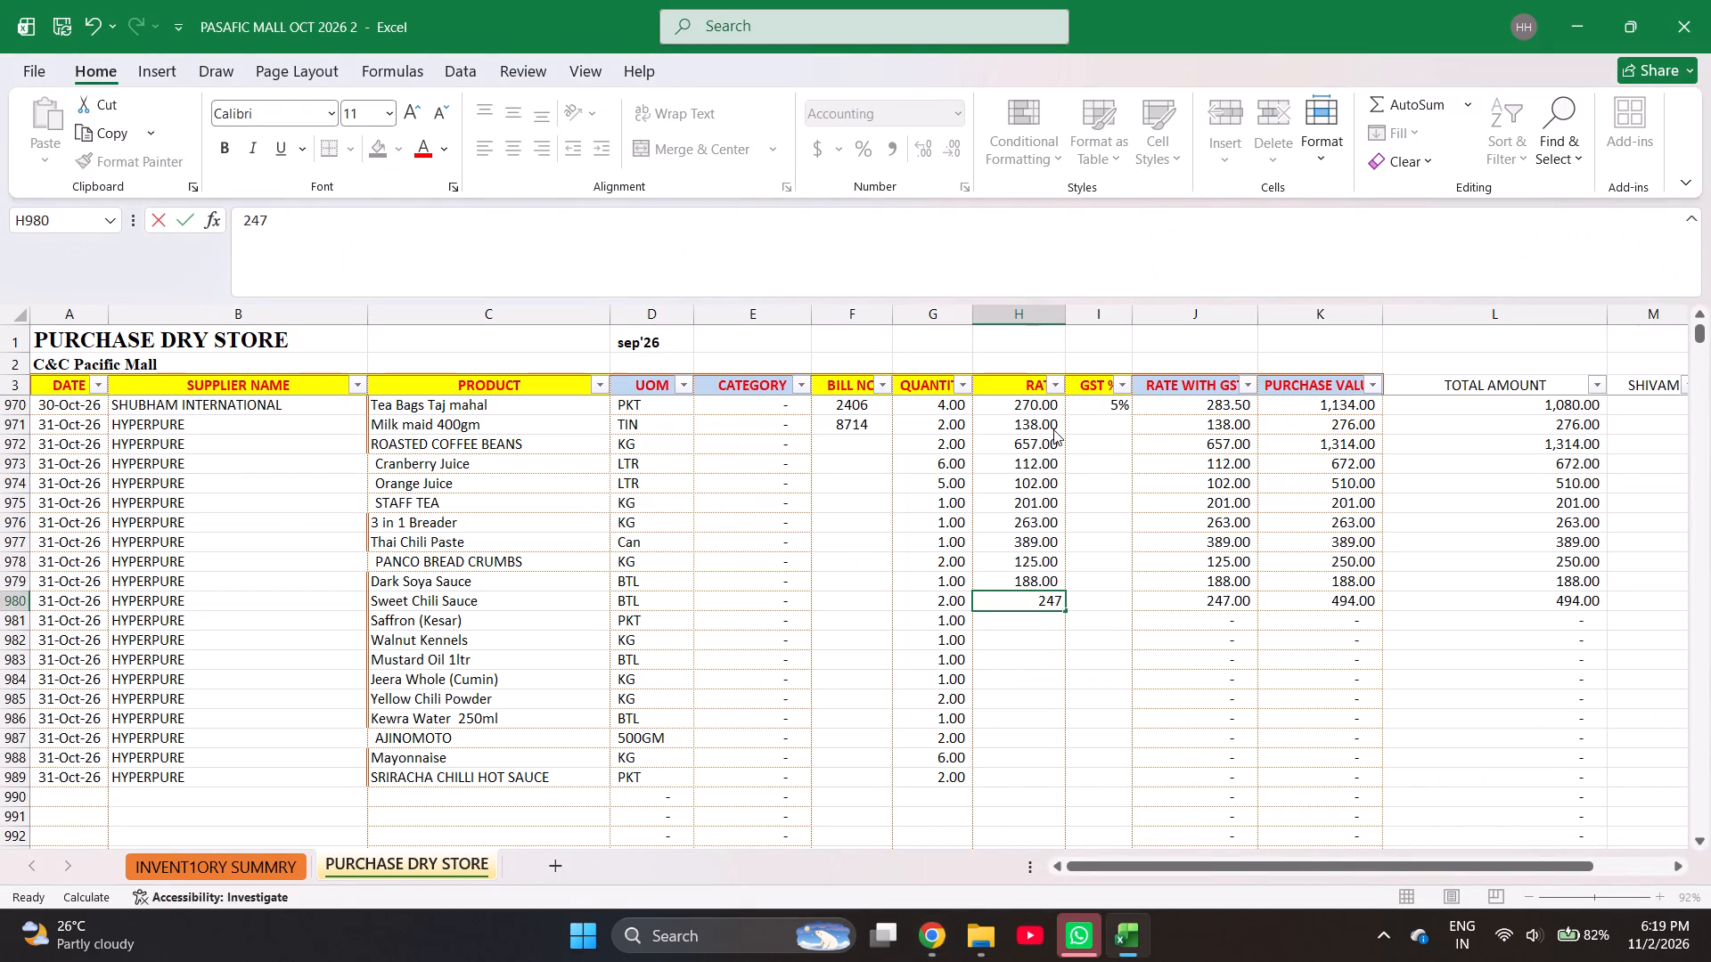
key("alt+Tab")
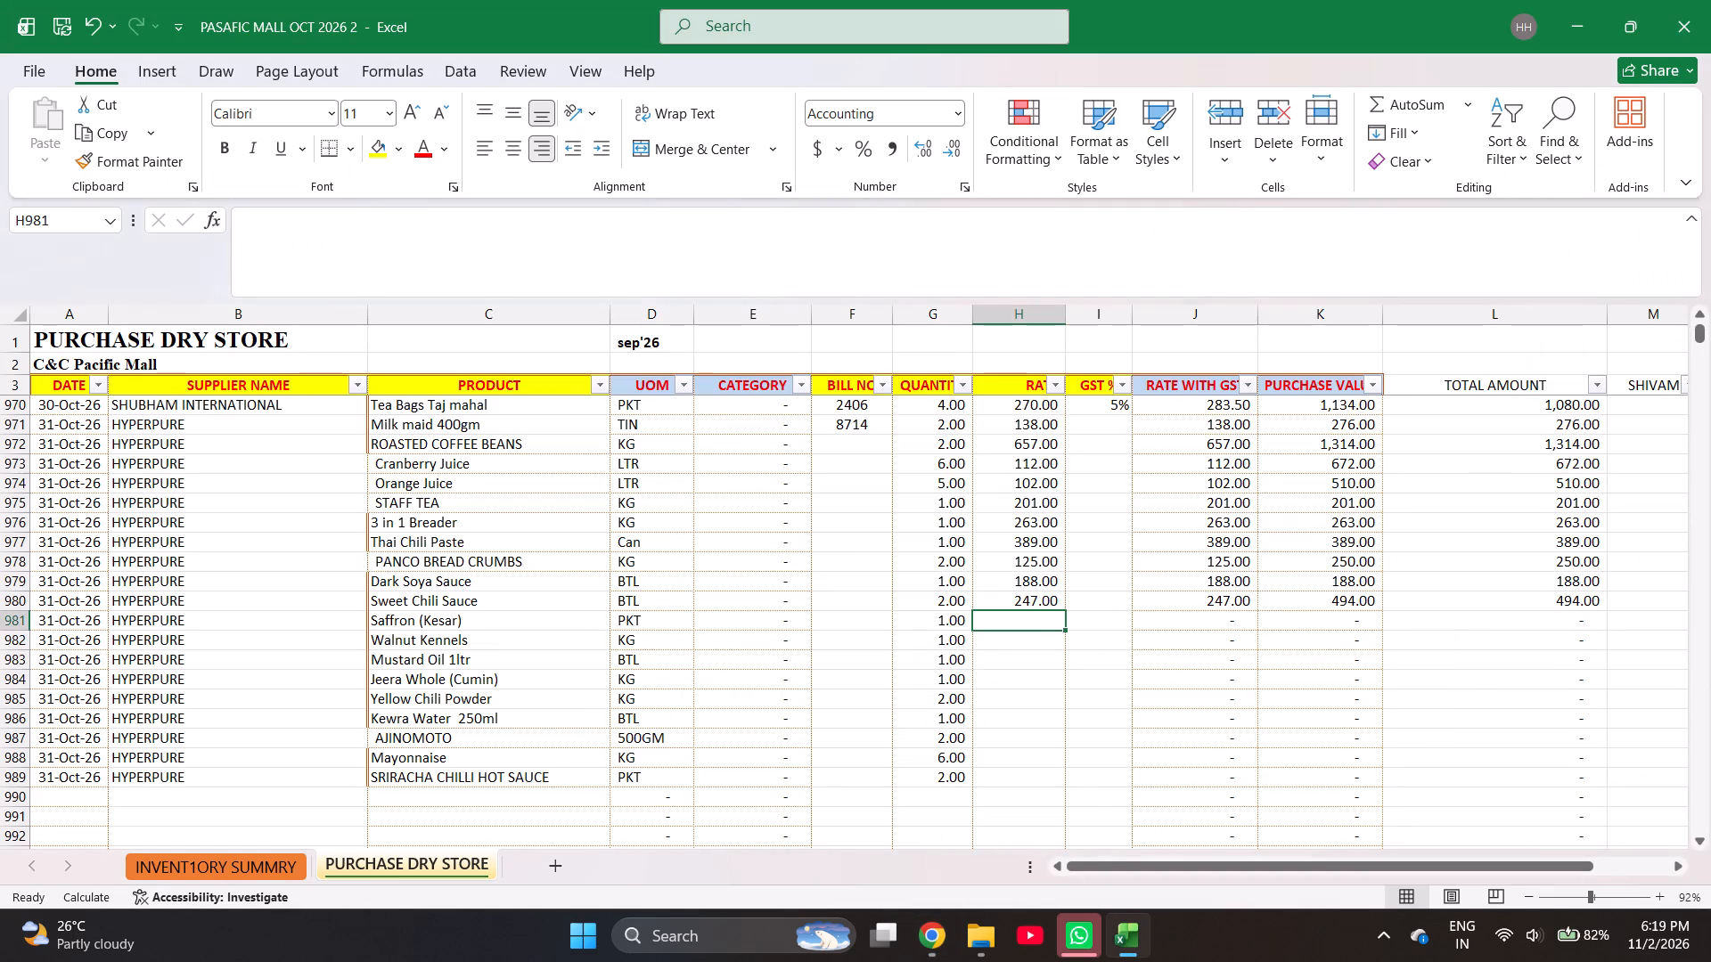
type("256")
key("BackSpace")
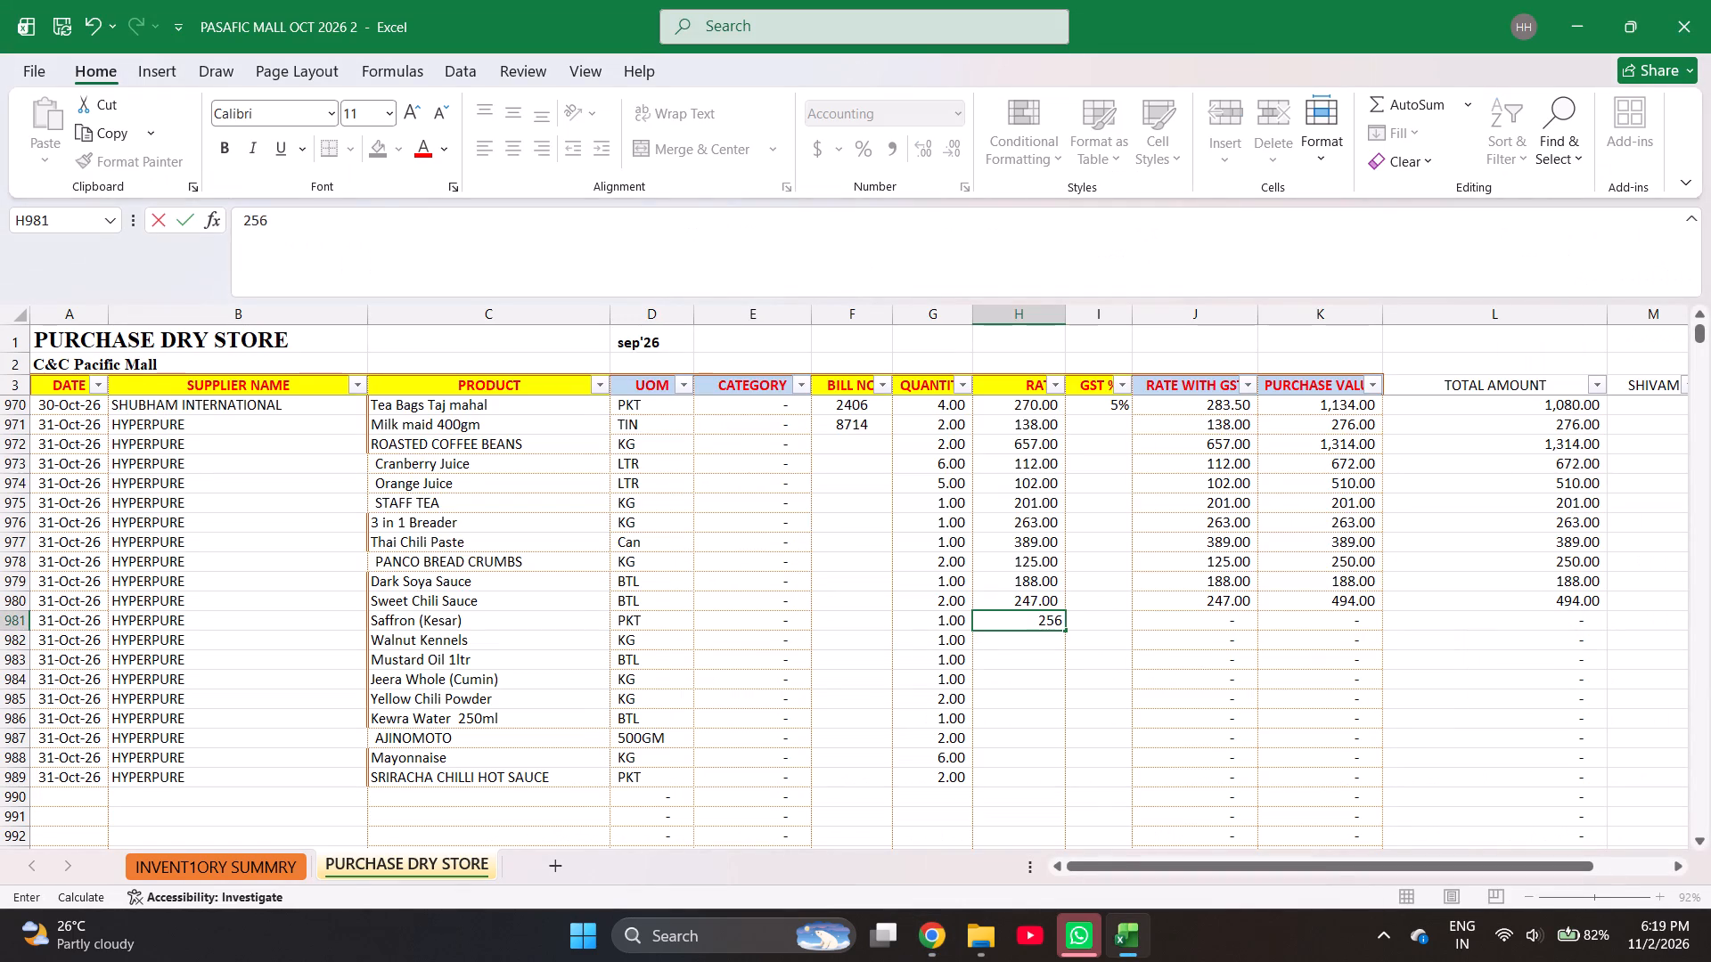
key("9")
key("Return")
key("alt+Tab")
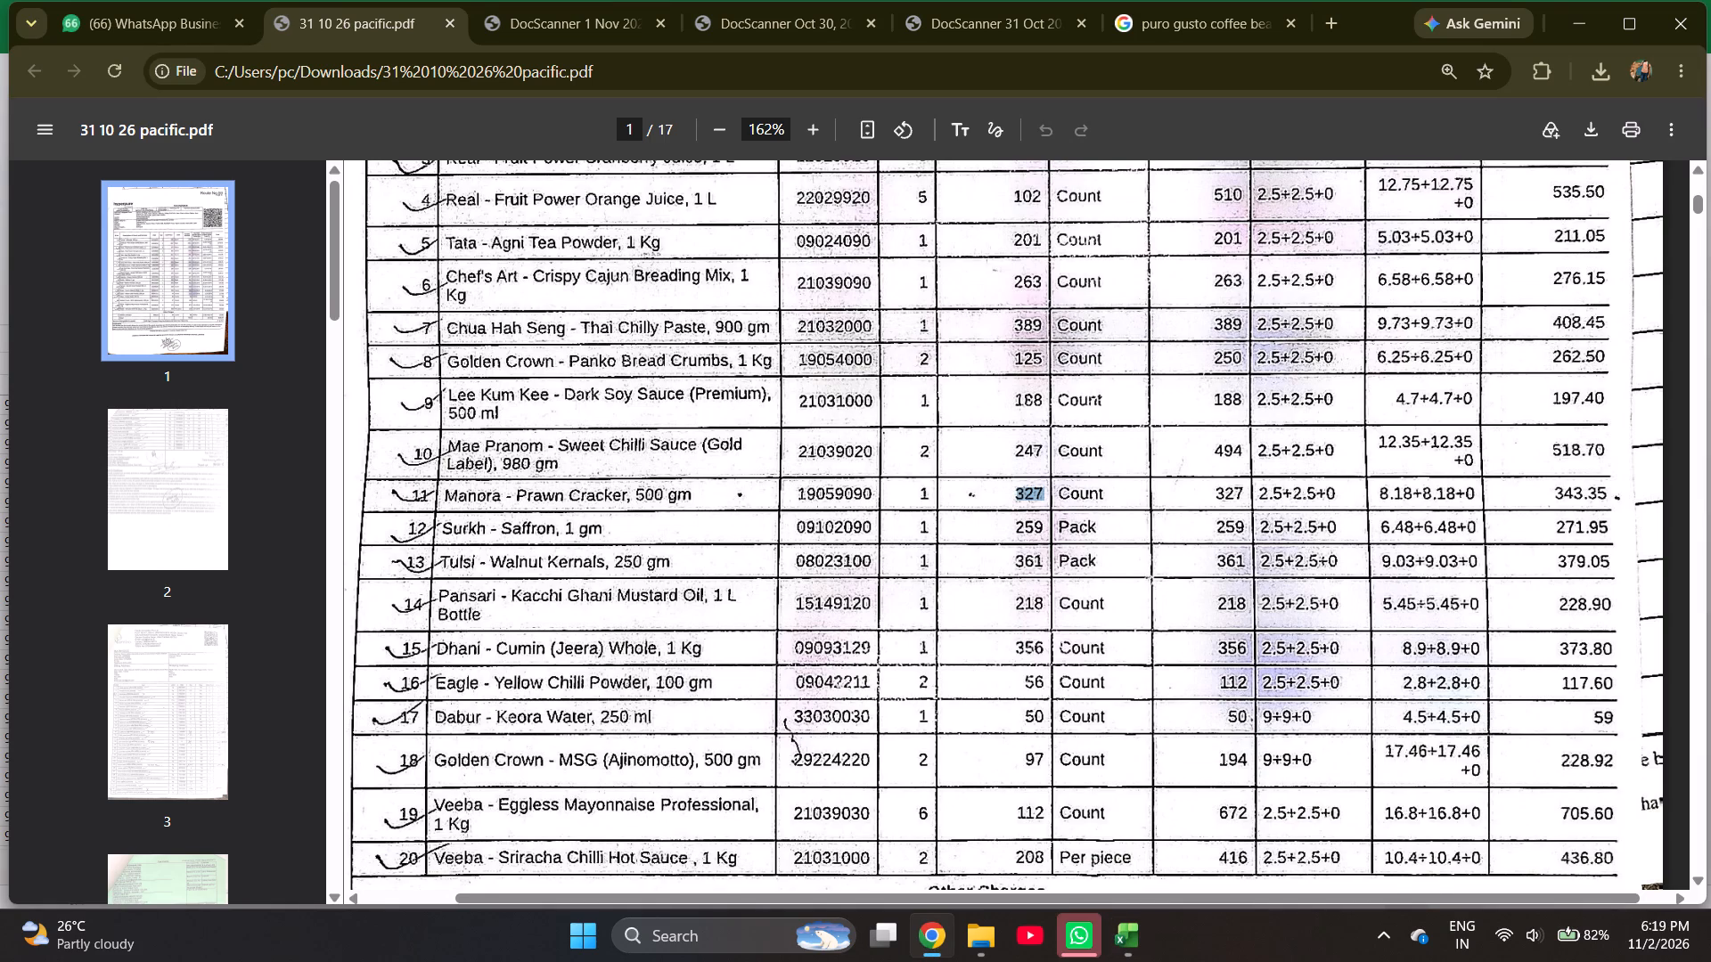
key("alt+Tab")
type("361")
key("Return")
Enter the invoice rates 218 for Mustard Oil 1ltr and 356 for Jeera Whole (Cumin).
key("alt+Tab")
key("alt+Tab")
type("218")
key("Return")
key("alt+Tab")
key("alt+Tab")
type("356")
key("Return")
Enter the invoice rates 56 for Yellow Chili Powder, 50 for Kewra Water 250ml and 97 for AJINOMOTO.
key("alt+Tab")
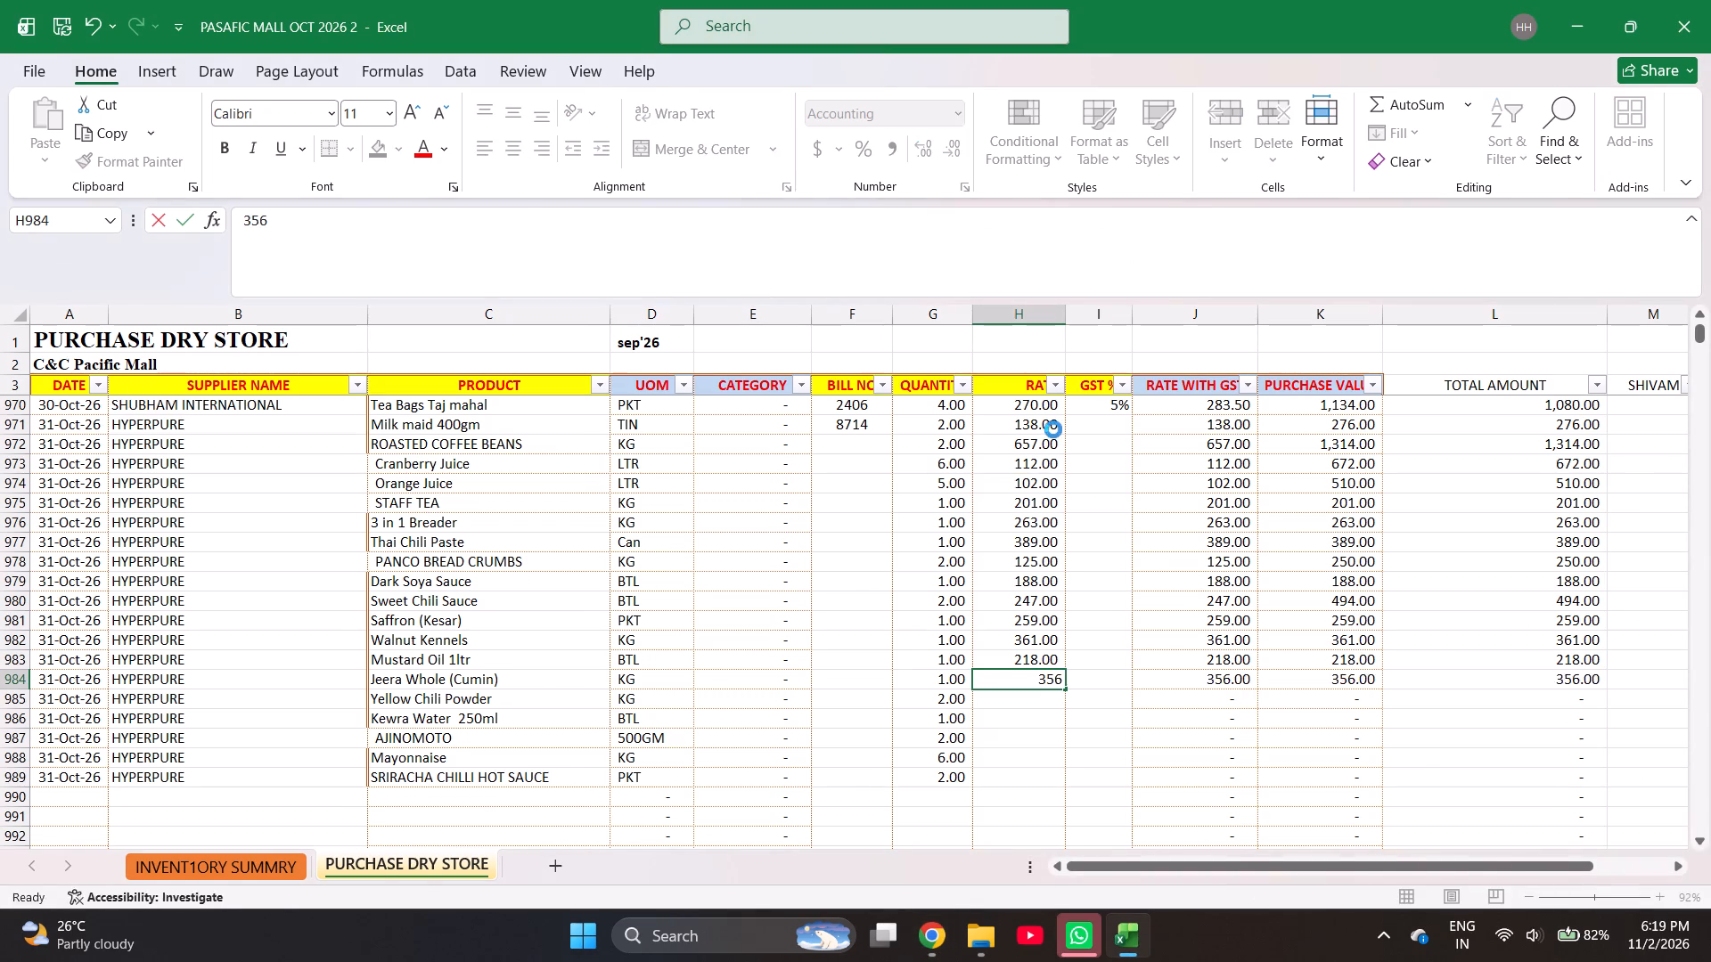
key("alt+Tab")
type("56")
key("Return")
key("alt+Tab")
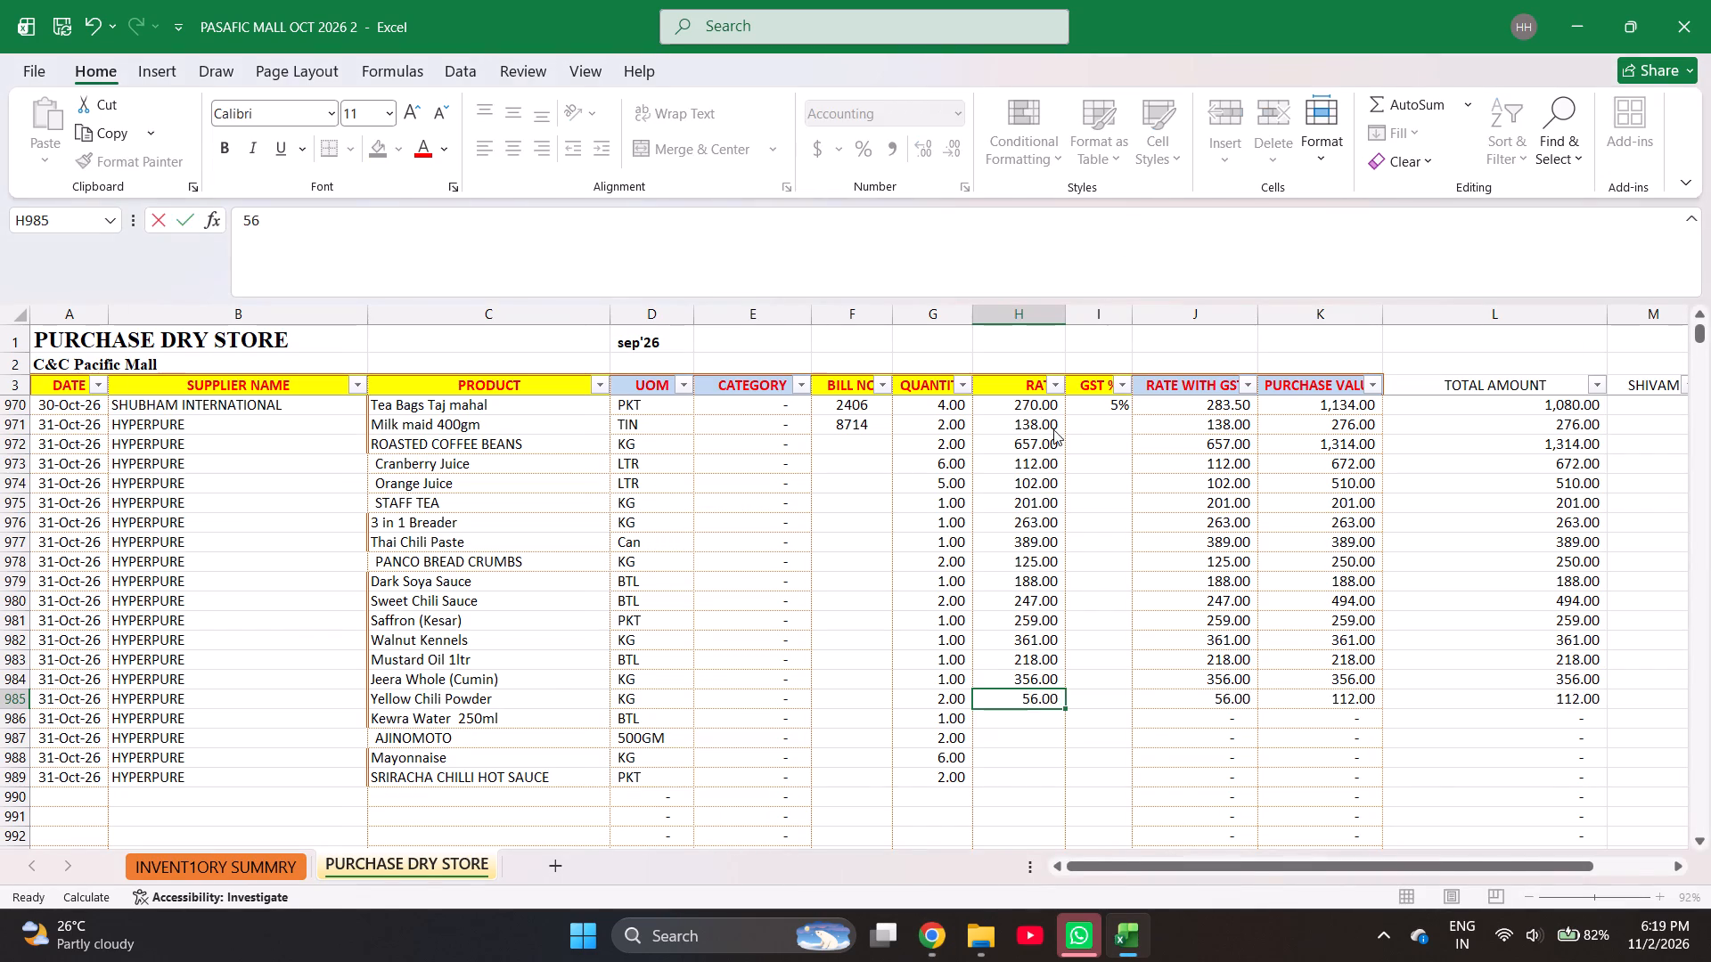
key("alt+Tab")
type("50")
key("Return")
key("alt+Tab")
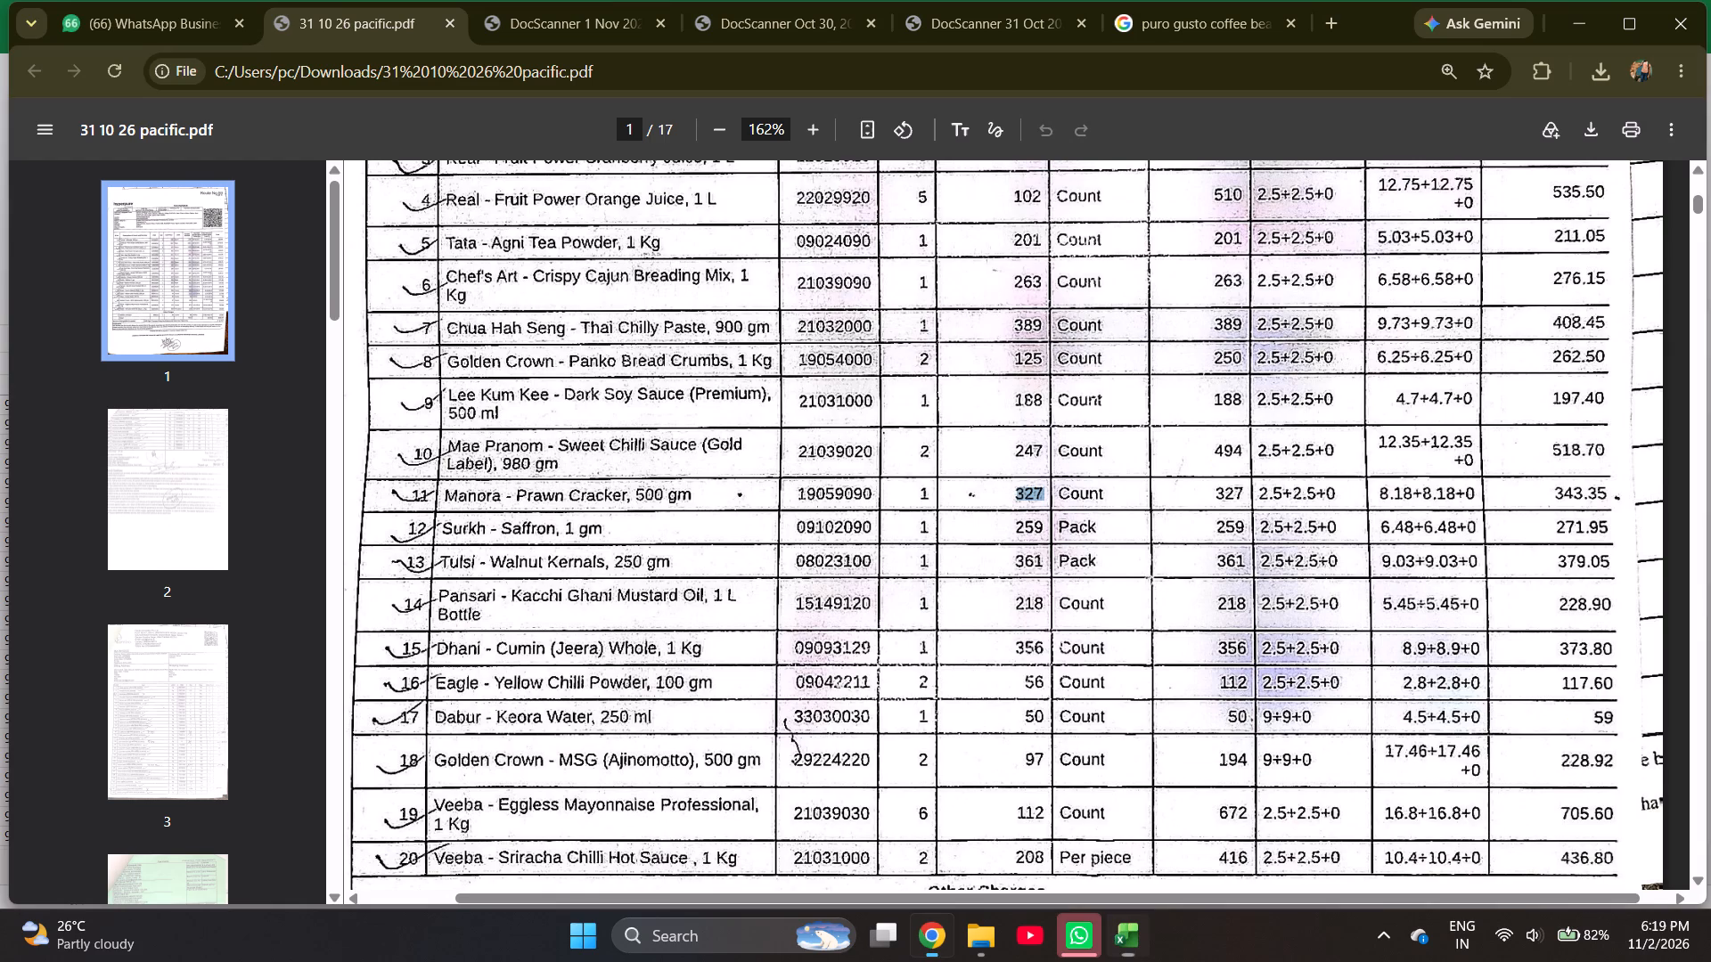
key("alt+Tab")
type("97")
key("Return")
Enter the invoice rates 112 for Mayonnaise and 208 for SRIRACHA CHILLI HOT SAUCE.
key("alt+Tab")
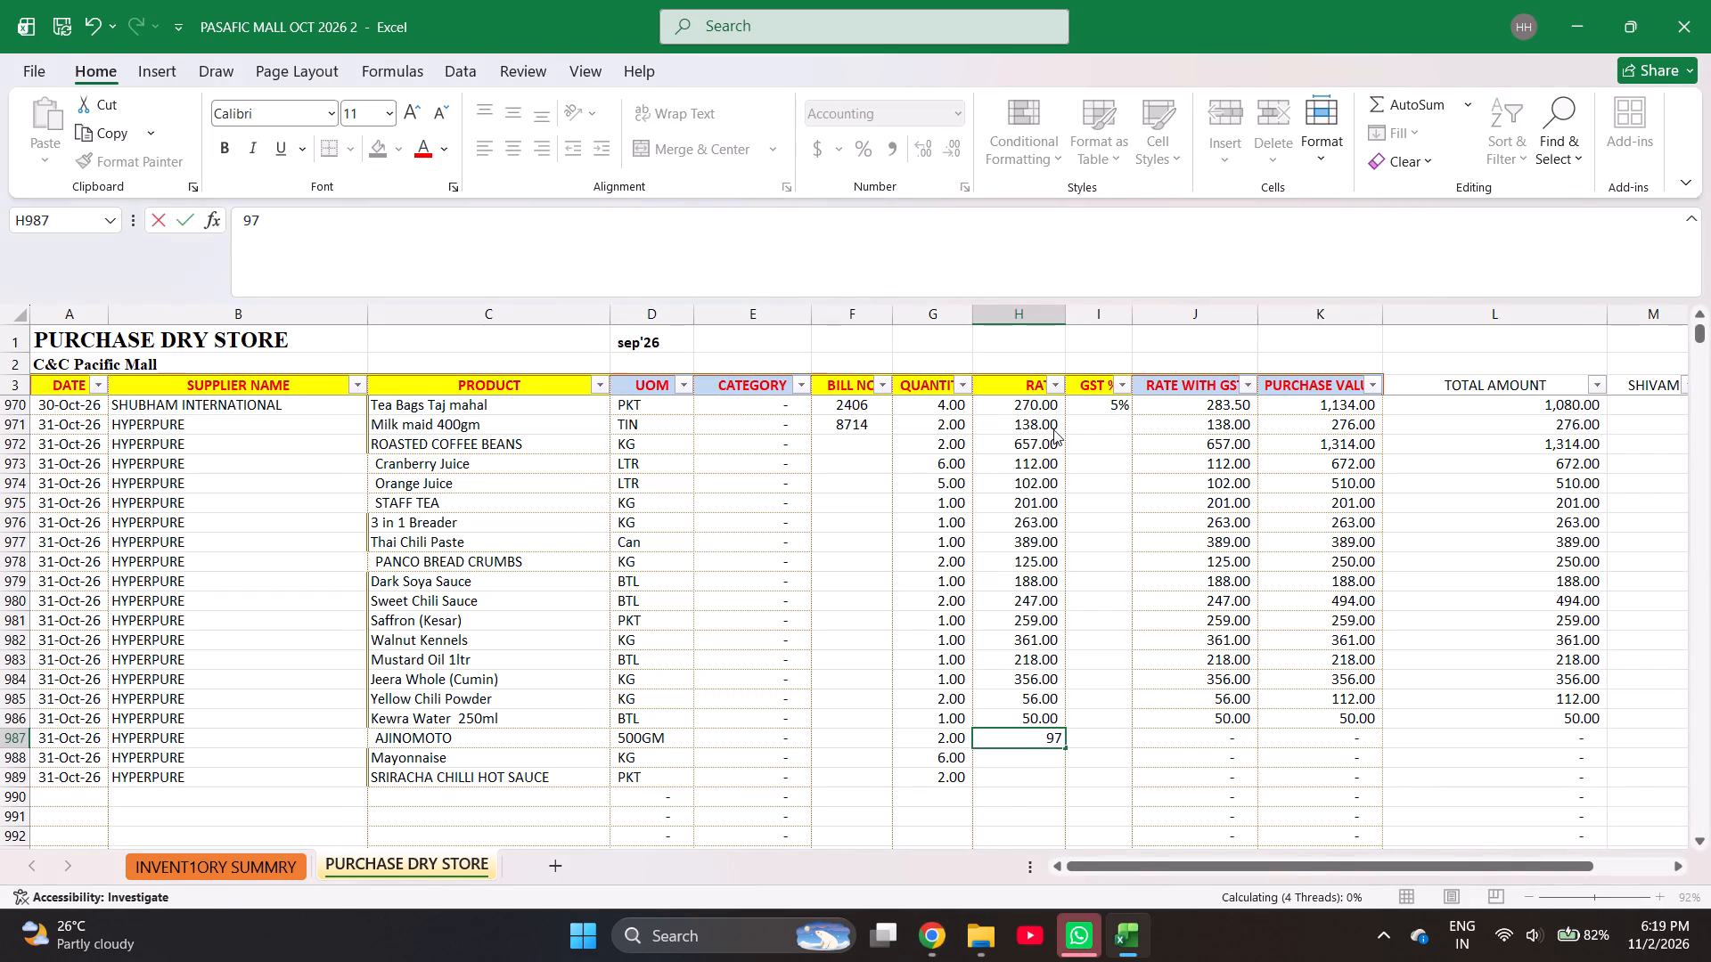
key("alt+Tab")
type("112")
key("Return")
key("alt+Tab")
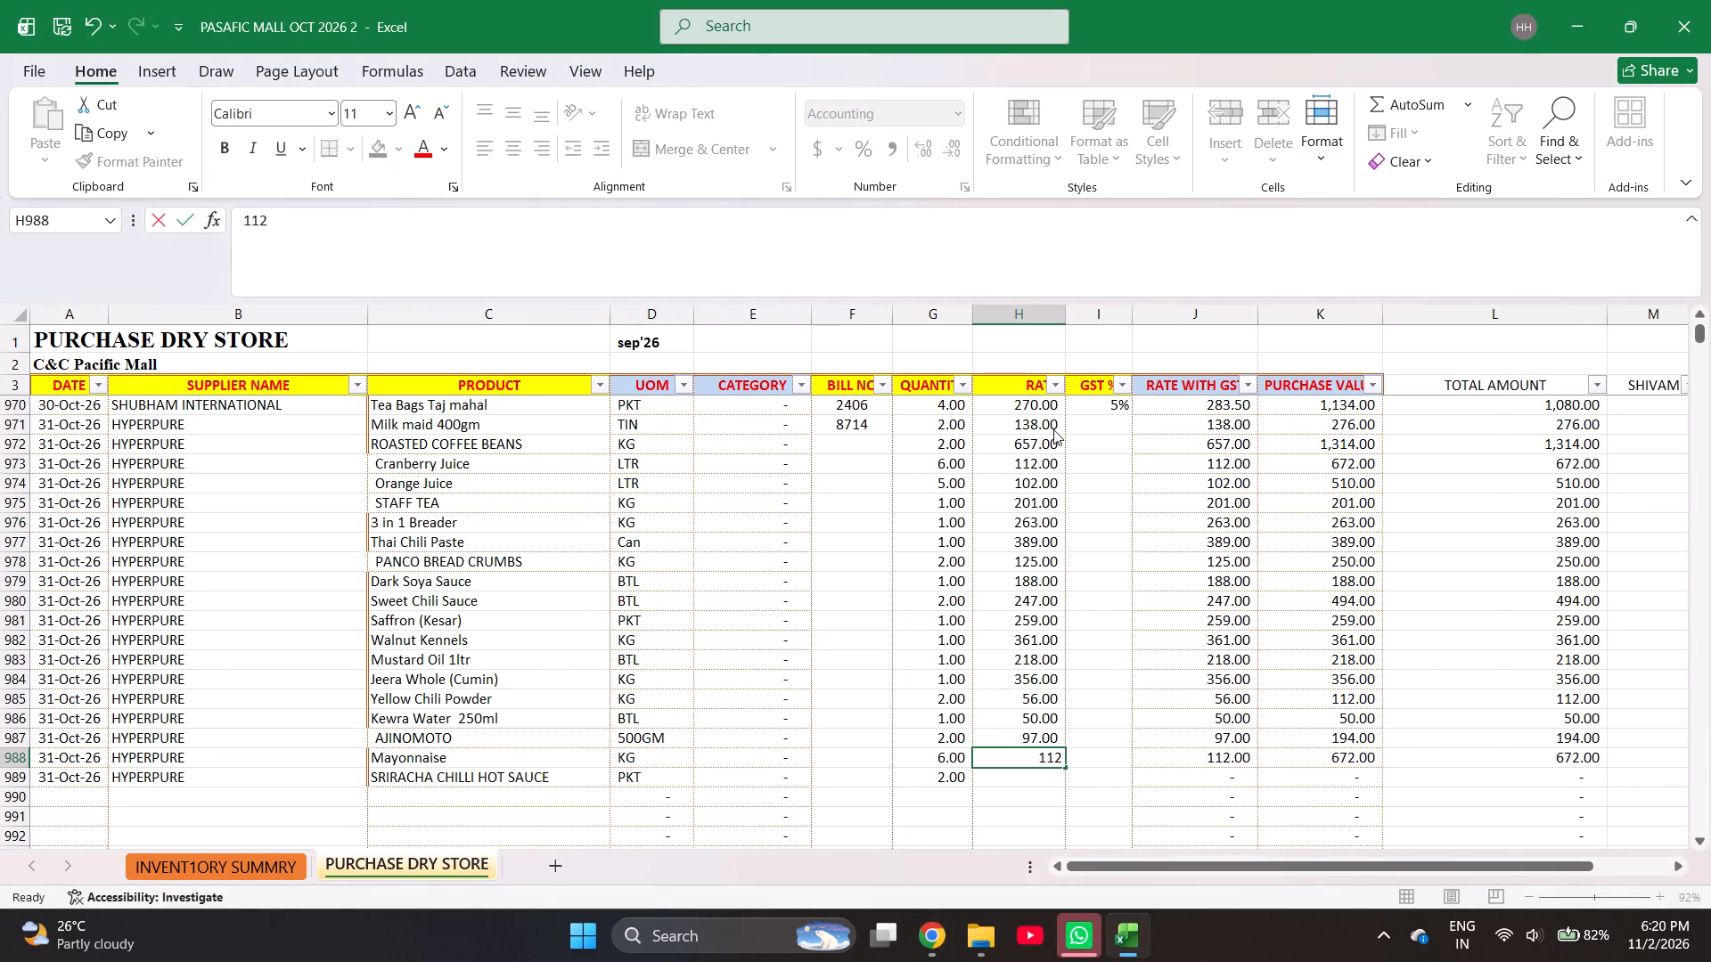
key("alt+Tab")
type("208")
key("Return")
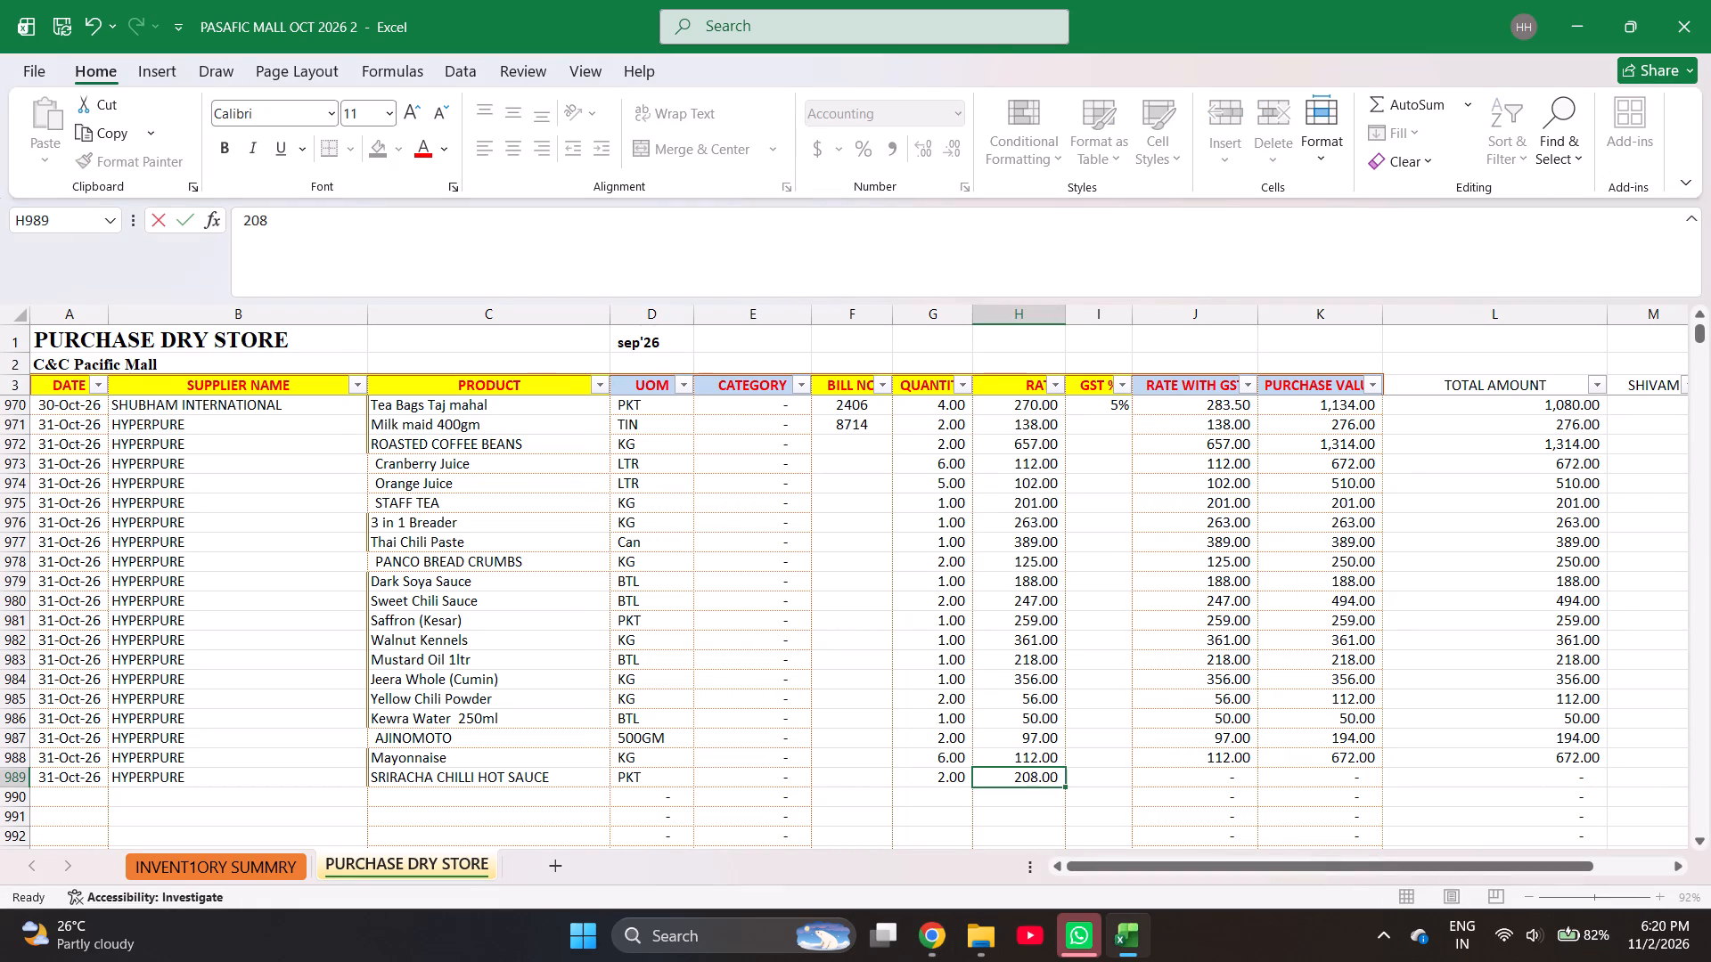
Check the invoice tax rates and fill the 5% GST from row 970 down through the Yellow Chili Powder row.
key("Right")
key("ctrl+Up")
key("Down")
key("alt+Tab")
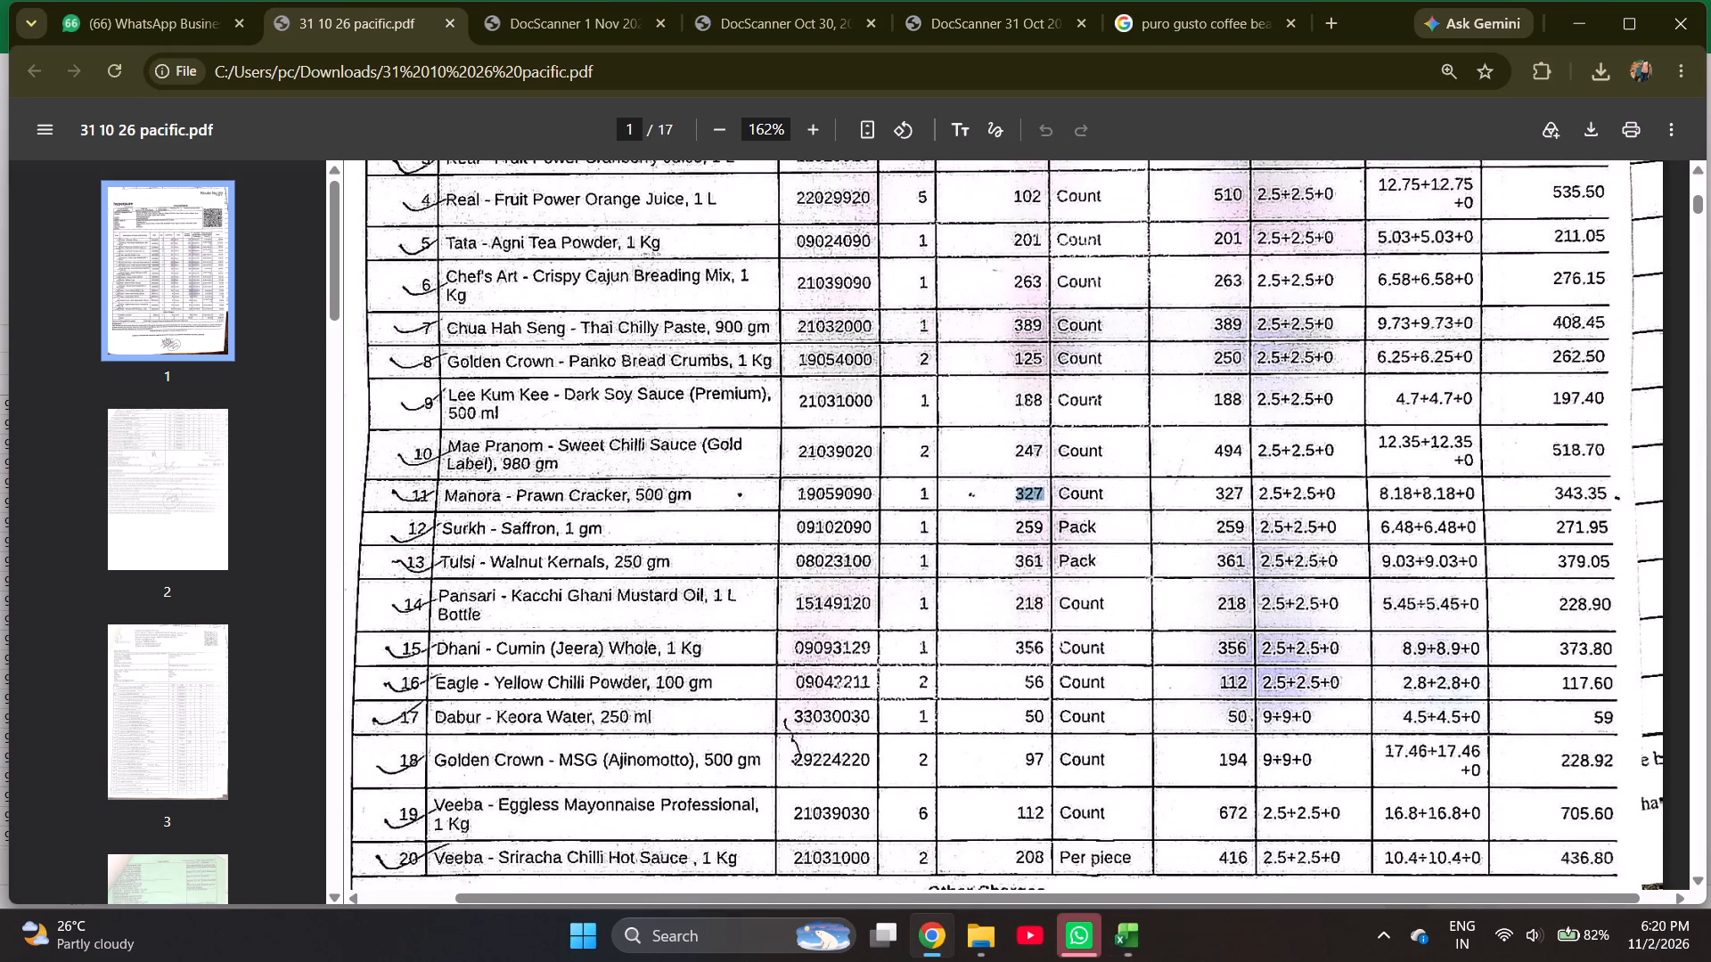
scroll(1053, 429, "right", 2)
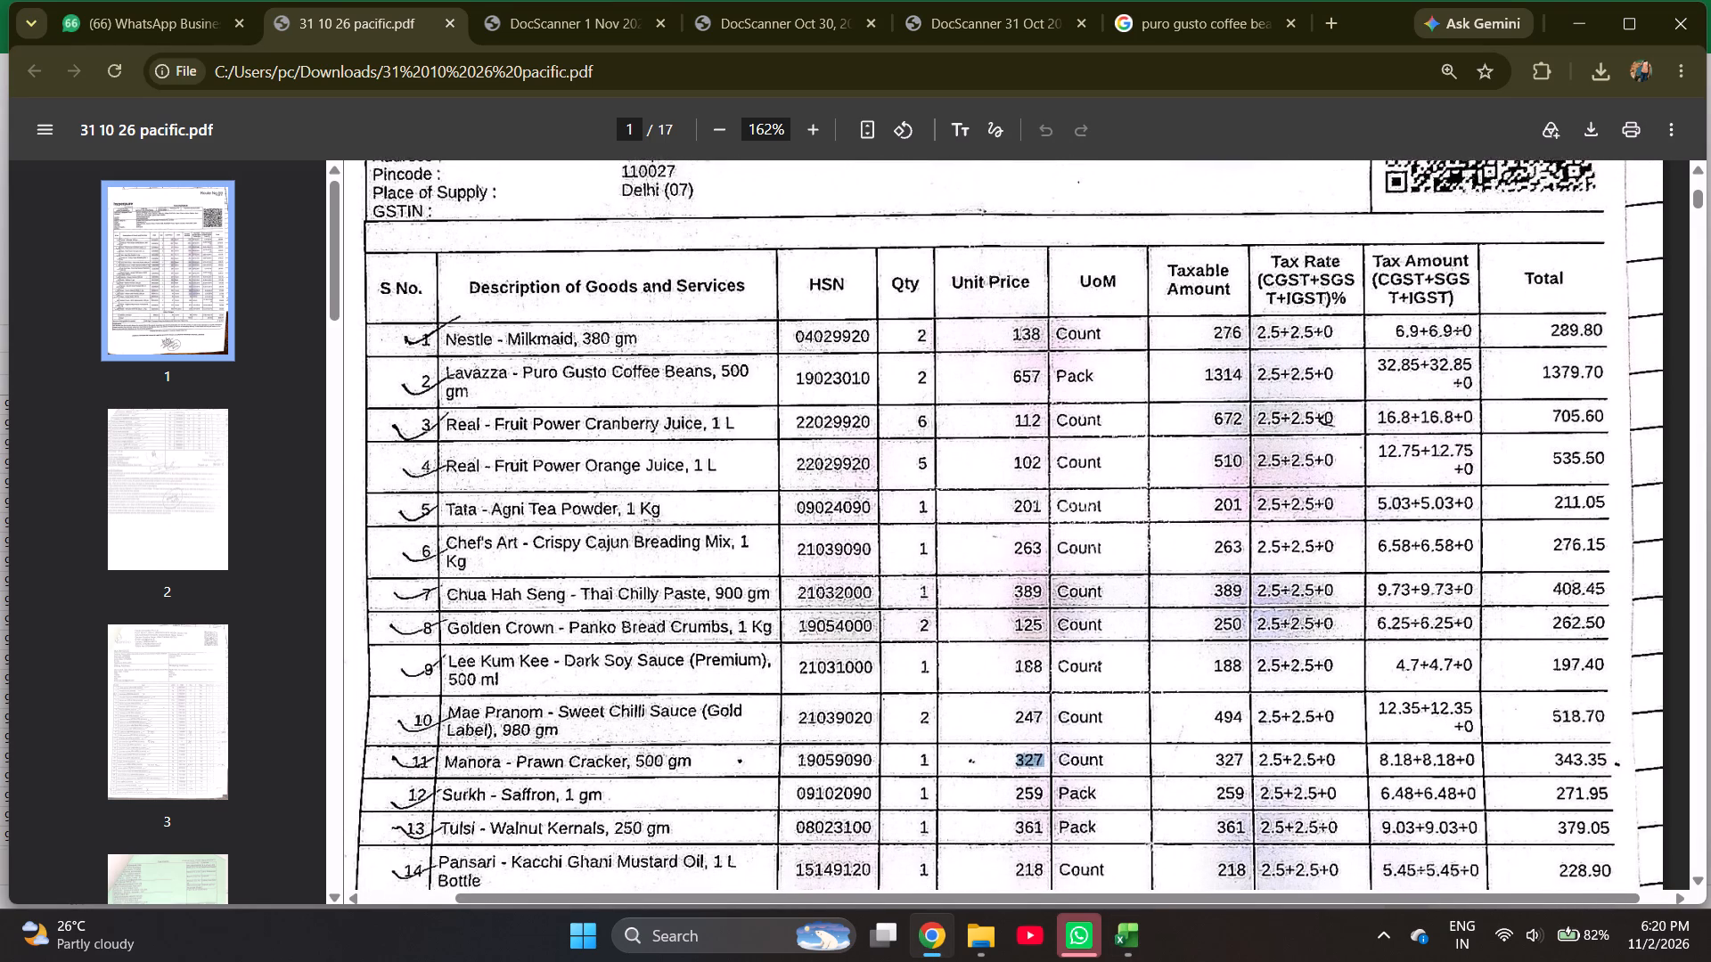
scroll(1053, 429, "right", 1)
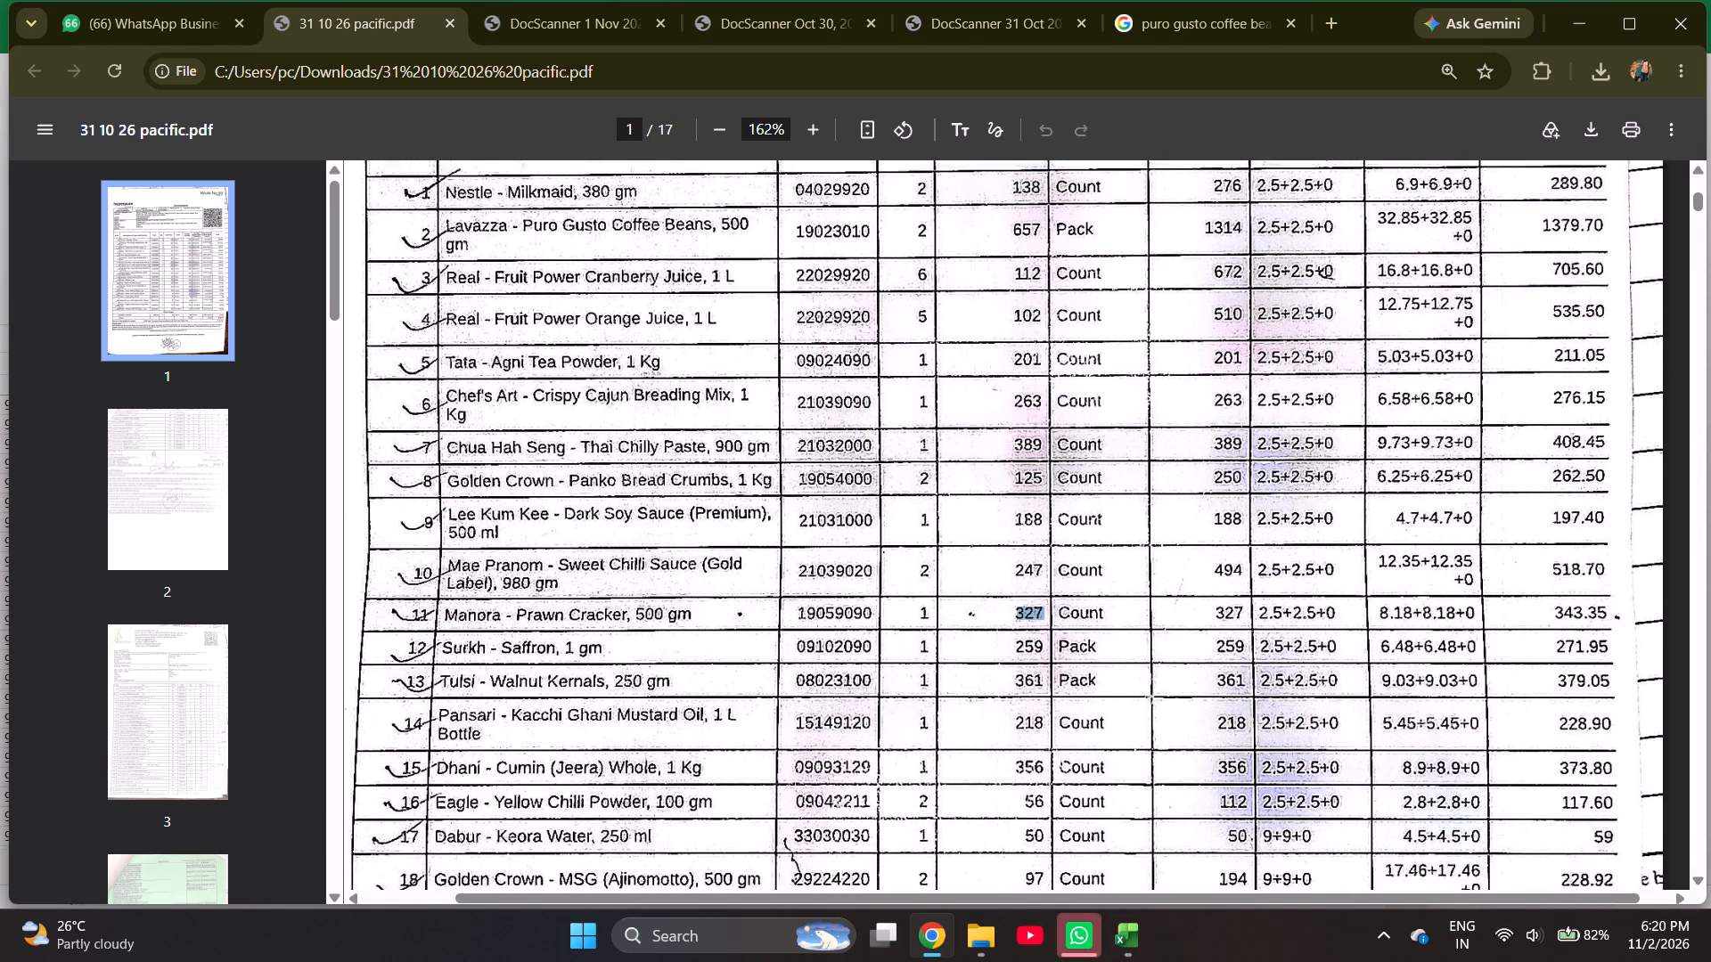
scroll(1053, 429, "right", 1)
key("alt+Tab")
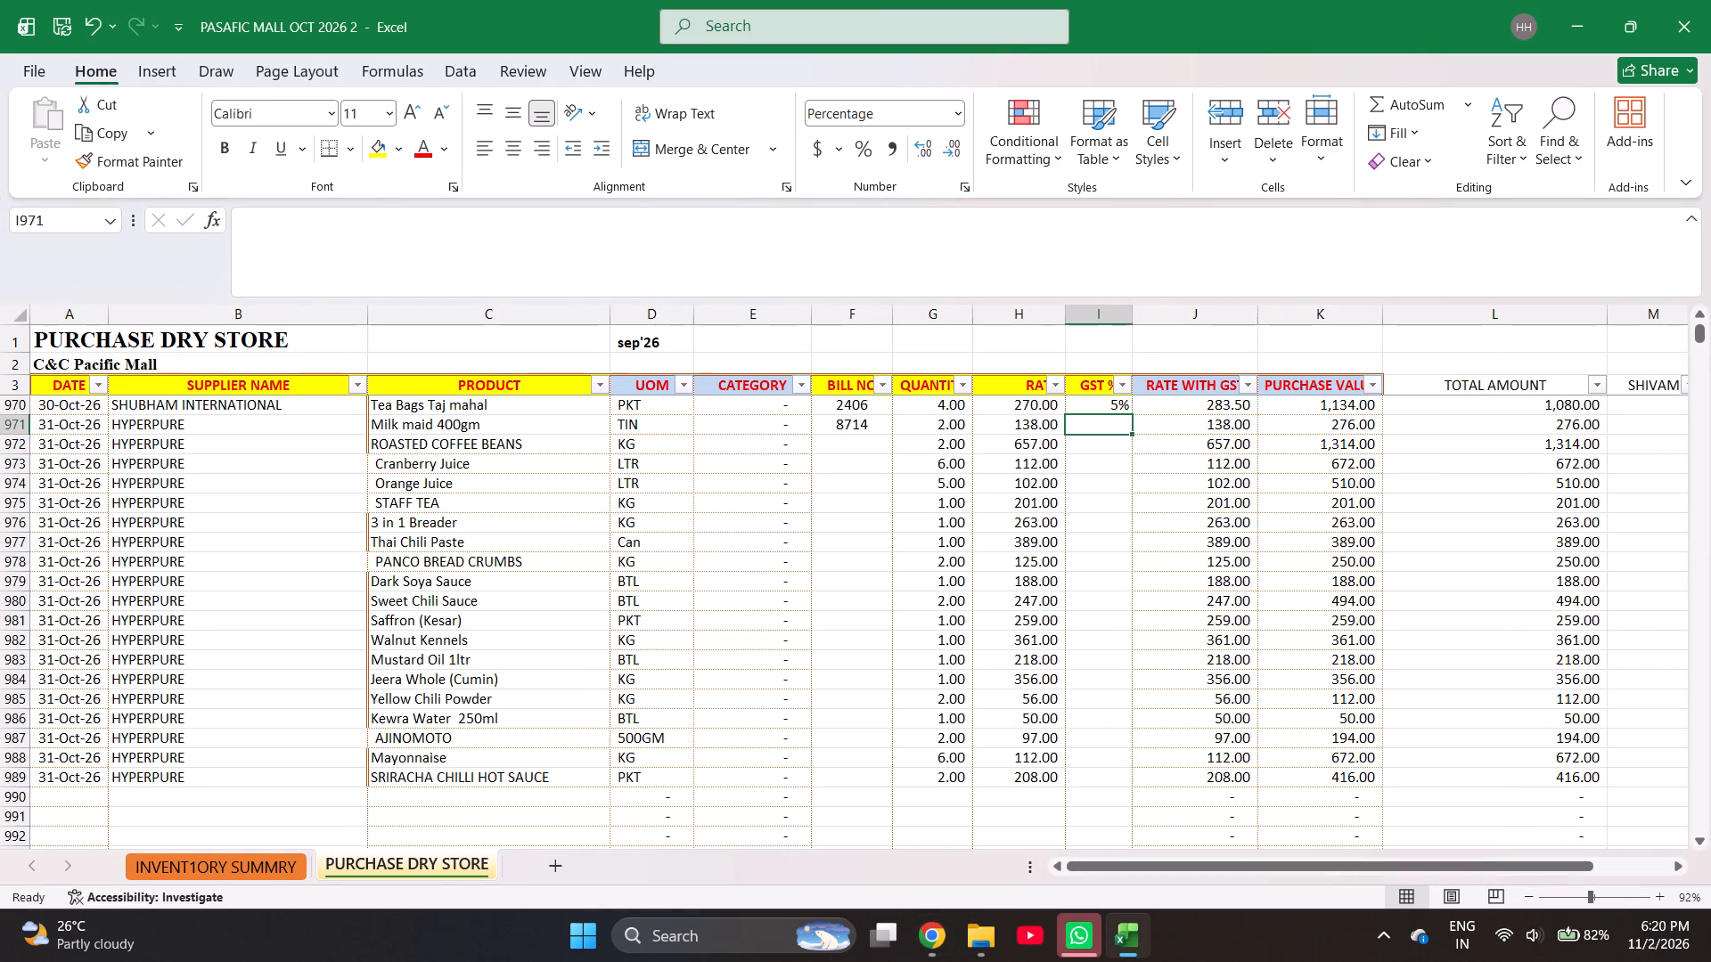
key("Up")
key("shift+Down")
key("shift+Down")
key("shift+Down")
key("shift+Down")
key("shift+Down")
key("shift+Down")
key("shift+Down")
key("shift+Down")
key("shift+Down")
key("shift+Down")
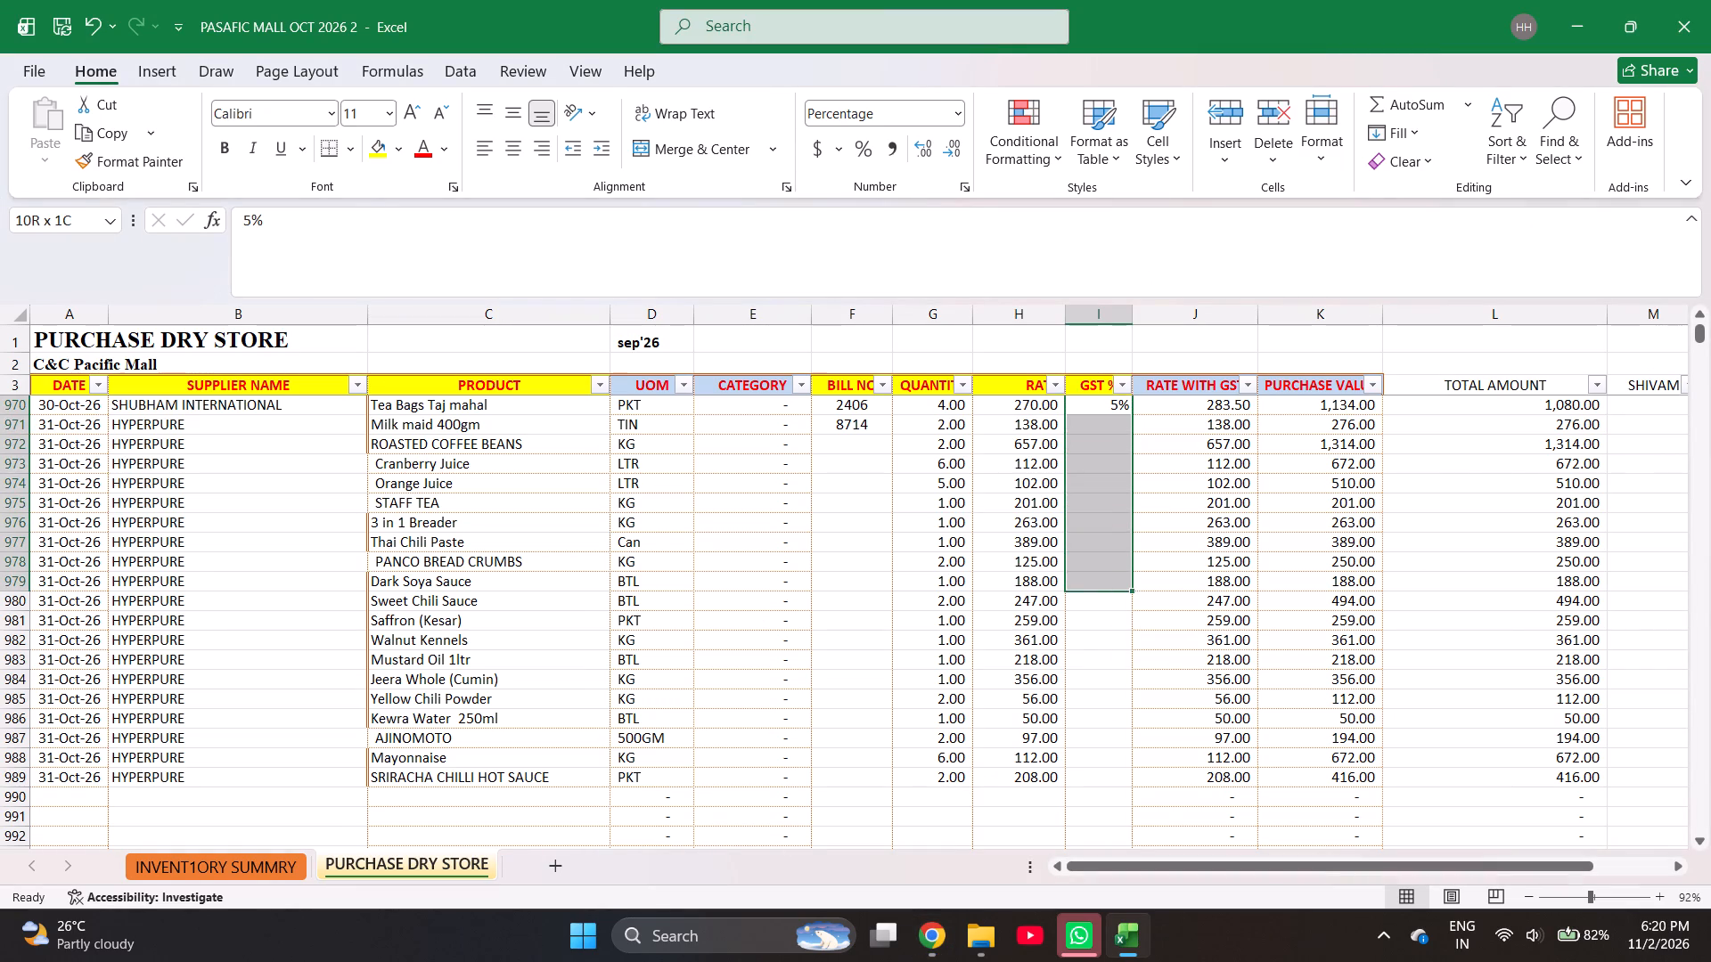
key("shift+Down")
key("shift+Down")
key("shift+Down")
key("shift+Down")
key("shift+Down")
key("shift+Down")
key("ctrl+d")
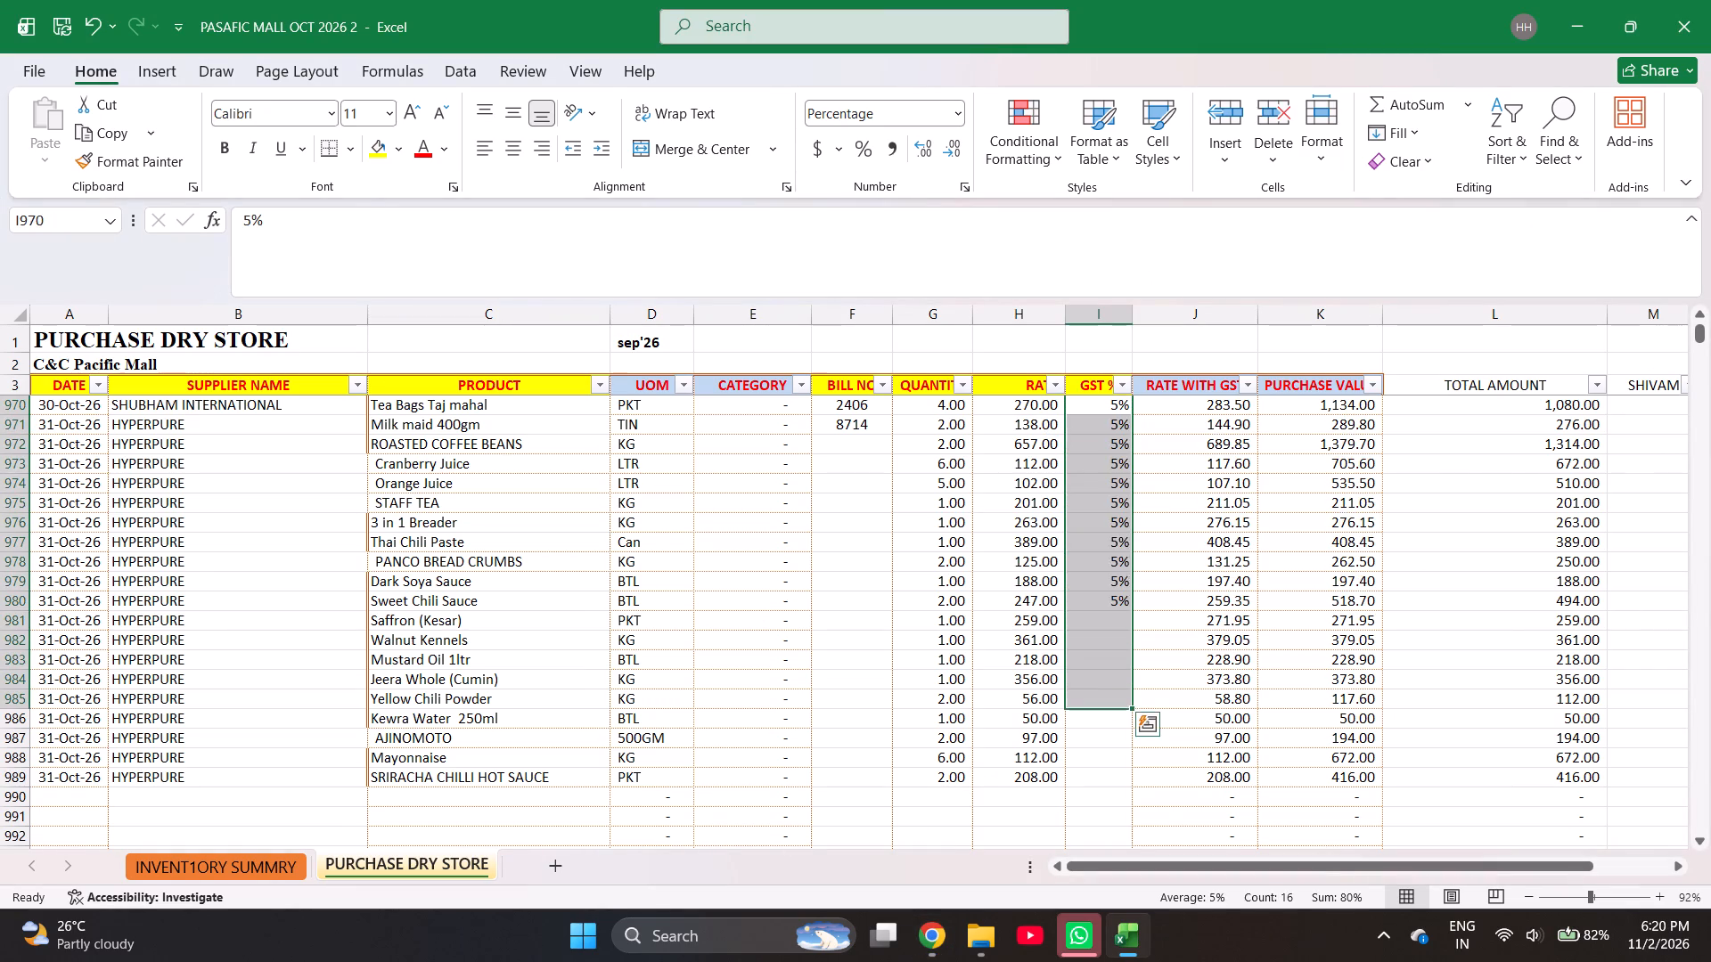
Set GST to 18% for Kewra Water 250ml and AJINOMOTO, and to 5% for Mayonnaise and SRIRACHA CHILLI HOT SAUCE.
key("ctrl+Down")
key("Down")
type("18")
key("Return")
key("alt+Tab")
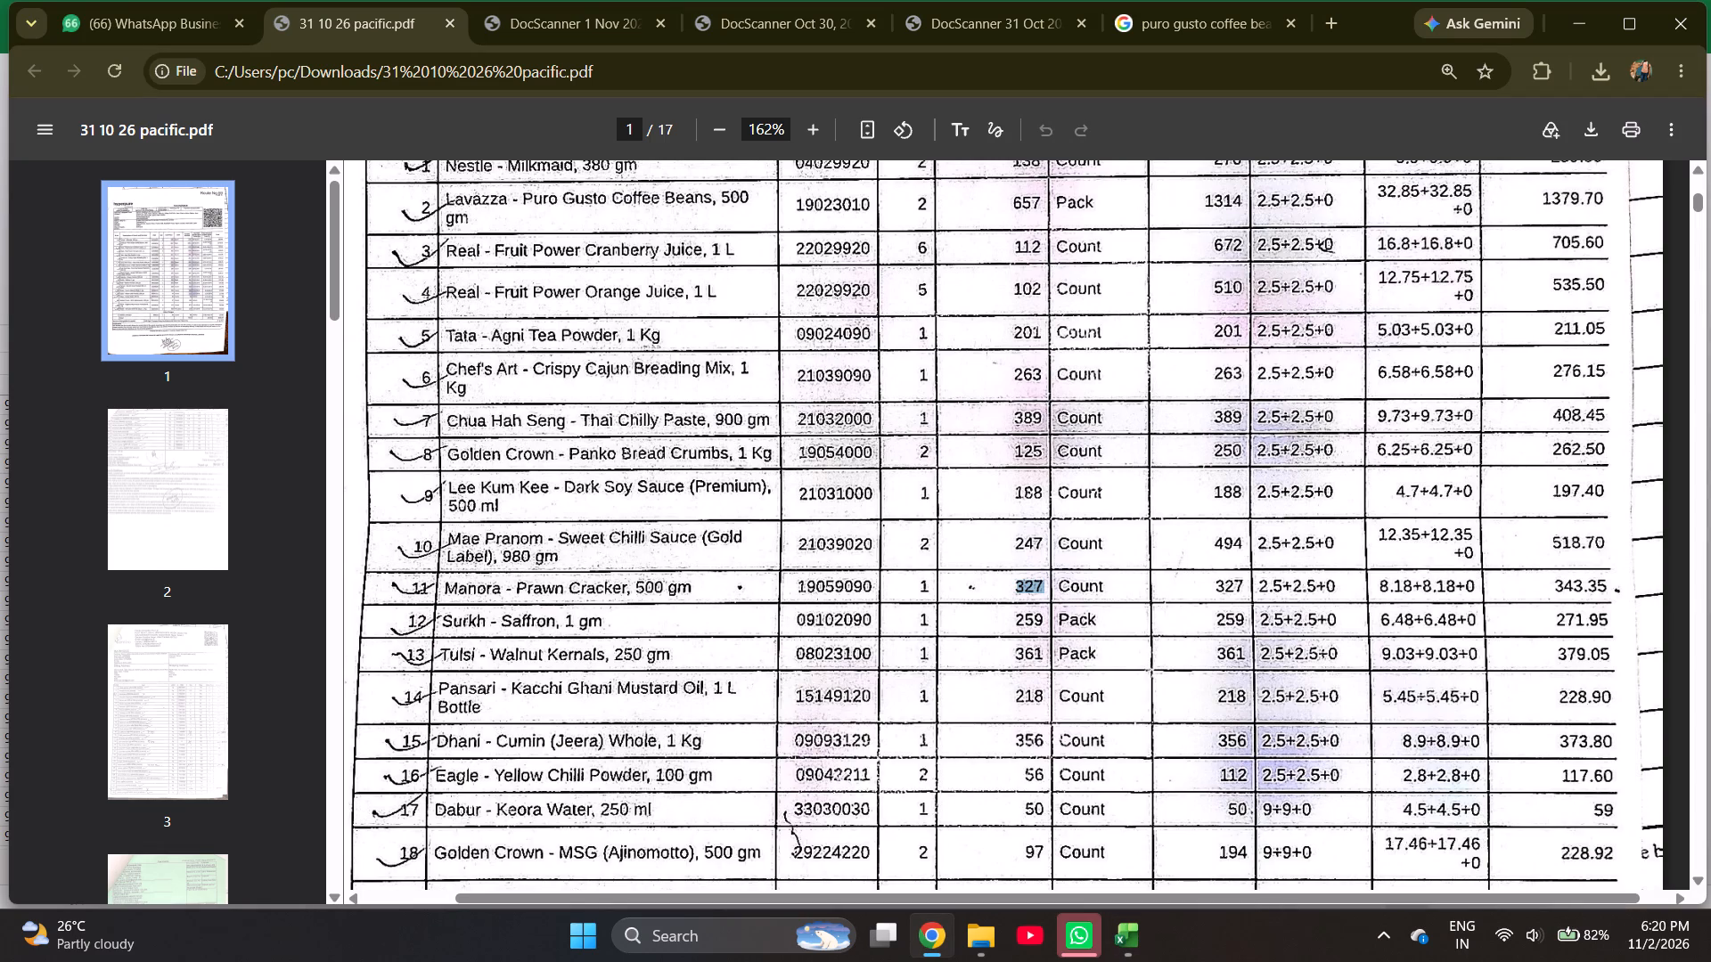
scroll(1053, 429, "down", 1)
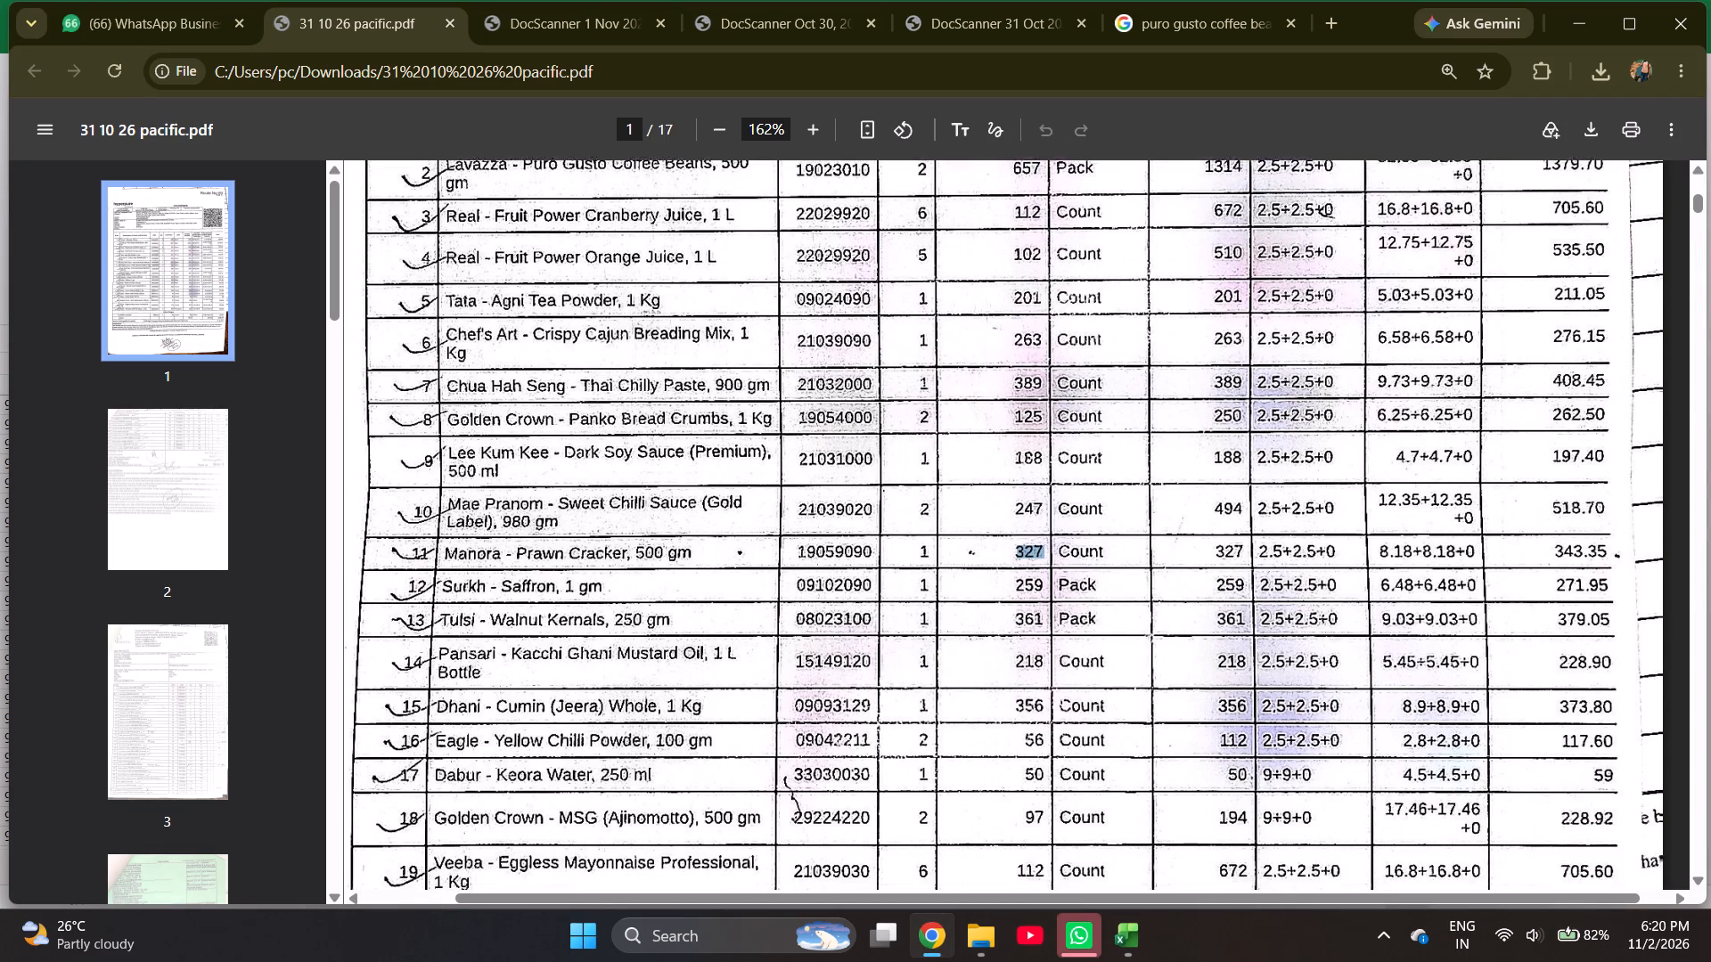
scroll(1053, 429, "down", 1)
key("alt+Tab")
type("18")
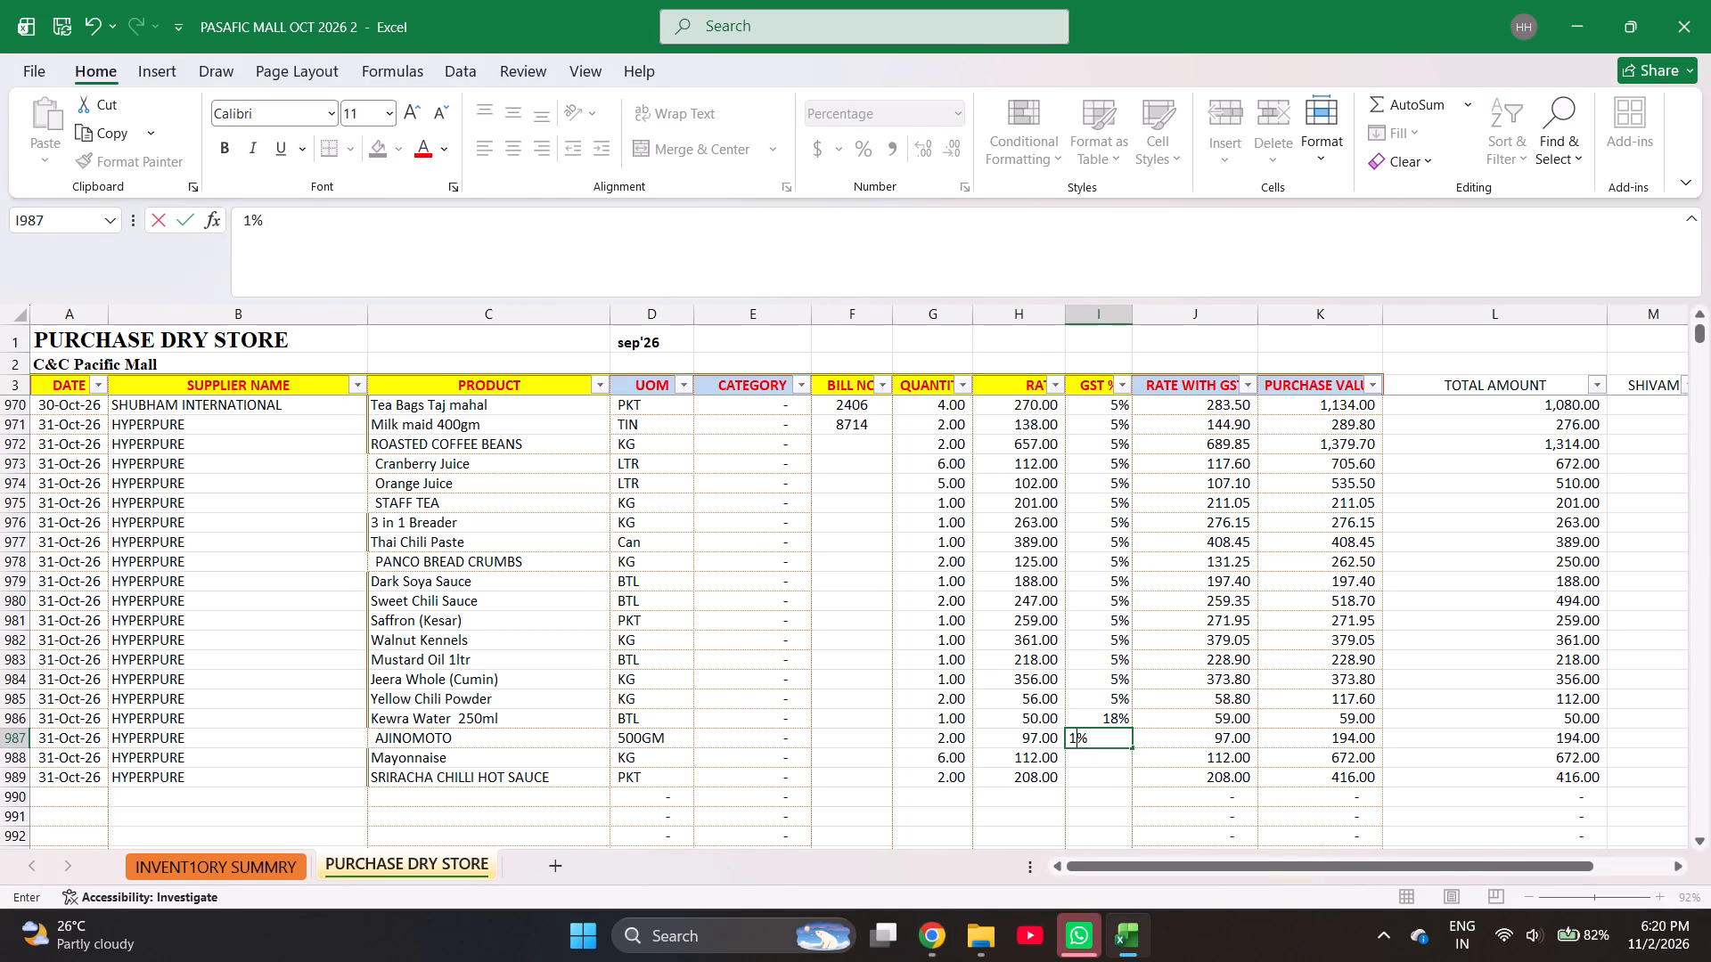
key("Return")
key("5")
key("Return")
key("5")
key("Return")
Fill bill number 8714 down from the Milk maid 400gm row through the SRIRACHA CHILLI HOT SAUCE row.
key("Left")
key("Left")
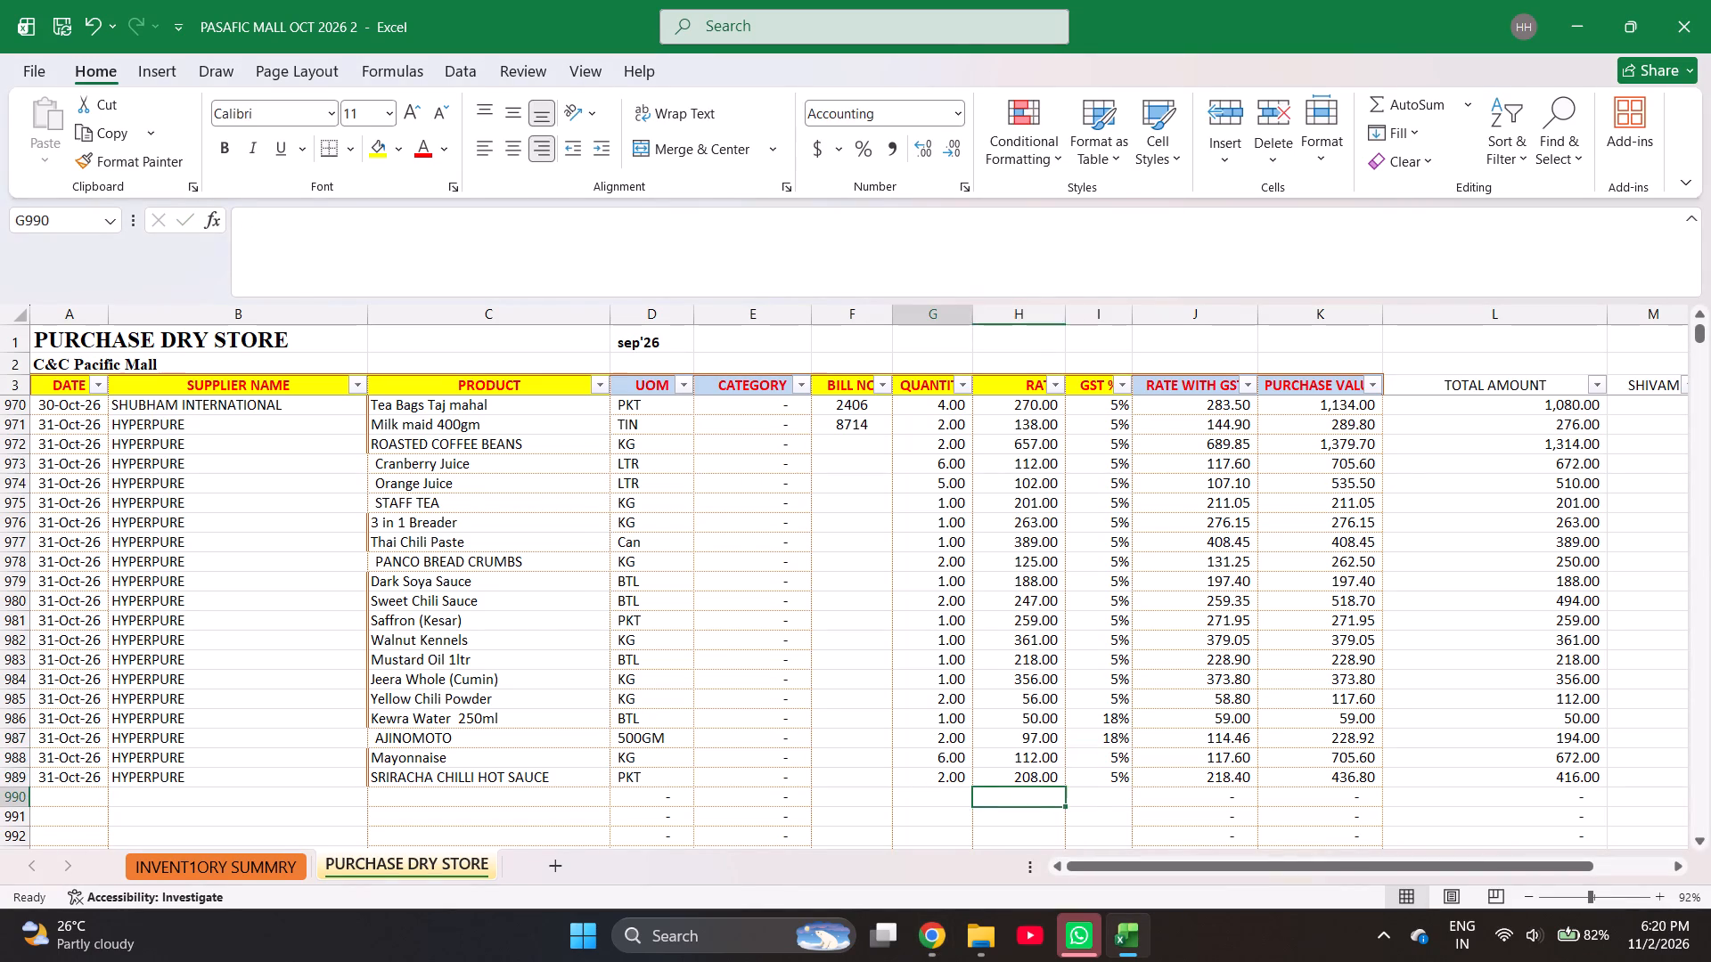
key("Left")
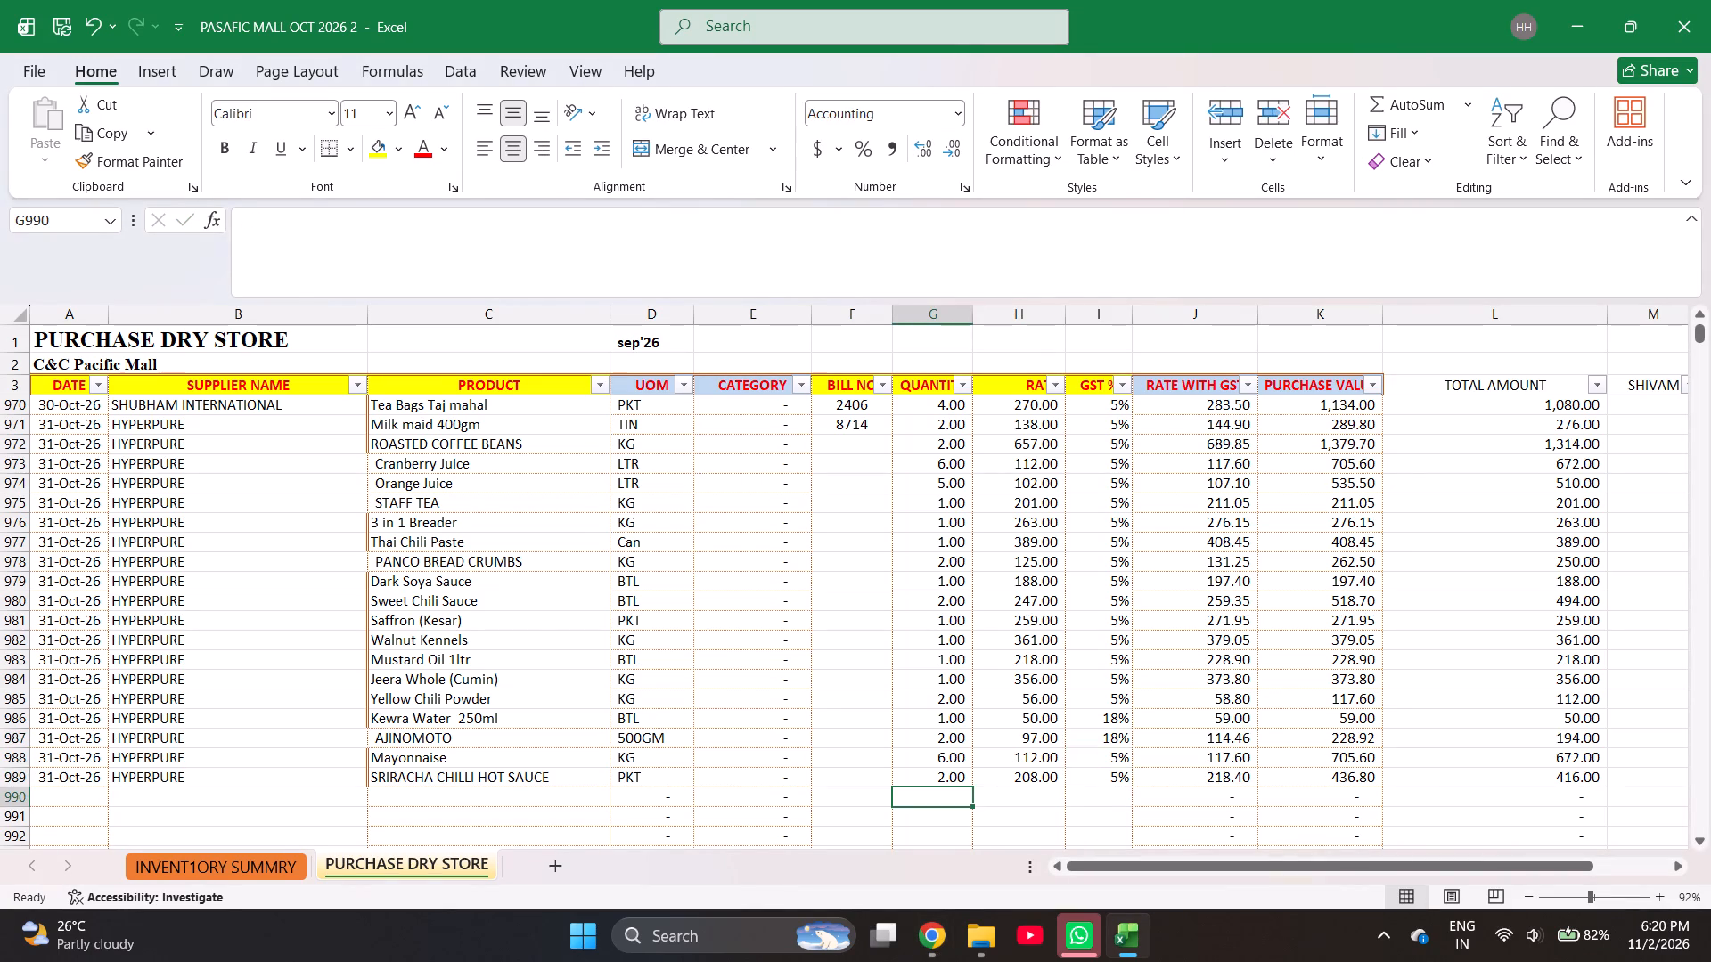
key("ctrl+Up")
key("shift+Down")
key("shift+Down")
key("shift+Down")
key("shift+Down")
key("shift+Down")
key("shift+Down")
key("shift+Down")
key("shift+Down")
key("shift+Down")
key("shift+Down")
key("shift+Down")
key("shift+Down")
key("shift+Down")
key("shift+Down")
key("shift+Down")
key("shift+Down")
key("shift+Down")
key("shift+Down")
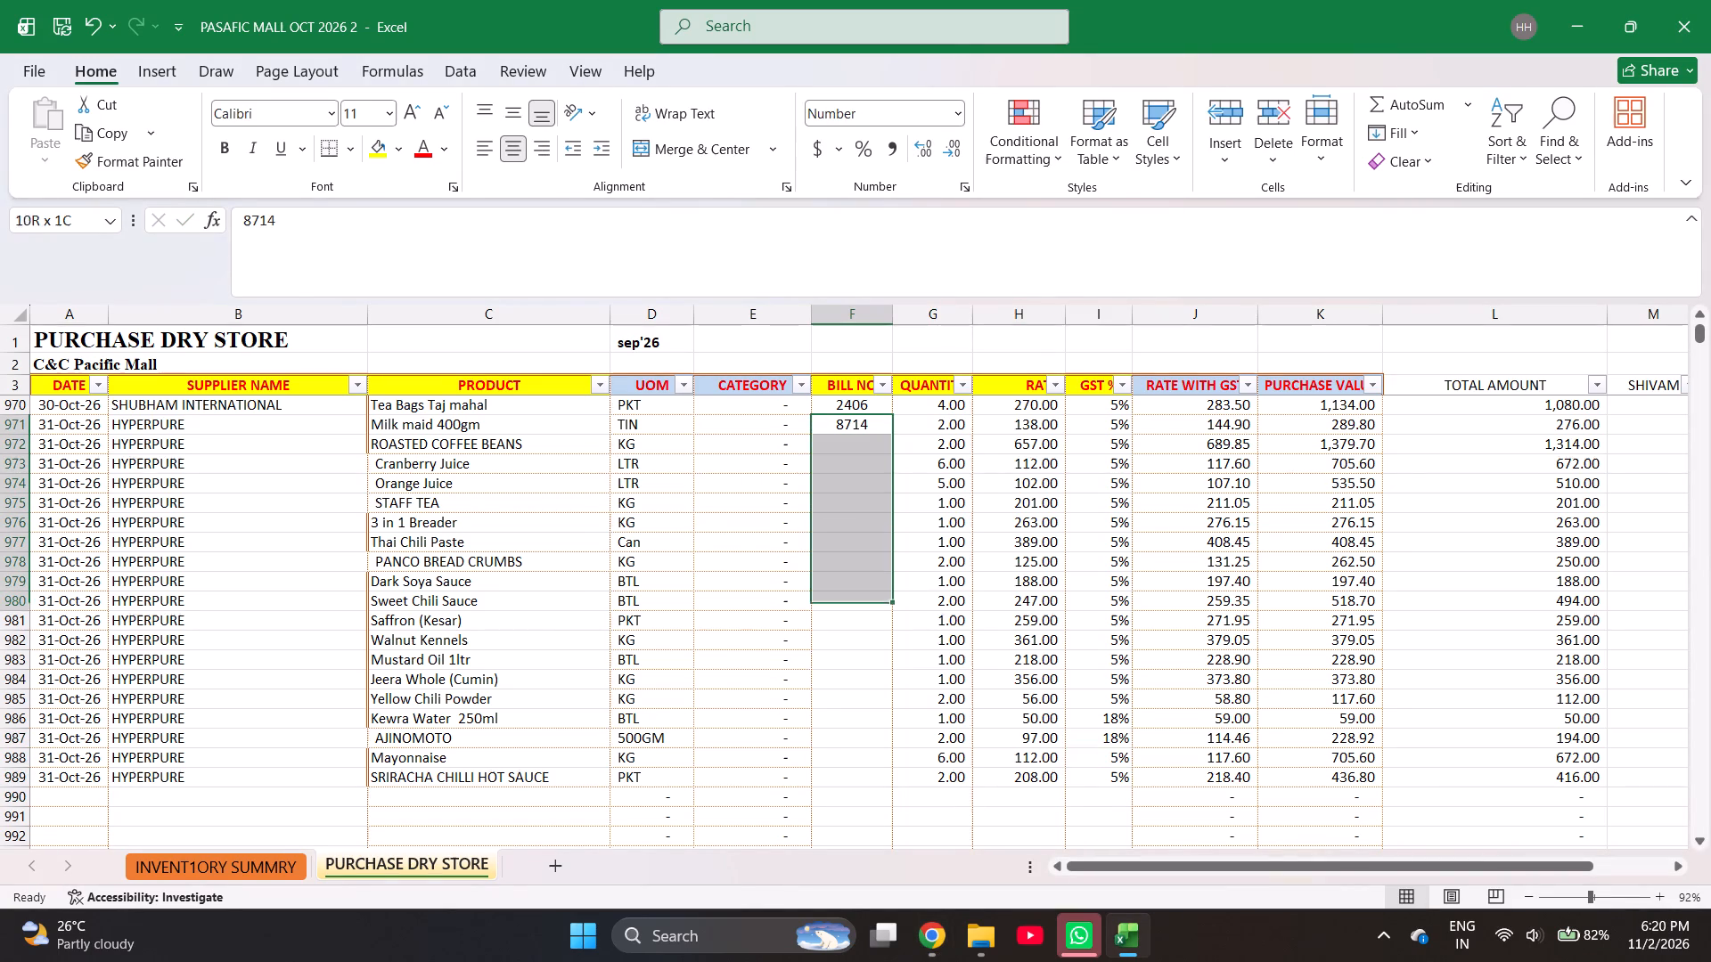
key("ctrl+d")
Sum the purchase values from Milk maid 400gm to SRIRACHA CHILLI HOT SAUCE and compare them with the invoice total and other charges.
key("ctrl+Right")
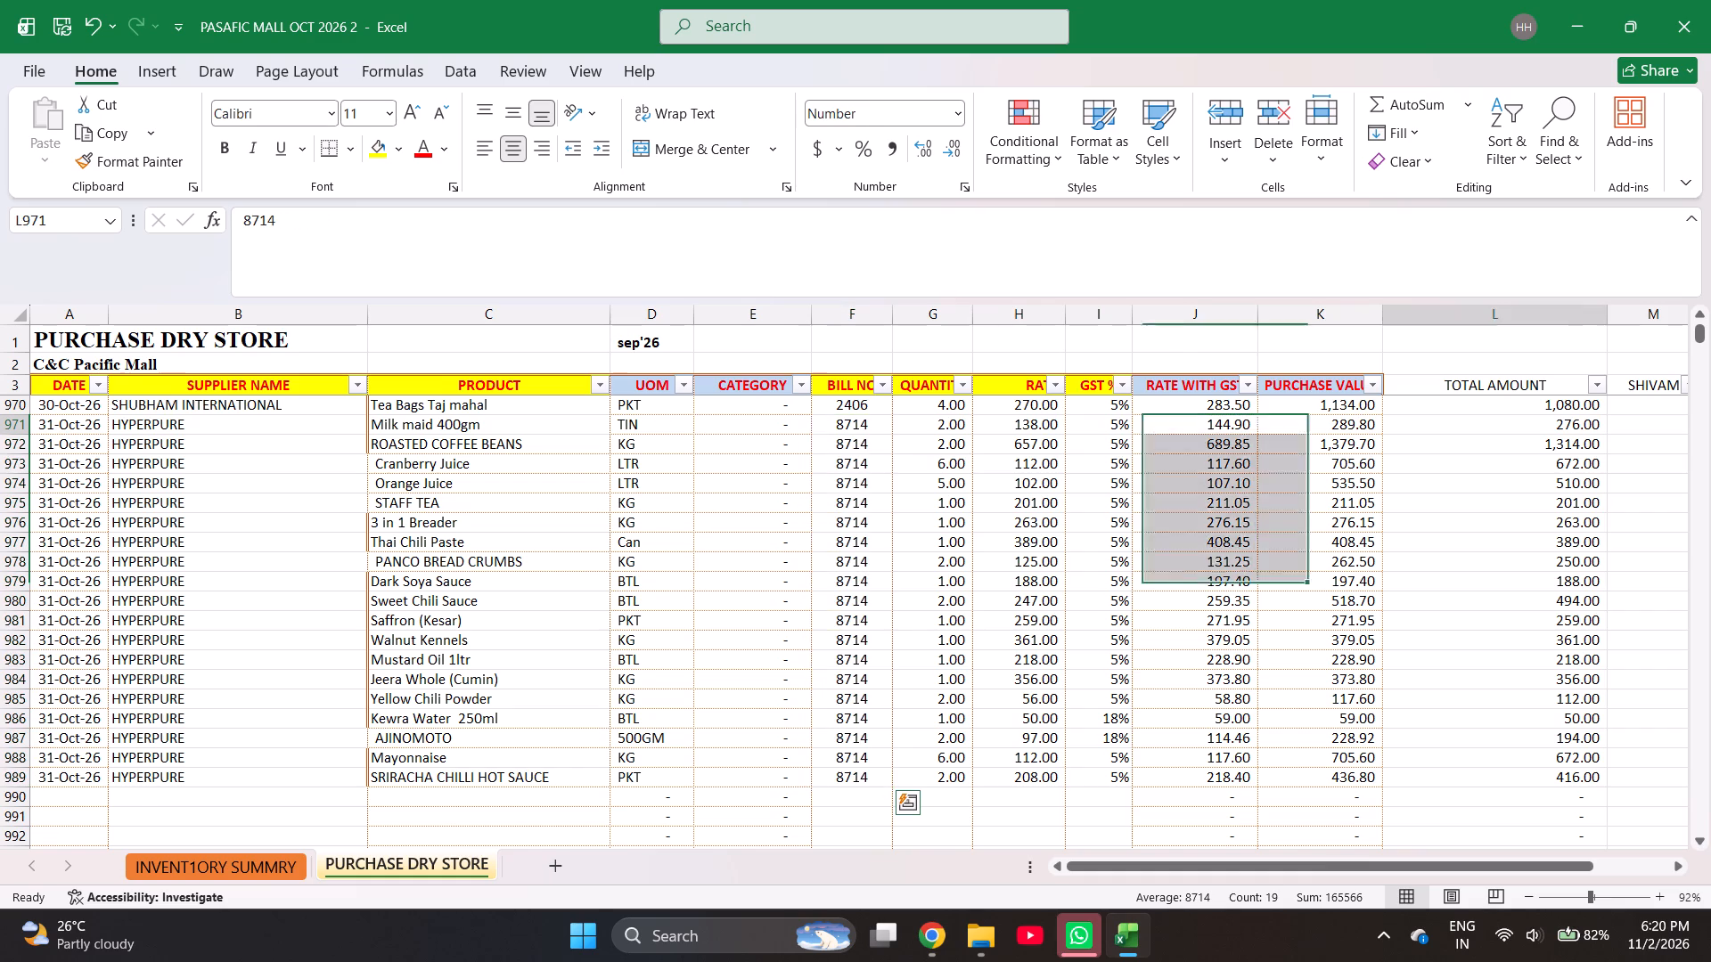
key("Page_Up")
key("Left")
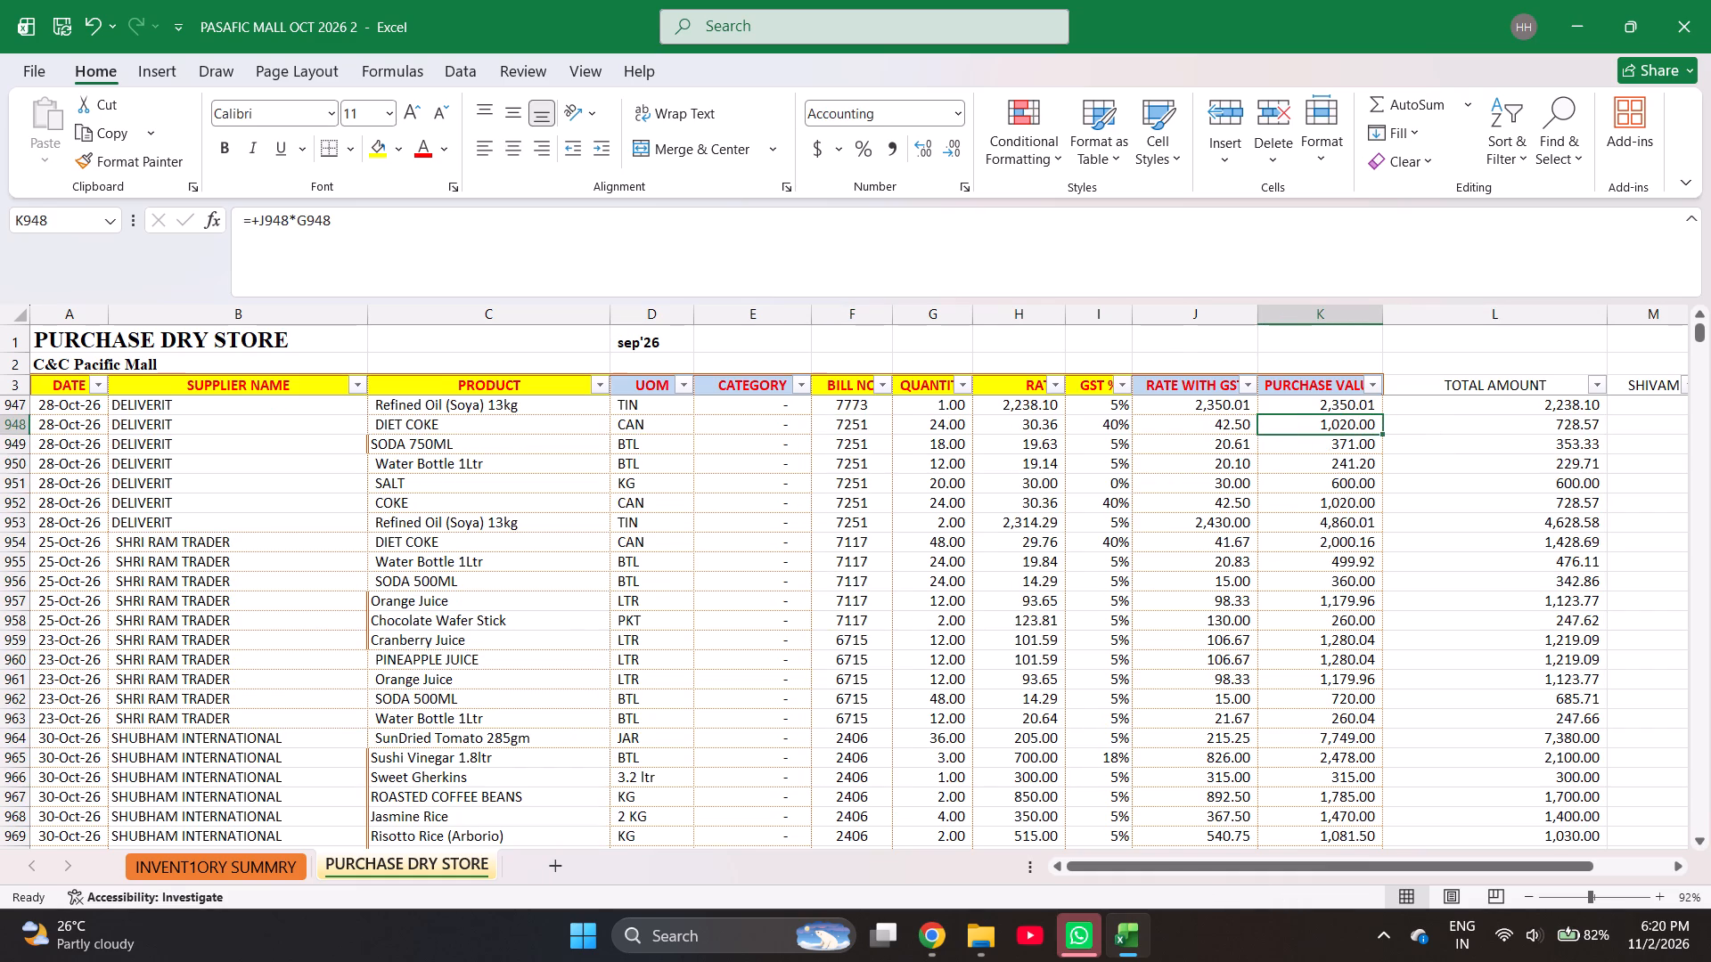
key("Page_Down")
key("shift+Down")
key("shift+Down")
key("shift+Down")
key("shift+Down")
key("shift+Down")
key("shift+Down")
key("shift+Down")
key("shift+Down")
key("shift+Down")
key("shift+Down")
key("shift+Down")
key("shift+Down")
key("shift+Down")
key("shift+Down")
key("shift+Down")
key("shift+Down")
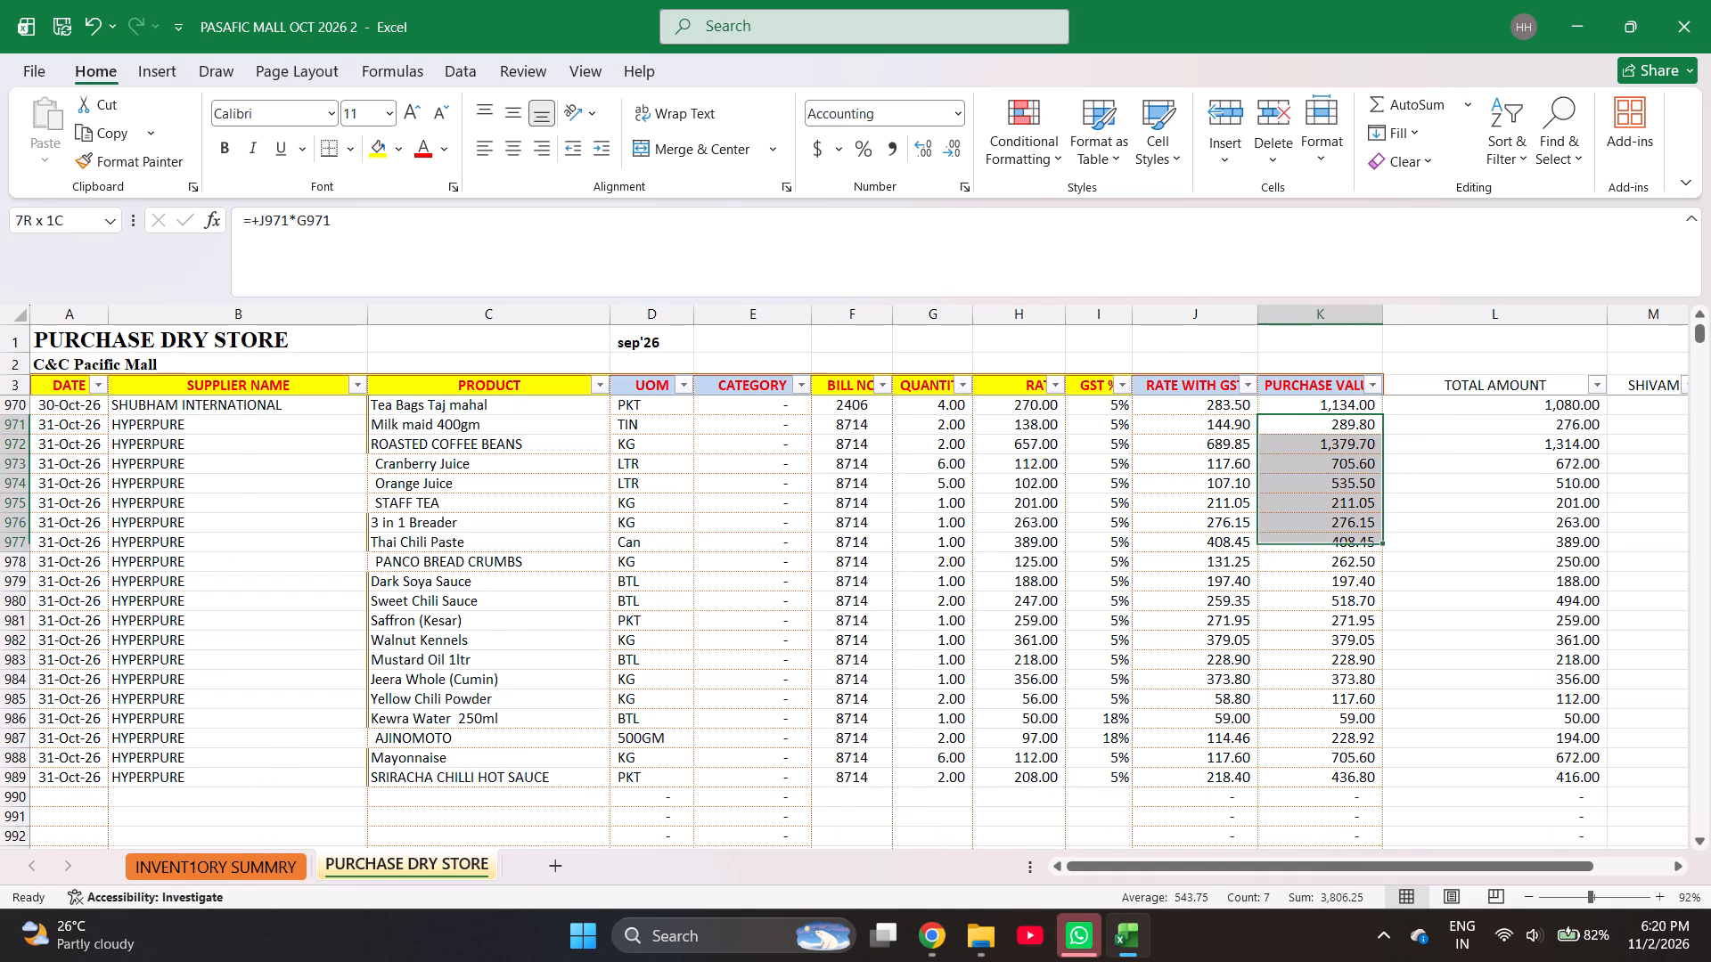
key("shift+Down")
key("shift+Down")
key("alt+Tab")
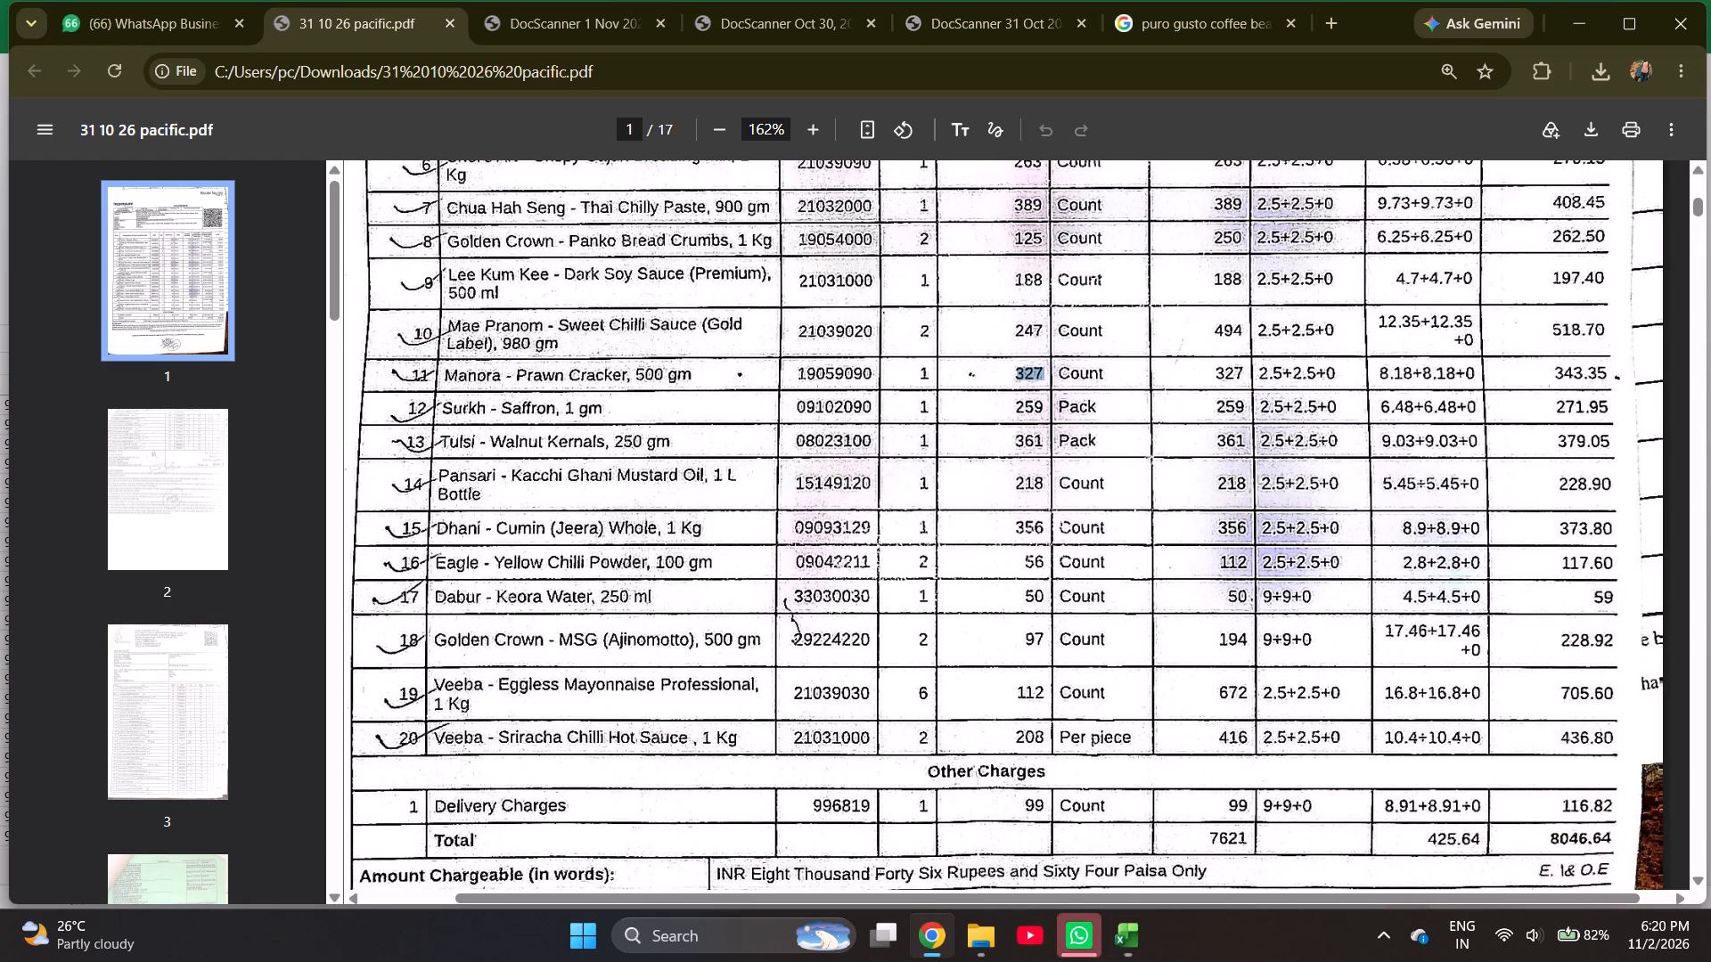
scroll(1053, 429, "down", 2)
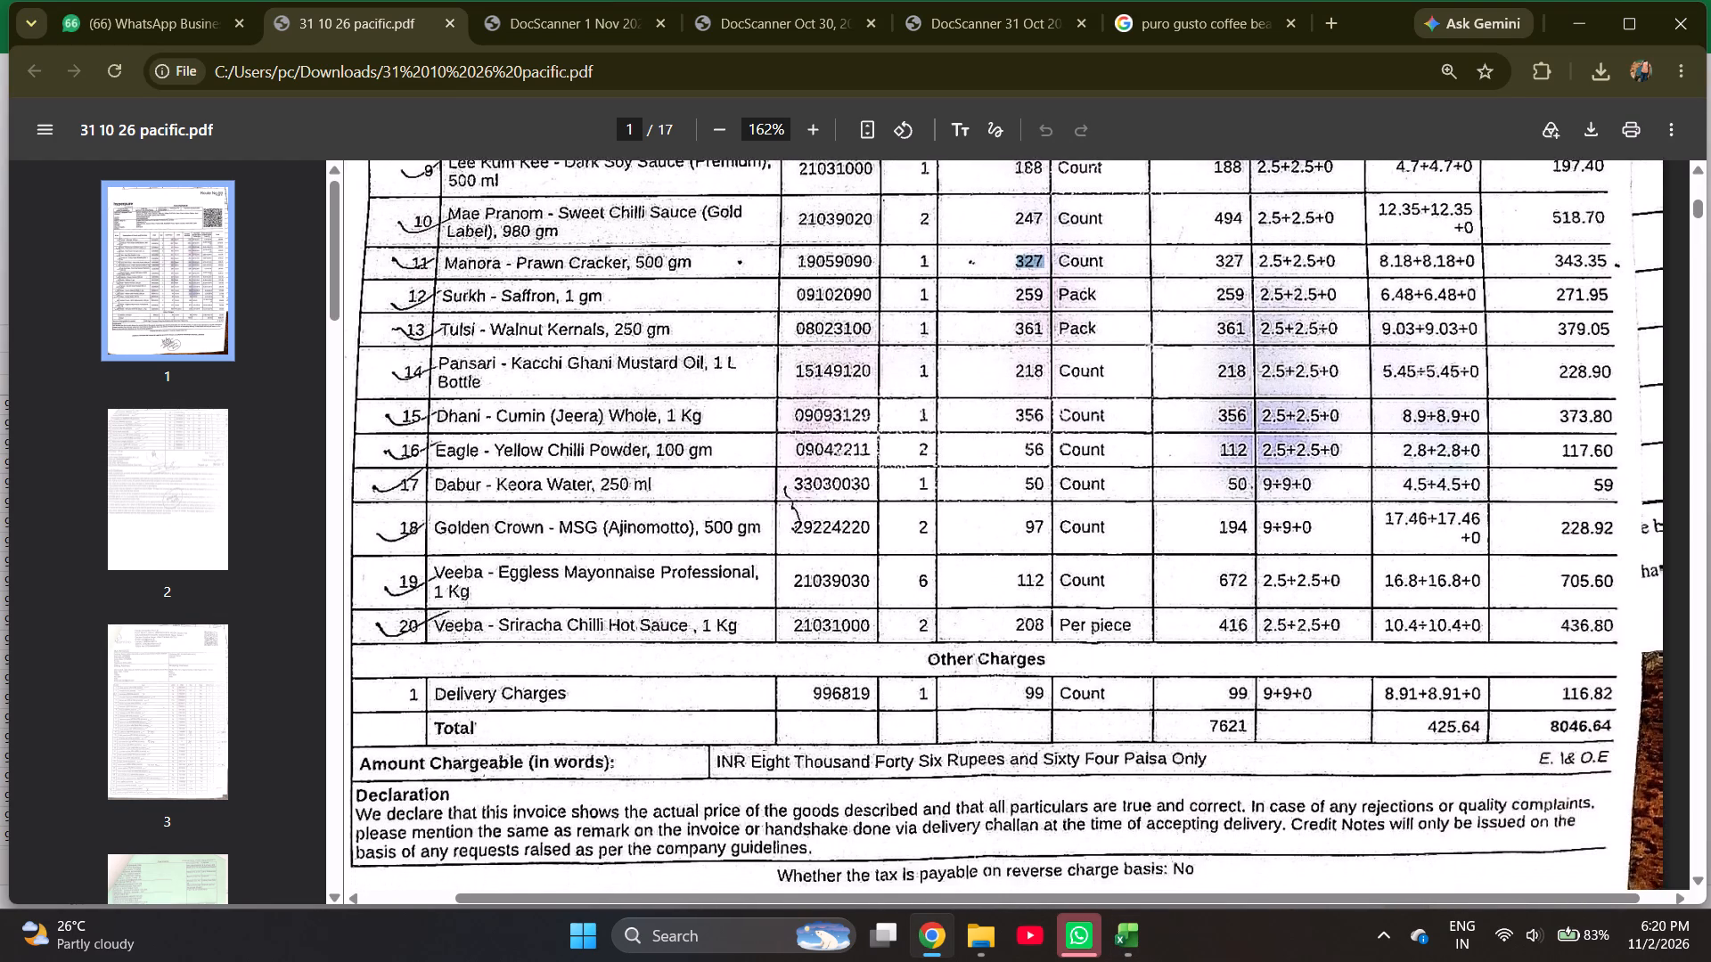
key("alt+Tab")
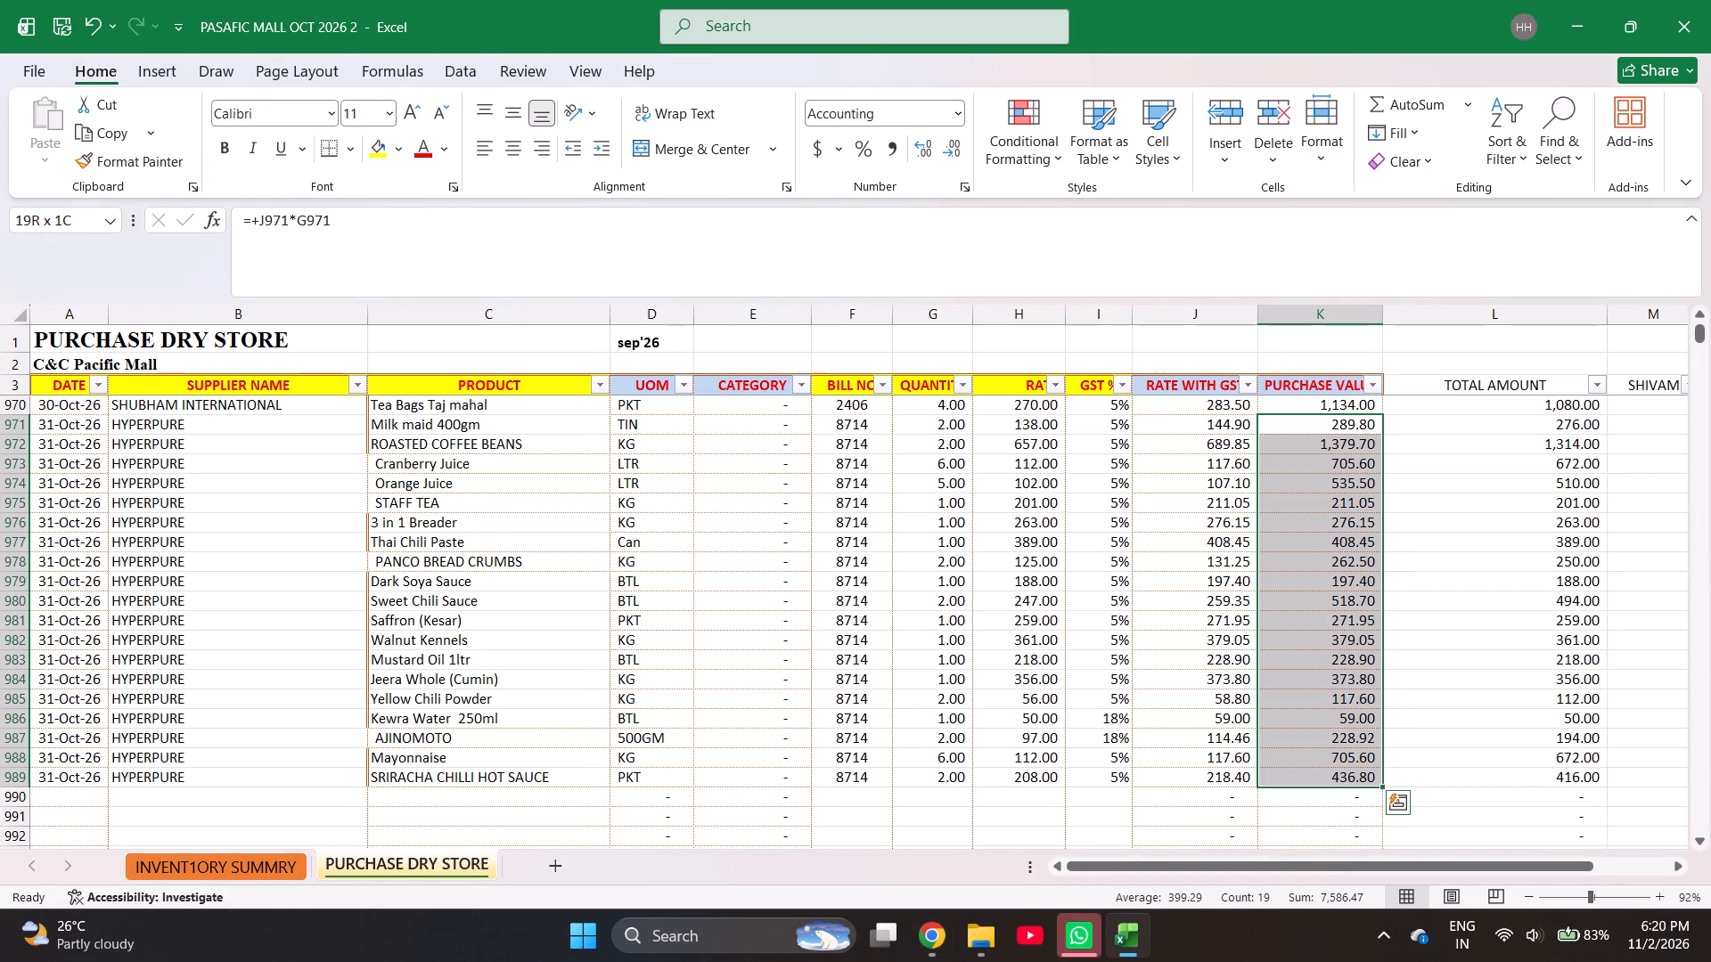
Enter the invoice's delivery charge in row 990 with quantity 1, rate 99 and GST 18%.
left_click(959, 798)
key("1")
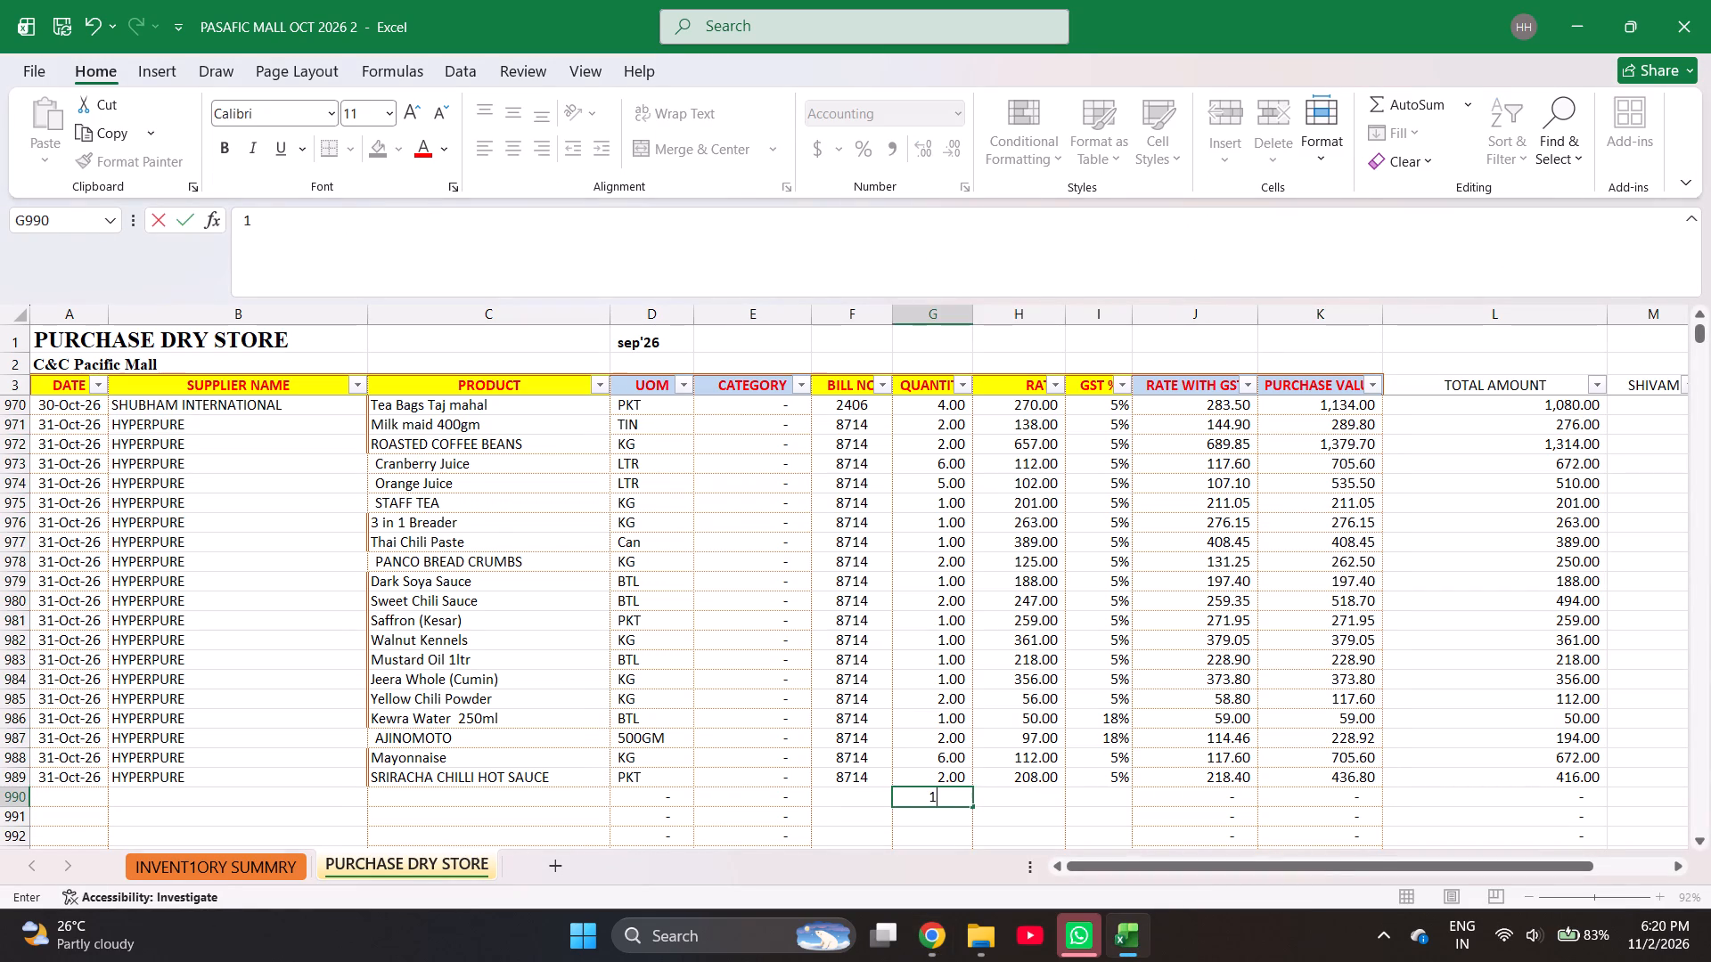
key("Right")
type("116")
key("alt+Tab")
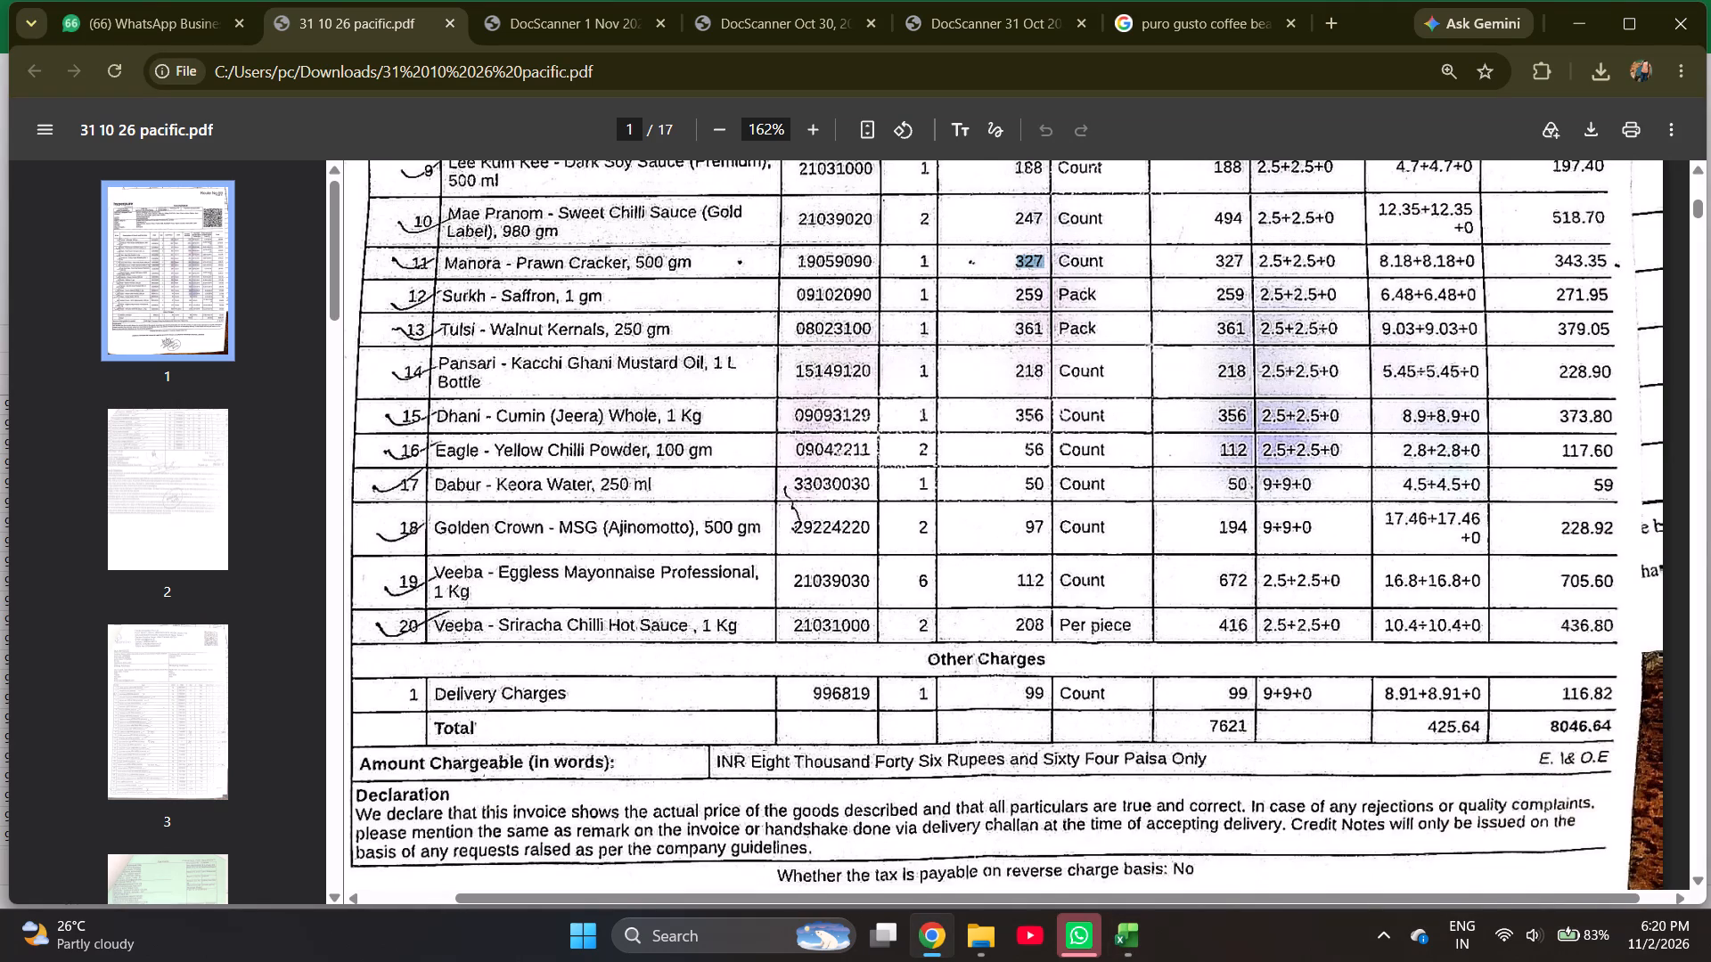
key("alt+Tab")
key("BackSpace")
key("BackSpace")
key("BackSpace")
type("99")
key("Right")
key("alt+Tab")
key("alt+Tab")
type("18")
Sum the purchase values upward from the delivery charge row and check them against the invoice lines and total.
key("Right")
key("Right")
key("shift+Up")
key("shift+Up")
key("shift+Up")
key("shift+Up")
key("shift+Up")
key("shift+Up")
key("shift+Up")
key("shift+Up")
key("shift+Up")
key("shift+Up")
key("shift+Up")
key("shift+Up")
key("shift+Up")
key("shift+Up")
key("shift+Up")
key("shift+Up")
key("shift+Up")
key("shift+Up")
key("shift+Up")
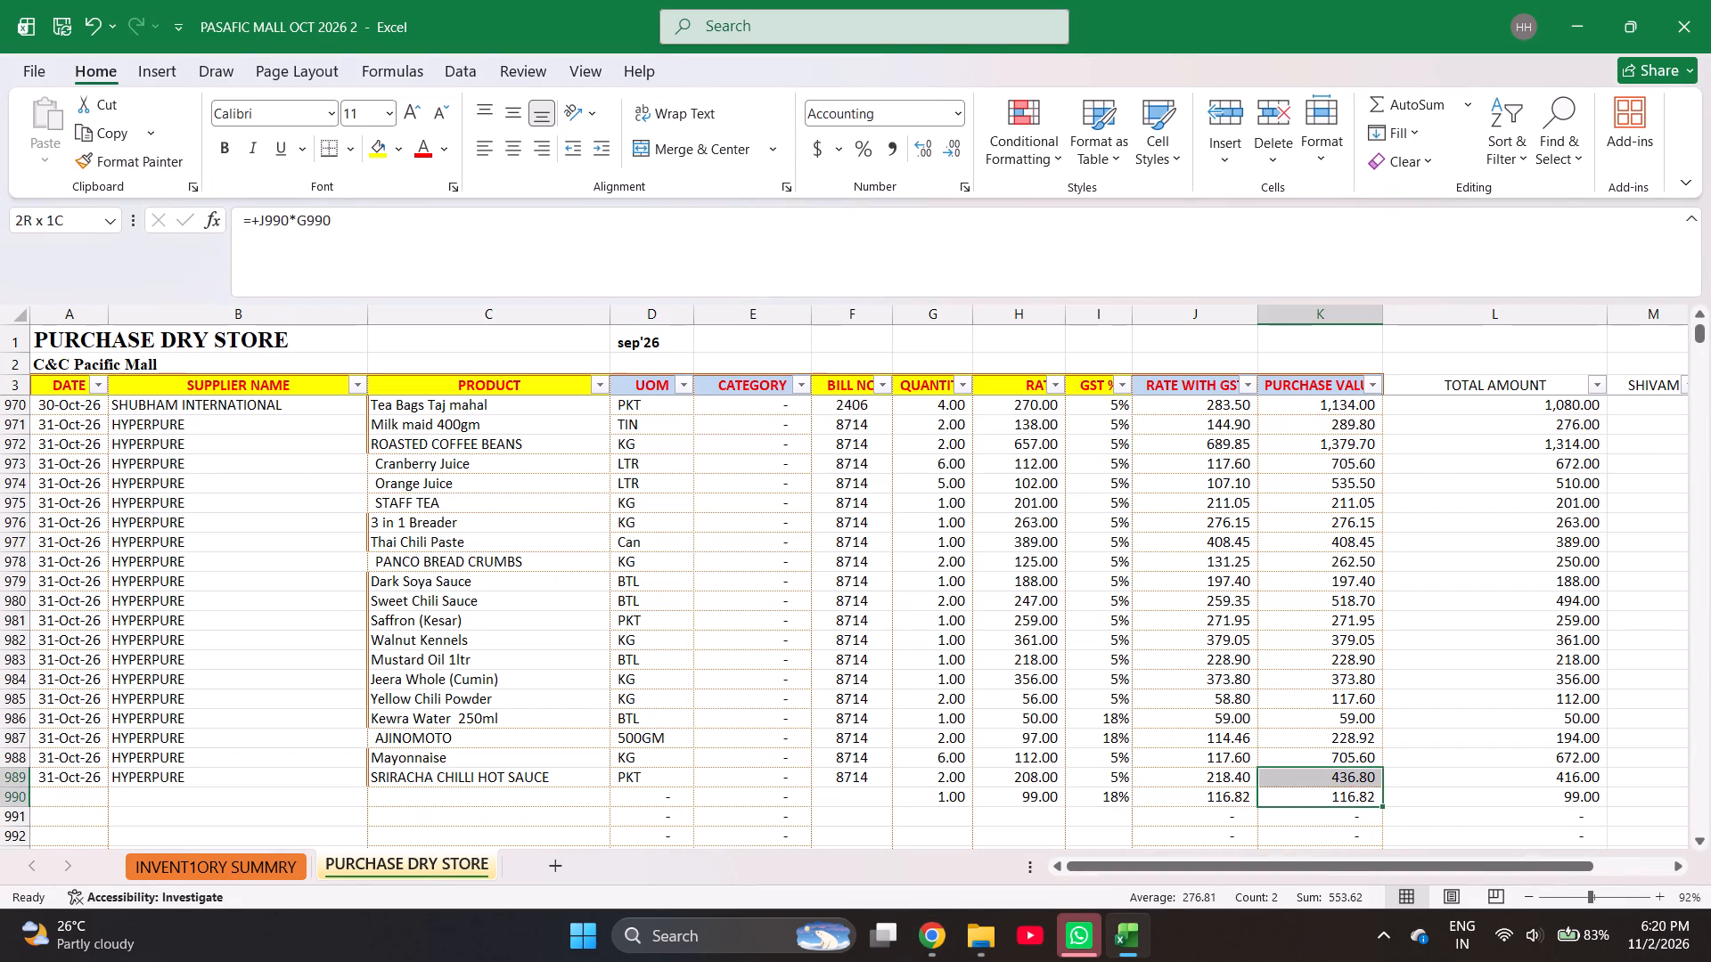
key("shift+Up")
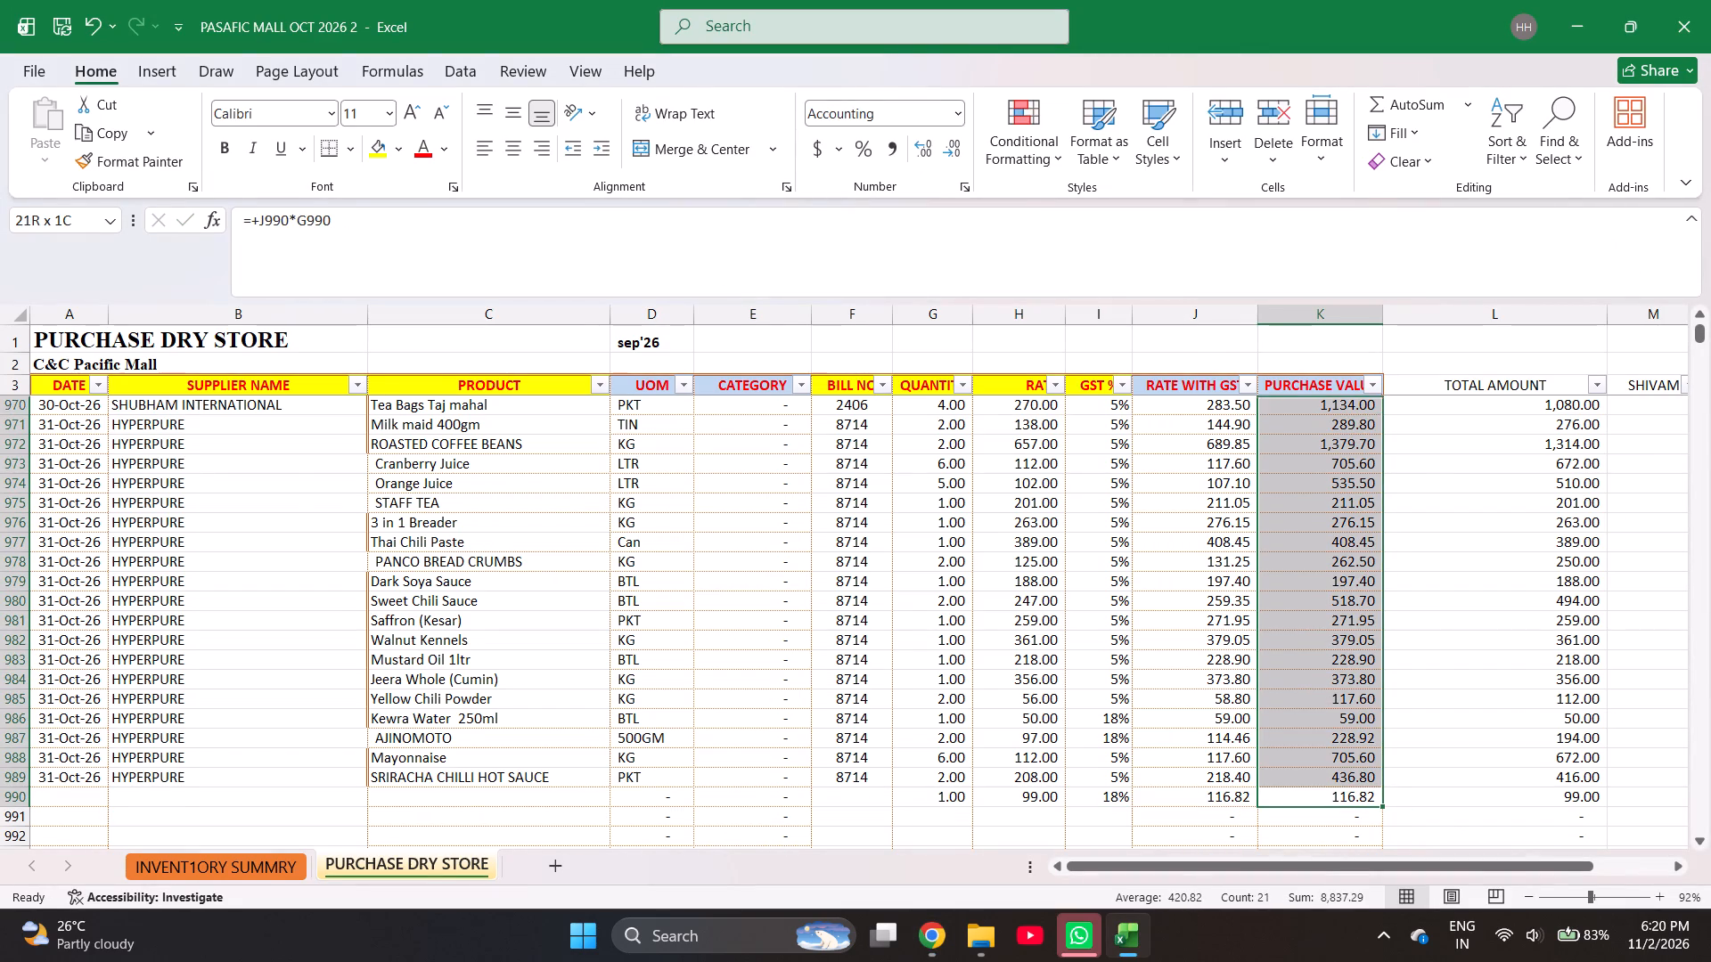
key("shift+Up")
key("shift+Down")
key("shift+Down")
key("shift+Down")
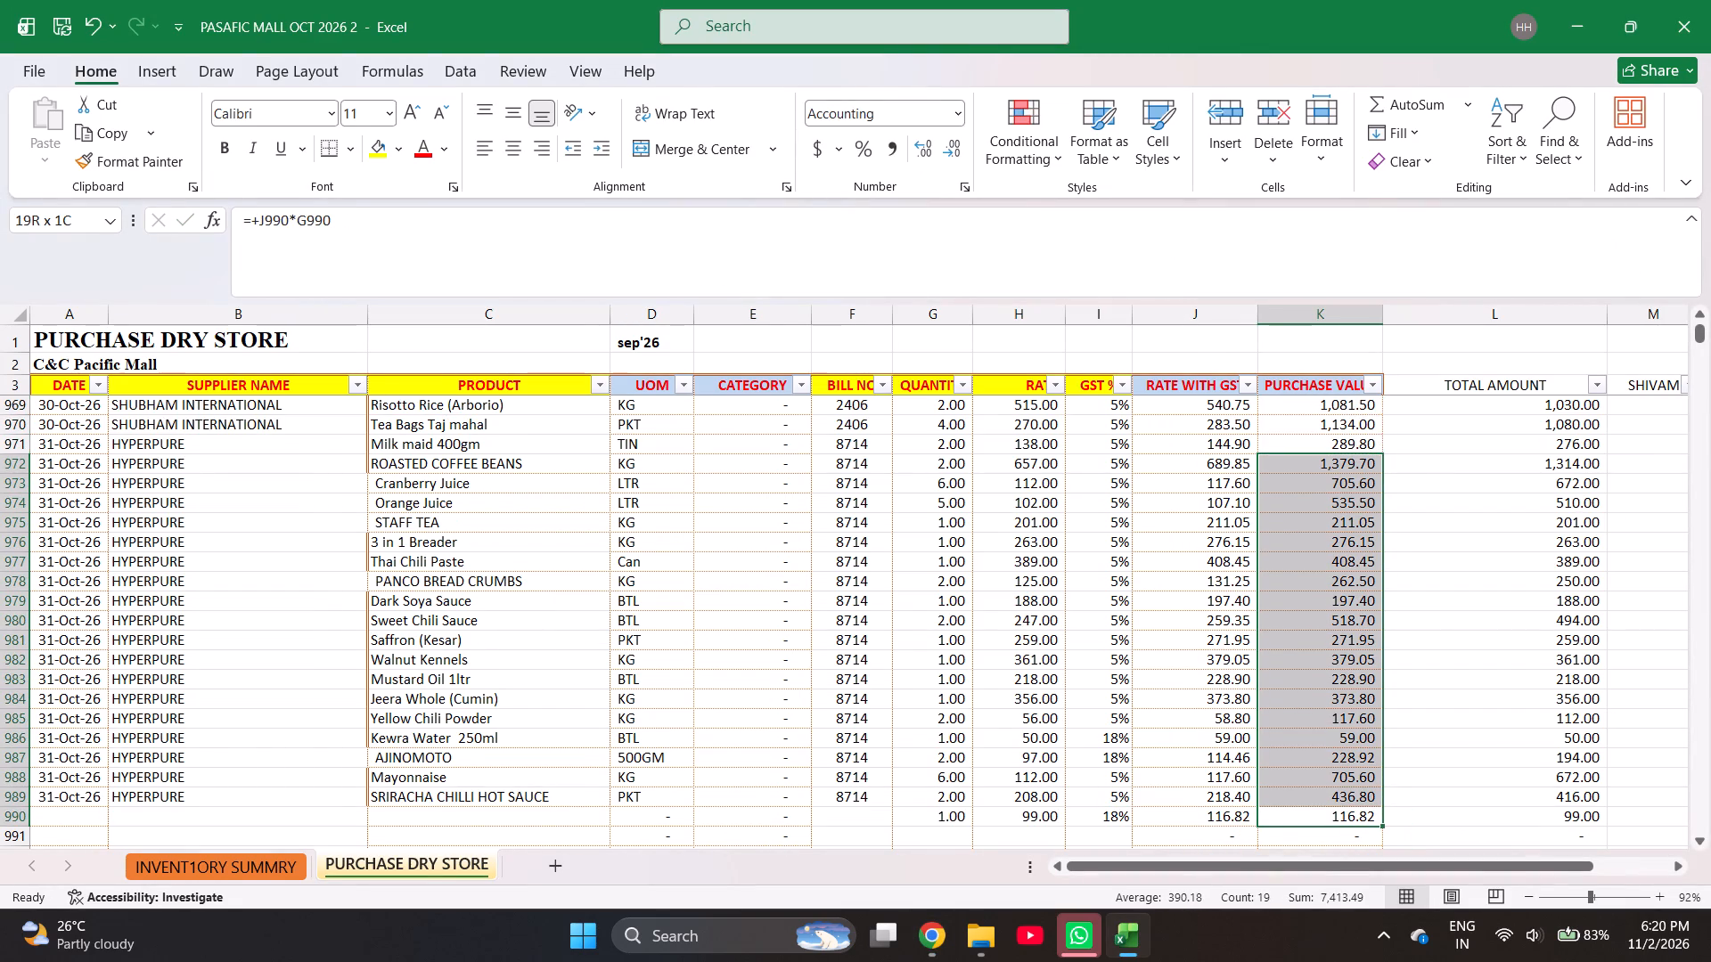
key("shift+Down")
key("shift+Up")
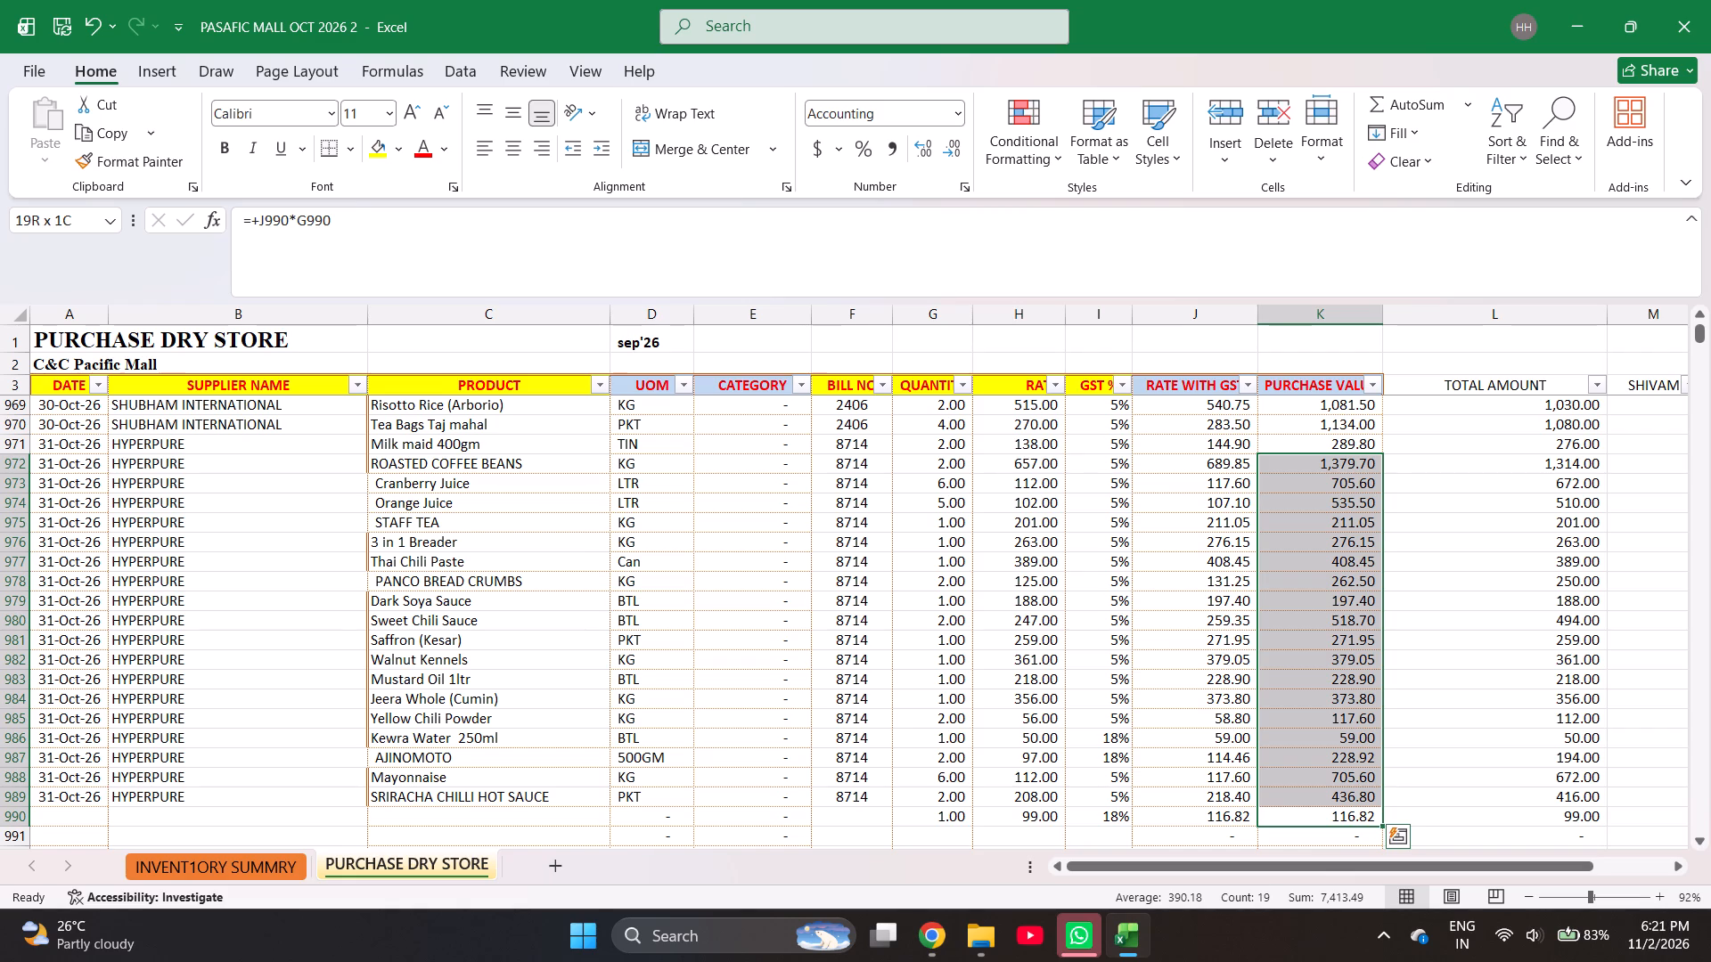
key("shift+Up")
key("alt+Tab")
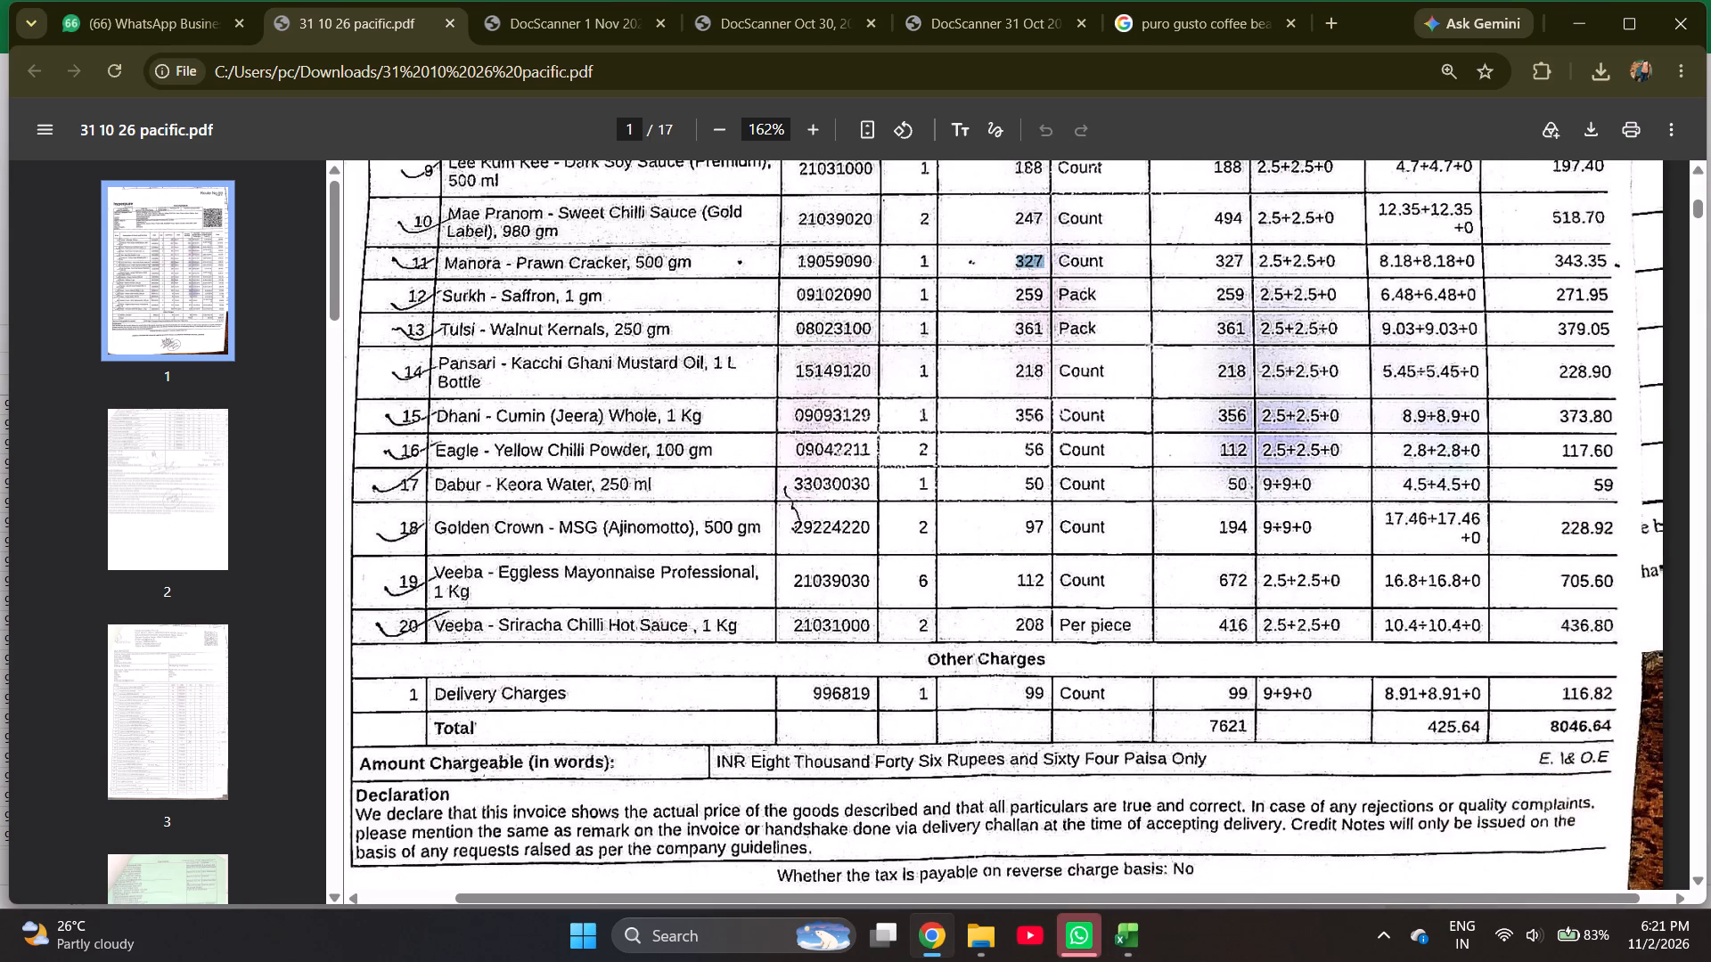
key("alt+Tab")
key("alt+Tab")
key("alt+Tab")
key("alt+Tab")
scroll(959, 798, "up", 1)
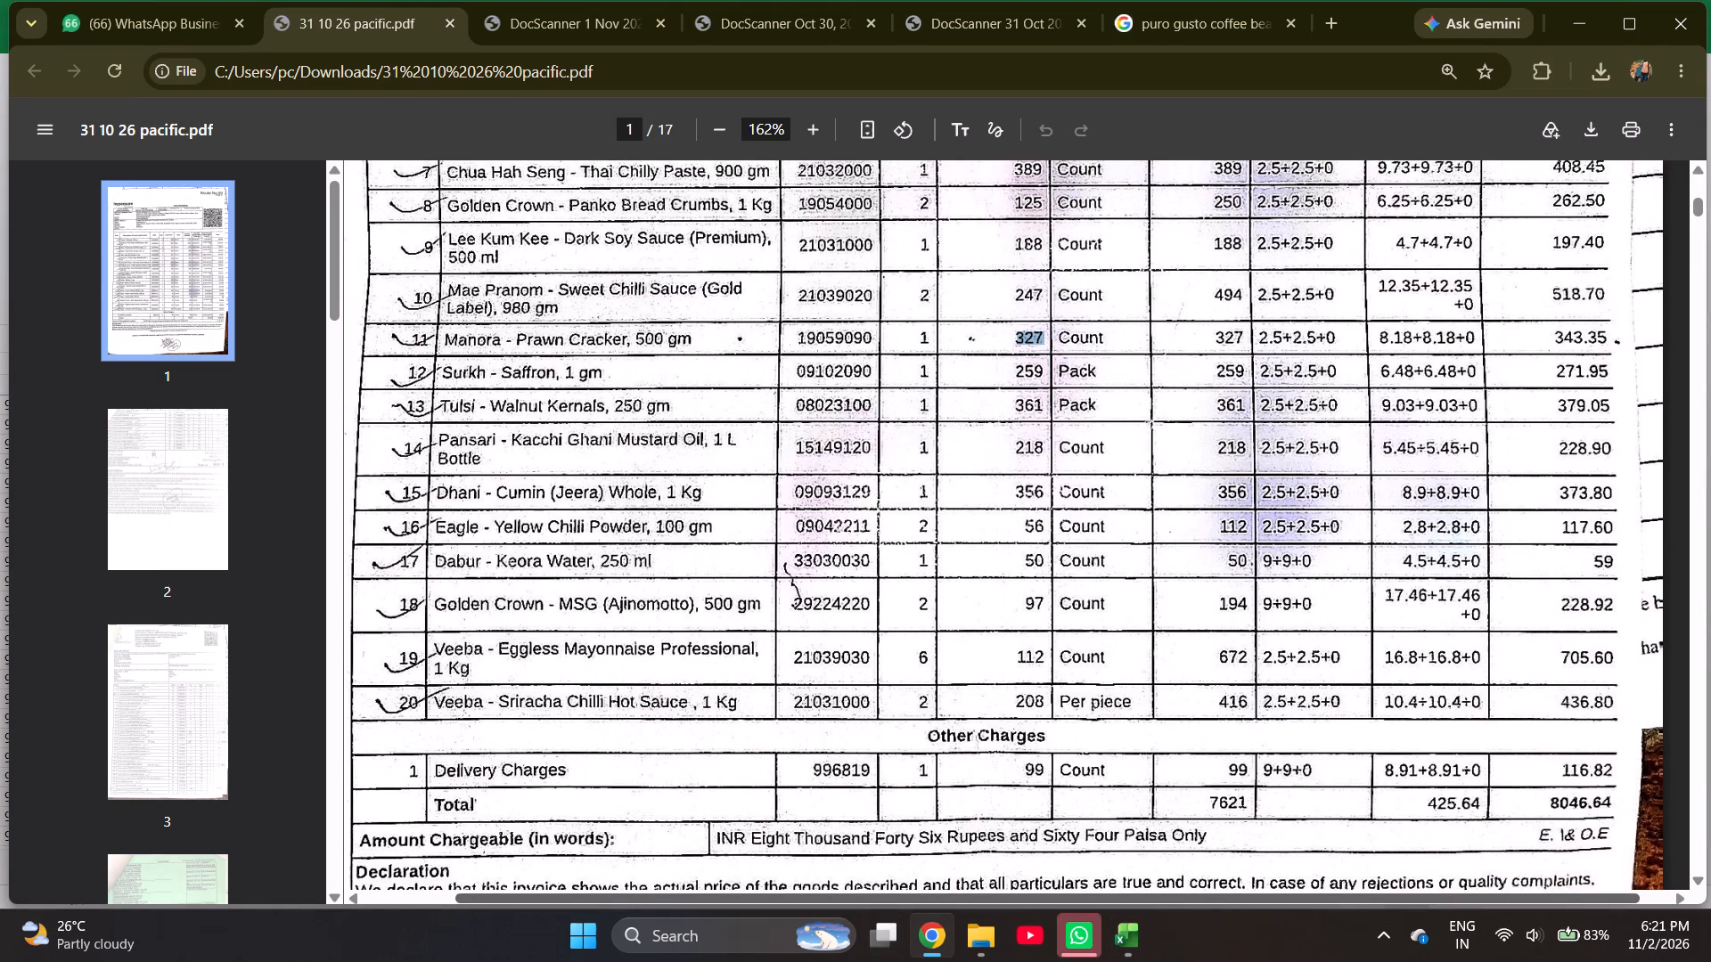
key("alt+Tab")
Recheck the purchase value sum from Milk maid 400gm through the delivery charge row against the invoice total.
left_click_drag(1418, 395, 1554, 645)
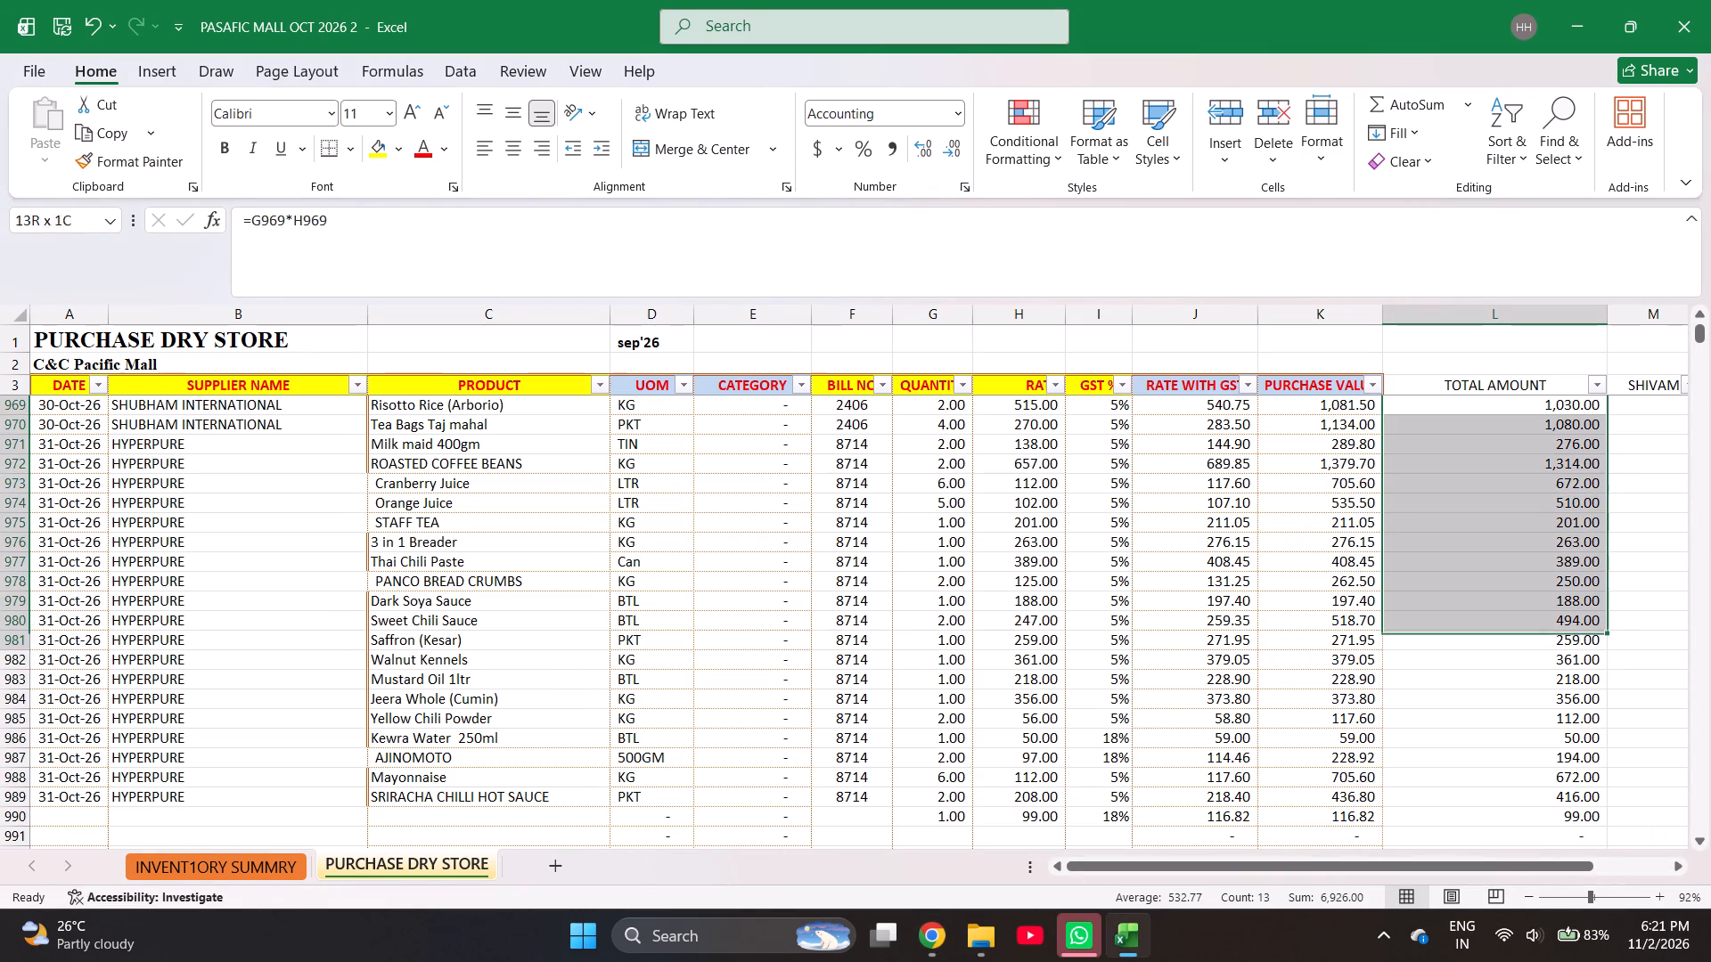
left_click(1335, 429)
left_click(1335, 434)
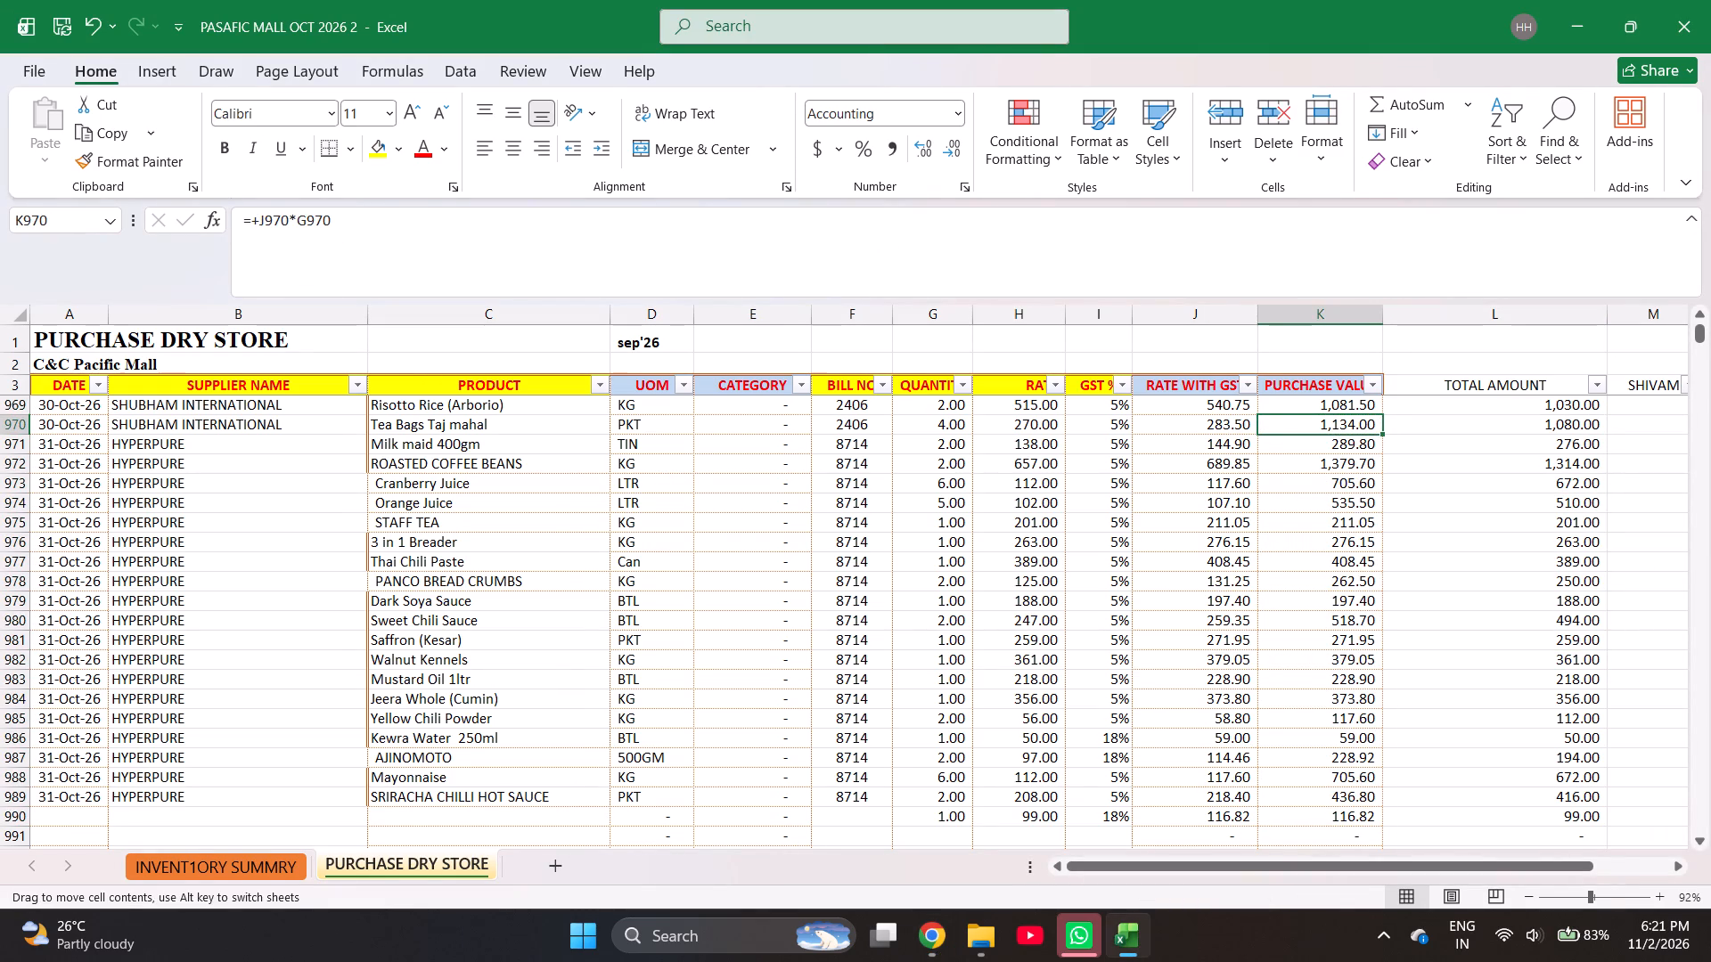
left_click(1338, 439)
left_click_drag(1338, 439, 1362, 557)
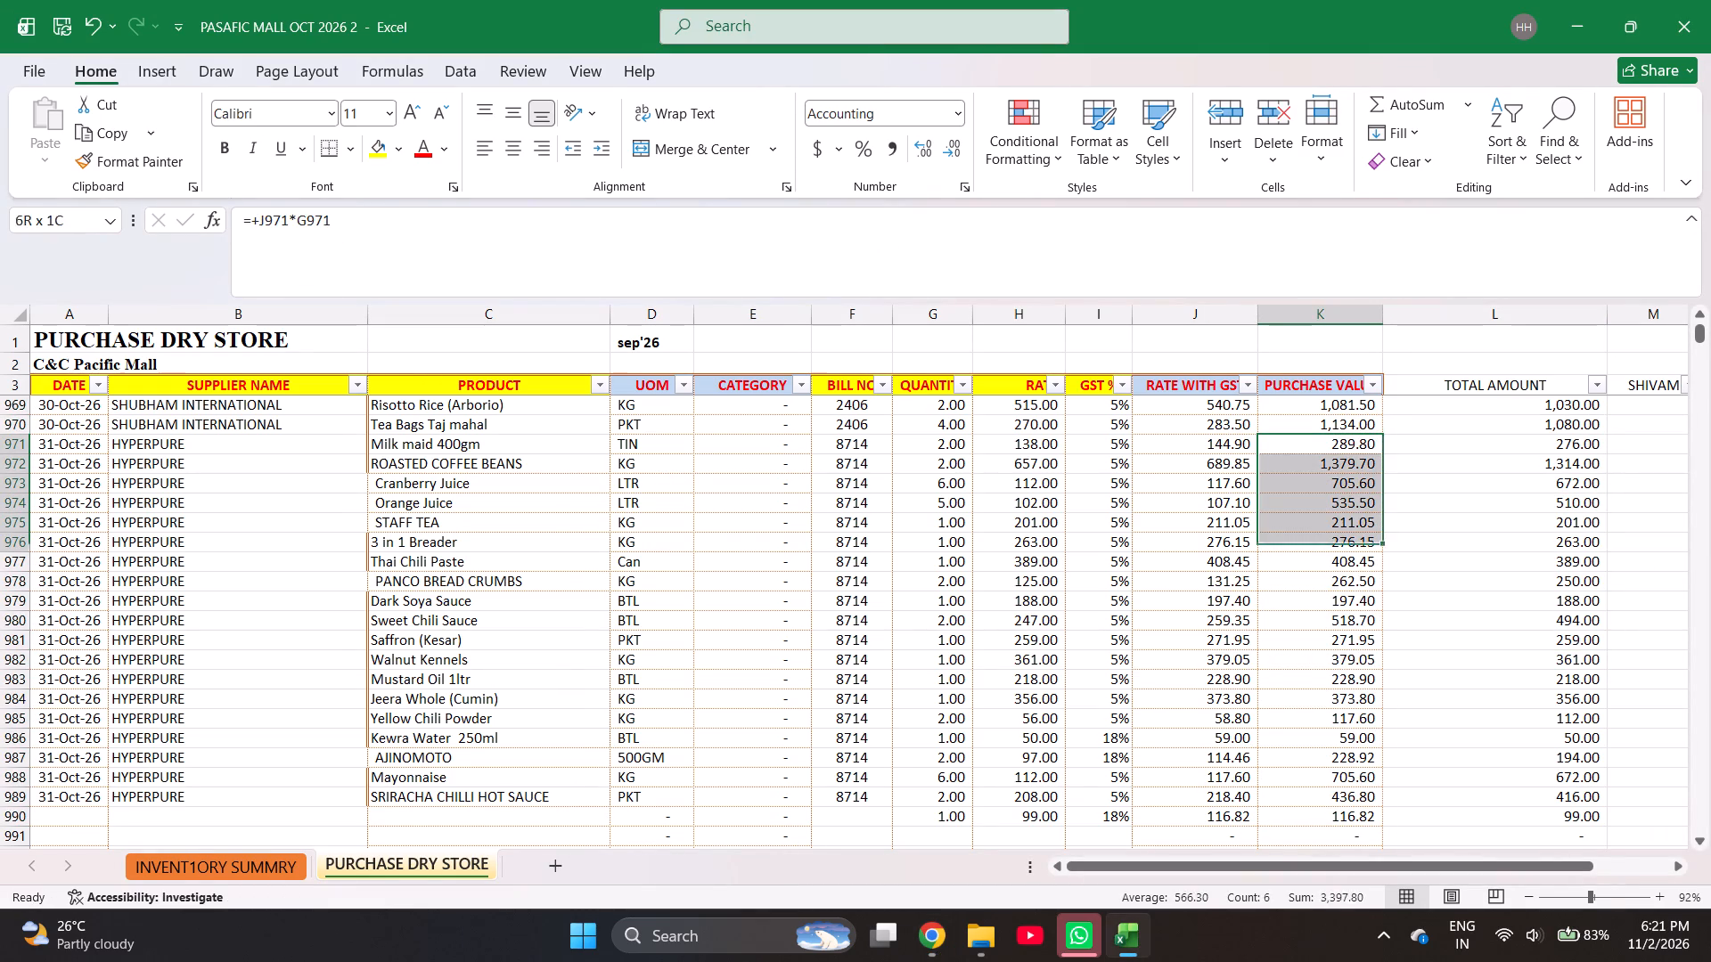
left_click_drag(1362, 557, 1379, 787)
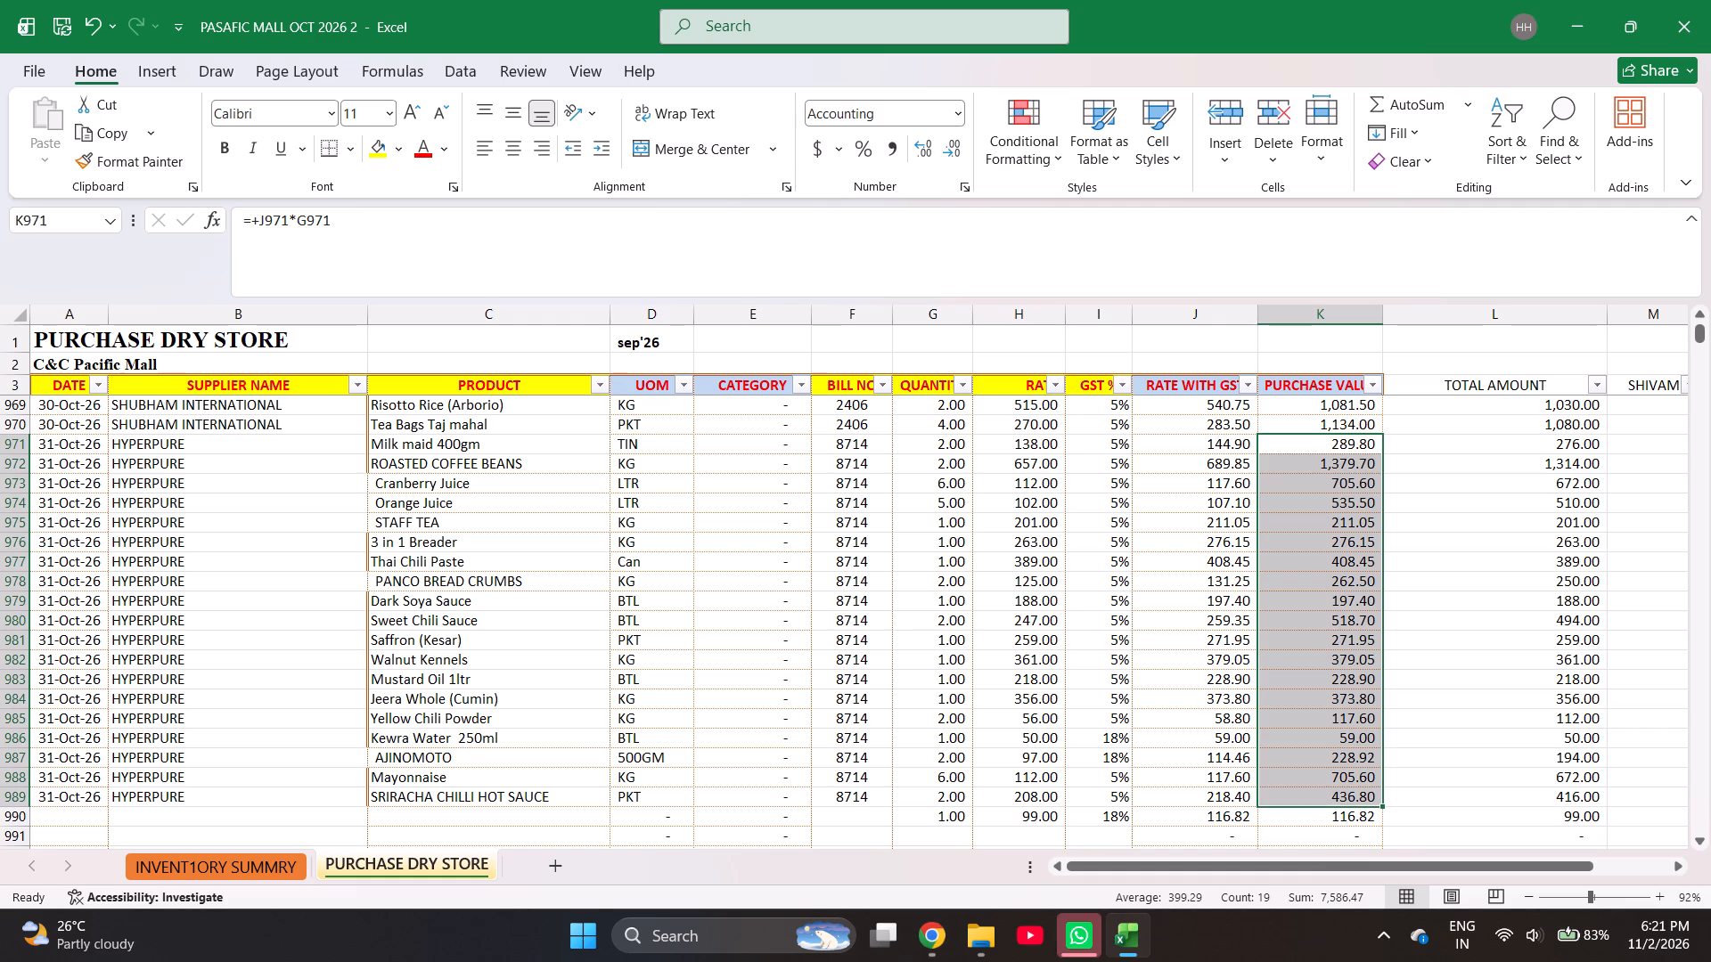
left_click_drag(1379, 787, 1380, 821)
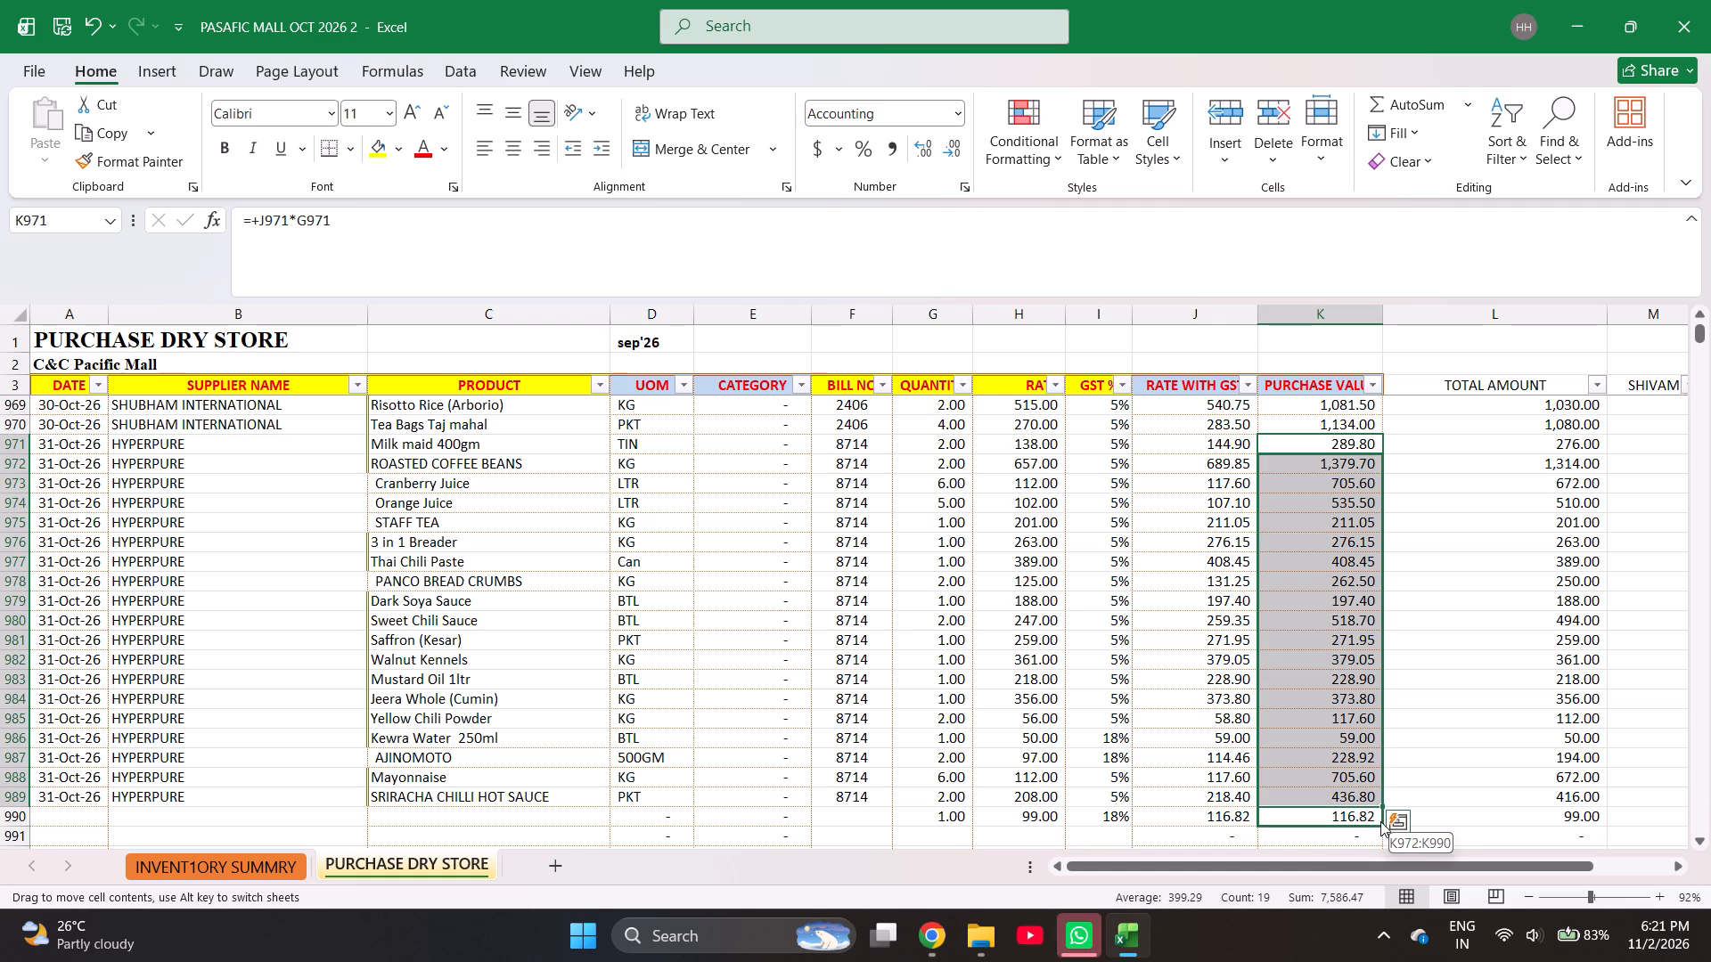
left_click_drag(1380, 821, 1380, 797)
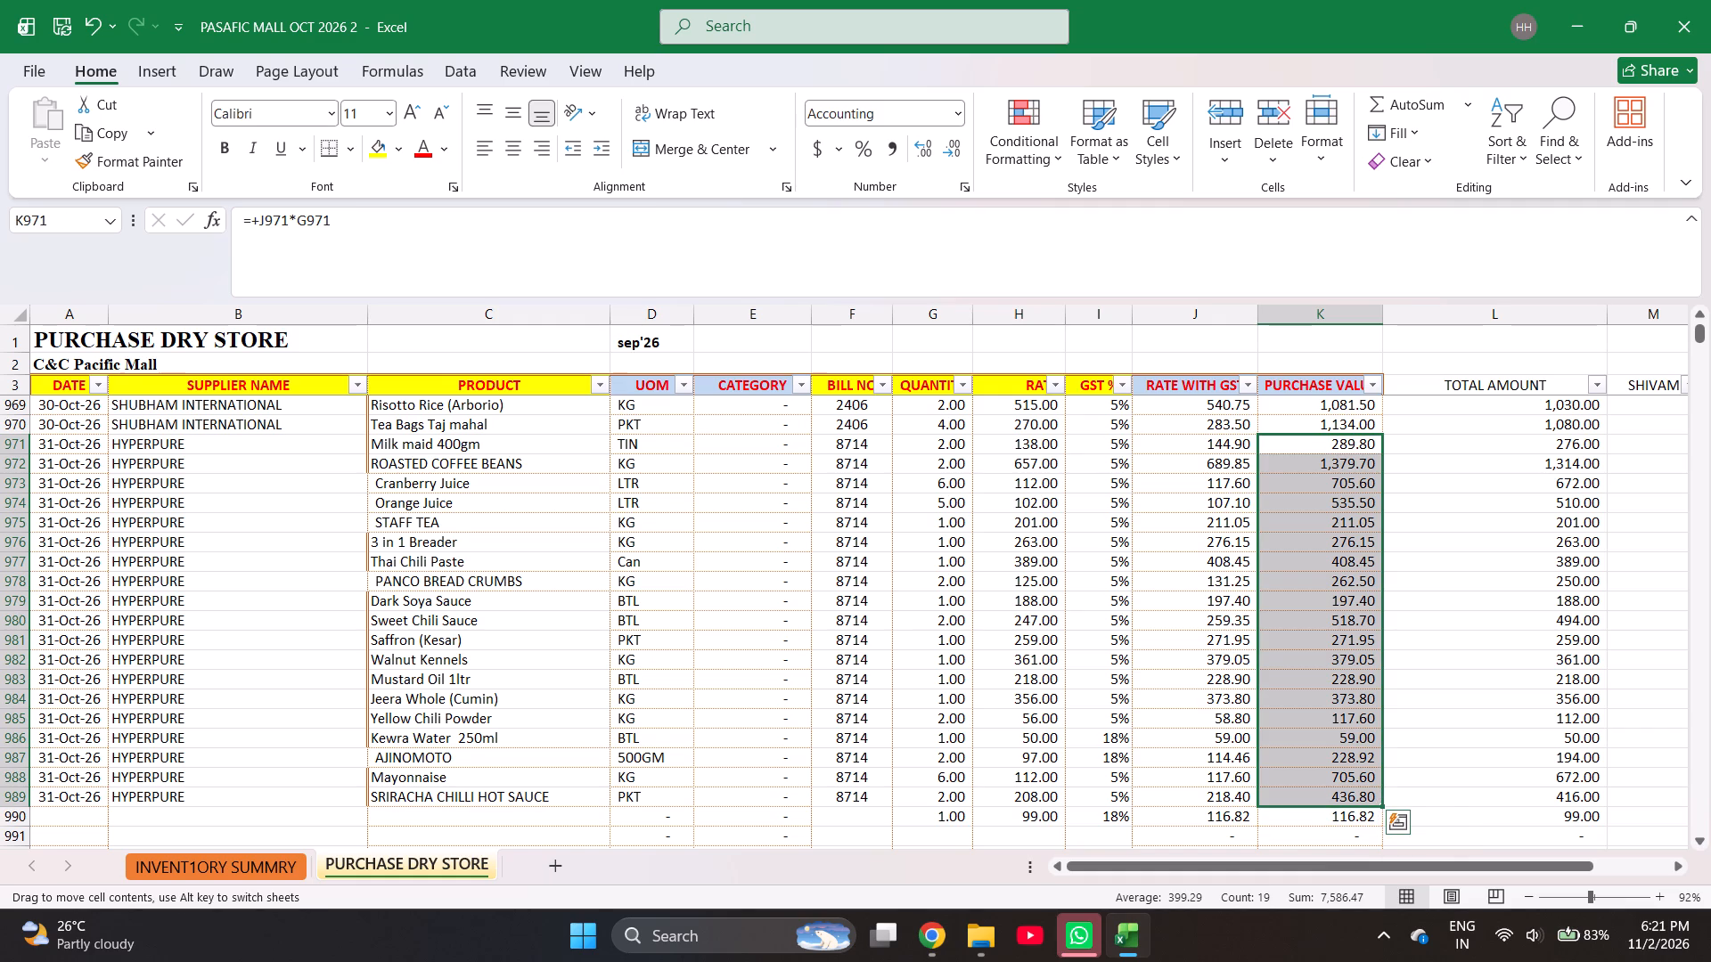
left_click_drag(1382, 805, 1383, 825)
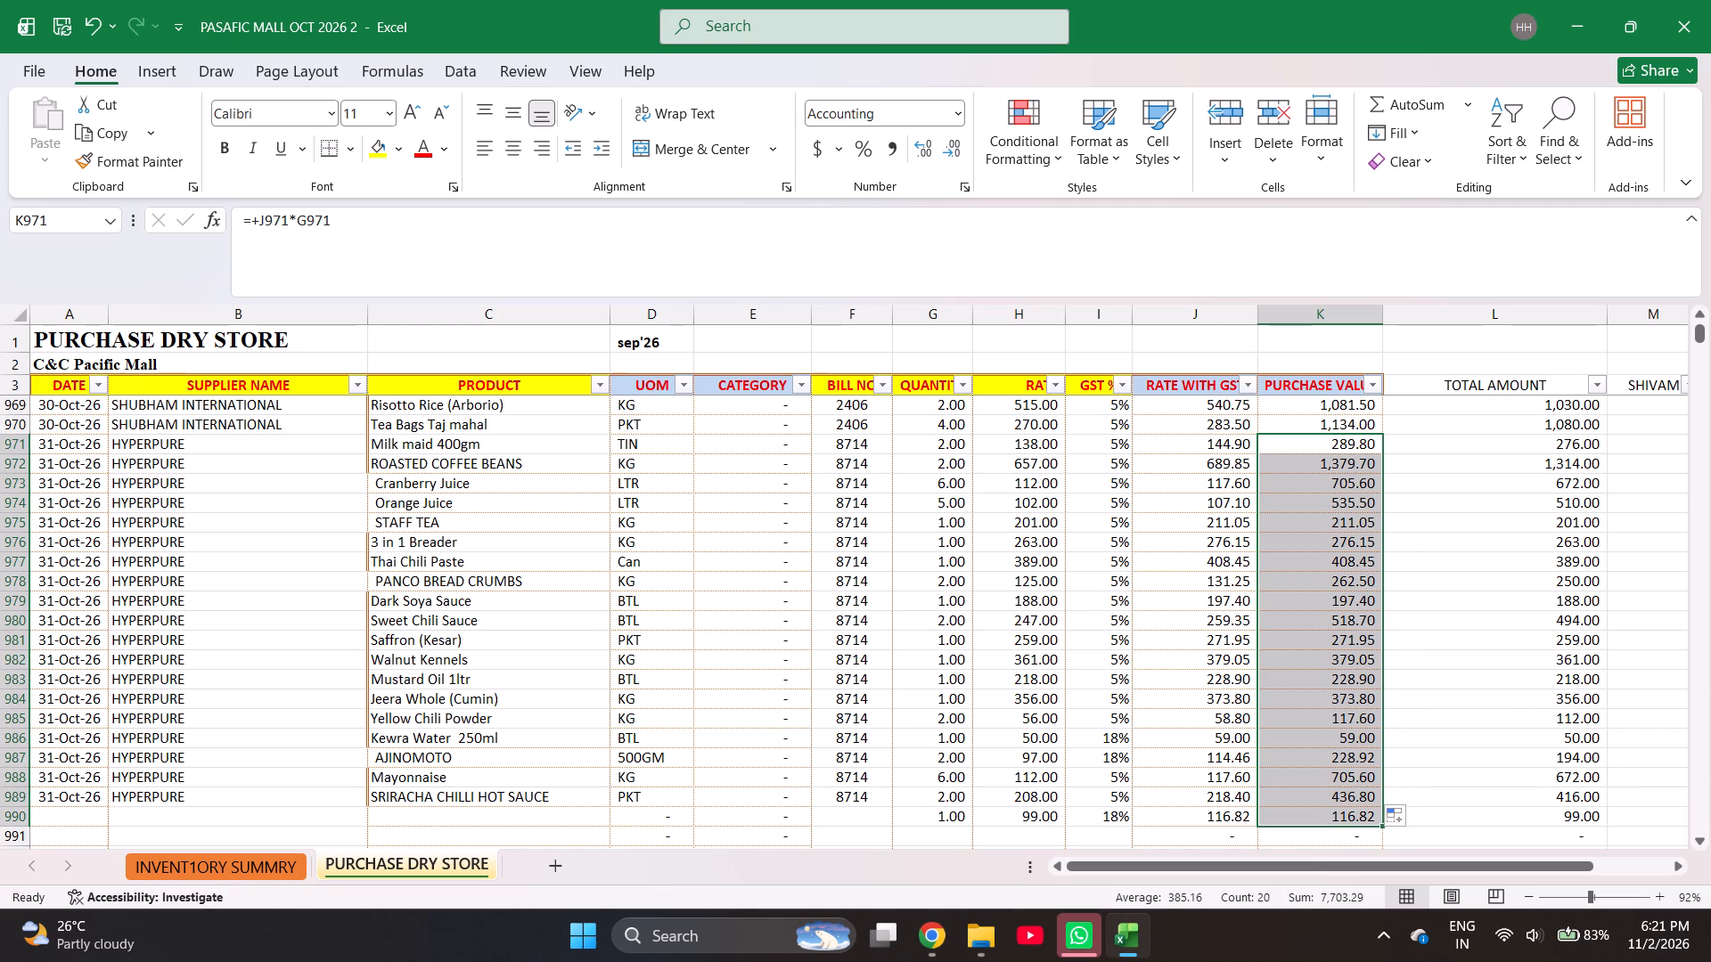
key("alt+Tab")
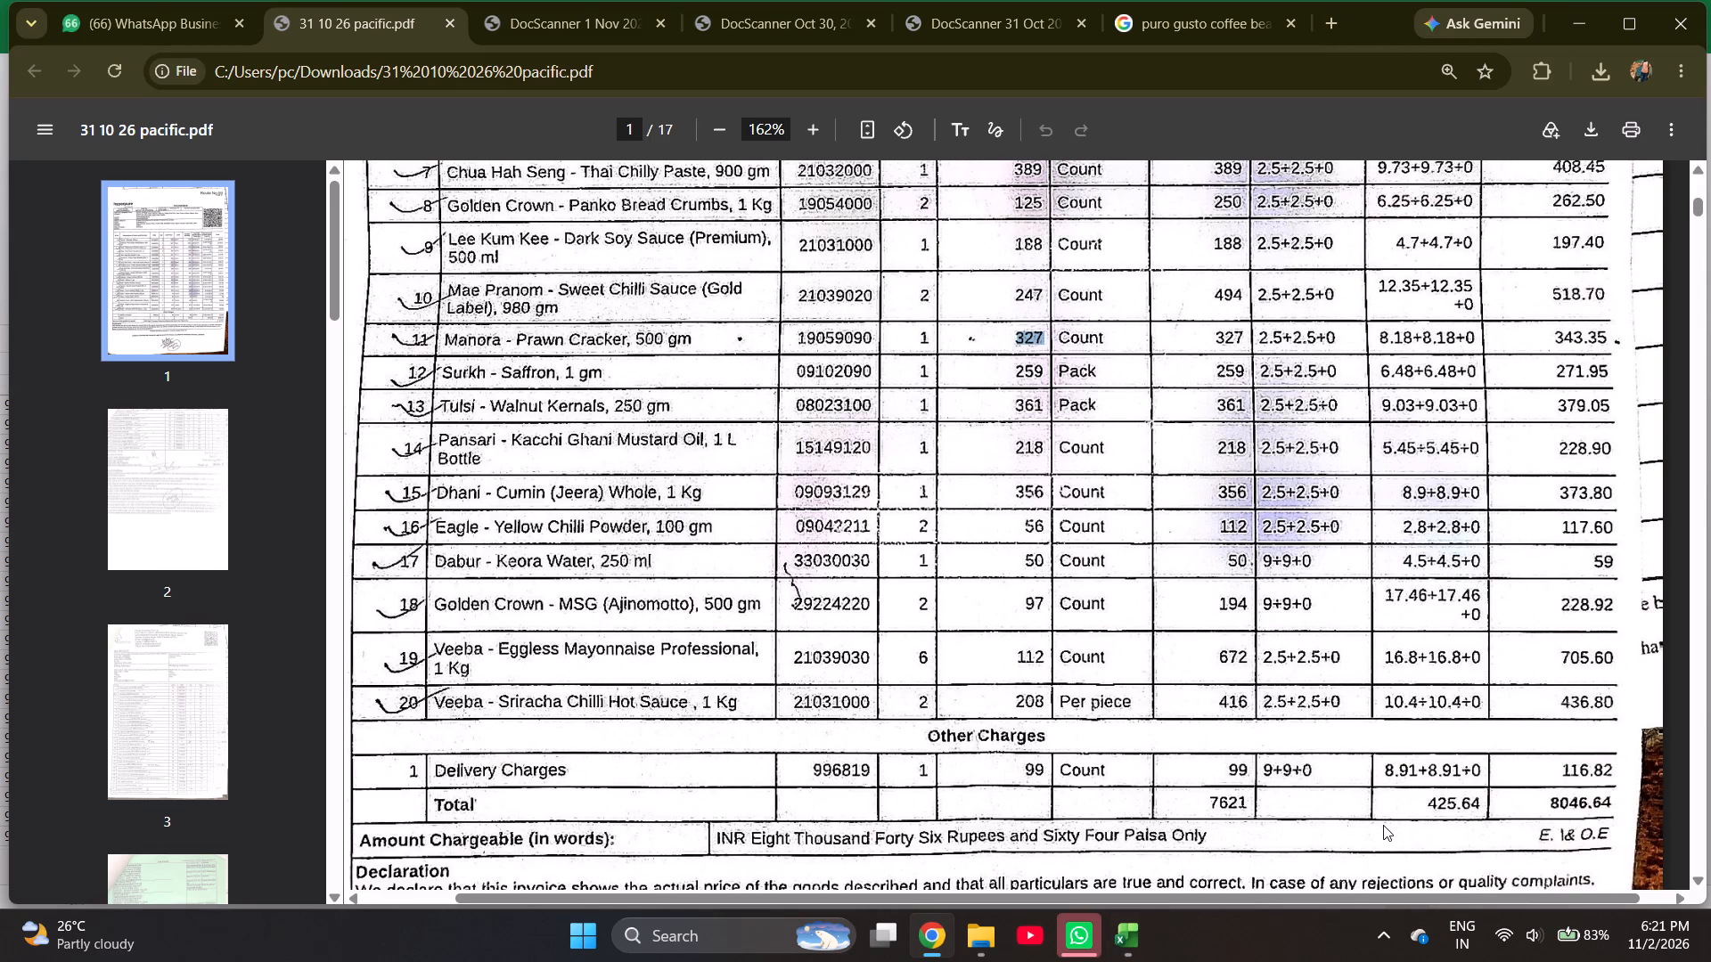
key("alt+Tab")
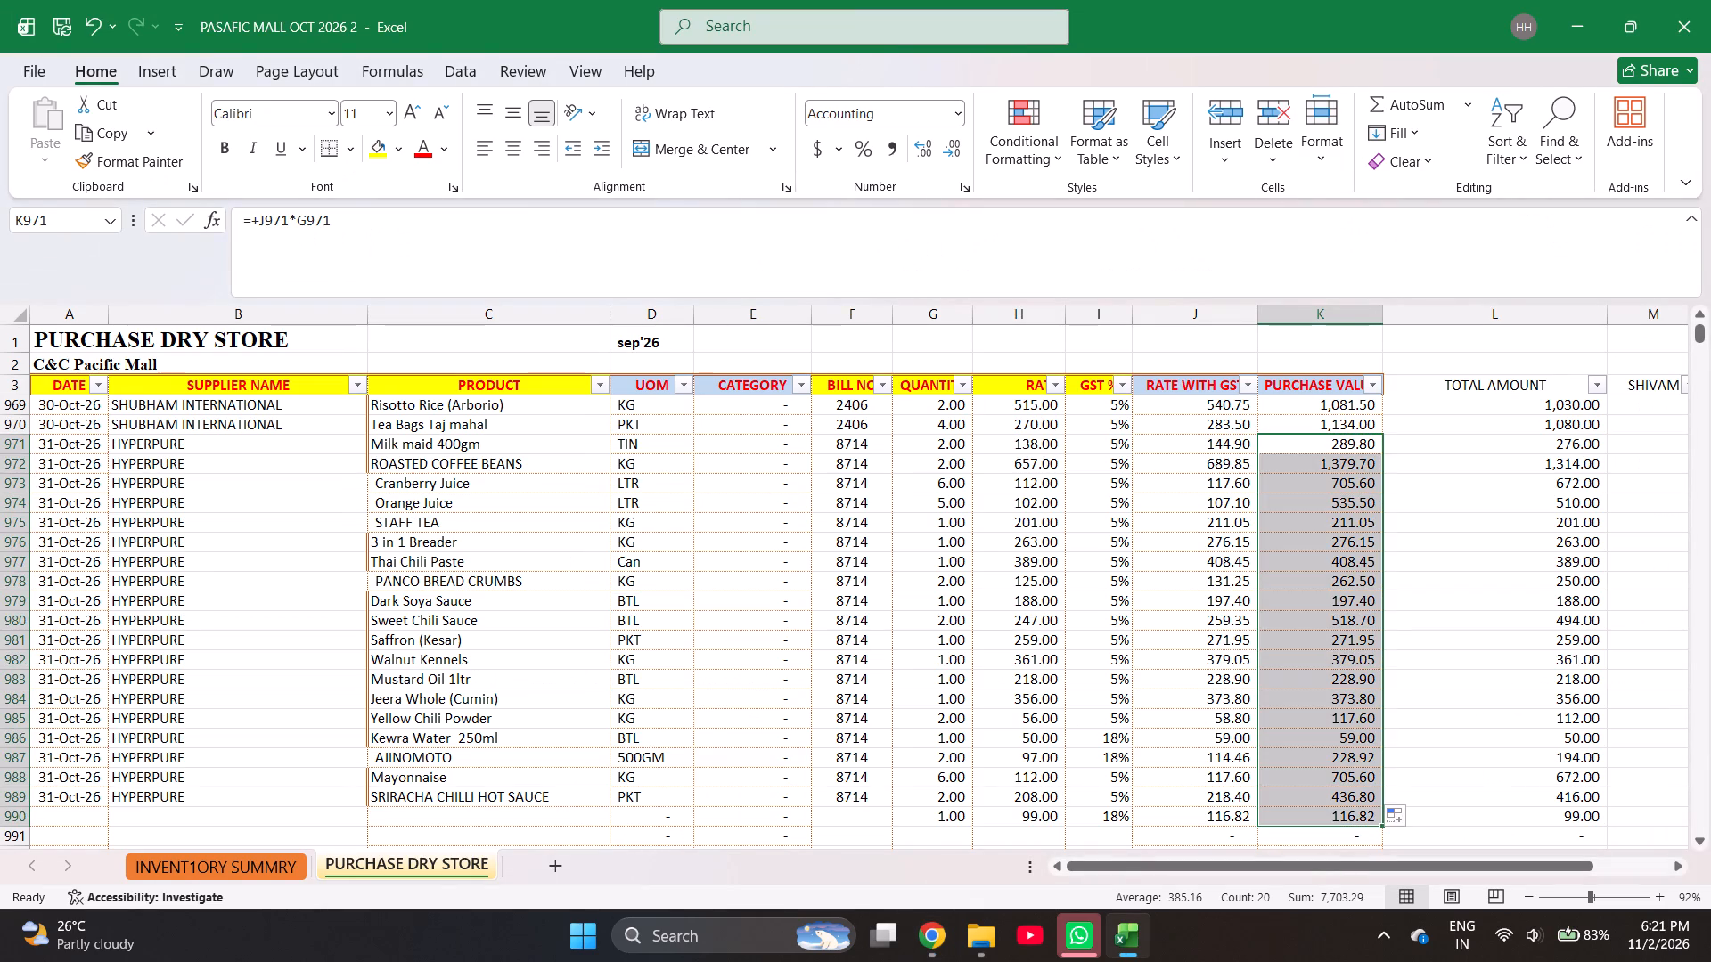
Copy bill number 8714, date 31-Oct-26 and supplier HYPERPURE from the row above into the delivery charge row 990.
left_click(881, 807)
key("ctrl+d")
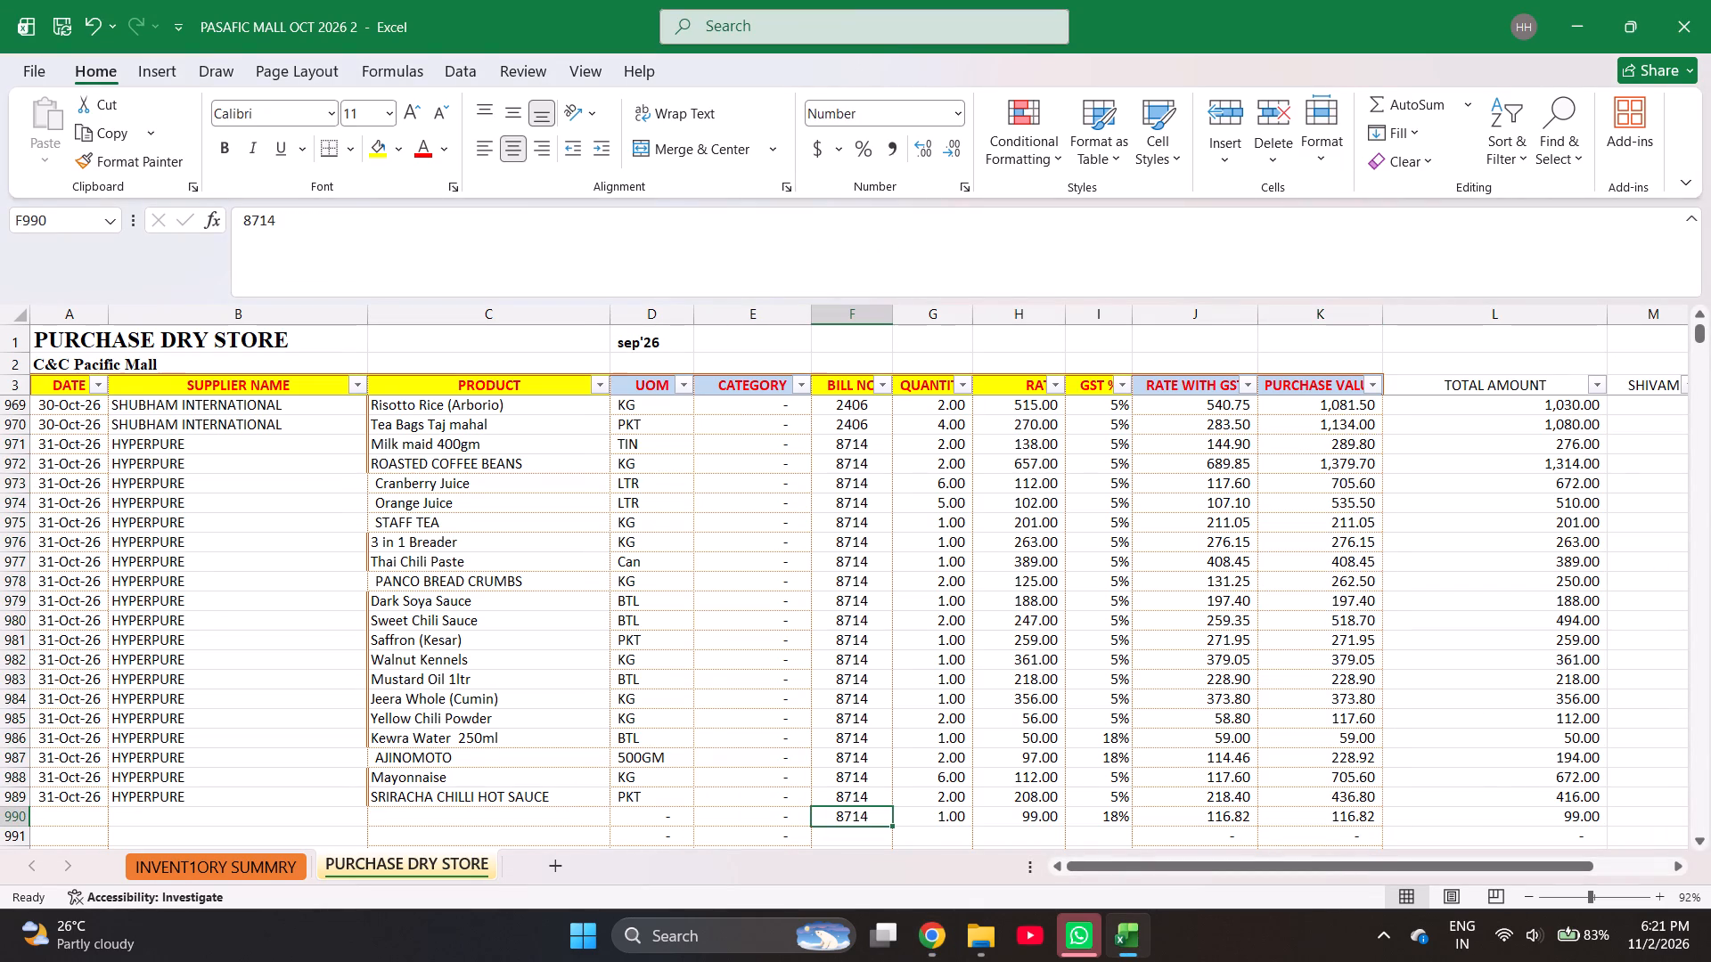
key("ctrl+Left")
key("ctrl+Left")
key("ctrl+Left")
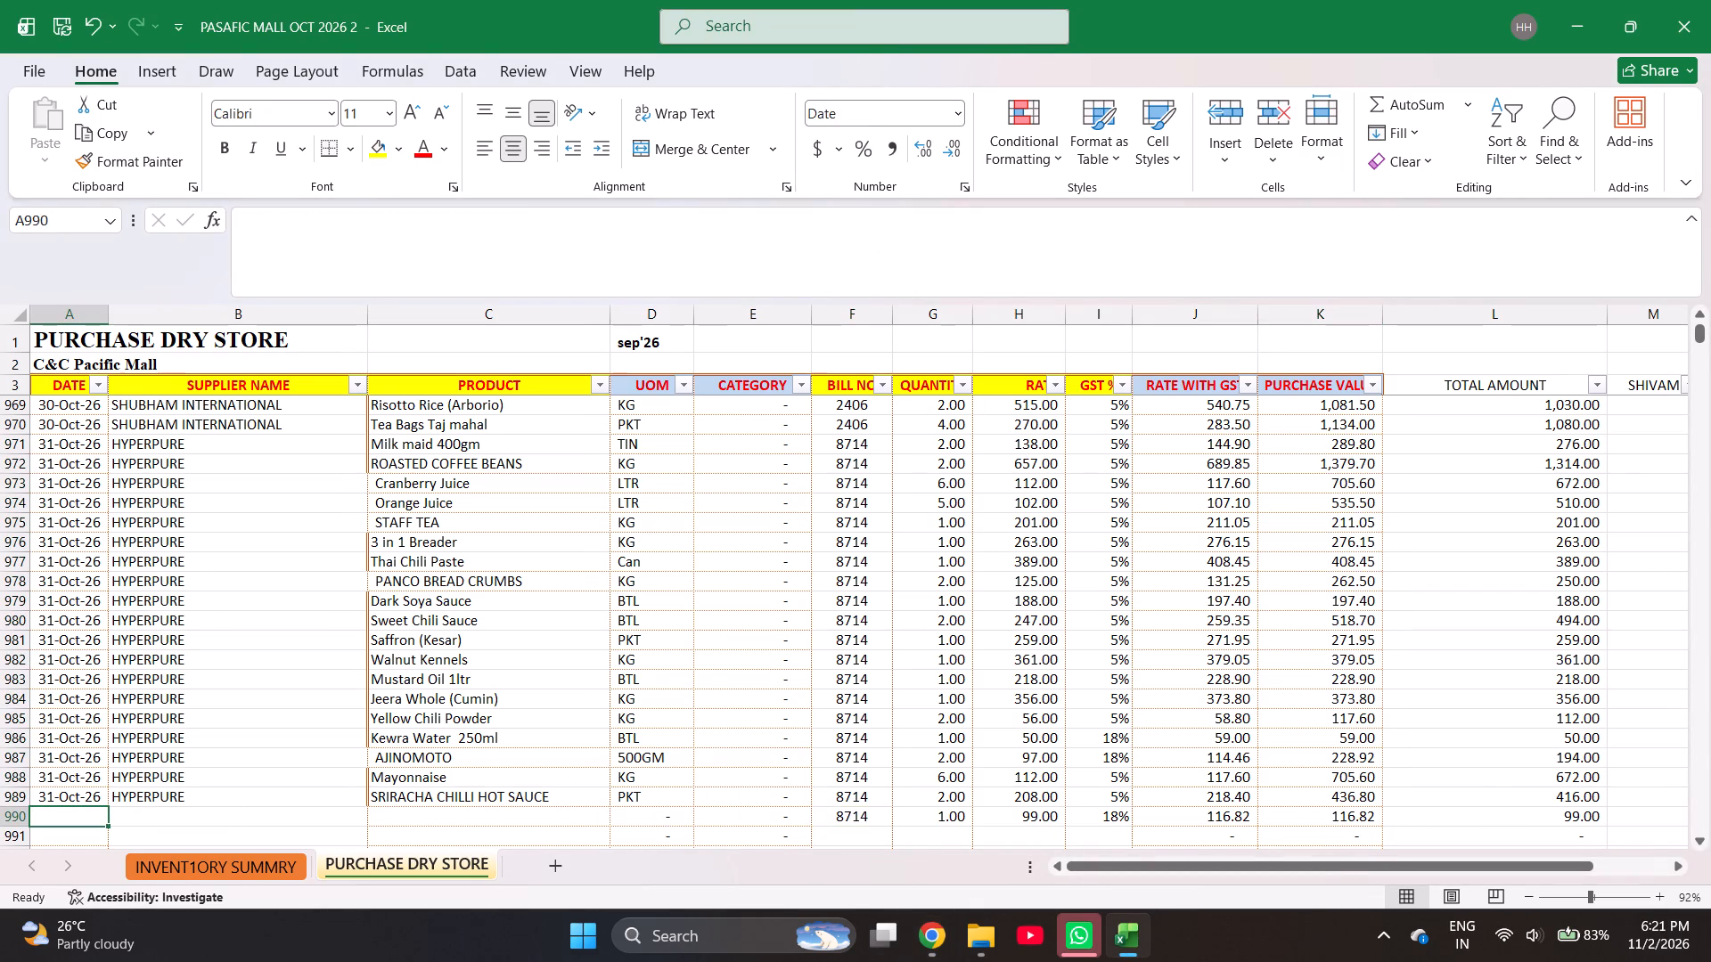
key("shift+Right")
key("ctrl+d")
Enter "frigh" as the product of the delivery charge row 990.
key("Right")
key("Right")
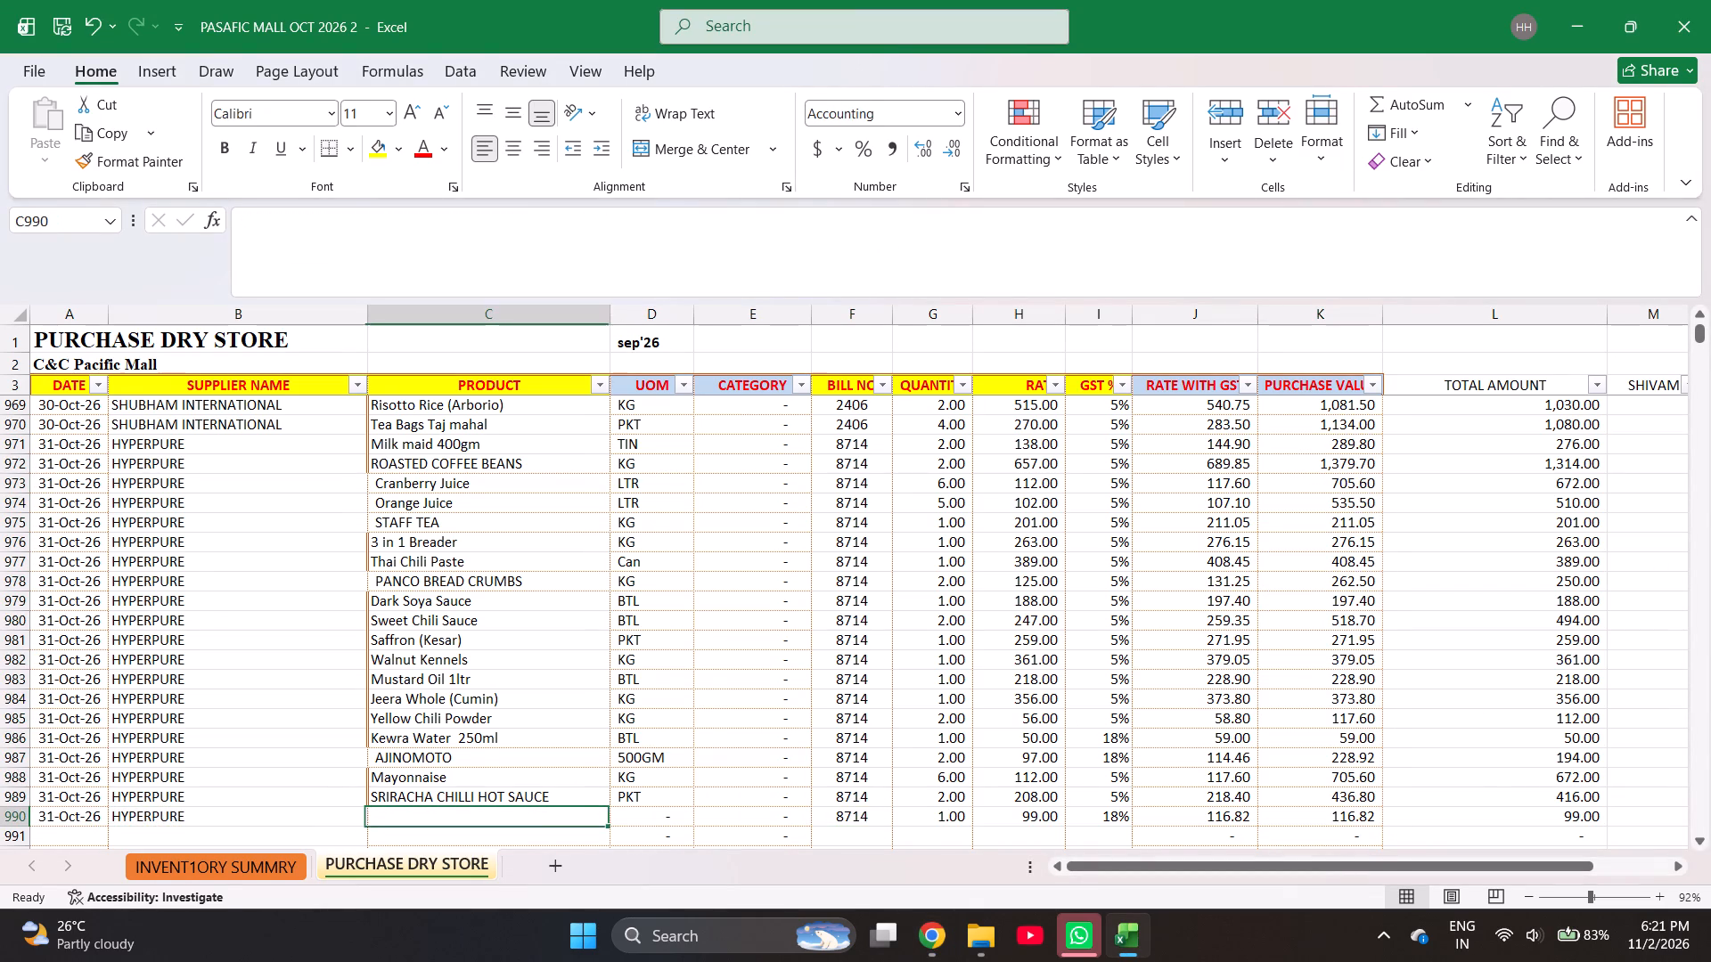
type("FR")
key("i")
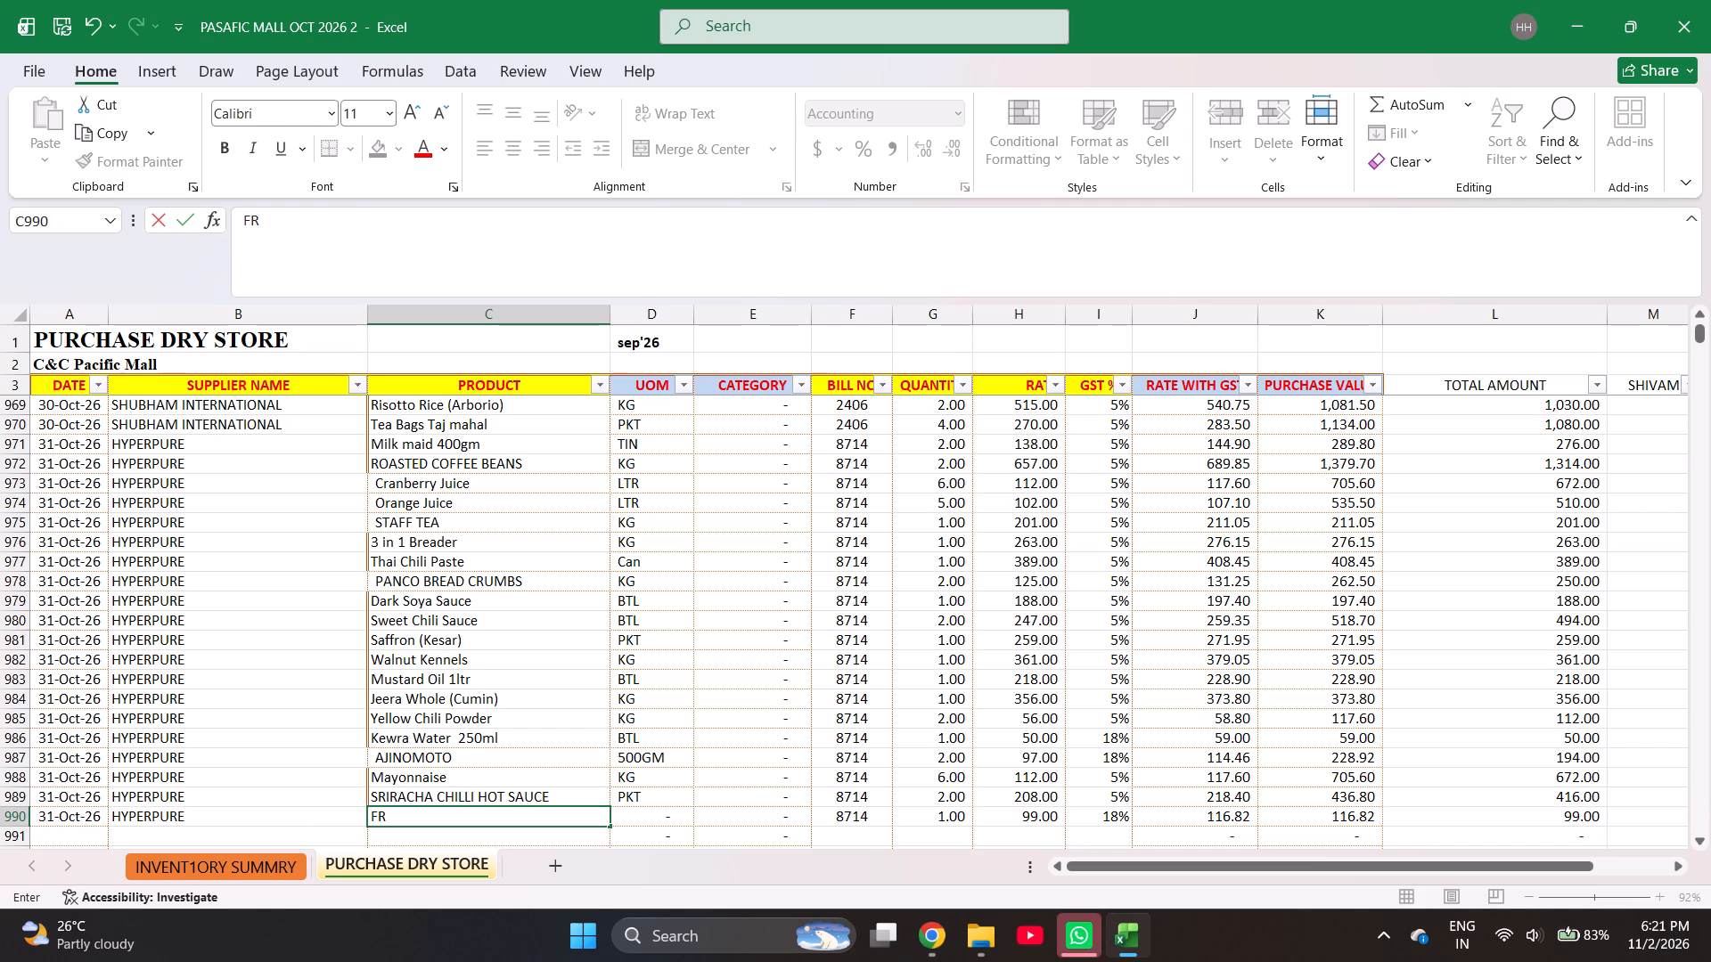
type("fr")
type("igh")
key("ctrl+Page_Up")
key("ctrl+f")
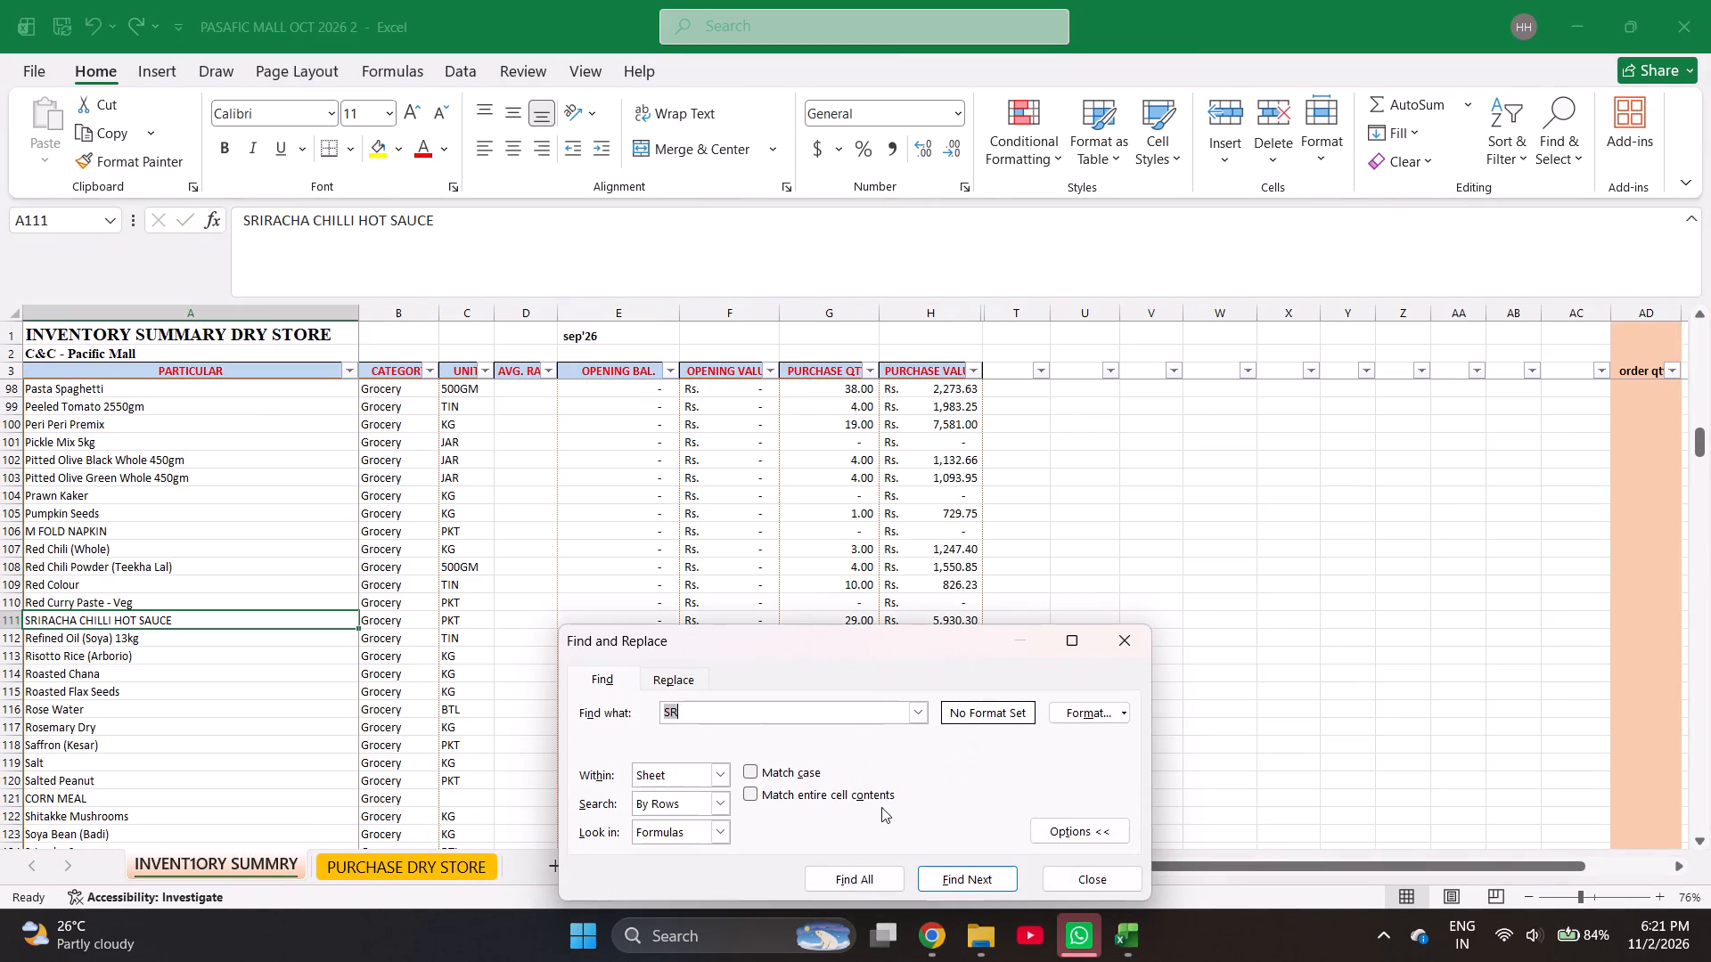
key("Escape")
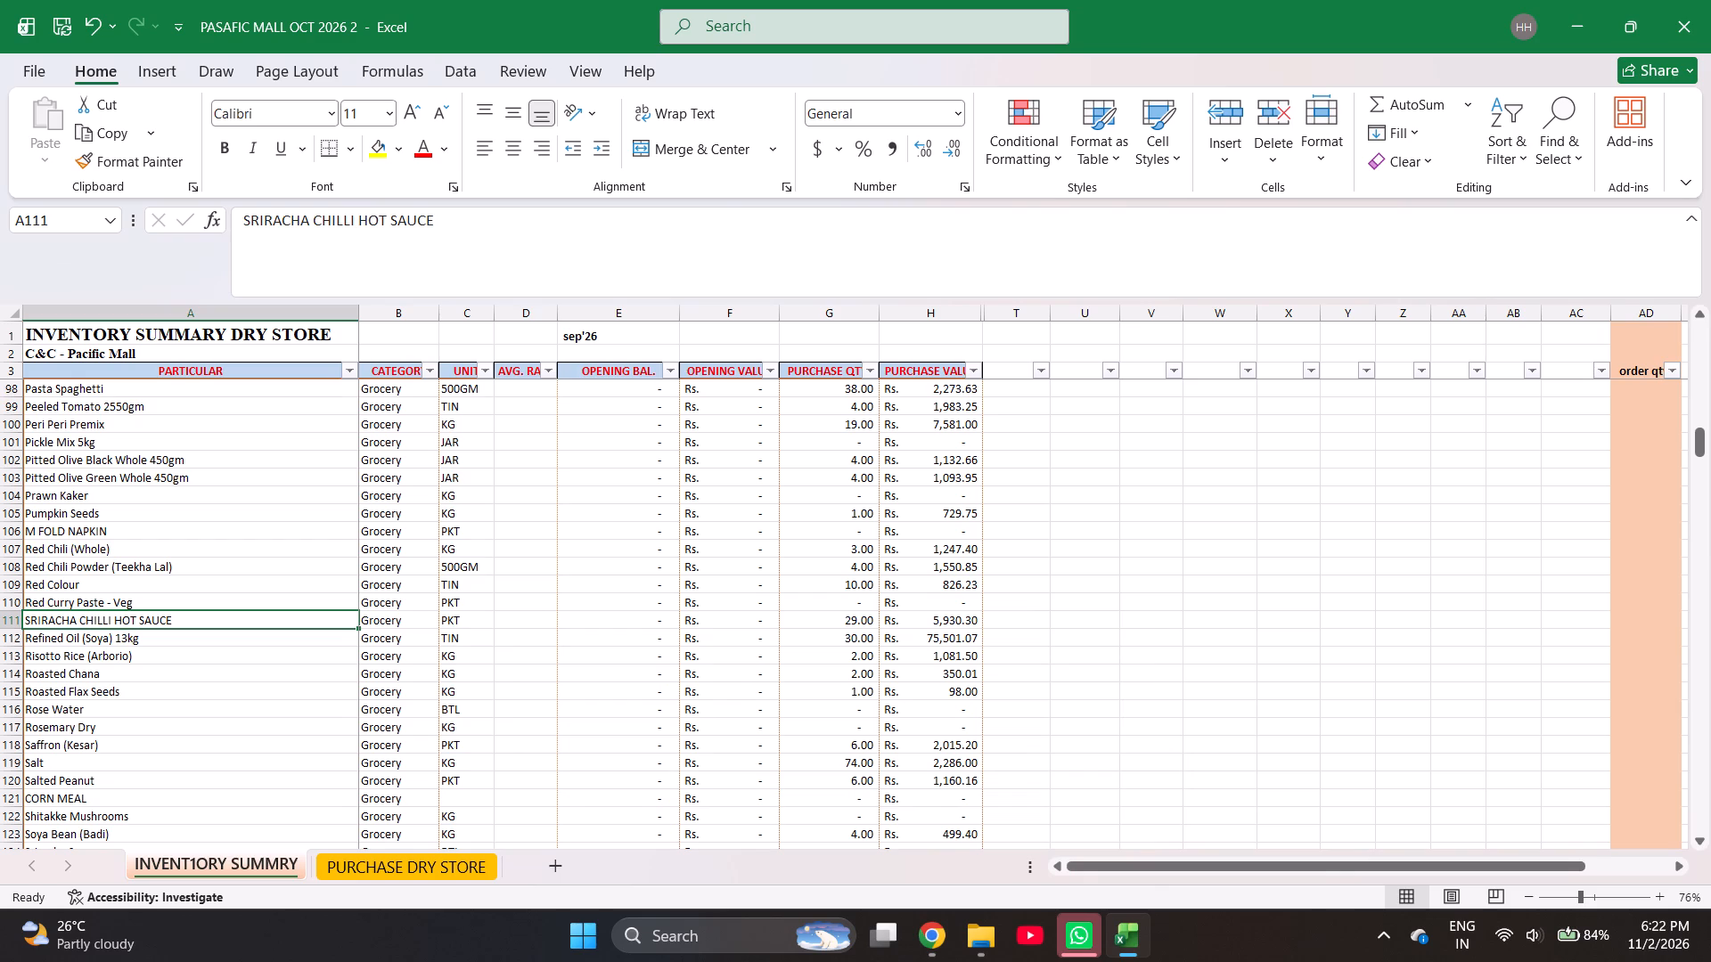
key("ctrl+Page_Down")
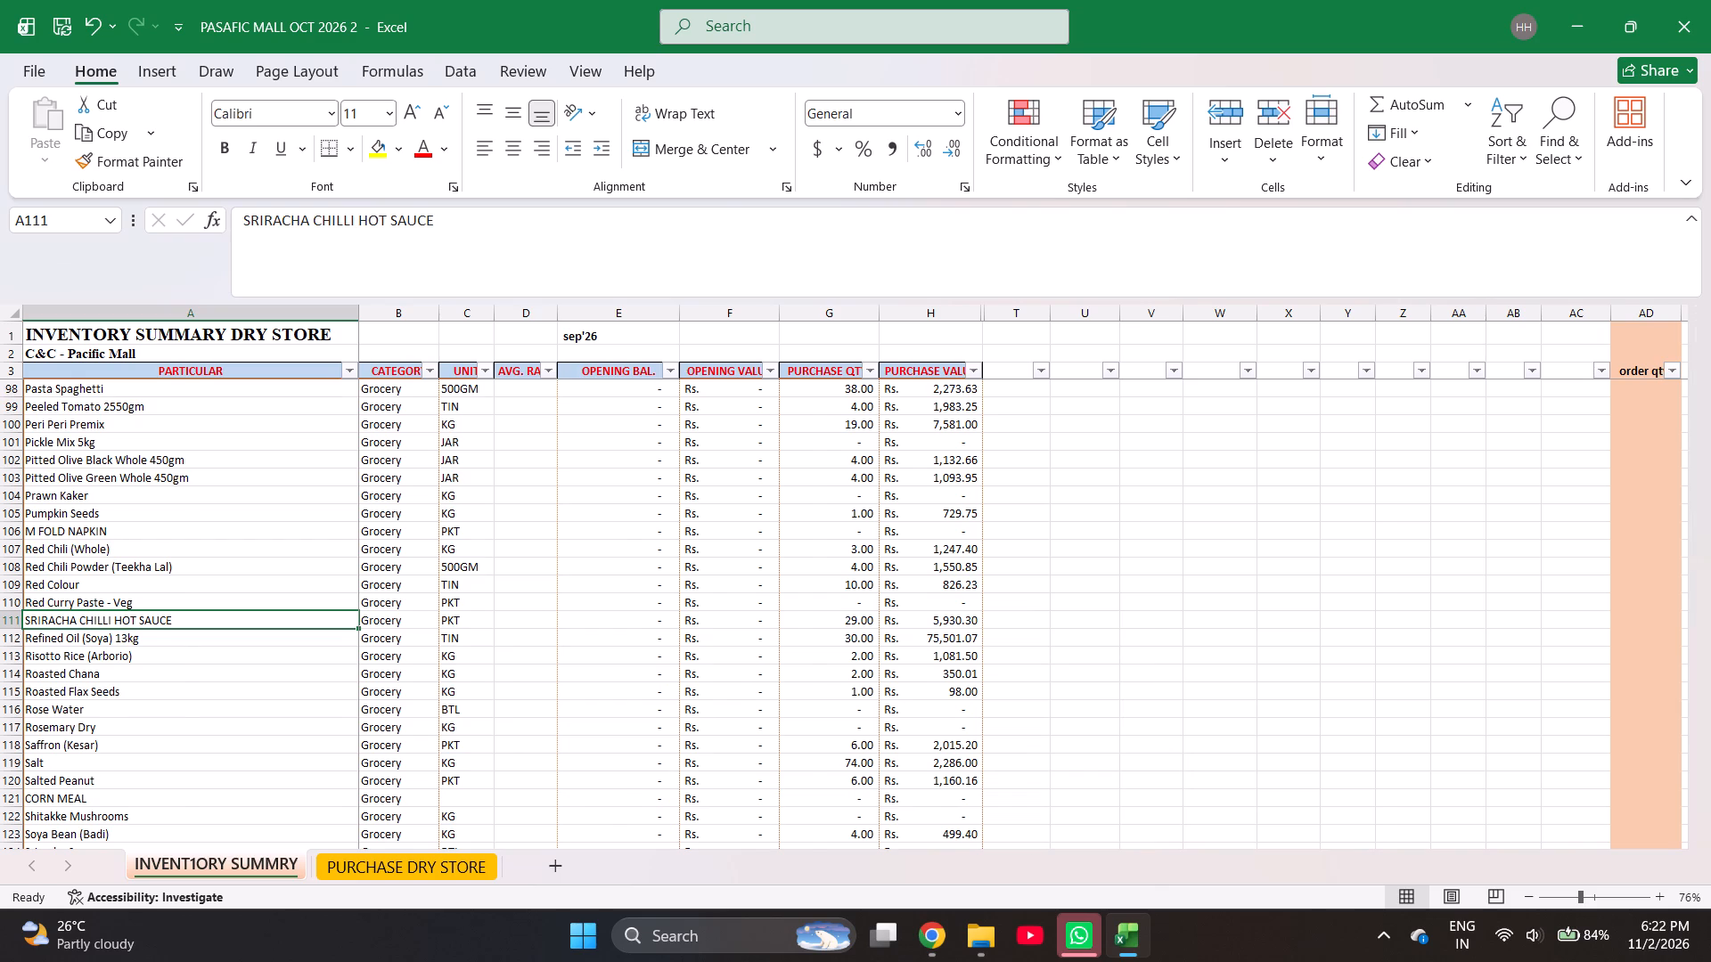
Search the PURCHASE DRY STORE sheet for "frigh" and copy the FRIGHT CHARGE entry into the product cell of row 990.
key("ctrl+f")
type("fr")
key("Return")
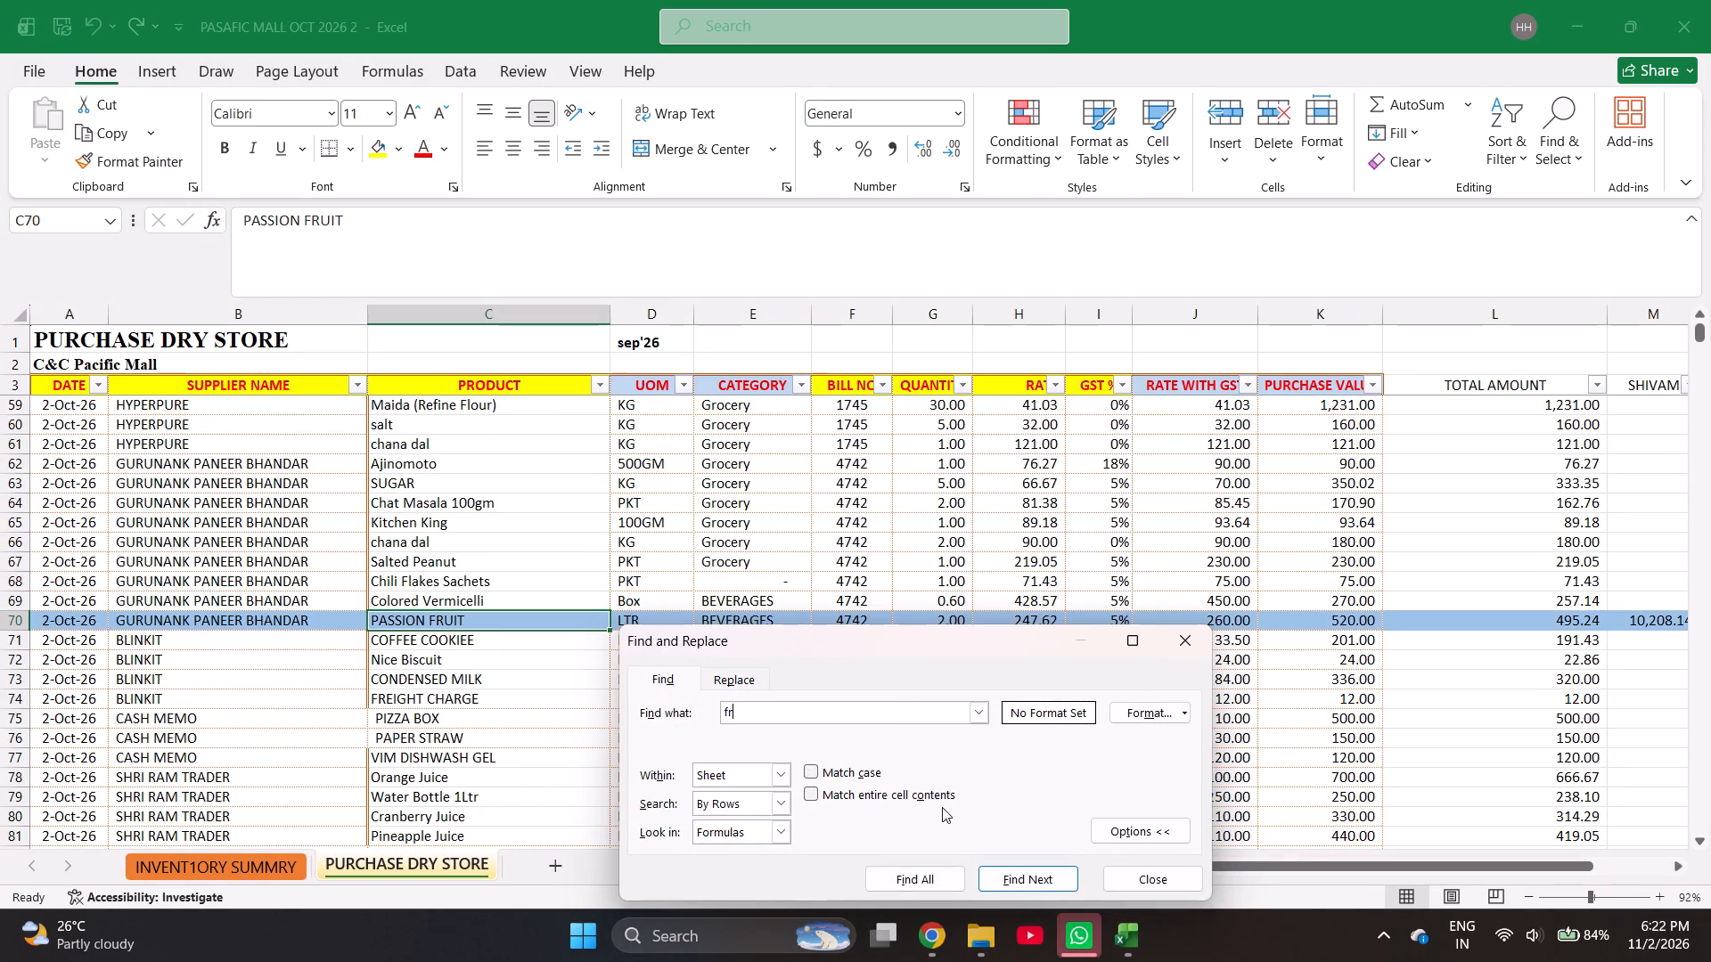
key("Escape")
key("ctrl+f")
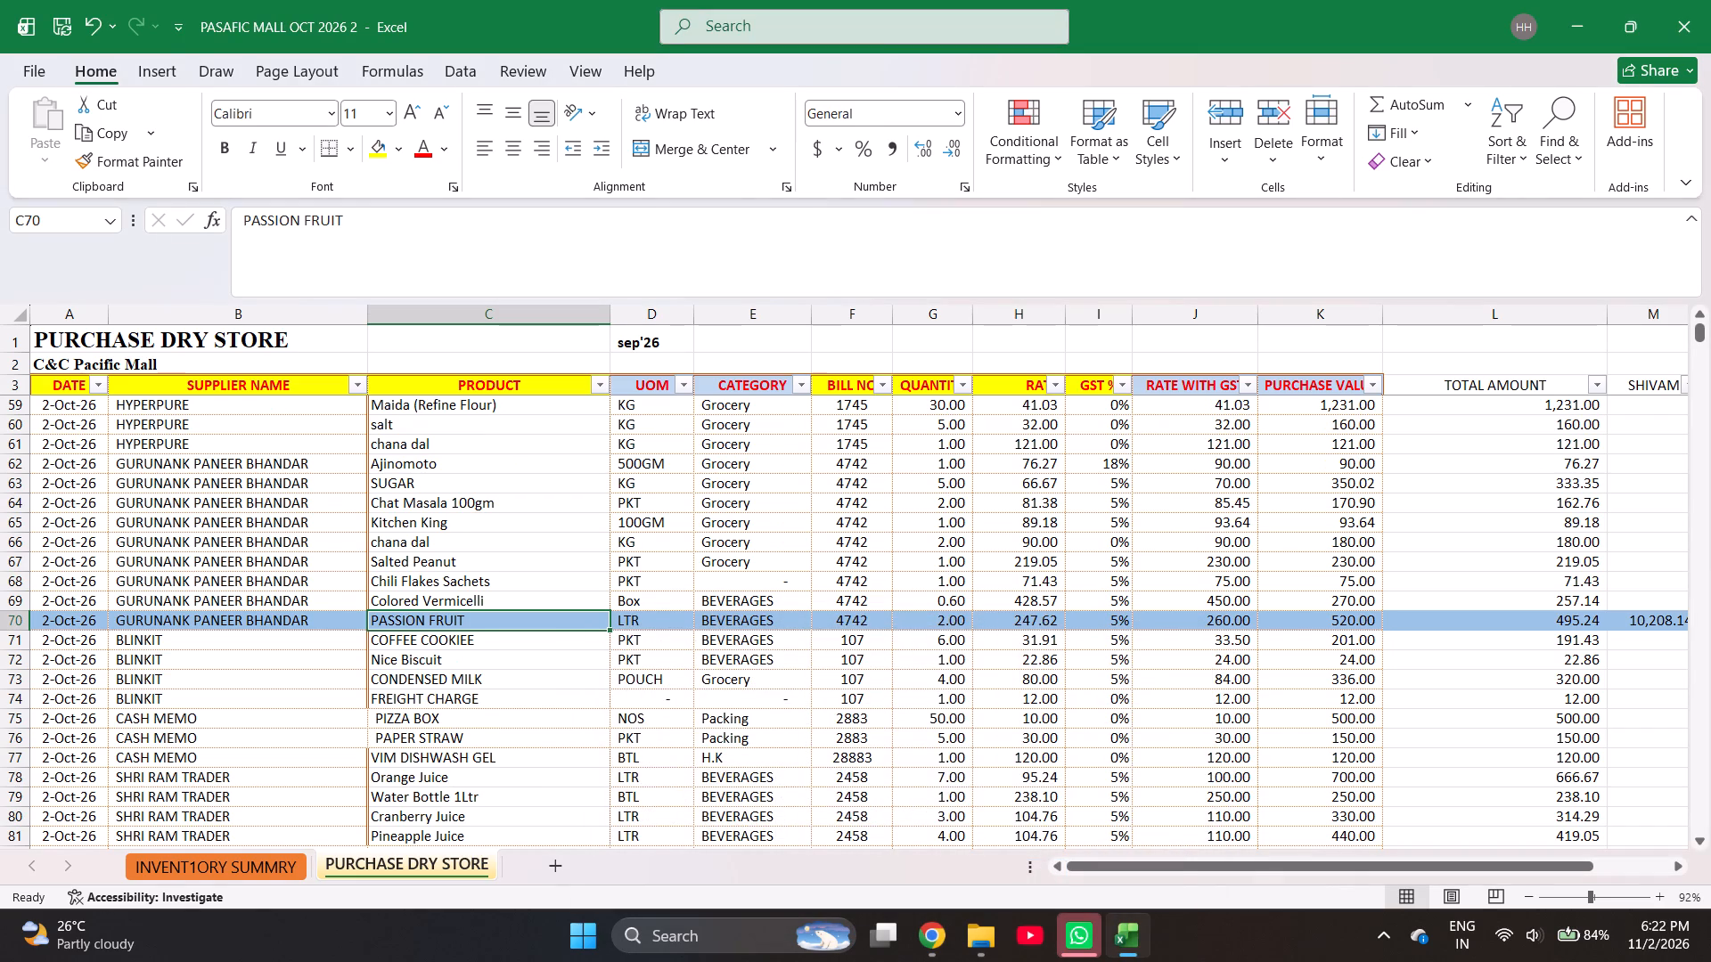
type("frigh")
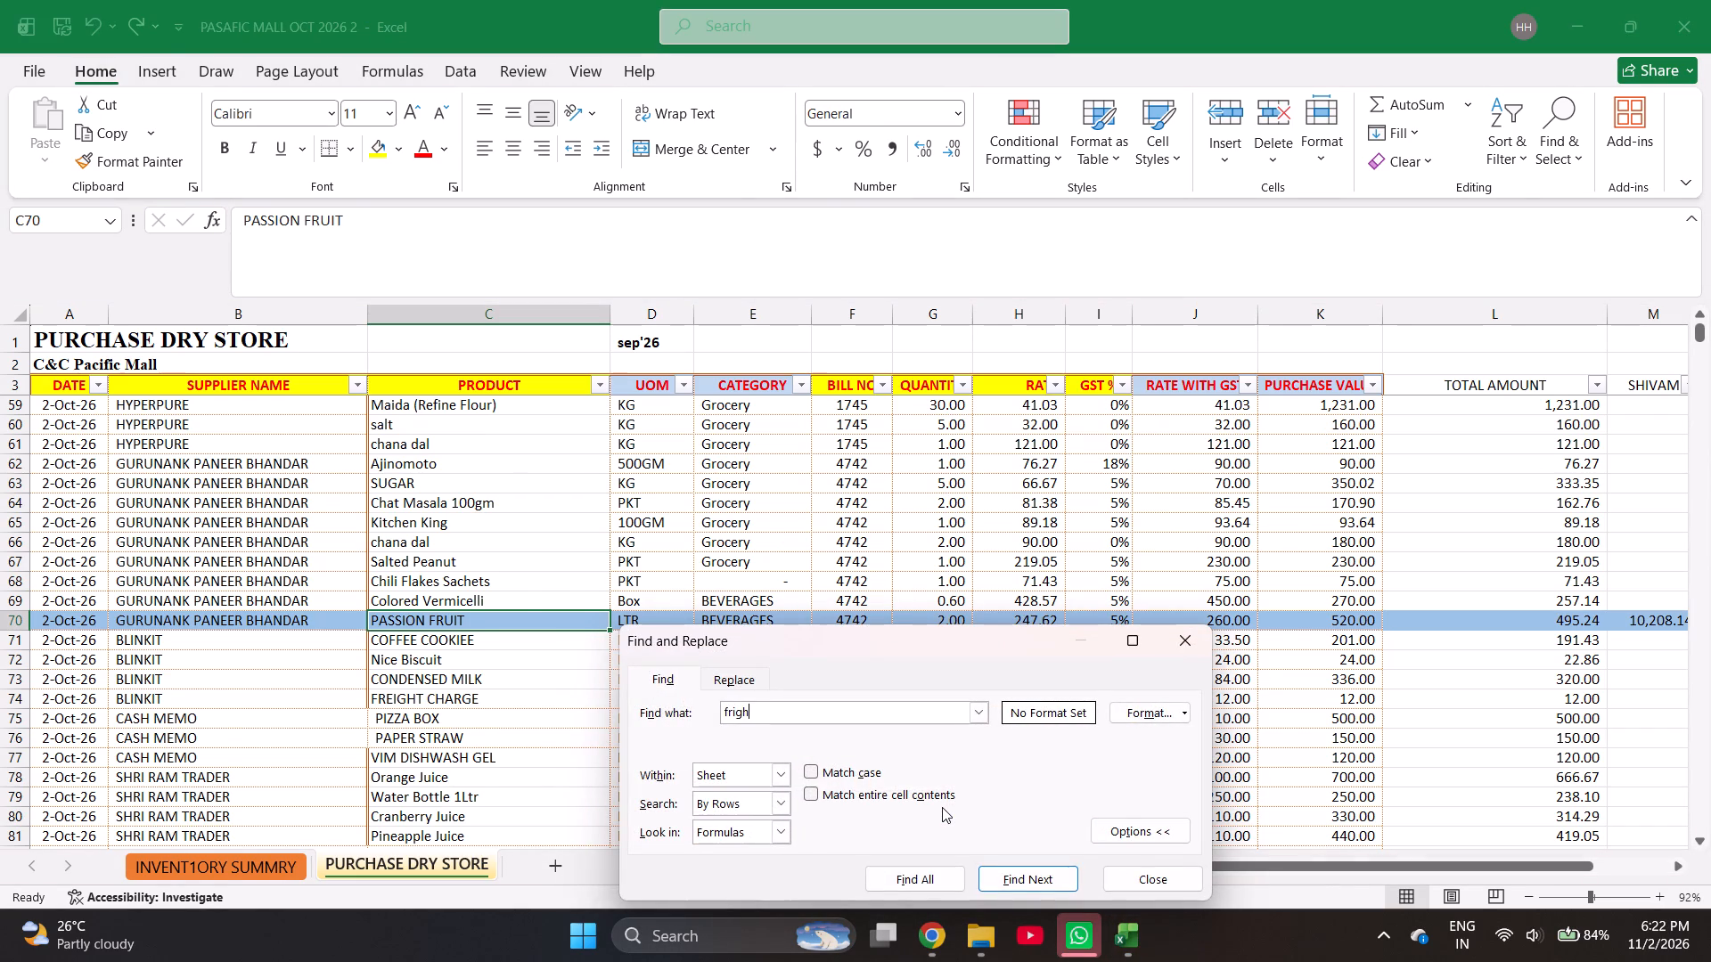
key("Return")
key("Escape")
key("ctrl+c")
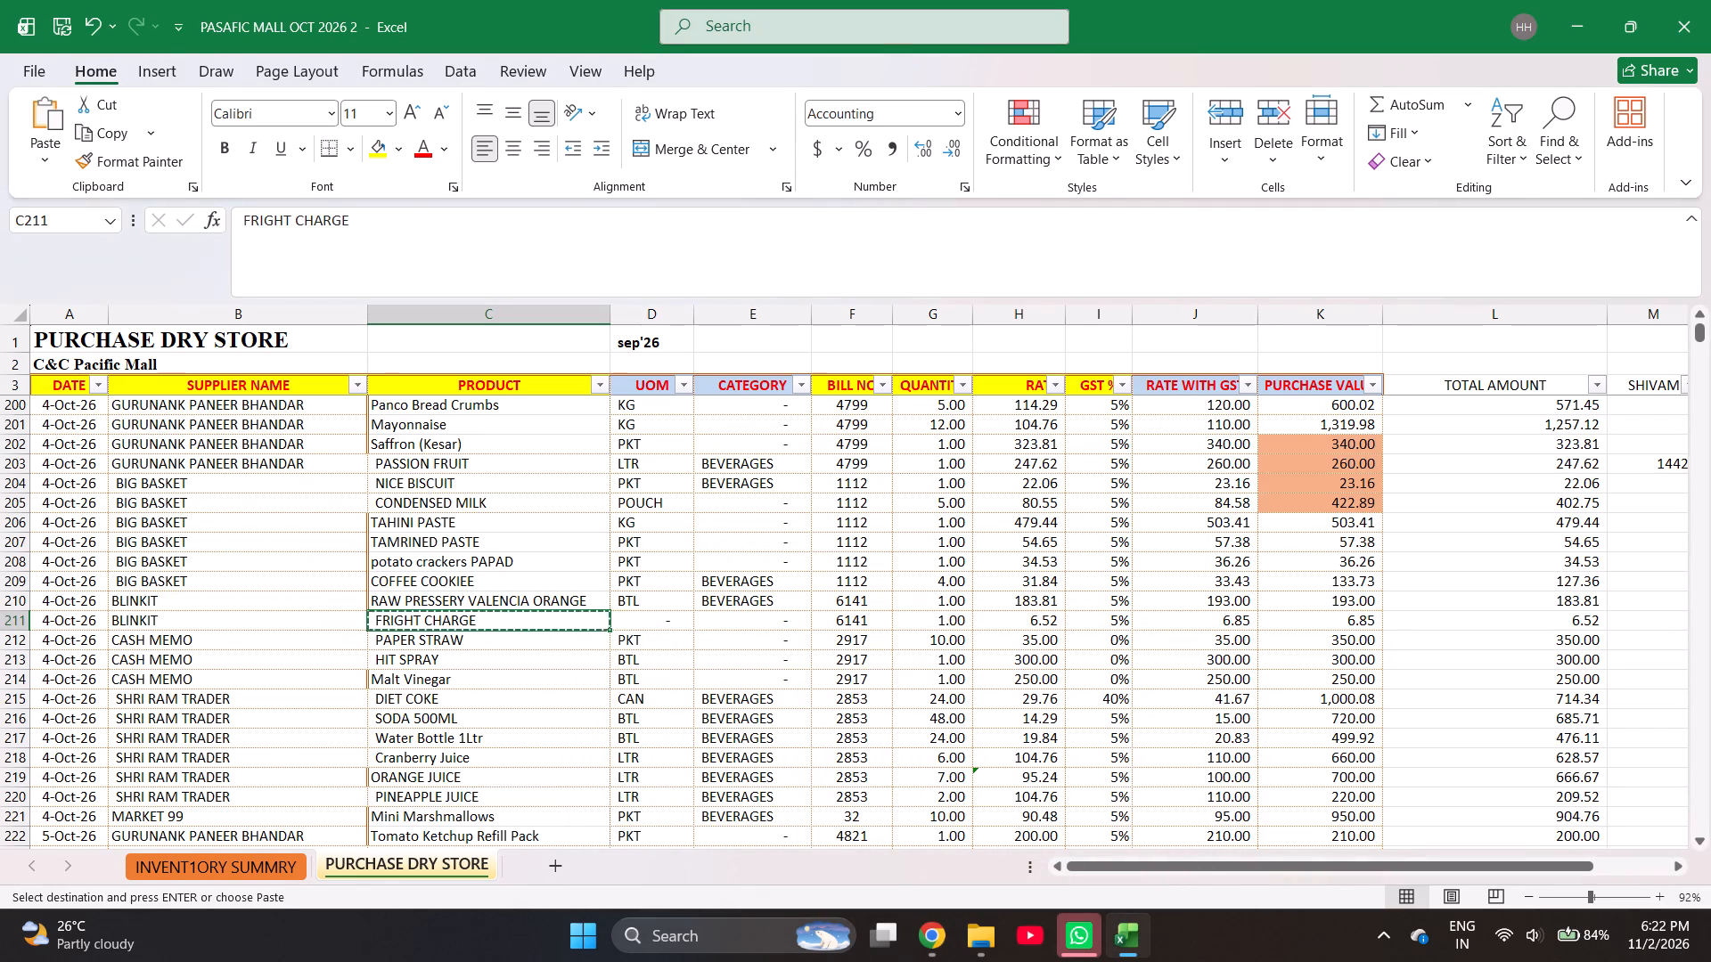
key("ctrl+Down")
key("Return")
key("Down")
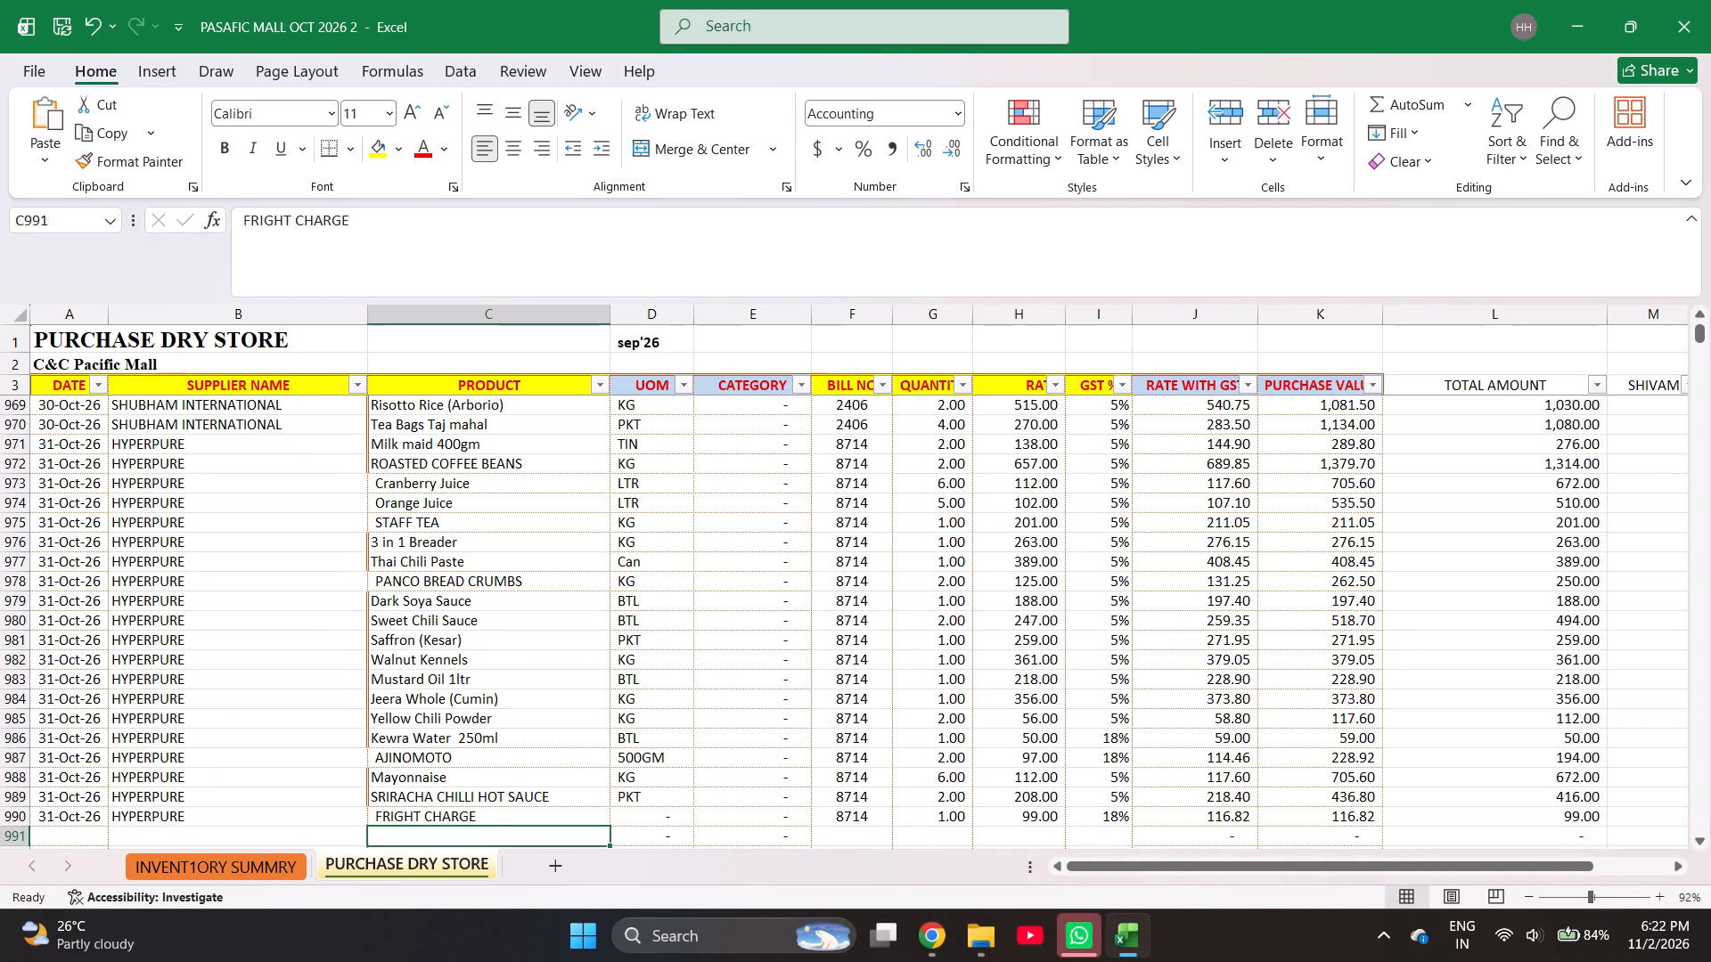
Switch to 31 10 26 pacific.pdf in Chrome and look through the pages after the HYPERPURE items for the next dry store invoice.
key("Right")
key("Right")
key("Left")
key("ctrl+Left")
key("ctrl+Left")
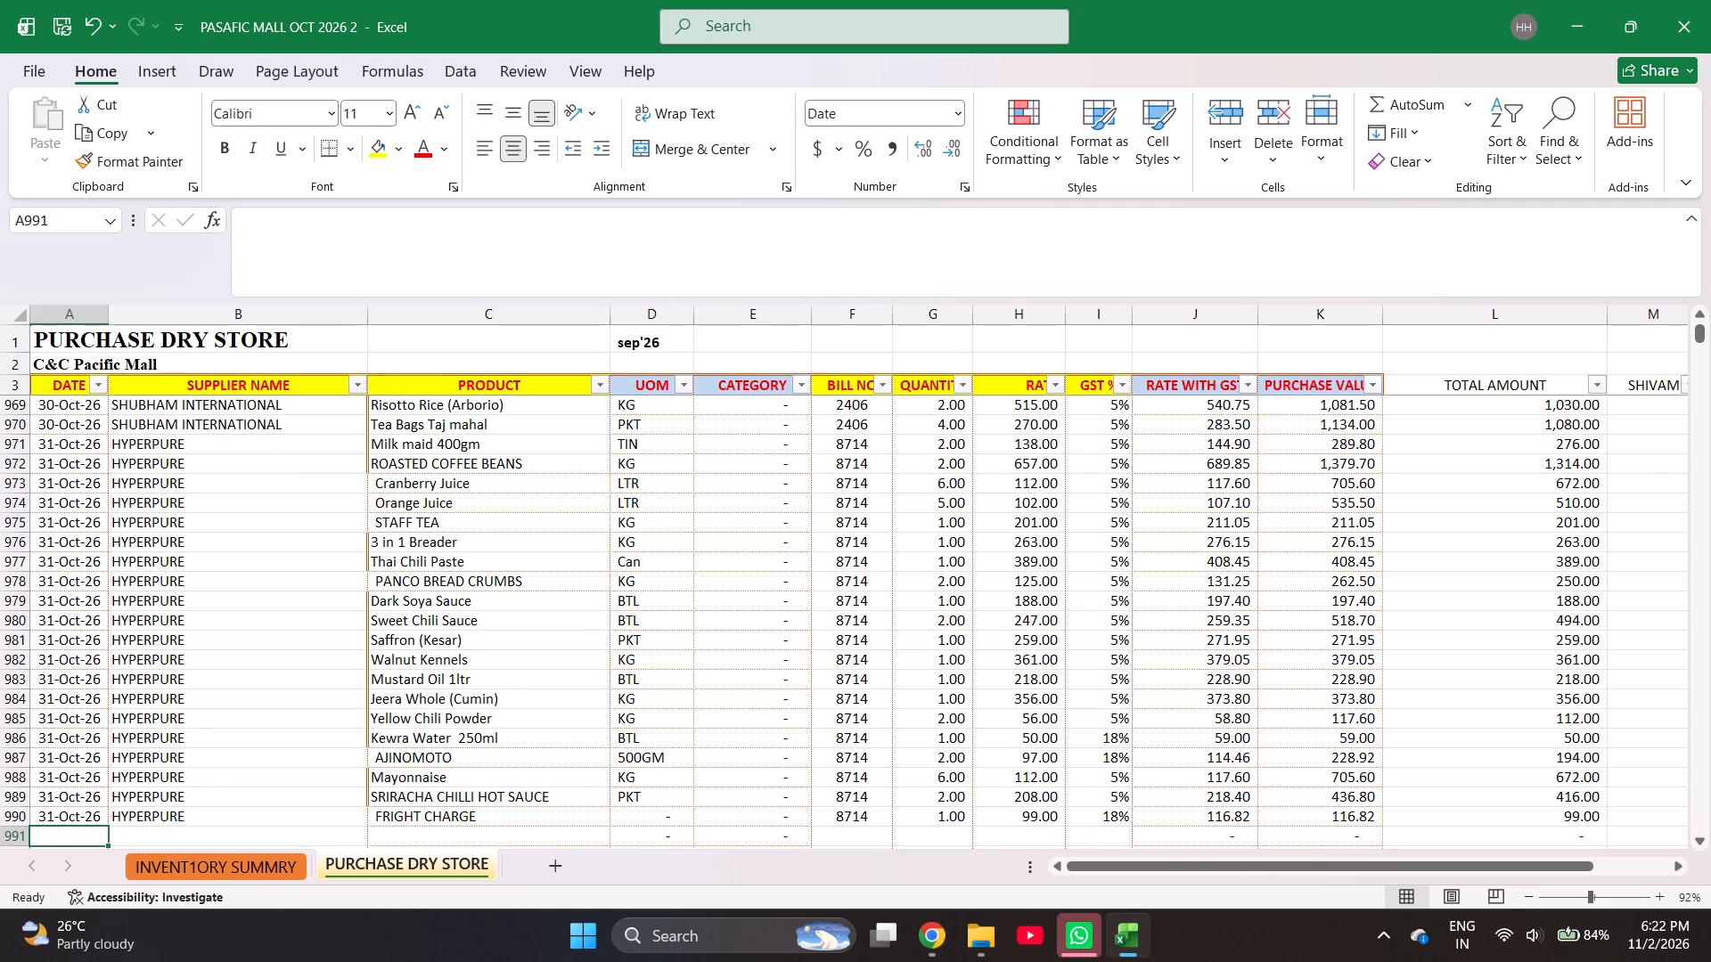
key("alt+Tab")
scroll(881, 807, "down", 2)
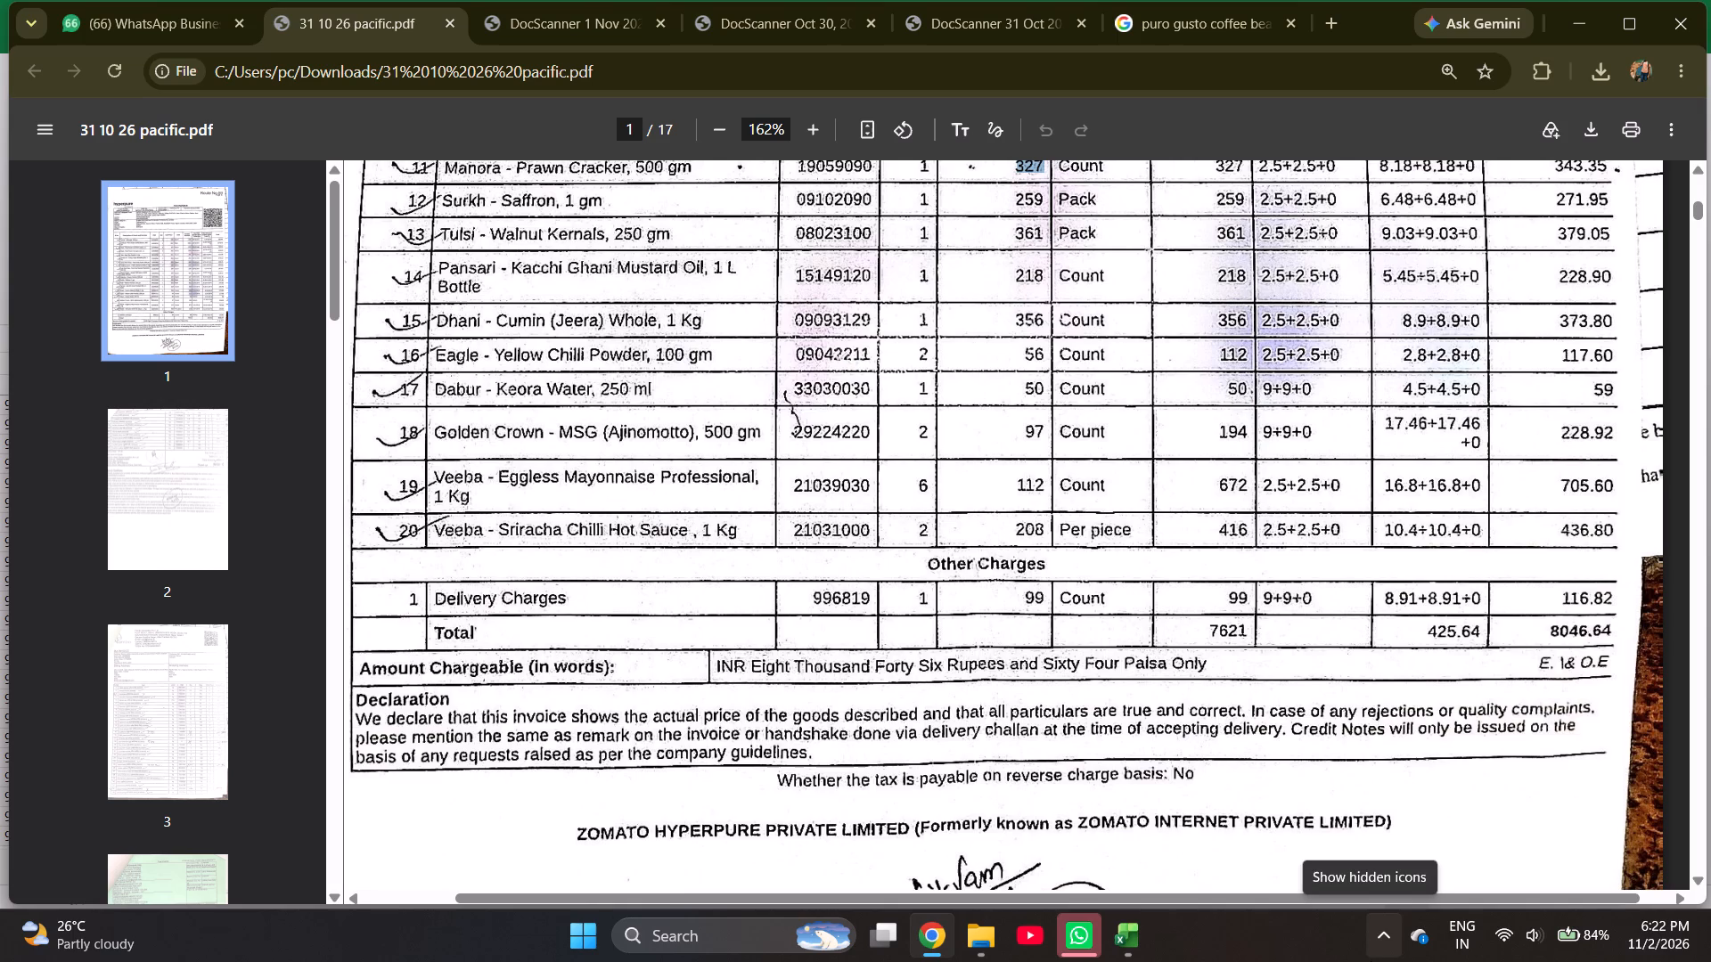
scroll(1419, 761, "down", 1)
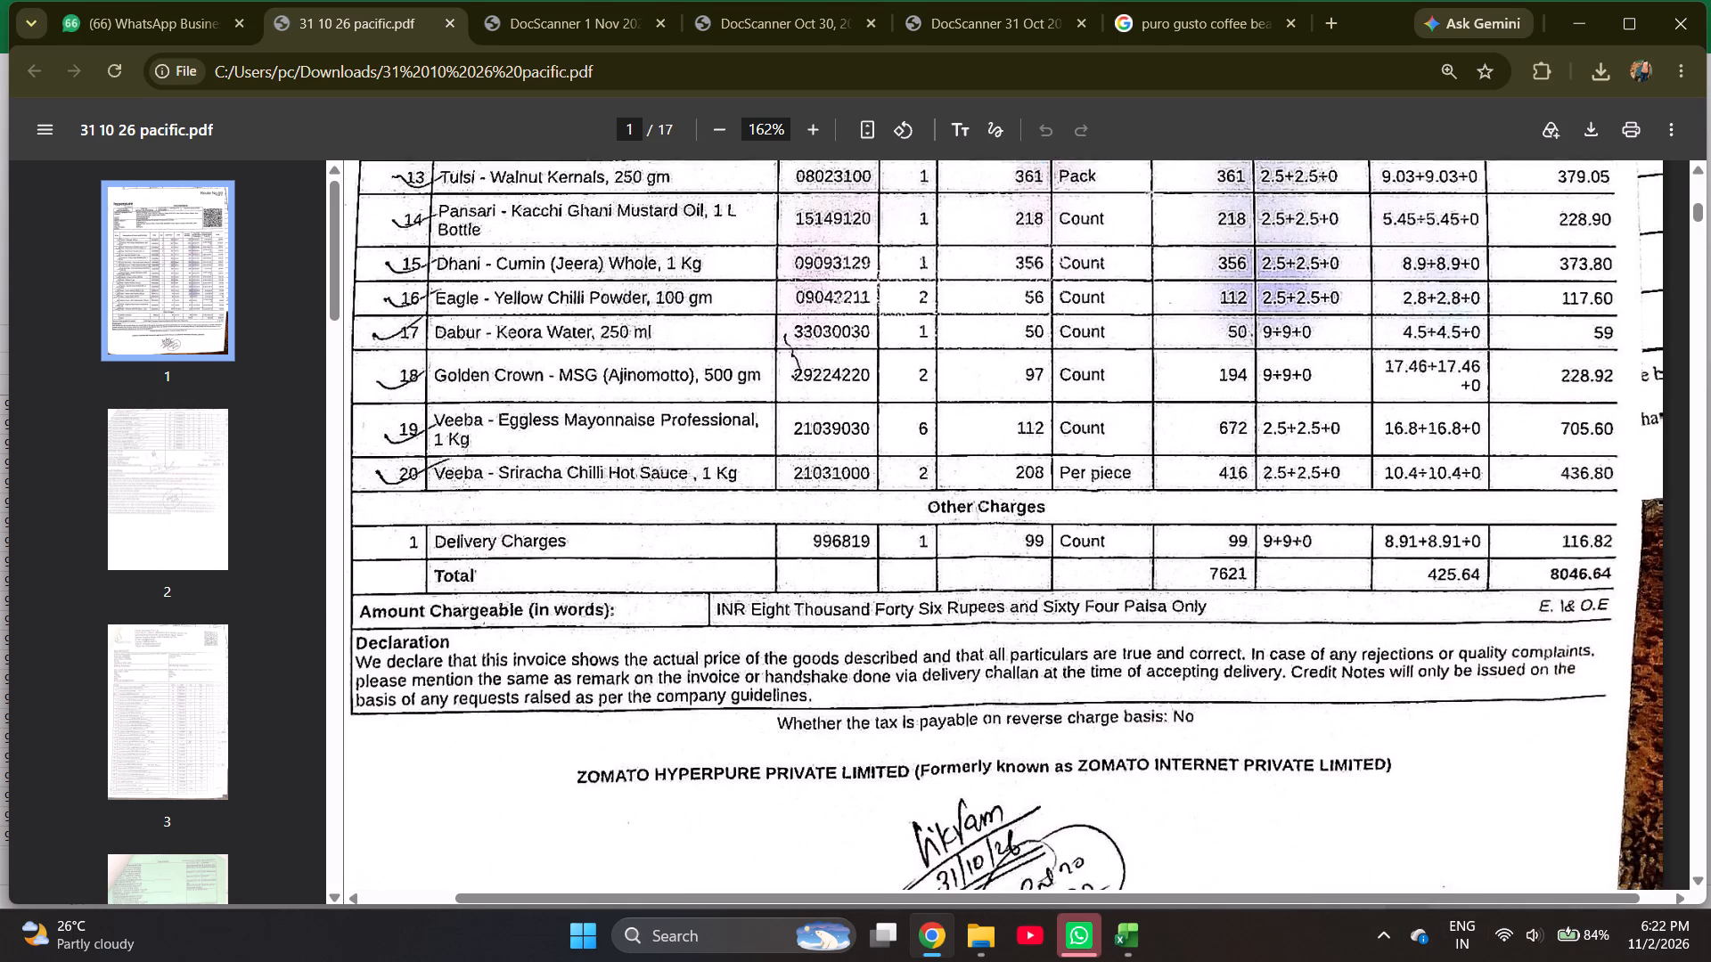
scroll(1419, 761, "down", 1)
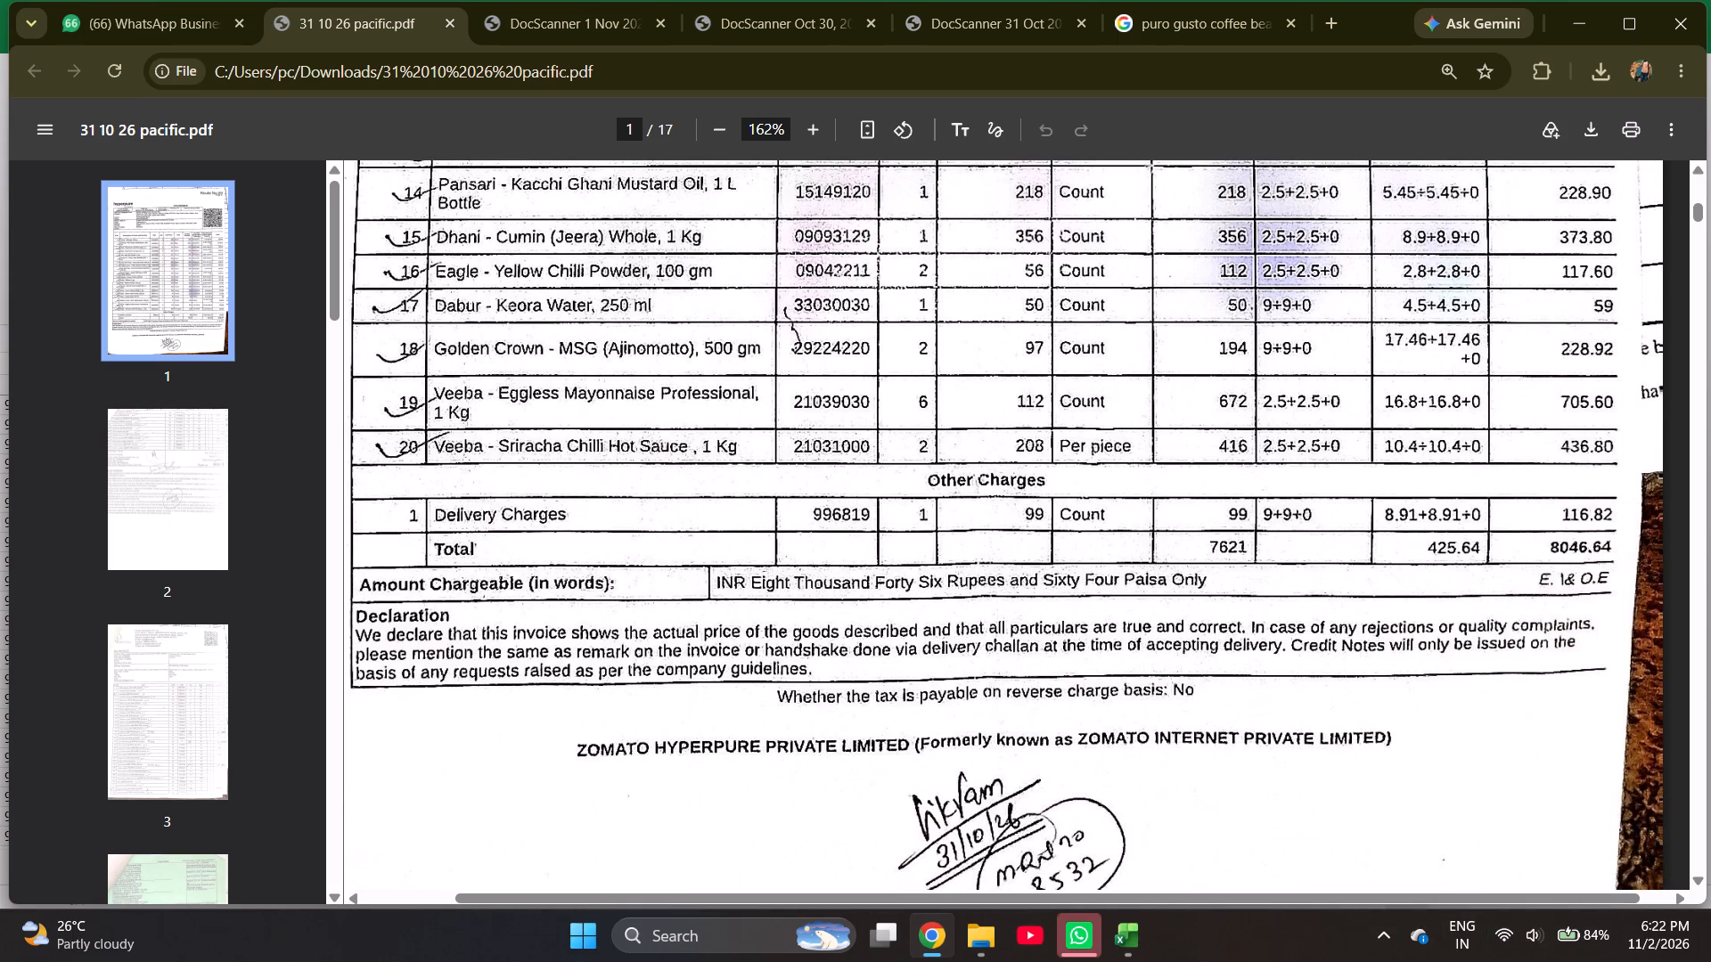
scroll(1419, 761, "down", 5)
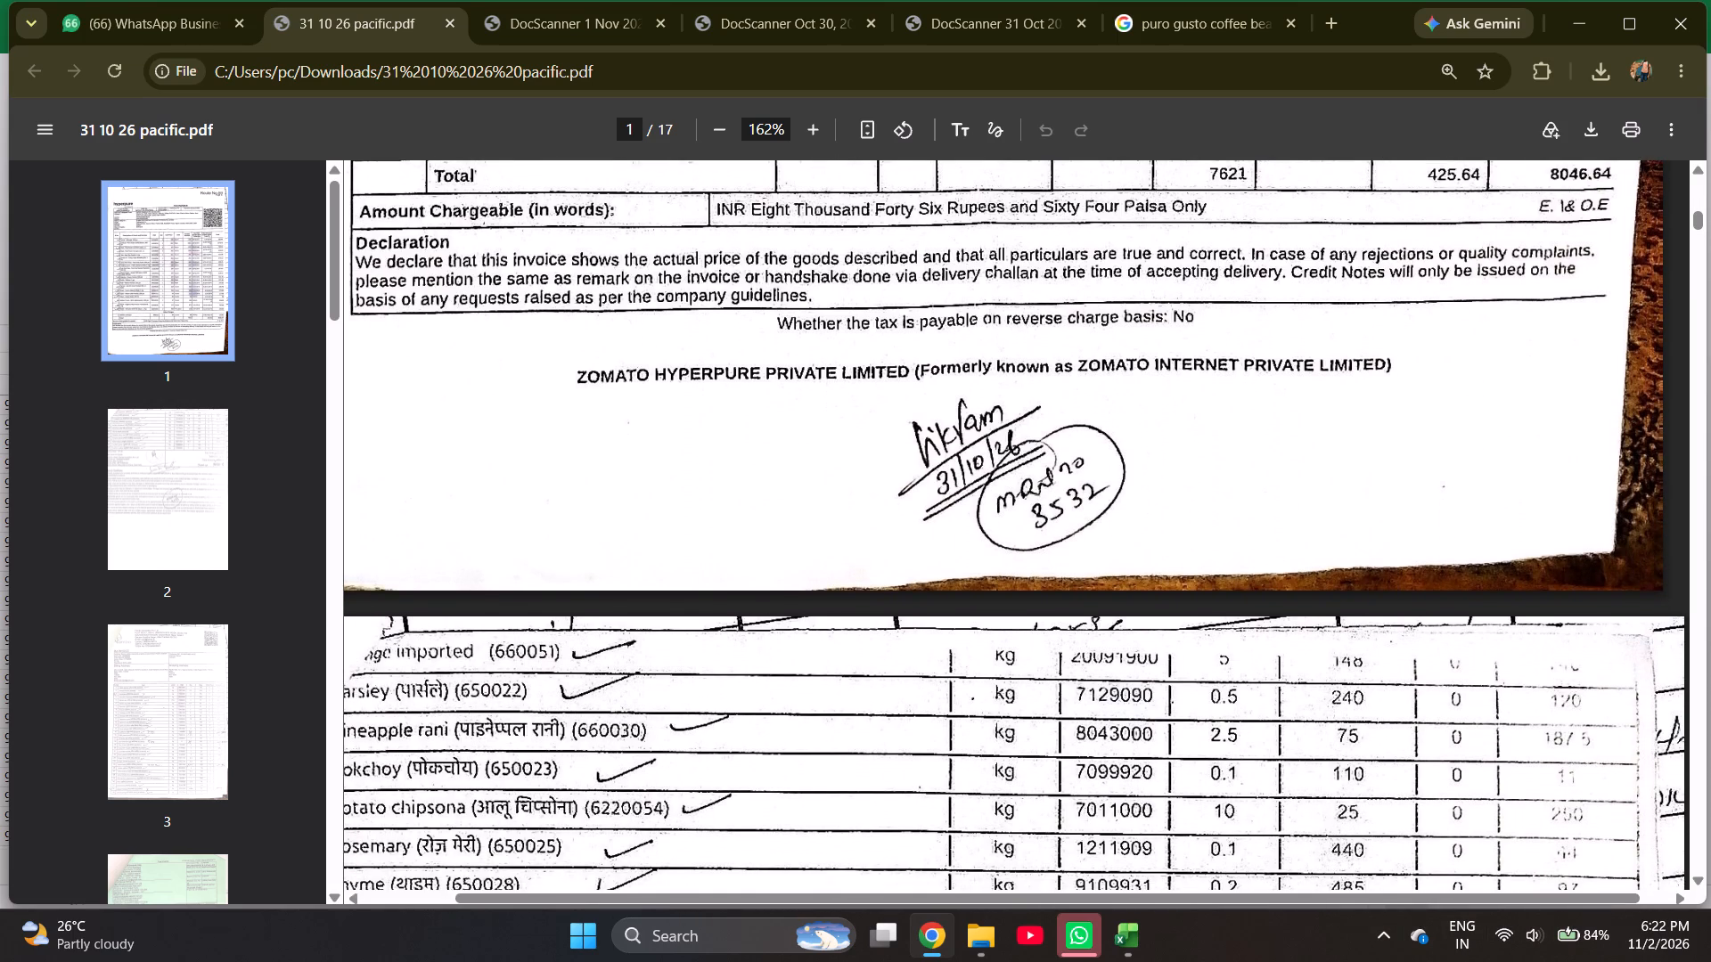
scroll(1419, 761, "down", 2)
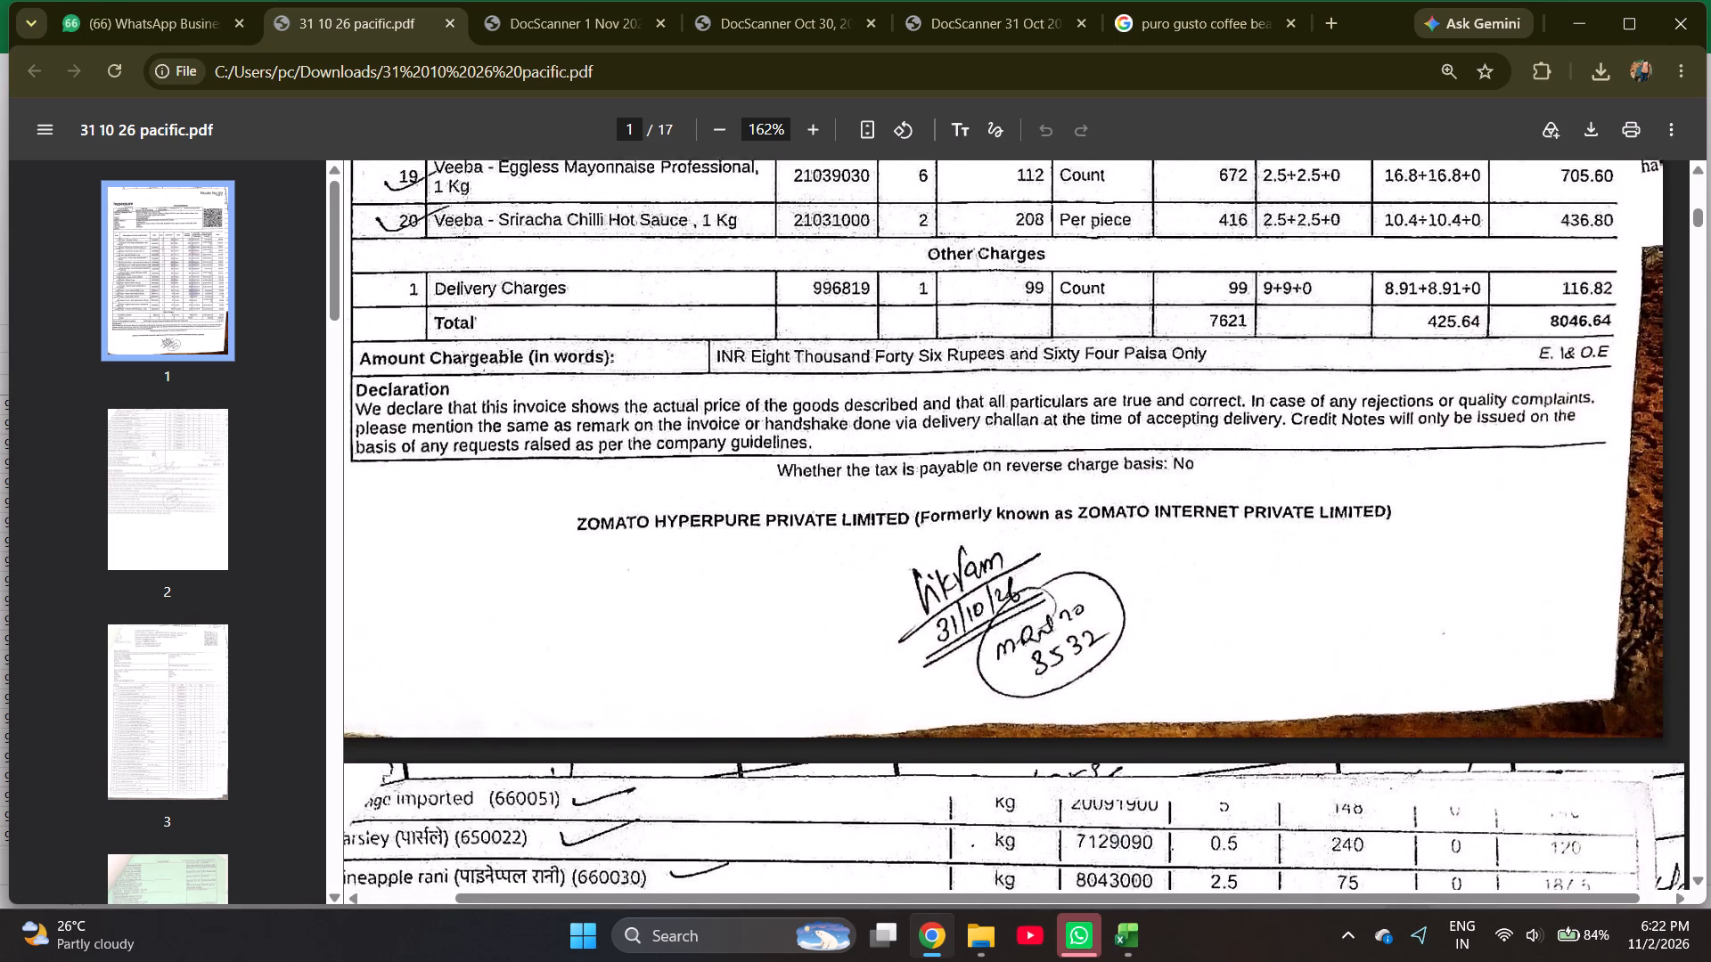
scroll(1419, 761, "down", 2)
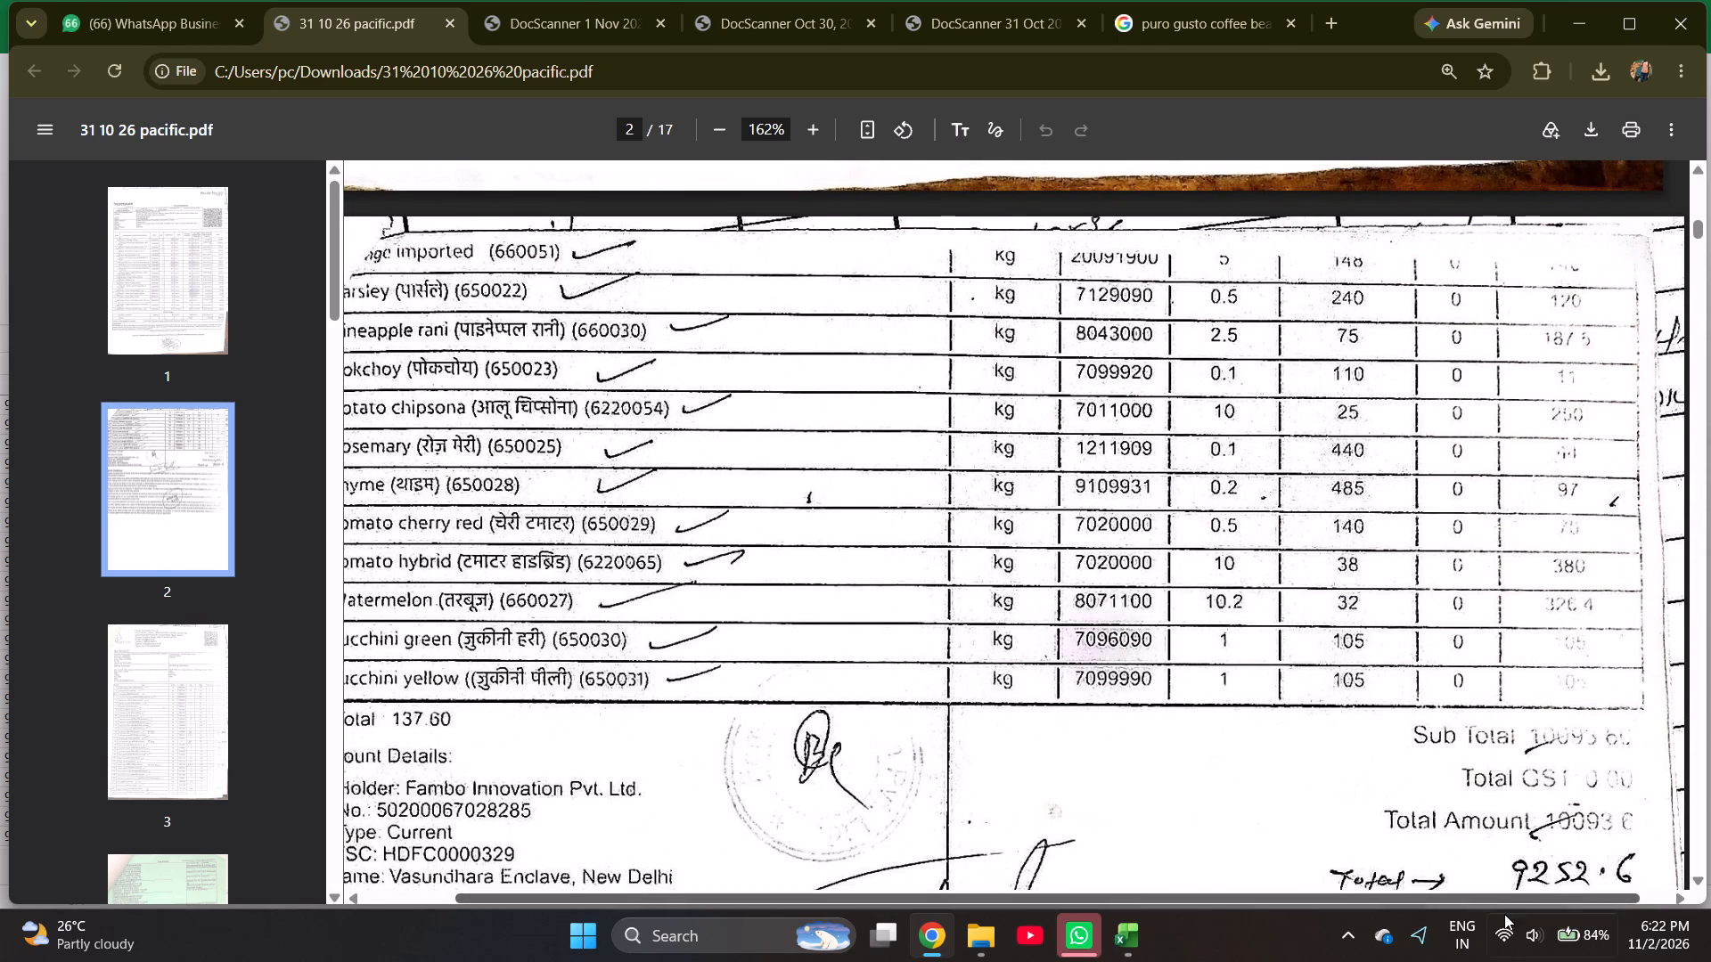
left_click(1351, 733)
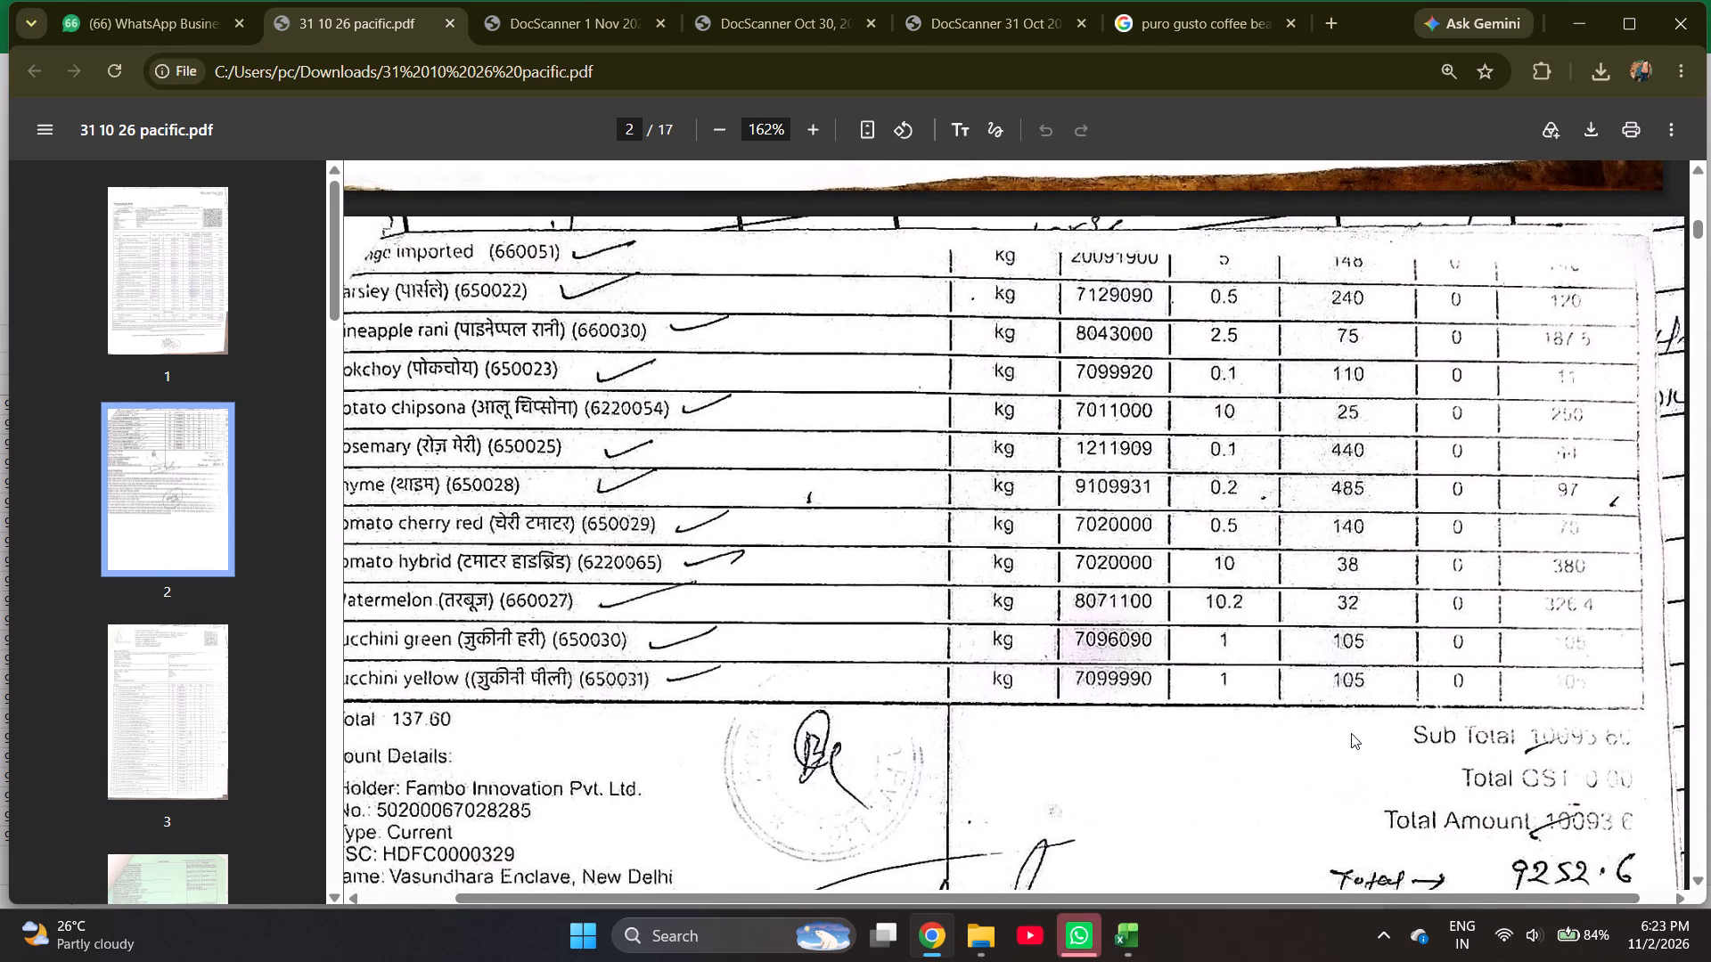
key("Right")
key("Right")
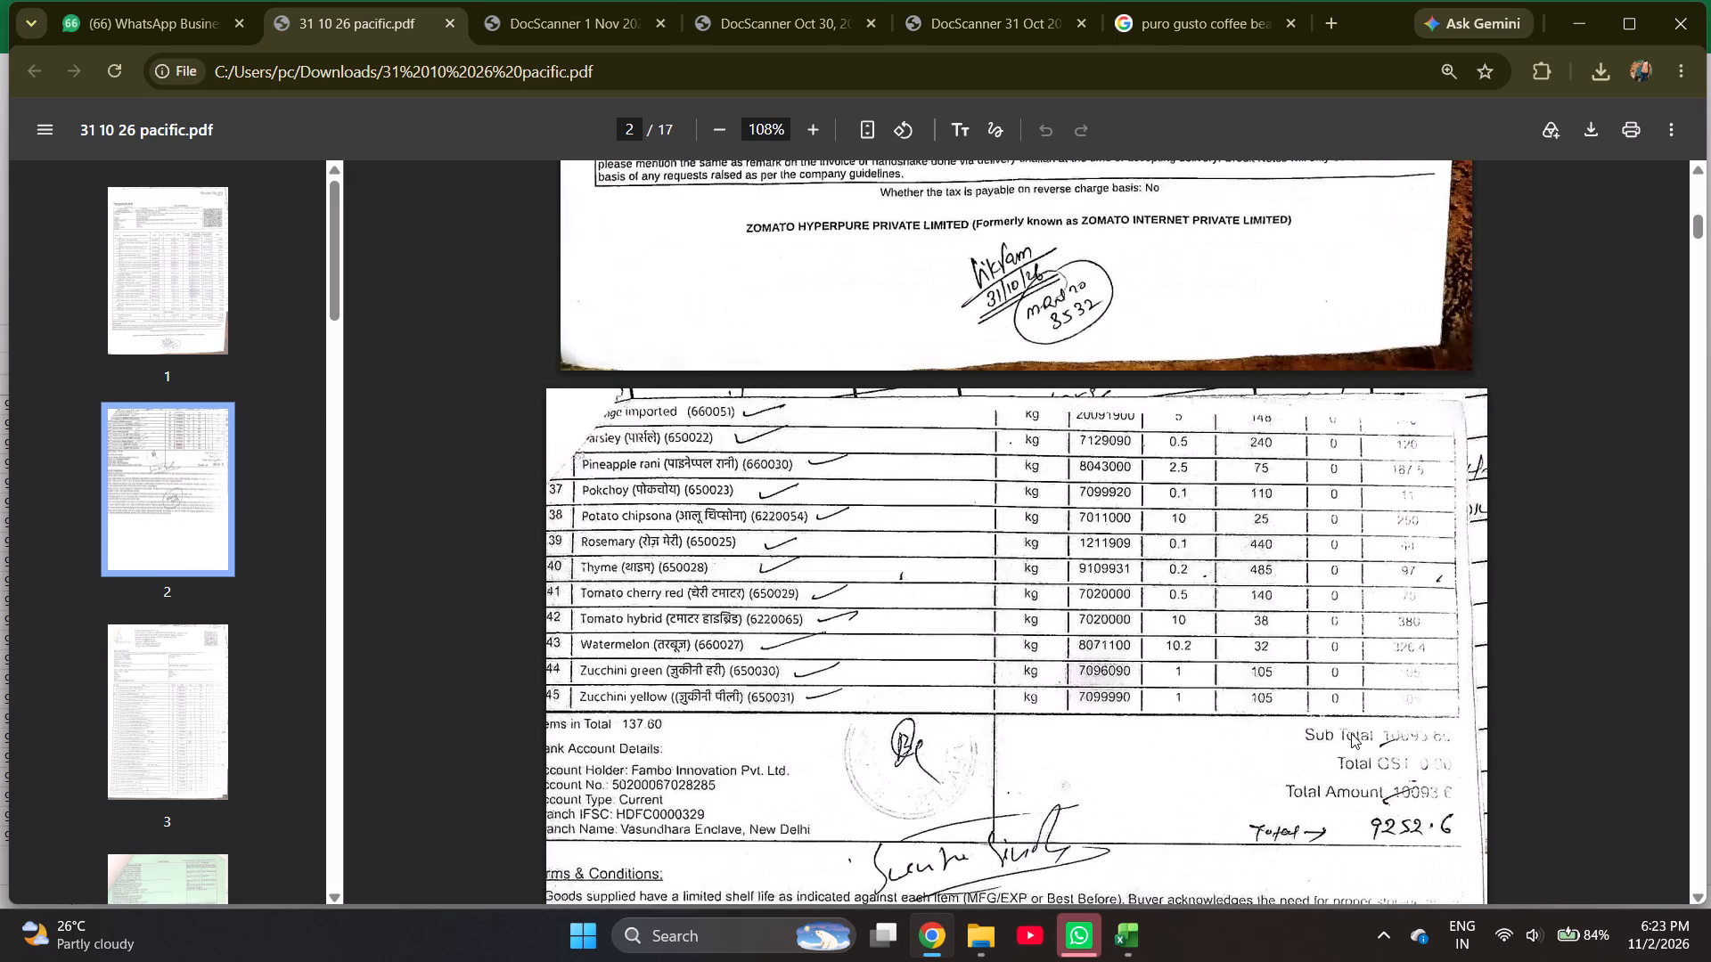
scroll(1281, 741, "down", 4)
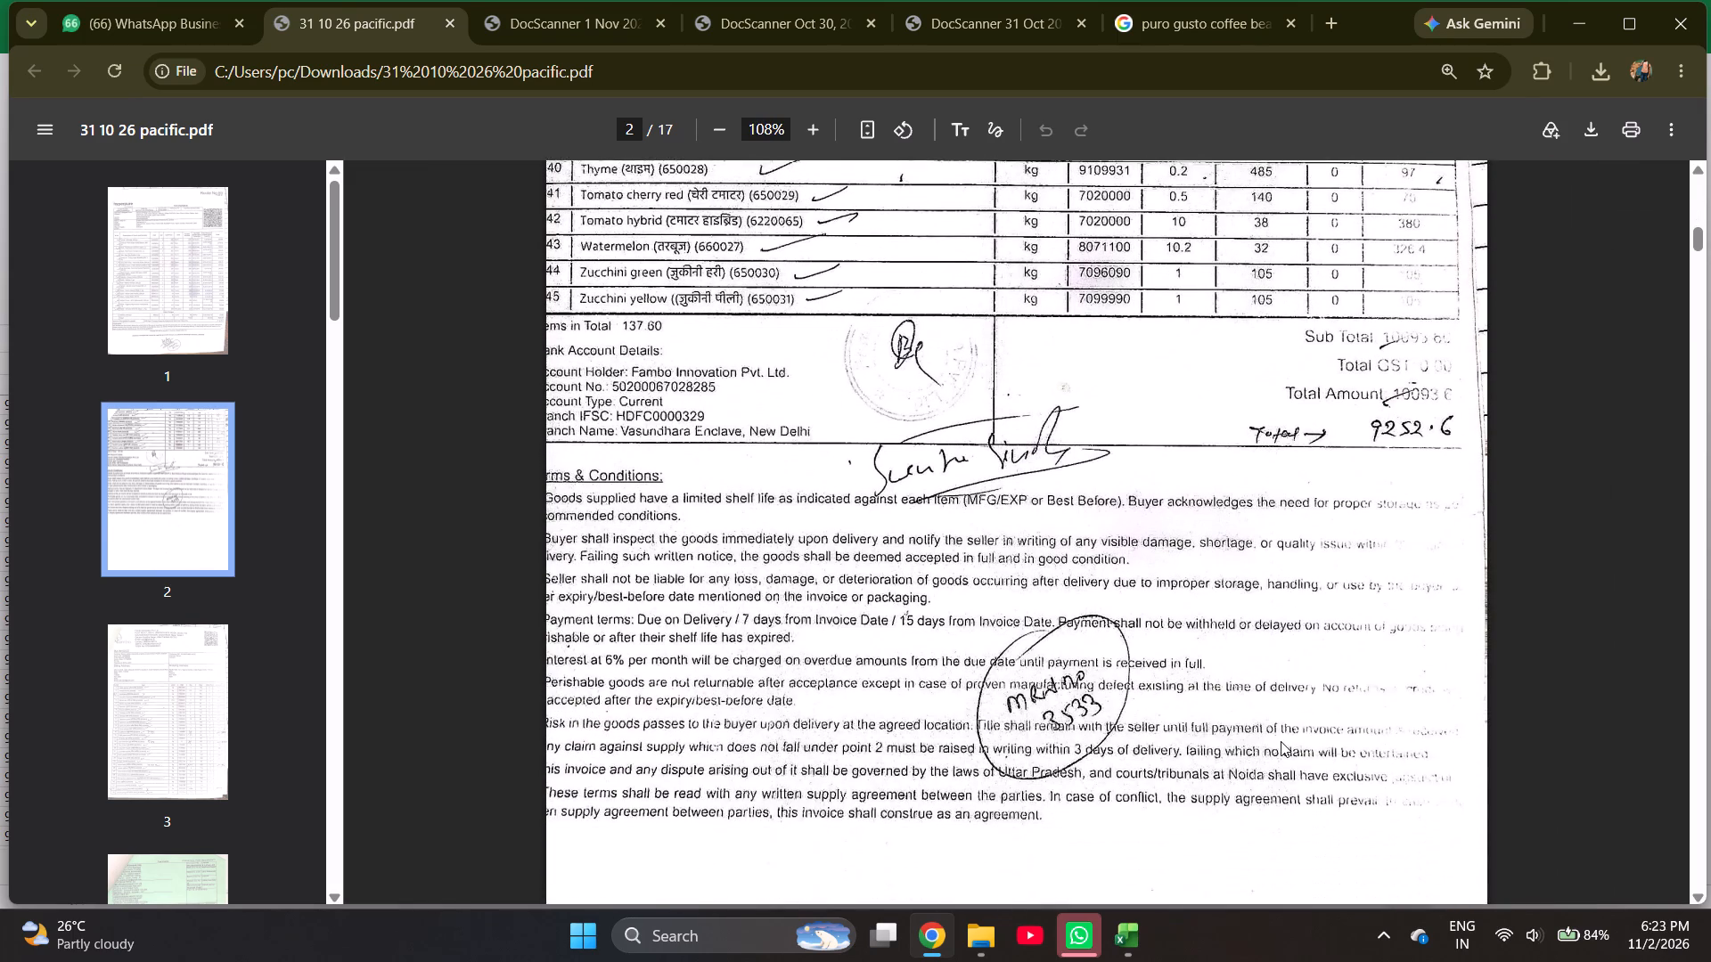
scroll(1281, 741, "down", 1)
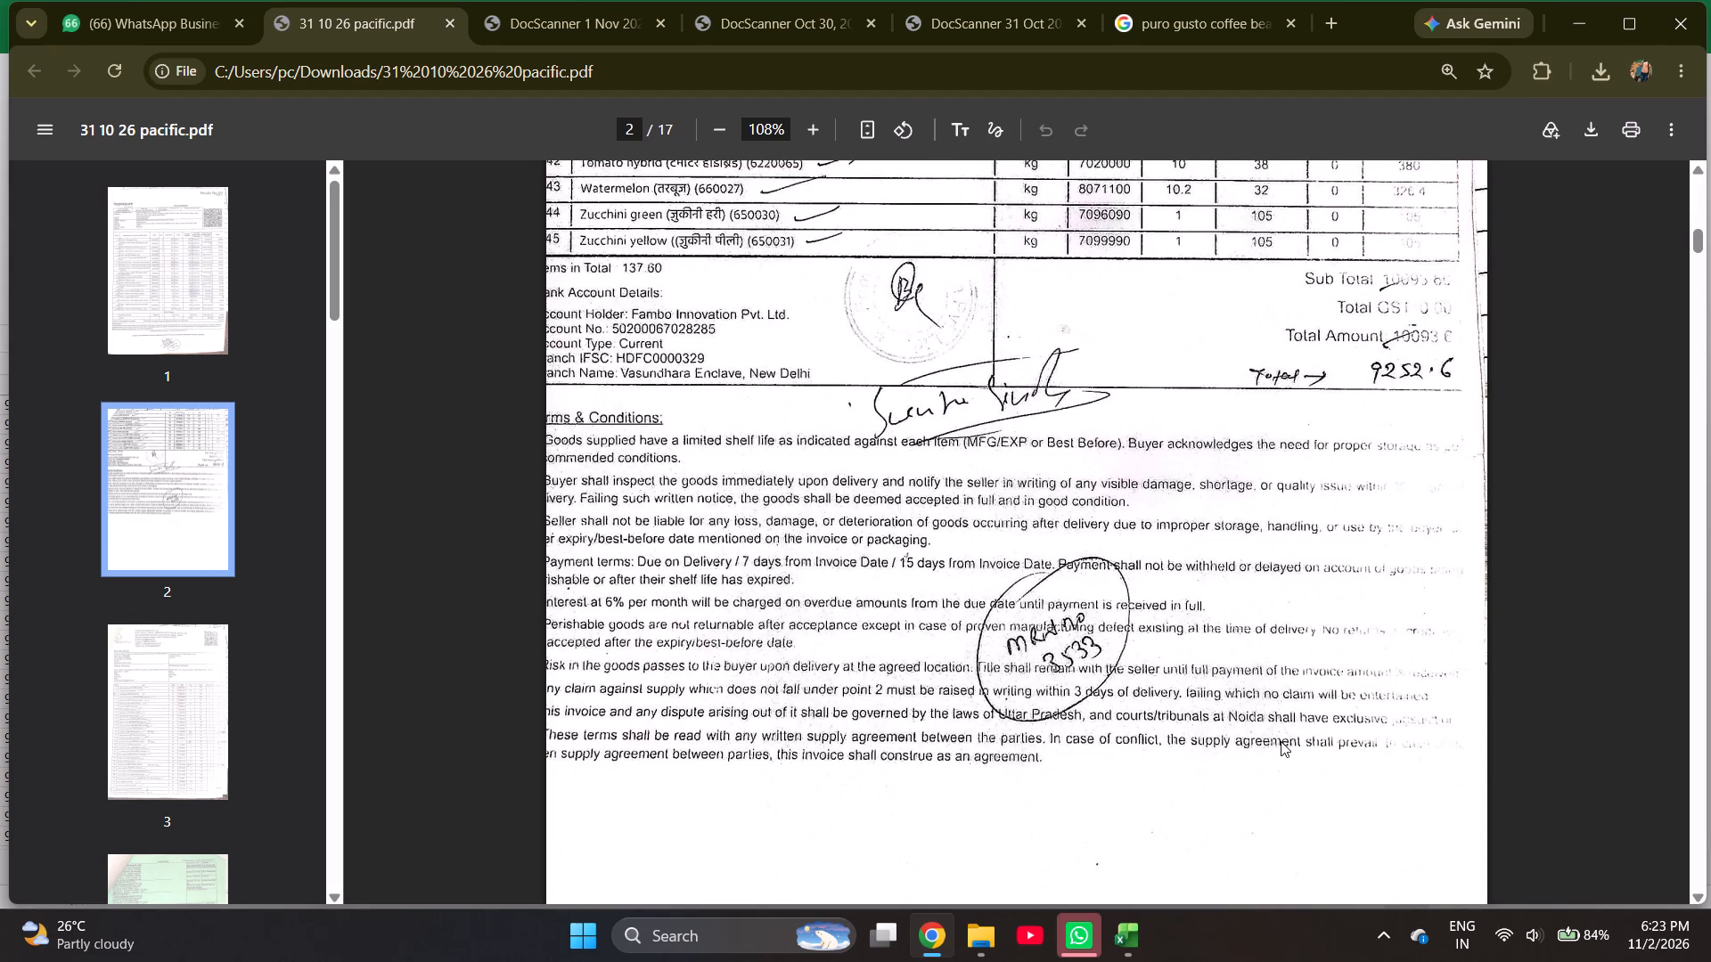
key("Right")
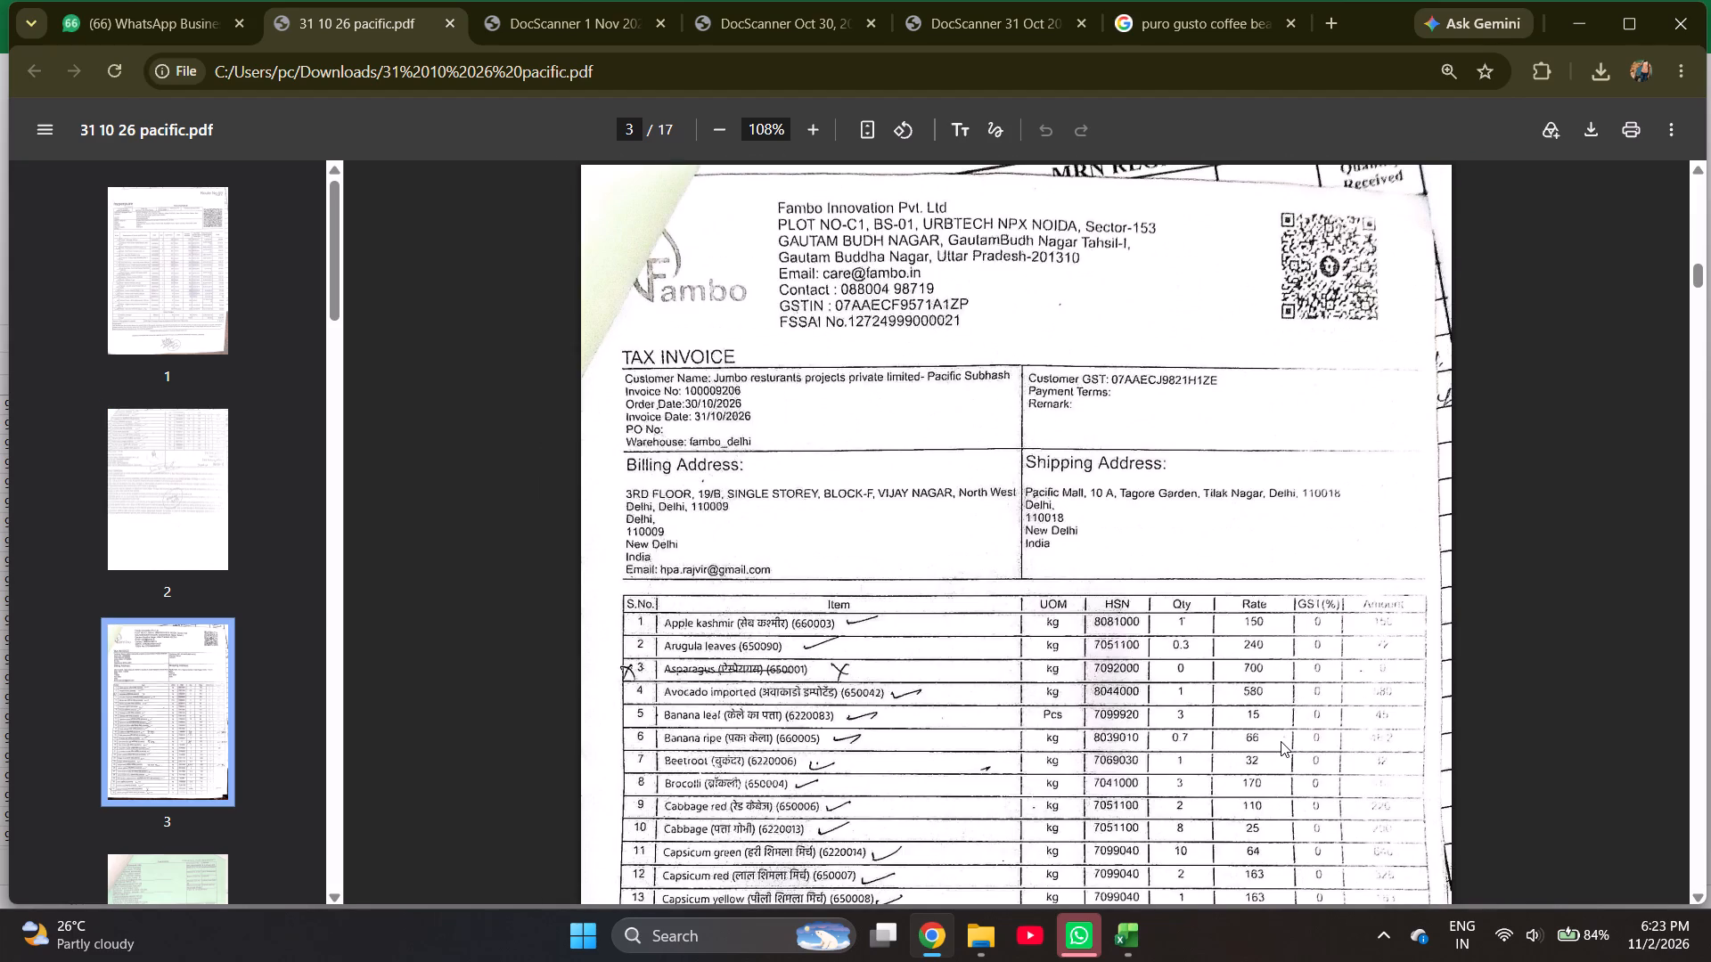
key("Right")
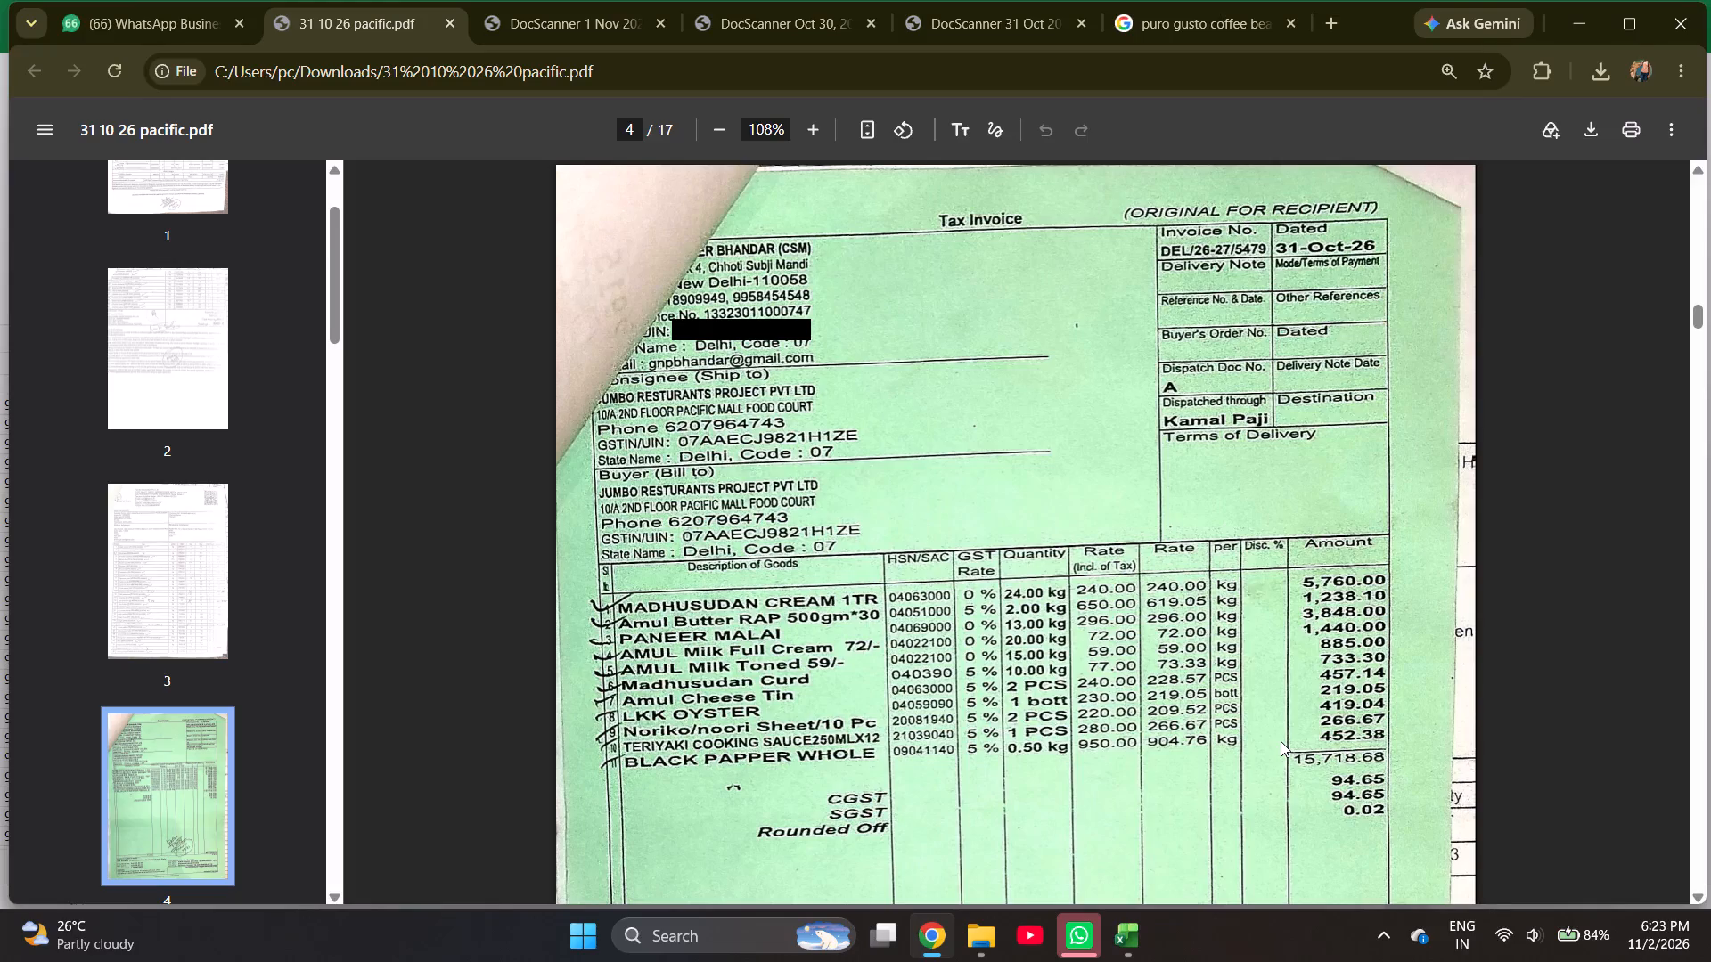
Back in Excel, start row 991 with the date 31-Oct-26 copied from above and the supplier GURUNANK PANEER BHANDAR.
key("alt+Tab")
key("ctrl+d")
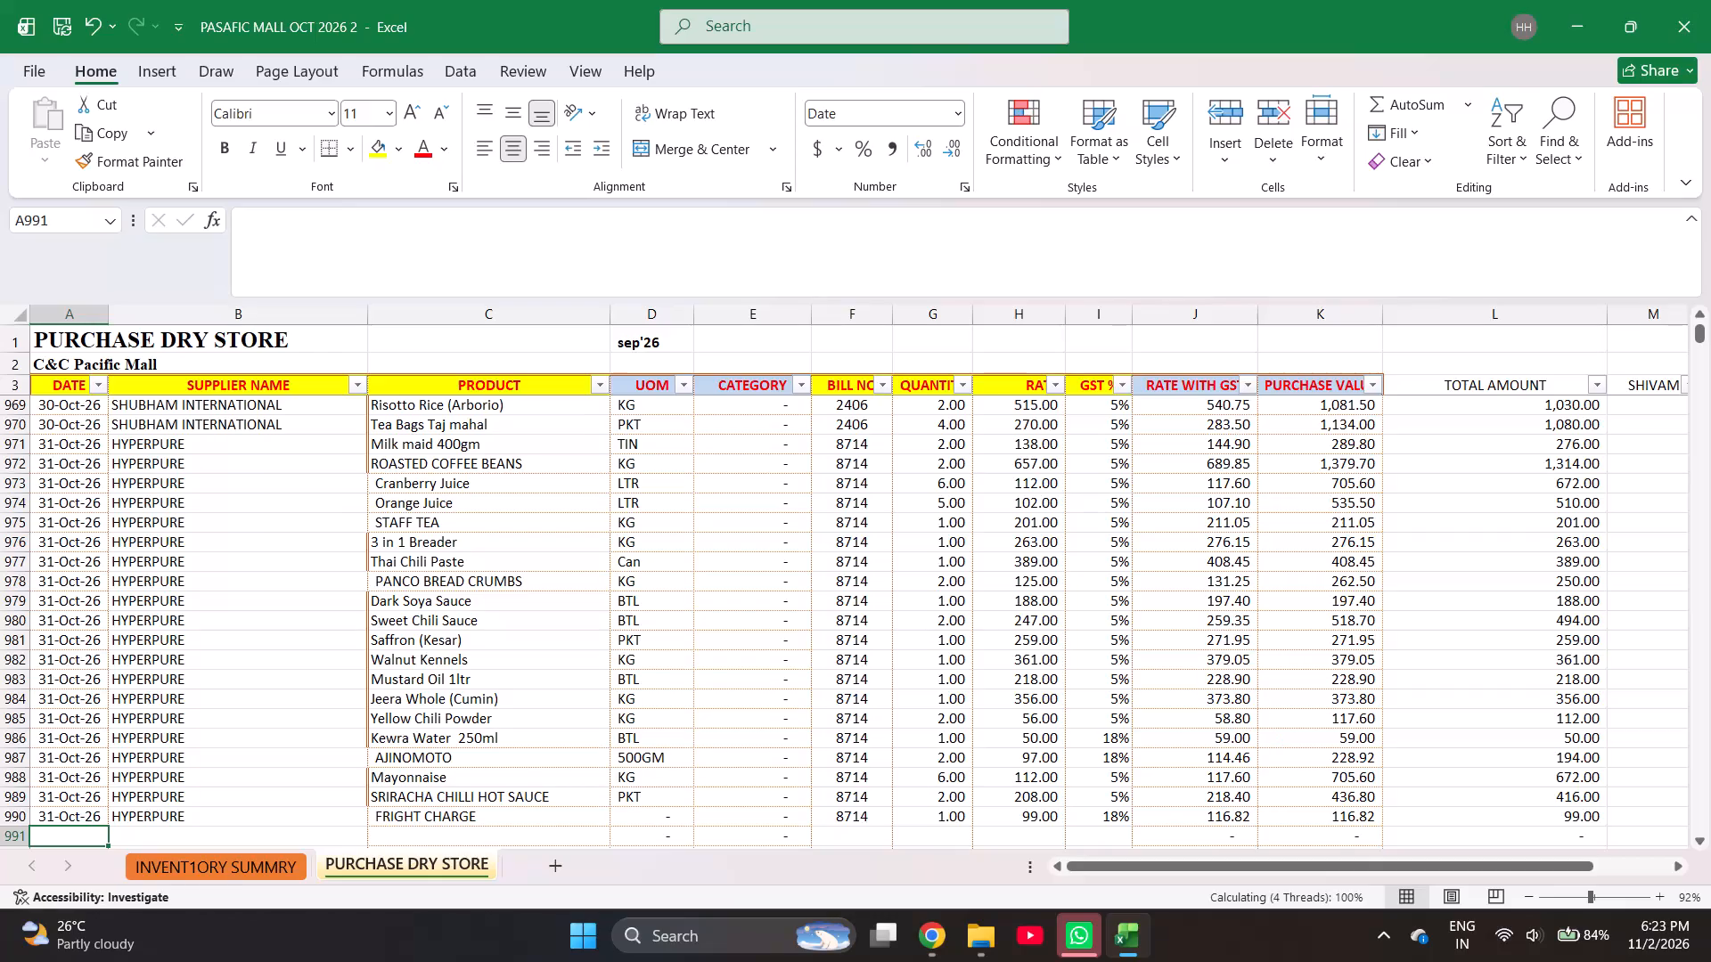
key("Right")
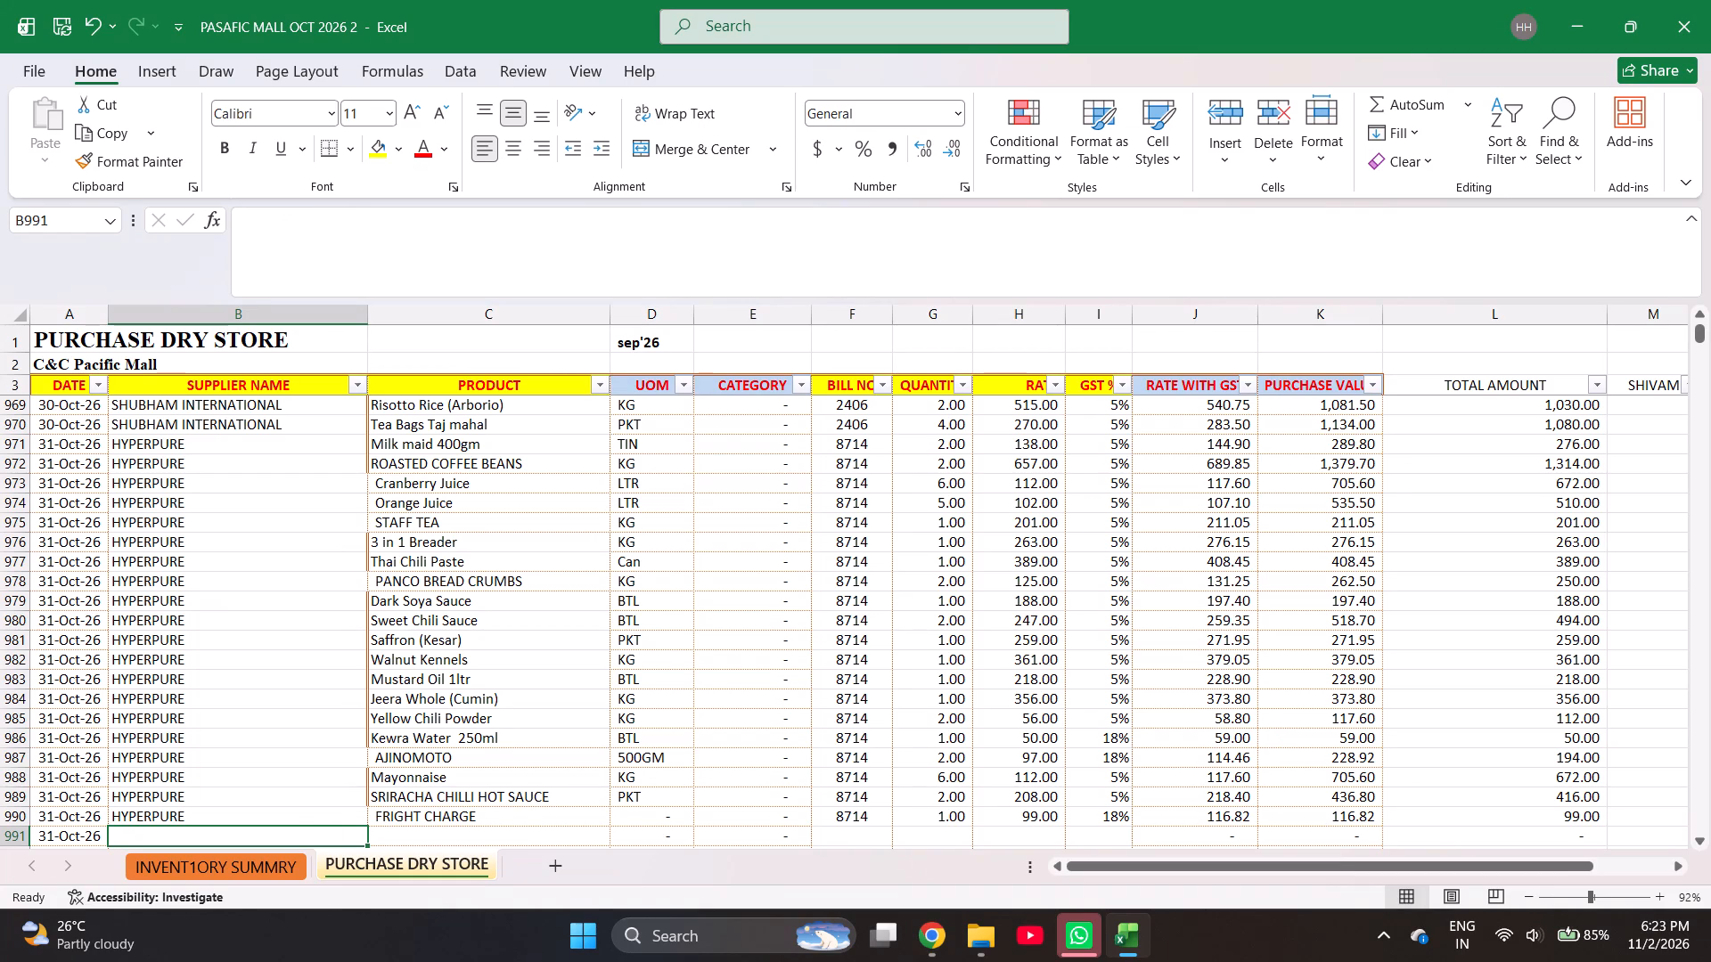
key("alt+Tab")
key("alt+Tab")
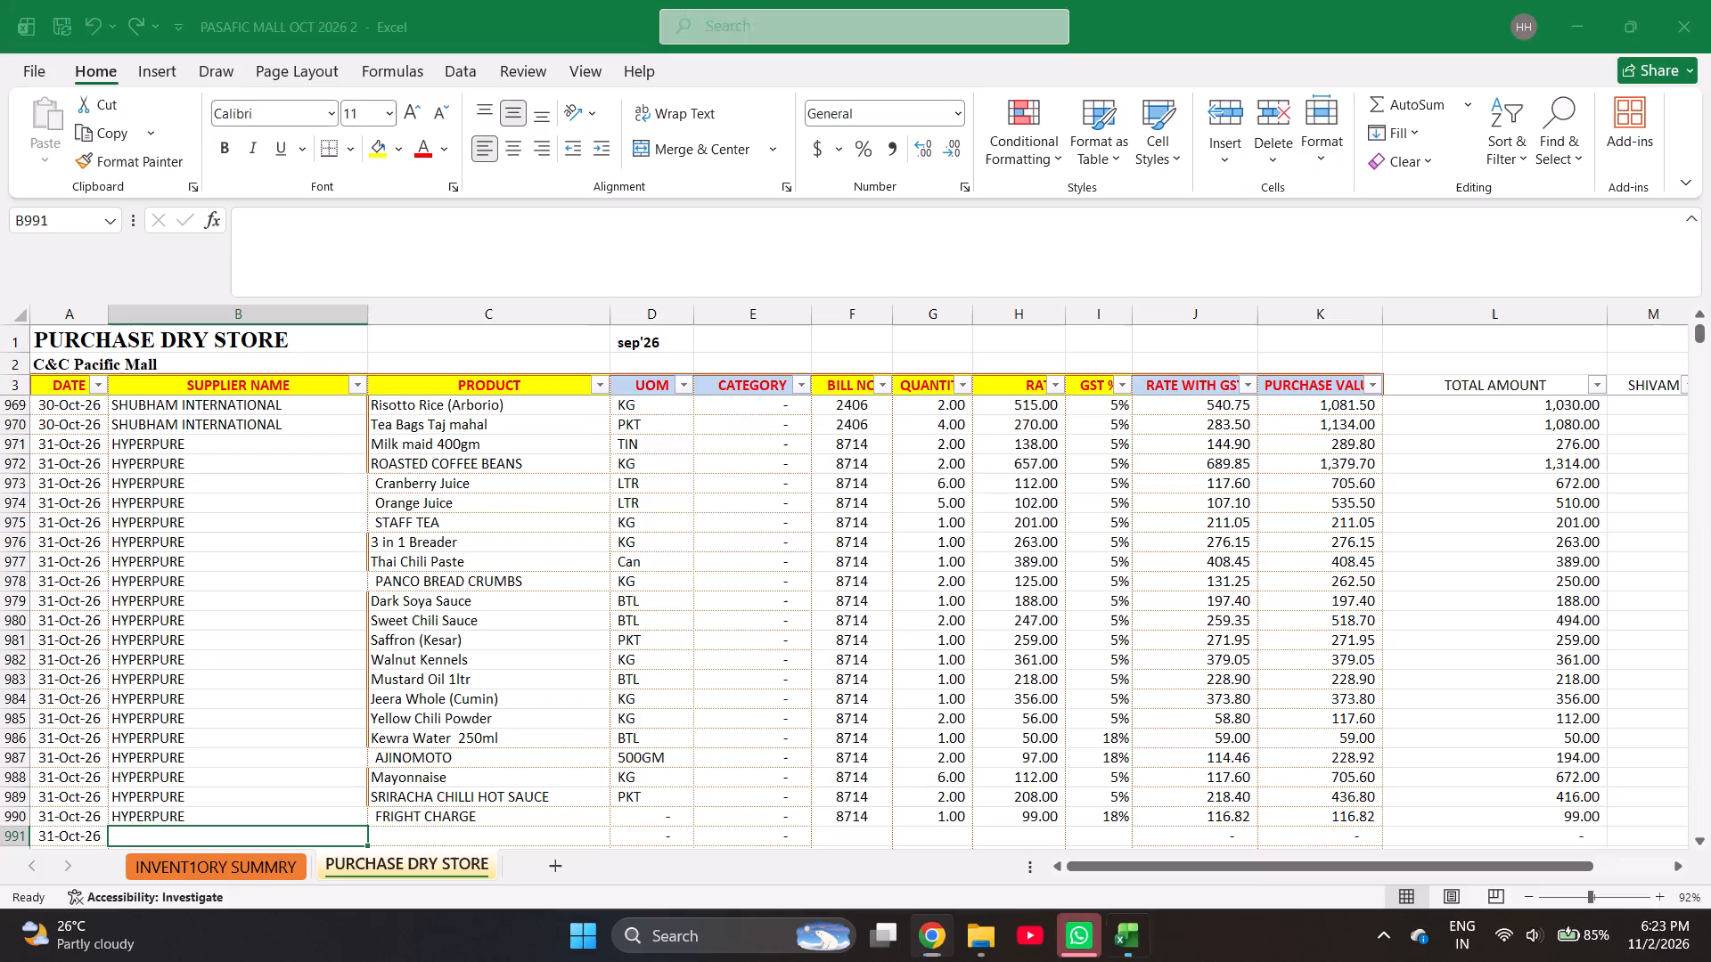
type("gut=")
key("BackSpace")
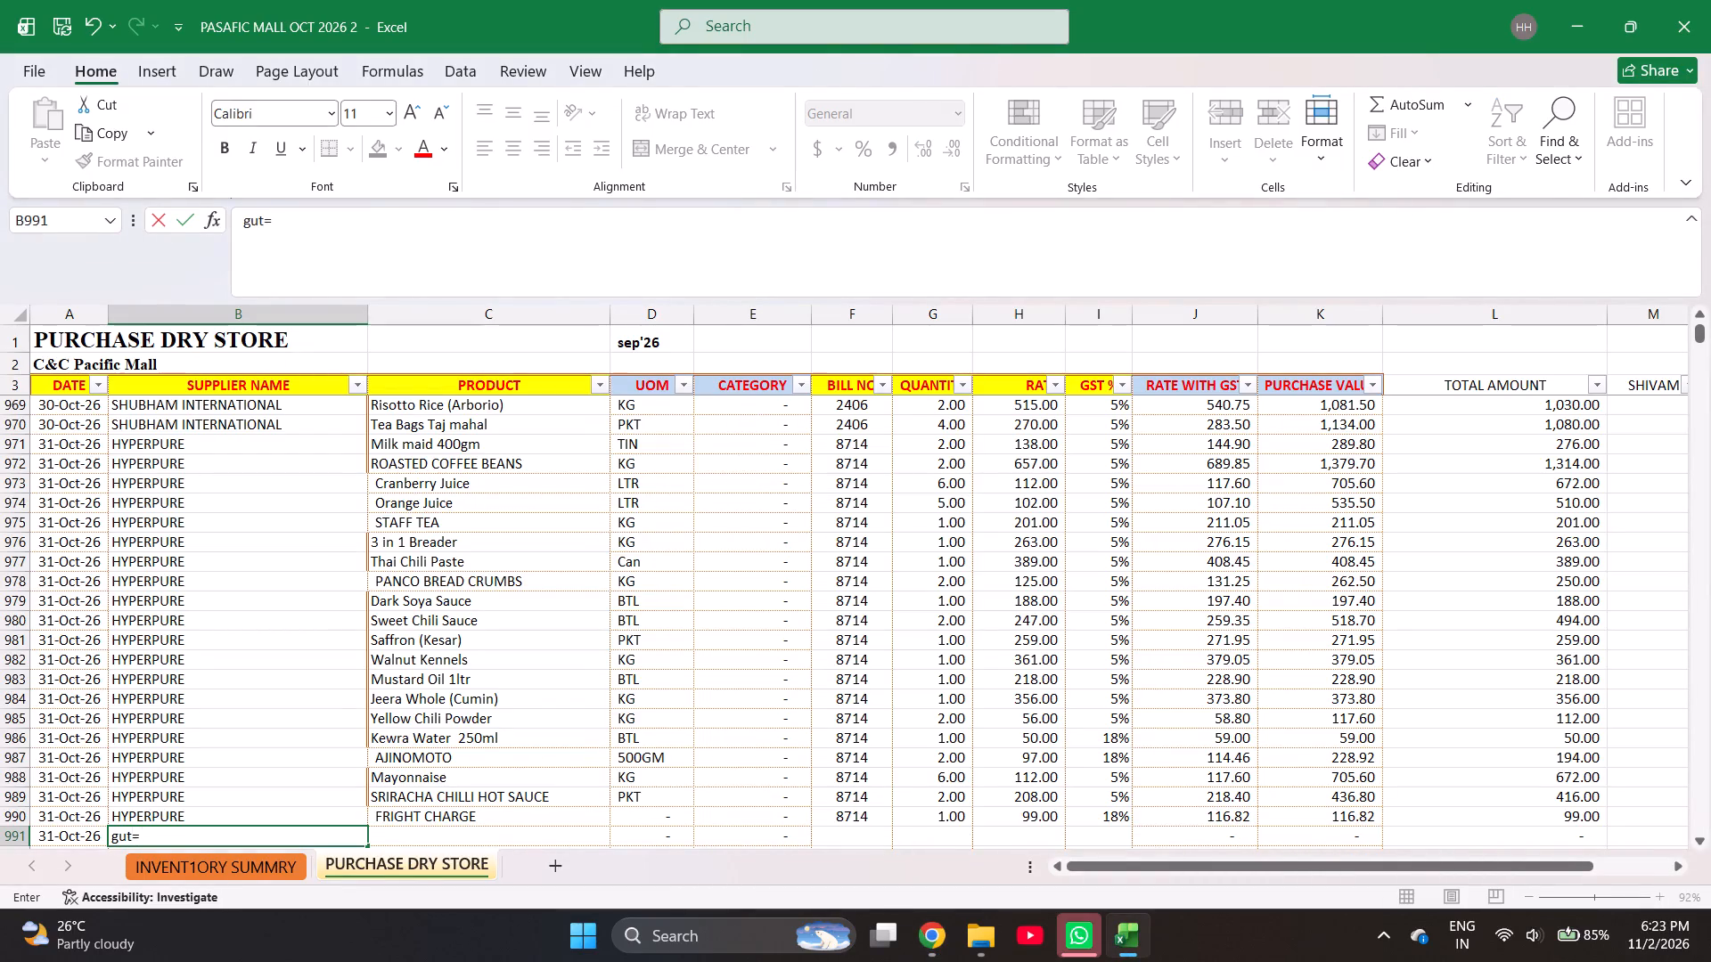
key("BackSpace")
key("BackSpace")
key("Return")
key("Up")
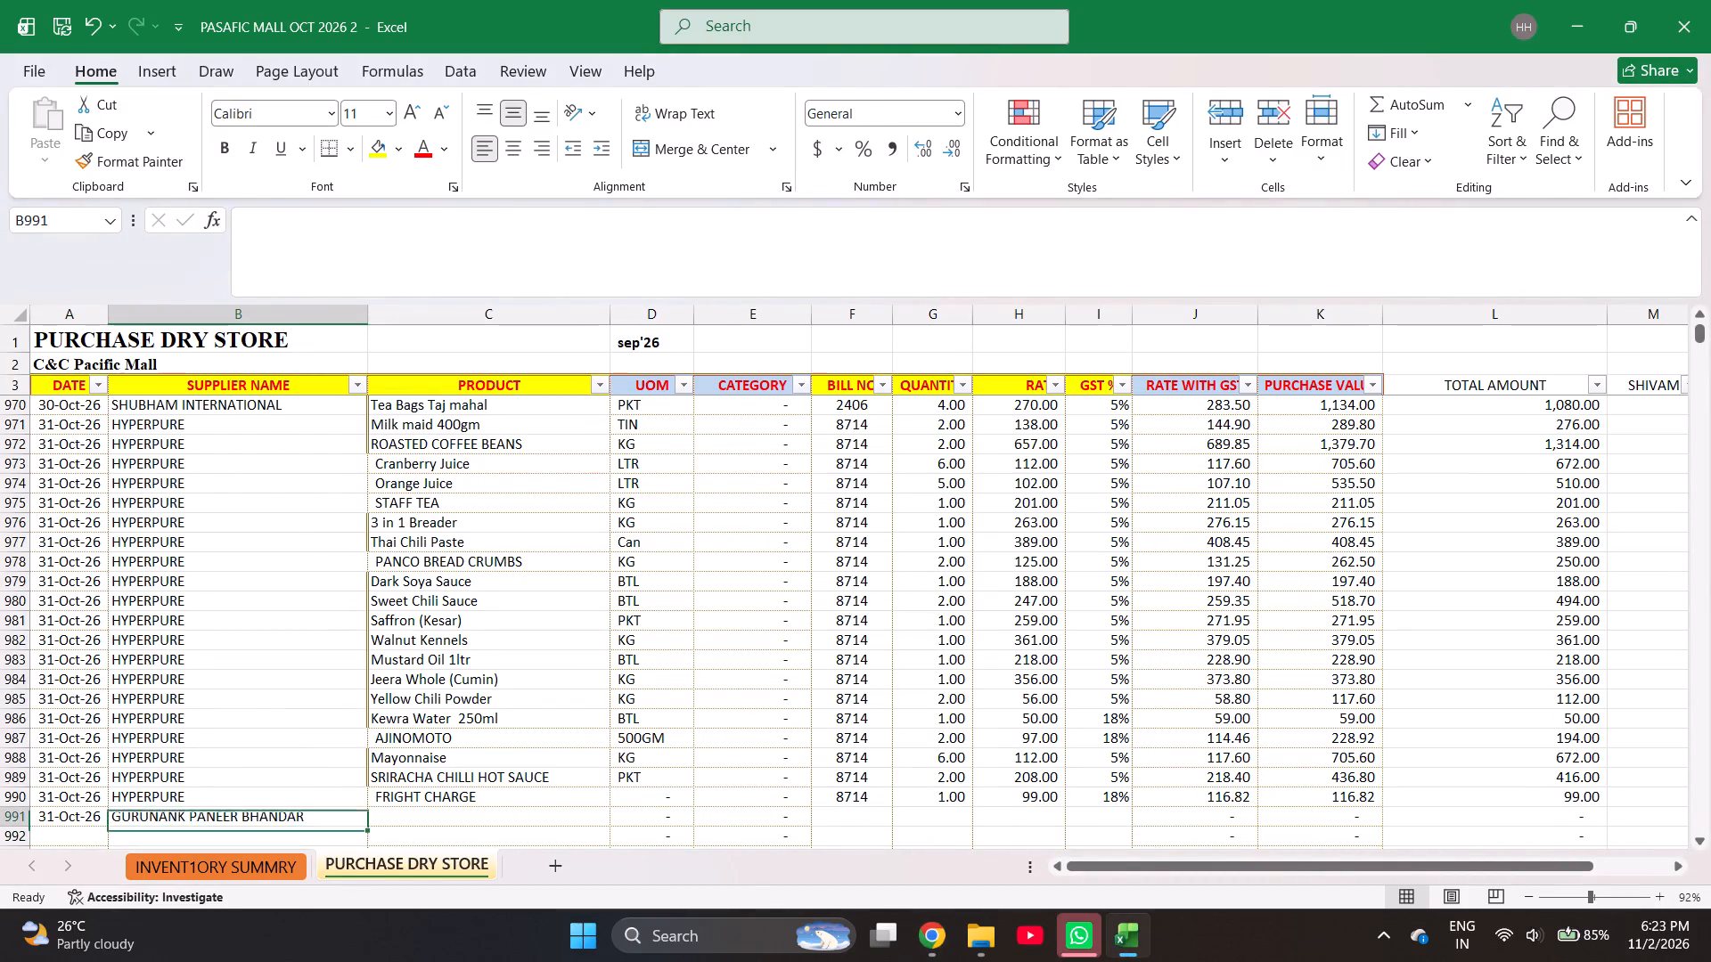
Find "oys" in the inventory summary and copy Oyster Sauce into the product cell of row 991, matching the invoice's LKK OYSTER line.
key("Right")
key("alt+Tab")
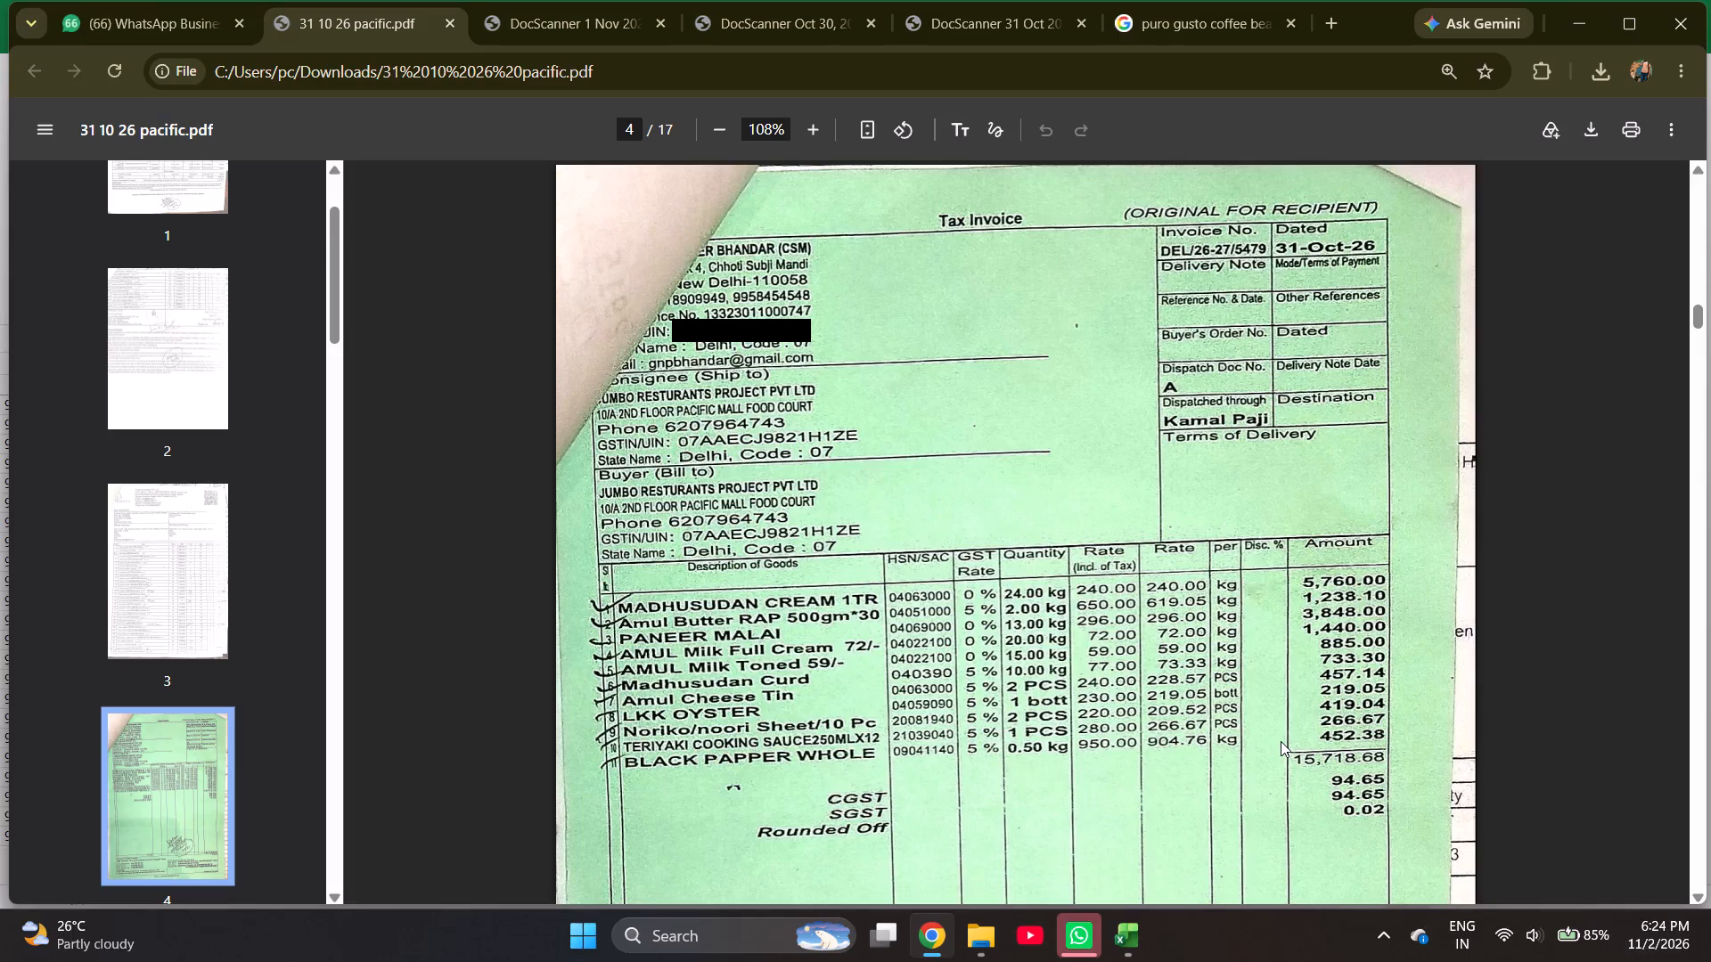
key("alt+Tab")
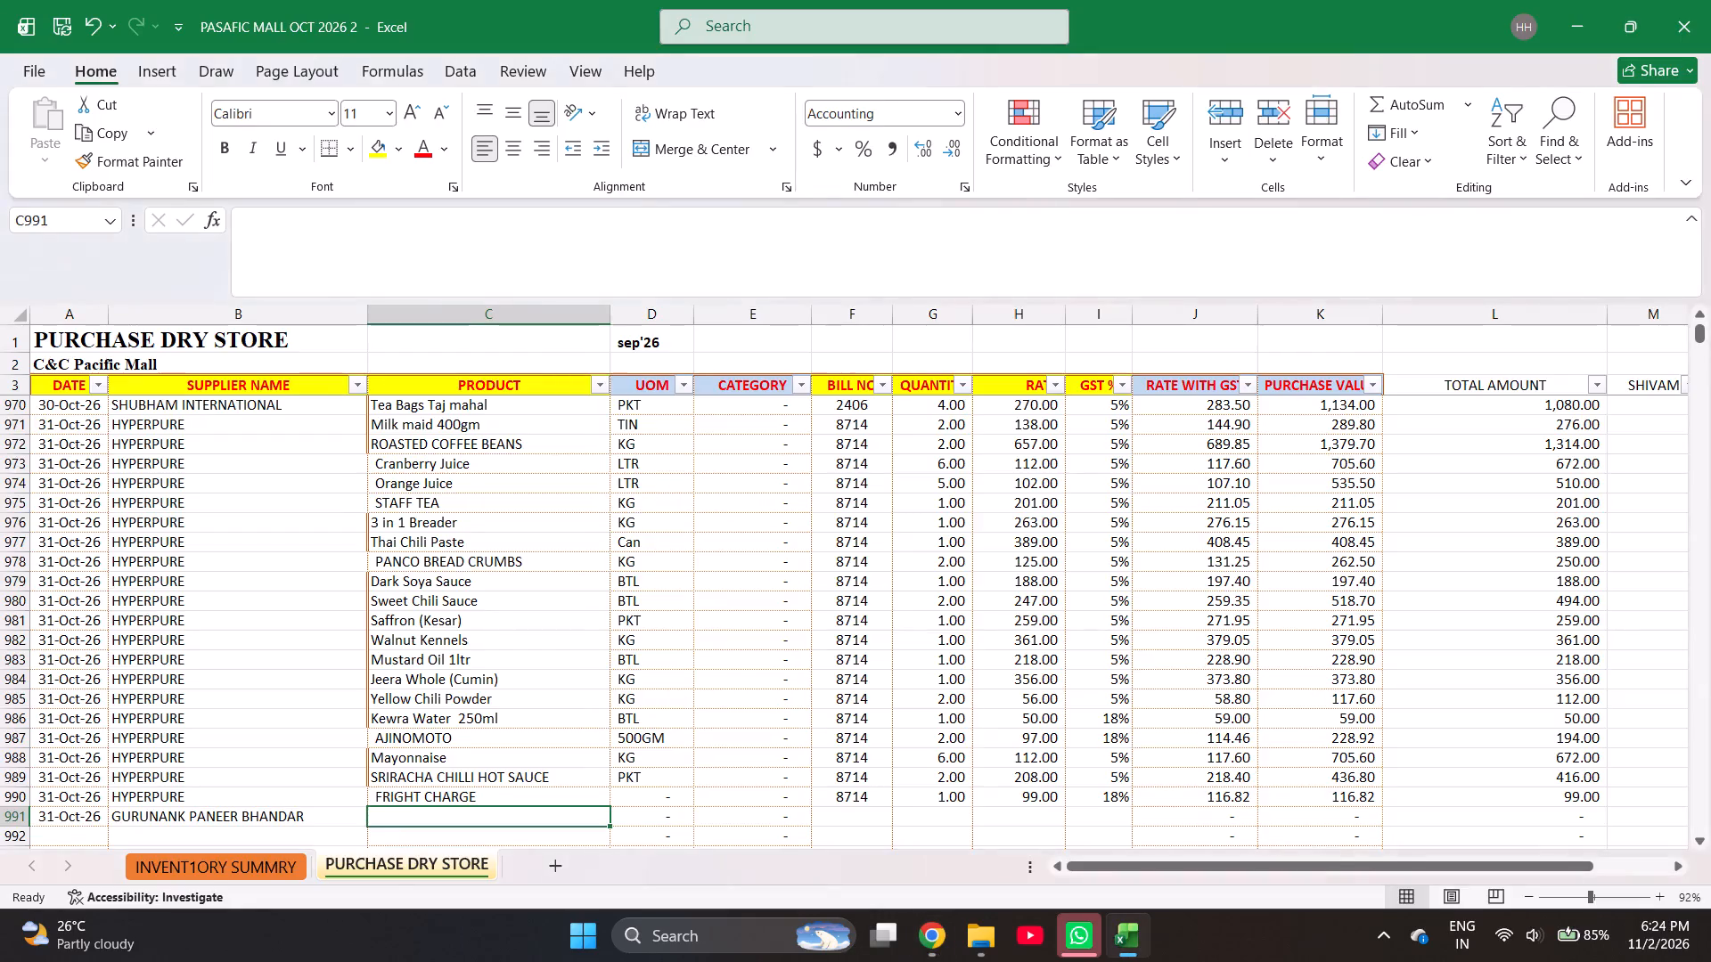
key("alt+Tab")
key("alt+Tab")
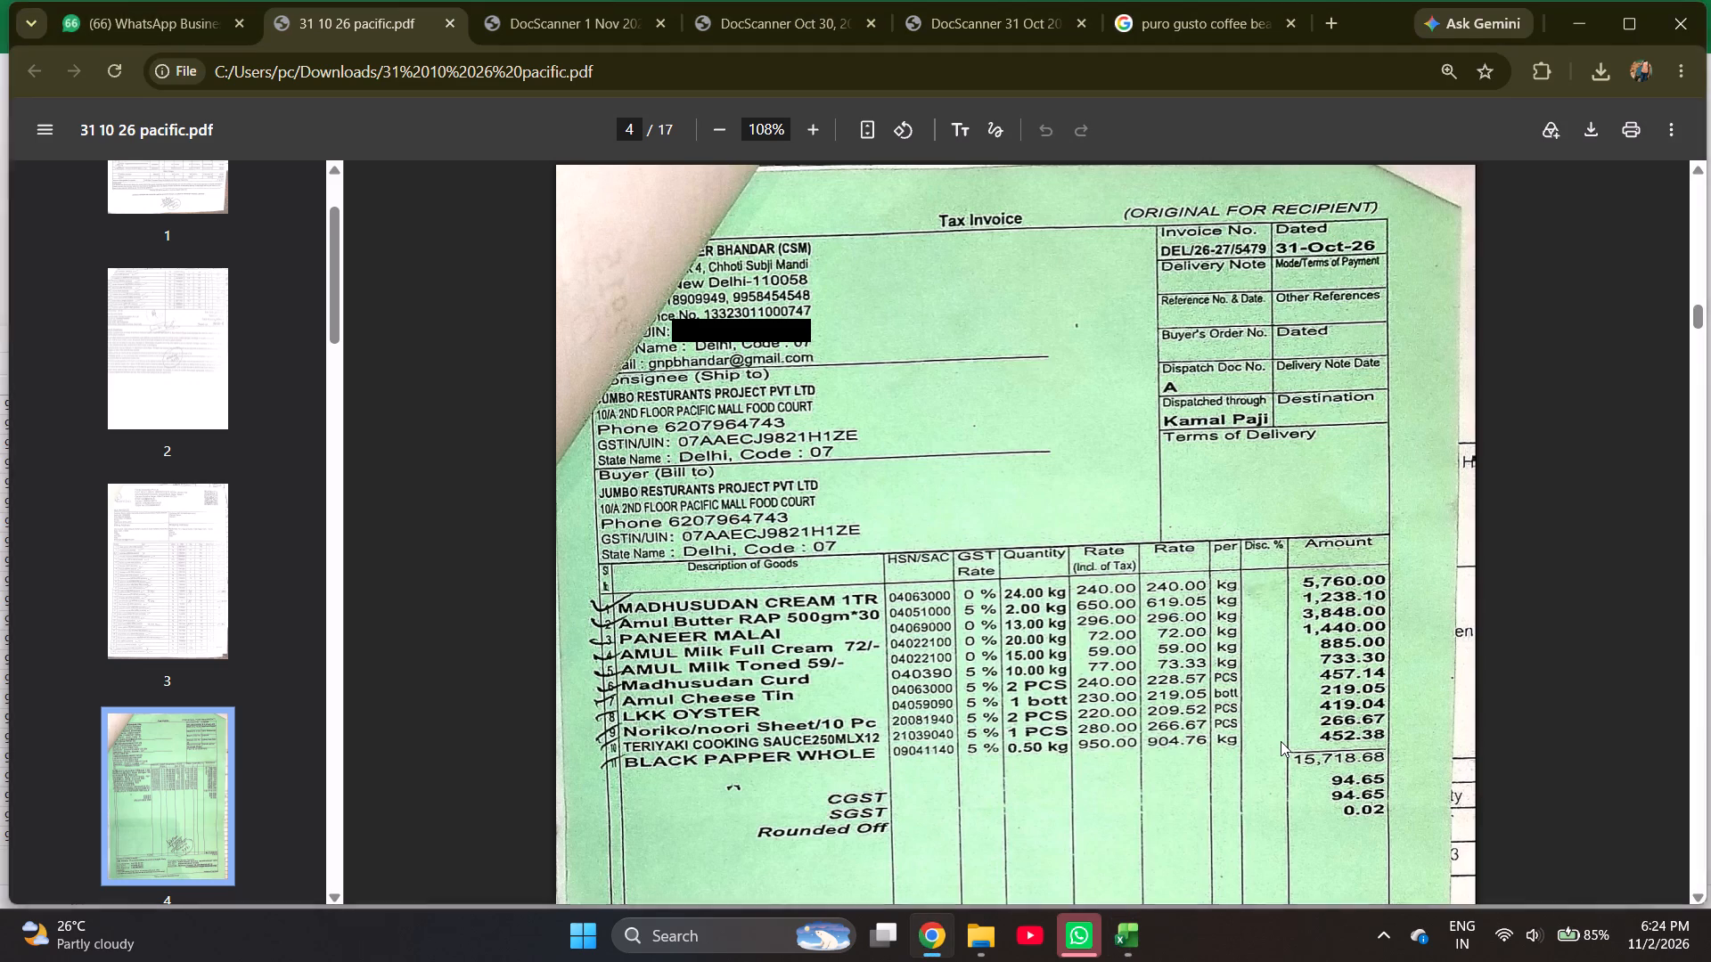
key("o")
key("ctrl+Page_Up")
key("ctrl+f")
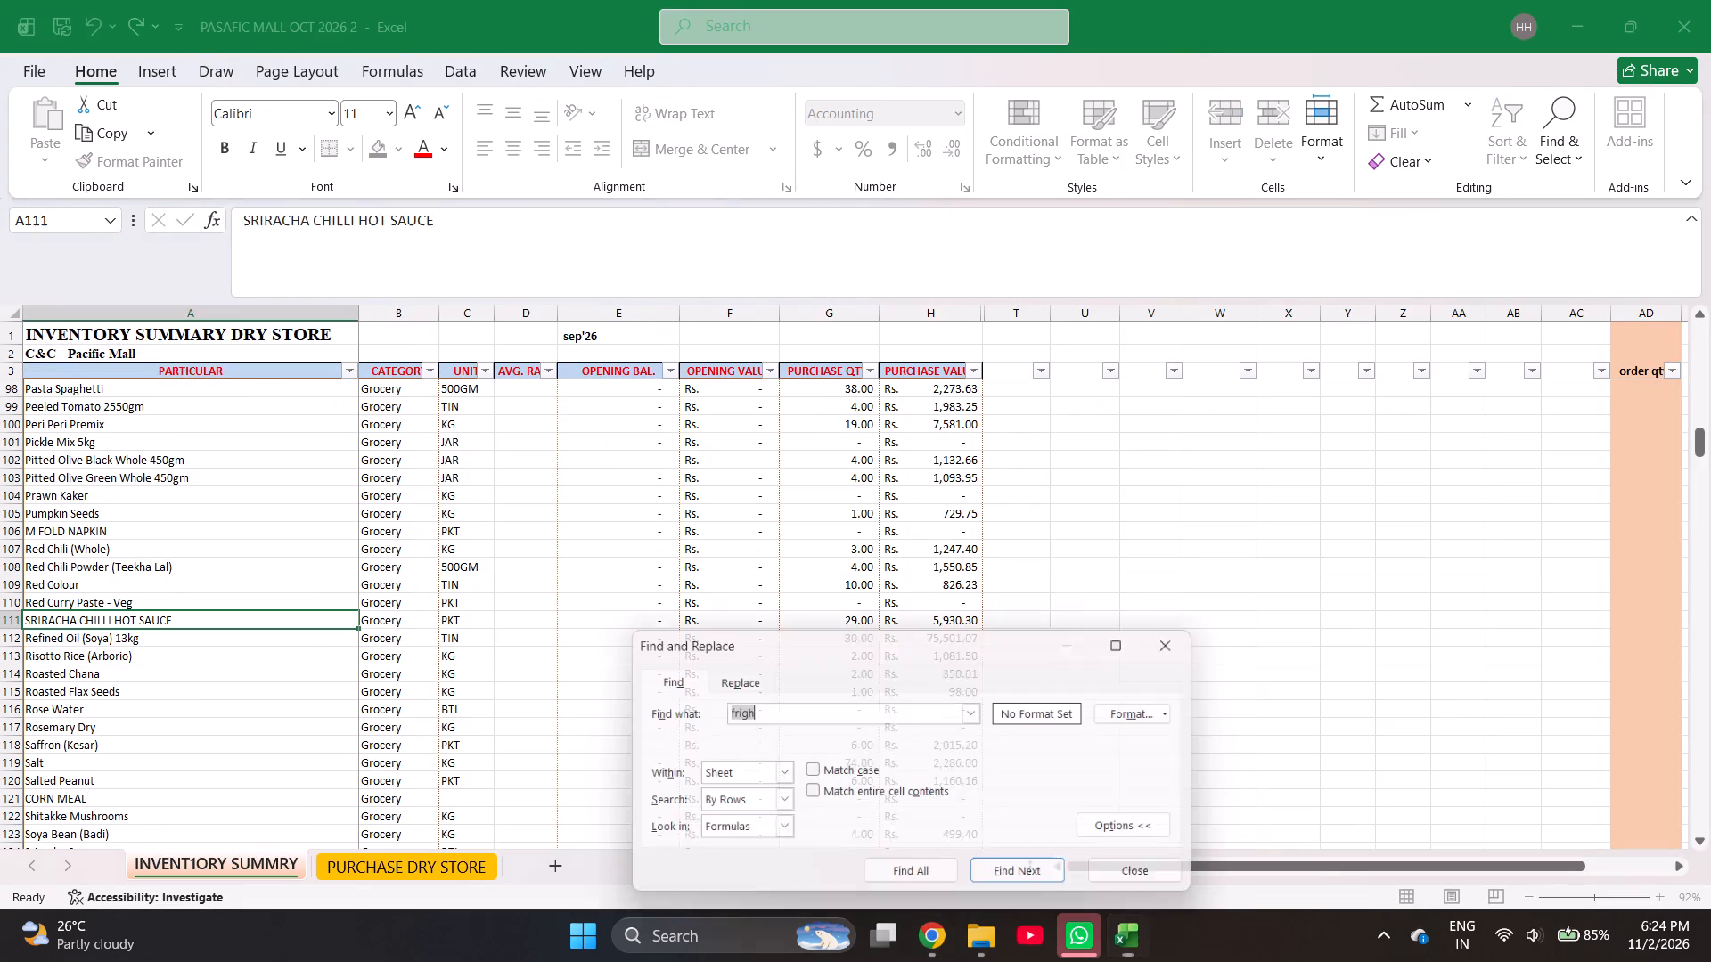
type("oys")
key("Return")
key("Escape")
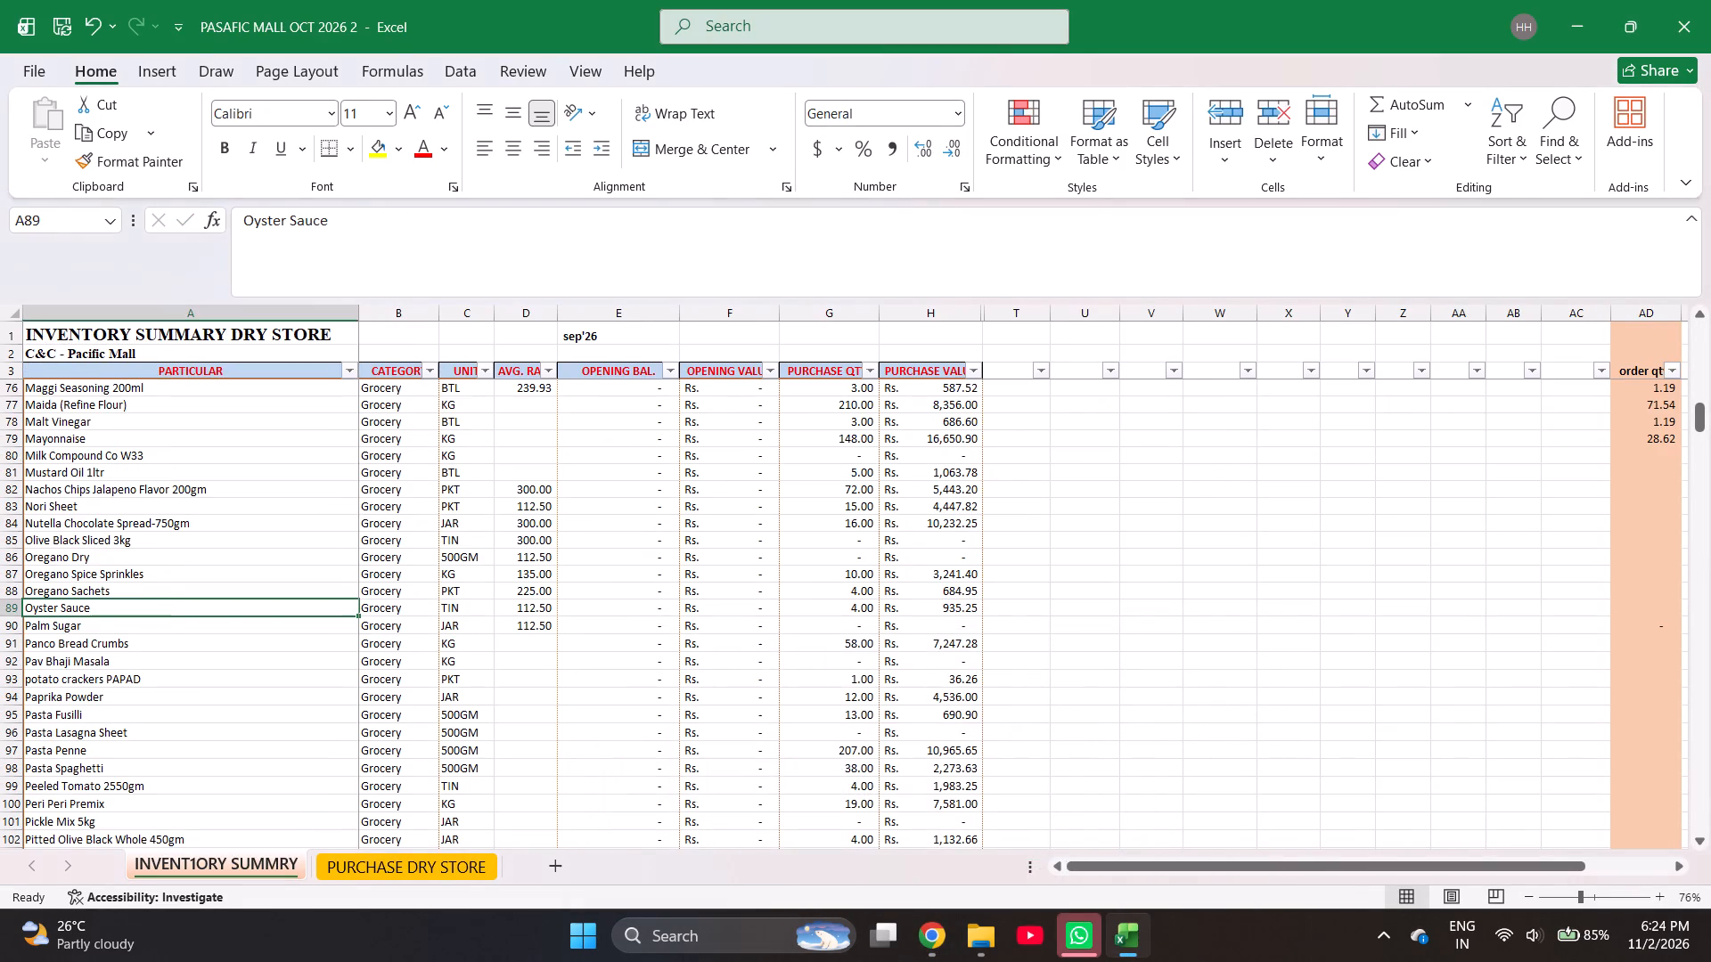
key("ctrl+c")
key("ctrl+Page_Down")
key("Return")
Check the GURUNANK invoice for its line after LKK OYSTER and enter NORI SHEET as the product in row 992.
key("alt+Tab")
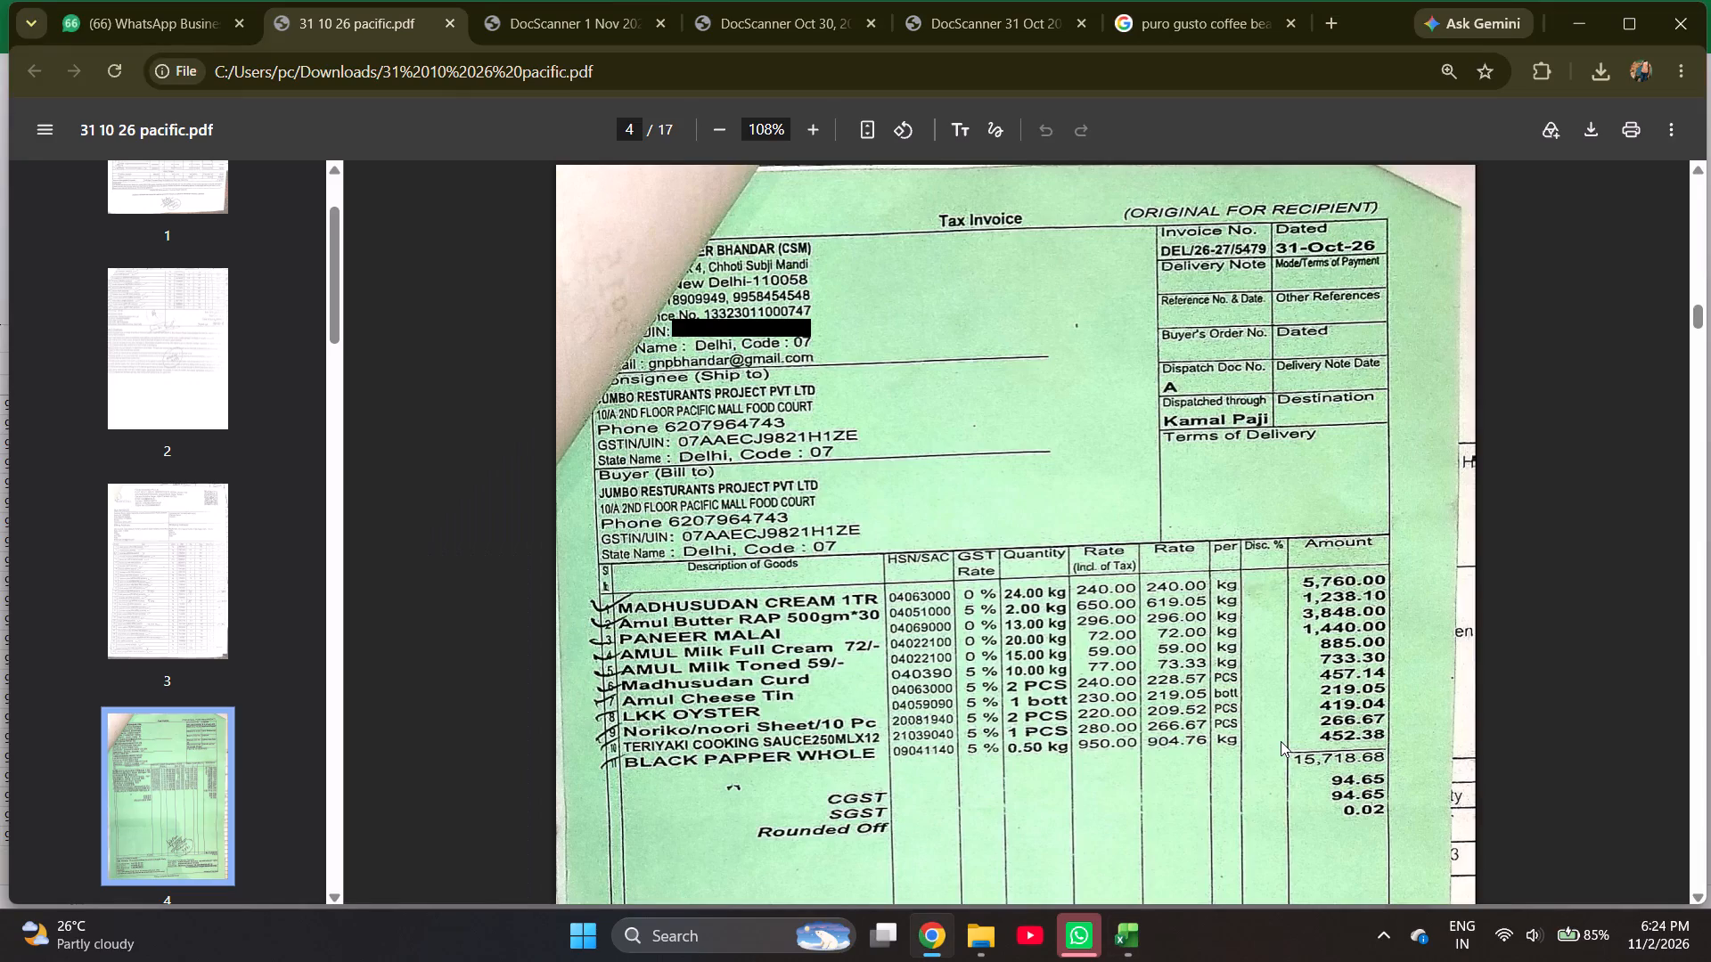
key("alt+Tab")
key("Down")
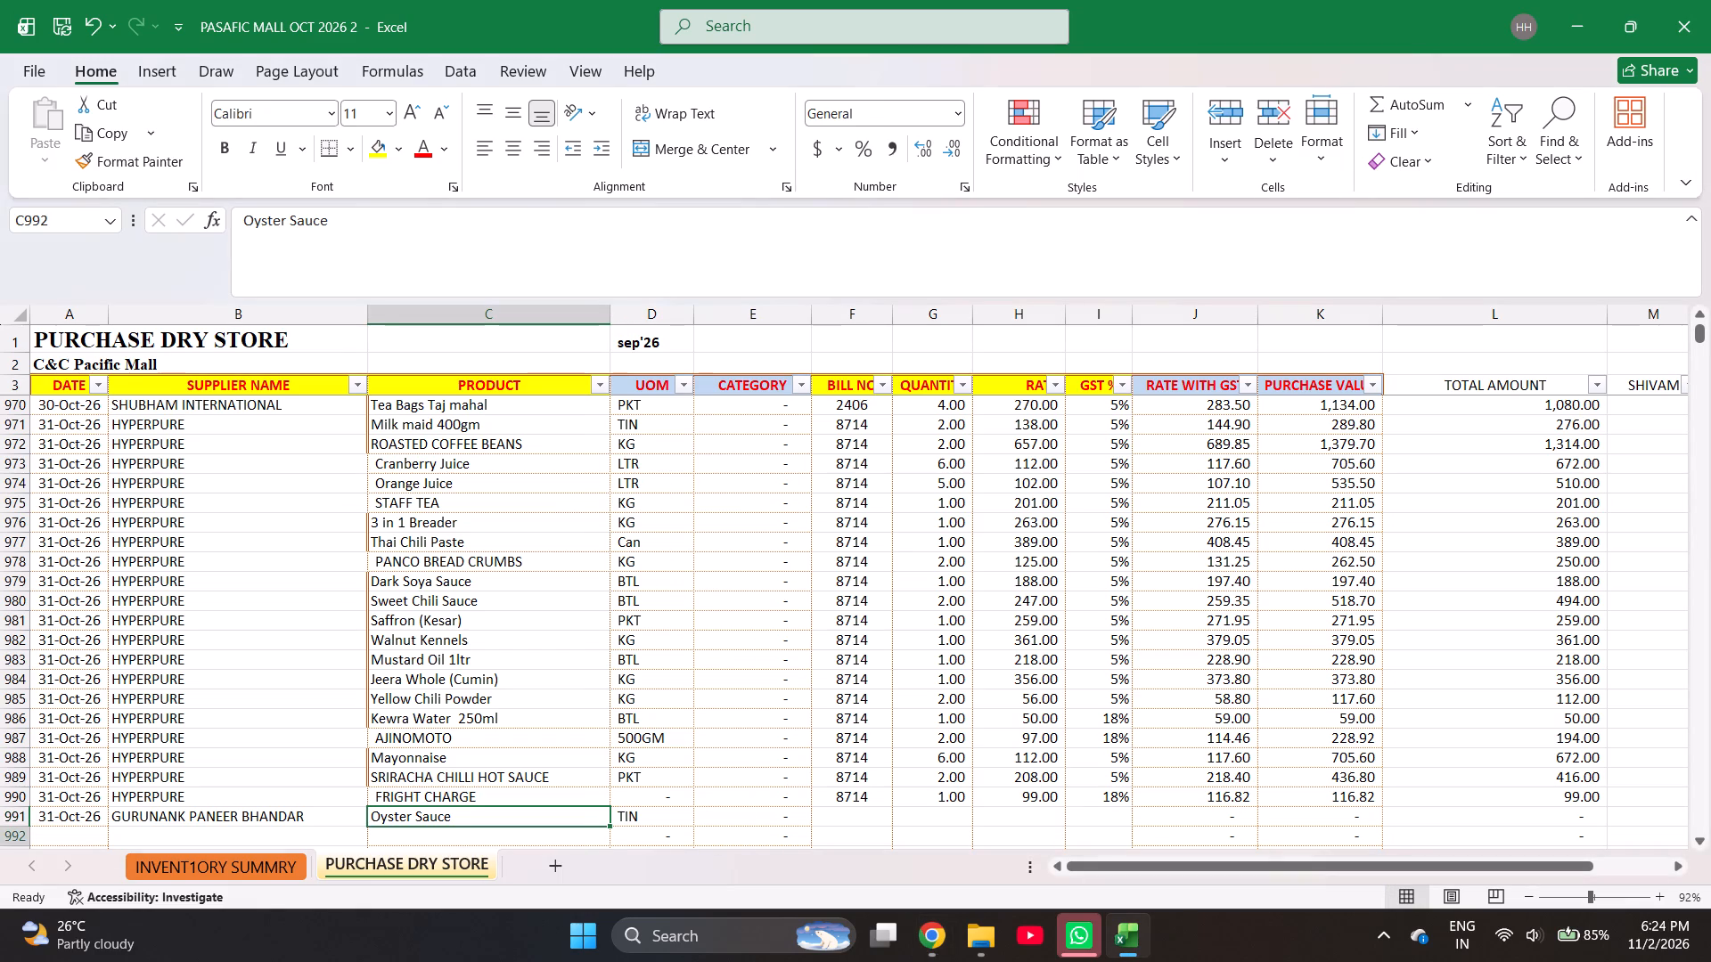
type("nori")
key("space")
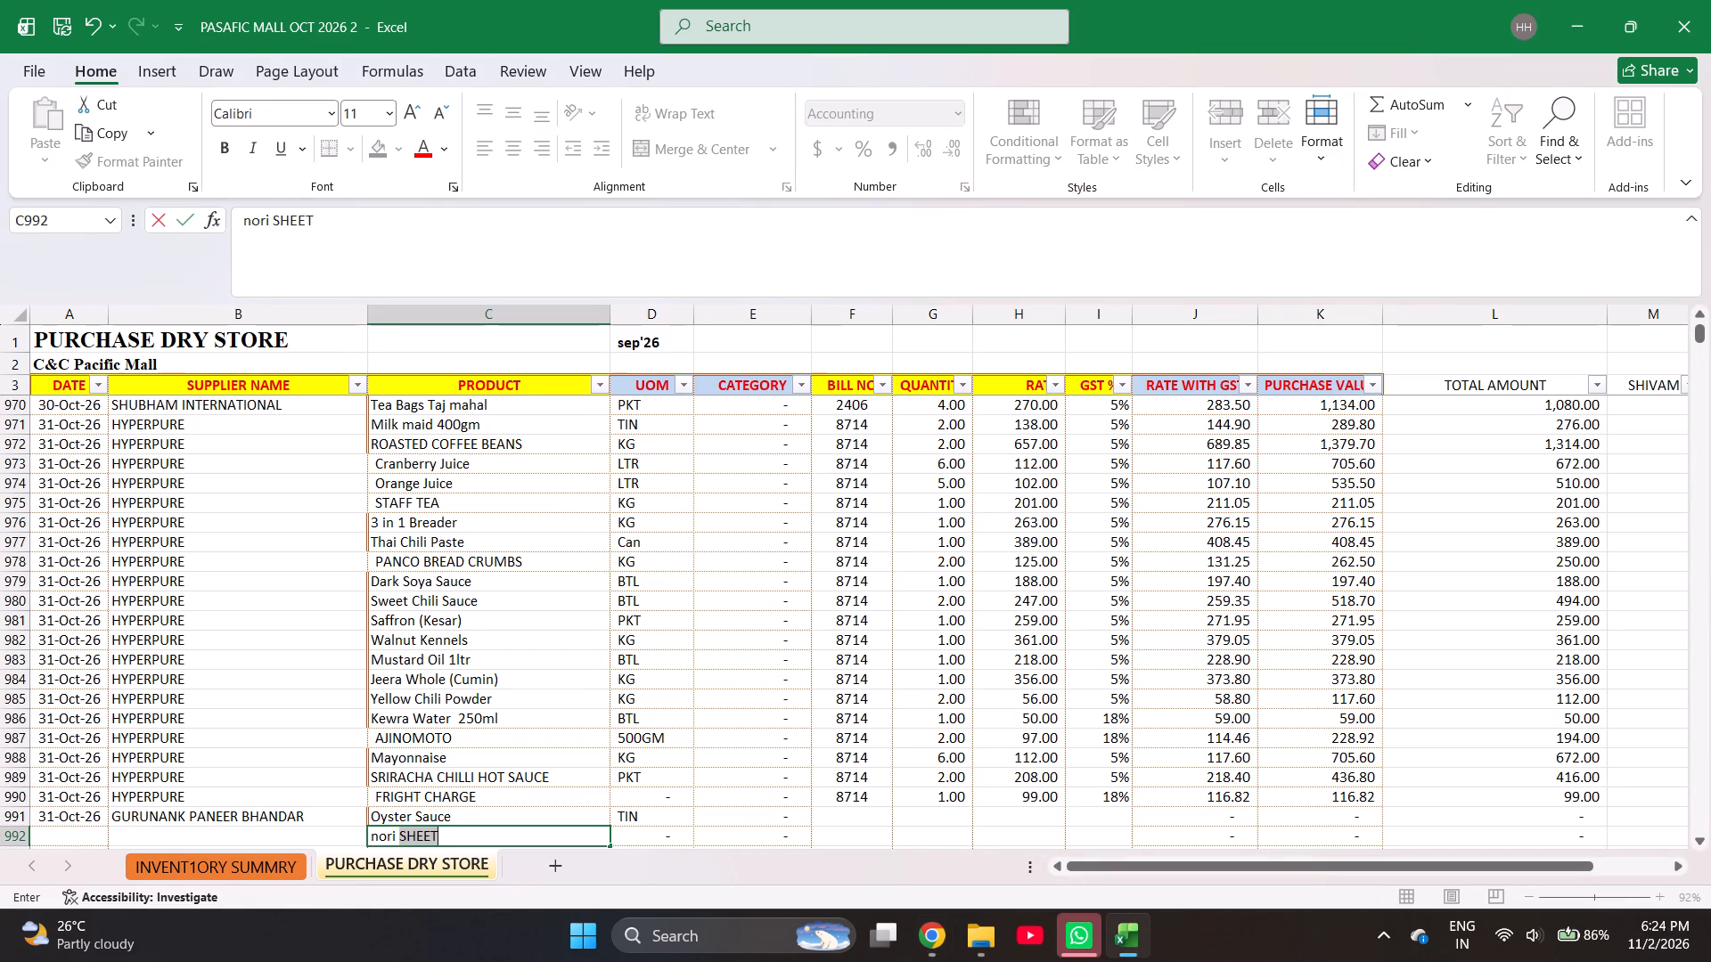
key("Return")
Find "teri" in the inventory summary and copy Teriyaki Sauce into the product cell of row 993, matching the invoice's TERIYAKI COOKING SAUCE line.
key("alt+Tab")
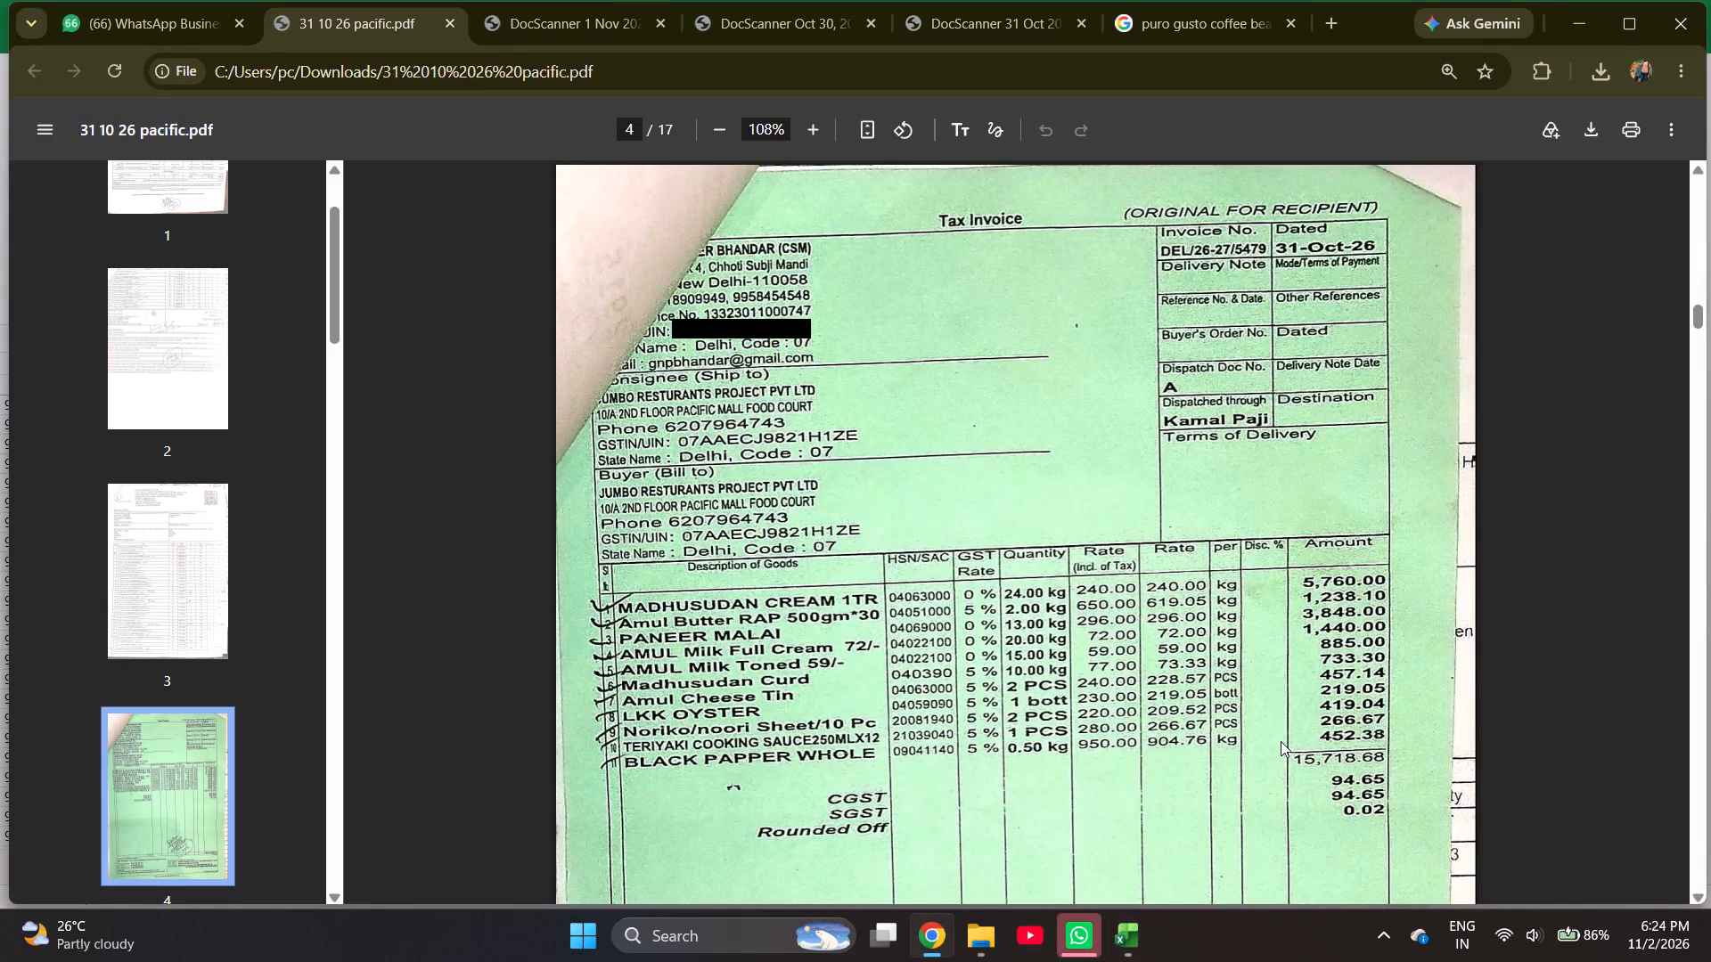
key("alt+Tab")
key("ctrl+Page_Up")
key("ctrl+f")
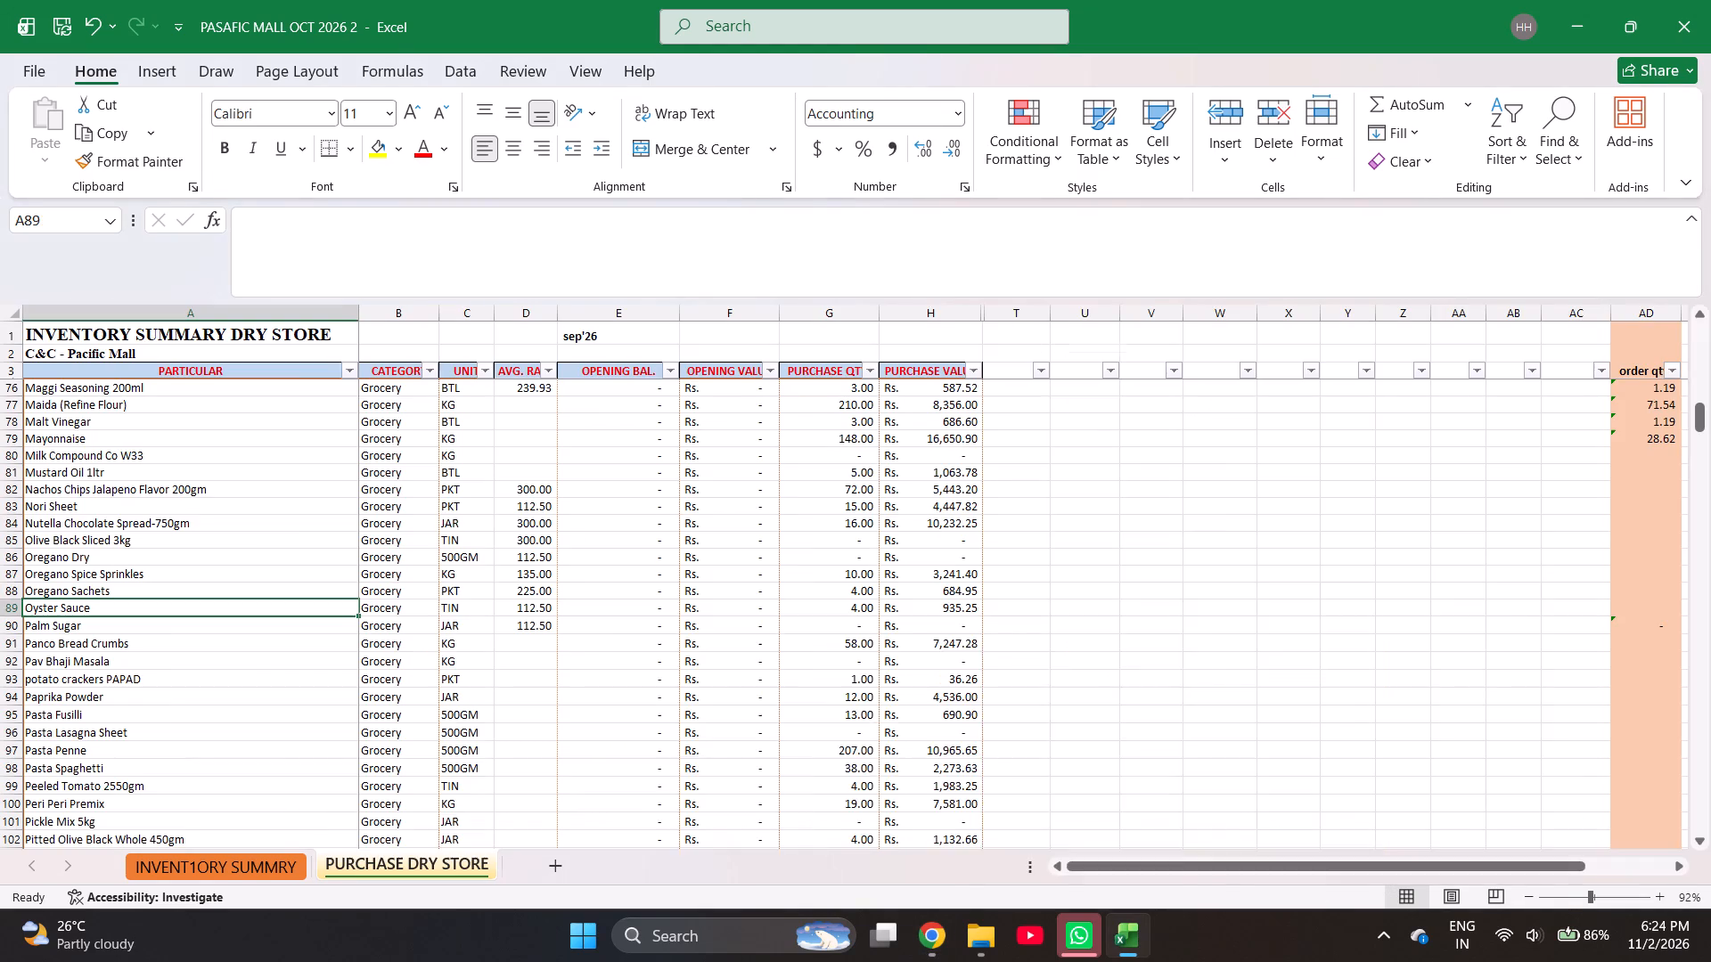
type("teri")
key("Return")
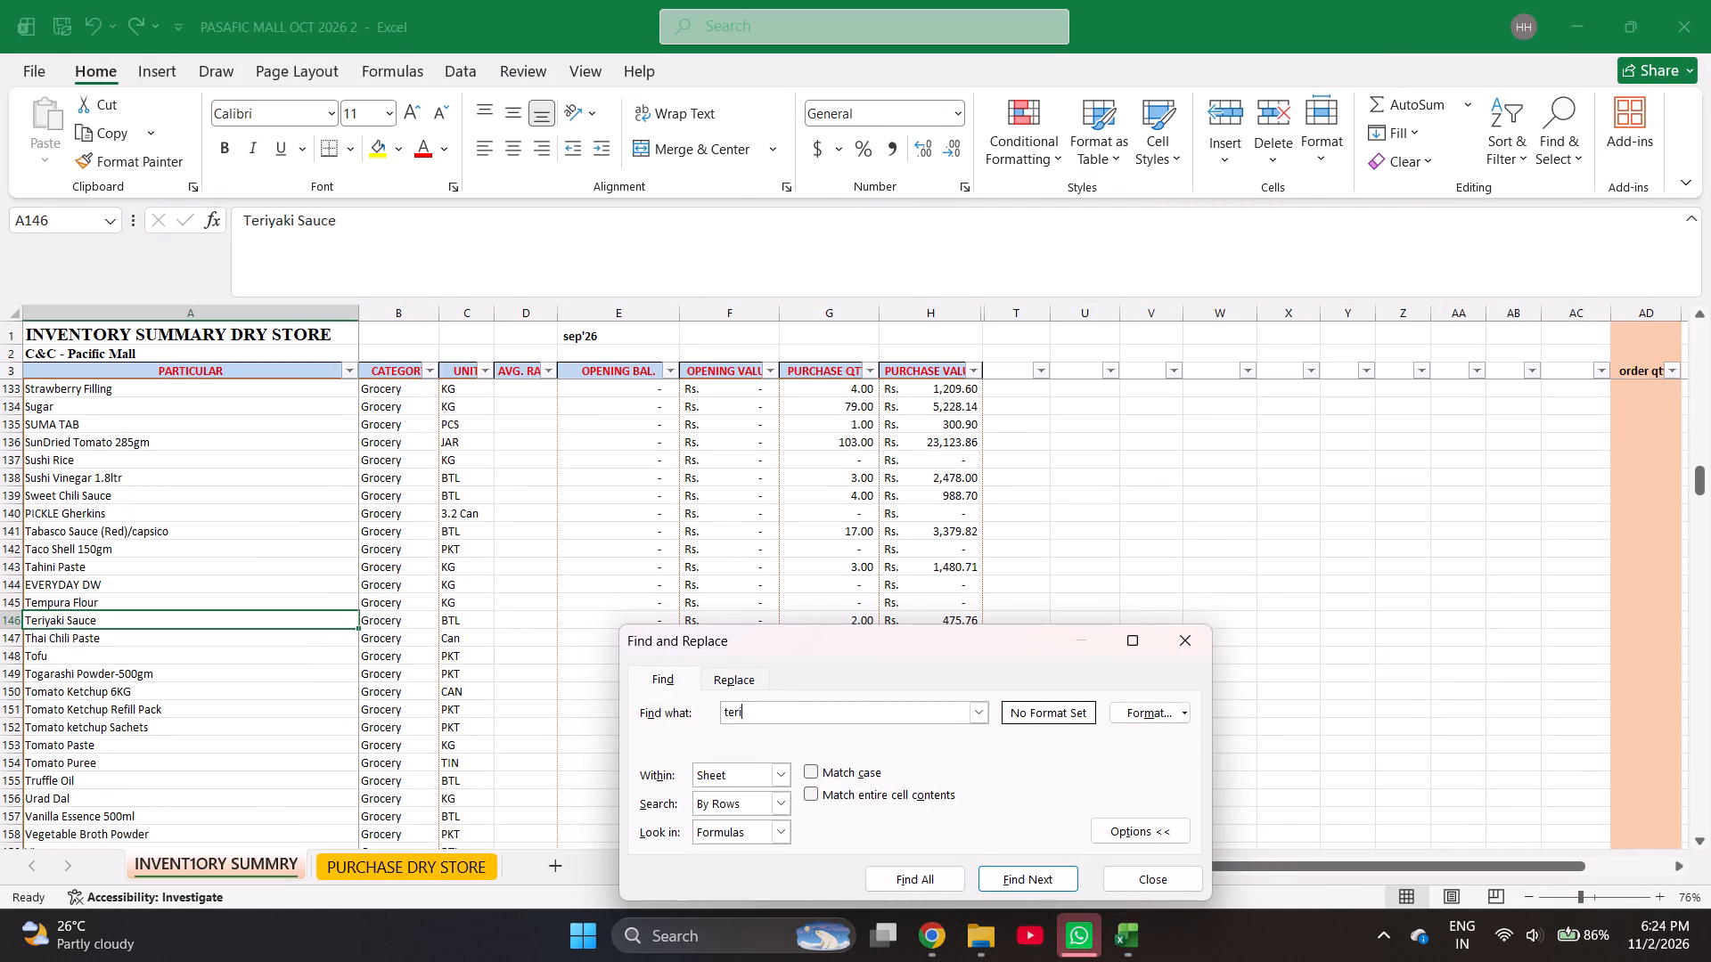
key("Escape")
key("ctrl+c")
key("ctrl+Page_Down")
key("Return")
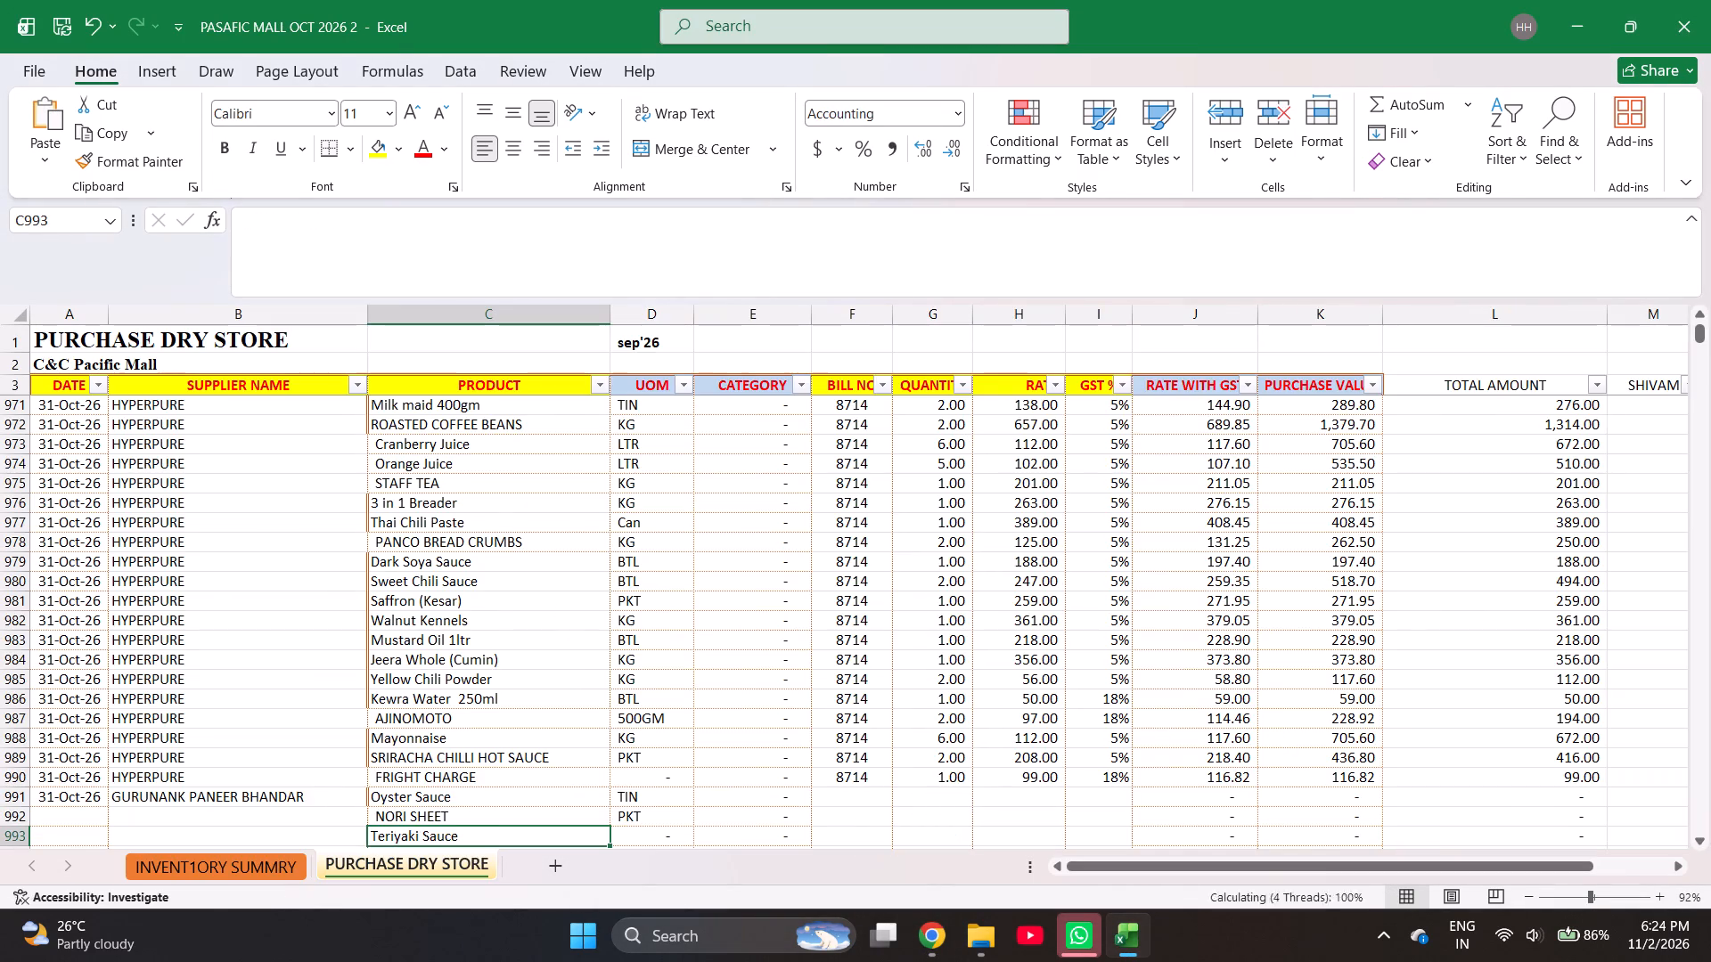
key("Return")
Find "black pep" in the inventory summary and copy Black Pepper Whole into the product cell of row 994.
key("alt+Tab")
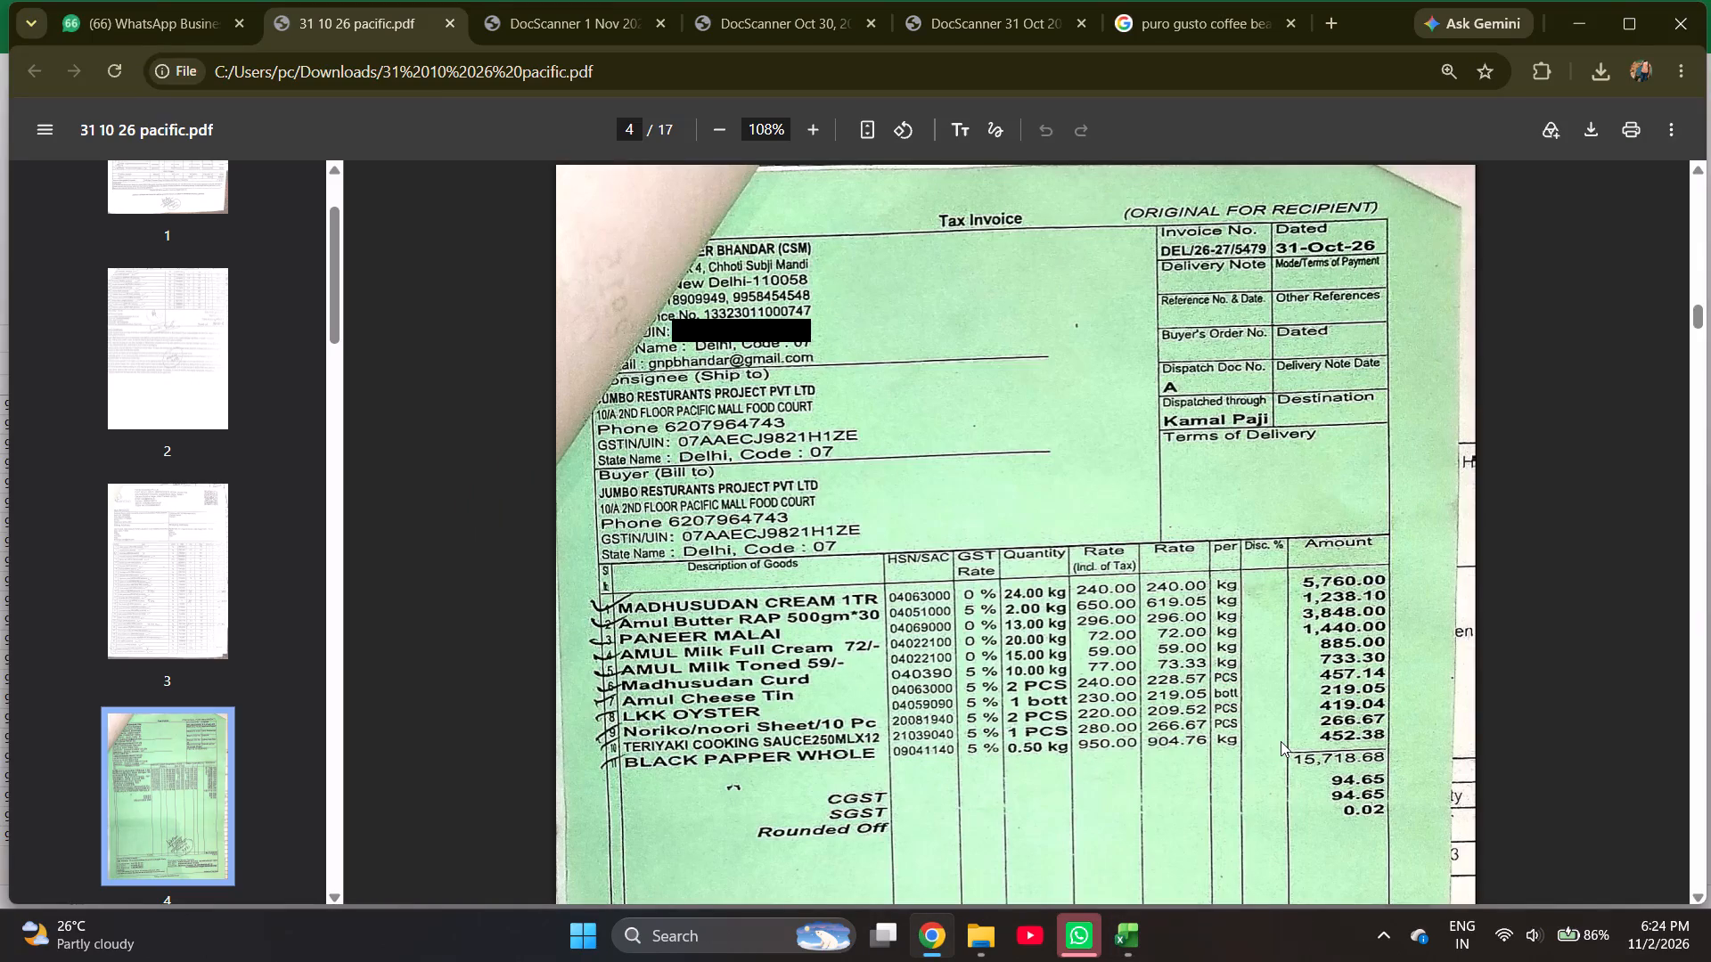
key("alt+Tab")
key("alt+Tab")
key("alt+Tab")
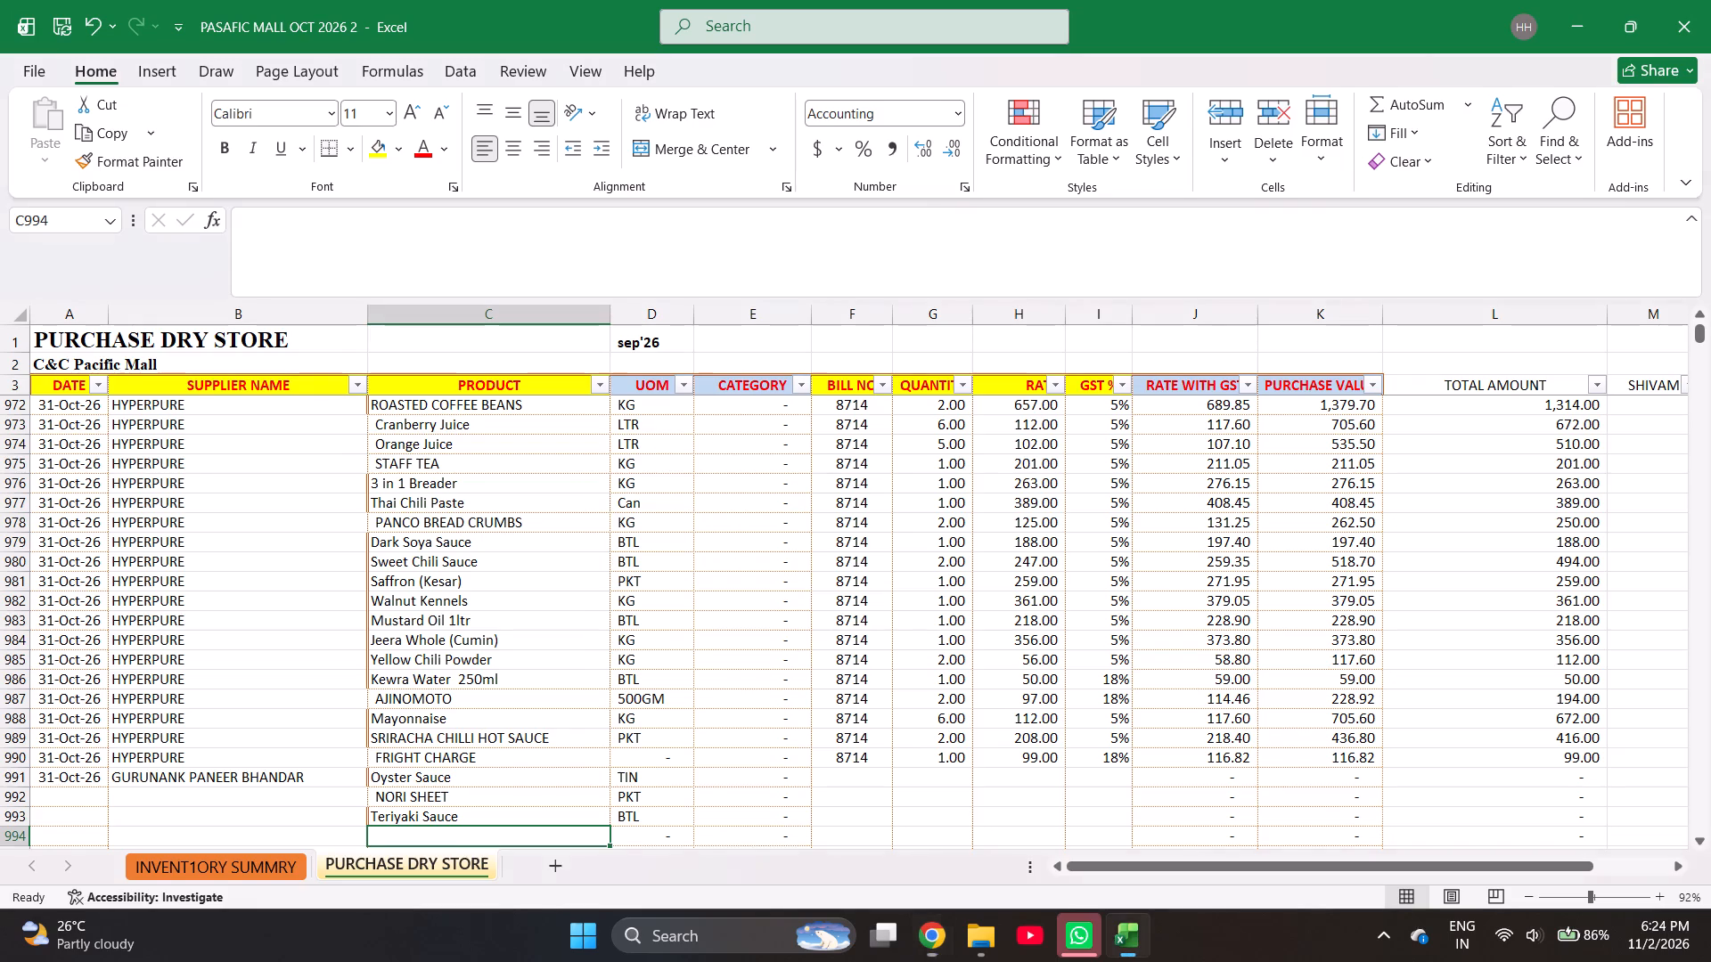
key("b")
key("ctrl+Page_Up")
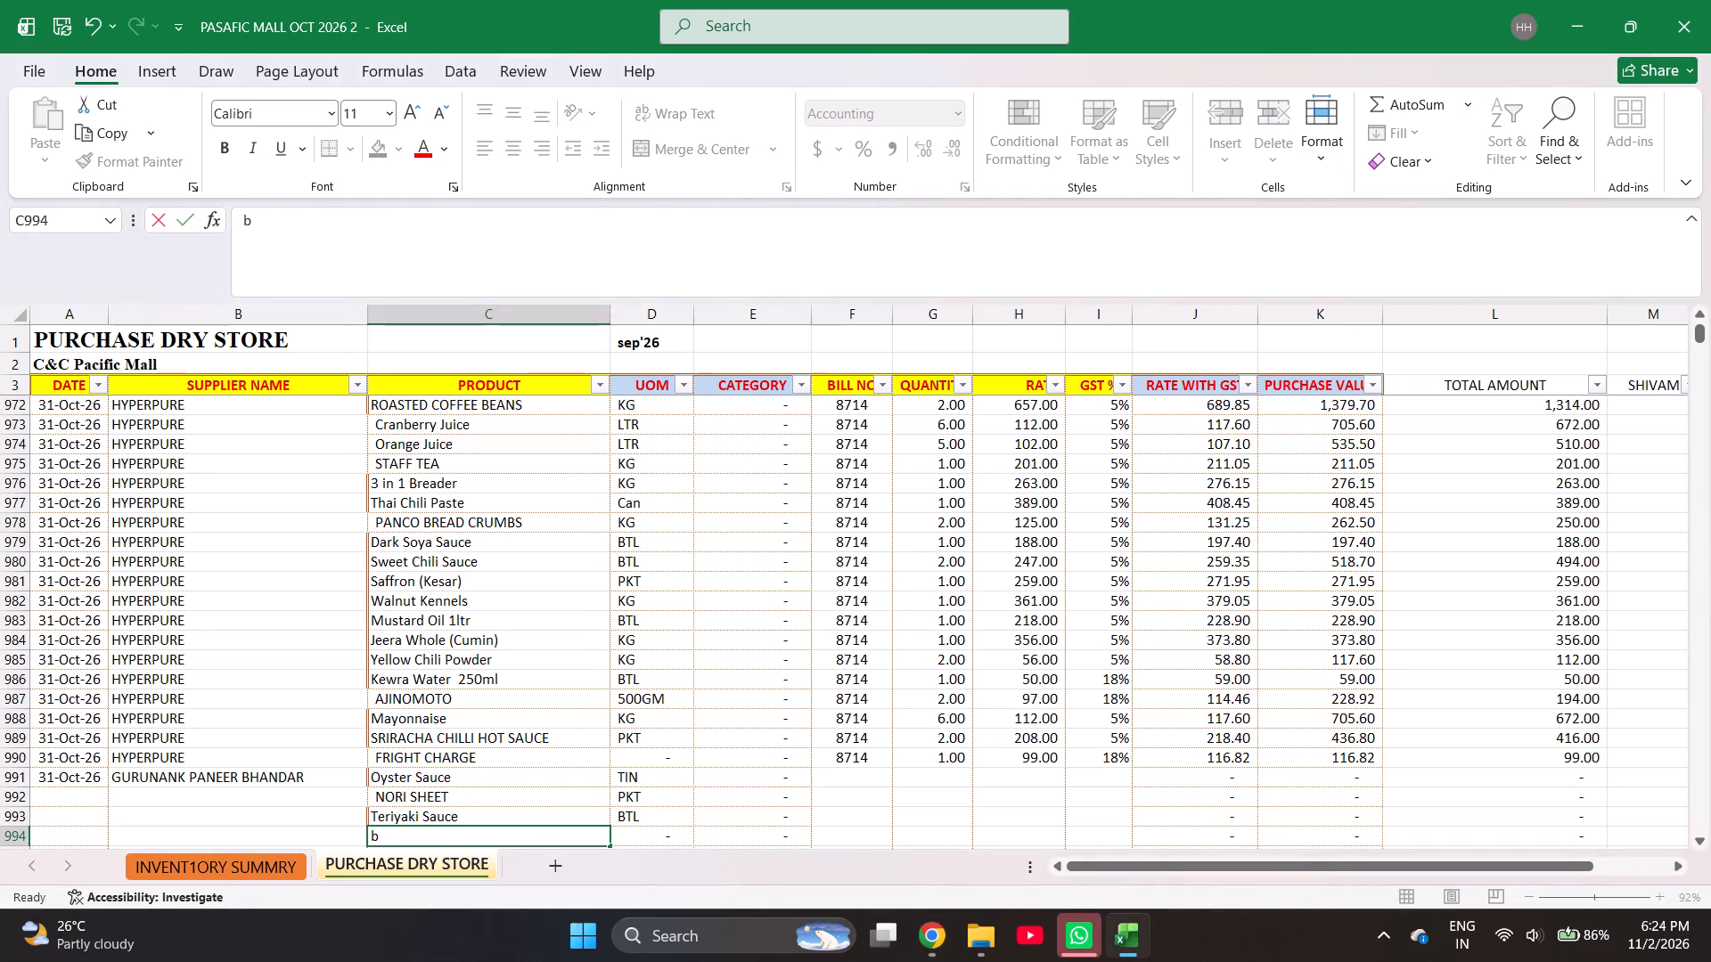
key("ctrl+f")
type("black pep")
key("Return")
key("Escape")
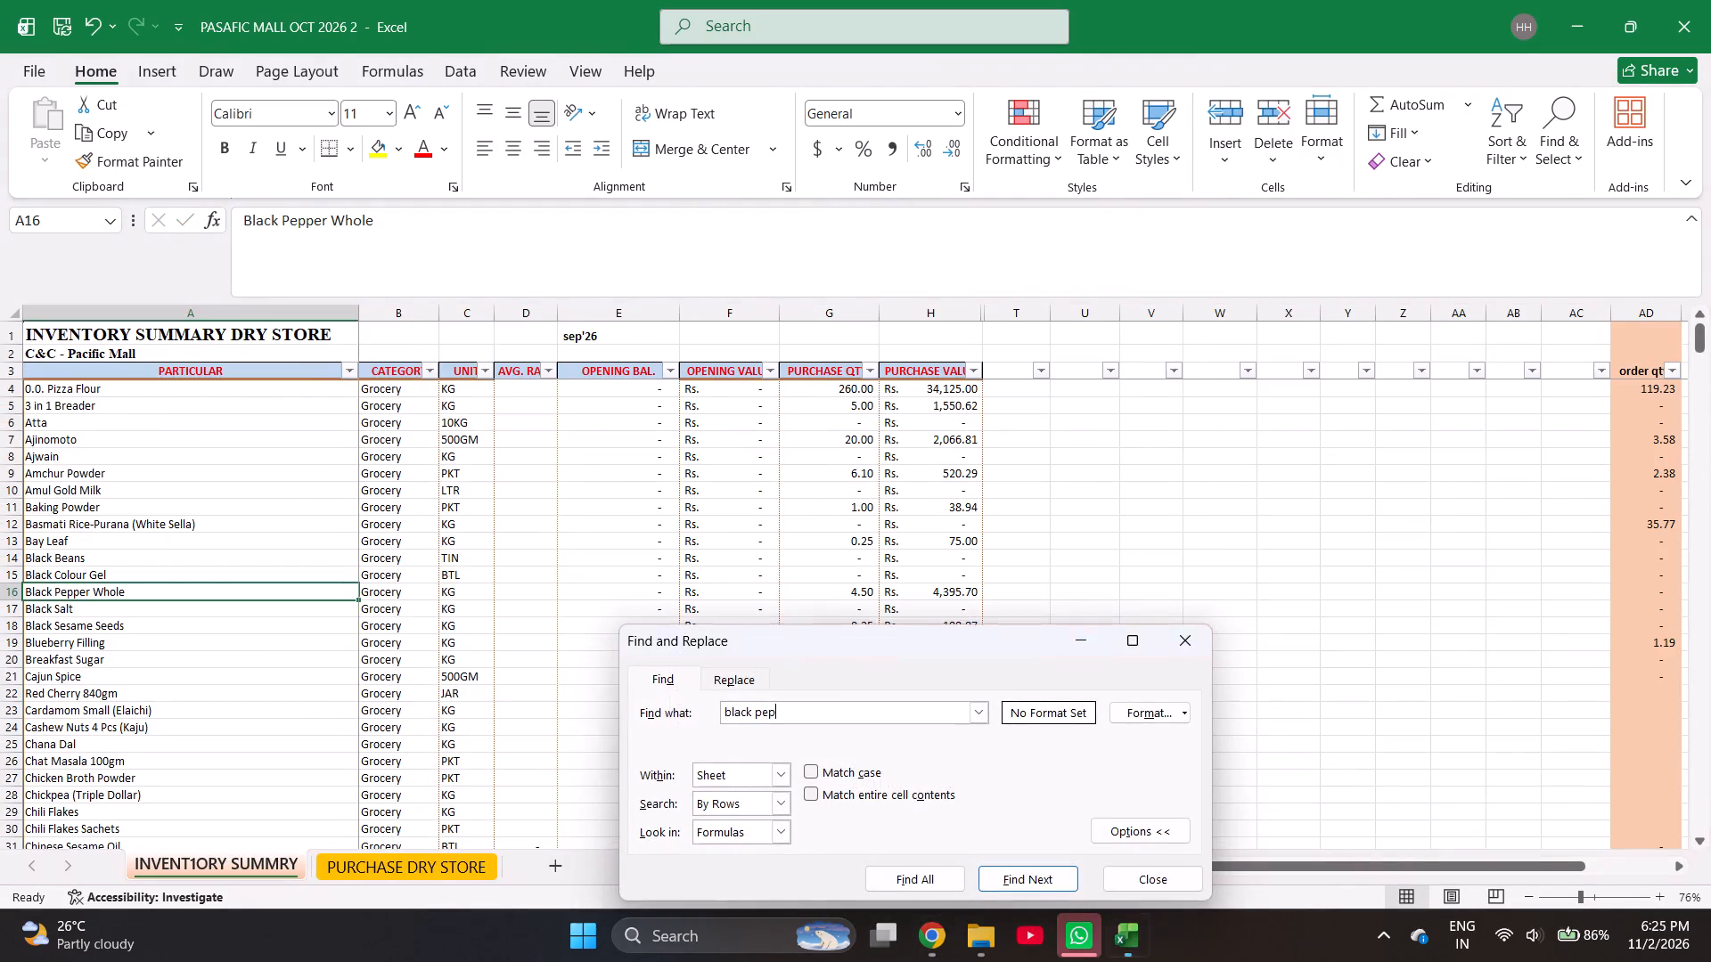
key("ctrl+c")
key("ctrl+Page_Down")
key("Return")
key("Return")
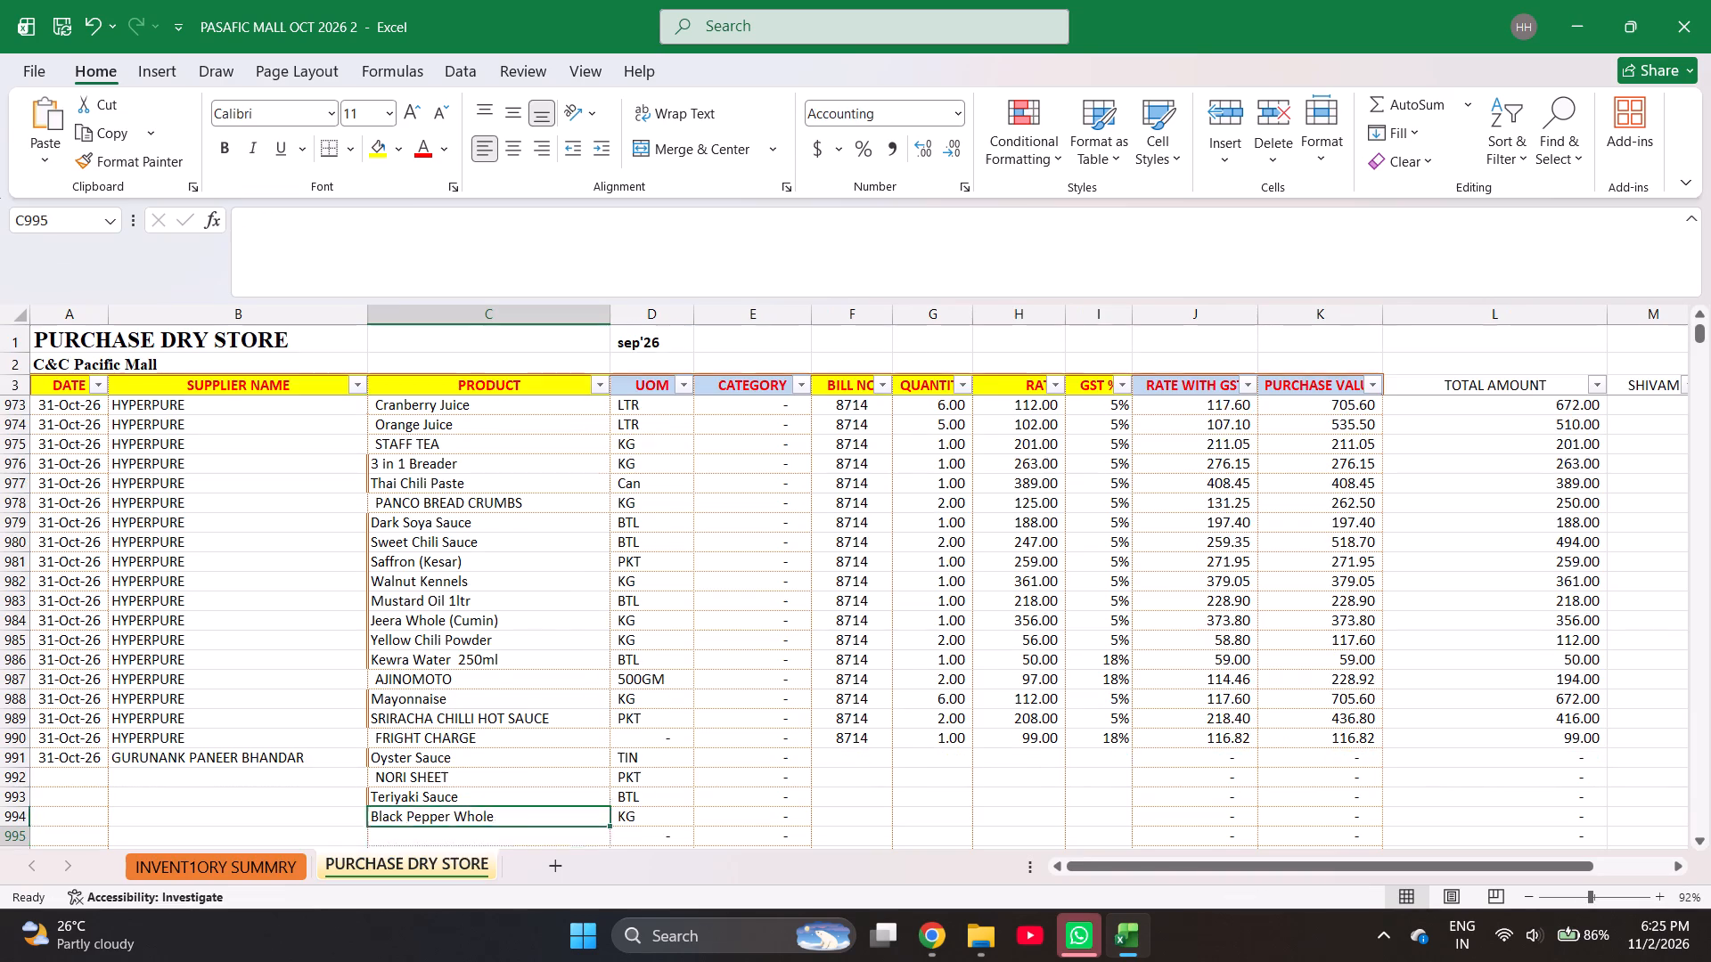
Enter bill number 5479 from the GURUNANK invoice for Oyster Sauce in row 991.
key("alt+Tab")
key("alt+Tab")
key("Right")
key("Right")
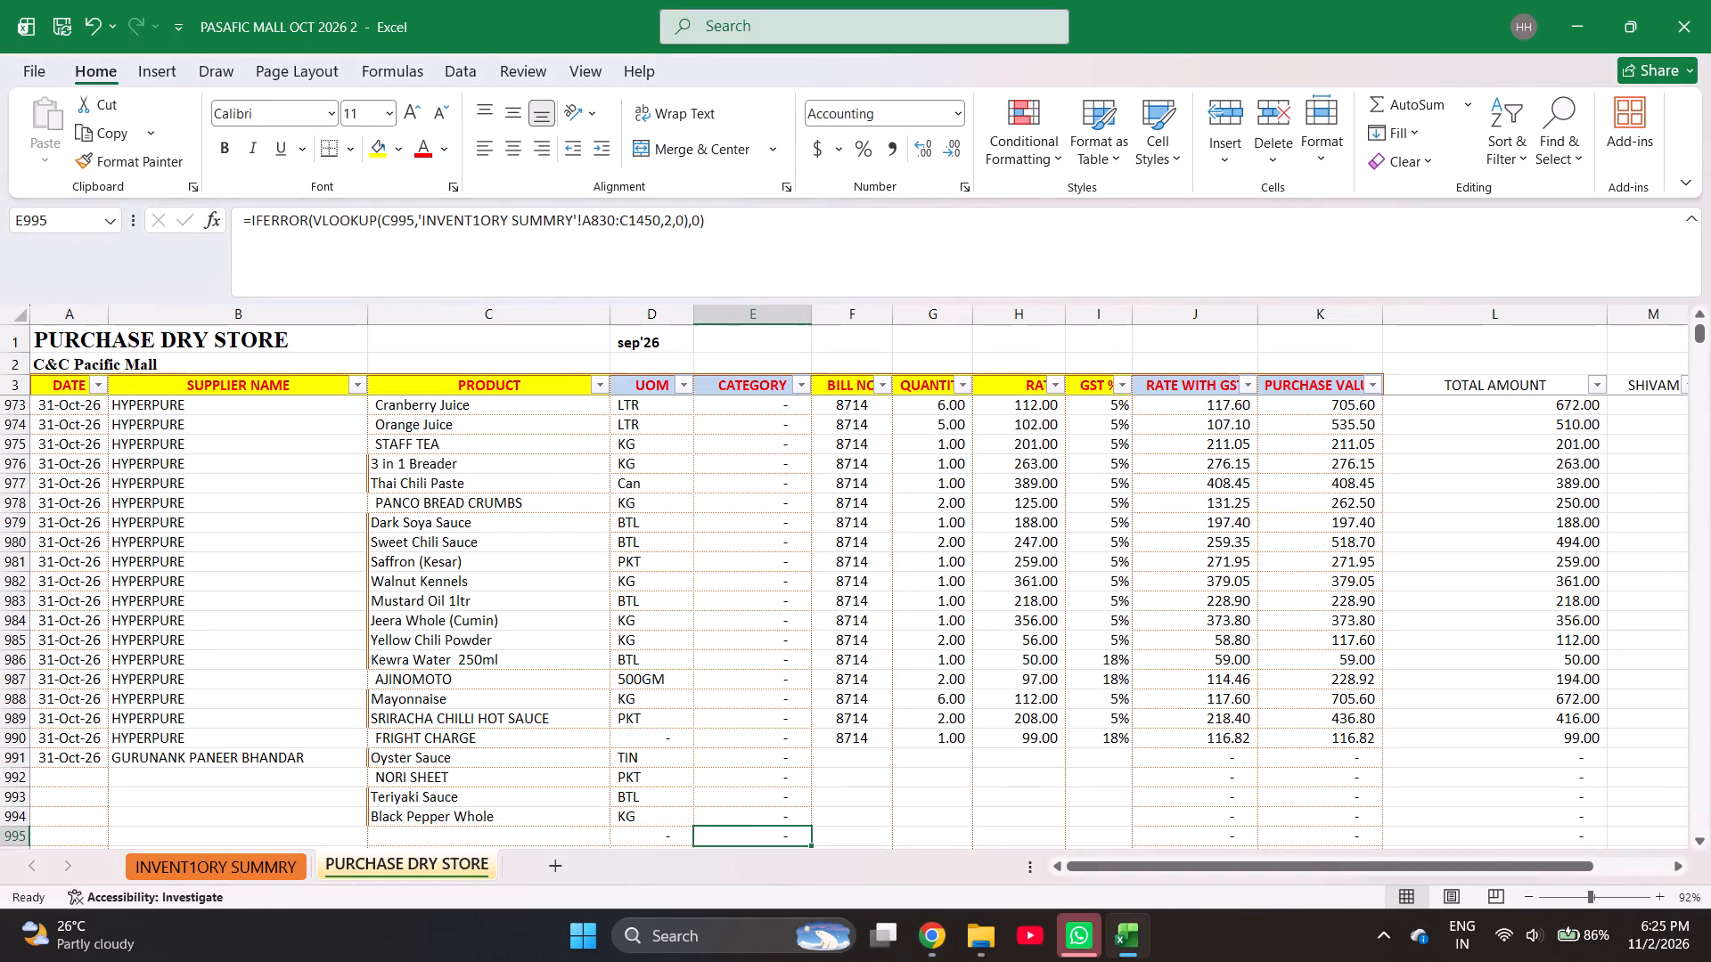
key("Right")
key("ctrl+Up")
key("Down")
key("alt+Tab")
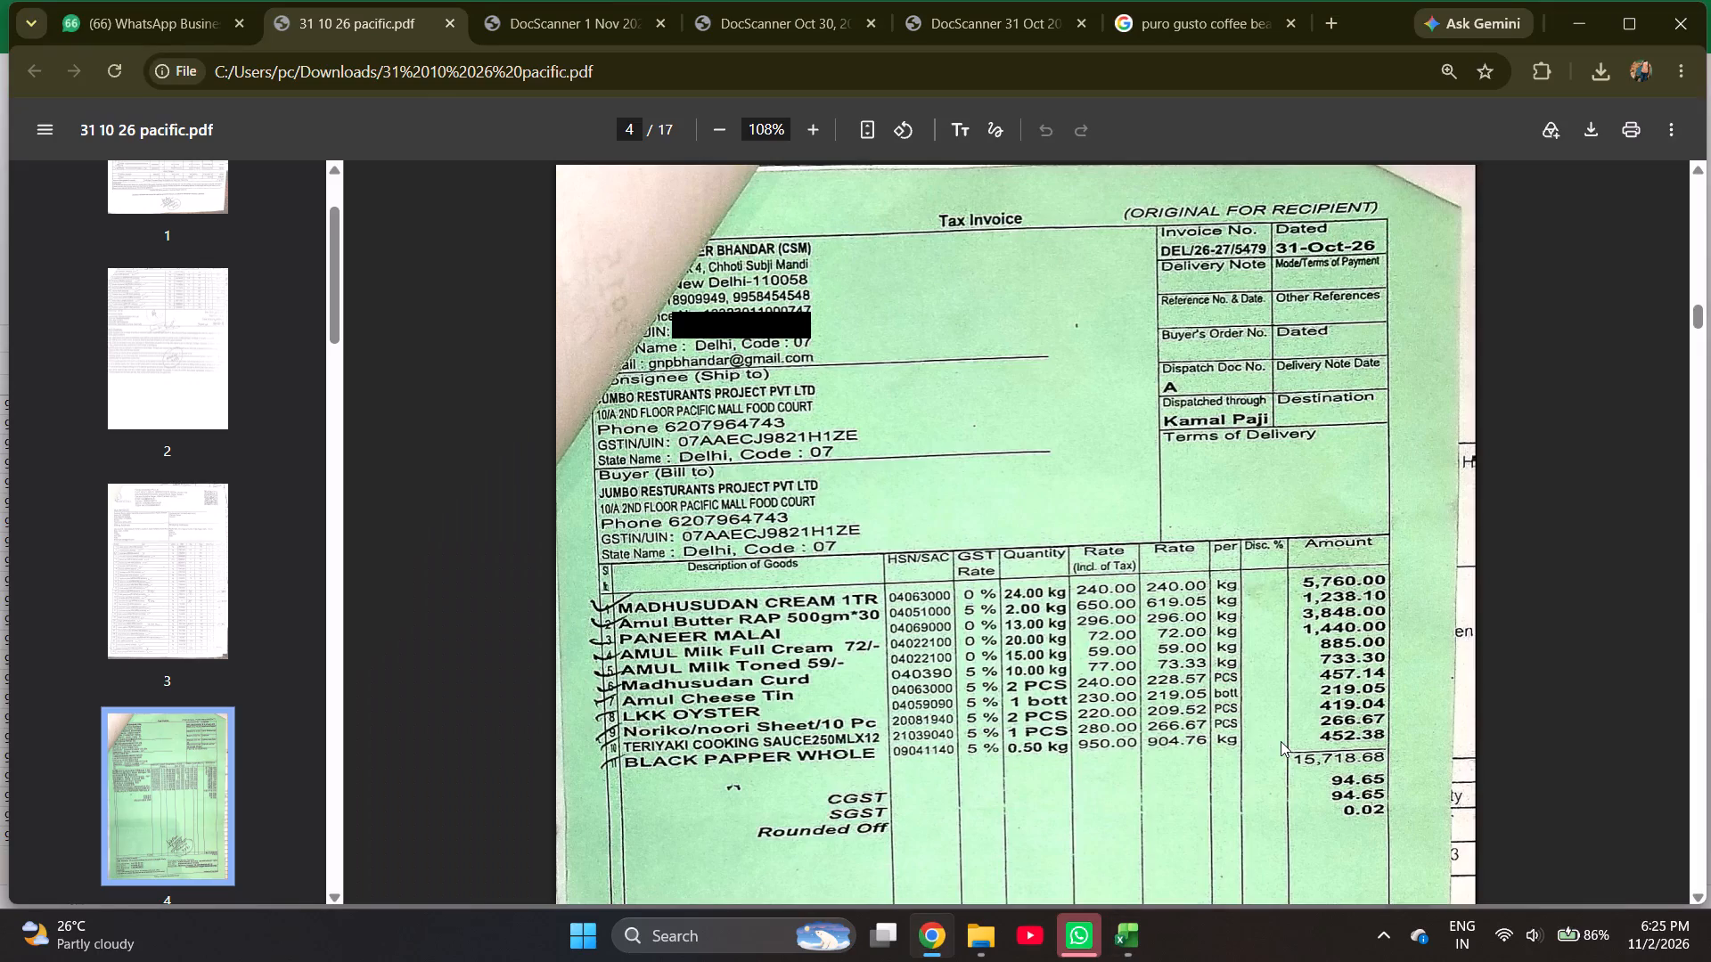
key("alt+Tab")
type("5479")
key("Right")
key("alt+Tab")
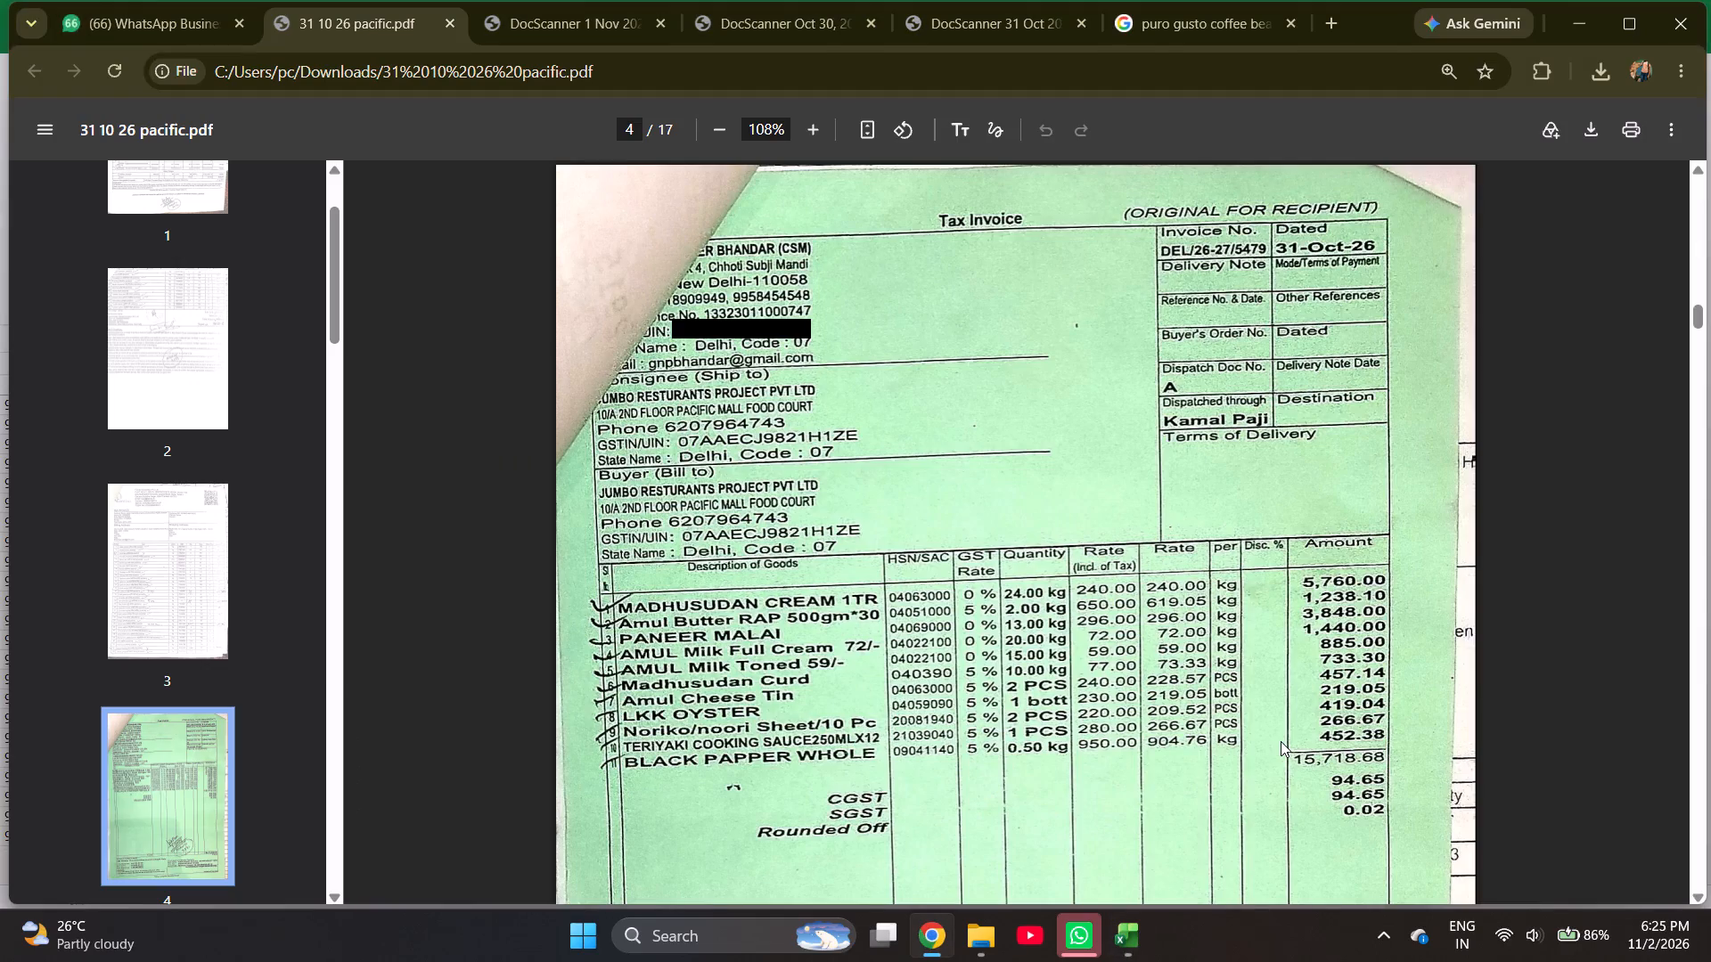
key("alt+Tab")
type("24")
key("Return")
Enter the invoice quantities 1 for Oyster Sauce, 2 for NORI SHEET and 1 for Teriyaki Sauce in rows 991 to 993.
key("alt+Tab")
key("alt+Tab")
key("Up")
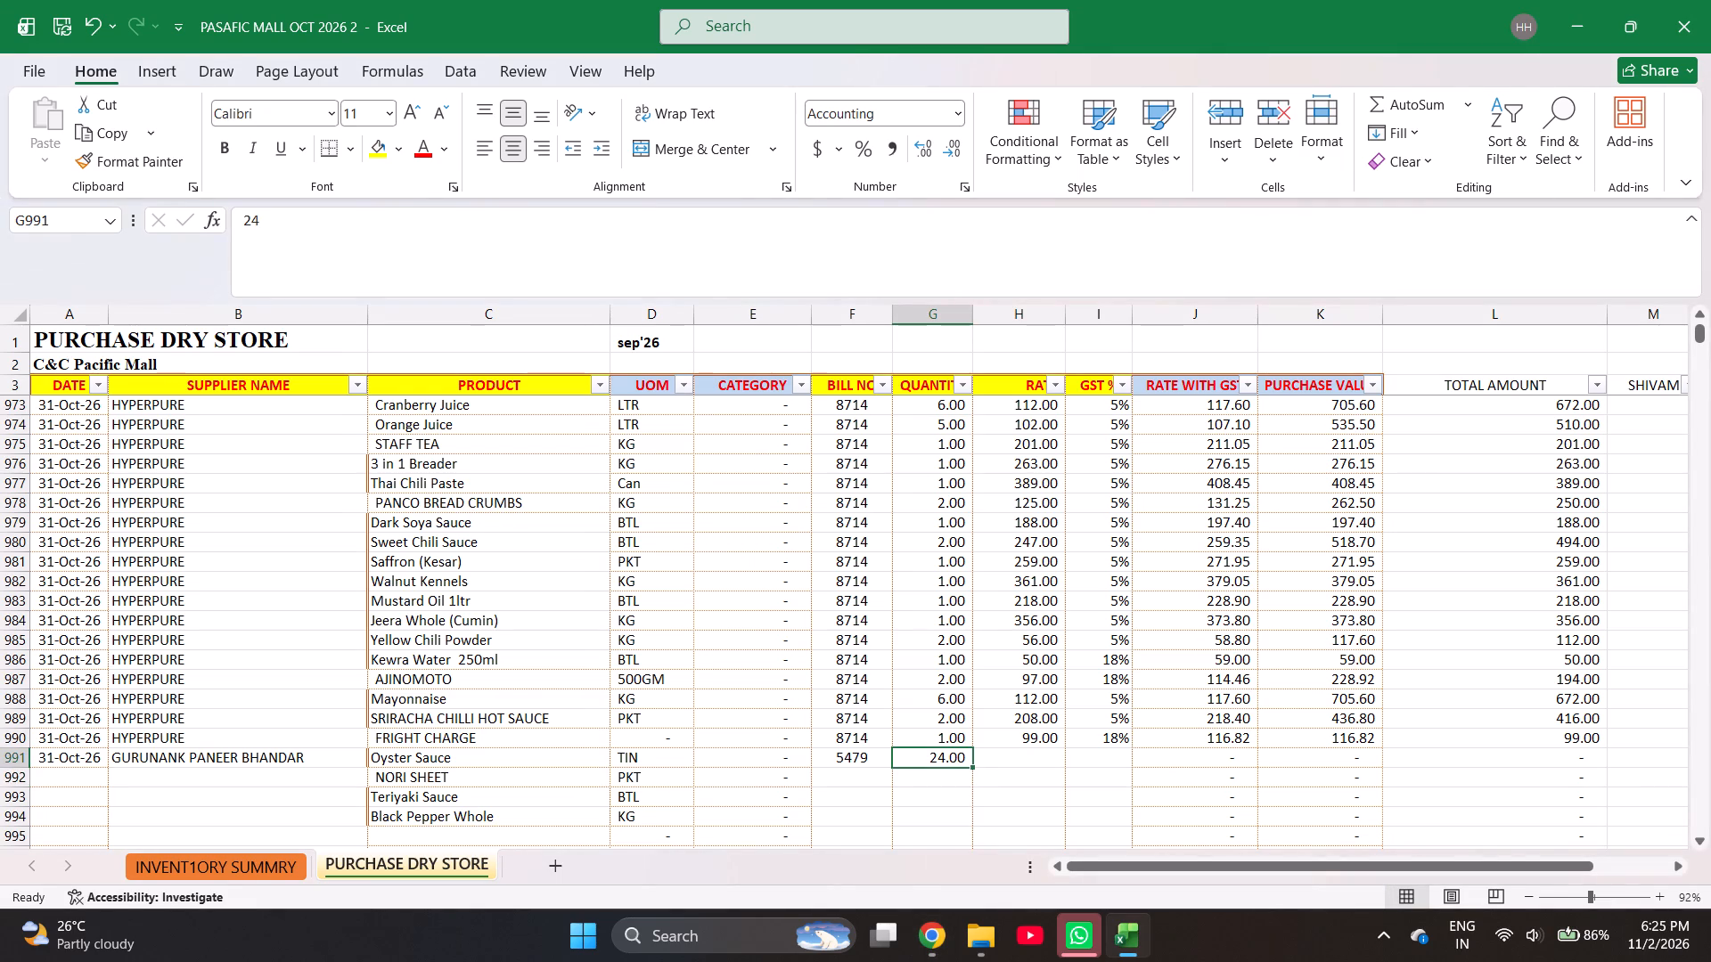
key("1")
key("Return")
key("alt+Tab")
key("alt+Tab")
key("2")
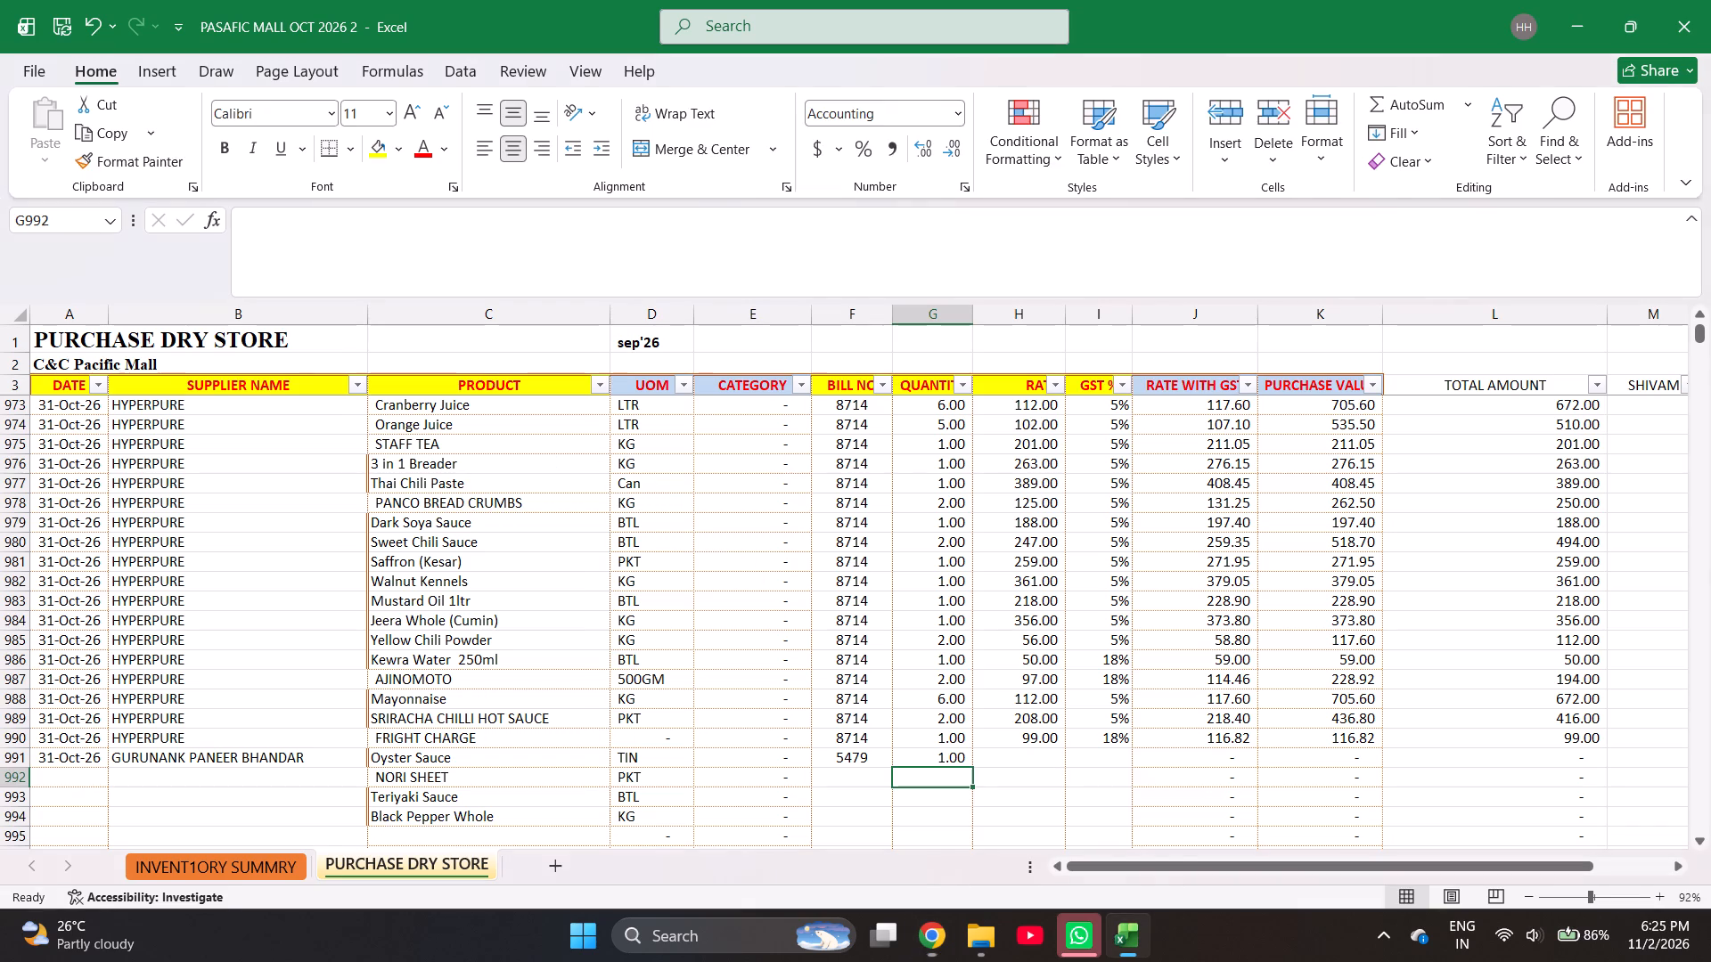
key("Return")
key("1")
key("Return")
Enter the invoice quantity 0.5 for Black Pepper Whole in row 994.
key("0")
key("Return")
key("Right")
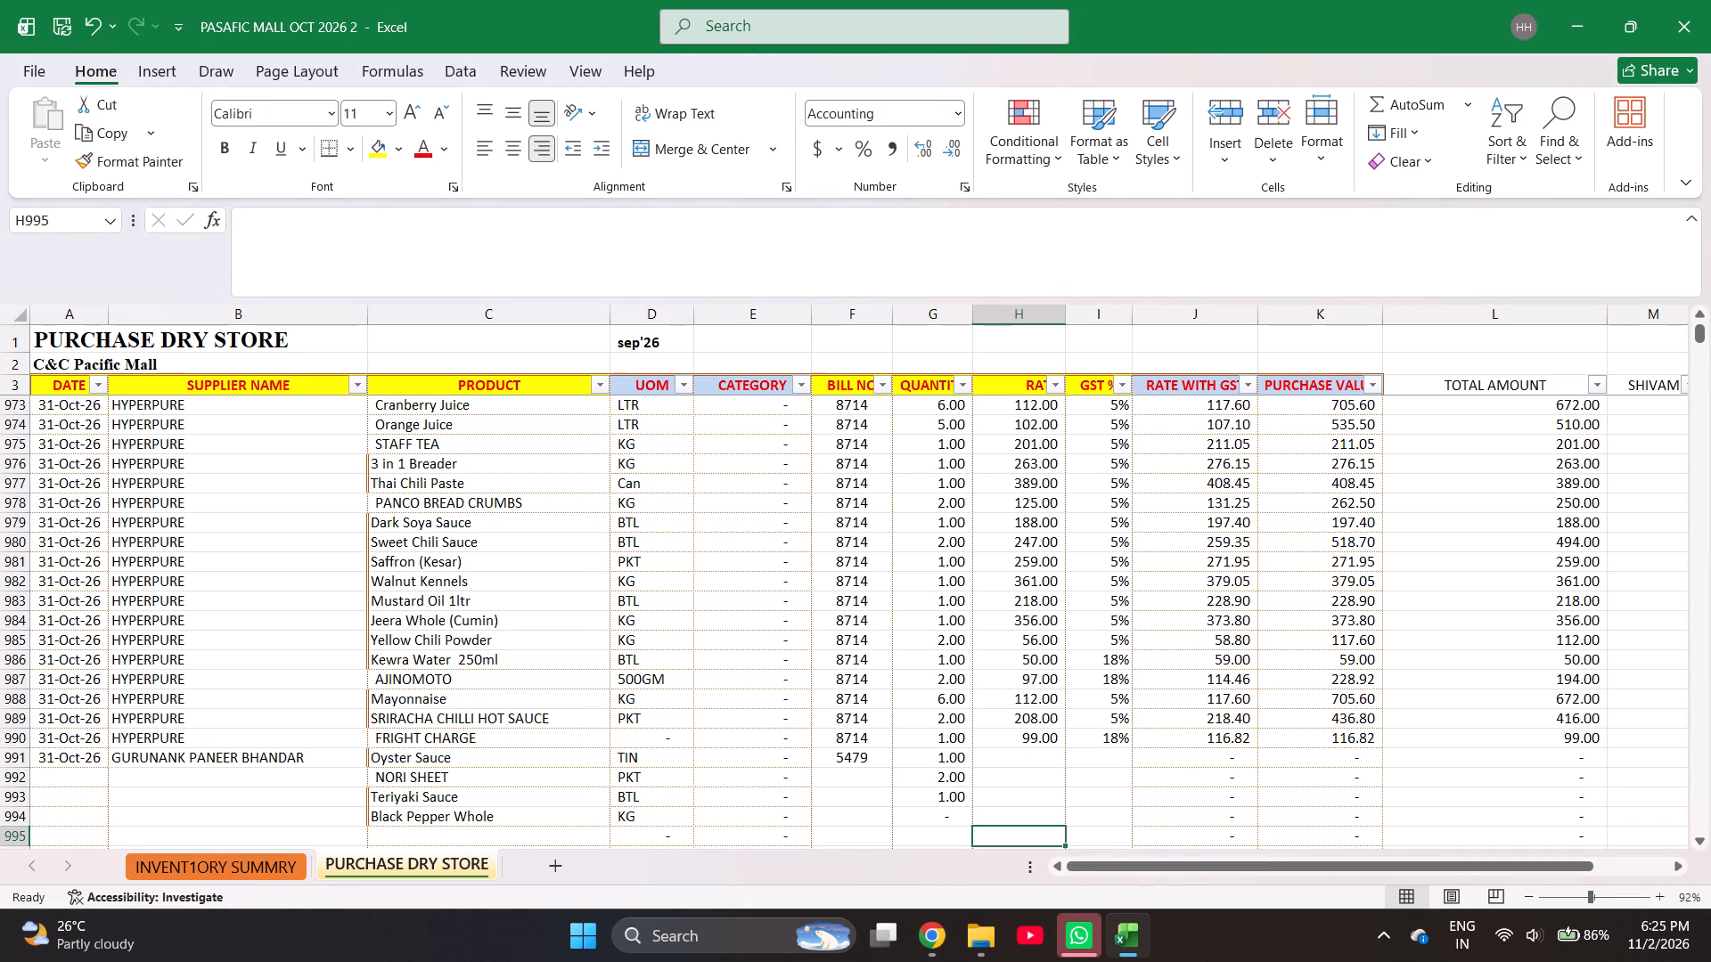
key("Left")
key("Up")
key("alt+Tab")
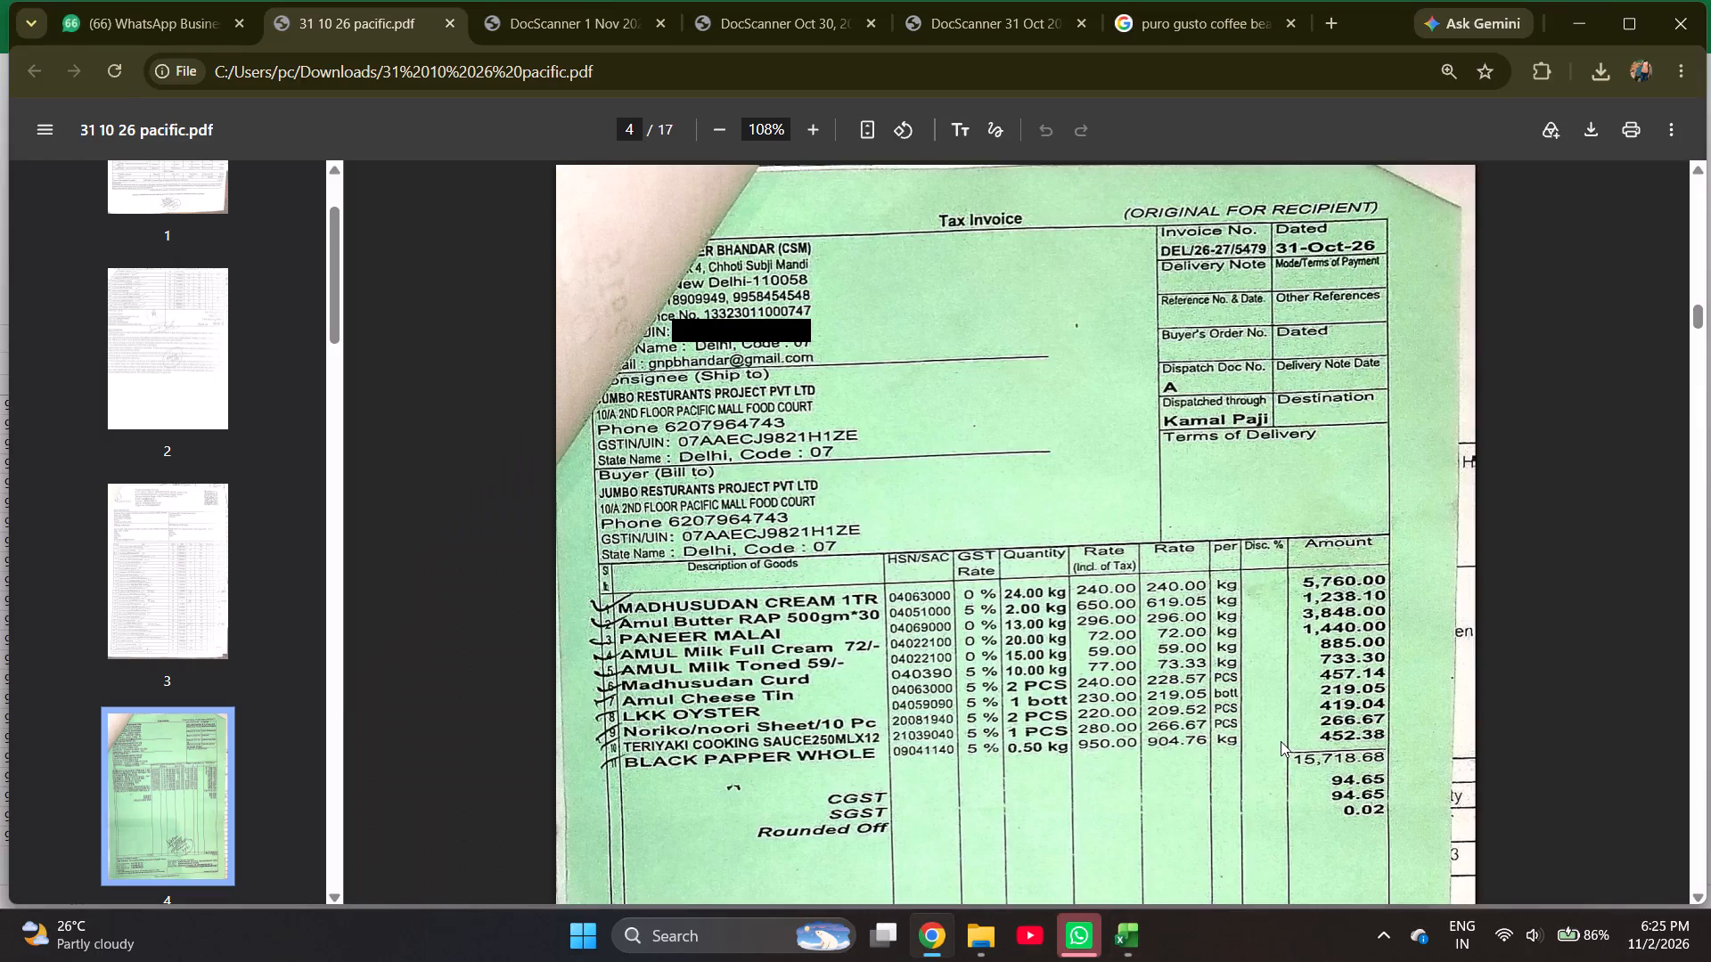
key("alt+Tab")
type("0.5")
key("Right")
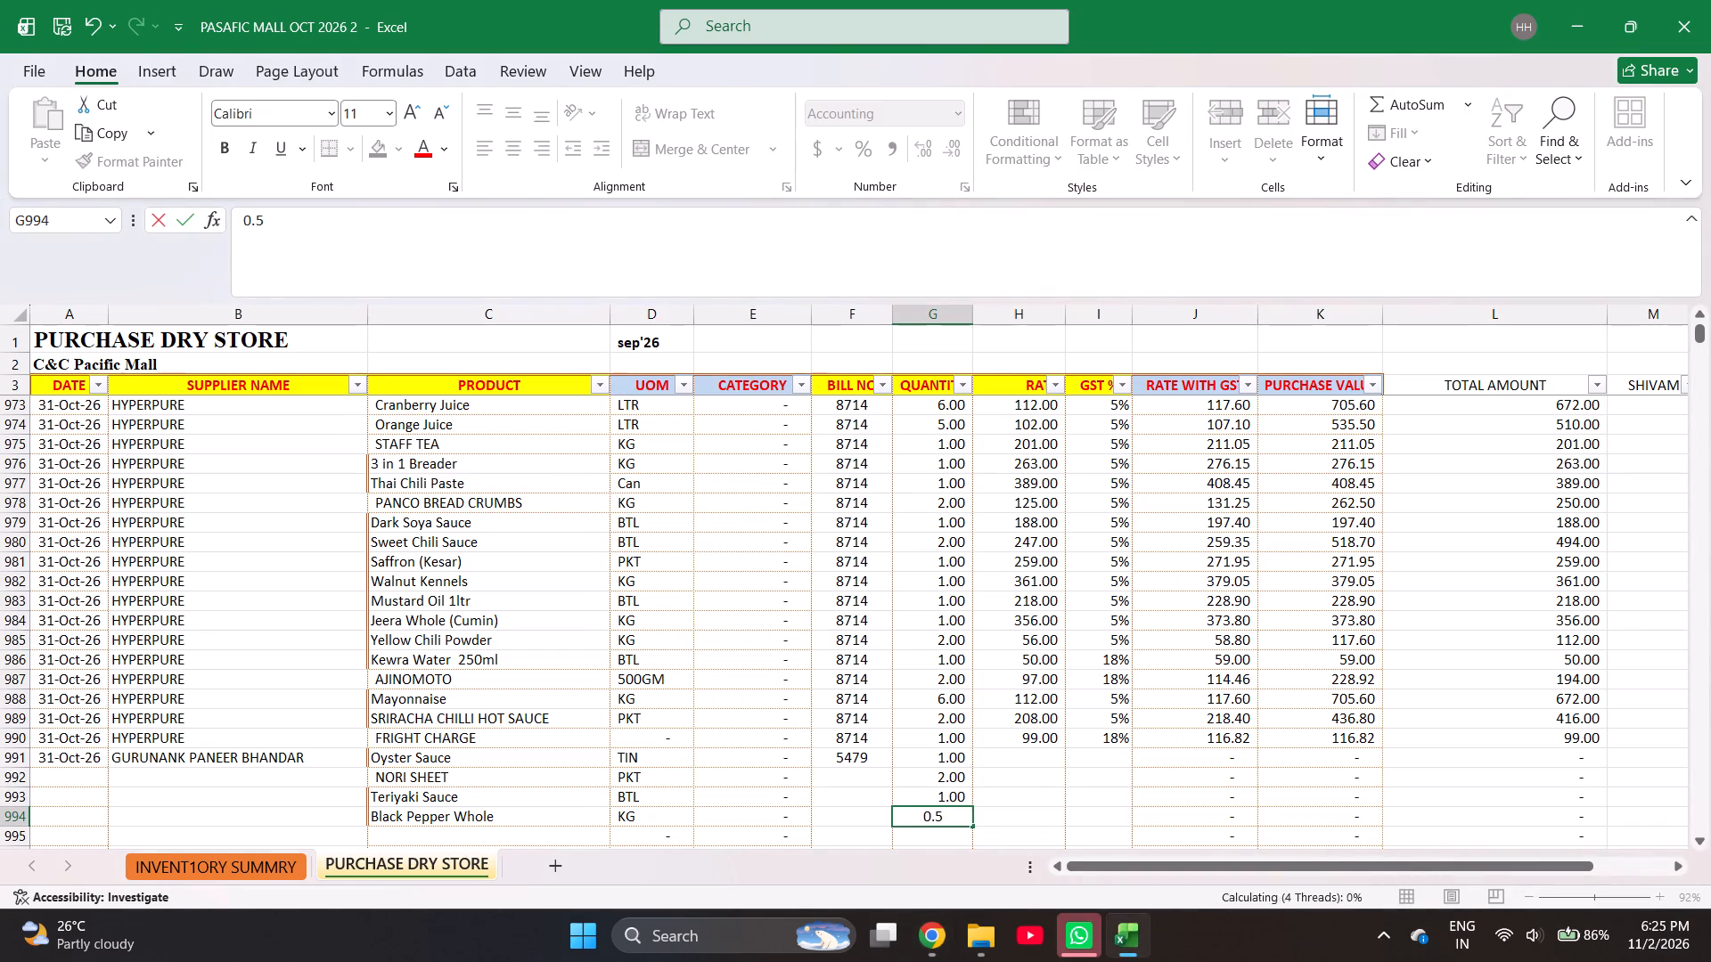
Enter the invoice's pre-tax rates of 219.05 for Oyster Sauce and 209.52 for NORI SHEET in rows 991 and 992.
key("ctrl+Up")
key("Down")
key("alt+Tab")
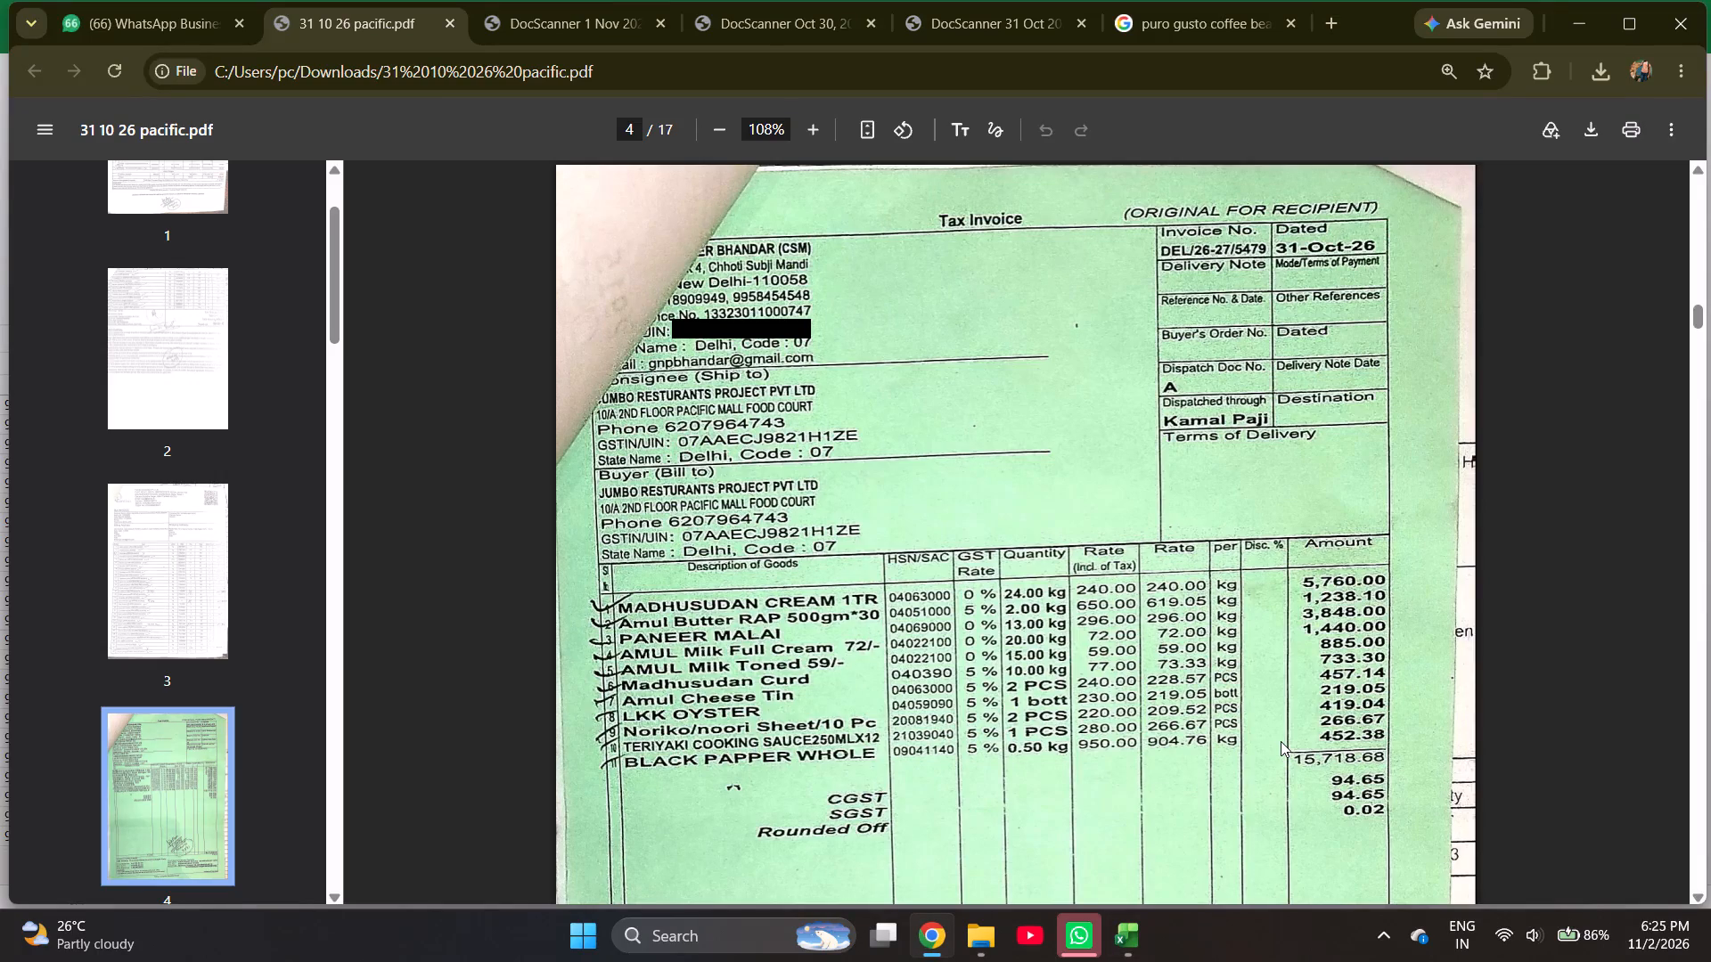
key("alt+Tab")
type("219")
key("alt+Tab")
key("alt+Tab")
type(".05")
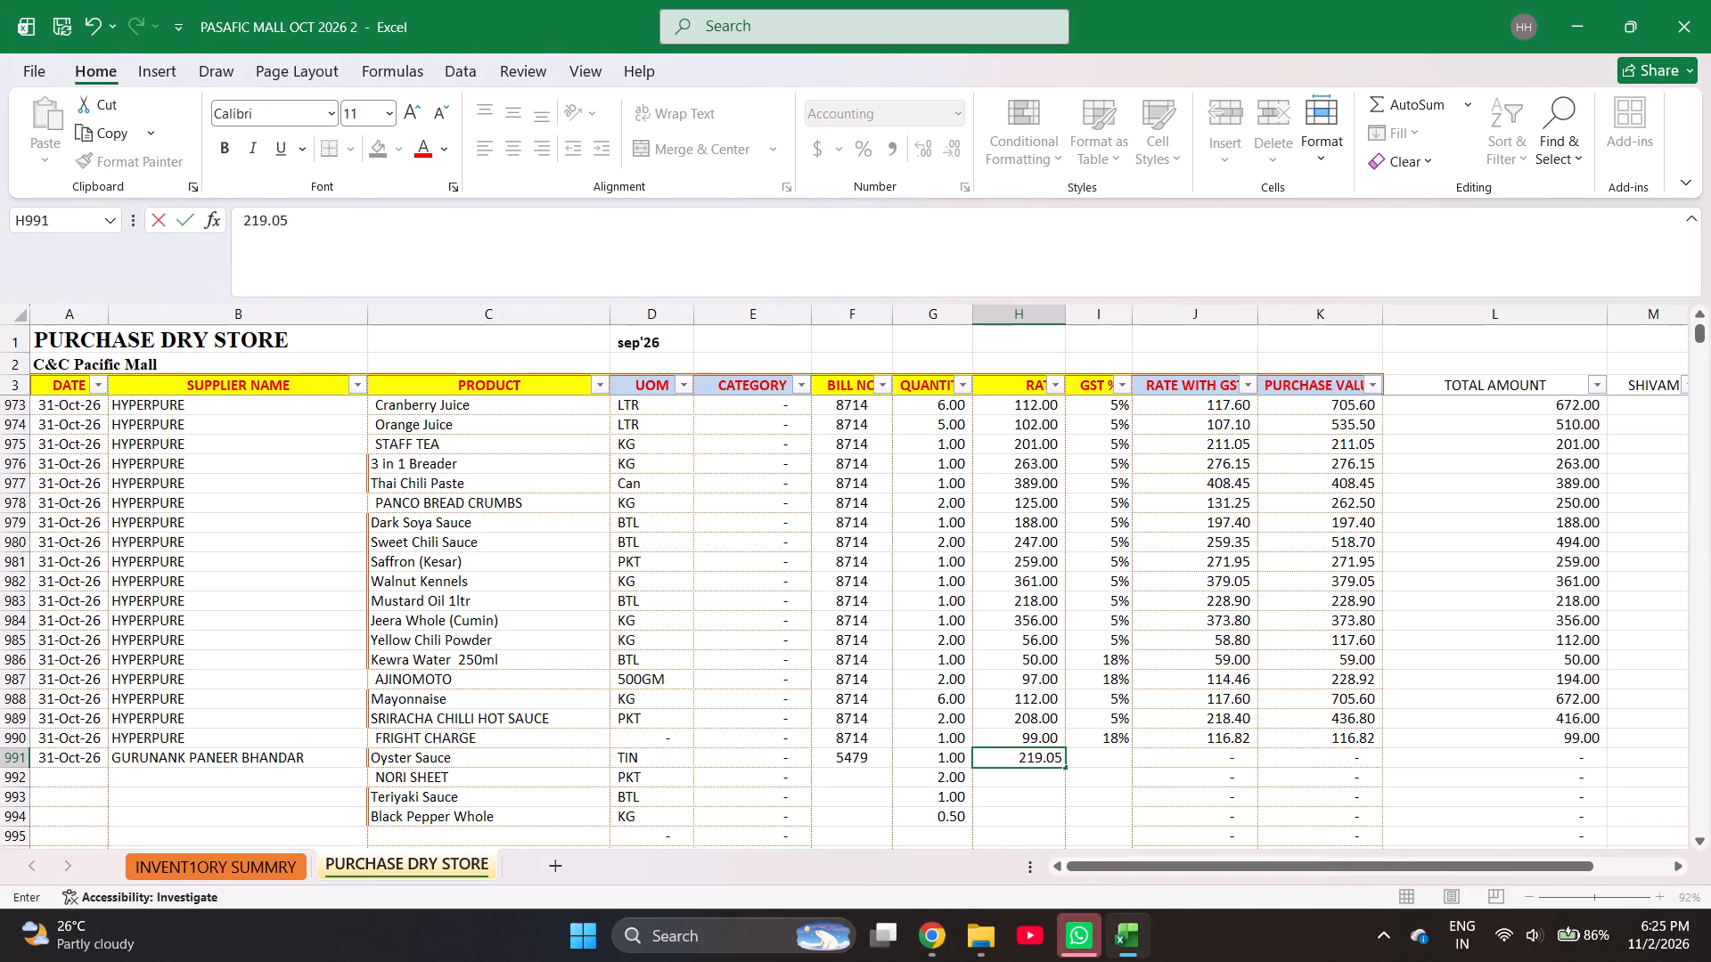
key("Return")
key("alt+Tab")
key("alt+Tab")
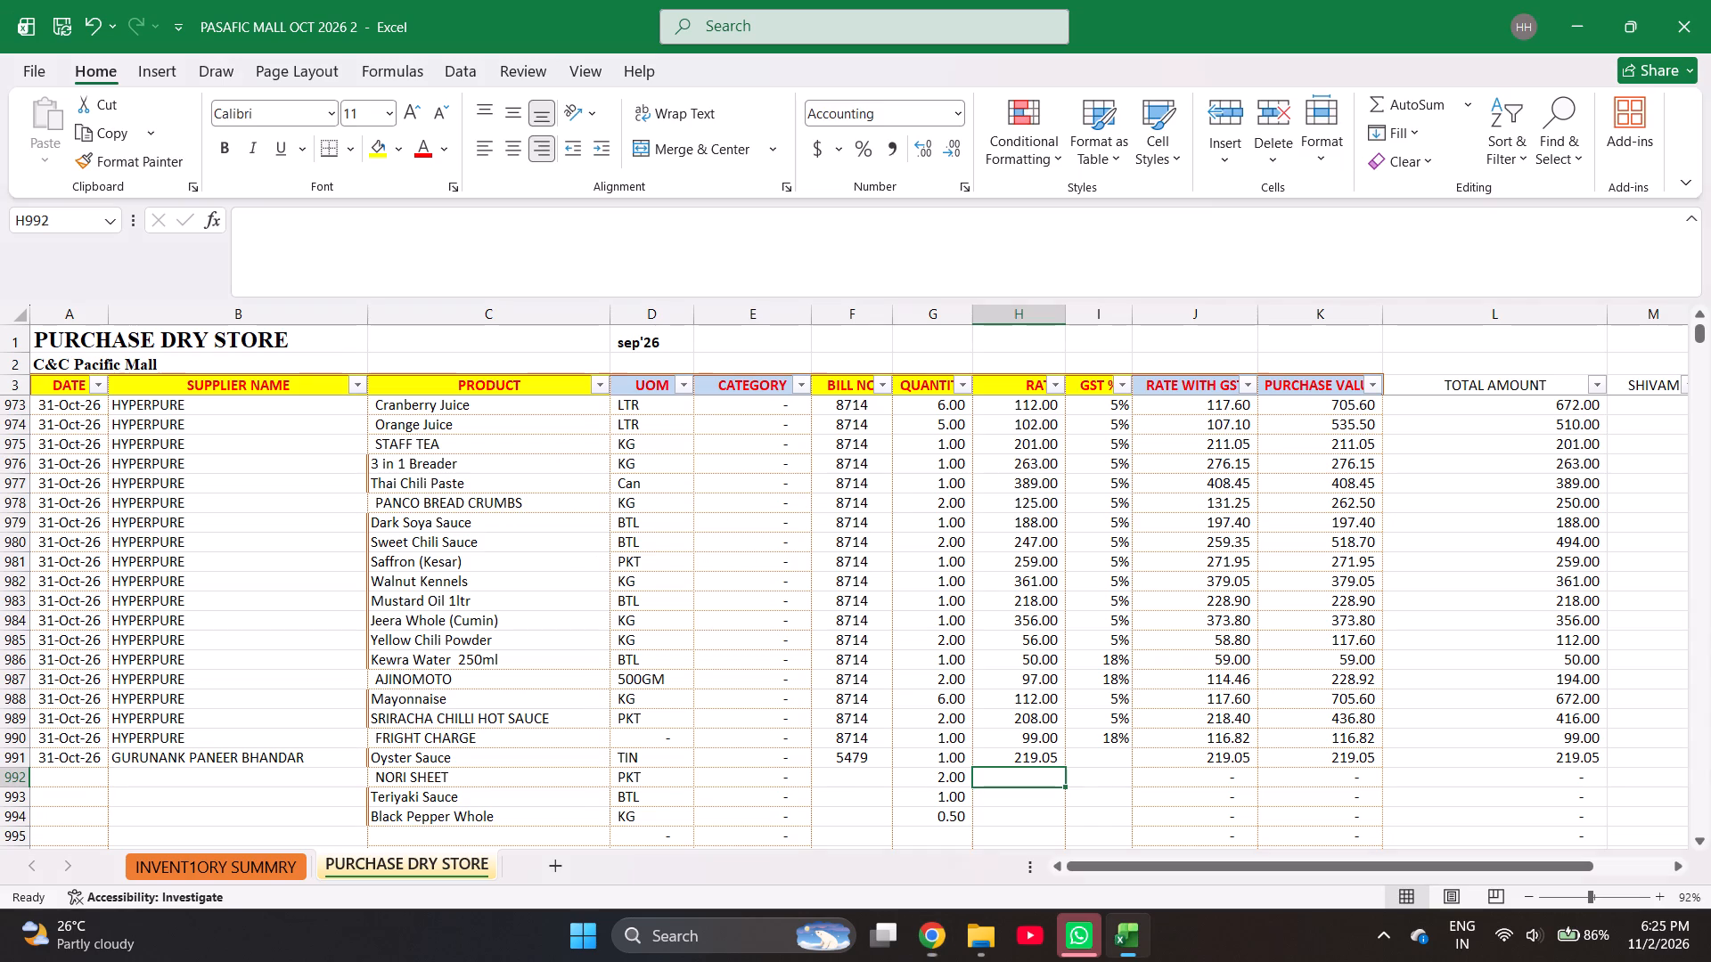
type("209")
key("alt+Tab")
key("alt+Tab")
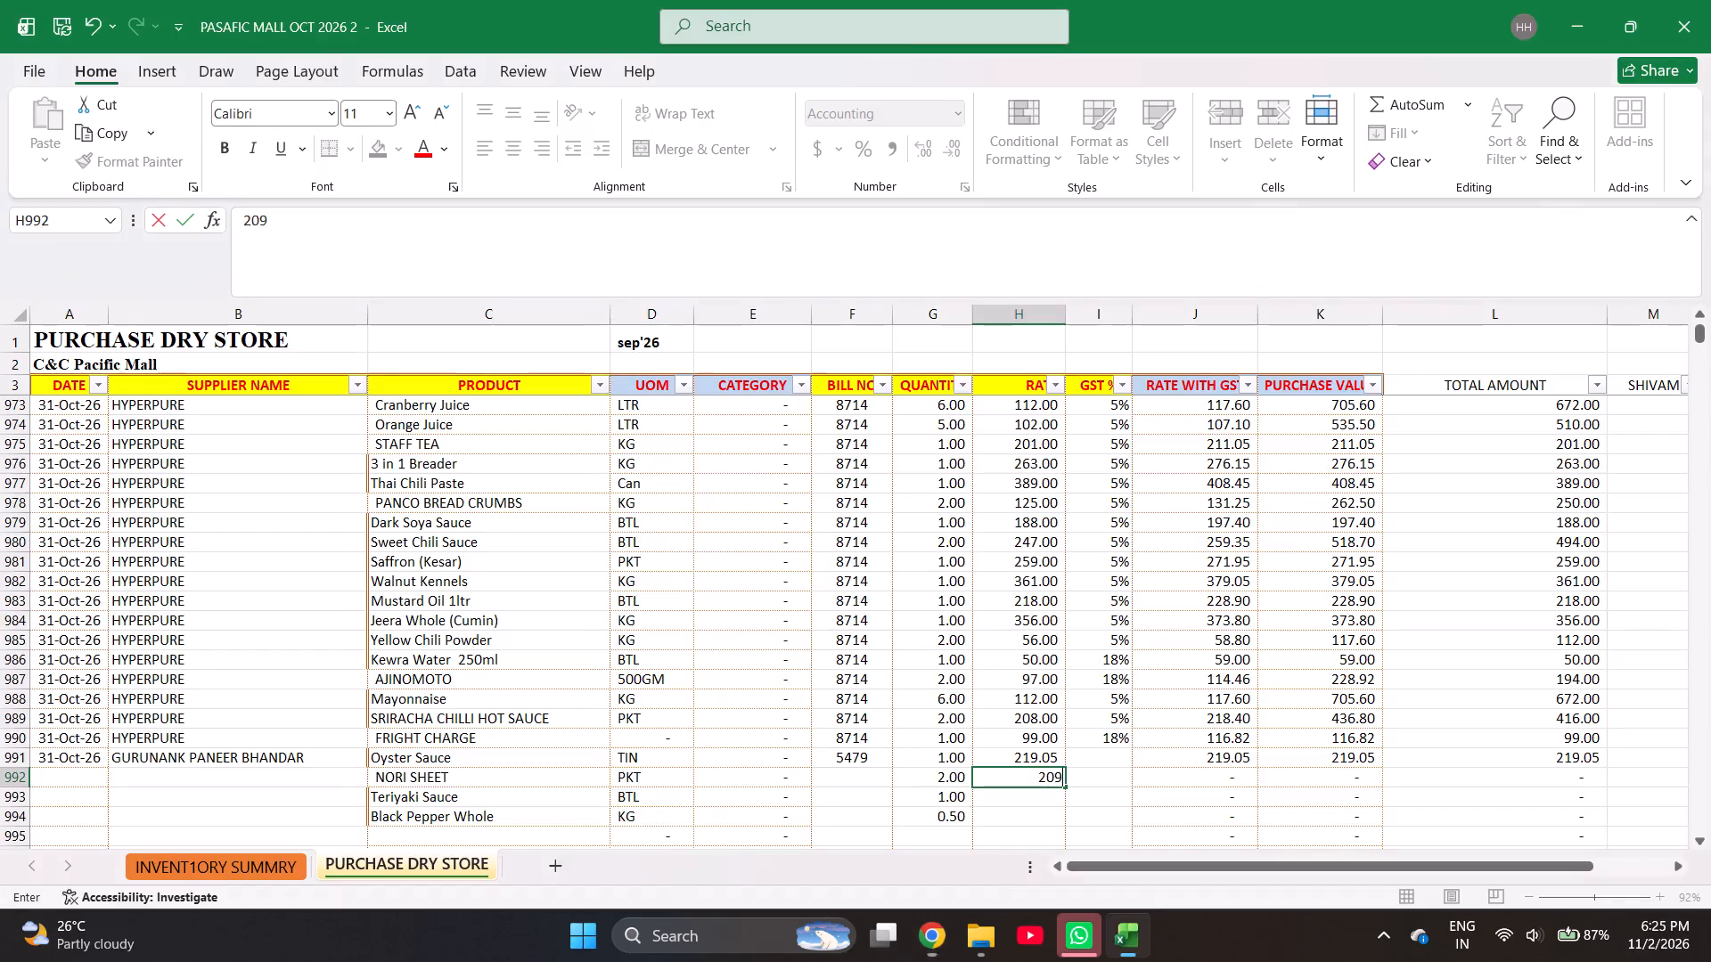
key("alt+Tab")
key("alt+Tab")
type(".52")
key("Return")
Enter the invoice's pre-tax rates of 266.67 for Teriyaki Sauce and 904.76 for Black Pepper Whole in rows 993 and 994.
key("alt+Tab")
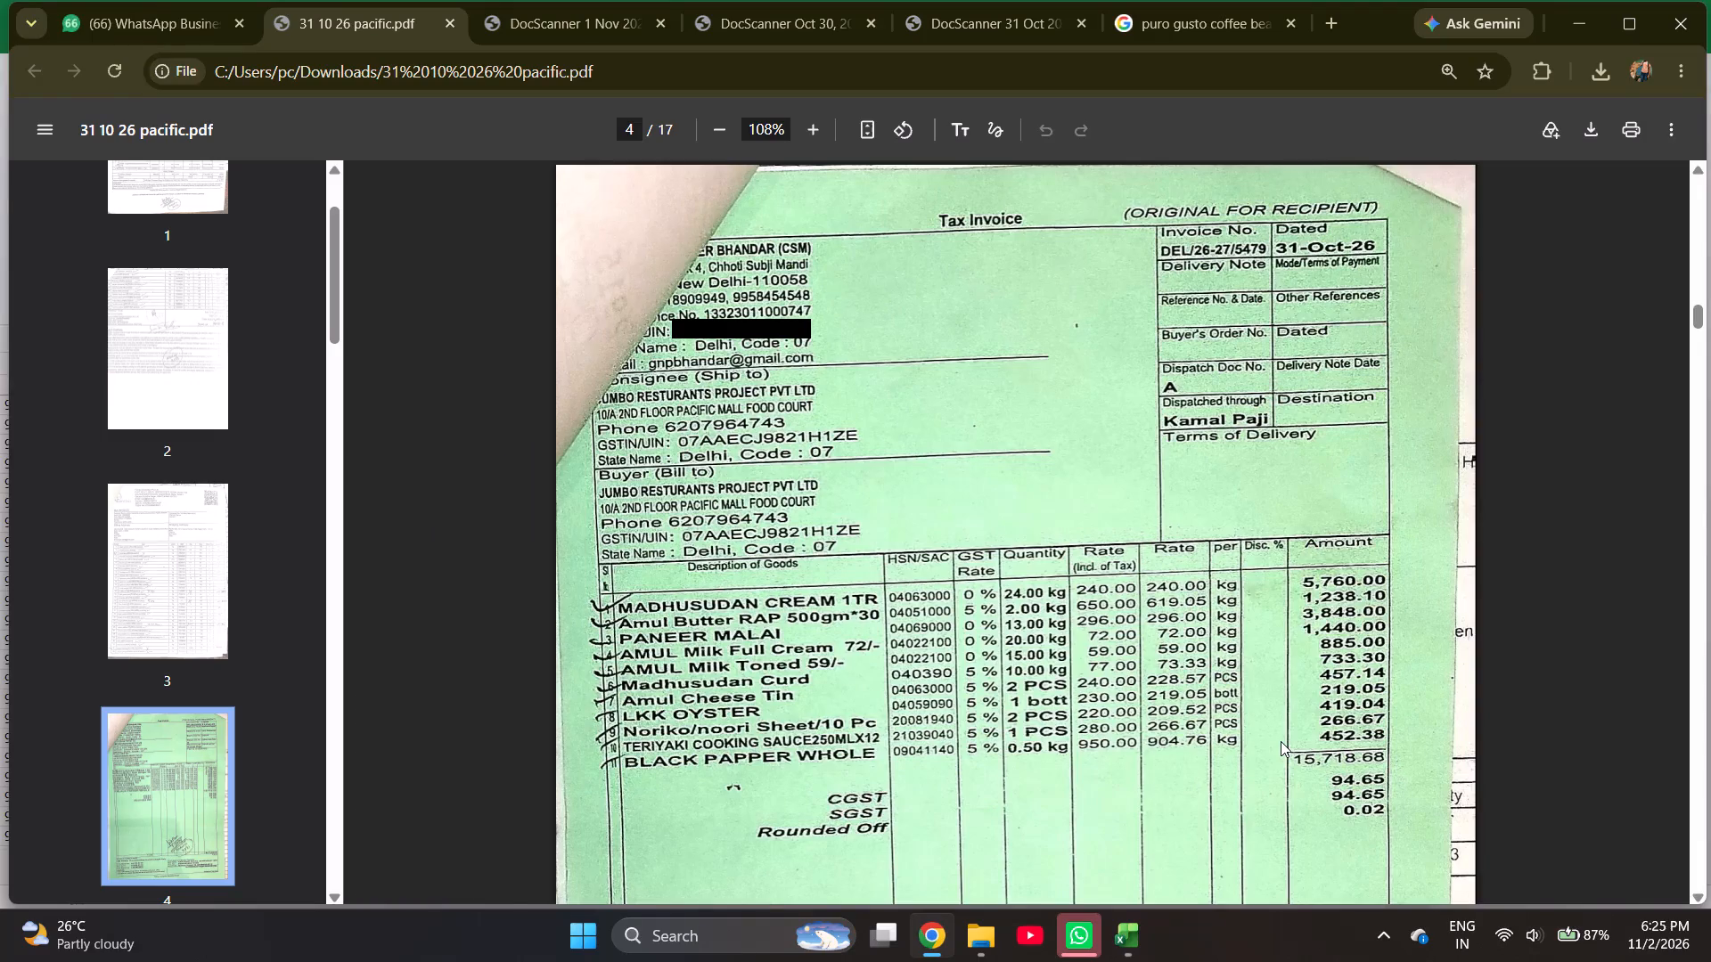
key("alt+Tab")
type("266.67")
key("Return")
key("alt+Tab")
key("alt+Tab")
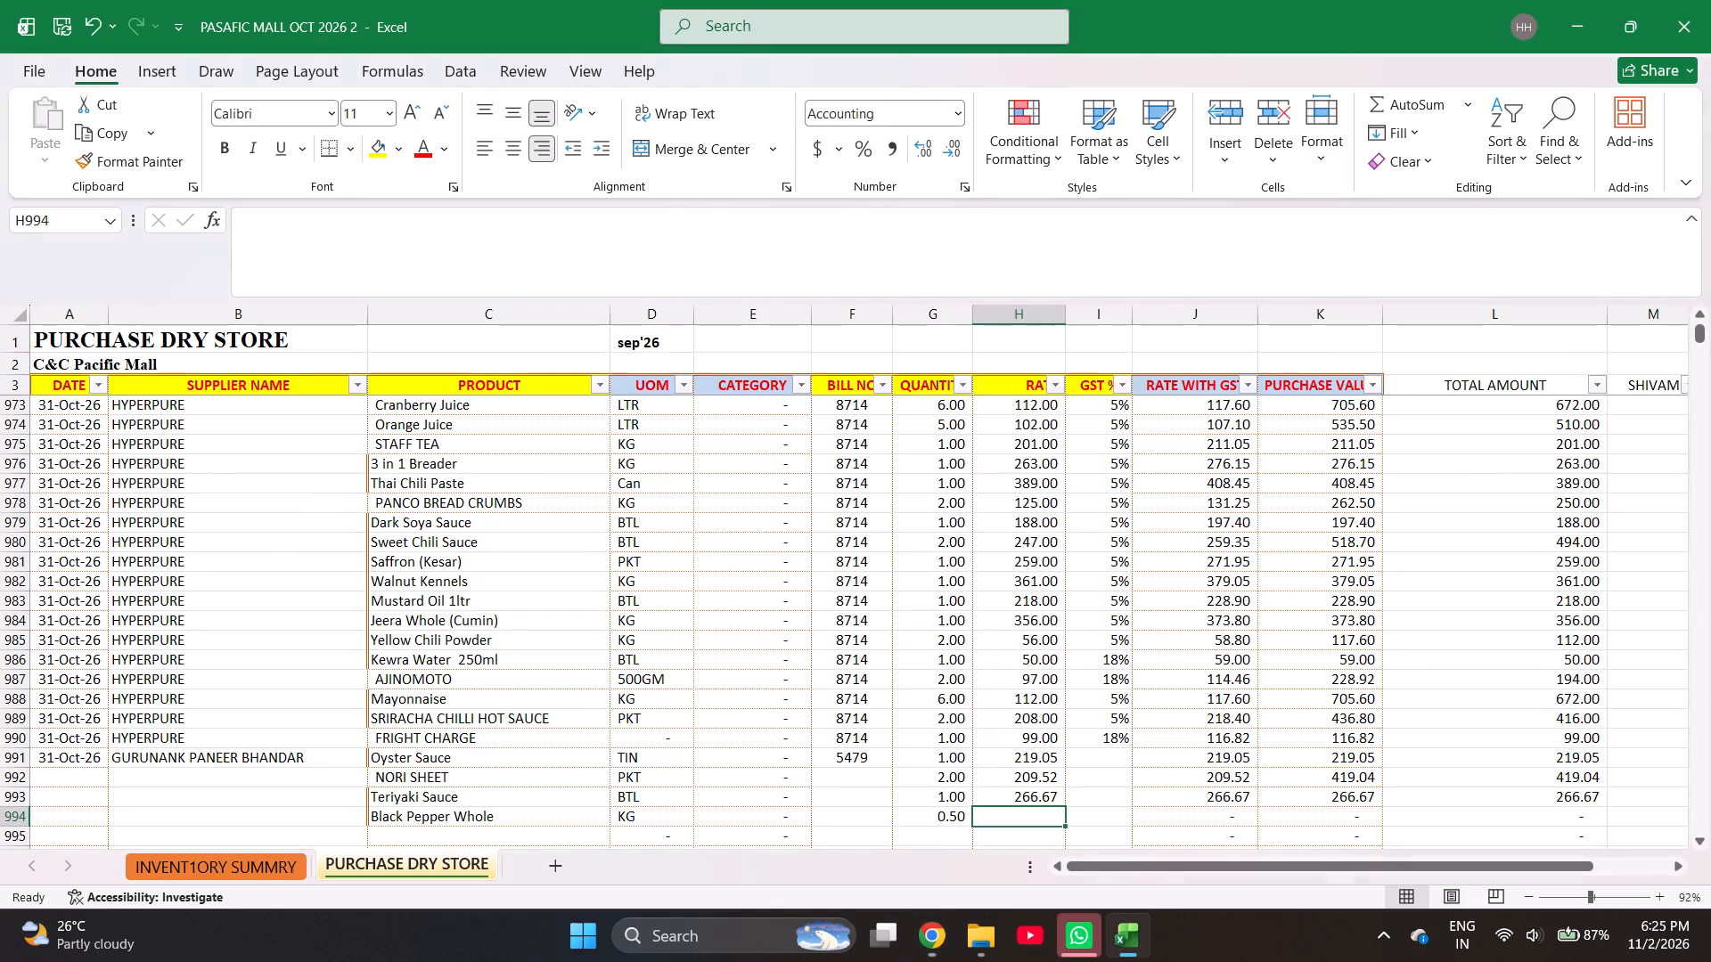
type("904")
key("alt+Tab")
key("alt+Tab")
type(".76")
key("Right")
Set the GST to 5% for Oyster Sauce in row 991 and fill it down to row 994.
key("ctrl+Up")
key("Down")
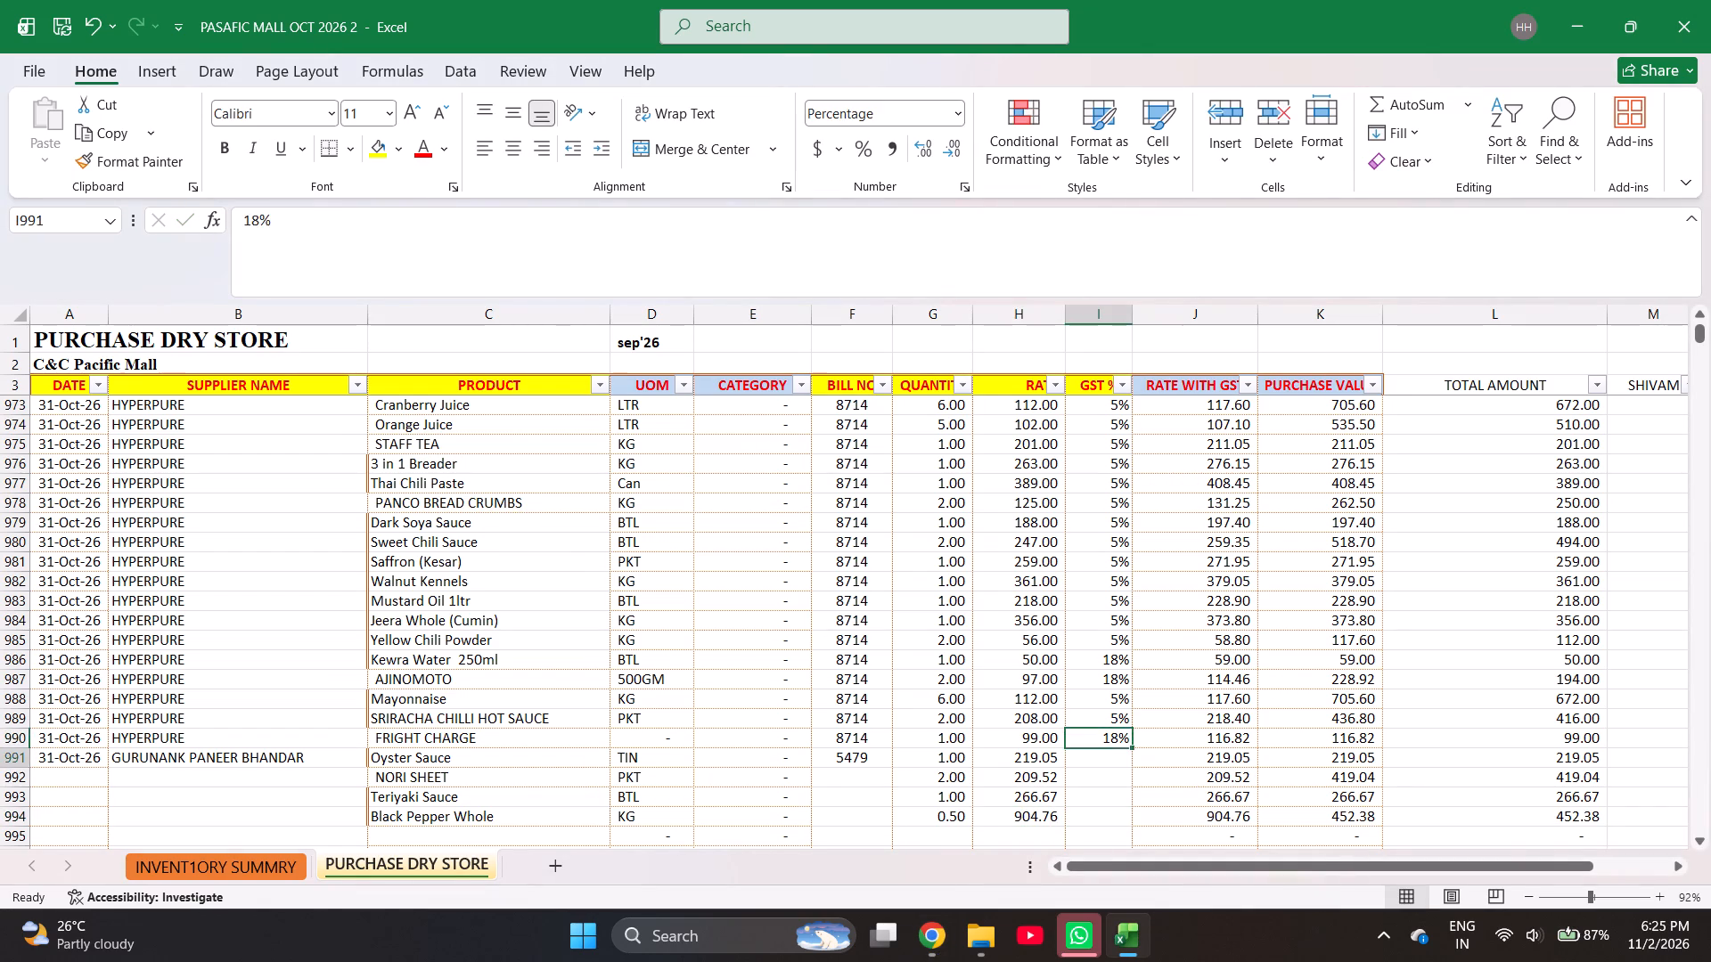
key("alt+Tab")
key("alt+Tab")
key("5")
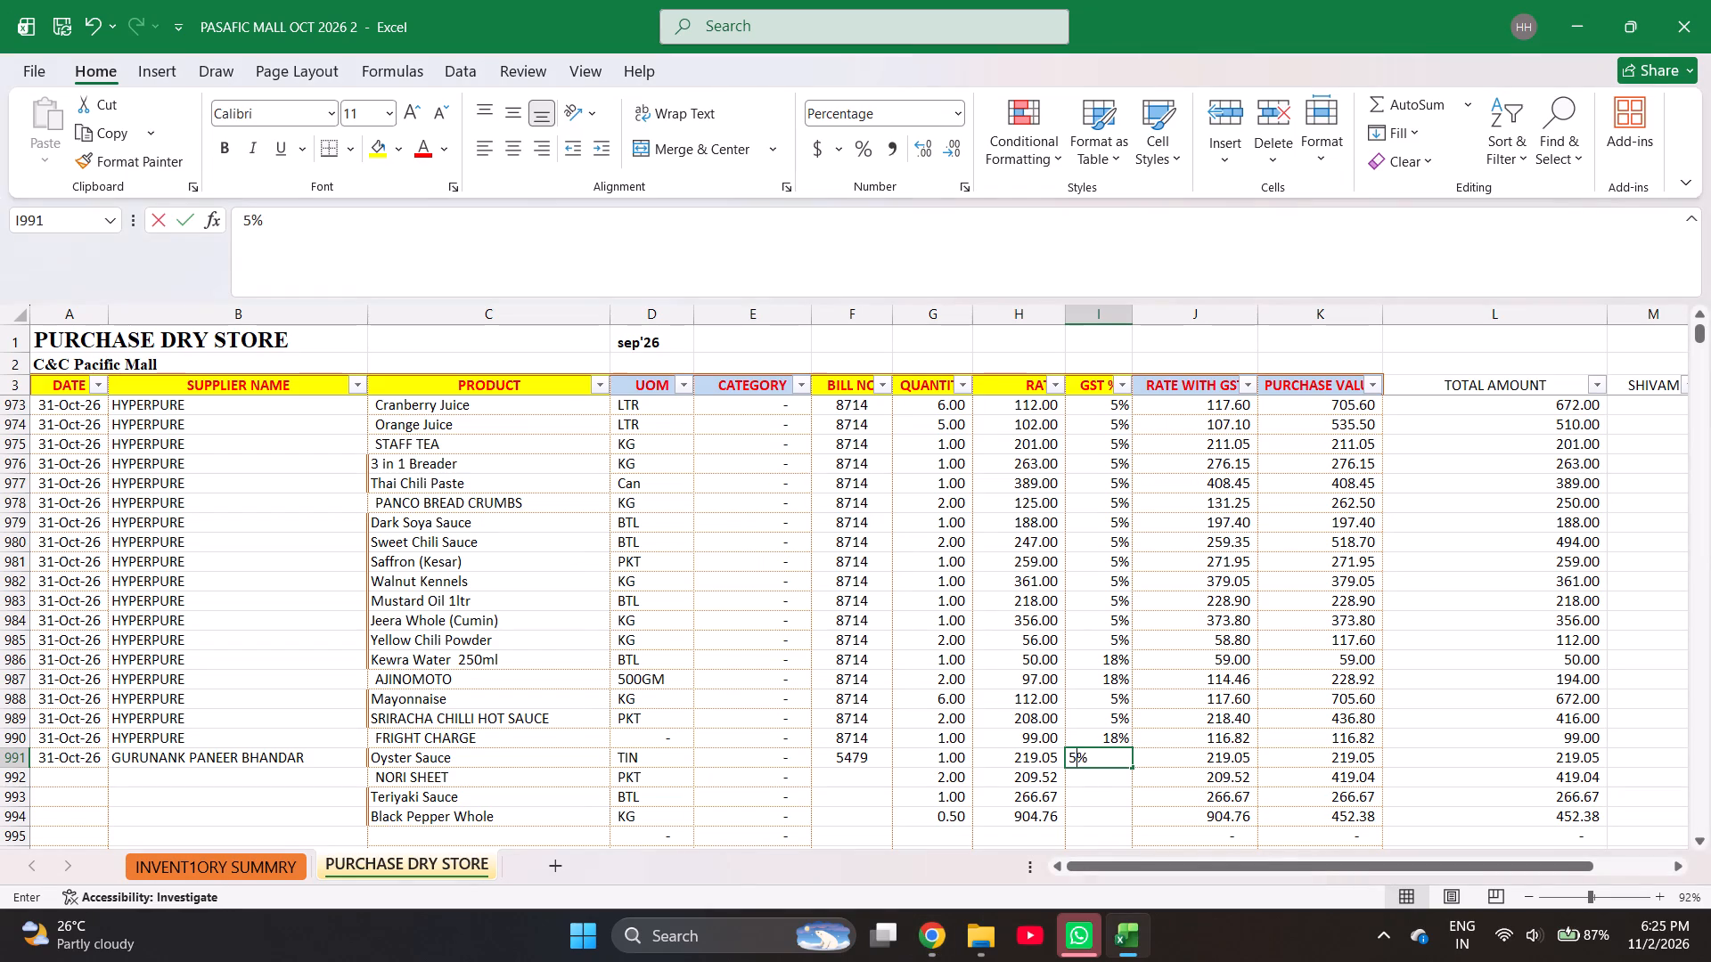
key("shift+Down")
key("shift+Down")
key("shift+Down")
key("ctrl+d")
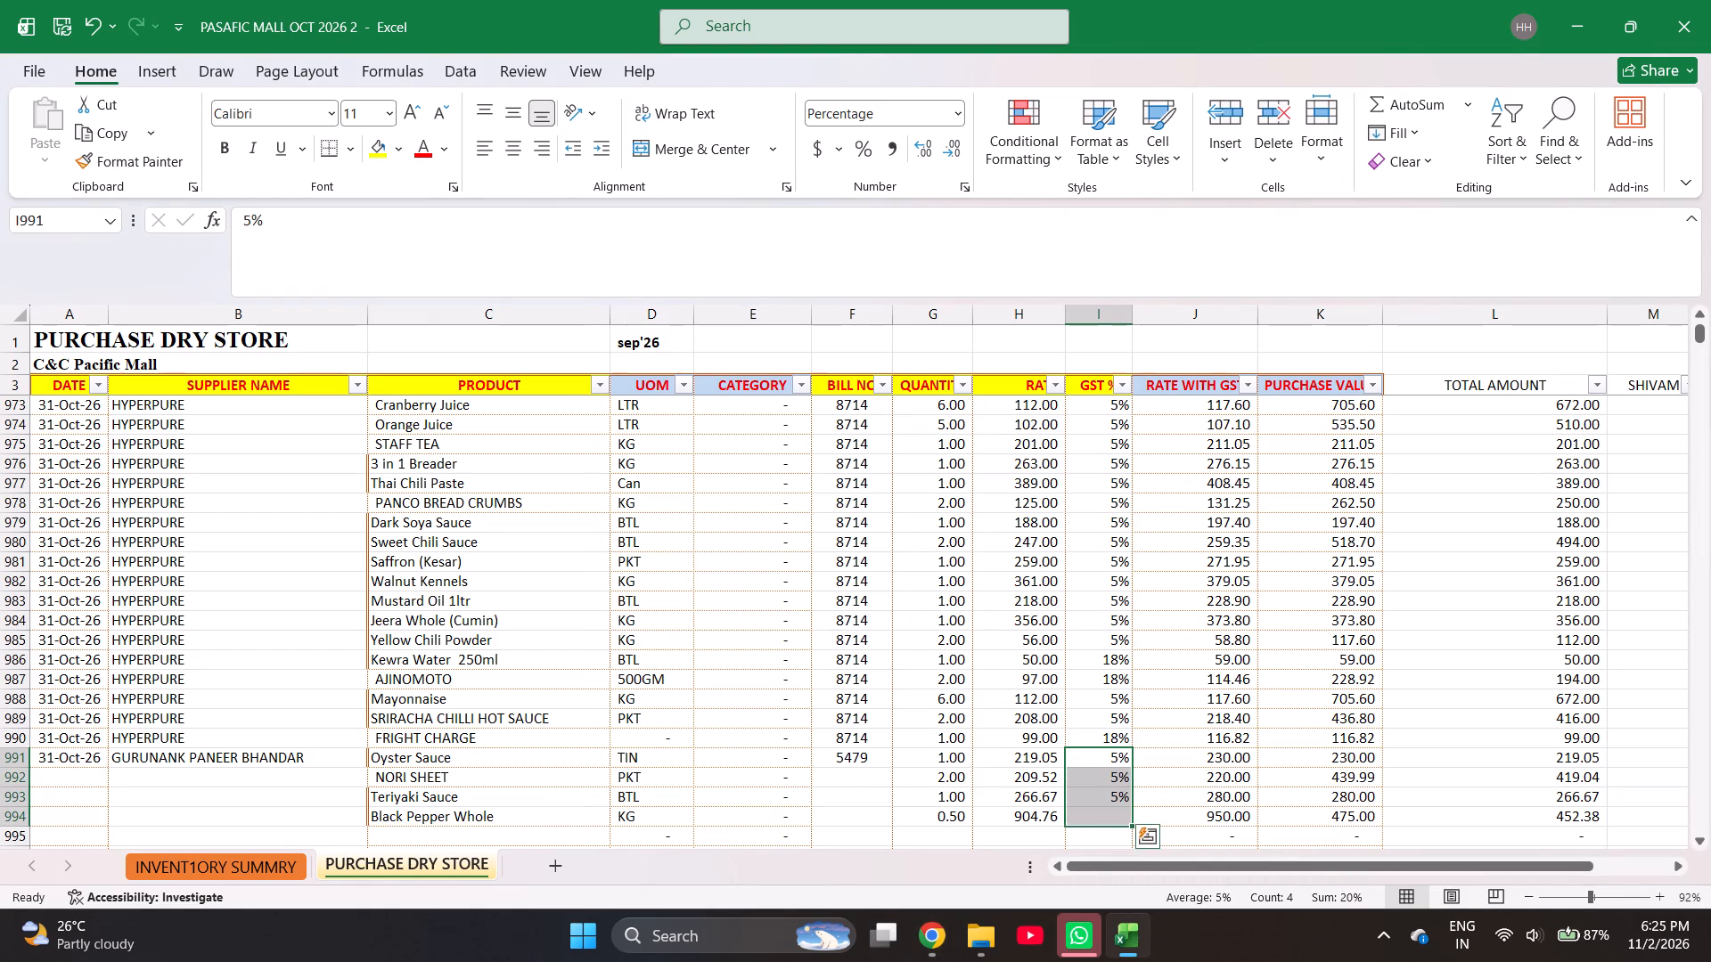
Fill bill number 5479 down from row 991 to row 994.
key("ctrl+Left")
key("Down")
key("ctrl+Right")
key("ctrl+Right")
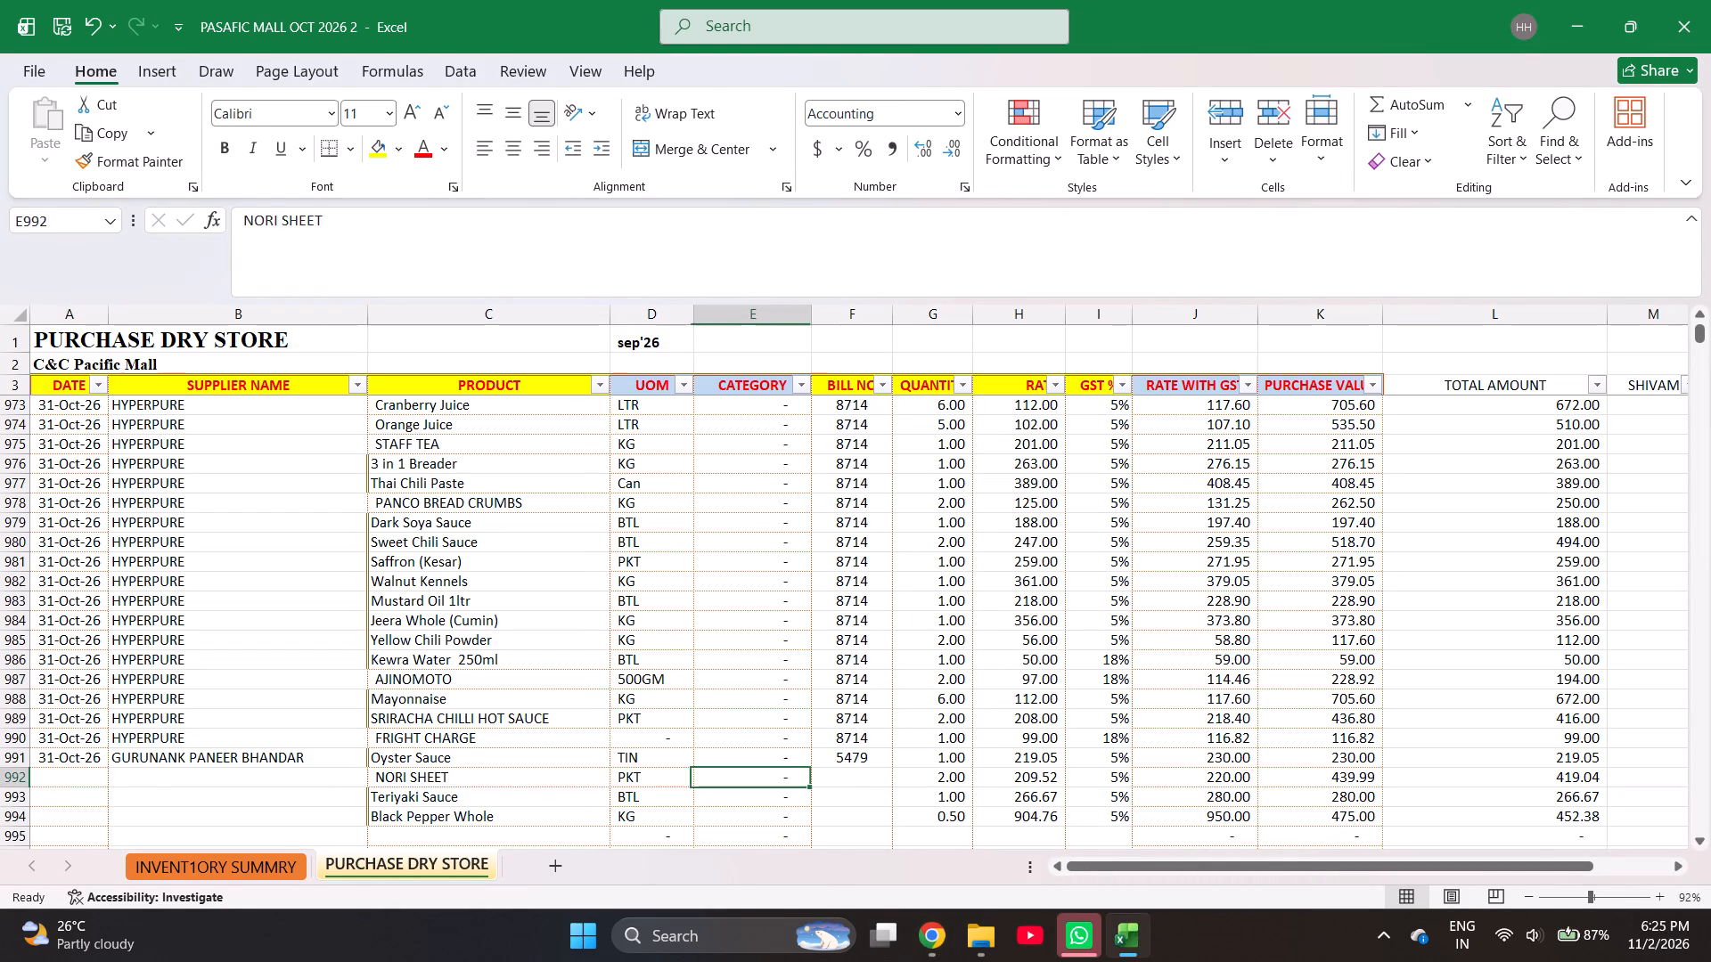
key("ctrl+Right")
key("Left")
key("Up")
key("shift+Down")
key("shift+Down")
key("shift+Down")
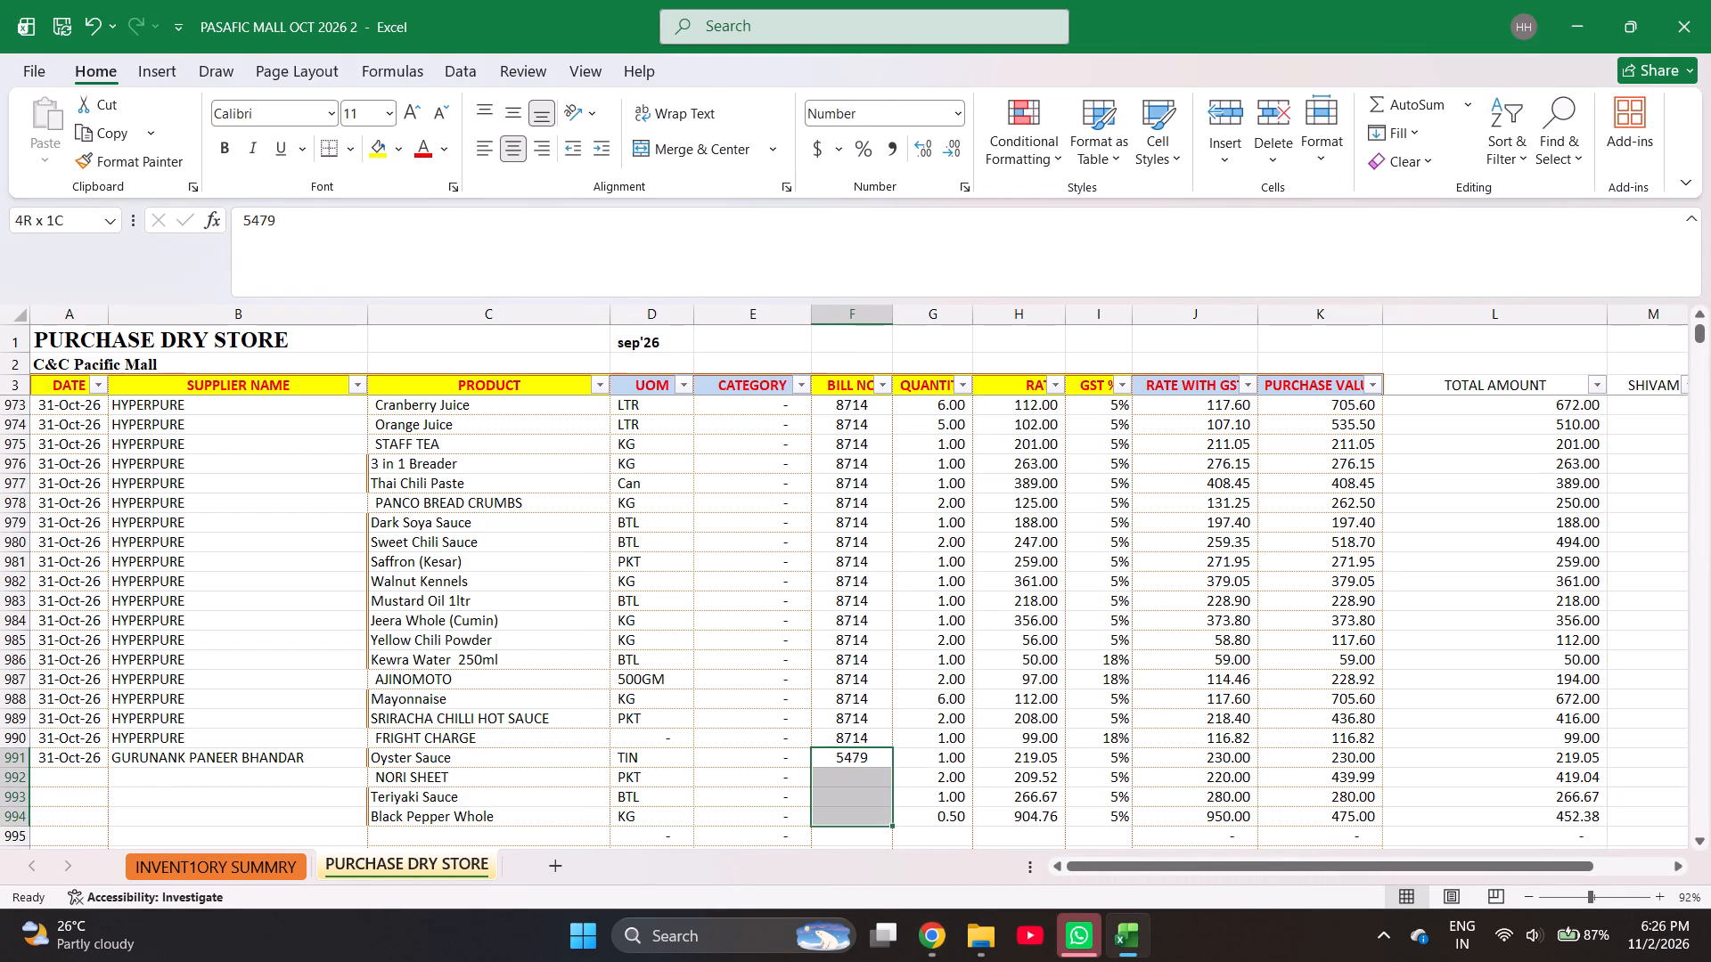
key("ctrl+d")
Fill the date 31-Oct-26 and supplier GURUNANK PANEER BHANDAR down from row 991 to row 994.
key("ctrl+Left")
key("shift+Right")
key("shift+Down")
key("shift+Down")
key("shift+Down")
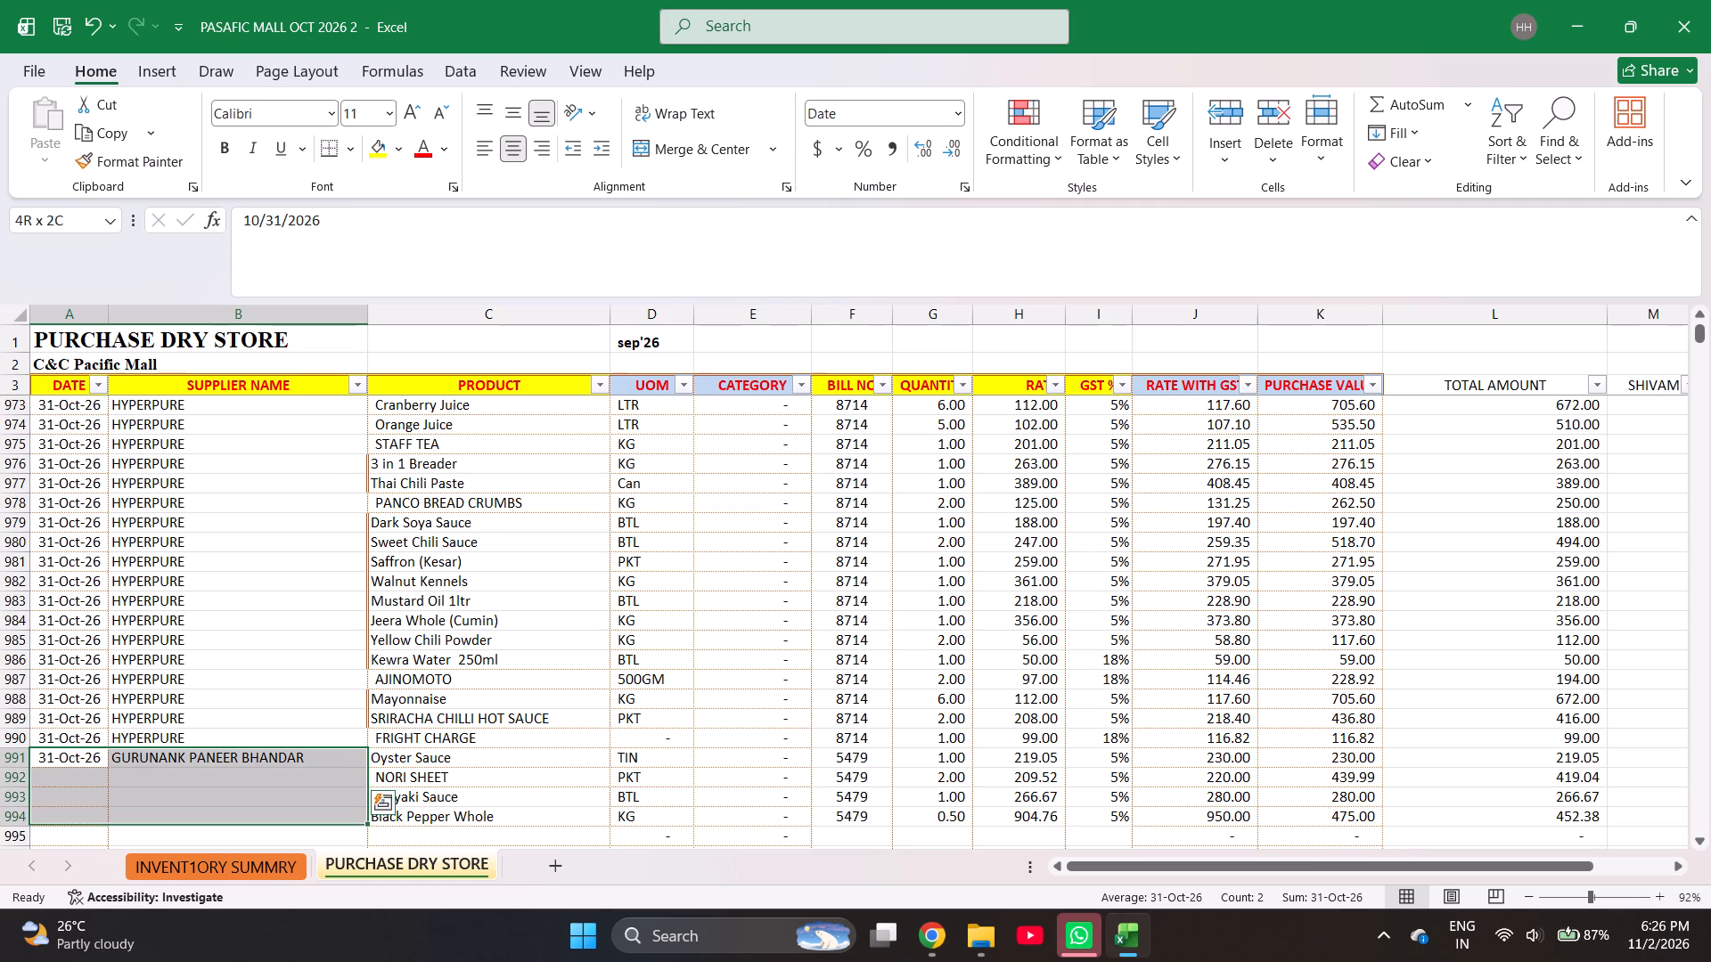
key("ctrl+d")
Select the purchase values of rows 991 to 994 and compare them with the GURUNANK PANEER BHANDAR invoice 5479.
key("ctrl+Right")
key("Left")
key("shift+Down")
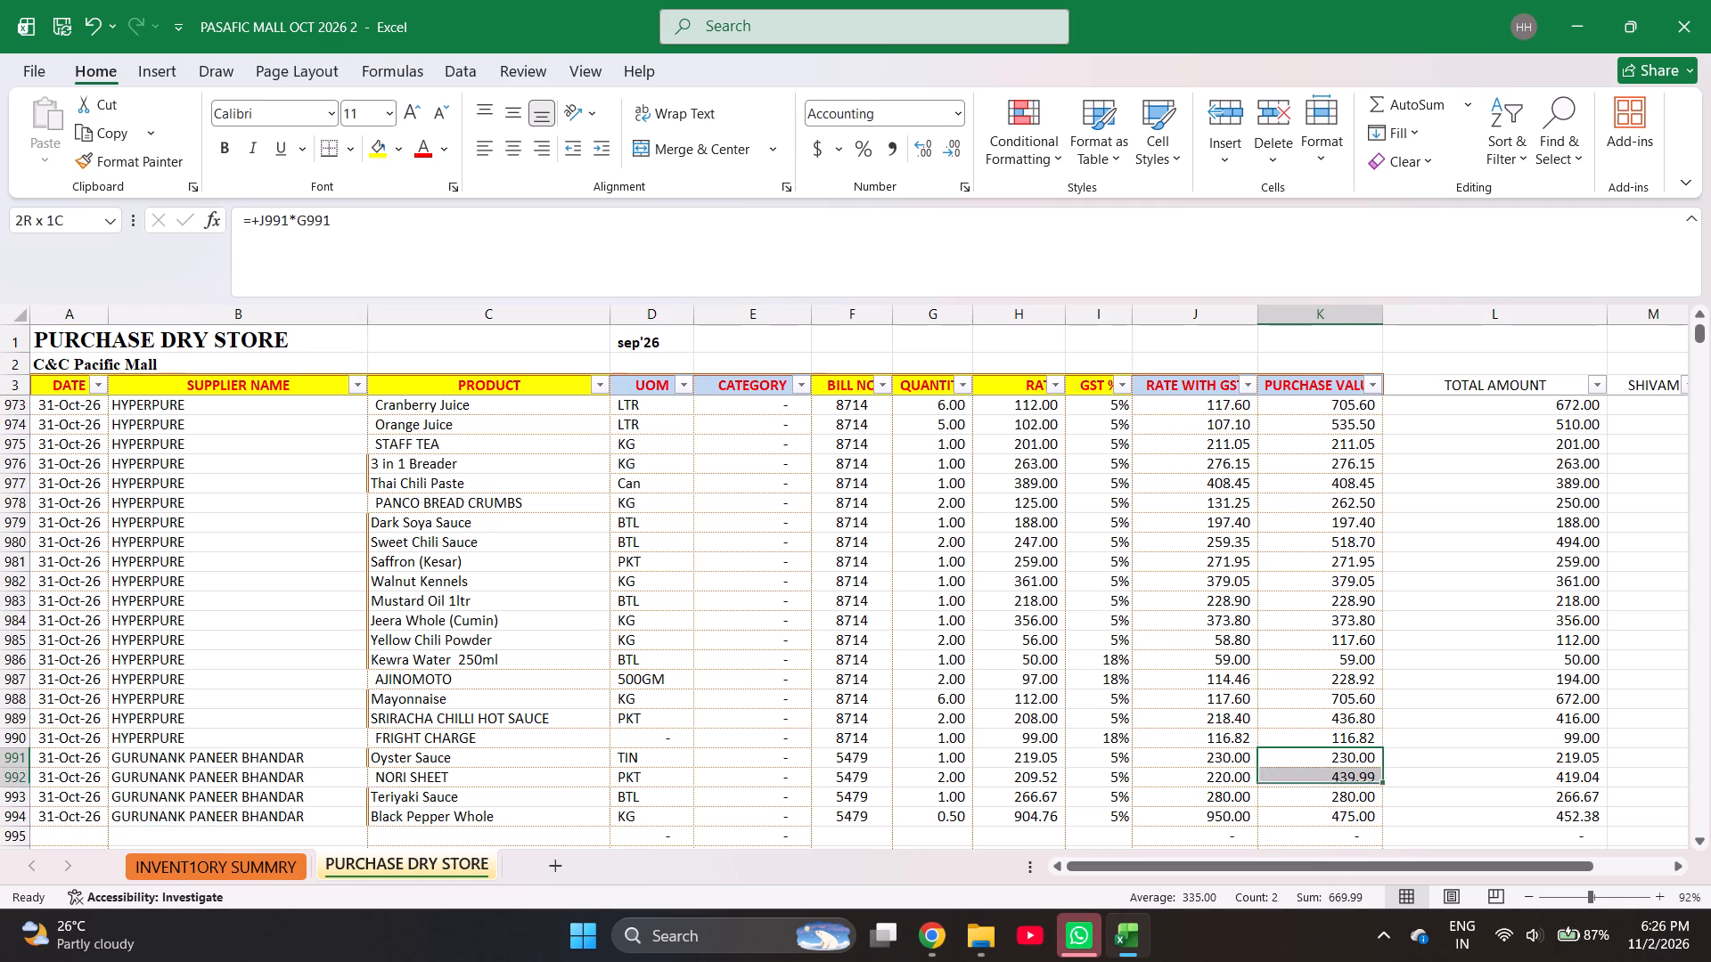
key("shift+Down")
key("shift+Down")
key("alt+Tab")
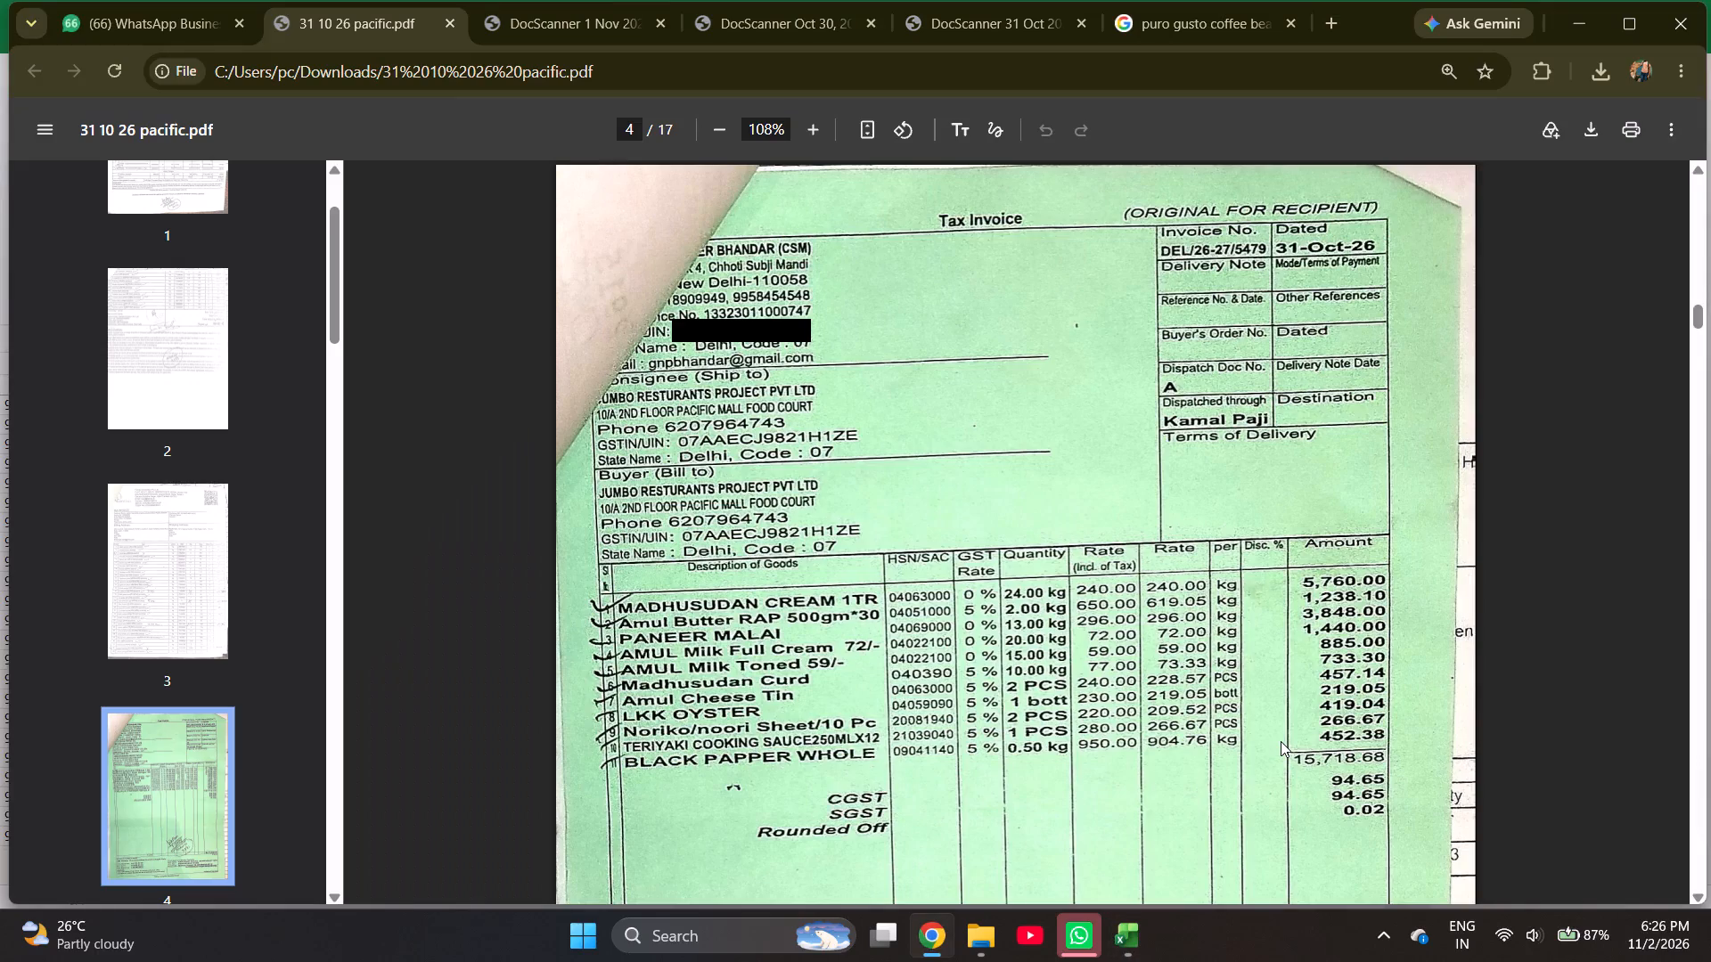
scroll(1281, 741, "down", 3)
scroll(1281, 741, "up", 1)
key("alt+Tab")
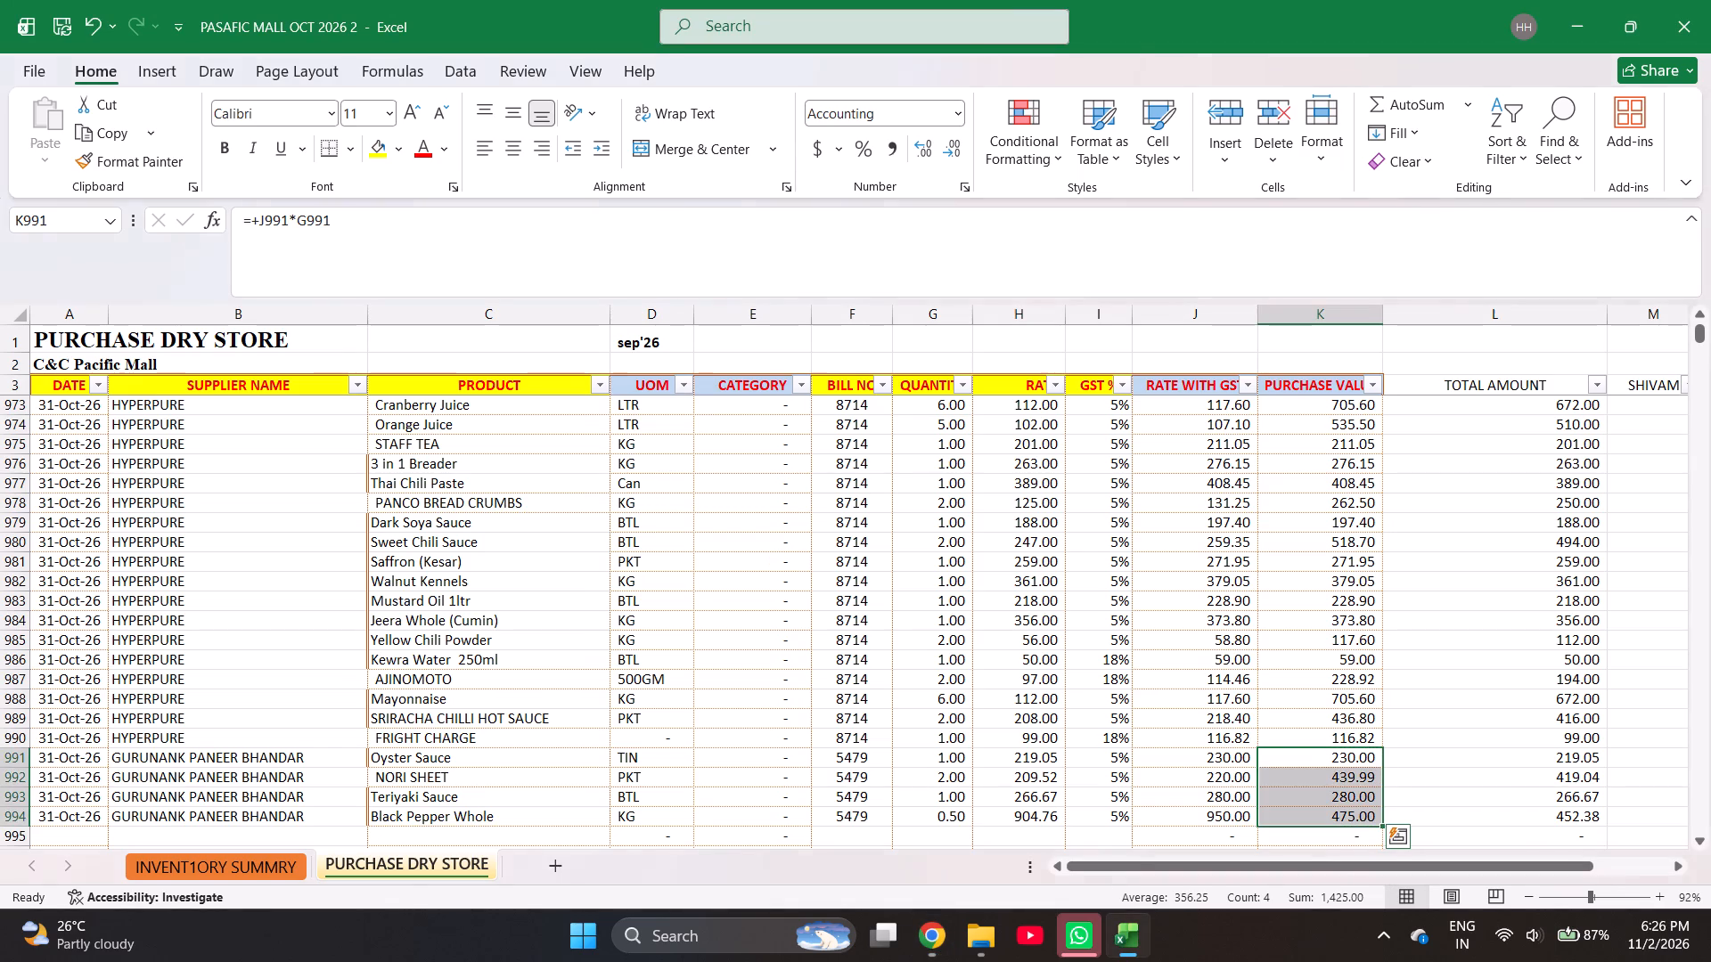
key("alt+Tab")
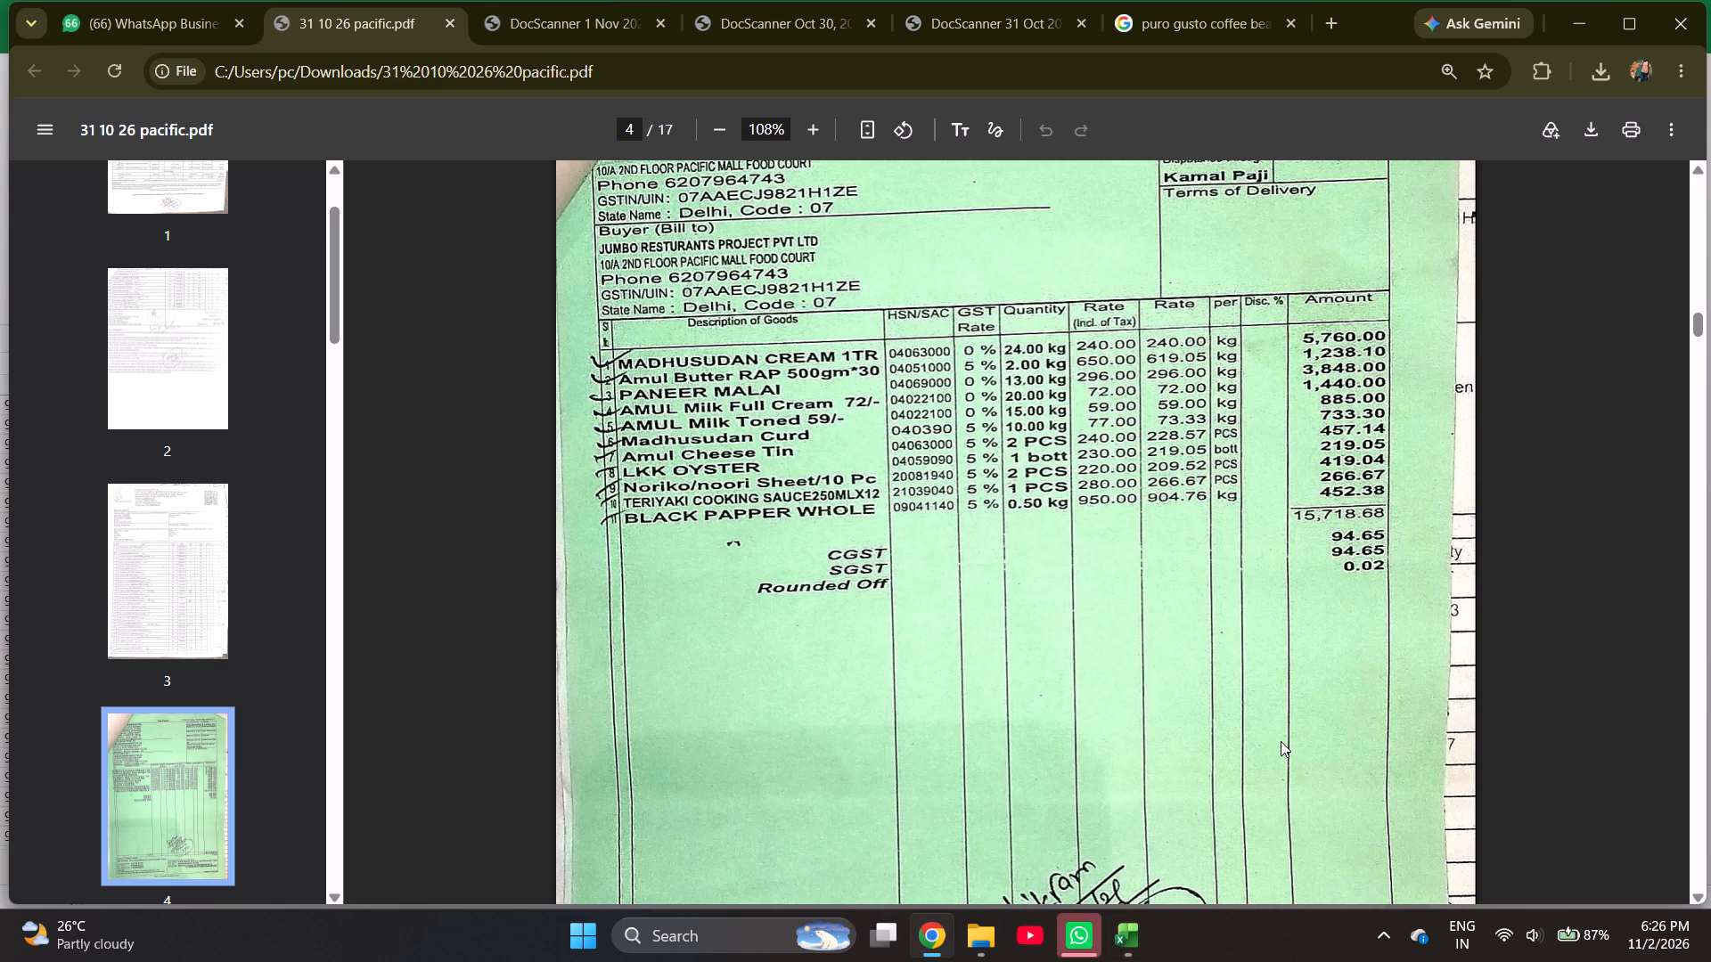
key("alt+Tab")
Check the total amounts of rows 991 to 993 one by one against the amounts on invoice 5479.
left_click(1596, 762)
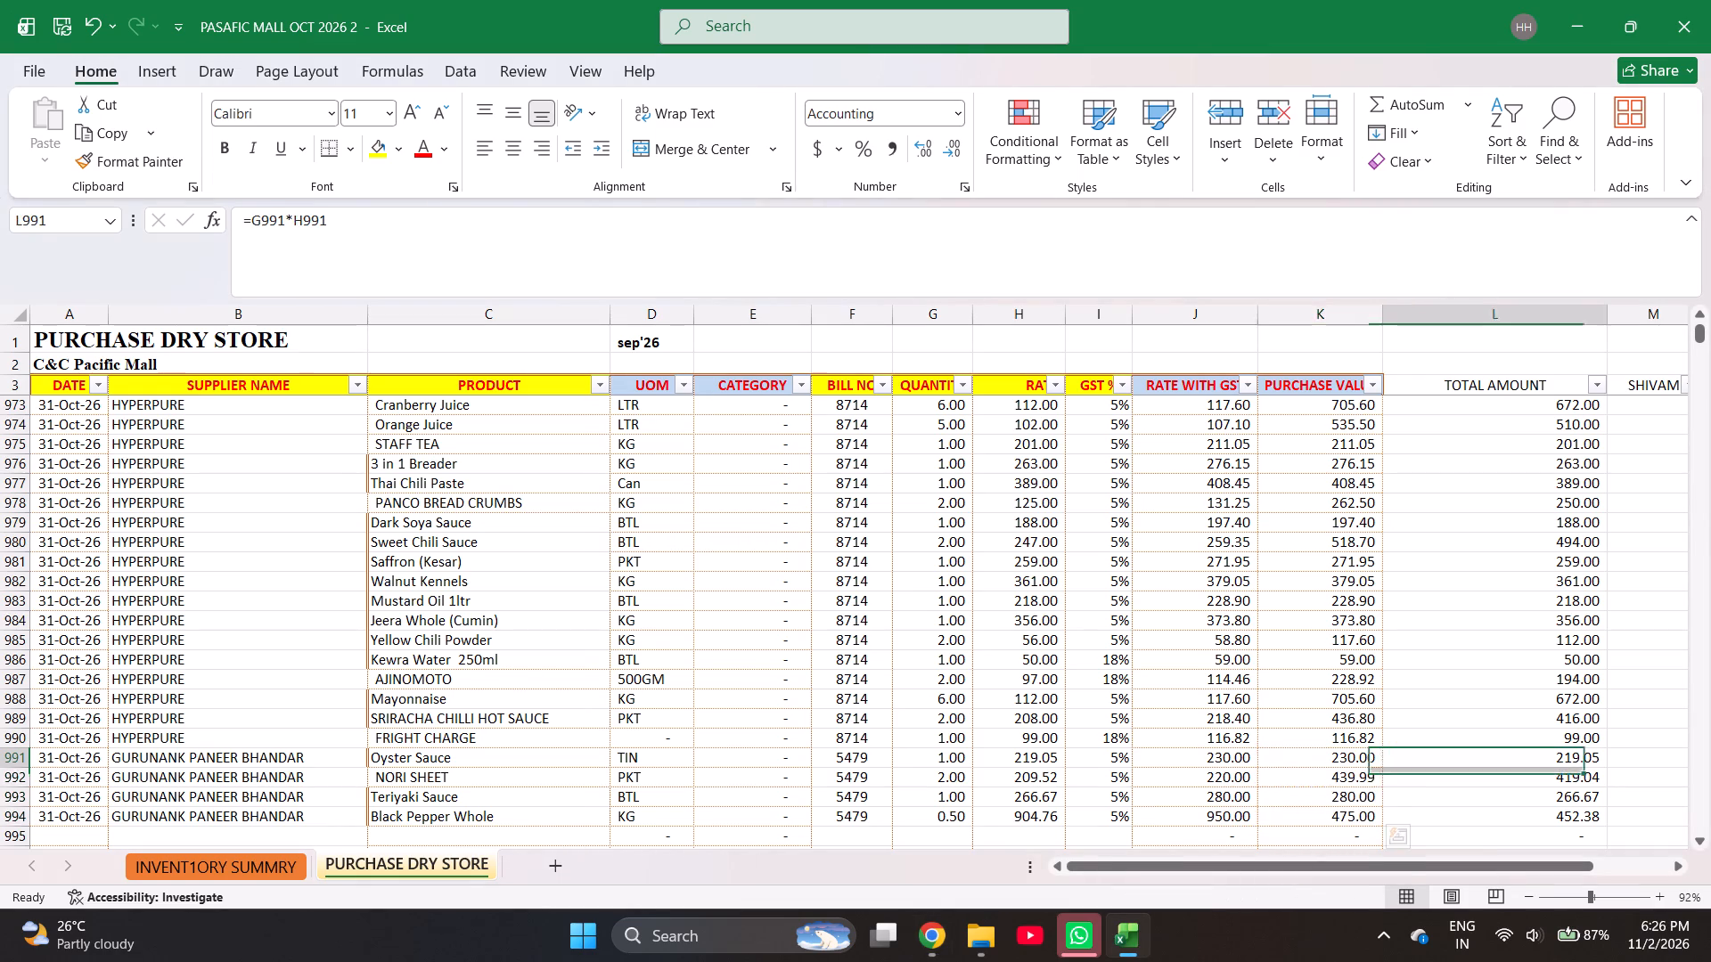
key("alt+Tab")
key("alt+Tab")
key("Down")
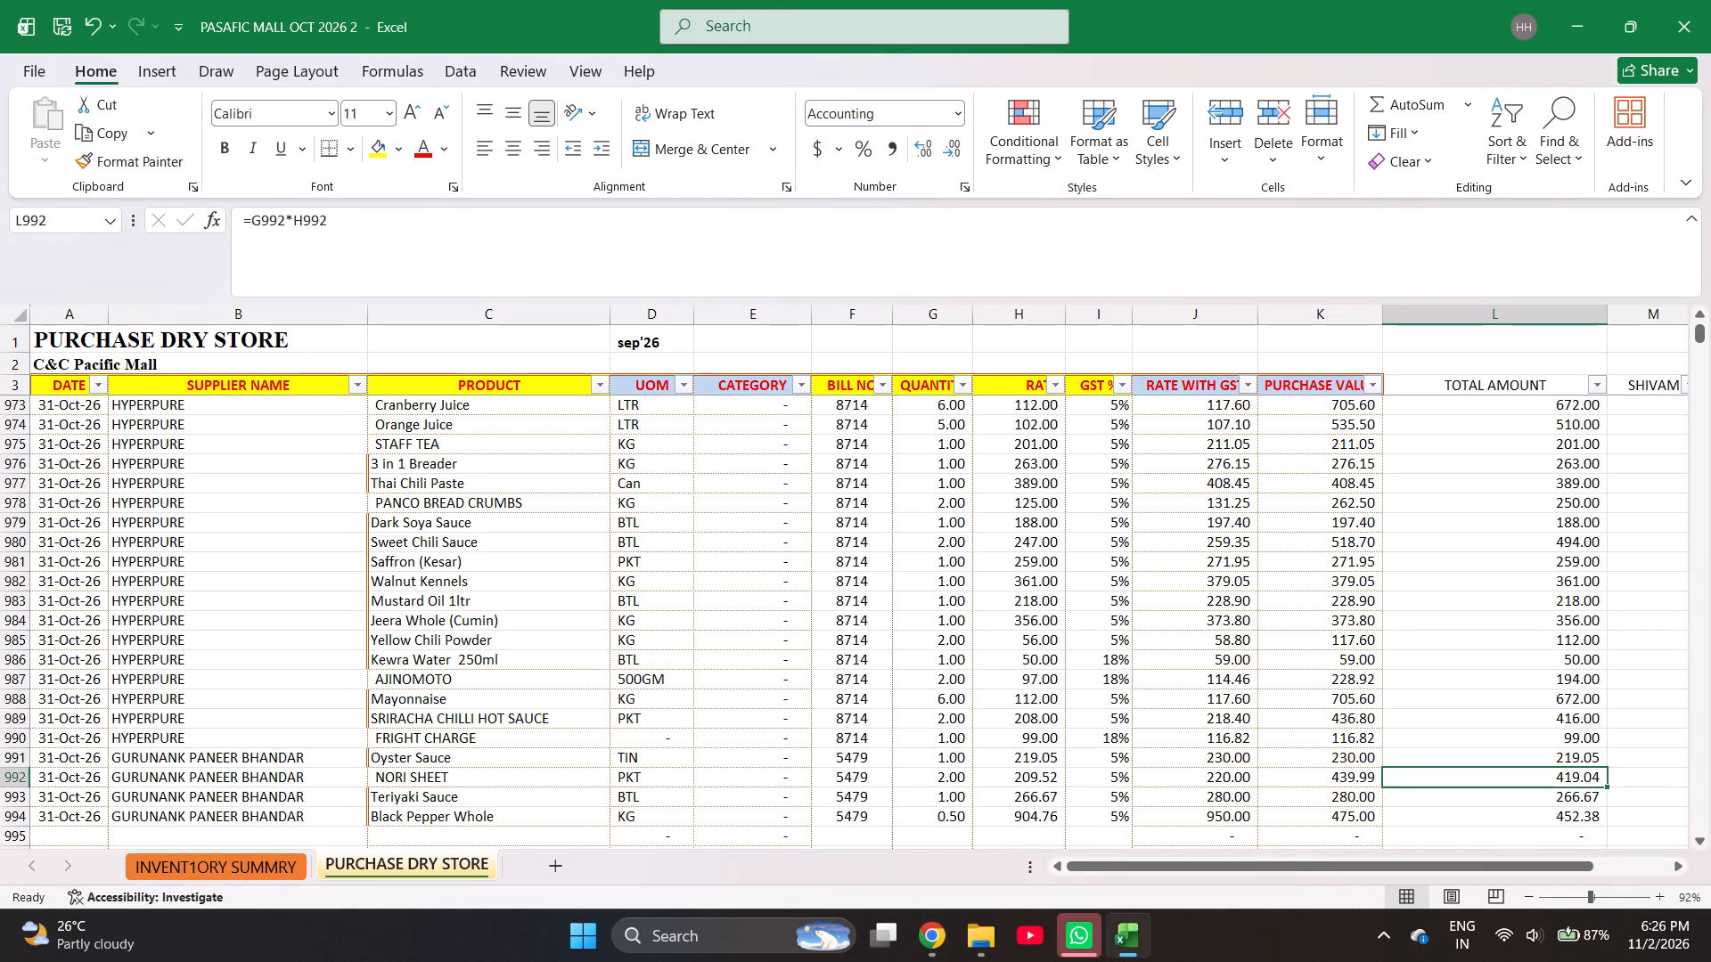
key("alt+Tab")
key("alt+Tab")
key("Down")
key("alt+Tab")
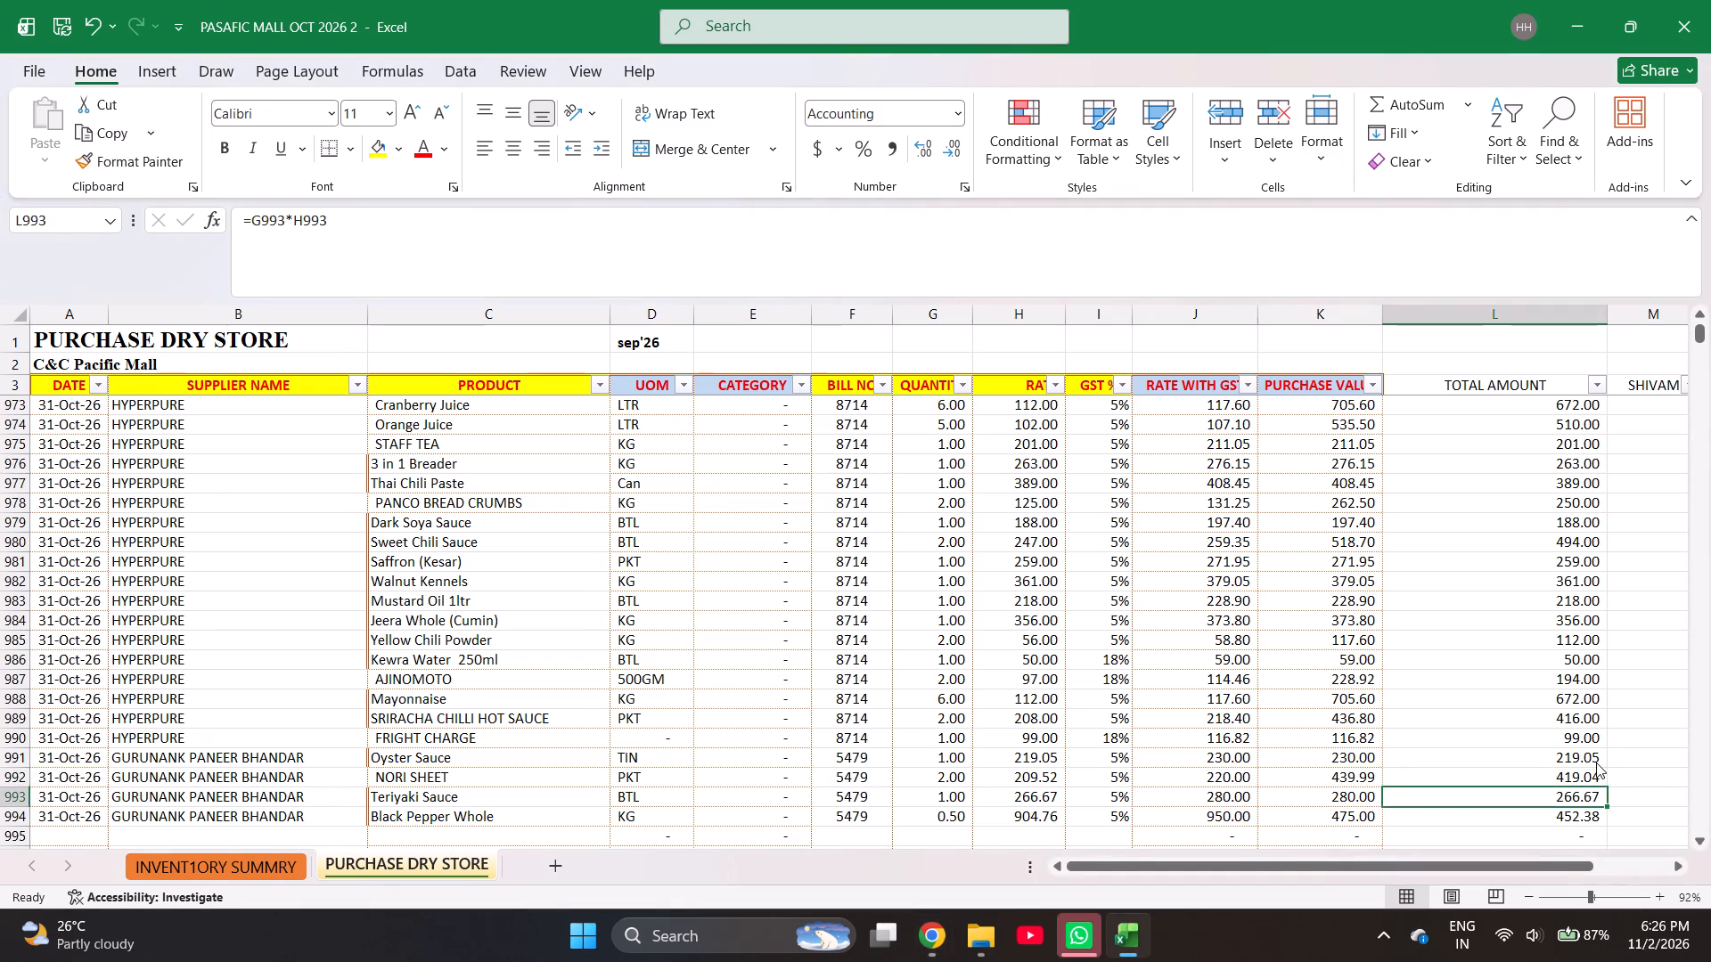
key("alt+Tab")
Check the rates and quantities of the bill 5479 rows against the GURUNANK PANEER BHANDAR invoice.
key("Left")
key("Left")
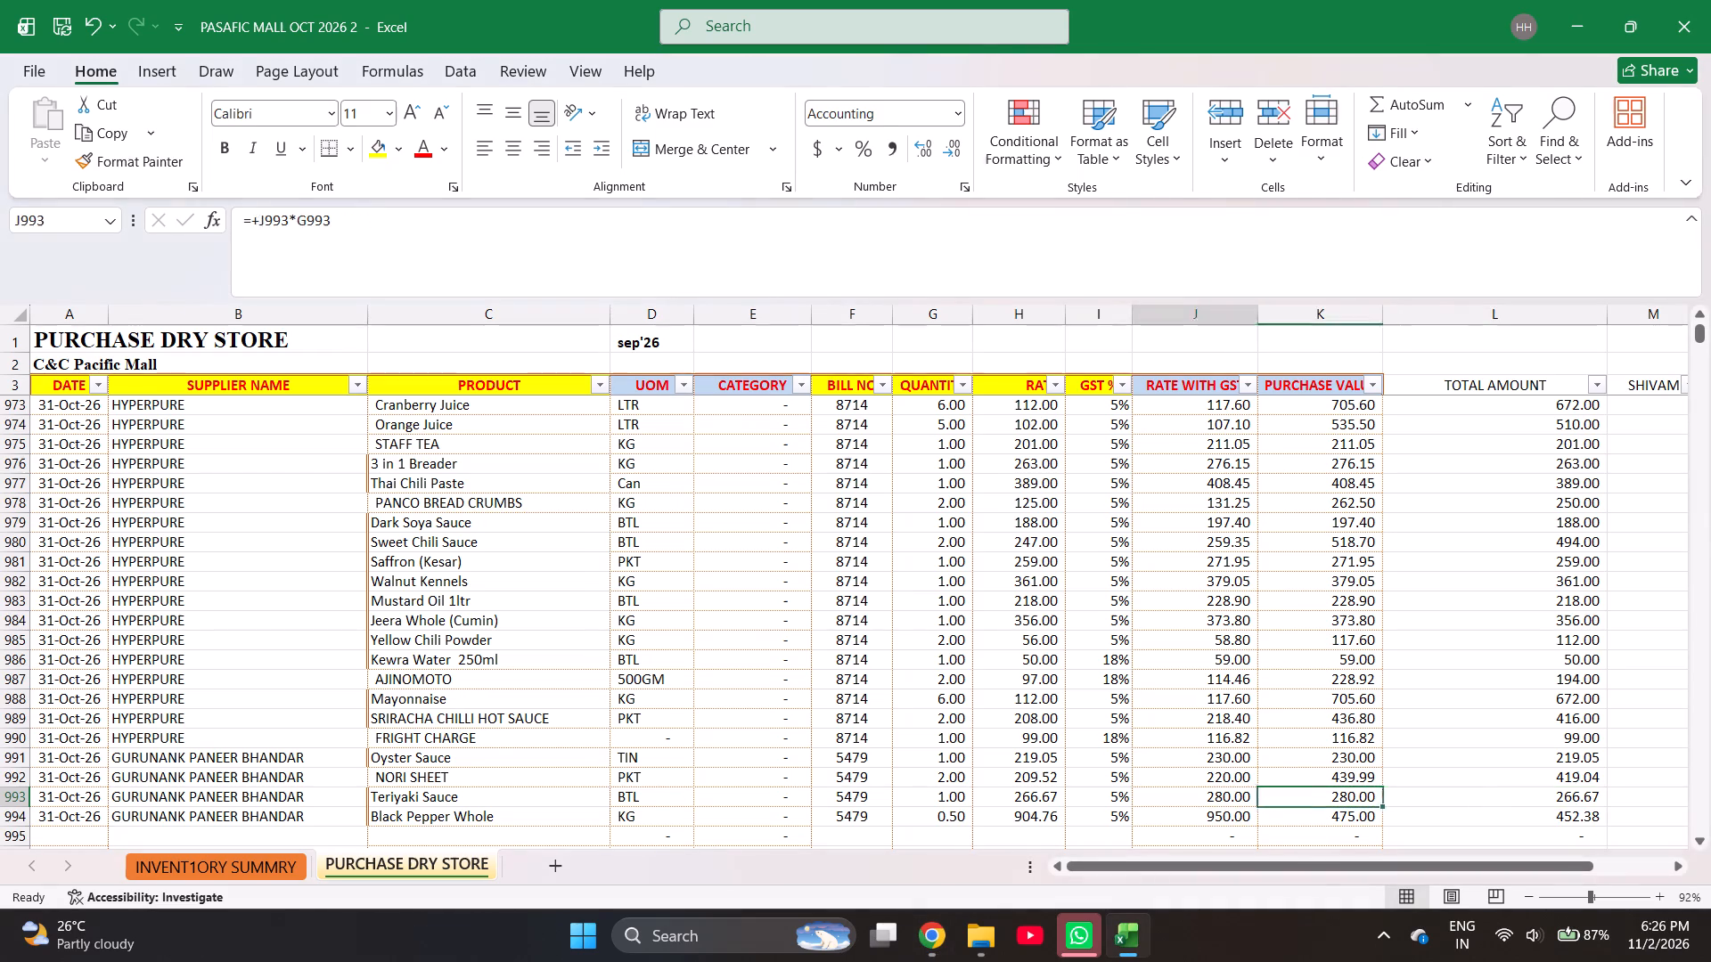
key("Left")
key("Left")
key("alt+Tab")
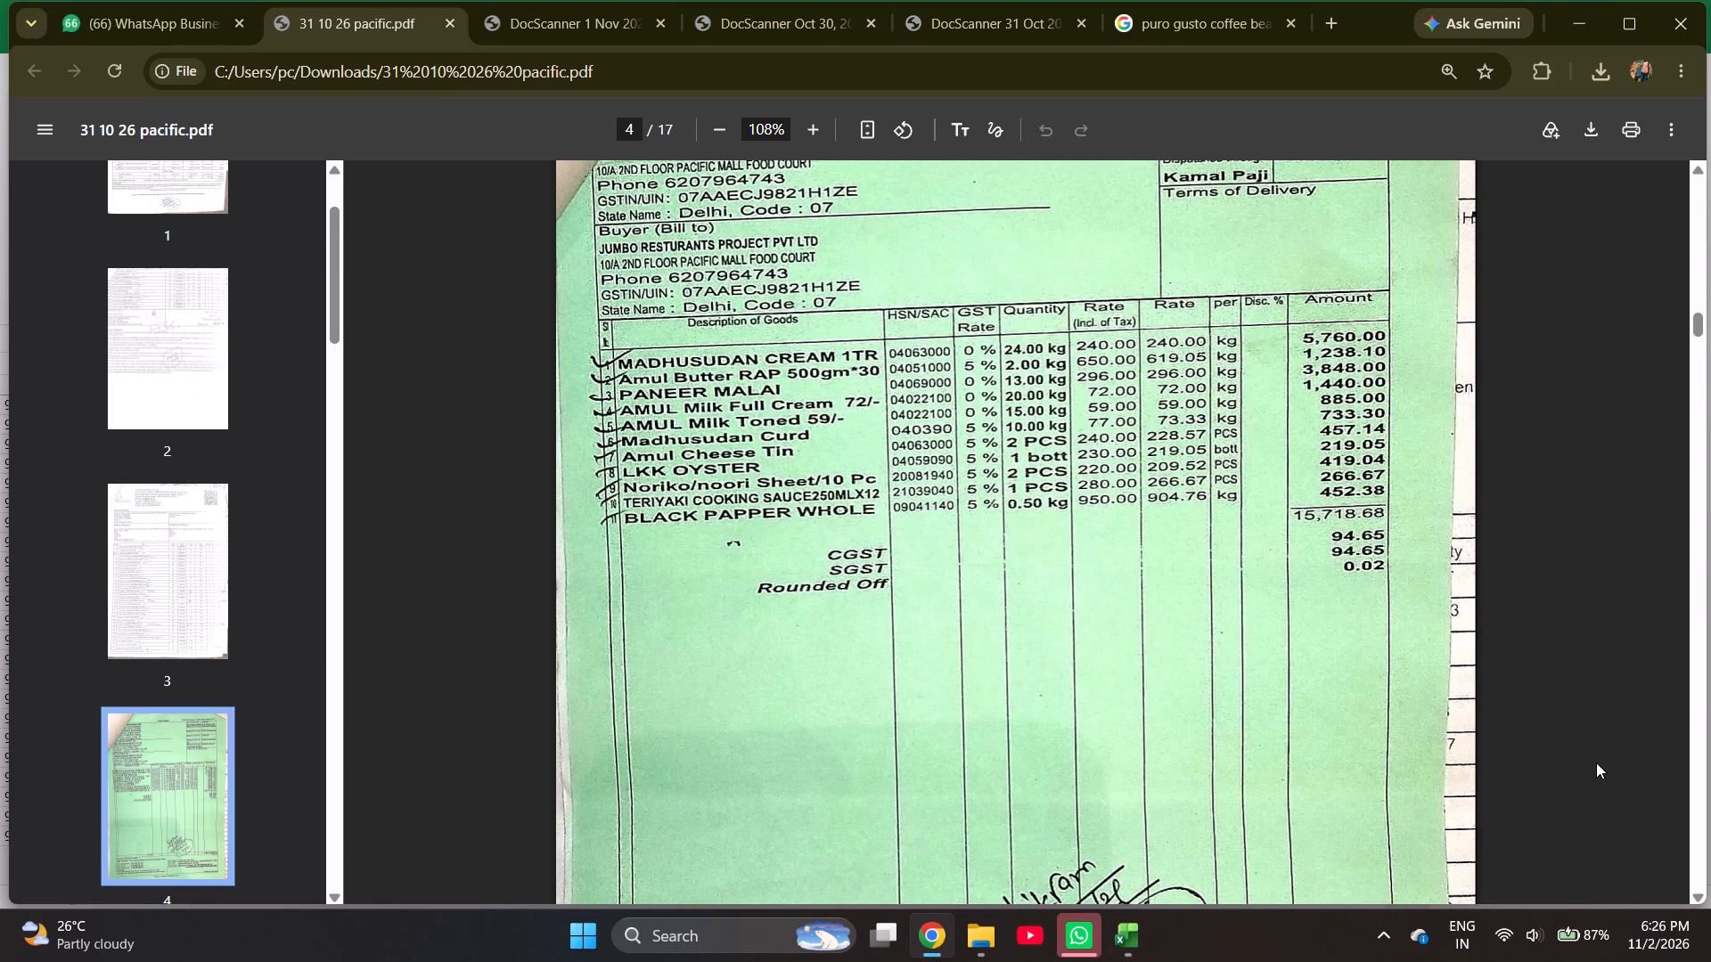
key("alt+Tab")
key("Up")
key("Up")
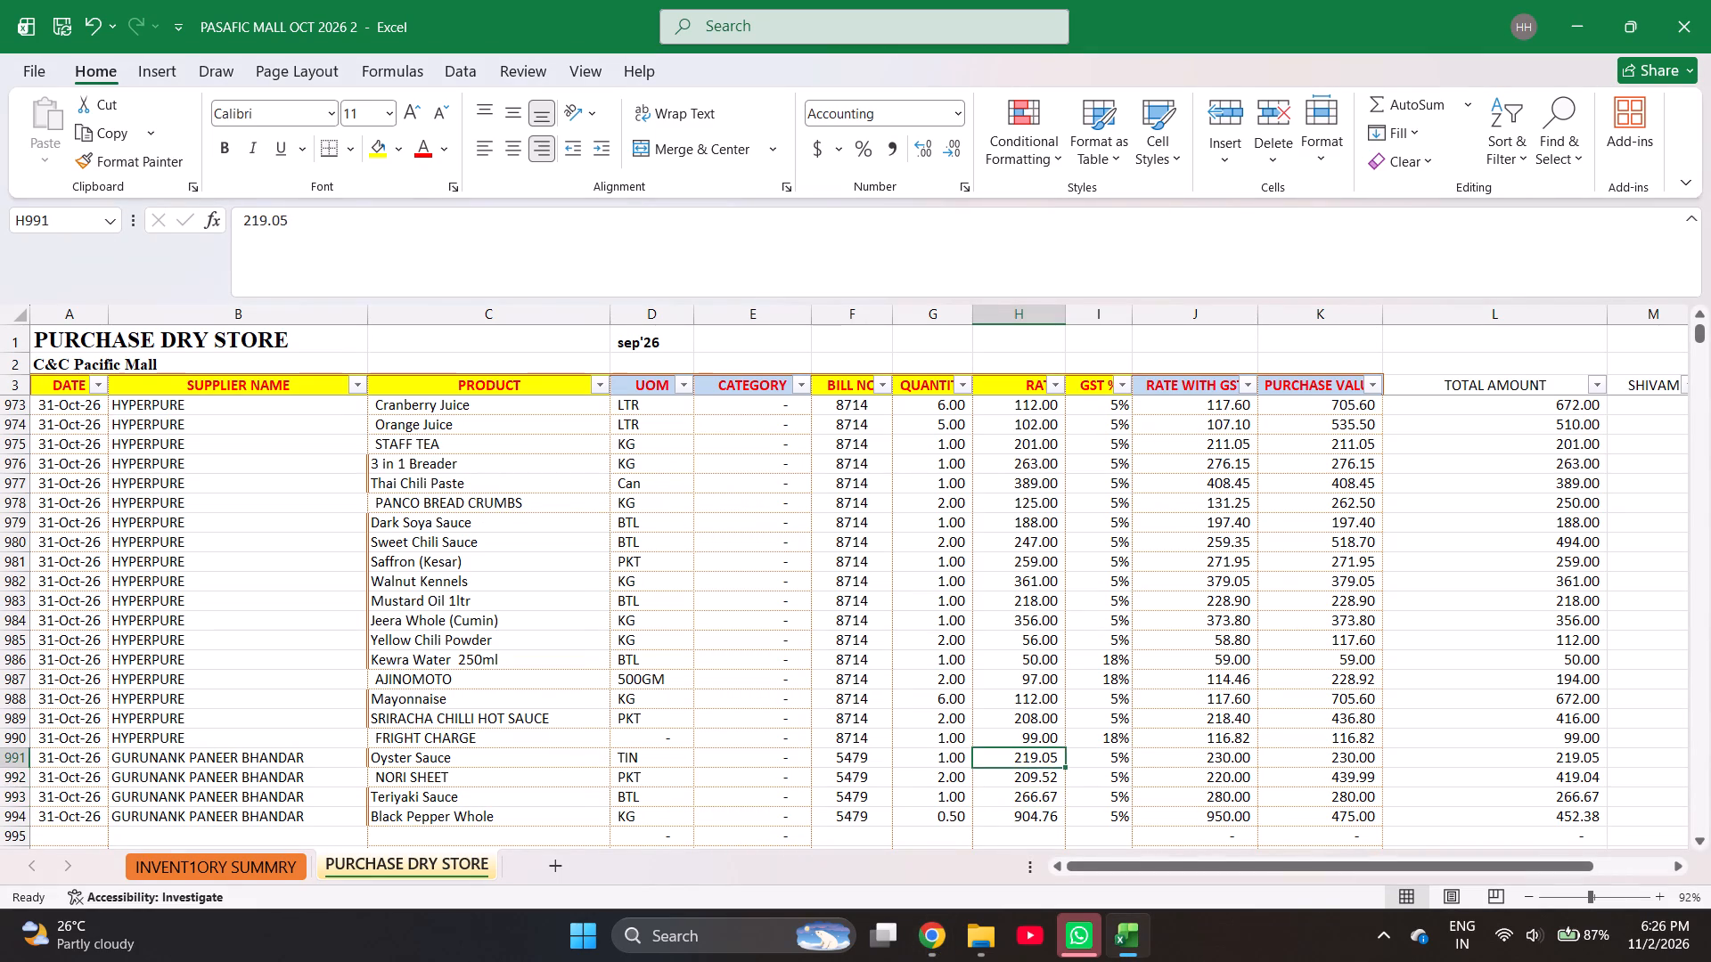
key("alt+Tab")
key("alt+Tab")
key("Left")
key("alt+Tab")
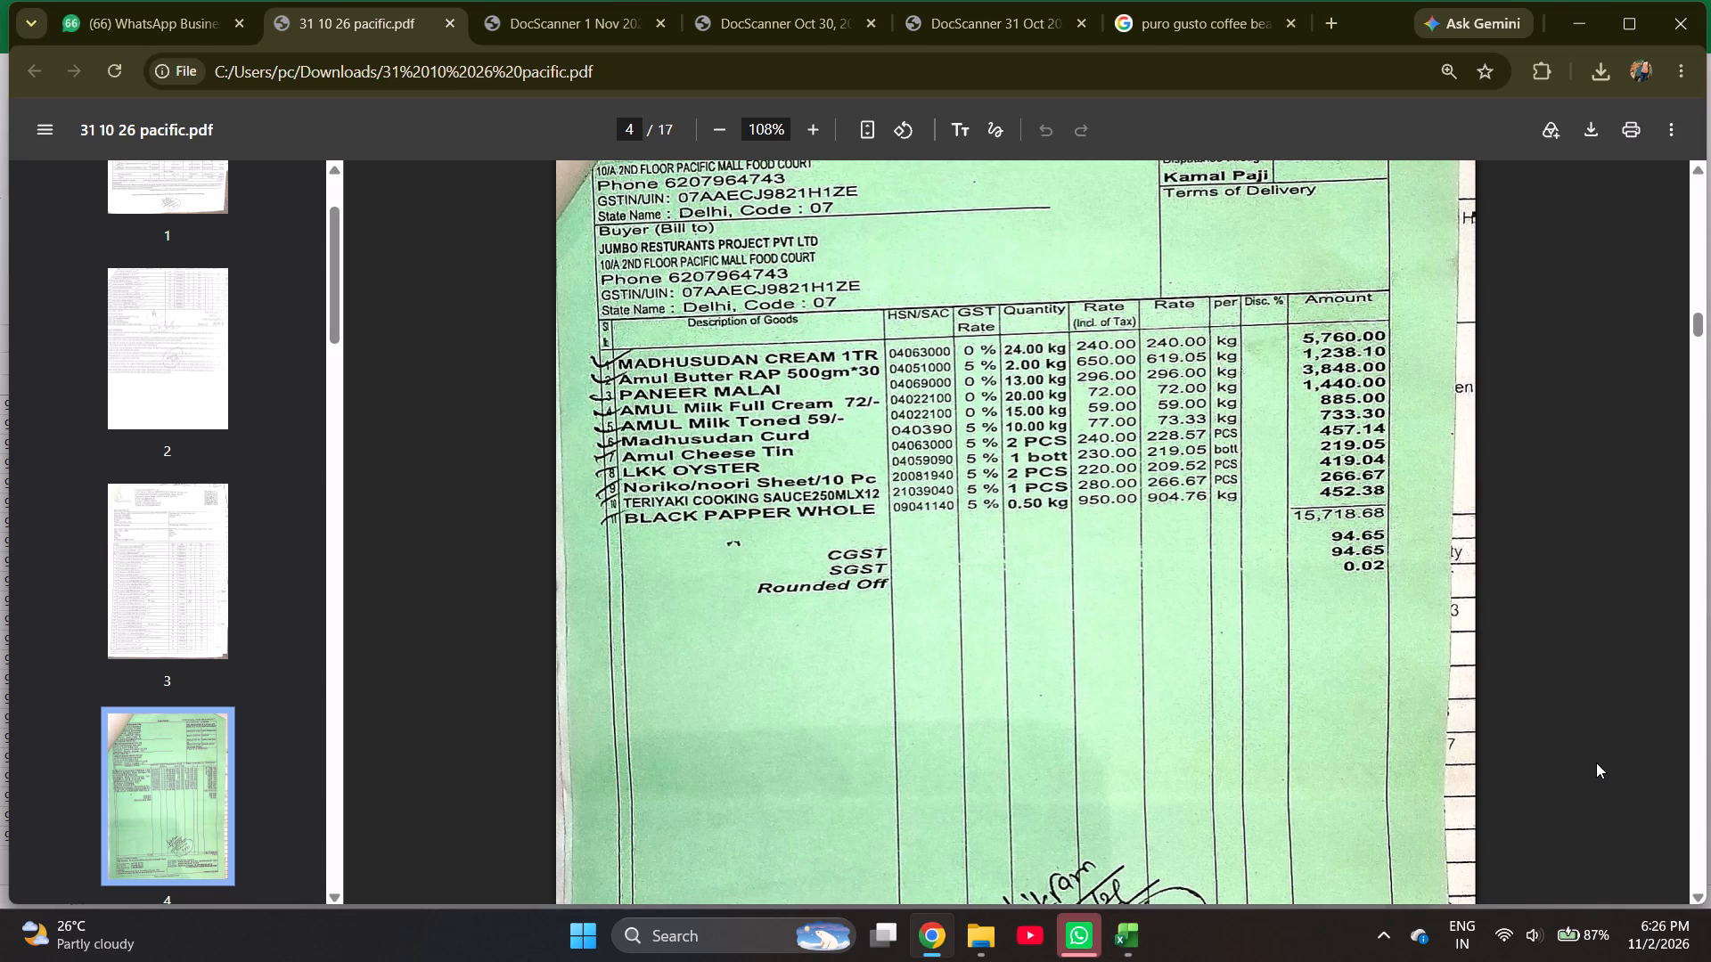
key("alt+Tab")
key("Down")
key("alt+Tab")
key("Down")
key("alt+Tab")
key("alt+Tab")
Look through the bills after page 4 of the 31 10 26 pacific PDF for the next dry store invoice.
key("Right")
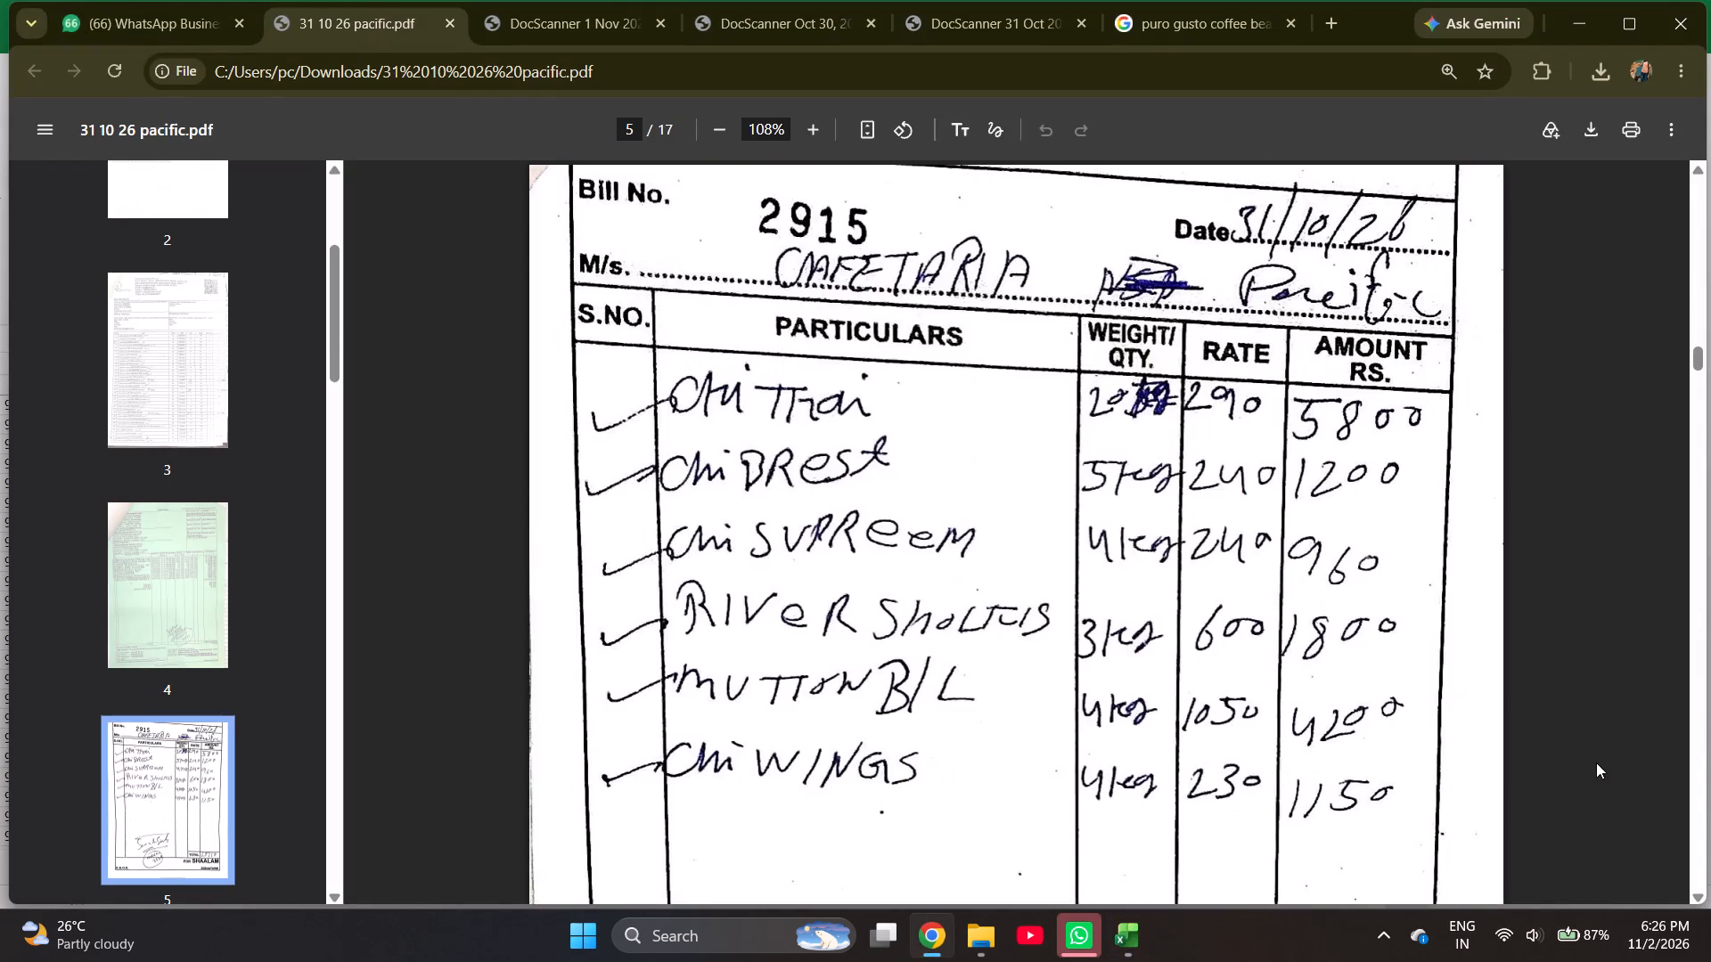
key("Right")
key("Right")
key("Right")
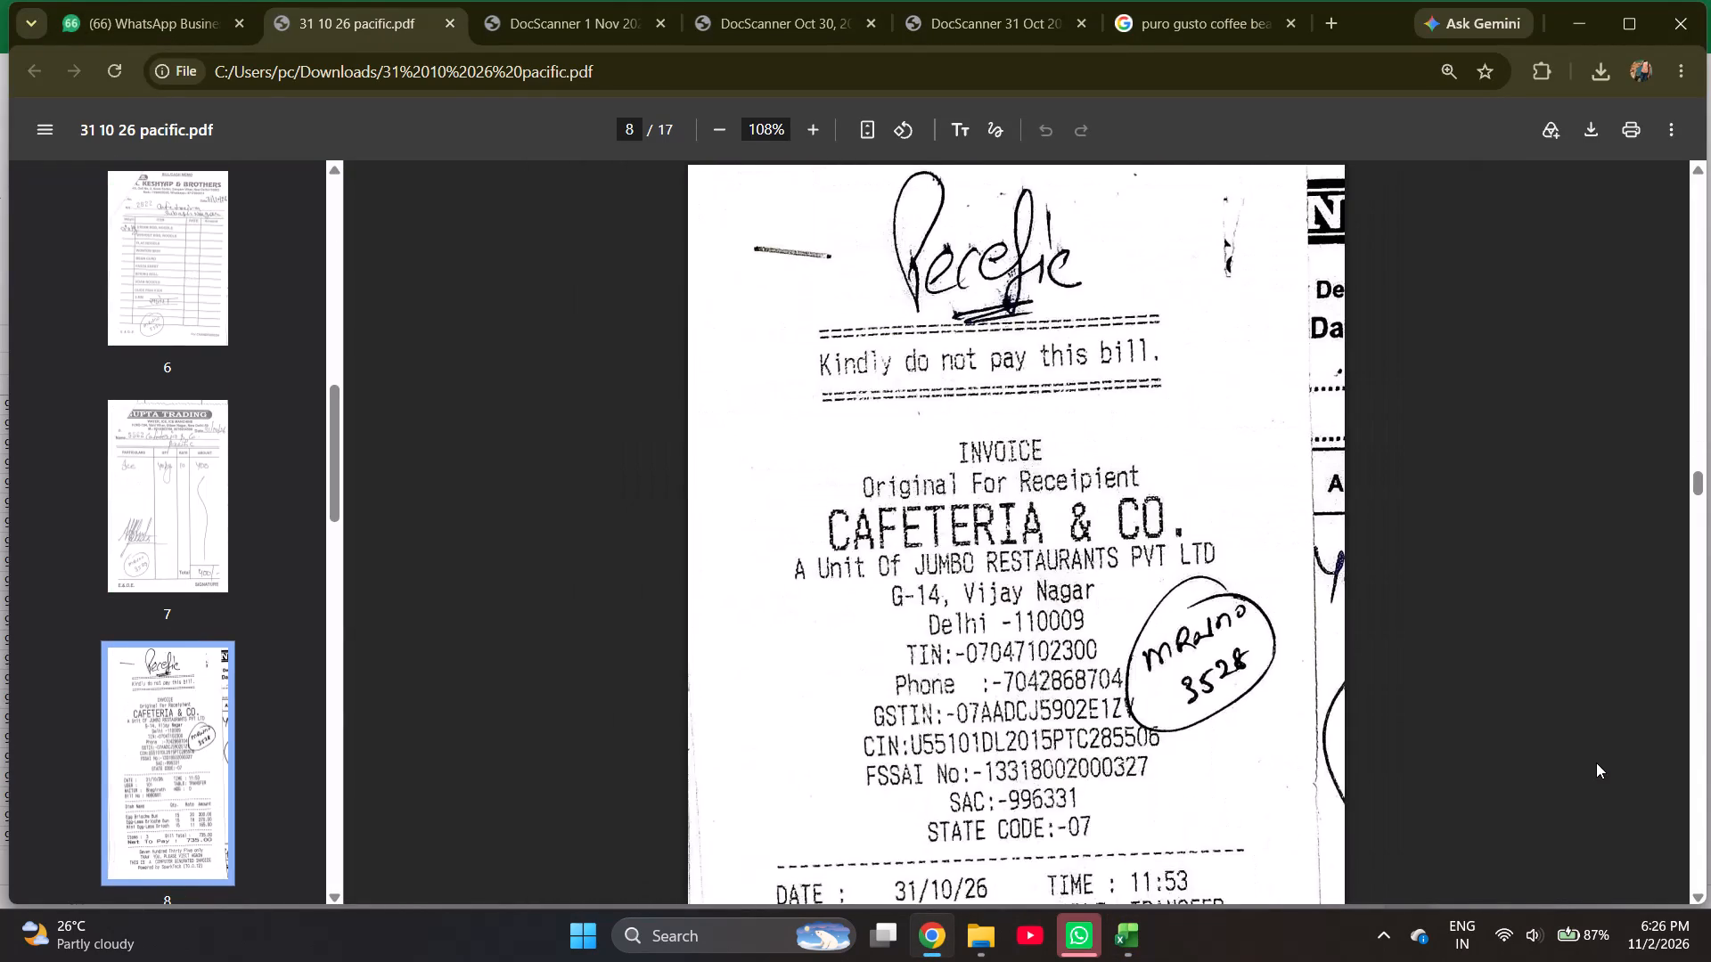
key("Down")
key("Down")
key("Down")
key("Down")
key("Down")
key("Down")
key("Down")
key("Down")
key("Down")
key("Down")
key("Down")
key("Down")
key("Down")
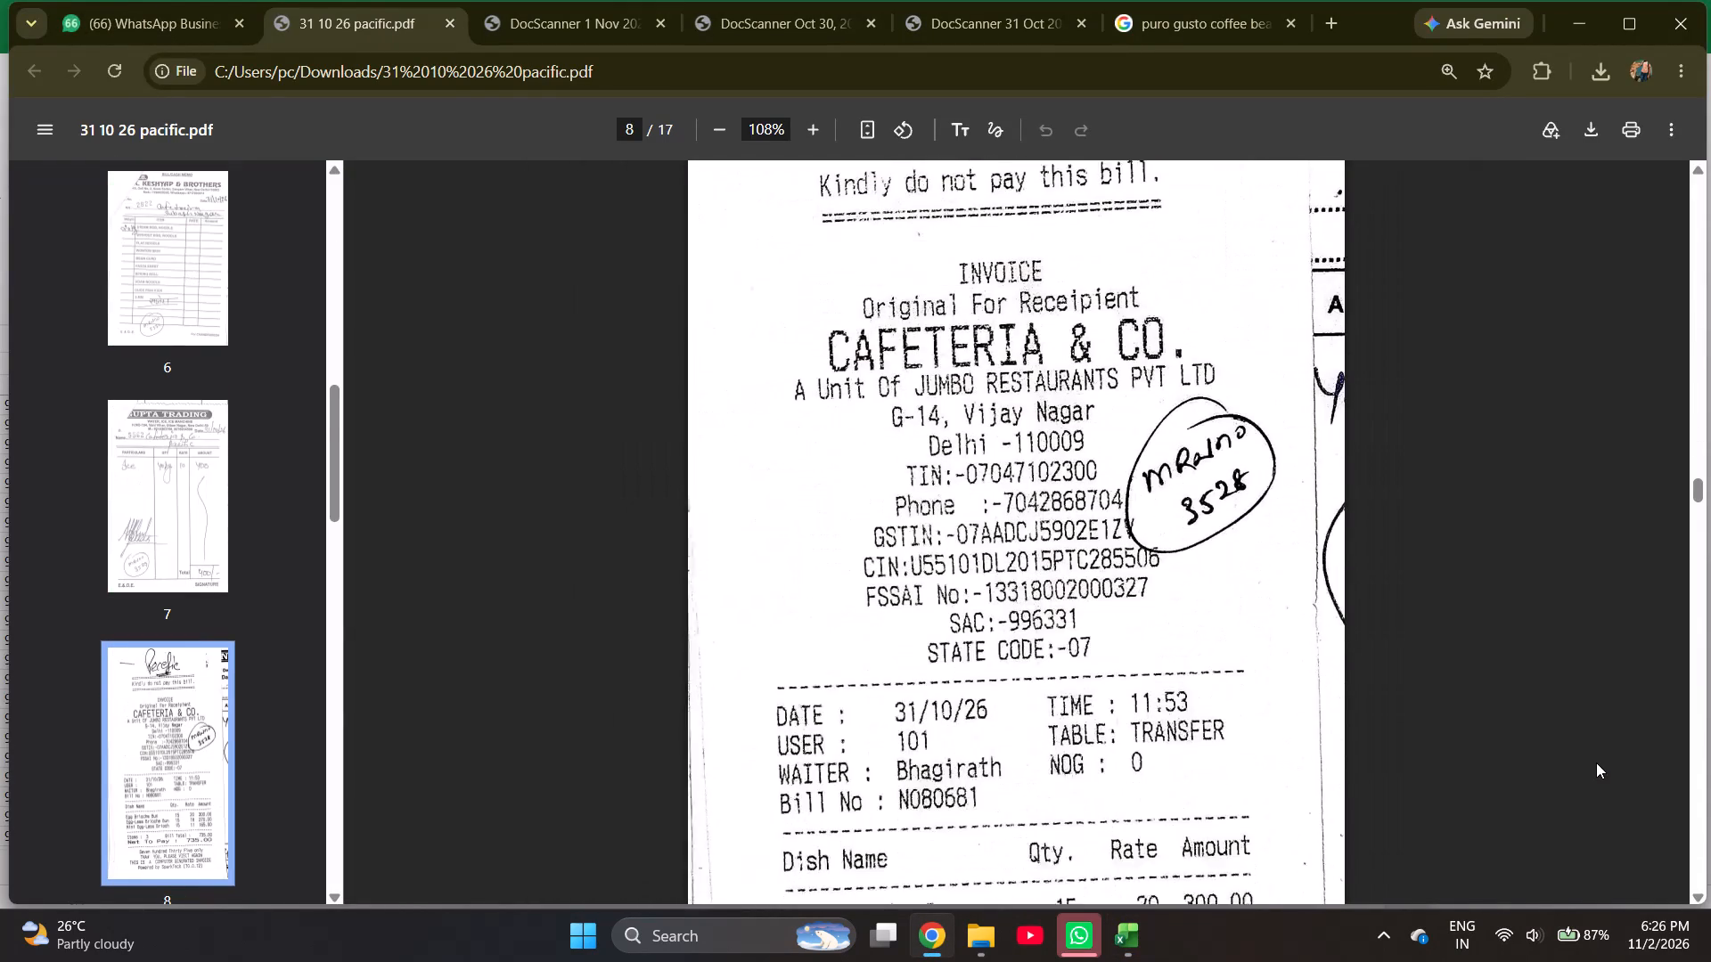
key("Right")
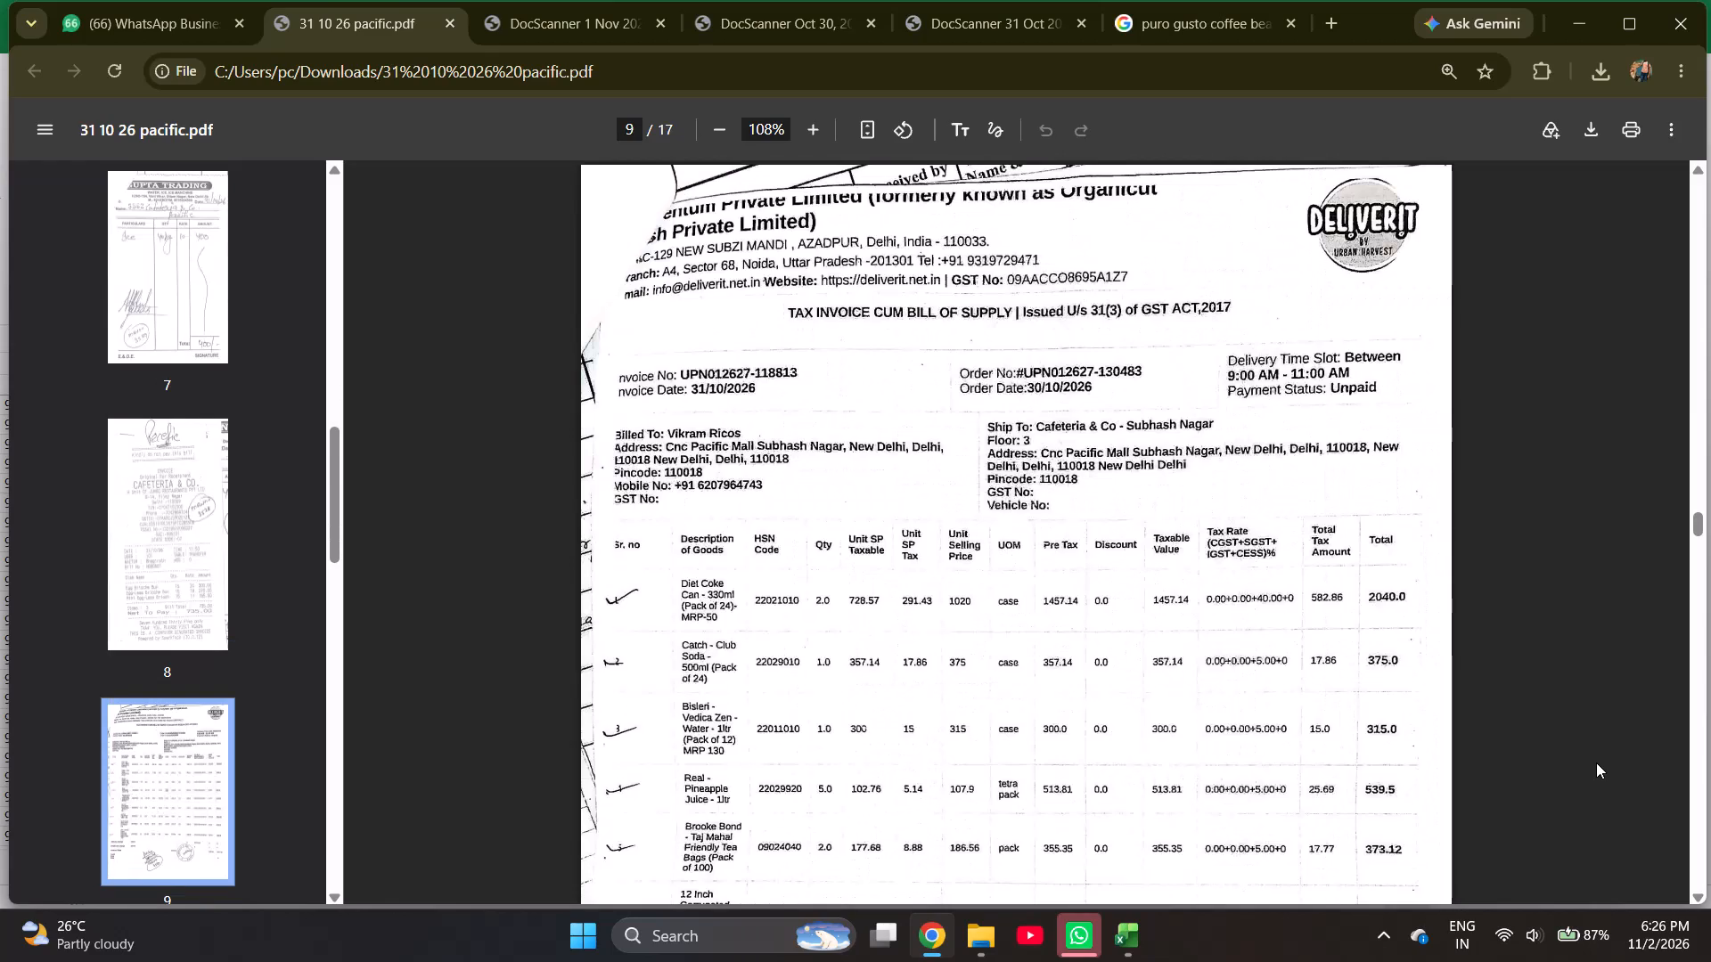
key("alt+Tab")
key("alt+Tab")
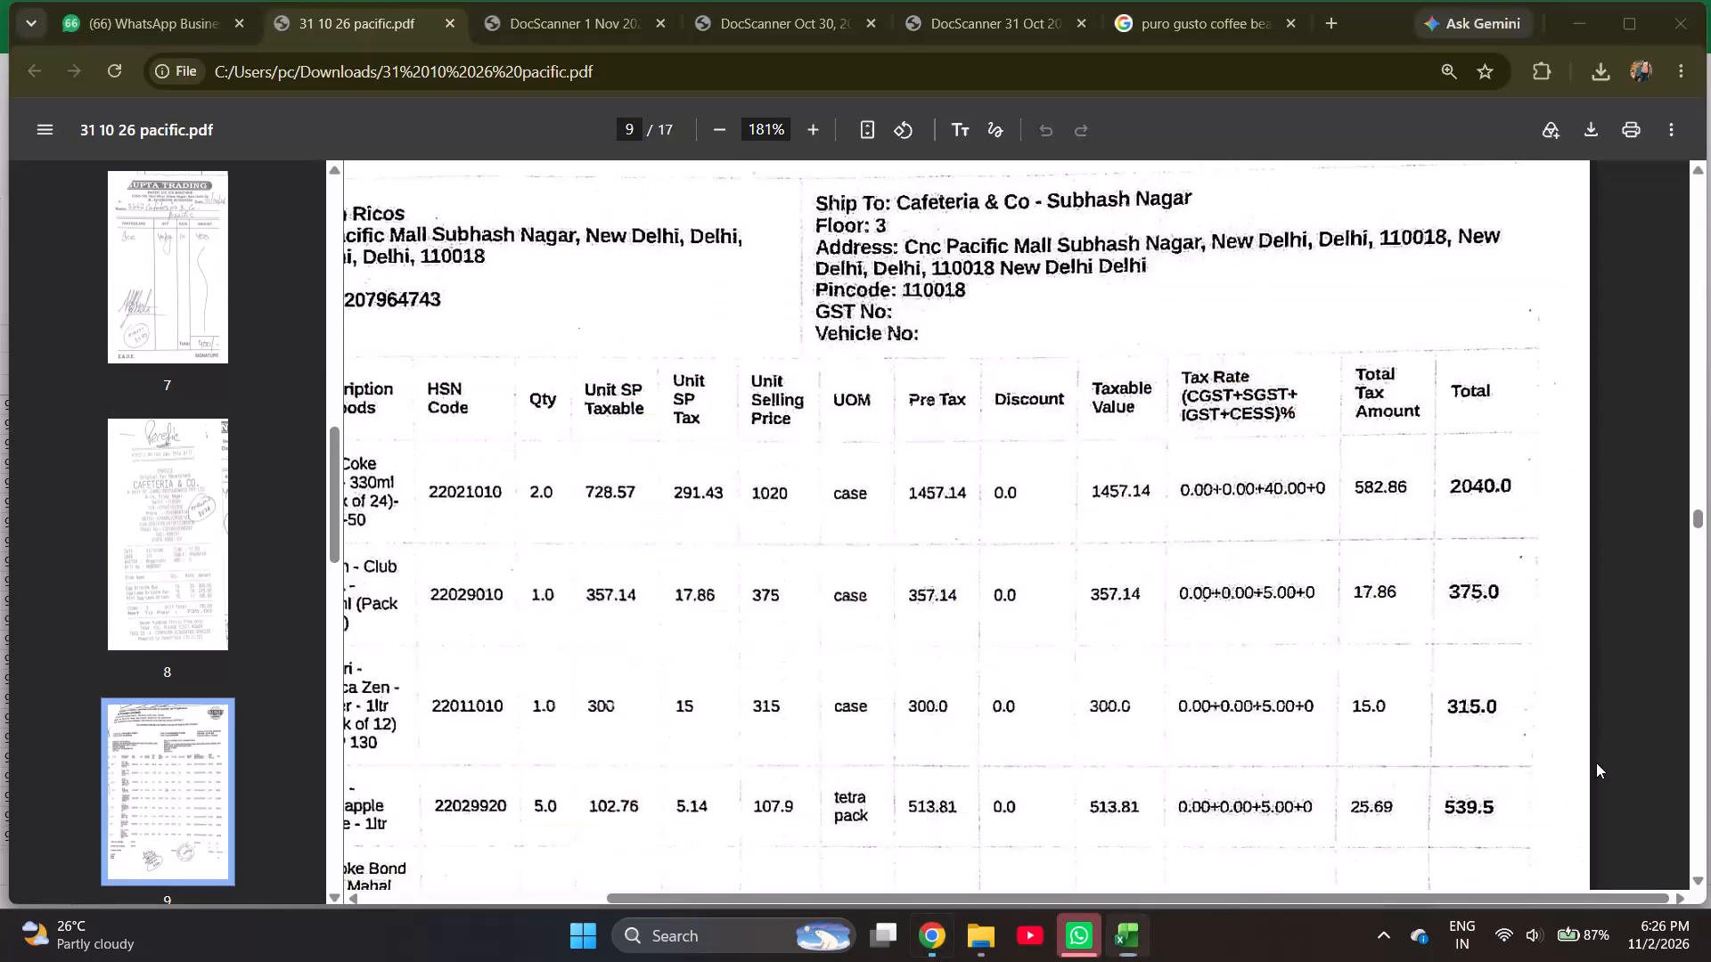
Start the next invoice in row 995 with the date 31-Oct-26 and supplier DELIVERIT.
key("alt+Tab")
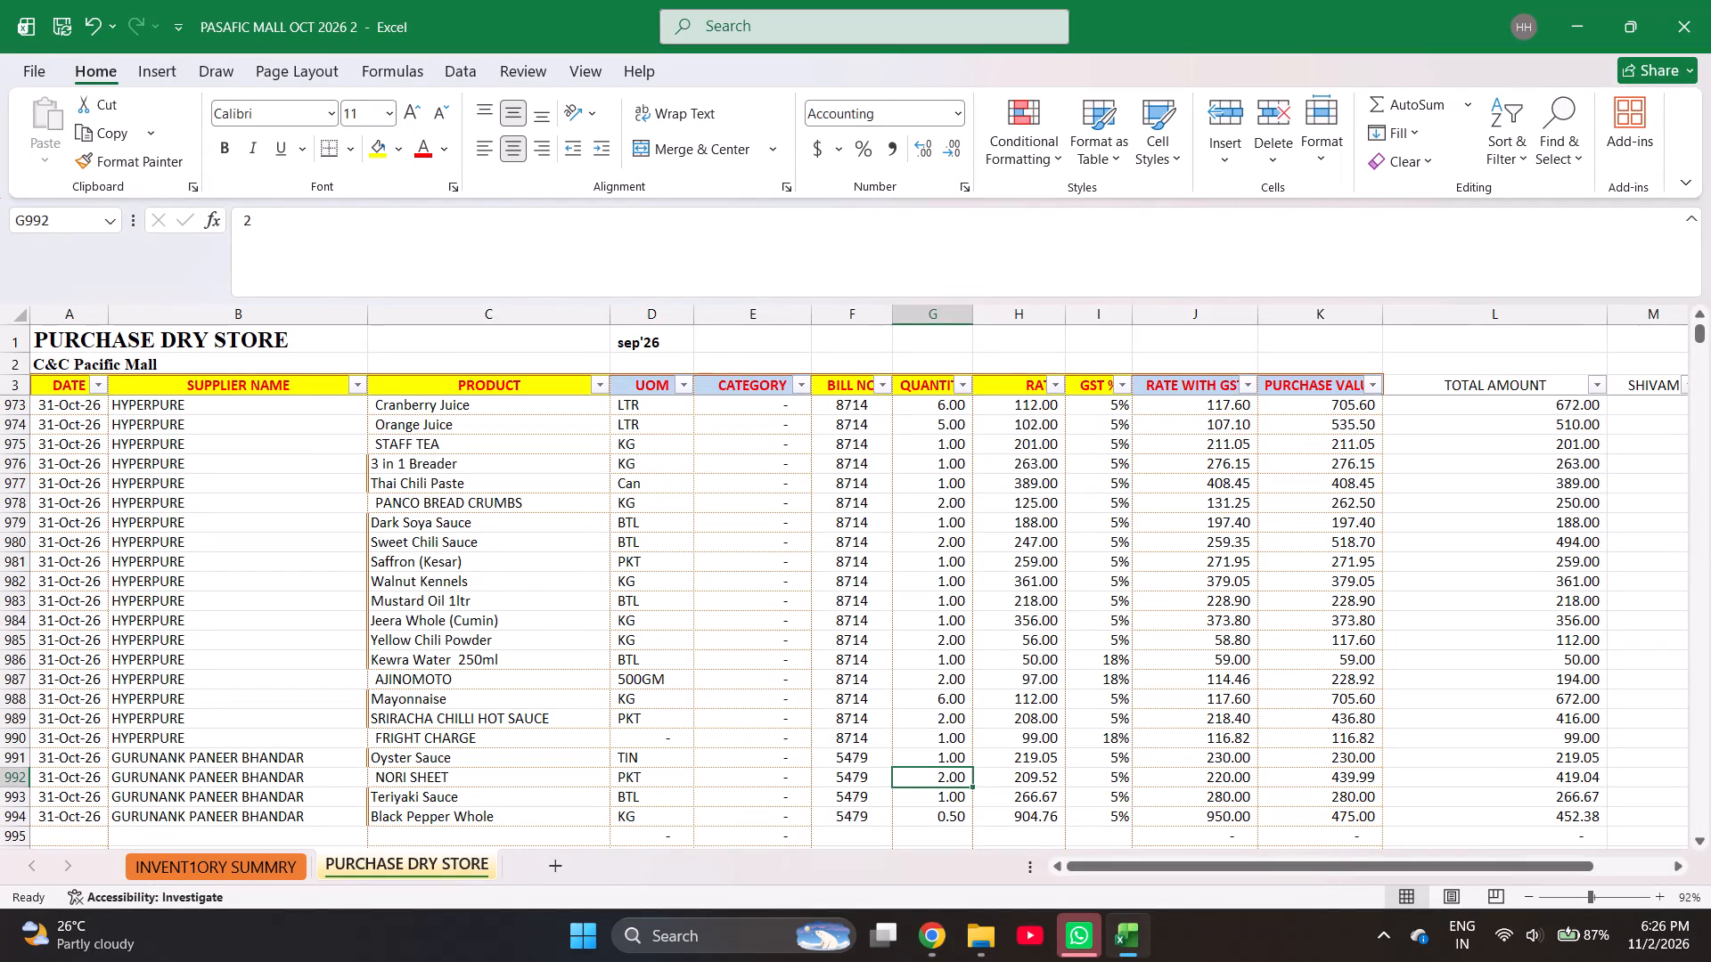
key("ctrl+Left")
key("Down")
key("Down")
key("Down")
key("alt+Tab")
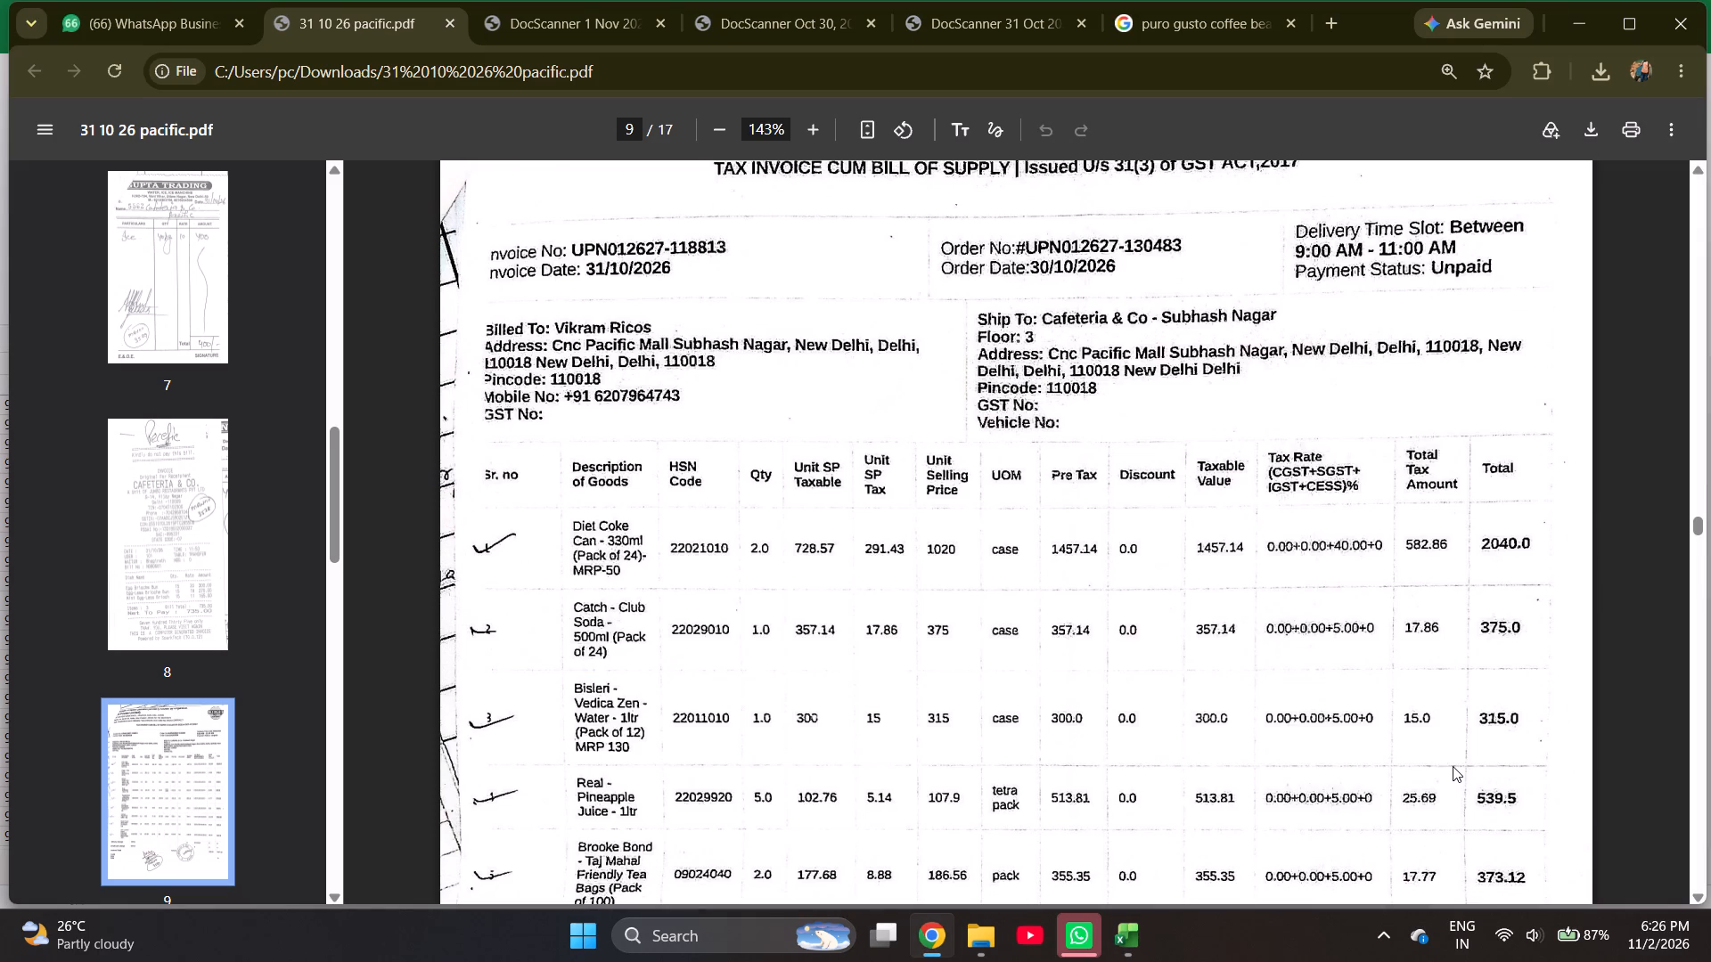
scroll(1453, 766, "up", 1)
key("alt+Tab")
key("ctrl+d")
key("Right")
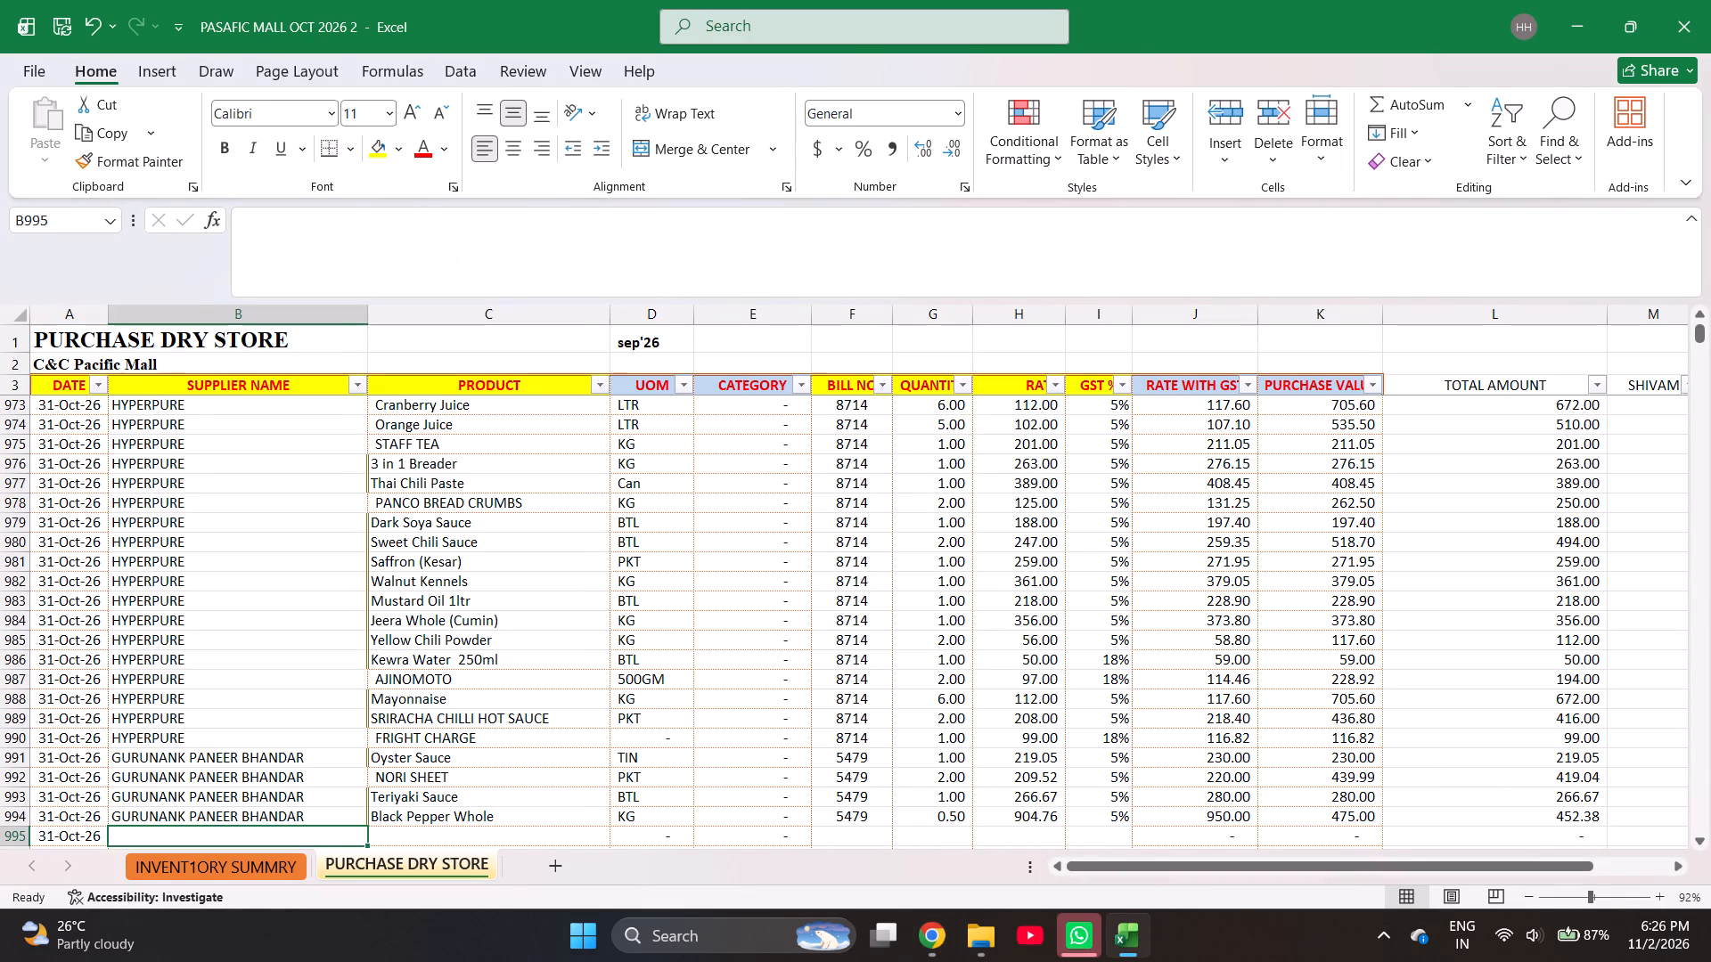
type("de")
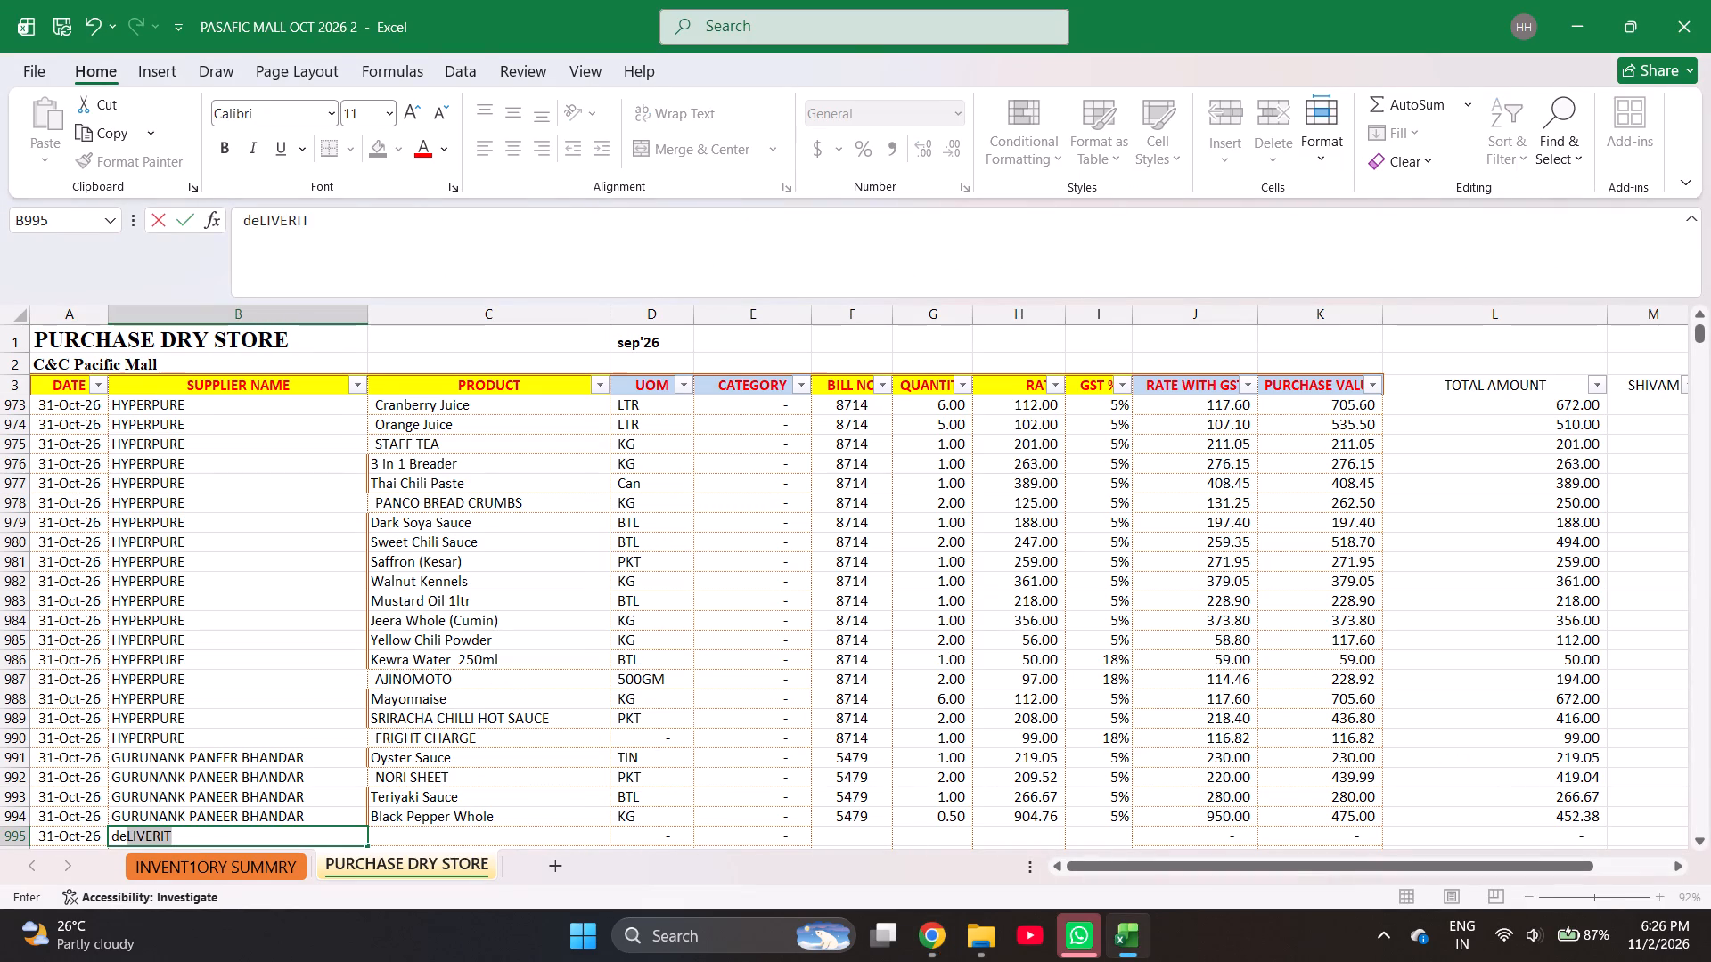
key("Right")
Enter DIET COKE as the product in row 995 from the DELIVERIT invoice.
key("alt+Tab")
key("alt+Tab")
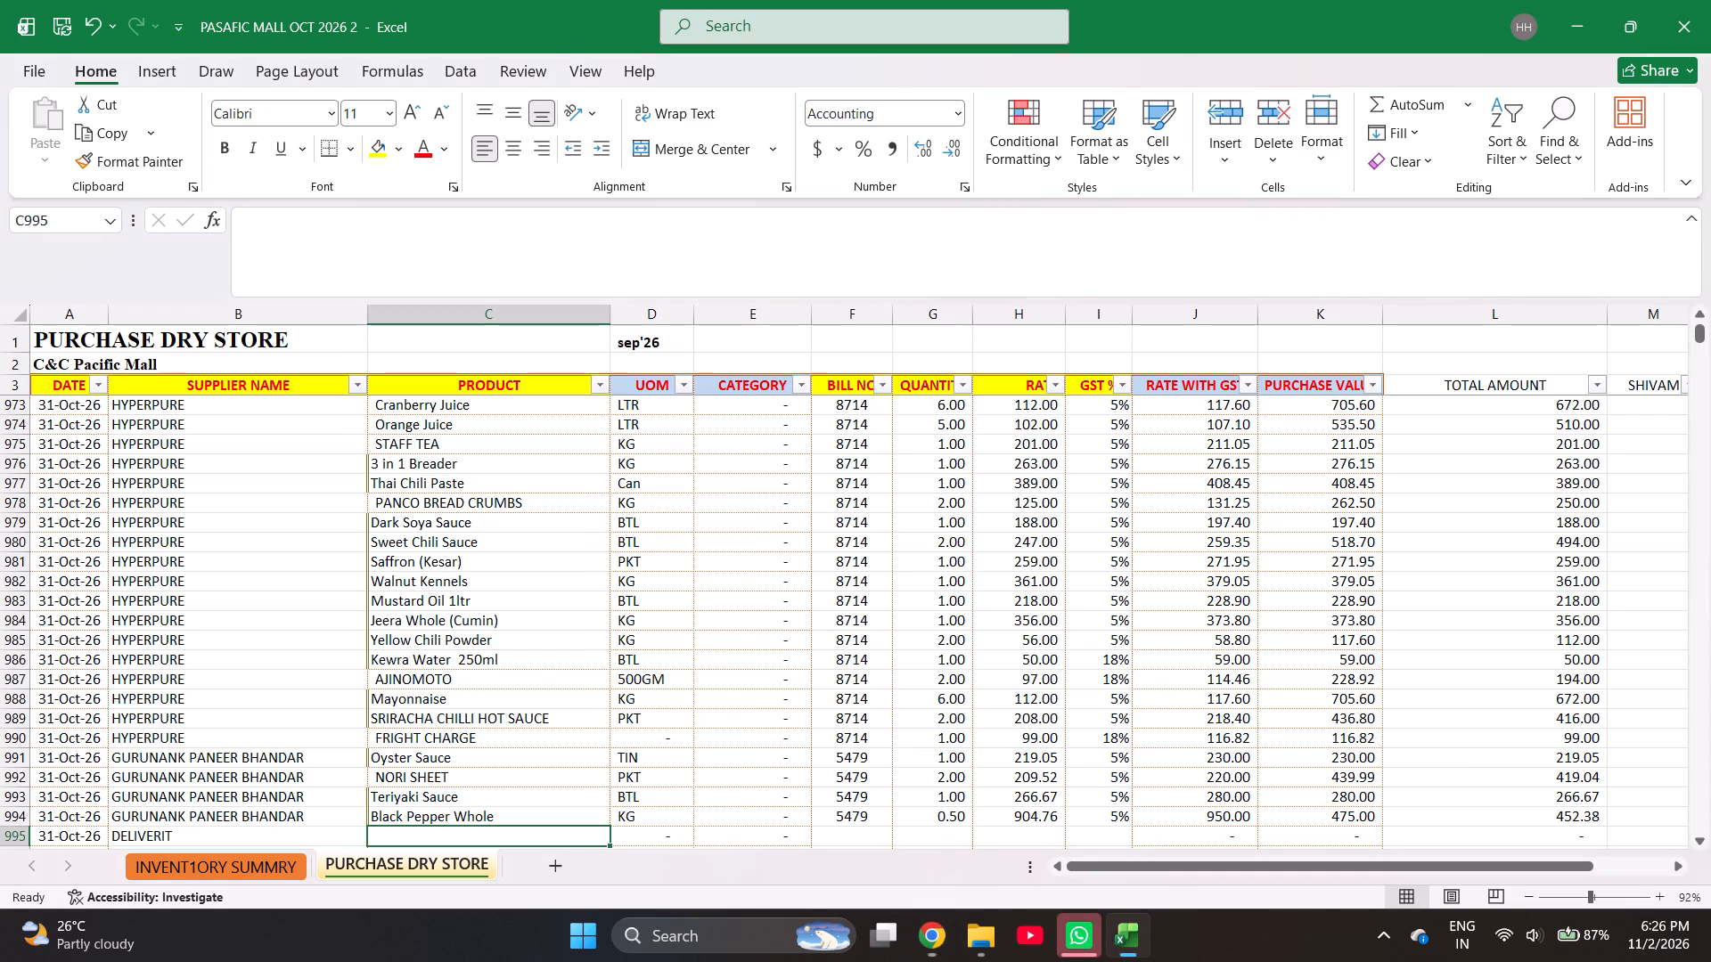
type("dietr")
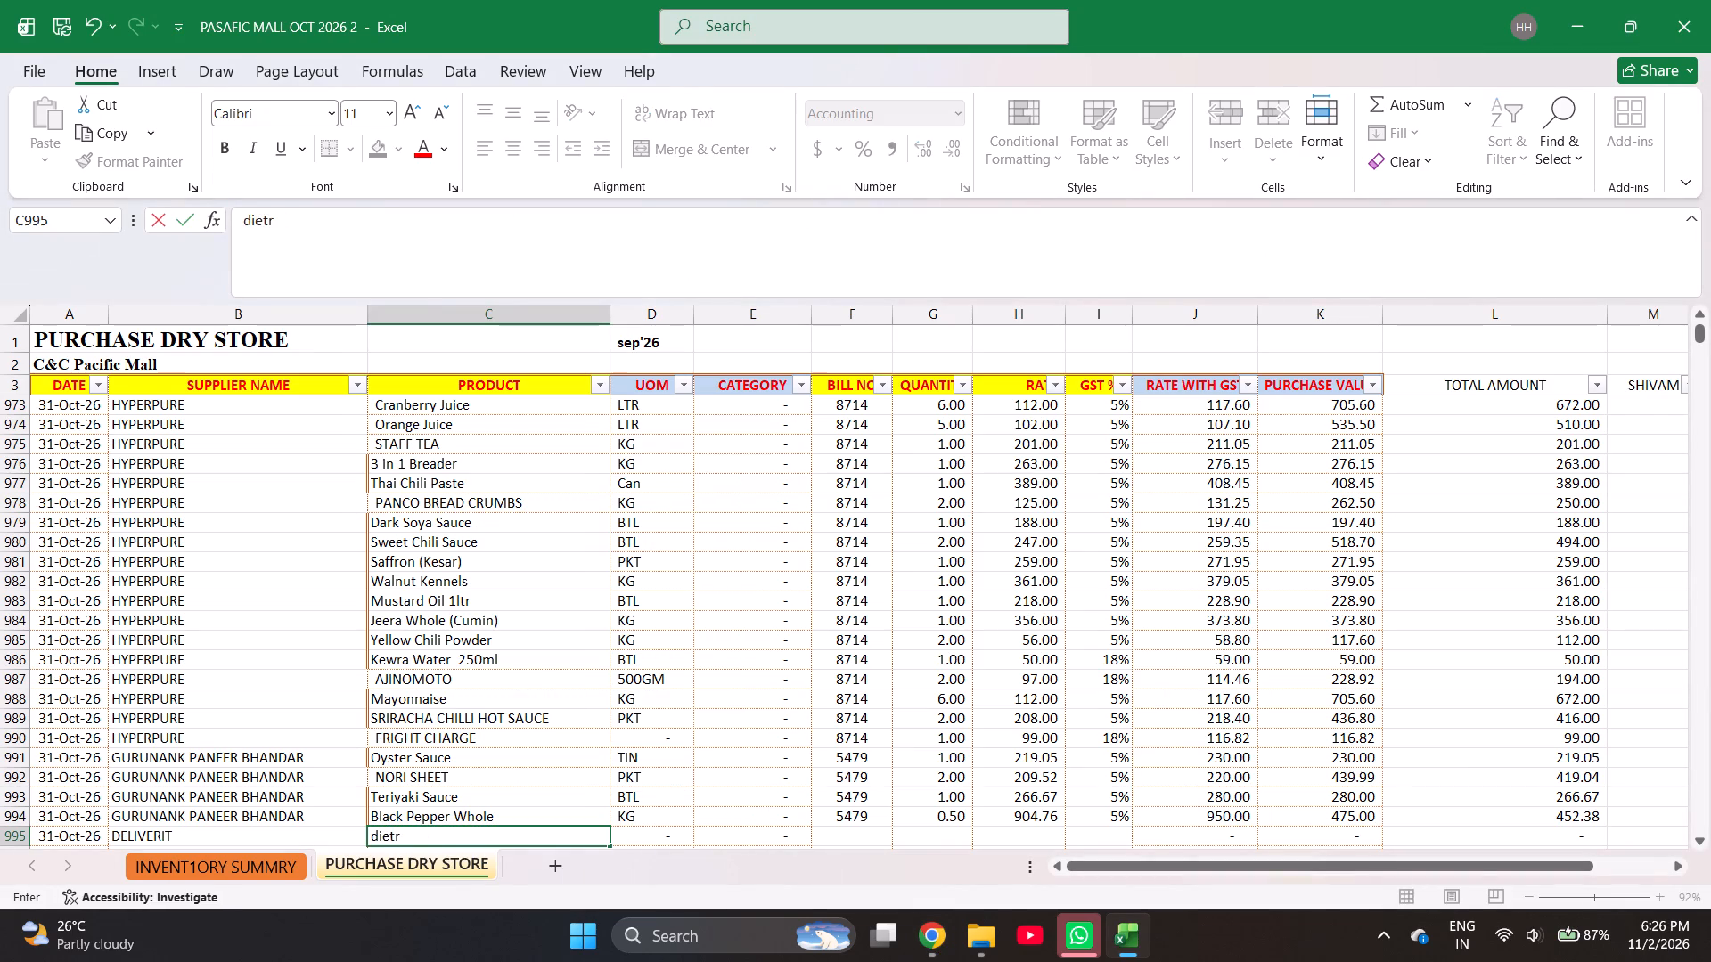
key("BackSpace")
key("space")
key("Return")
Find the soda item in the inventory summary sheet and copy SODA 500ML as the product in row 996.
key("alt+Tab")
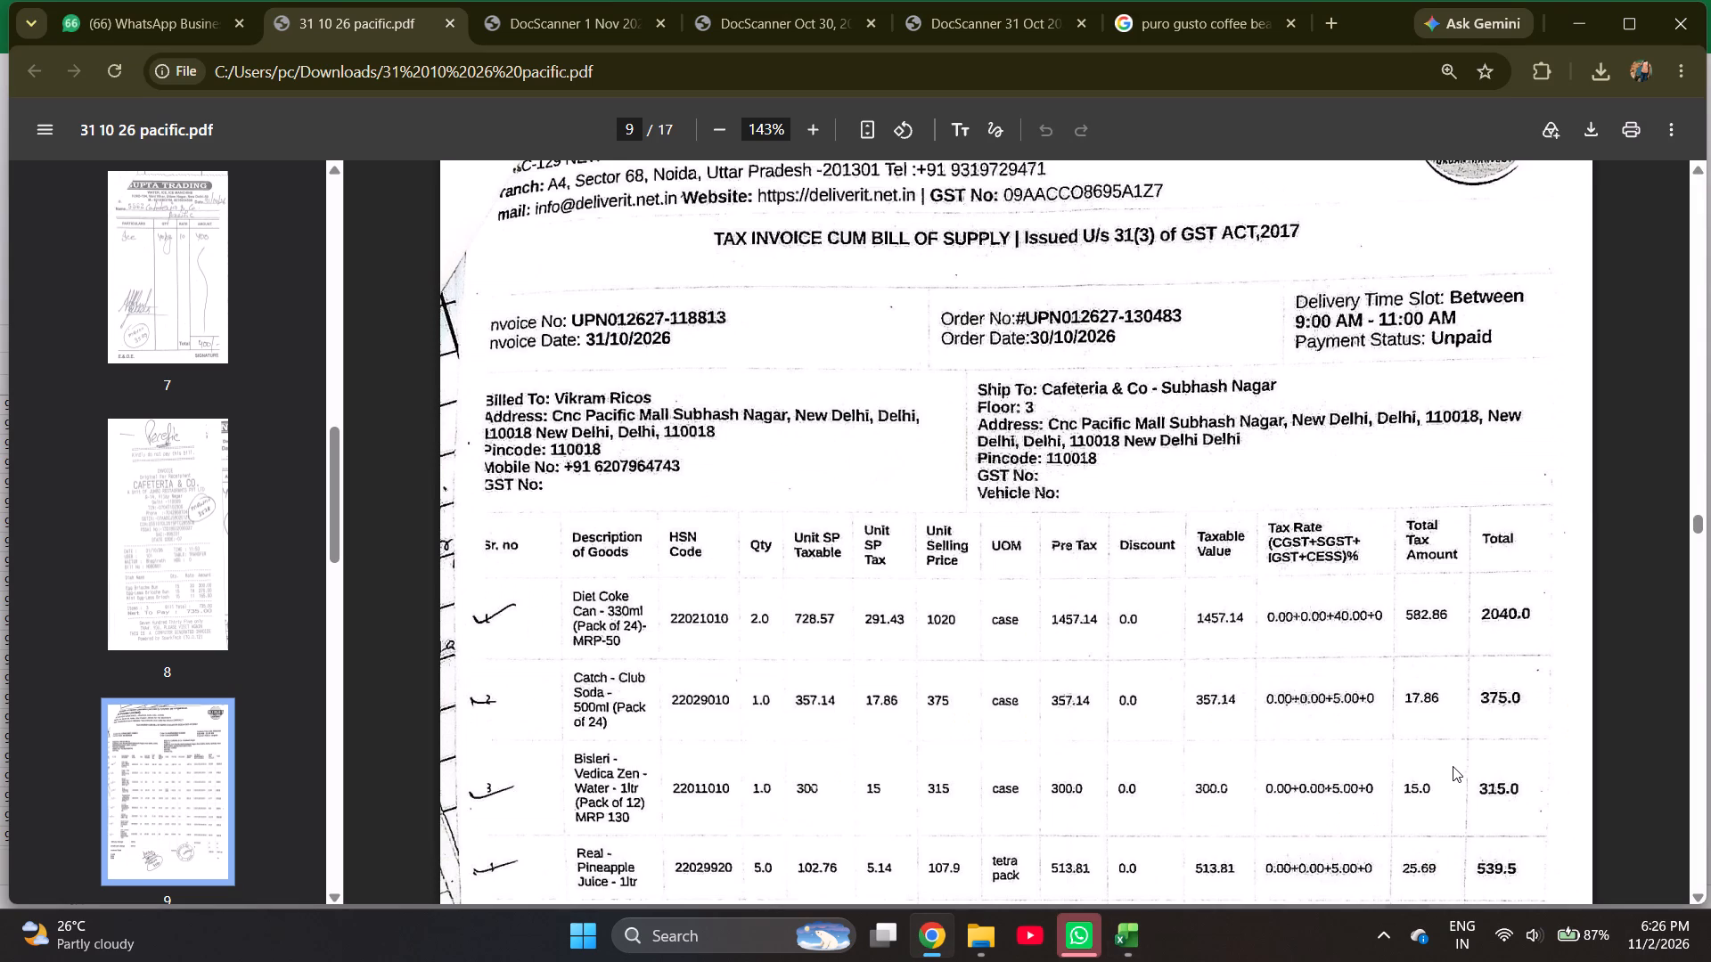
key("alt+Tab")
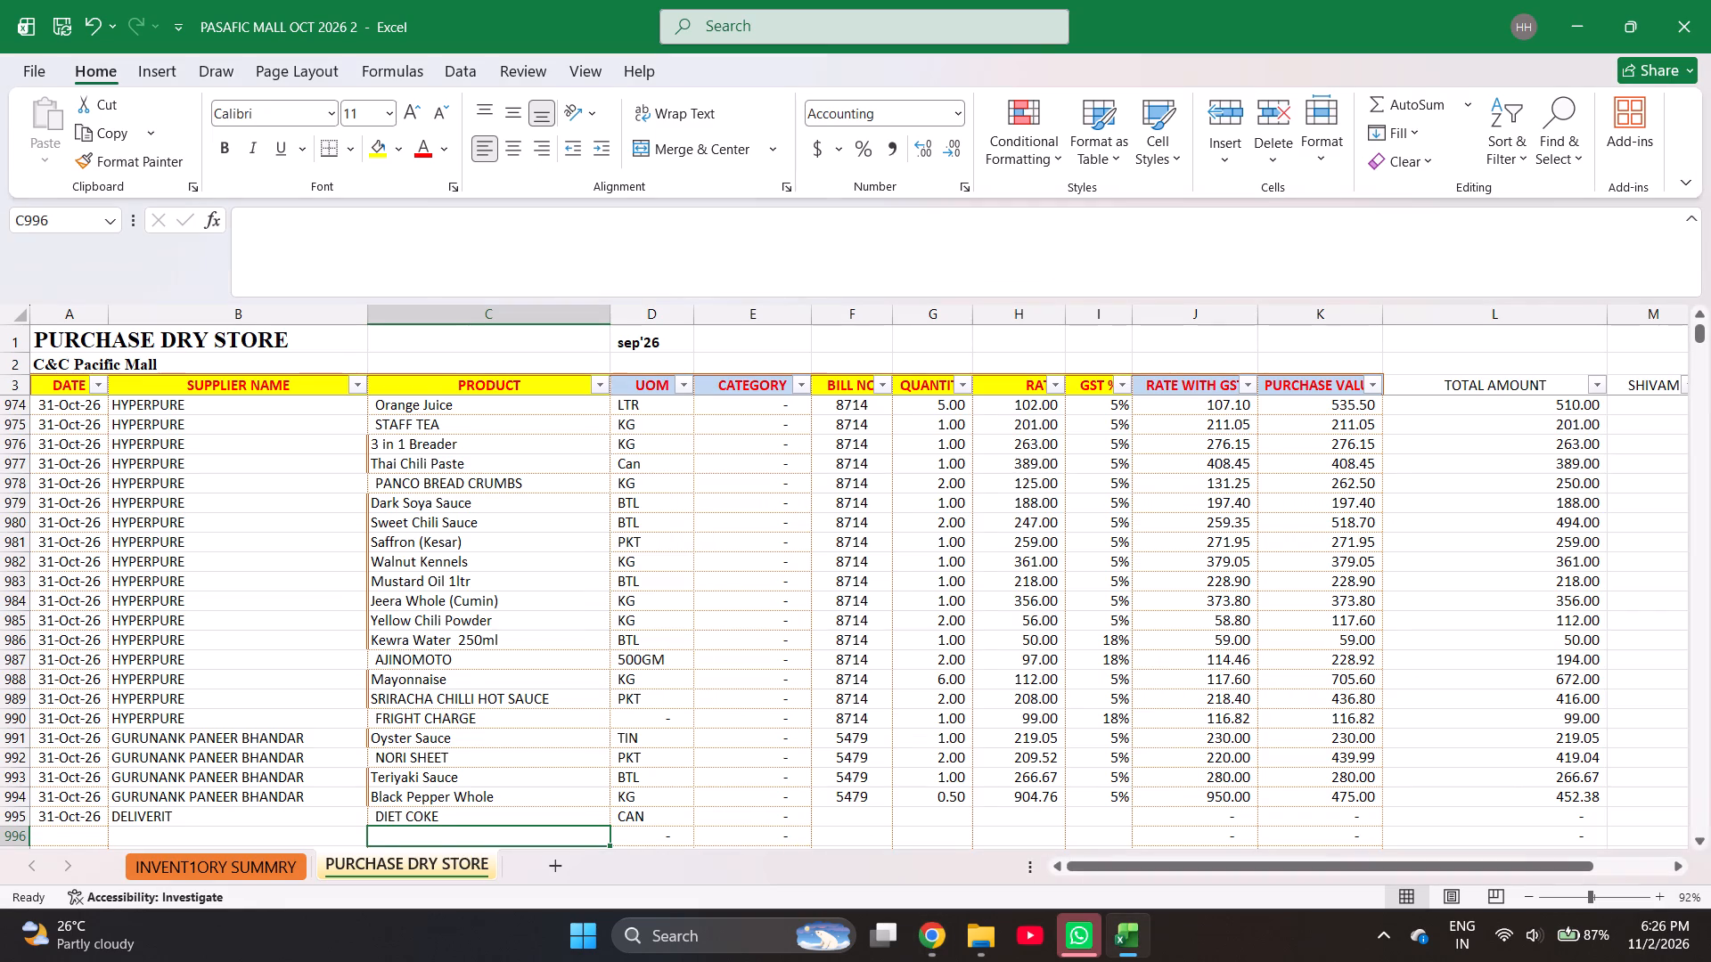
key("ctrl+Page_Up")
key("ctrl+f")
type("soda")
key("Return")
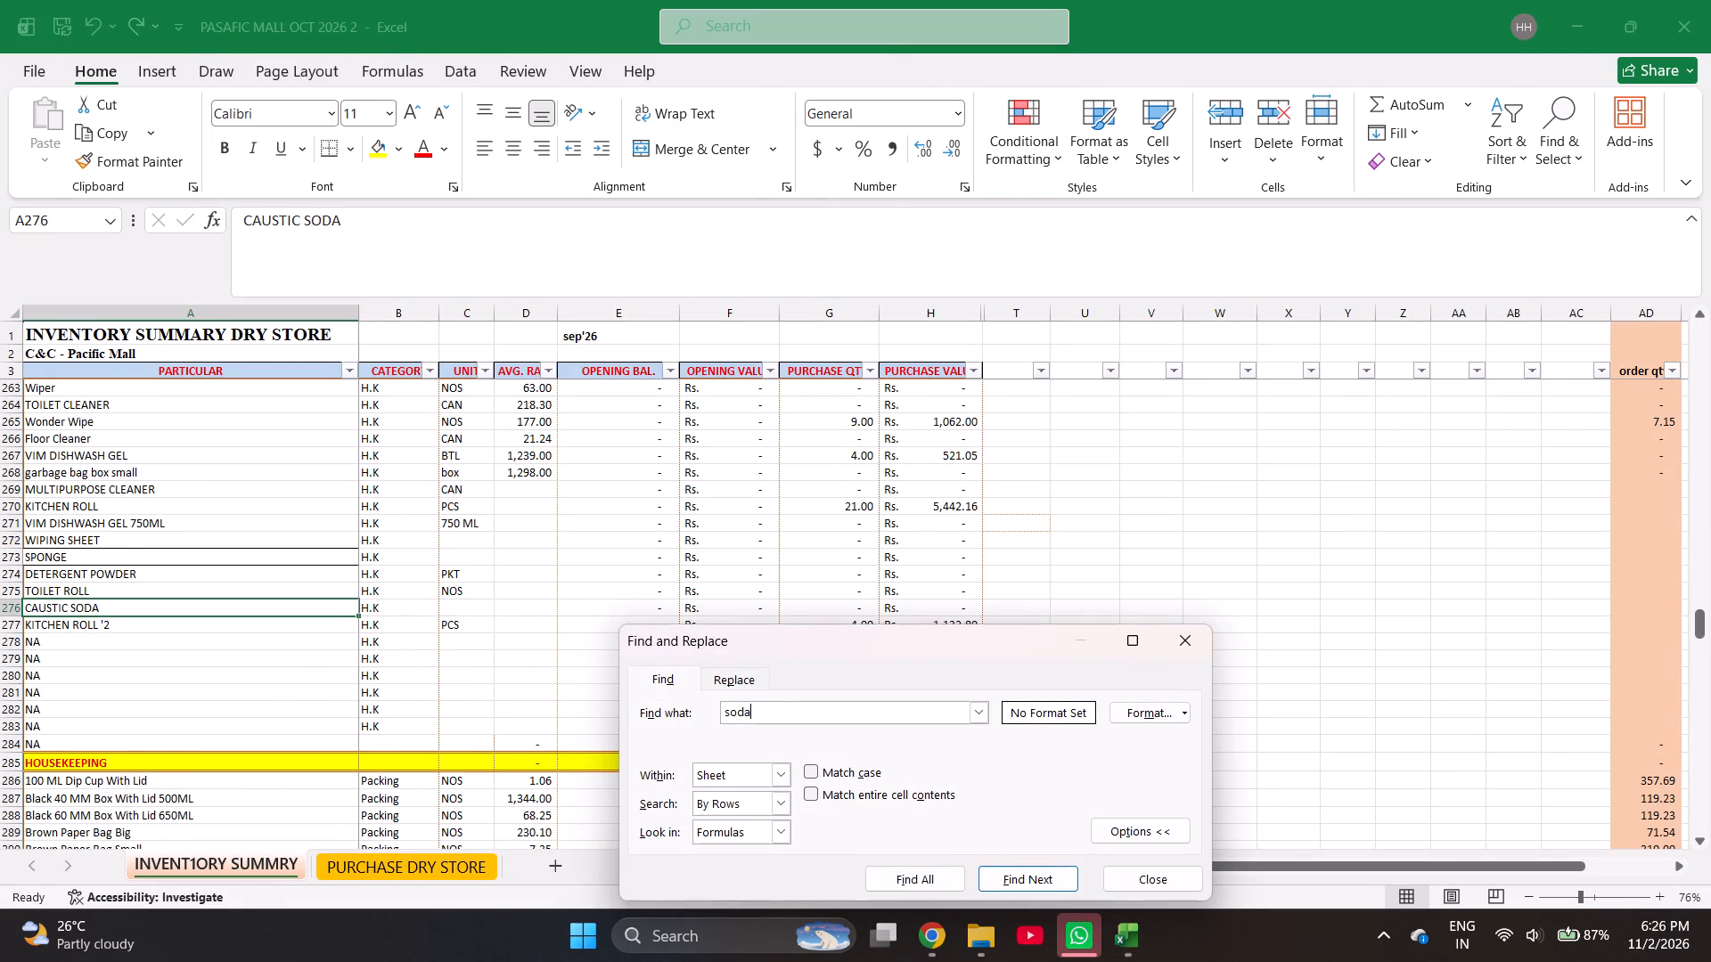
key("Return")
key("Return")
key("Return")
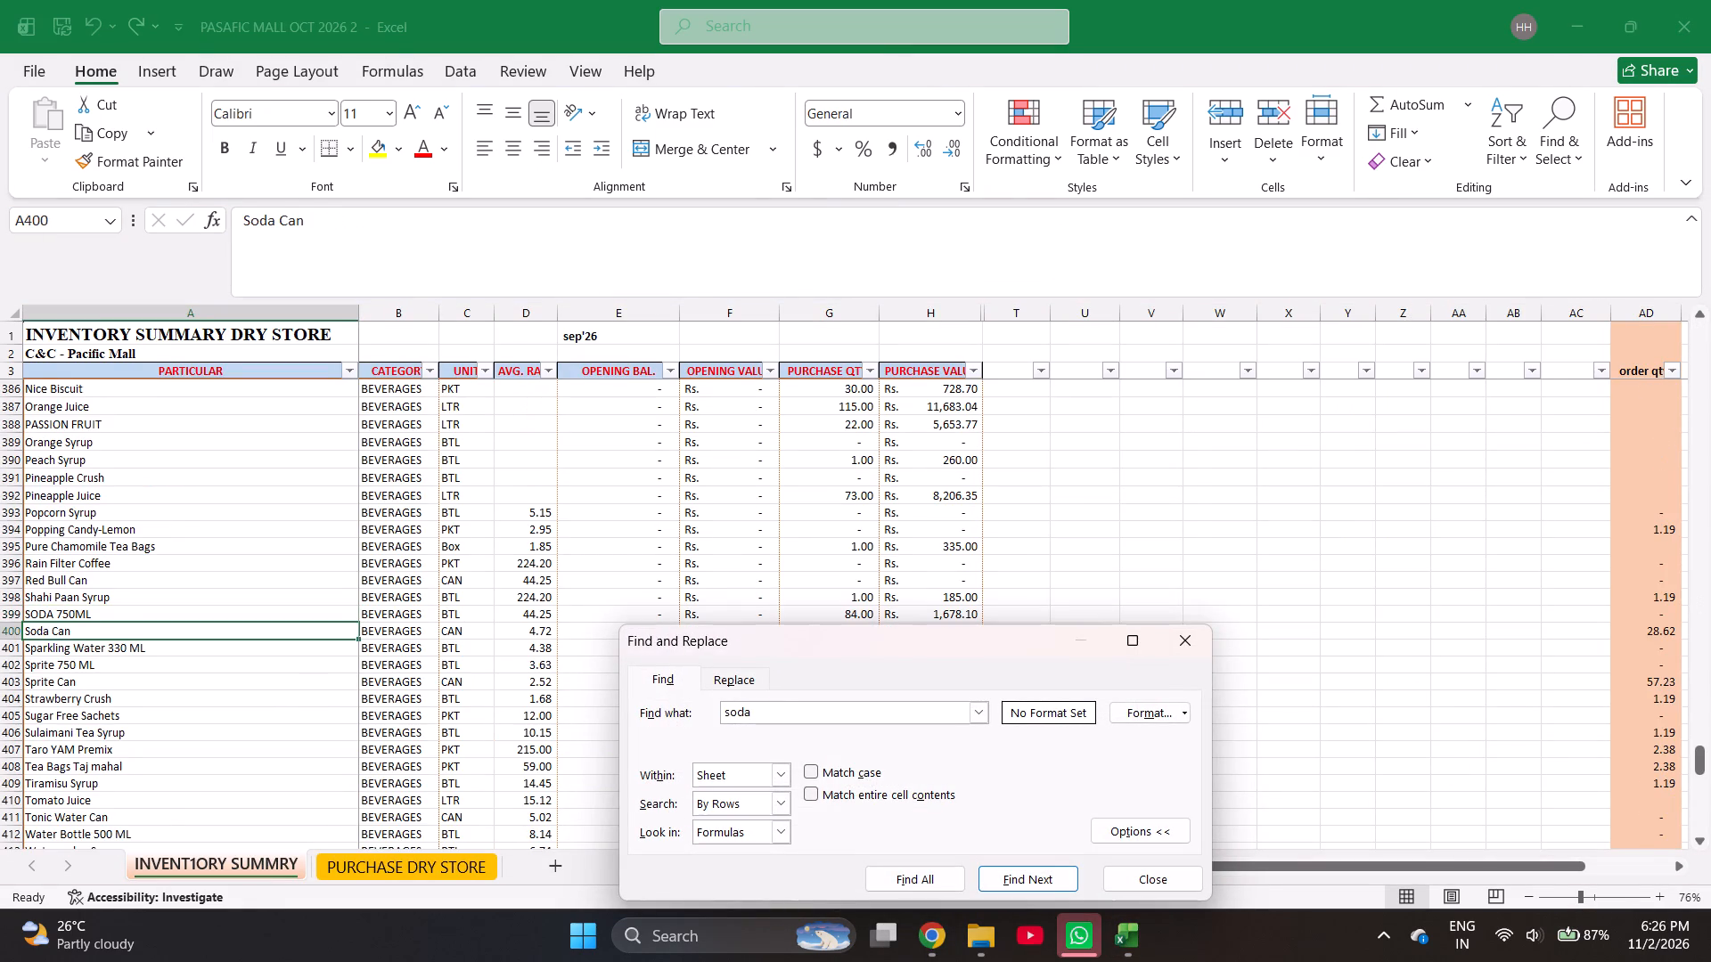
key("Escape")
key("ctrl+c")
key("ctrl+Page_Down")
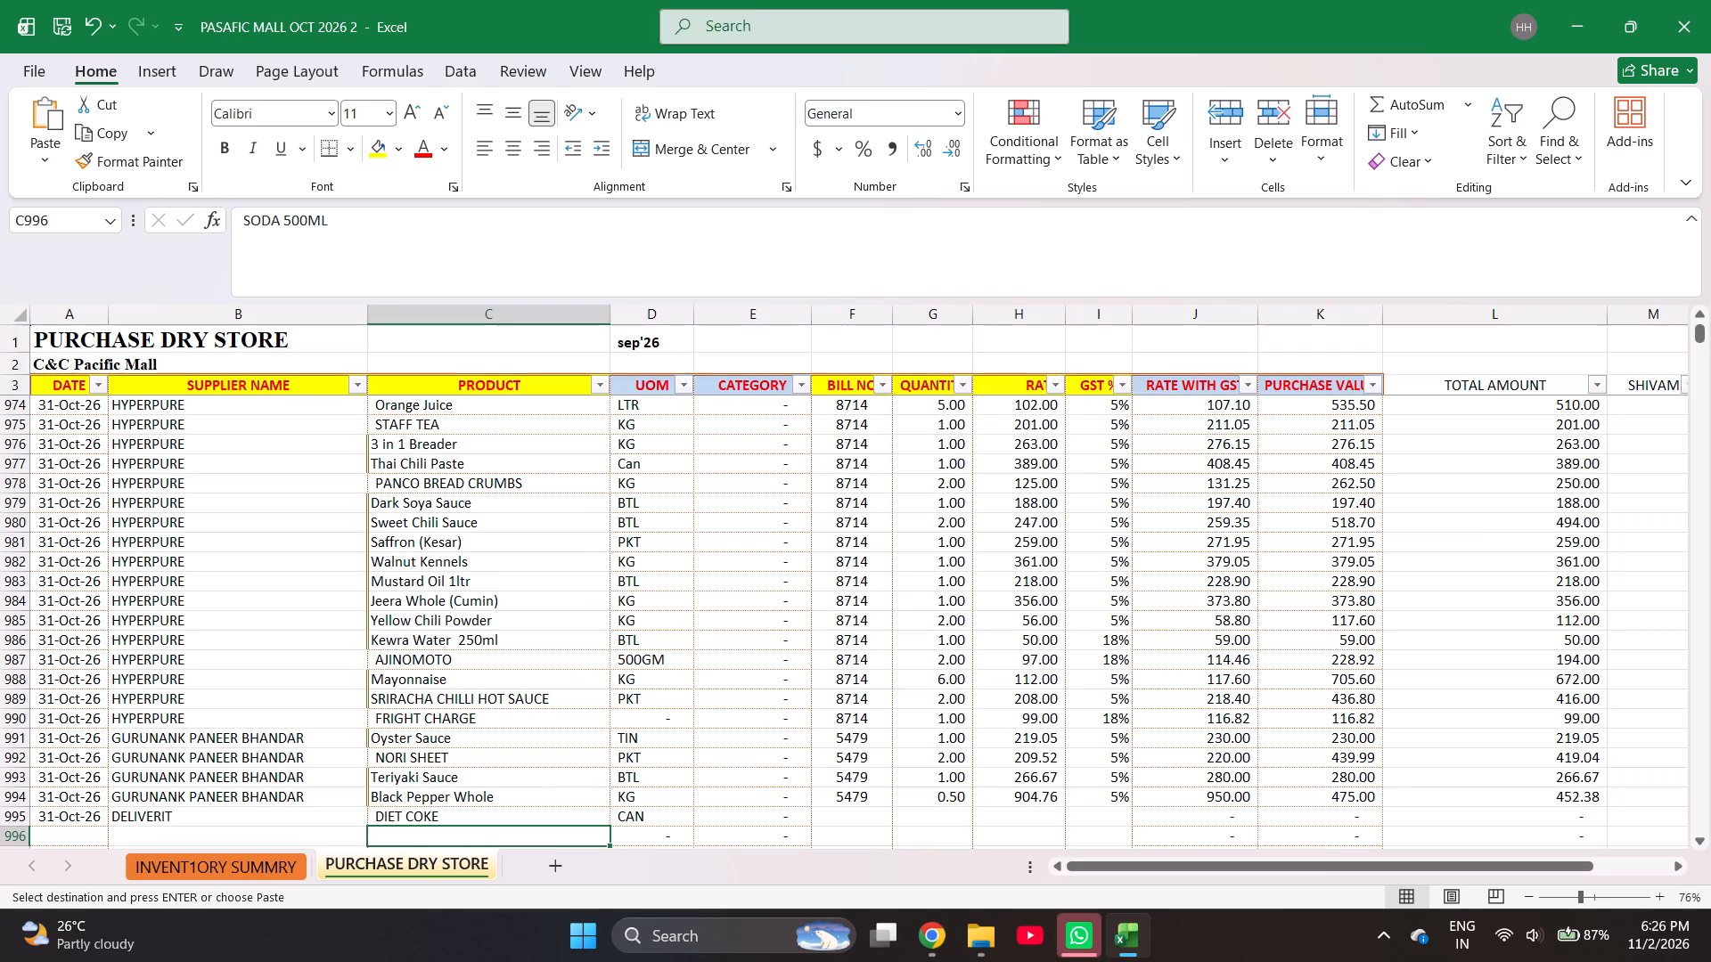
key("Return")
key("Return")
Search the inventory summary sheet for "water b" and copy Water Bottle 1Ltr as the product in row 997.
key("alt+Tab")
scroll(1453, 766, "down", 1)
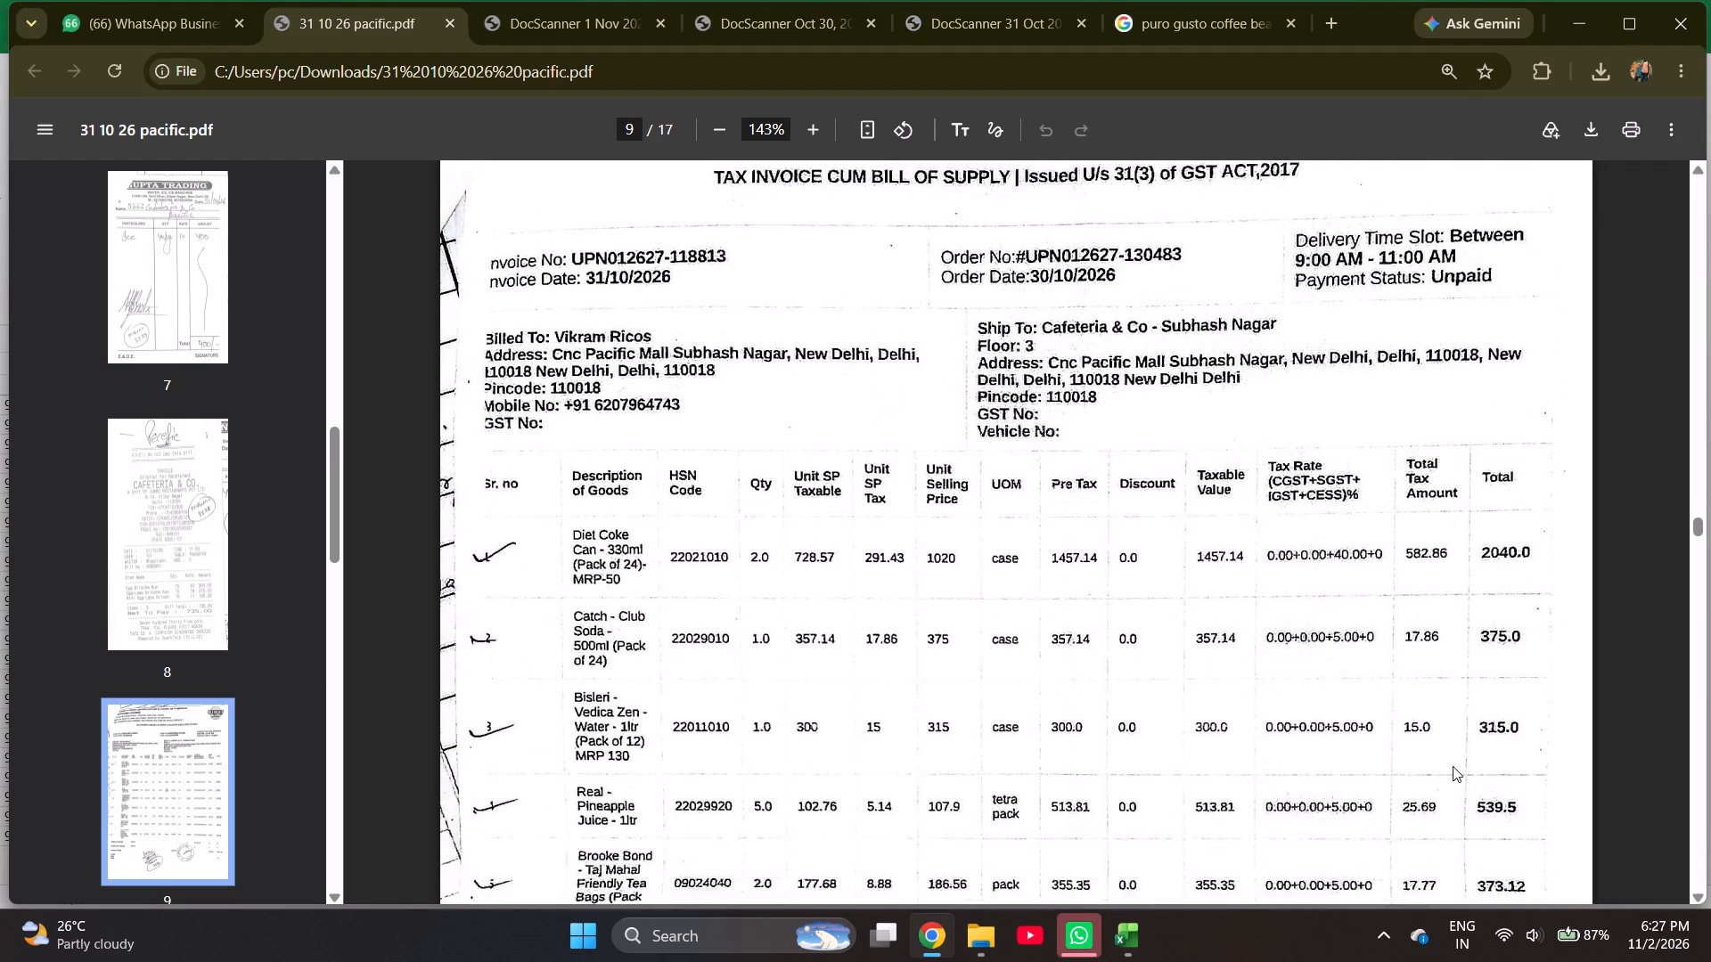
scroll(1453, 766, "down", 1)
key("alt+Tab")
key("ctrl+Page_Up")
key("ctrl+f")
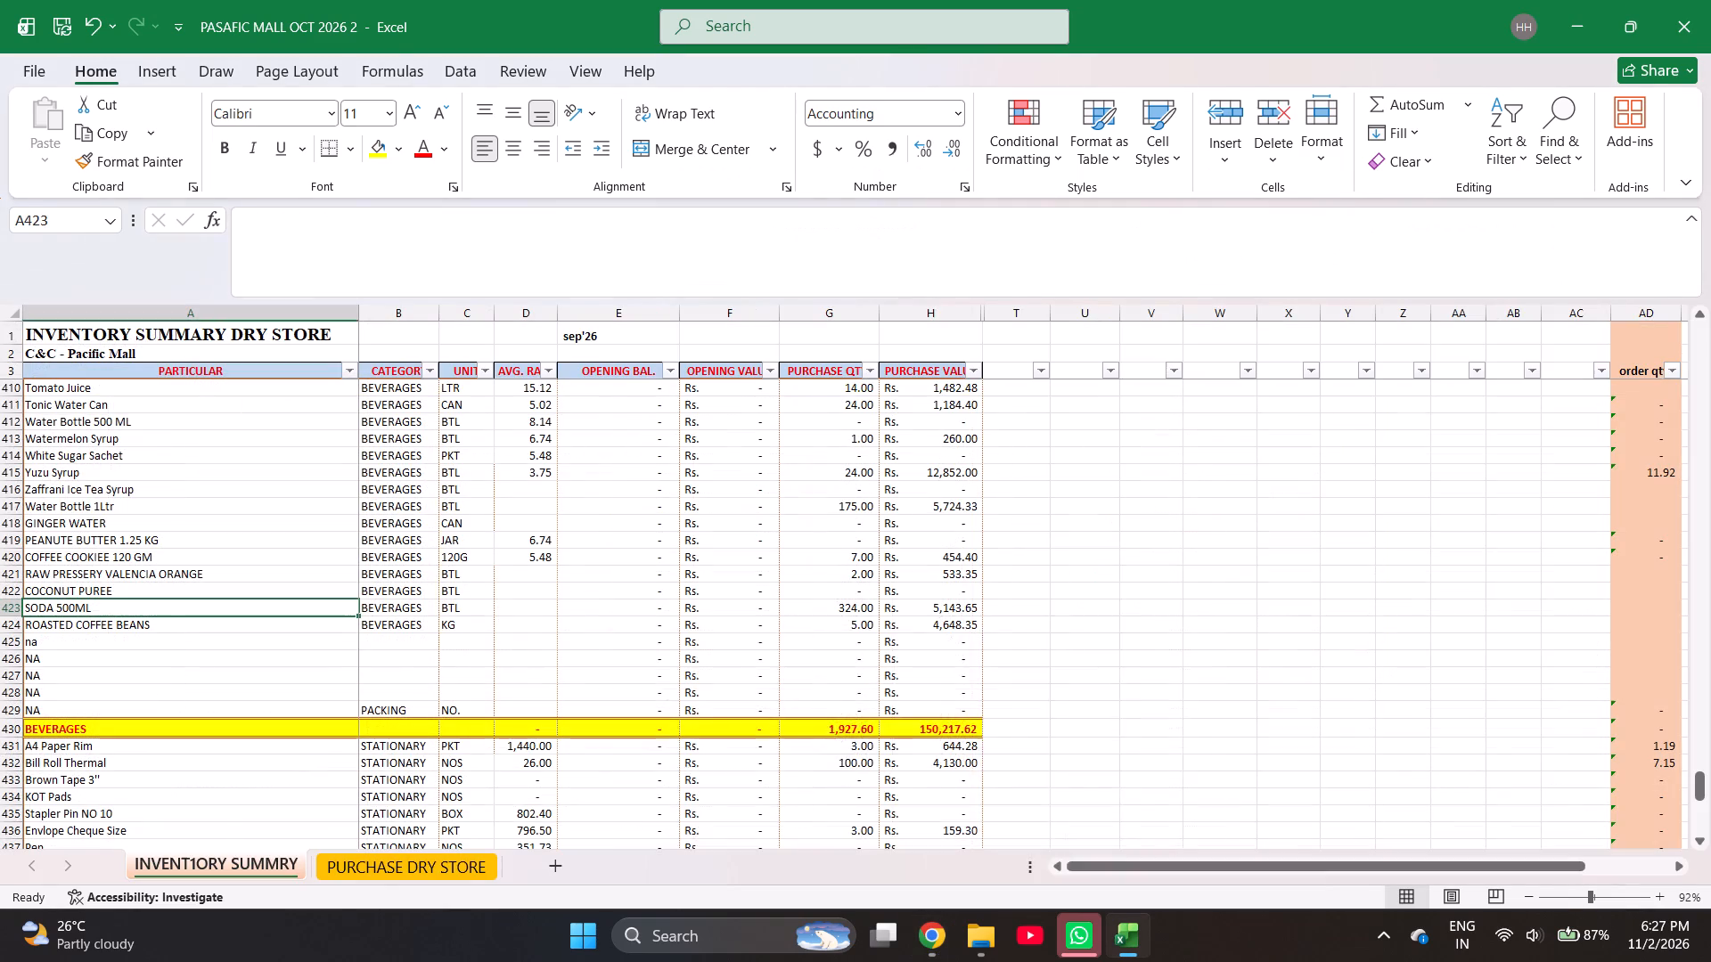
type("water b")
key("Return")
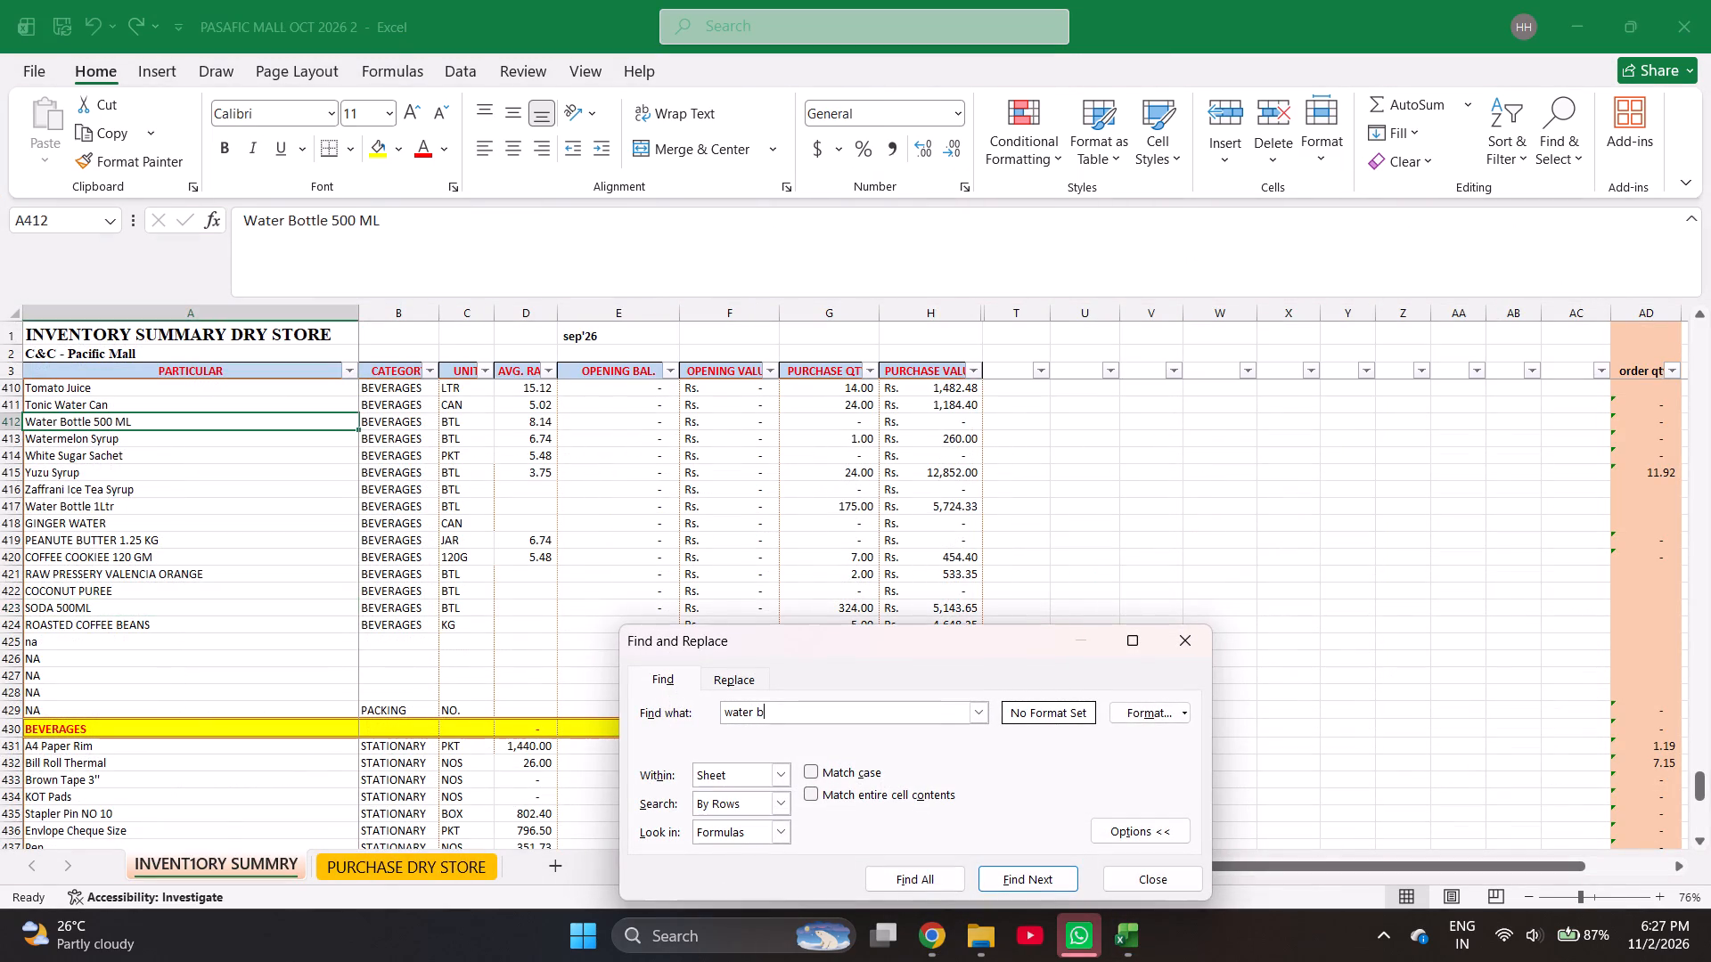
key("Escape")
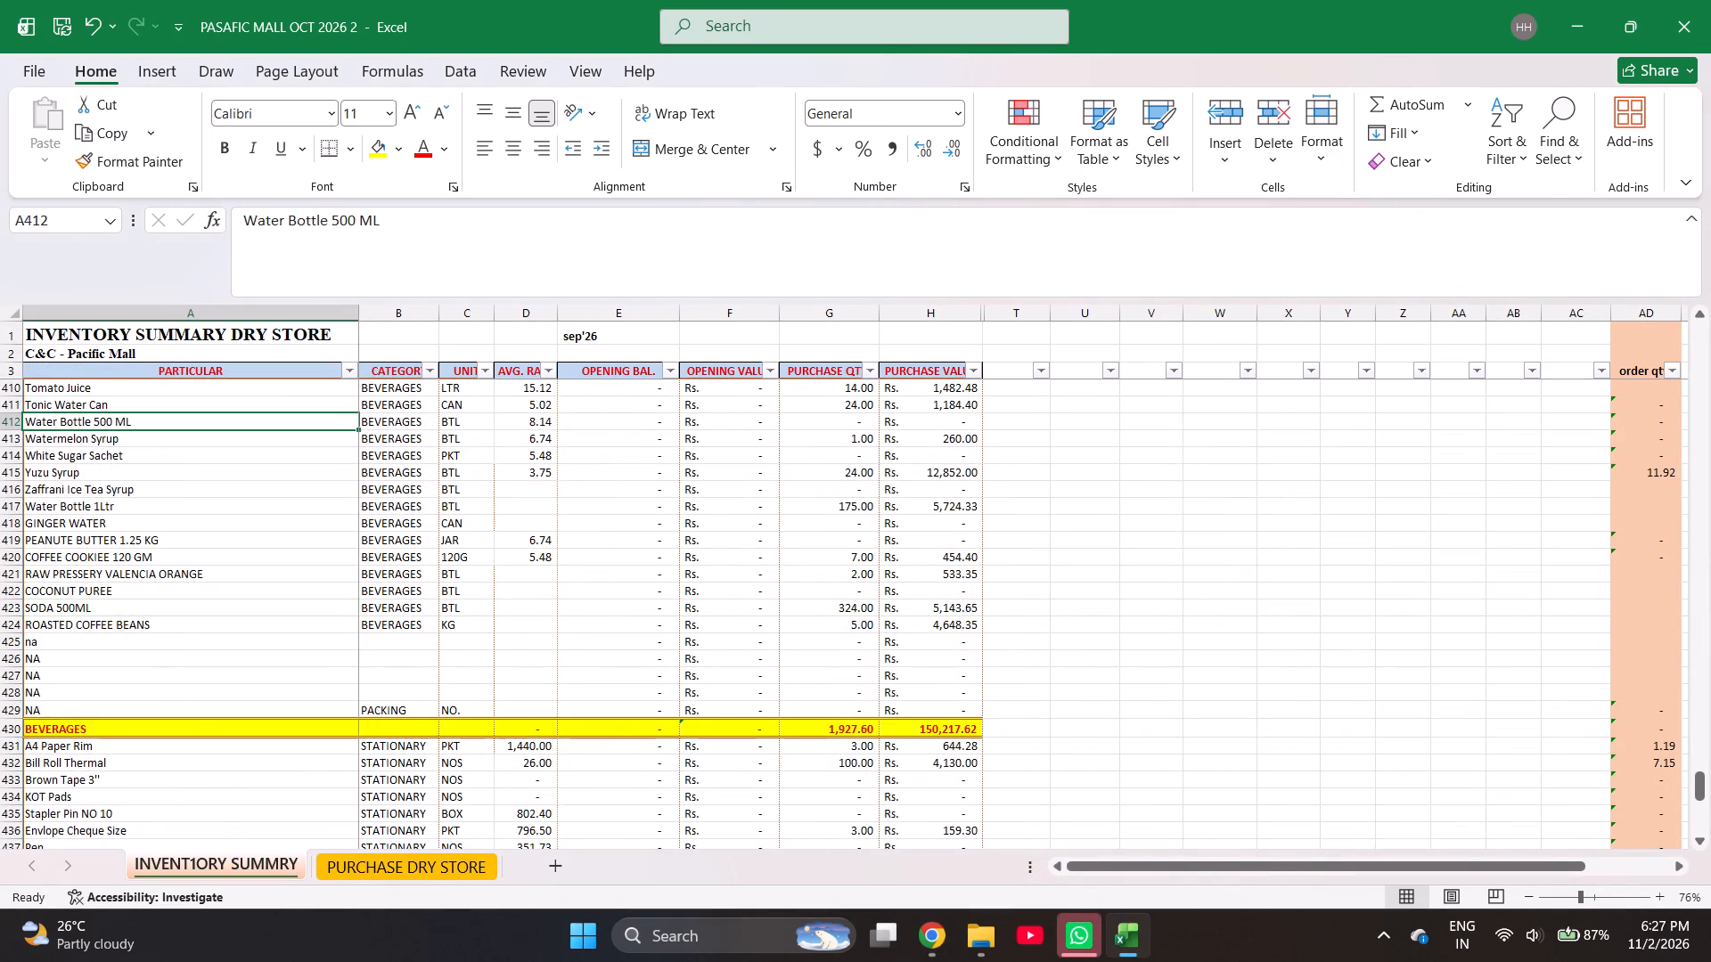
key("Down")
key("Down")
key("Down")
key("Down")
key("Down")
key("ctrl+c")
key("ctrl+Page_Down")
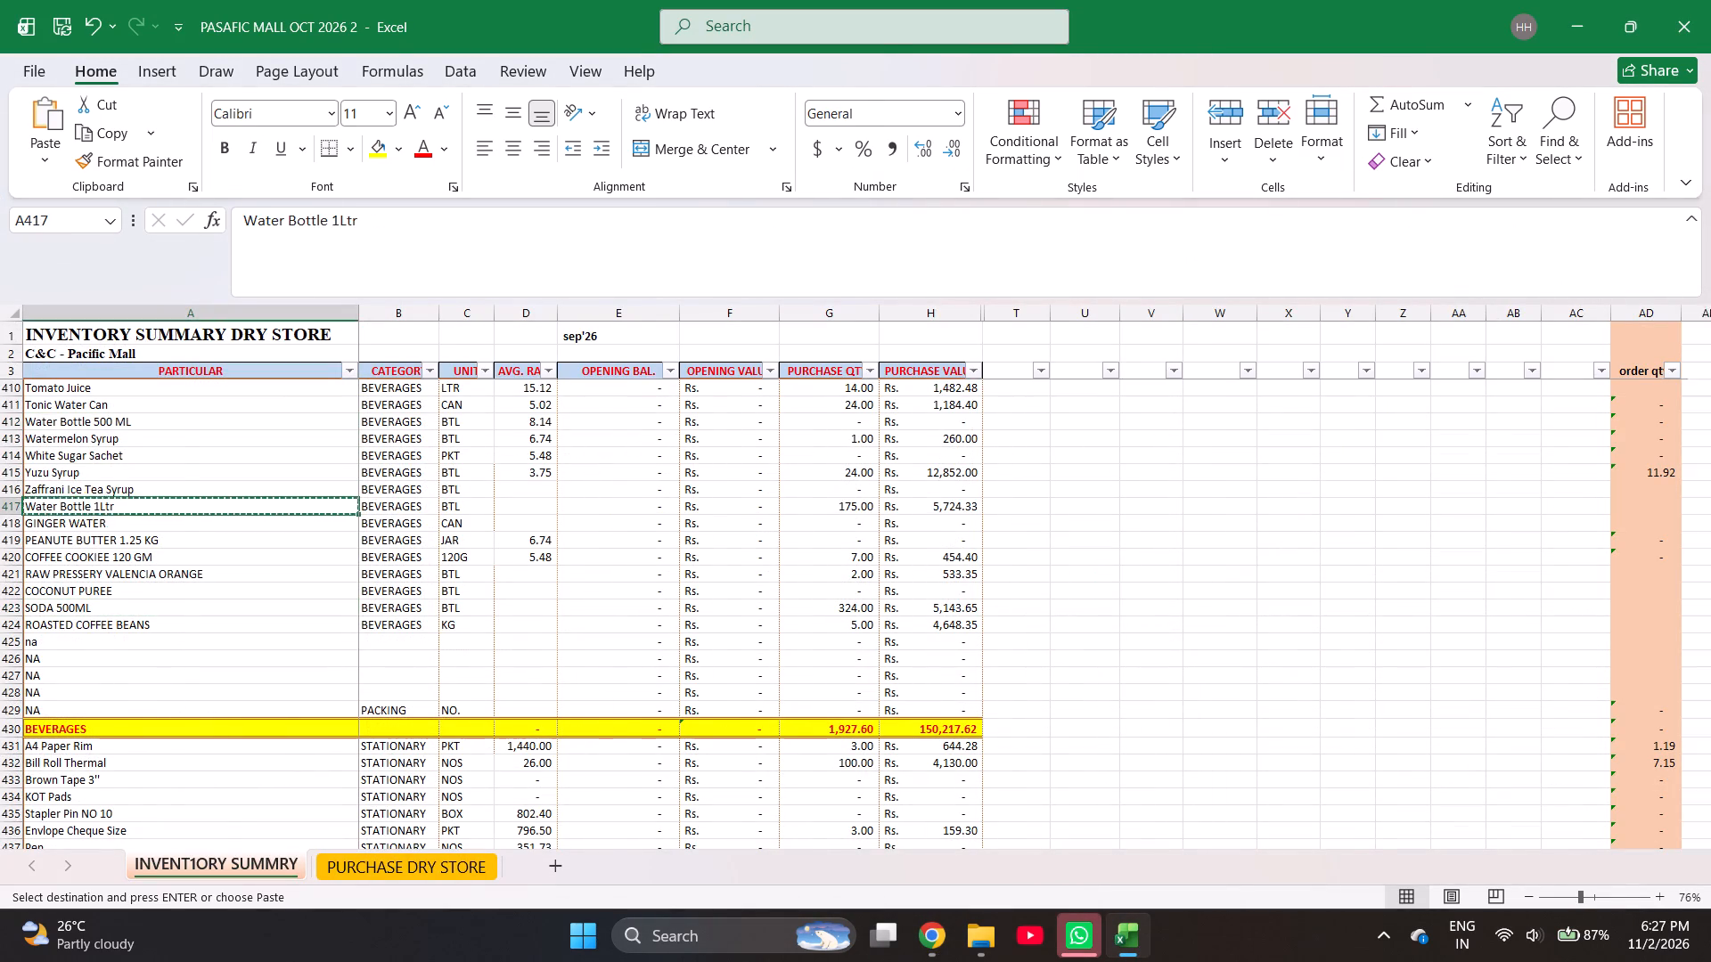
key("Return")
key("Return")
Read the next item on the DELIVERIT invoice, search the inventory summary for "pineap" and copy Pineapple Juice as the product in row 998.
key("alt+Tab")
key("Down")
key("Down")
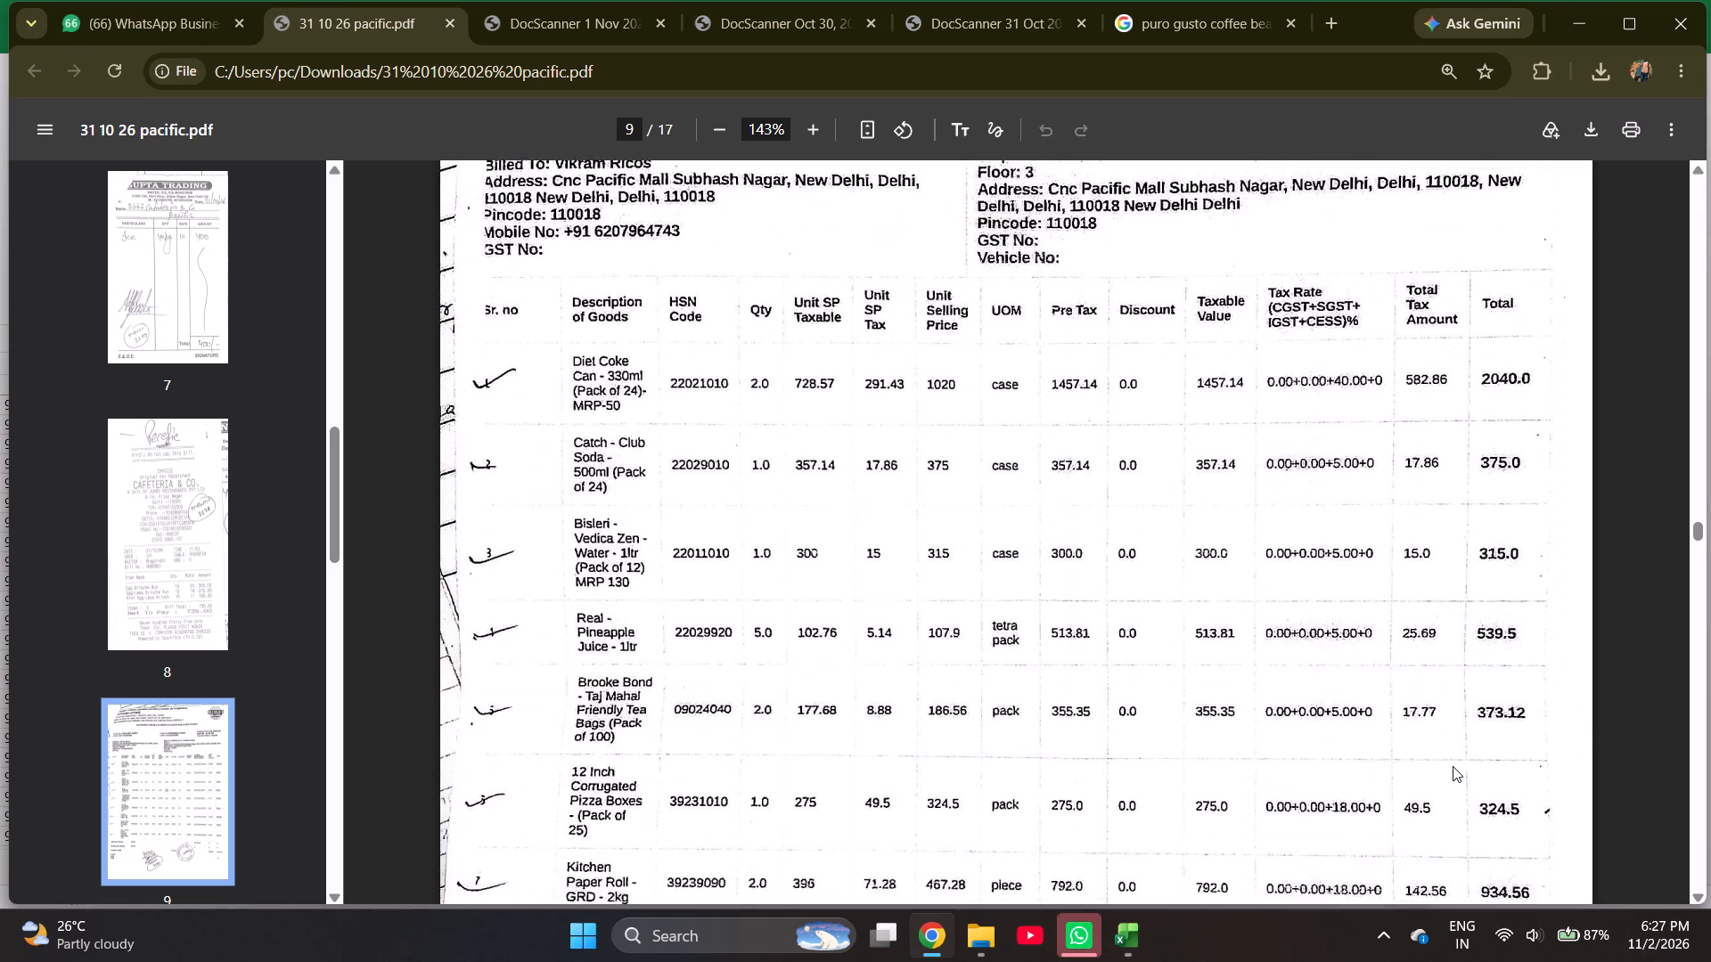
key("Down")
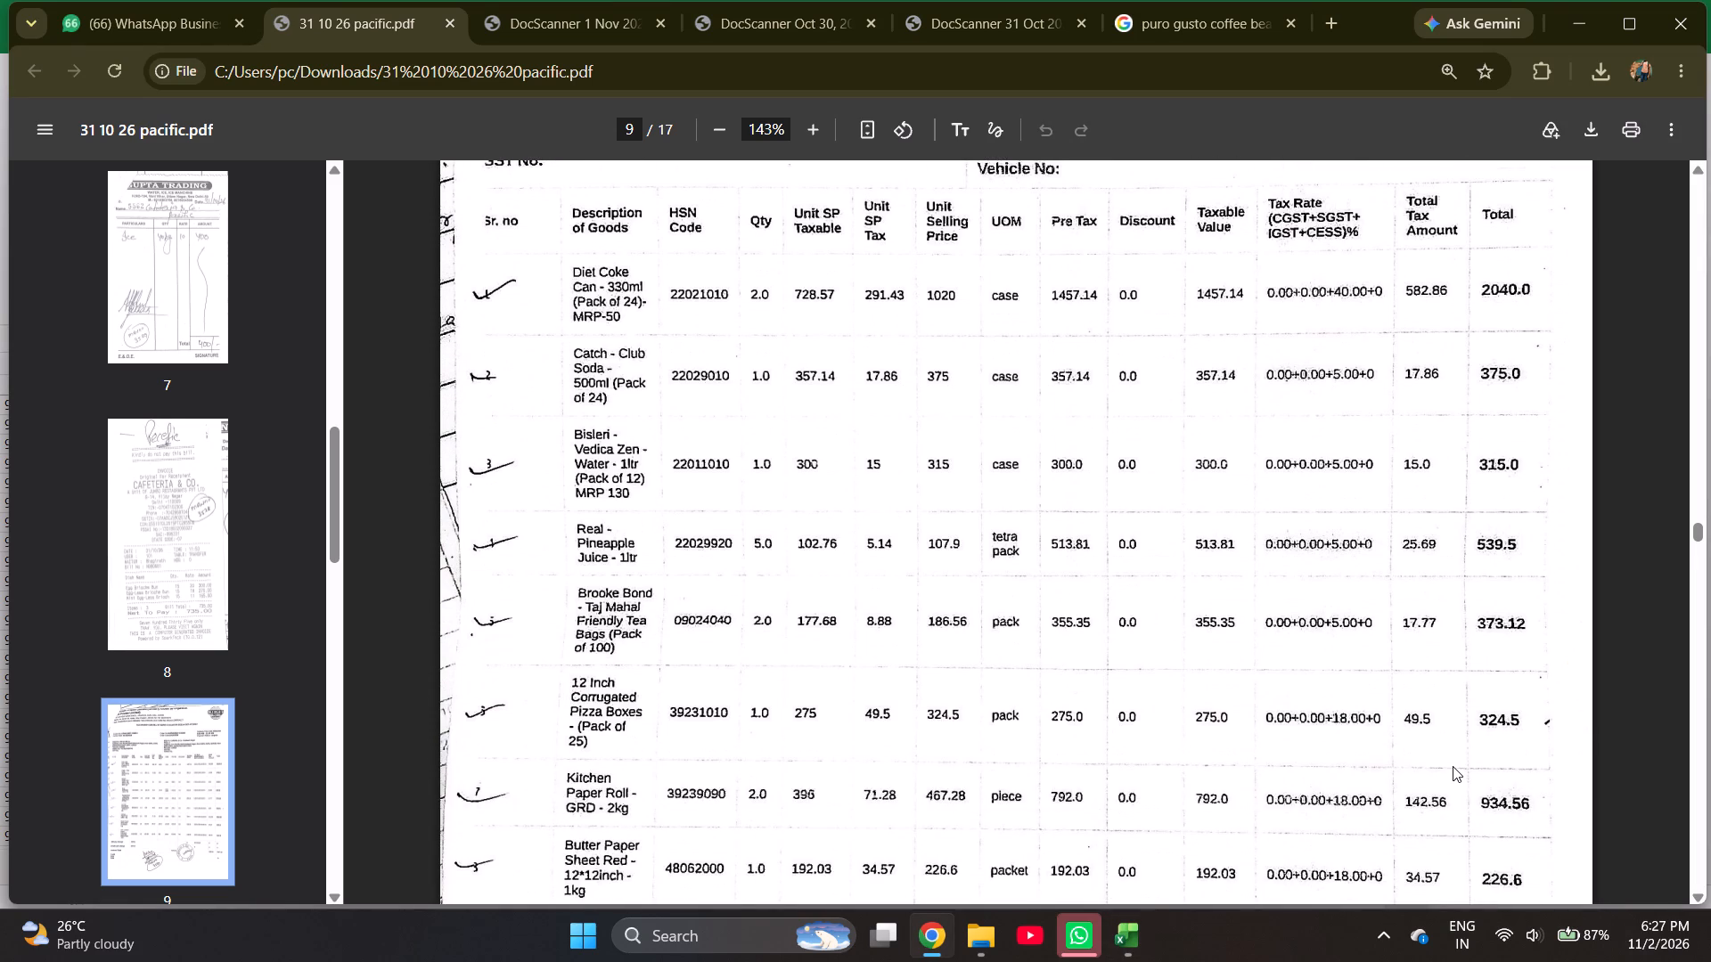
key("alt+Tab")
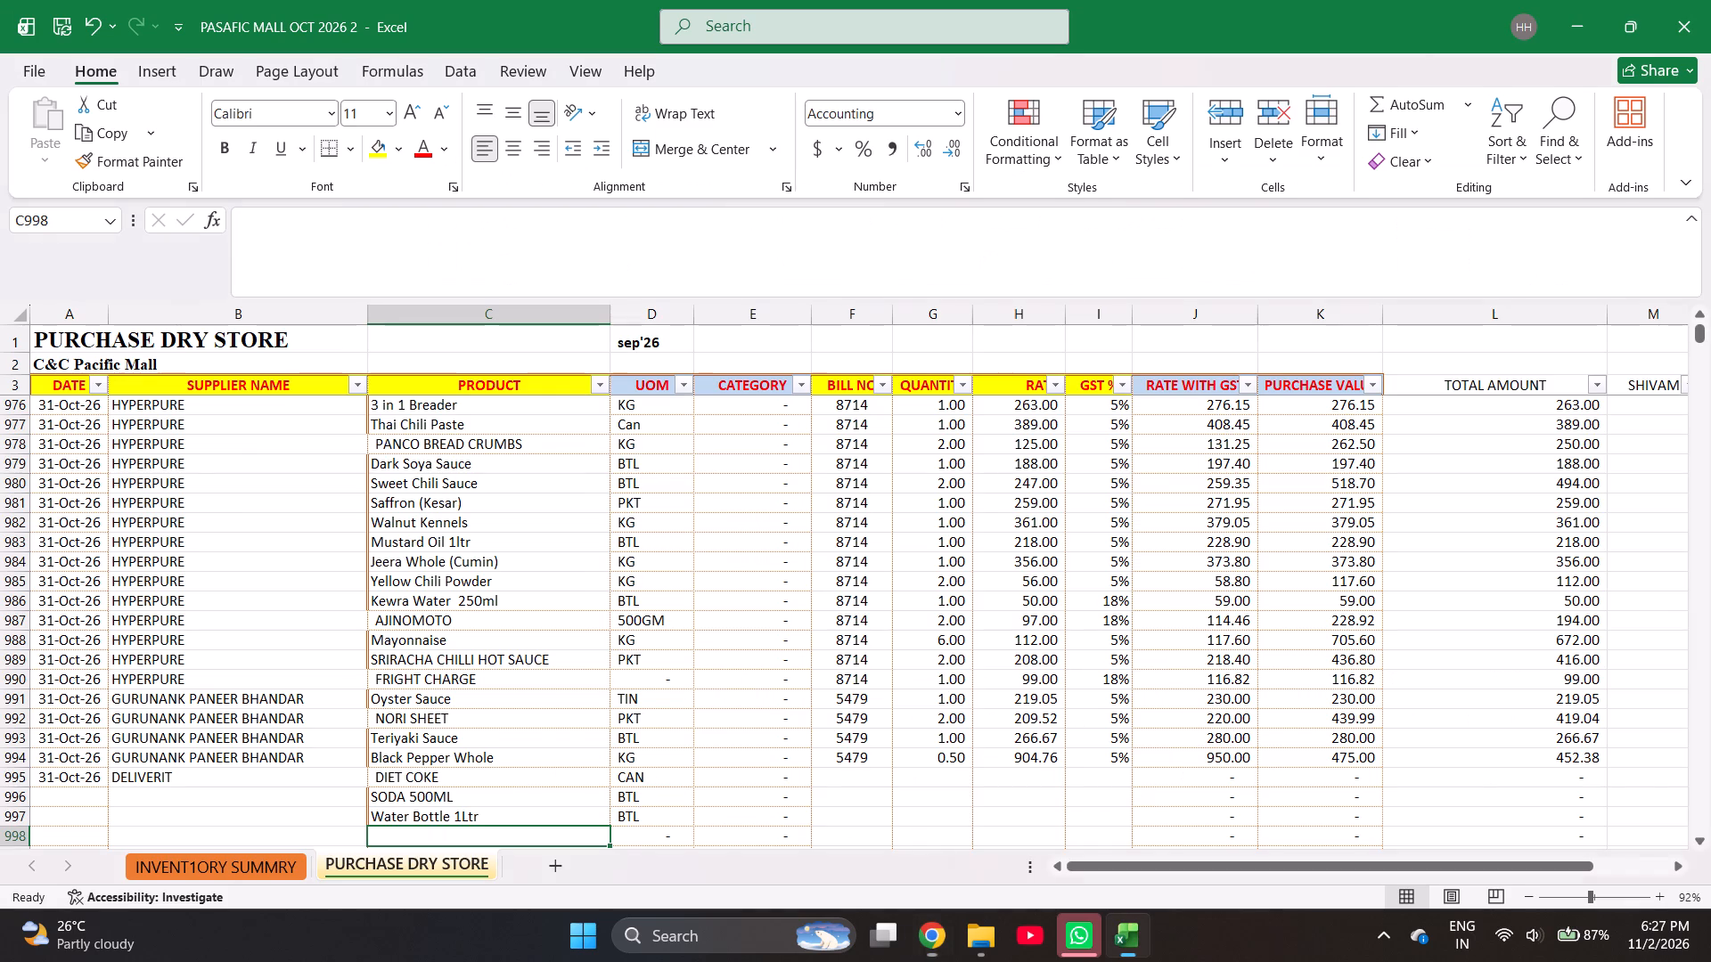
key("ctrl+Page_Up")
key("ctrl+f")
type("pine")
type("ap")
key("Return")
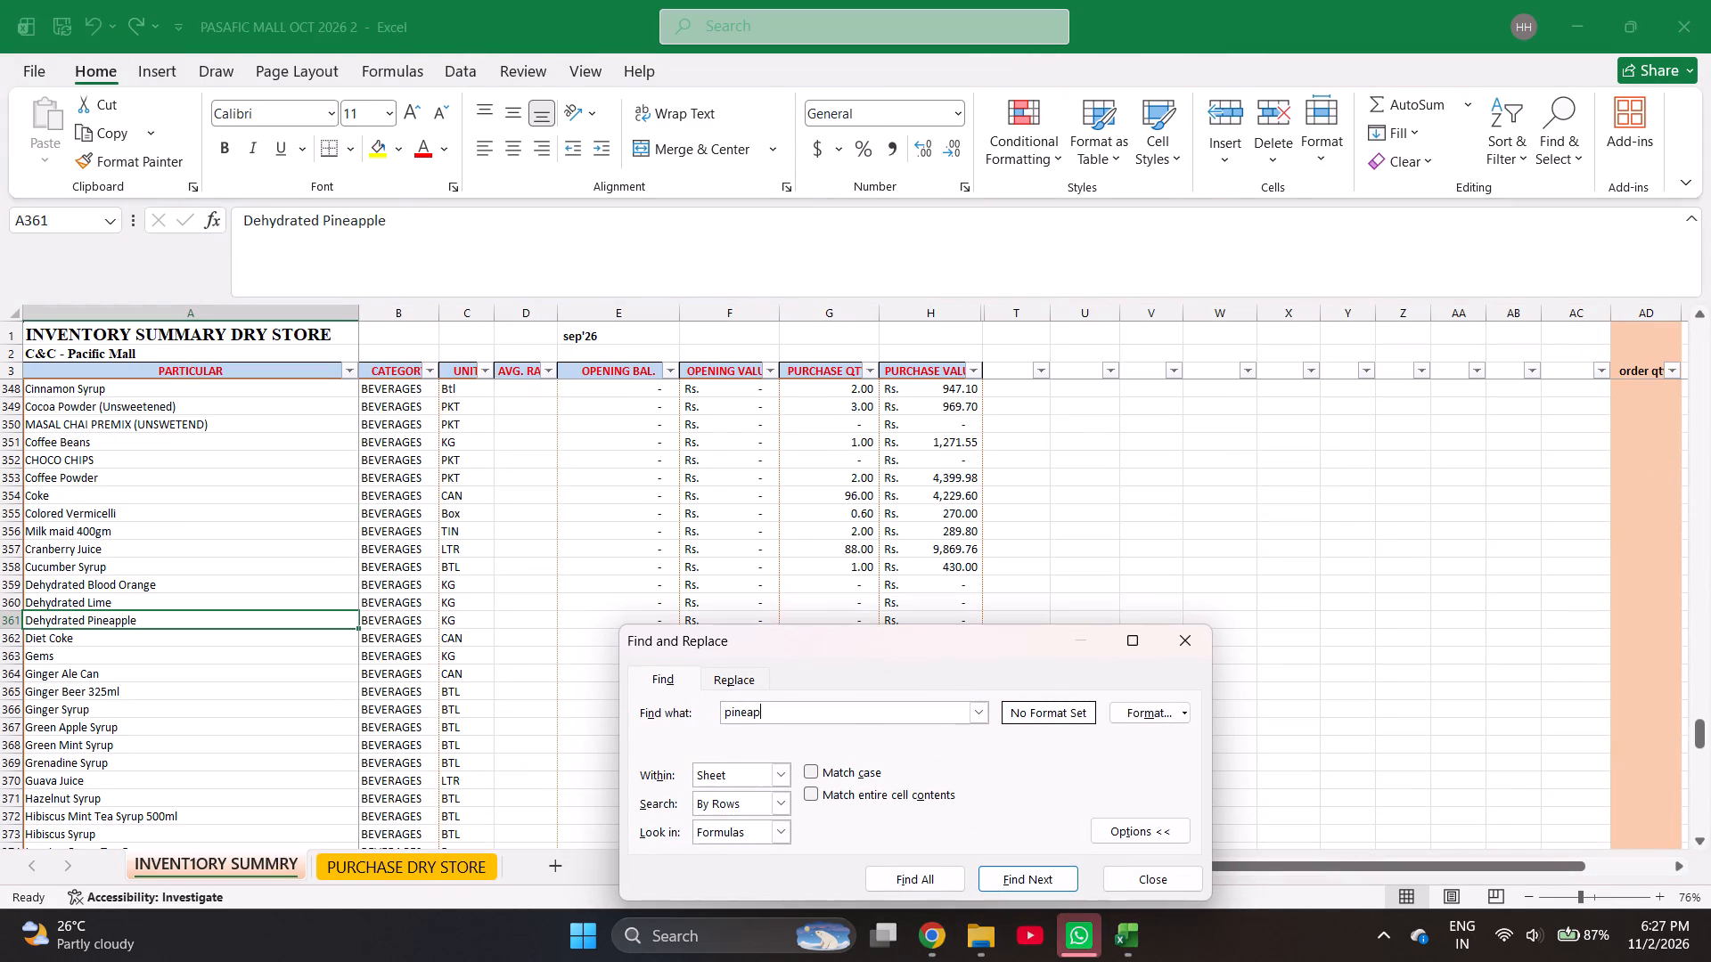
key("Escape")
key("ctrl+f")
key("Return")
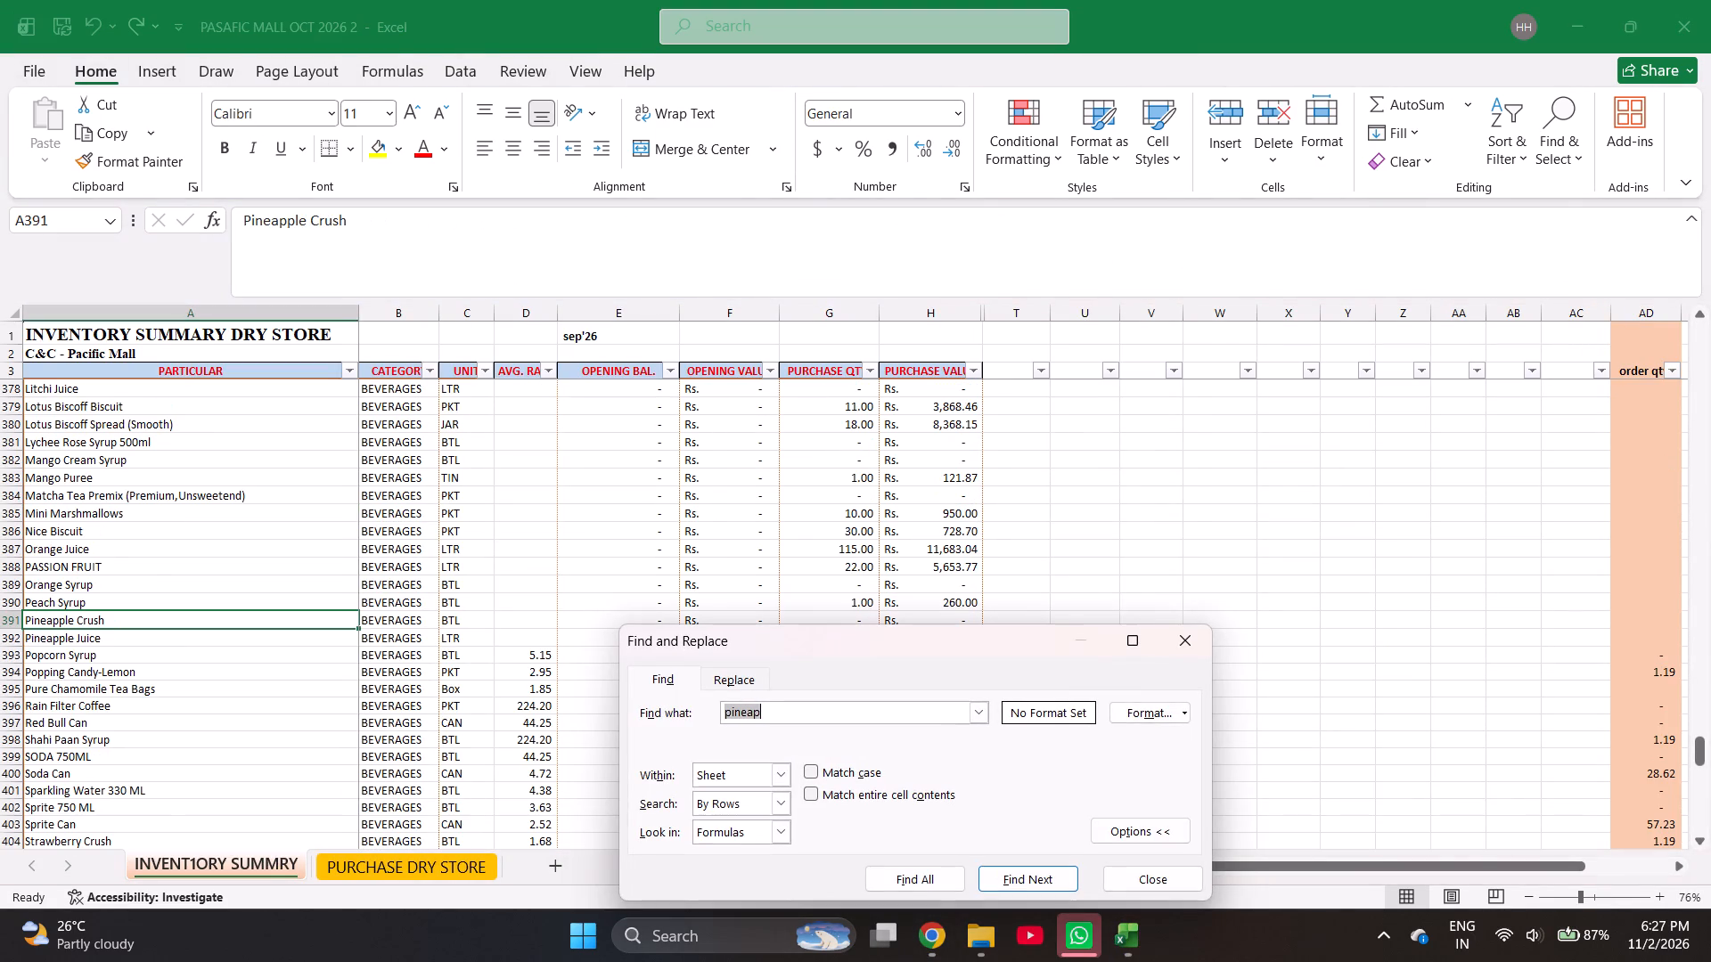
key("Return")
key("Escape")
key("ctrl+c")
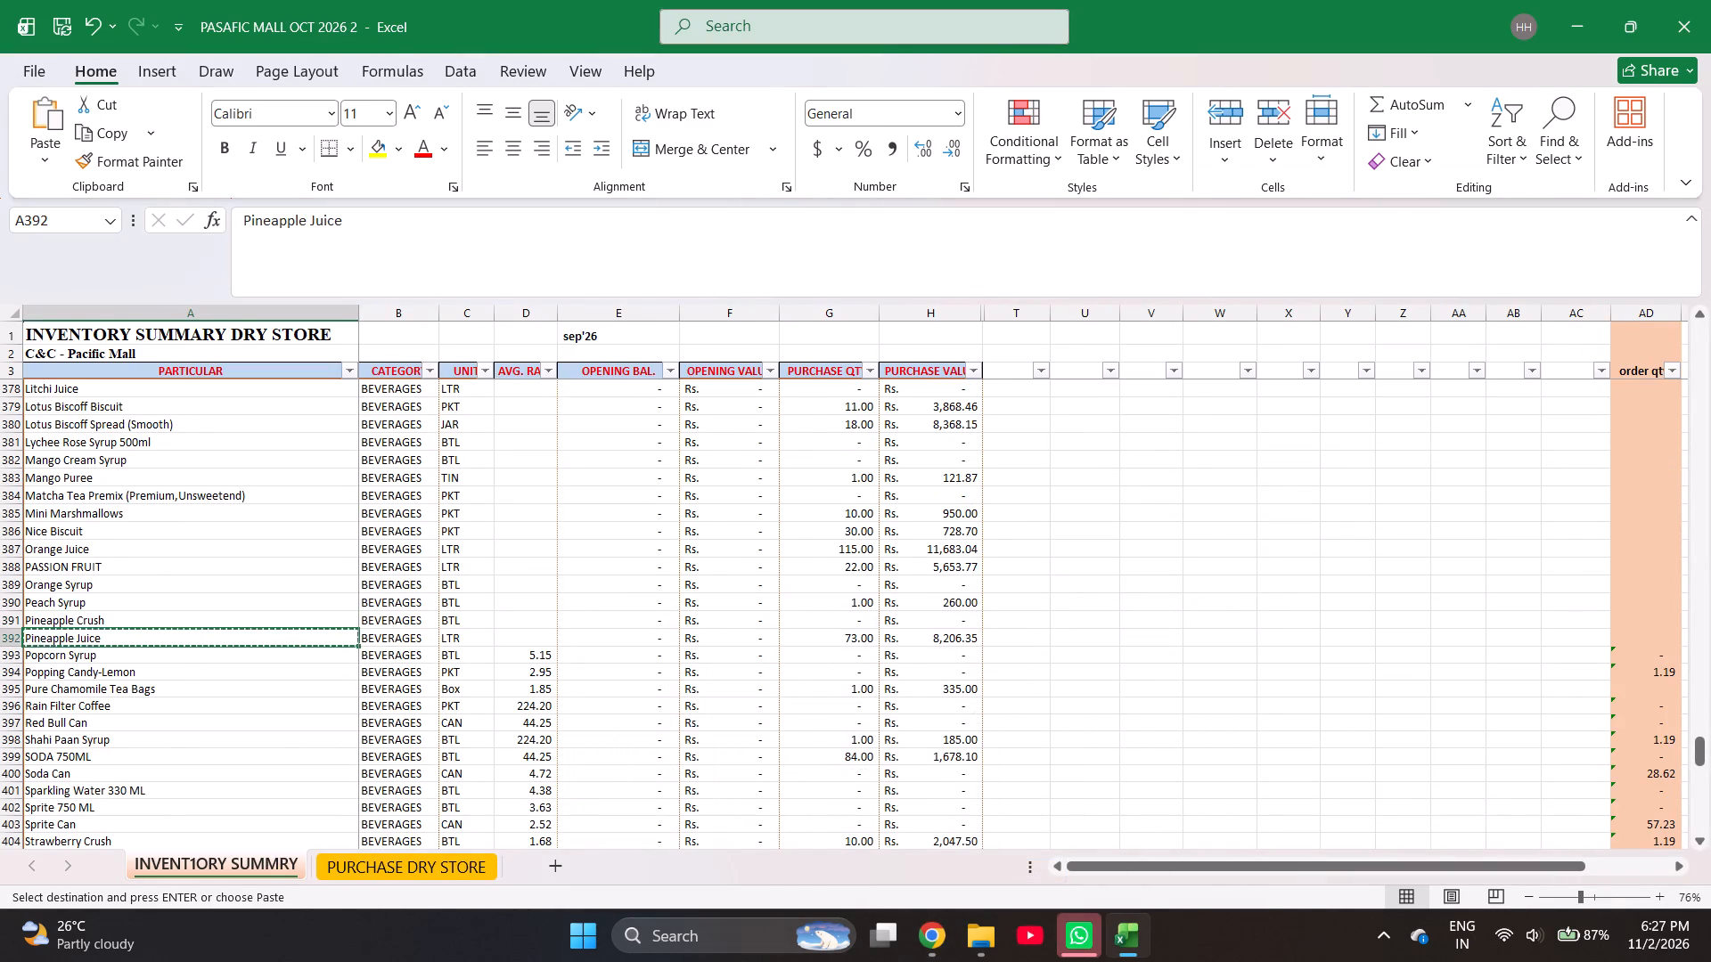
key("ctrl+Page_Down")
key("Return")
key("Return")
Search the inventory summary sheet for "taj" and copy Tea Bags Taj mahal as the product in row 999.
key("alt+Tab")
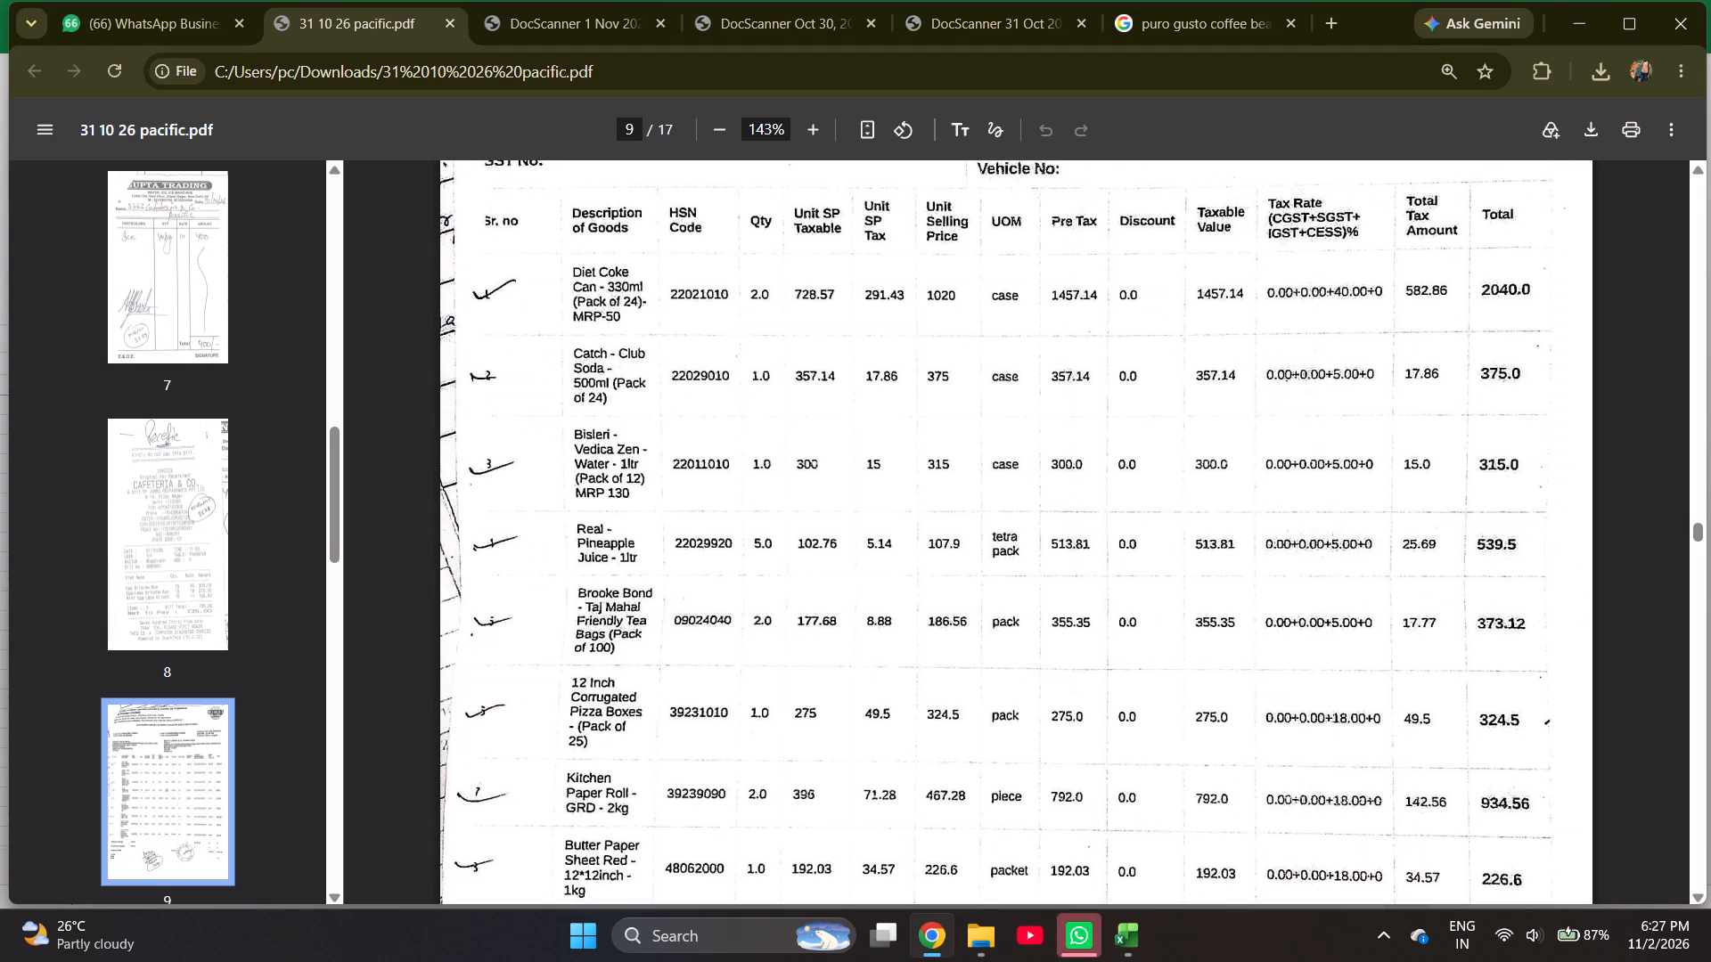
key("alt+Tab")
key("ctrl+Page_Up")
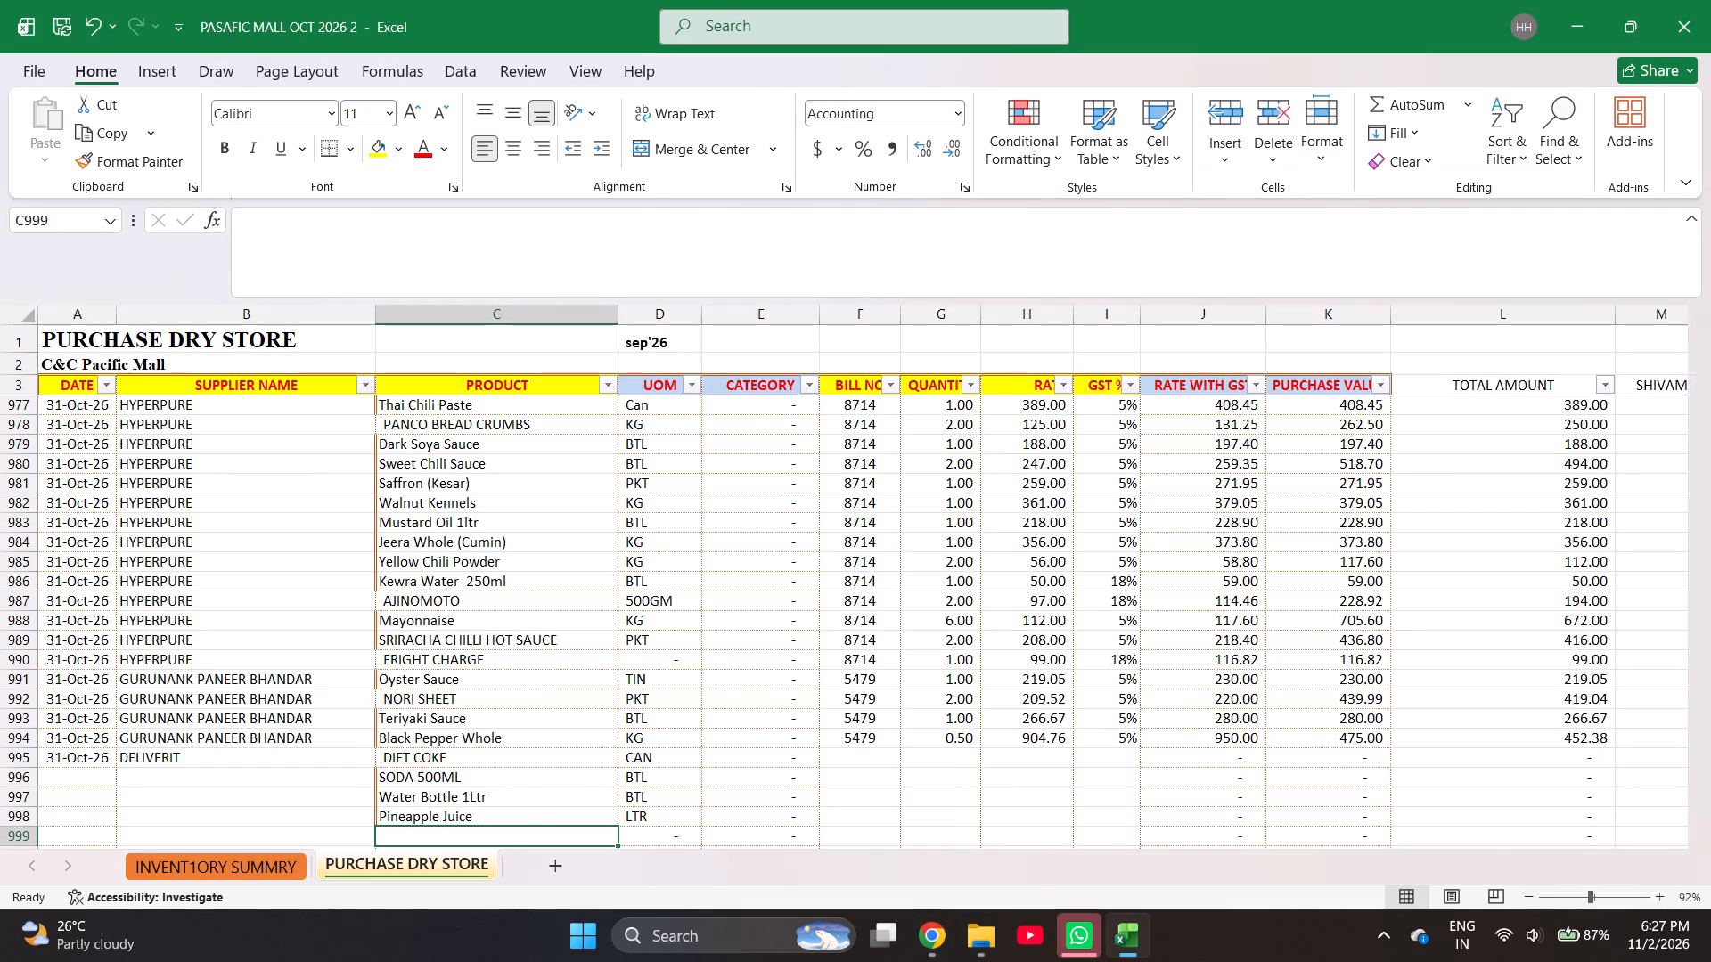
key("ctrl+f")
type("taj")
key("Return")
key("Escape")
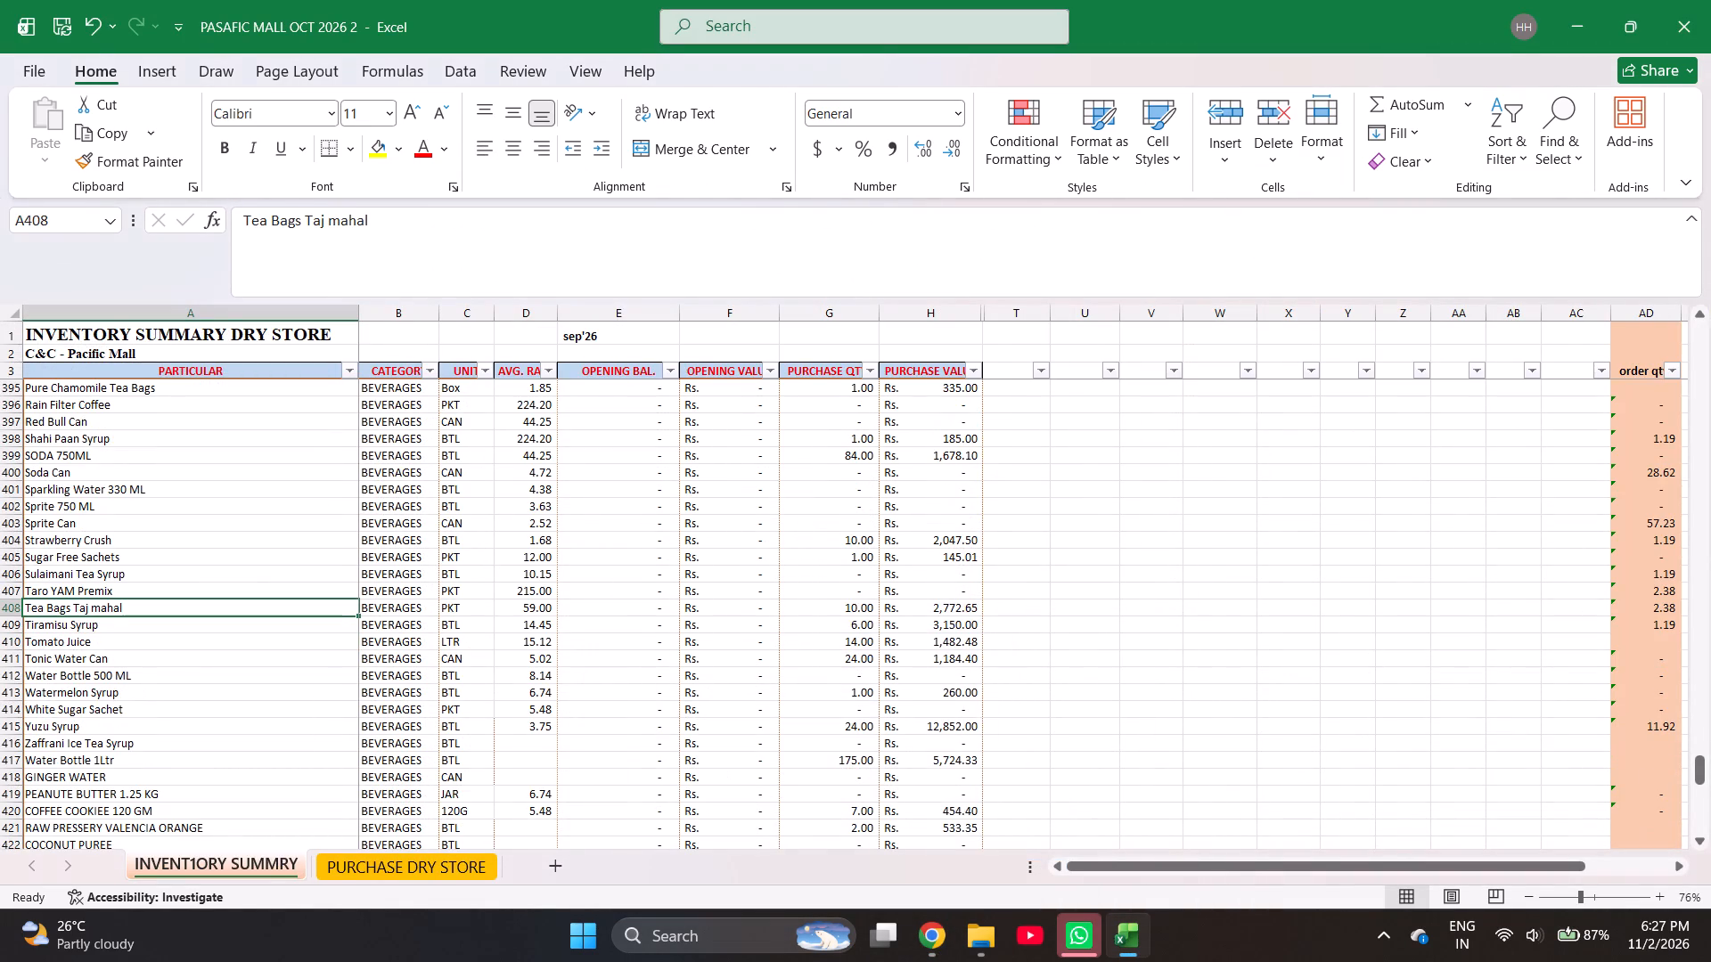
key("ctrl+c")
key("ctrl+Page_Down")
key("Return")
key("Return")
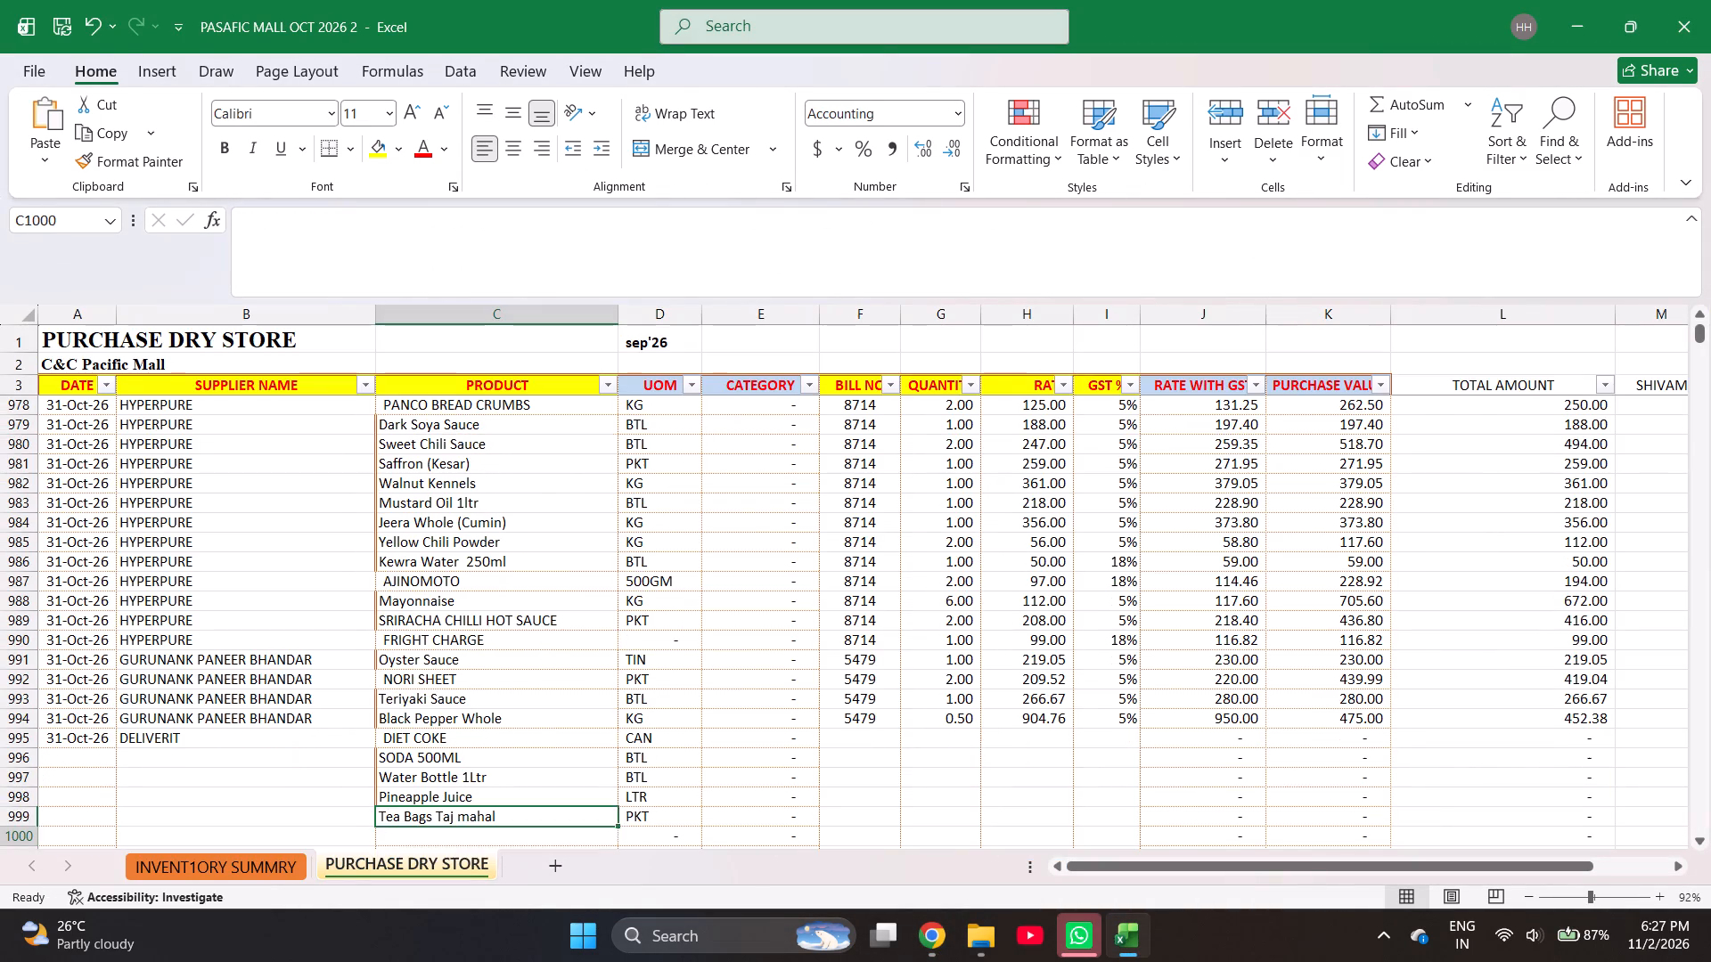
Search the inventory summary sheet for "pizza b" and copy Pizza Box as the product in row 1000.
key("alt+Tab")
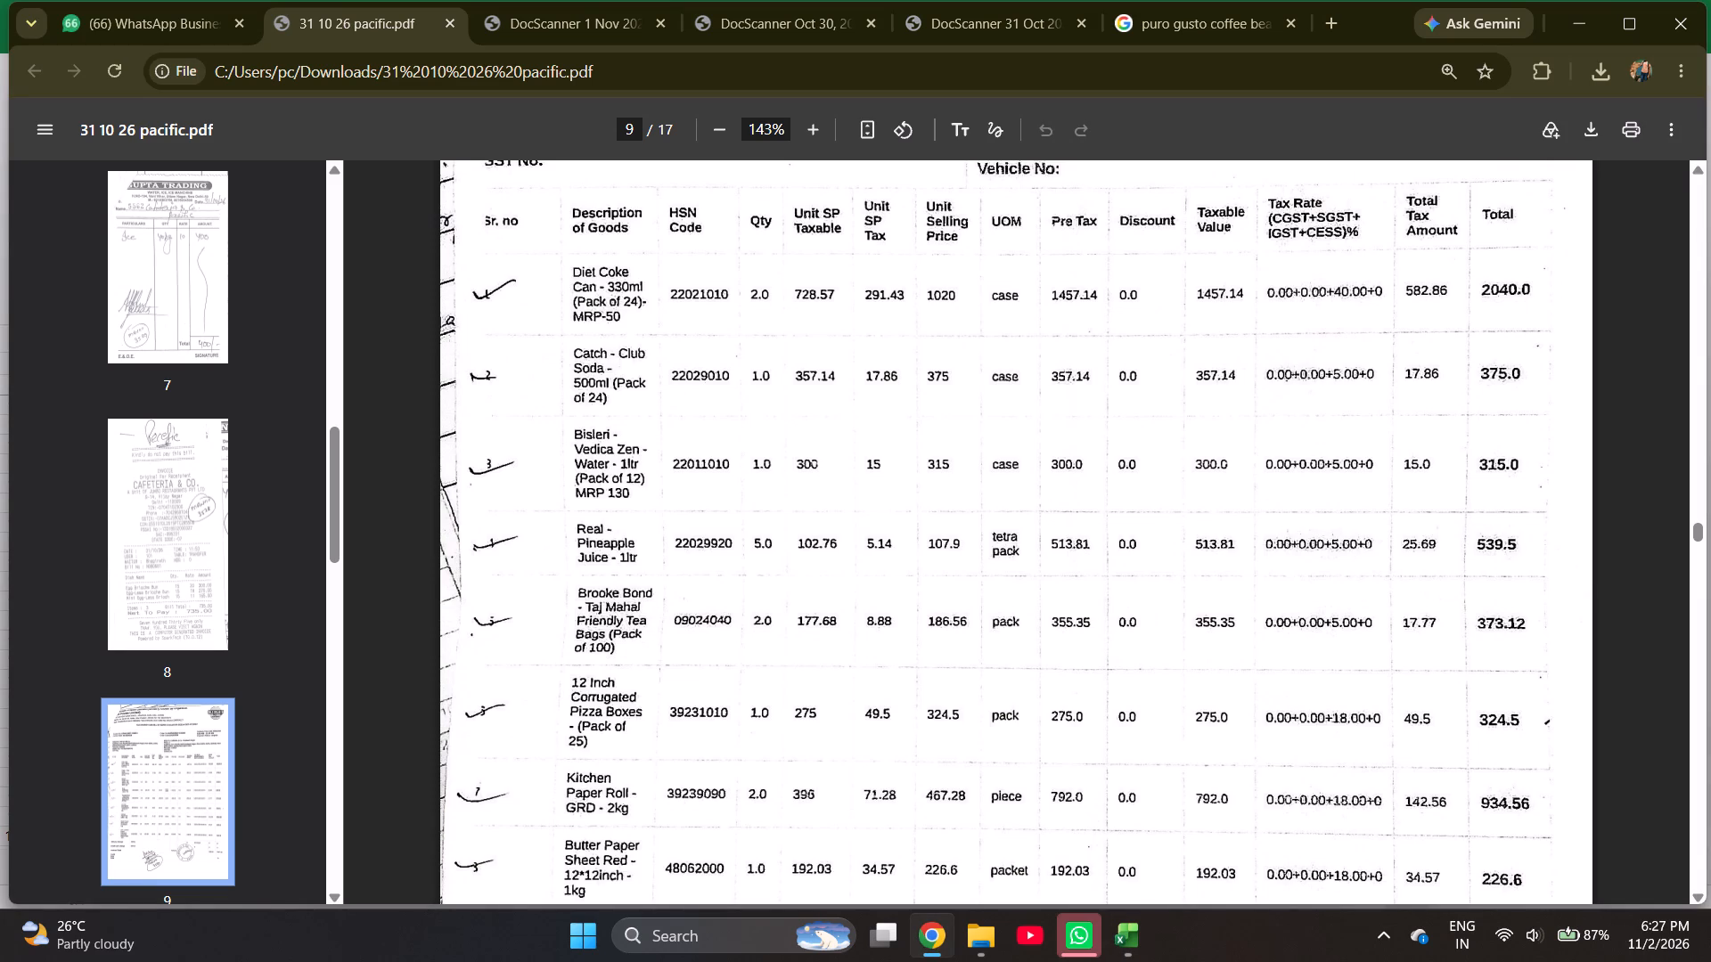
key("alt+Tab")
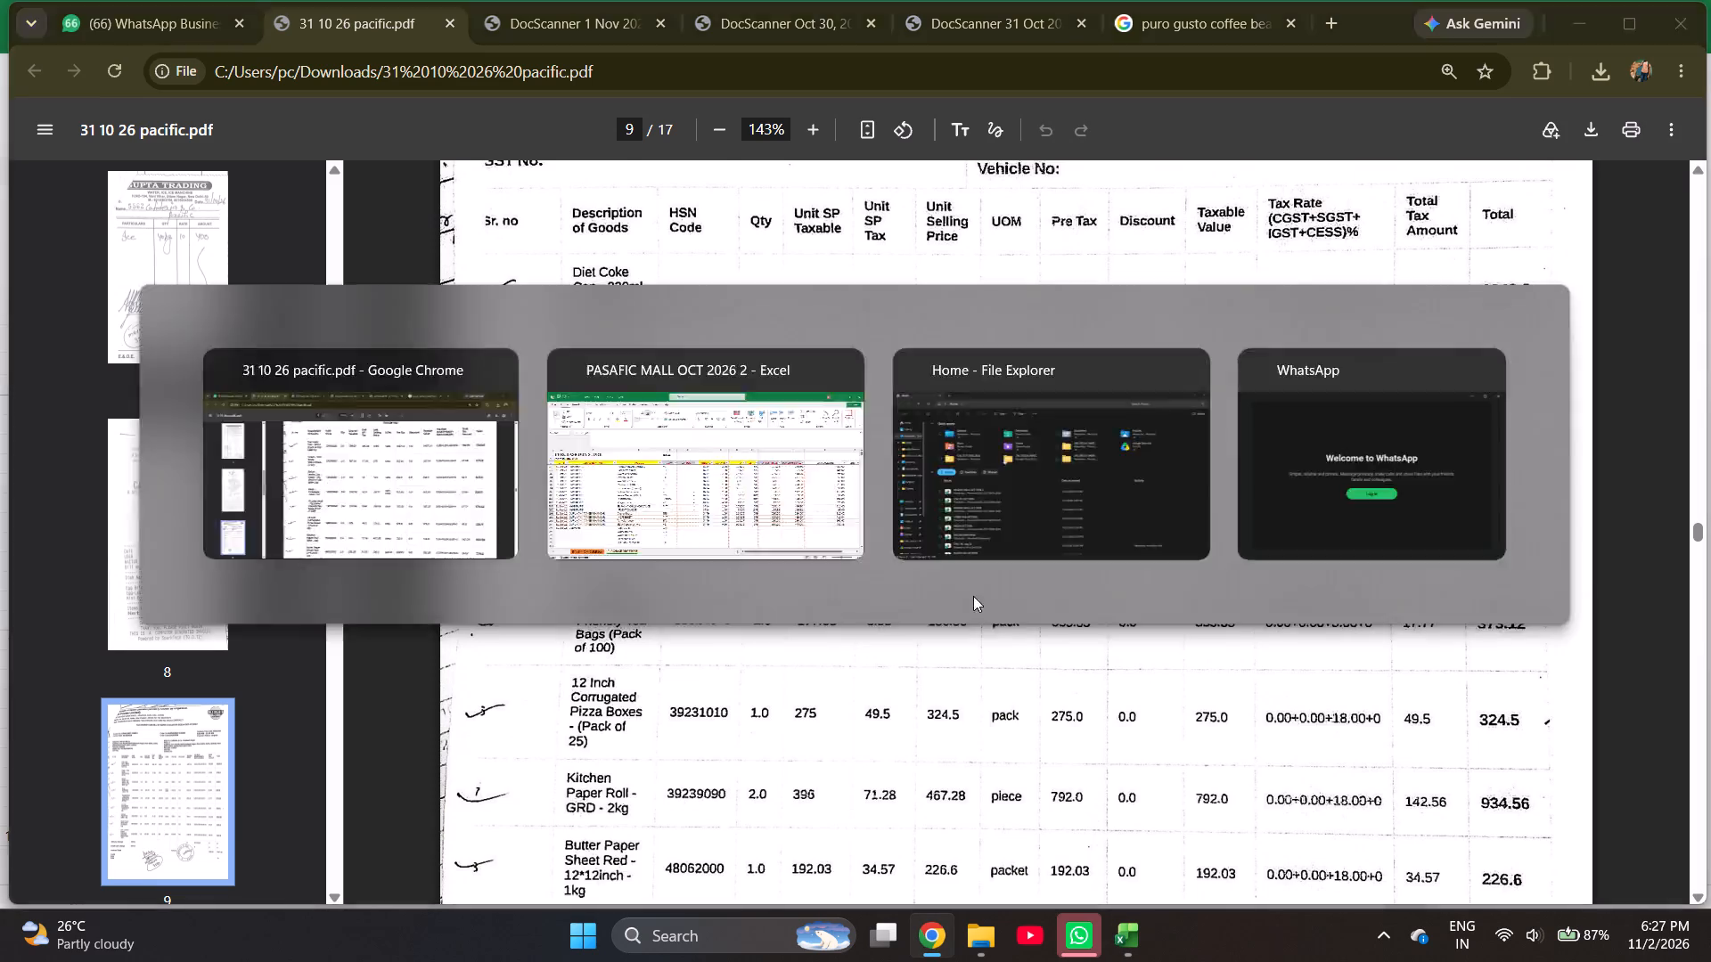
key("alt+Tab")
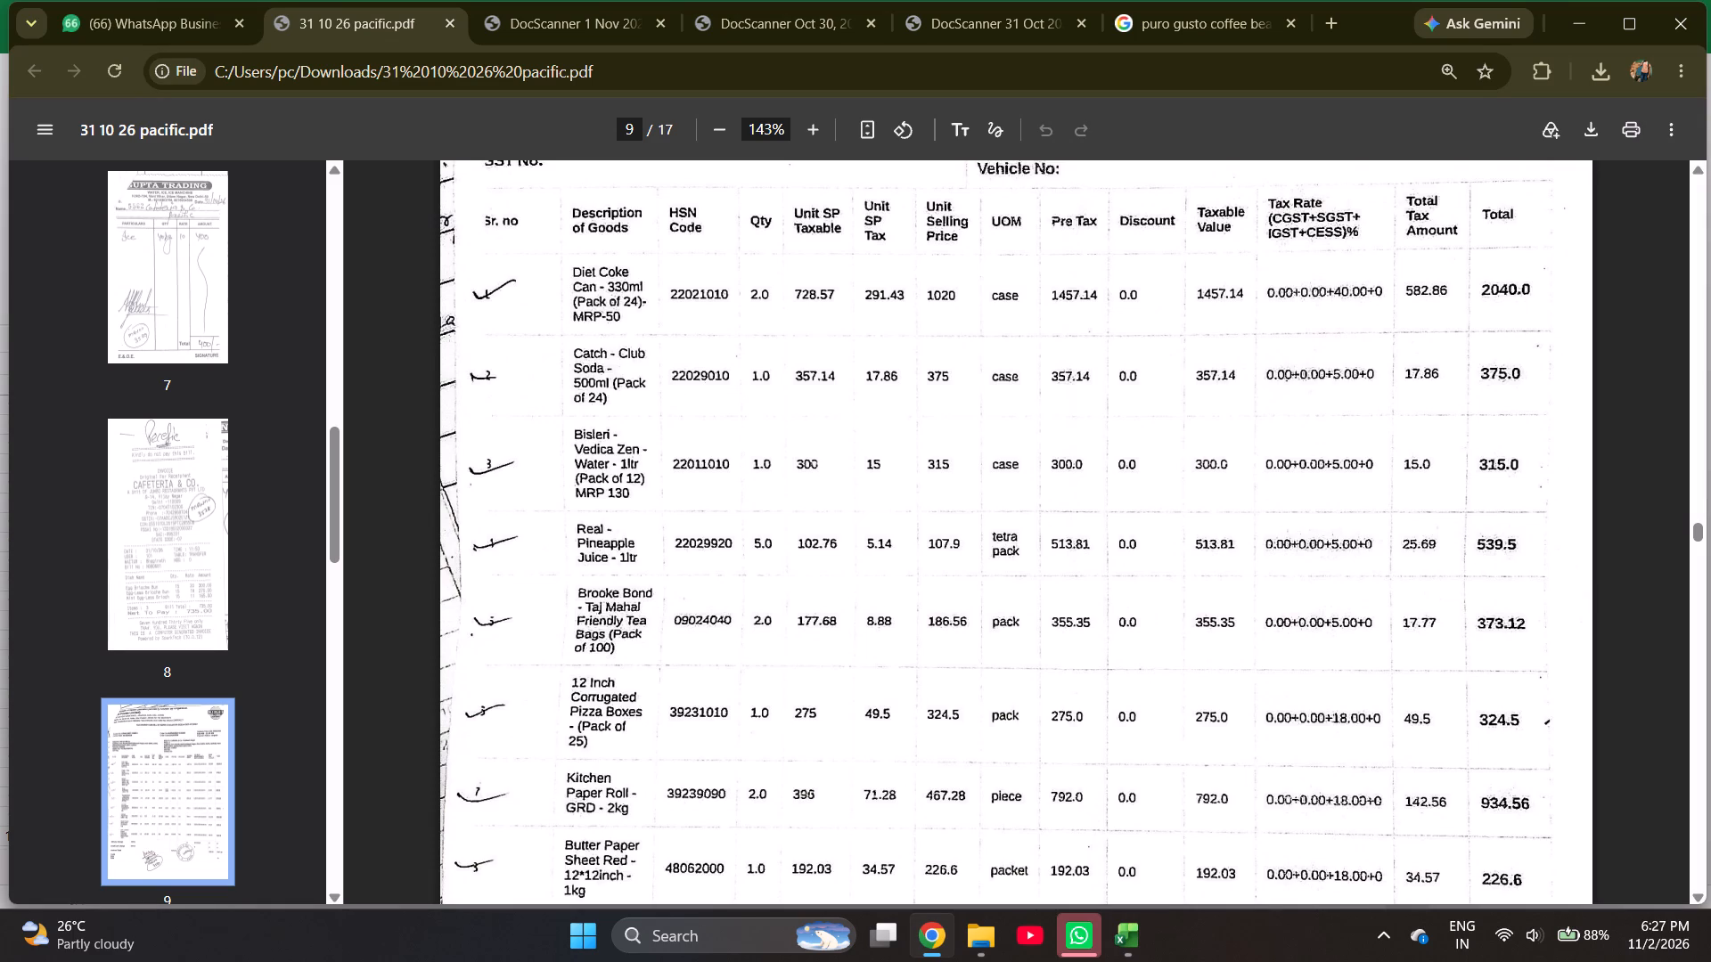
key("alt+Tab")
key("ctrl+Page_Up")
key("ctrl+f")
type("pizza")
key("Return")
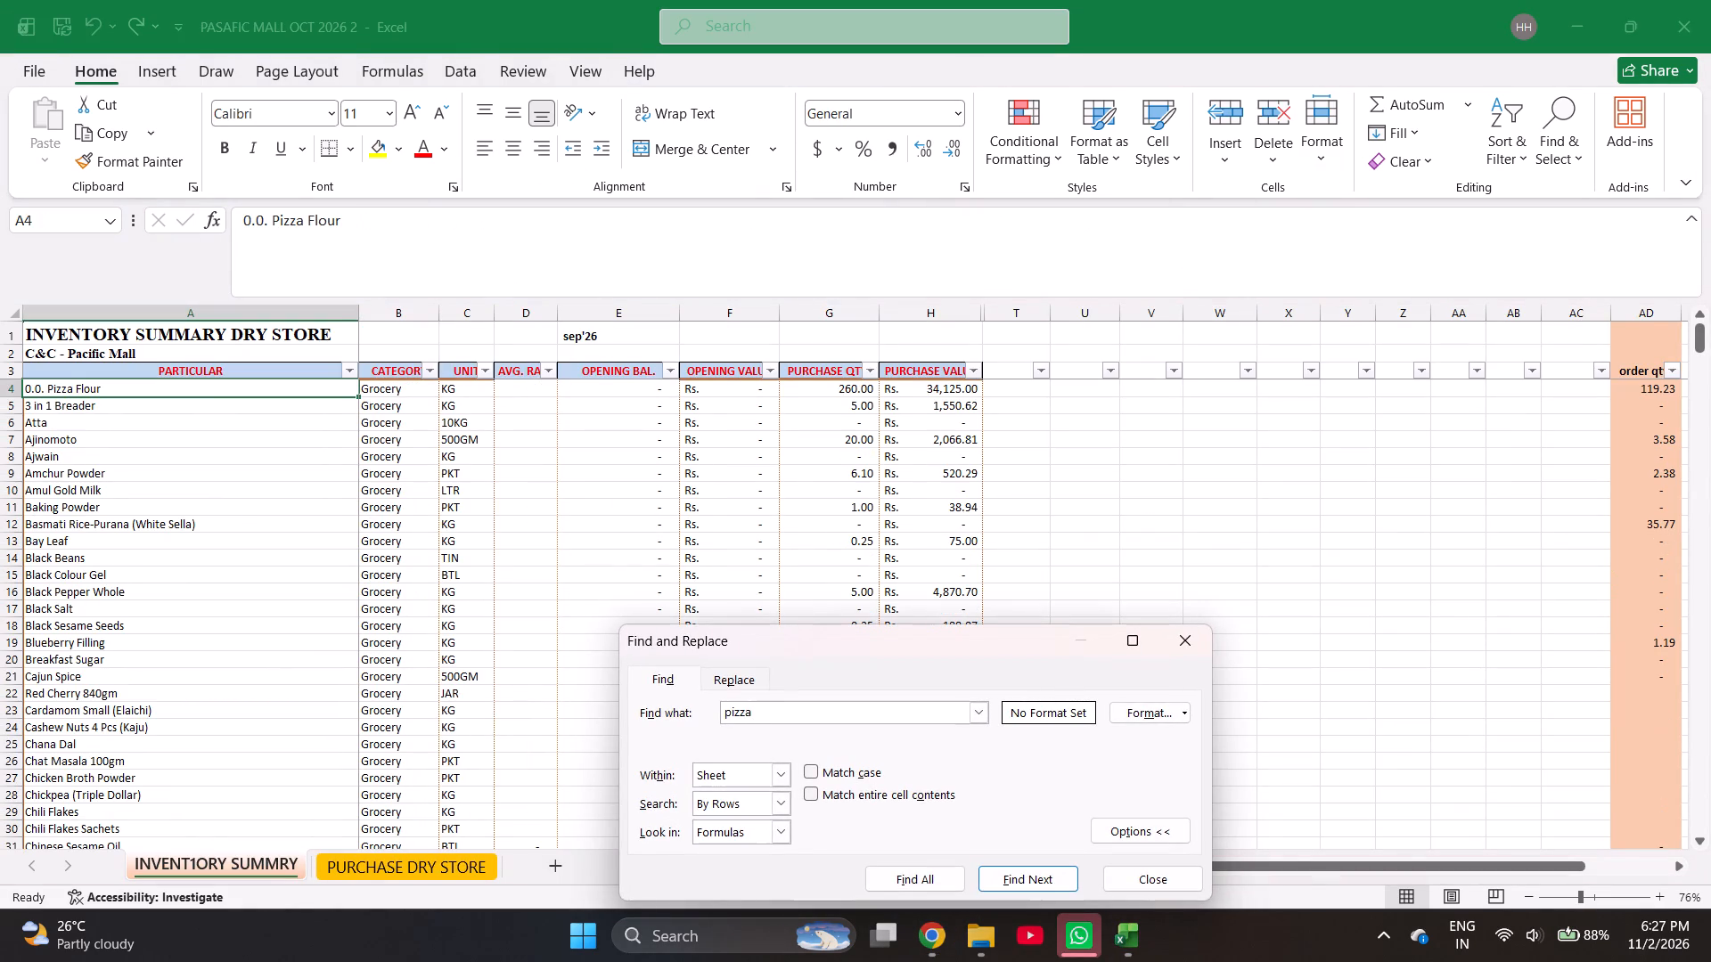
key("space")
type("b")
key("Return")
key("Return")
key("Return")
key("Escape")
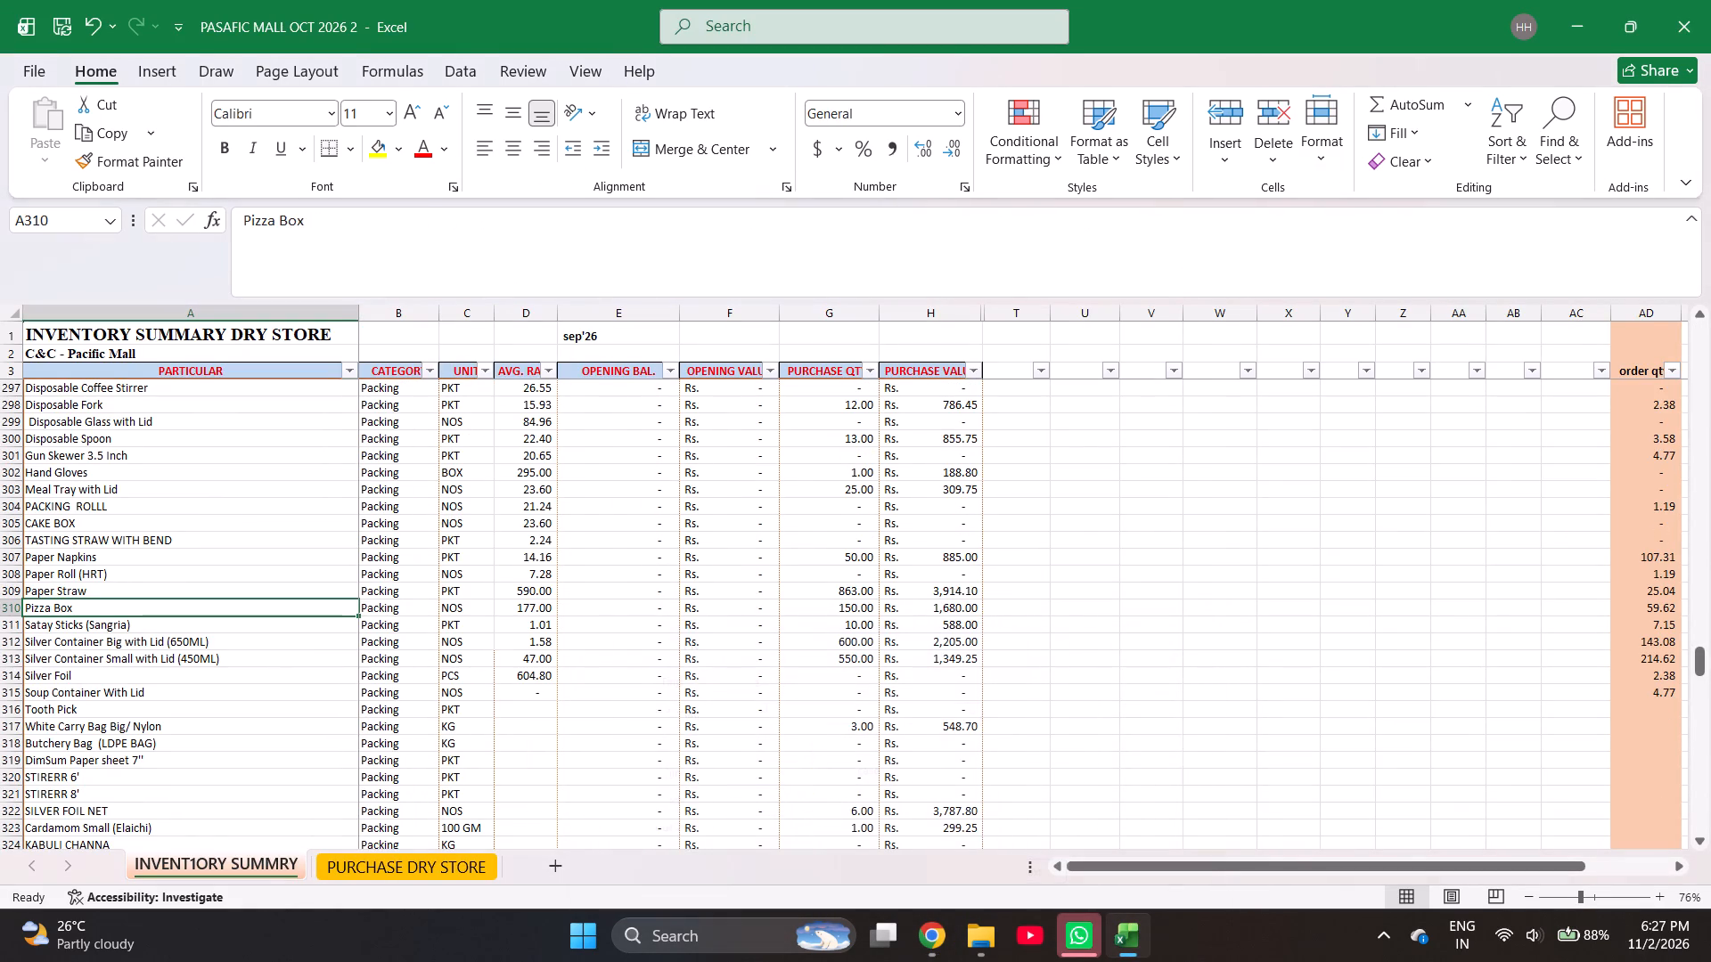
key("ctrl+c")
key("ctrl+Page_Down")
key("Return")
key("Return")
Enter KITCHEN ROLL as the product in row 1001 from the DELIVERIT invoice.
key("alt+Tab")
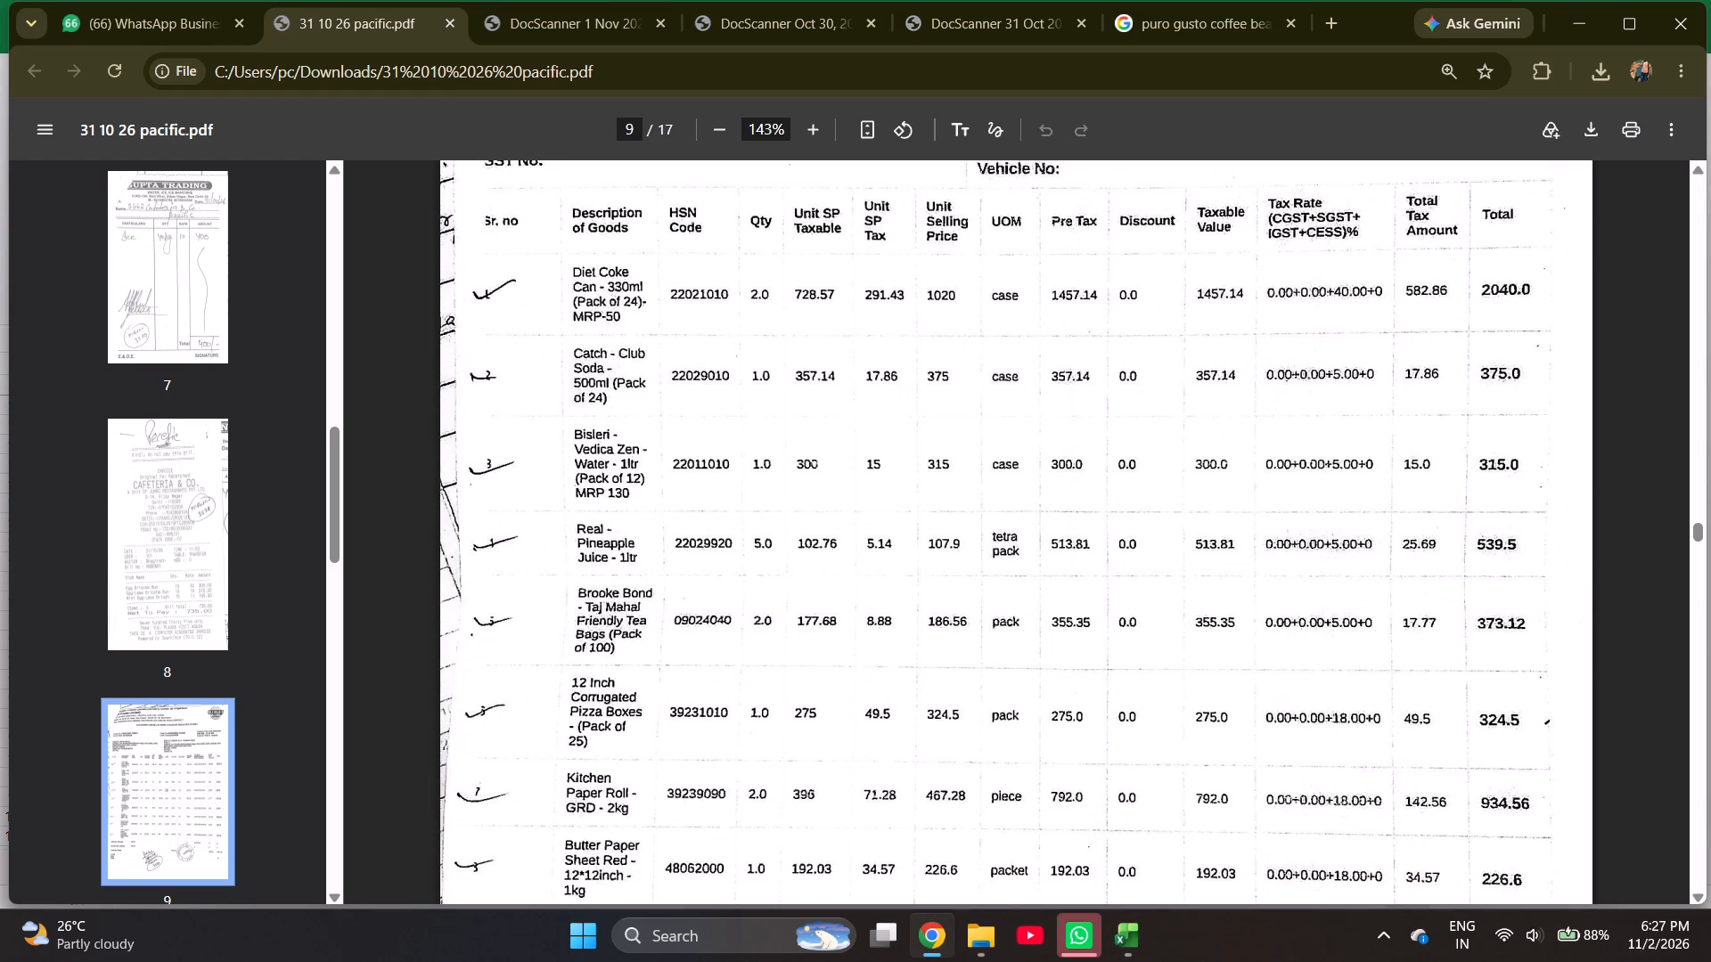
key("alt+Tab")
type("kit")
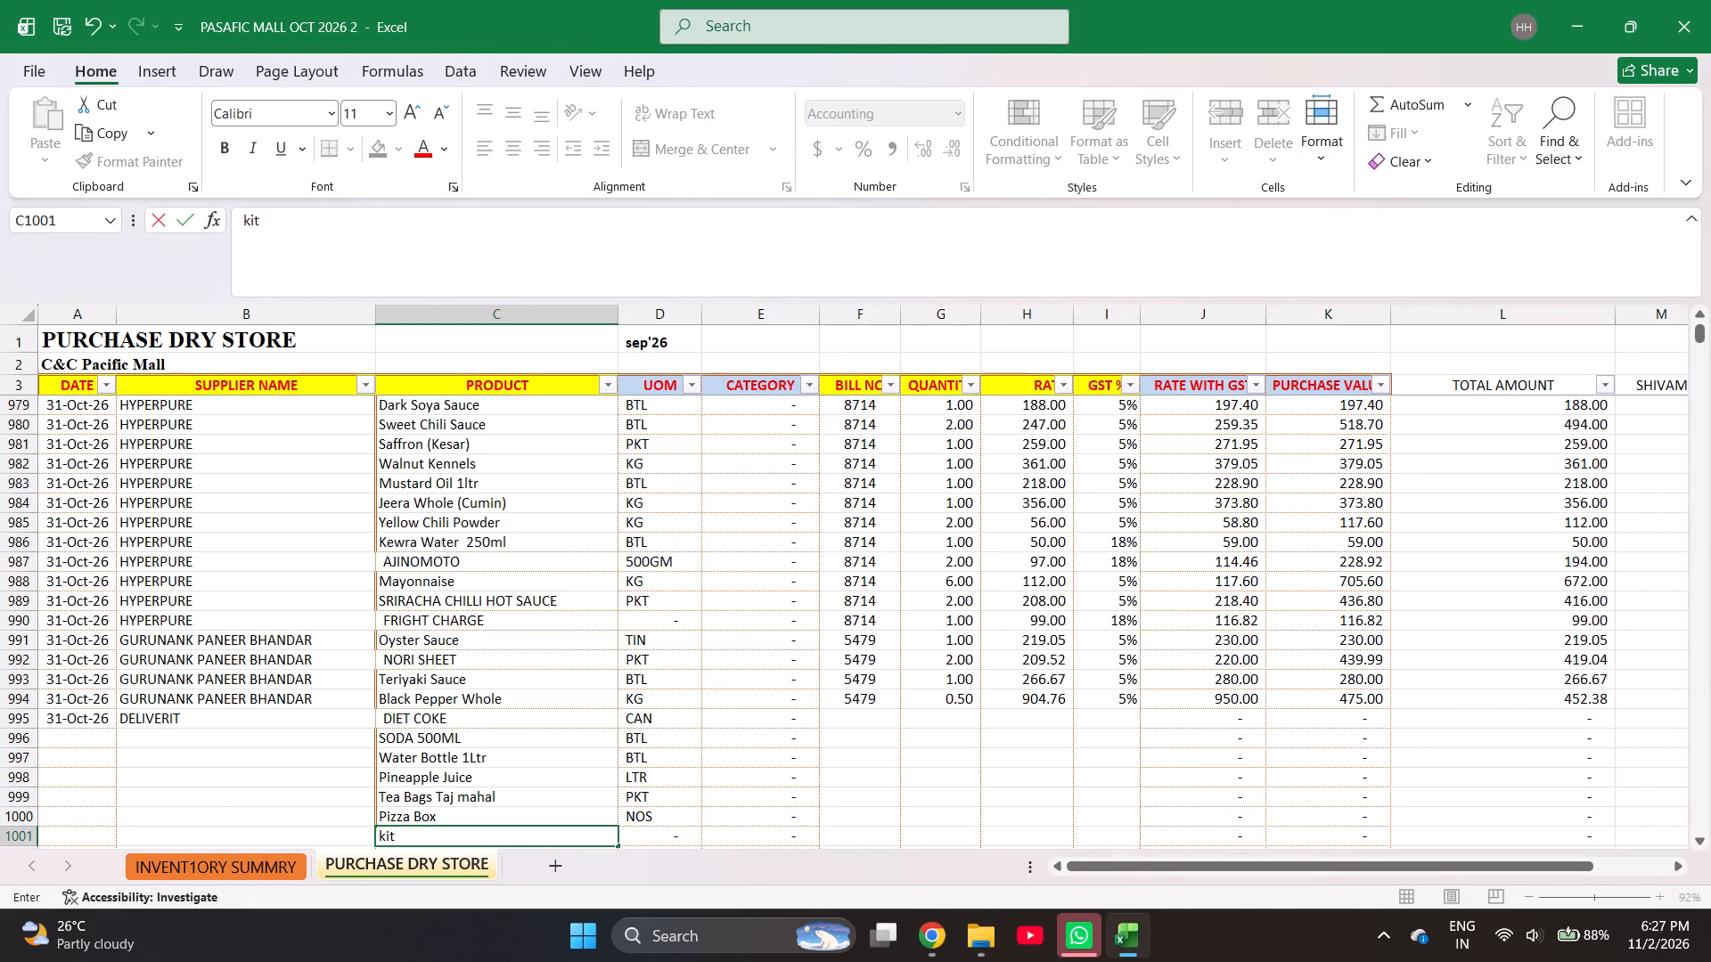
type("chen")
key("Return")
Enter "butter" as the product text in row 1002 for the invoice's butter paper item.
key("alt+Tab")
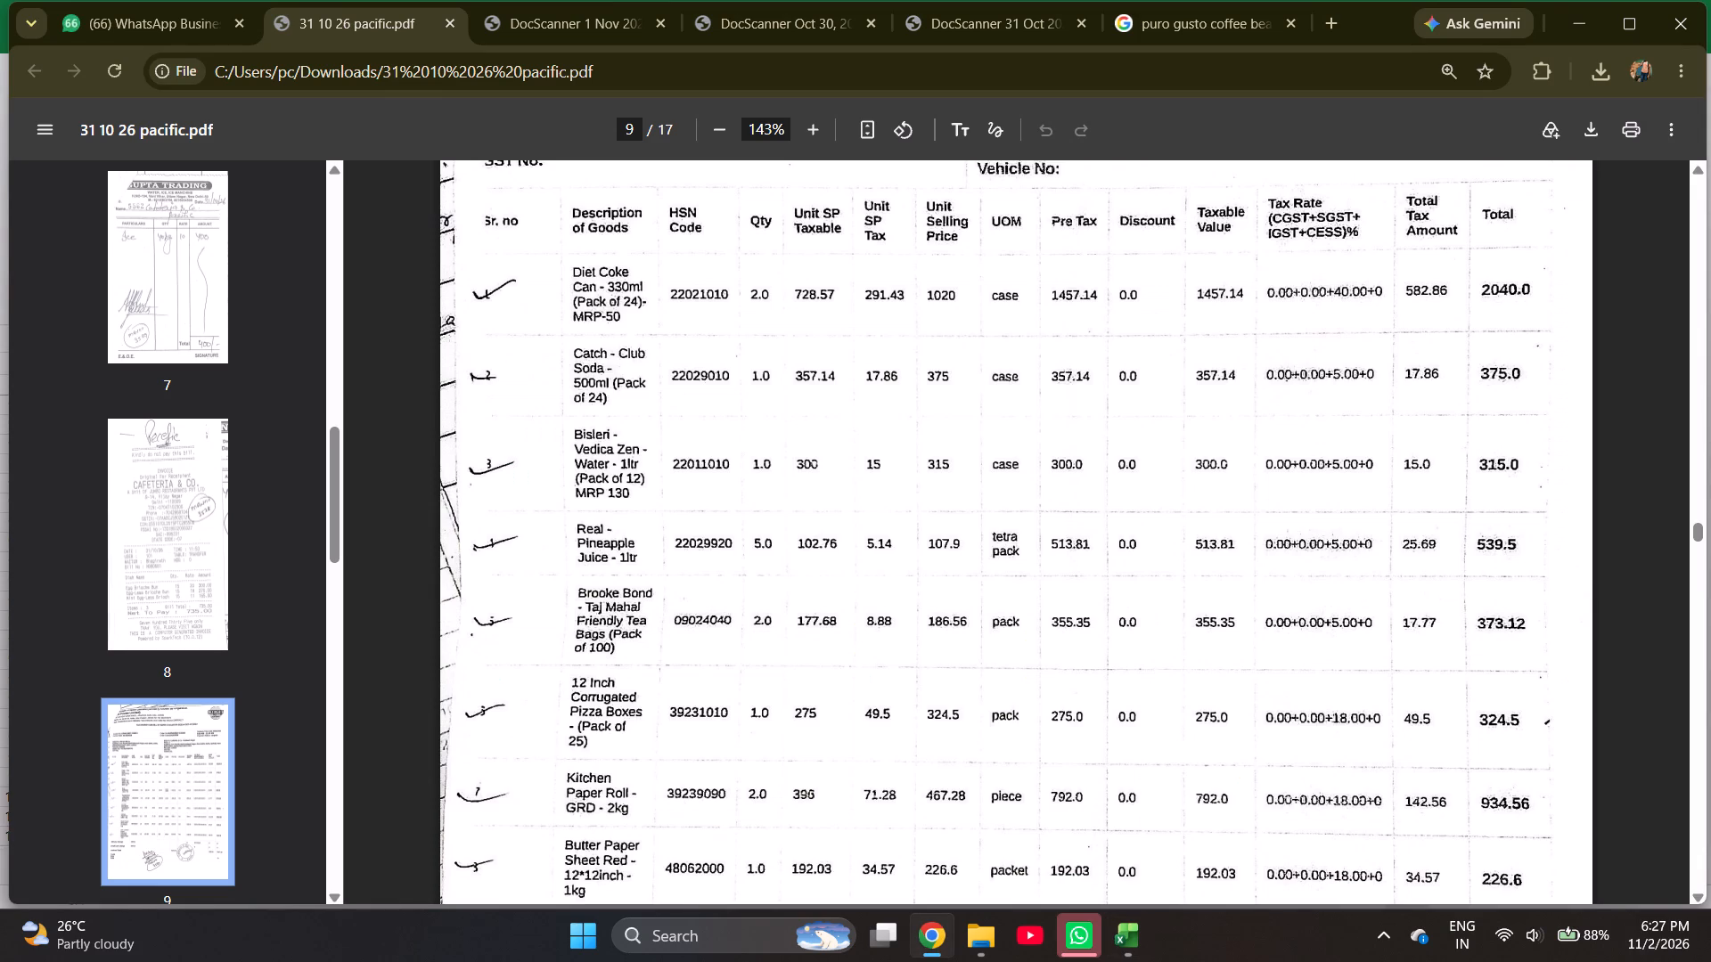
key("alt+Tab")
type("butter")
key("alt+Tab")
scroll(973, 596, "down", 1)
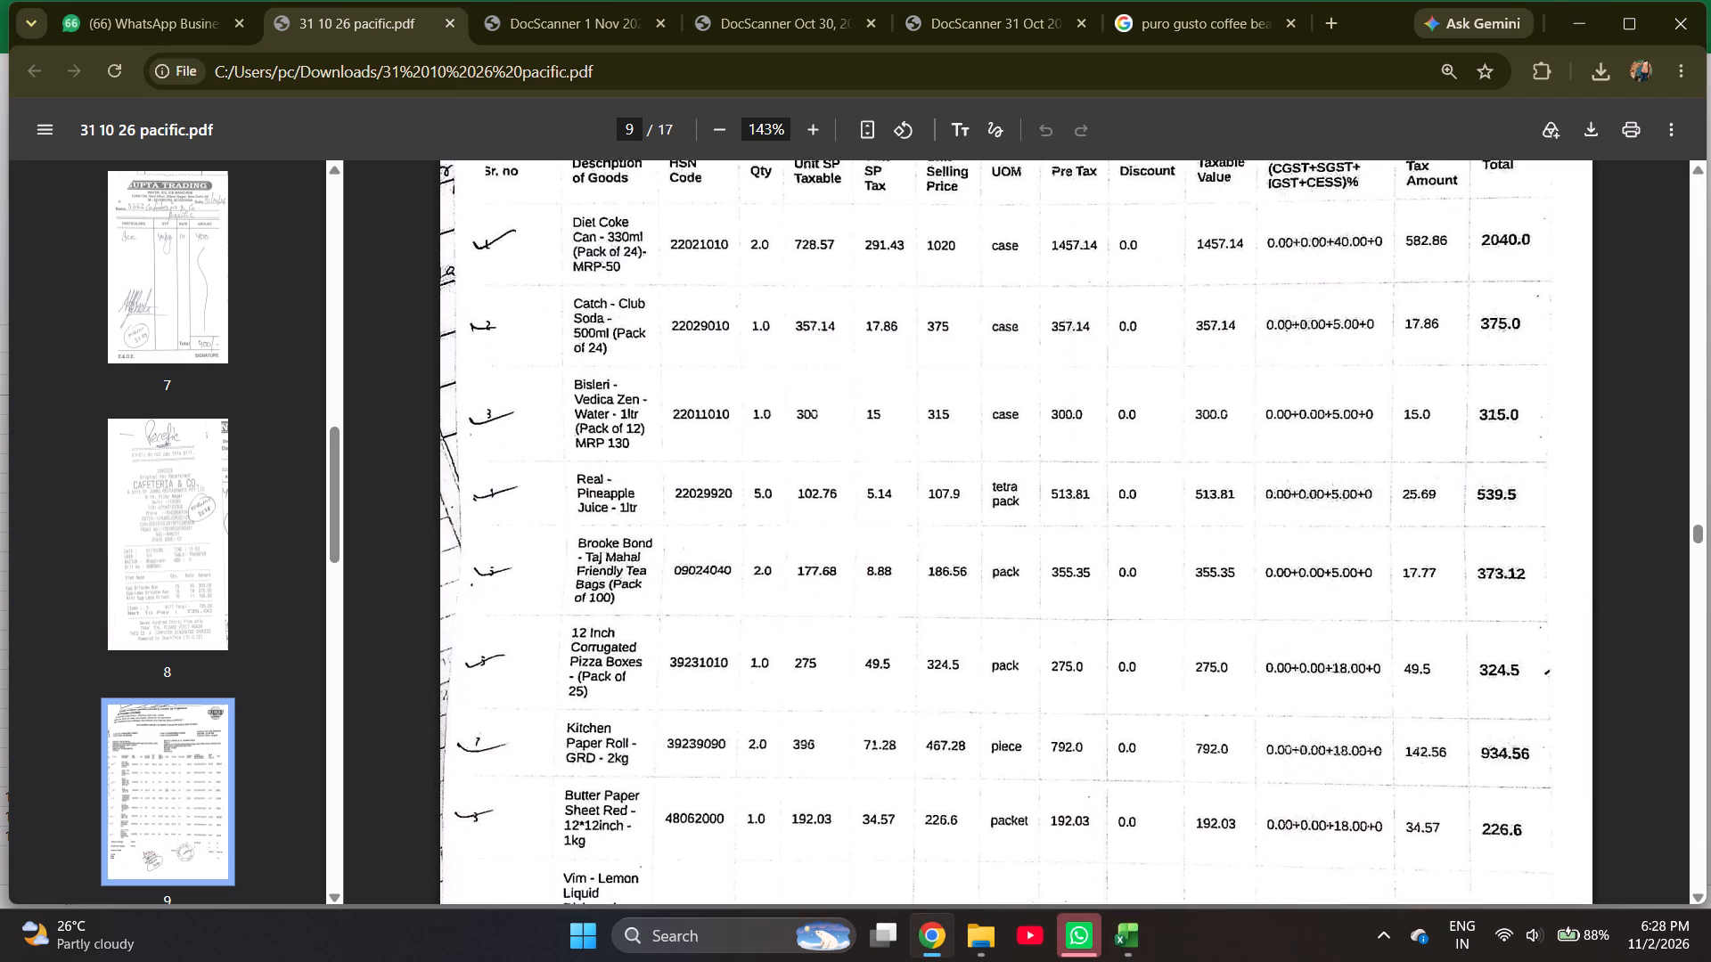
scroll(973, 596, "down", 1)
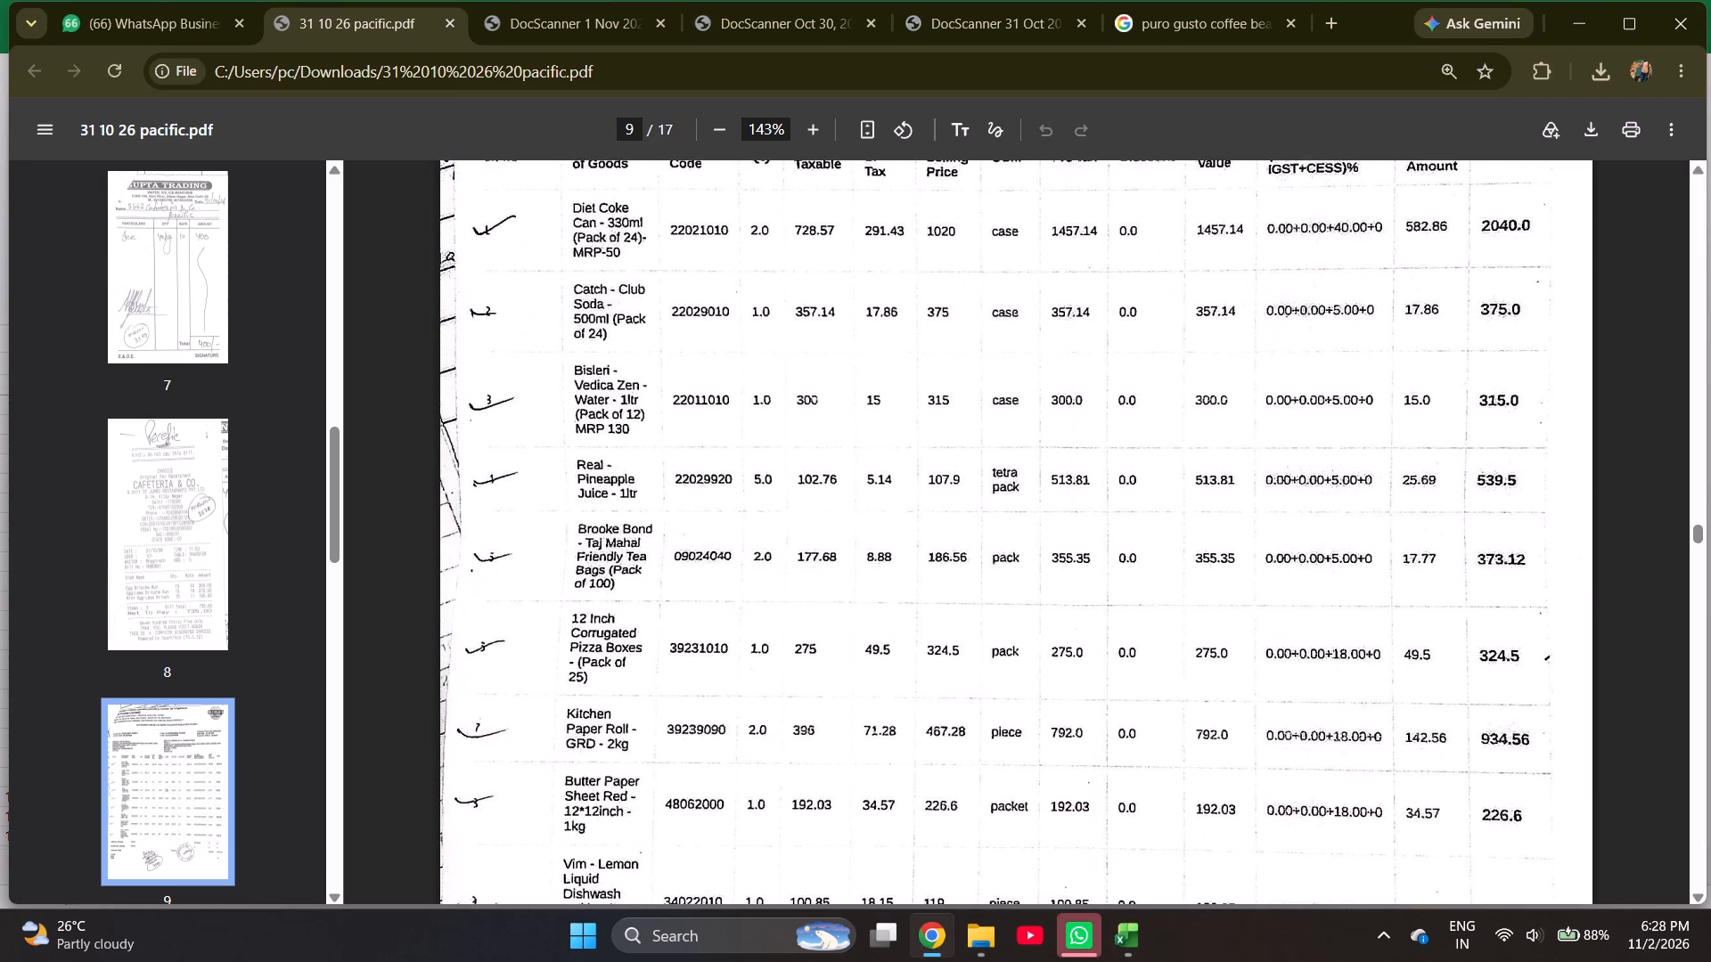
key("alt+Tab")
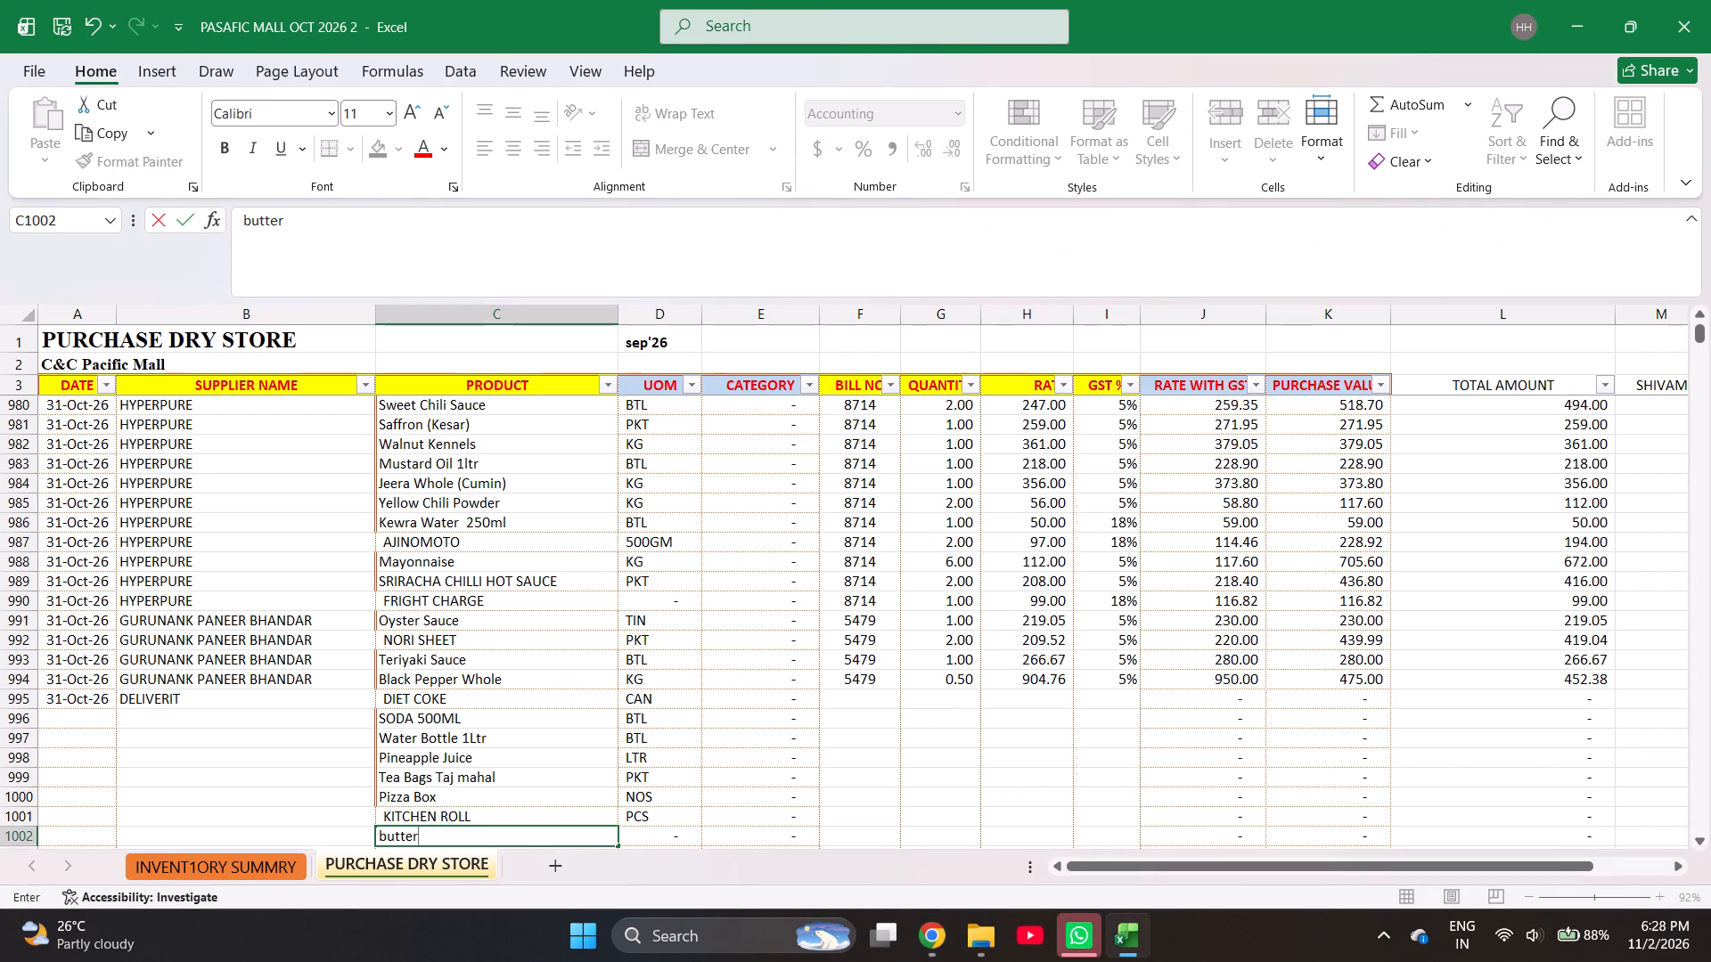
Search the inventory summary for "butter p", check the invoice's remaining items, and copy Butter Paper over the NA entry in Packing row 329.
key("ctrl+Page_Up")
key("ctrl+f")
type("butter p")
key("Return")
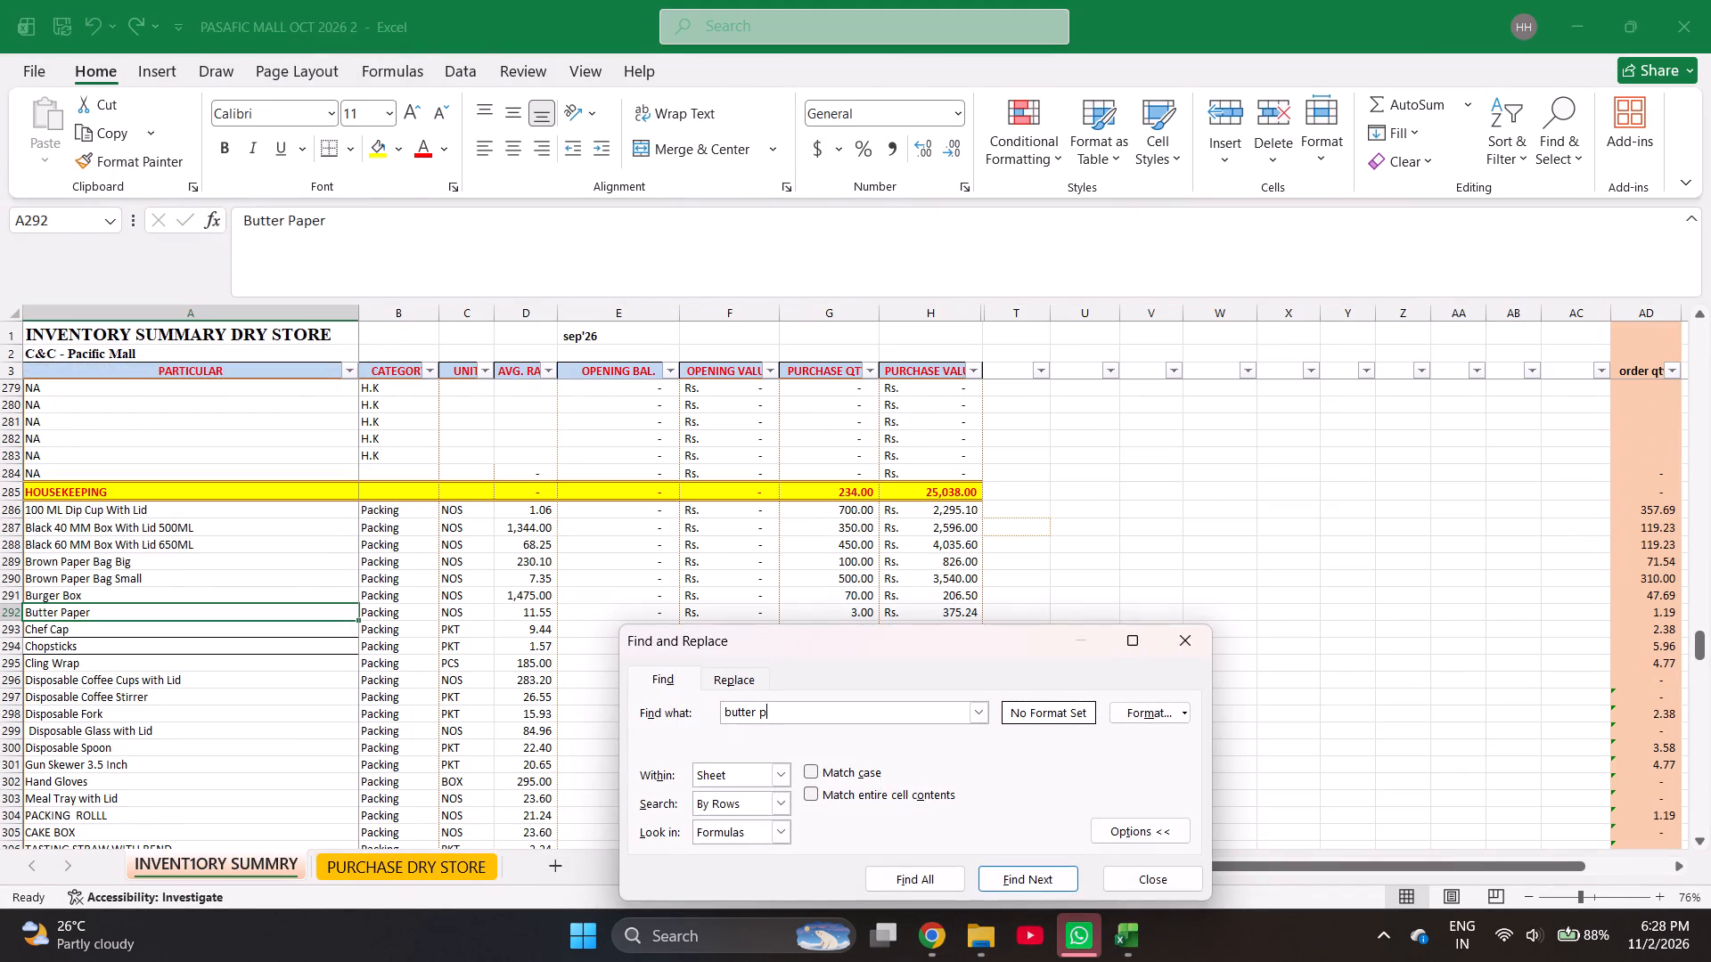
key("Escape")
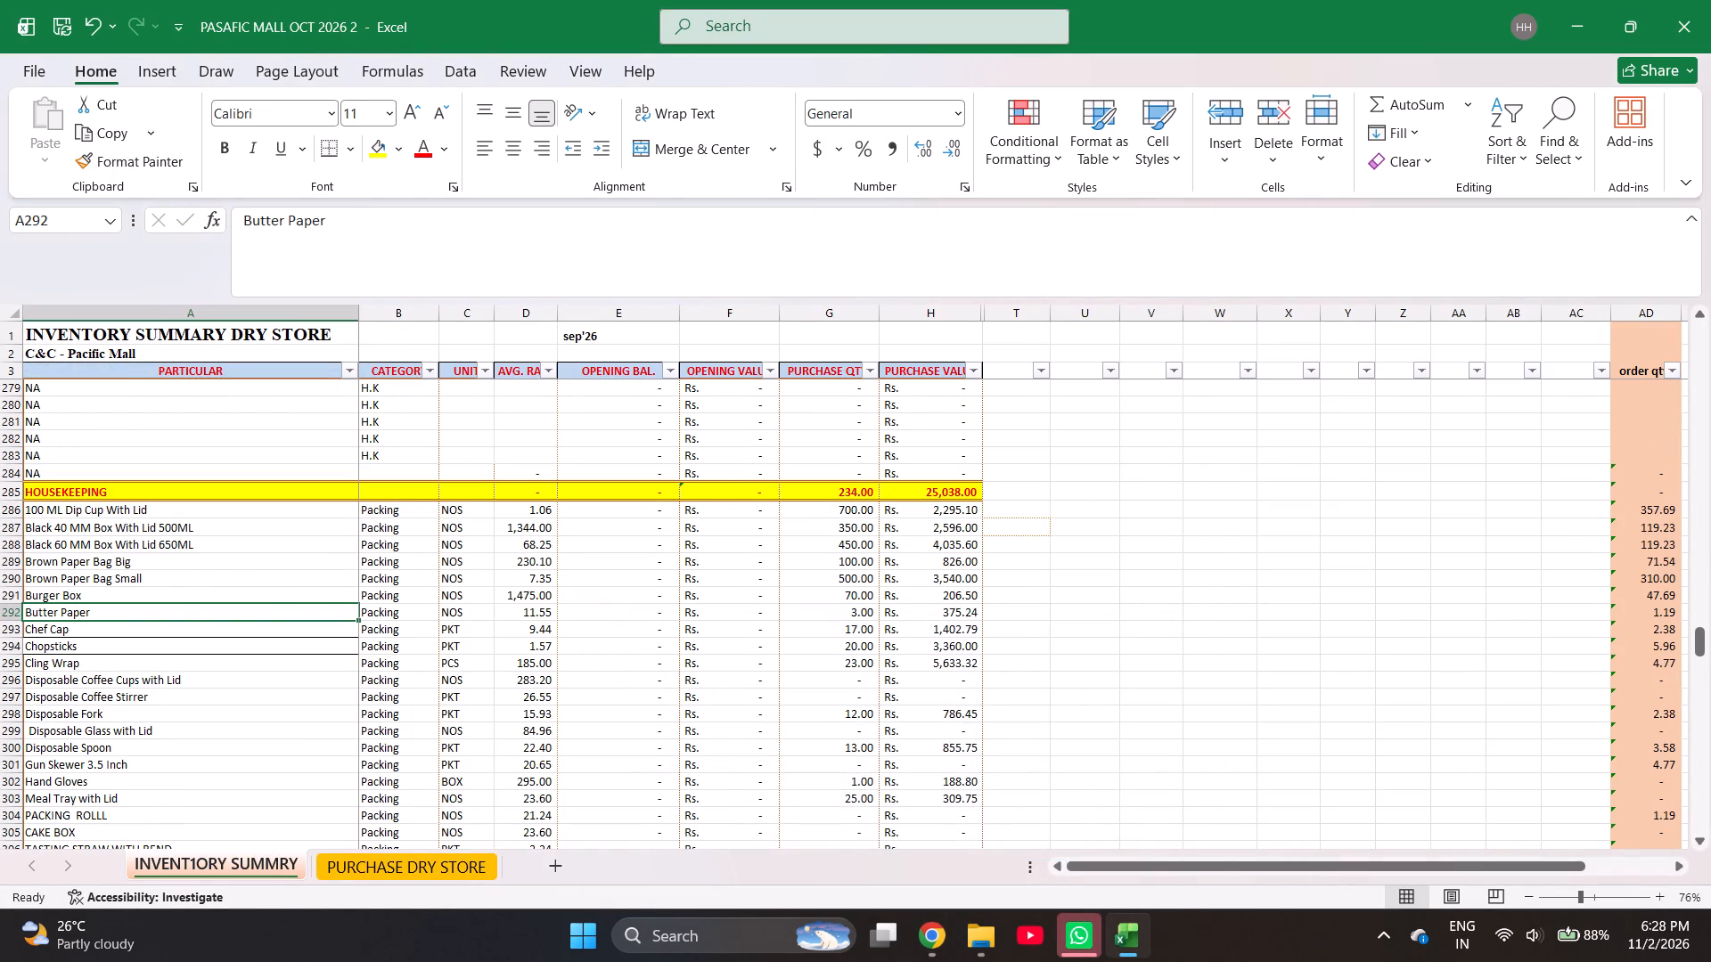
key("ctrl+c")
key("alt+Tab")
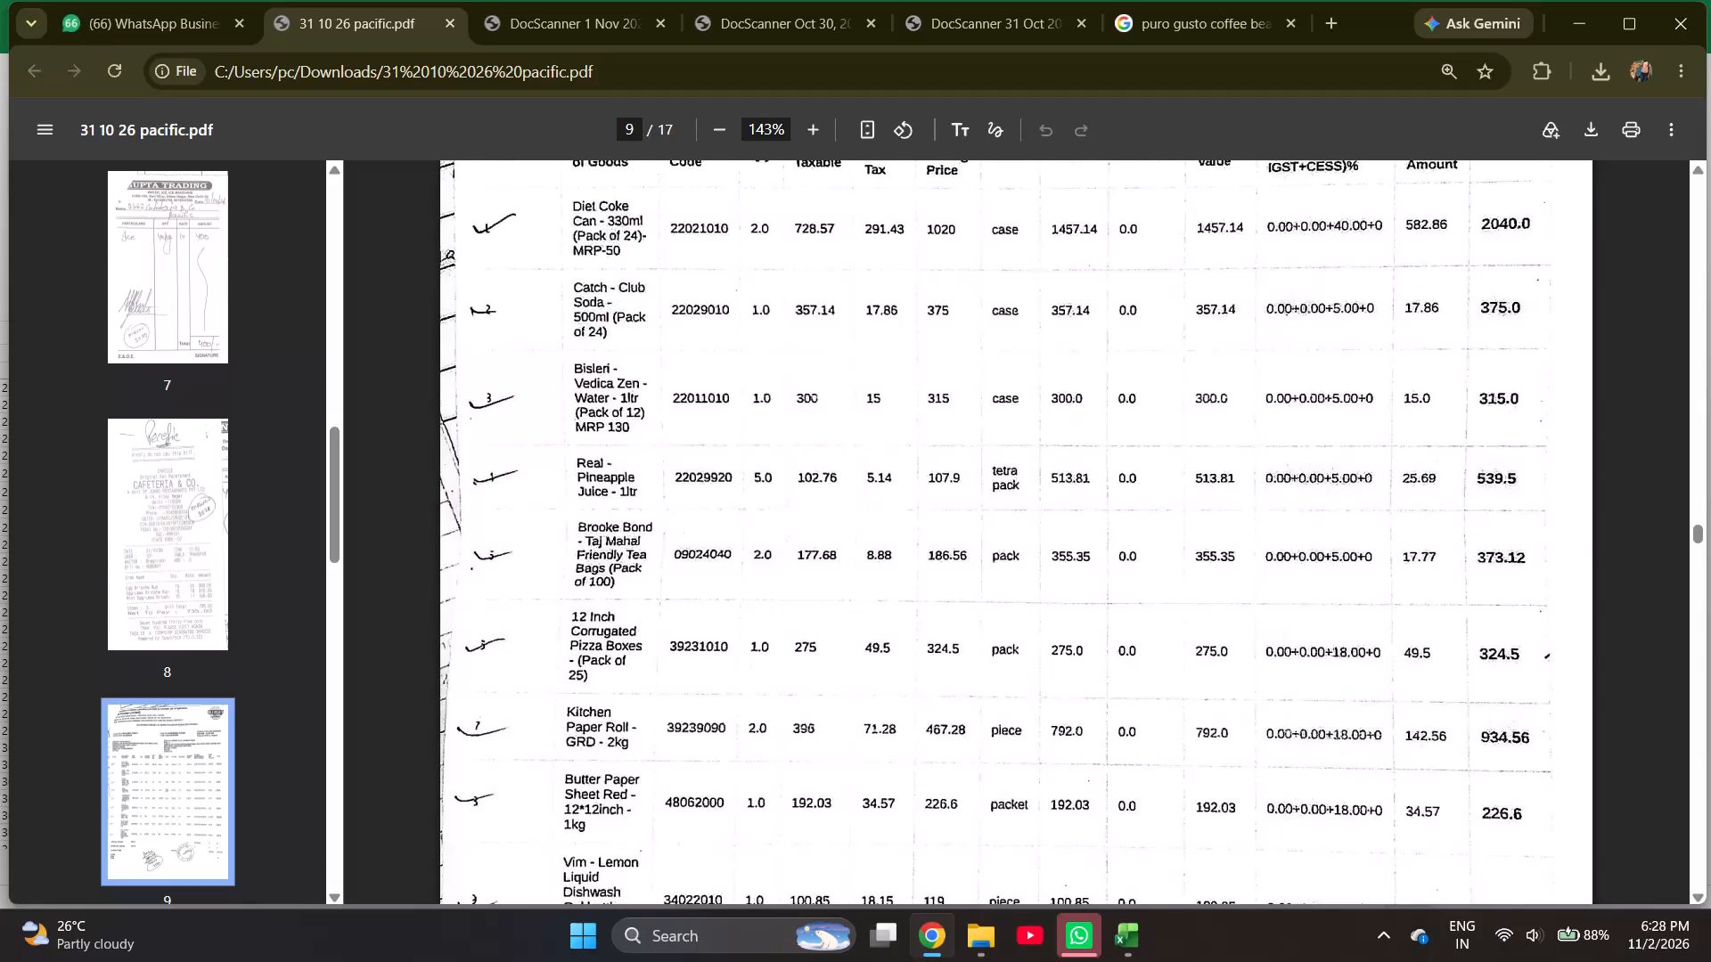
scroll(973, 596, "down", 1)
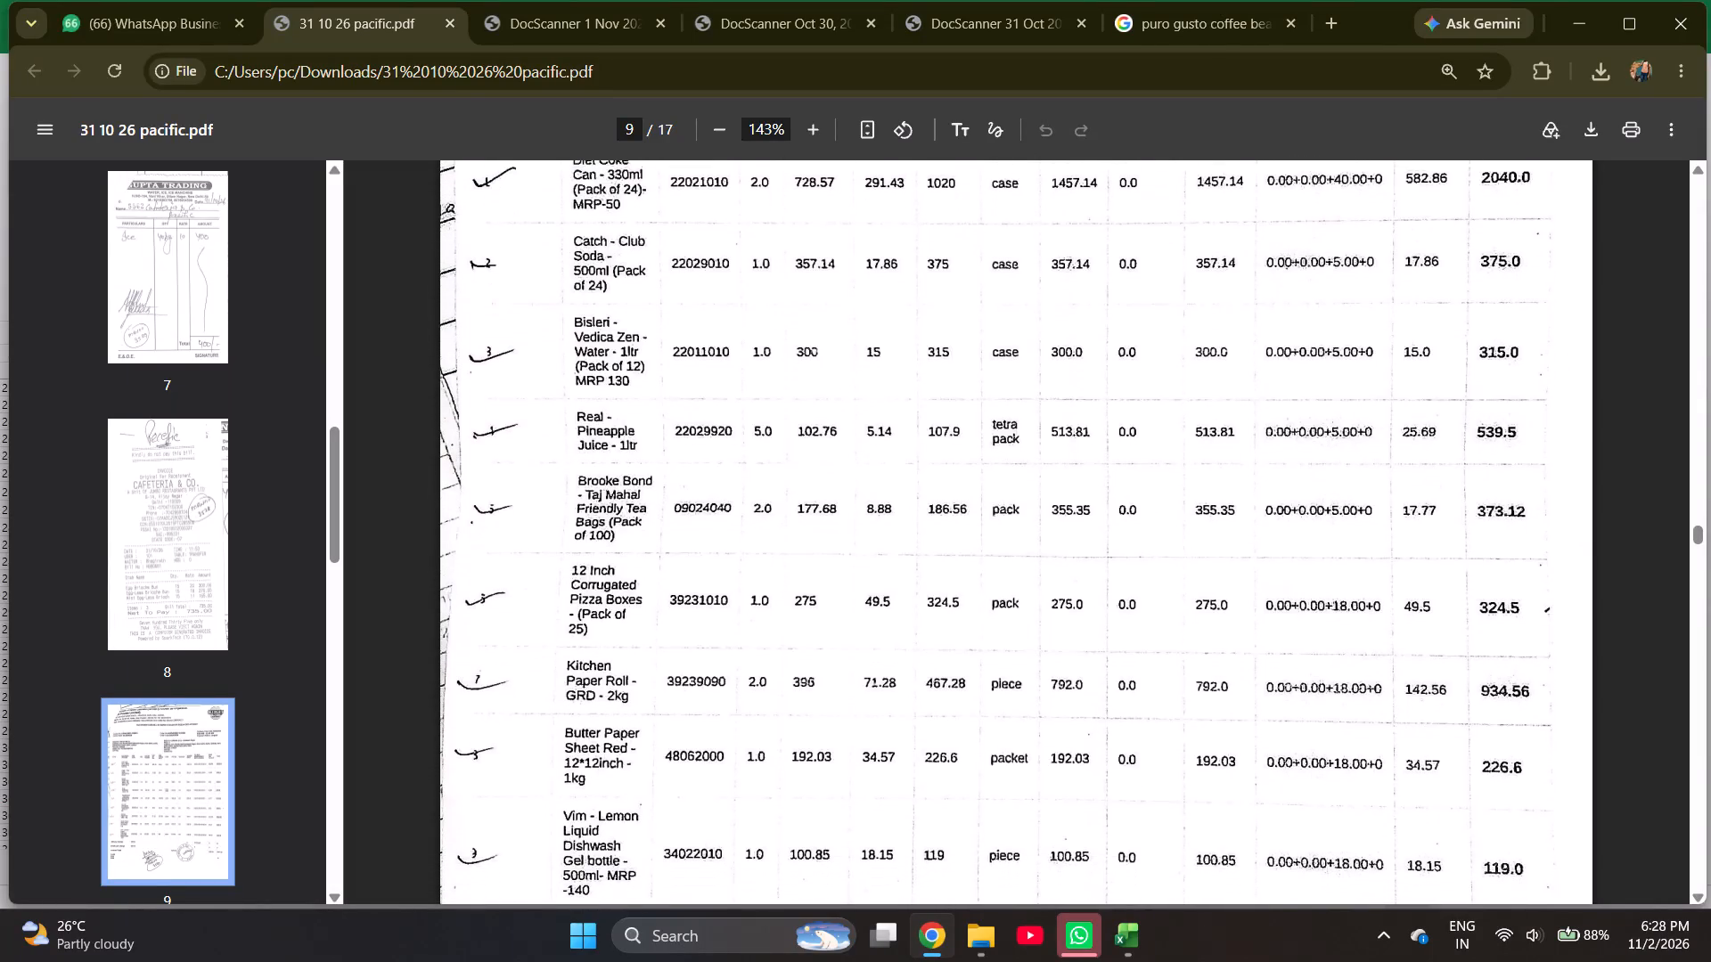
scroll(973, 596, "down", 1)
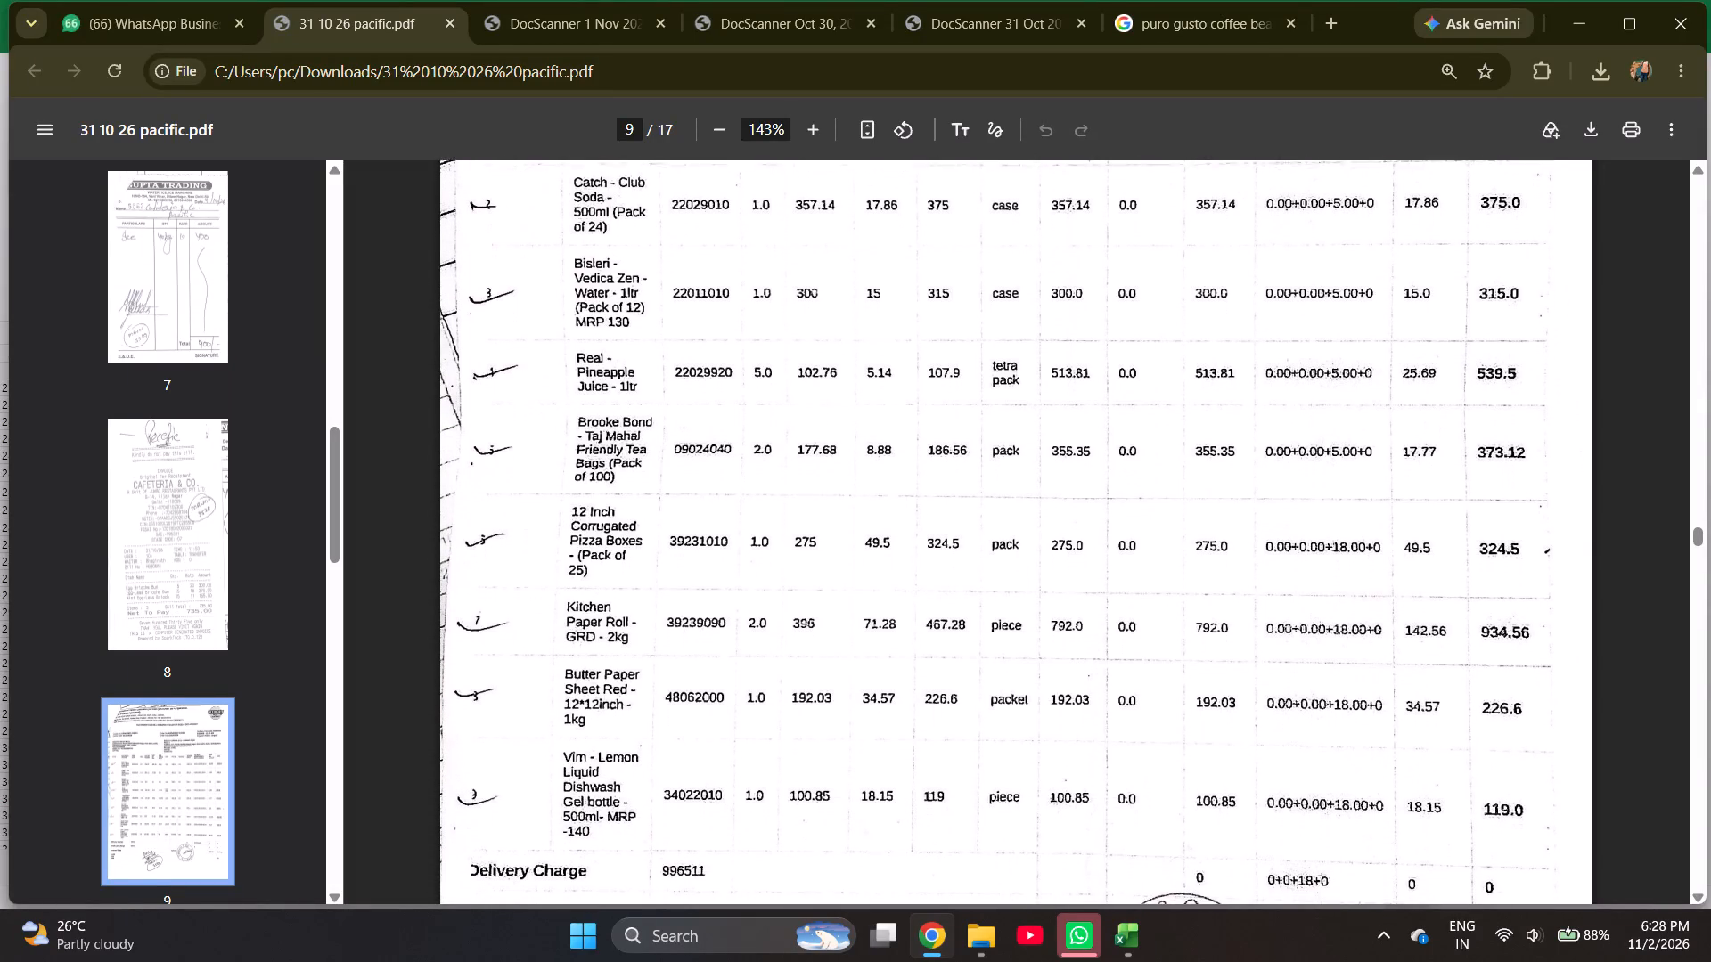
scroll(973, 596, "down", 1)
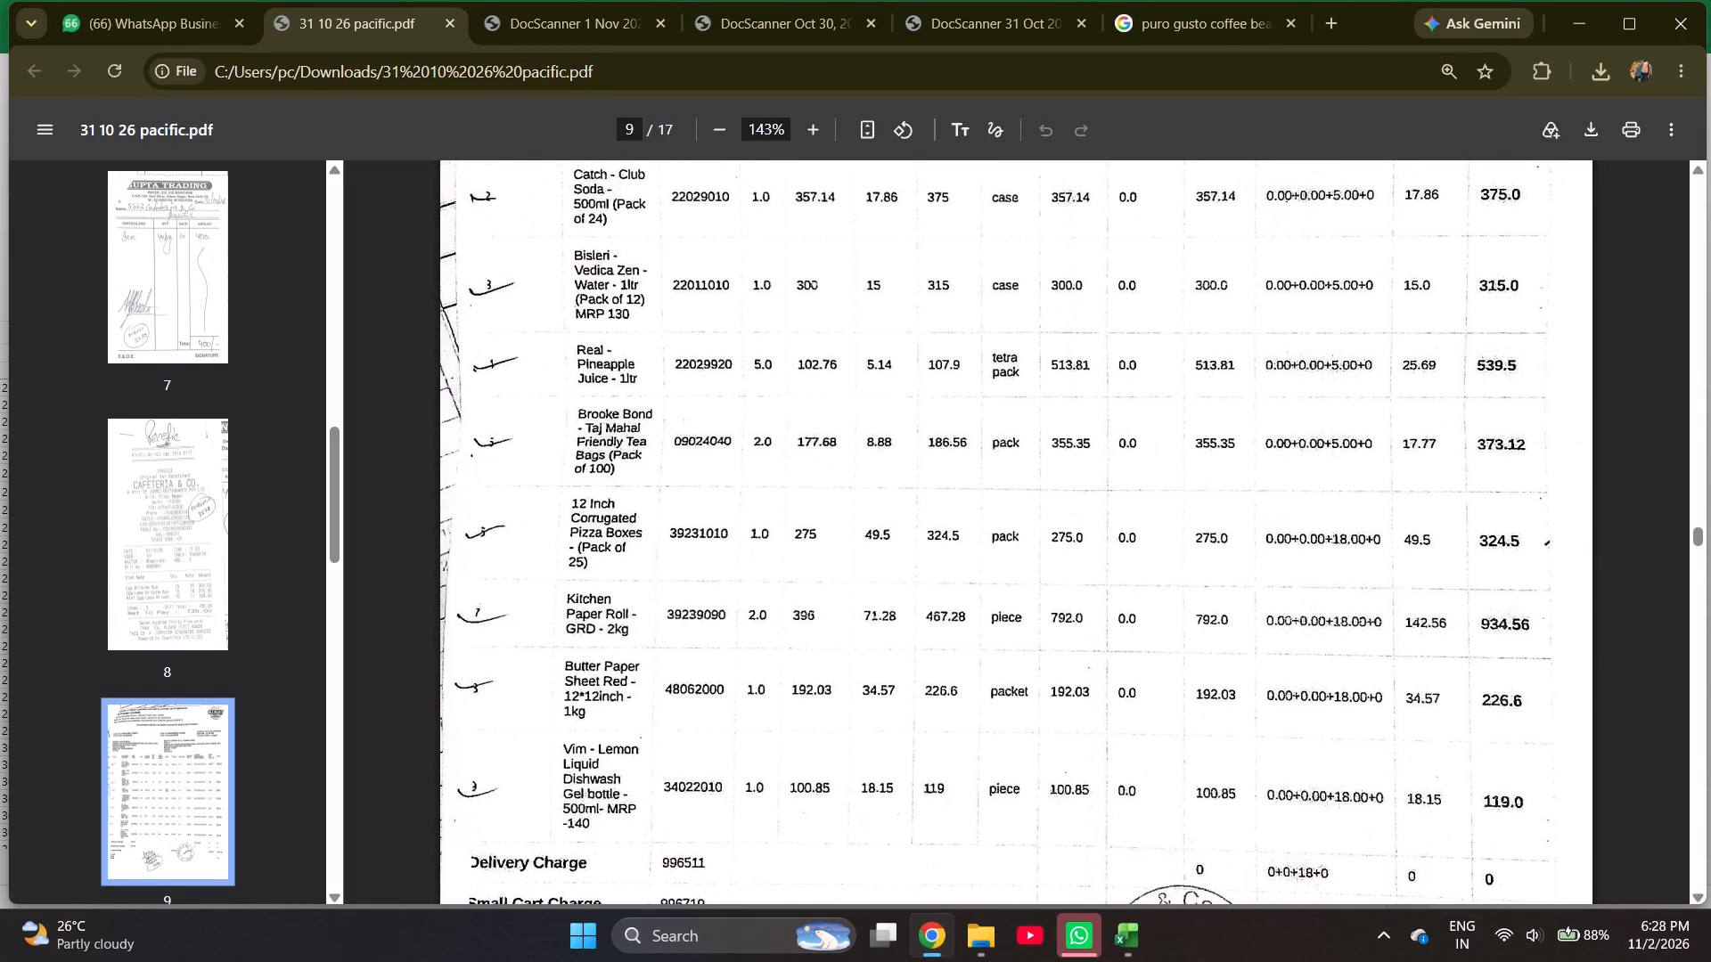
scroll(973, 596, "down", 1)
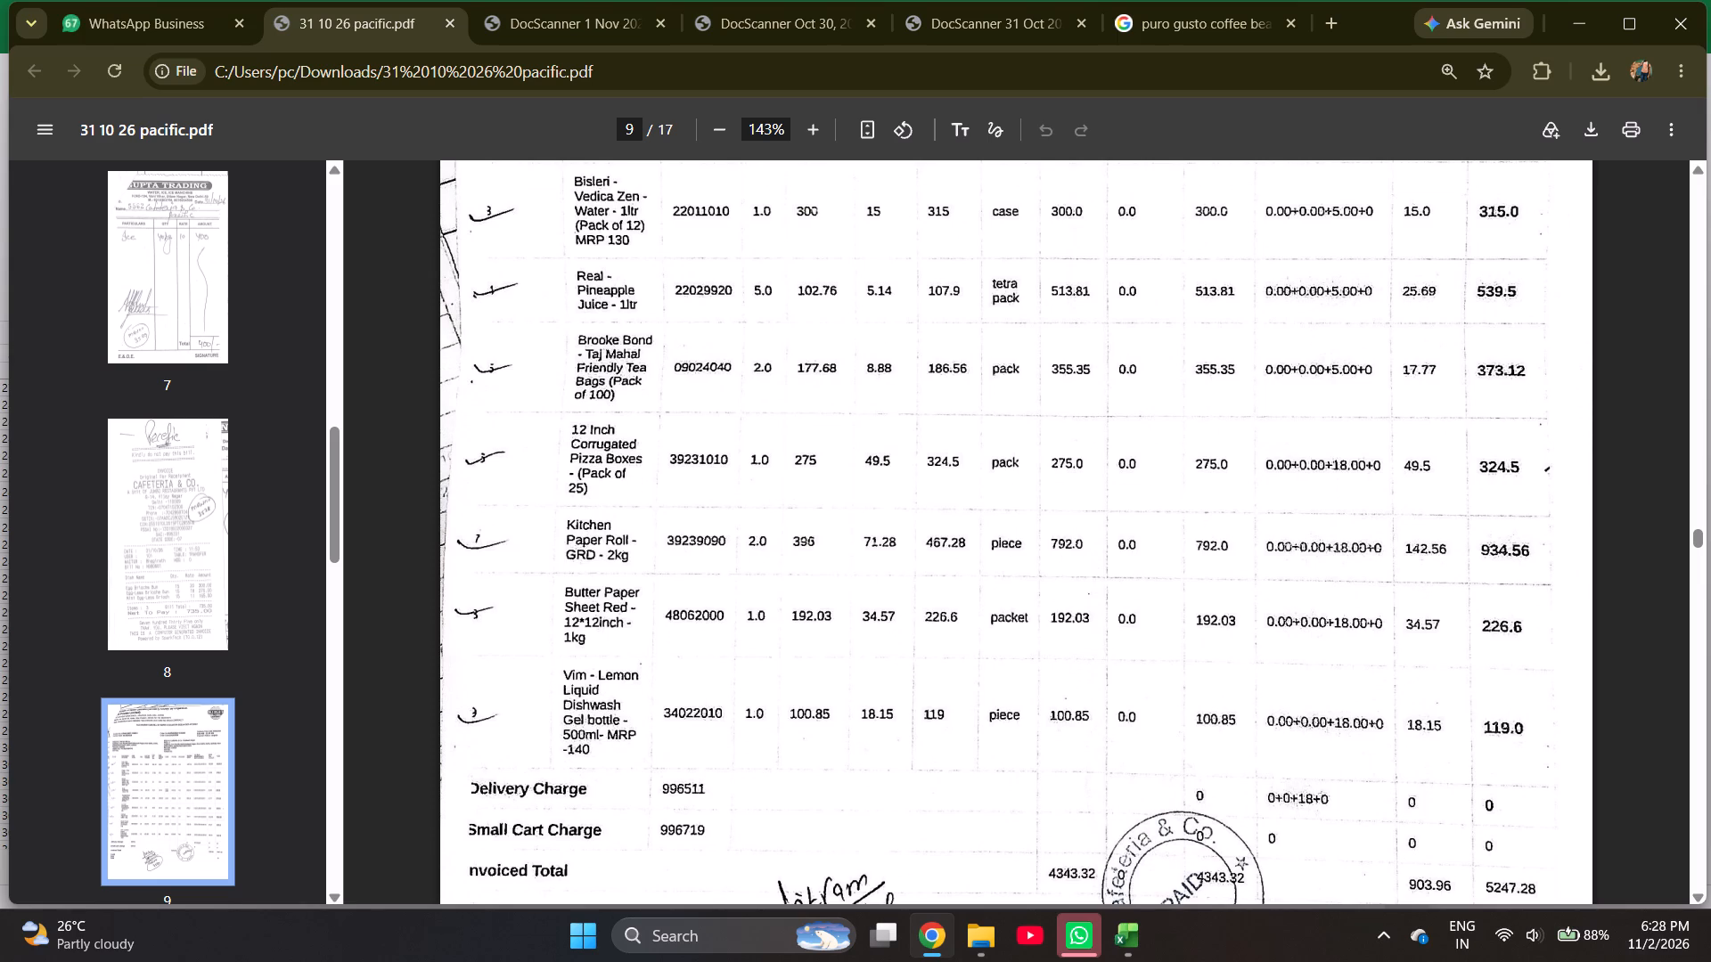
key("alt+Tab")
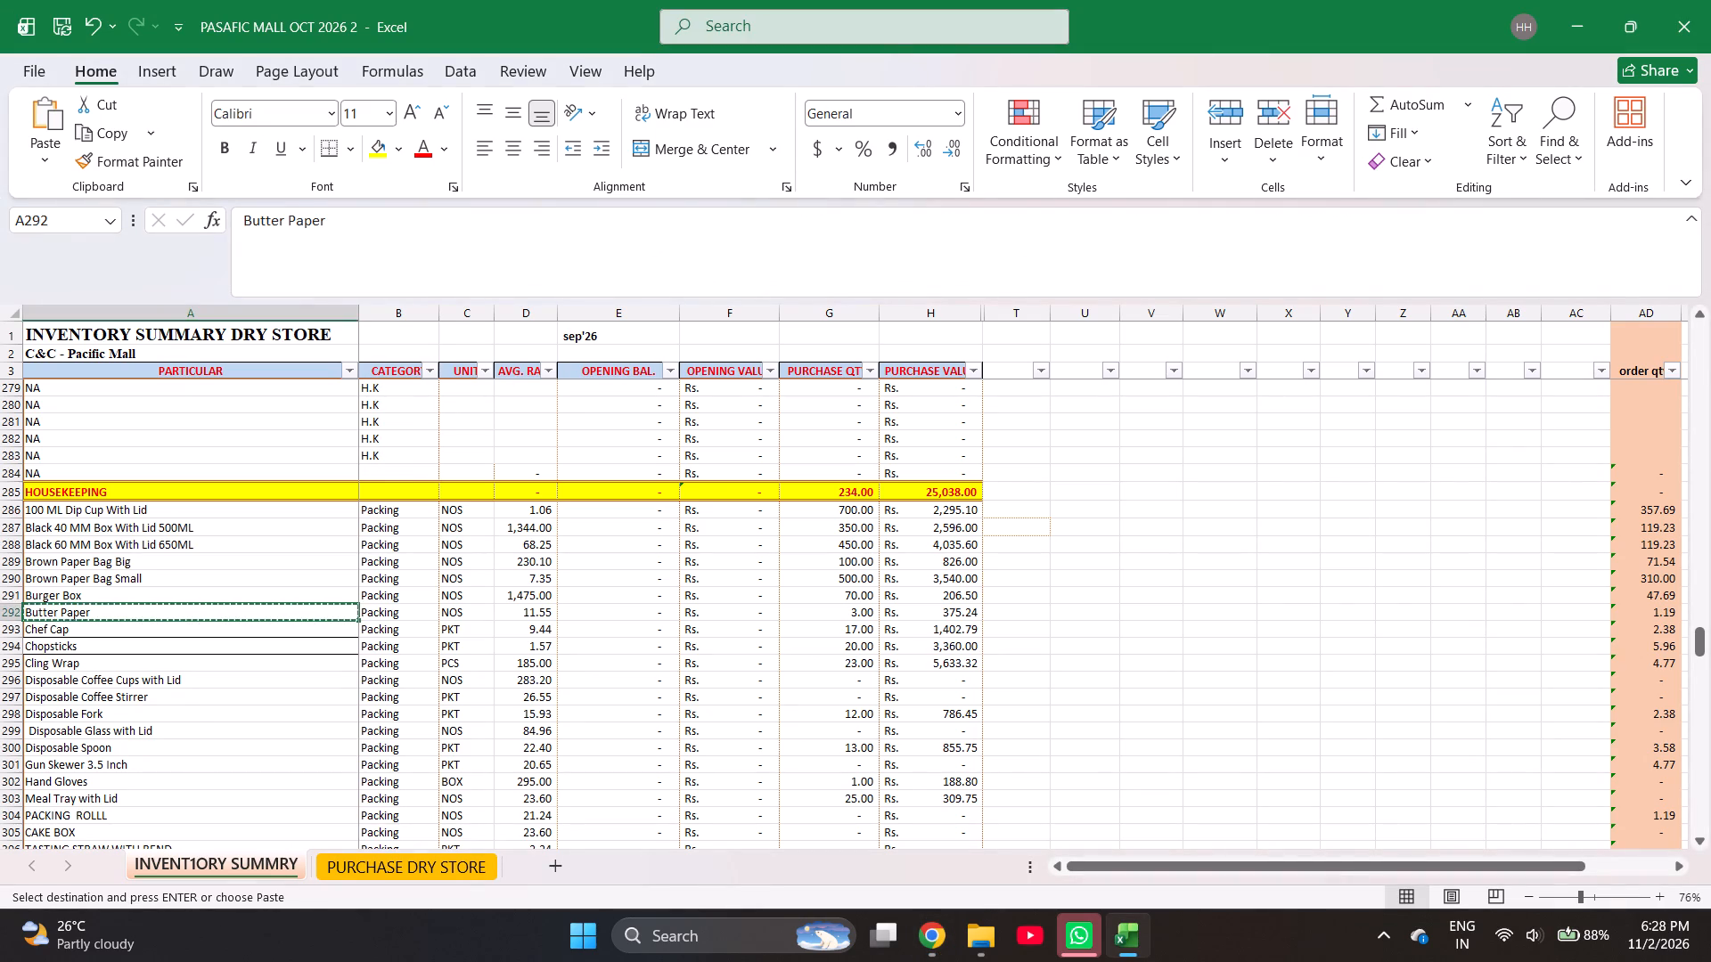
key("ctrl+c")
key("Down")
key("Down")
key("Down")
key("Down")
key("Down")
key("Down")
key("Down")
key("Down")
key("Down")
key("Down")
key("Down")
key("Down")
key("Down")
key("Down")
key("Down")
key("Down")
key("Down")
key("Down")
key("Down")
key("Down")
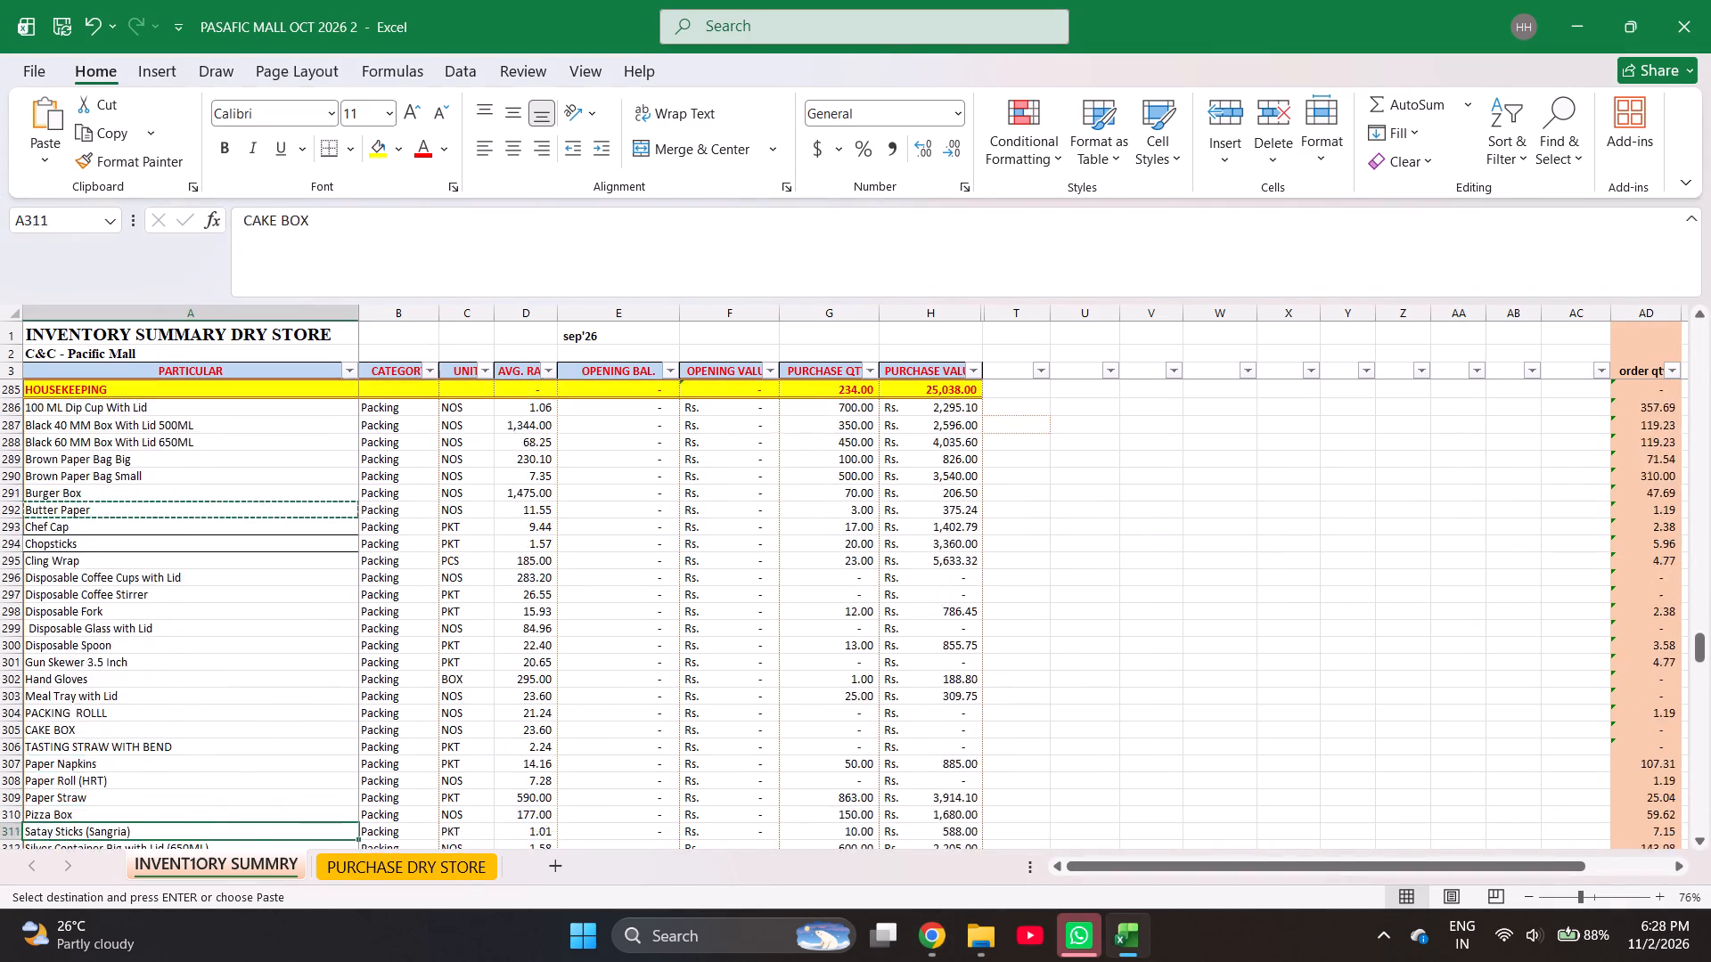
key("Up")
key("Up")
key("Up")
key("Up")
key("Up")
key("Up")
key("Up")
key("Up")
key("Up")
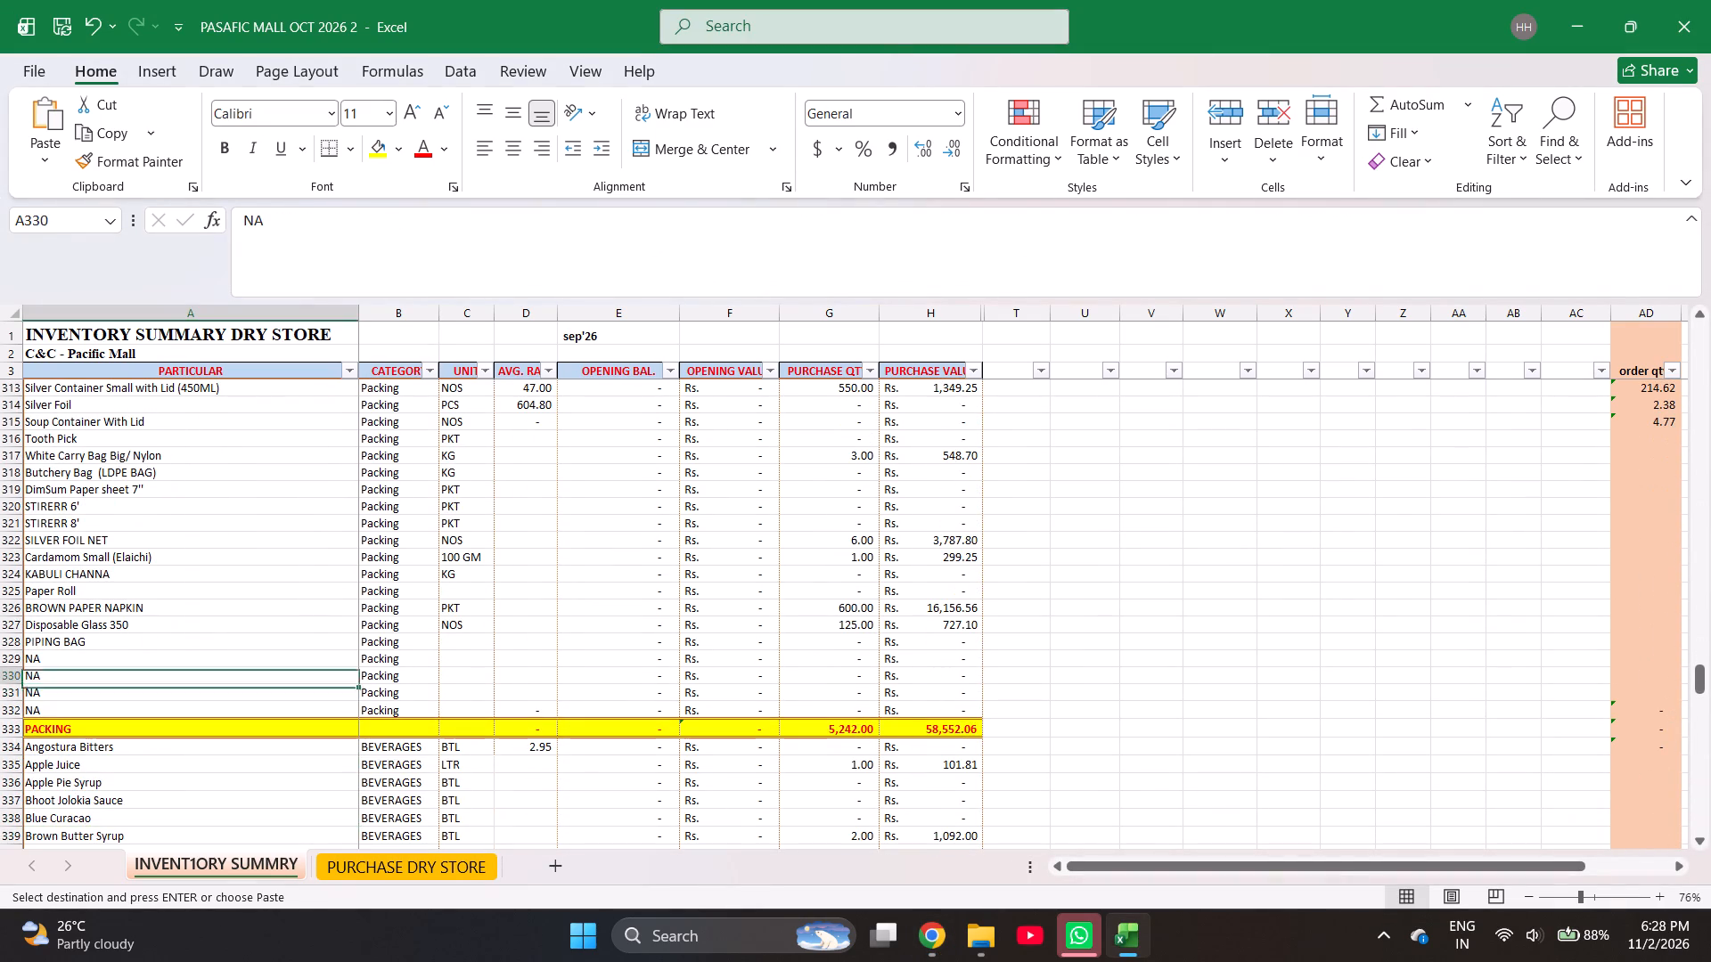
key("Up")
key("Return")
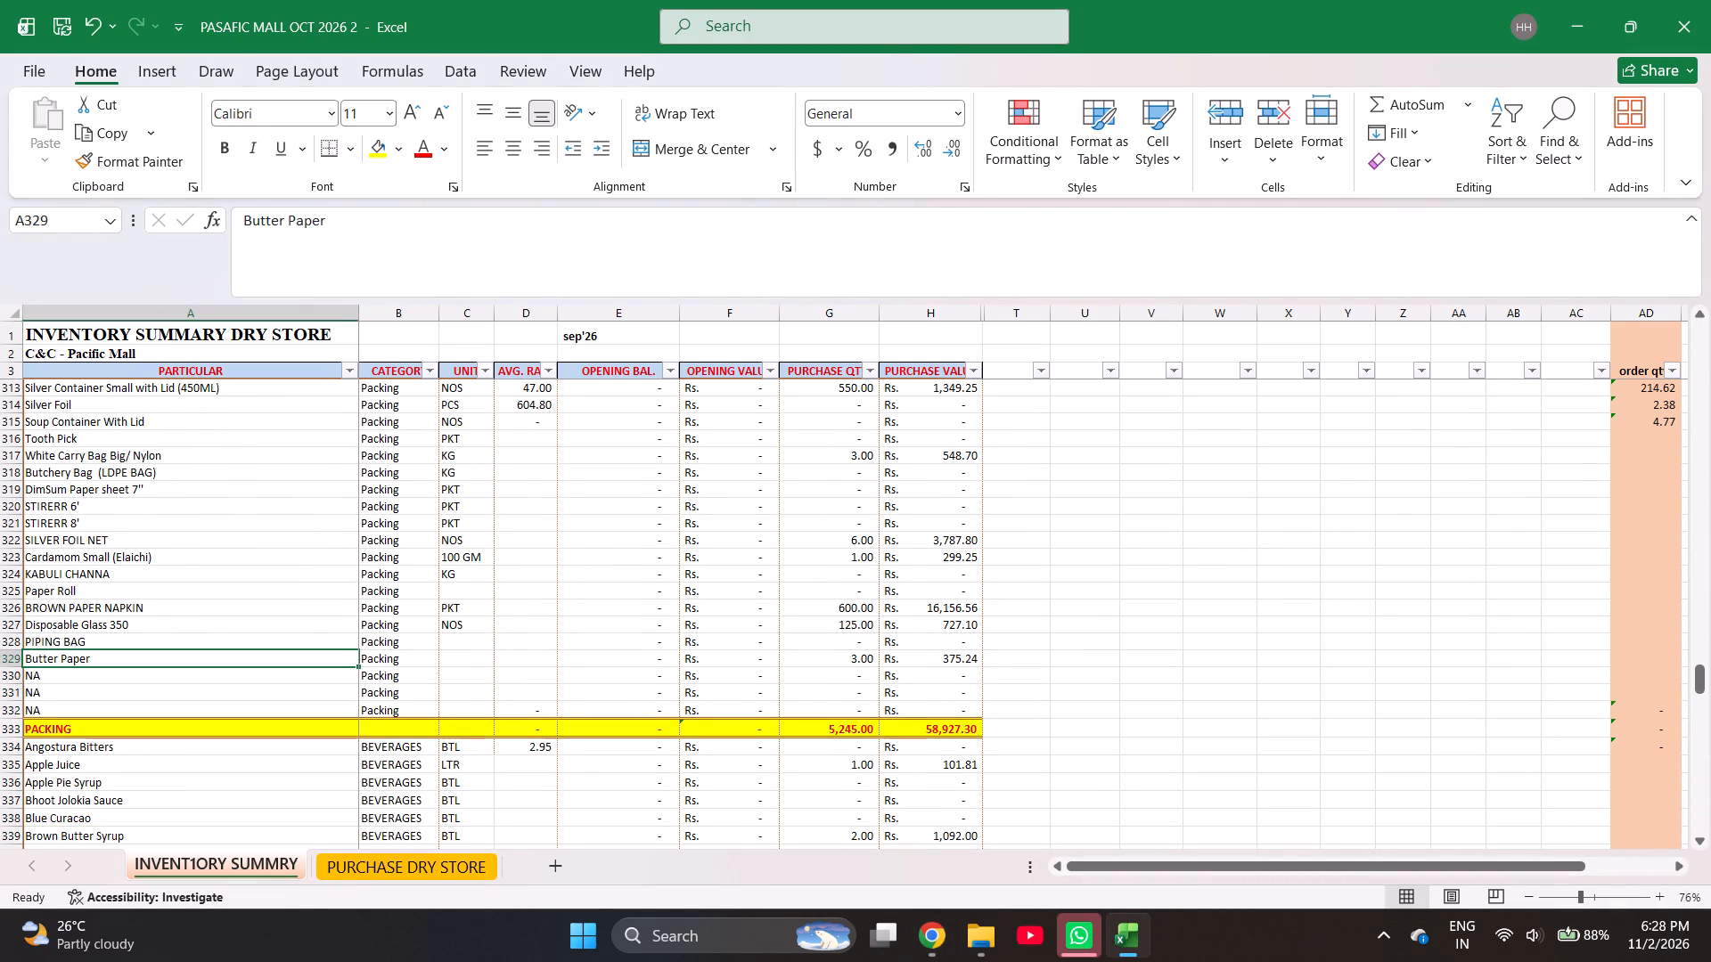
Rename the copied Butter Paper item in row 329 as "Butter Paper kg".
left_click(1168, 257)
key("space")
type("kg")
key("Right")
key("Right")
key("Right")
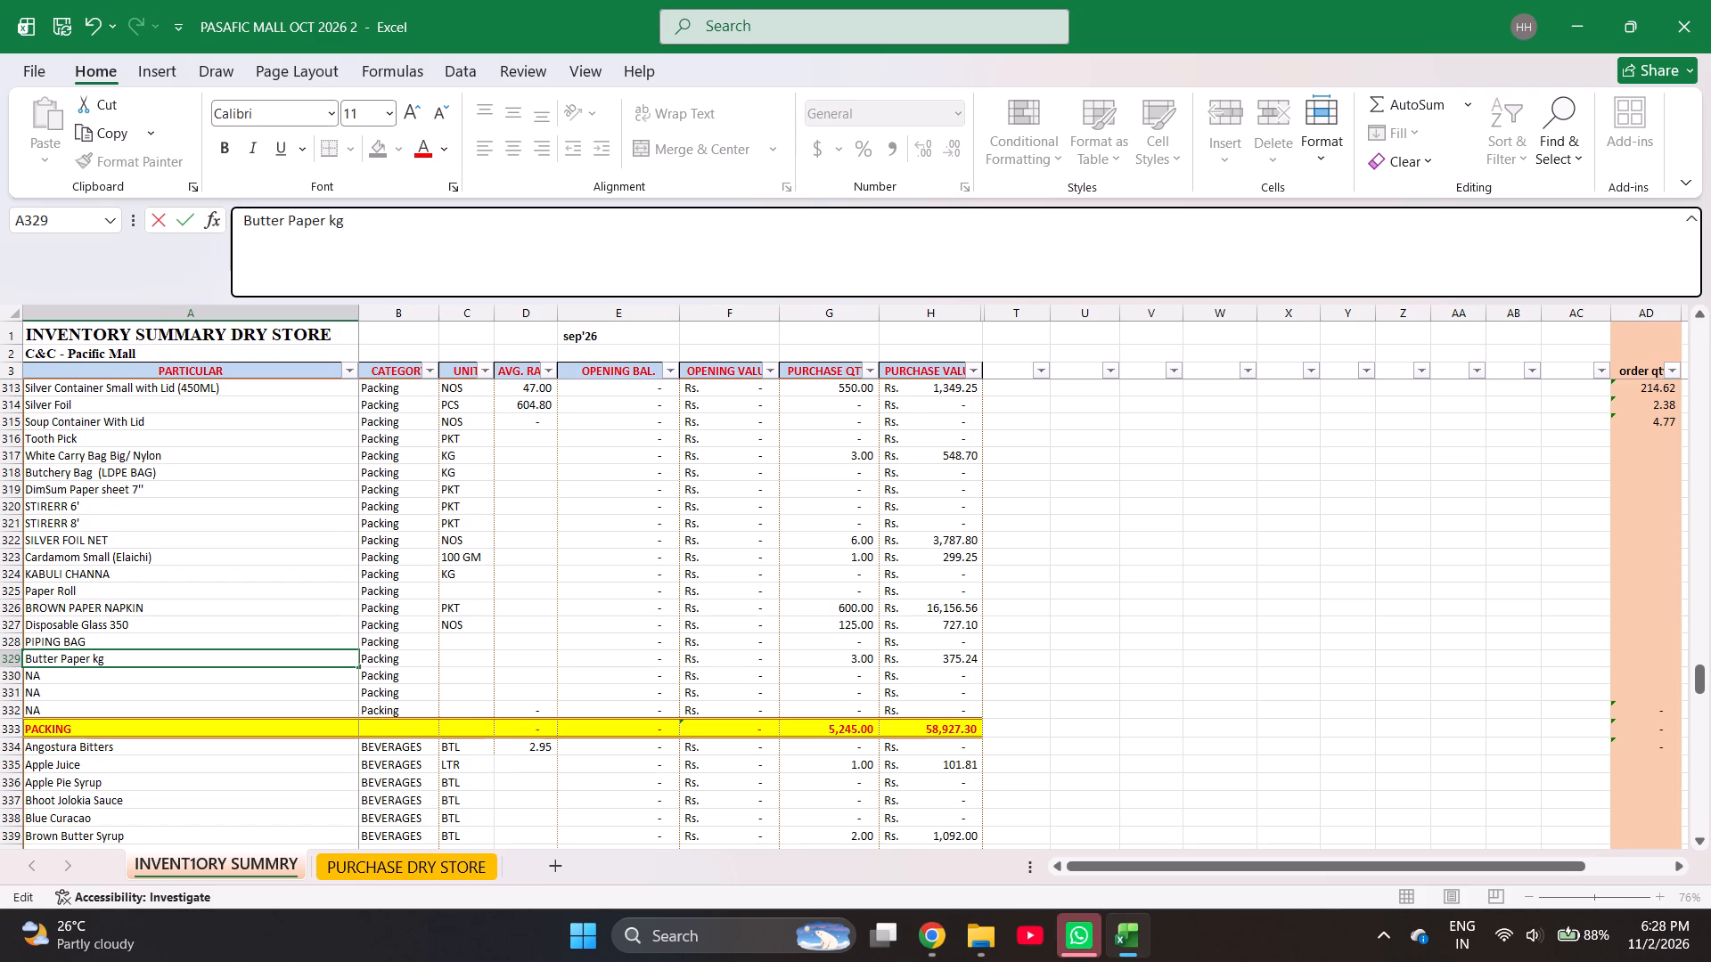
key("Return")
key("Up")
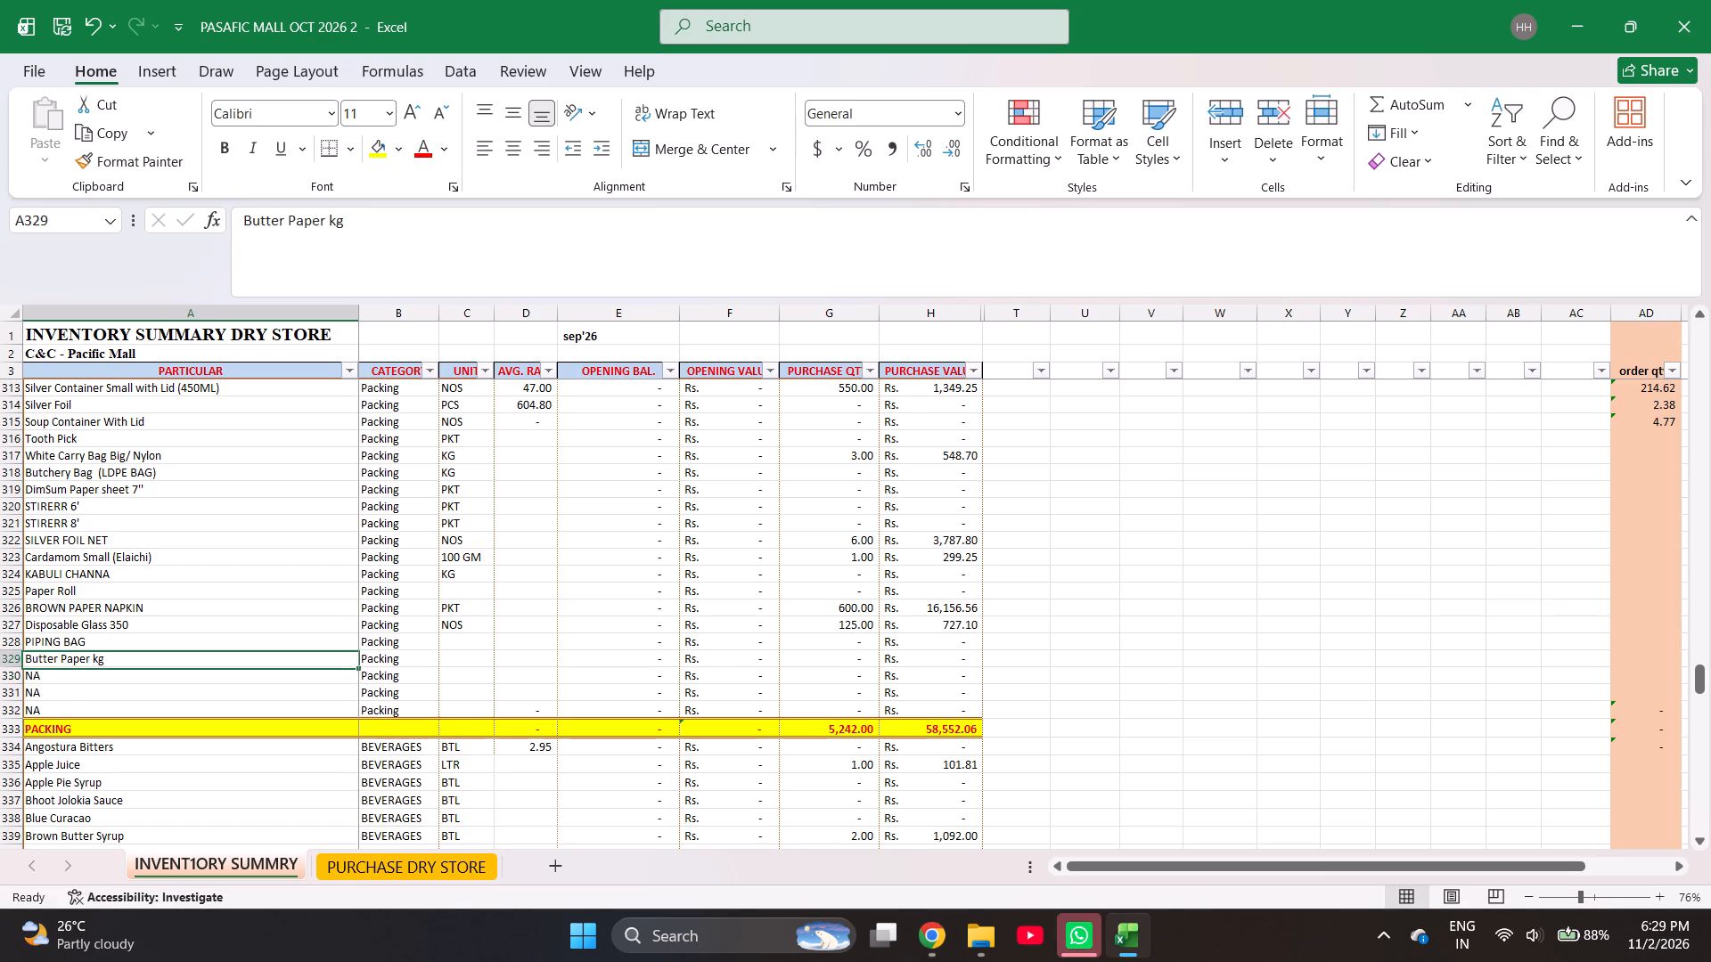
Set the unit of the Butter Paper kg item in row 329 to KG.
key("Right")
key("Right")
key("k")
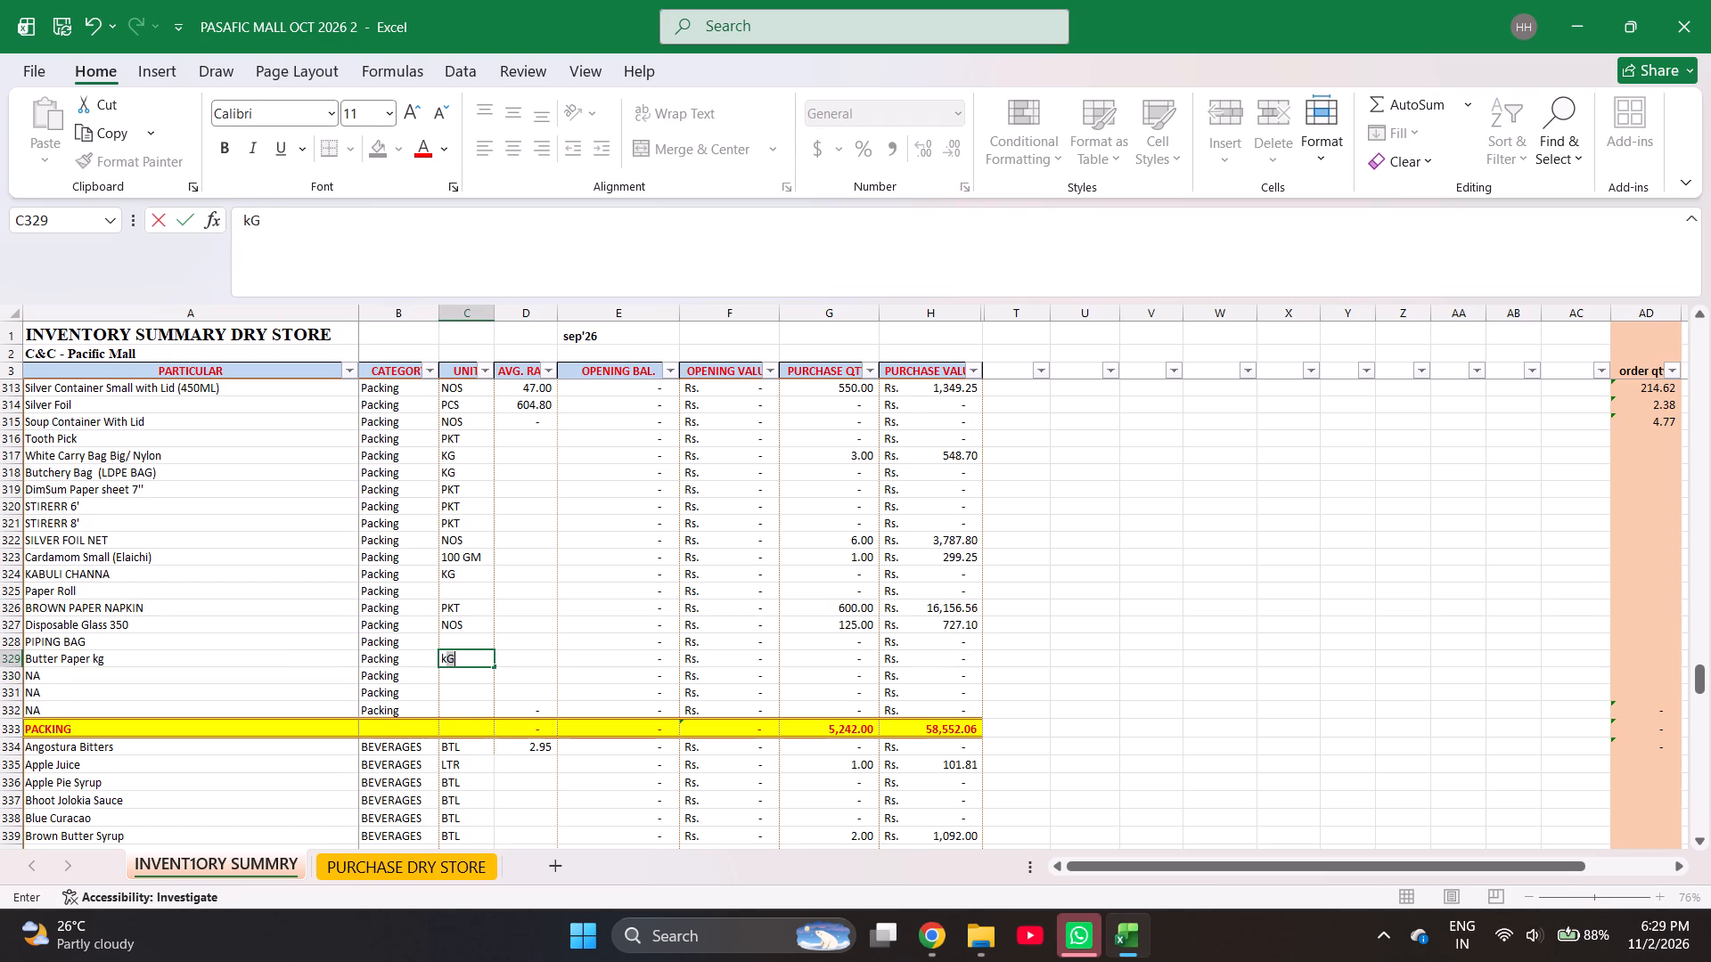
key("Left")
Copy the Butter Paper kg name from the inventory summary into the product cell of purchase row 1002.
key("Left")
key("Left")
key("ctrl+c")
key("ctrl+Page_Down")
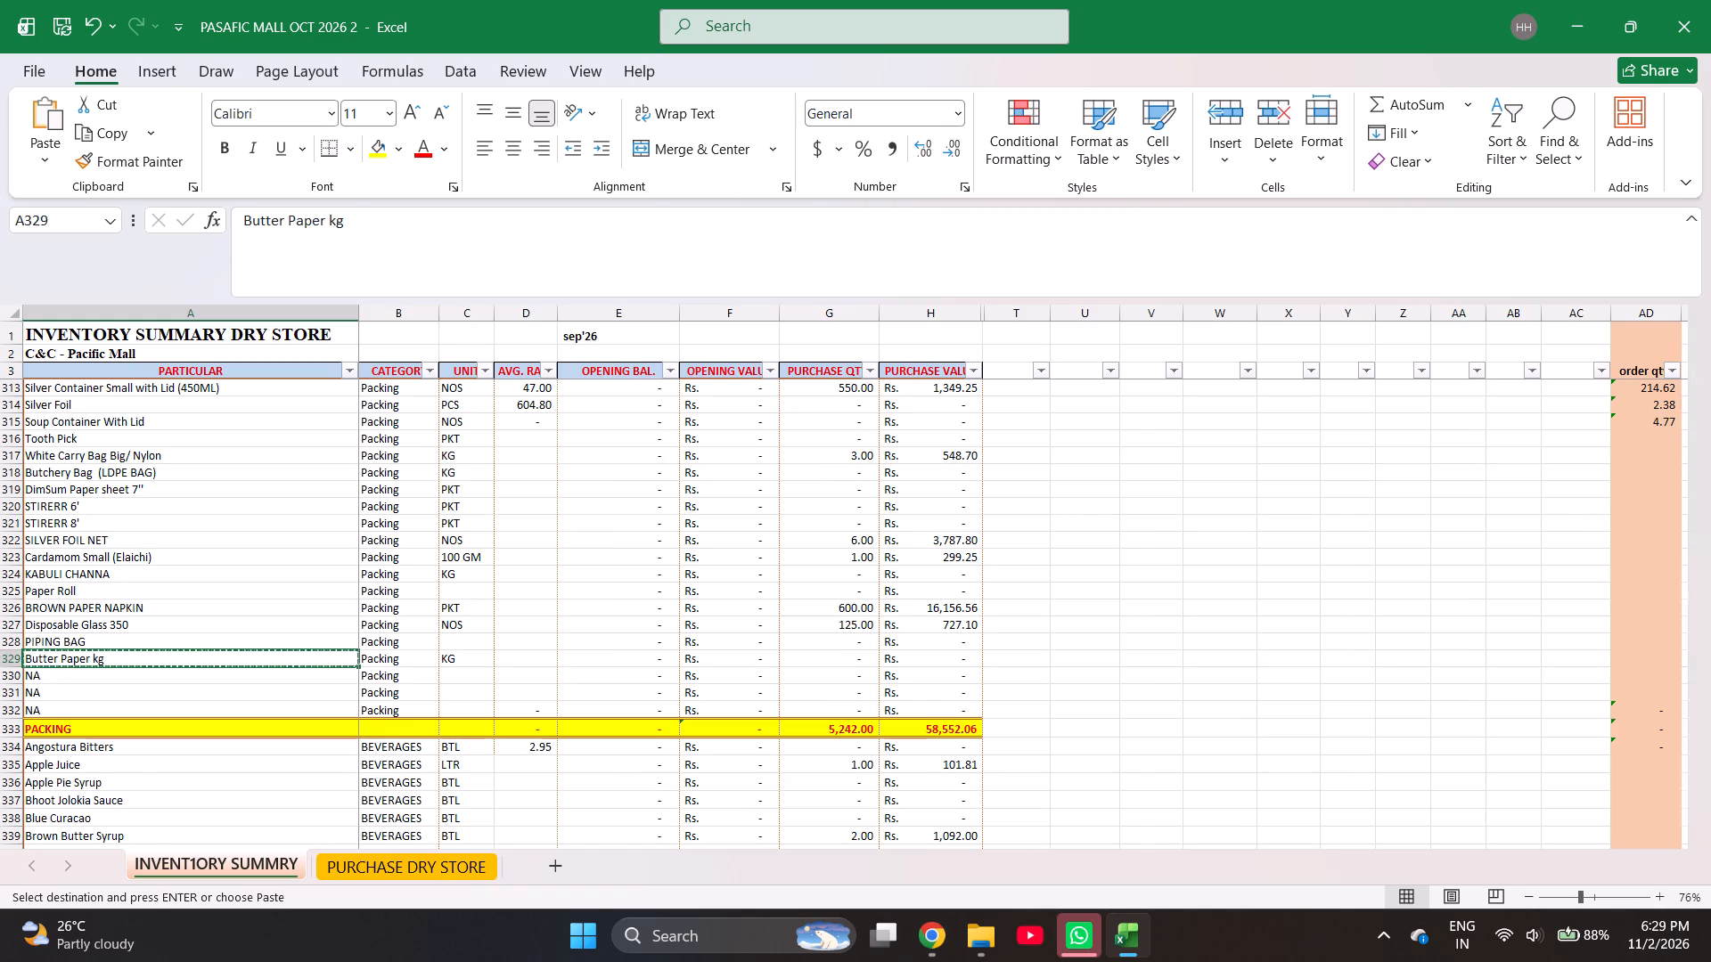
key("Return")
key("Return")
For the invoice's Vim gel, search the inventory summary for "vim" and copy VIM DISHWASH GEL into product row 1003 of the purchase sheet.
key("alt+Tab")
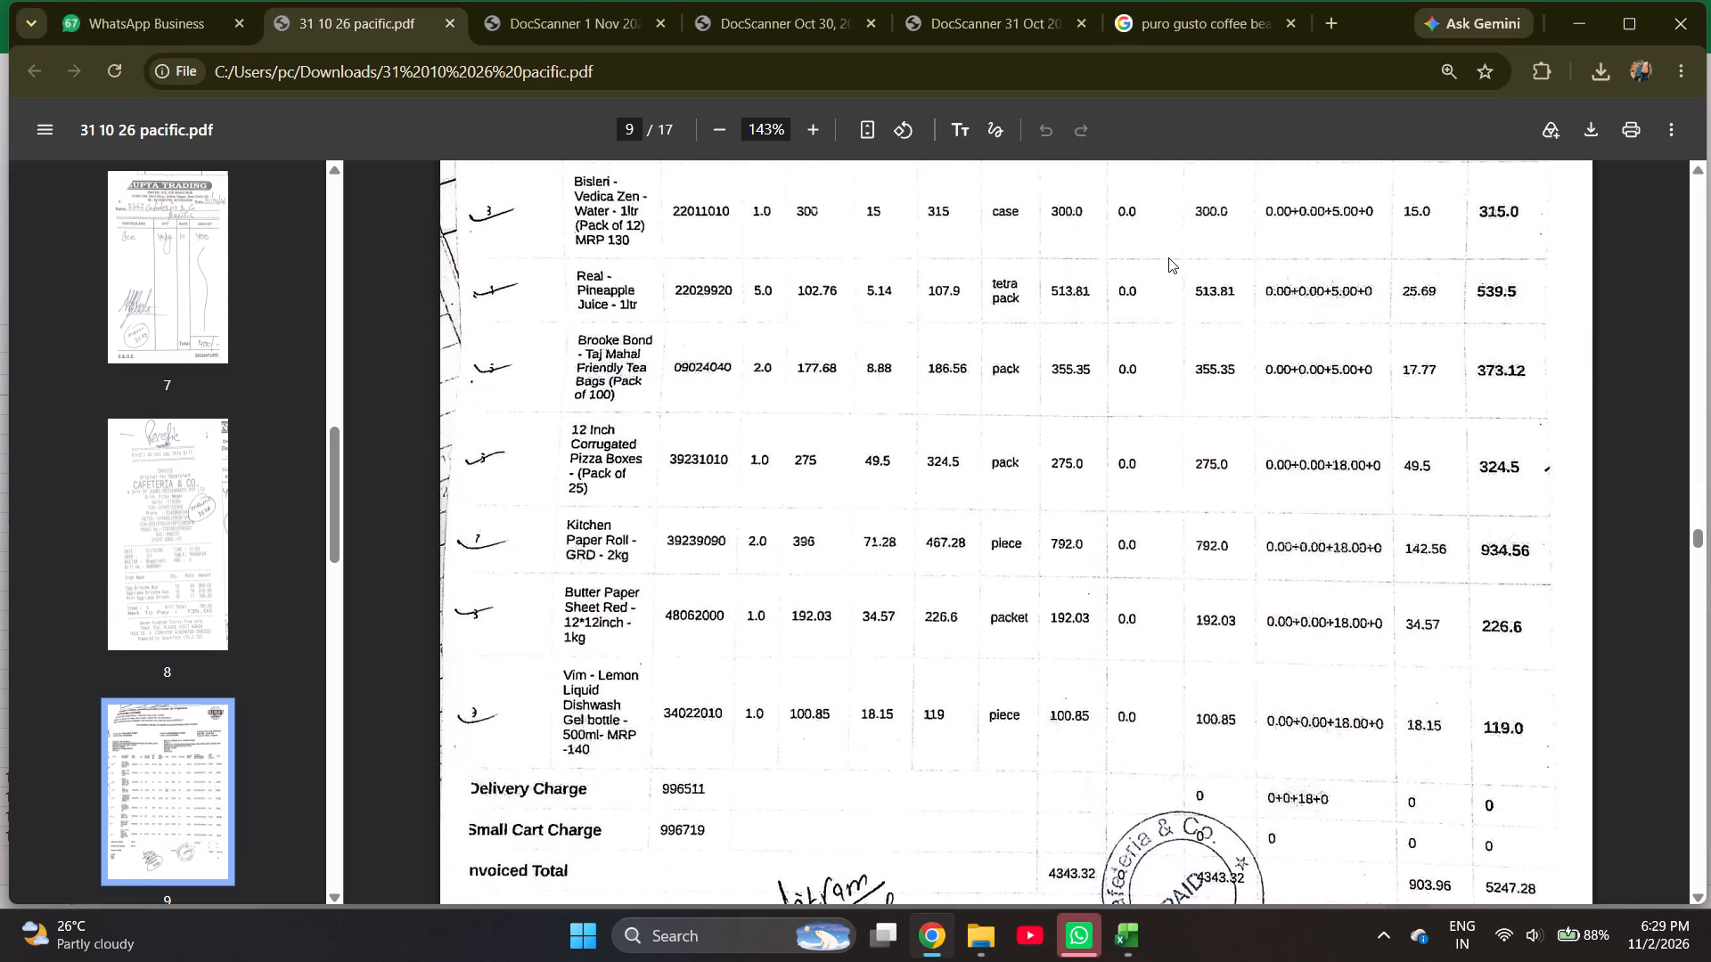
key("alt+Tab")
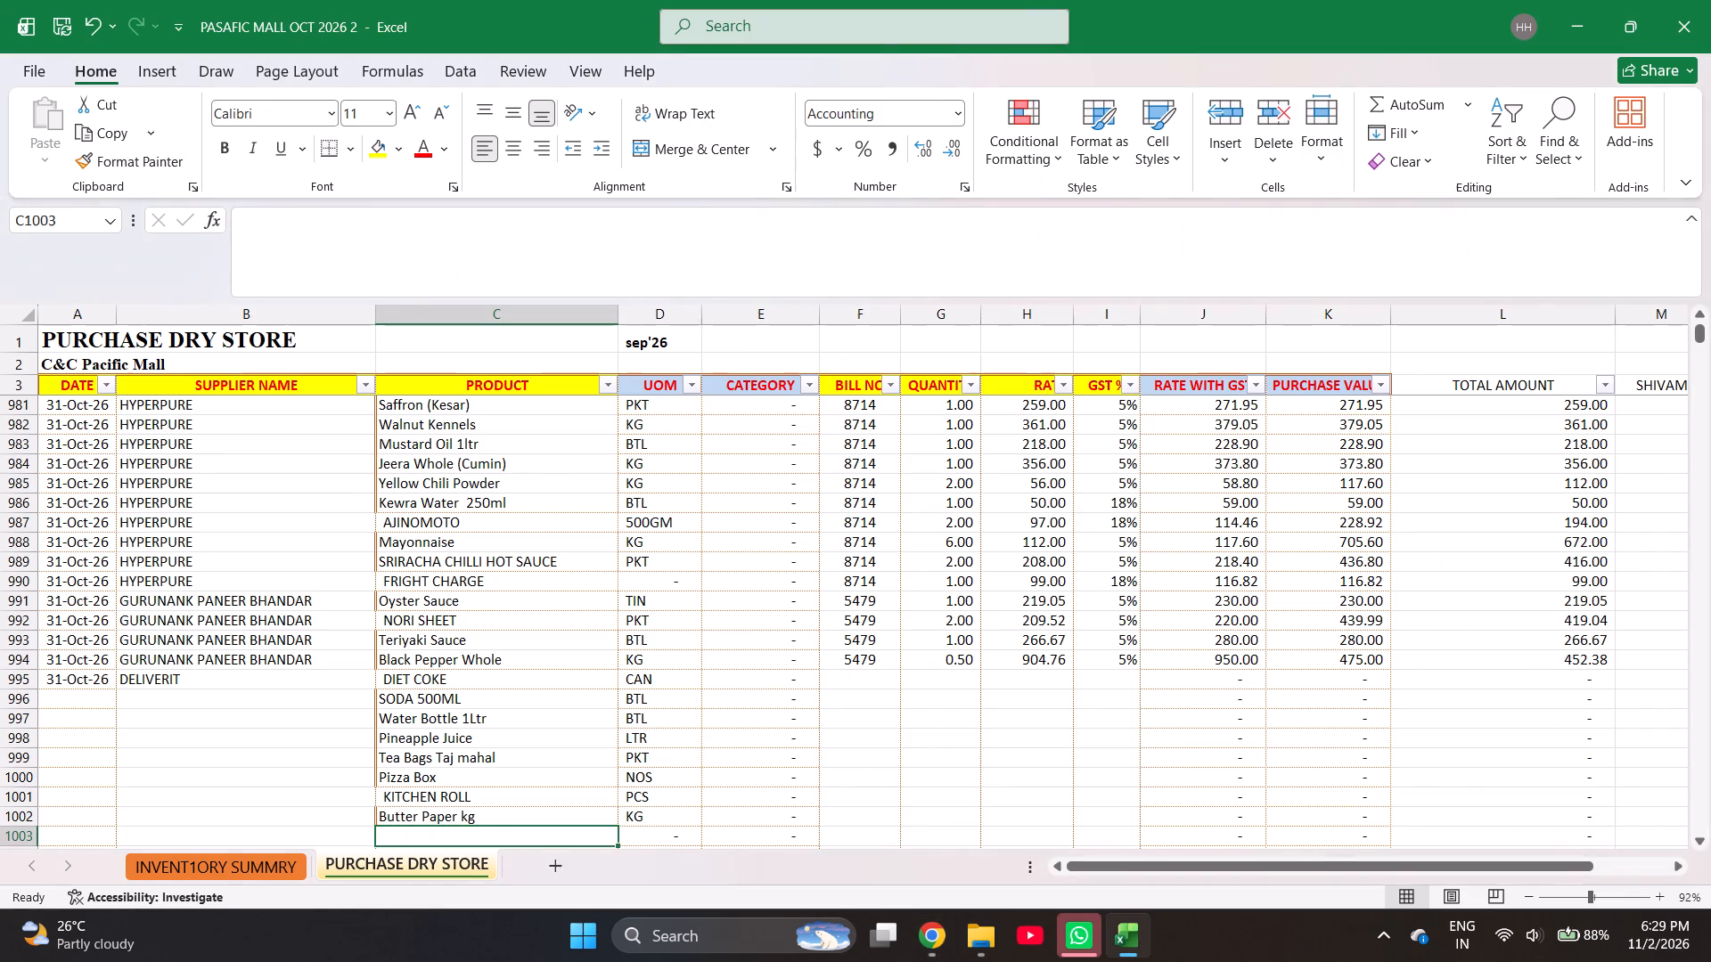
type("vim l")
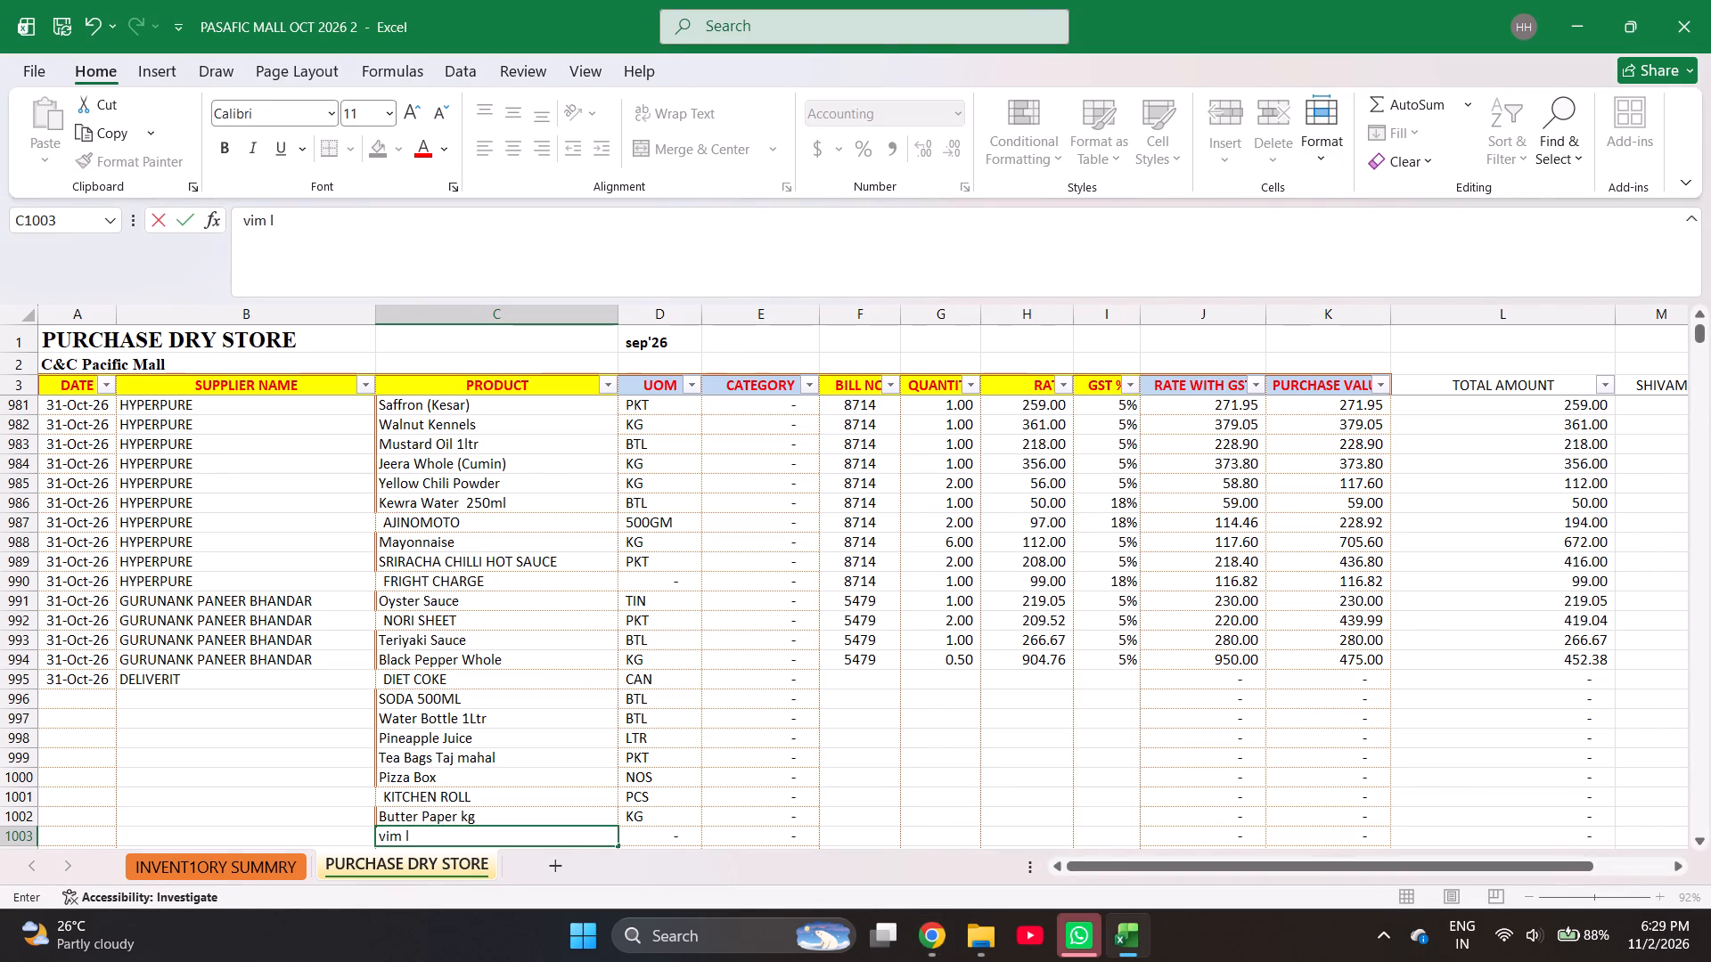
key("ctrl+Page_Up")
key("ctrl+f")
type("vim")
key("Return")
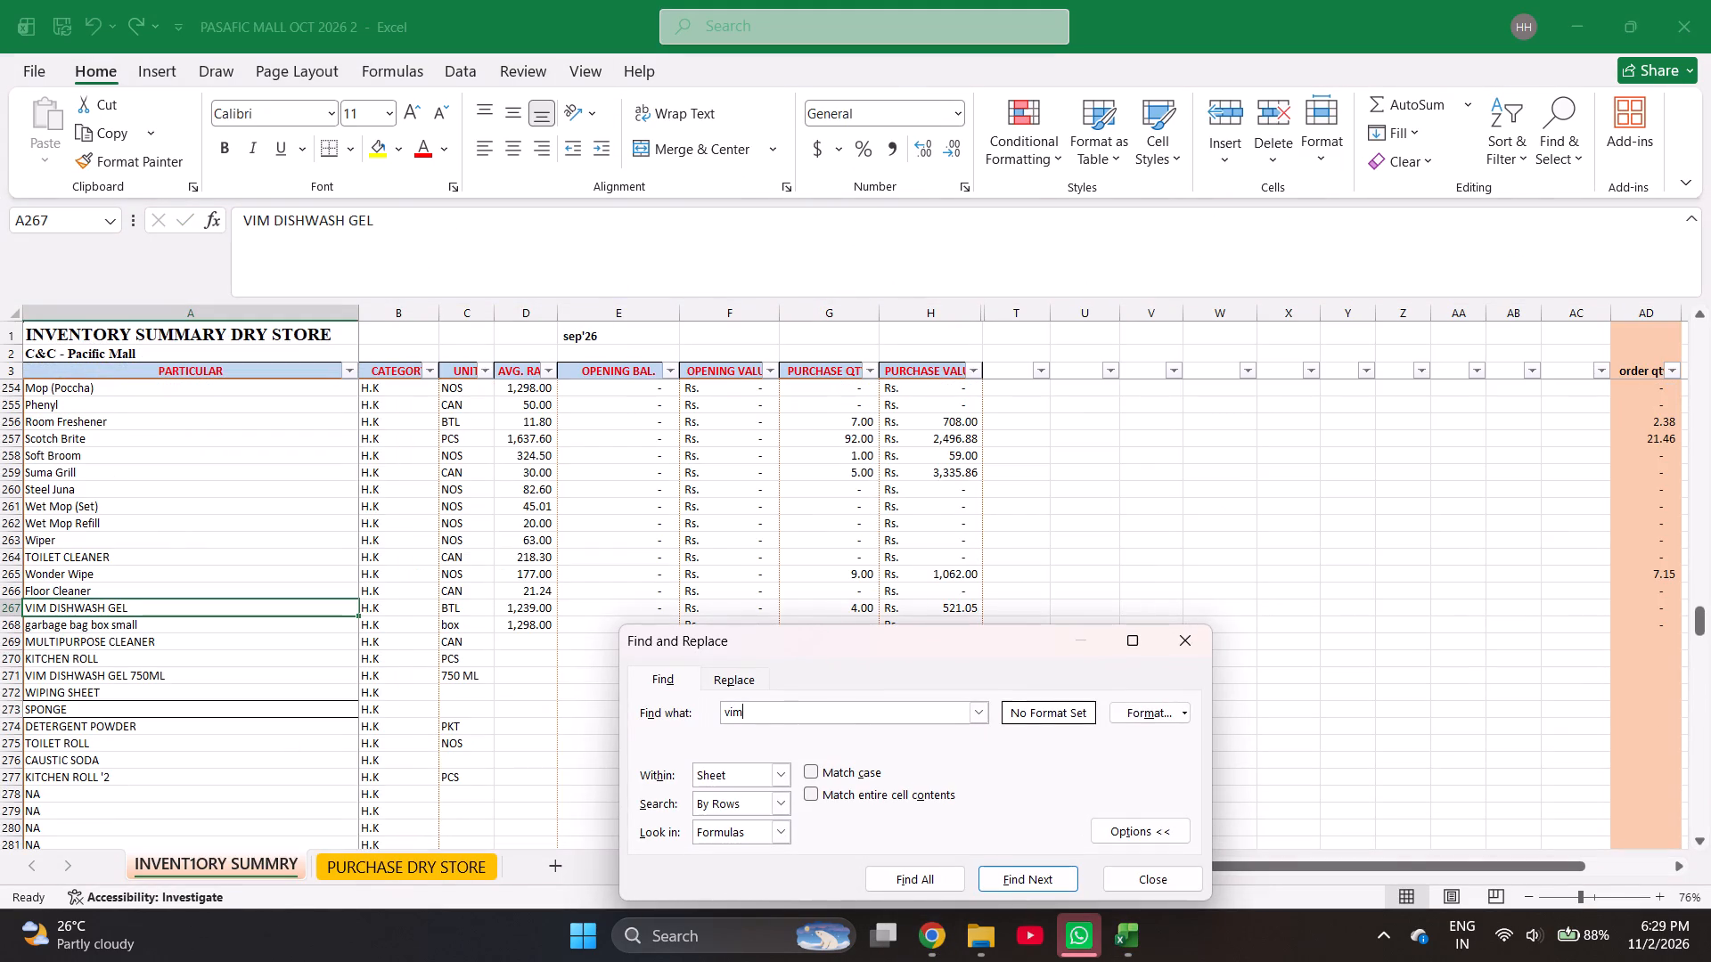
key("Escape")
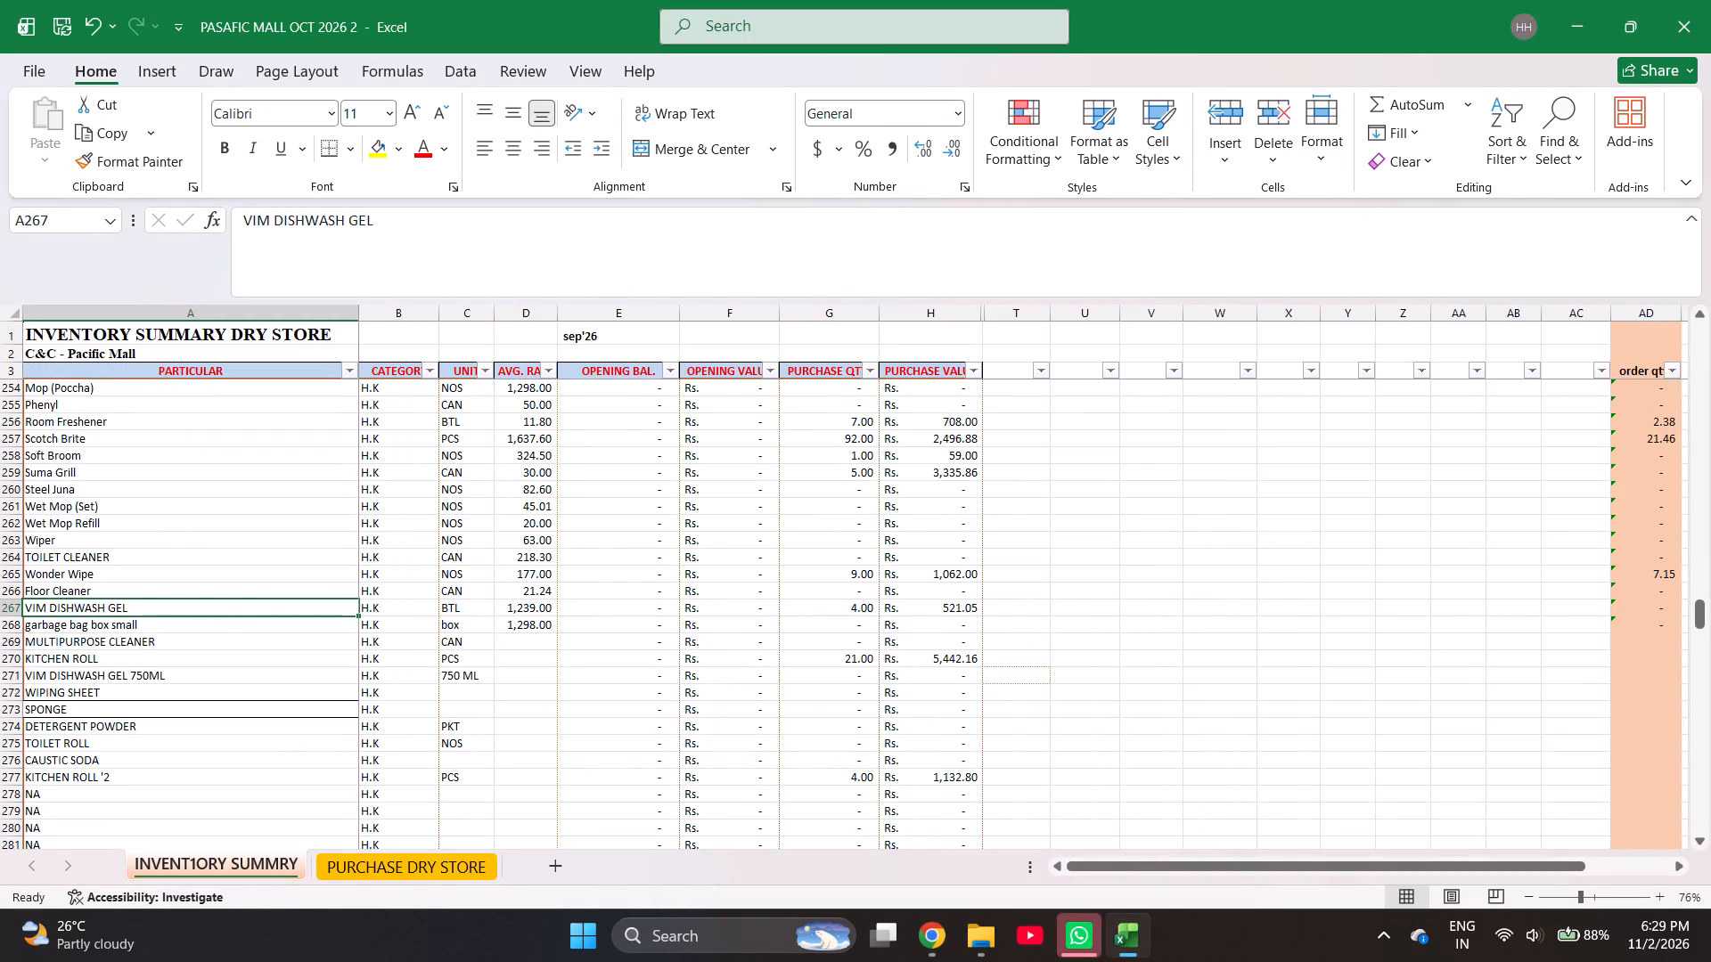
key("ctrl+c")
key("ctrl+Page_Down")
key("Return")
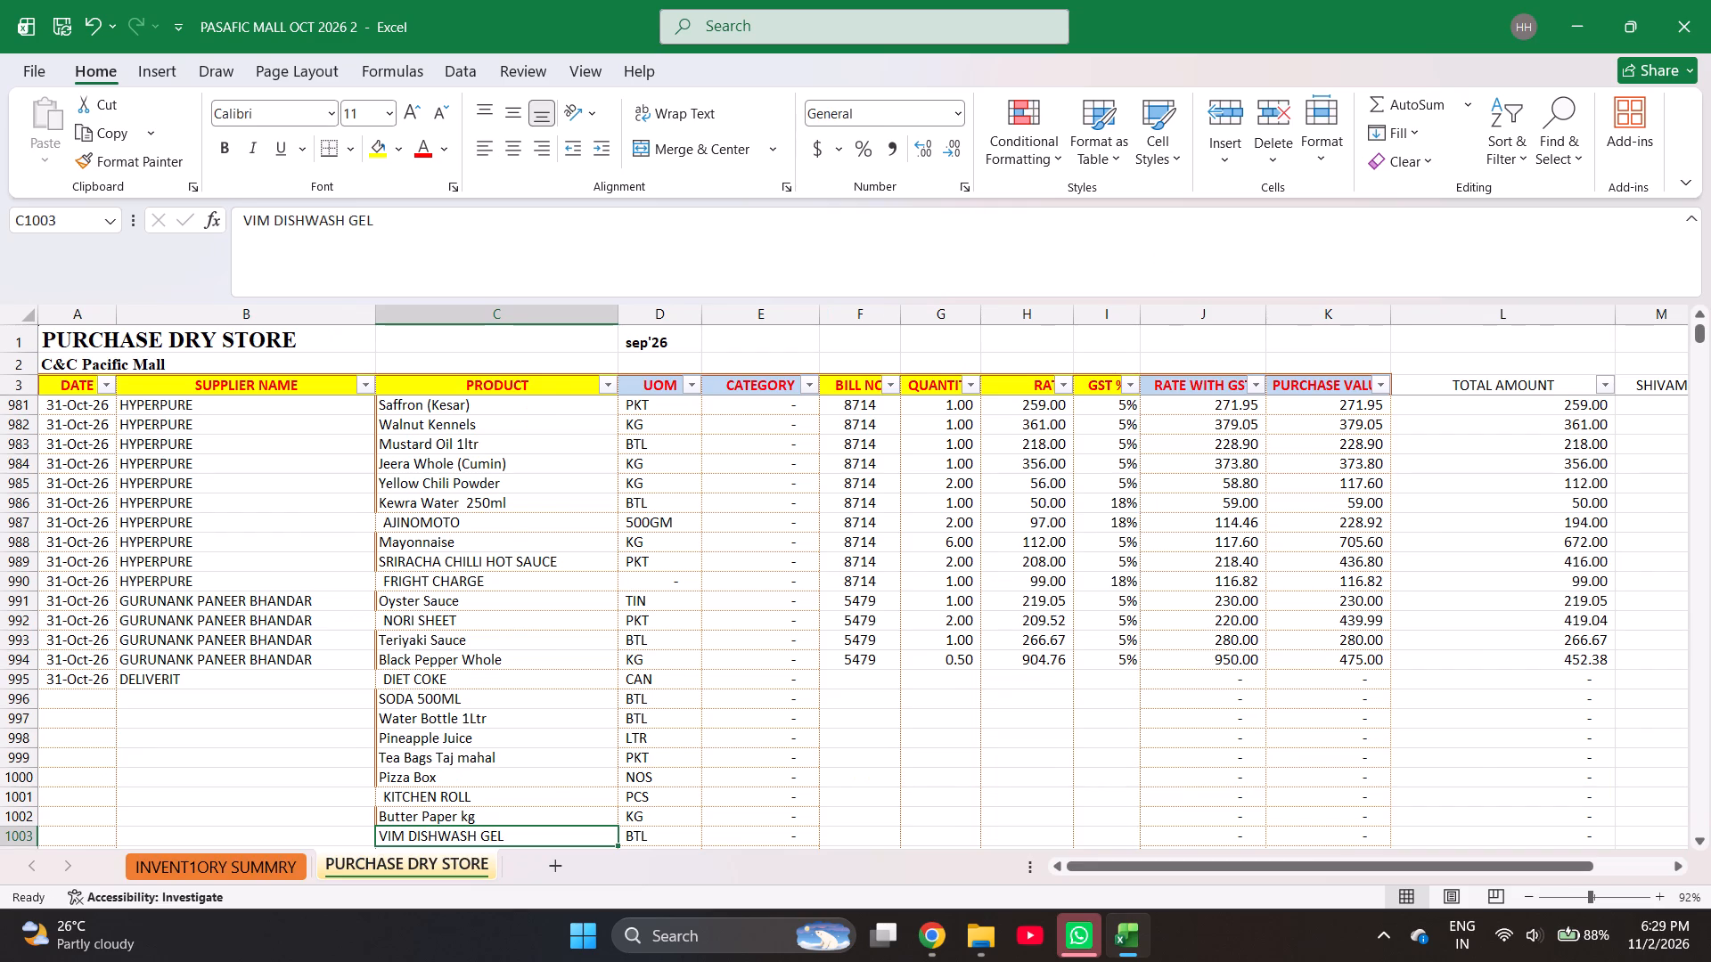
key("ctrl+Page_Up")
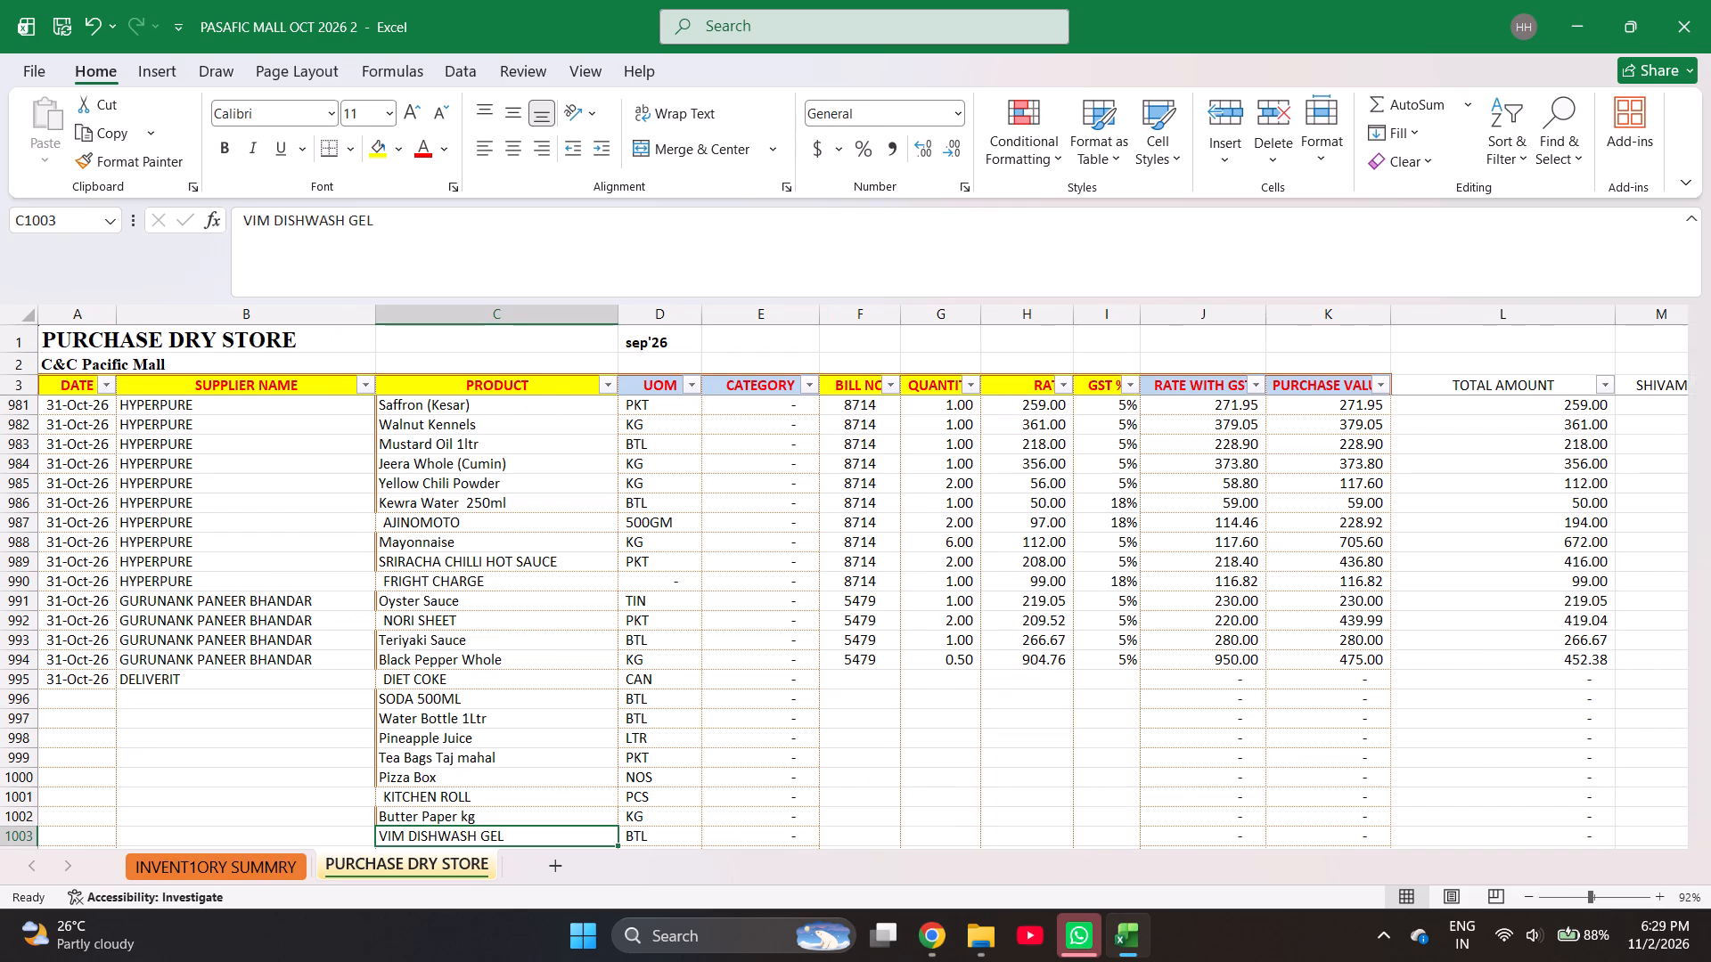
key("ctrl+Page_Down")
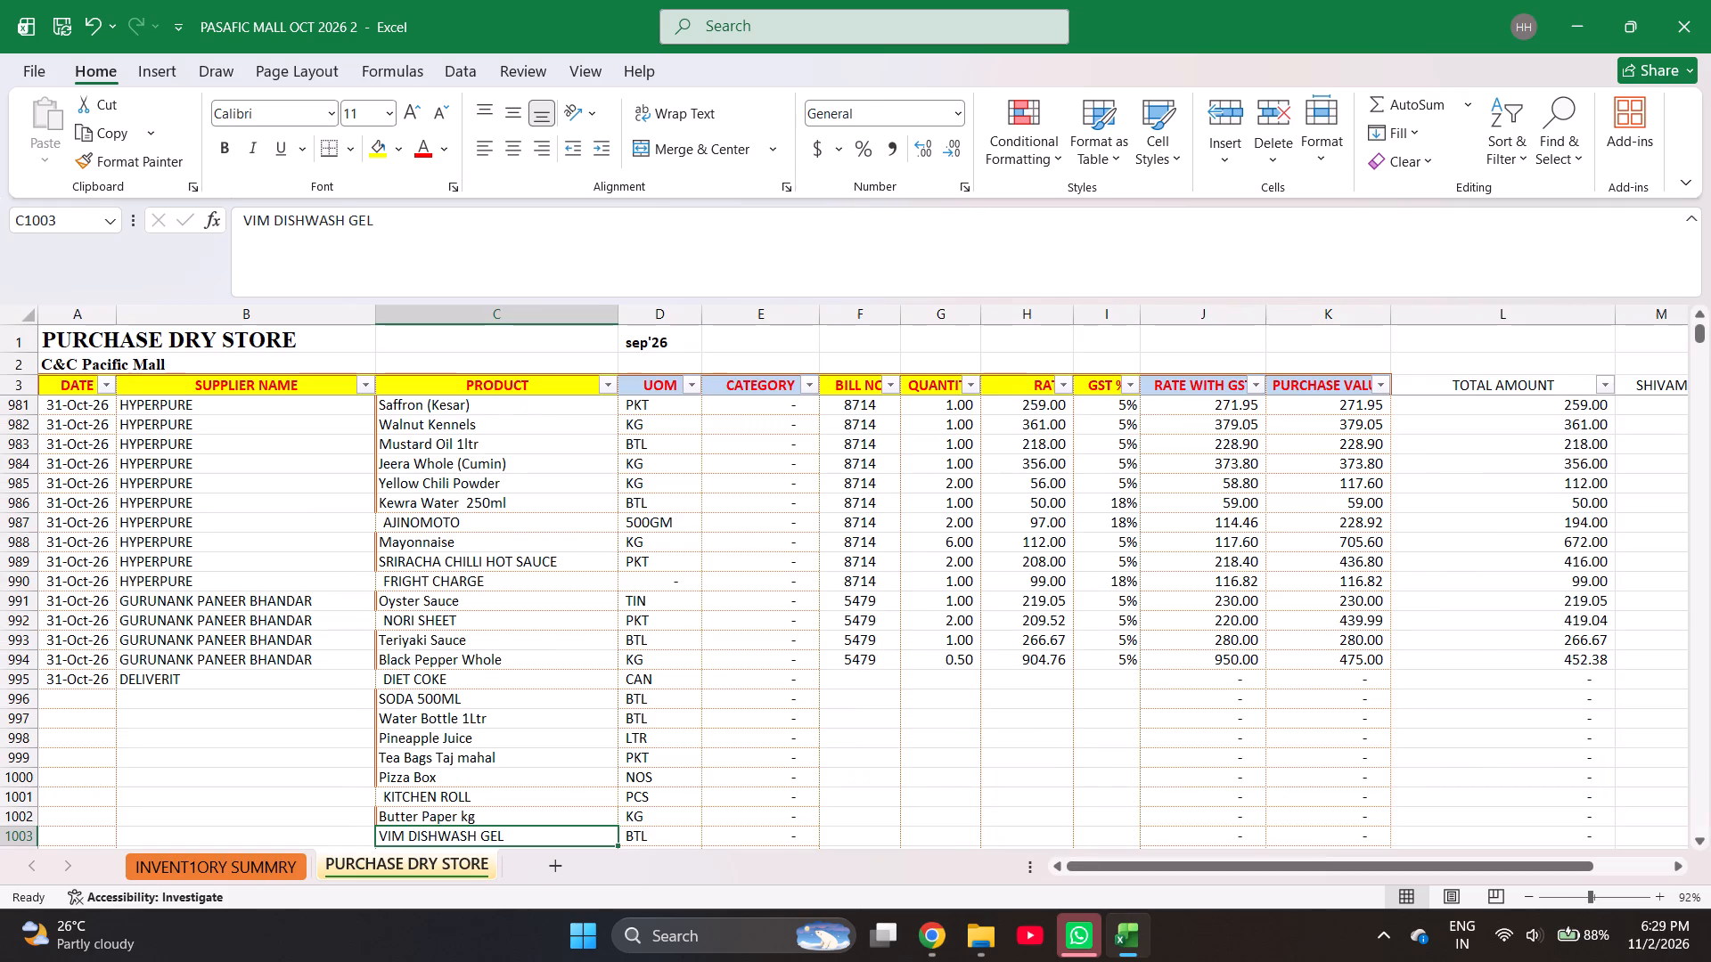
Enter 8813, the last digits of the invoice number, as the bill number in DELIVERIT row 995.
key("Tab")
key("Right")
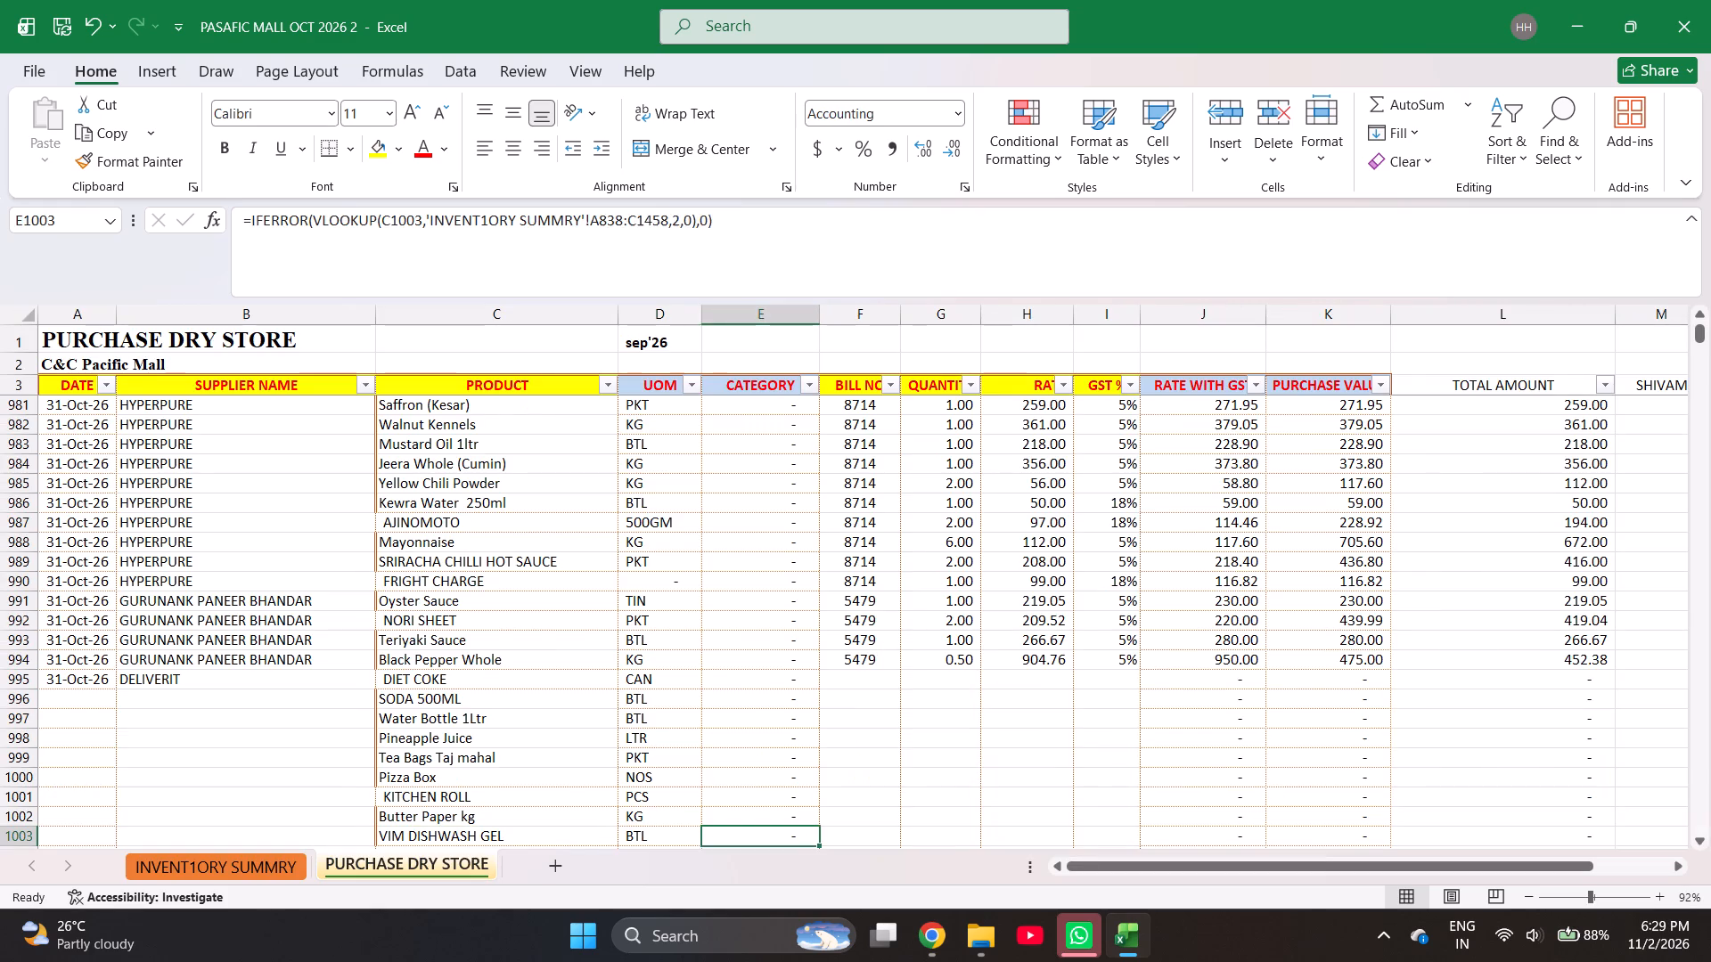
key("Right")
key("ctrl+Up")
key("Down")
key("alt+Tab")
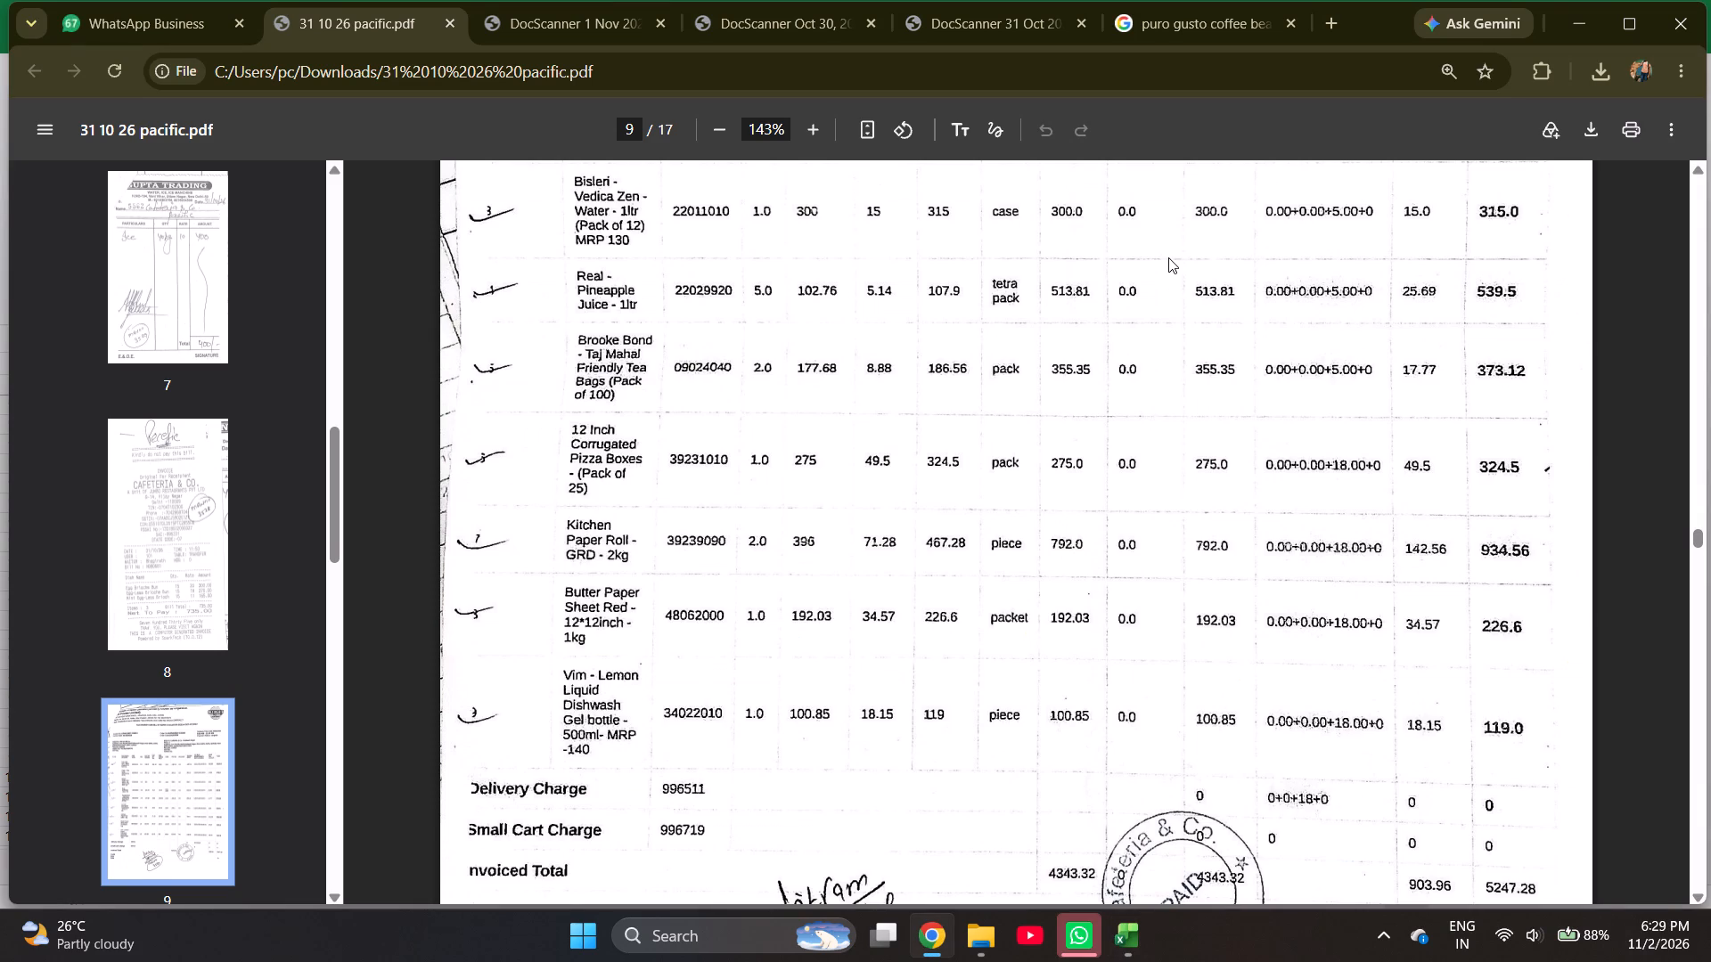
scroll(1168, 257, "up", 5)
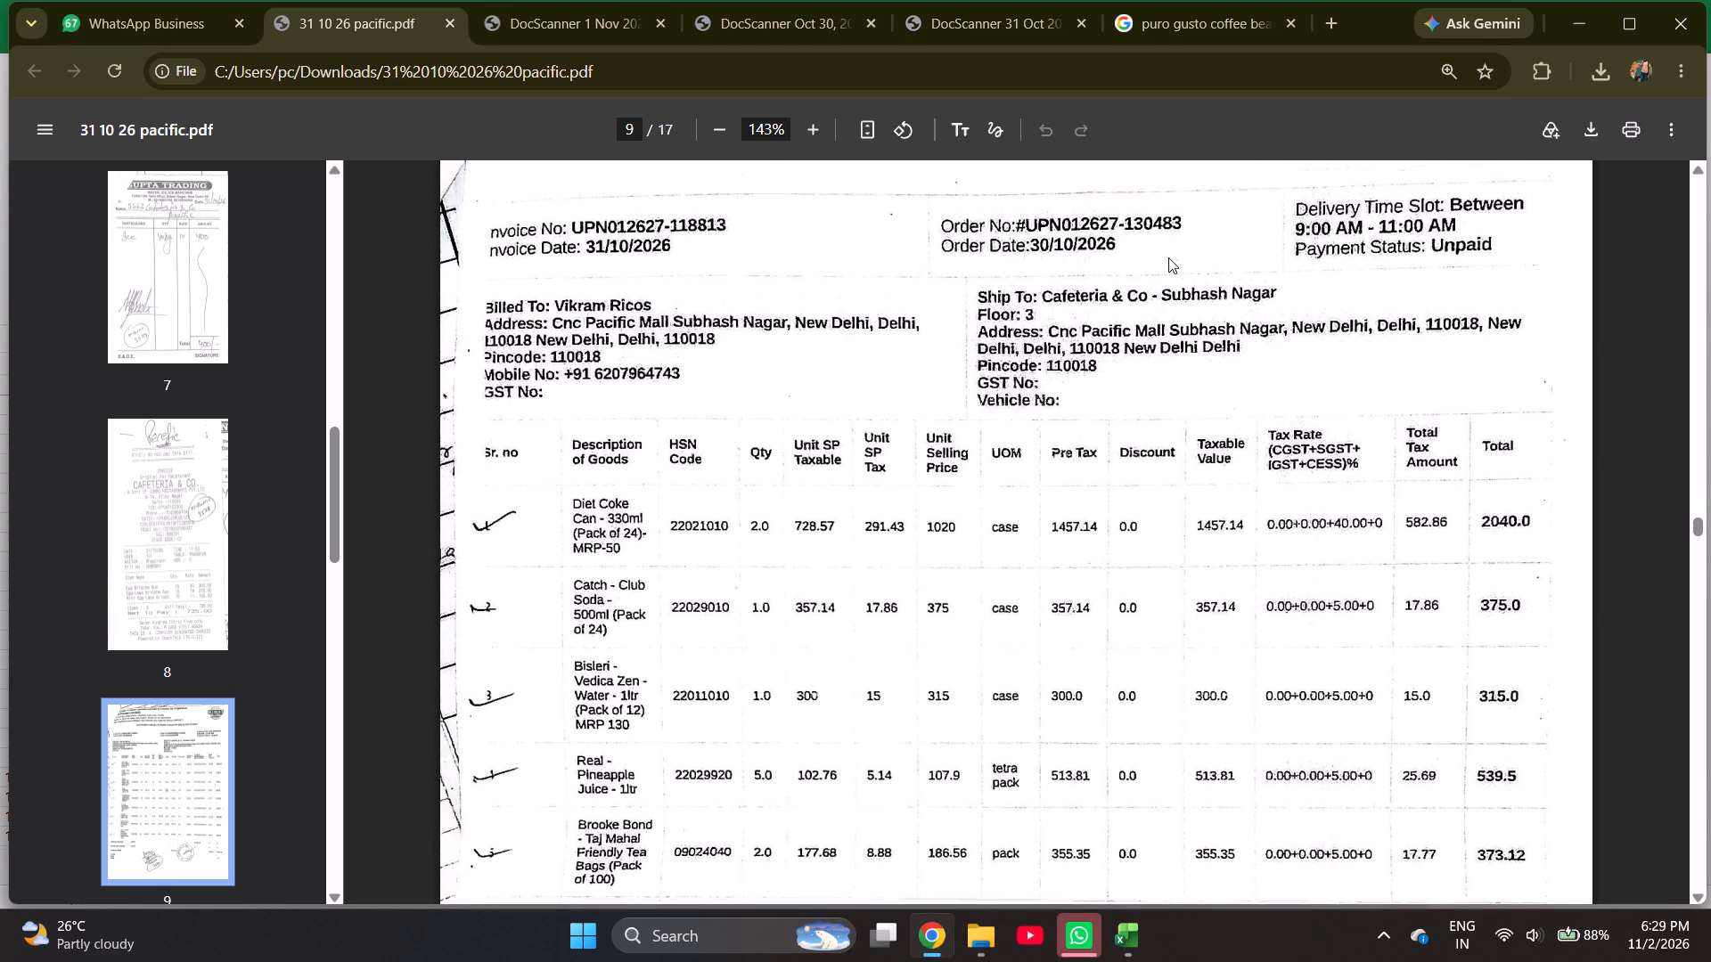
scroll(1168, 257, "up", 1)
key("alt+Tab")
type("8813")
key("Right")
Enter the invoice quantities 2 for DIET COKE, 1 for SODA 500ML and 1 for Water Bottle 1Ltr in rows 995 to 997.
key("alt+Tab")
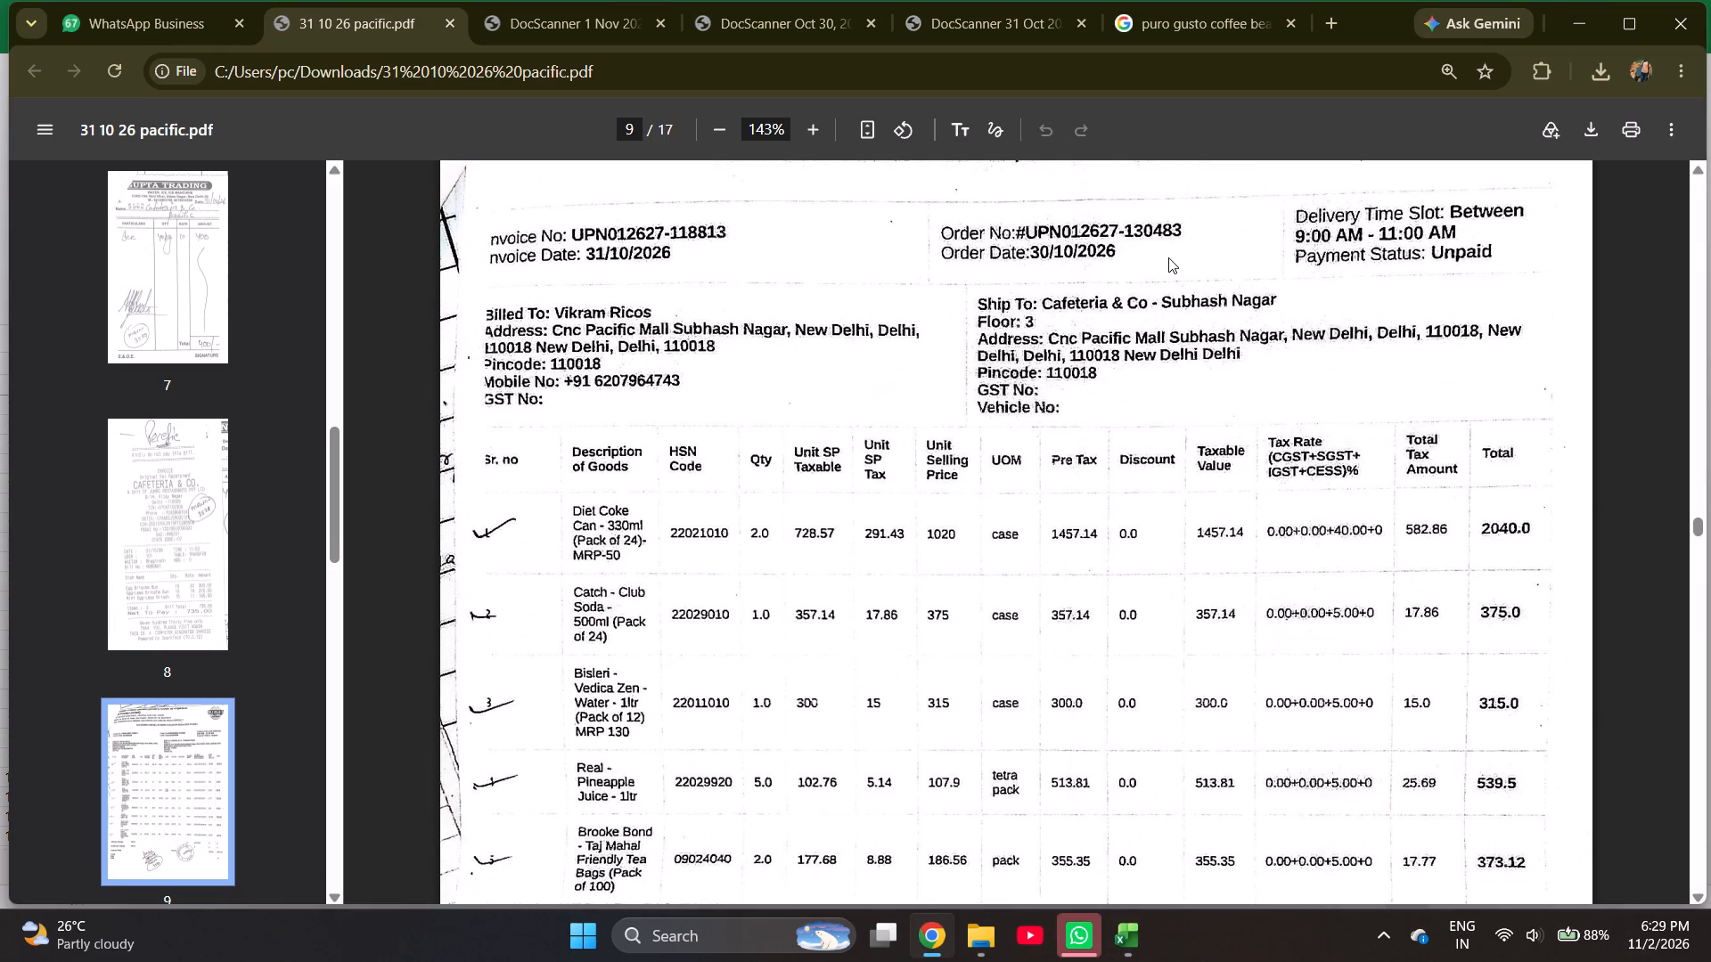
key("alt+Tab")
key("2")
key("Return")
key("alt+Tab")
key("alt+Tab")
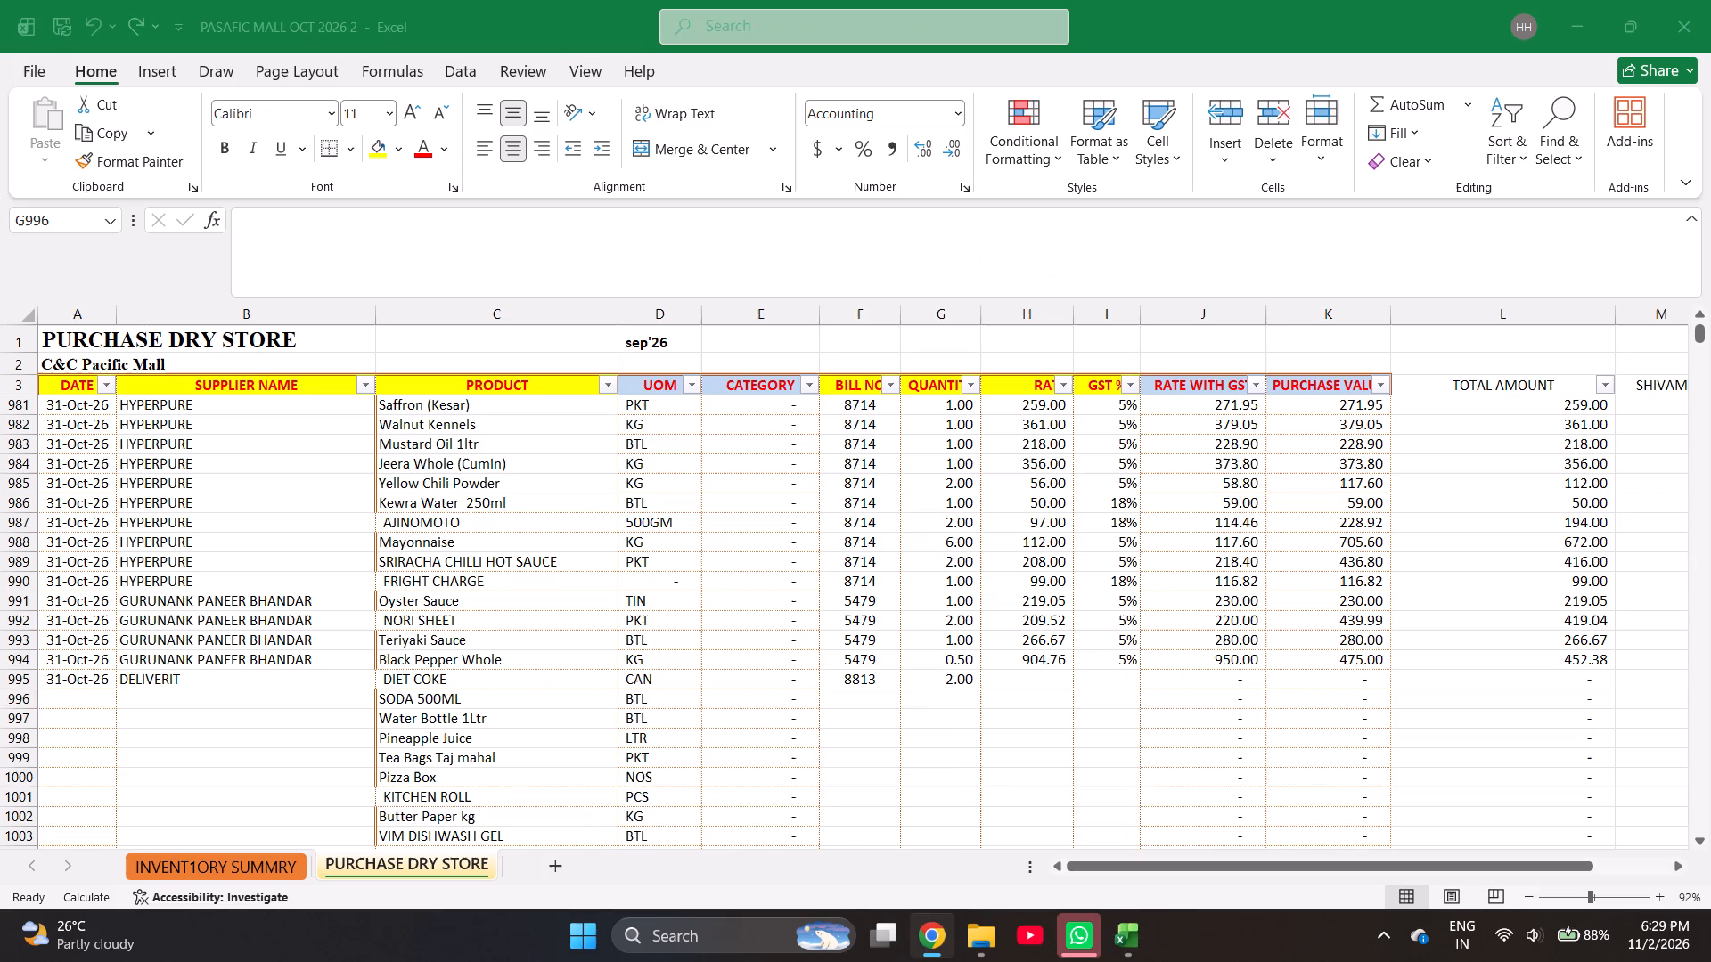
key("1")
key("Return")
key("1")
key("Return")
Enter the invoice quantities 5 for Pineapple Juice and 2 for Tea Bags Taj mahal in rows 998 and 999.
key("alt+Tab")
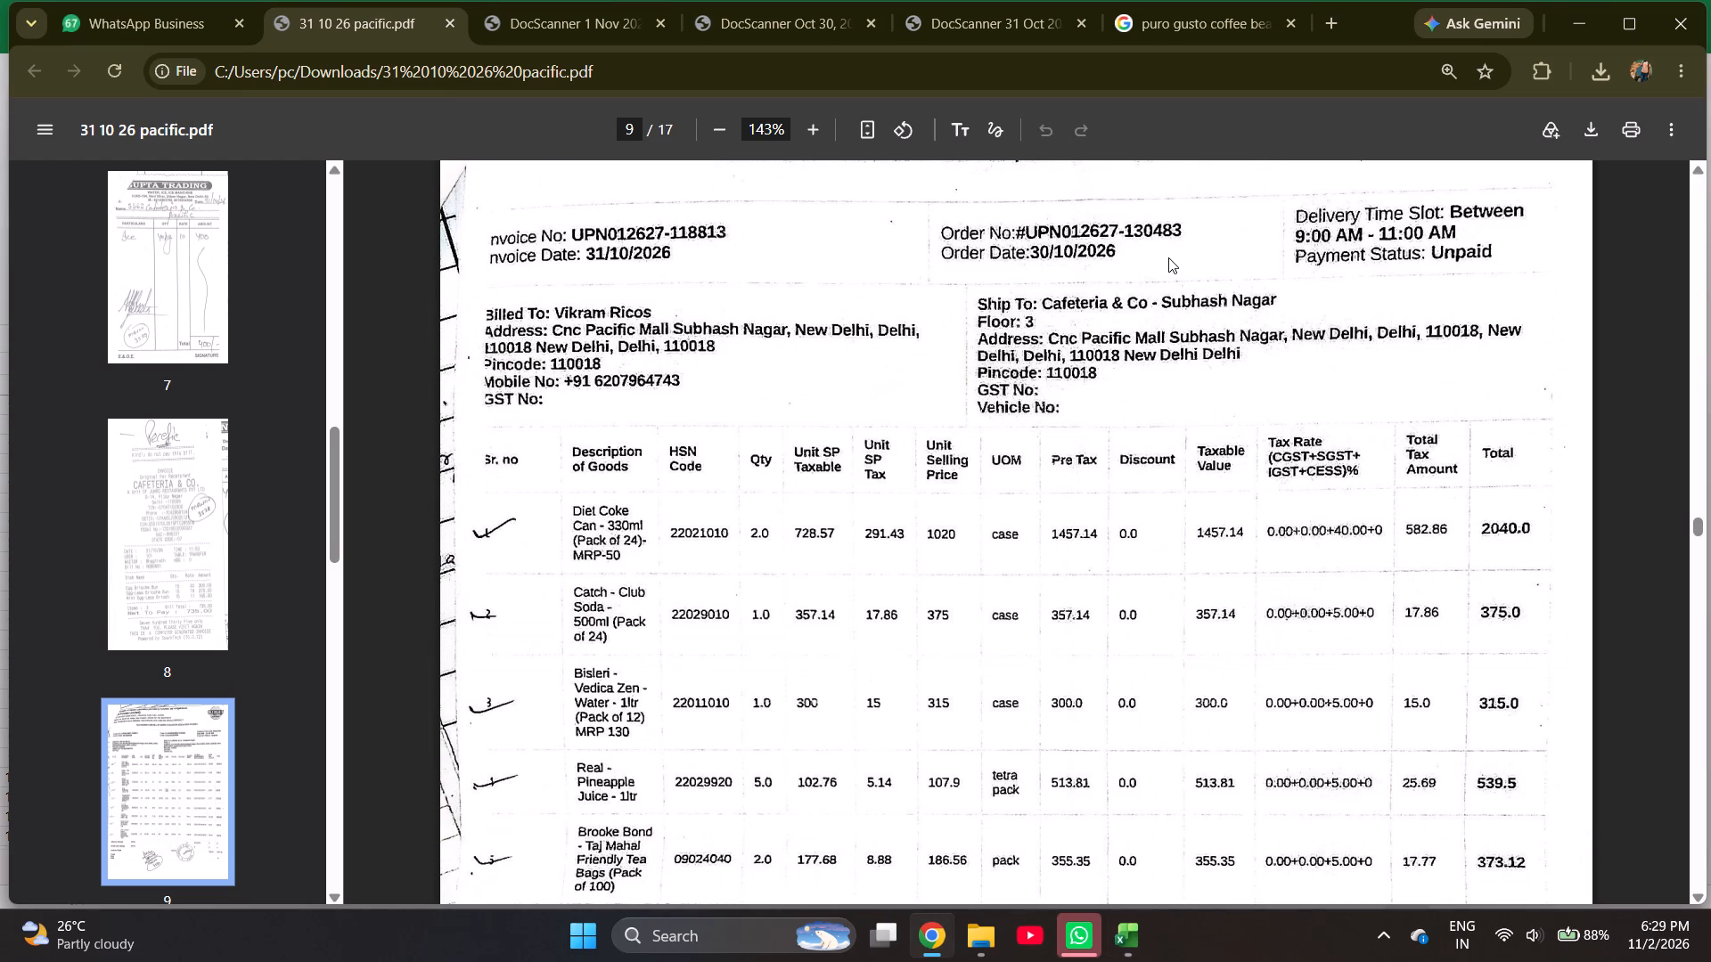
key("alt+Tab")
key("5")
key("Return")
key("alt+Tab")
key("alt+Tab")
key("2")
key("Return")
Enter the invoice quantities 1 for Pizza Box and 2 for KITCHEN ROLL in rows 1000 and 1001.
key("alt+Tab")
scroll(1168, 257, "down", 2)
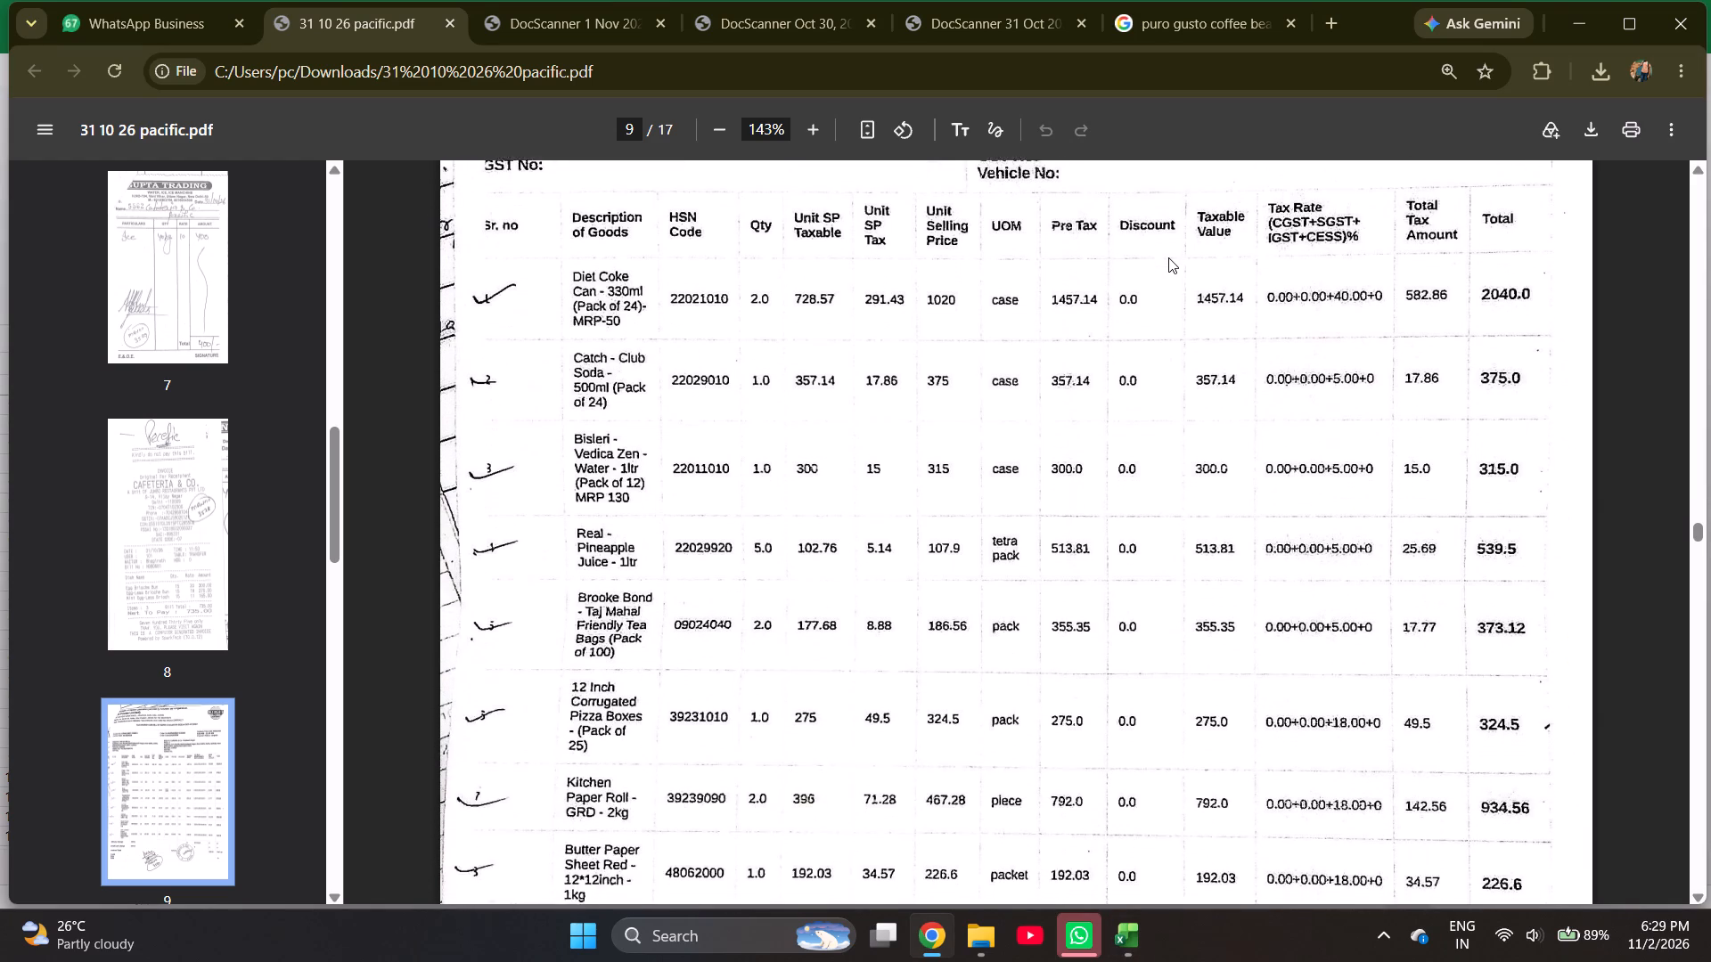
scroll(1168, 257, "down", 1)
key("alt+Tab")
key("1")
key("Return")
key("2")
key("Return")
Enter the invoice quantities 1 for Butter Paper kg and 1 for VIM DISHWASH GEL in rows 1002 and 1003.
key("alt+Tab")
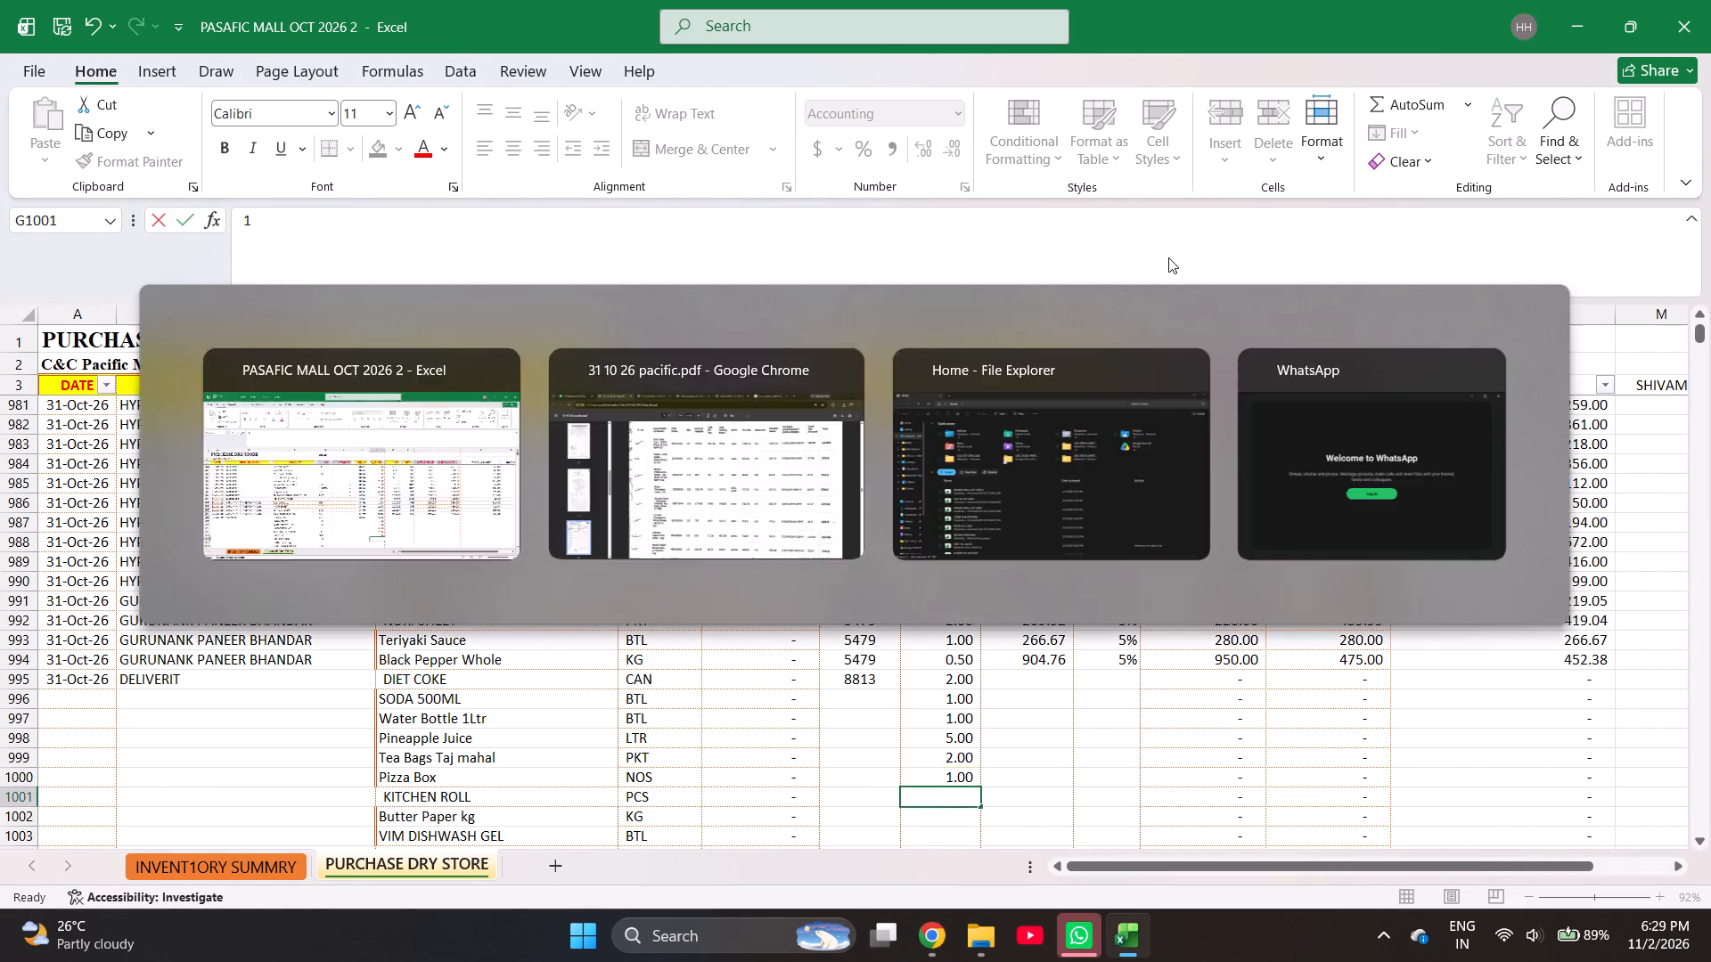
scroll(1168, 257, "down", 2)
key("alt+Tab")
key("1")
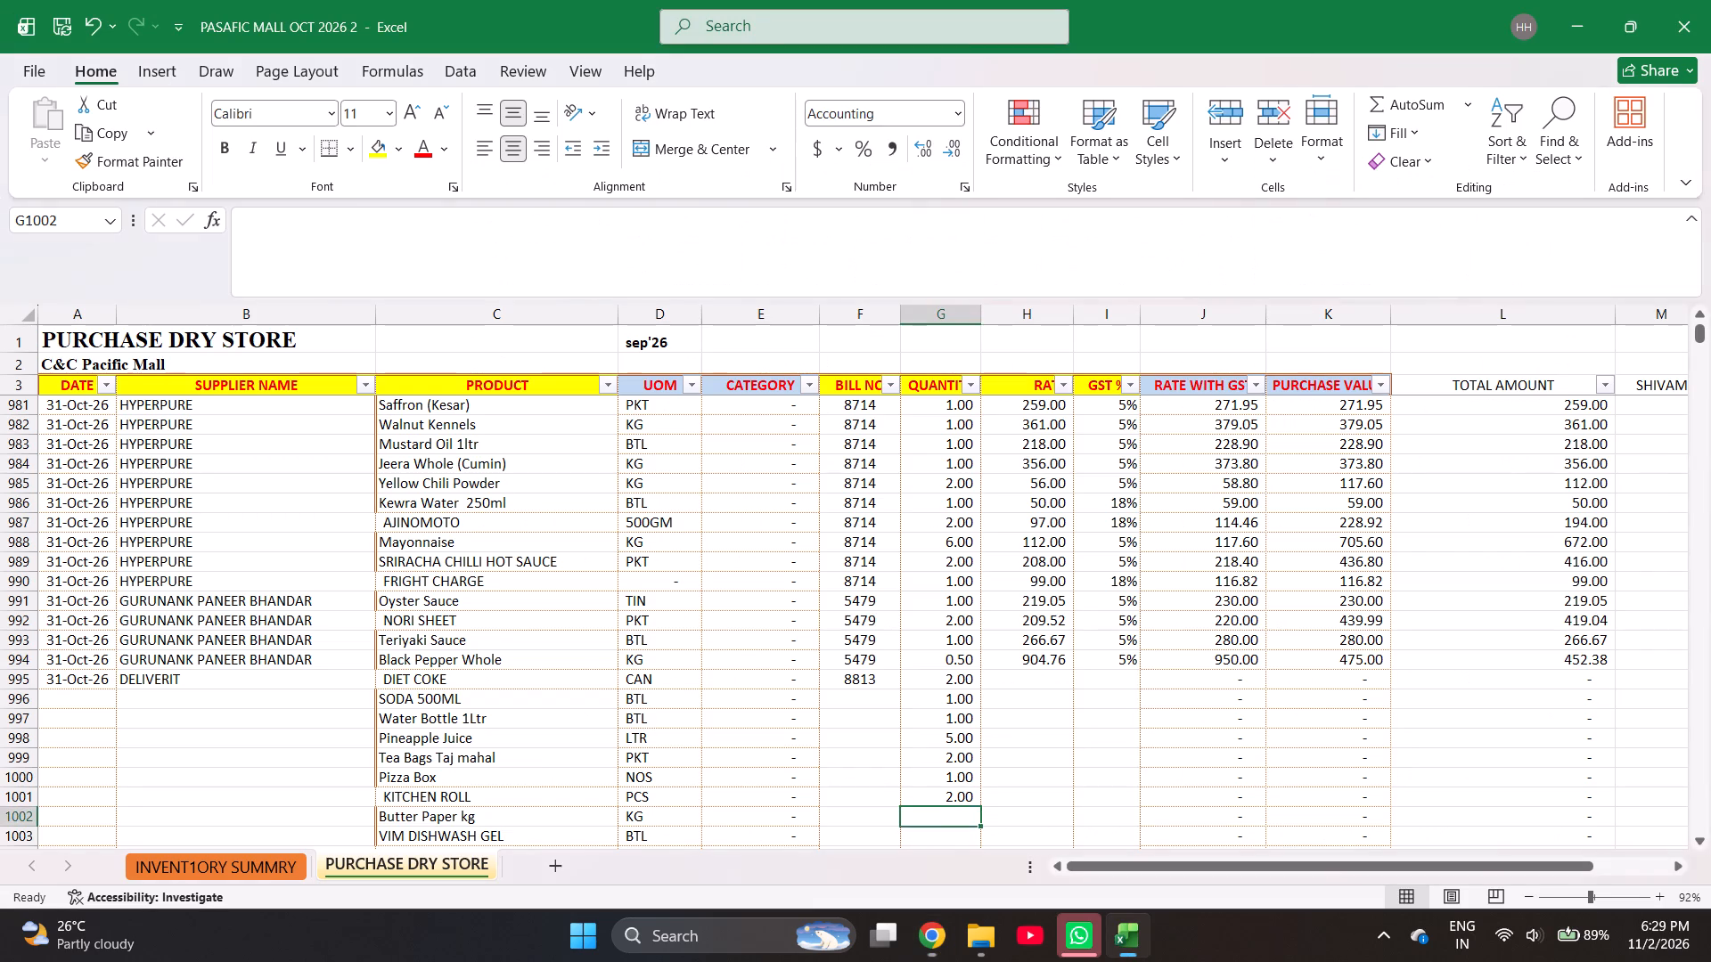
key("Return")
key("1")
key("alt+Tab")
key("Return")
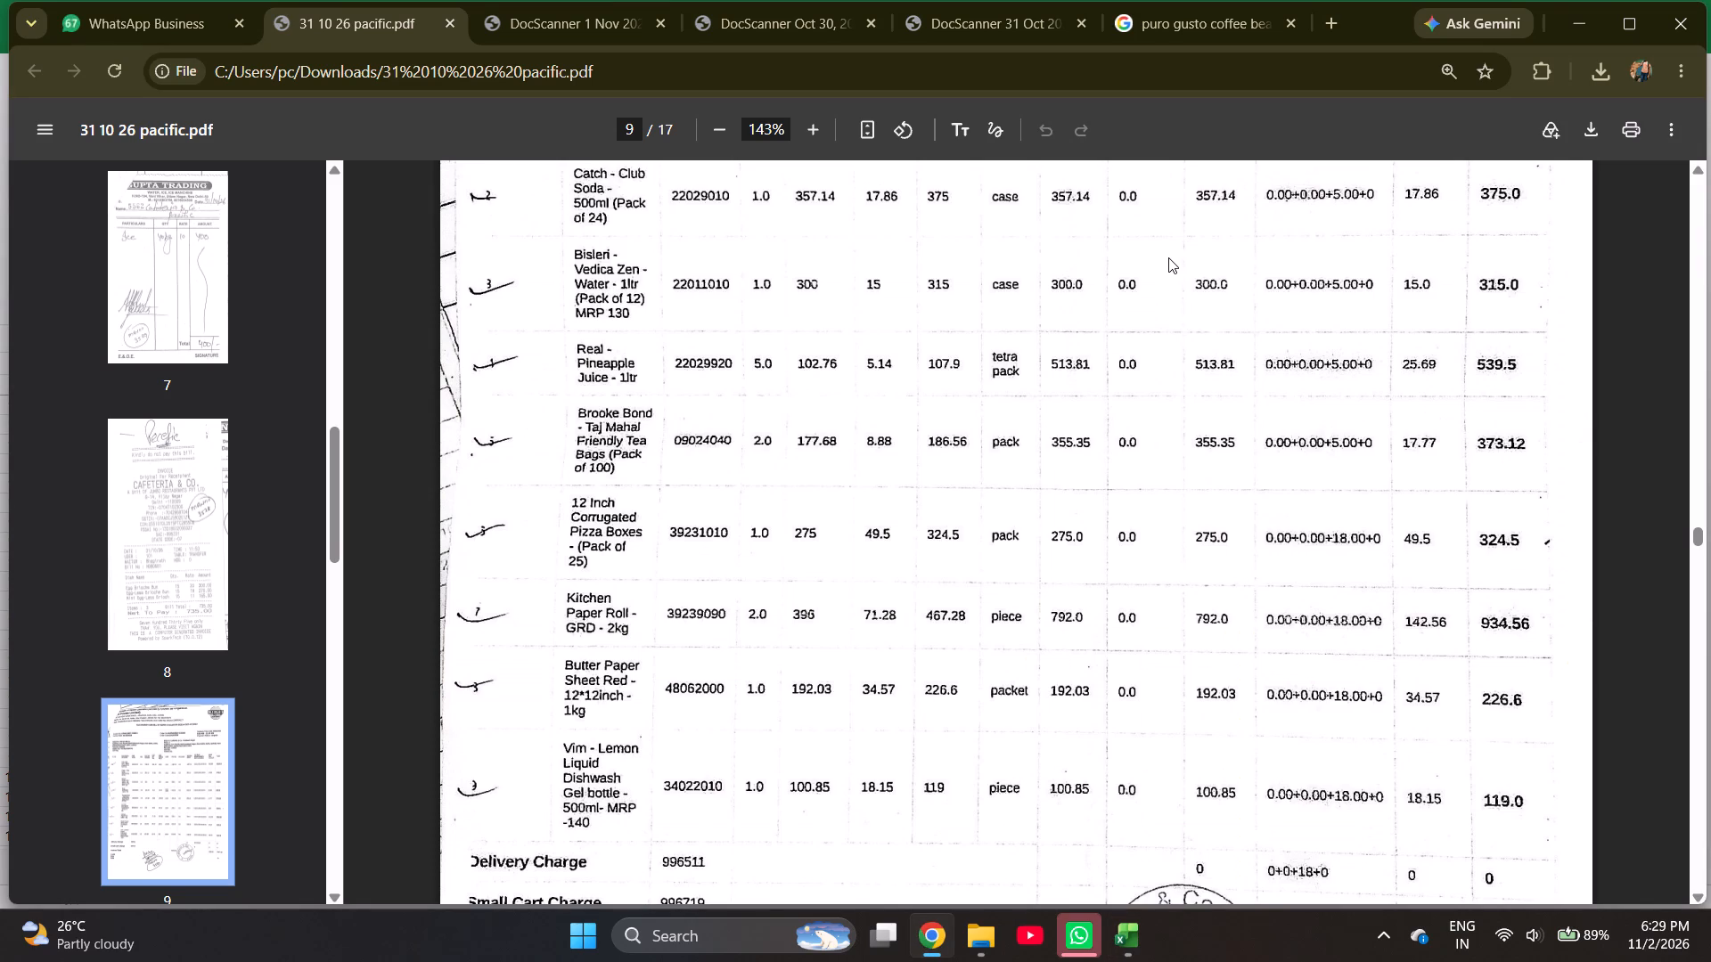
key("alt+Tab")
key("Return")
Enter the DIET COKE rate in row 995 as the per-can formula =728.57/24 from the invoice's case price.
key("Right")
key("ctrl+Up")
key("Down")
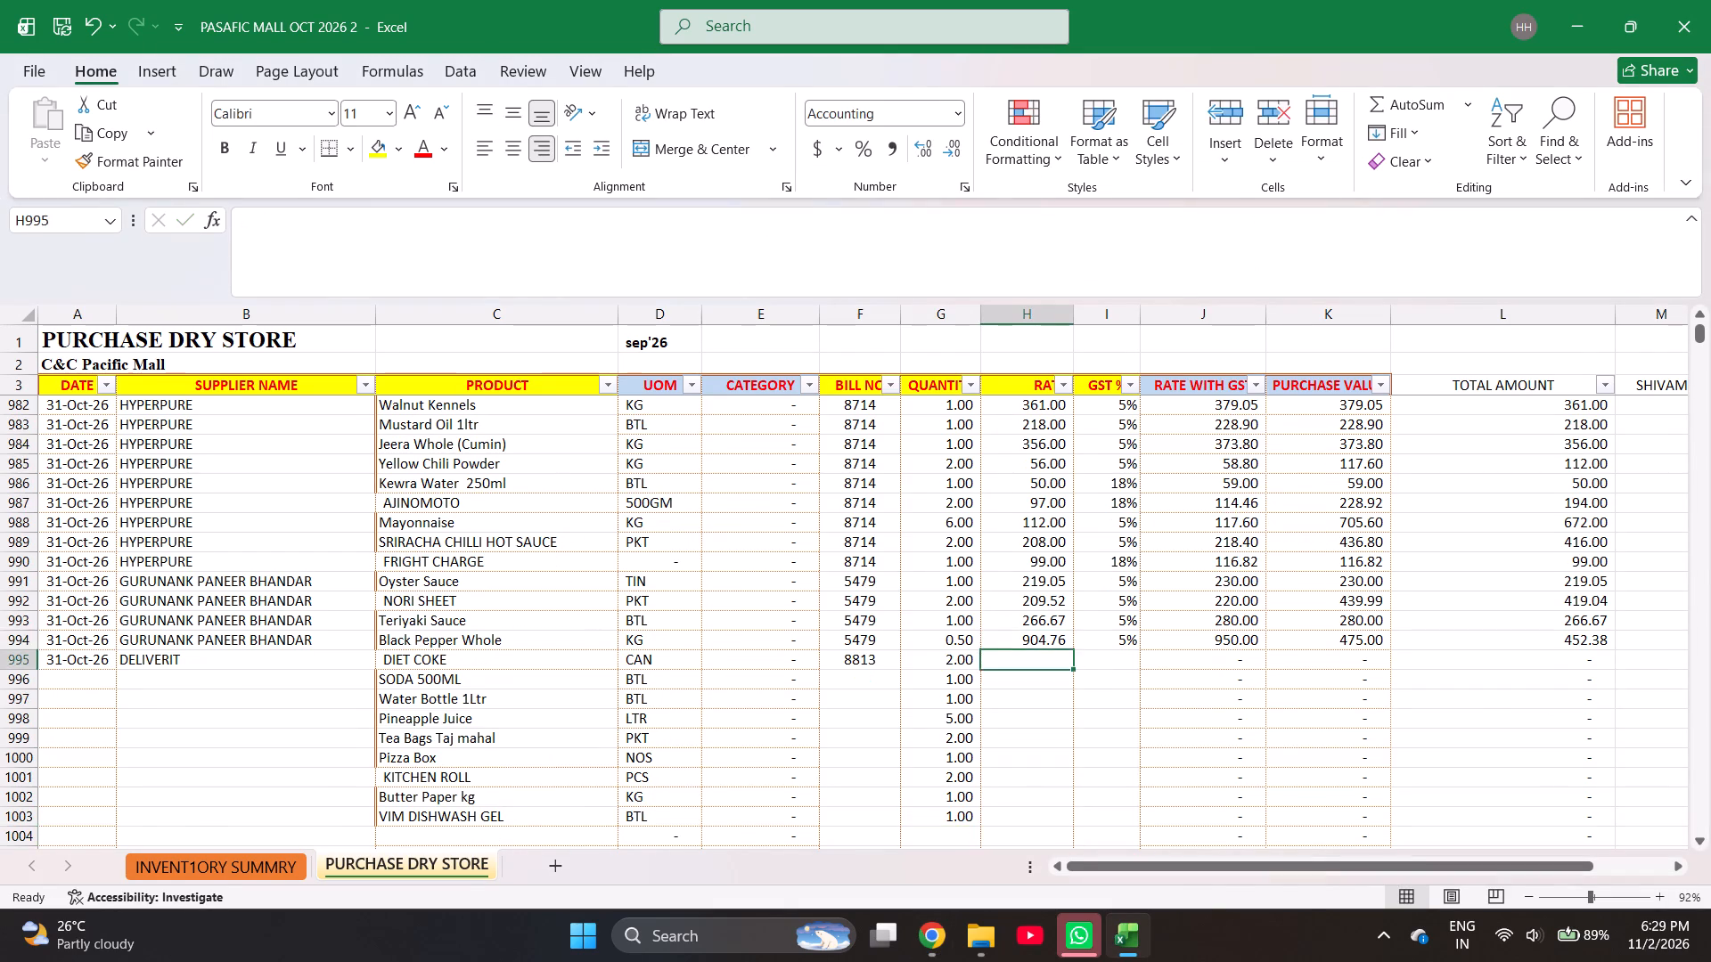
key("alt+Tab")
scroll(1168, 257, "up", 2)
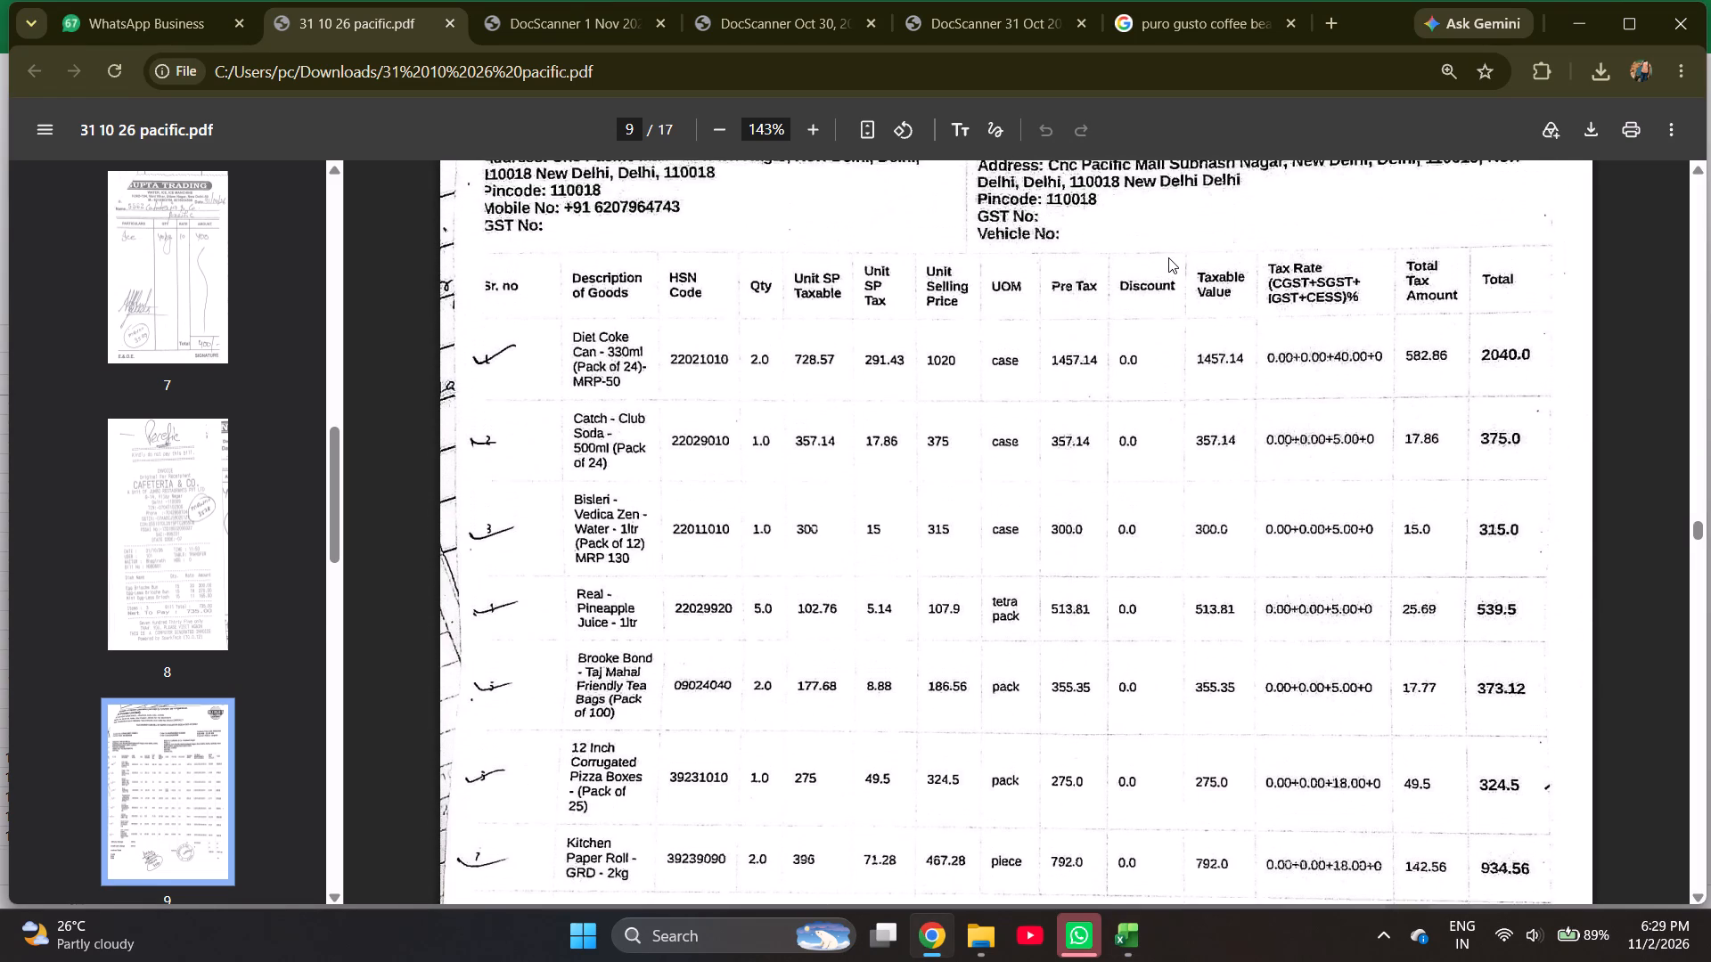
key("alt+Tab")
key("equal")
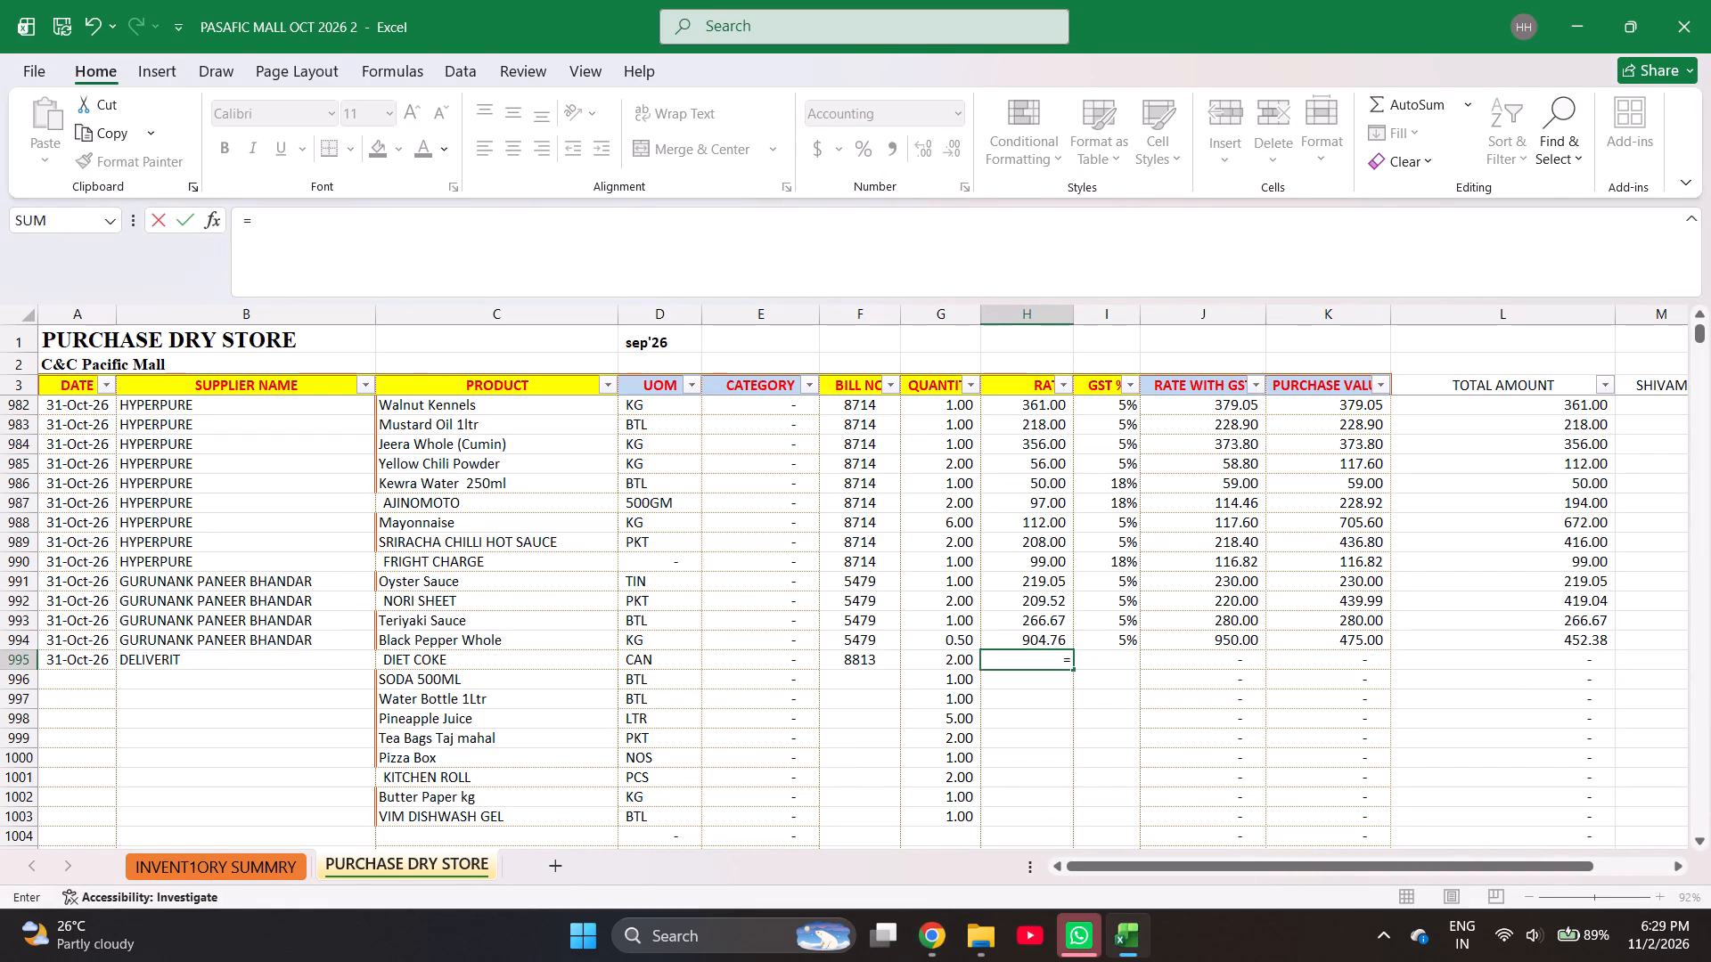
key("alt+Tab")
key("alt+Tab")
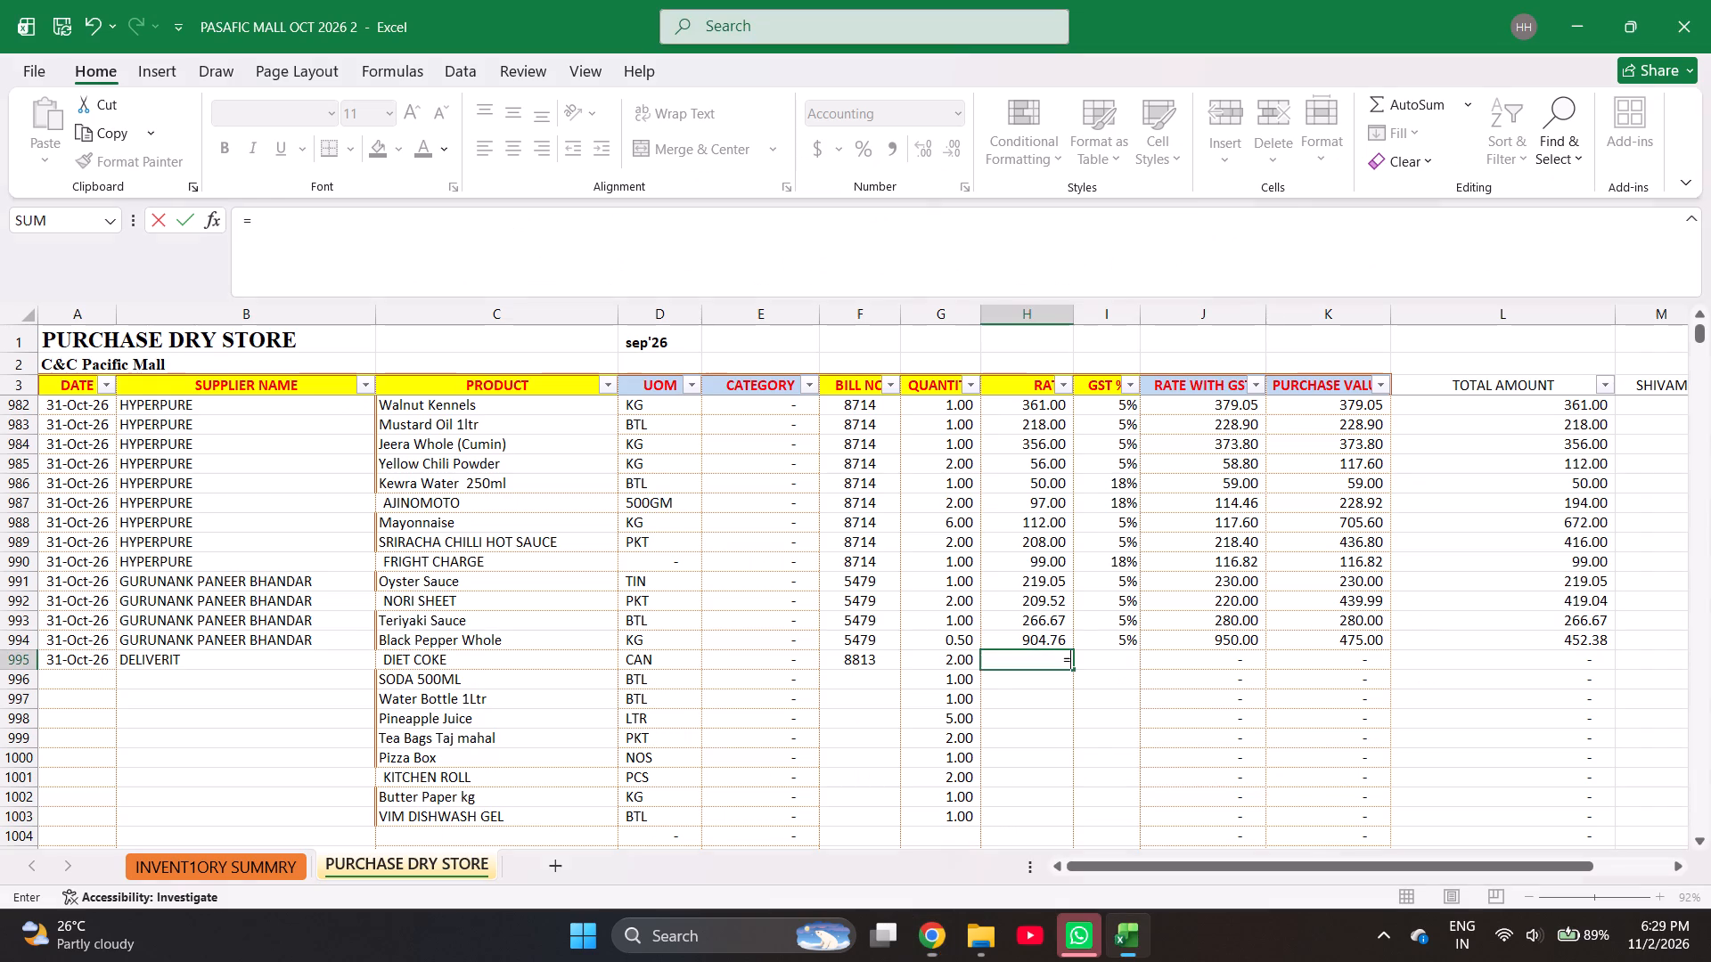
type("728")
key("alt+Tab")
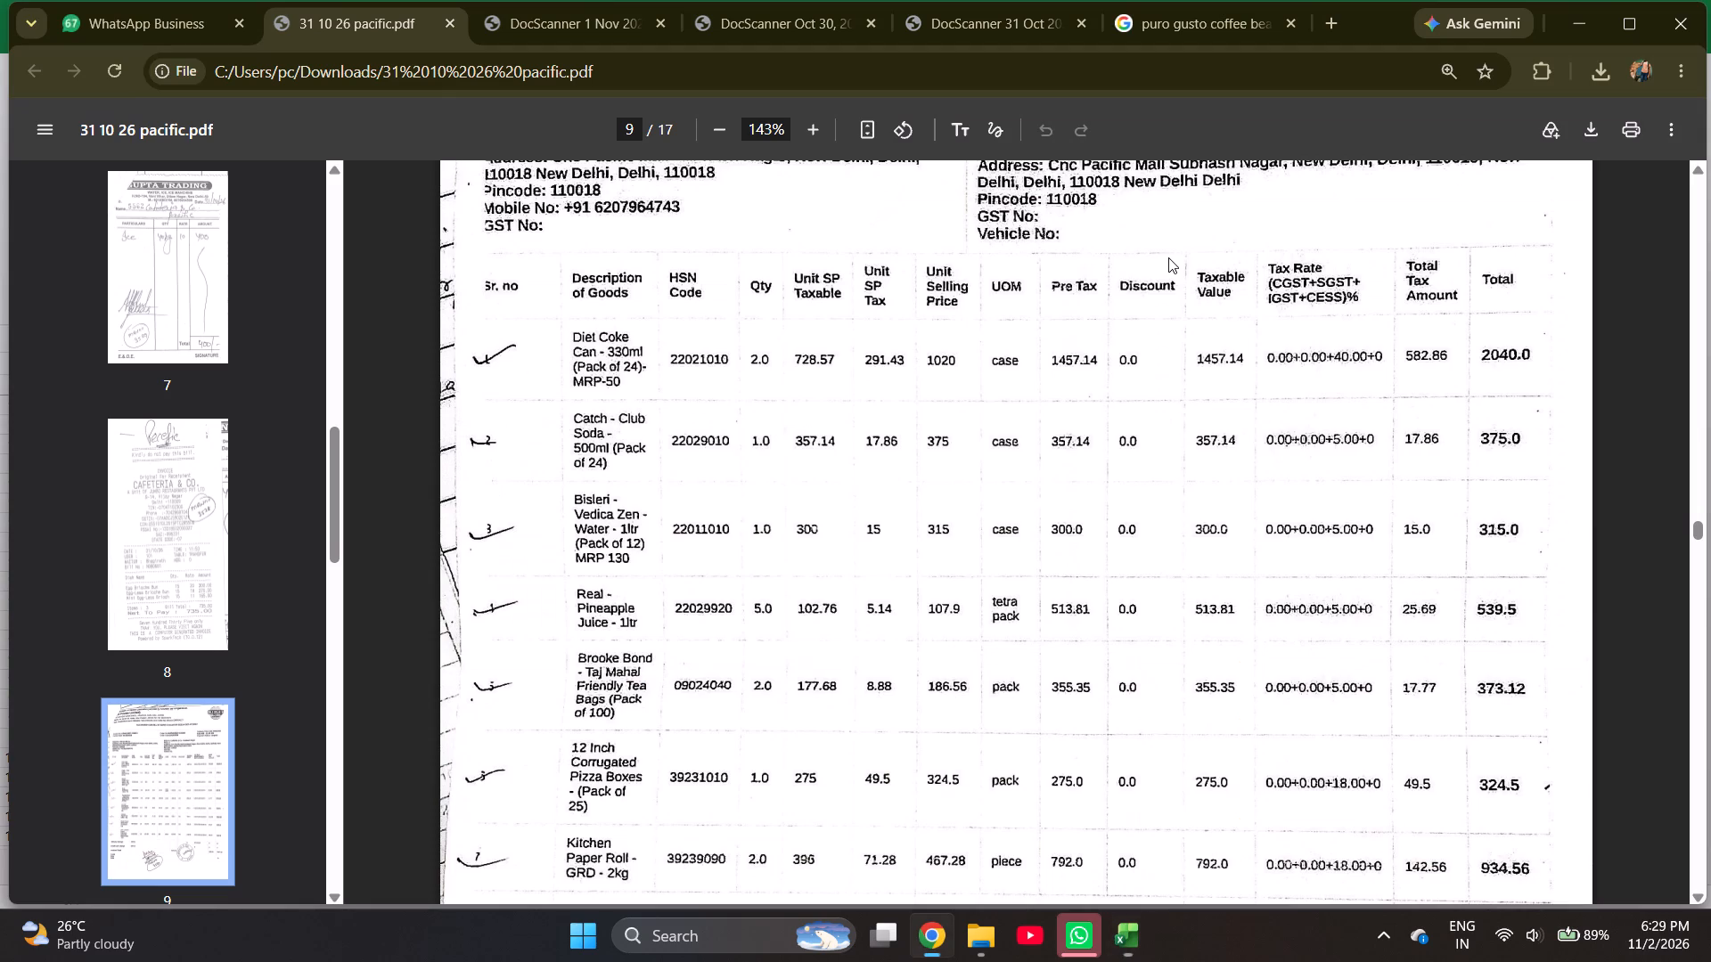
key("alt+Tab")
type(".57/")
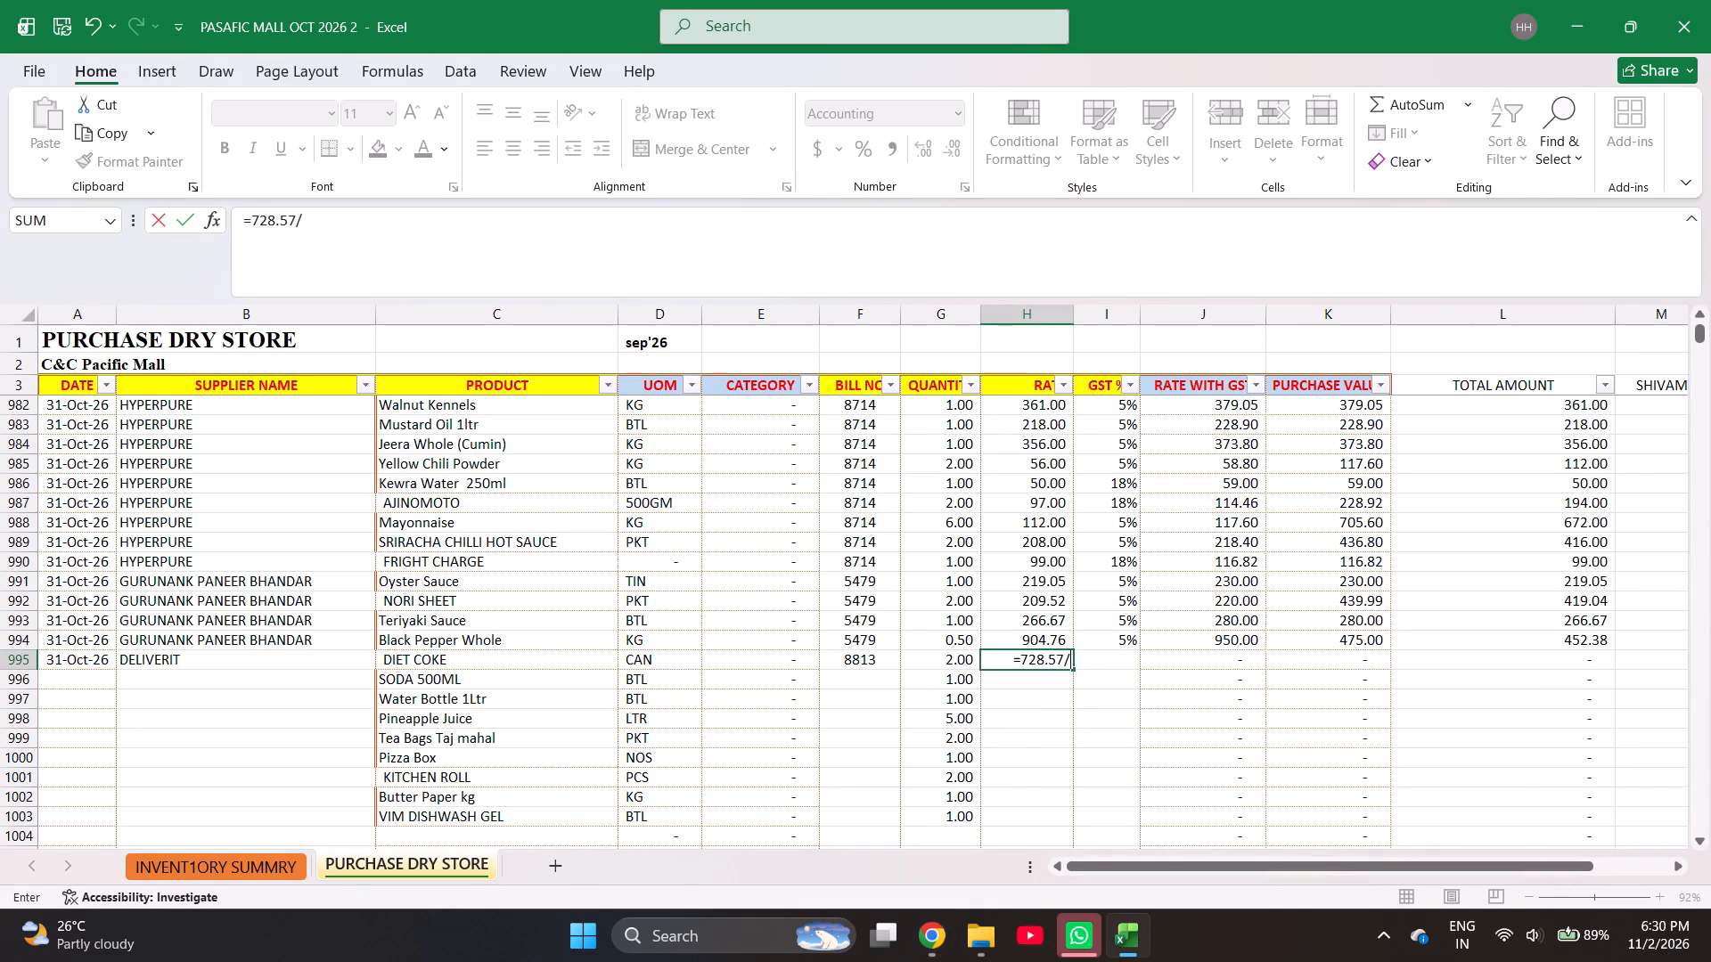
type("24")
key("Return")
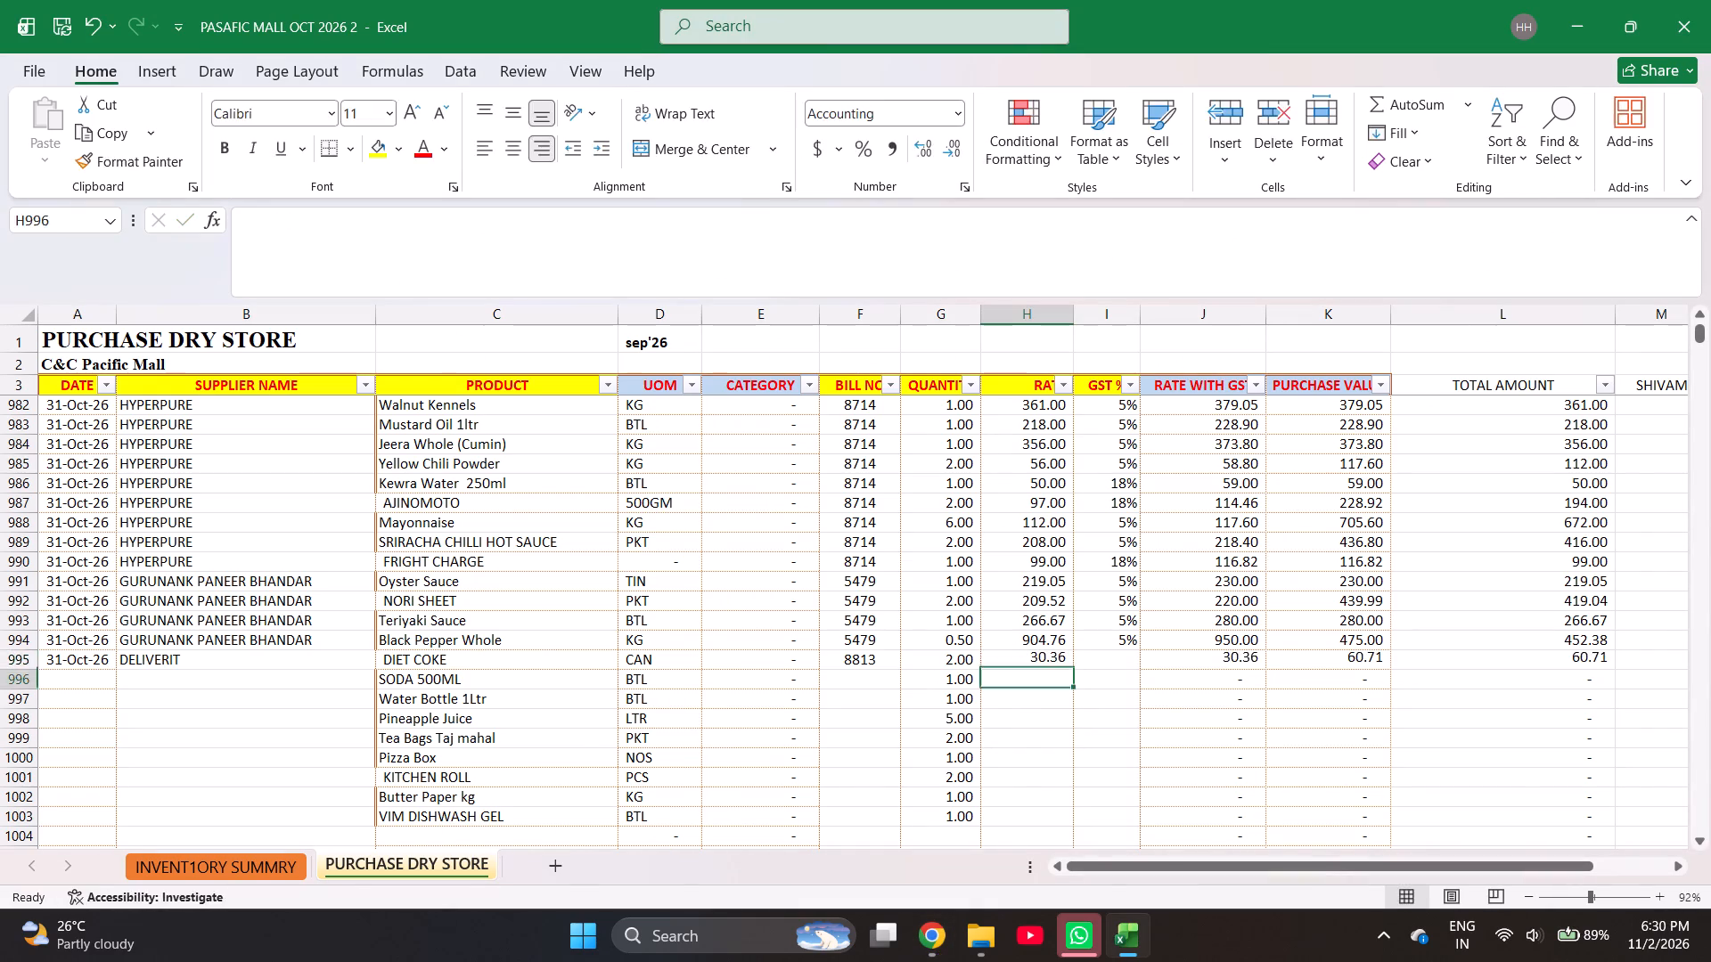
Enter the SODA 500ML rate in row 996 as the per-bottle formula =357.14/24.
key("alt+Tab")
key("alt+Tab")
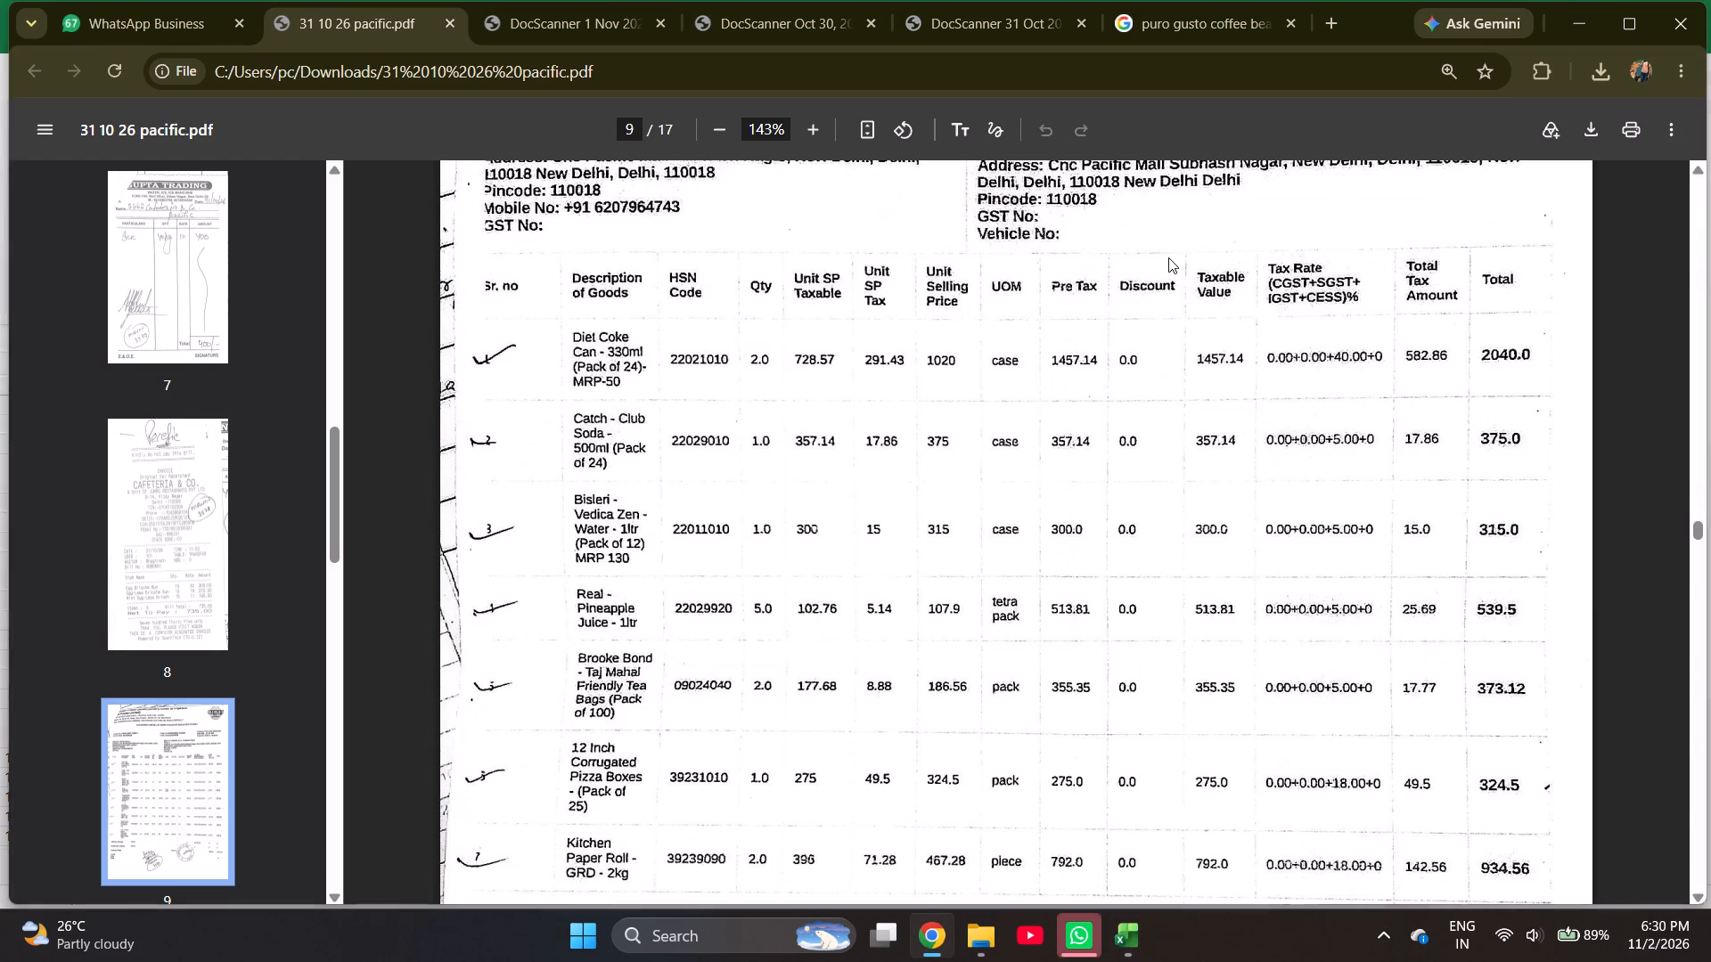
key("equal")
key("alt+Tab")
key("alt+Tab")
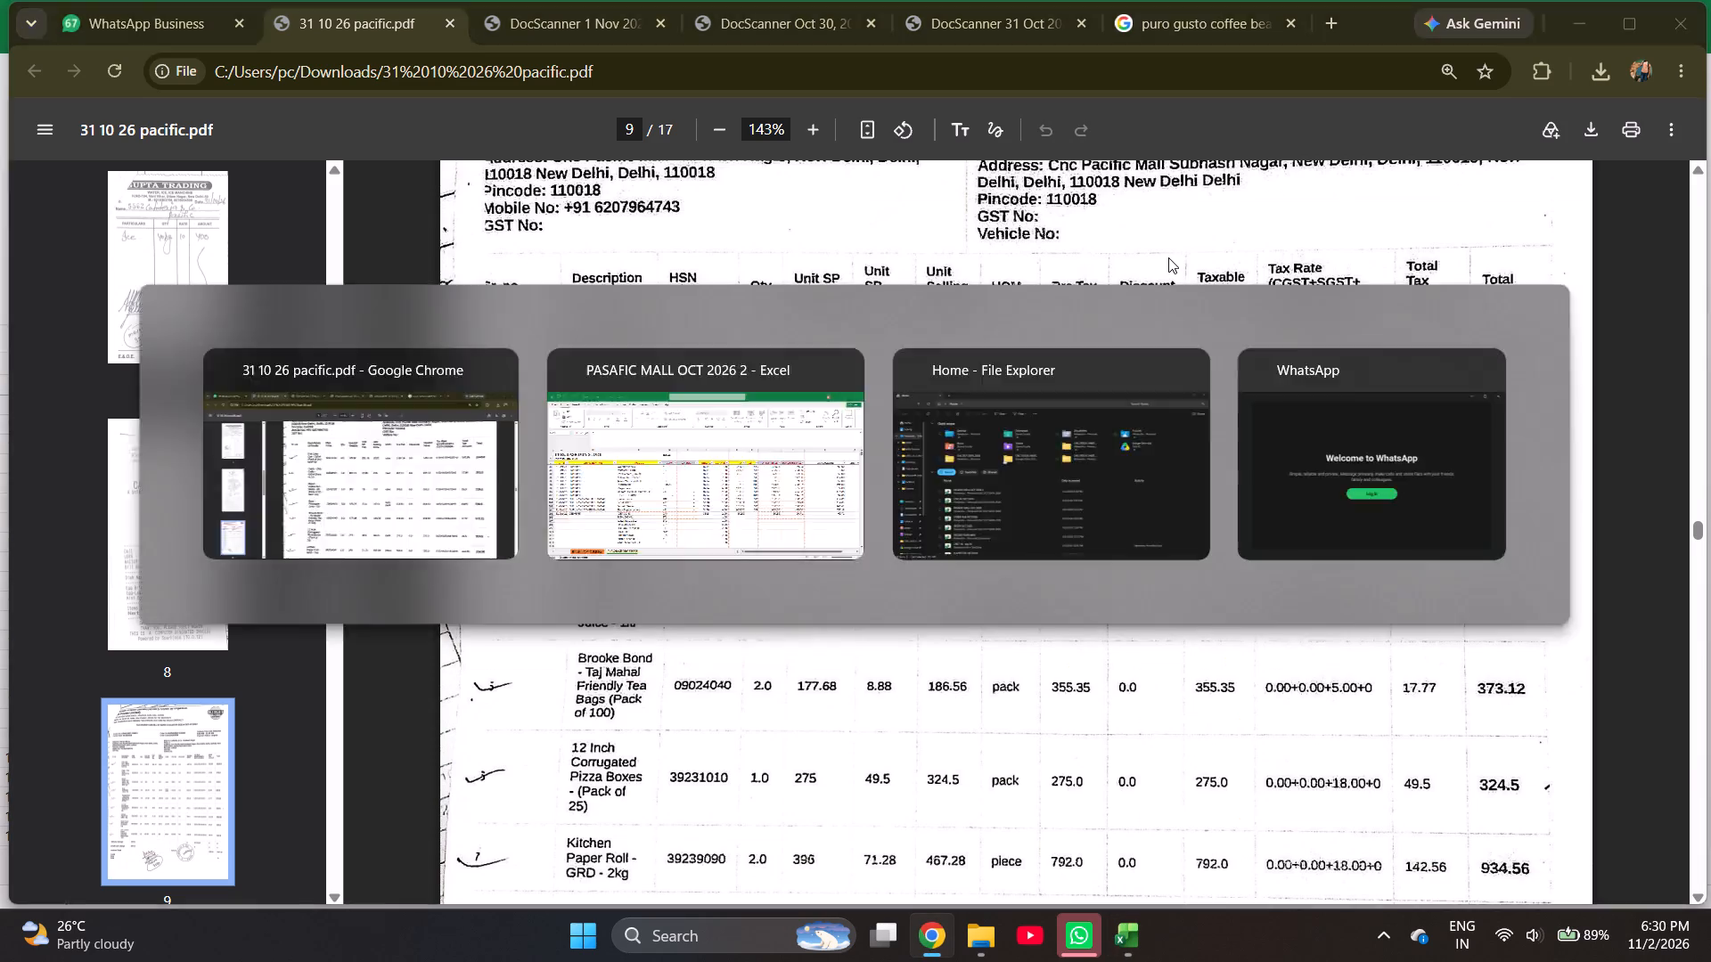
type("357.14/")
key("alt+Tab")
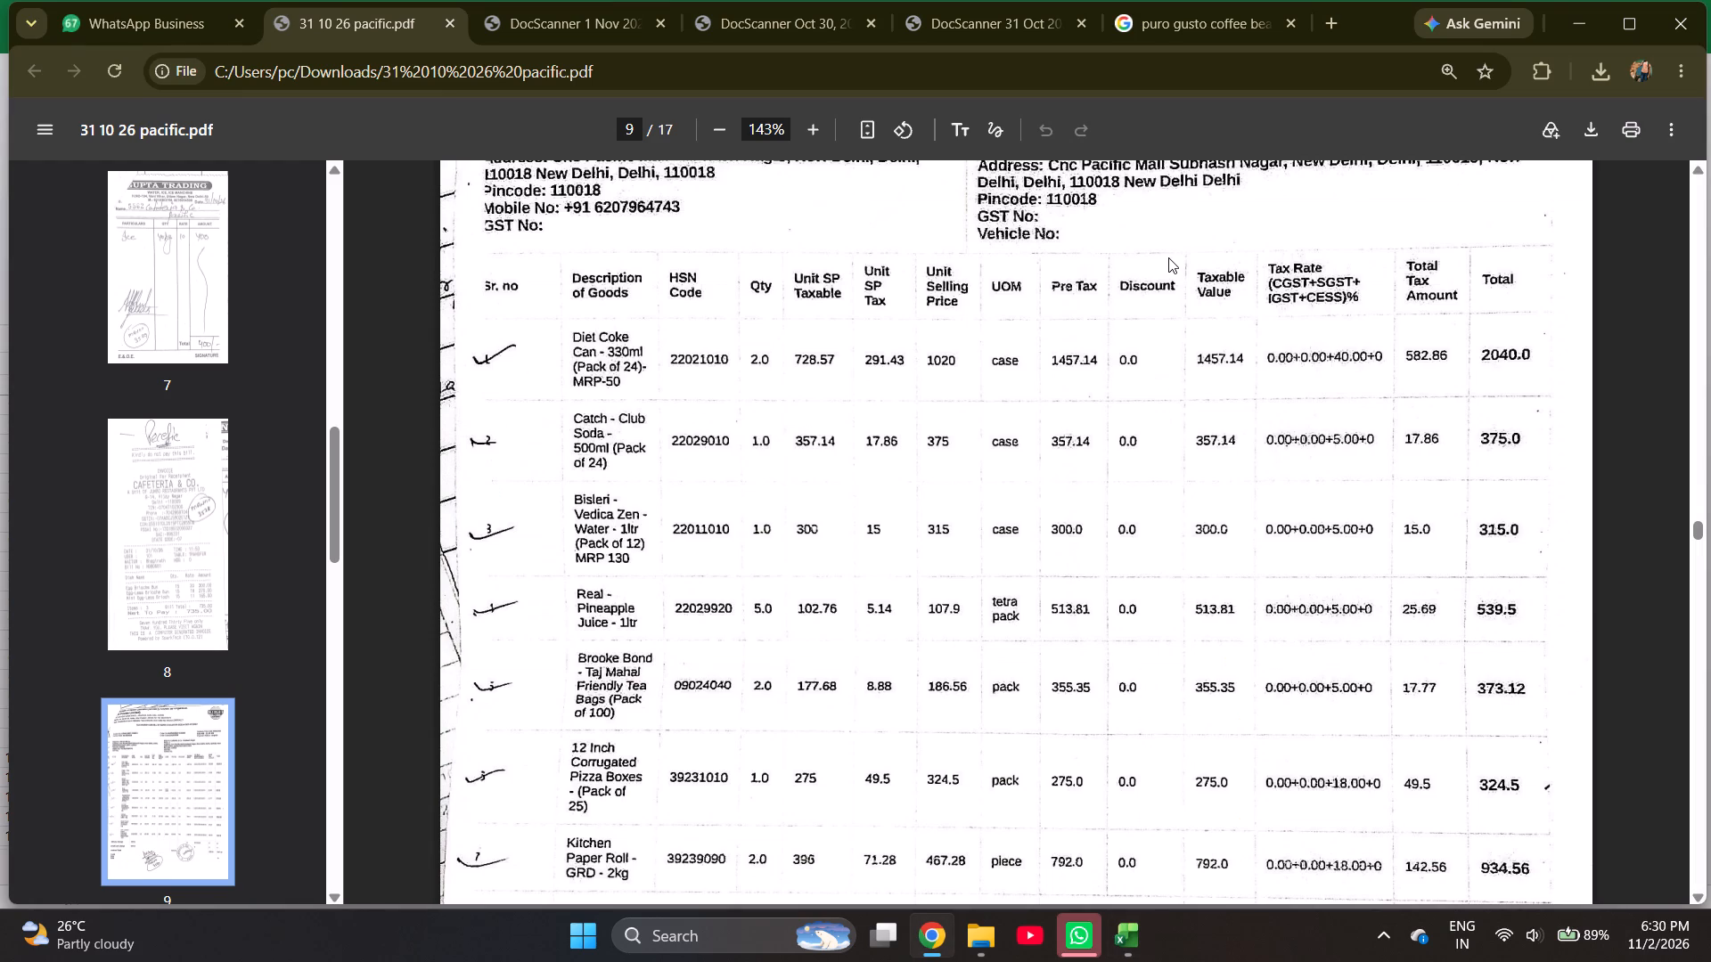
key("alt+Tab")
type("24")
key("Return")
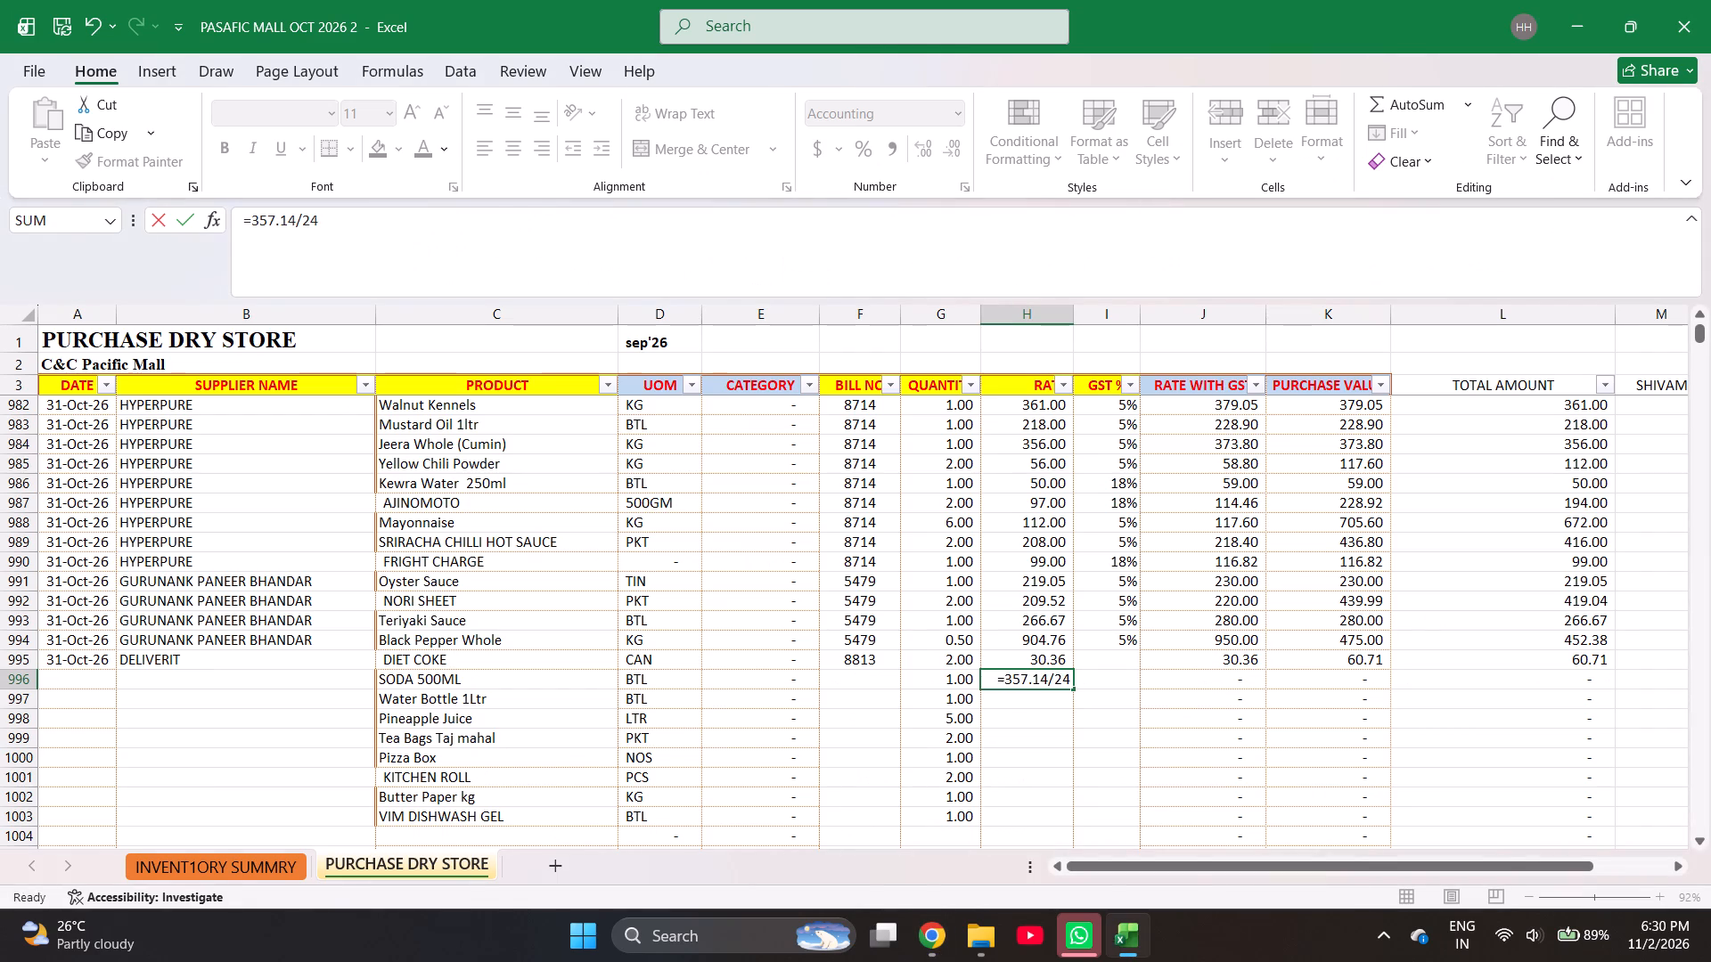
Enter the Water Bottle 1Ltr rate in row 997 as the per-bottle formula =300/12.
key("alt+Tab")
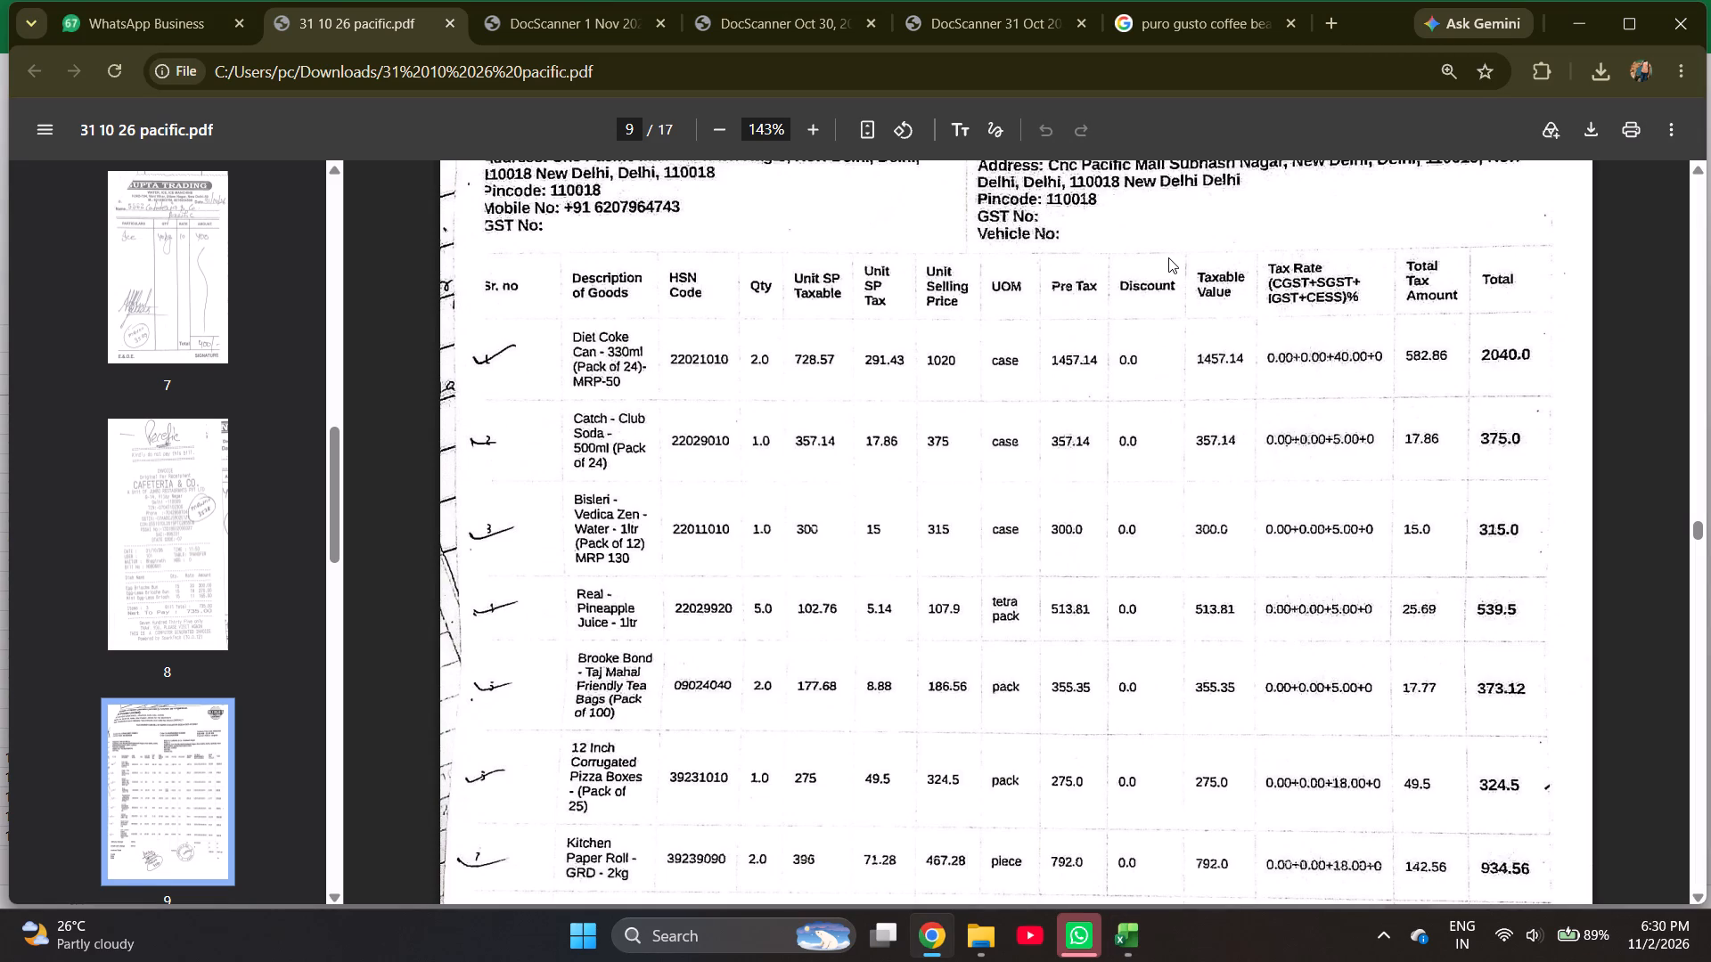
key("alt+Tab")
type("=300/12")
key("Return")
Enter the Pineapple Juice rate 102.76 from the DELIVERIT invoice in row 998.
key("alt+Tab")
key("alt+Tab")
key("alt+Tab")
key("alt+Tab")
key("Up")
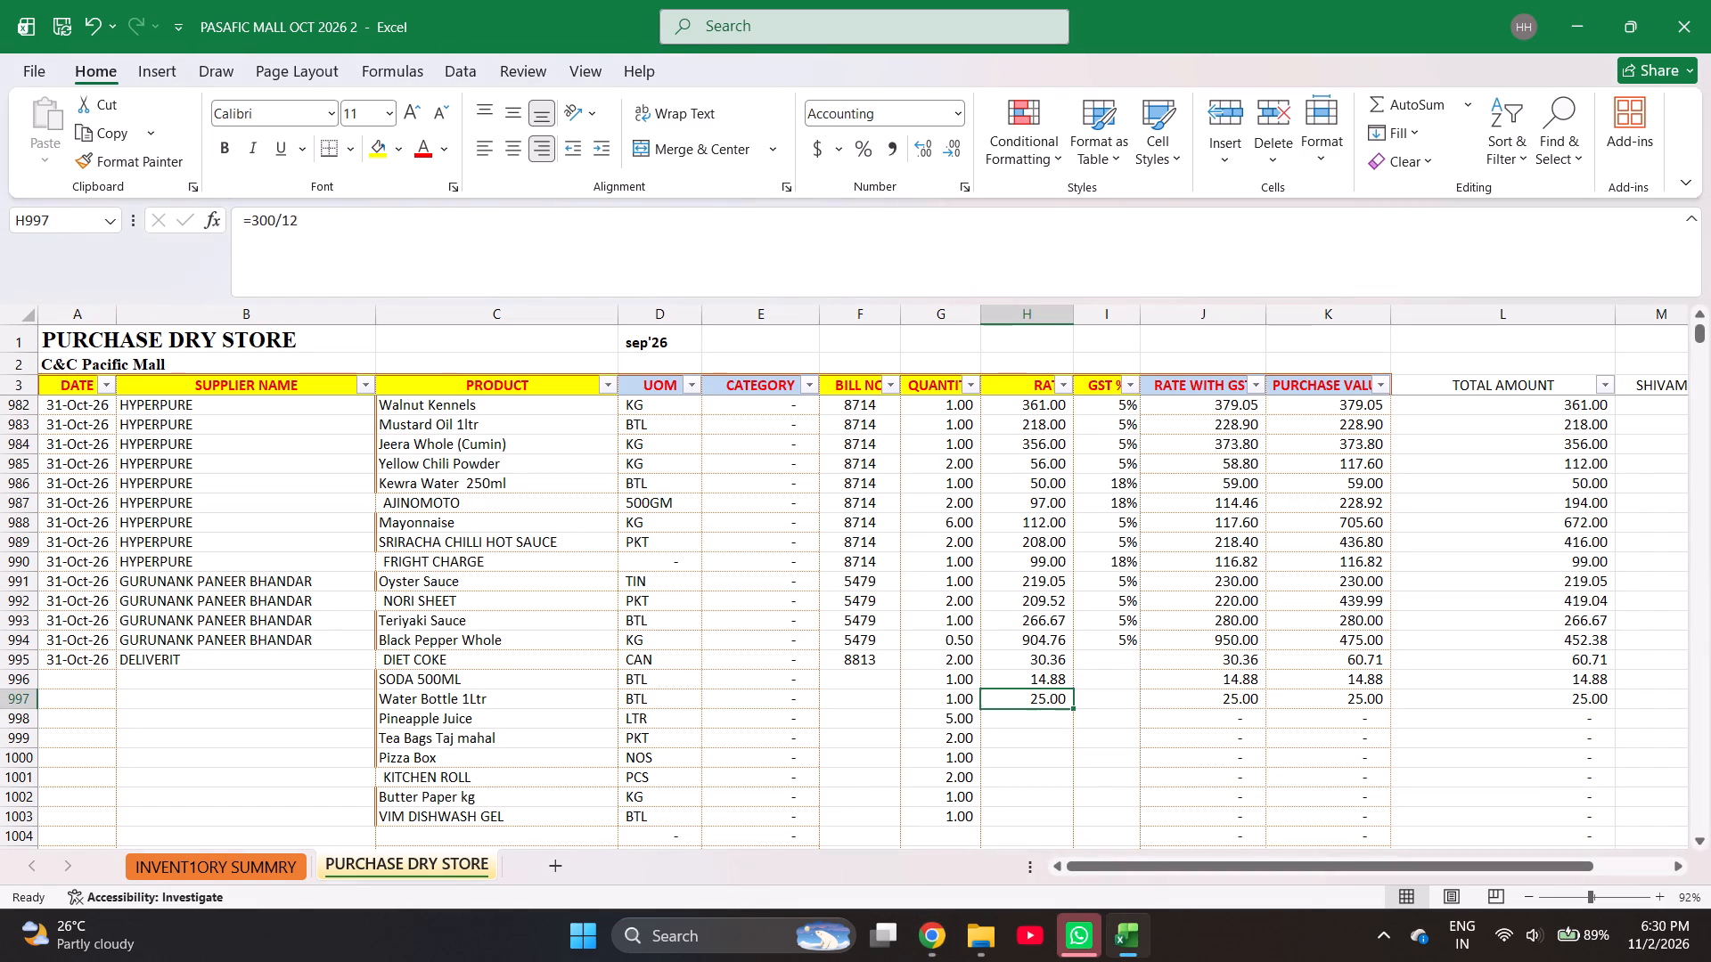
key("alt+Tab")
key("Down")
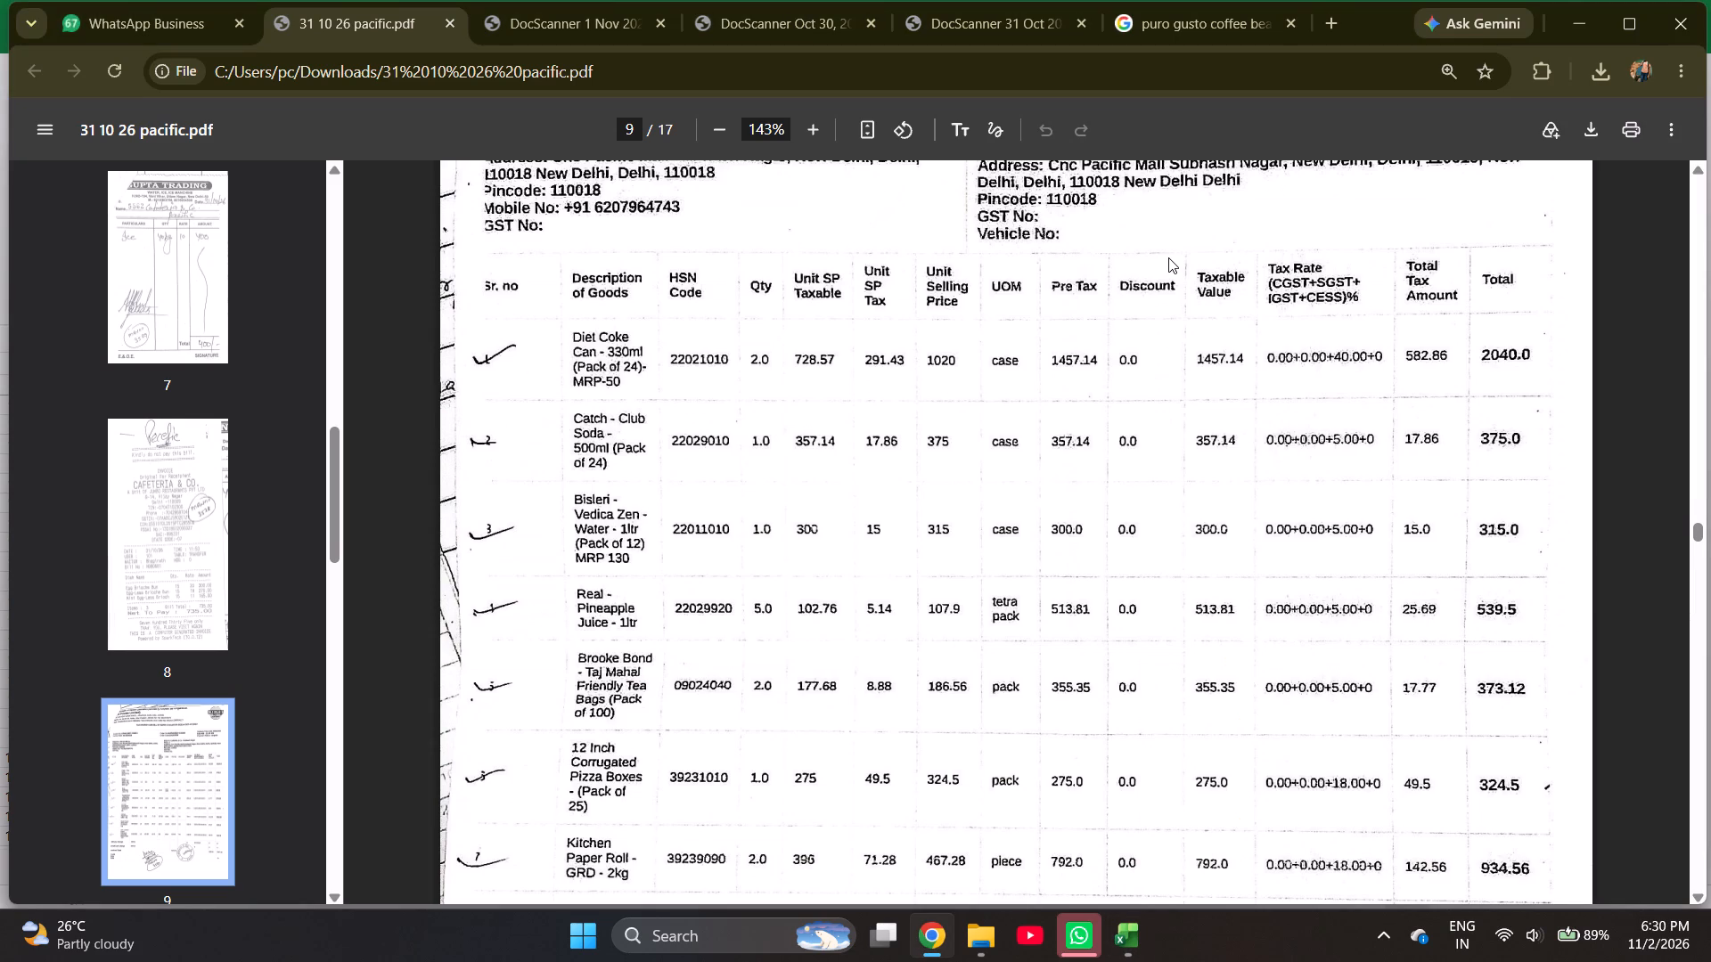
key("alt+Tab")
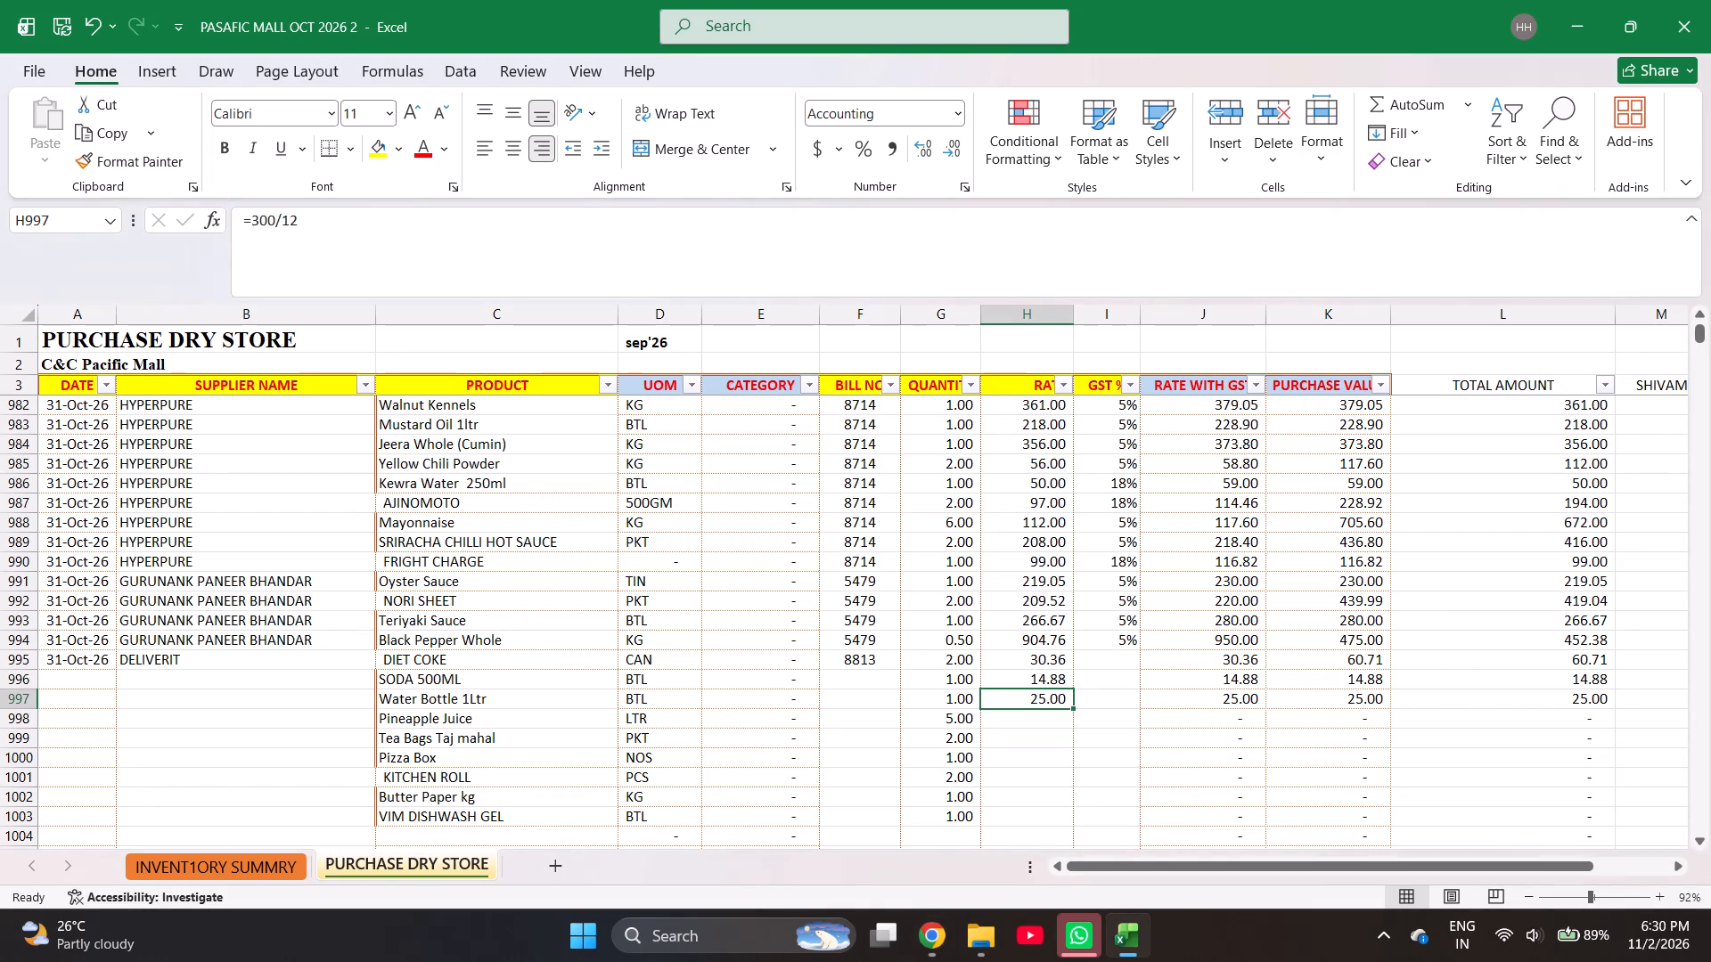
key("Down")
key("alt+Tab")
key("alt+Tab")
type("102.76")
key("Return")
Enter the invoice rate 177.68 for Tea Bags Taj mahal in row 999.
key("alt+Tab")
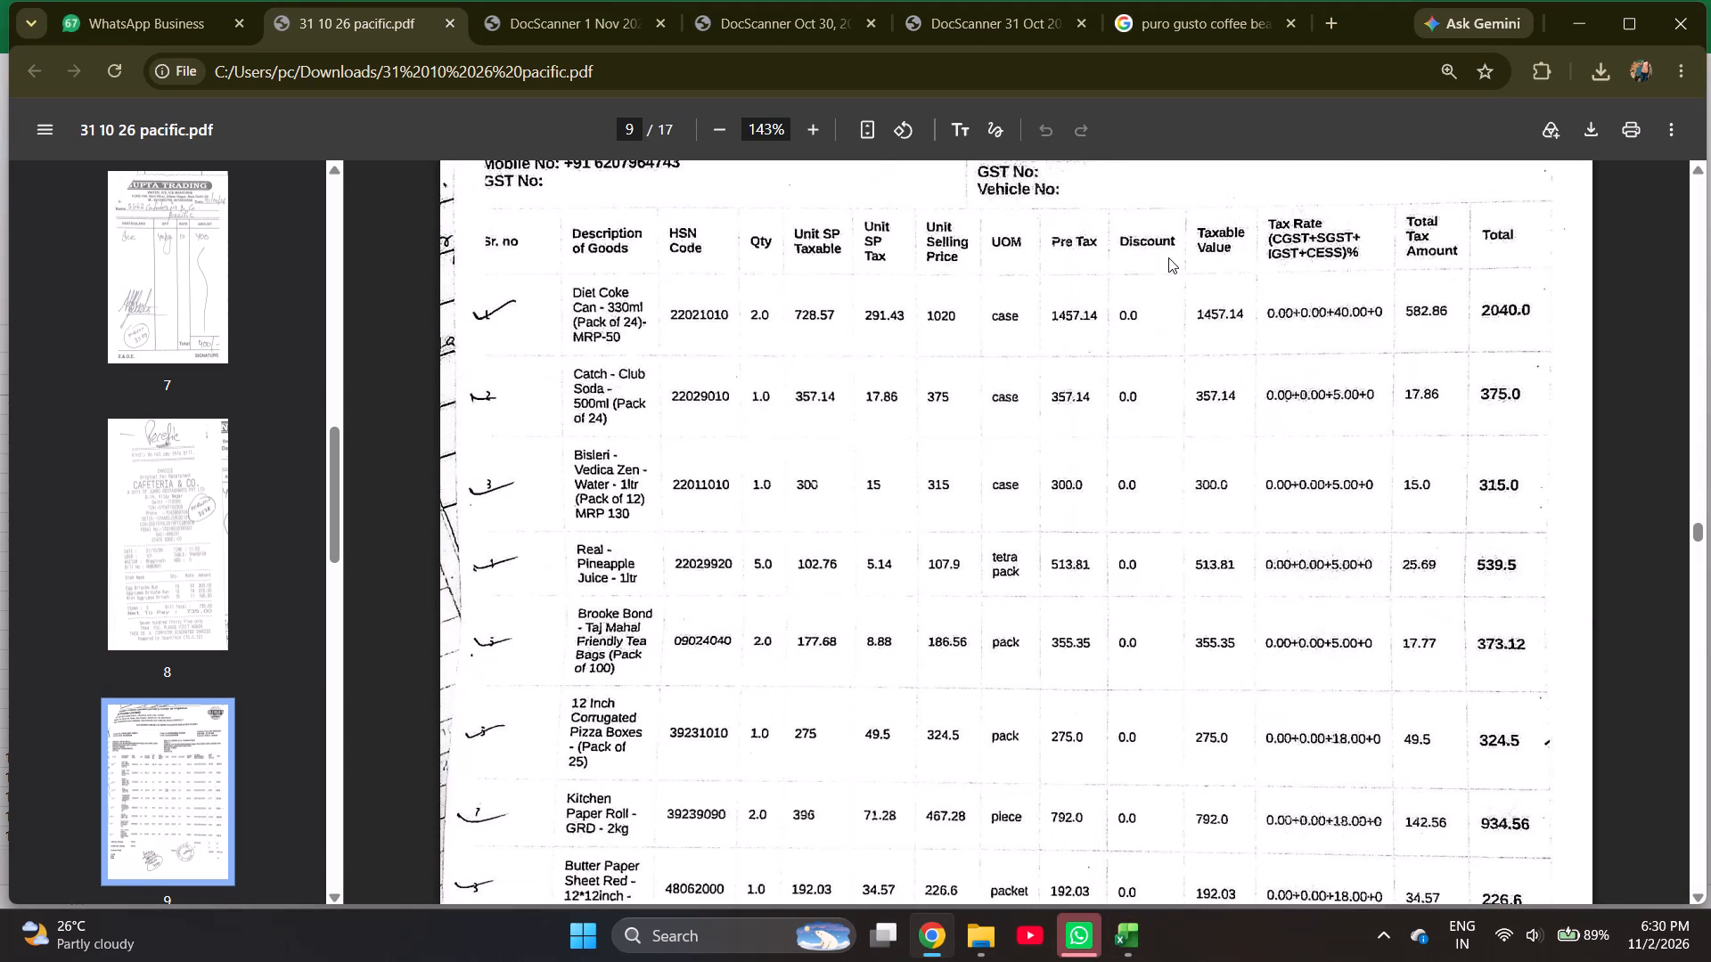
key("alt+Tab")
type("177")
key("alt+Tab")
key("alt+Tab")
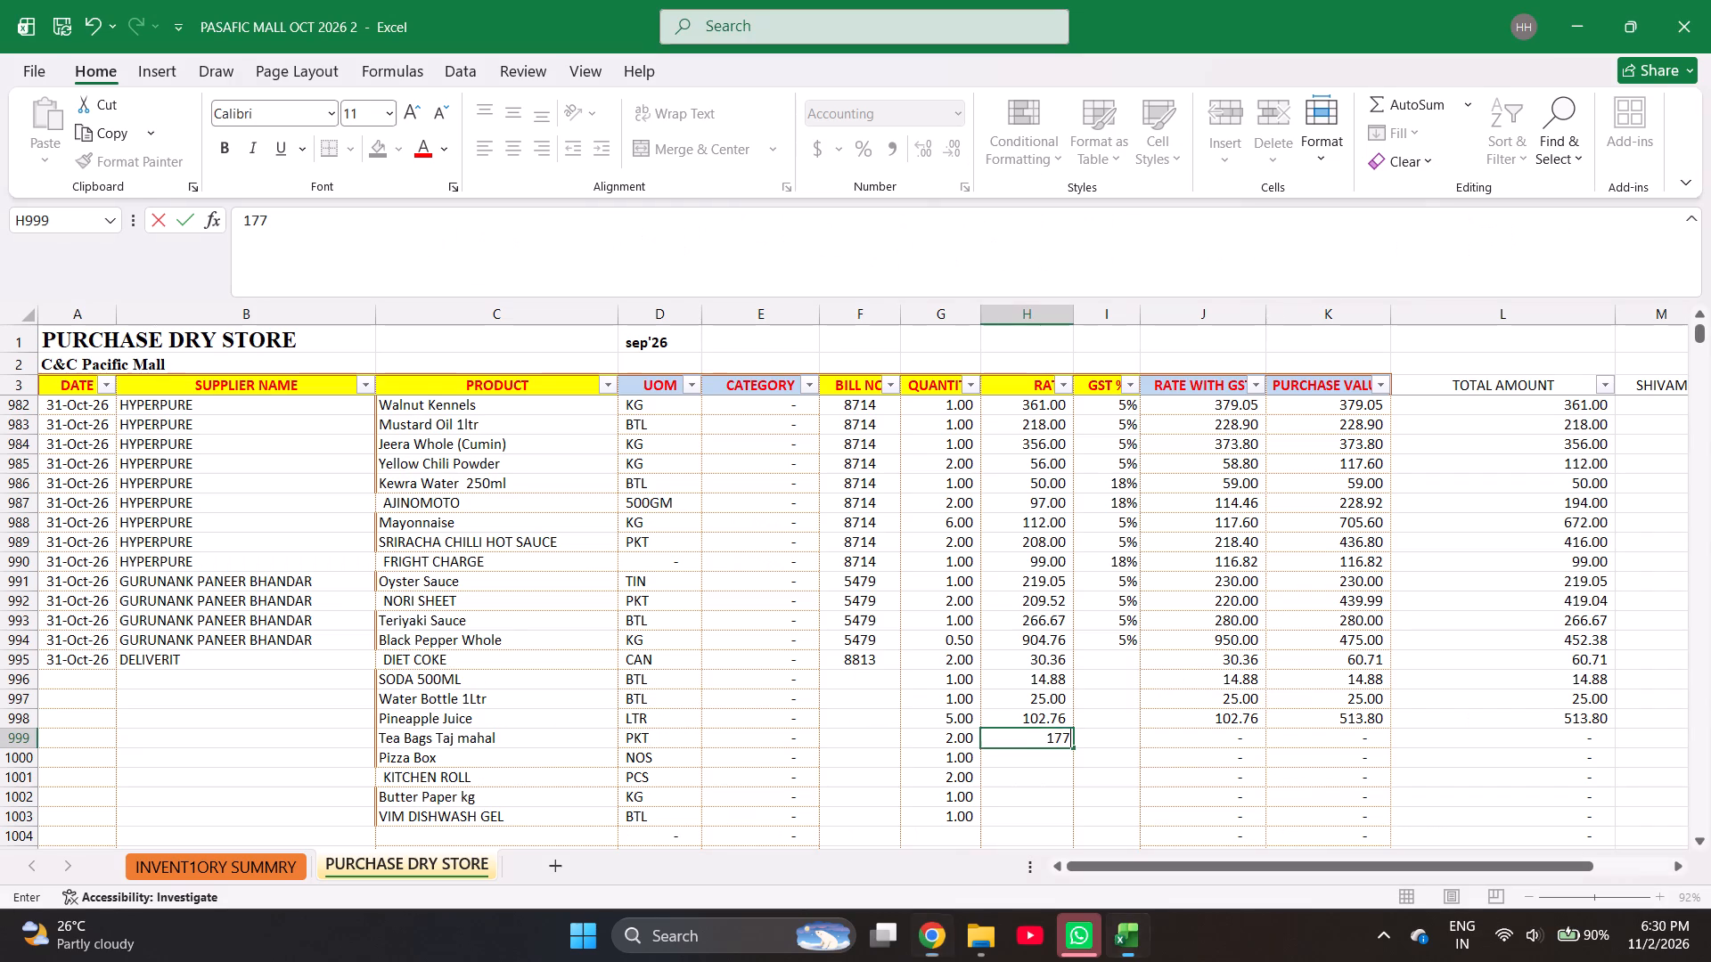
type(".68")
key("Return")
Enter the Pizza Box rate in row 1000 as the per-box formula =275/25 from the invoice's pack price.
key("alt+Tab")
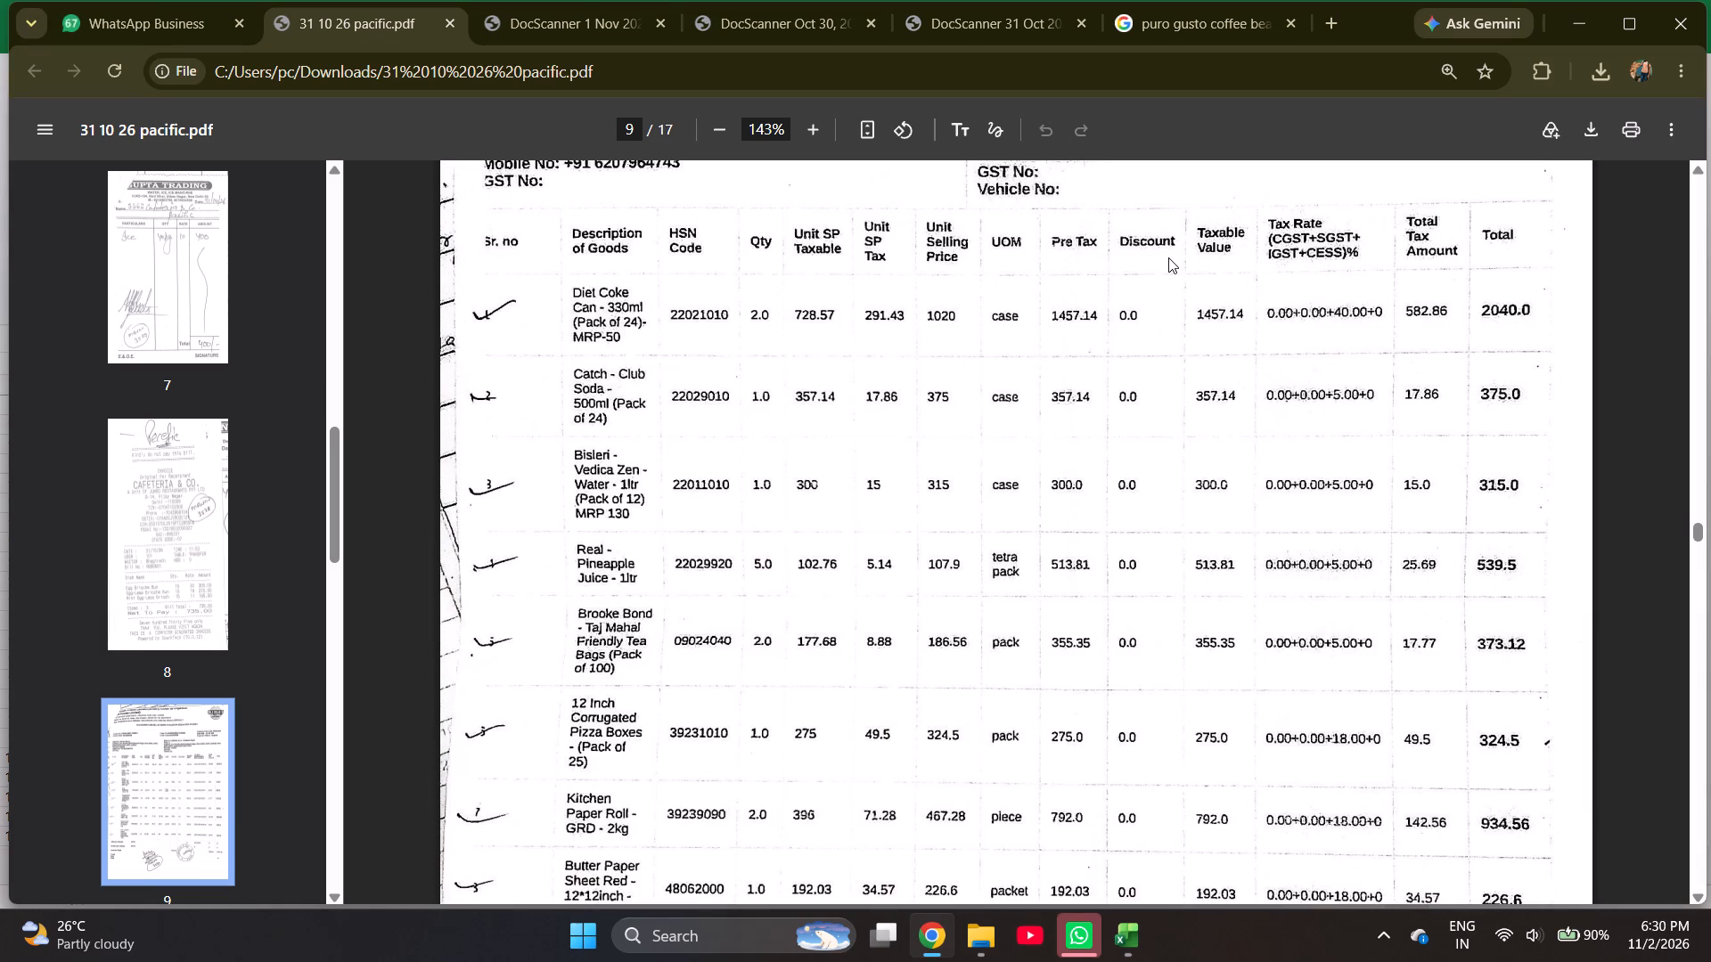
key("alt+Tab")
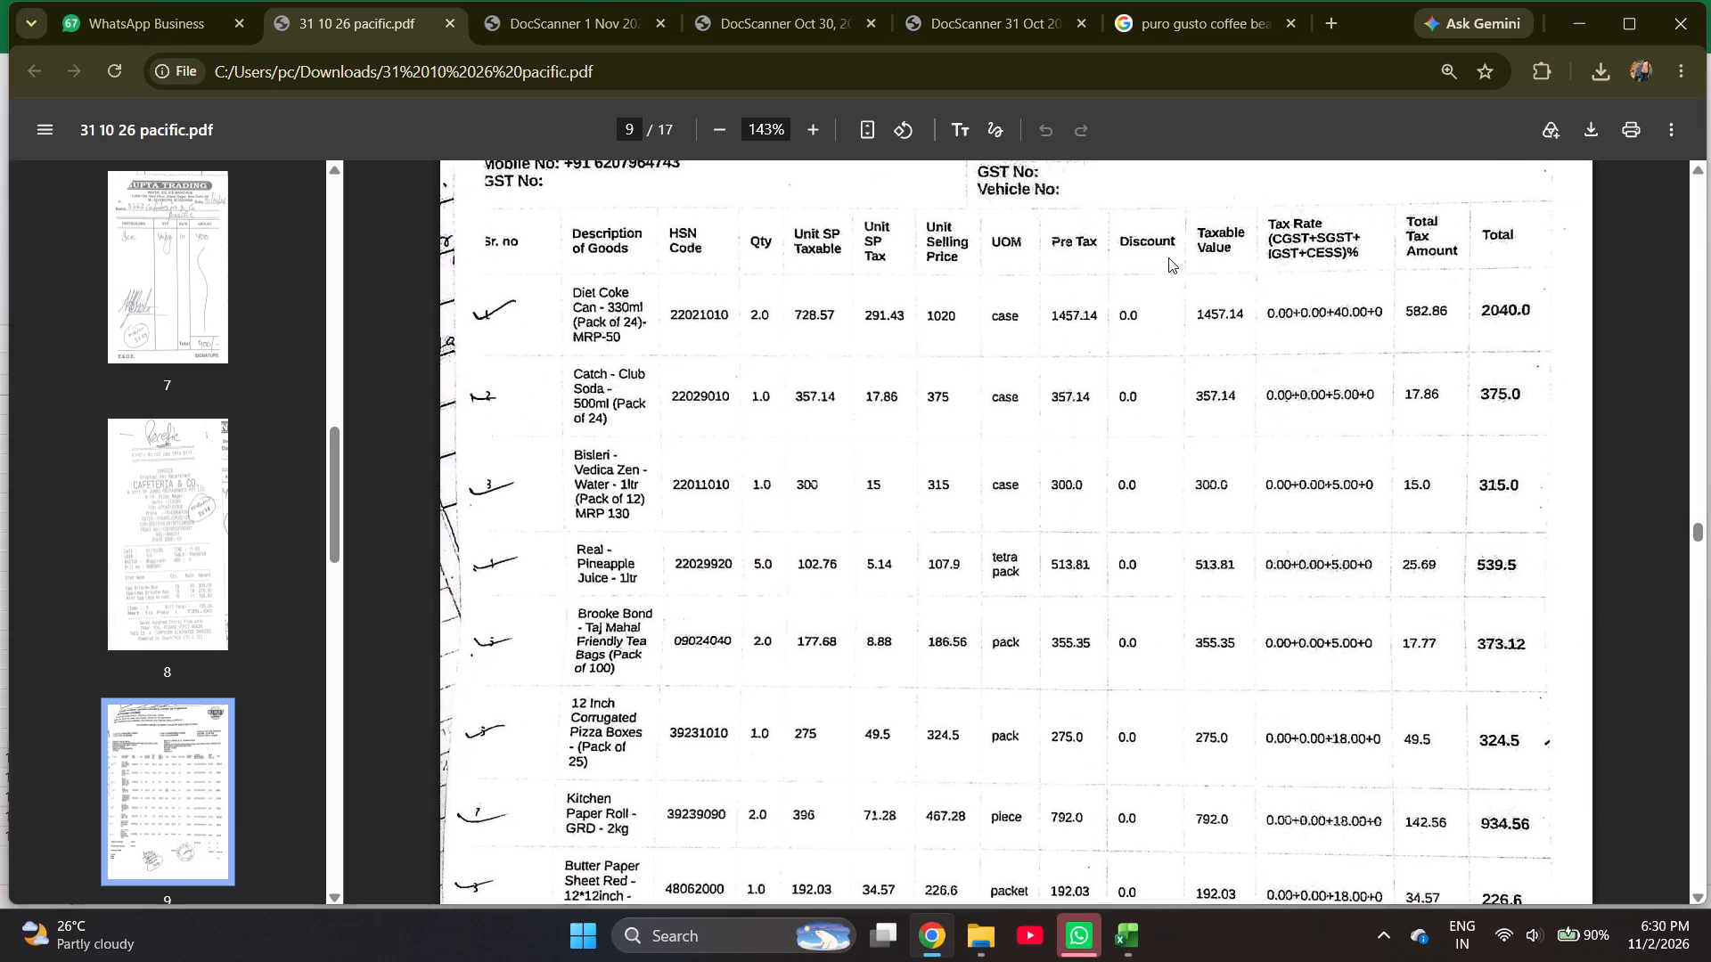
type("=275/")
key("alt+Tab")
key("alt+Tab")
type("10")
key("alt+Tab")
key("alt+Tab")
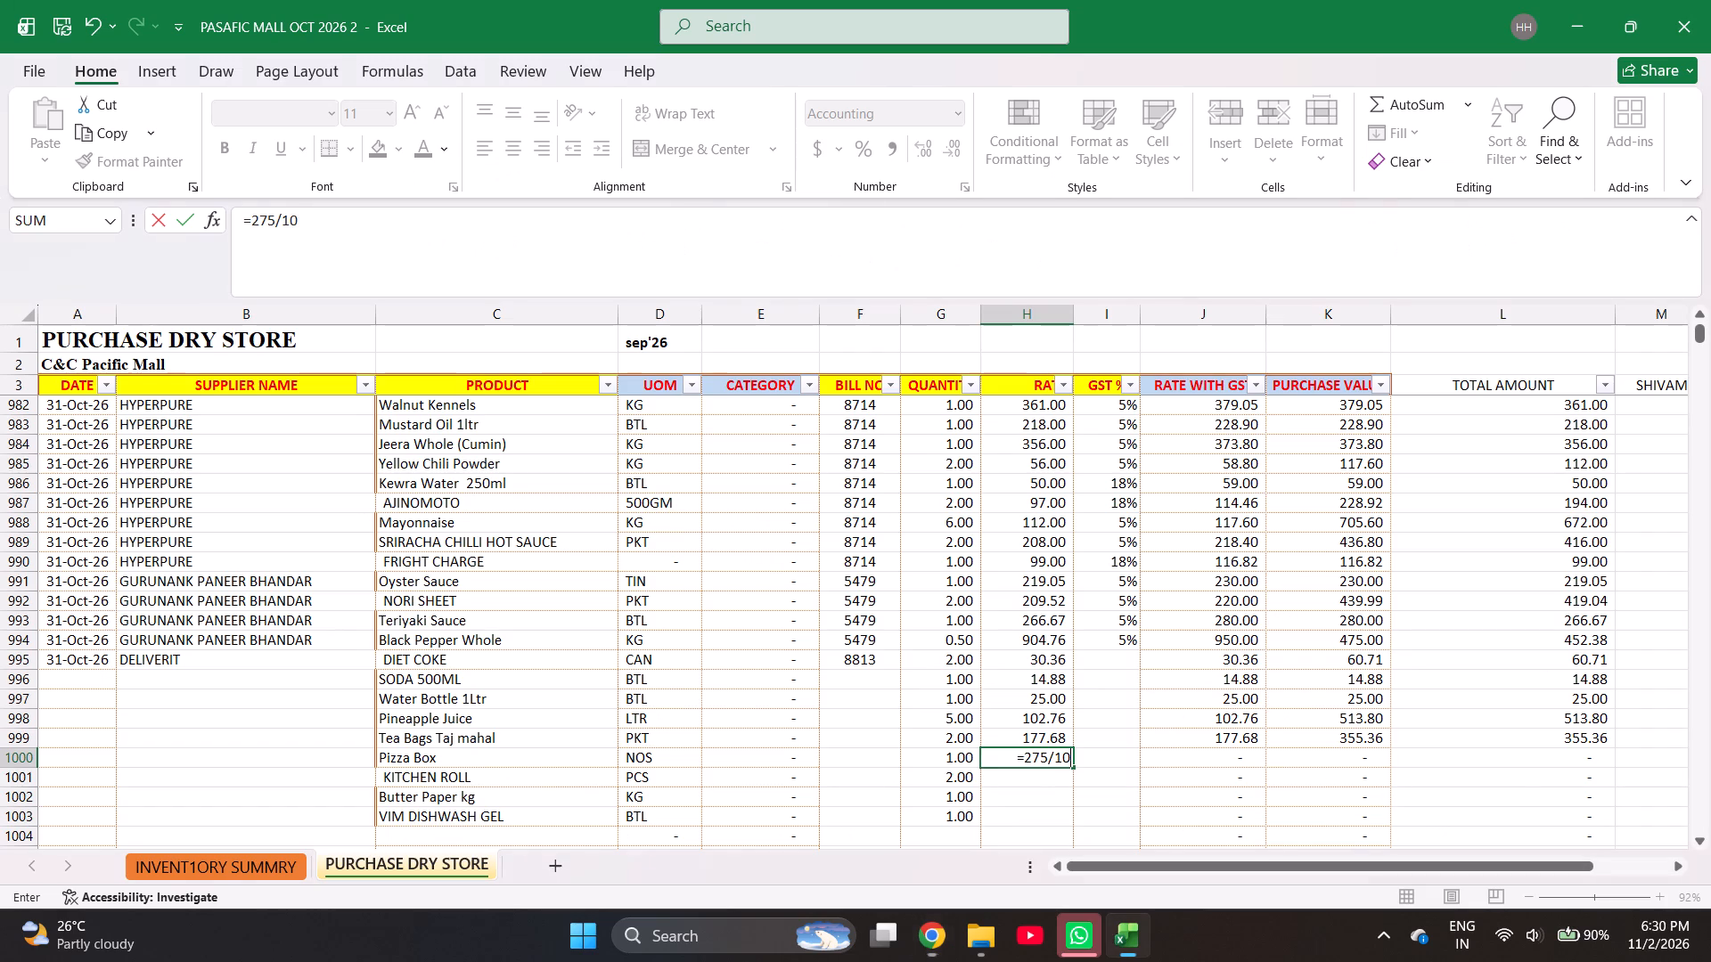
key("BackSpace")
key("BackSpace")
type("25")
key("Return")
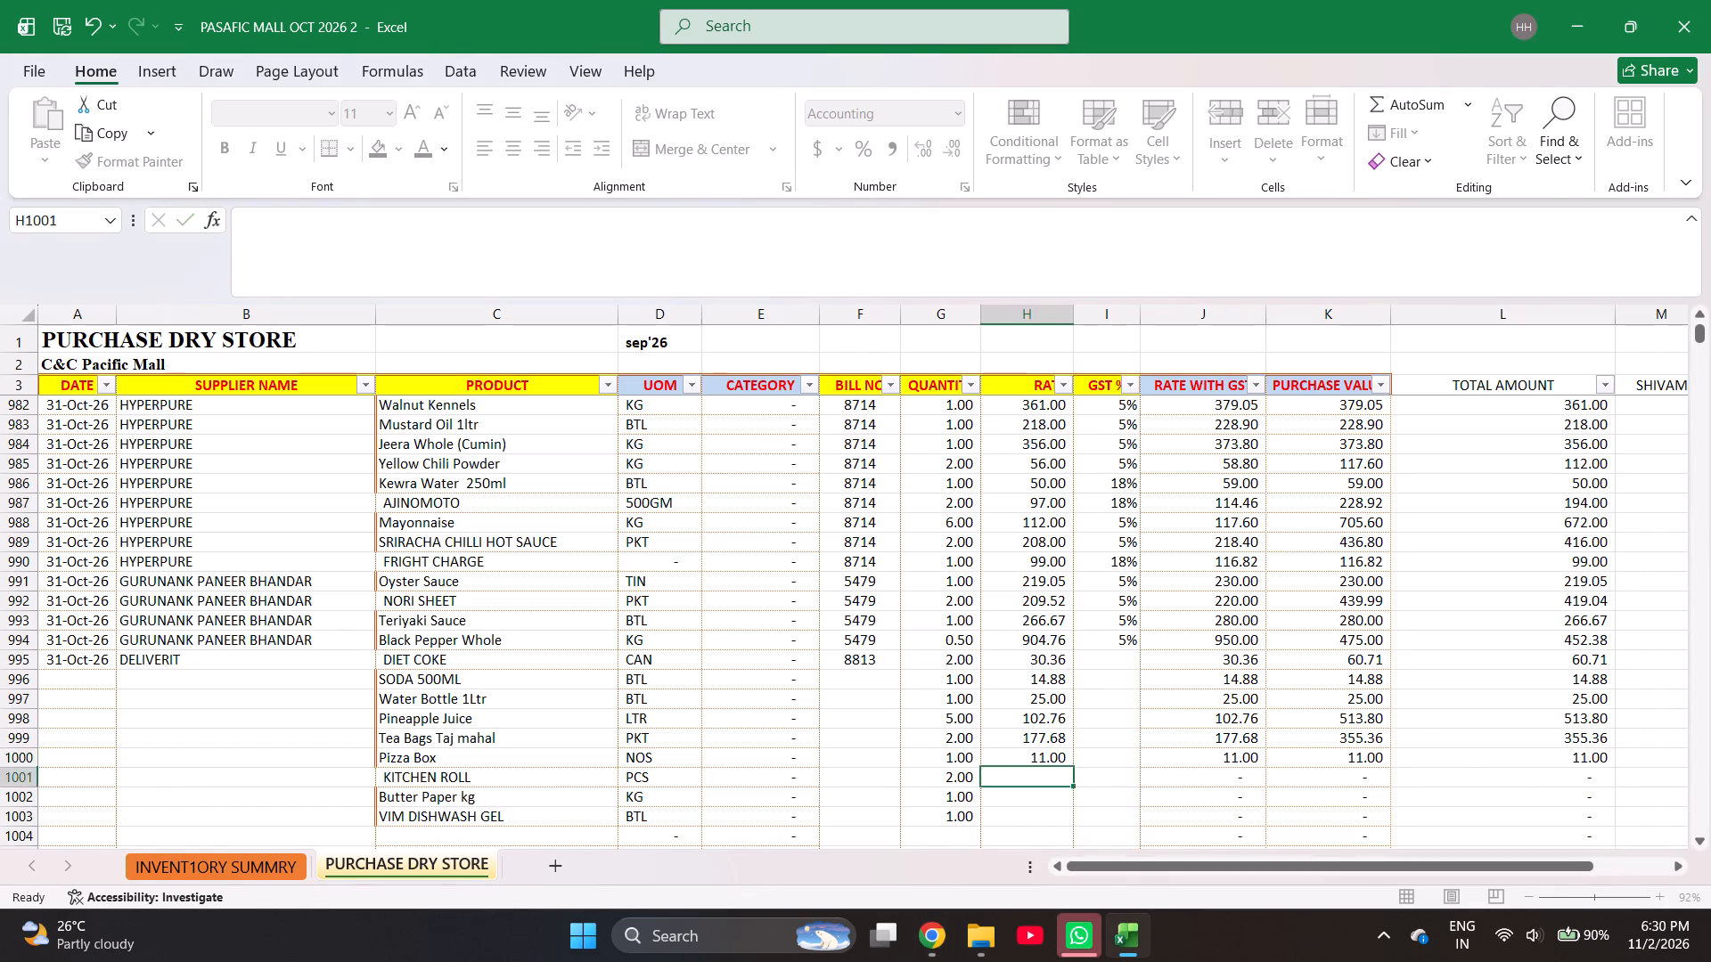
Enter the KITCHEN ROLL rate in row 1001 as the formula =396/2 from the invoice's unit price for the 2 kg roll.
key("alt+Tab")
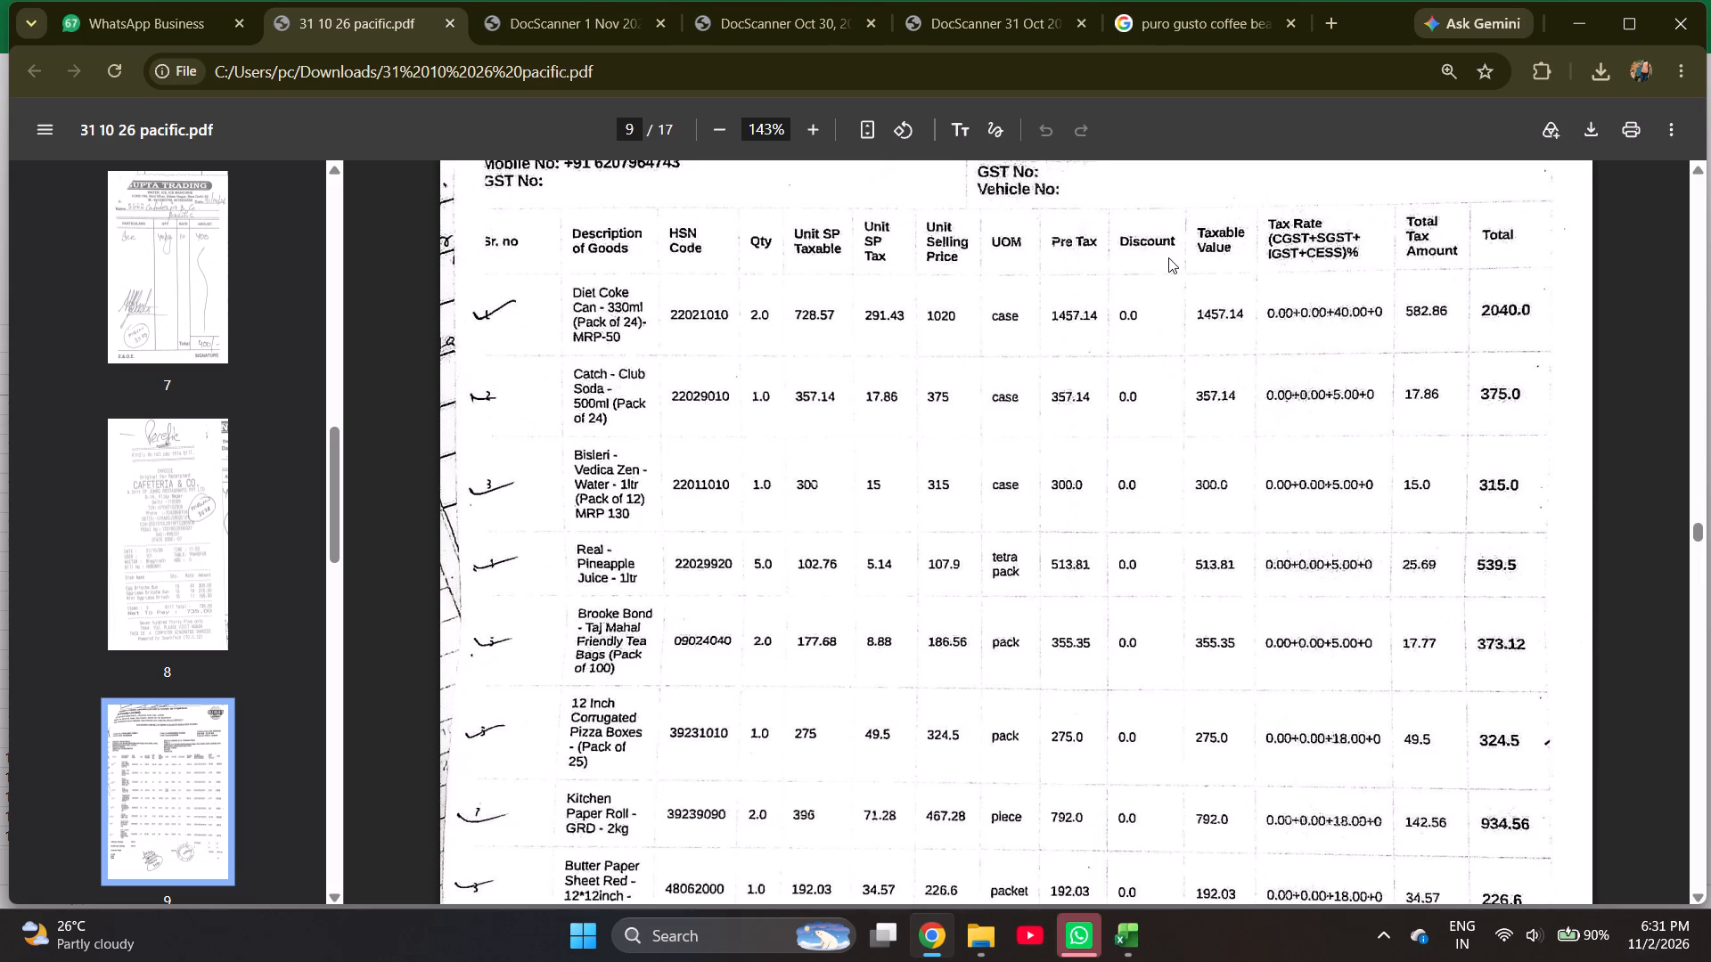
key("alt+Tab")
key("alt+Tab")
key("alt+Tab")
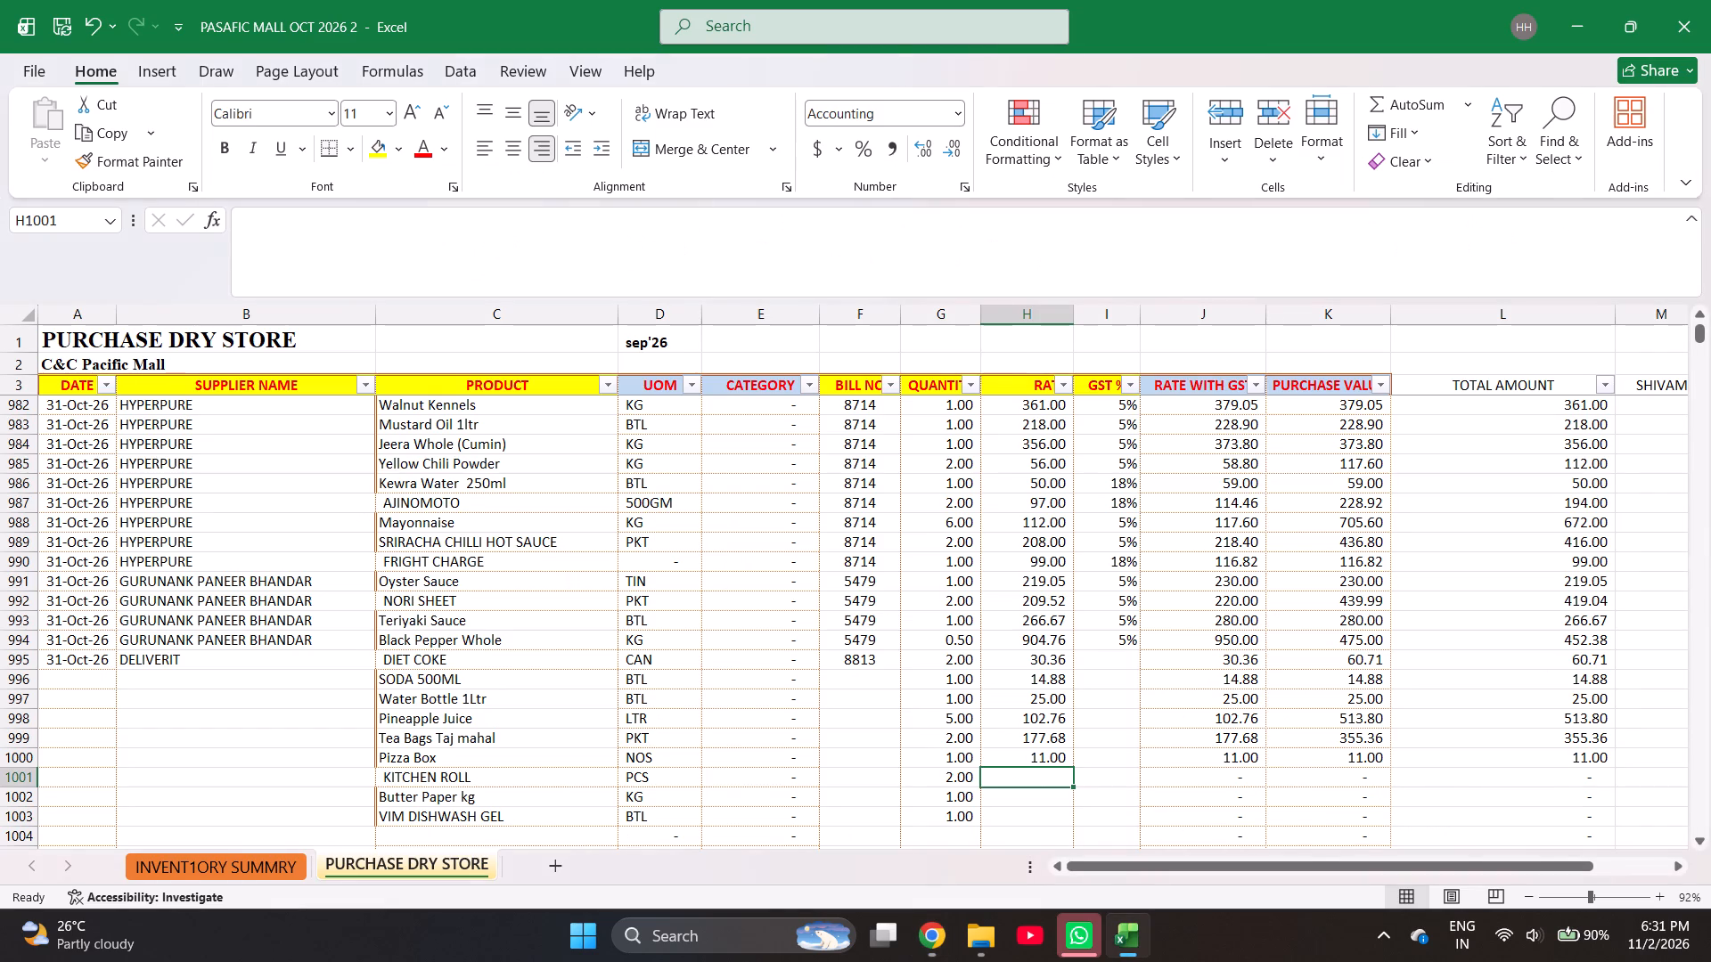
key("alt+Tab")
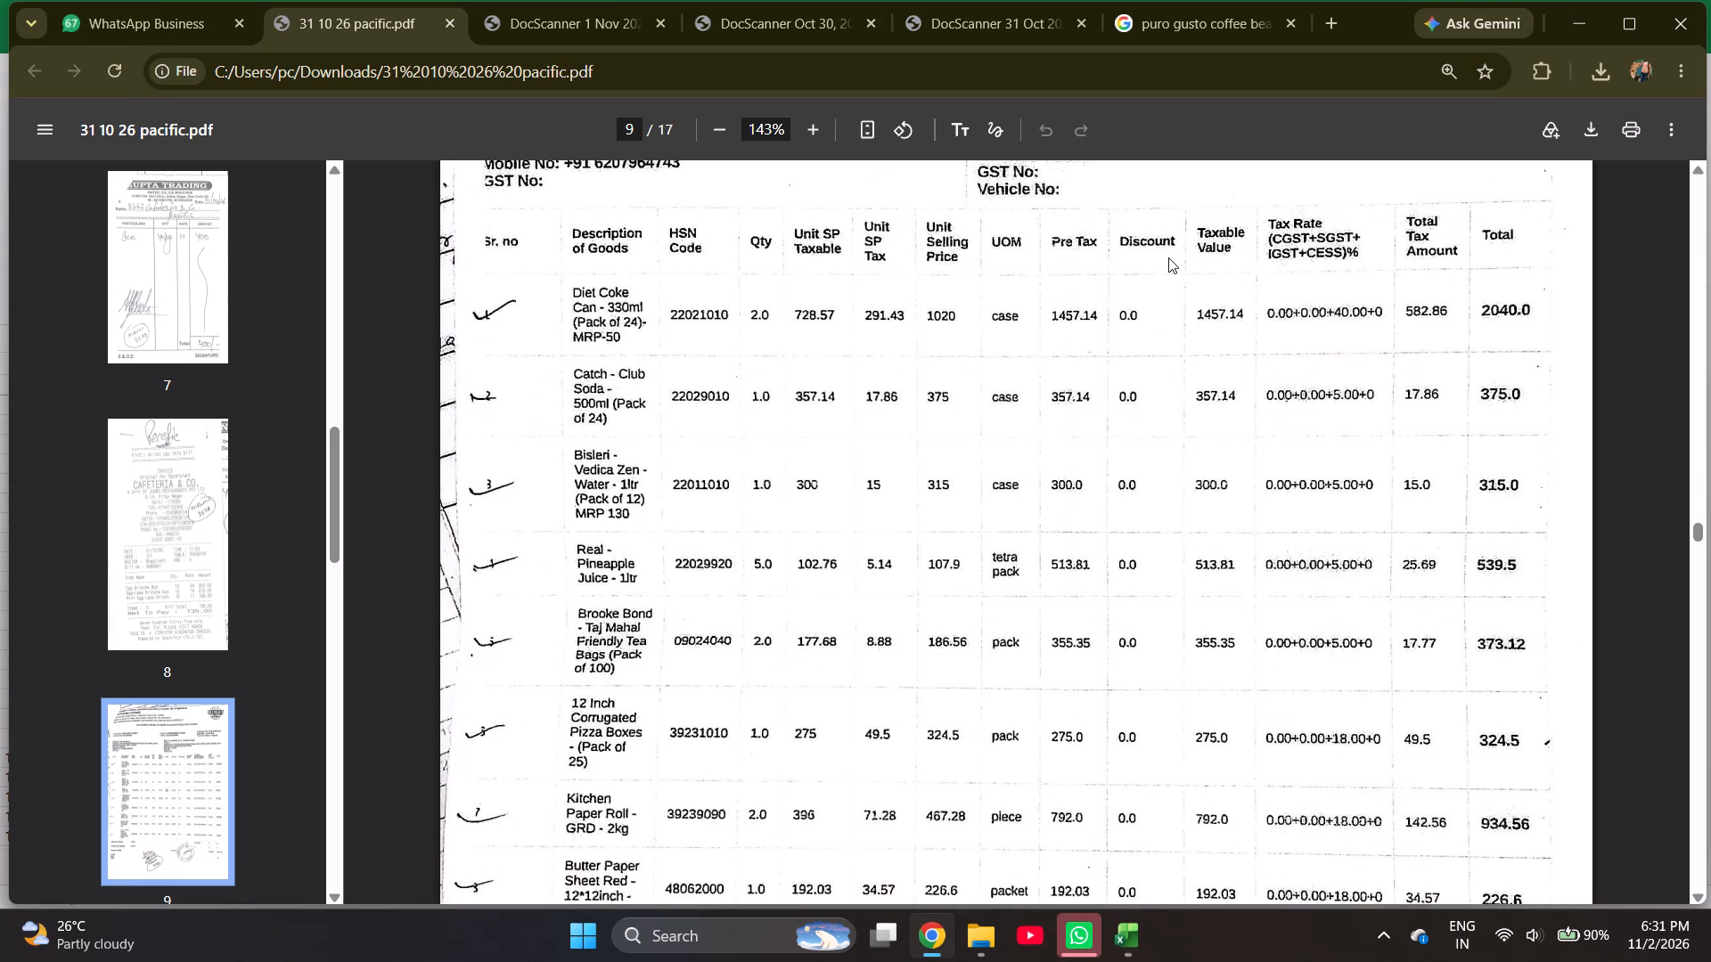
key("Down")
key("Down")
key("Down")
key("alt+Tab")
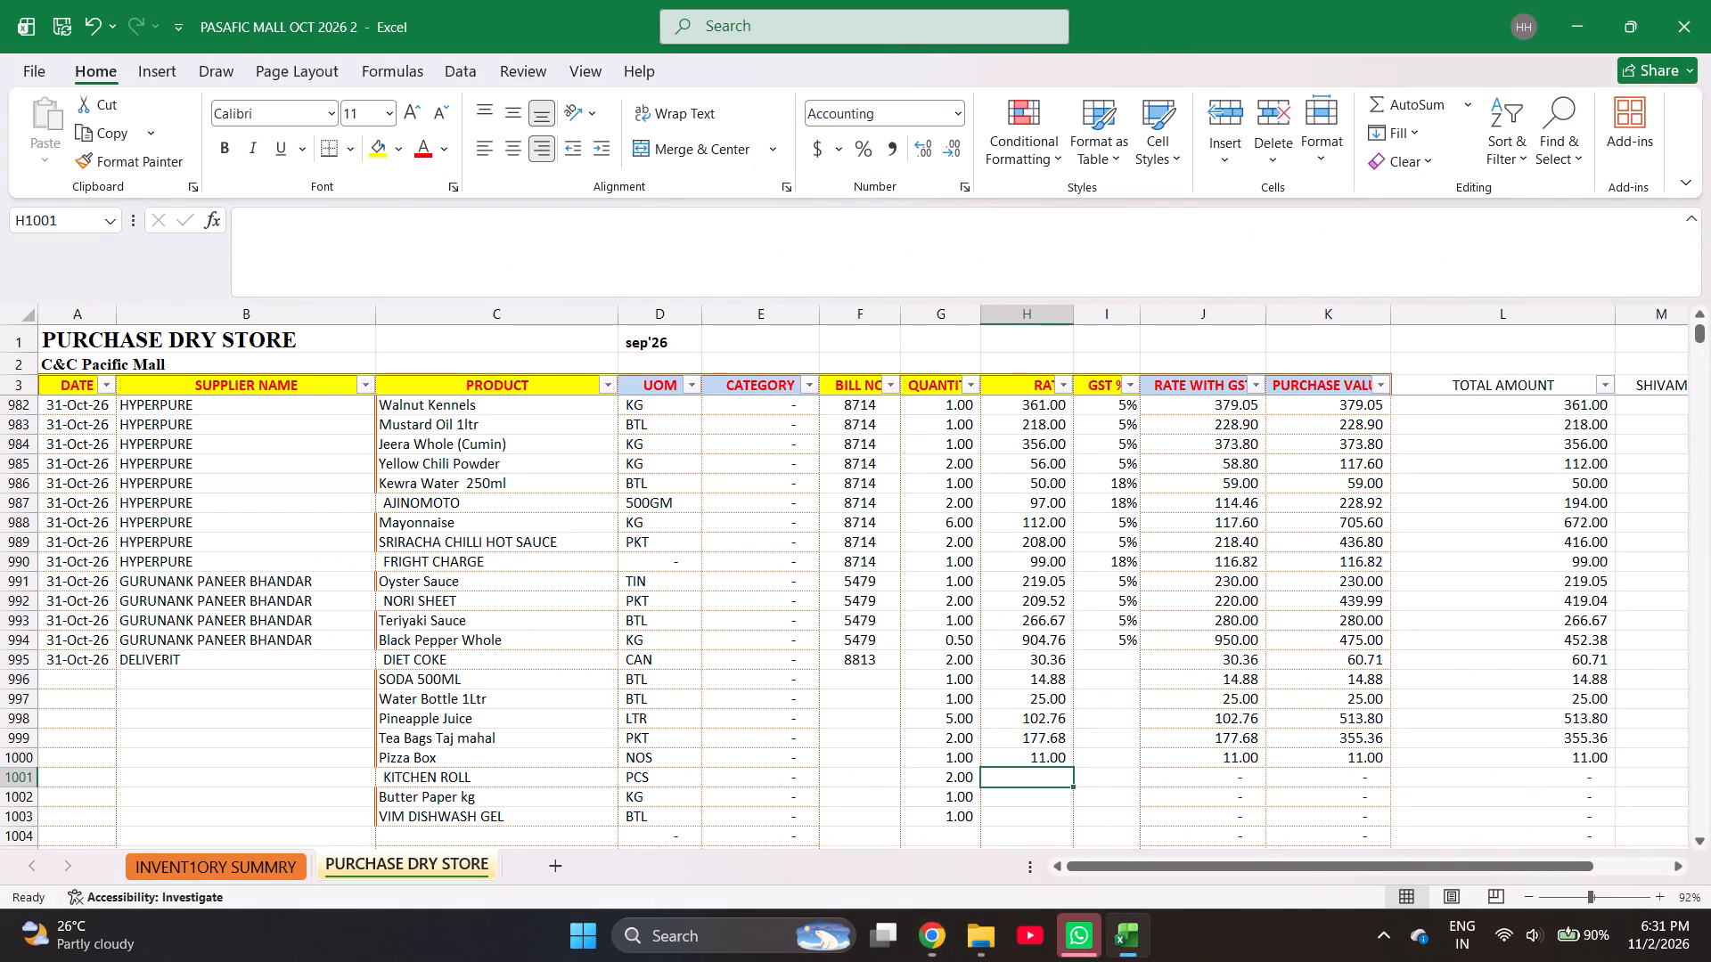
key("alt+Tab")
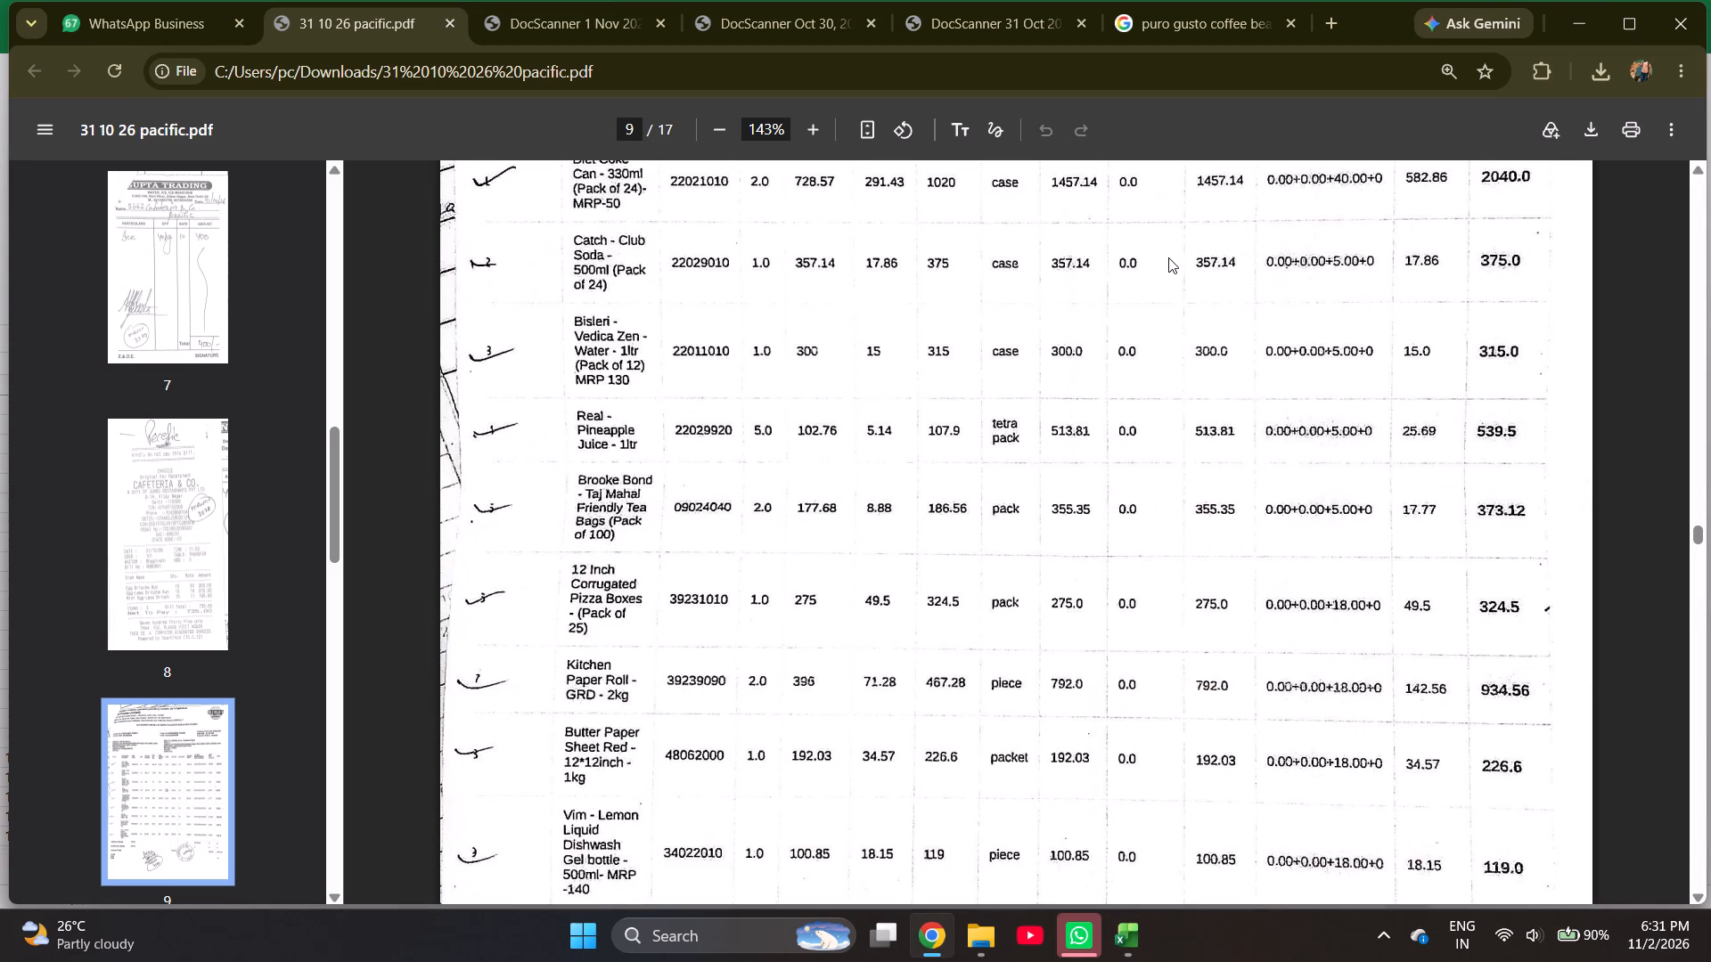
key("alt+Tab")
key("minus")
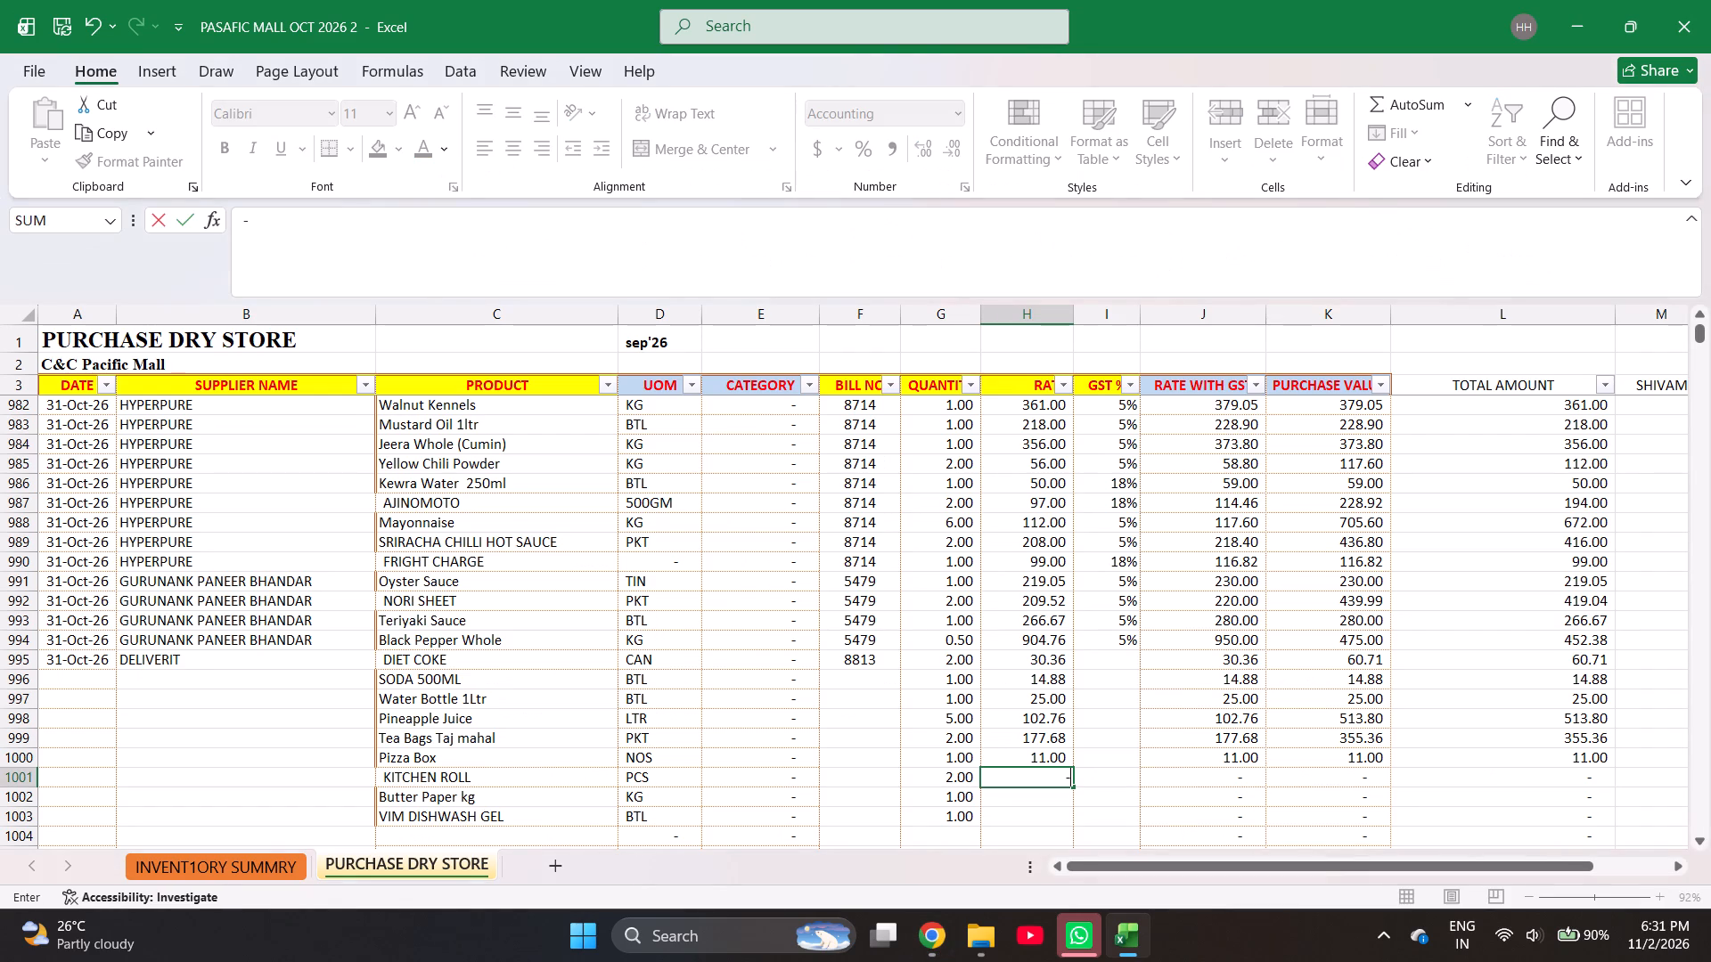
key("BackSpace")
type("=396")
key("alt+Tab")
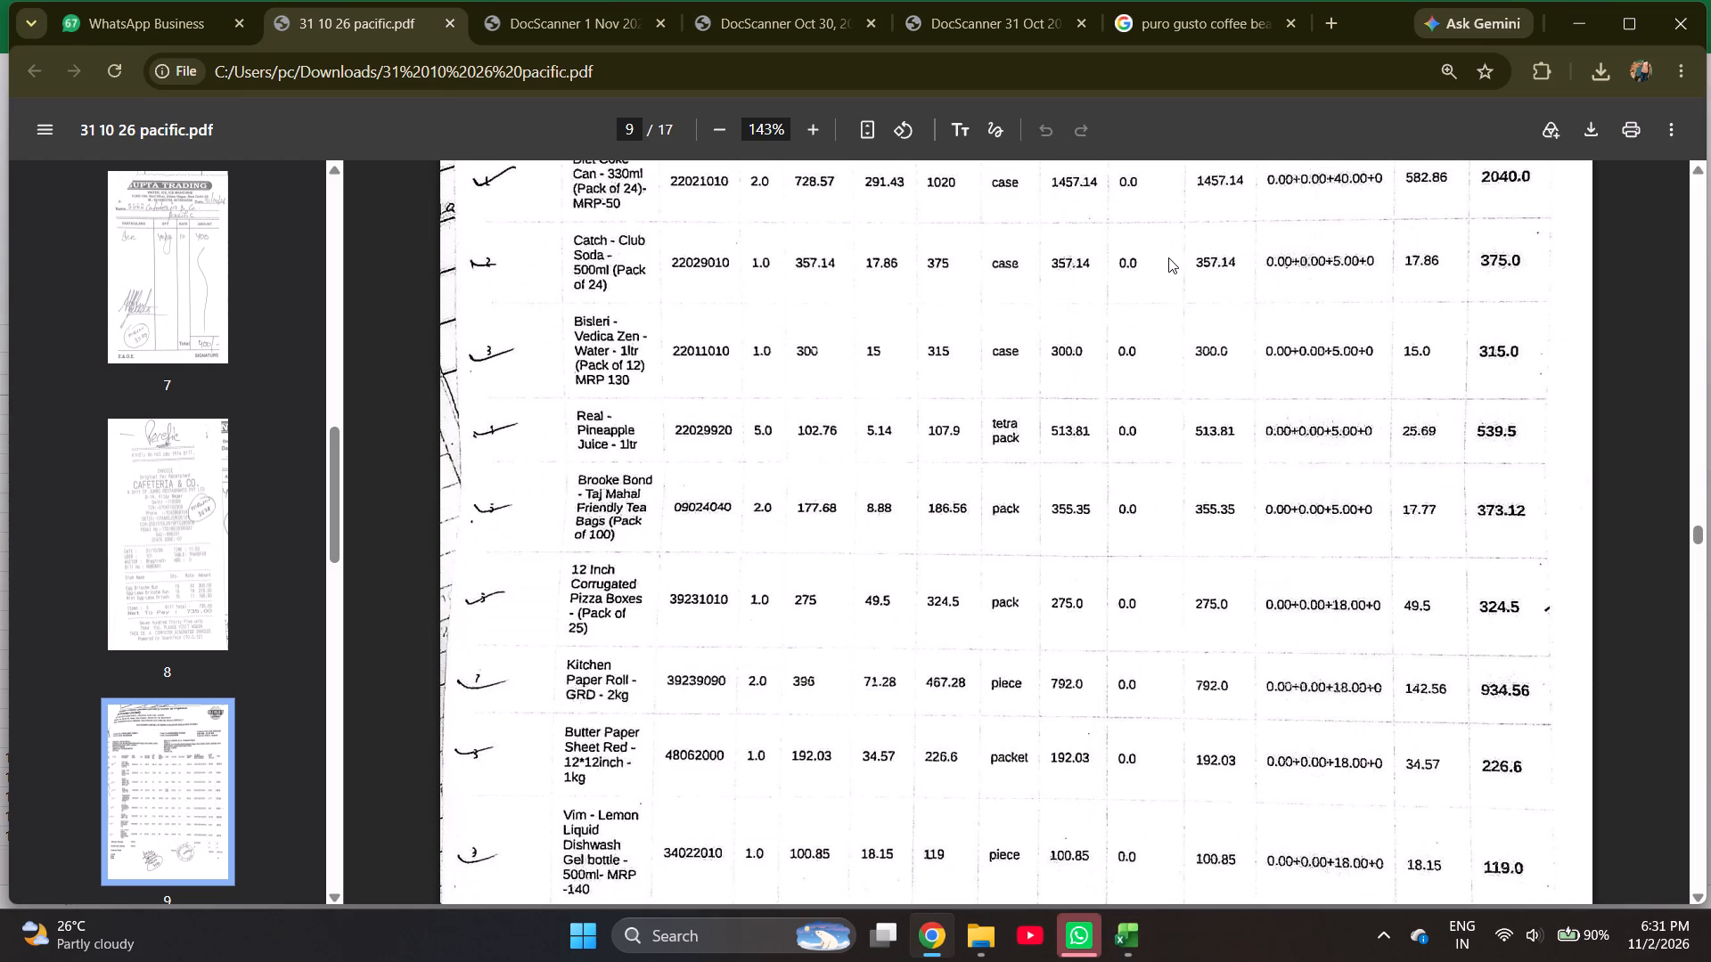
key("alt+Tab")
key("slash")
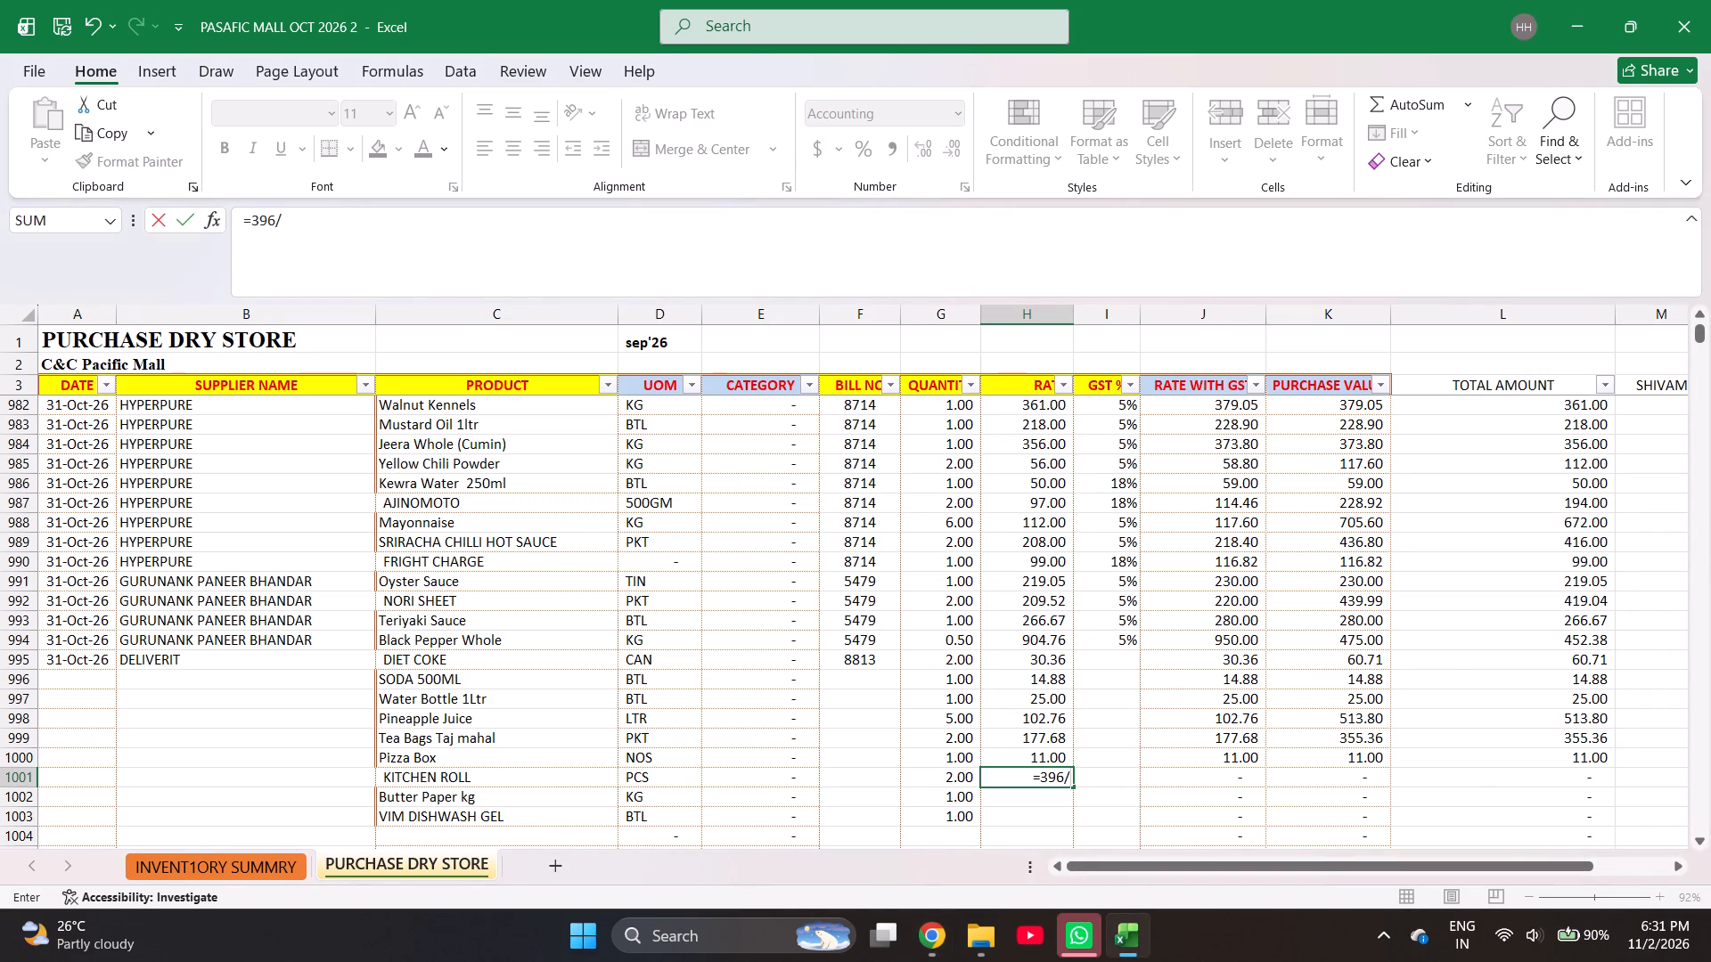
key("alt+Tab")
key("alt+Tab")
key("2")
key("Return")
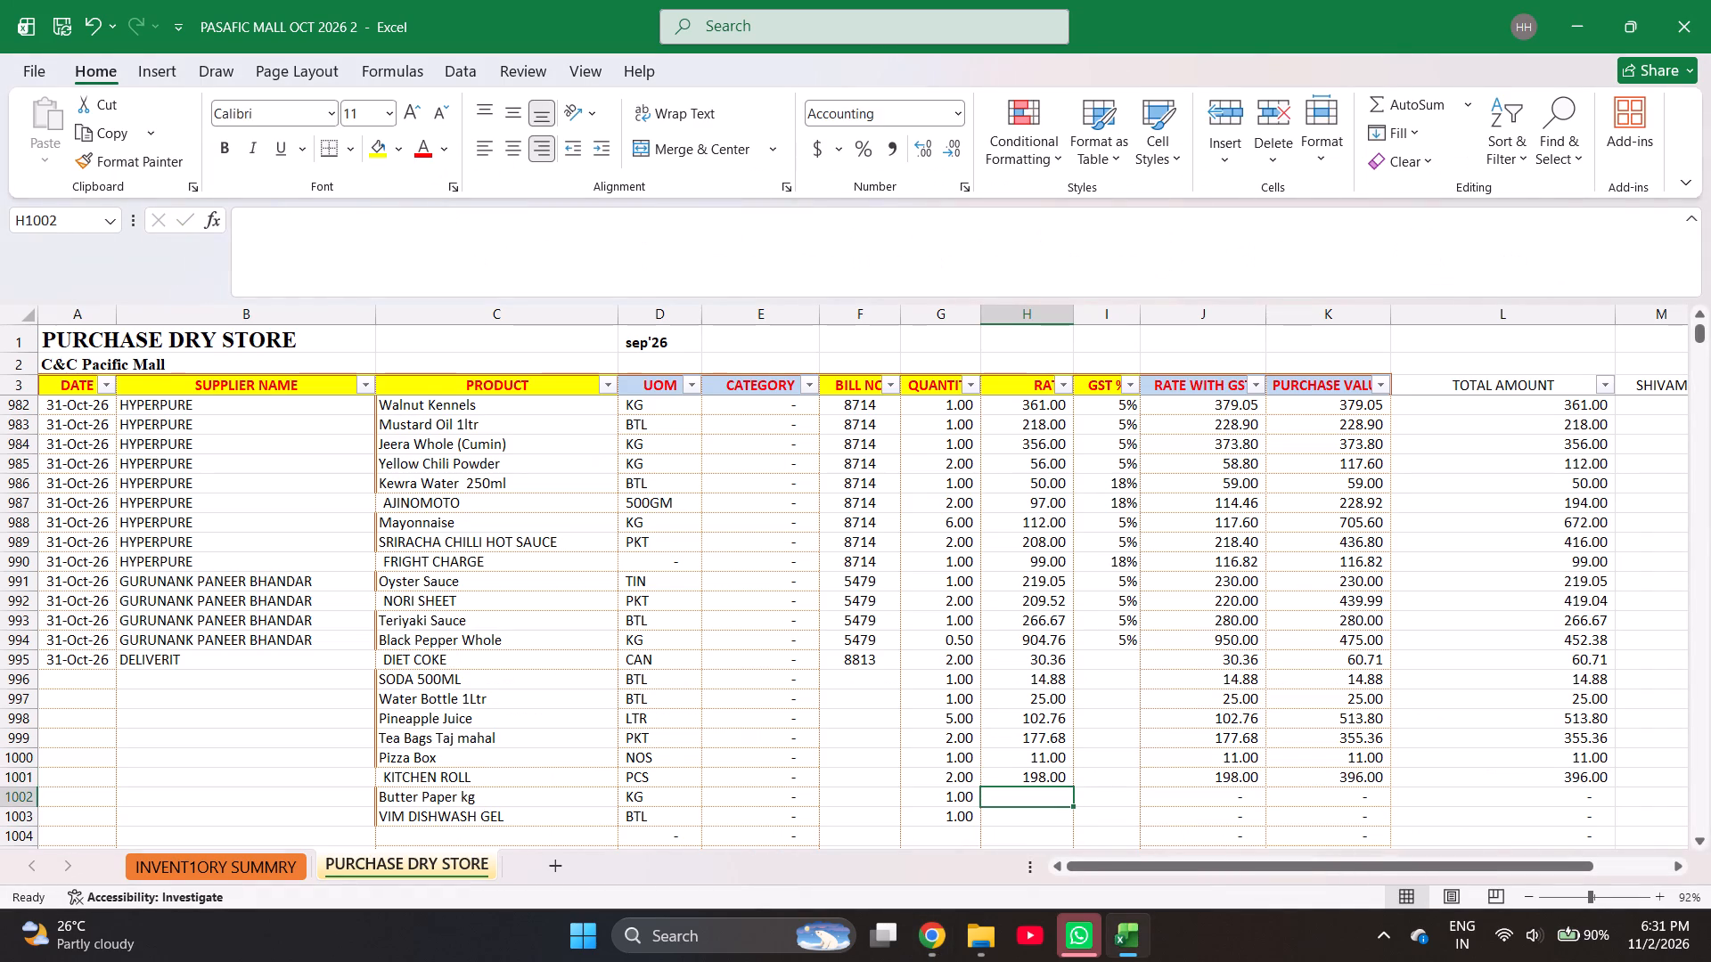
Set the KITCHEN ROLL quantity in row 1001 to 4.
key("alt+Tab")
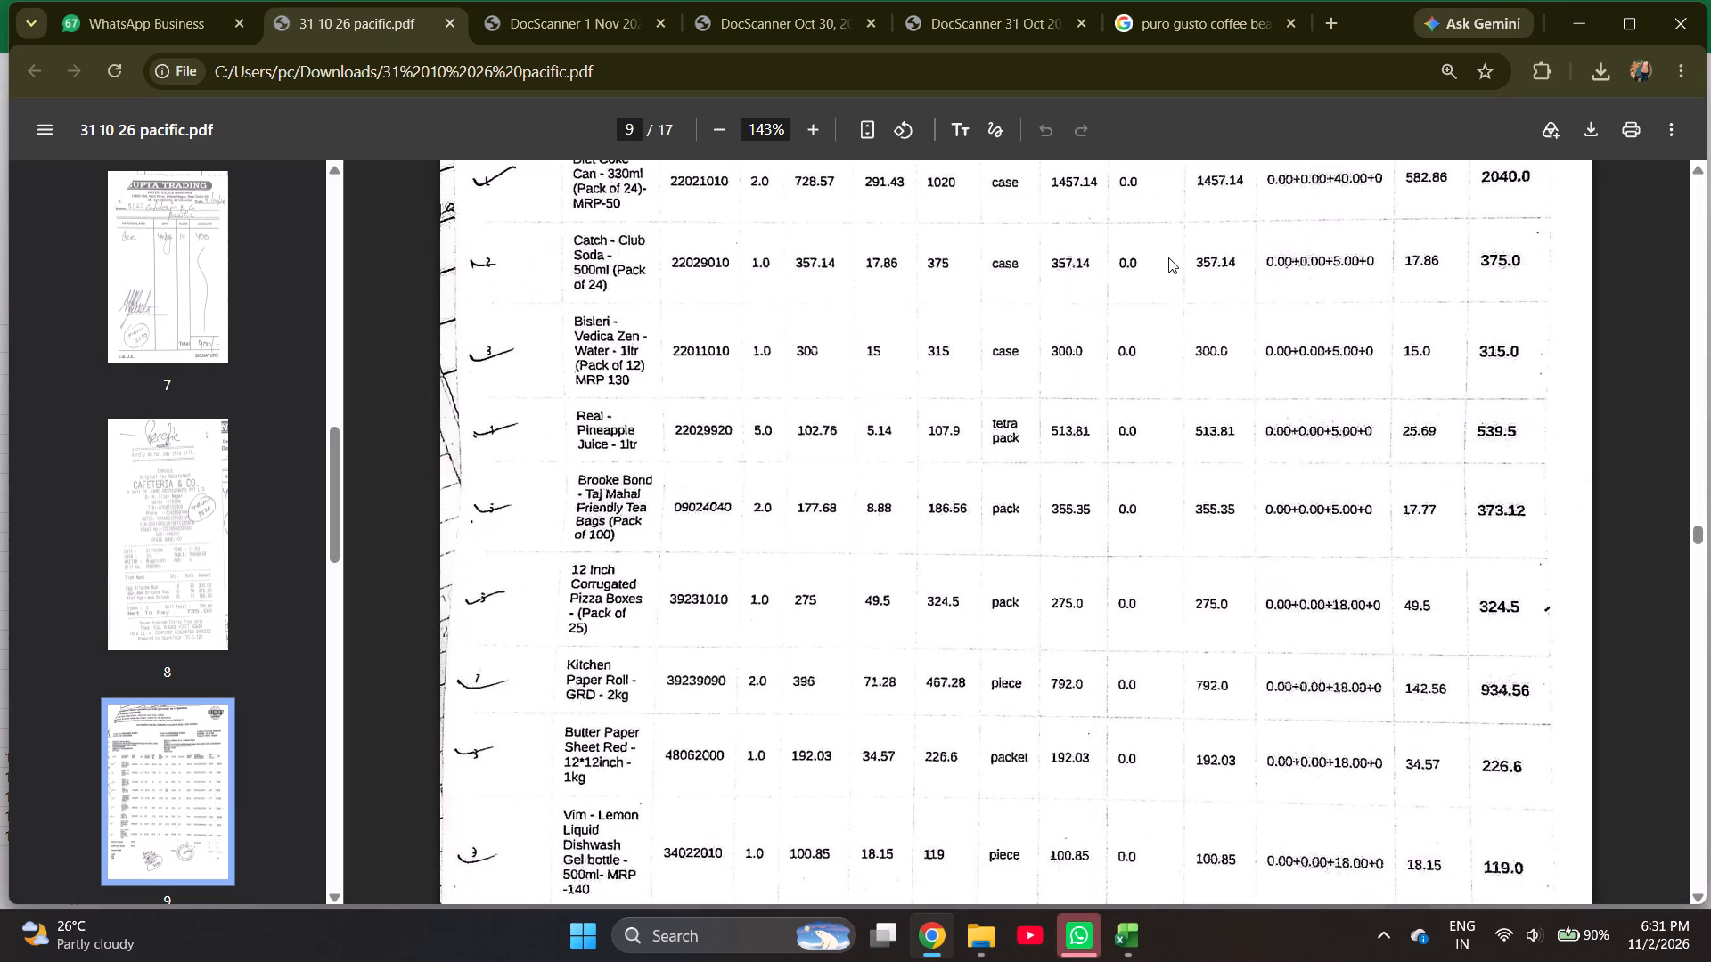
key("alt+Tab")
key("alt+Tab")
key("alt+Tab")
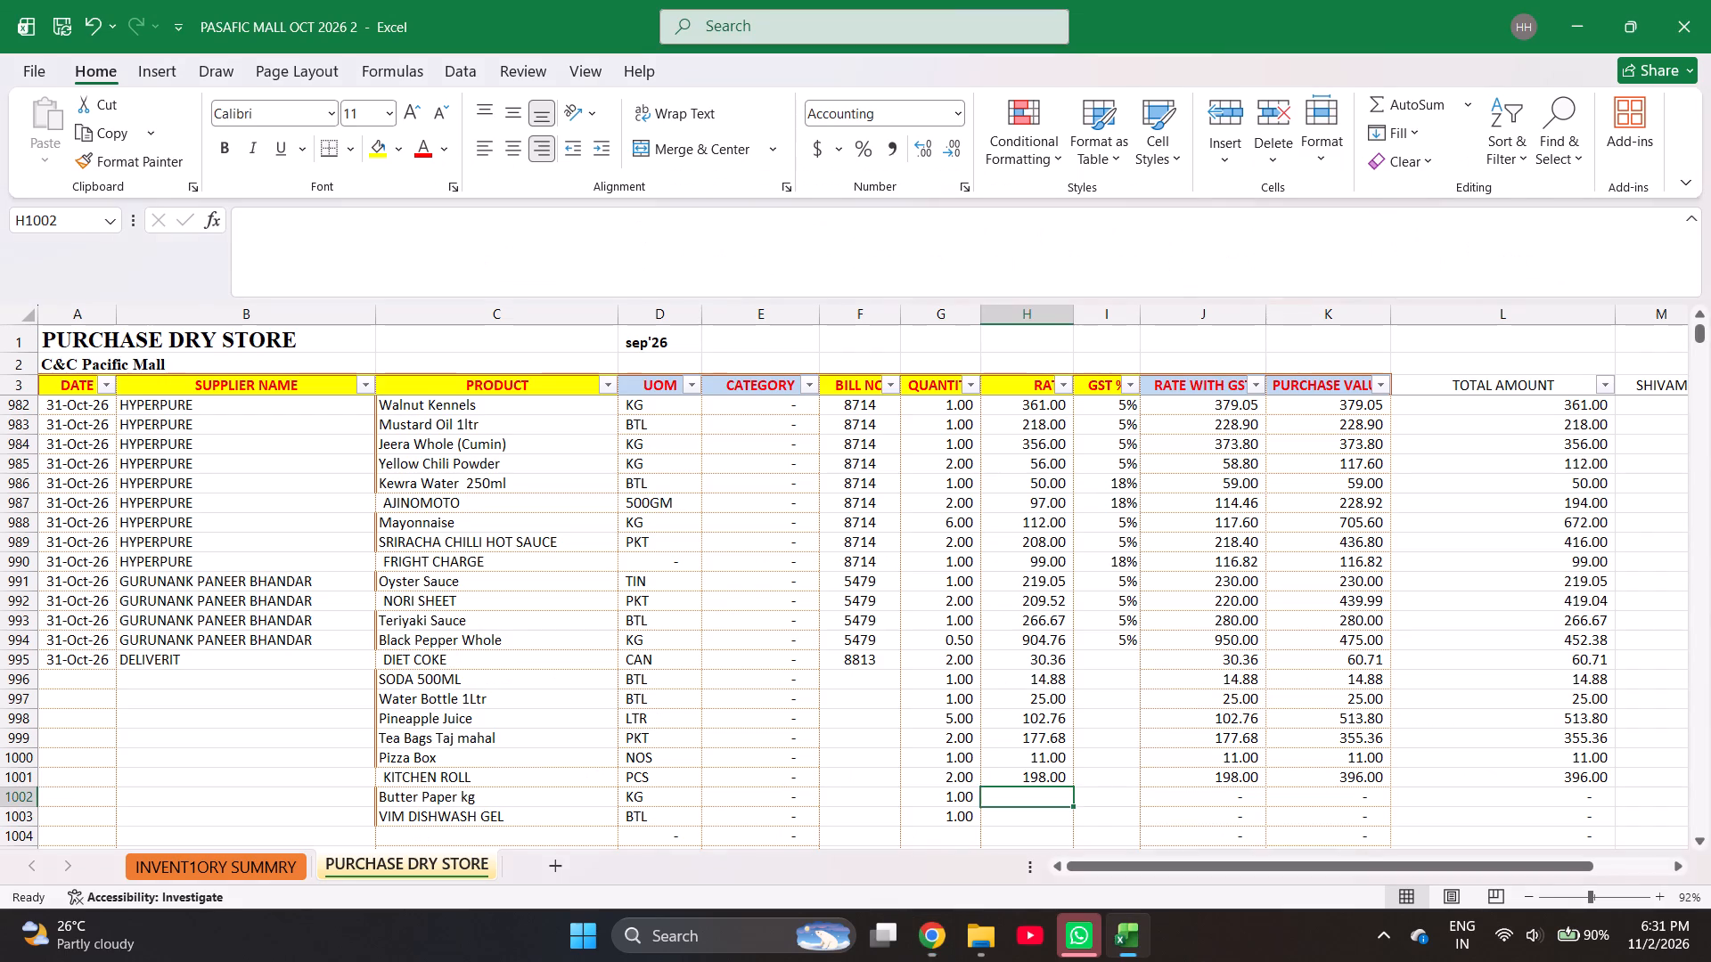
key("Up")
key("Left")
key("4")
key("Right")
key("Down")
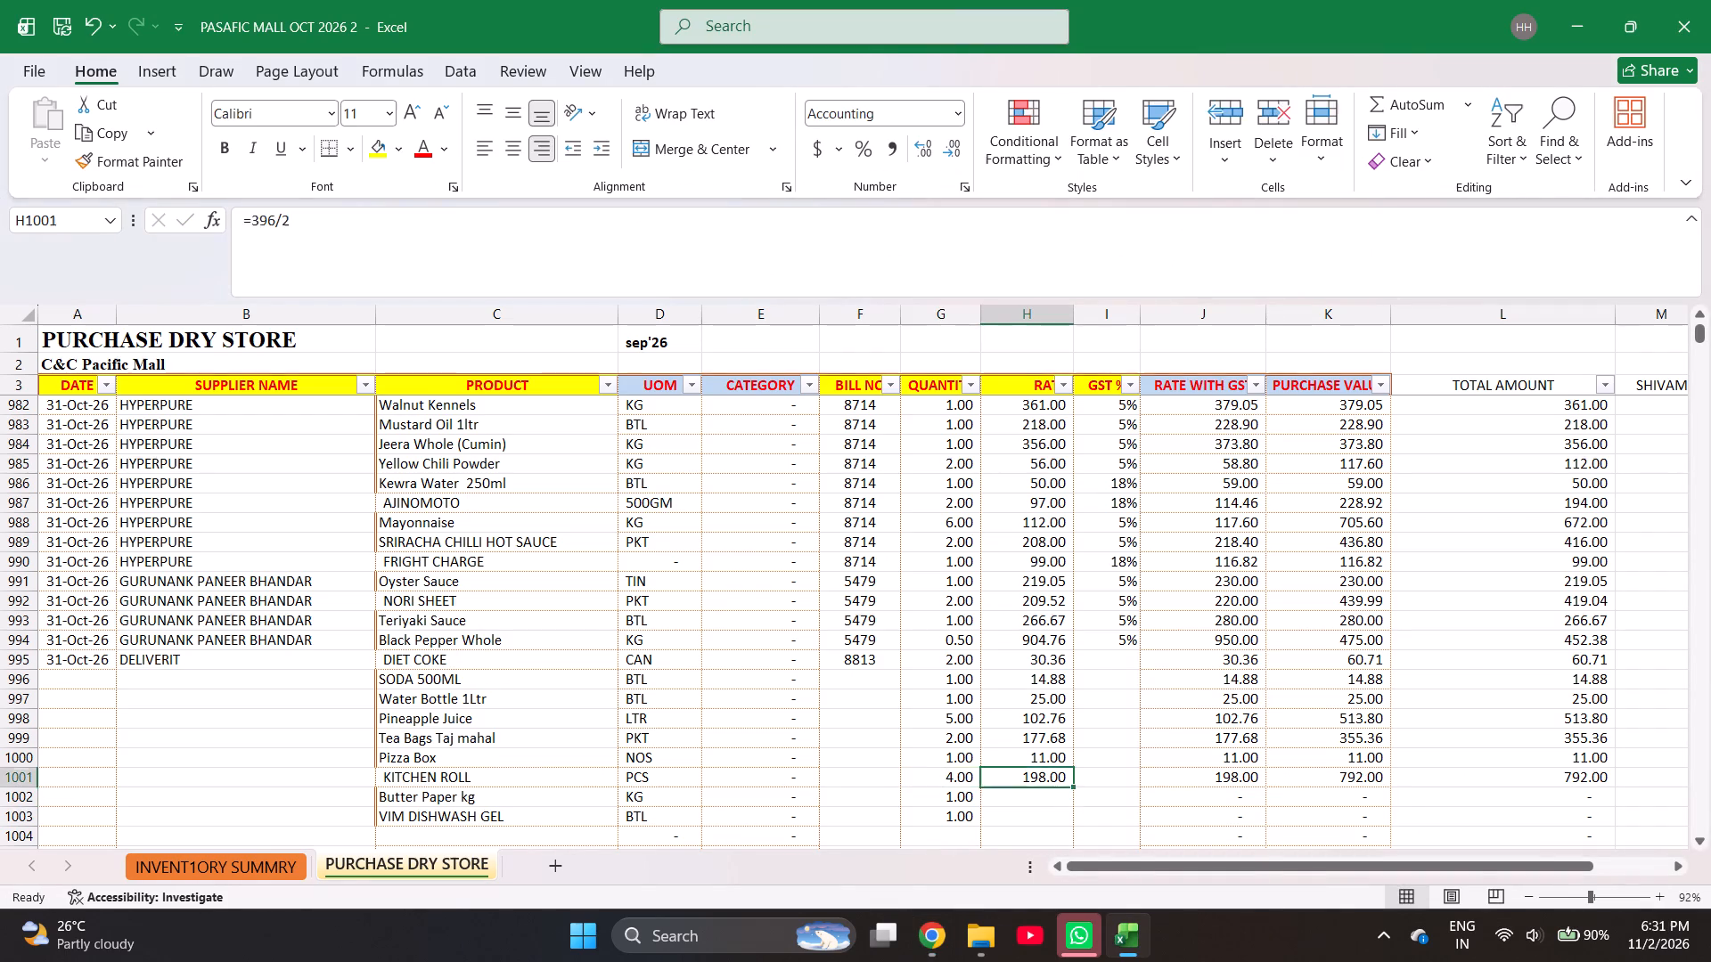
Enter the invoice rate 192.03 for Butter Paper kg in row 1002.
key("alt+Tab")
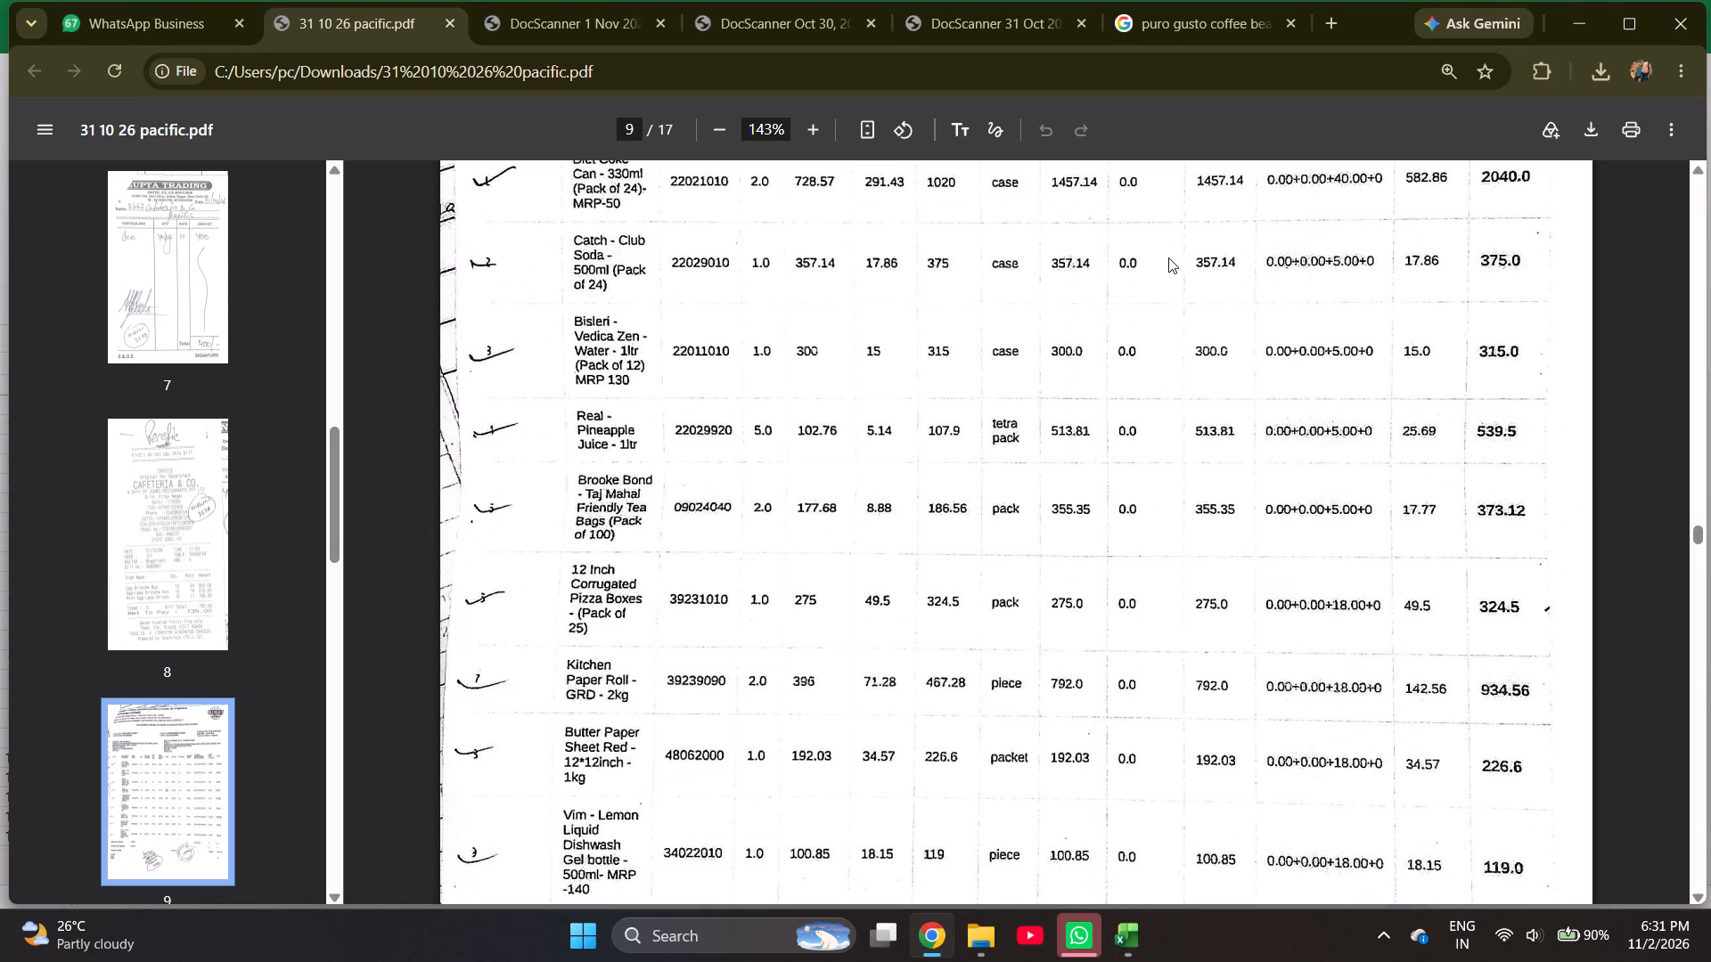
key("alt+Tab")
type("192")
key("alt+Tab")
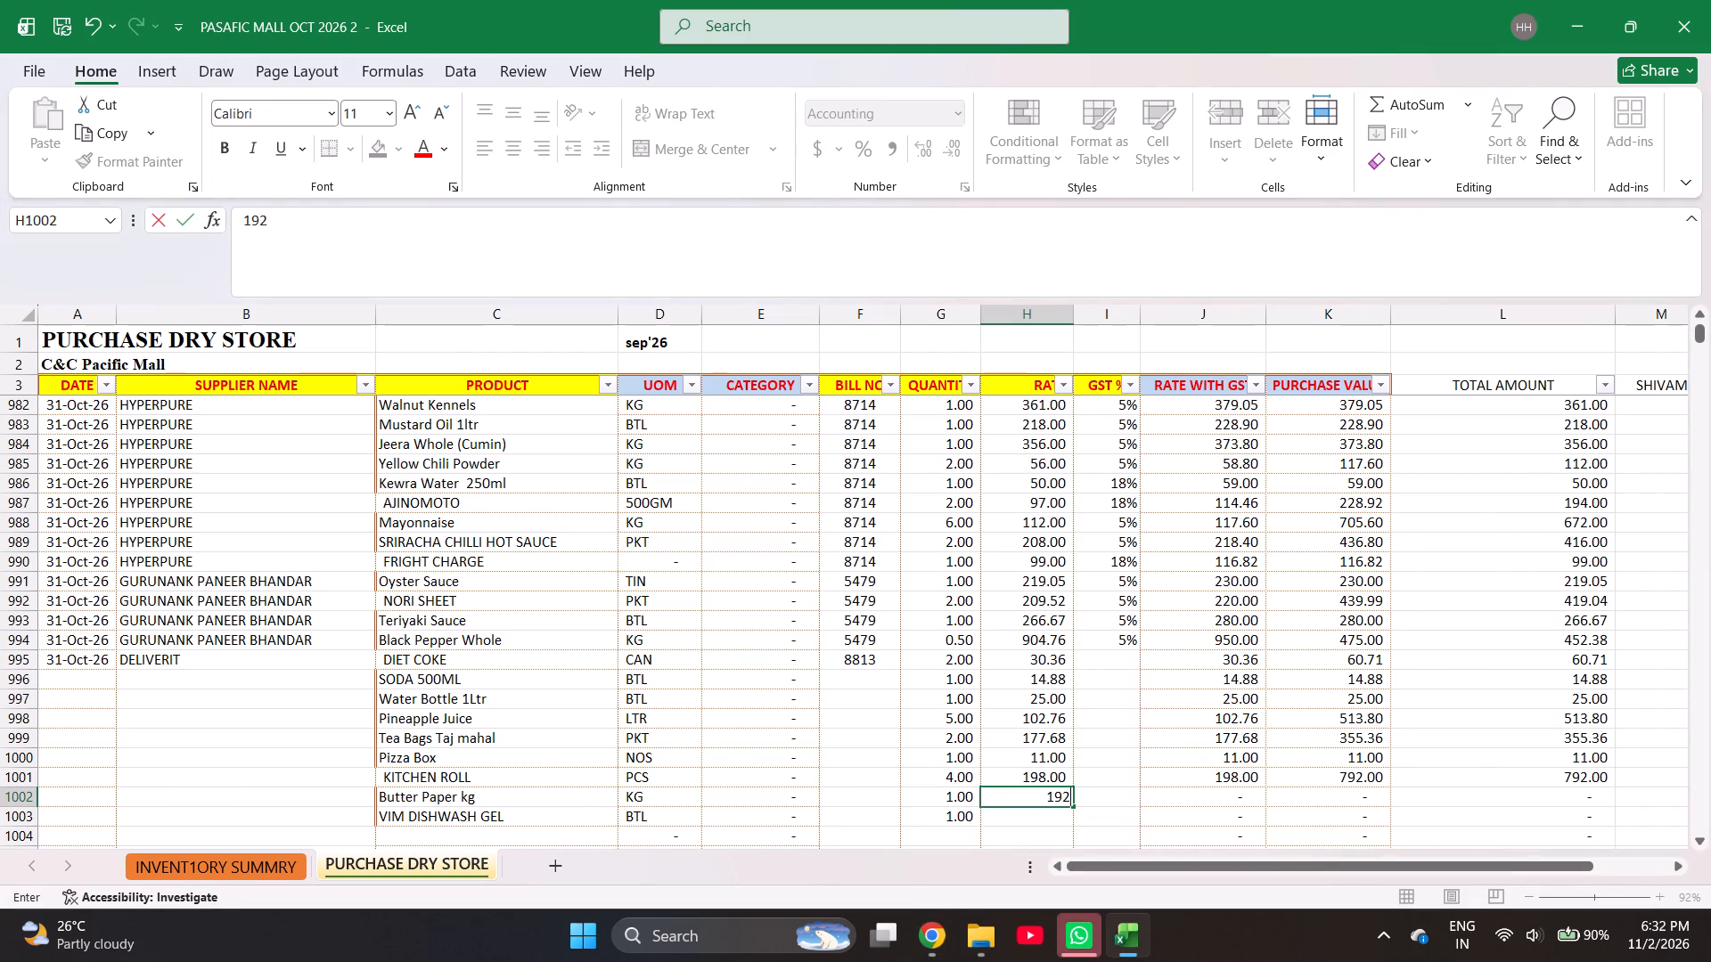
key("alt+Tab")
type(".03")
key("Return")
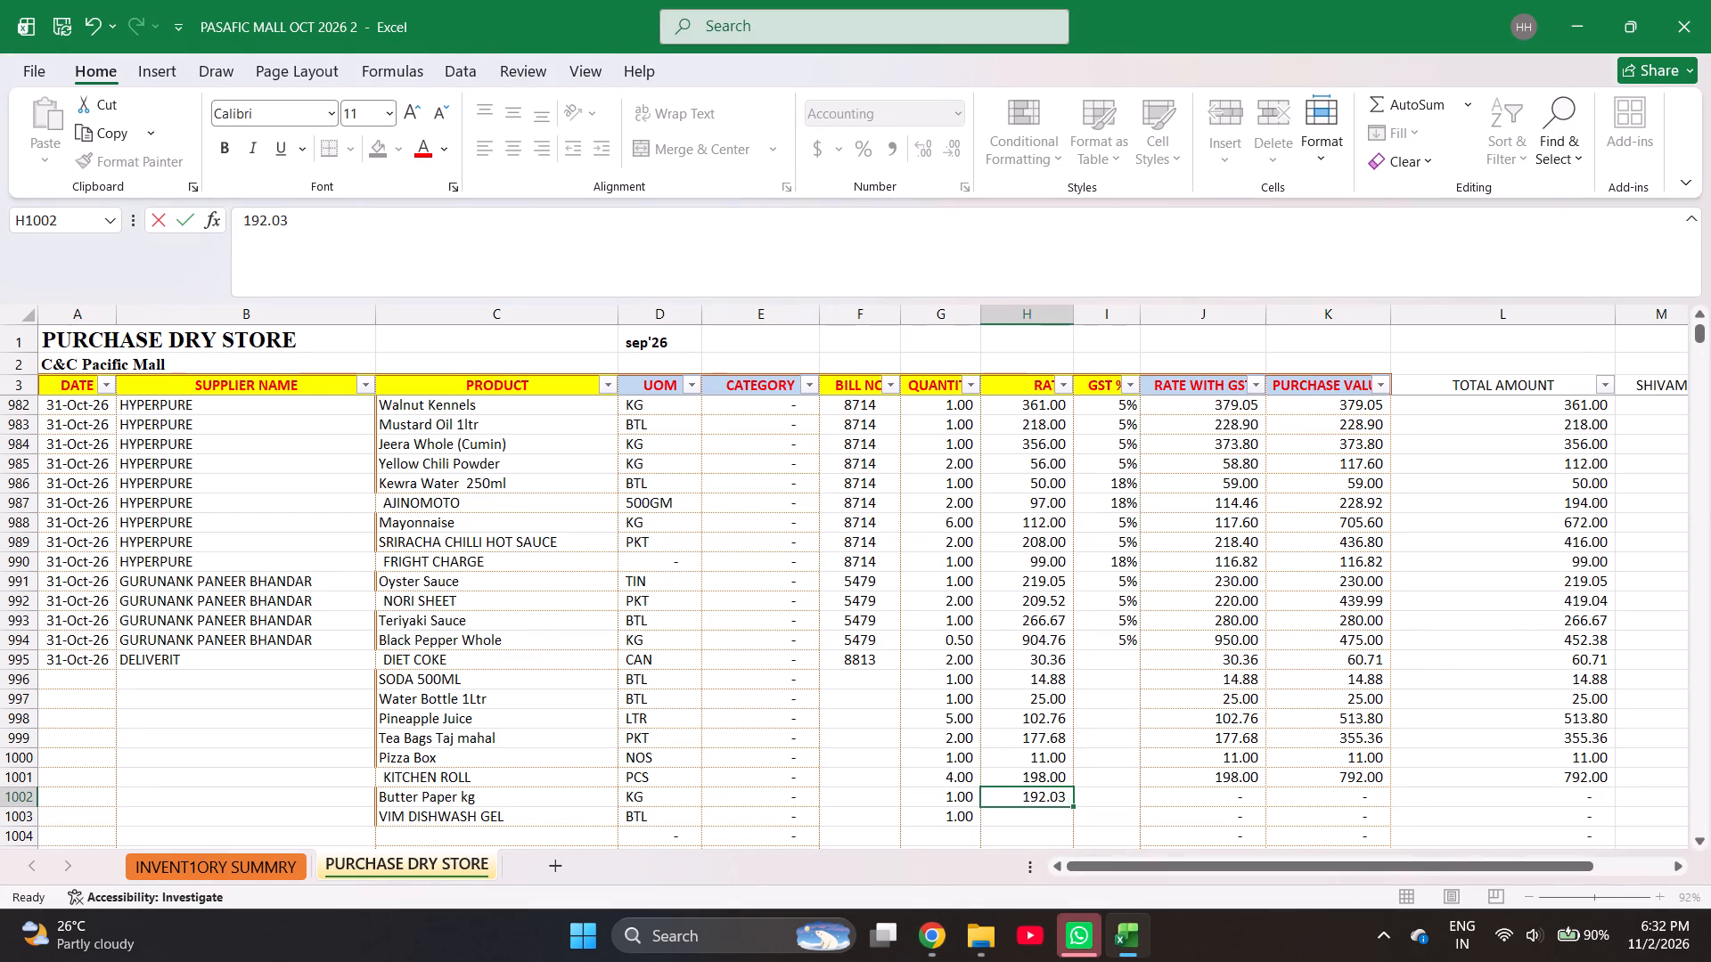
Enter the invoice rate 100.85 for VIM DISHWASH GEL in row 1003.
key("alt+Tab")
key("alt+Tab")
type("11")
key("BackSpace")
type("00.85")
key("Return")
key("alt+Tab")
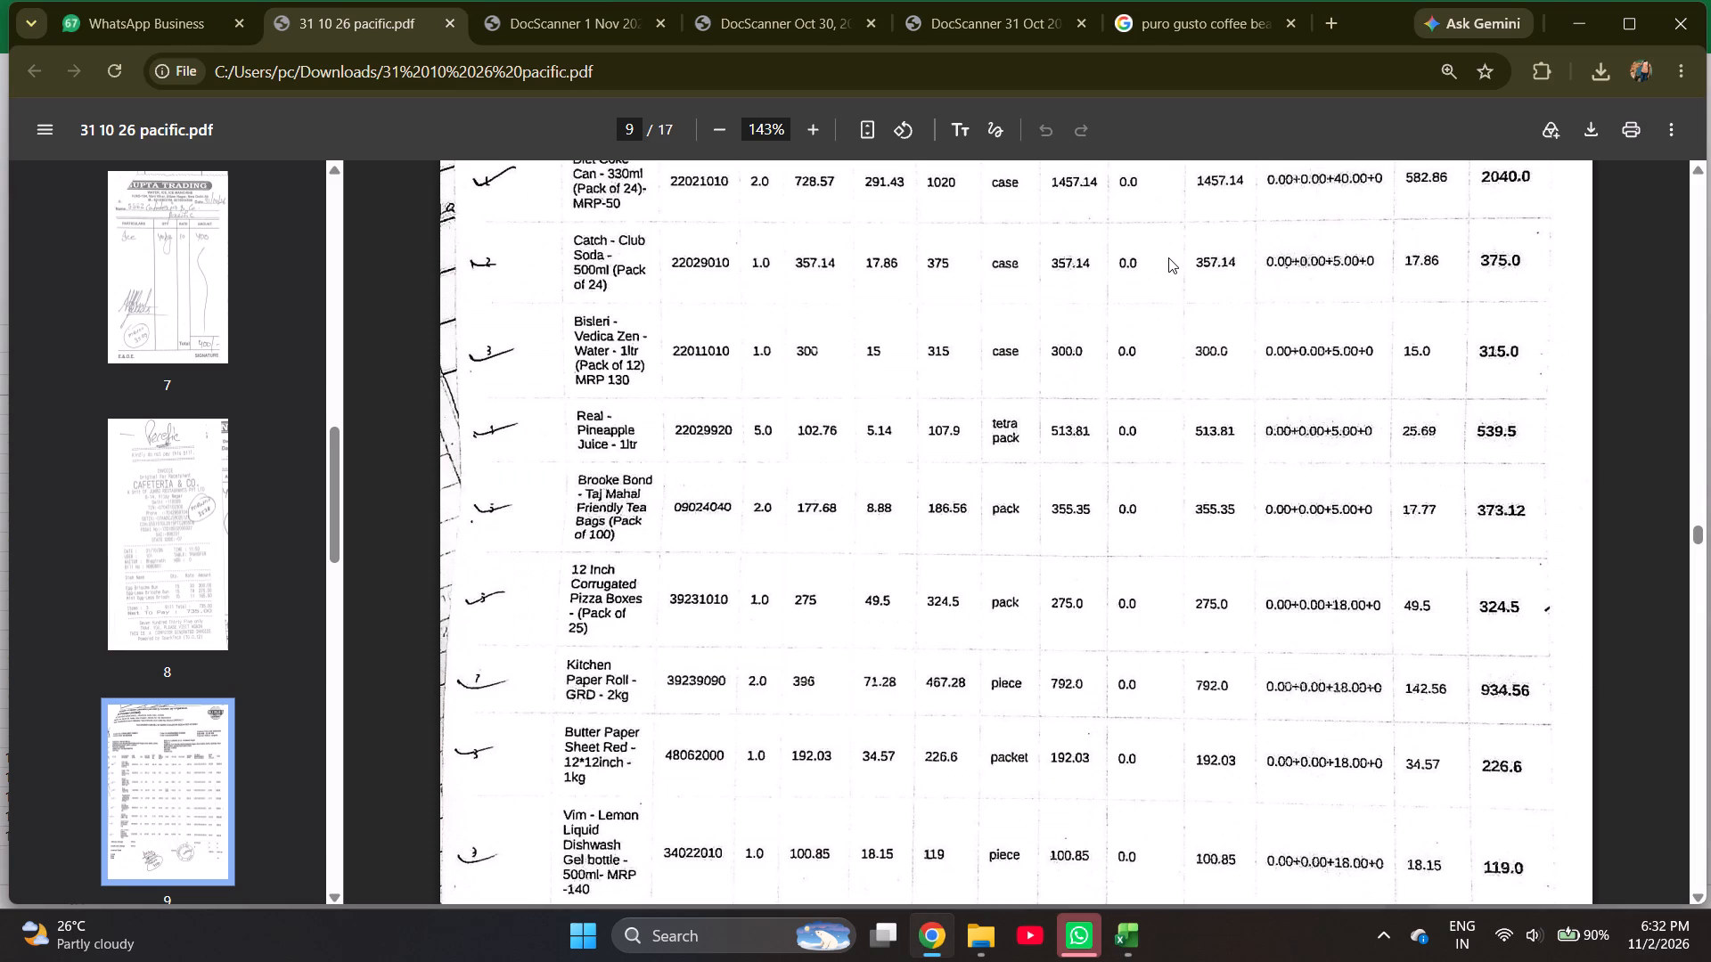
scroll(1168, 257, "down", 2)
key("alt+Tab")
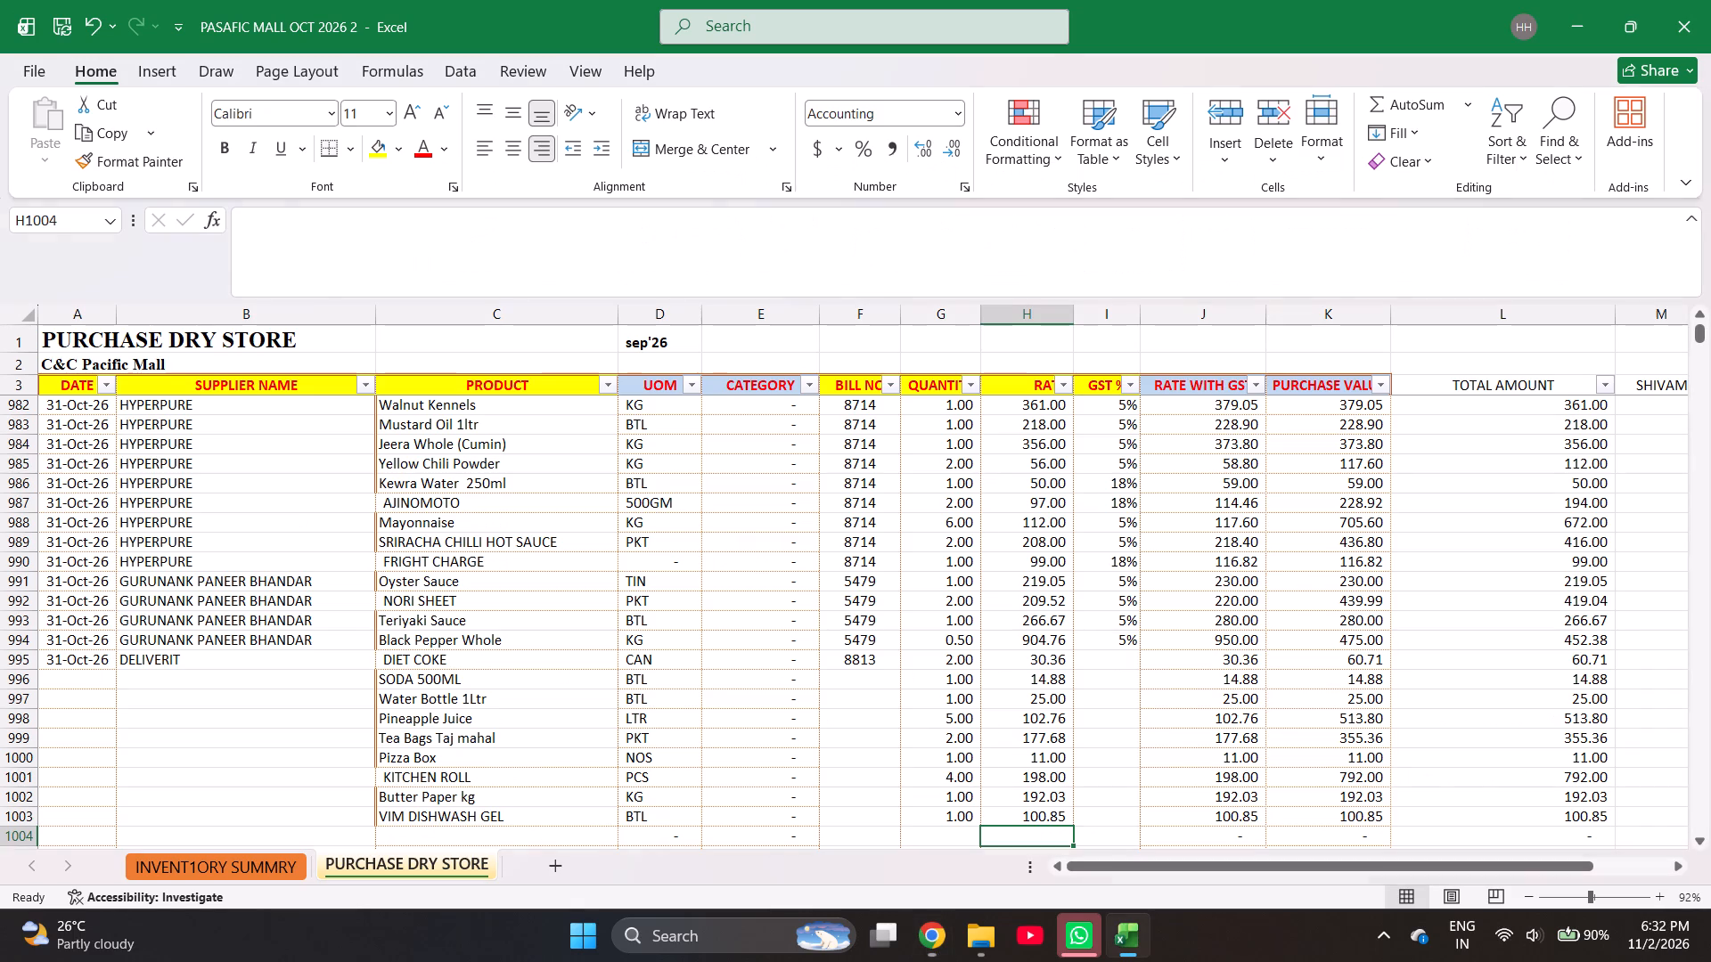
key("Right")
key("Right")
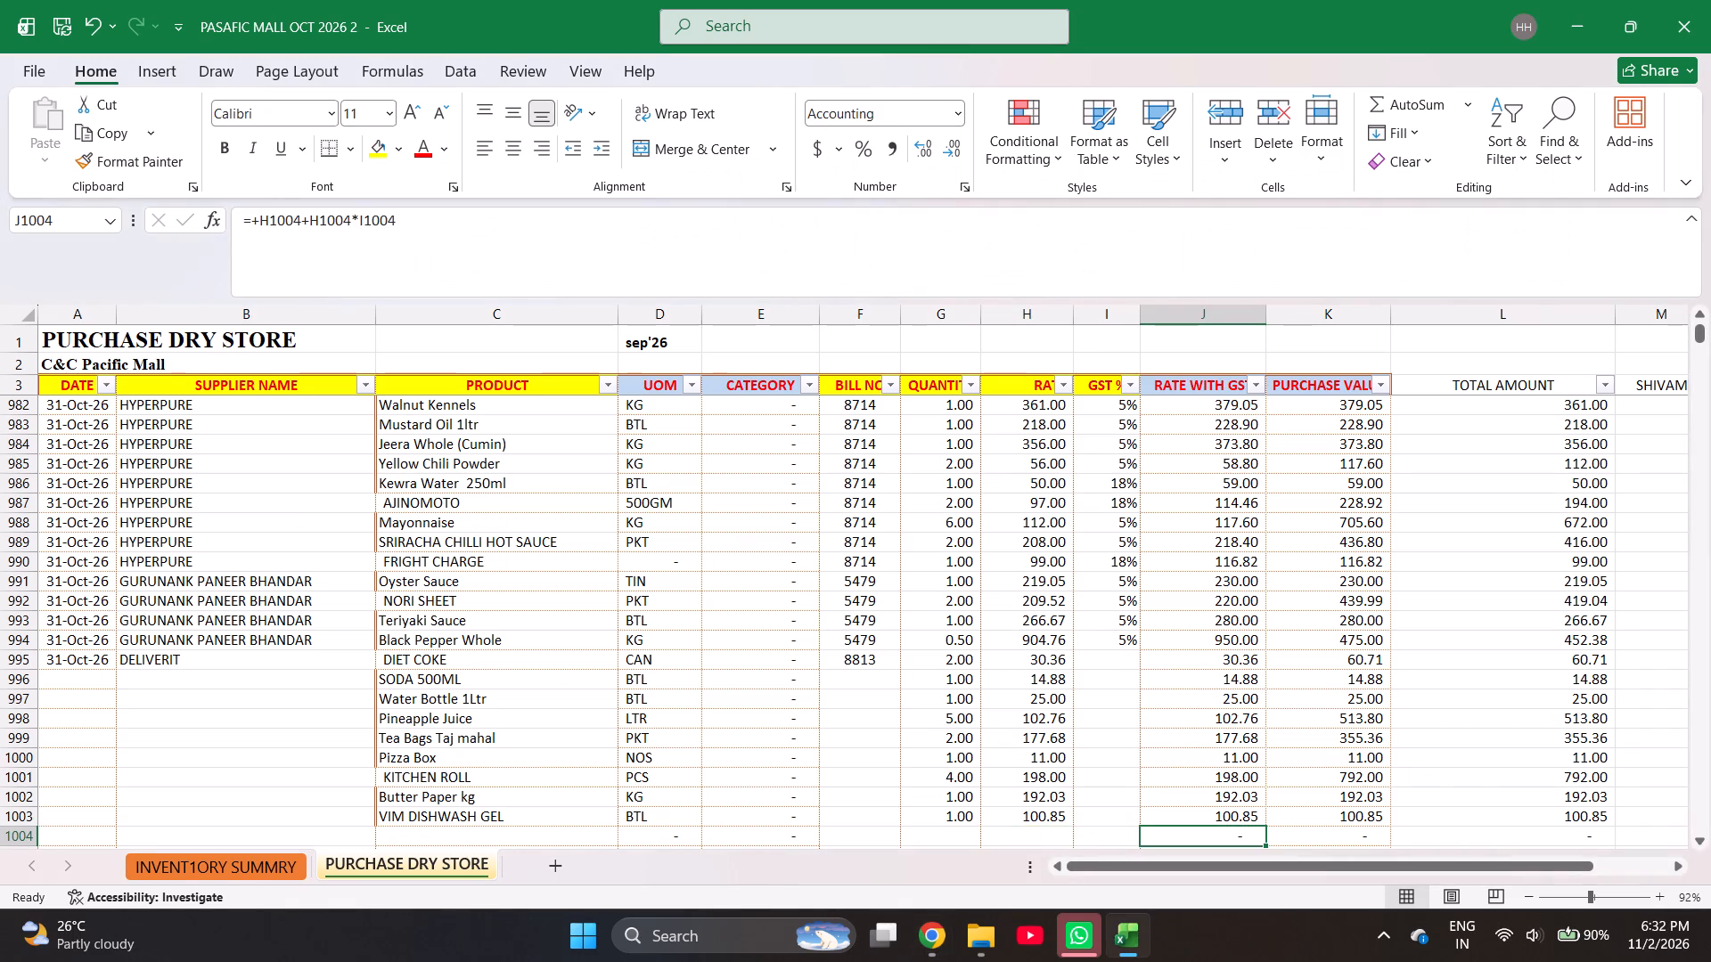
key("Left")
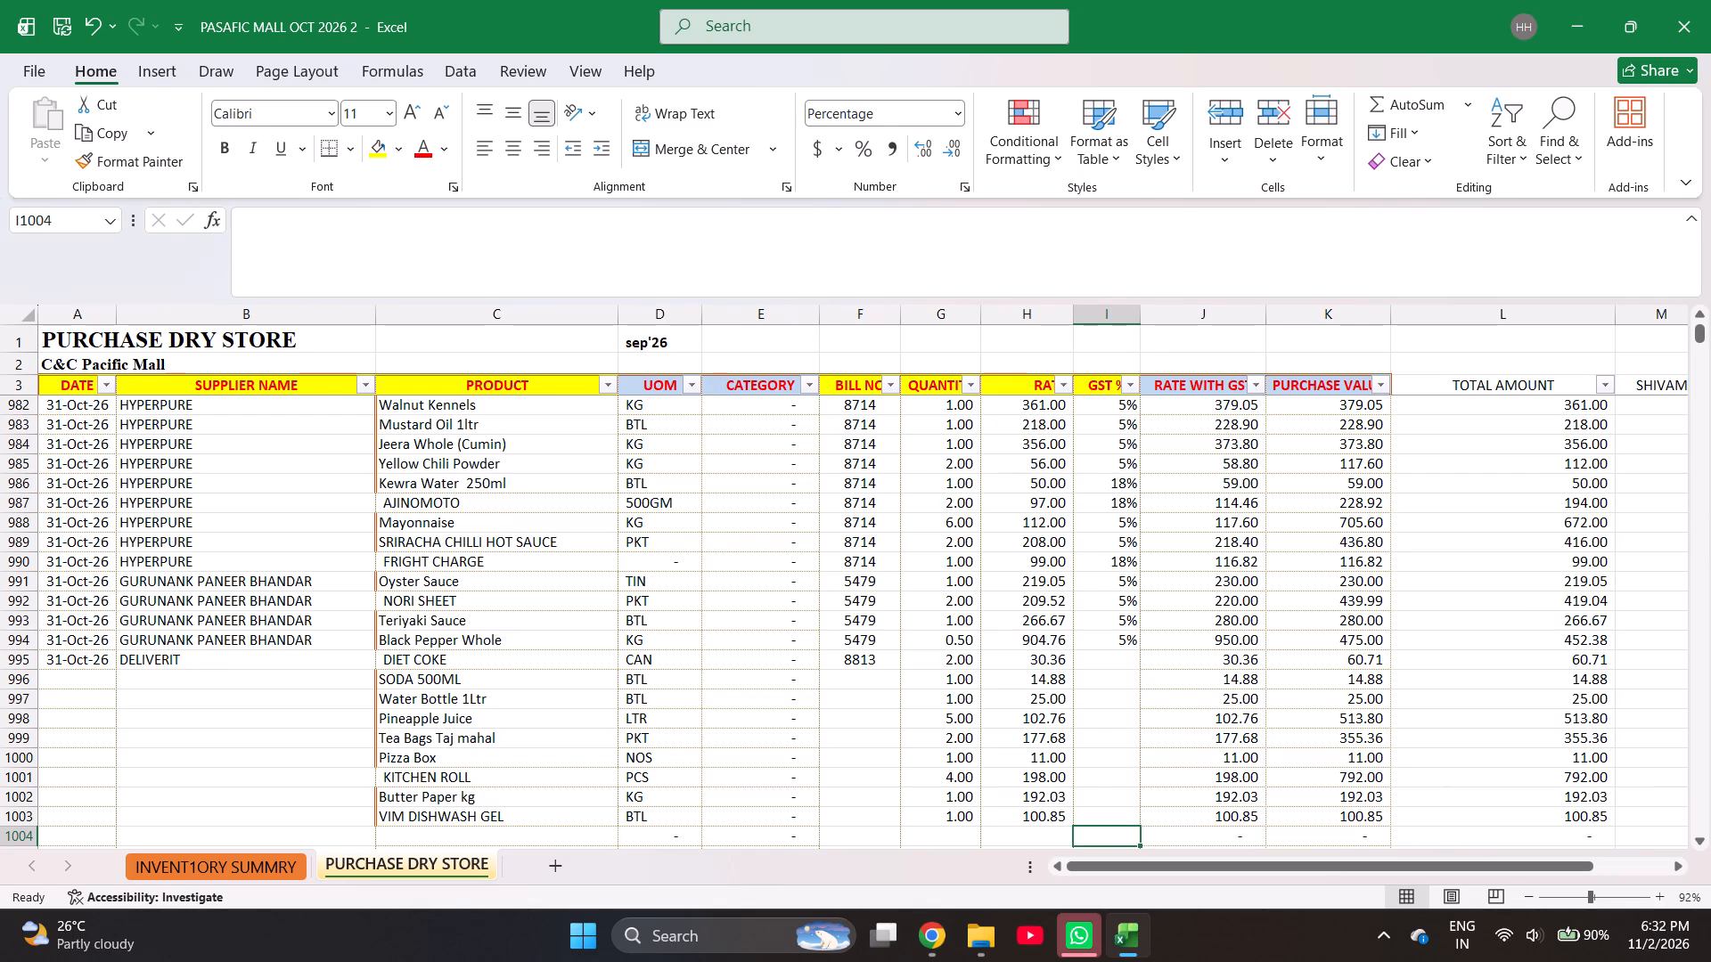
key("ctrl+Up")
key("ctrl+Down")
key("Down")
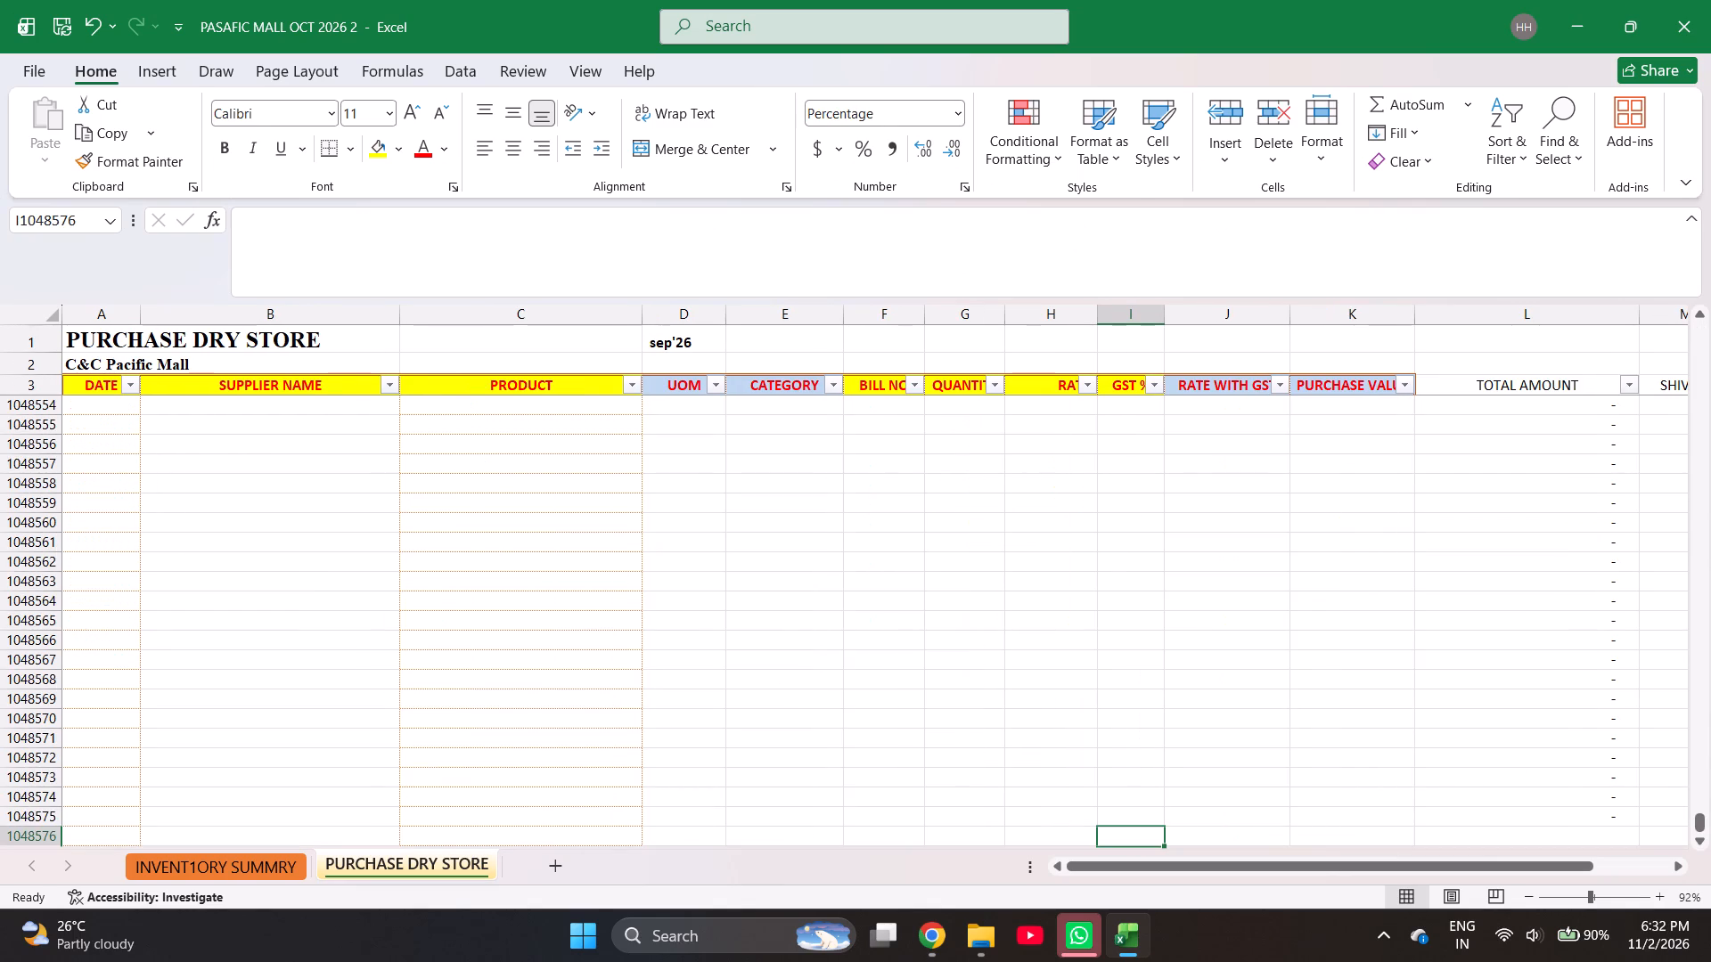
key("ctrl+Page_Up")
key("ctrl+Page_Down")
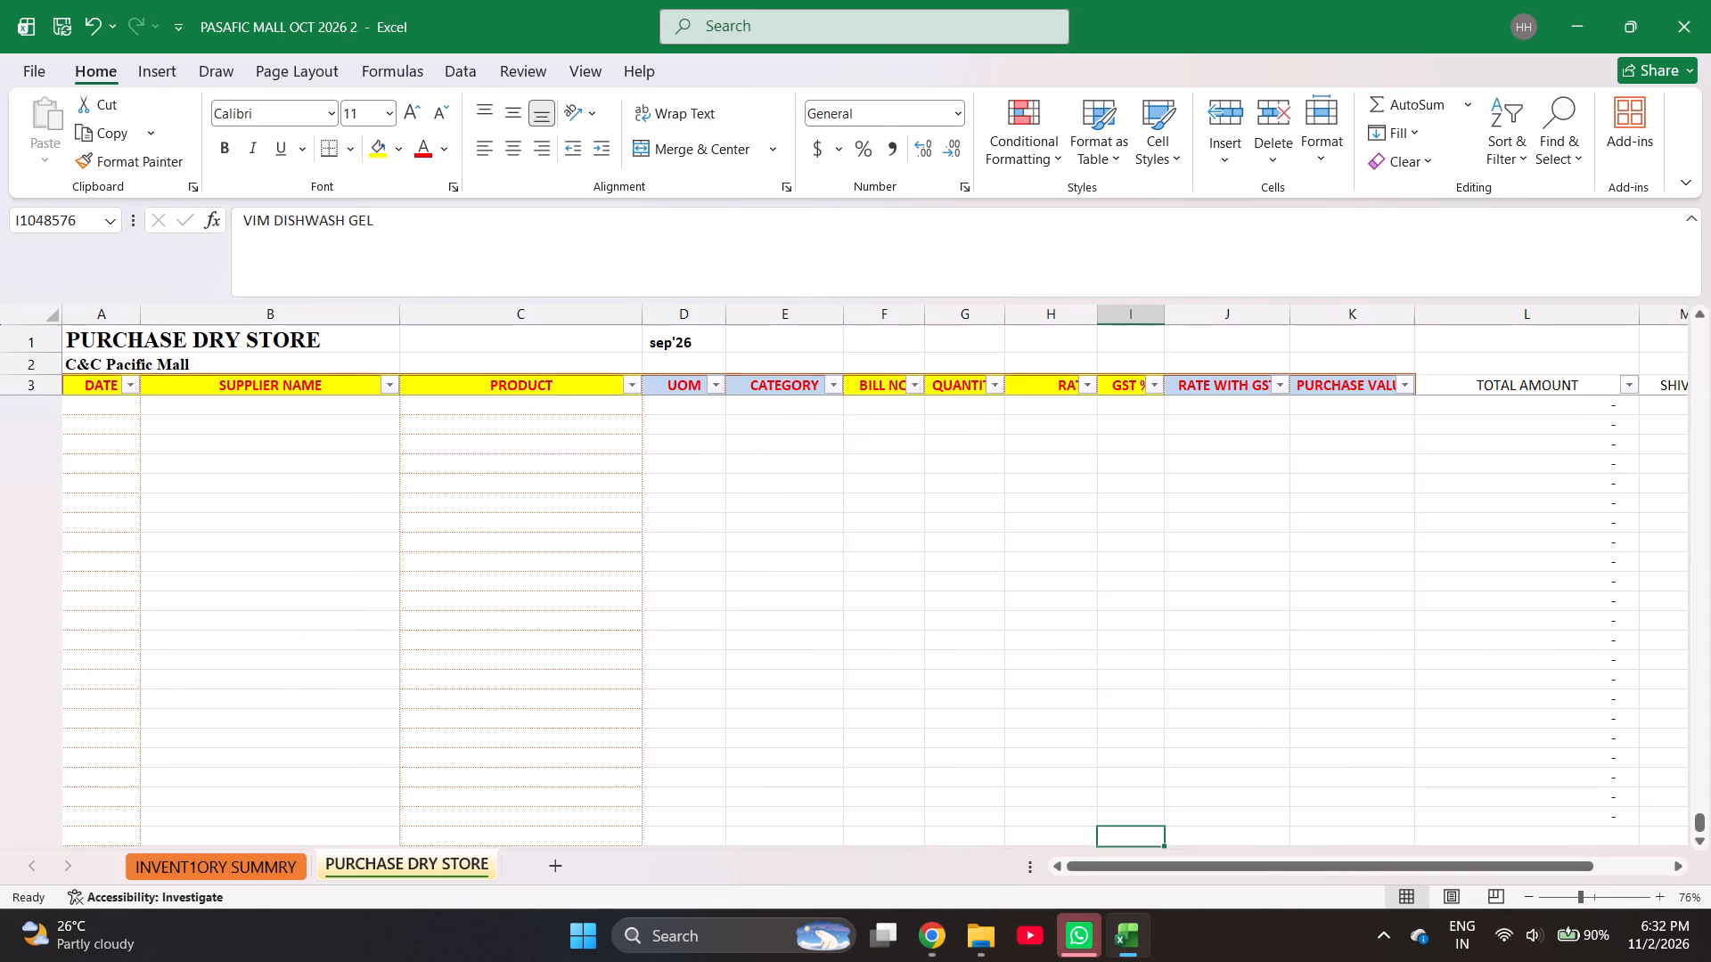
Enter the invoice GST rate of 40% for DIET COKE in row 995.
key("ctrl+Up")
key("Down")
key("alt+Tab")
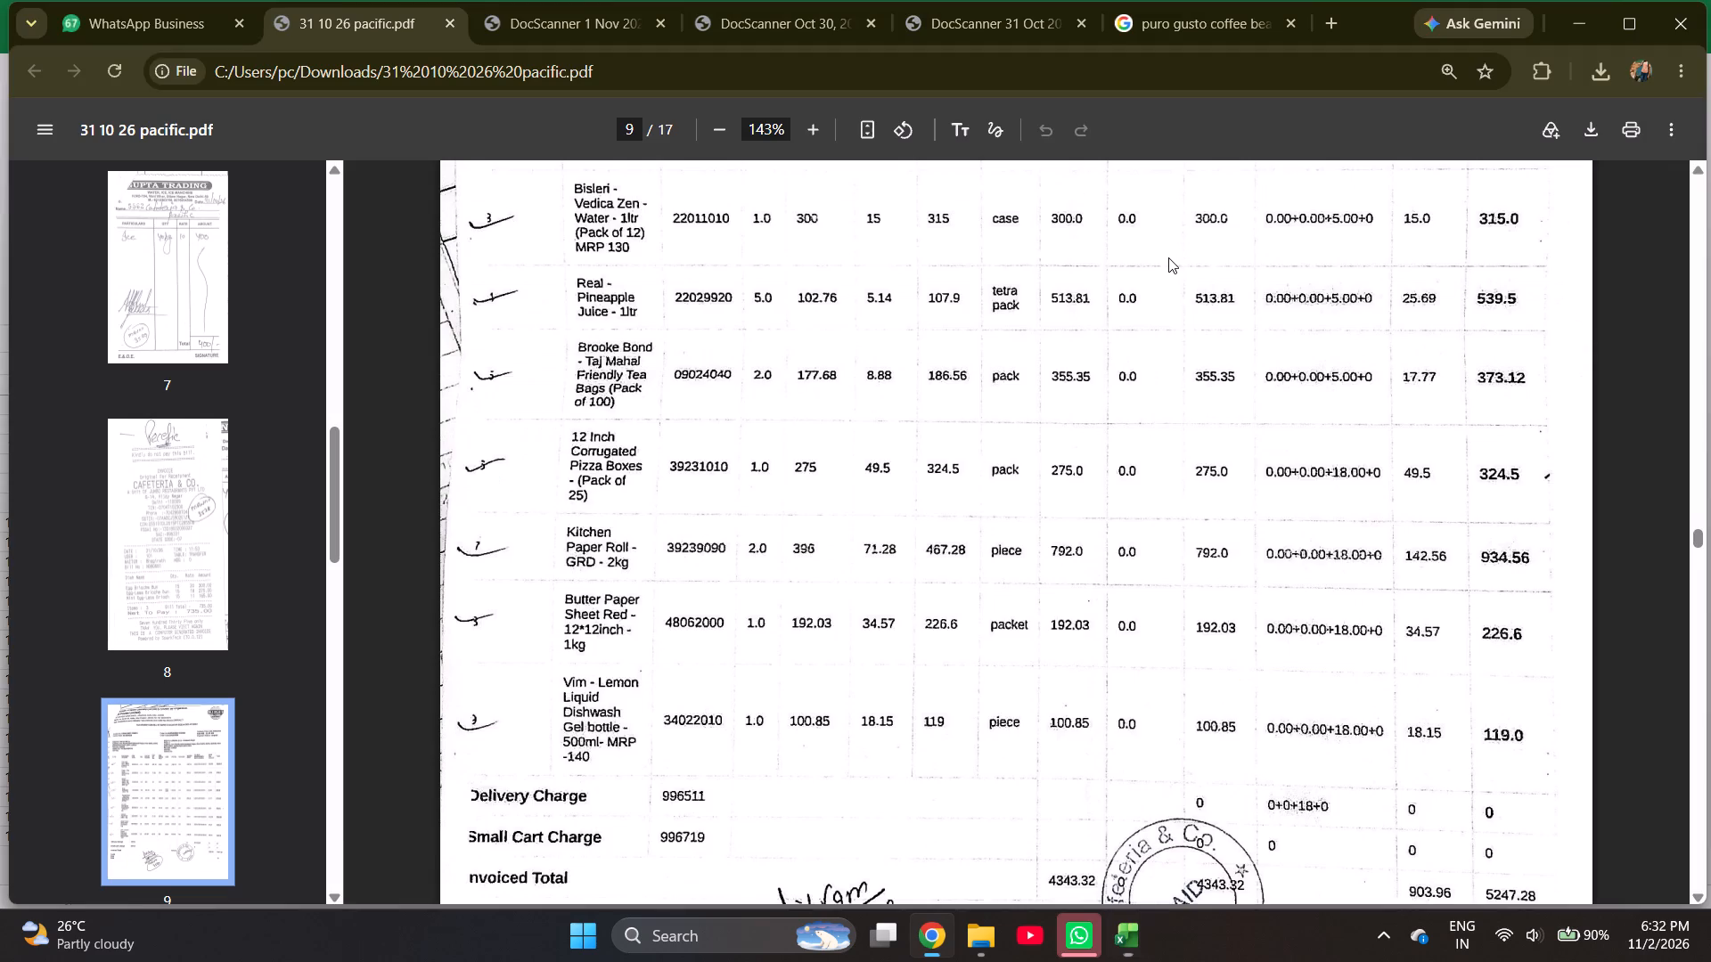
key("alt+Tab")
key("Escape")
key("alt+Tab")
scroll(1168, 257, "up", 3)
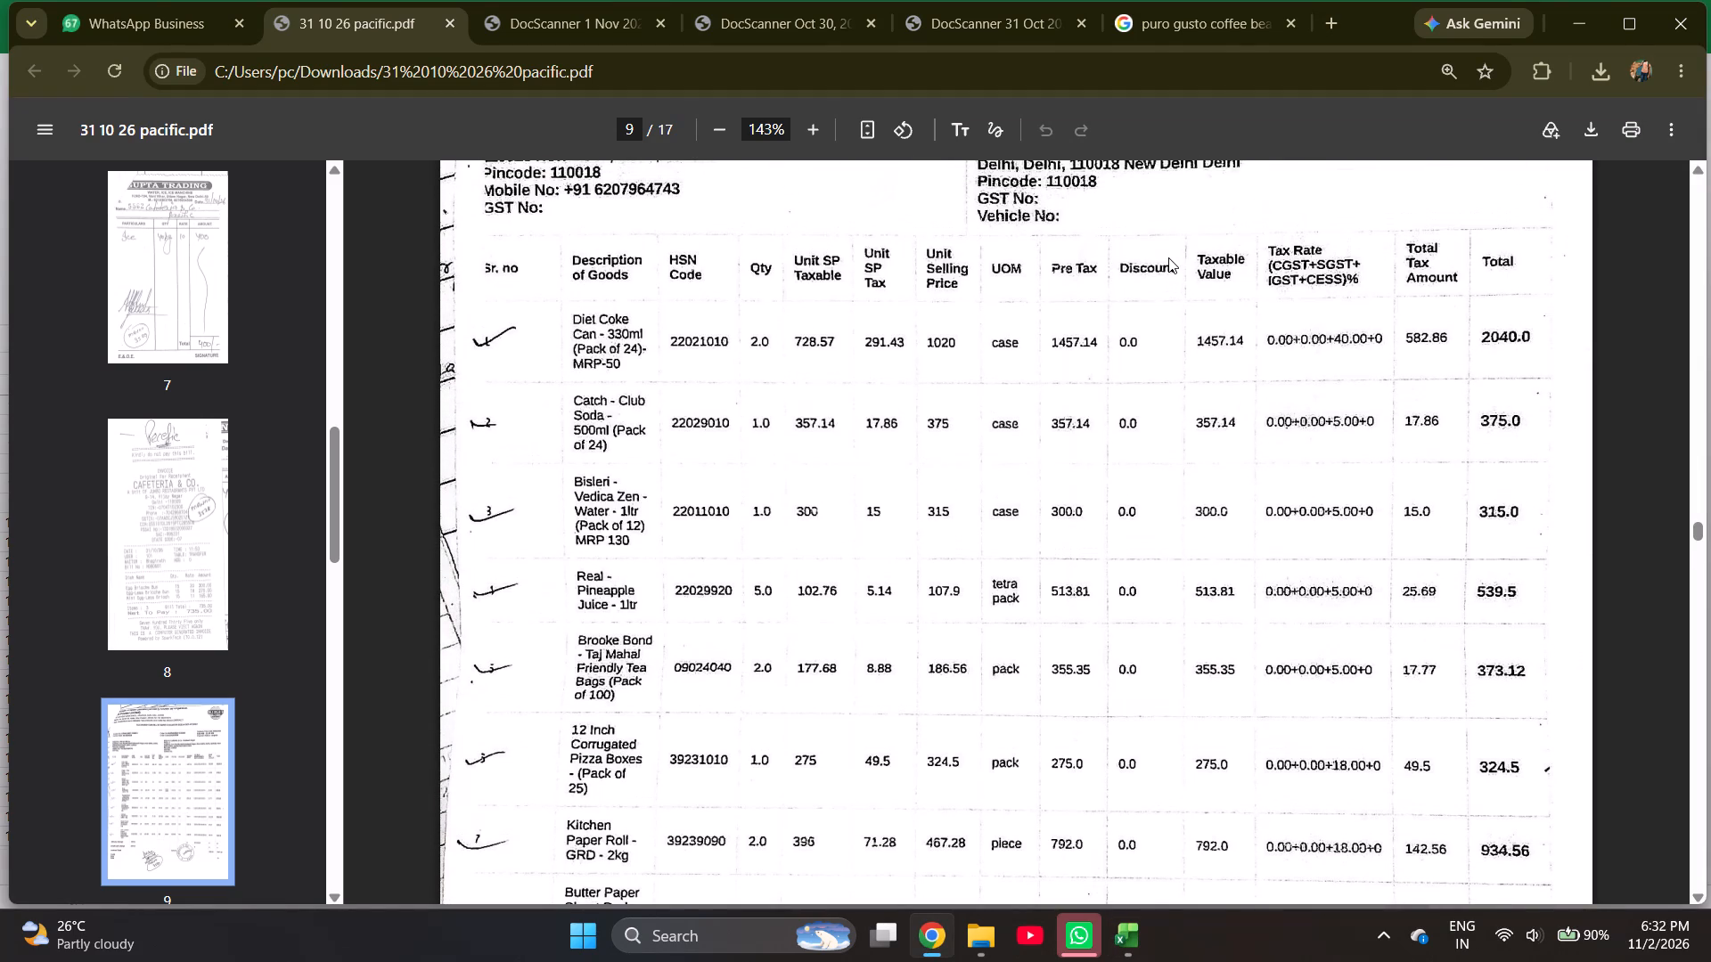
key("alt+Tab")
type("40")
key("Return")
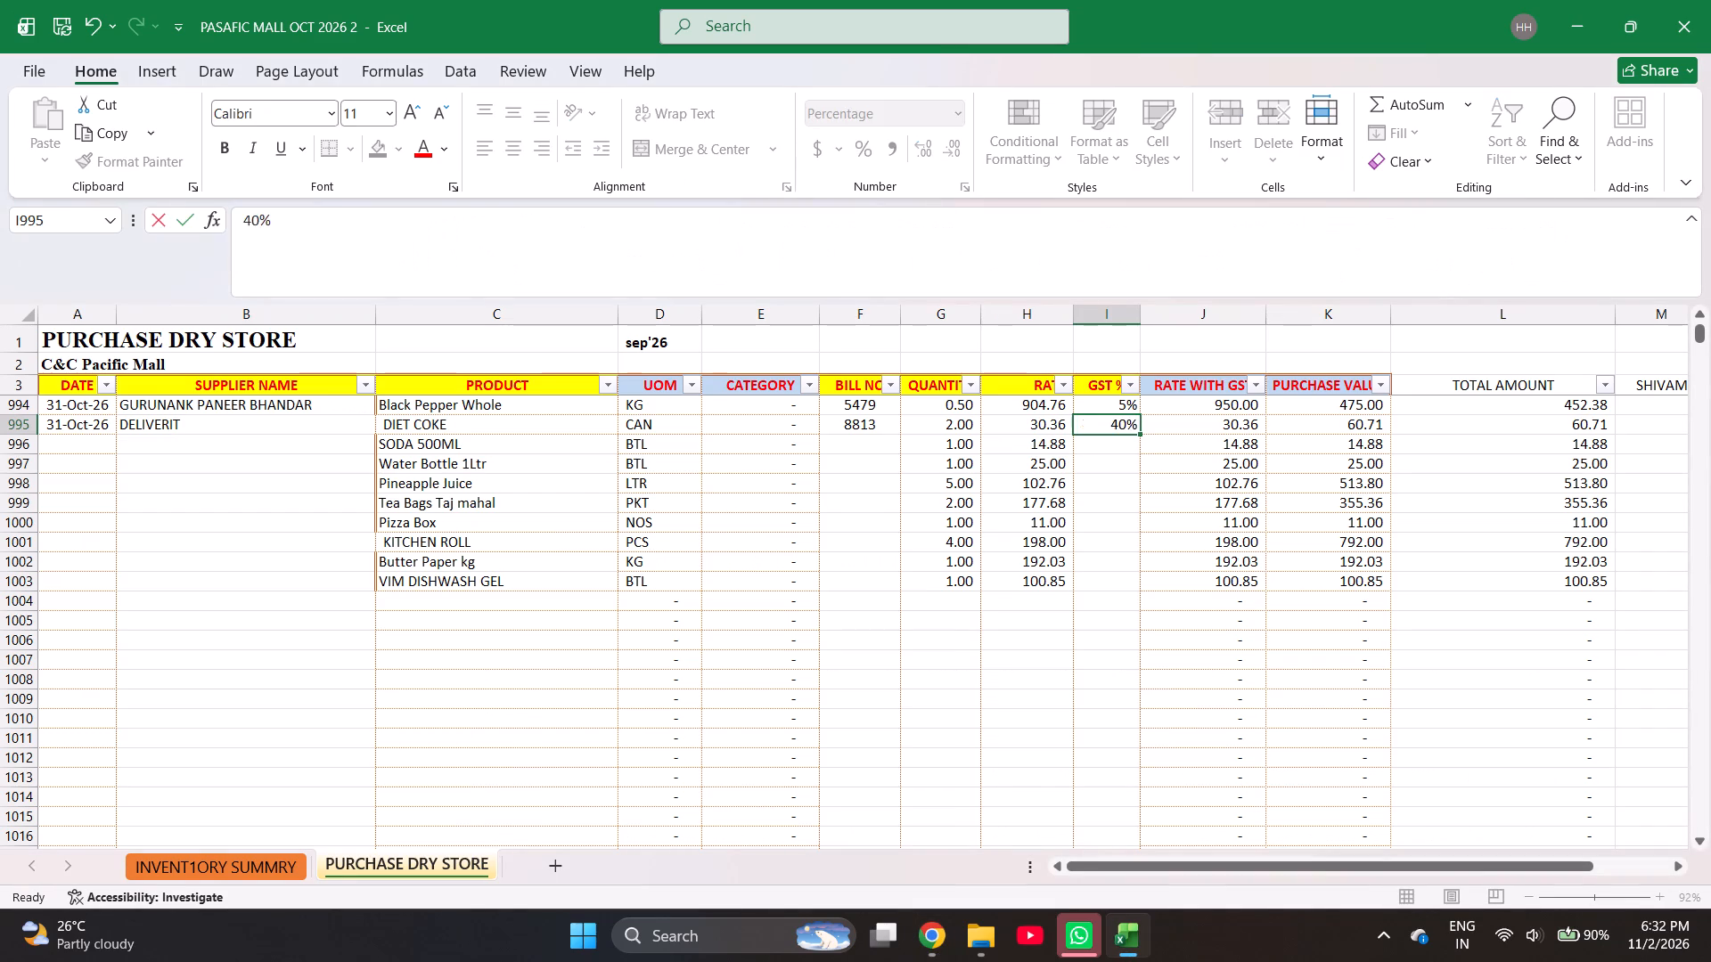
Enter the invoice GST rate of 5% for SODA 500ML and Water Bottle 1Ltr in rows 996 and 997.
key("4")
key("alt+Tab")
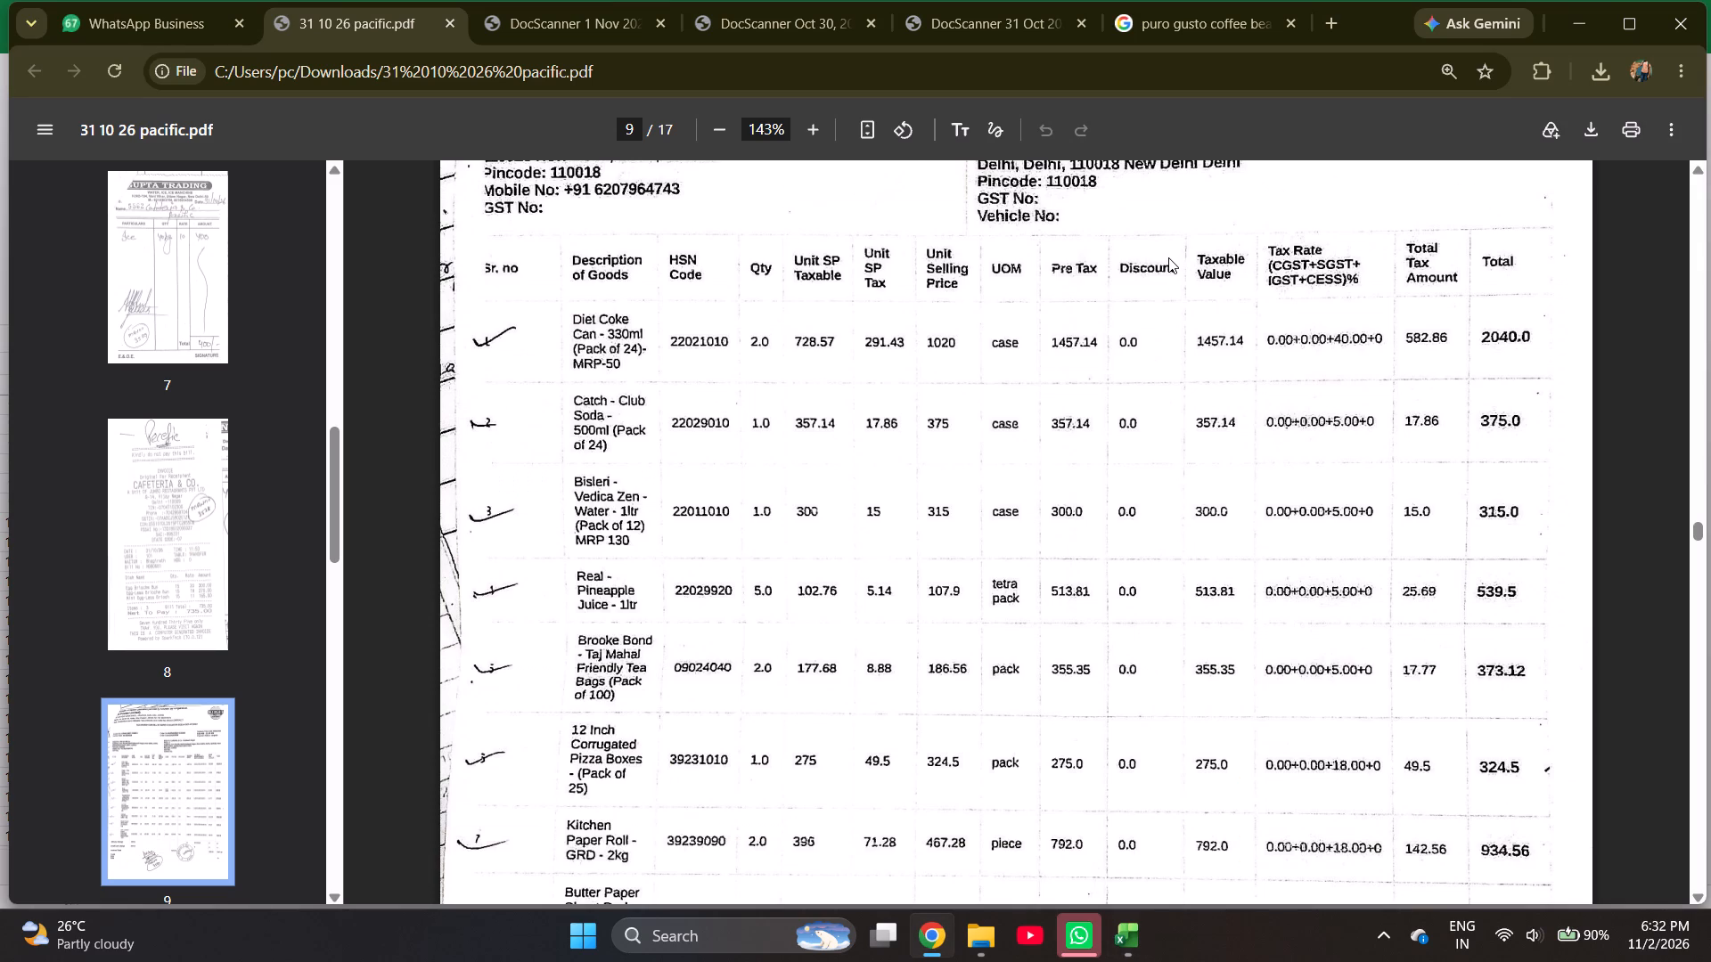
key("alt+Tab")
key("Escape")
key("5")
key("Return")
key("alt+Tab")
key("alt+Tab")
key("5")
key("Return")
Enter the invoice GST rate of 5% for Pineapple Juice and Tea Bags Taj mahal in rows 998 and 999.
key("alt+Tab")
key("alt+Tab")
key("5")
key("Return")
key("alt+Tab")
scroll(1168, 257, "down", 2)
key("alt+Tab")
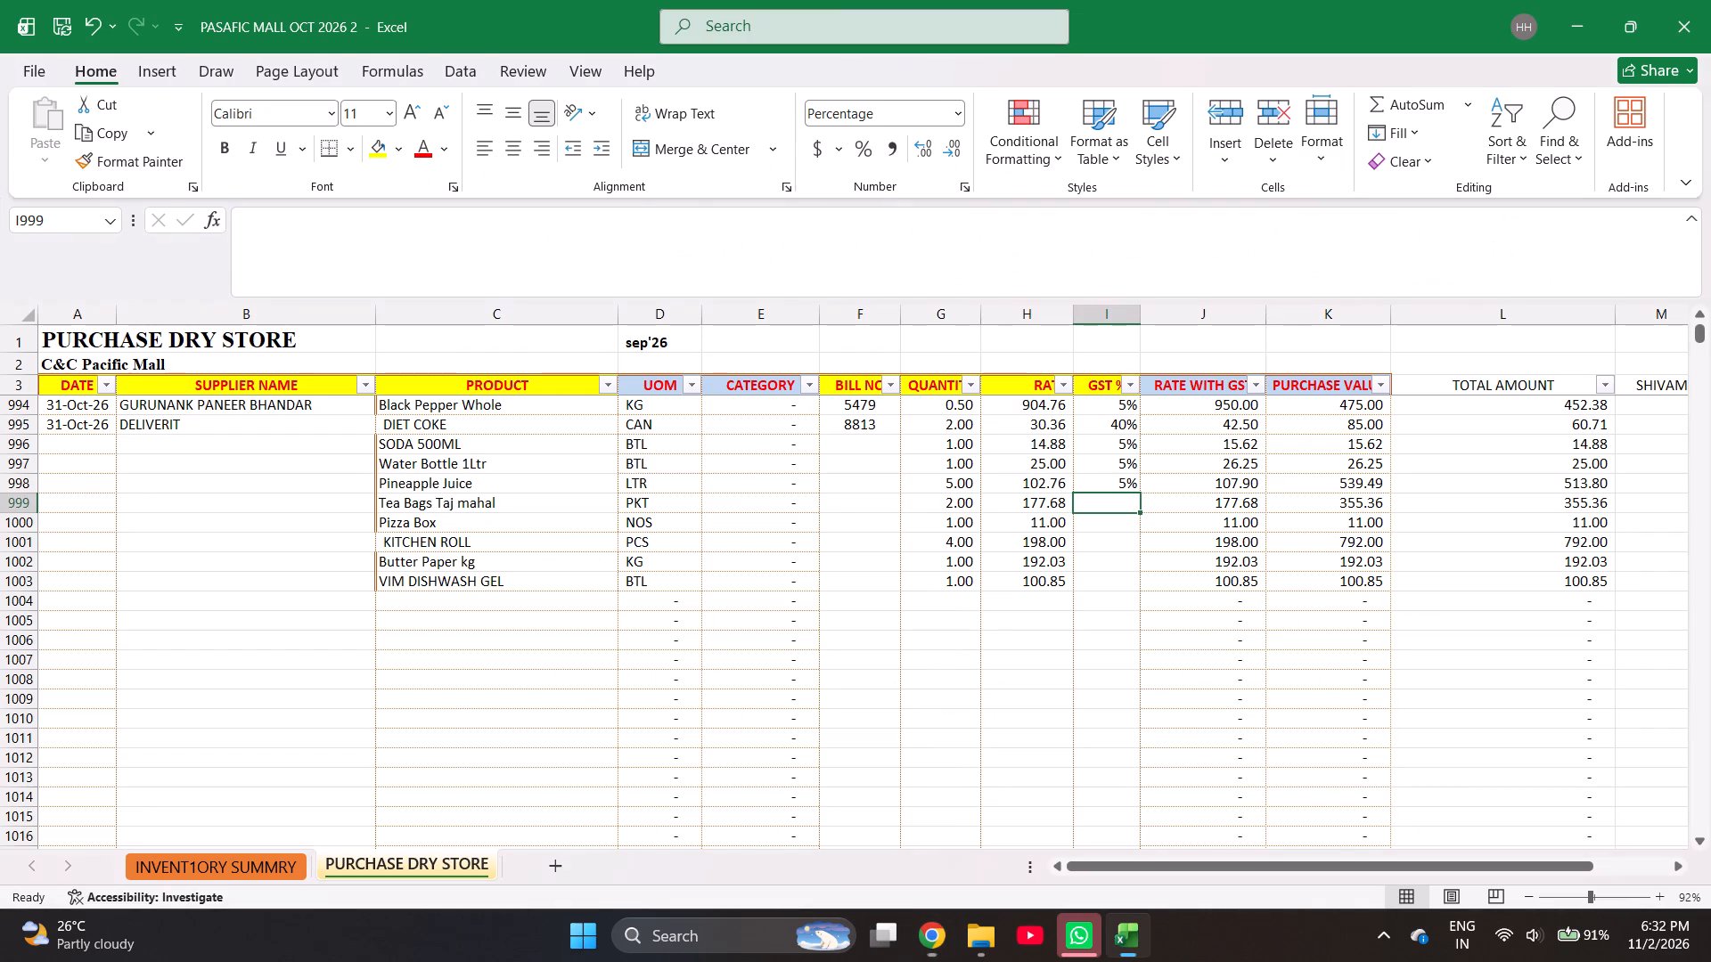
key("5")
key("Return")
Enter the invoice GST rate of 18% for Pizza Box, KITCHEN ROLL, Butter Paper kg and VIM DISHWASH GEL in rows 1000 to 1003.
type("18")
key("Return")
key("alt+Tab")
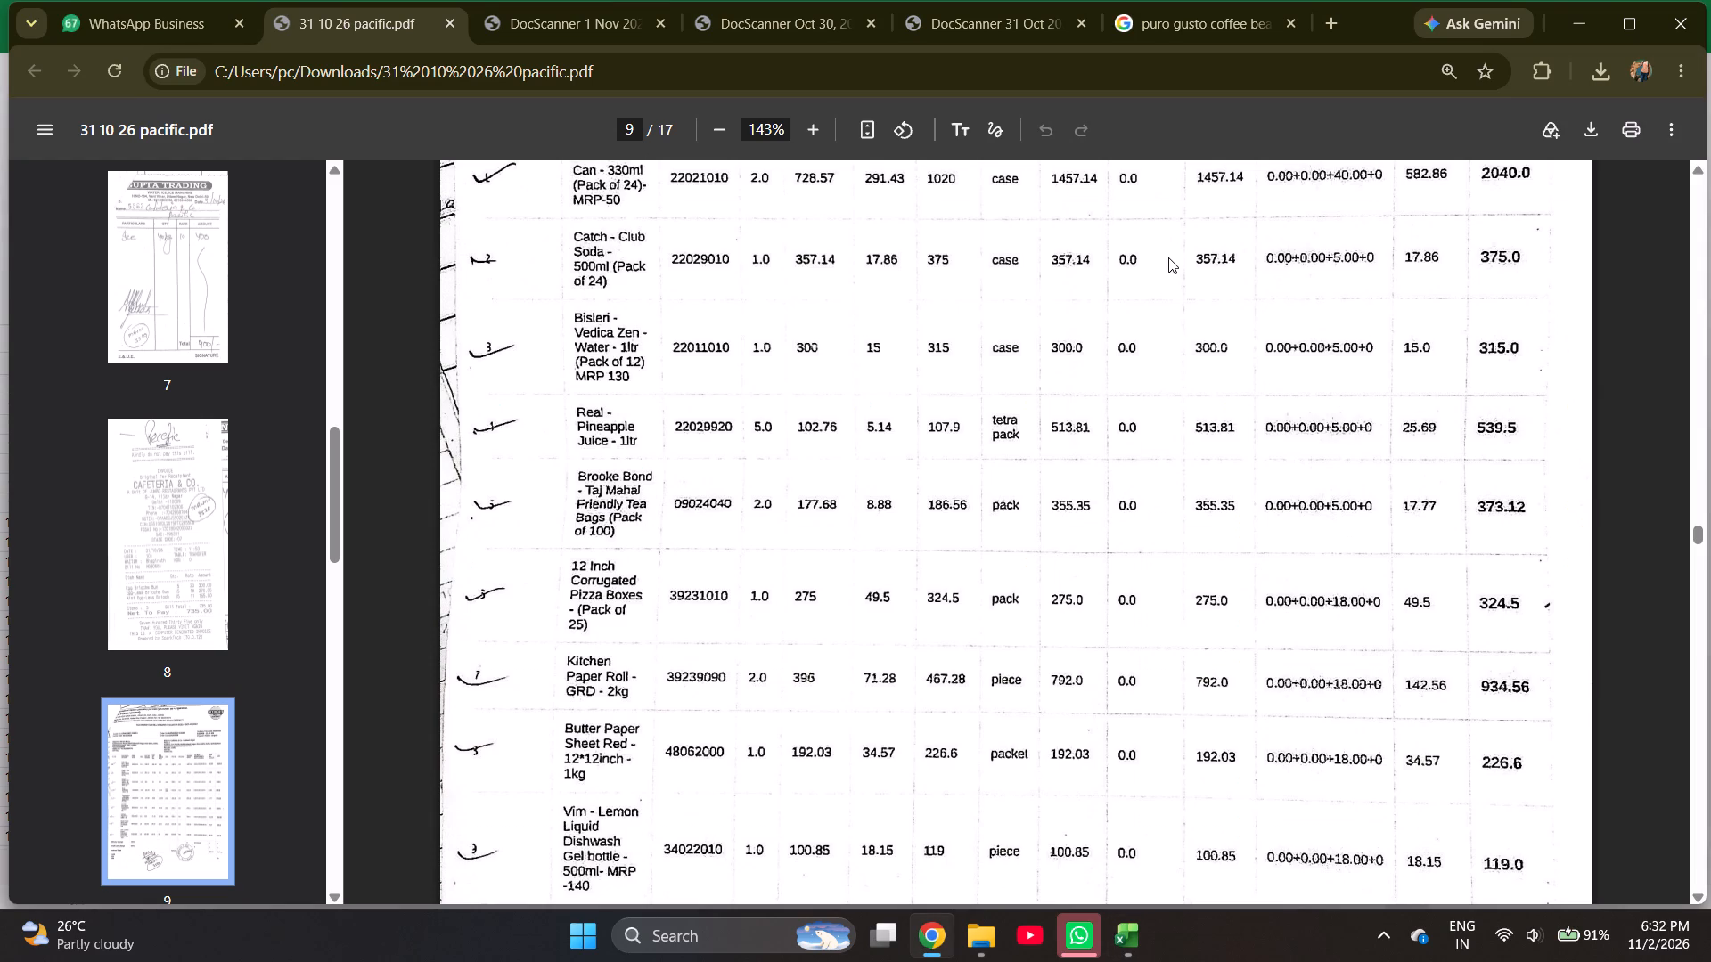
key("alt+Tab")
type("18")
key("Return")
type("18")
key("Return")
key("alt+Tab")
scroll(1168, 257, "down", 1)
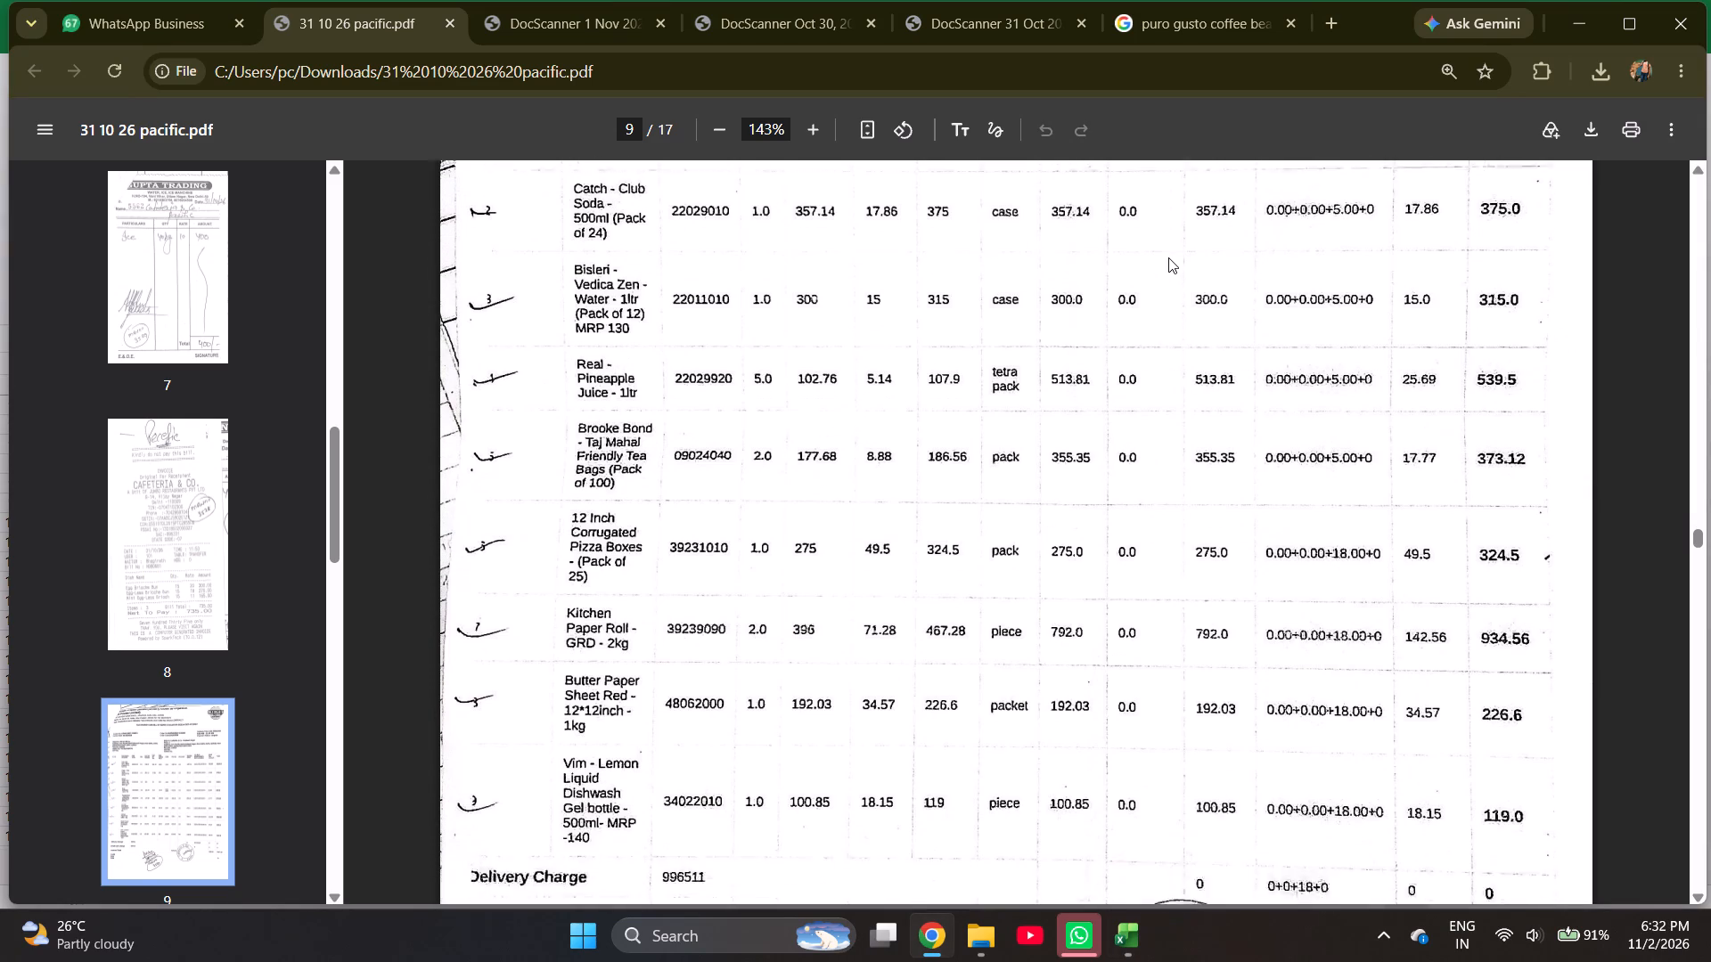
scroll(1168, 257, "down", 1)
key("alt+Tab")
type("18")
key("Return")
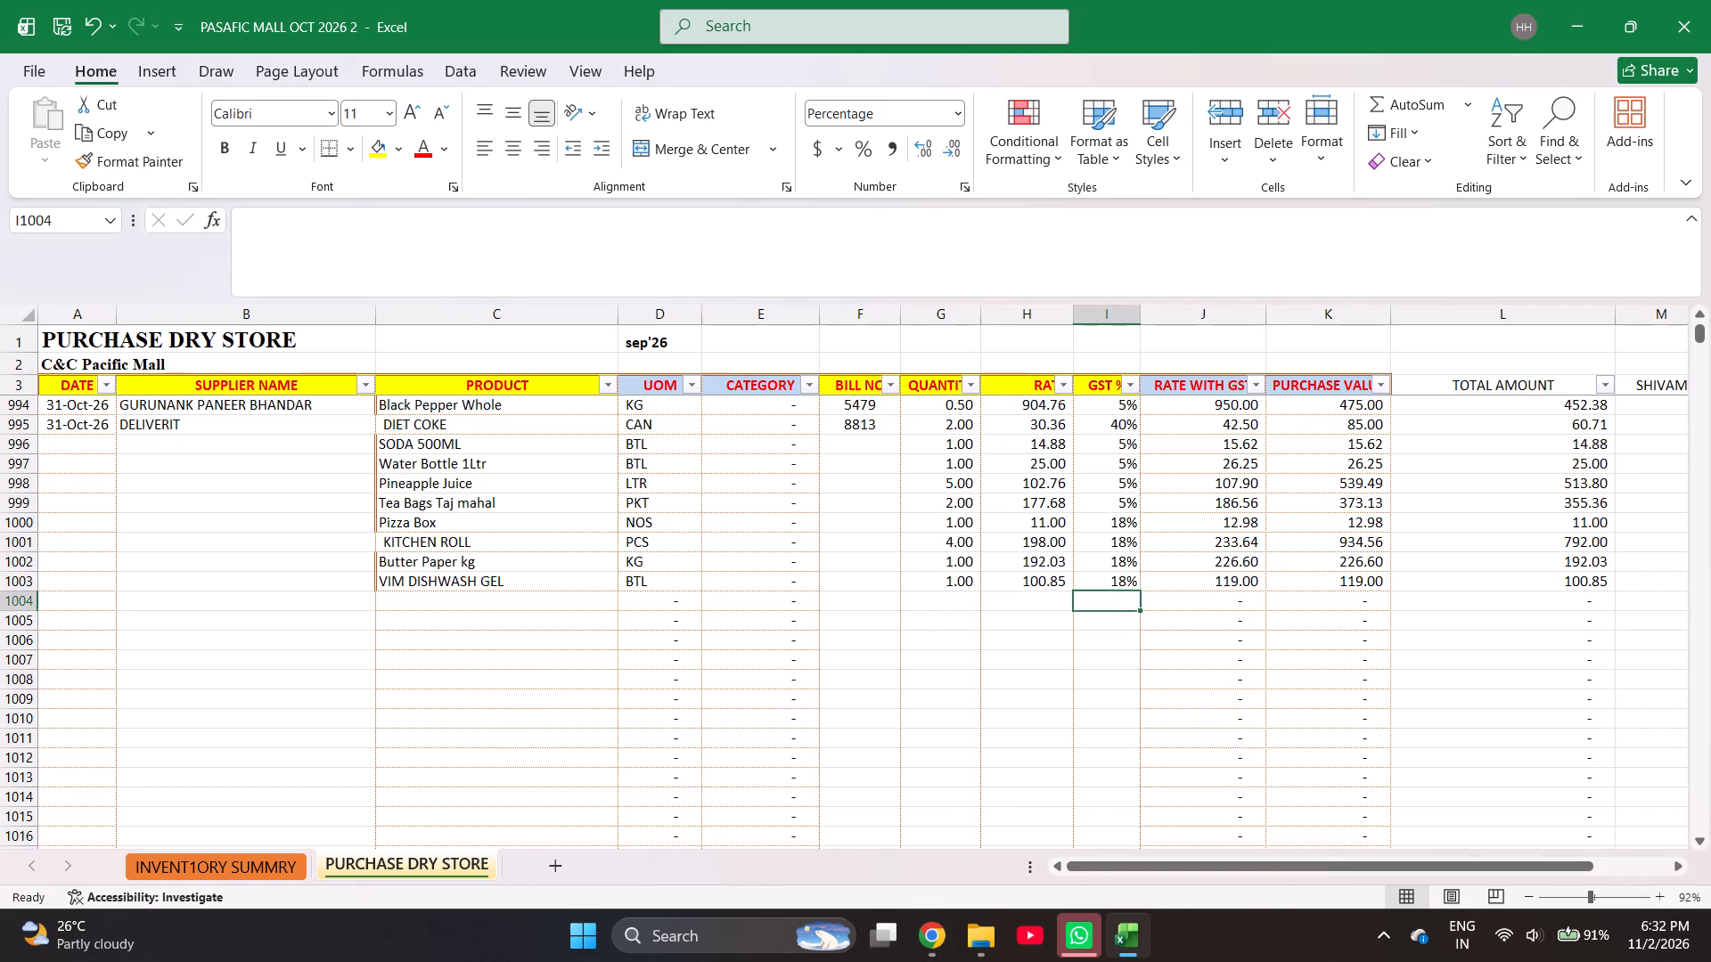
Fill bill number 8813 down from the DIET COKE row to the other DELIVERIT items through row 1003.
key("Left")
key("Left")
key("Left")
key("ctrl+Up")
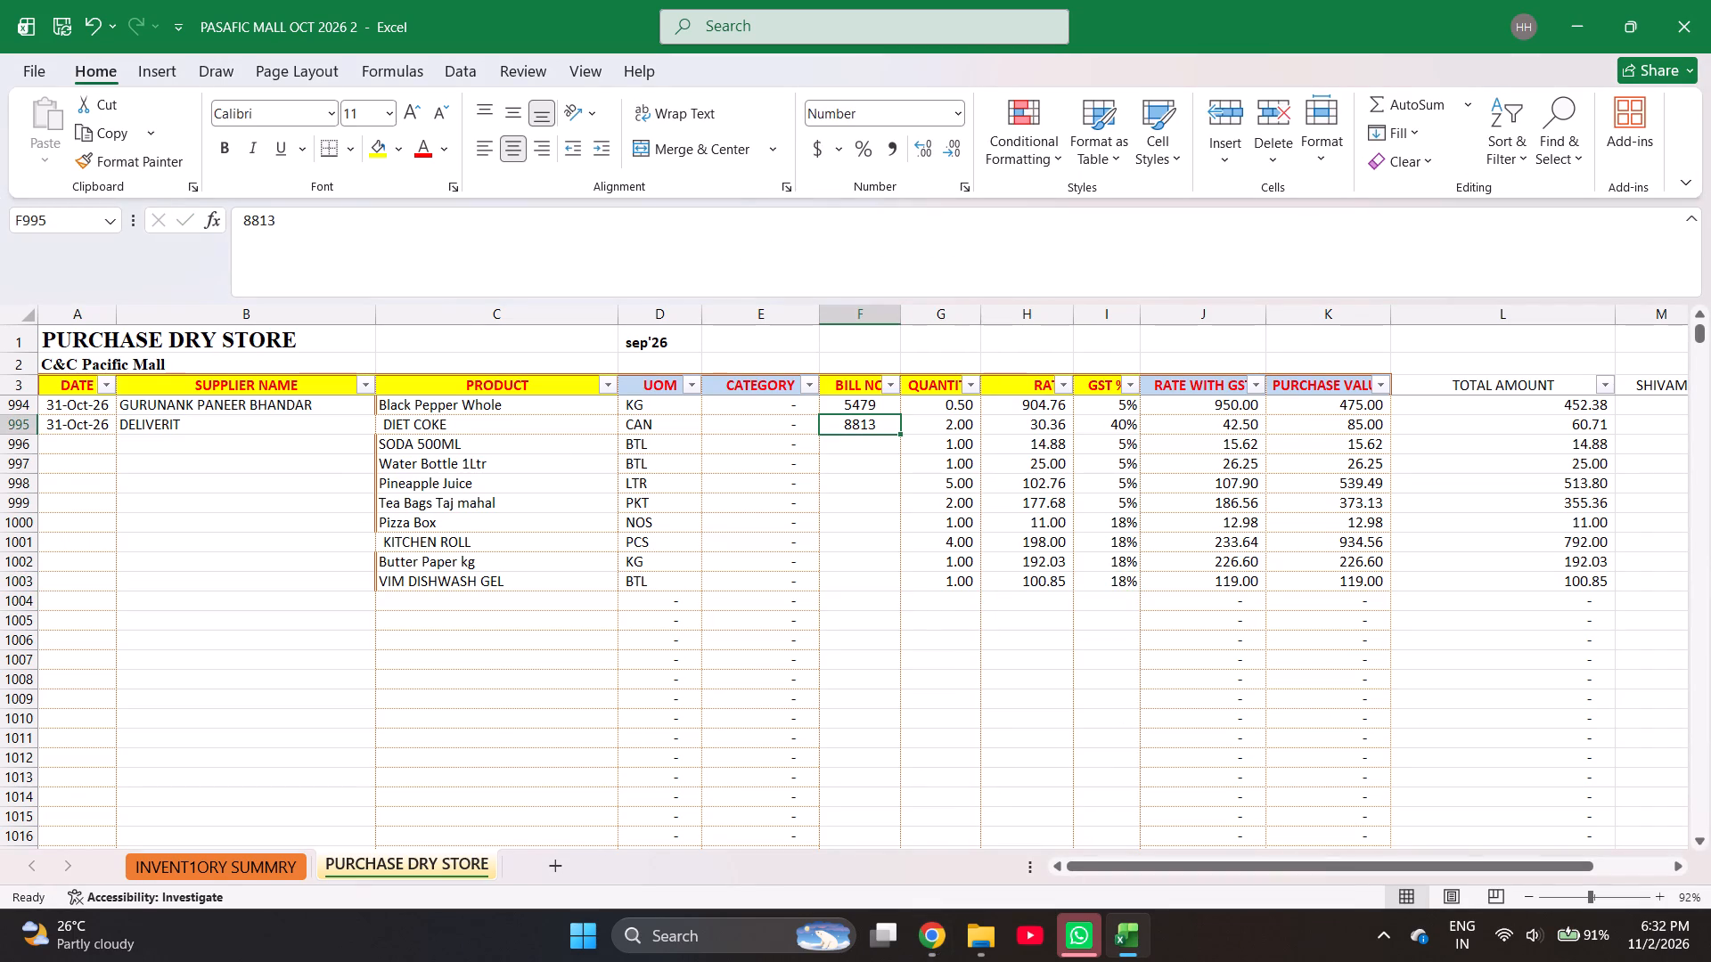
key("shift+Down")
key("shift+Down")
key("shift+Down")
key("shift+Down")
key("shift+Down")
key("shift+Down")
key("shift+Down")
key("shift+Down")
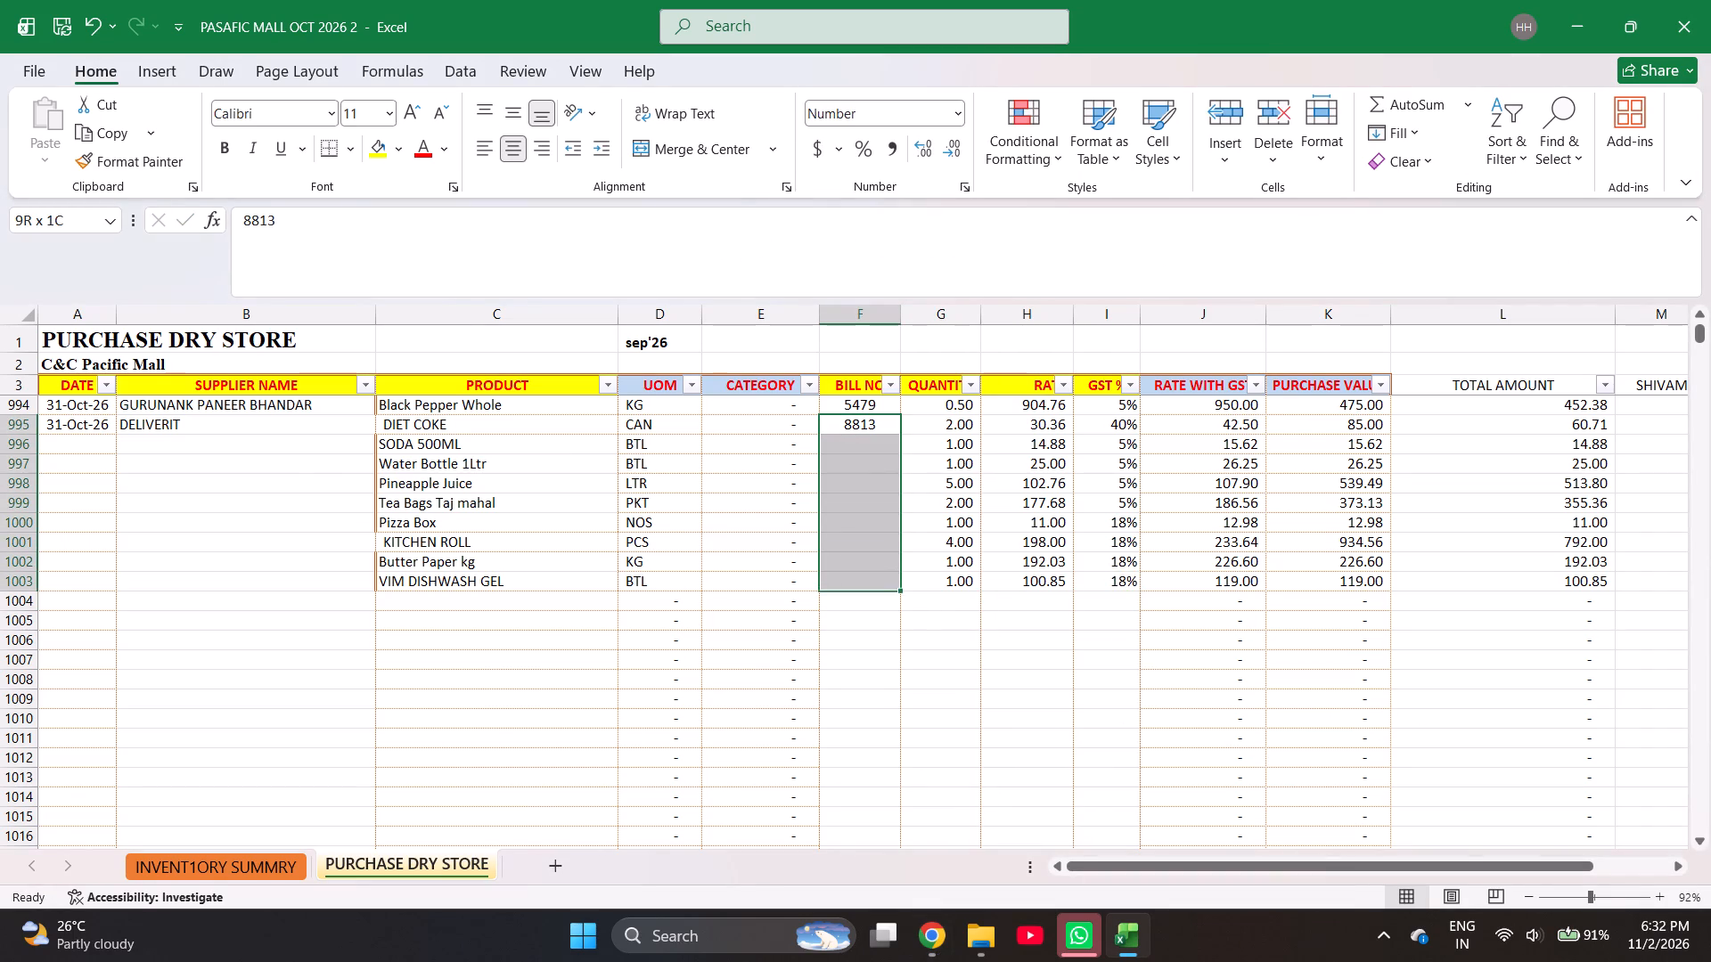
key("ctrl+d")
Fill the date 31-Oct-26 and supplier DELIVERIT down from row 995 through row 1003.
key("ctrl+Left")
key("shift+Right")
key("shift+Down")
key("shift+Down")
key("shift+Down")
key("shift+Down")
key("shift+Down")
key("shift+Down")
key("shift+Down")
key("shift+Down")
key("shift+Down")
key("shift+Down")
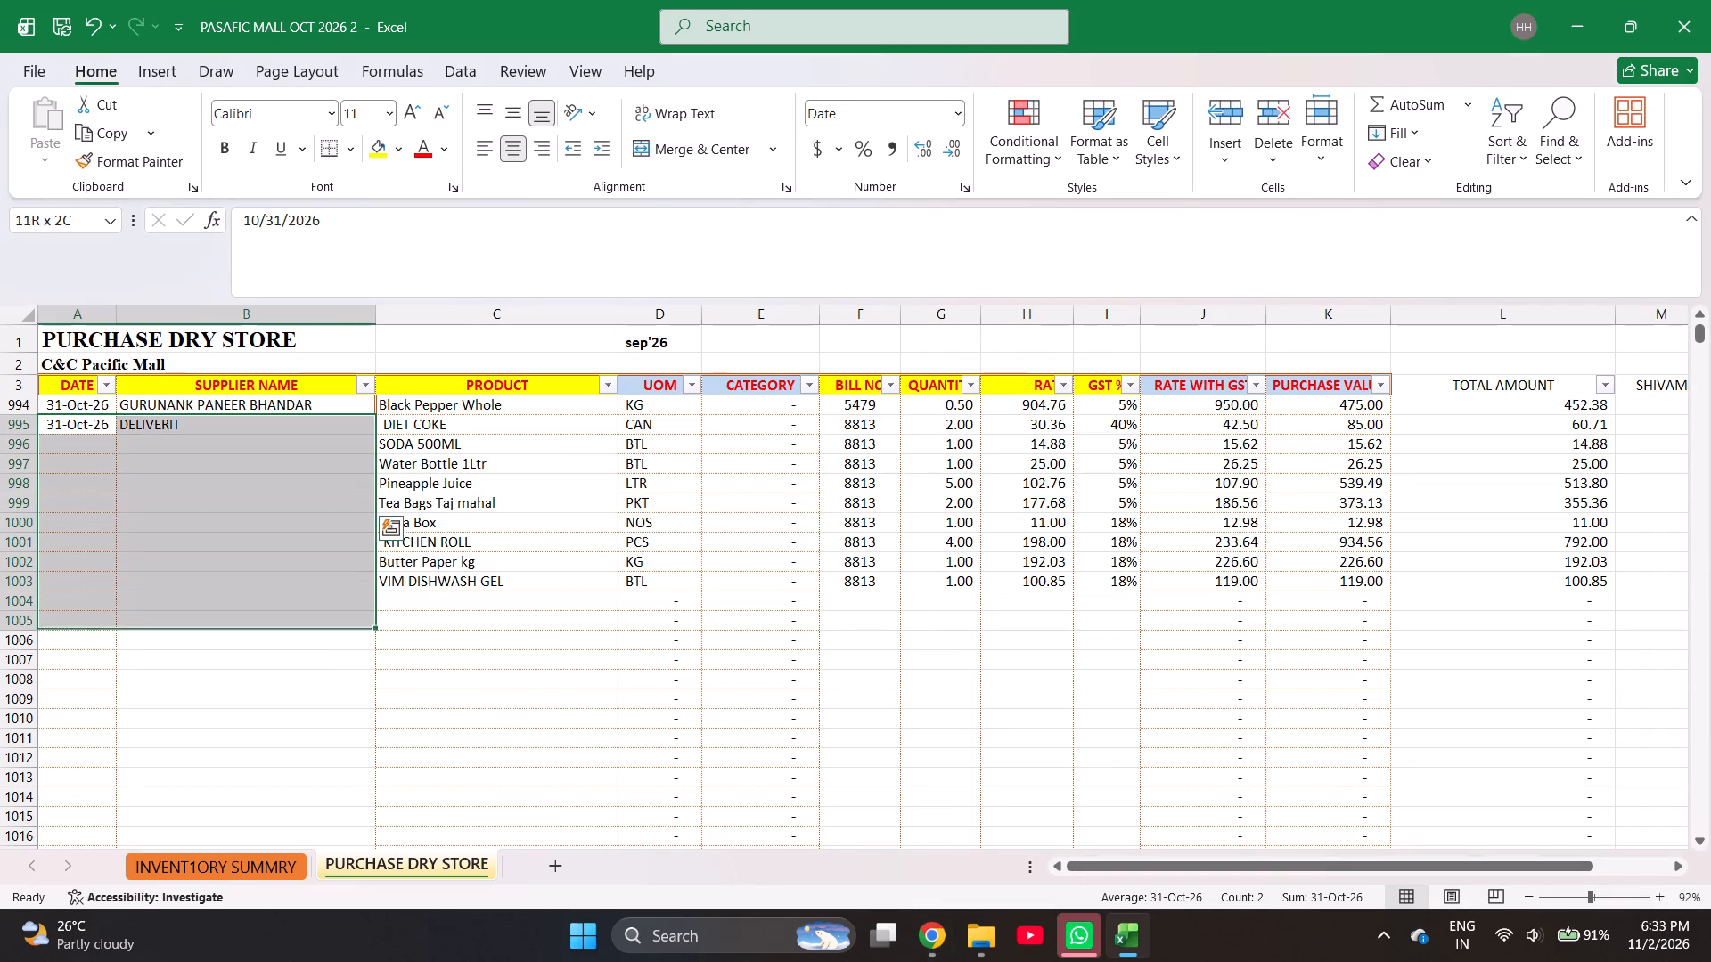
key("shift+Up")
key("shift+Up")
key("ctrl+d")
Compare the sum of the DELIVERIT purchase values in rows 995 to 1003 with the invoice total, and check the item quantities.
key("ctrl+Right")
key("Left")
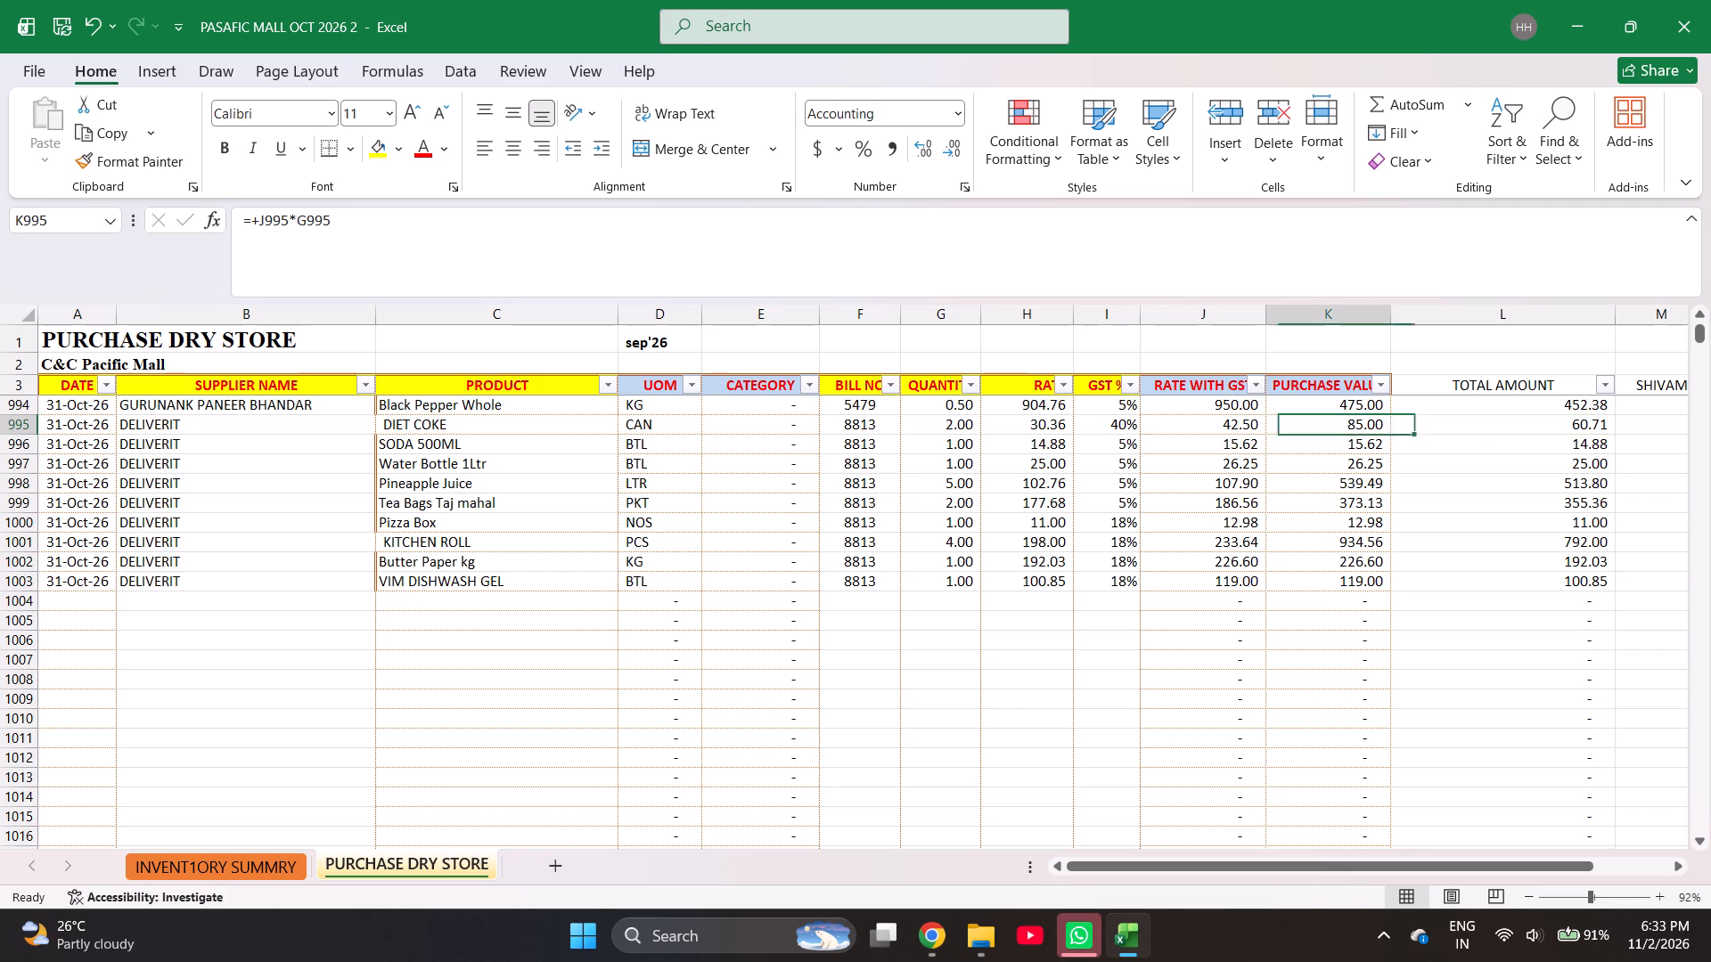
key("shift+Down")
key("shift+Down")
key("shift+Down")
key("shift+Down")
key("shift+Down")
key("shift+Down")
key("shift+Down")
key("shift+Down")
key("alt+Tab")
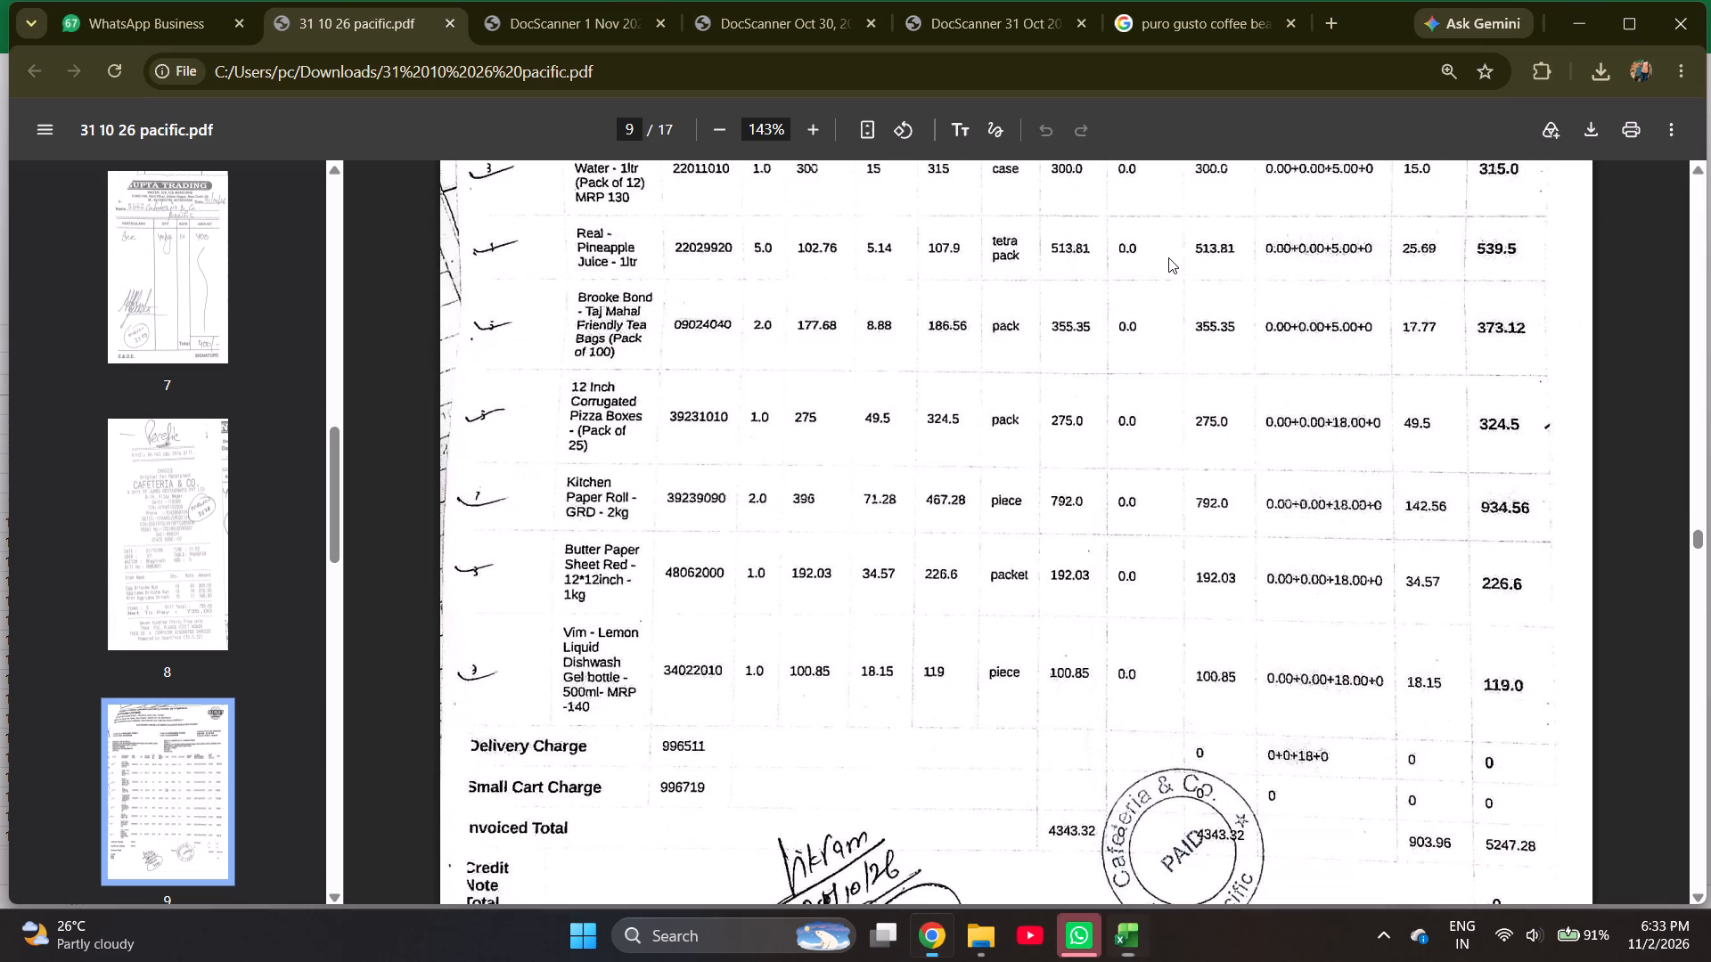
scroll(1168, 257, "down", 1)
key("alt+Tab")
key("alt+Tab")
scroll(1168, 257, "up", 1)
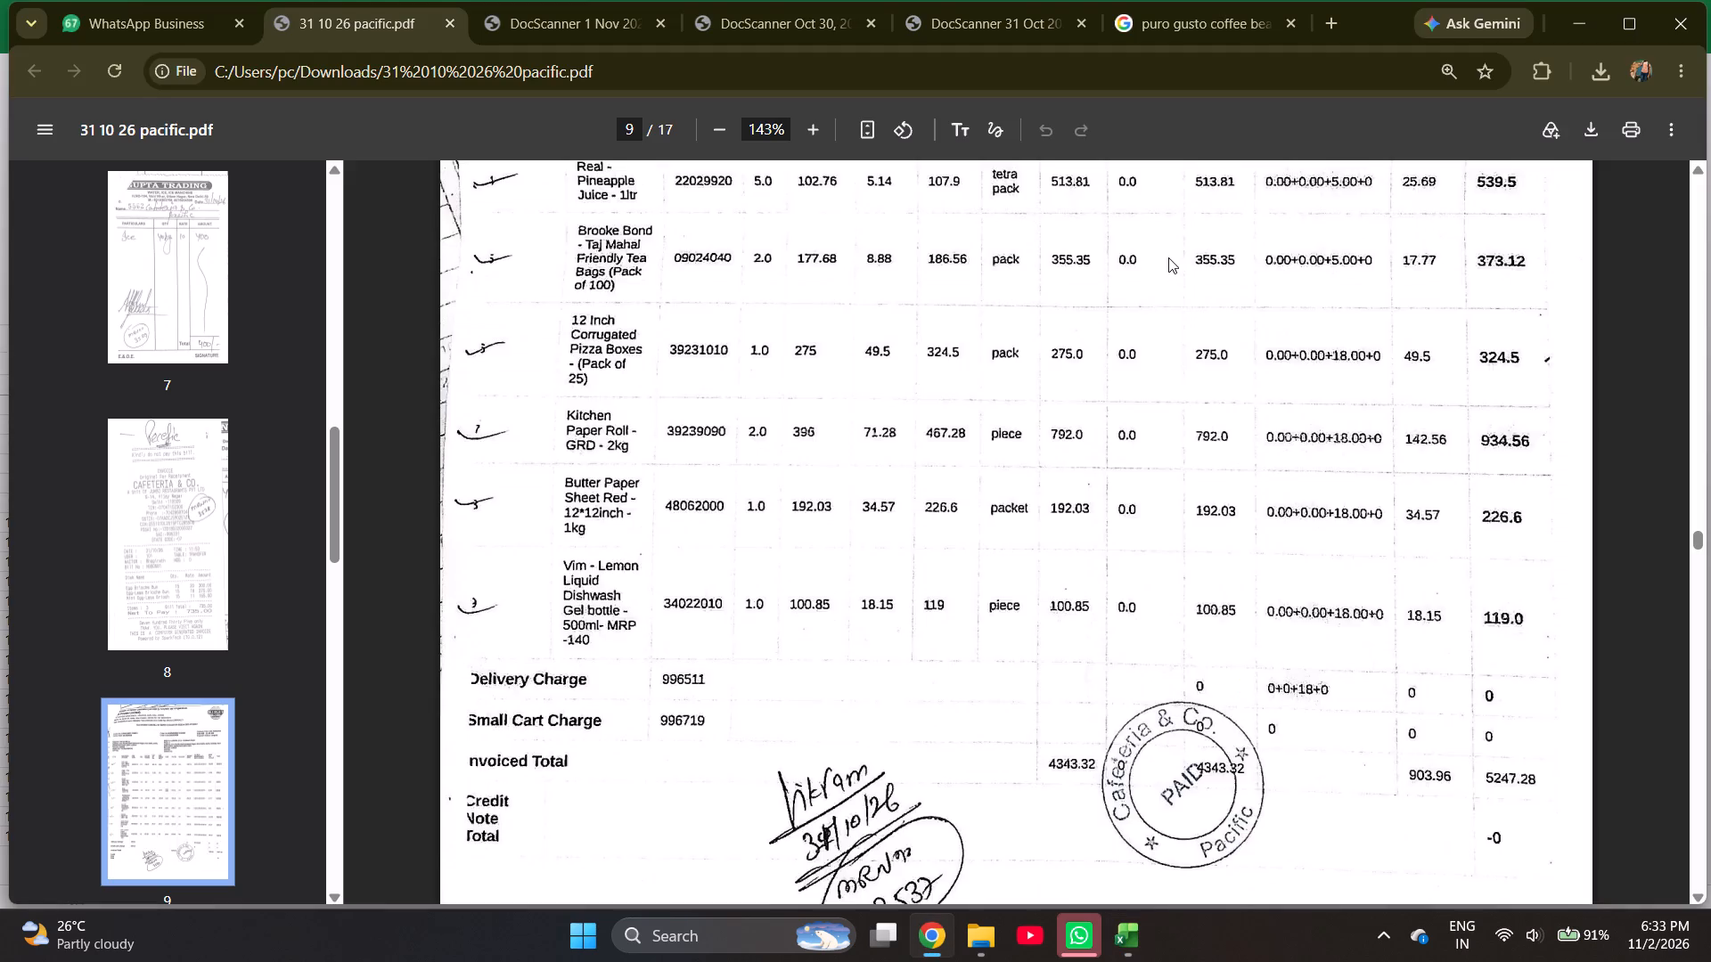
scroll(1168, 257, "up", 3)
key("alt+Tab")
scroll(1168, 257, "up", 1)
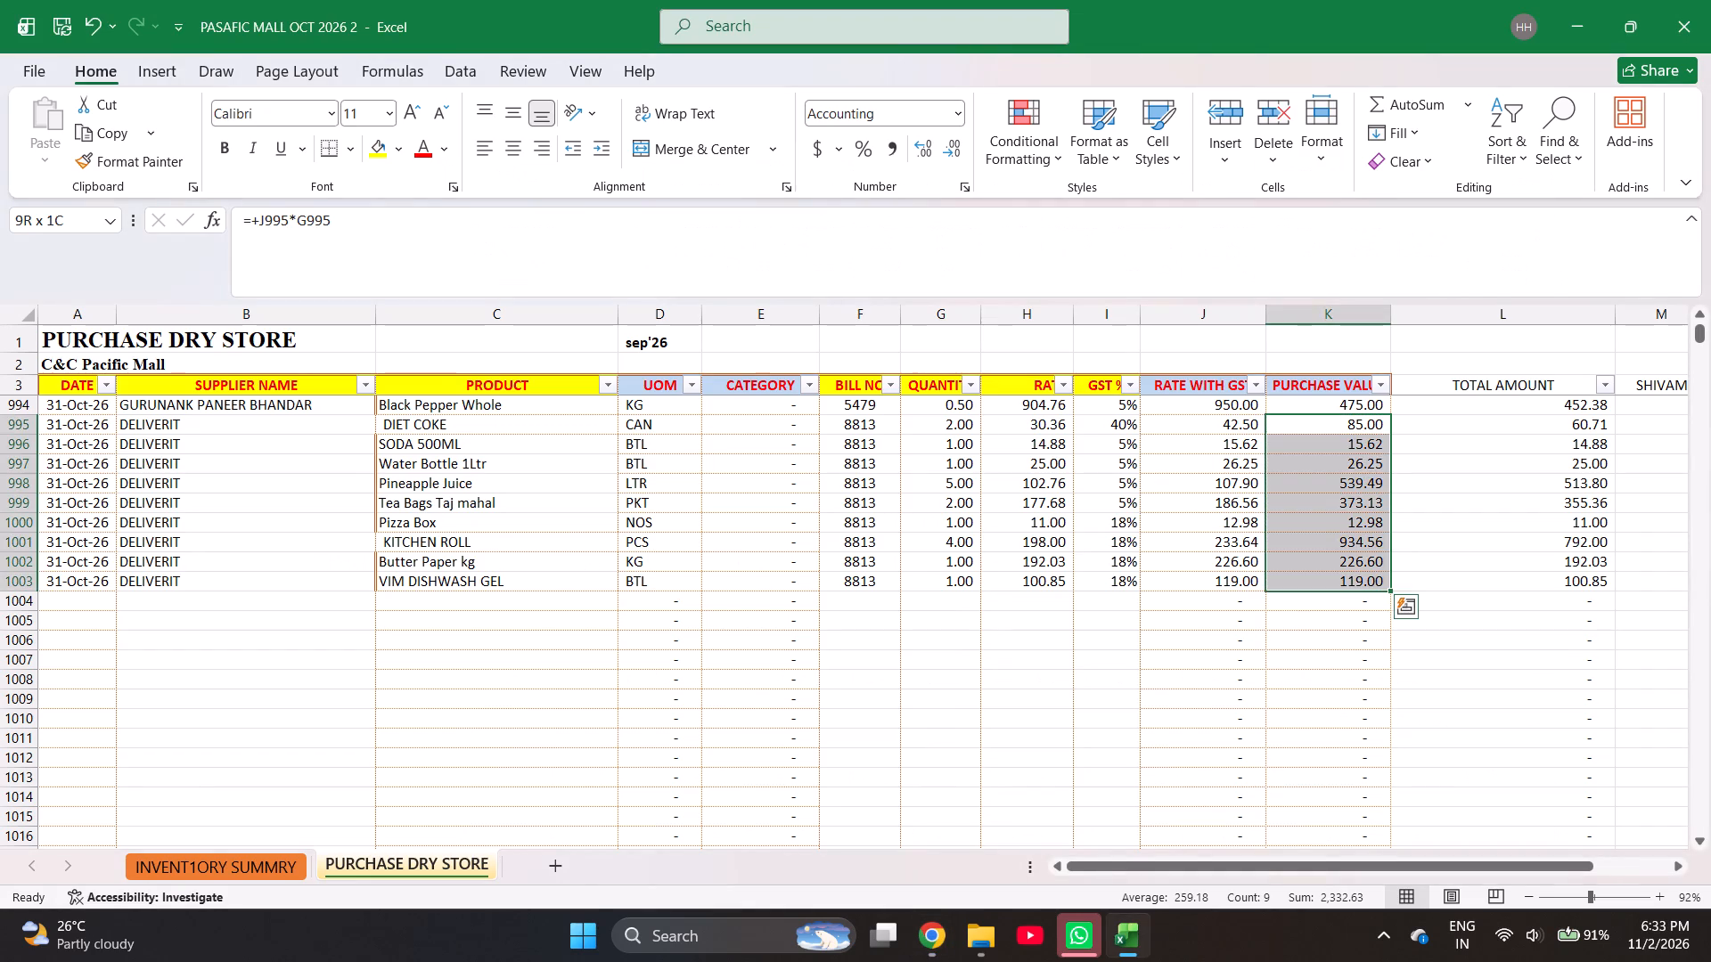
scroll(1168, 257, "up", 1)
key("alt+Tab")
scroll(1168, 257, "up", 2)
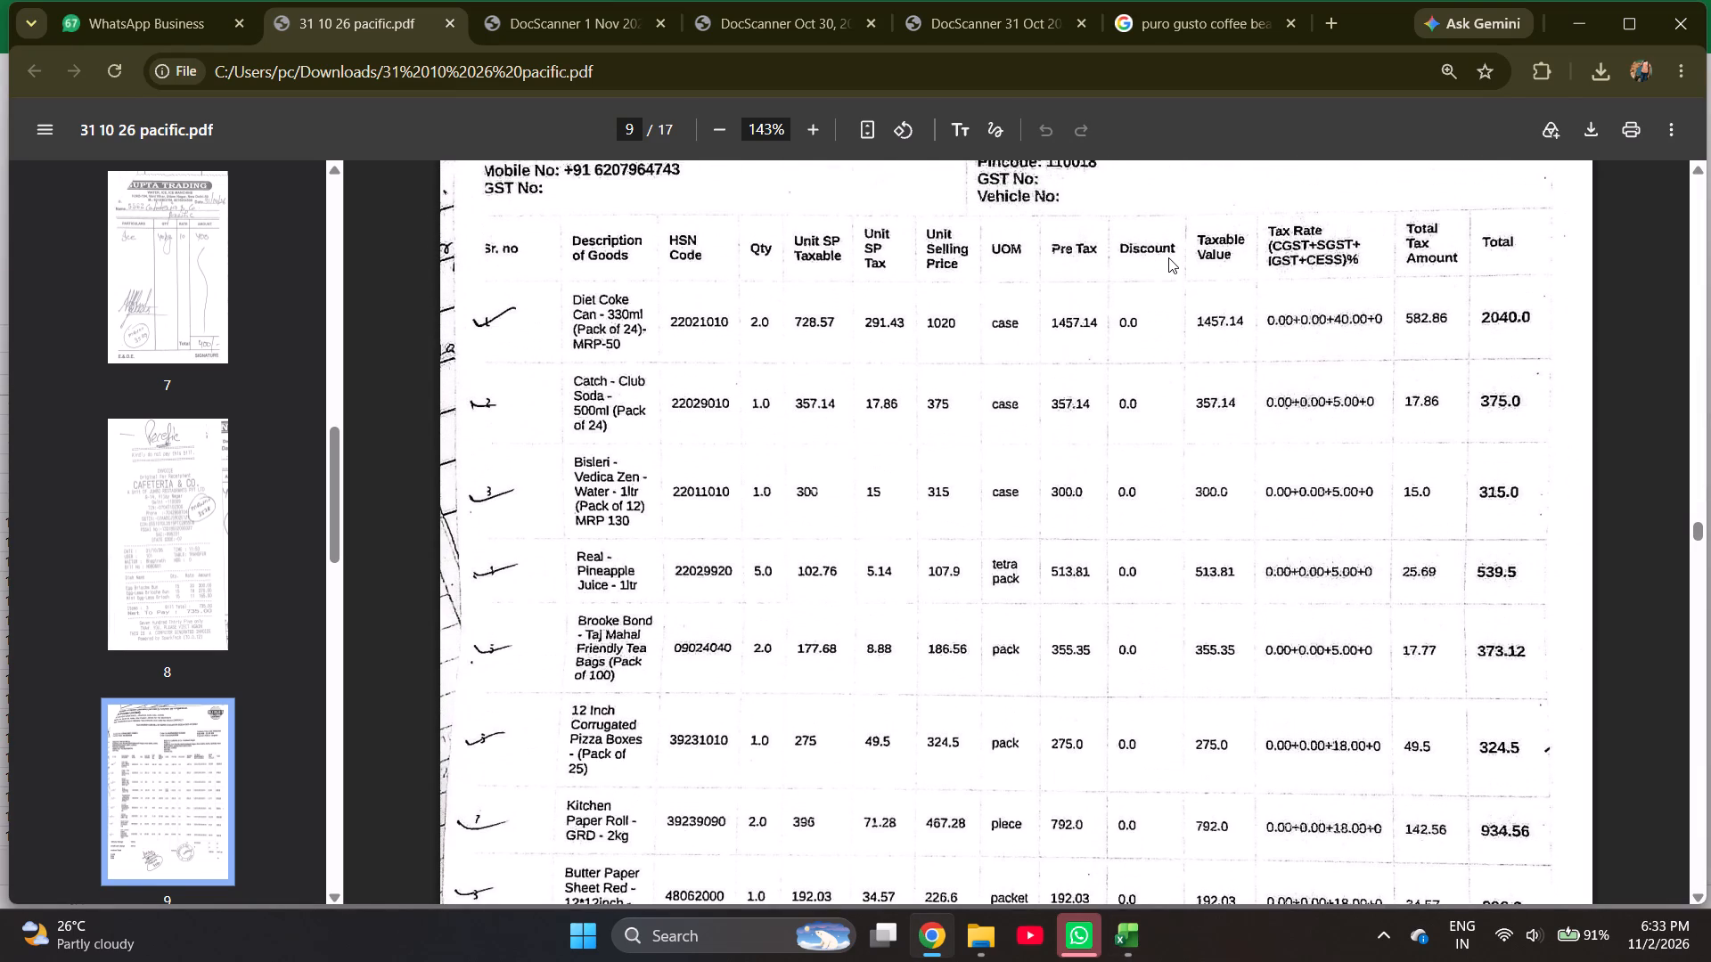
key("alt+Tab")
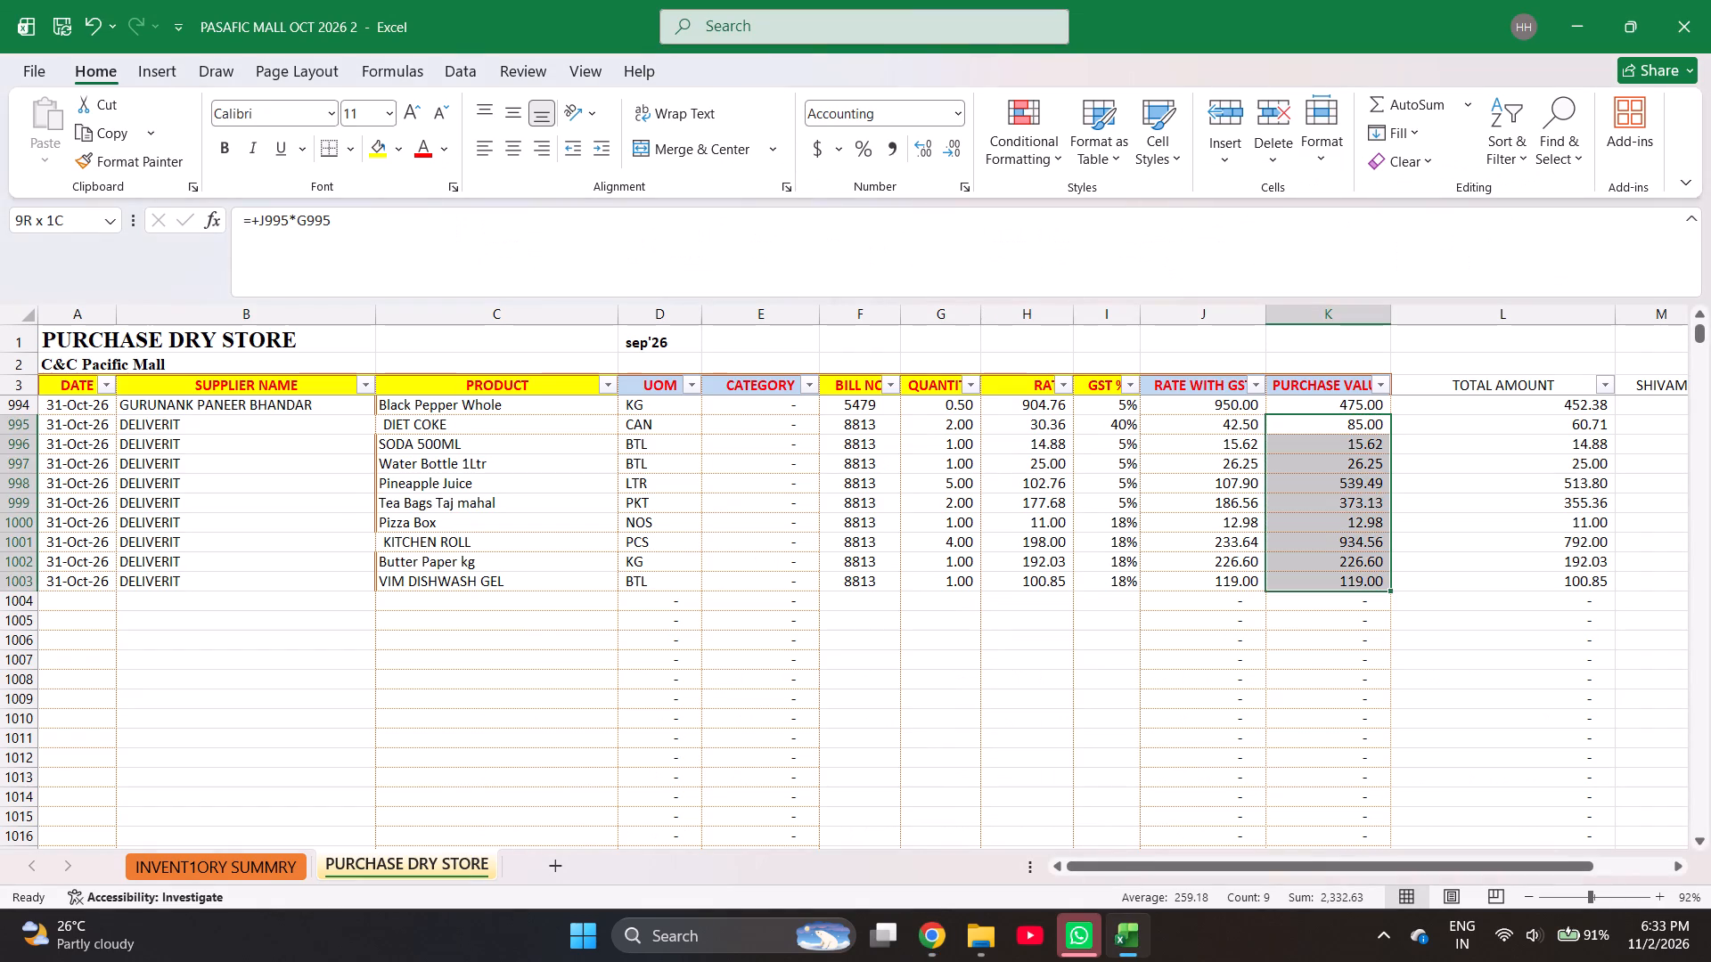
key("alt+Tab")
key("alt+Tab")
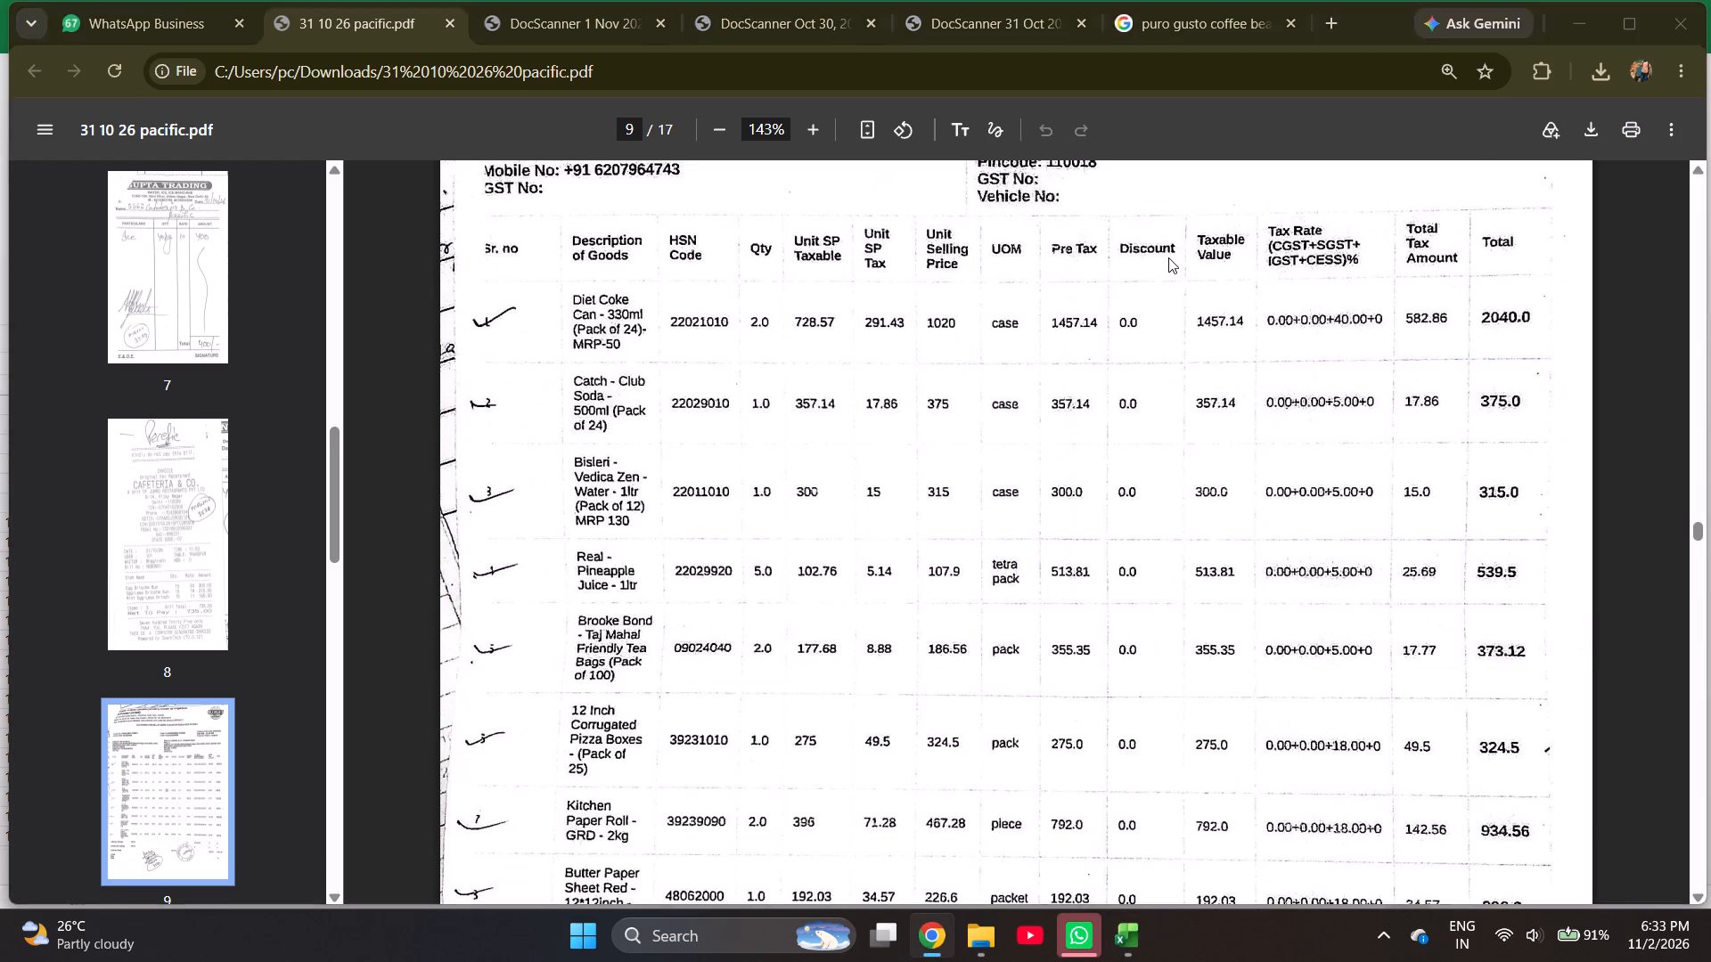
Set the DIET COKE quantity in row 995 to the formula =2*24 for the two cases.
key("Left")
key("Left")
key("Left")
key("Left")
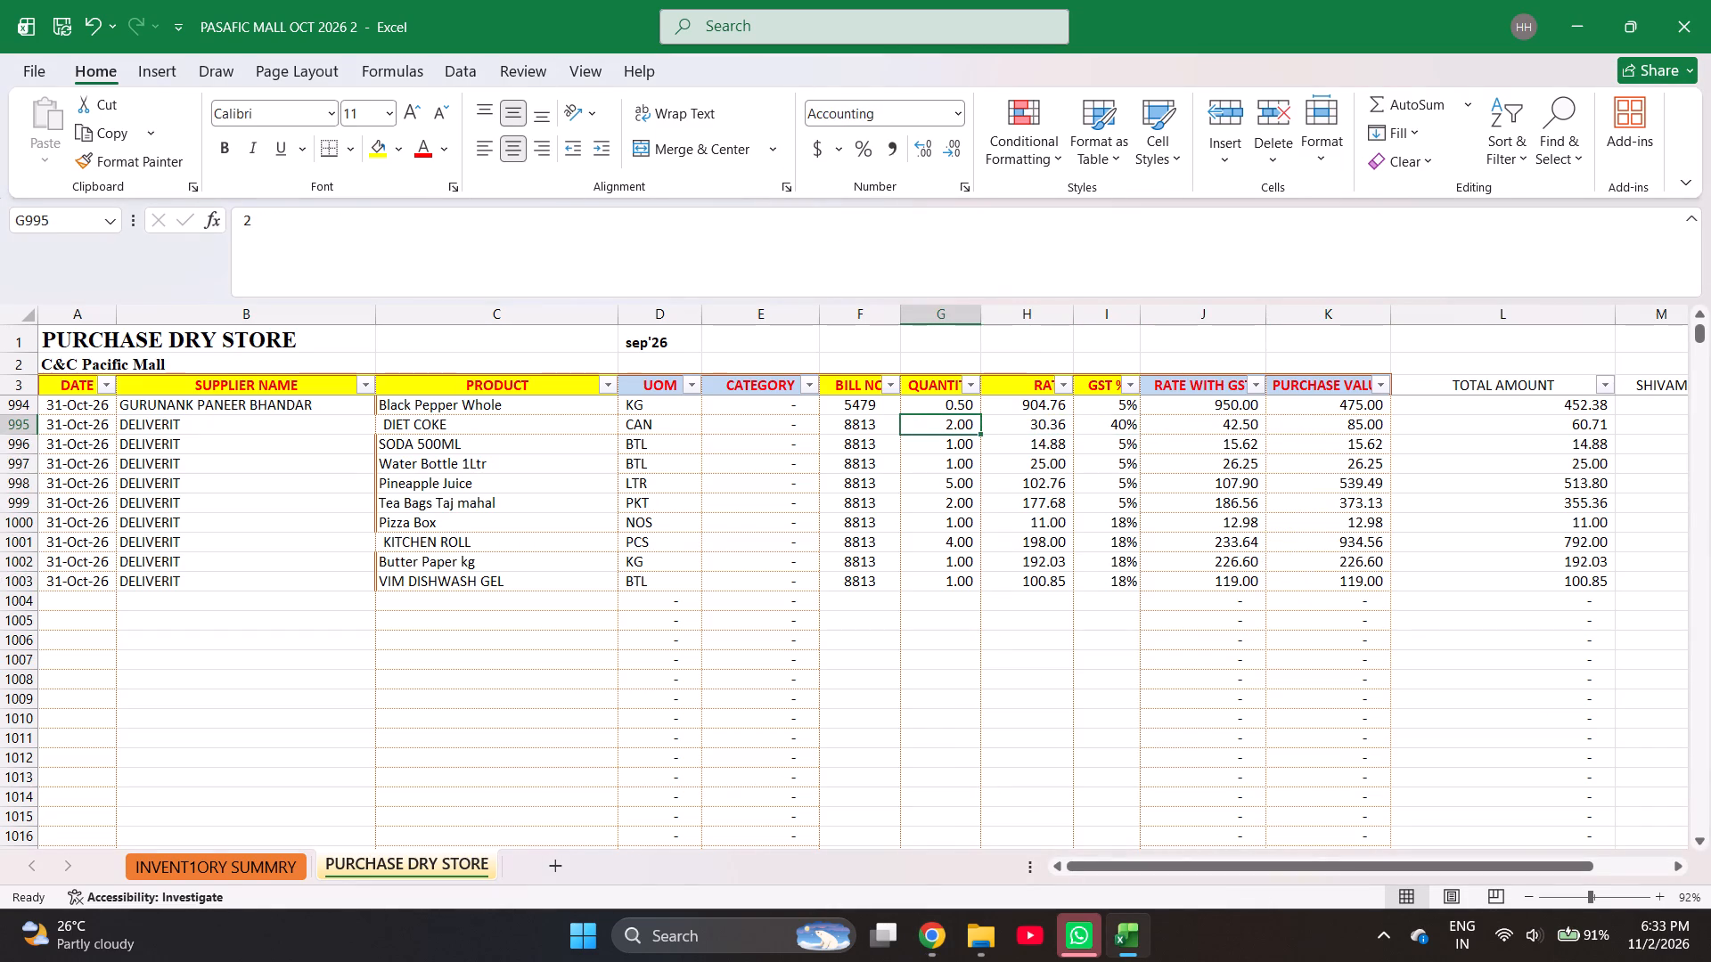
type("=2*24")
key("Return")
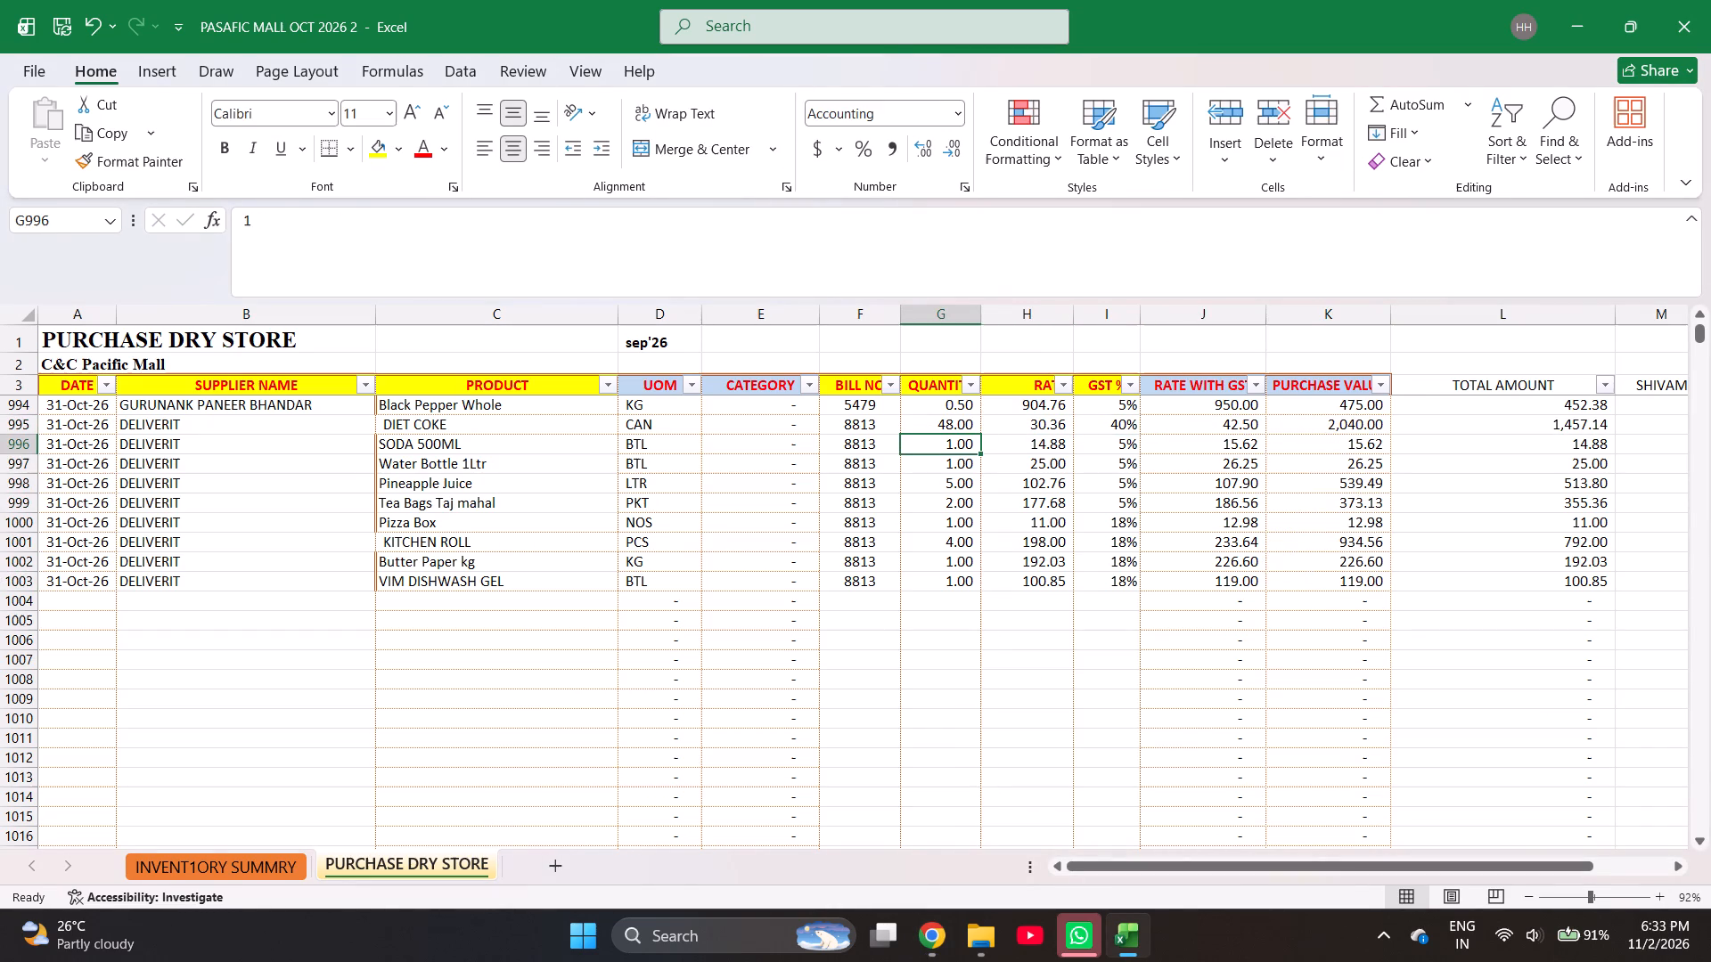
Set the quantities from the invoice pack sizes to 24 for SODA 500ML and 12 for Water Bottle 1Ltr.
key("alt+Tab")
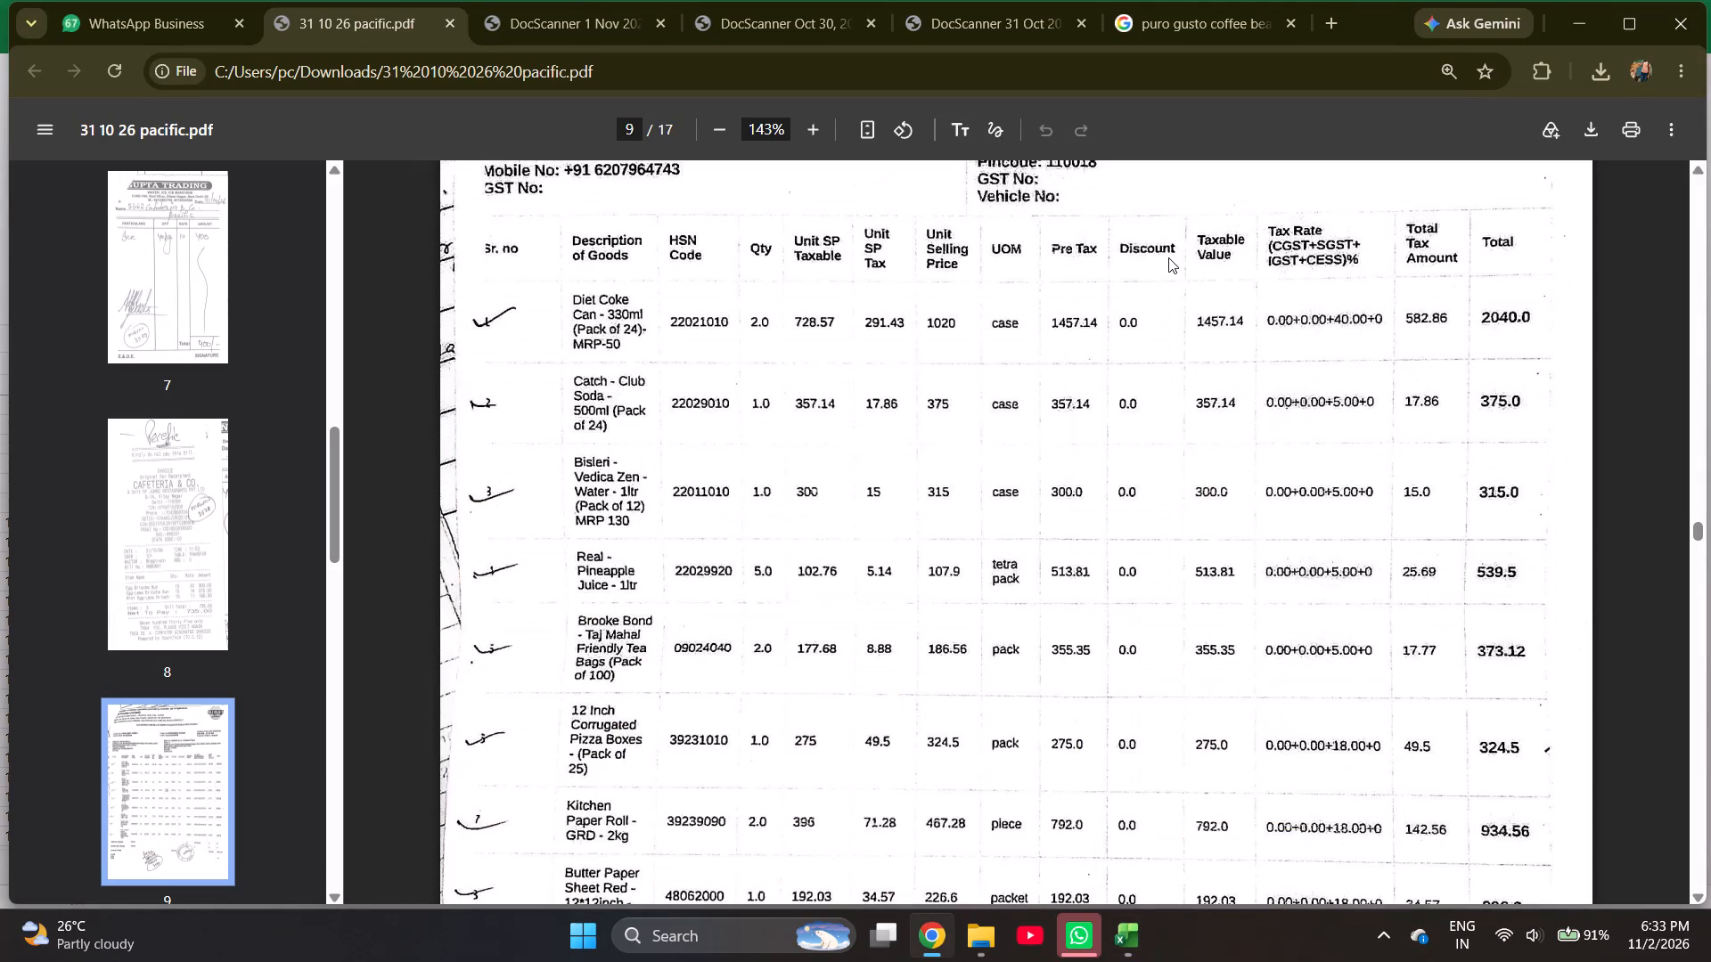
key("alt+Tab")
type("24")
key("Return")
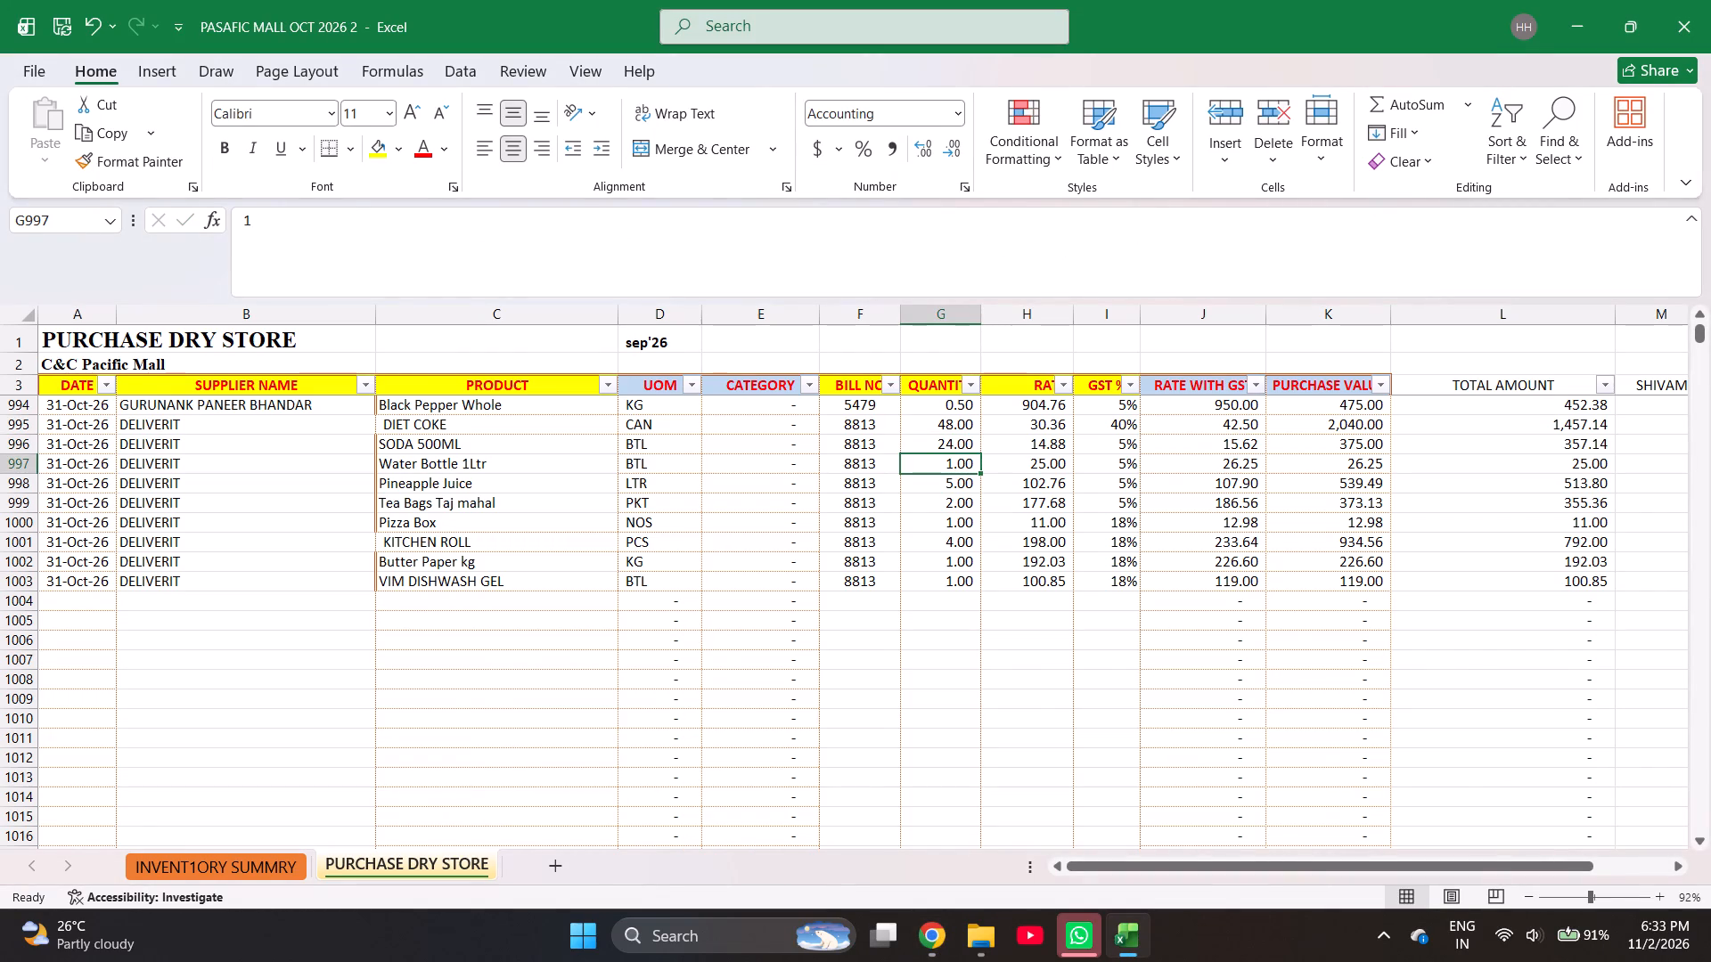
key("alt+Tab")
key("alt+Tab")
type("12")
key("Return")
Set the Pizza Box quantity in row 1000 to 25 from the invoice pack size.
key("alt+Tab")
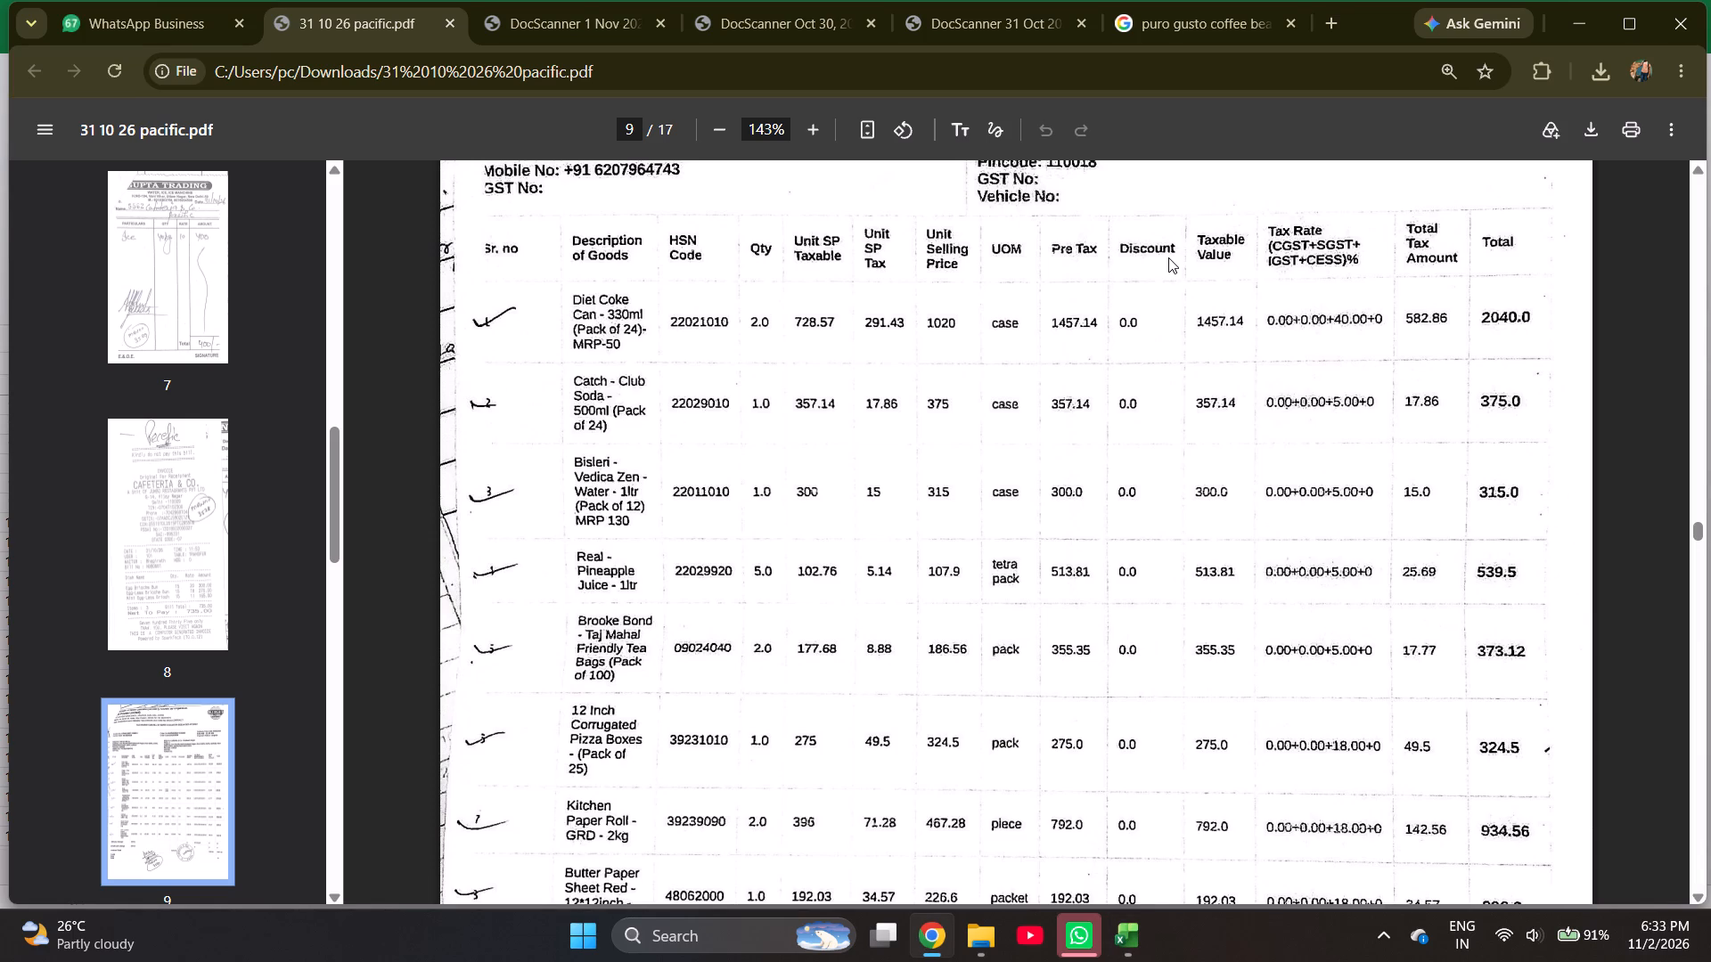
key("alt+Tab")
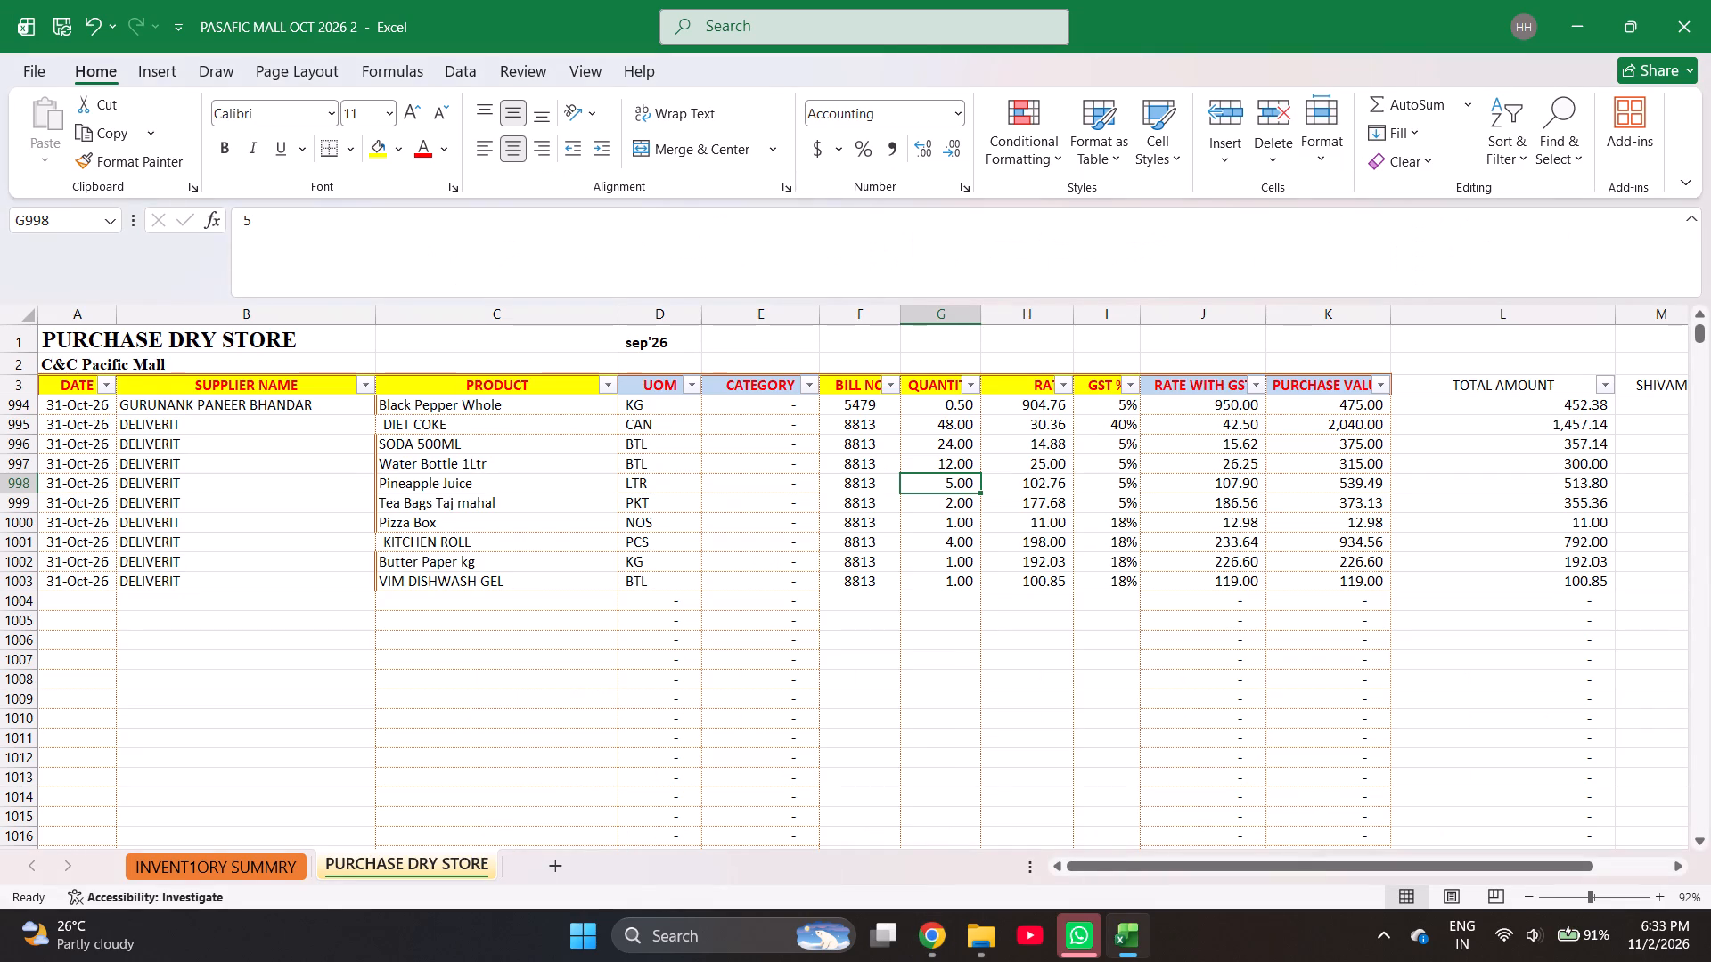
key("Down")
key("Down")
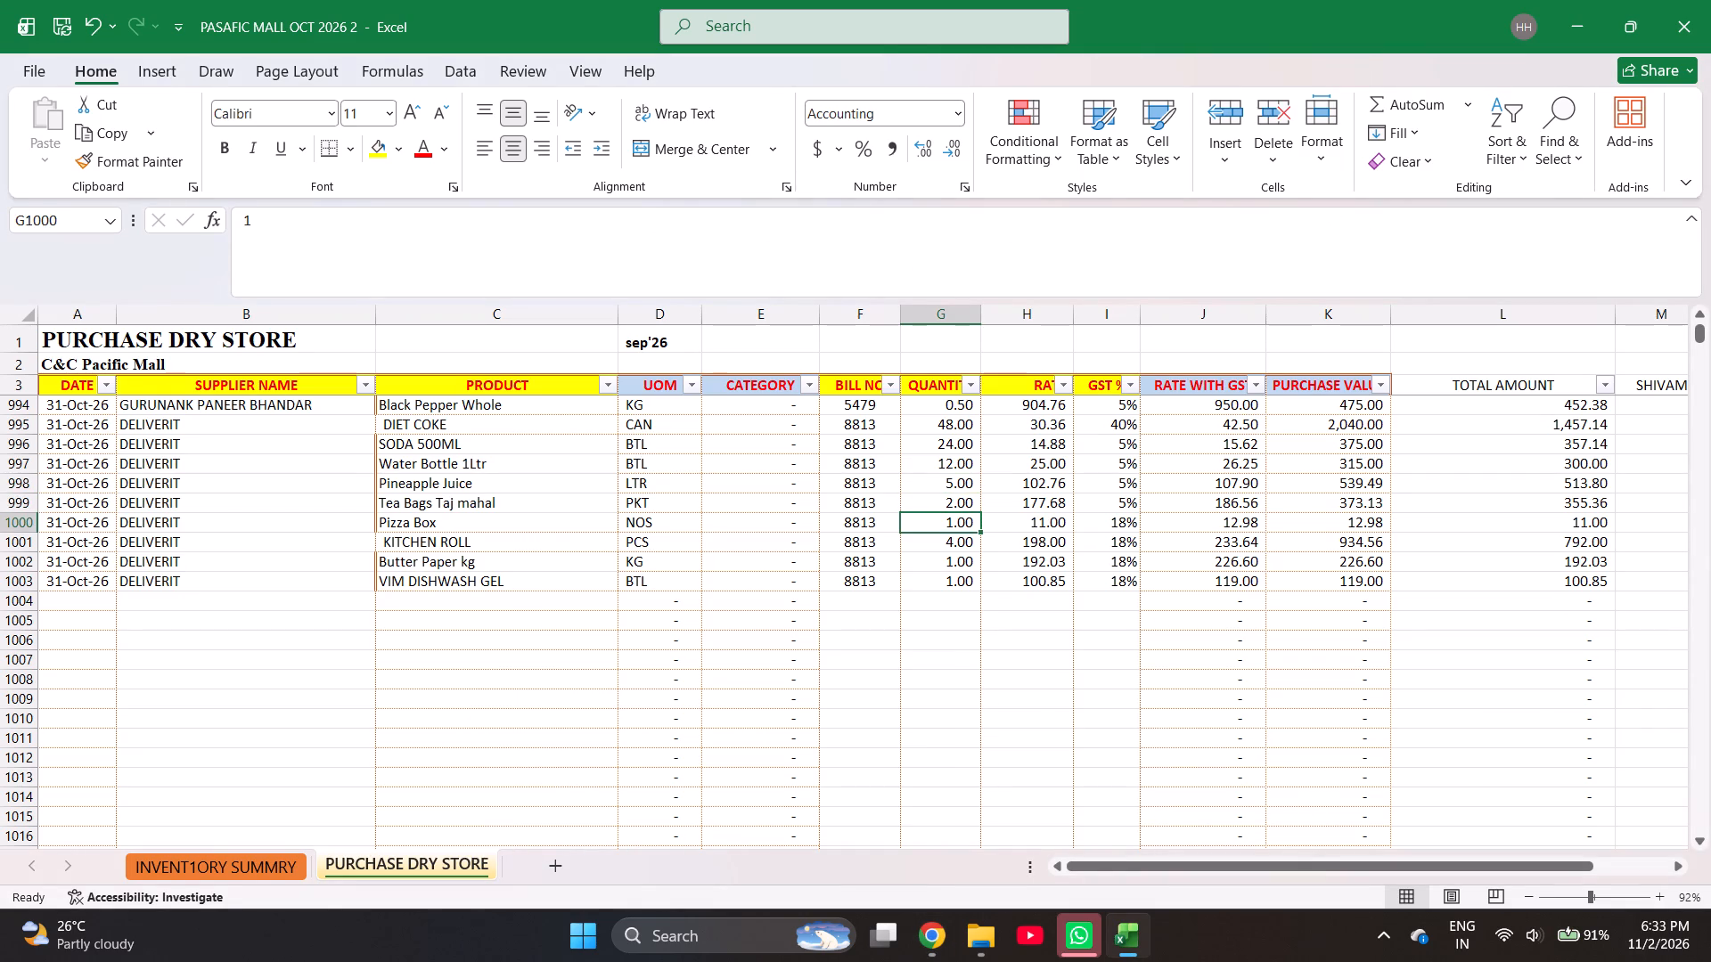
type("25")
key("Return")
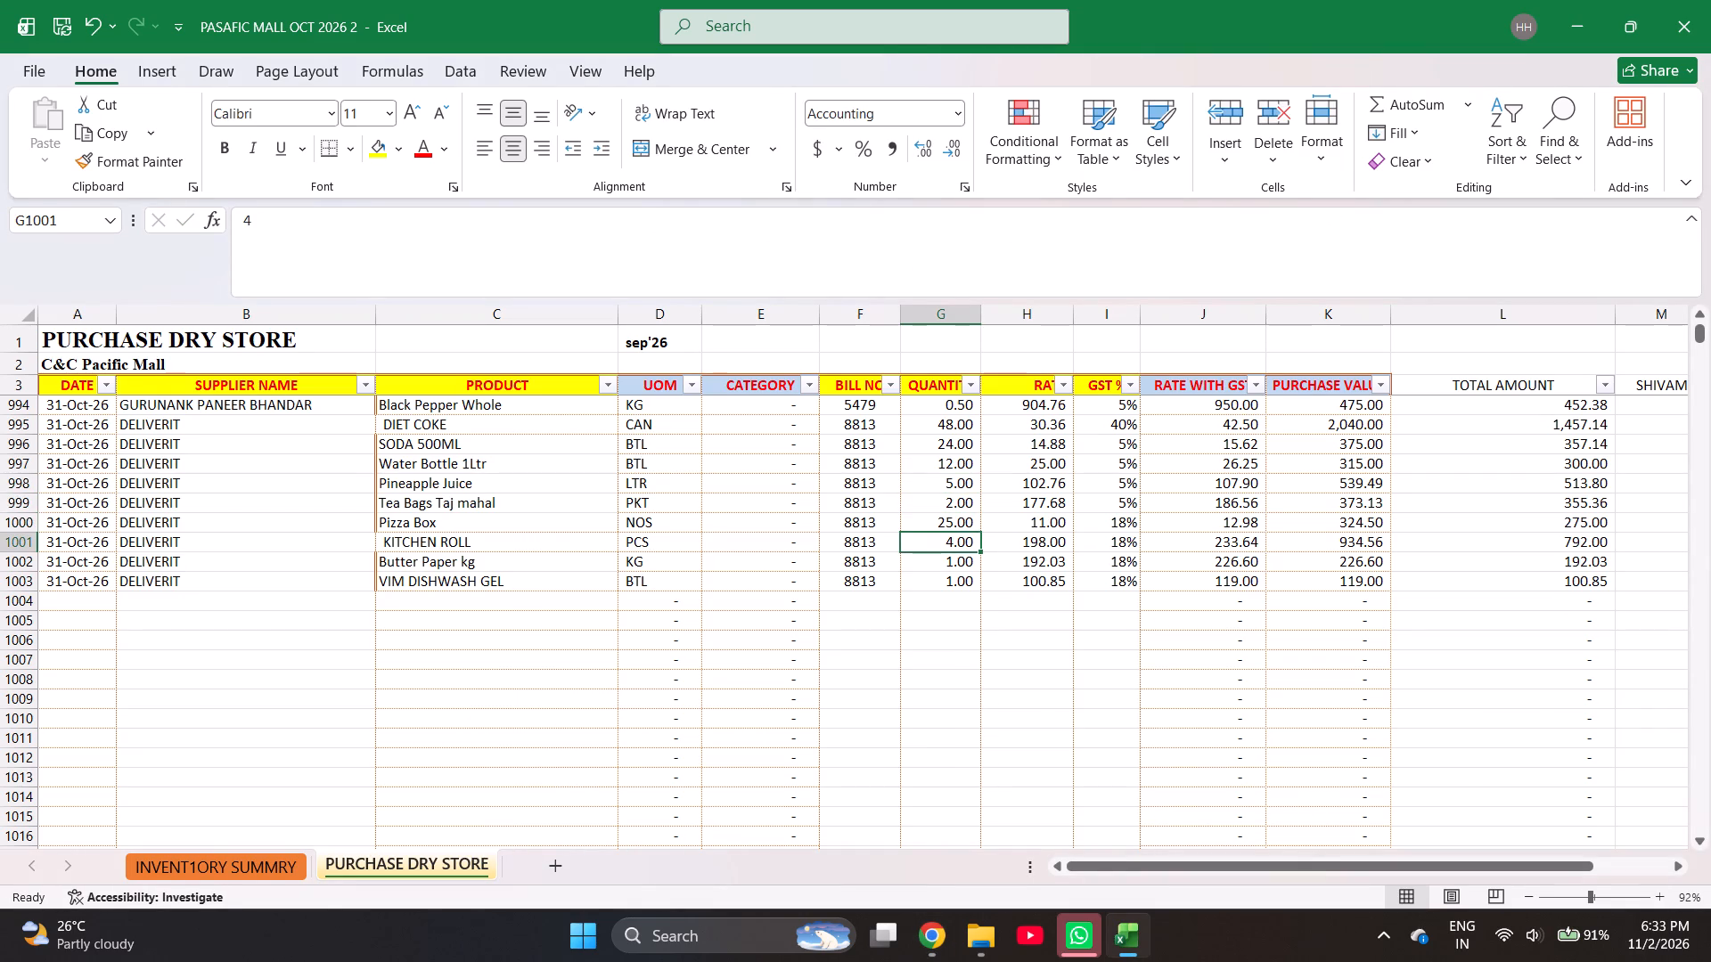
Select the DELIVERIT purchase values in rows 995 to 1003 to check their sum again.
key("Return")
key("Return")
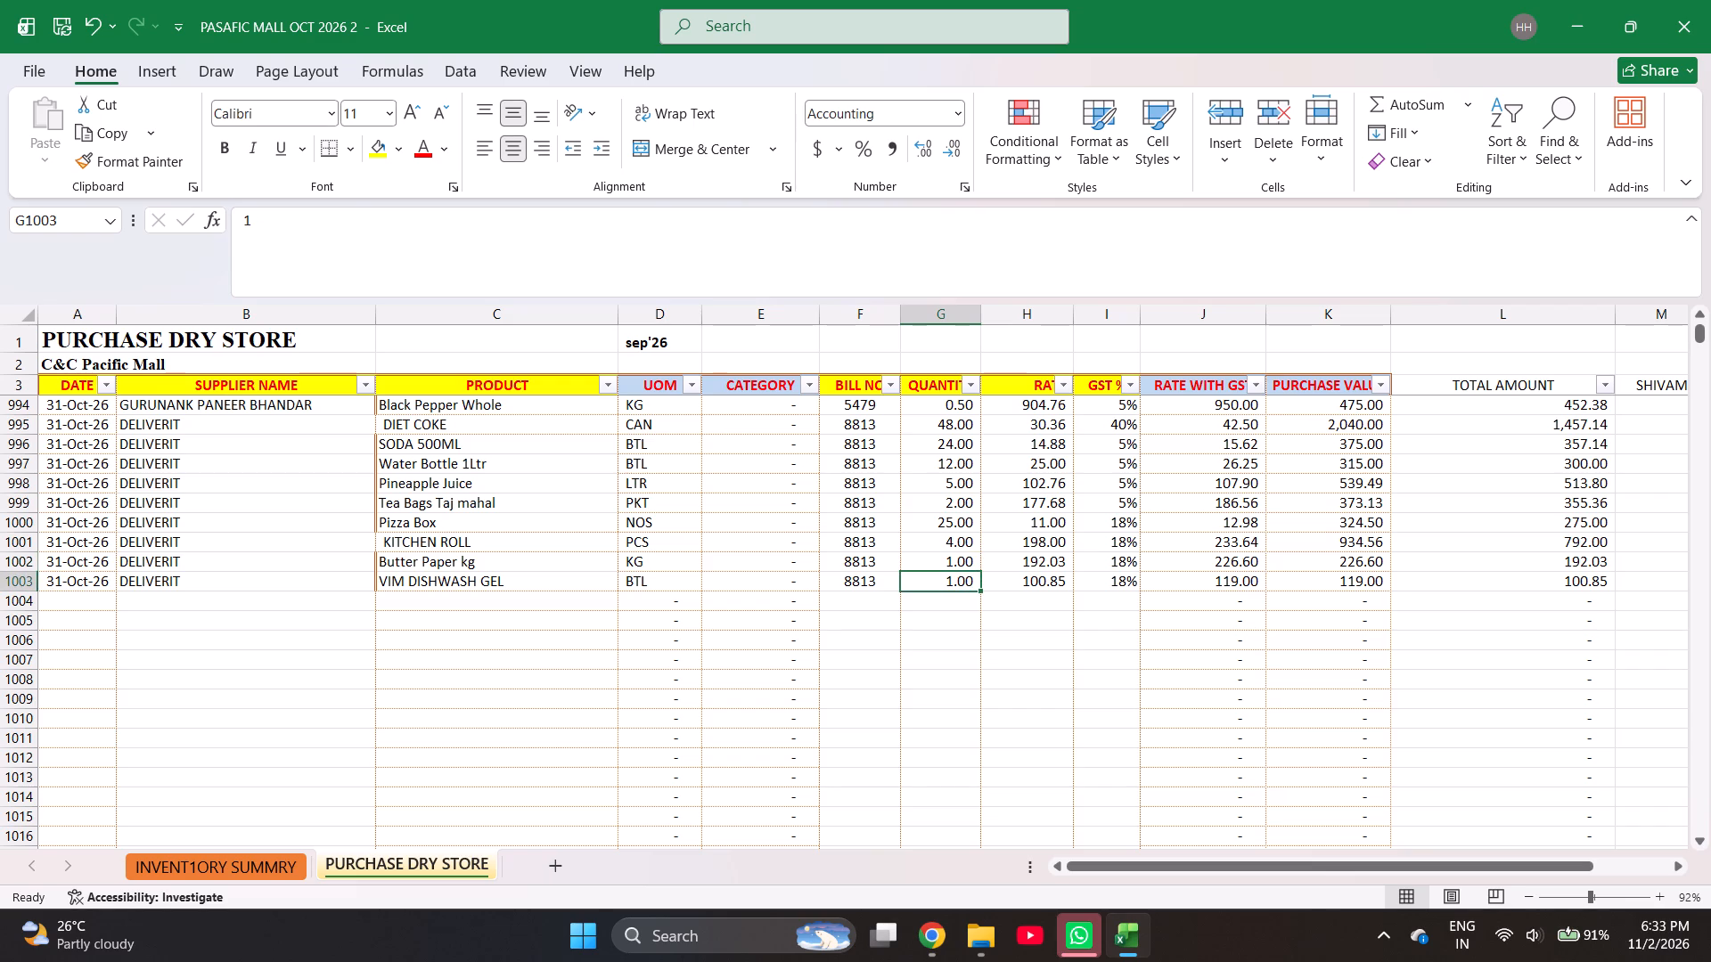
key("Right")
key("Right")
key("Right")
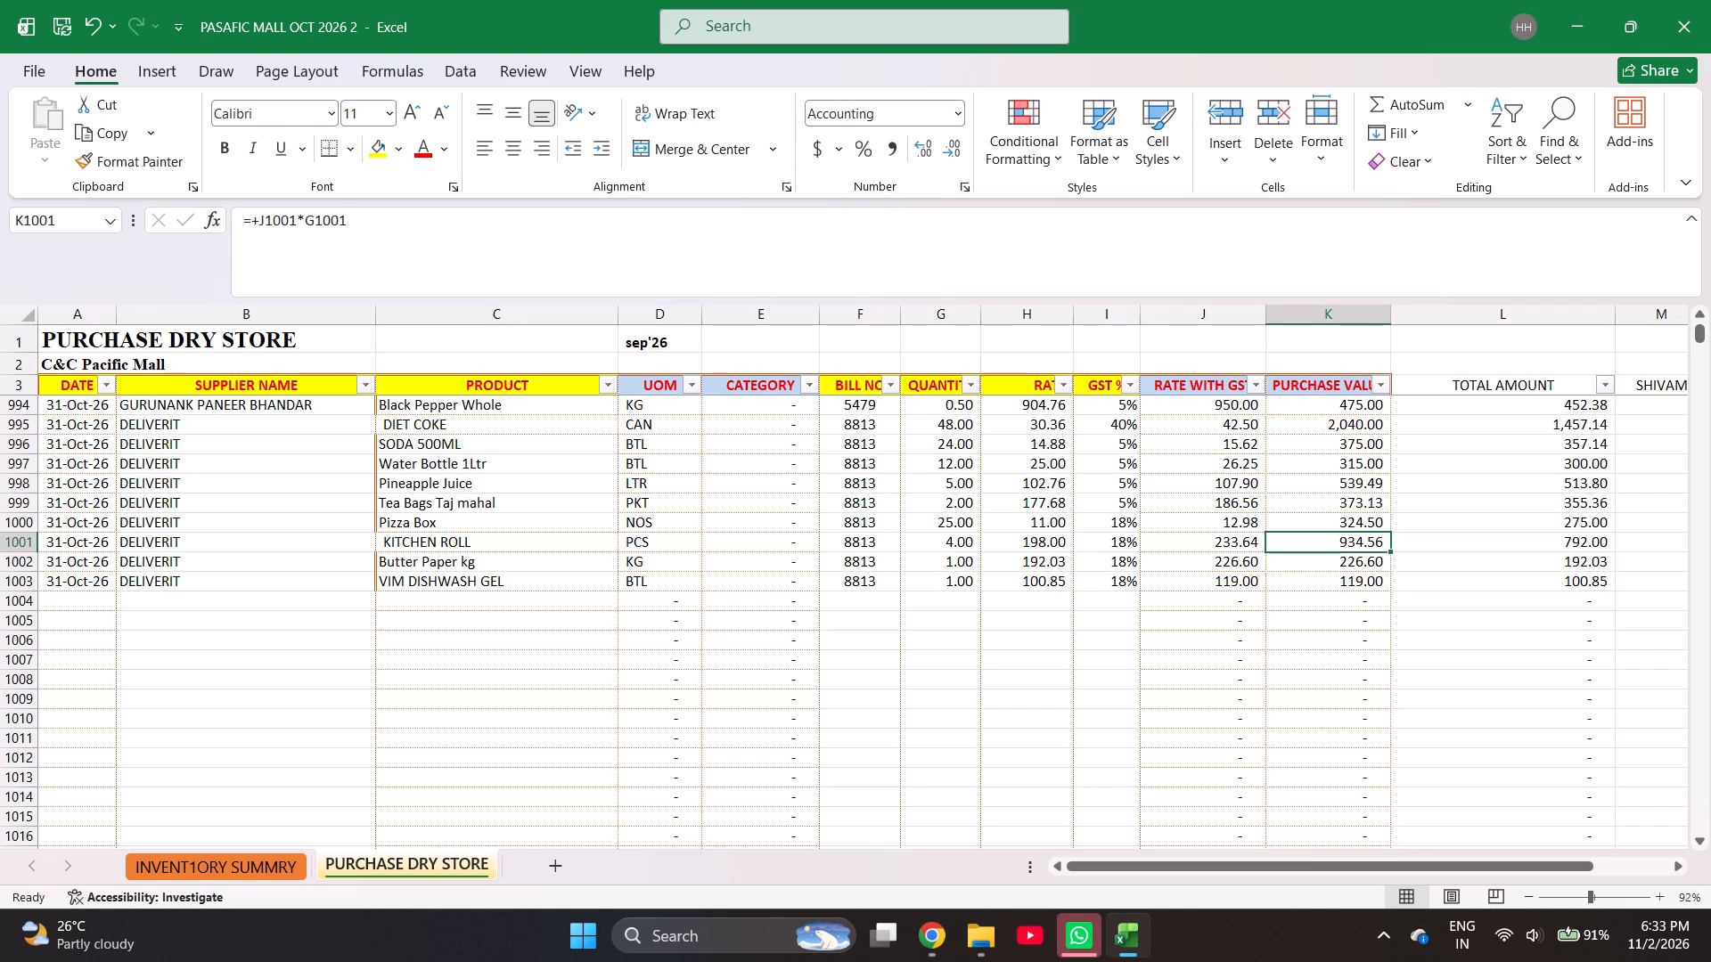
key("Down")
key("Down")
key("shift+Up")
key("shift+Up")
key("shift+Up")
key("shift+Up")
key("shift+Up")
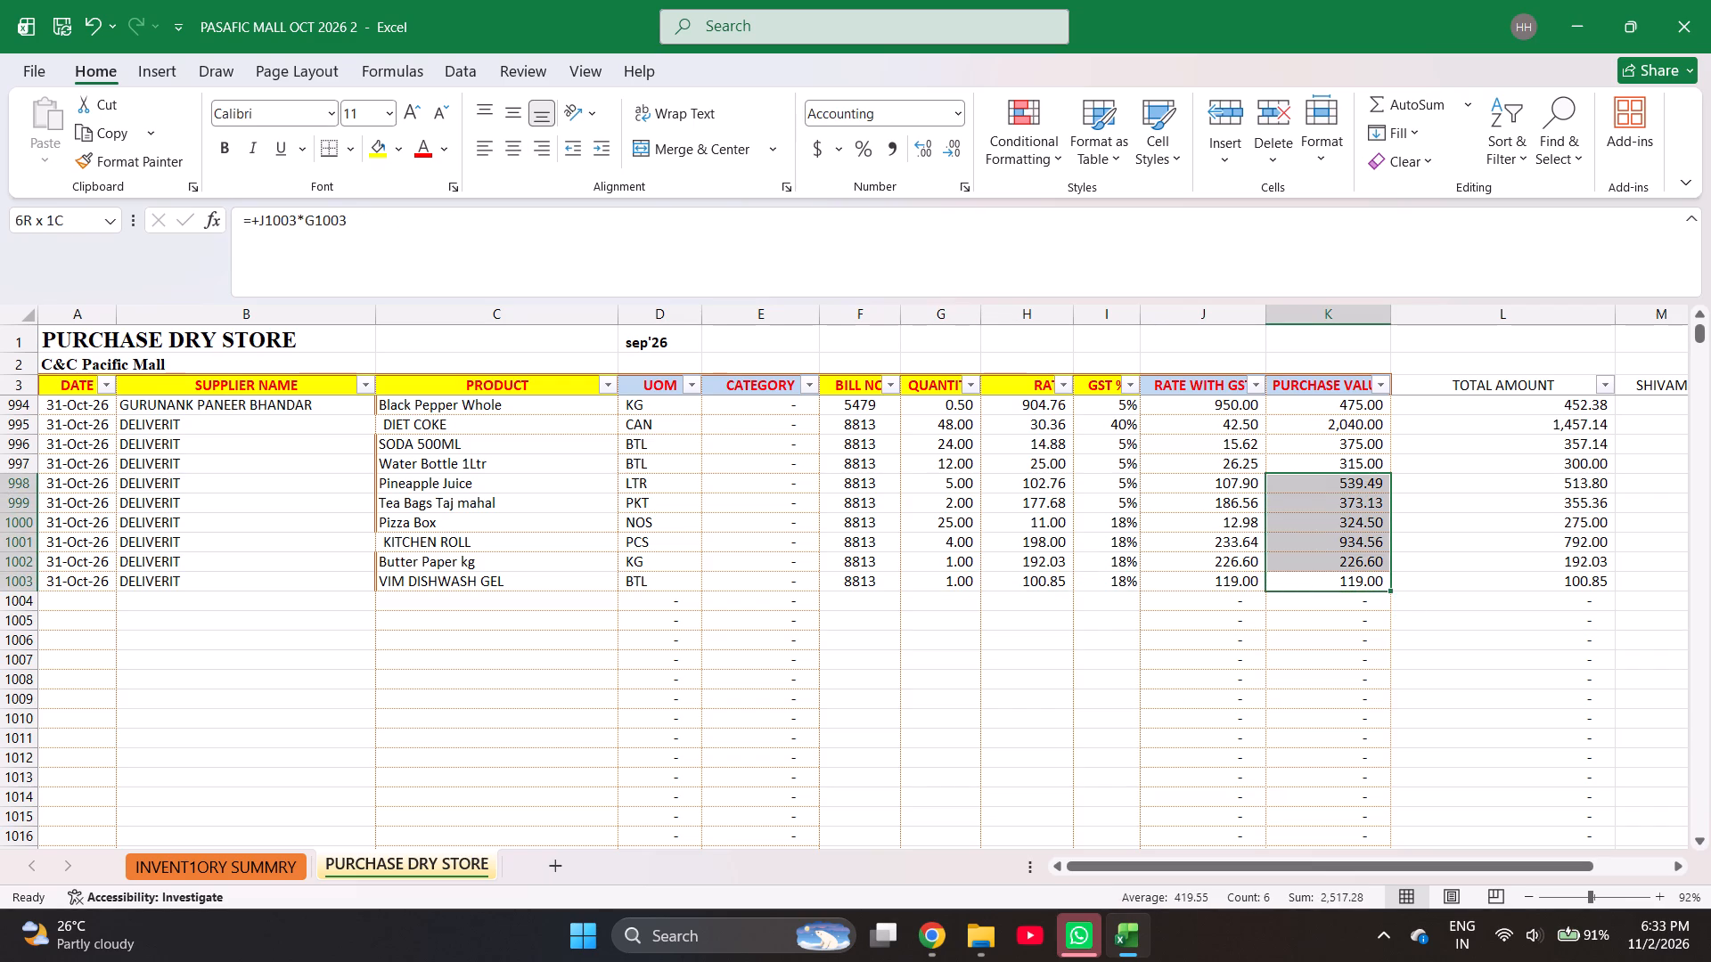
key("shift+Up")
key("shift+Up")
key("shift+Up")
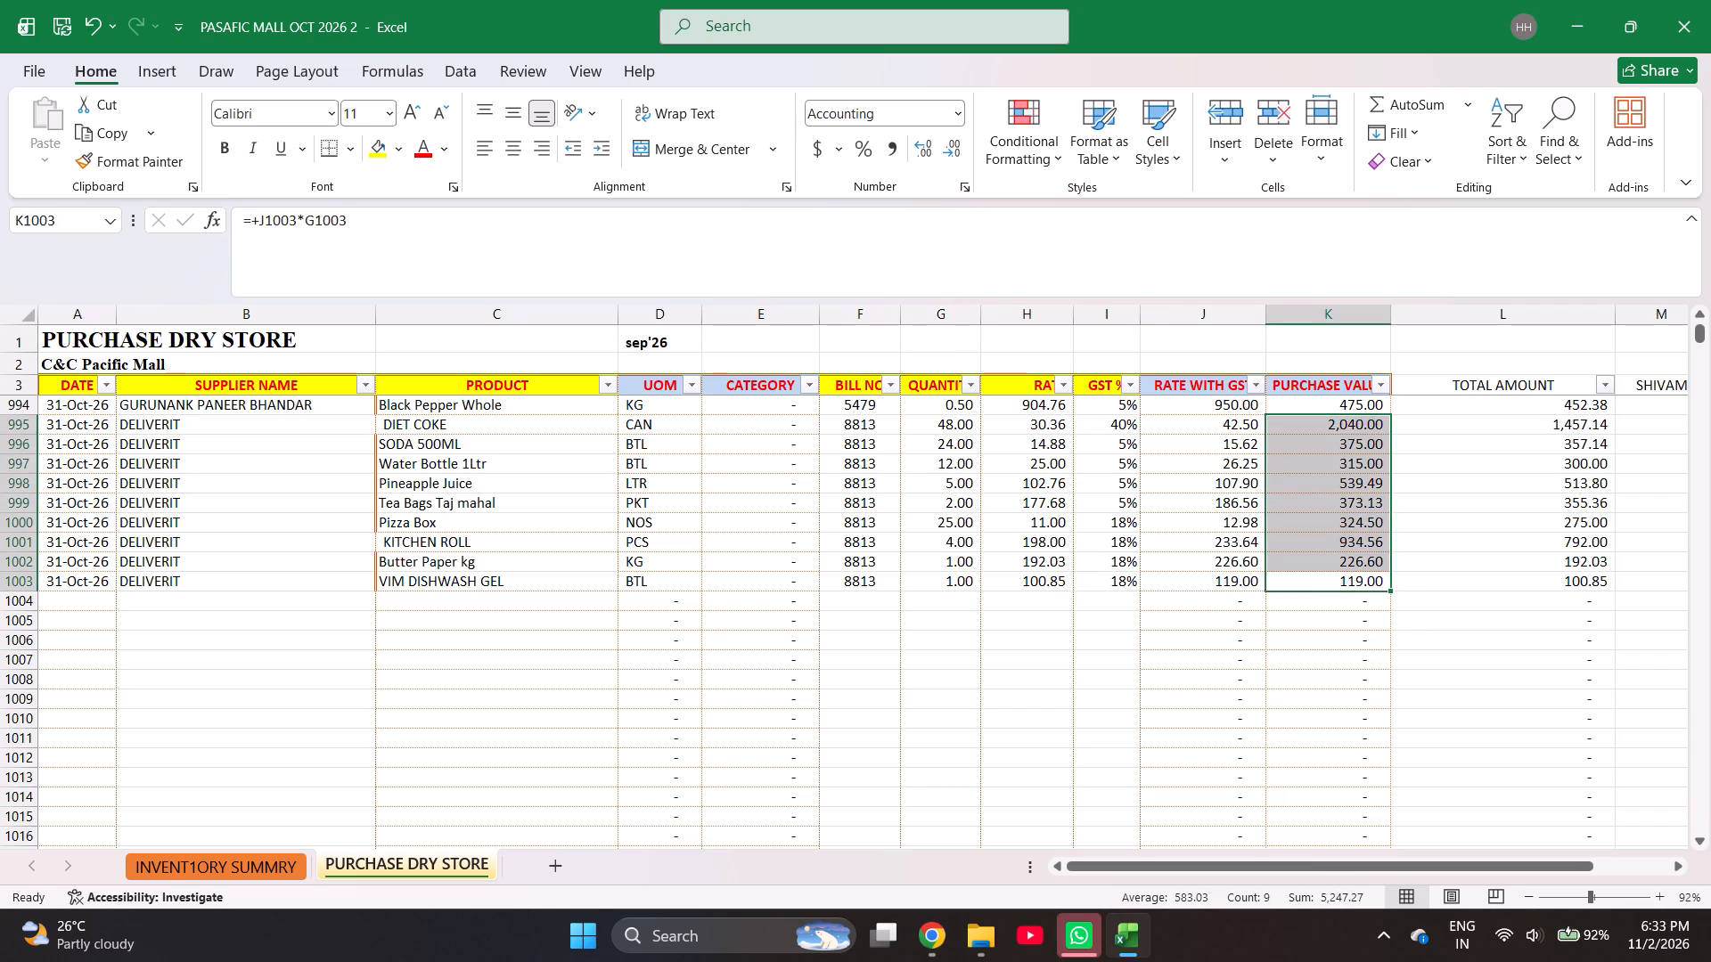
Check the invoiced total on page 9 of the PDF in Chrome against the sum of the DELIVERIT purchase values.
key("alt+Tab")
scroll(1168, 257, "down", 2)
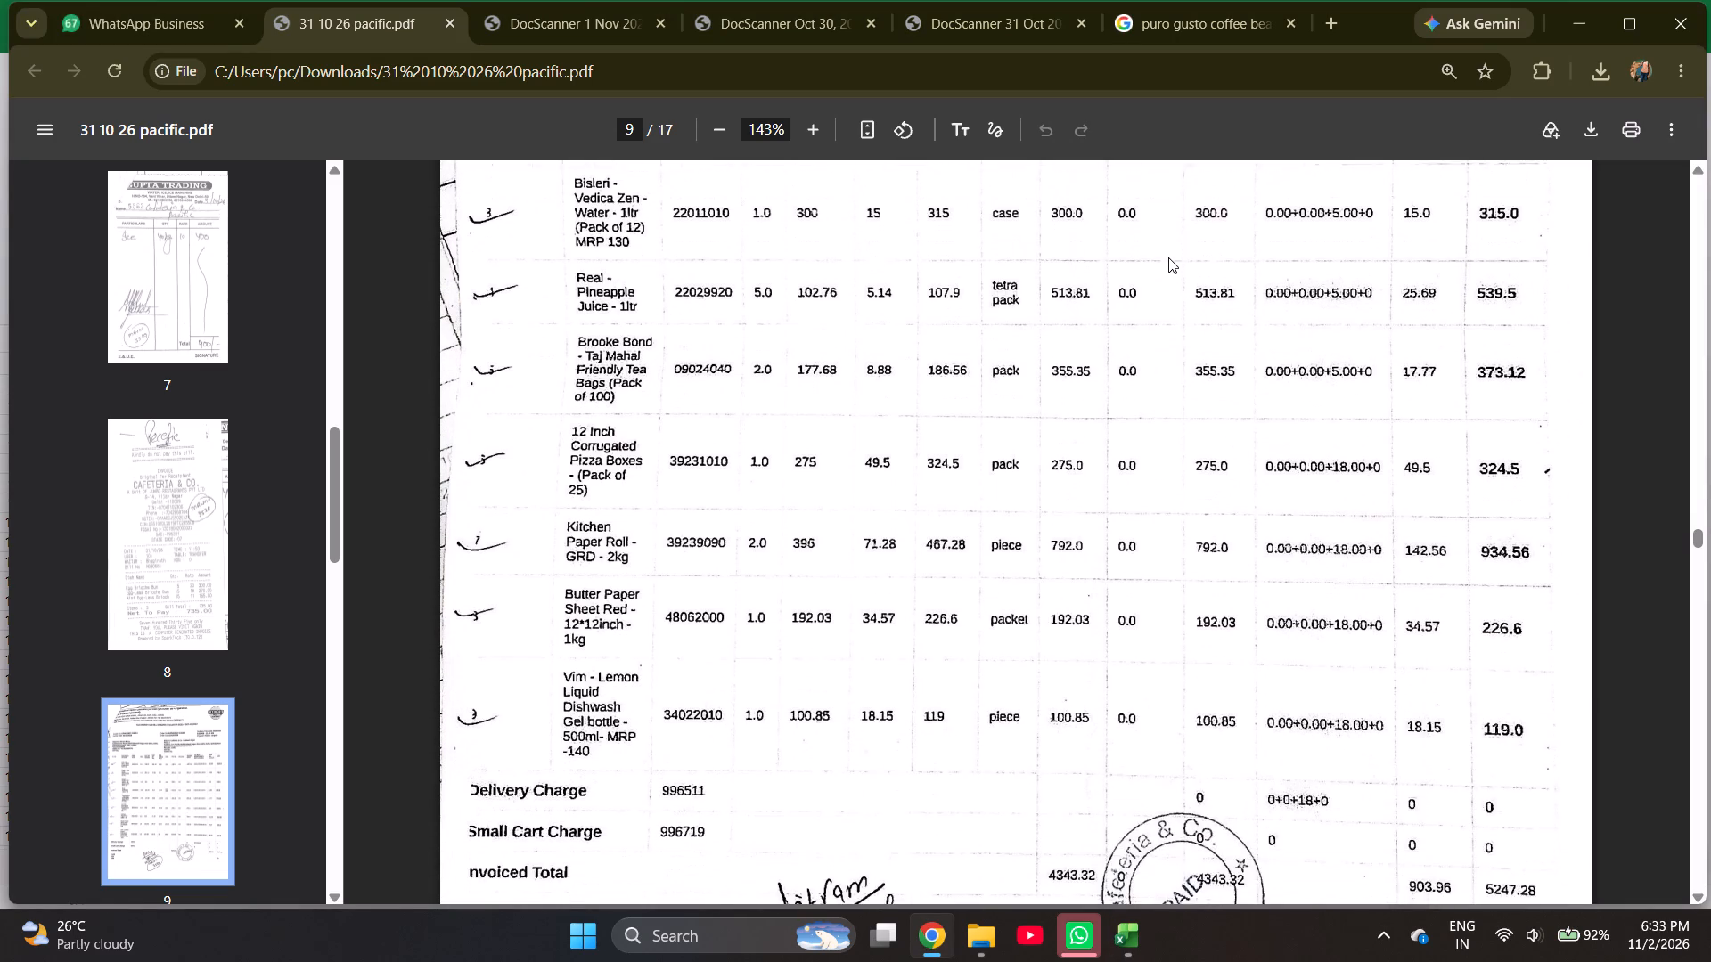
scroll(1168, 257, "down", 2)
key("alt+Tab")
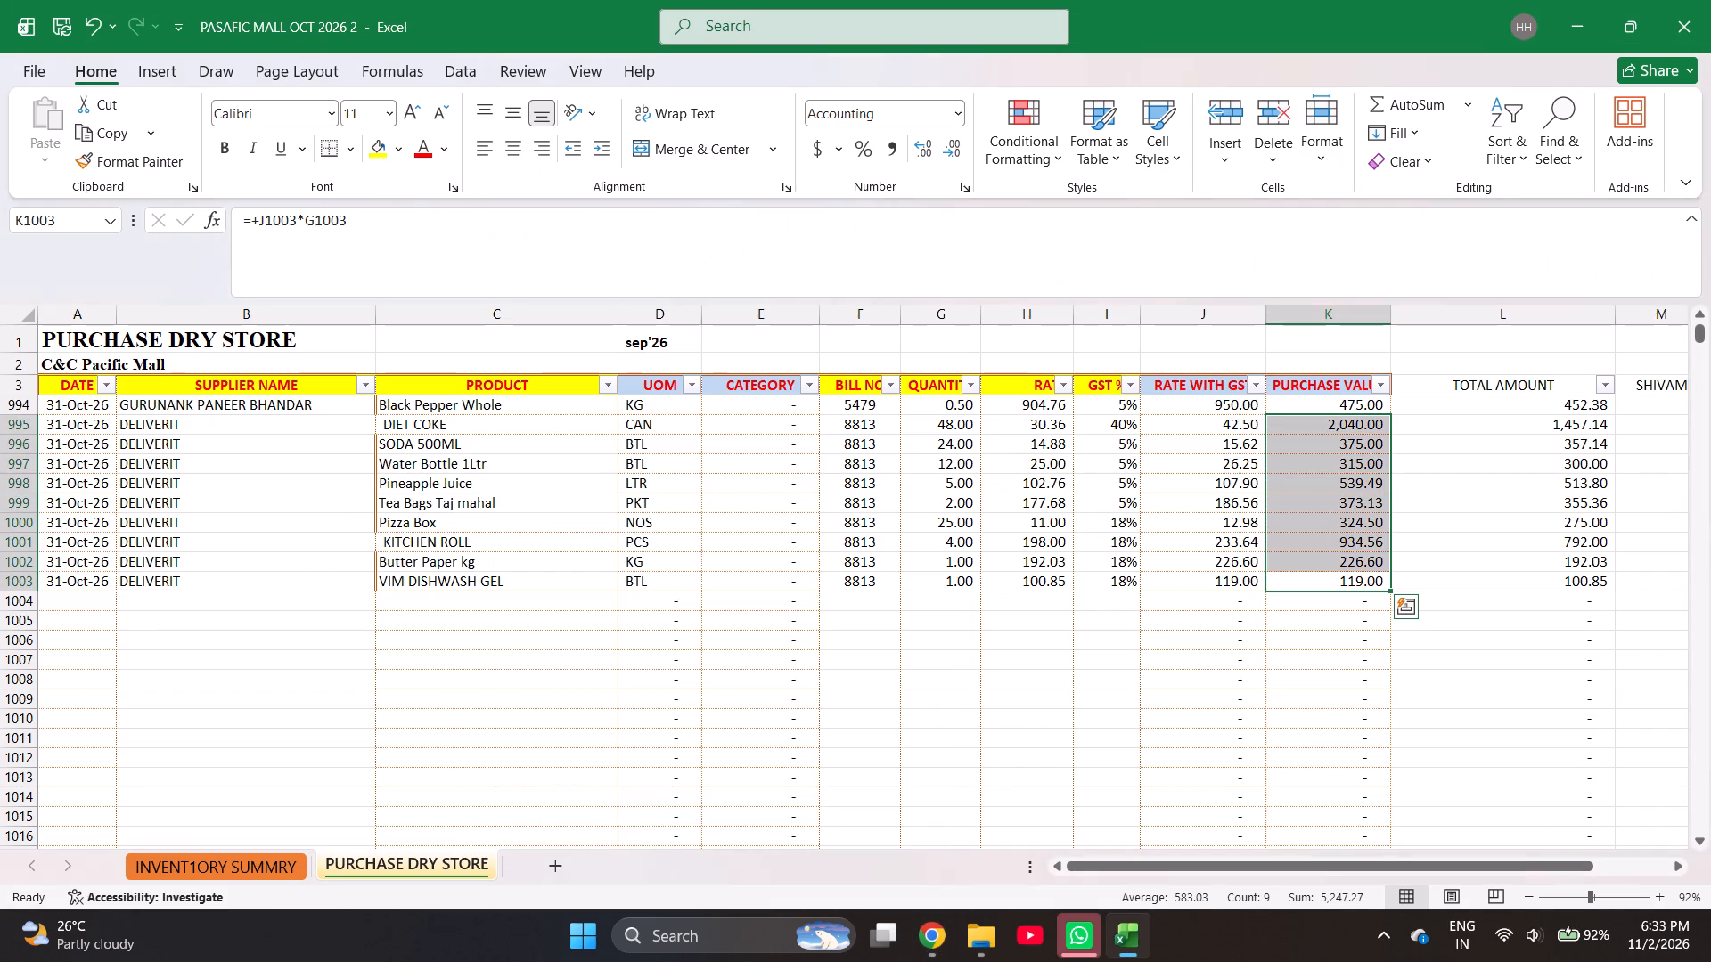
Look through pages 10 to 17 of 31 10 26 pacific.pdf in Chrome for further dry store invoices.
key("alt+Tab")
key("Right")
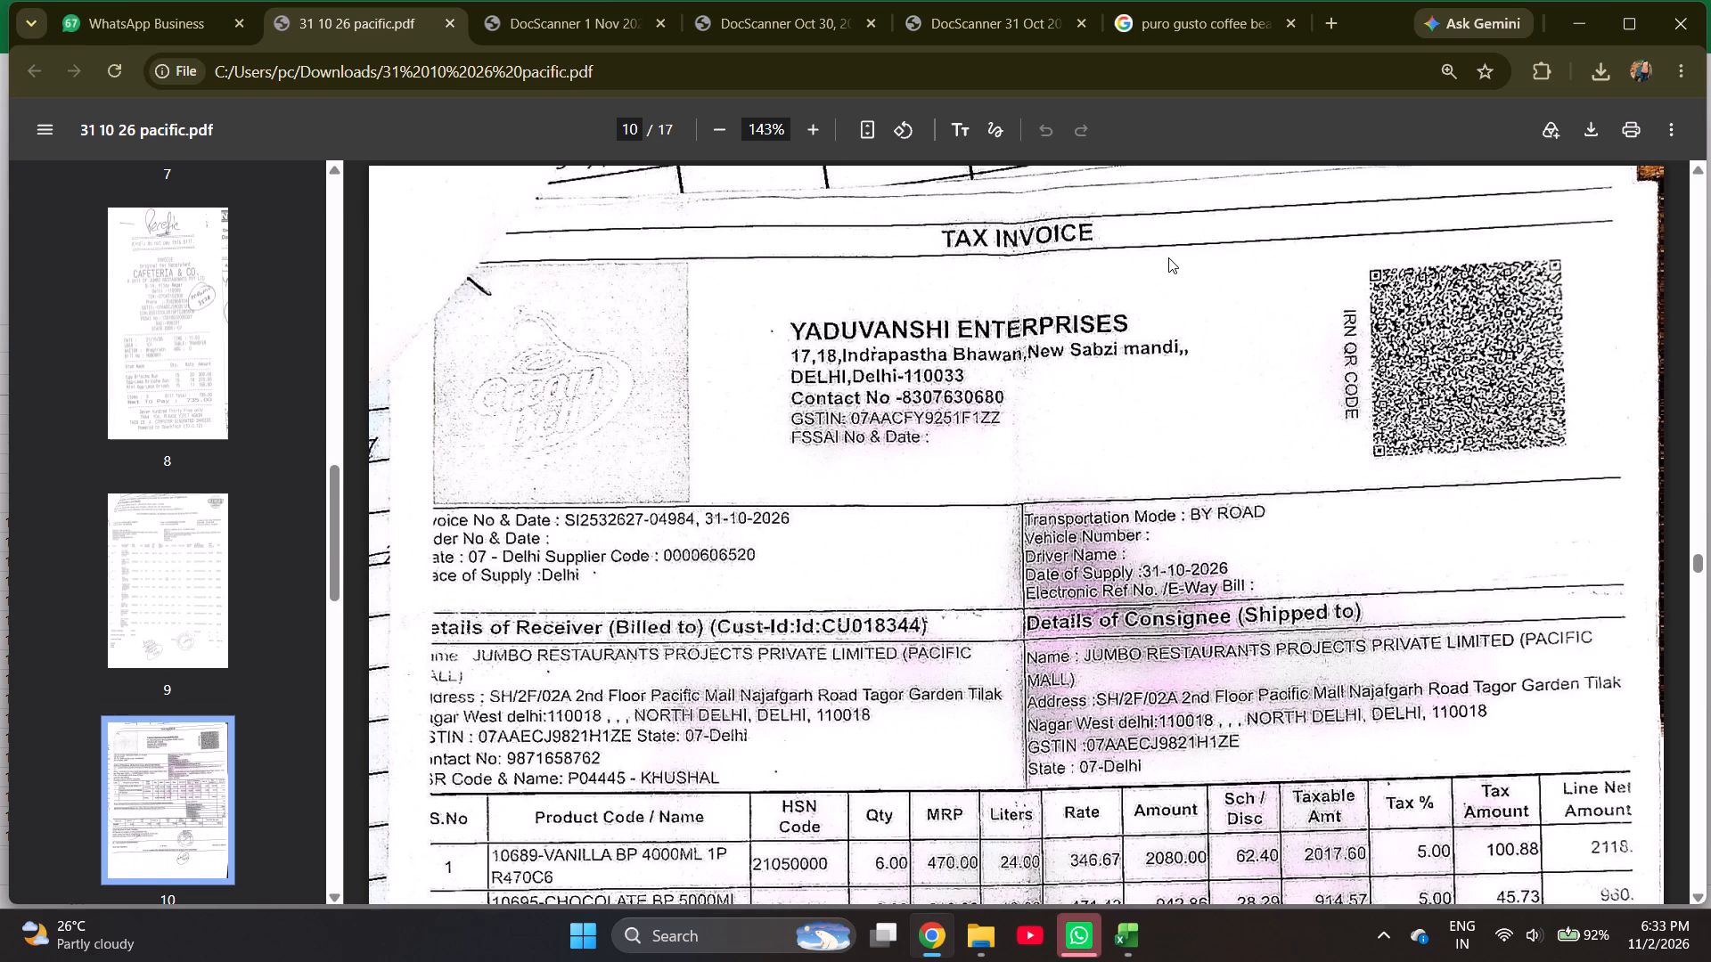
key("Right")
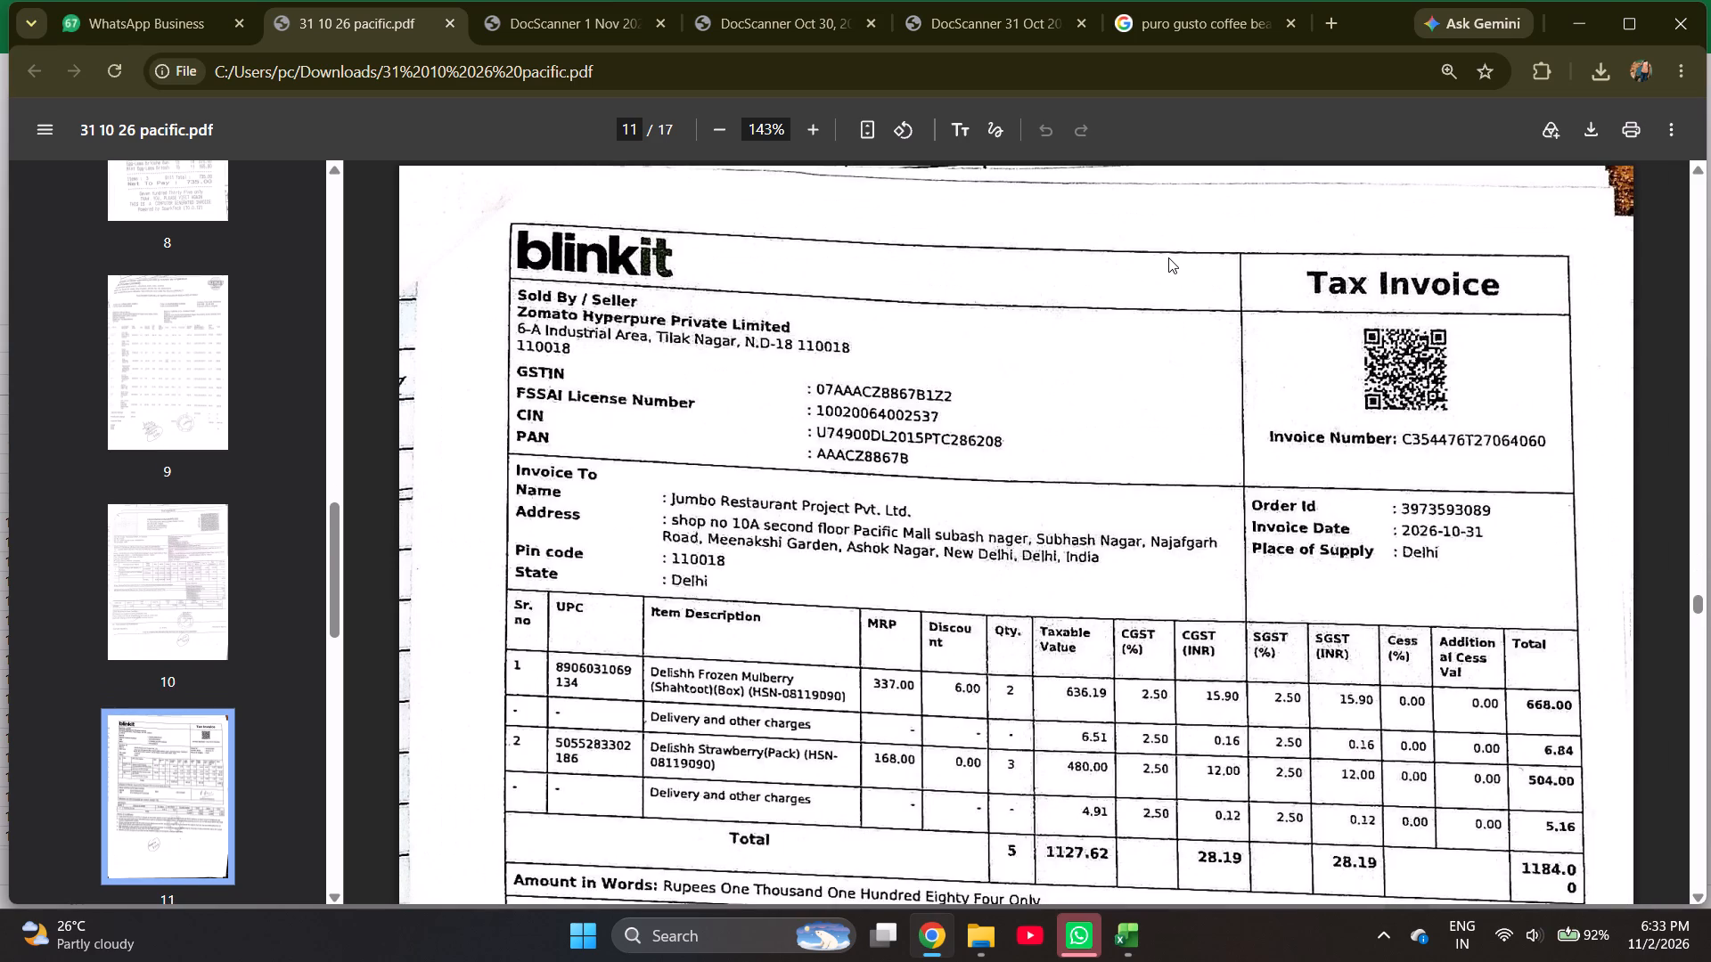
key("Right")
key("Right")
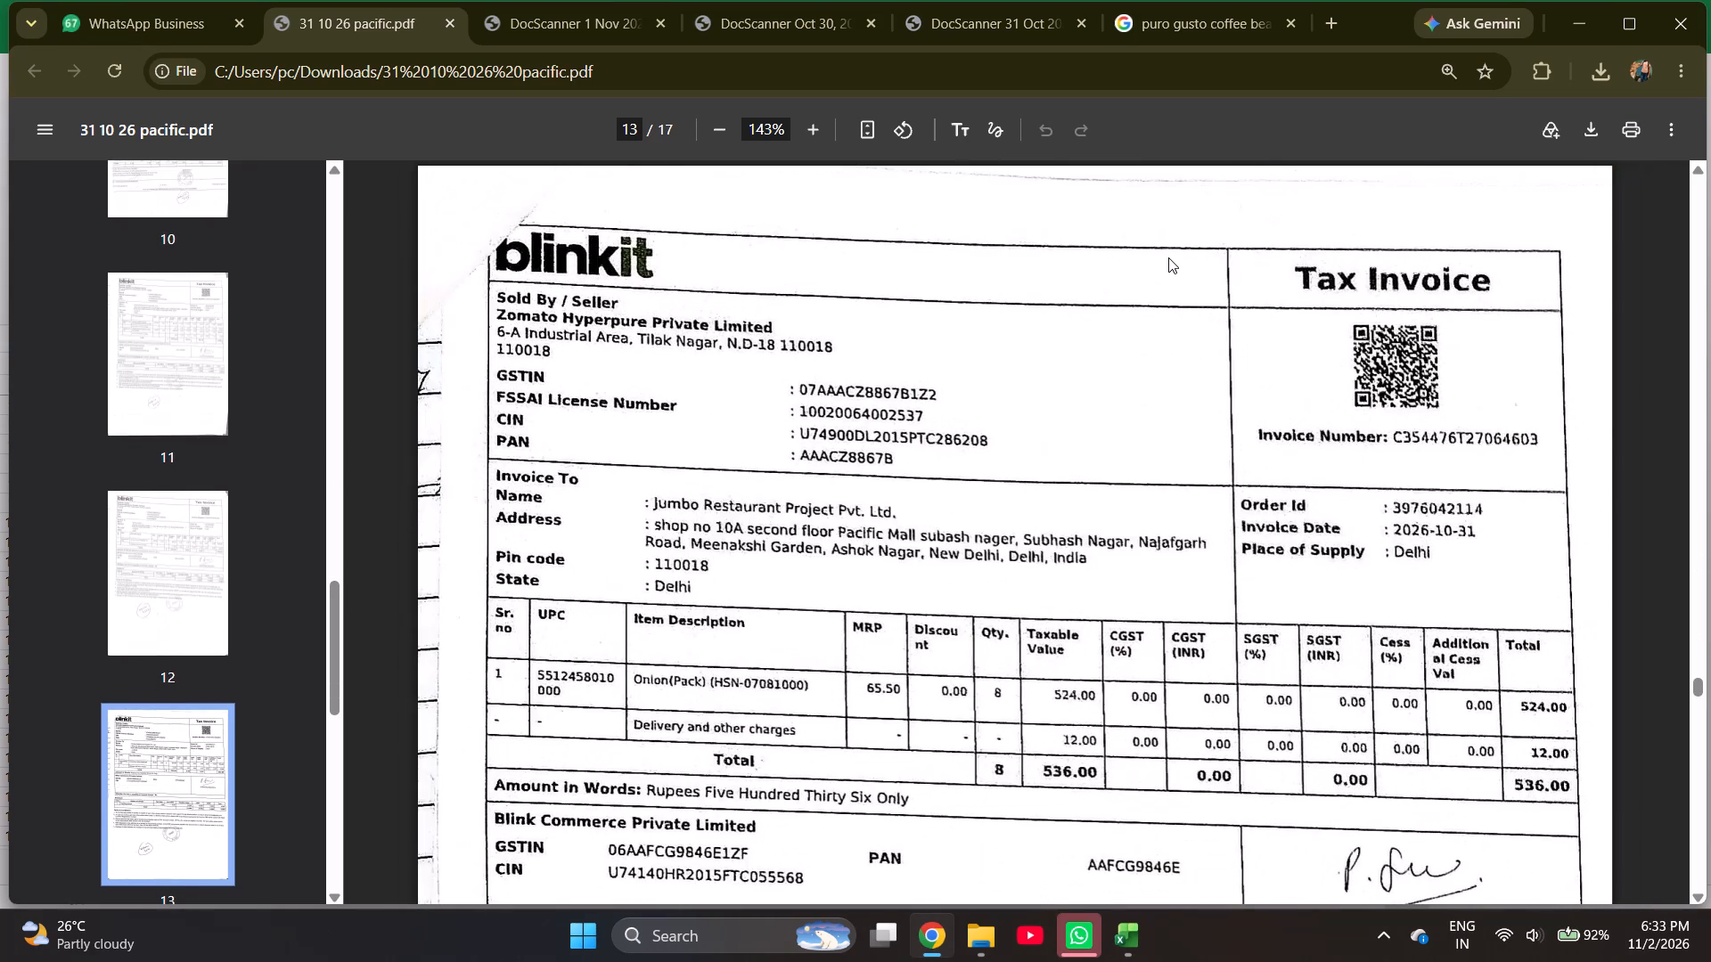
key("Right")
key("Right")
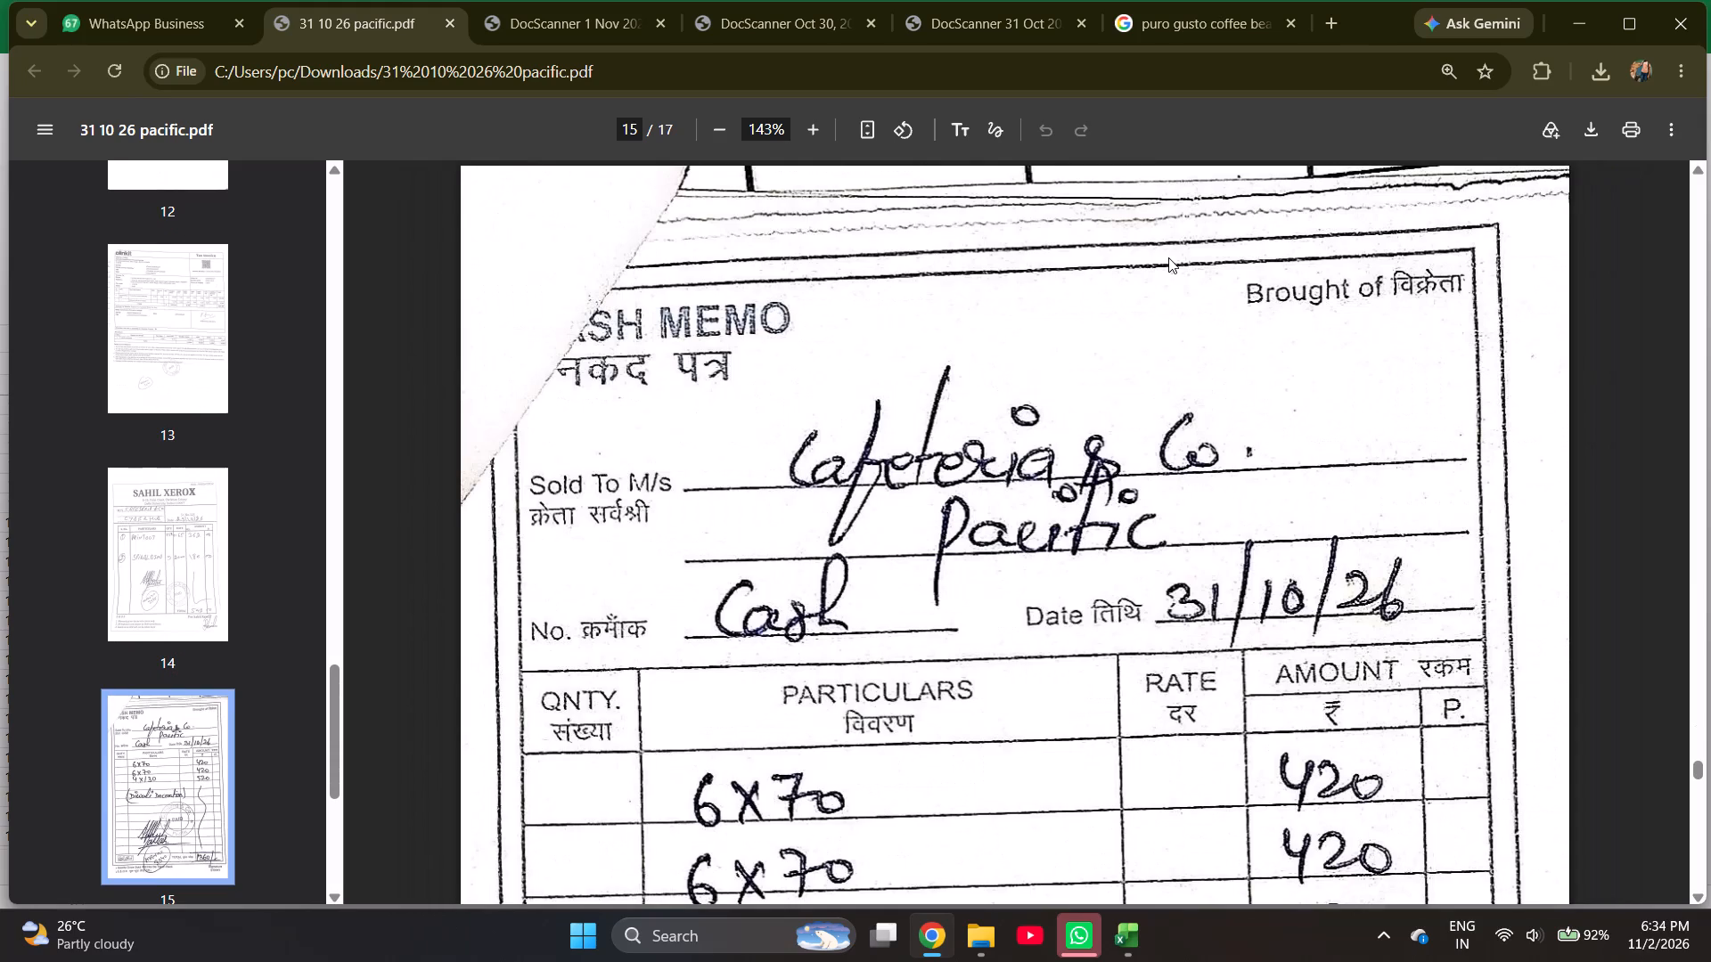
key("Right")
key("Right")
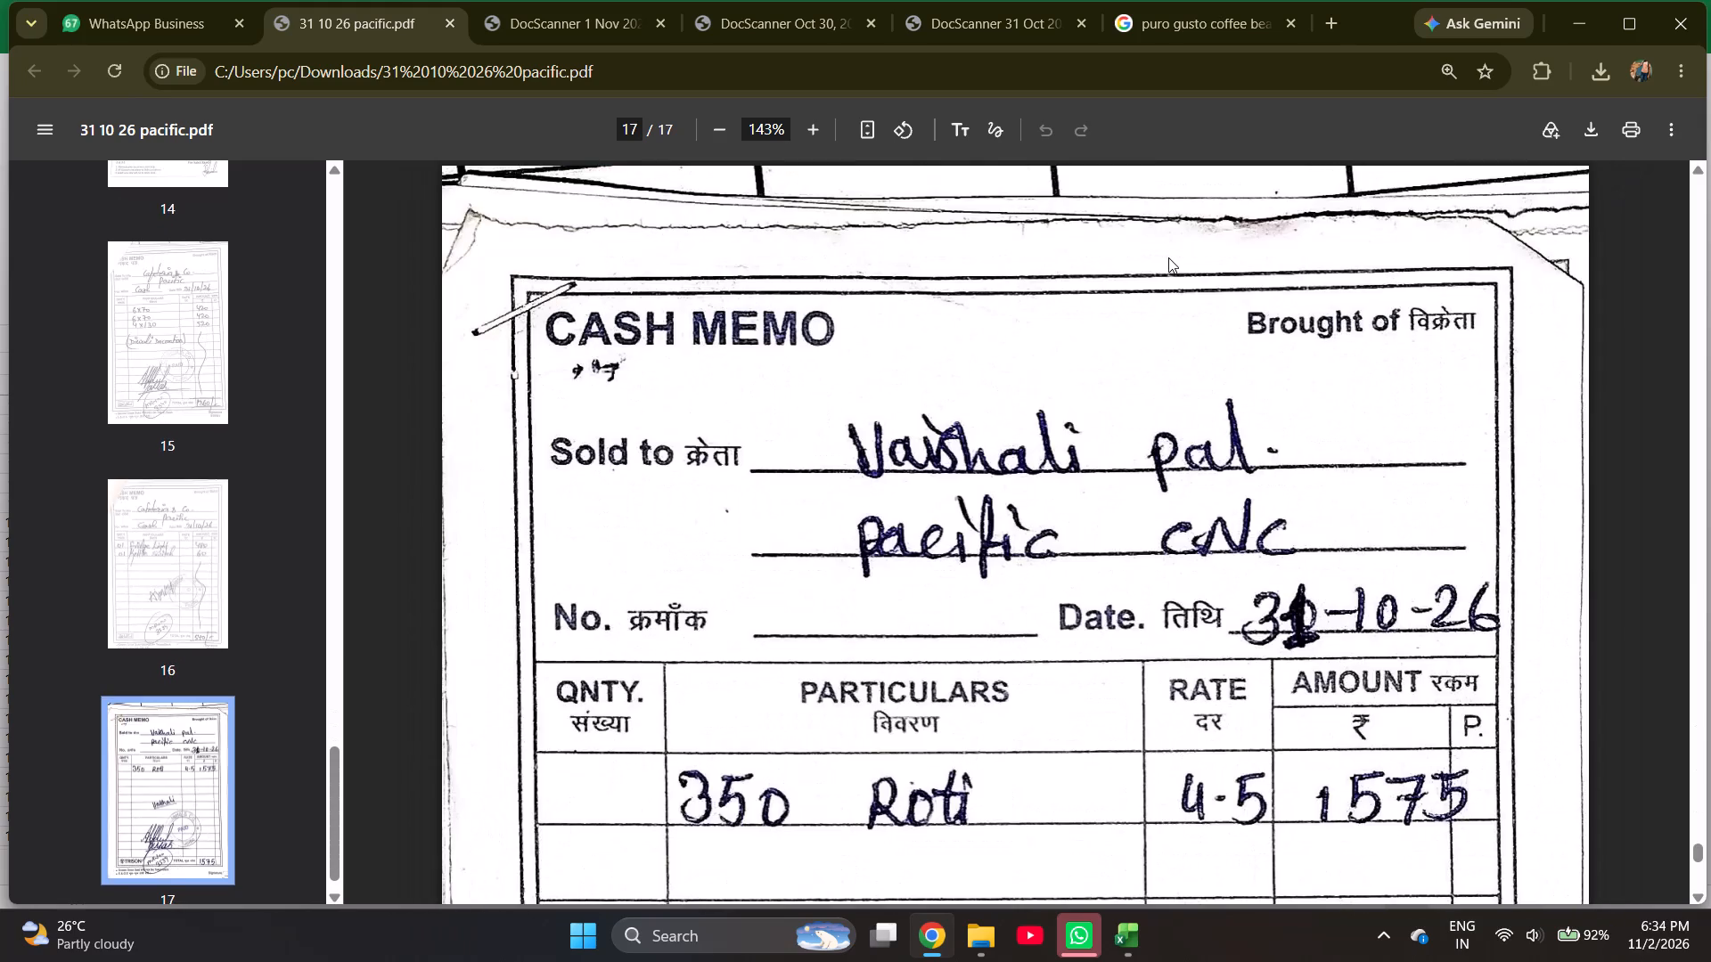
key("Right")
key("Right")
key("alt+Tab")
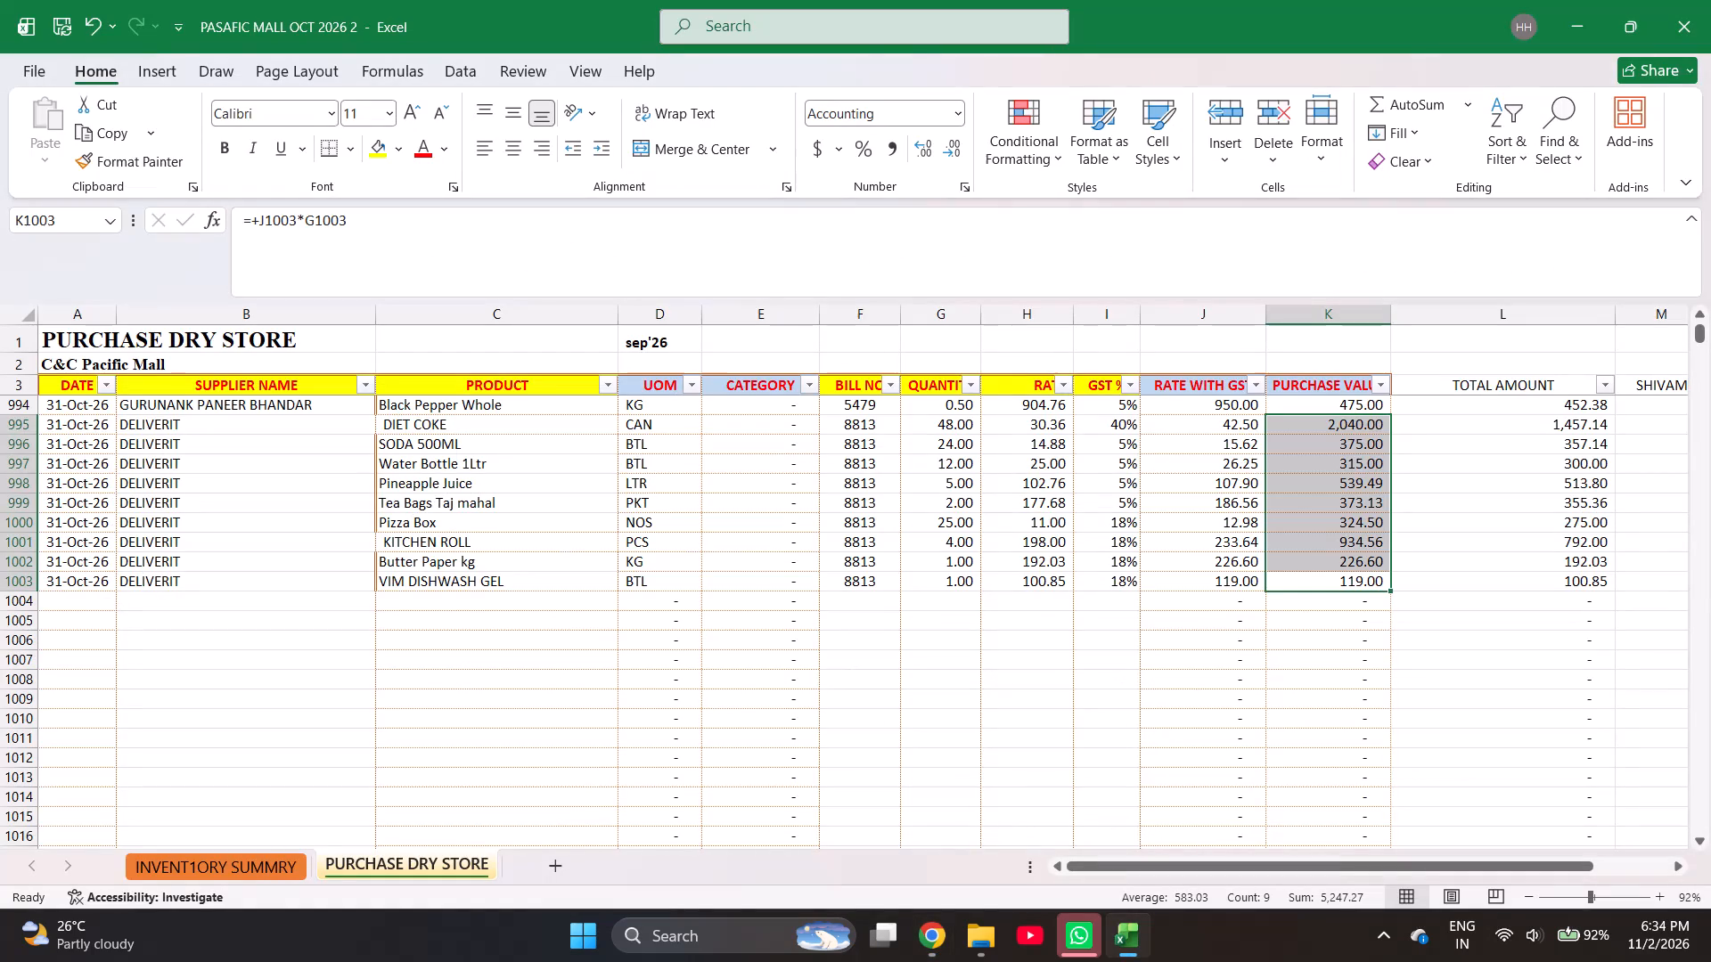
Save the PASAFIC MALL OCT 2026 2 workbook.
key("ctrl+s")
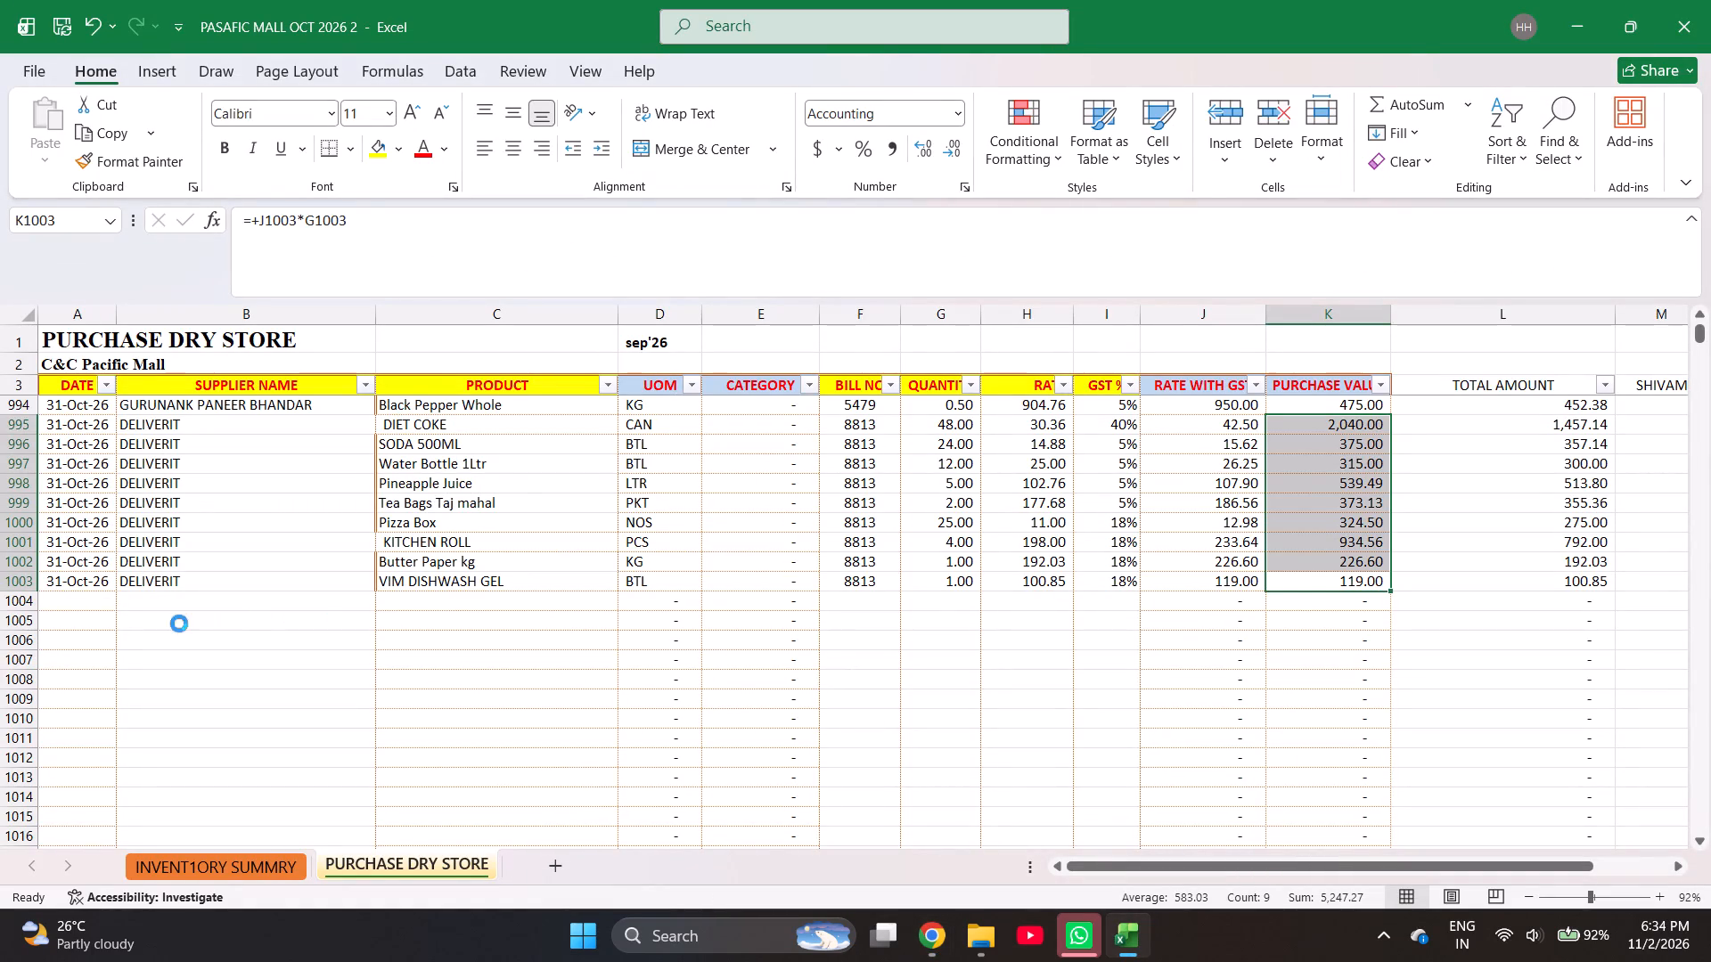
Clear the date, supplier name and product of the 6-Oct-26 HYPERPURE entries in rows 148 to 176.
left_click(107, 611)
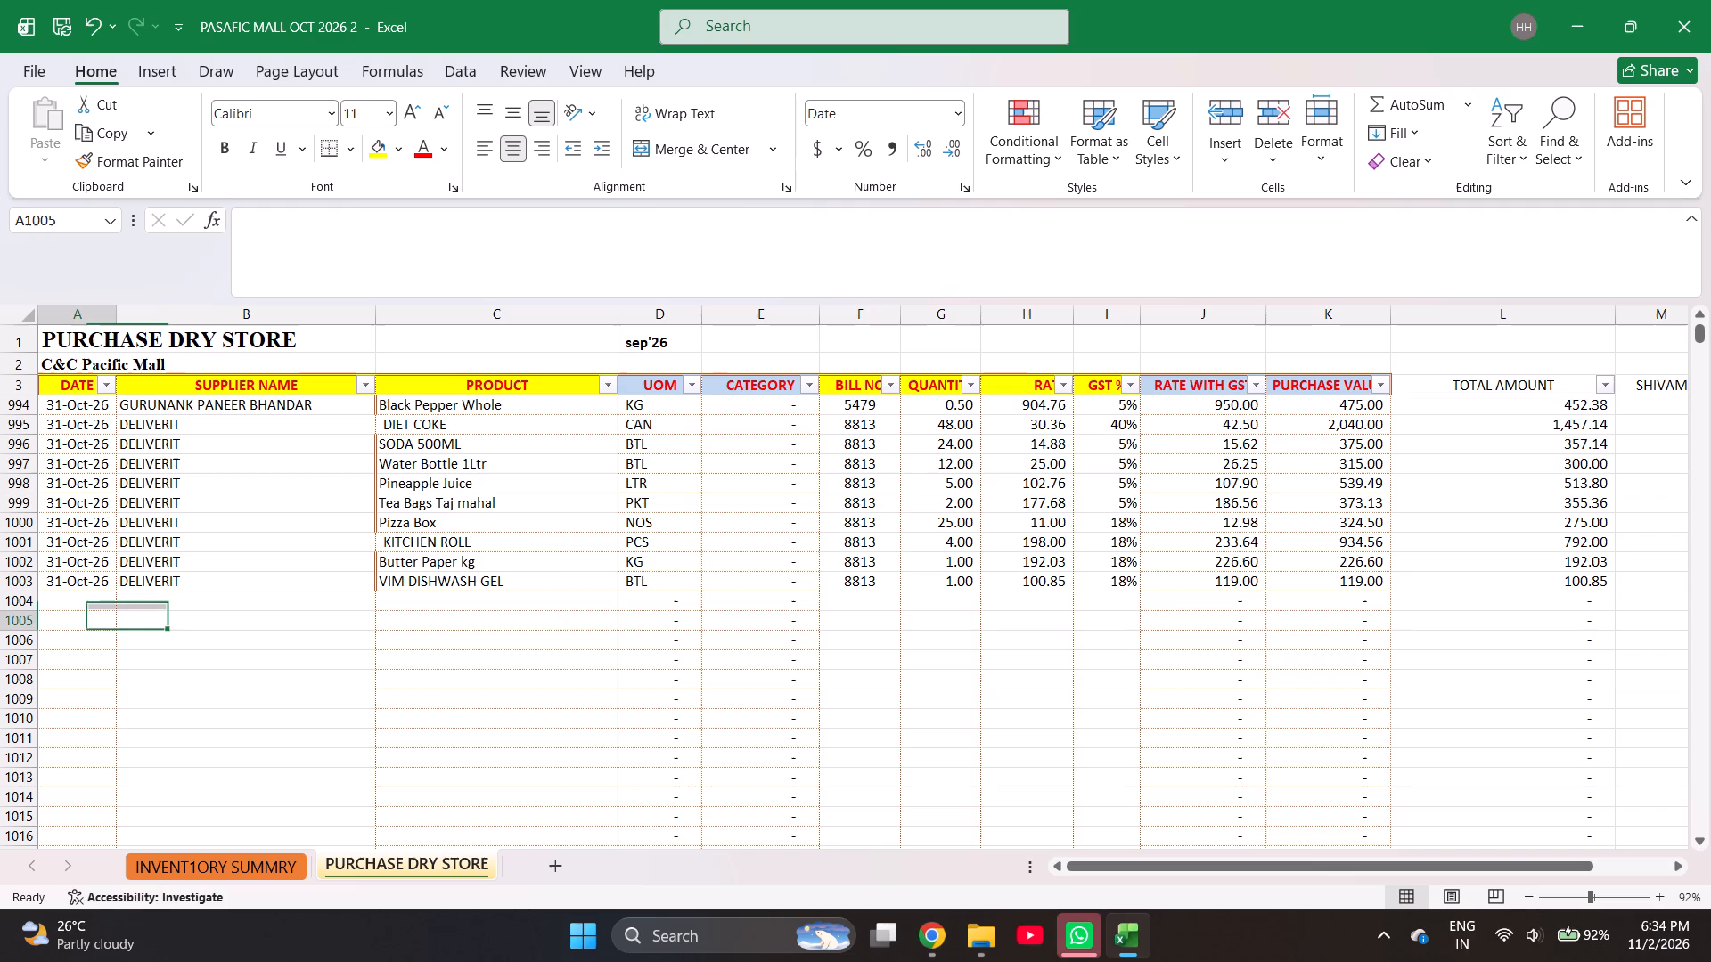
key("ctrl+Up")
key("ctrl+Up")
key("Up")
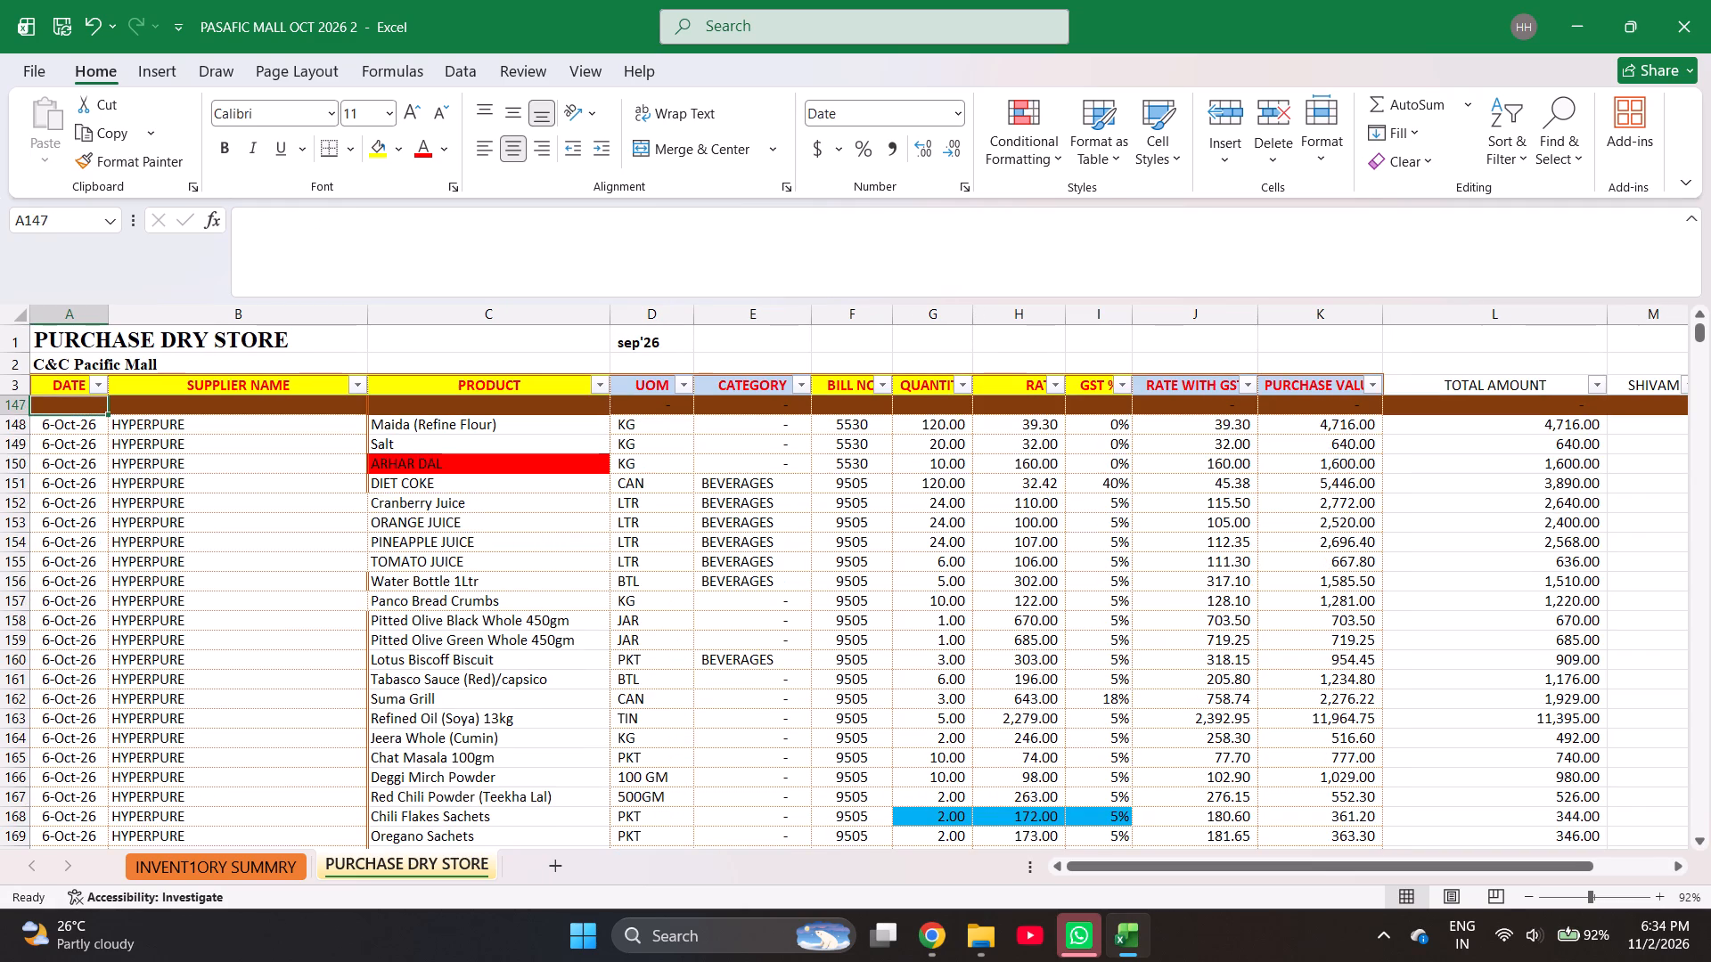
key("Down")
key("shift+Right")
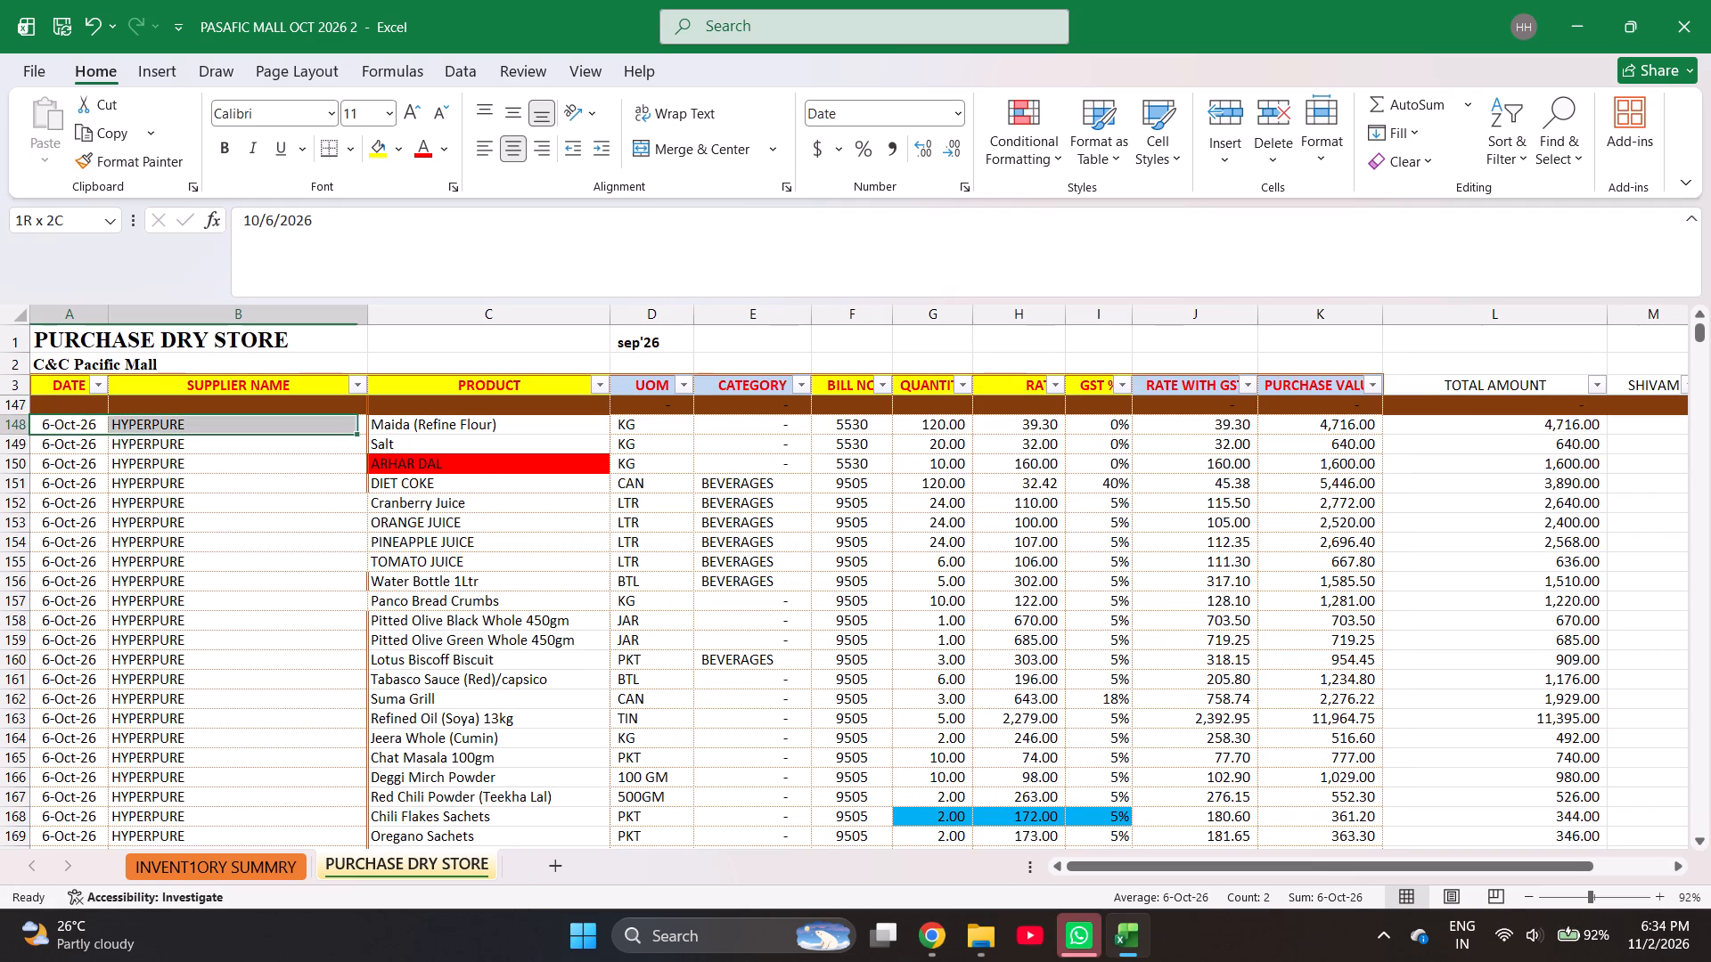
key("shift+Down")
key("shift+Down")
key("shift+Down")
key("shift+Down")
key("shift+Down")
key("shift+Left")
key("shift+Down")
key("shift+Down")
key("shift+Down")
key("shift+Down")
key("shift+Down")
key("shift+Down")
key("shift+Down")
key("shift+Down")
key("shift+Down")
key("shift+Down")
key("shift+Down")
key("shift+Down")
key("shift+Down")
key("shift+Down")
key("shift+Down")
key("shift+Down")
key("shift+Down")
key("shift+Down")
key("shift+Down")
key("shift+Down")
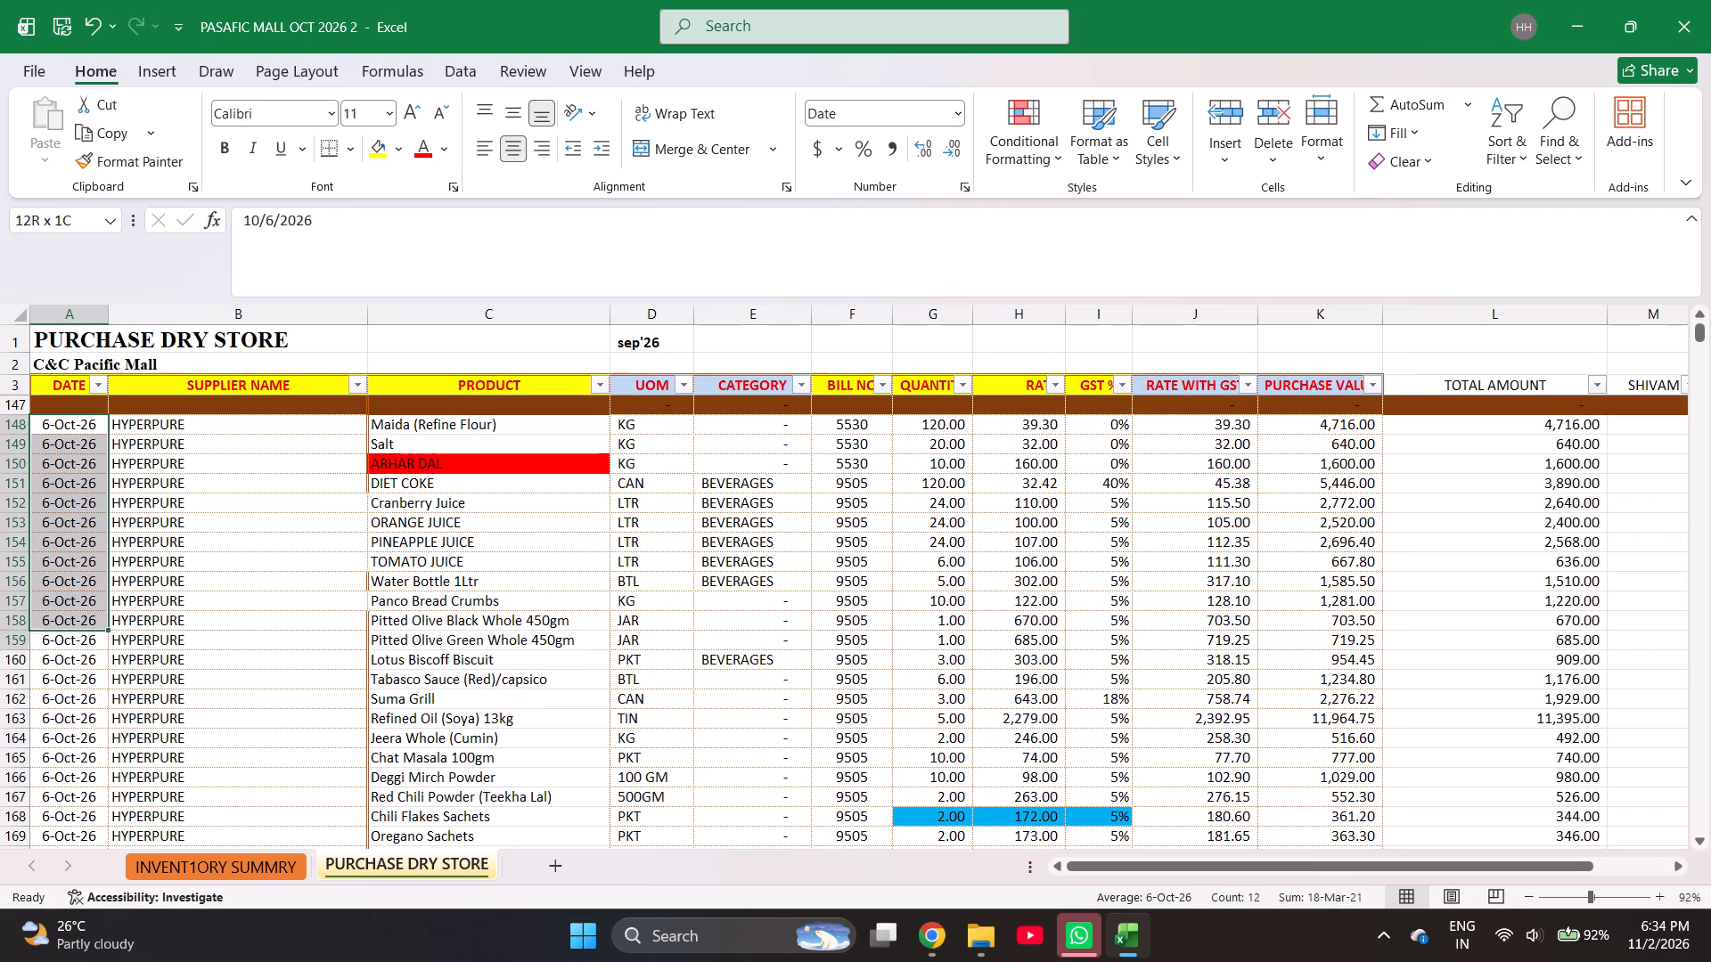
key("shift+Down")
key("shift+Down")
key("shift+Down")
key("shift+Up")
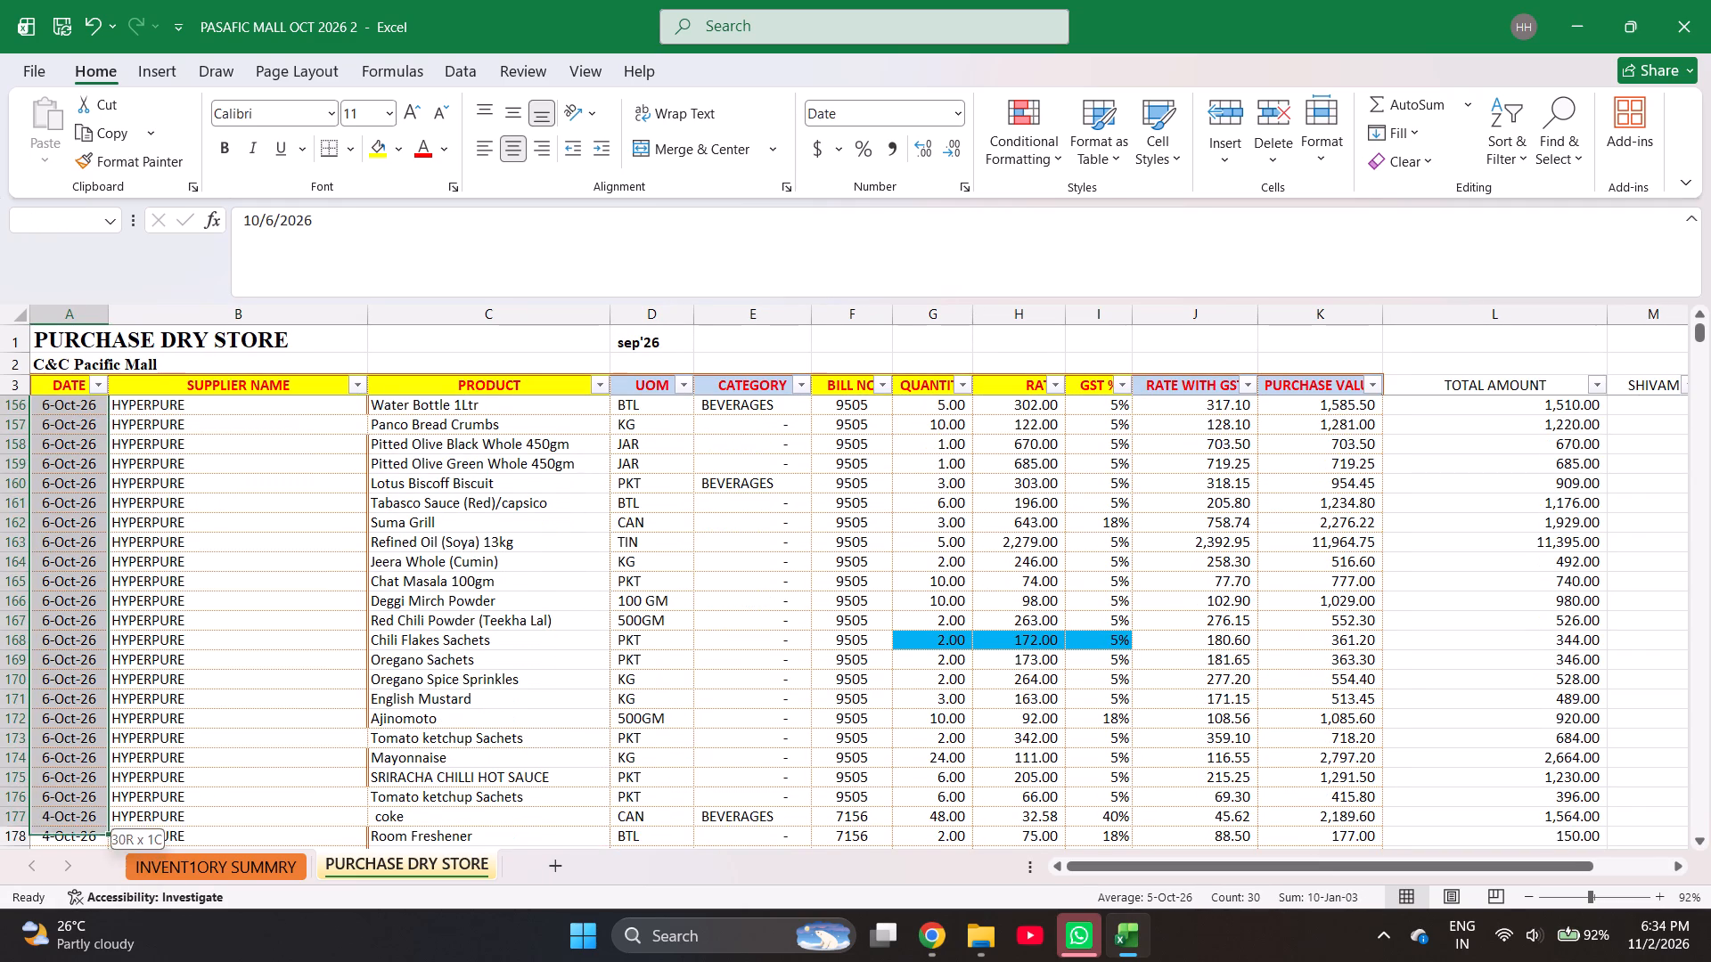
key("shift+Up")
key("shift+Up")
key("shift+Down")
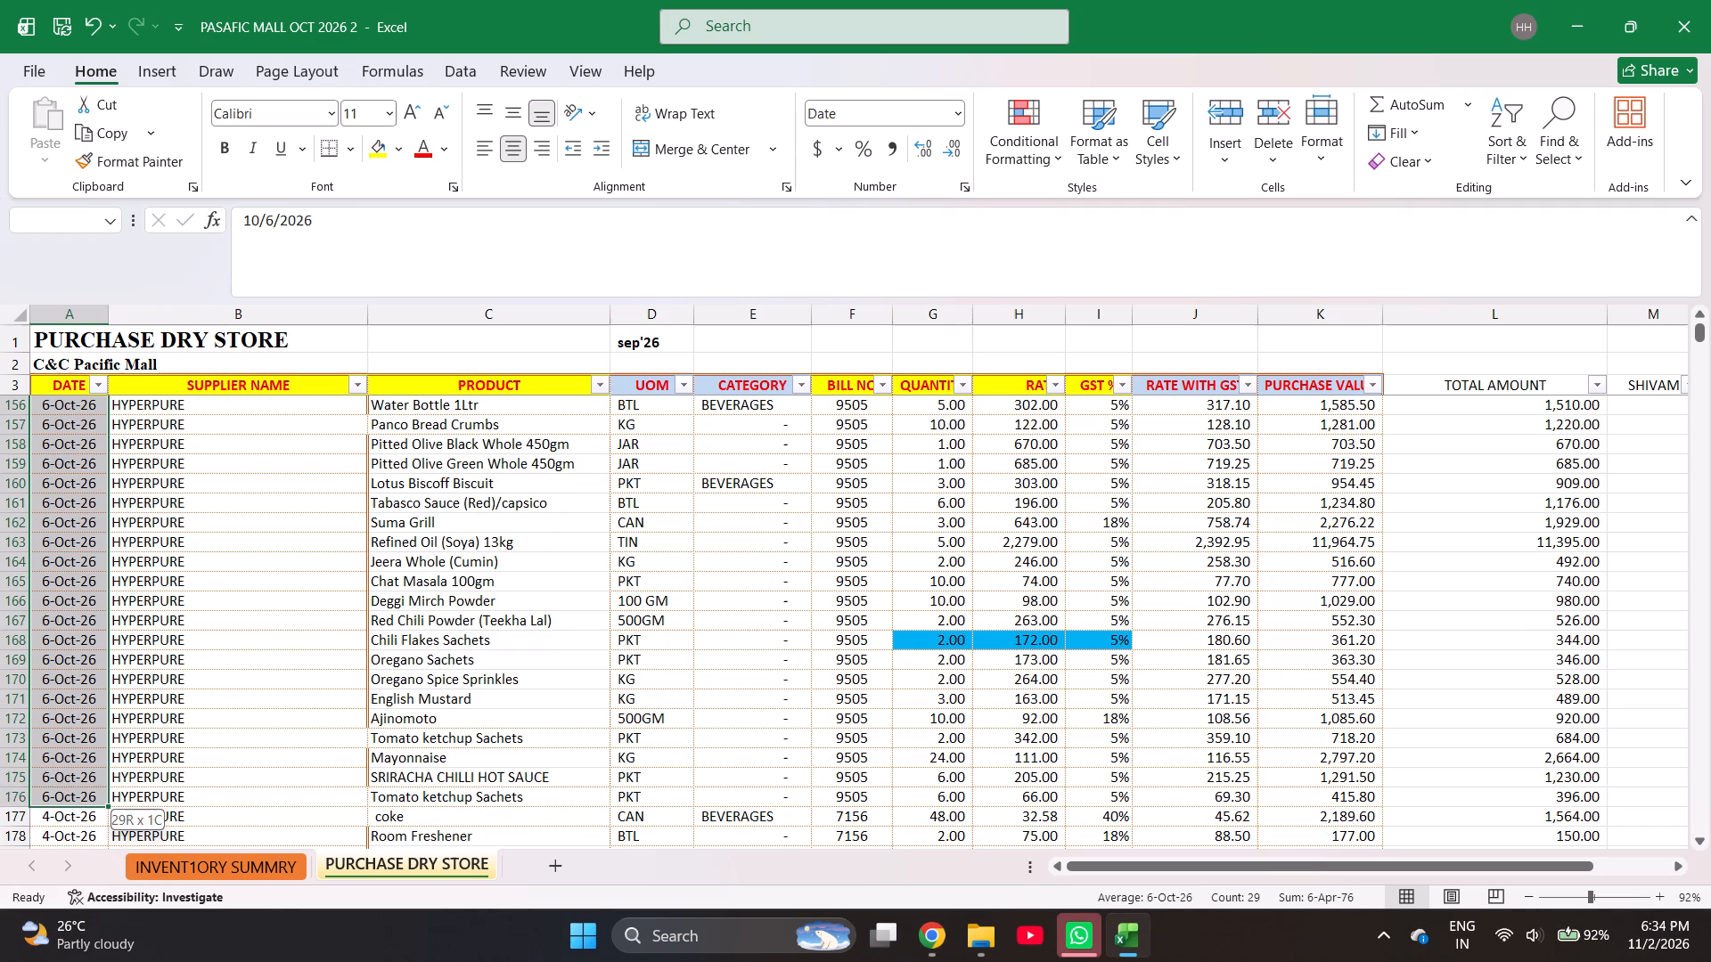
key("shift+Right")
key("shift+Right")
key("shift+Right")
key("shift+Left")
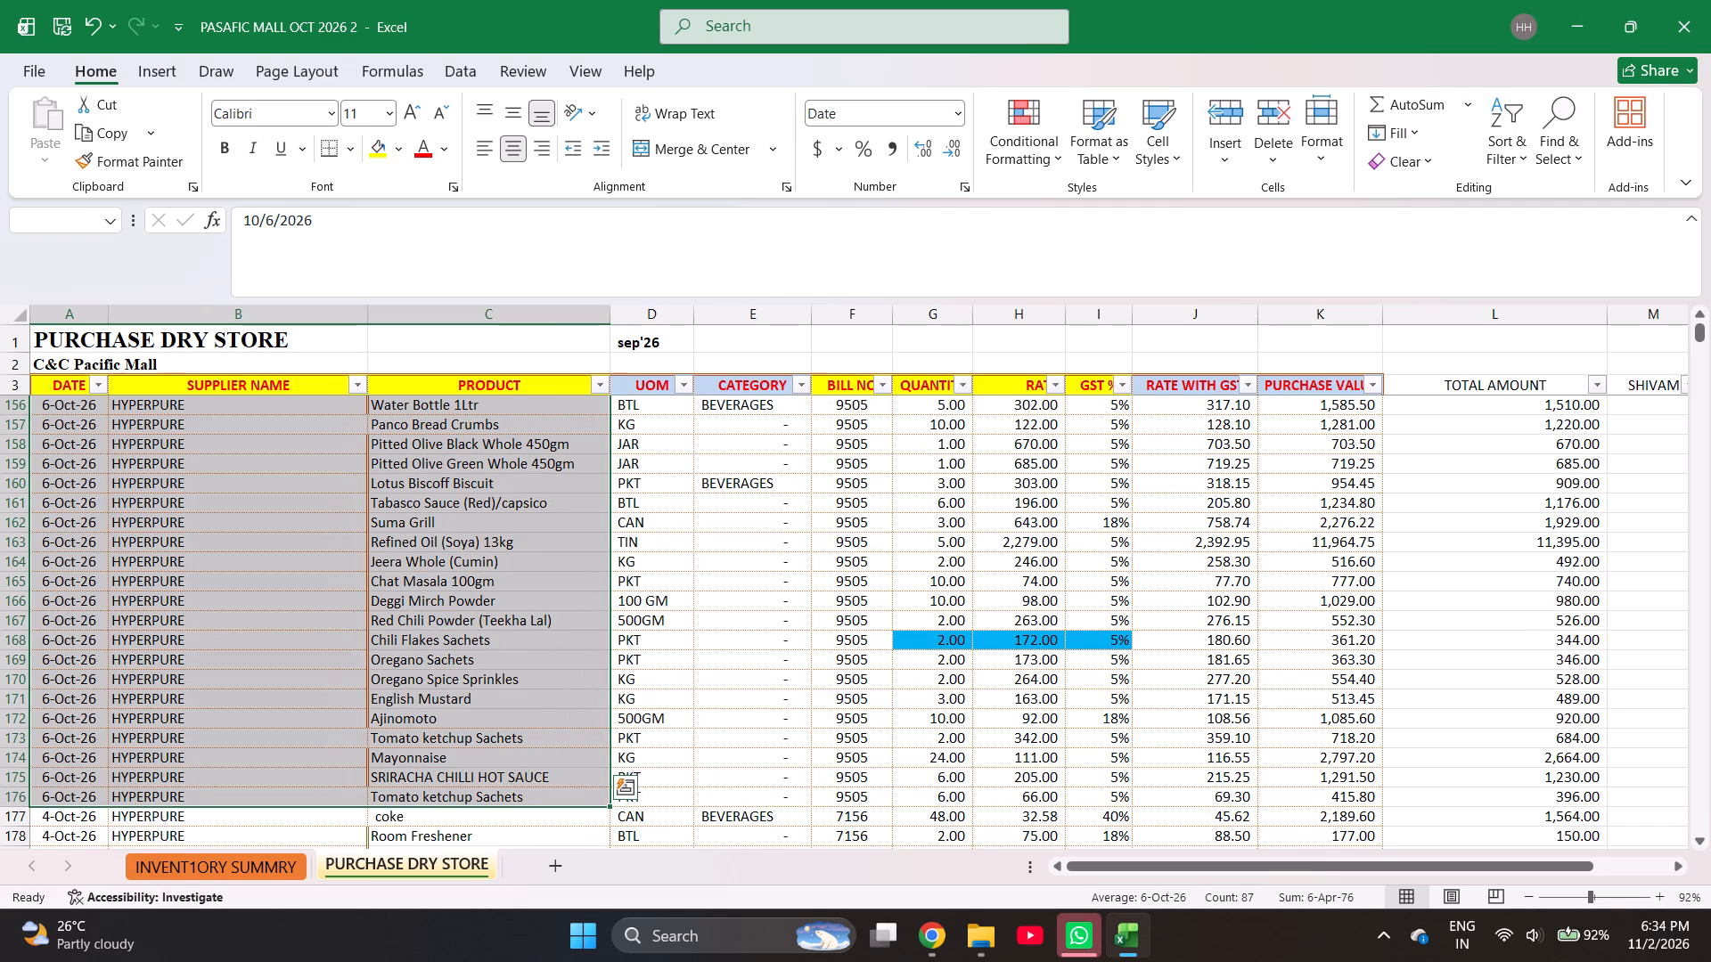
key("Delete")
Clear the bill number, quantity, rate and GST % cells in rows 148 to 176.
key("Right")
key("Right")
key("Right")
key("Right")
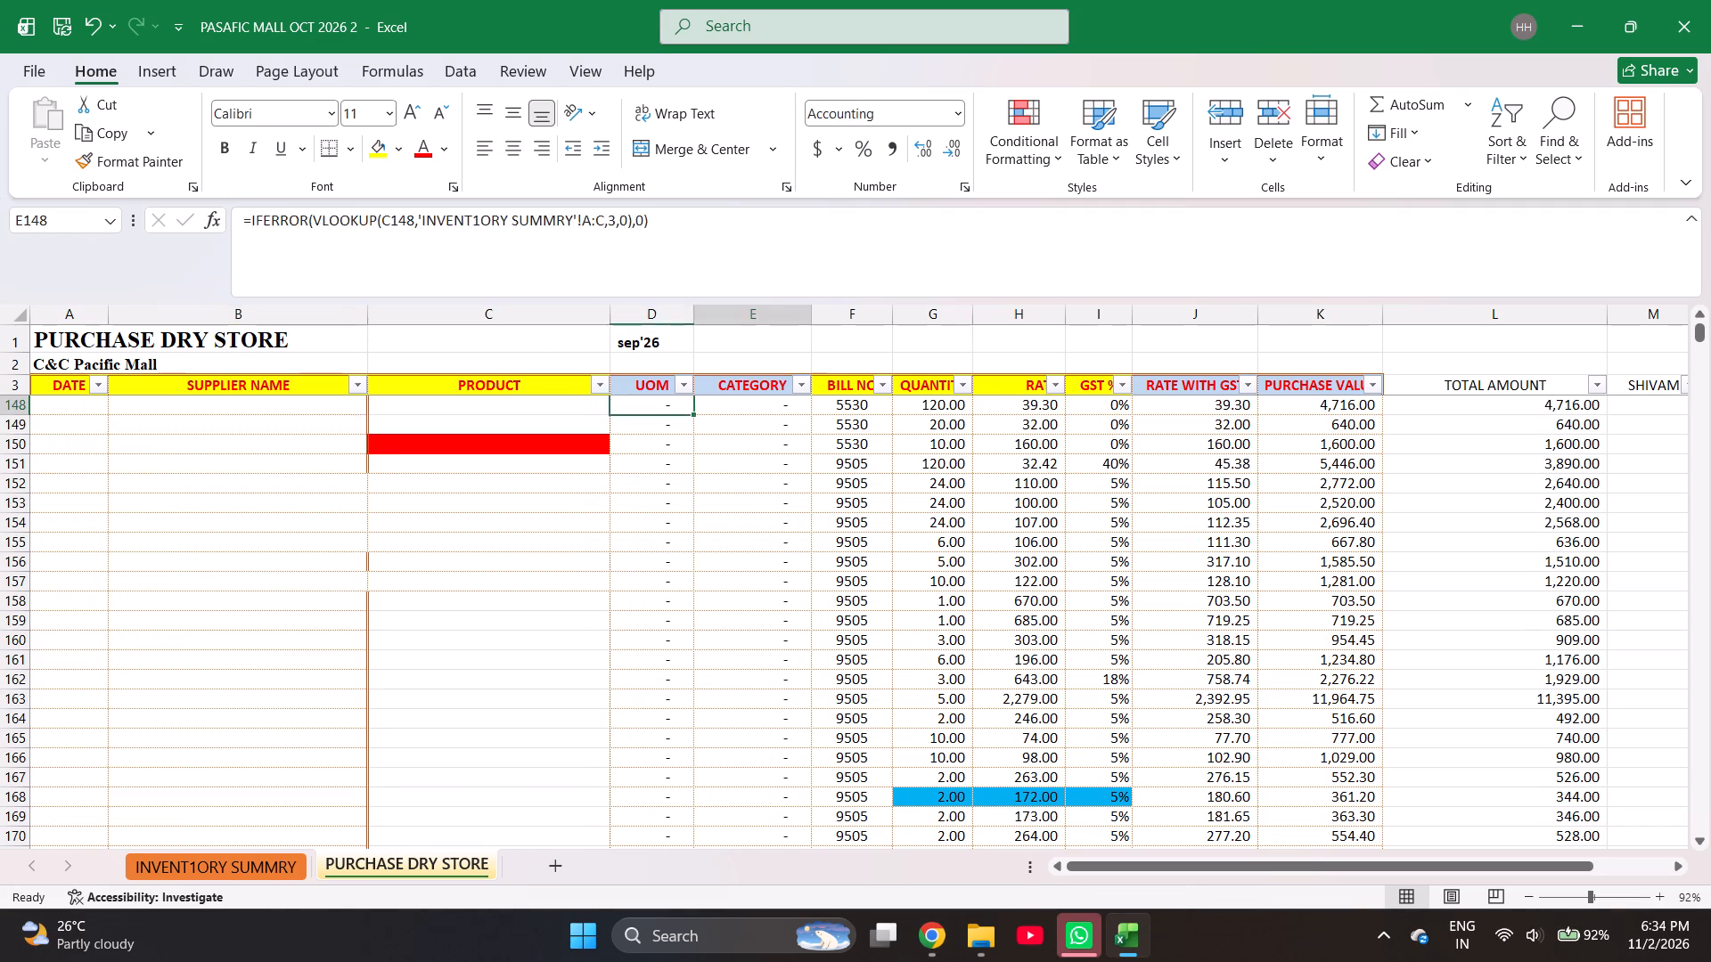
key("Right")
key("shift+Right")
key("shift+Down")
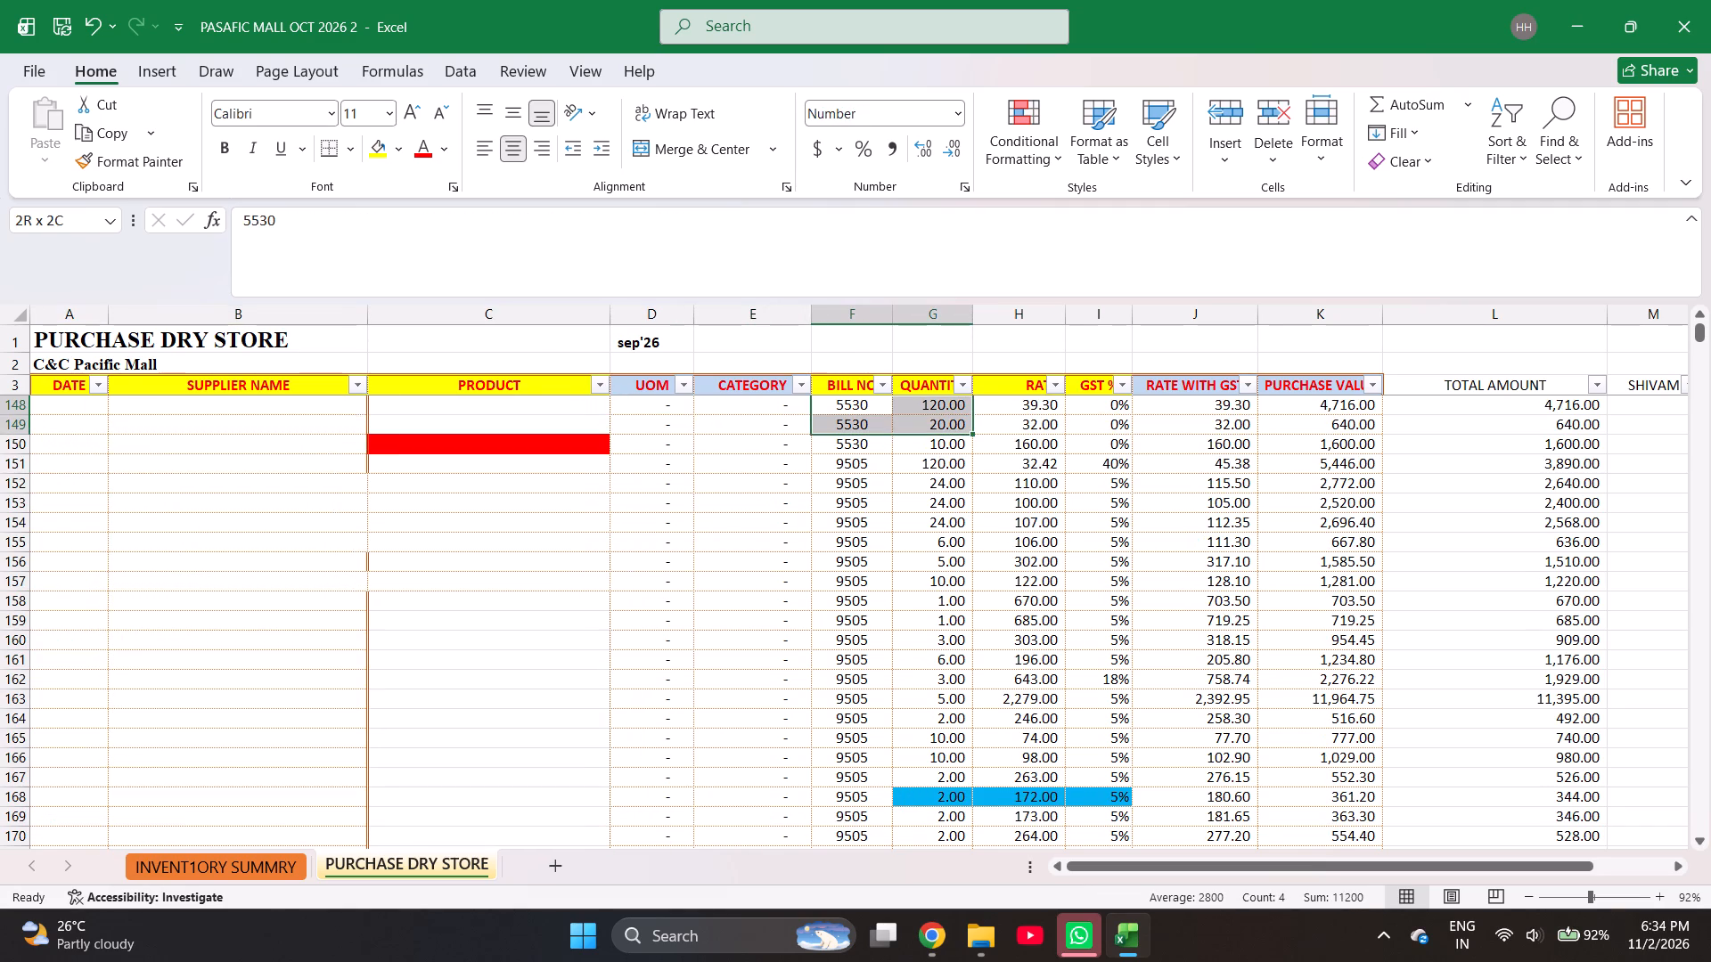
key("shift+Left")
key("shift+Down")
key("shift+Down")
key("shift+Down")
key("shift+Down")
key("shift+Down")
key("shift+Down")
key("shift+Down")
key("shift+Down")
key("shift+Down")
key("shift+Down")
key("shift+Down")
key("shift+Down")
key("shift+Down")
key("shift+Down")
key("shift+Down")
key("shift+Down")
key("shift+Down")
key("shift+Down")
key("shift+Down")
key("shift+Down")
key("shift+Down")
key("shift+Down")
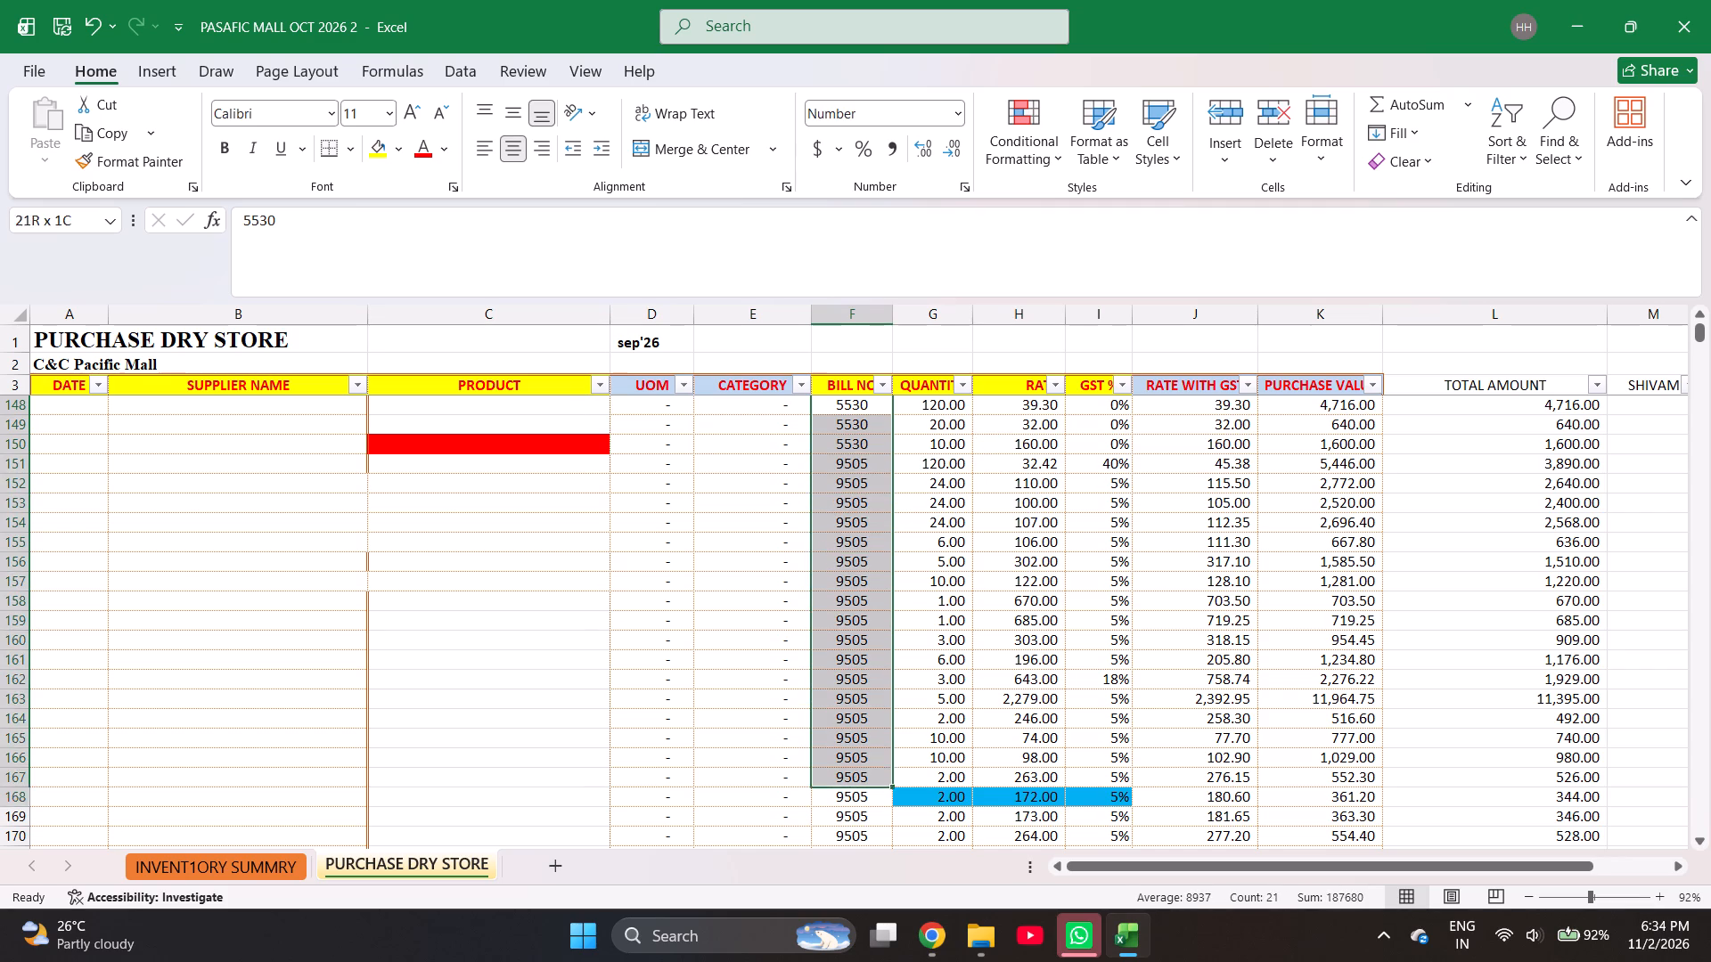
key("shift+Down")
key("shift+Down")
key("shift+Down")
key("shift+Up")
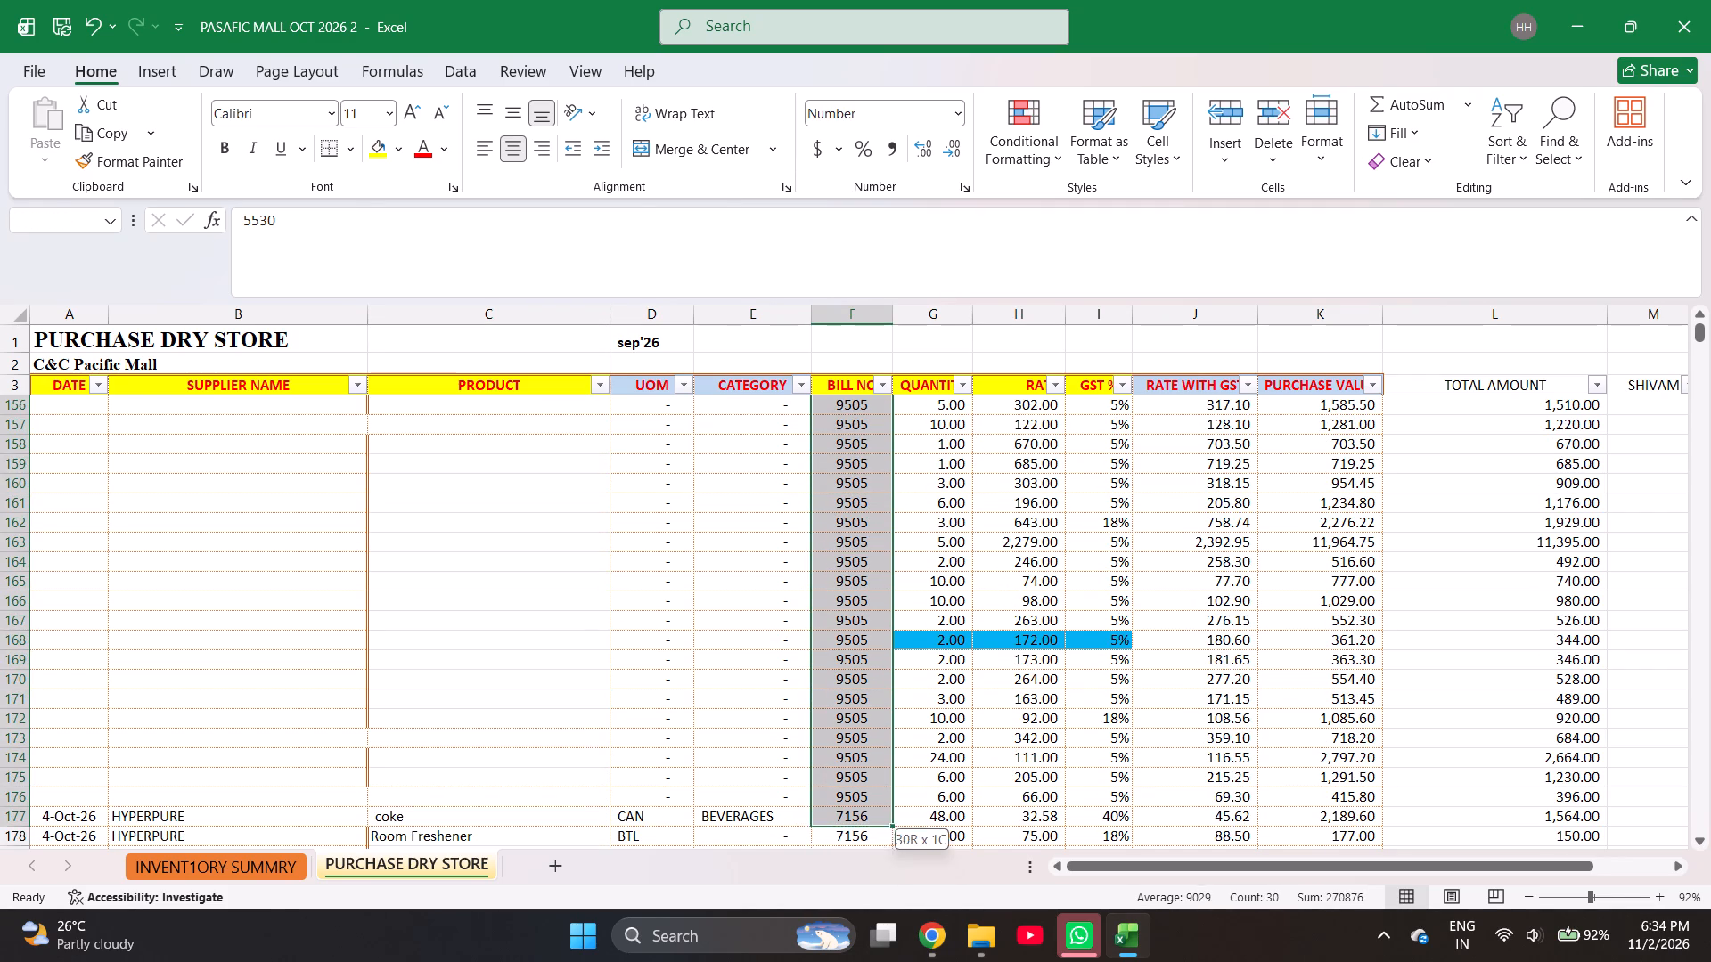
key("shift+Up")
key("shift+Right")
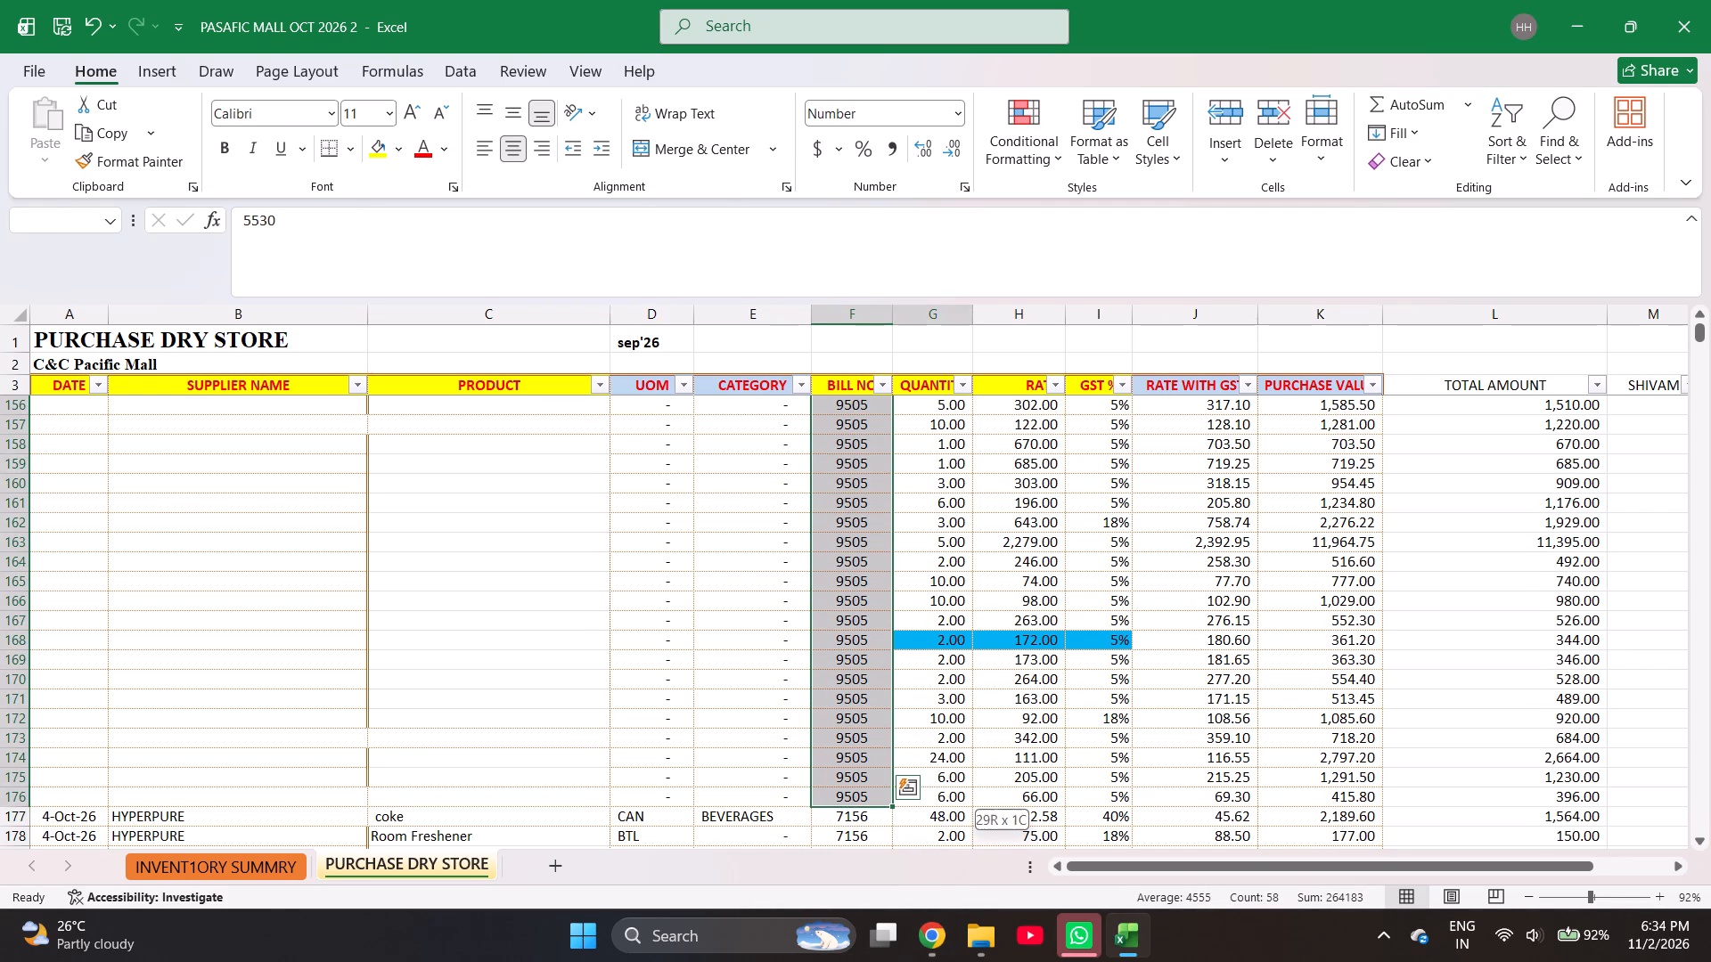
key("shift+Right")
key("shift+Right")
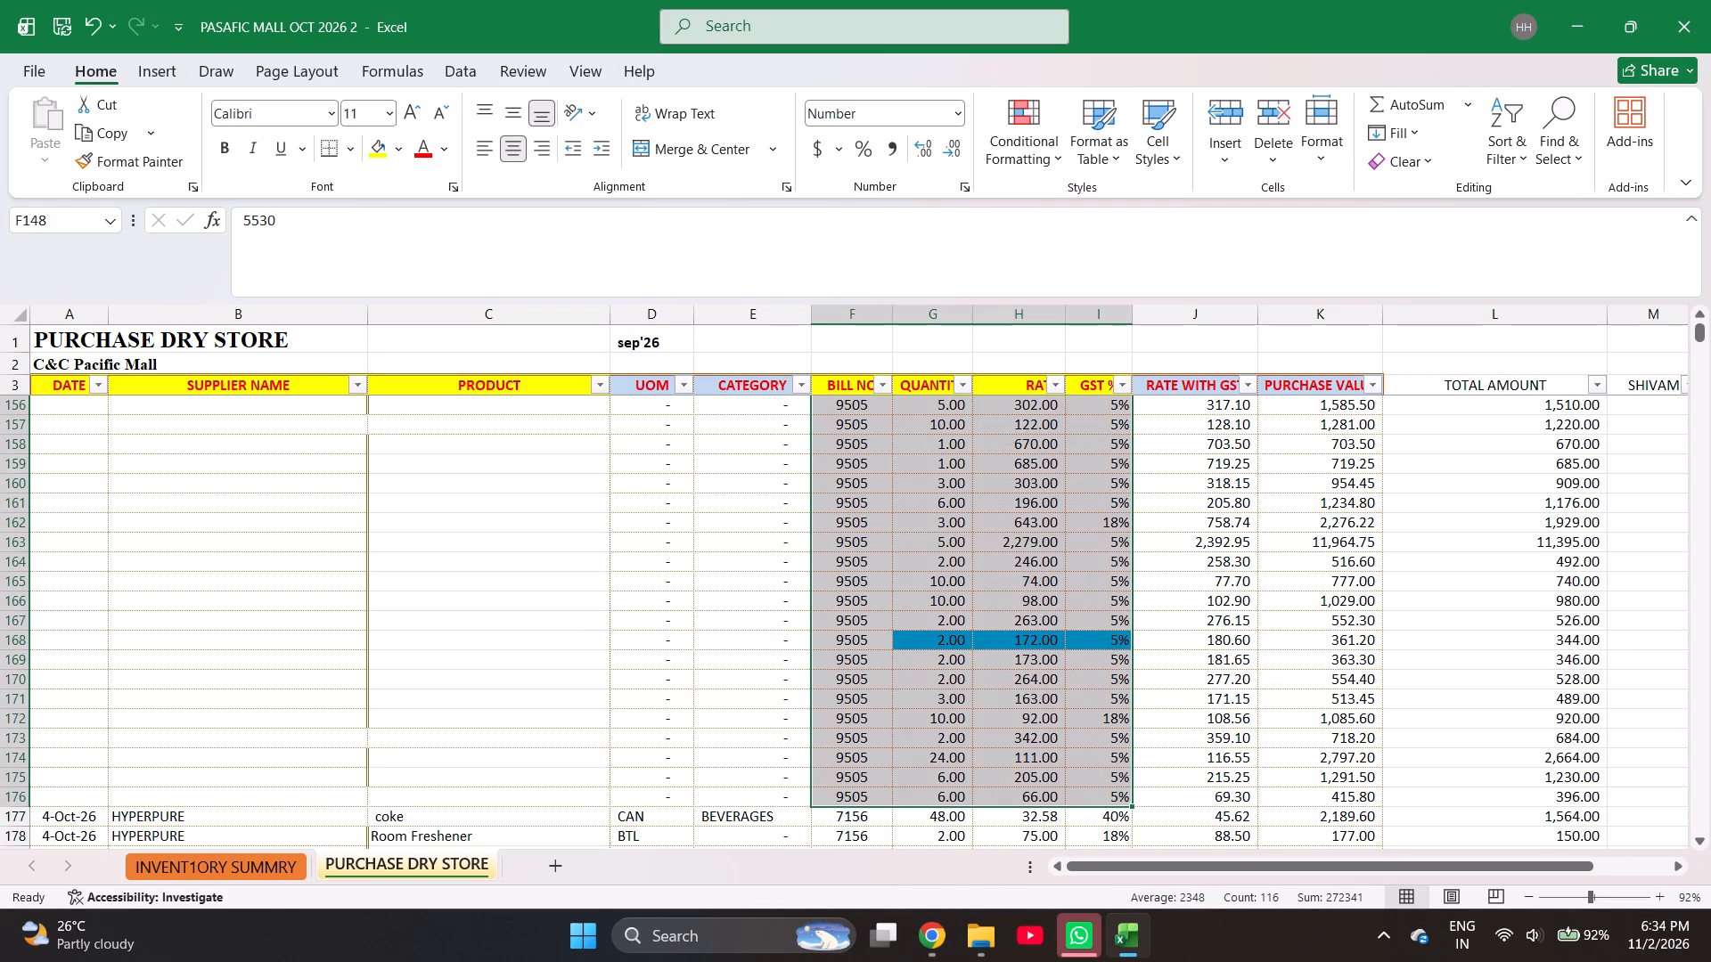
key("Delete")
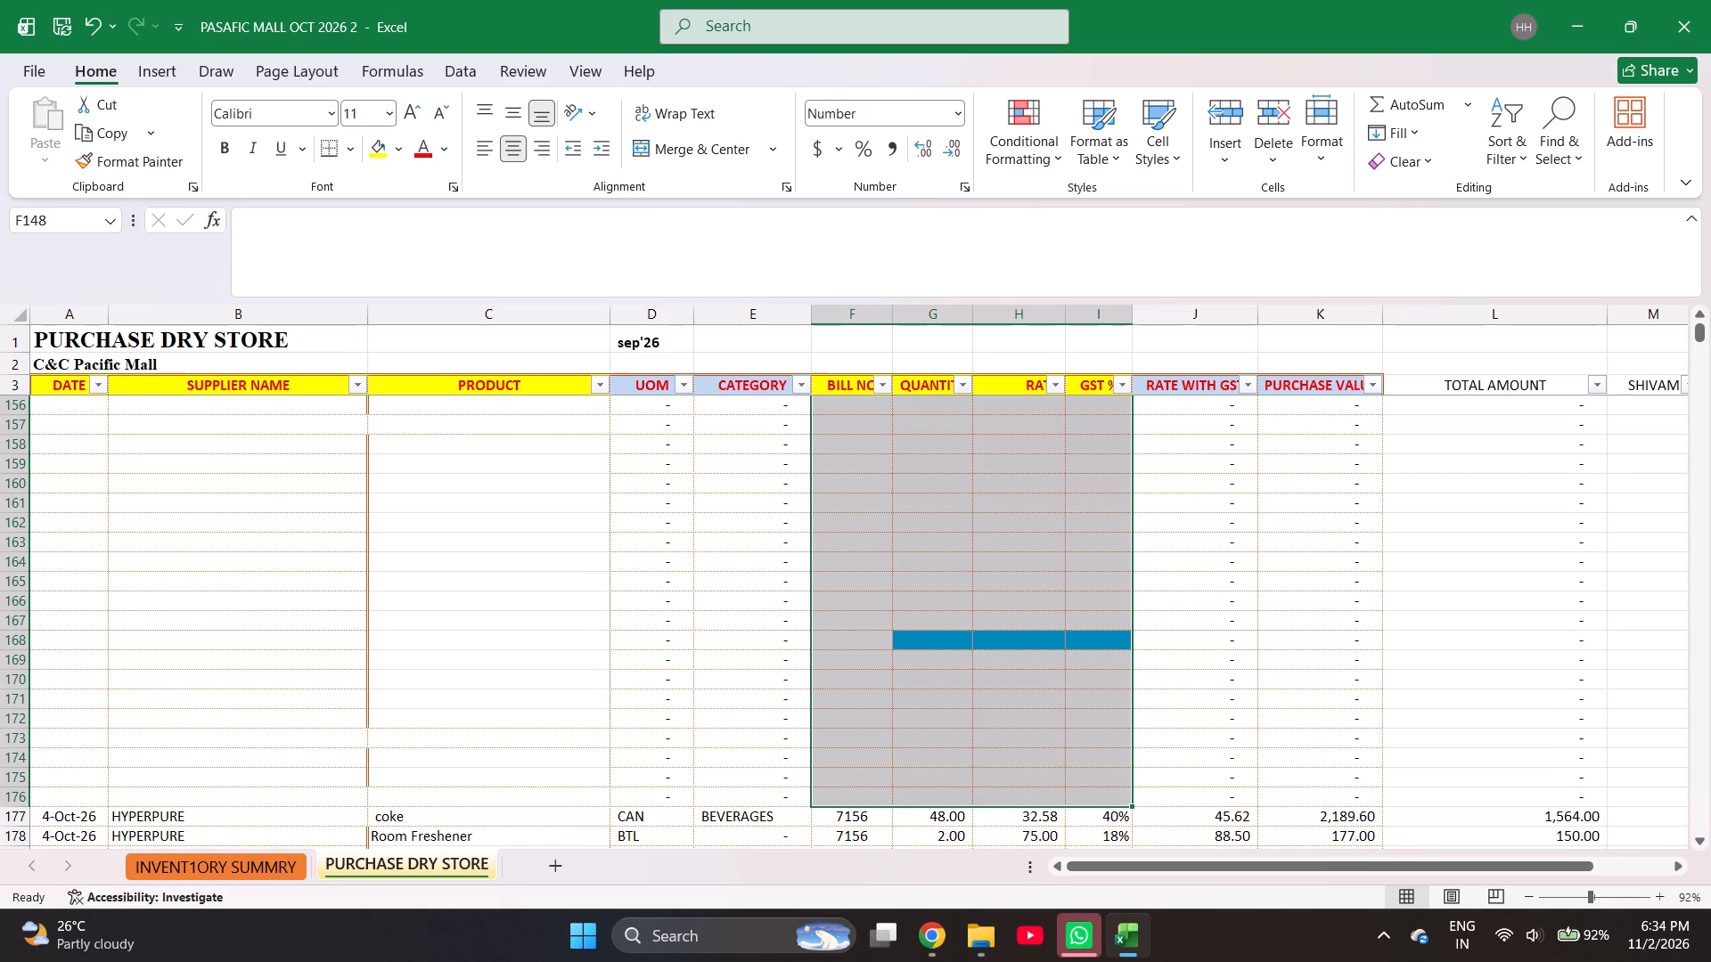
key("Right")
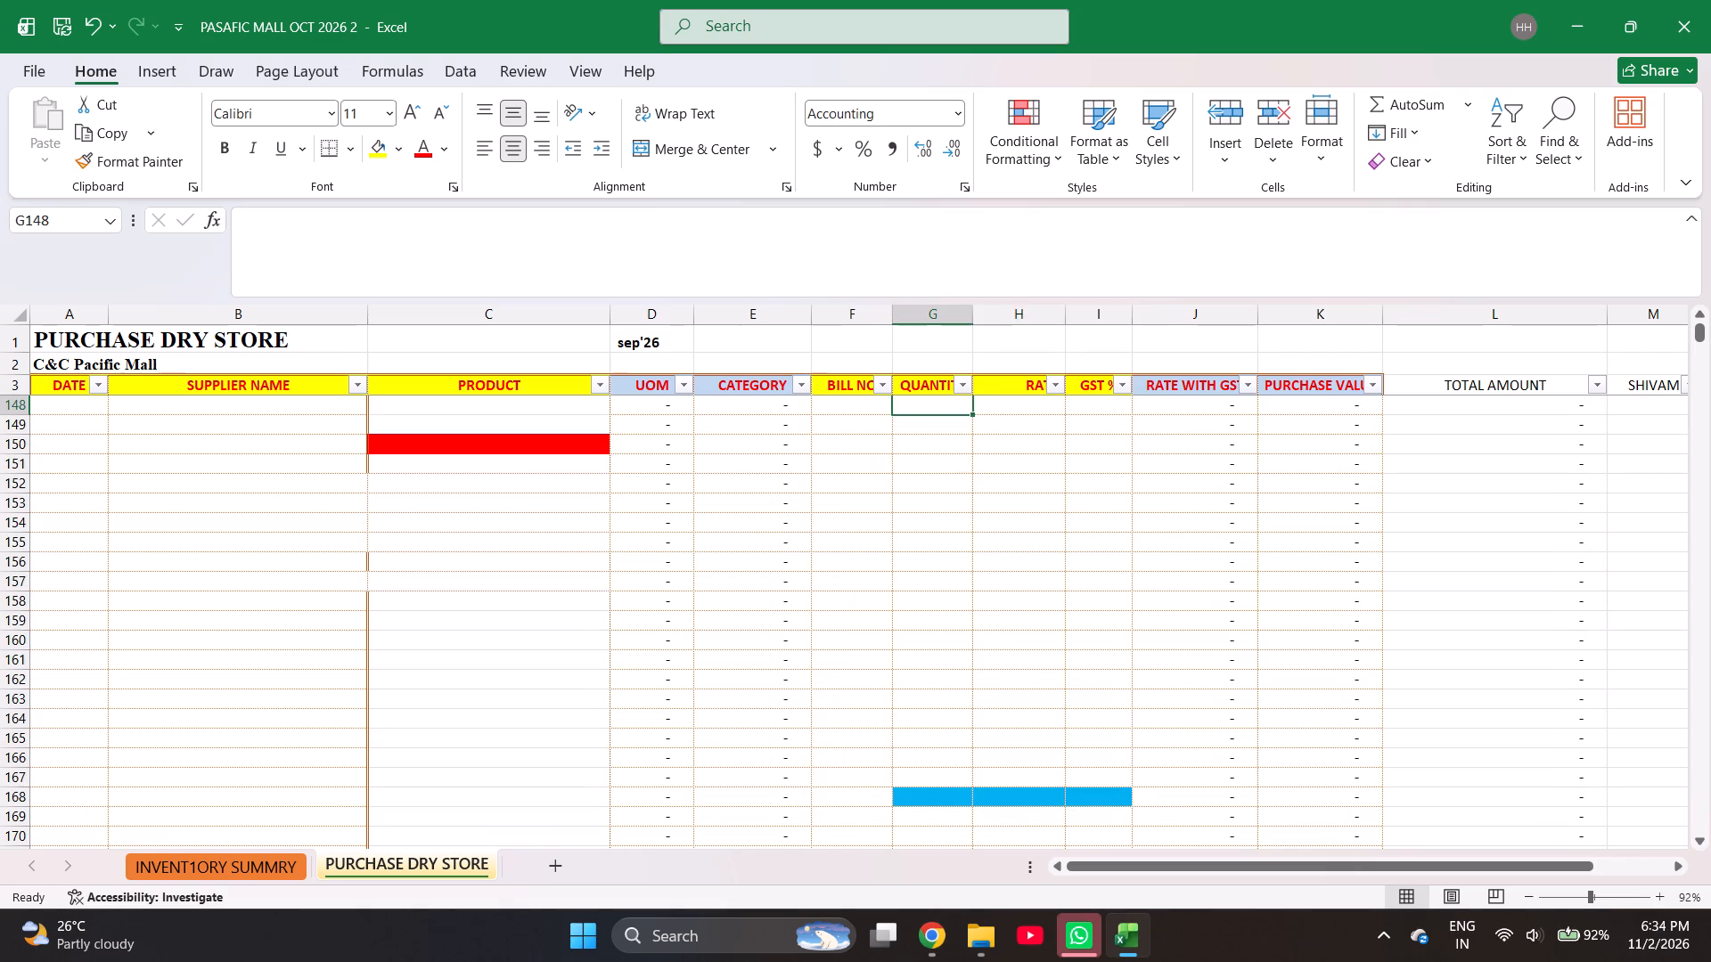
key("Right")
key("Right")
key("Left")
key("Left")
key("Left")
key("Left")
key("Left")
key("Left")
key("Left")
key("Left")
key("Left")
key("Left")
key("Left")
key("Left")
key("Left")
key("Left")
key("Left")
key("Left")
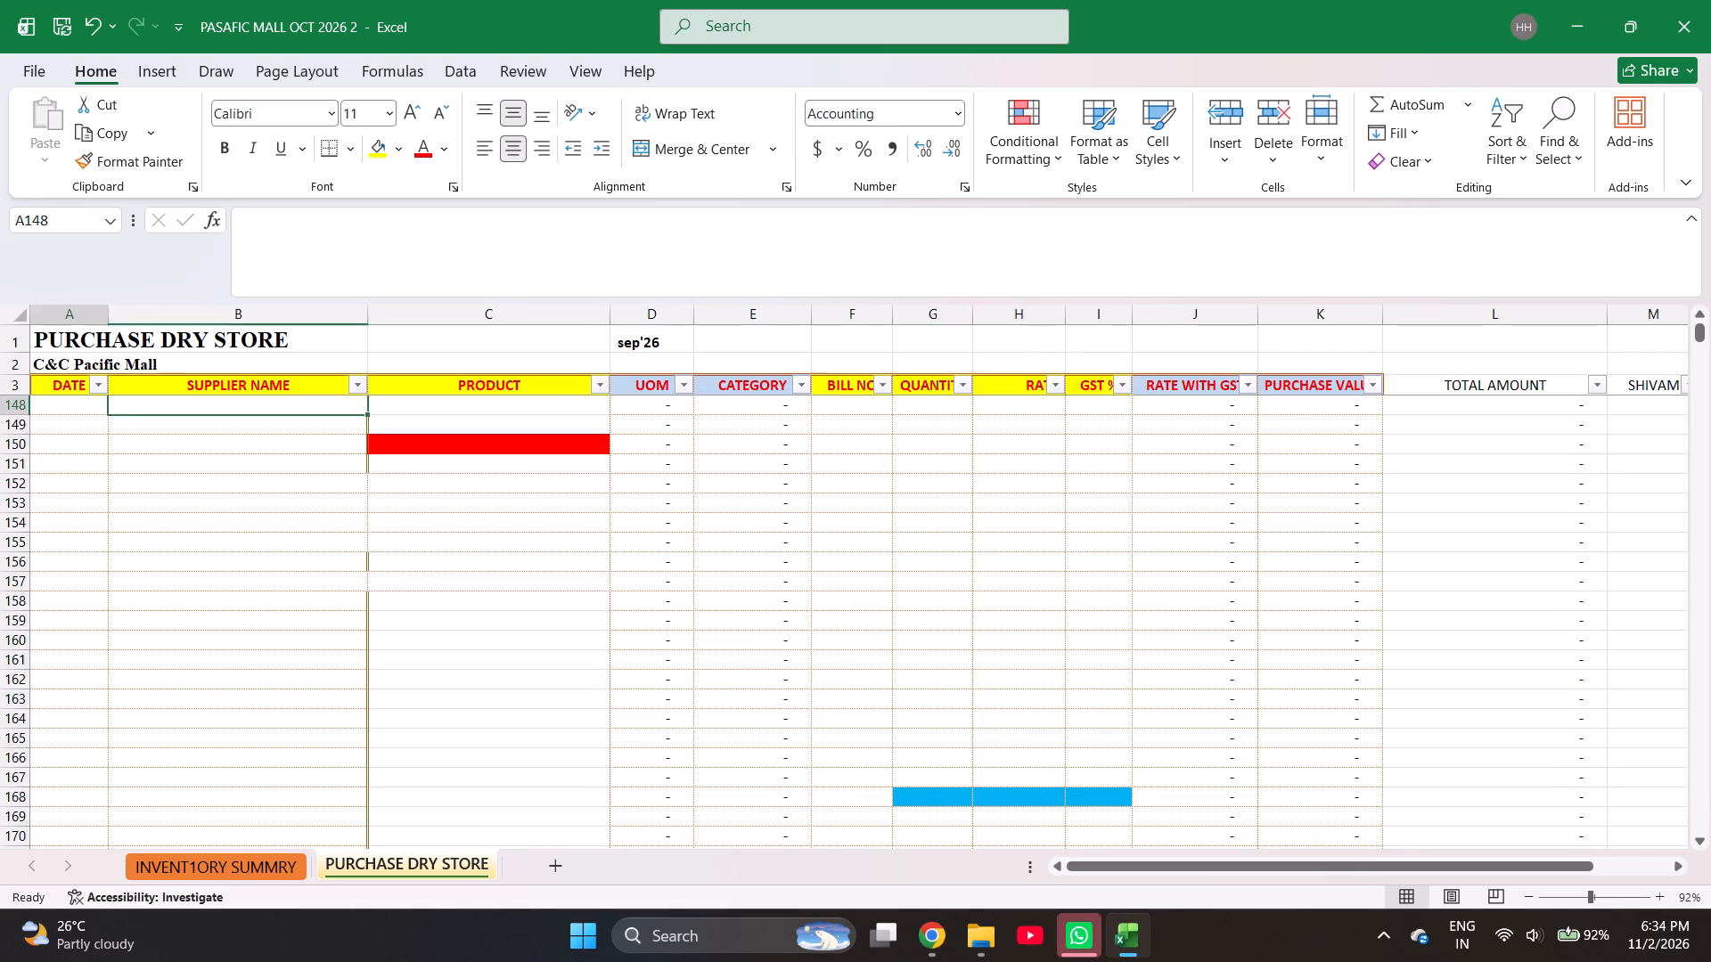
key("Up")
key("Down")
Switch to 31 10 26 pacific.pdf in Chrome.
key("alt+Tab")
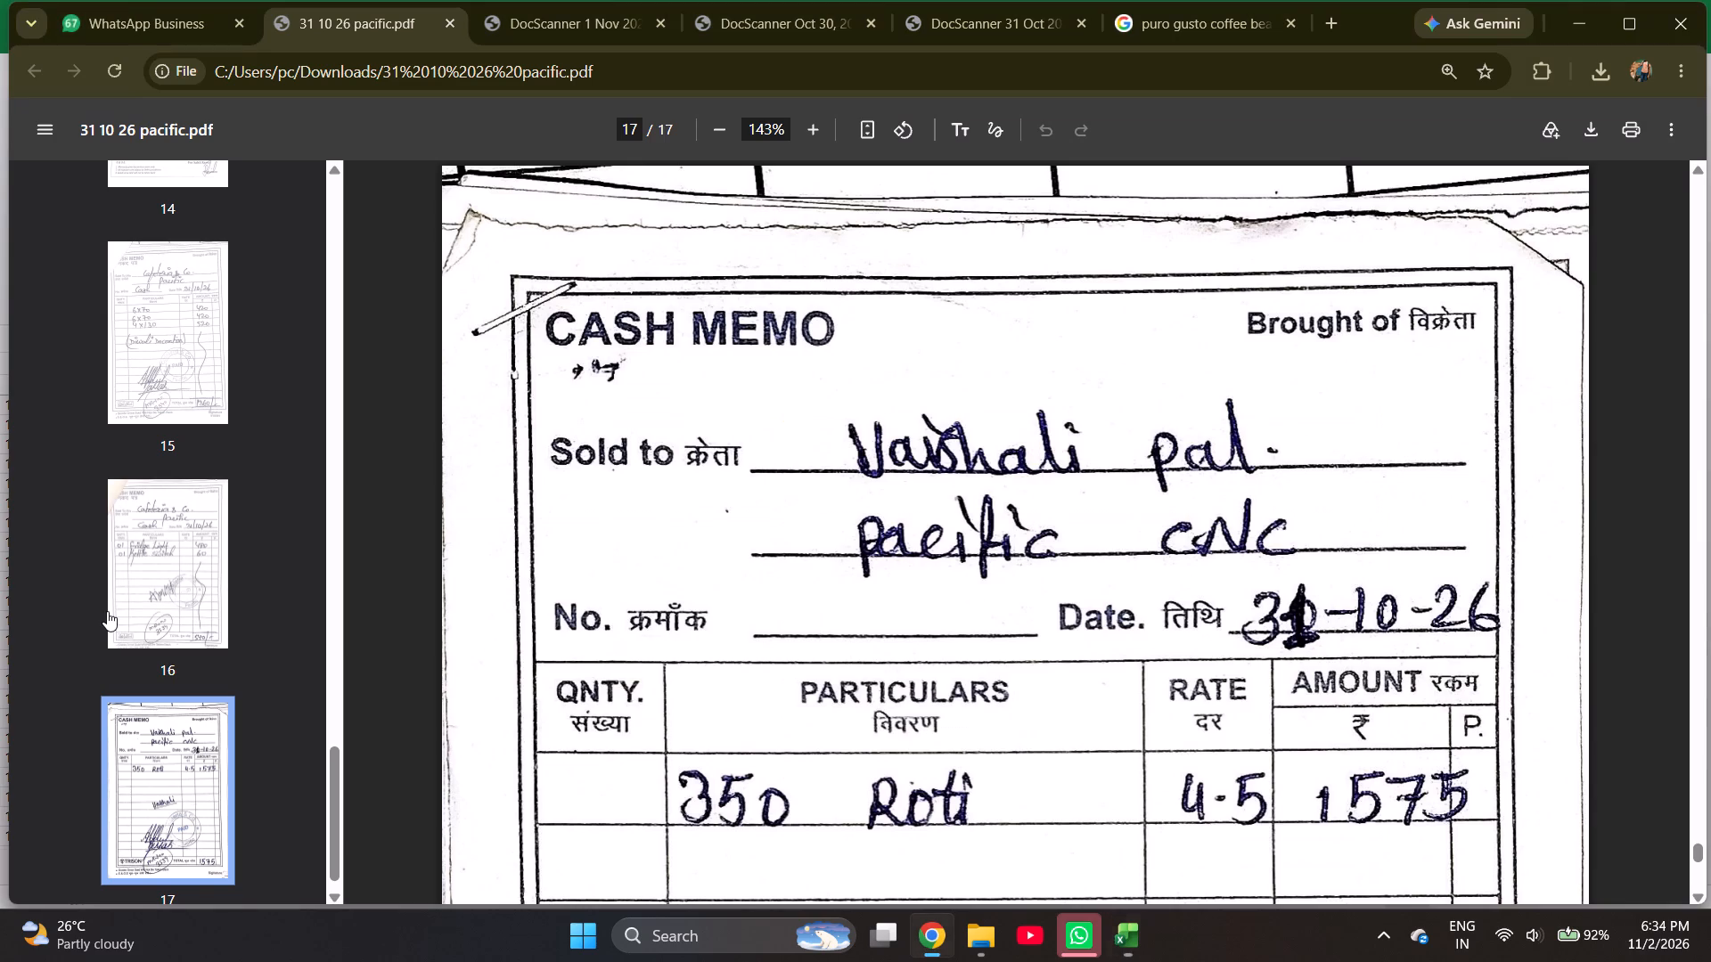
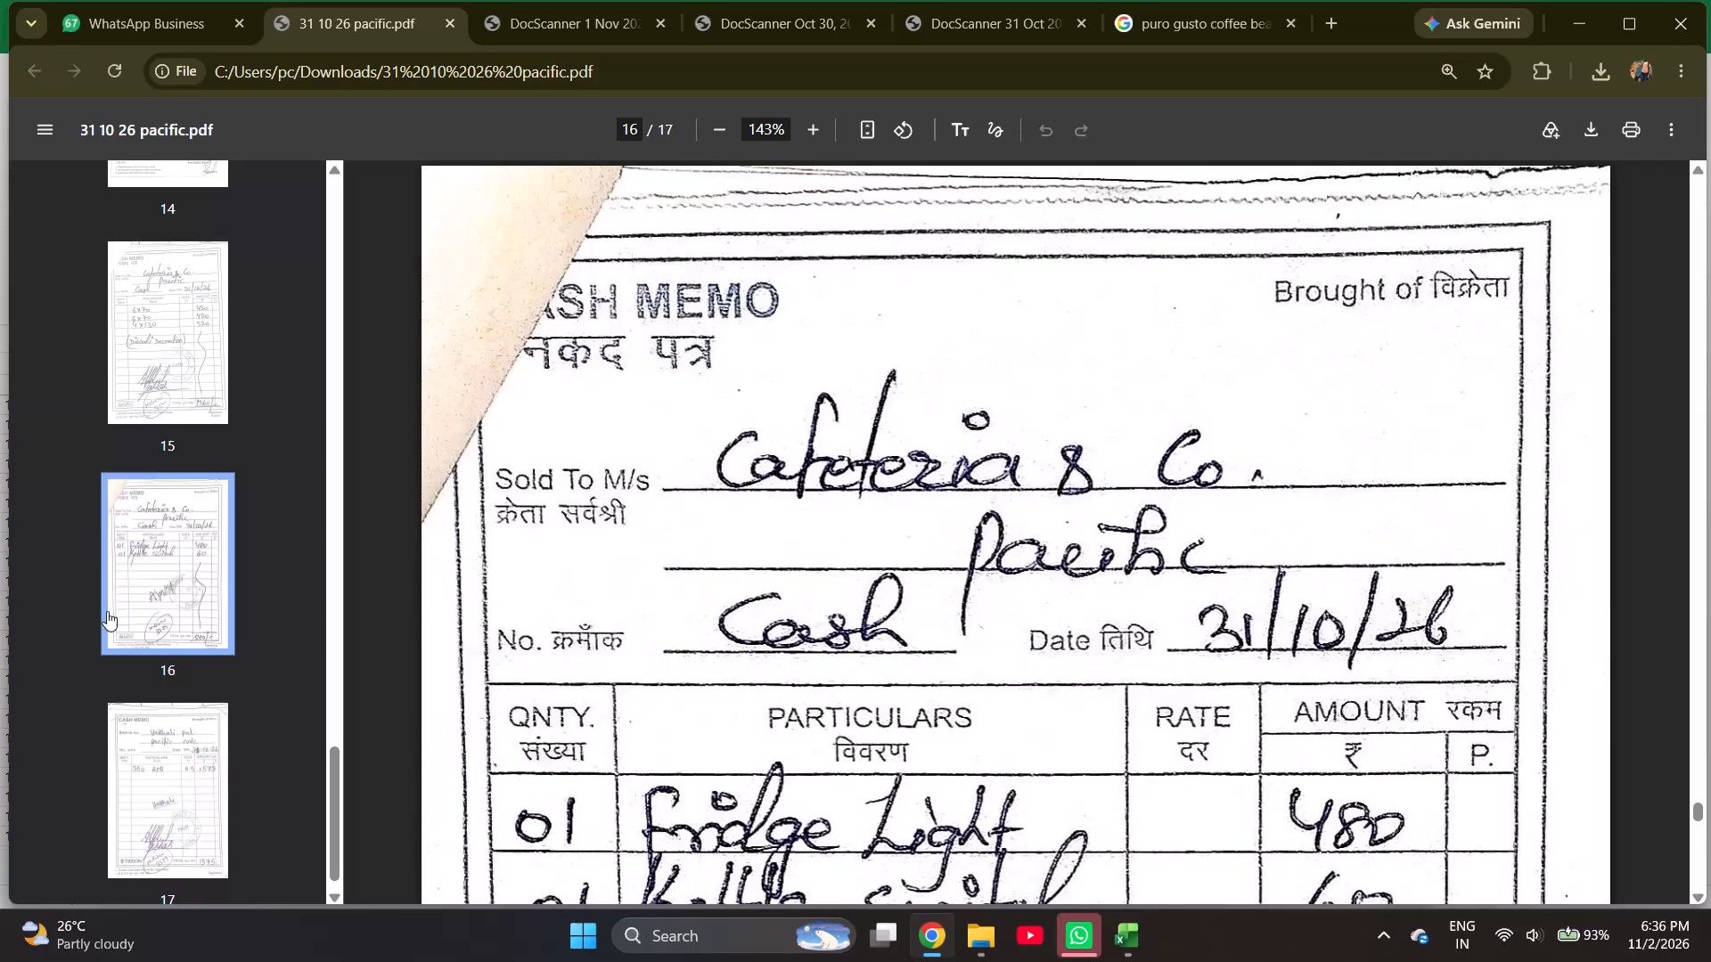
Switch to the PASAFIC MALL OCT 2026 2 workbook in Excel and open the BILL NO column's filter search on the PURCHASE DRY STORE sheet.
key("alt+Tab")
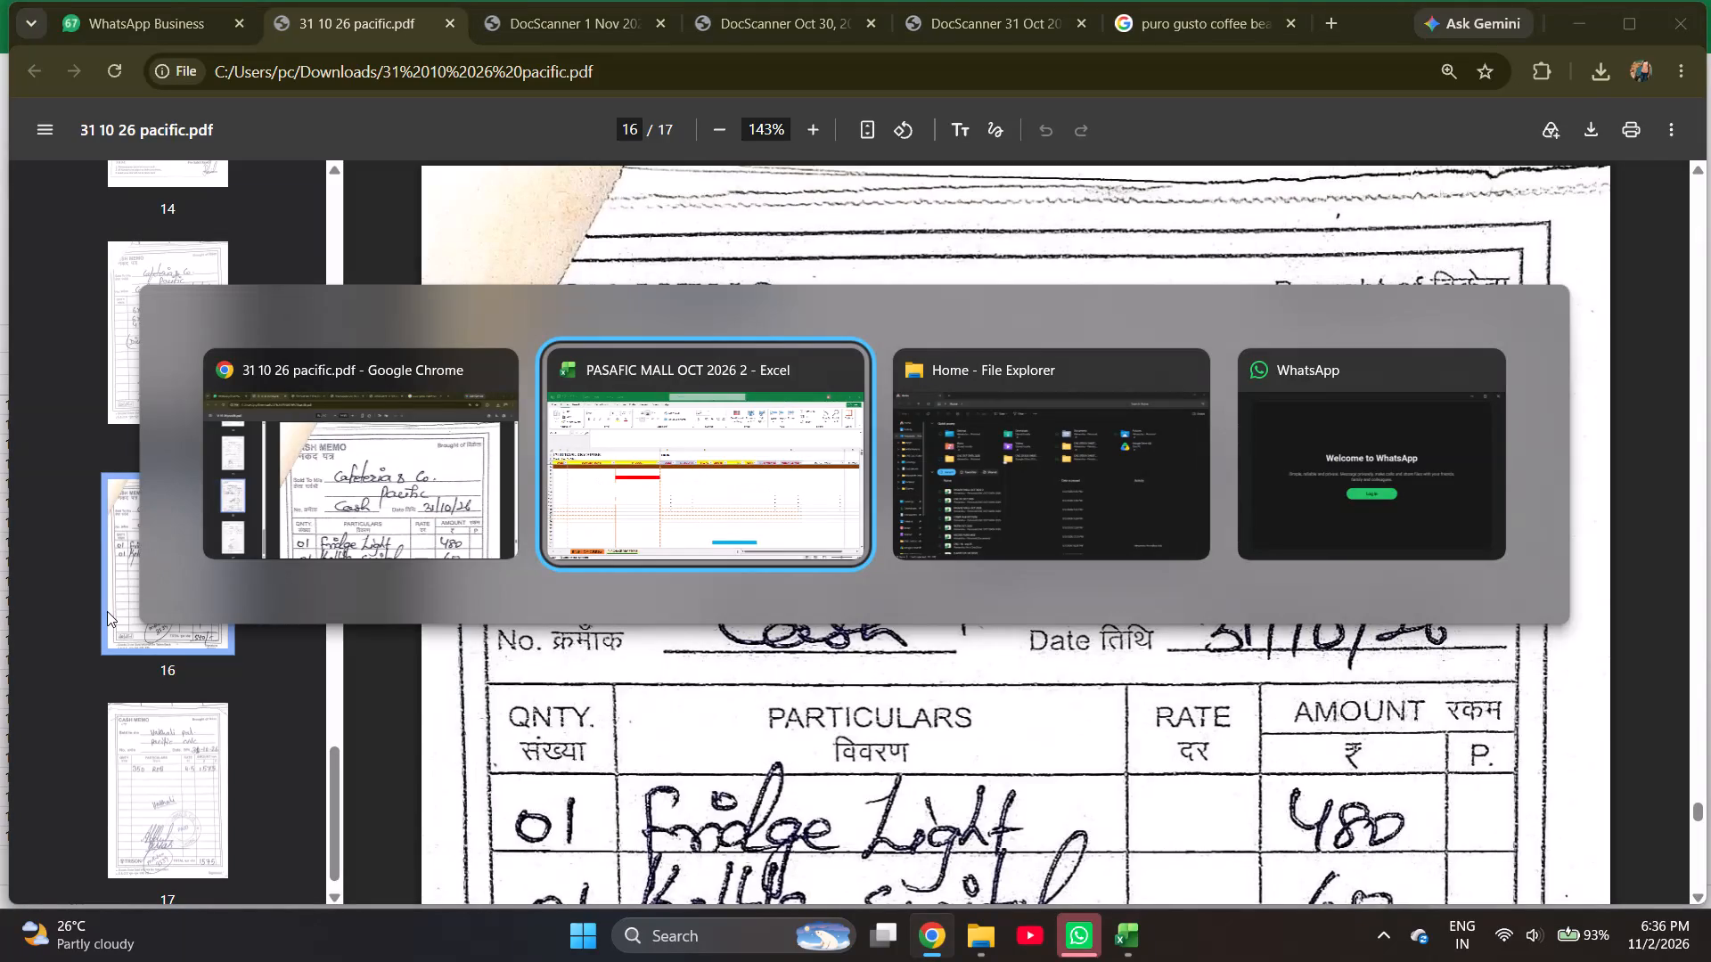
key("Up")
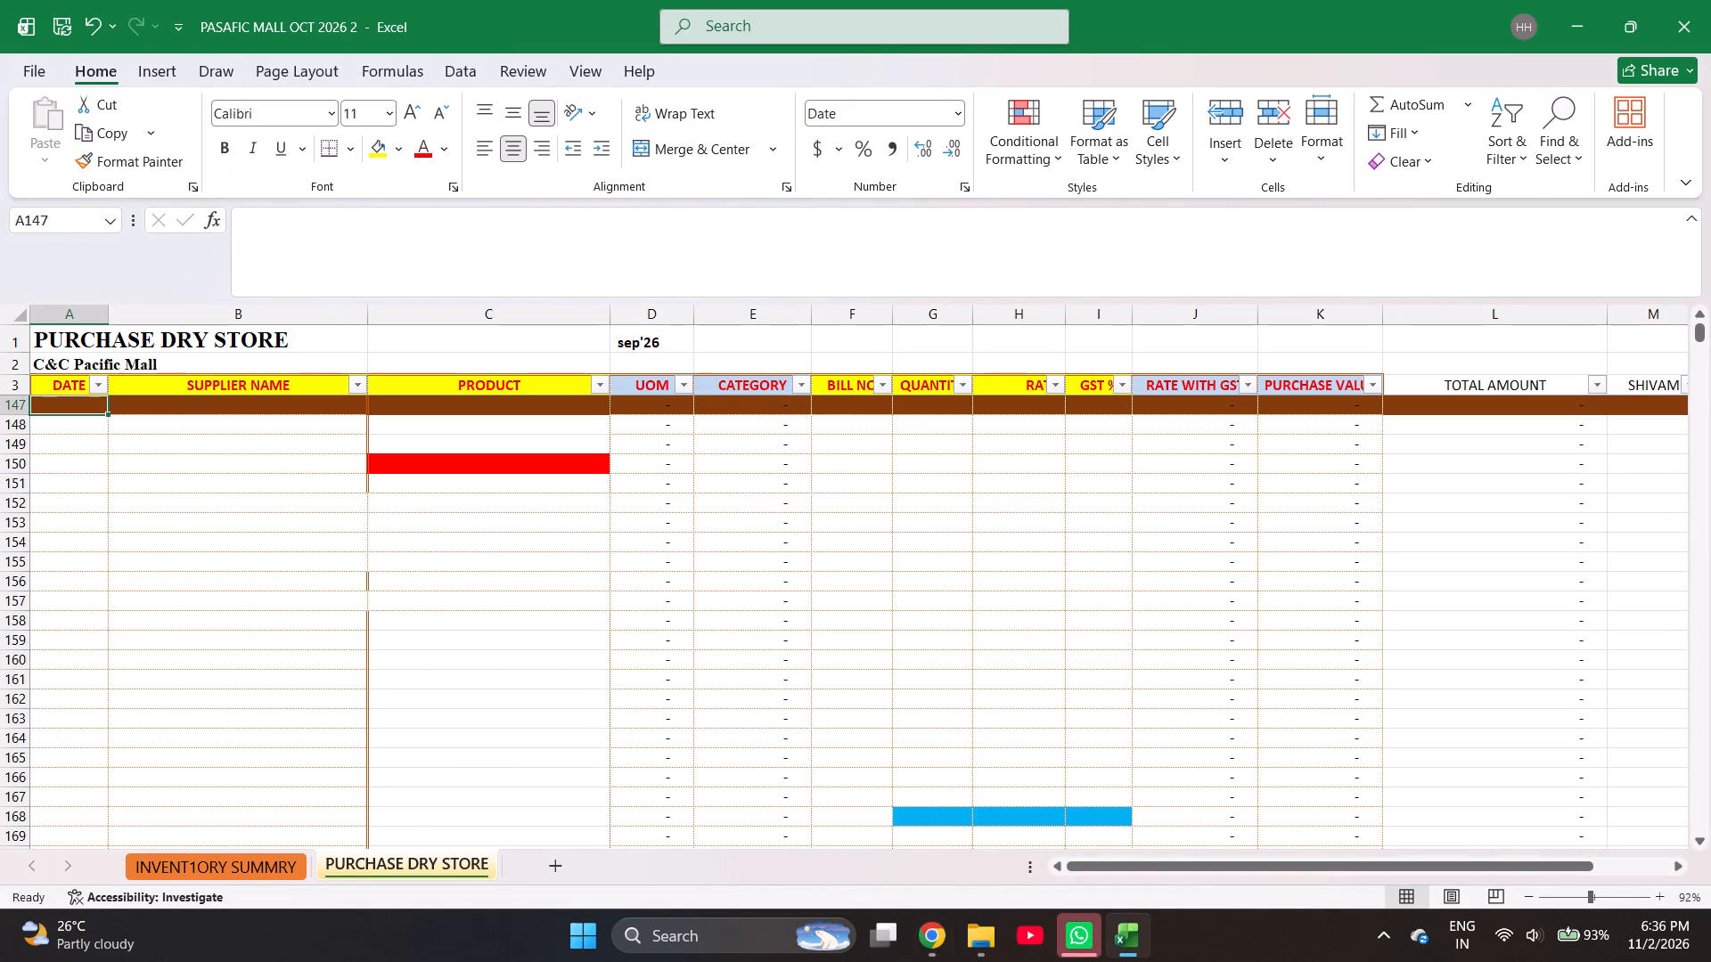
key("Down")
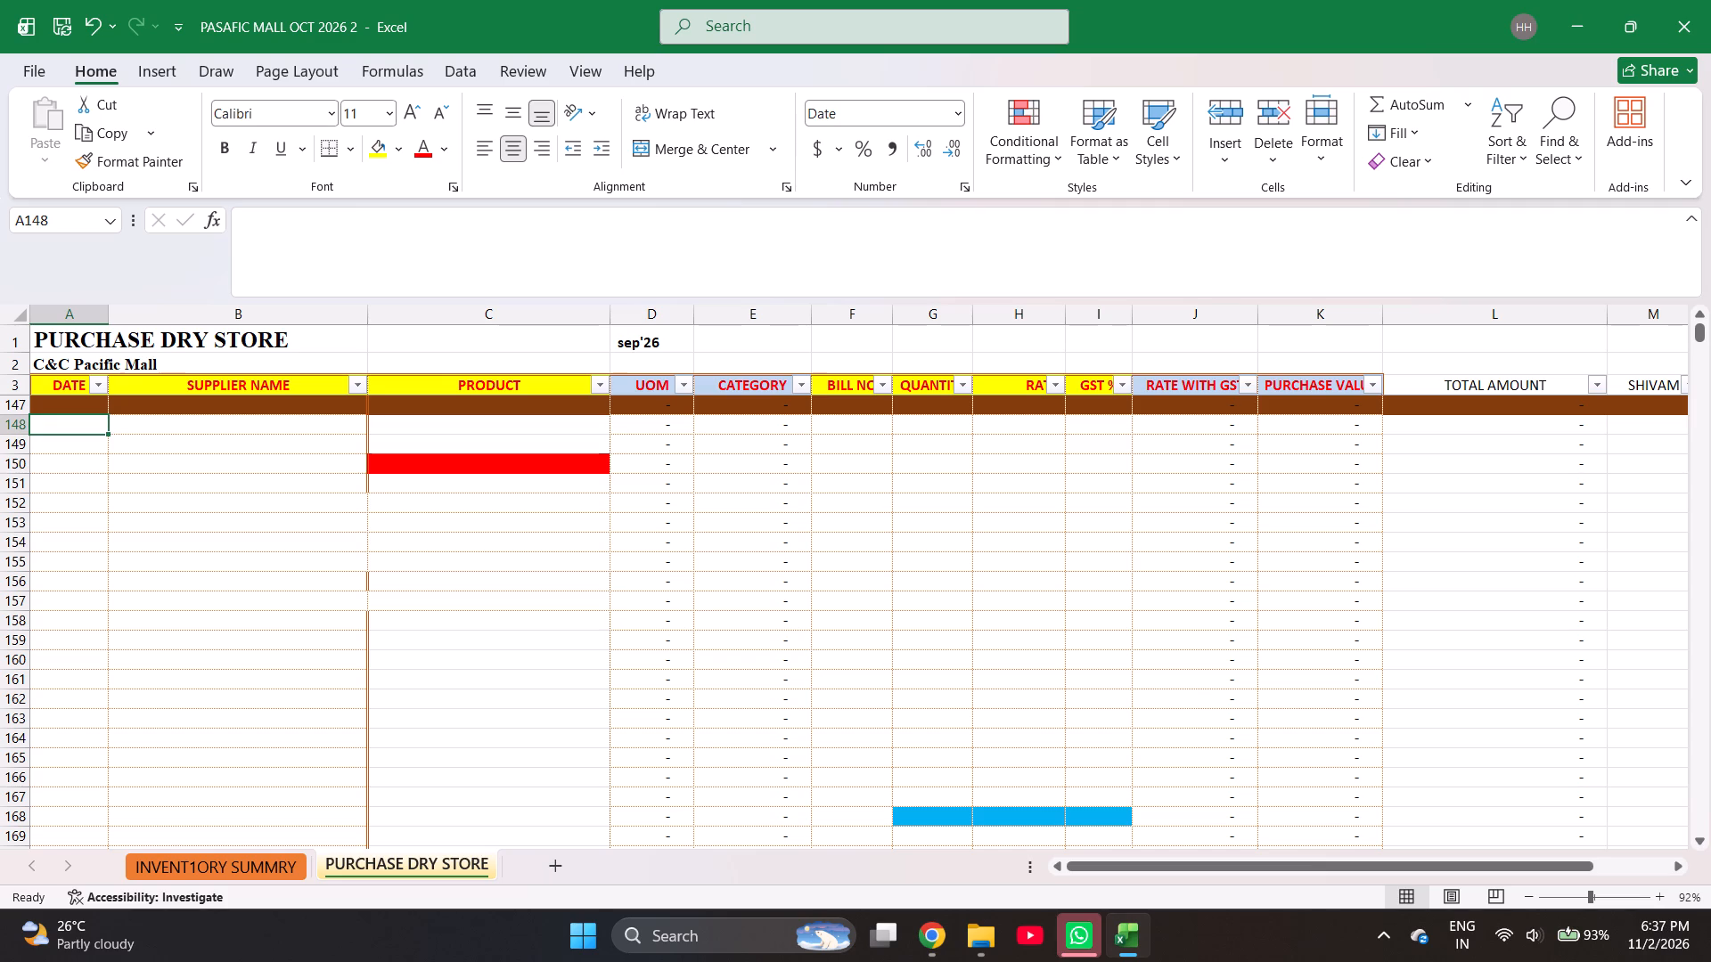
left_click(882, 383)
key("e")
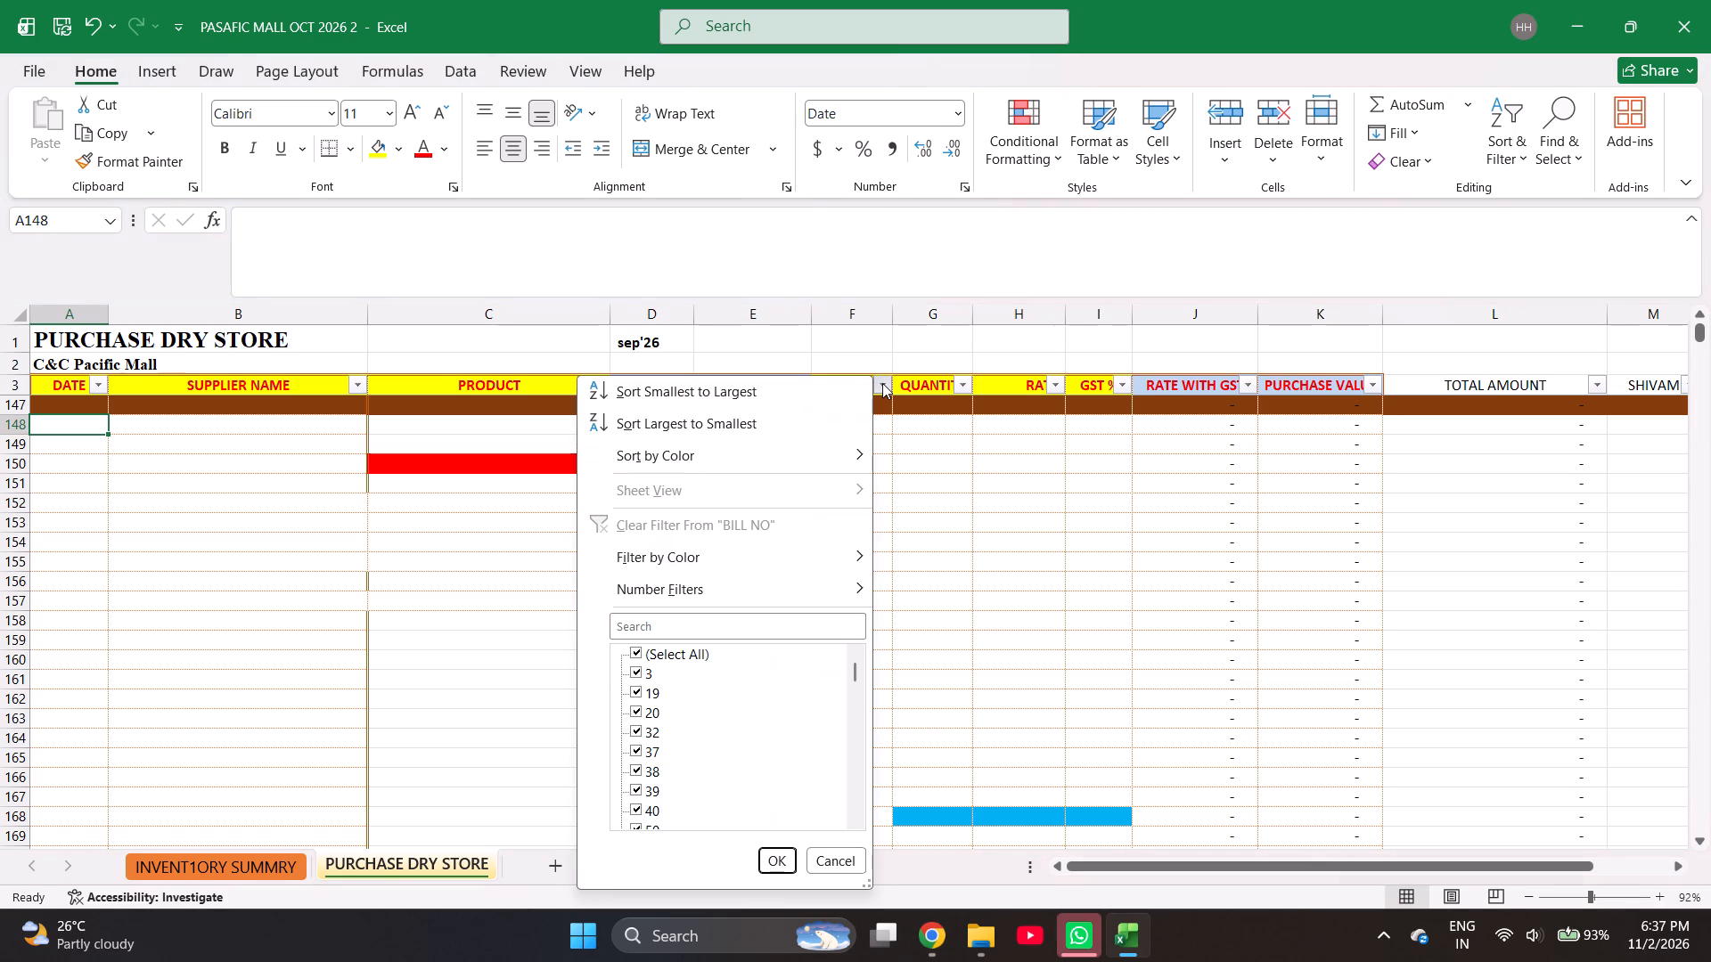
Search the BILL NO filter values for 7282 and 548, and close the filter without applying it.
type("7282")
type("E7282")
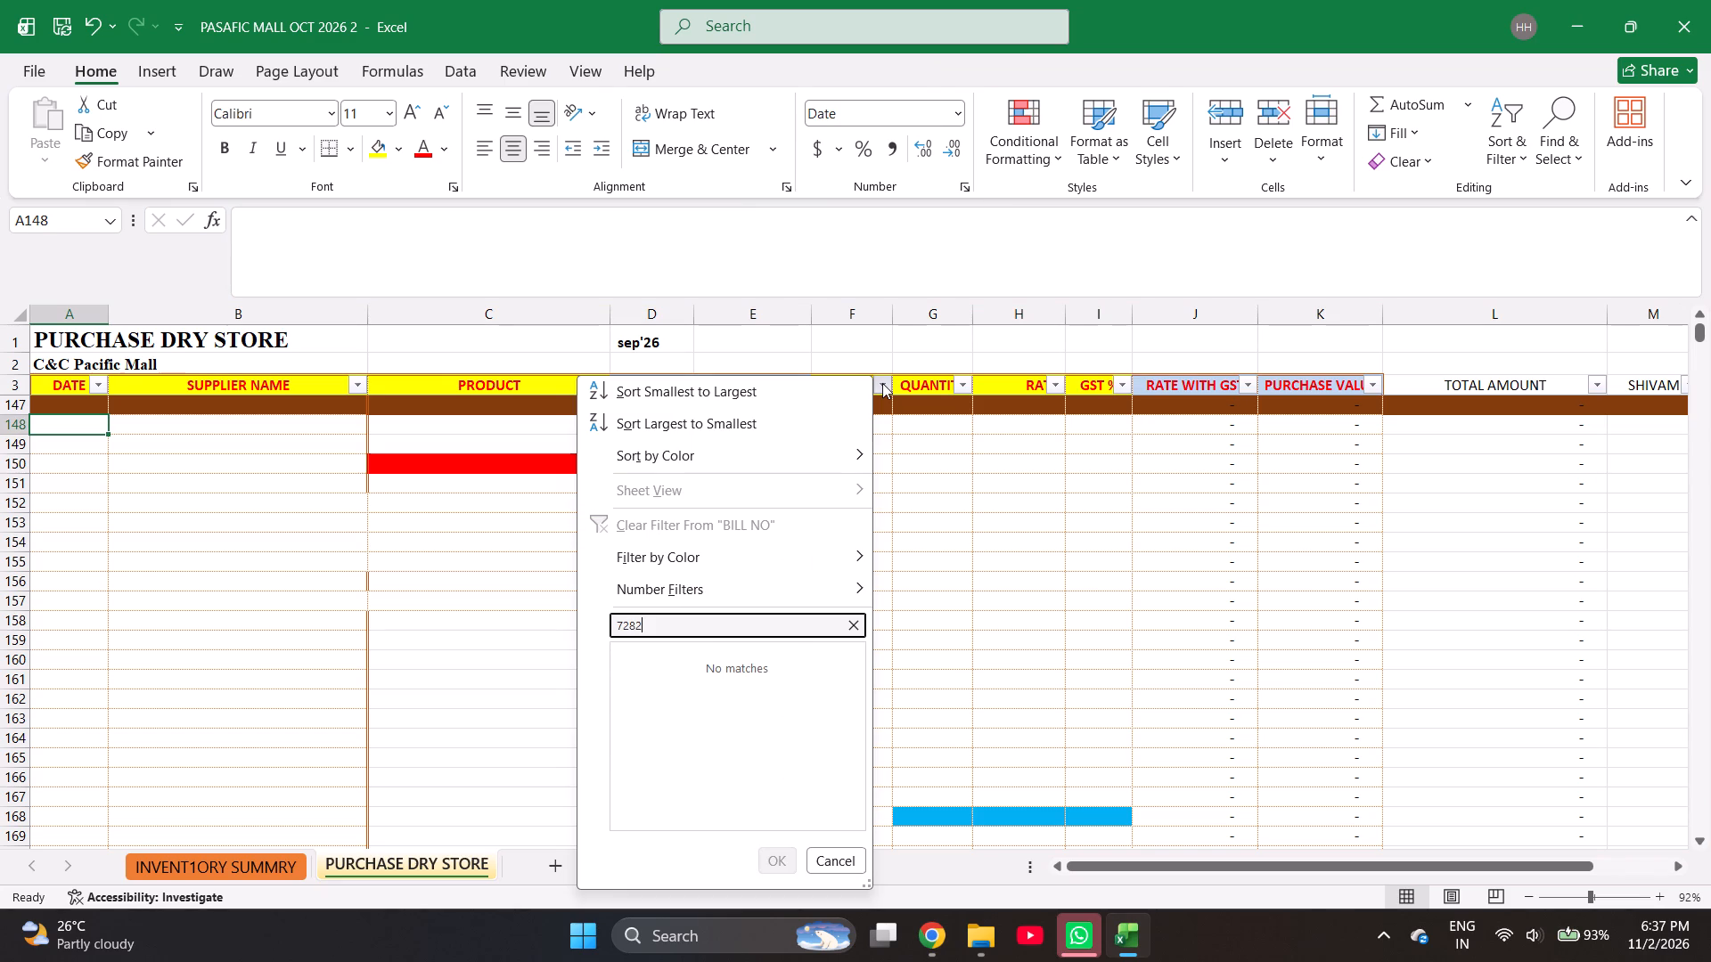
key("BackSpace")
key("BackSpace")
key("BackSpace")
key("BackSpace")
key("BackSpace")
type("548")
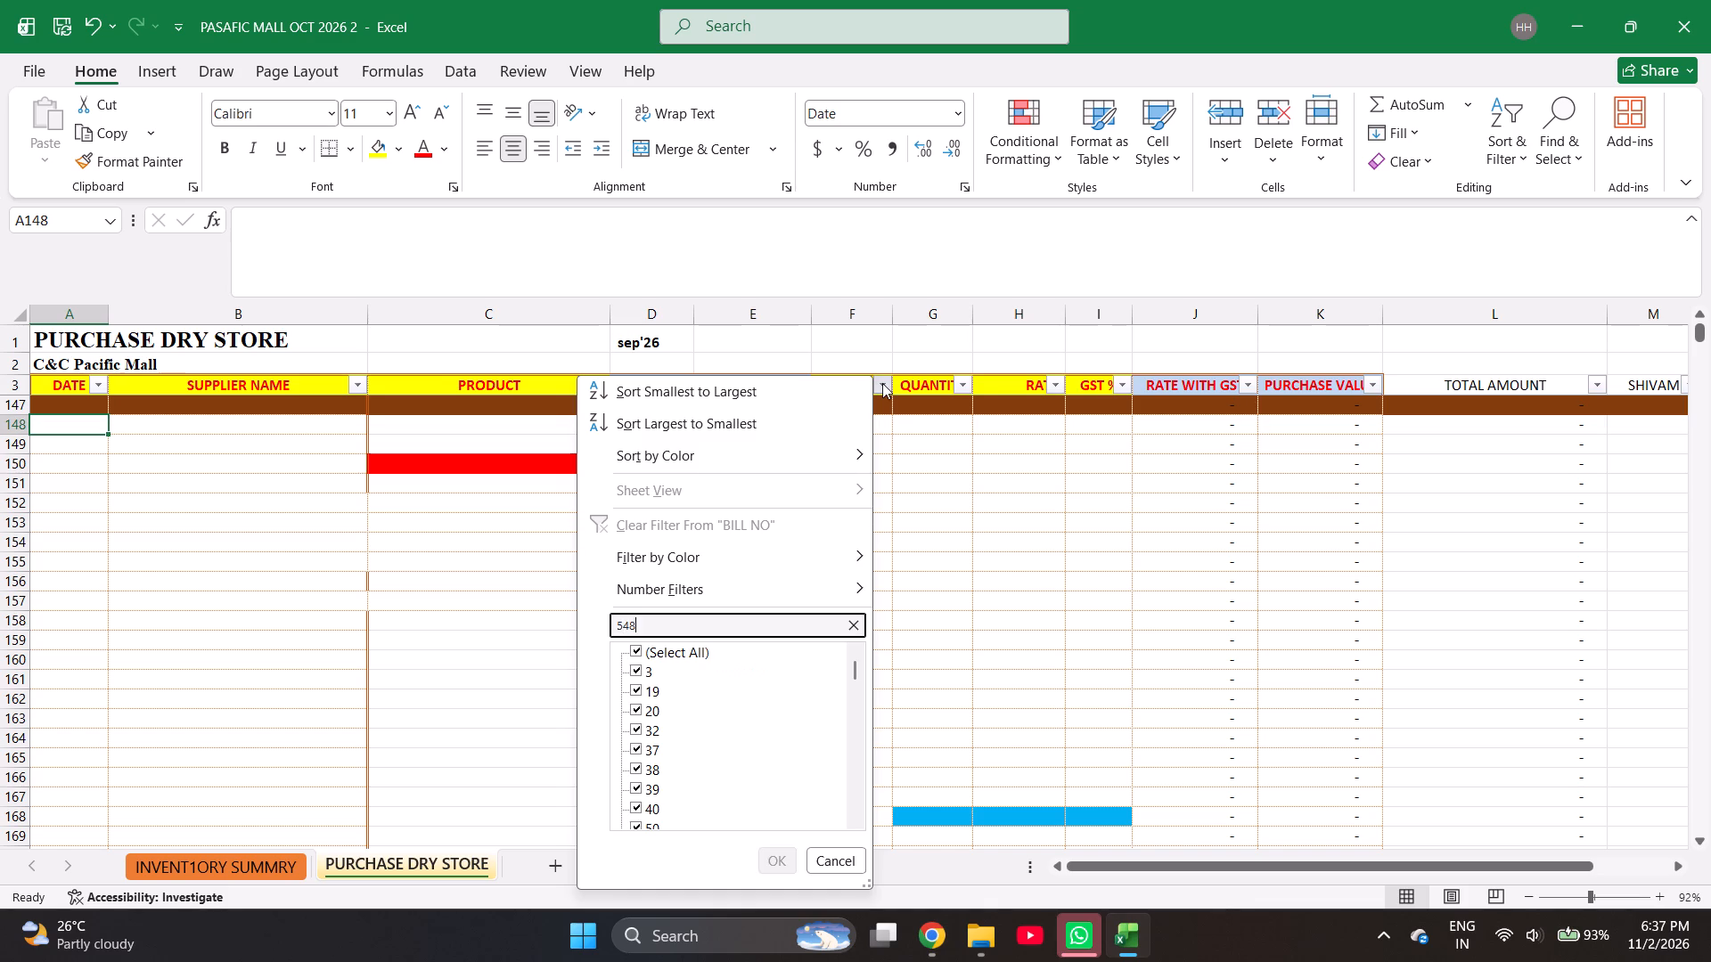
key("Escape")
key("Escape")
Remove the brown fill from the whole of row 147.
key("Down")
key("Up")
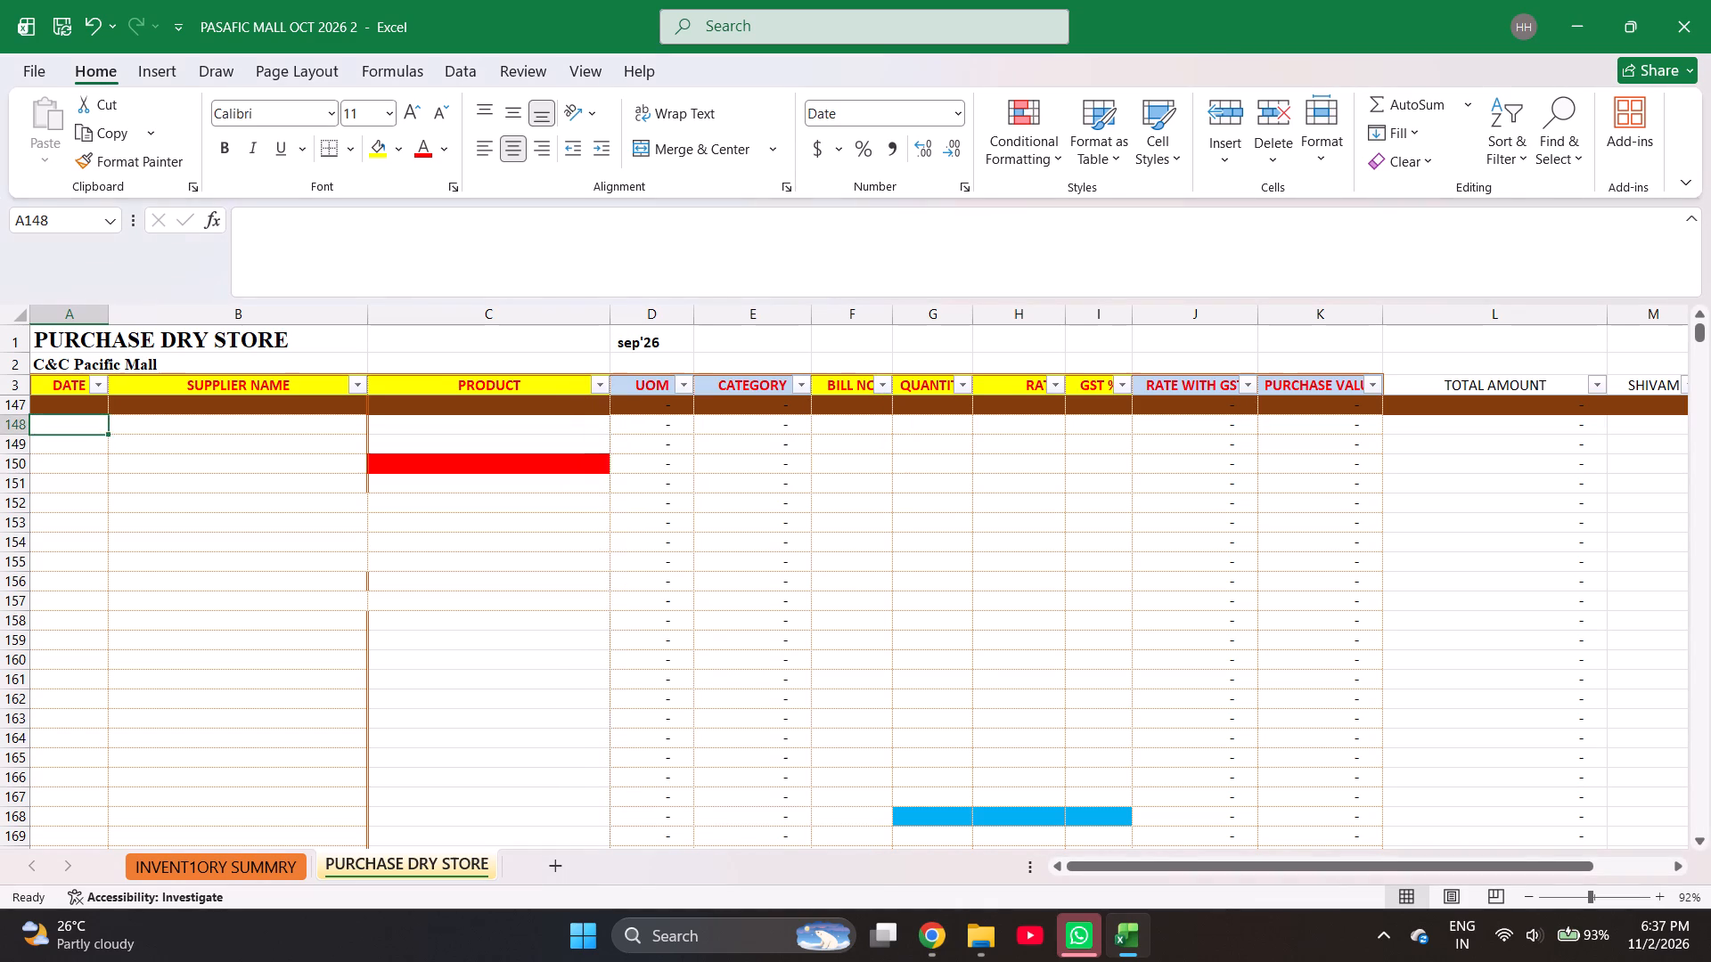
key("Up")
key("Down")
key("Up")
key("Up")
key("Down")
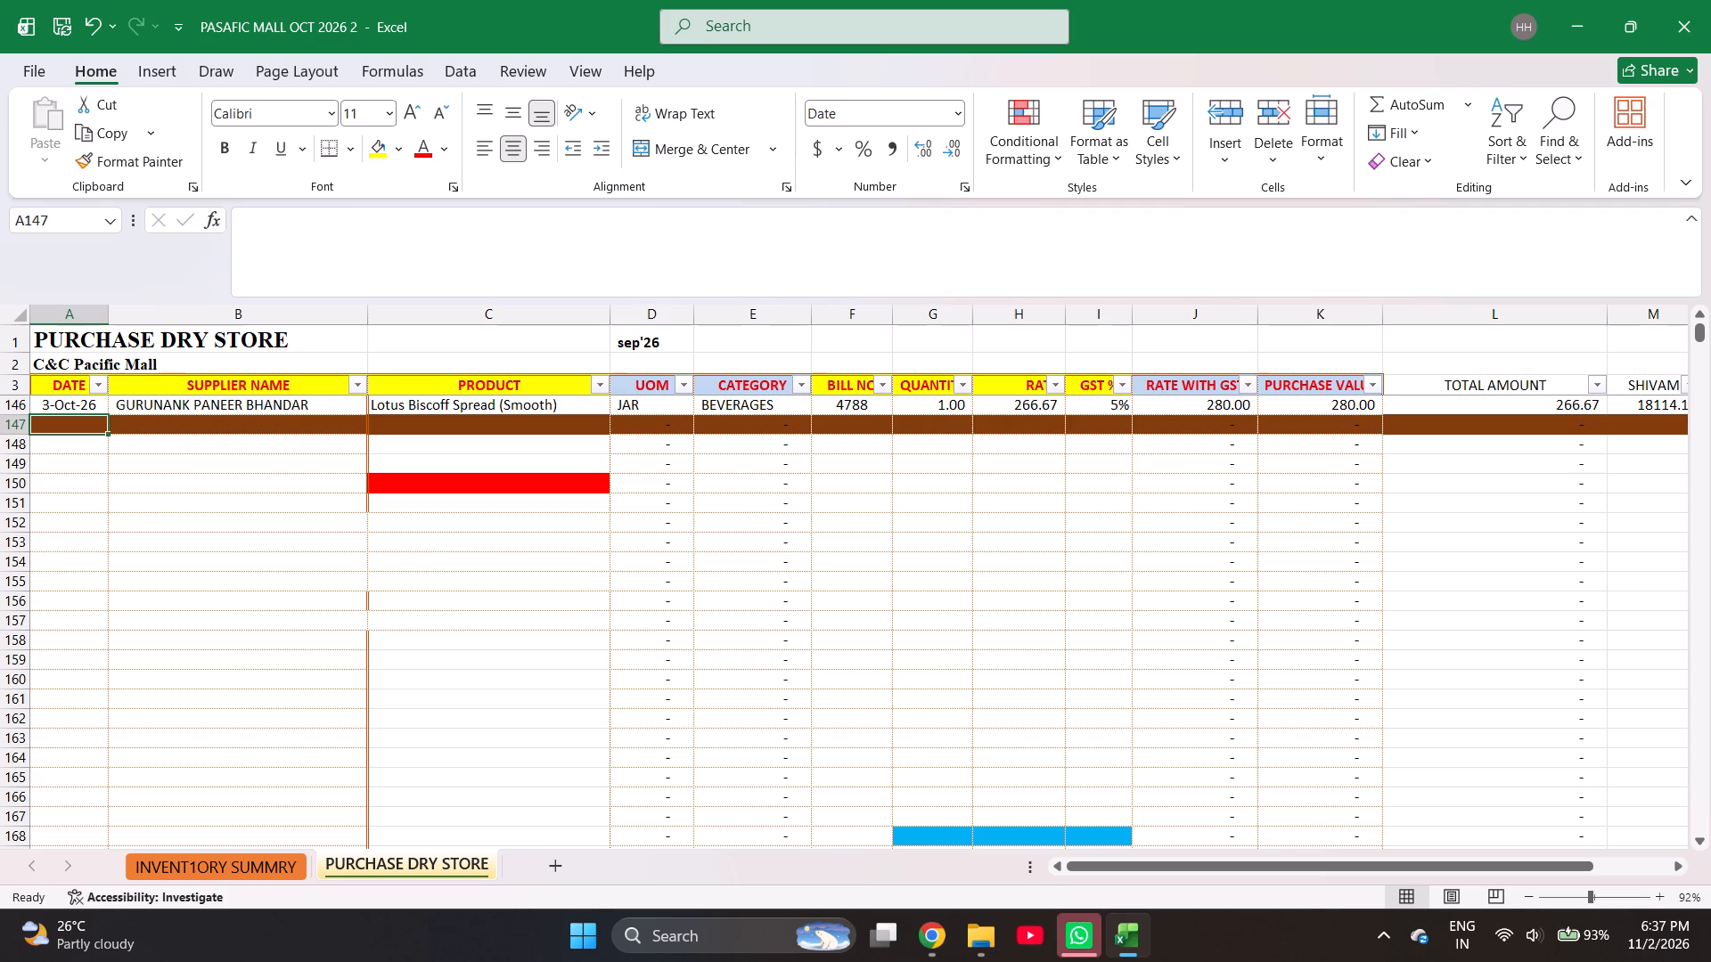
key("shift+space")
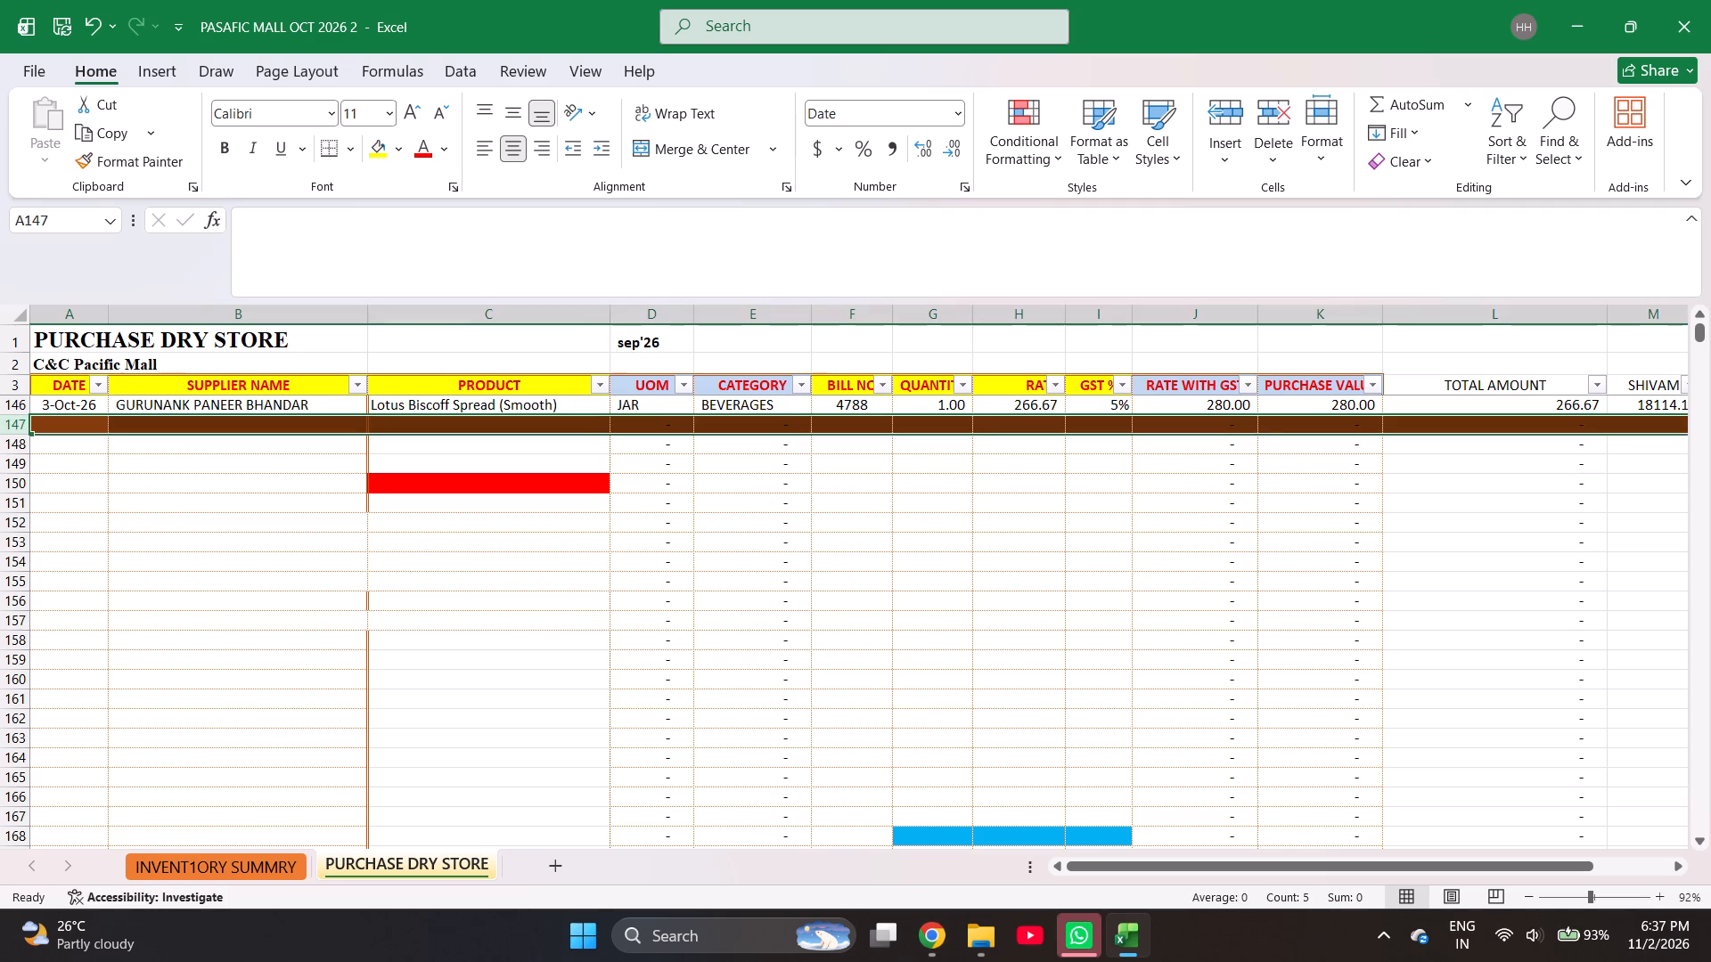
key("g")
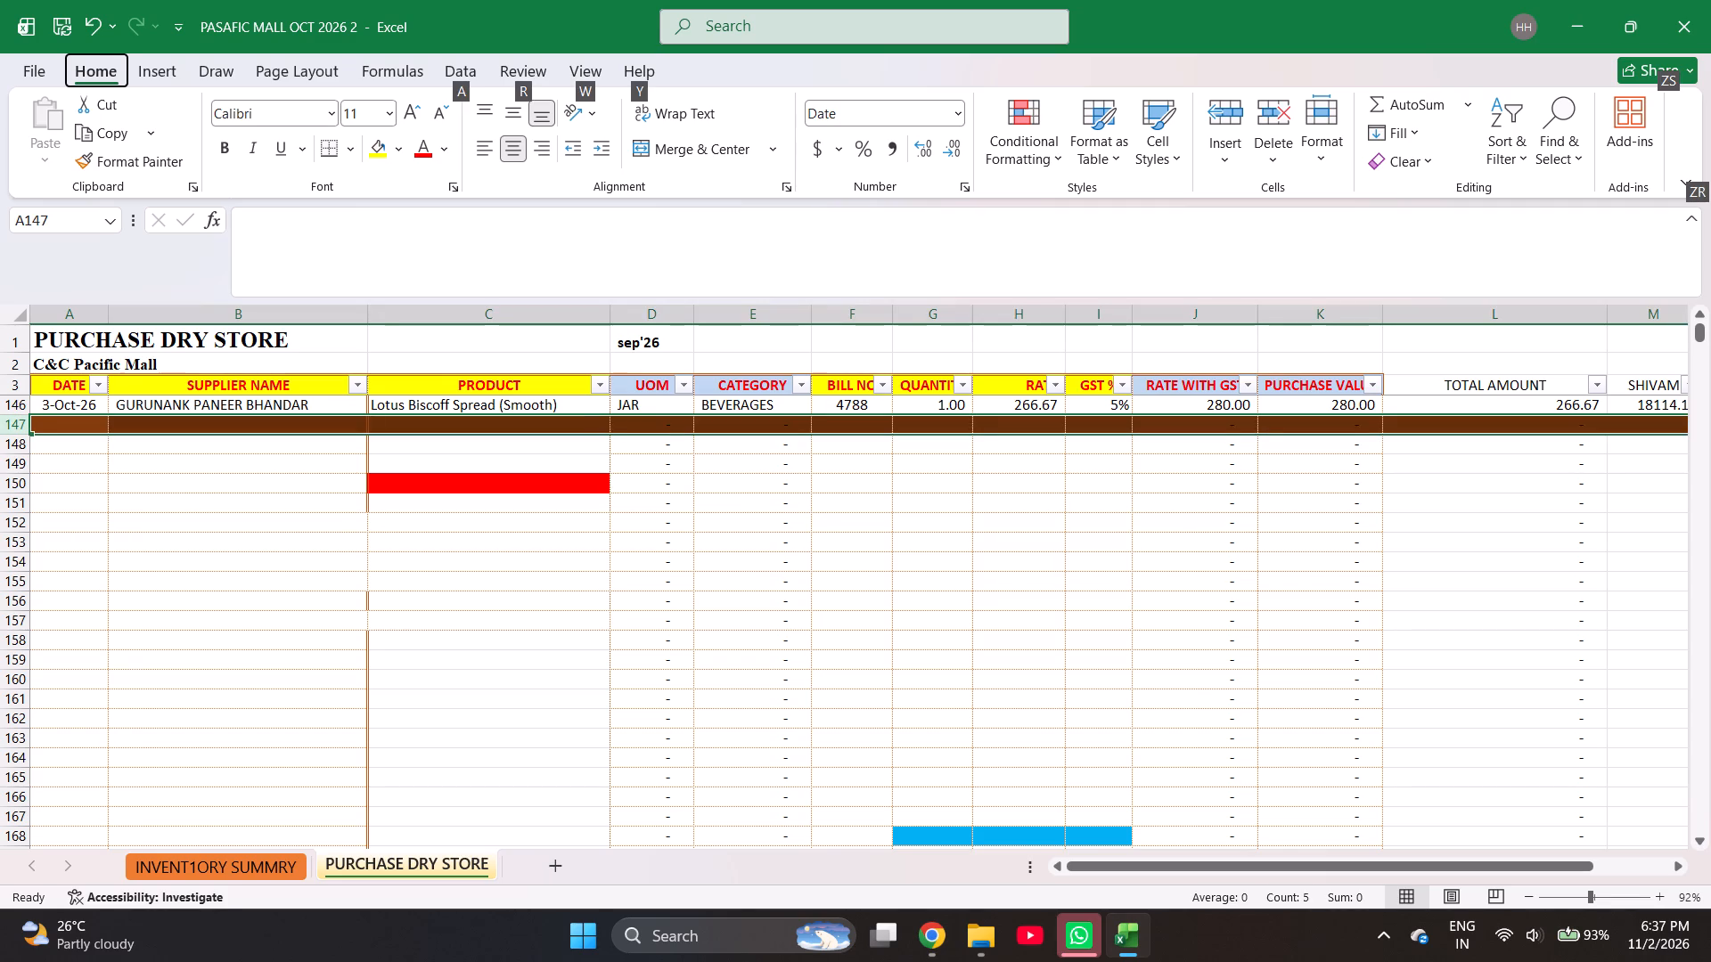
type("HH")
key("Escape")
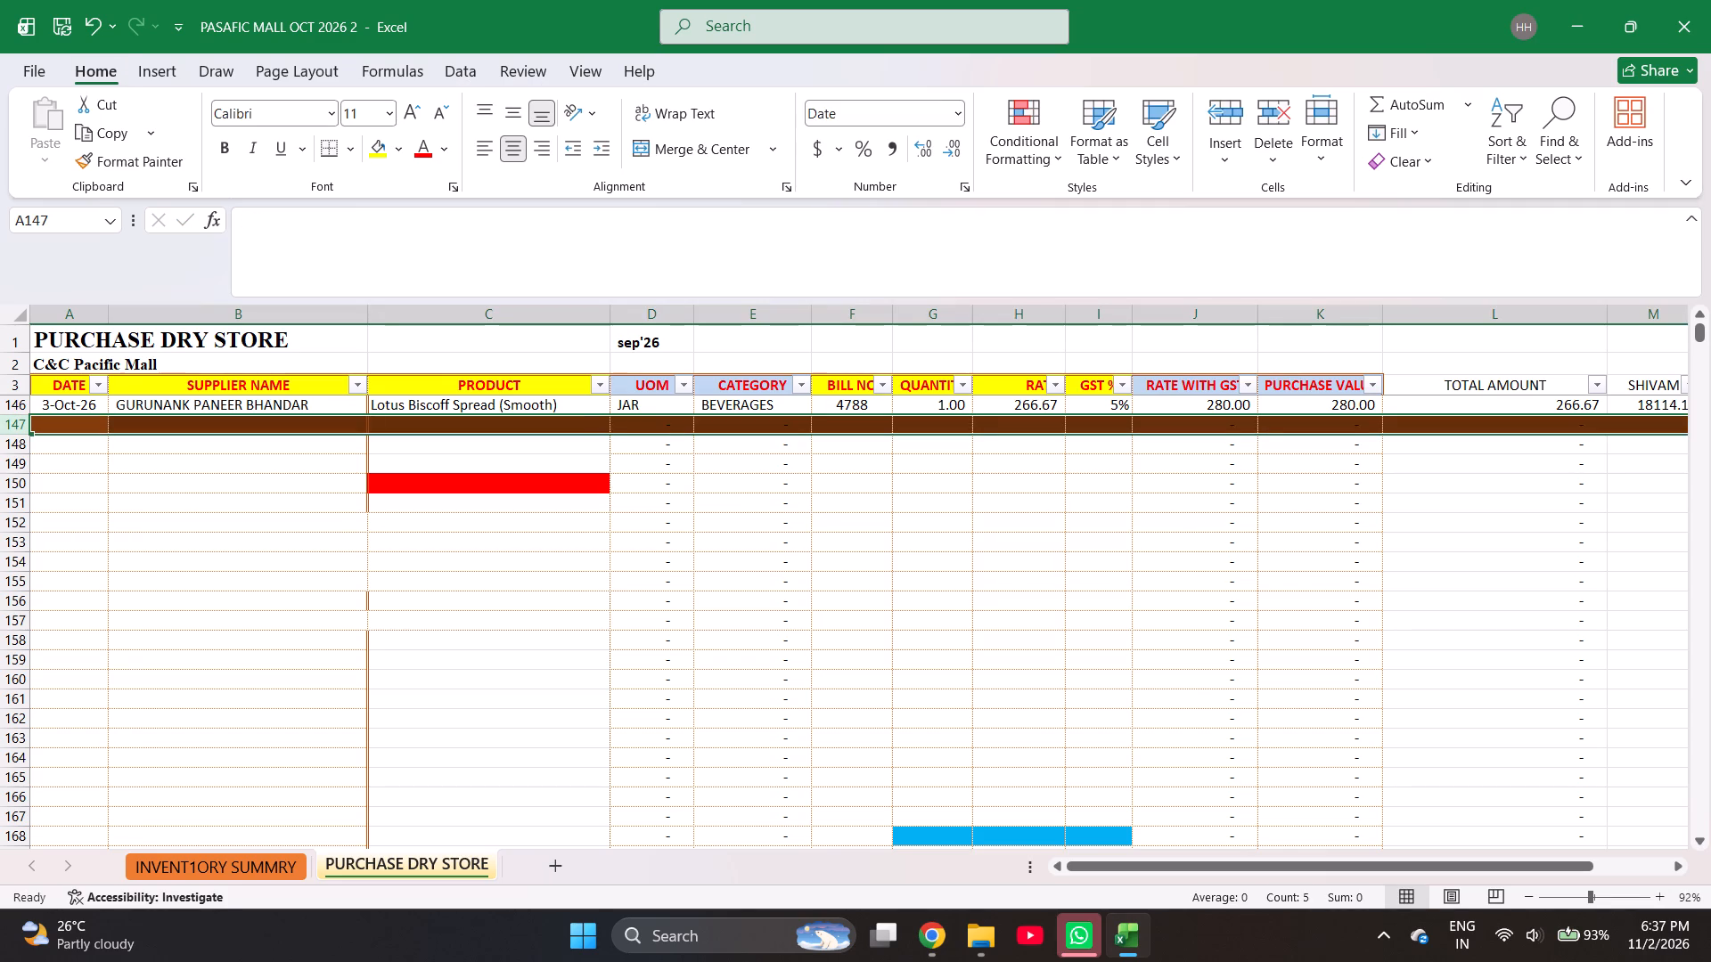
type("HH")
key("Return")
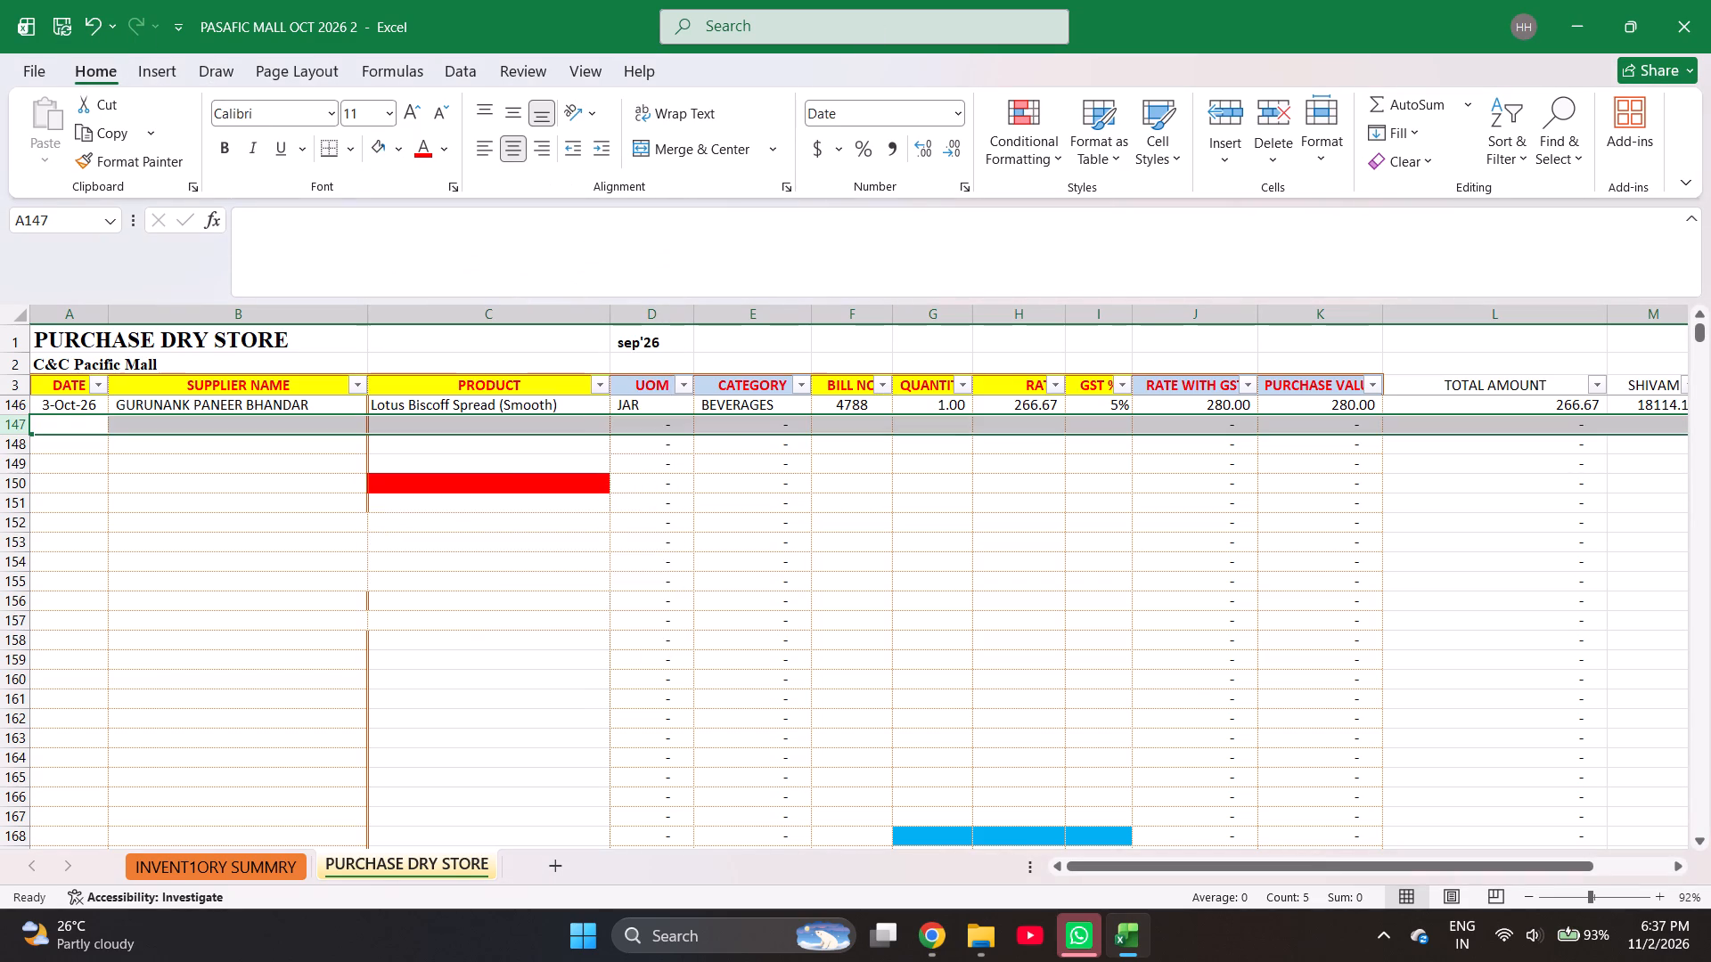
Enter the date 27-Oct-26 and the supplier name BIG BASKET in row 147.
type("10-27-2026")
key("Right")
type("BI")
key("Right")
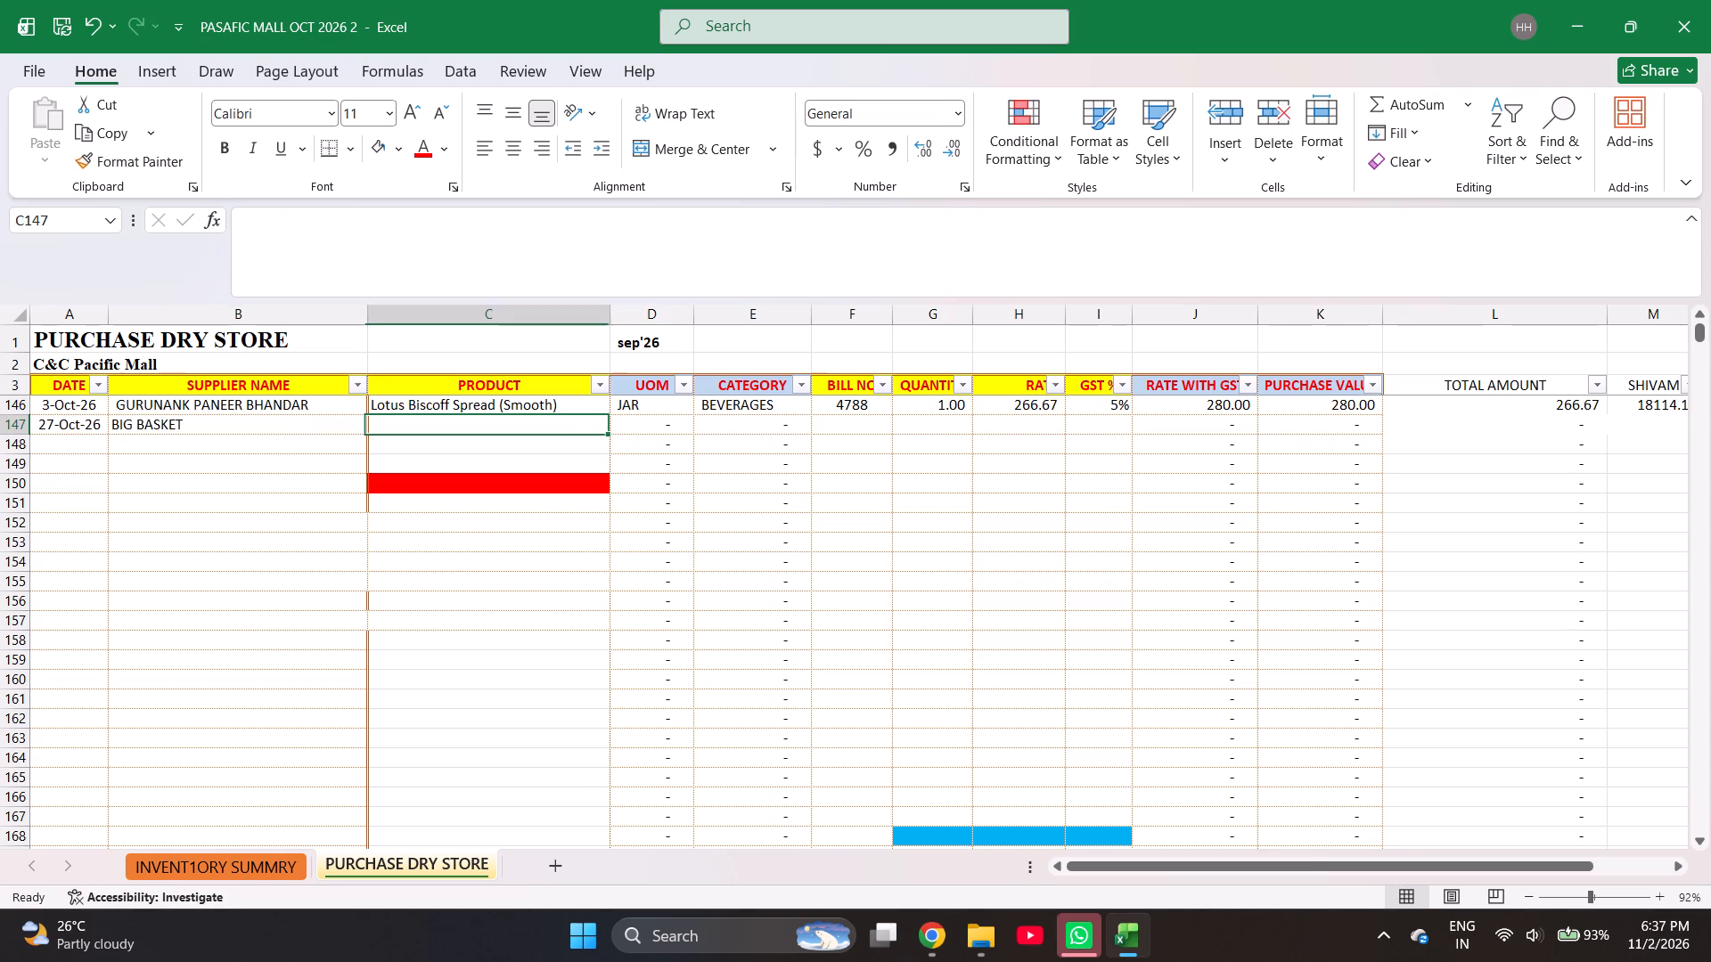
Enter the products SALT, COFFEE COOKIEE and NICE BISCUIT in rows 147 to 149.
type("SALT")
key("Return")
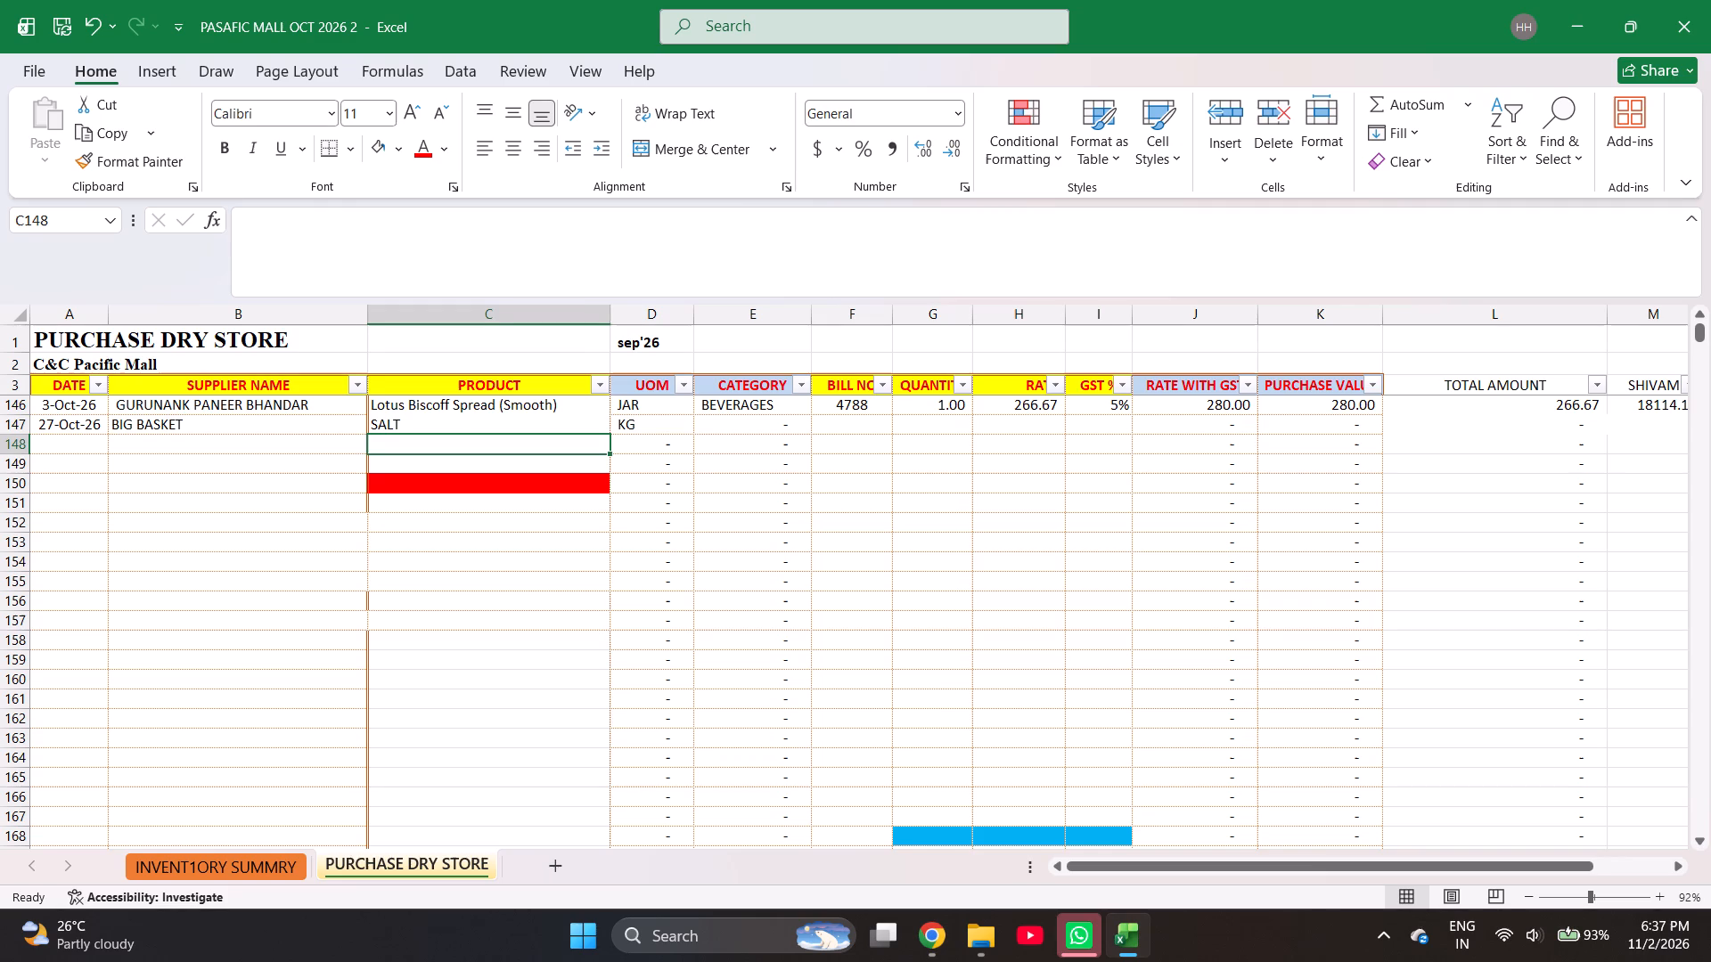
type("COFFEE")
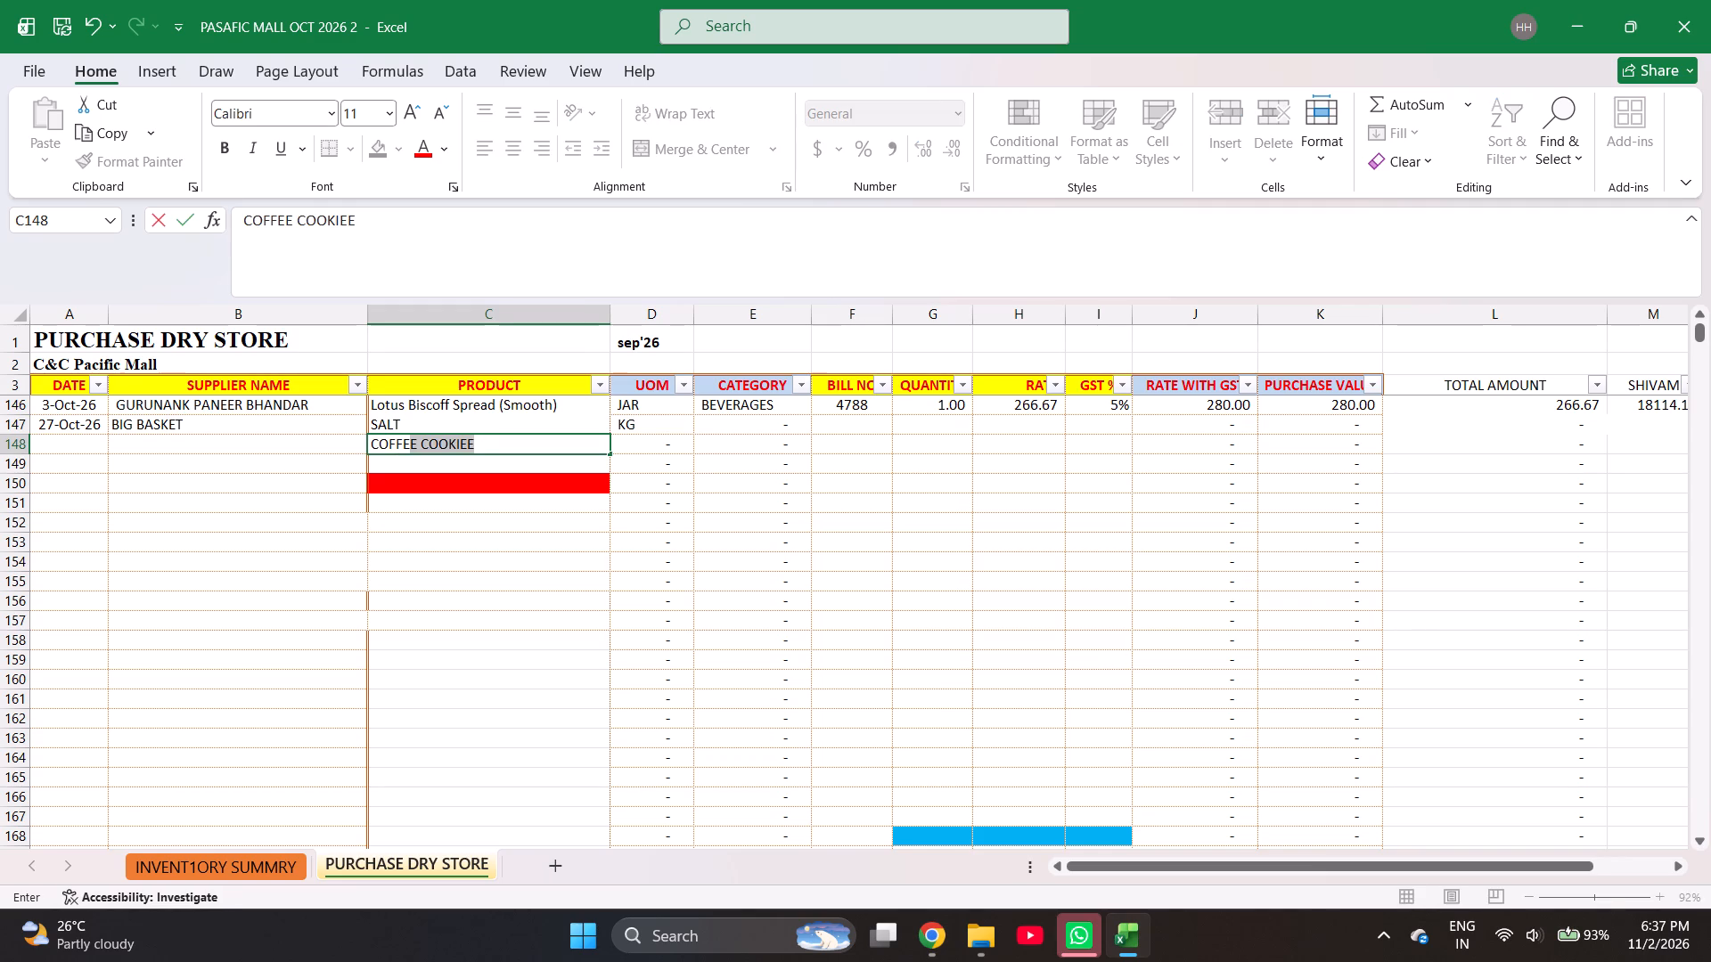
key("Return")
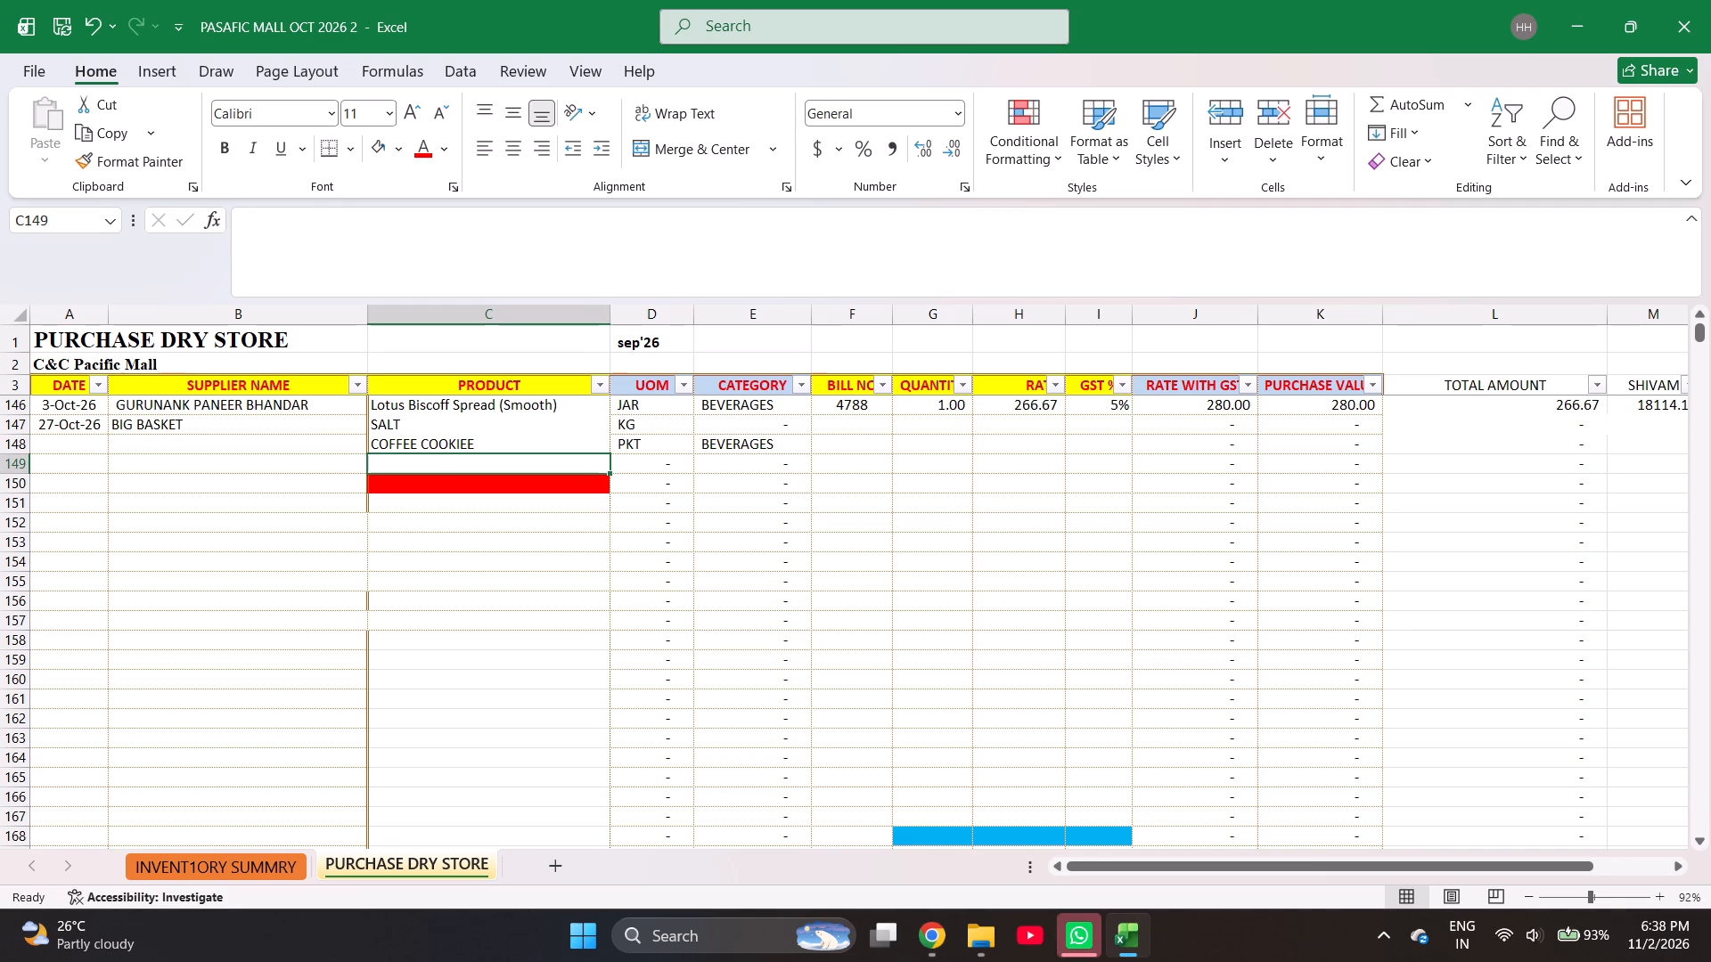
type("NICE")
key("Return")
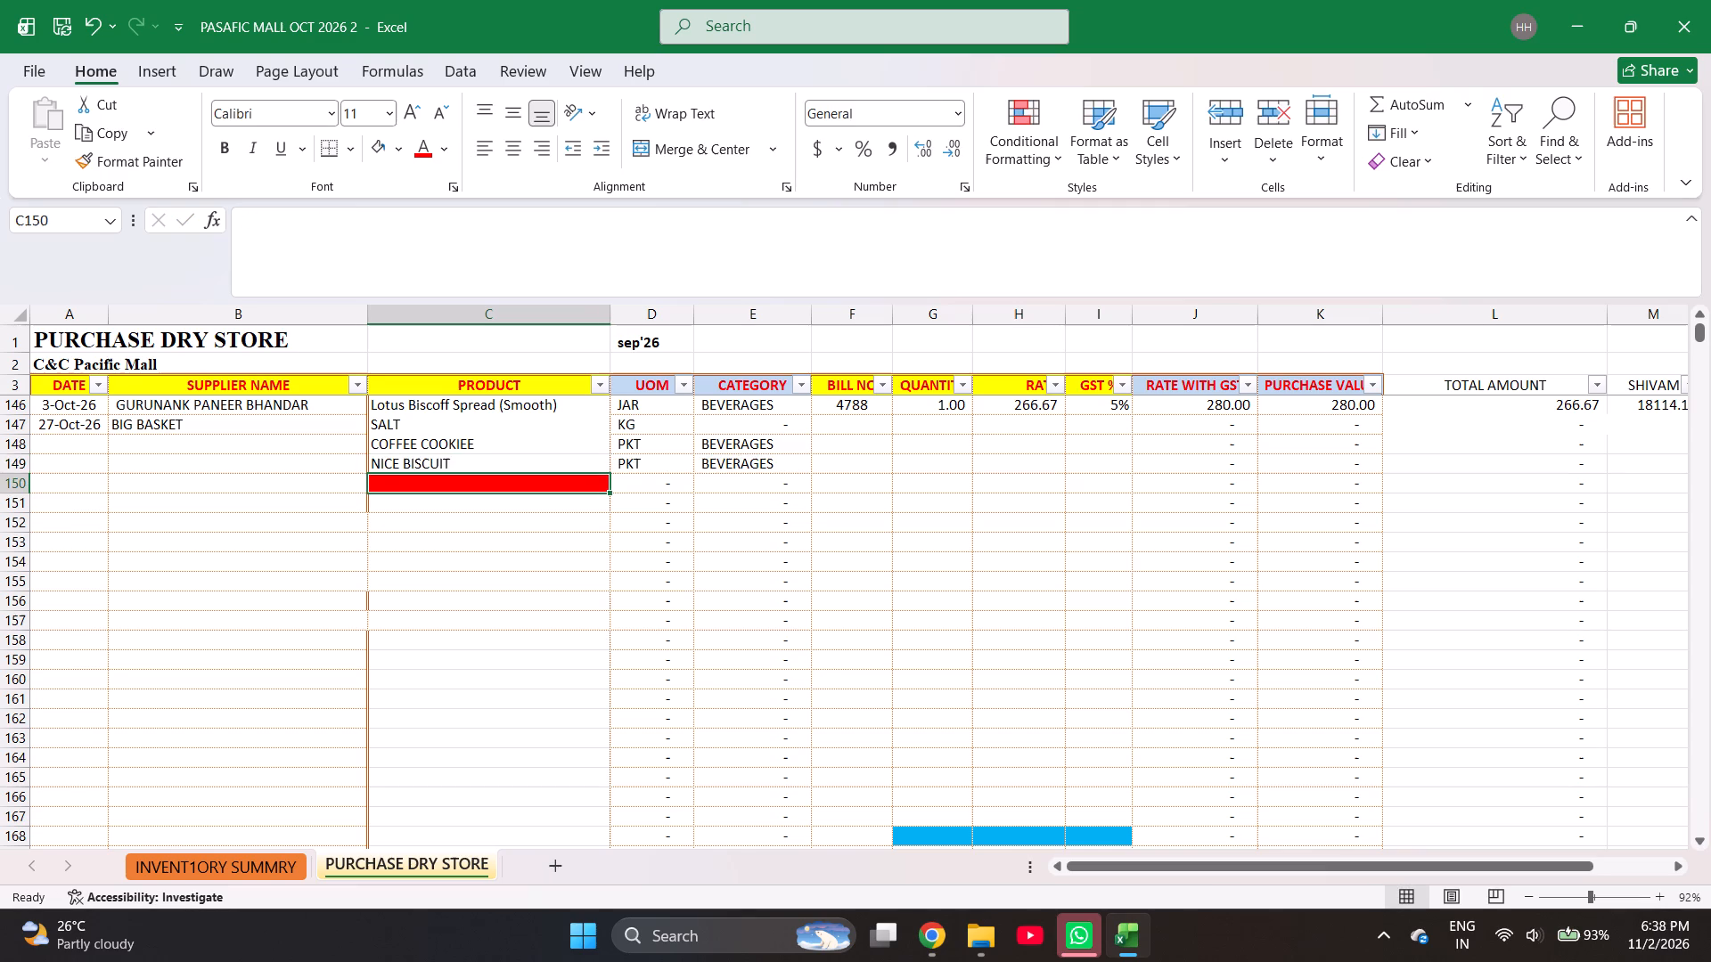
Find Jasmine Green Tea Bags in the inventory summary sheet and copy it into the product cell of row 150.
key("ctrl+Page_Up")
key("ctrl+f")
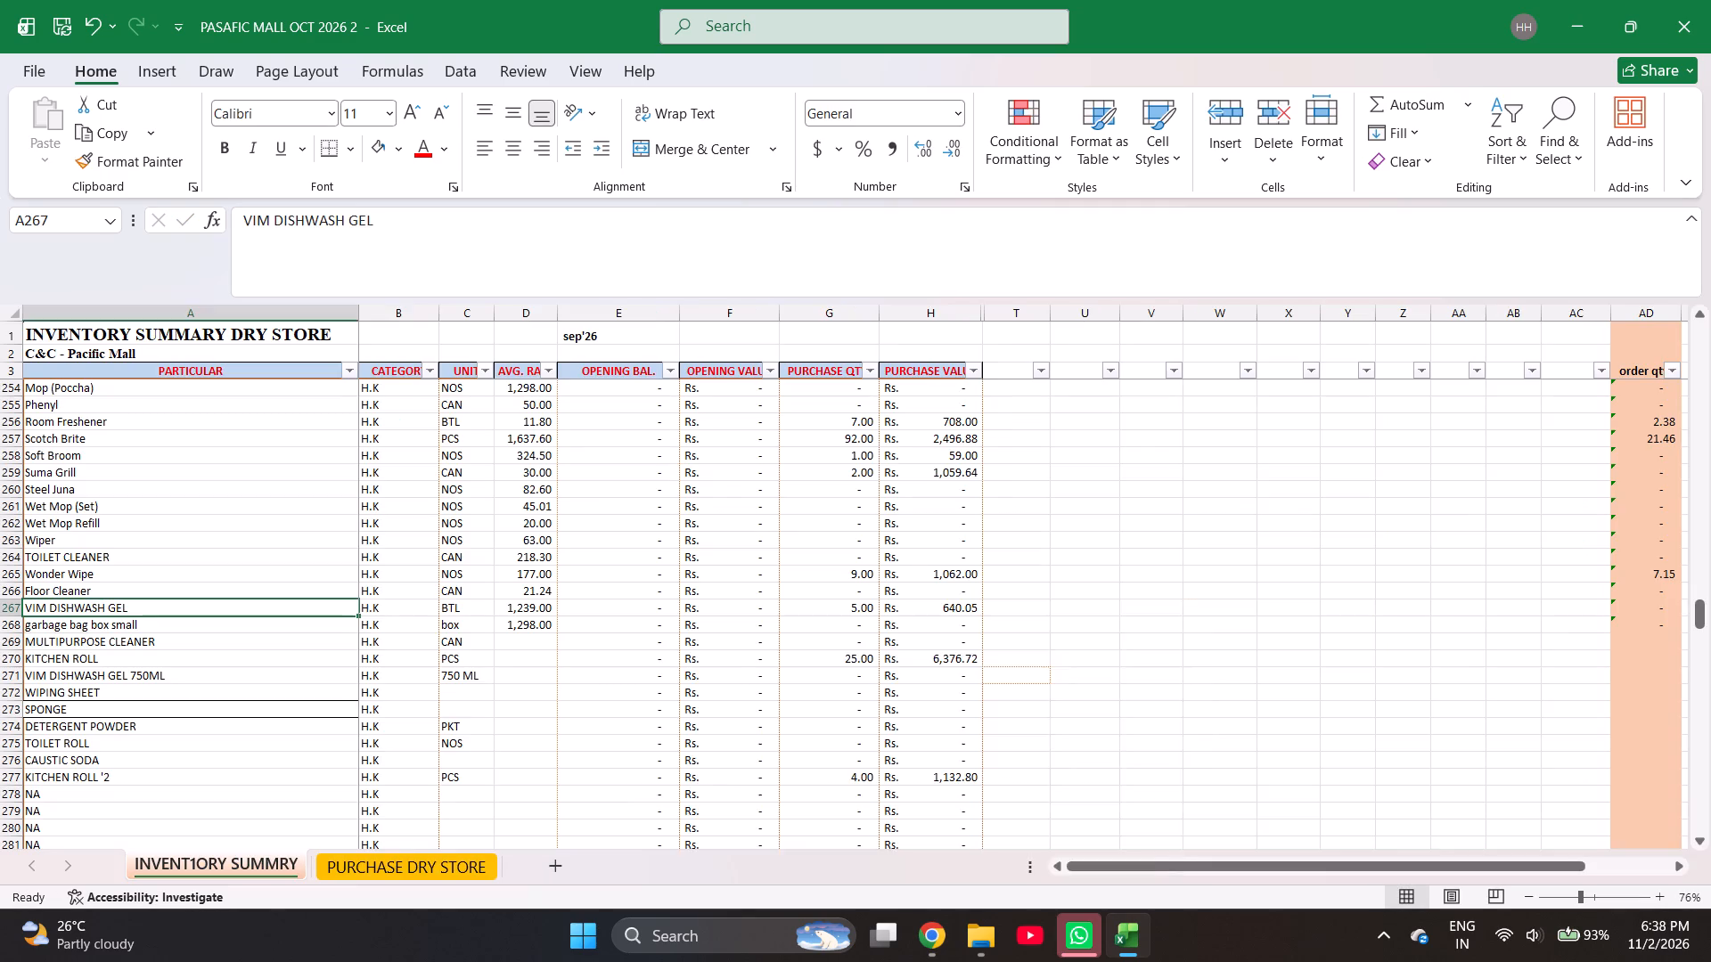
type("JAS")
key("Return")
key("Escape")
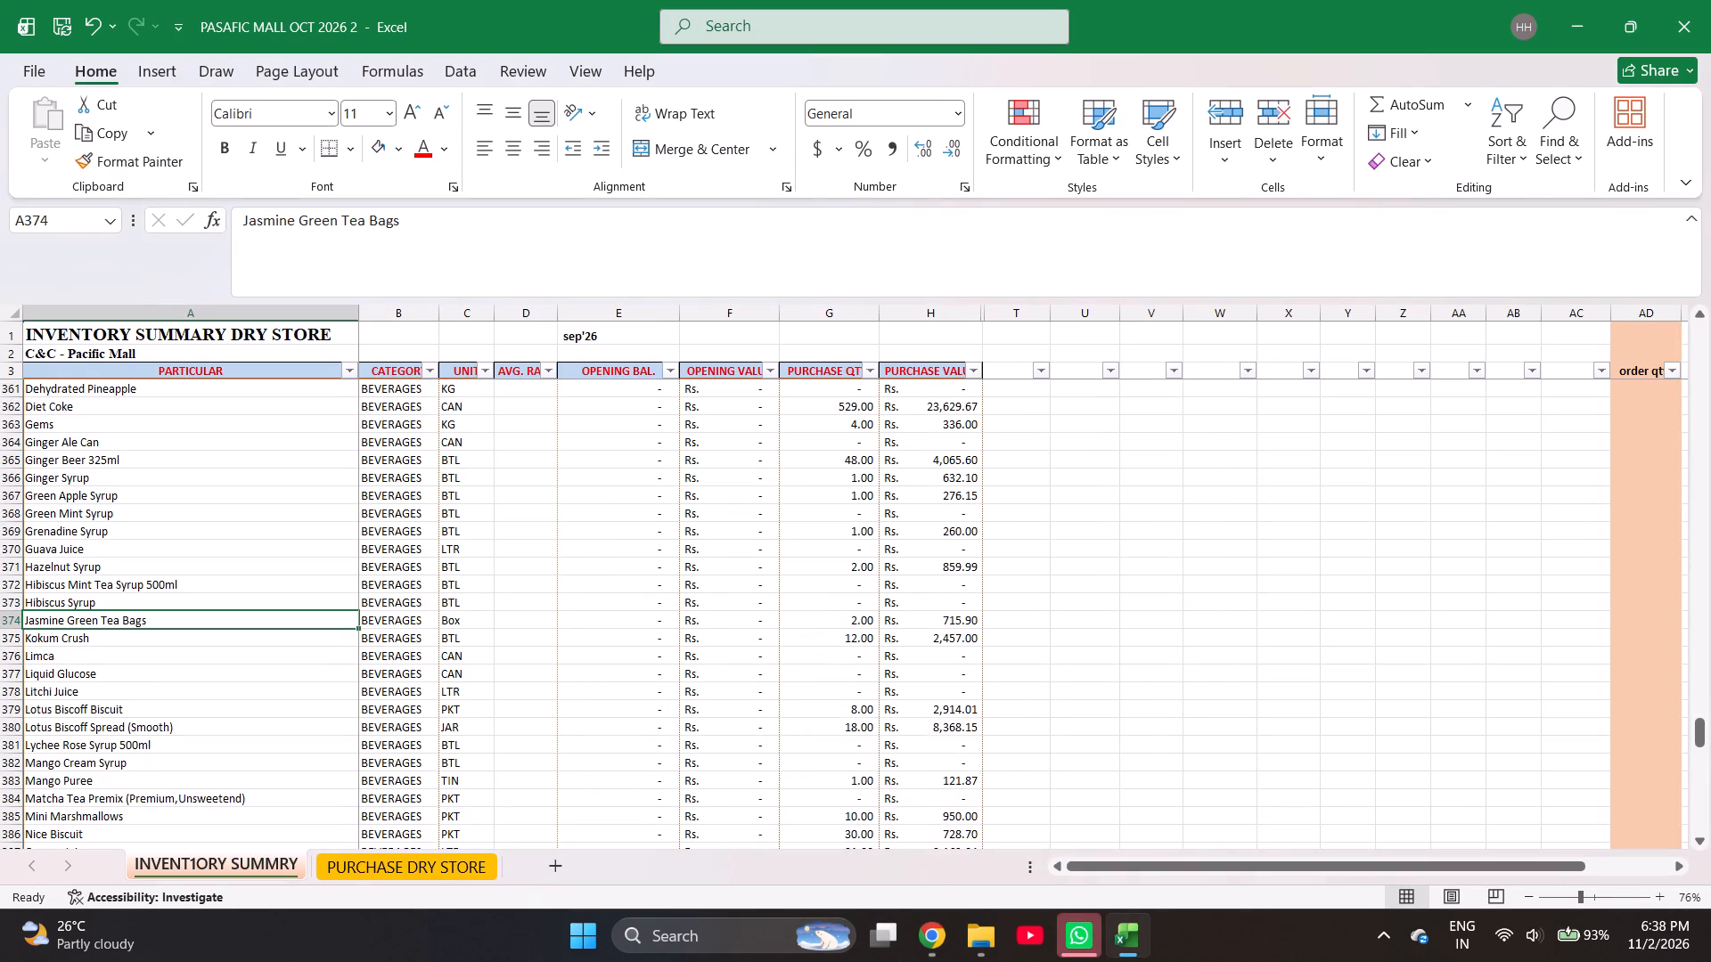
key("ctrl+c")
key("ctrl+Page_Down")
key("Return")
key("Return")
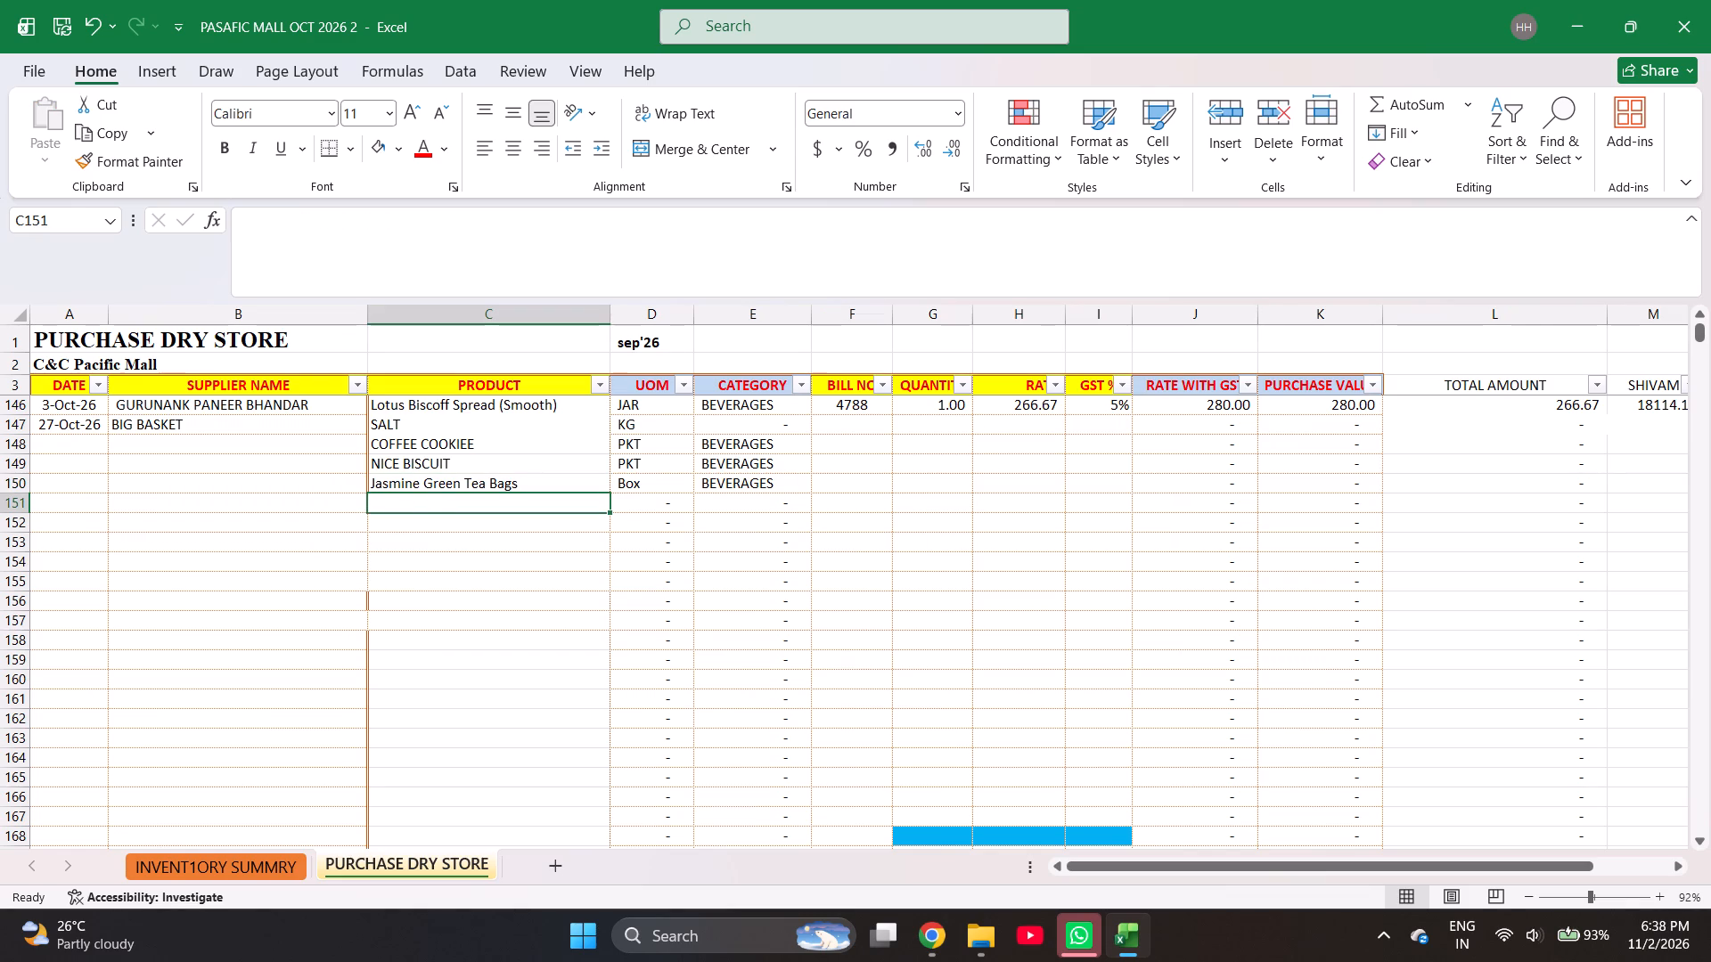
Search the inventory summary sheet for OLIVE and copy Extra Virgin Olive Oil 5lrt into the product cell of row 151.
key("ctrl+Page_Up")
key("ctrl+f")
type("OLIVE")
key("Return")
key("Return")
key("Return")
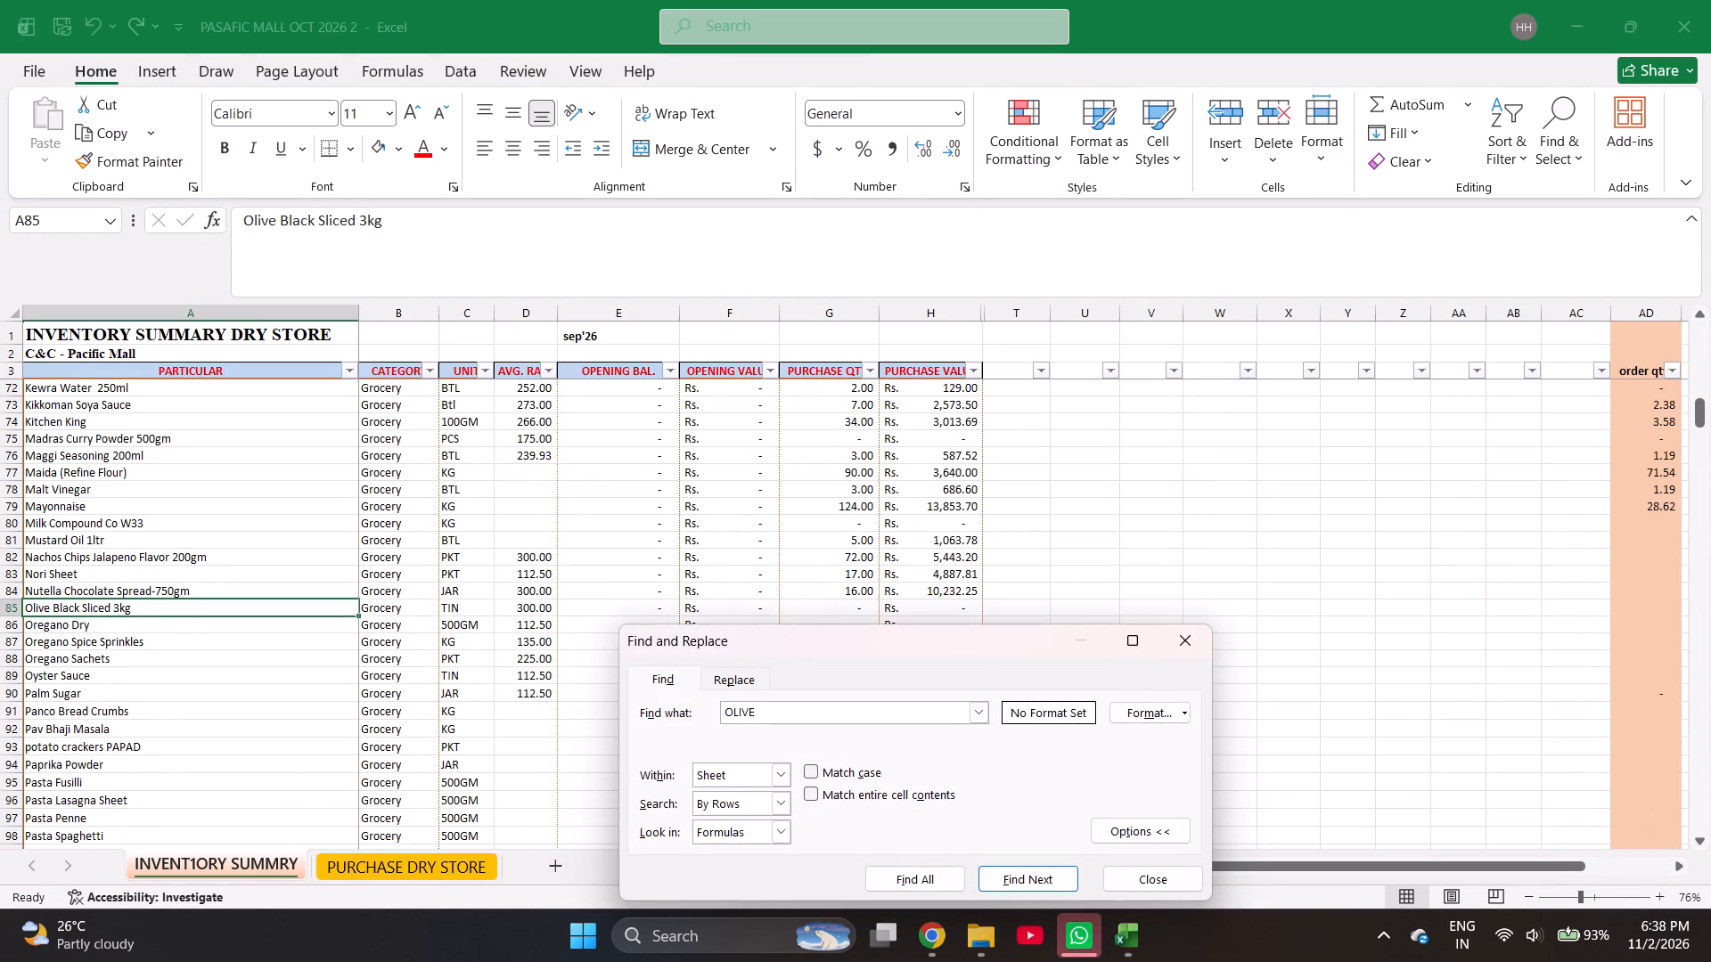
key("Return")
key("Return")
key("Return")
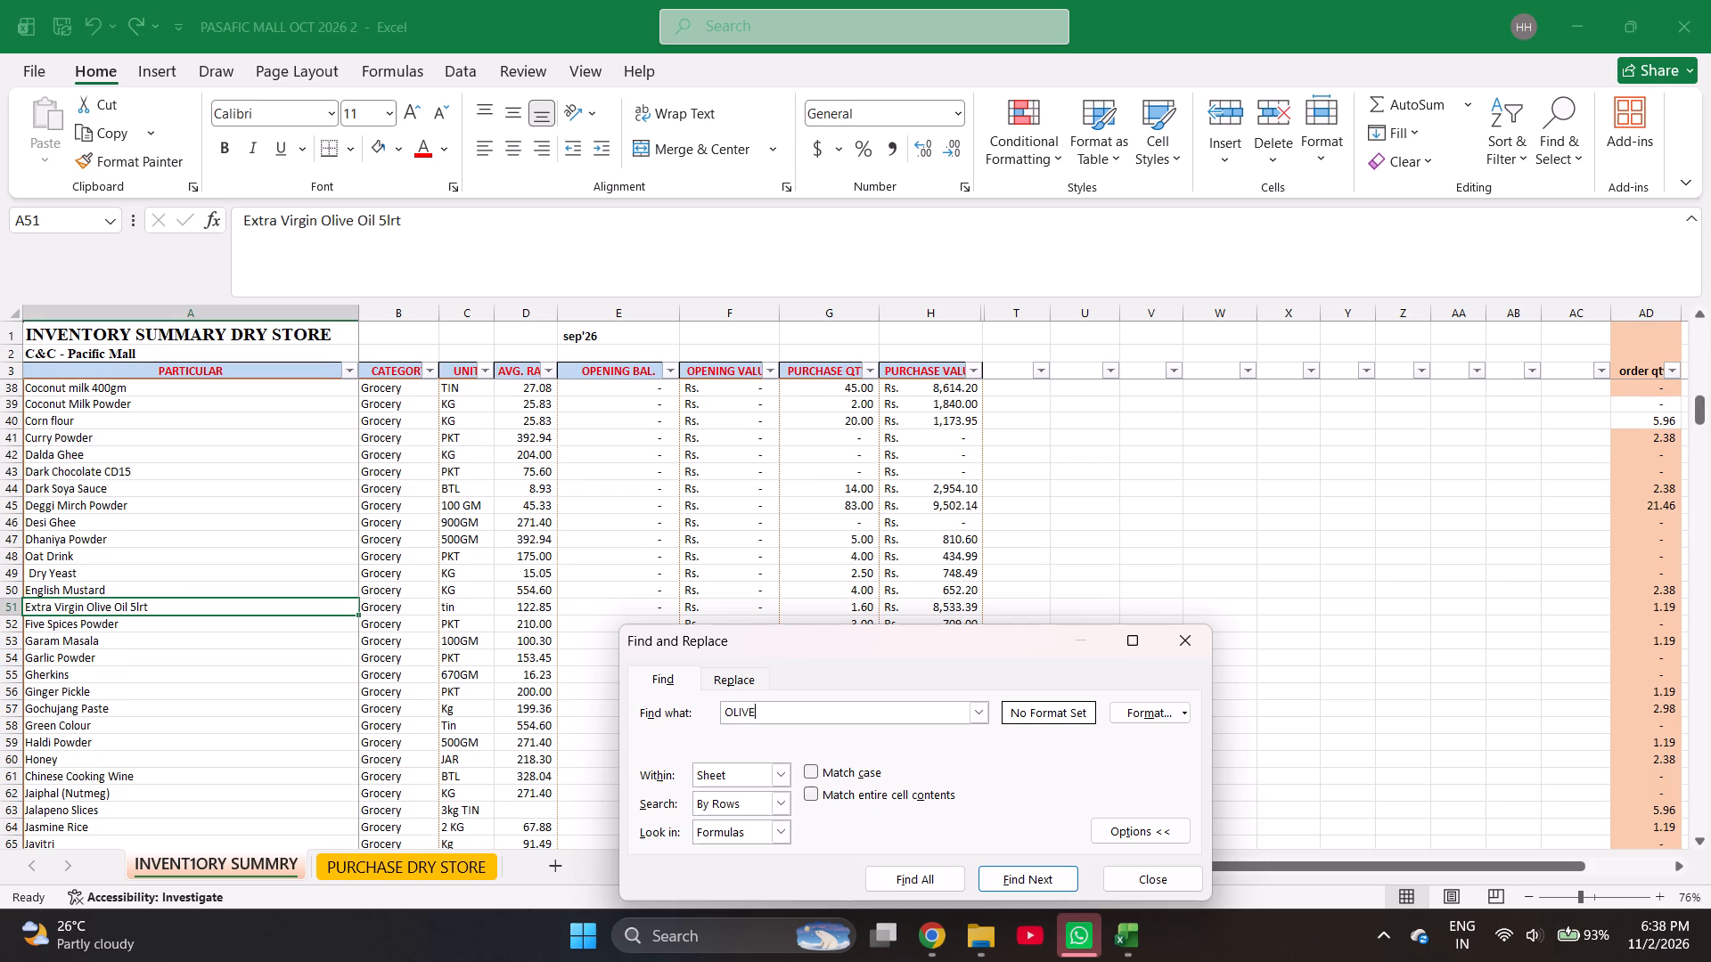
key("Return")
key("Return")
key("Return")
key("Return")
key("Return")
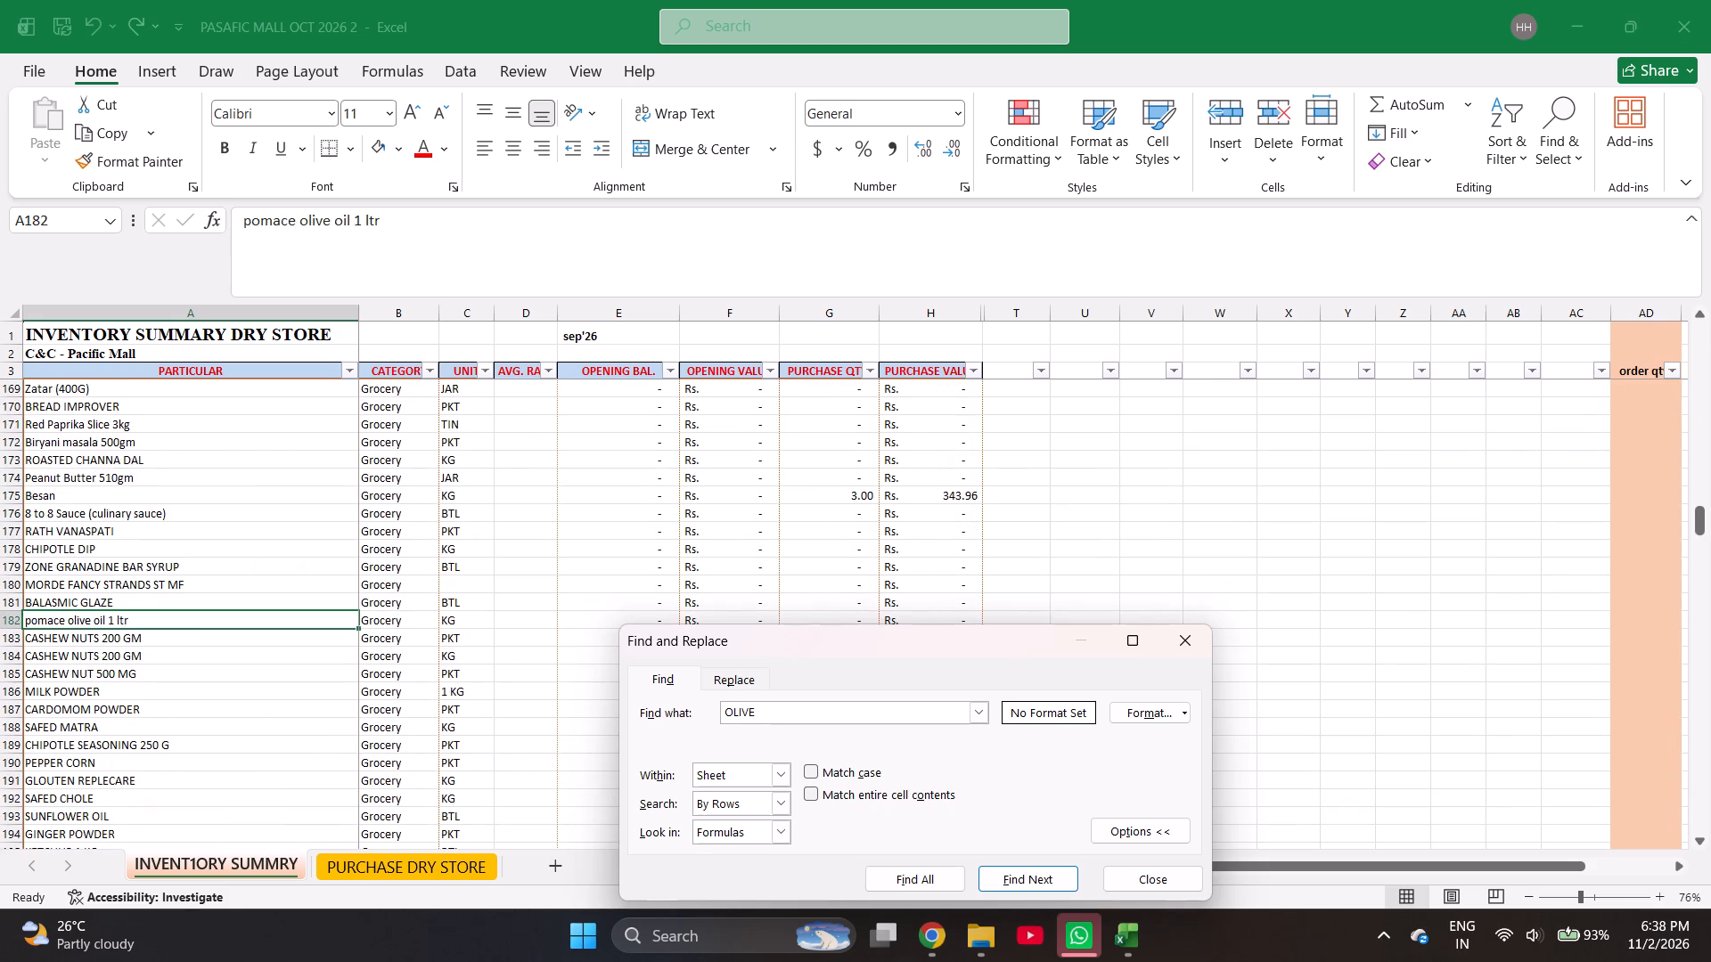
key("Escape")
key("ctrl+c")
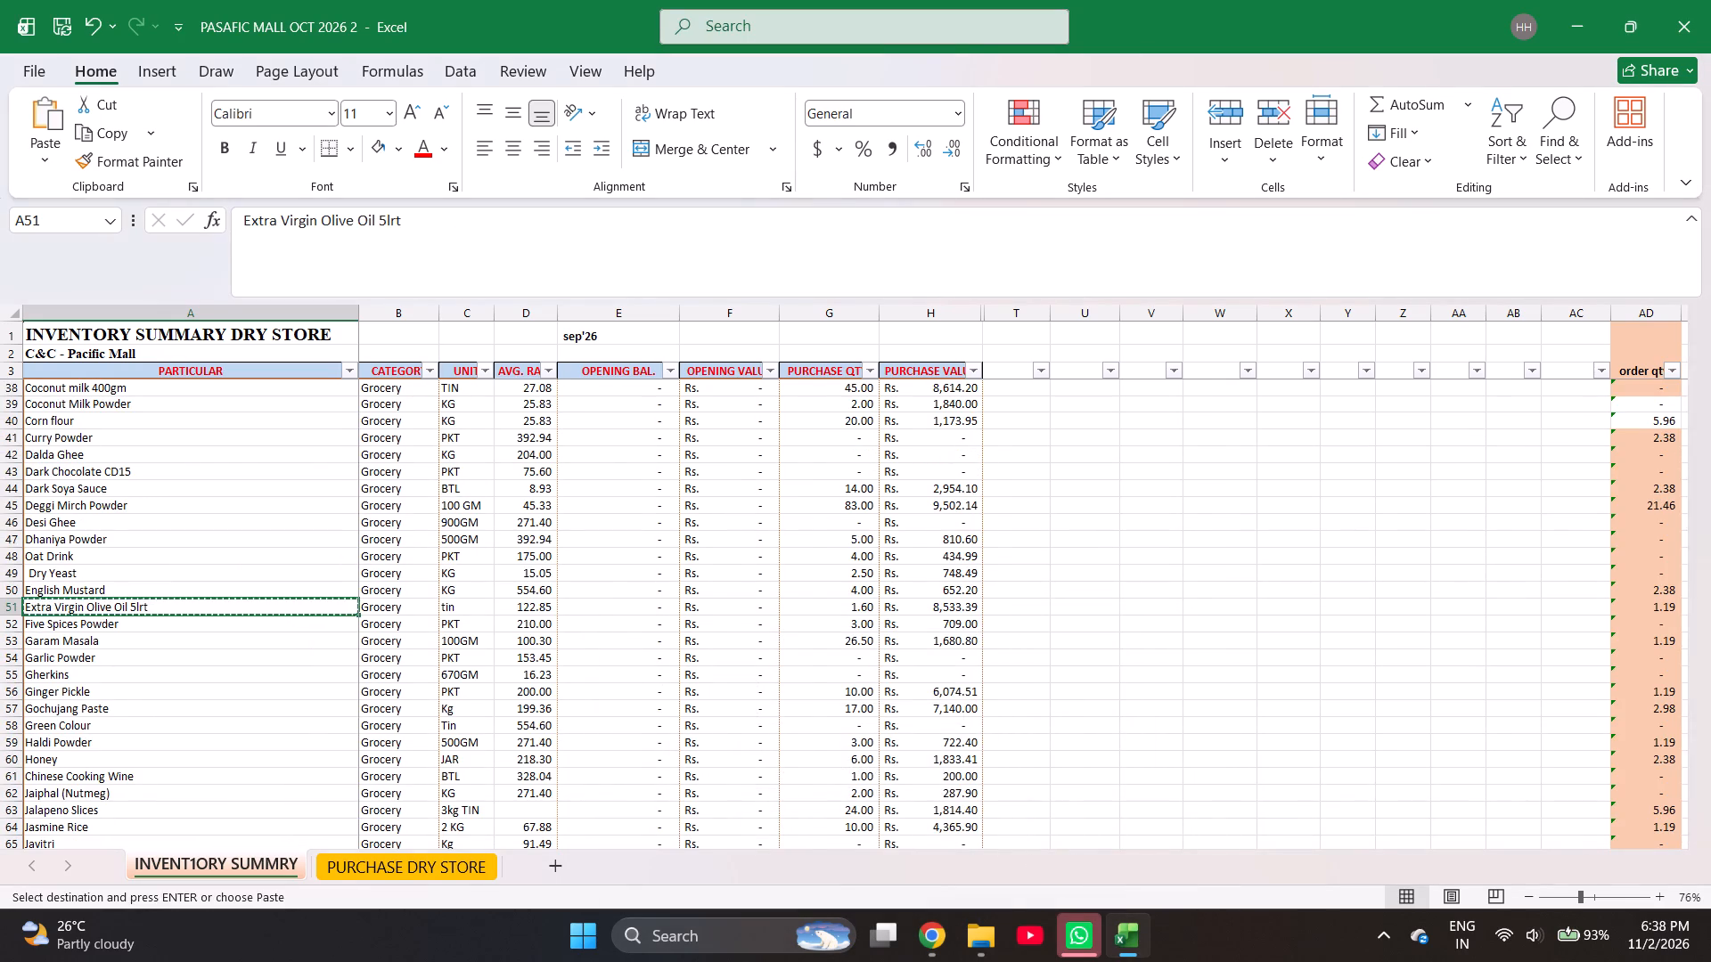
key("ctrl+Page_Down")
key("Return")
Enter bill number 7282 in row 147 and fill it down to row 151.
key("Right")
key("Right")
key("Right")
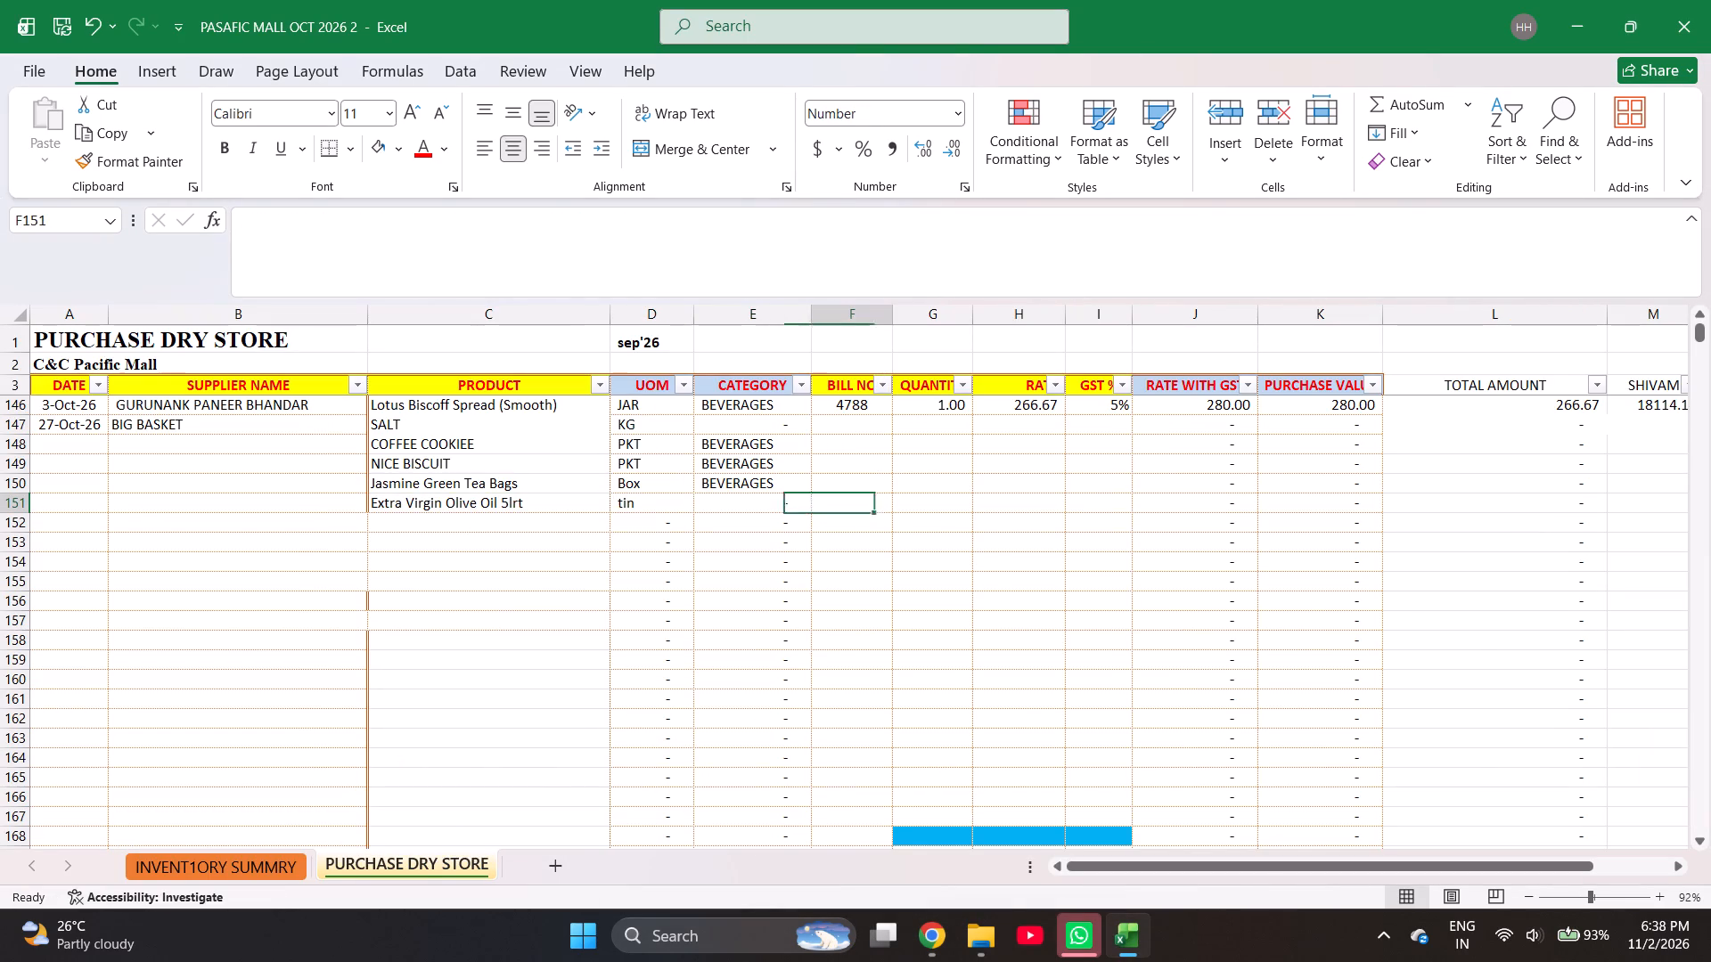
key("ctrl+Up")
key("Down")
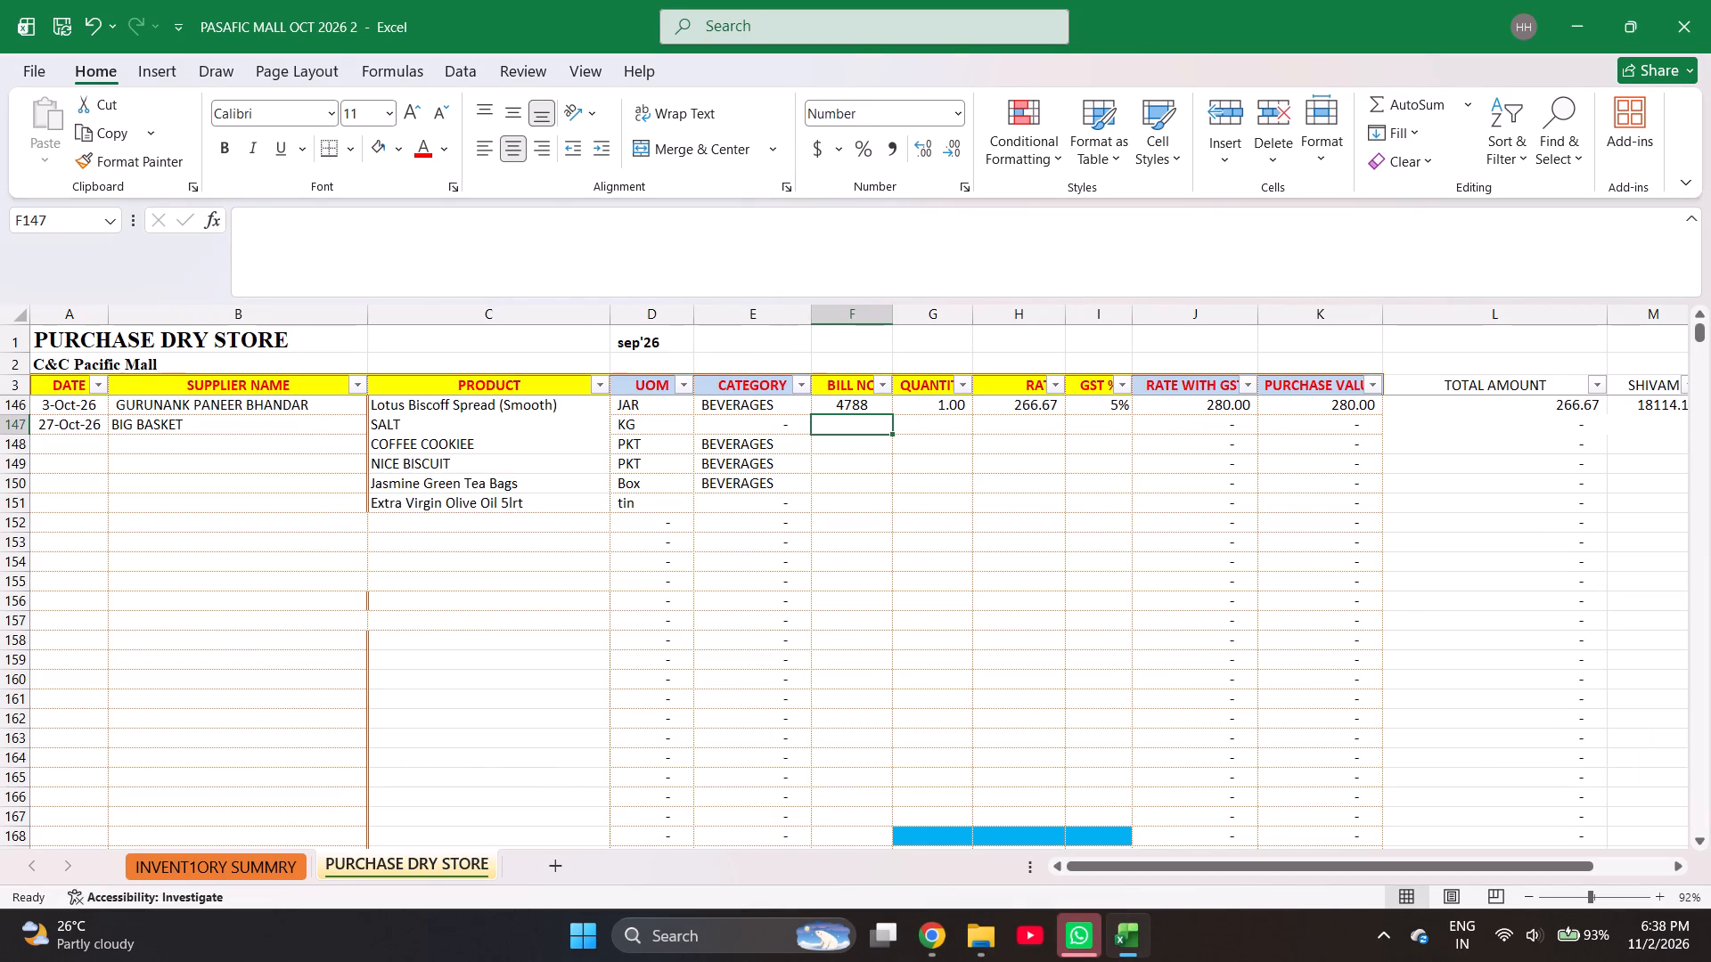
type("7282")
key("Right")
key("Left")
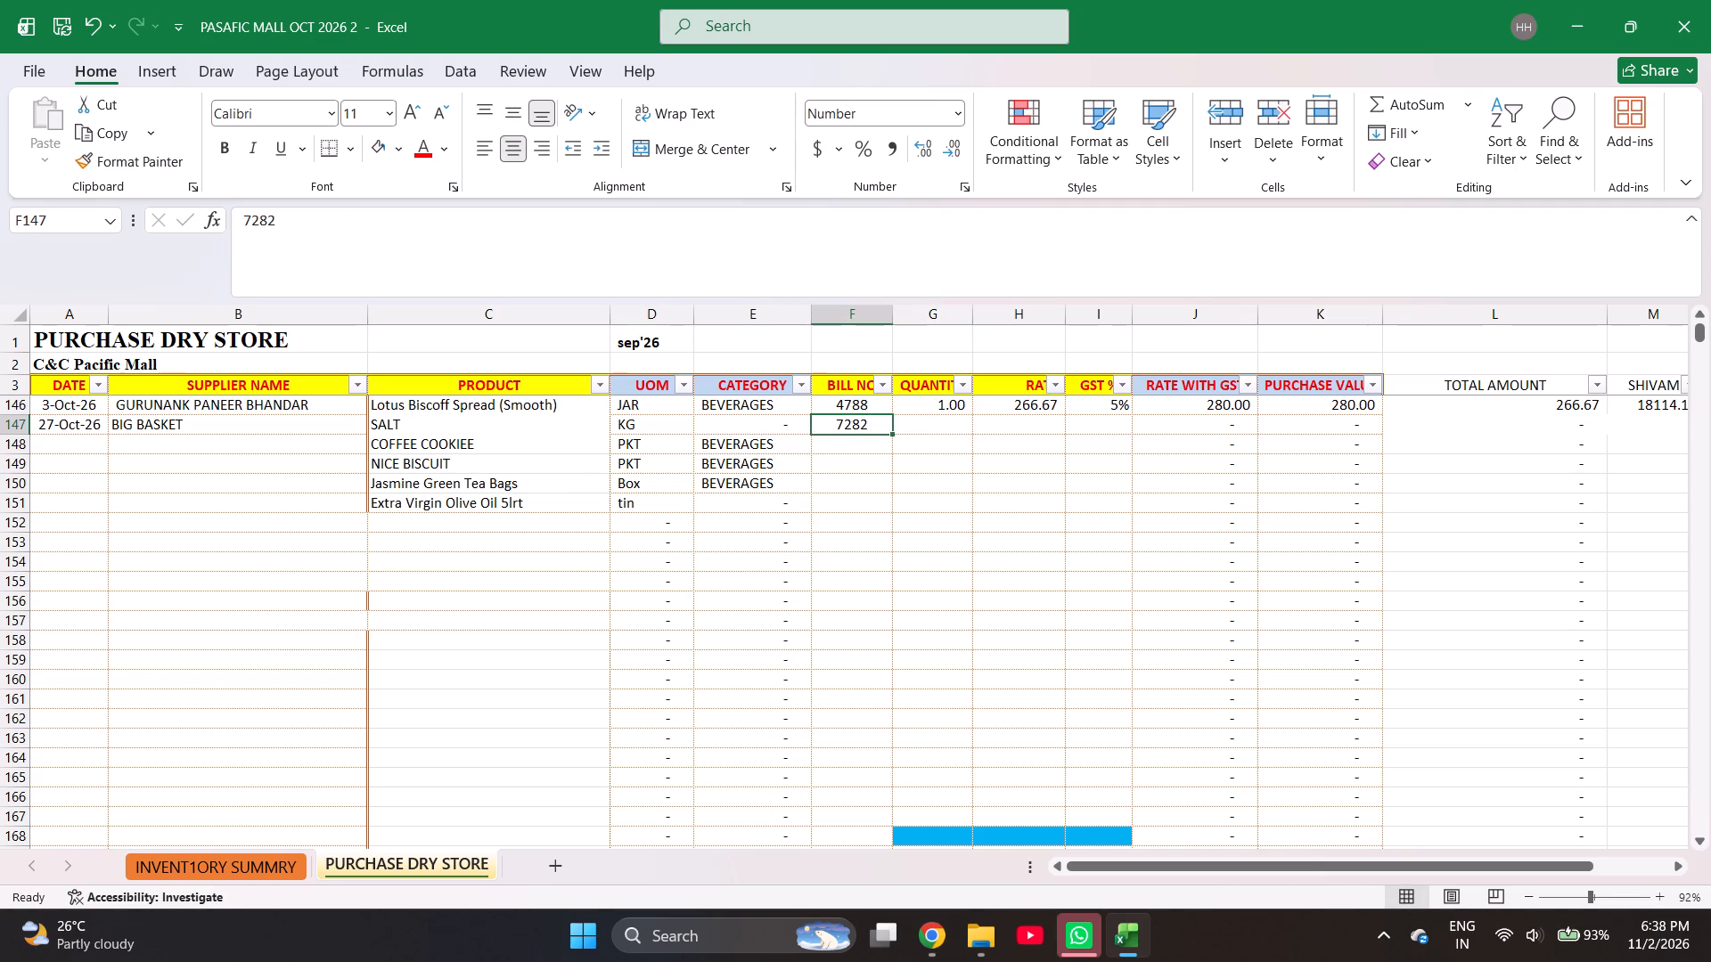
key("shift+Down")
key("shift+Down")
key("shift+Down")
key("shift+Down")
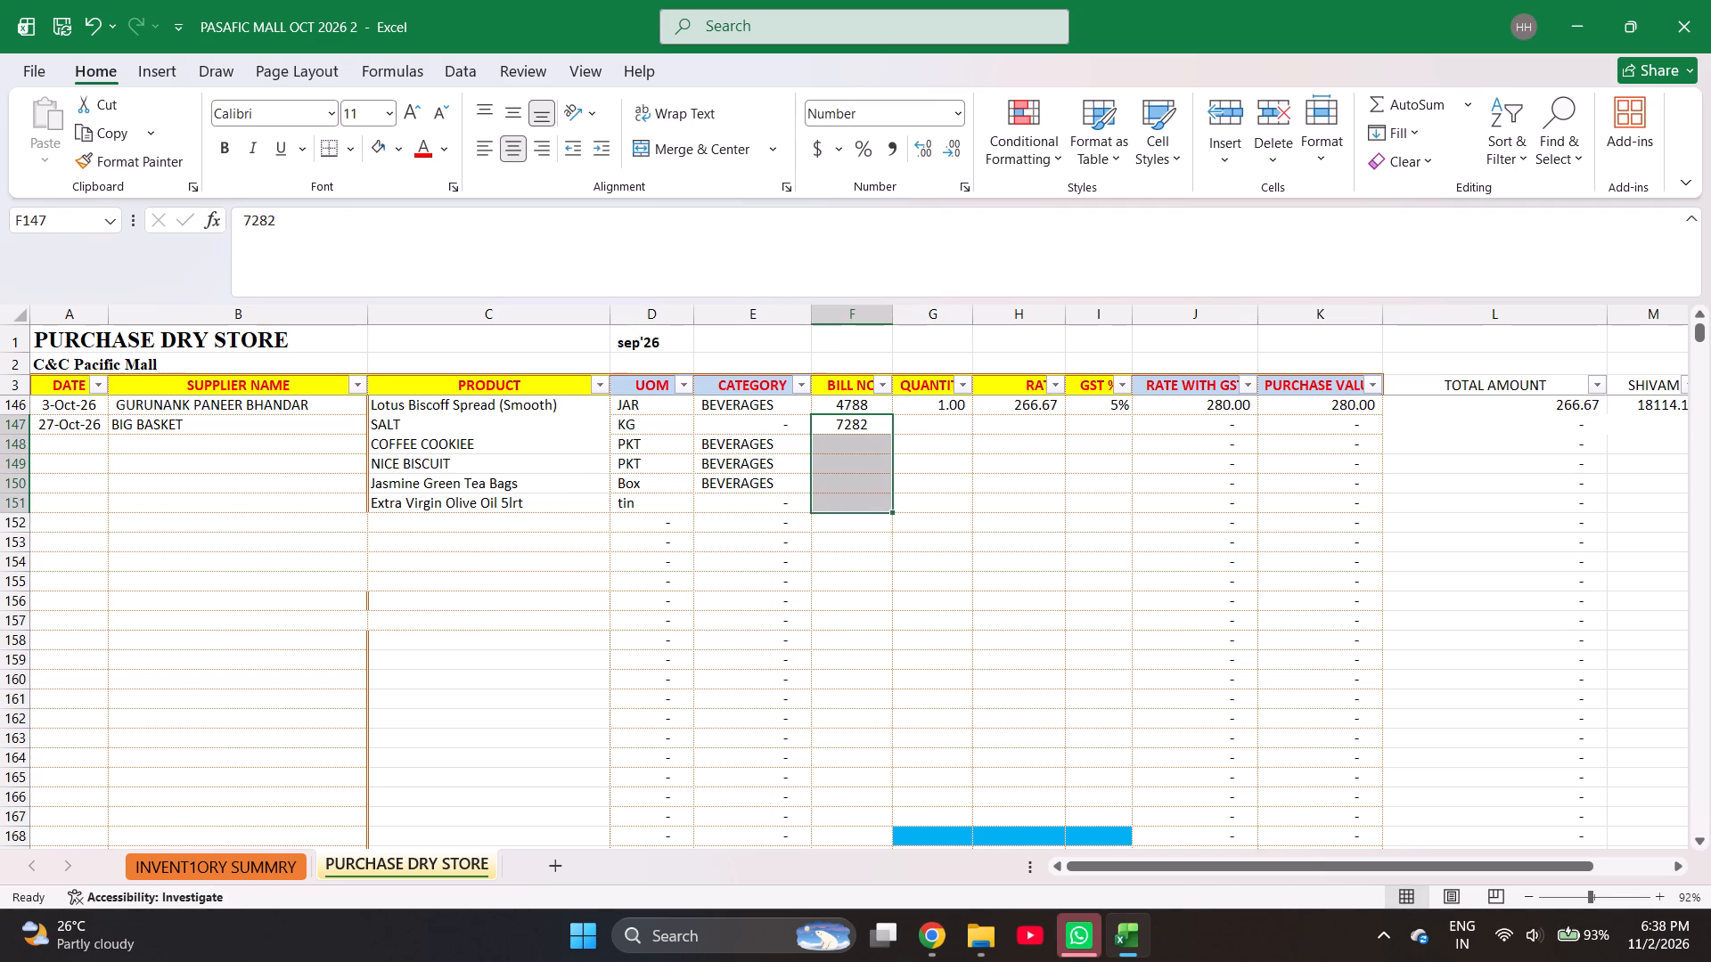
key("ctrl+d")
Enter the quantities 2, 7, 2, 1 and 1 for the BIG BASKET products in rows 147 to 151.
key("Right")
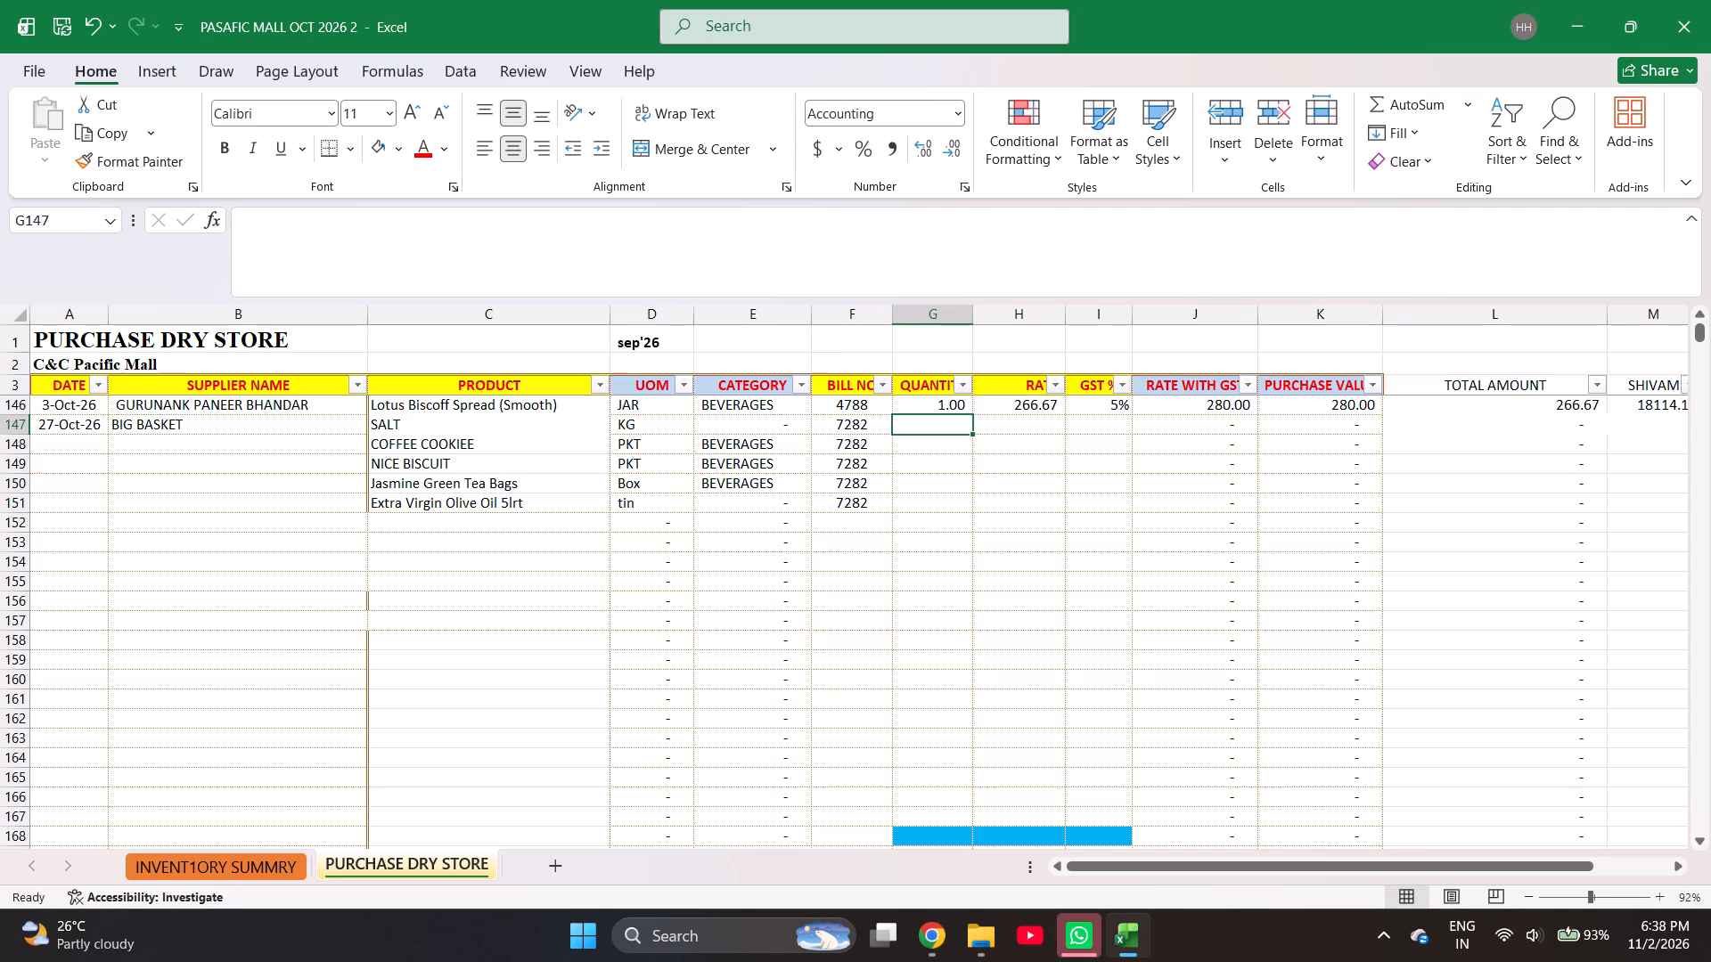
key("2")
key("Return")
key("7")
key("Return")
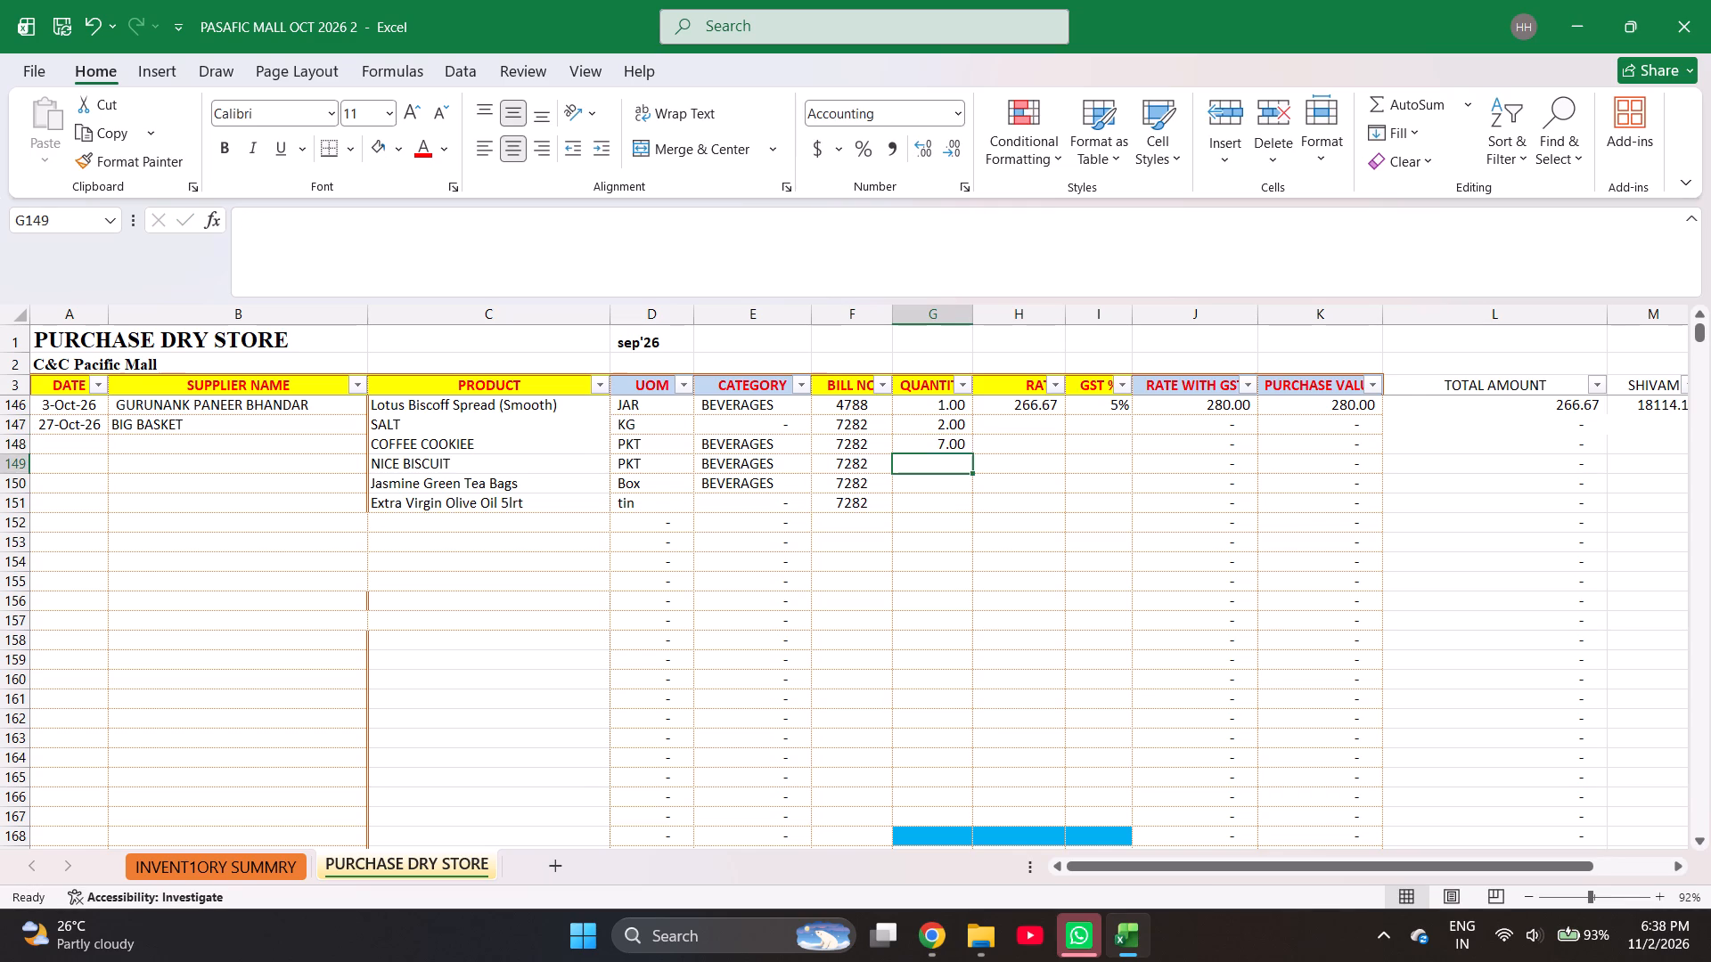
key("2")
key("Return")
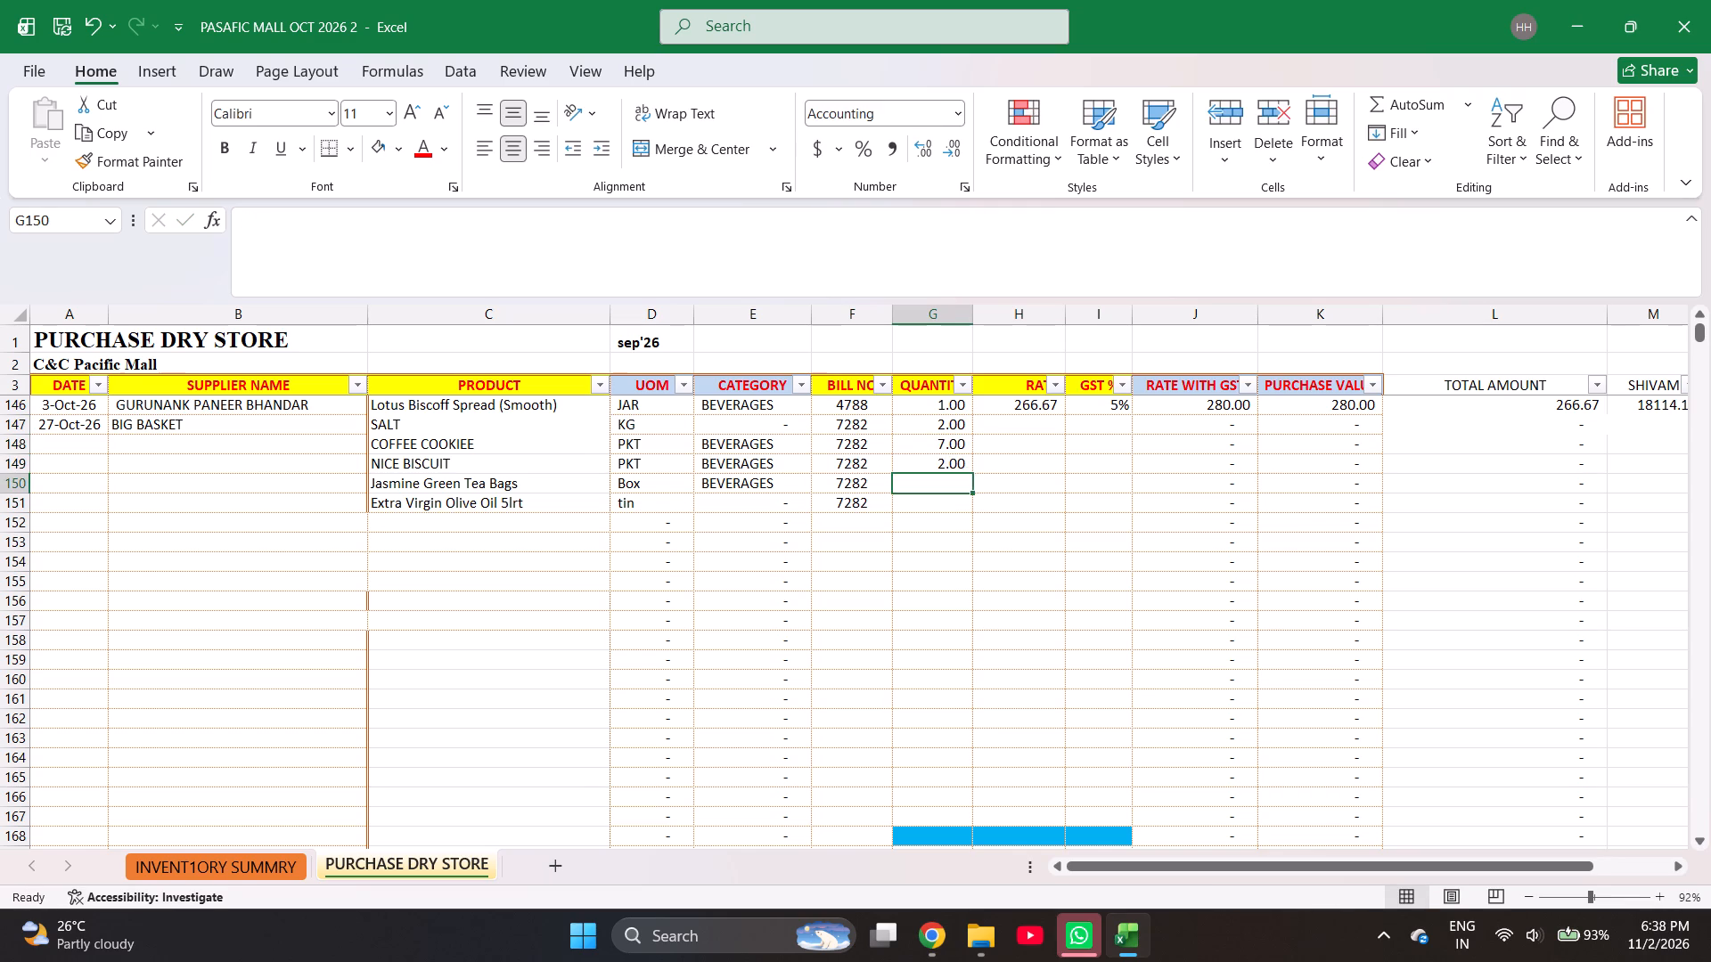
key("1")
key("Return")
key("1")
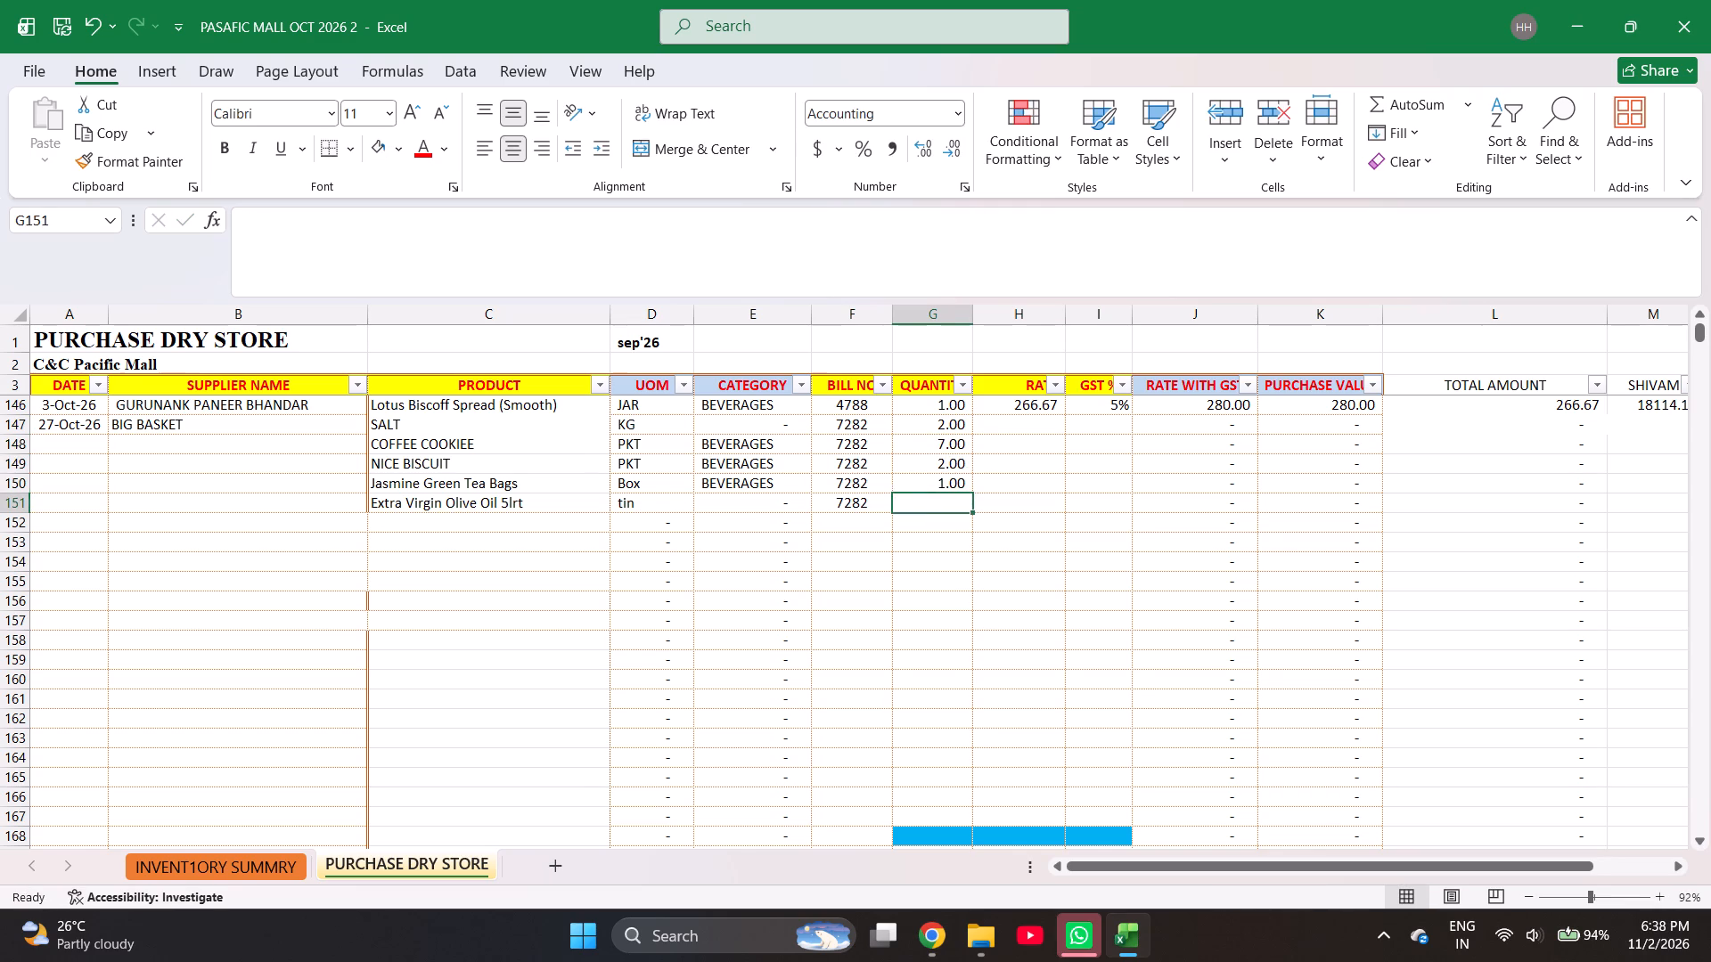
key("Return")
Enter the rates 29.14, 31.77, 23.45 and 340.90 for the BIG BASKET products in rows 147 to 150.
key("Right")
key("ctrl+Up")
key("Down")
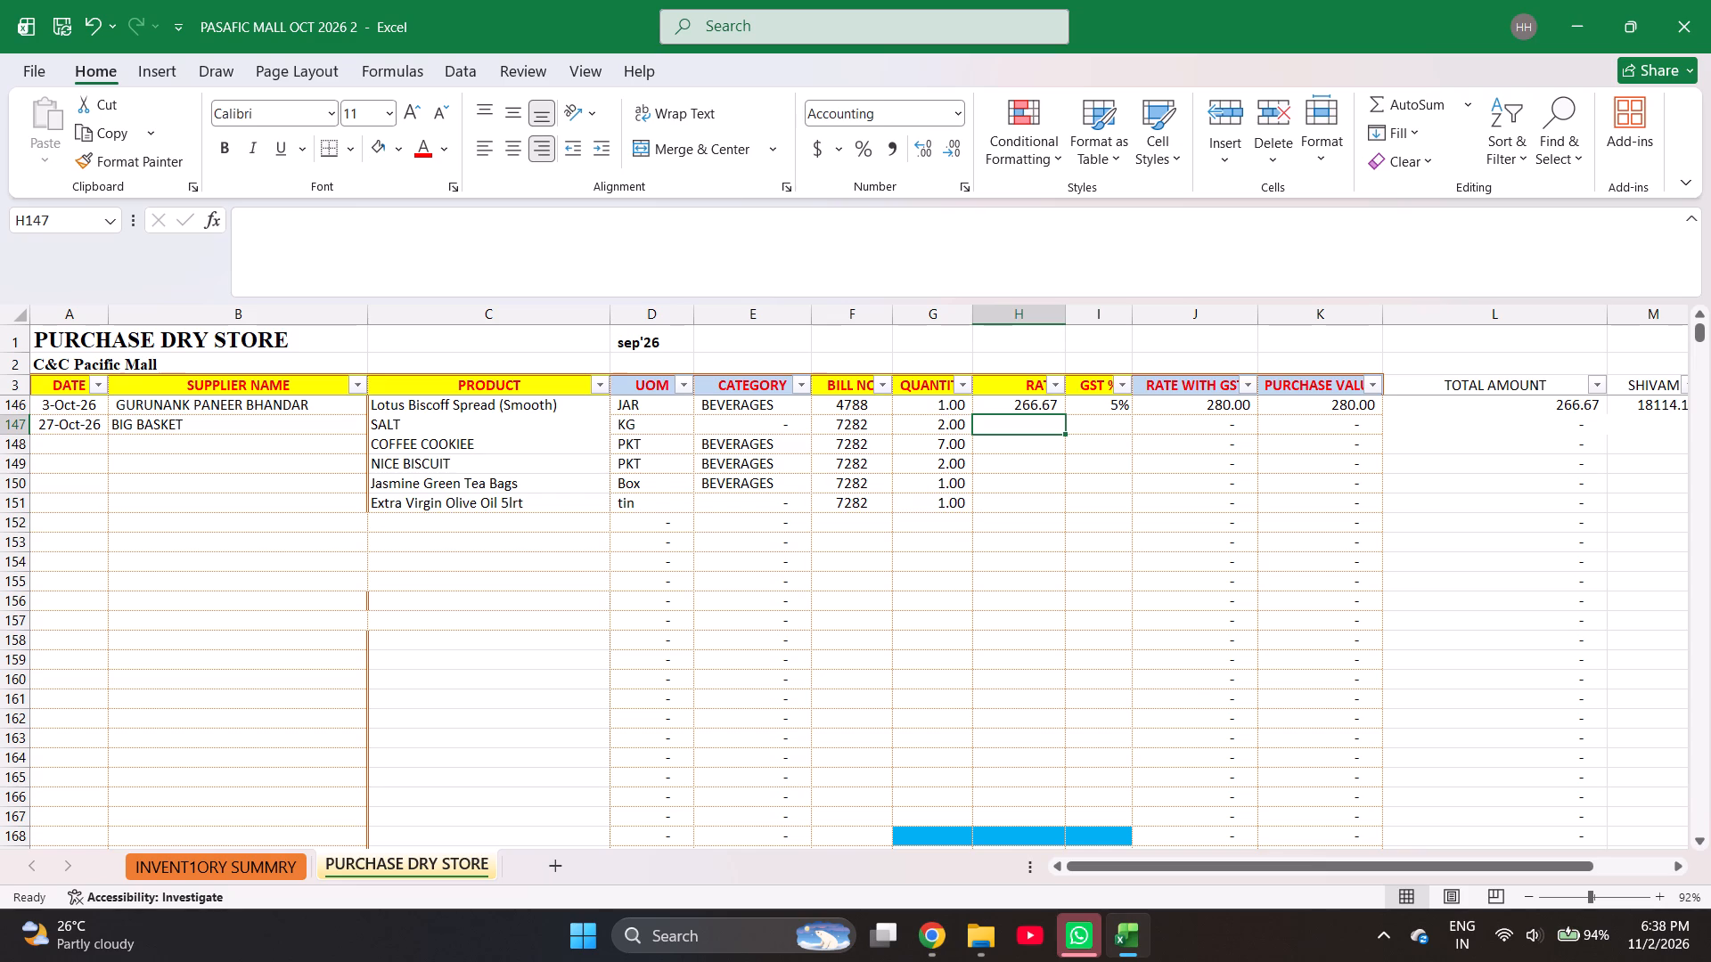
type("29.14")
key("Return")
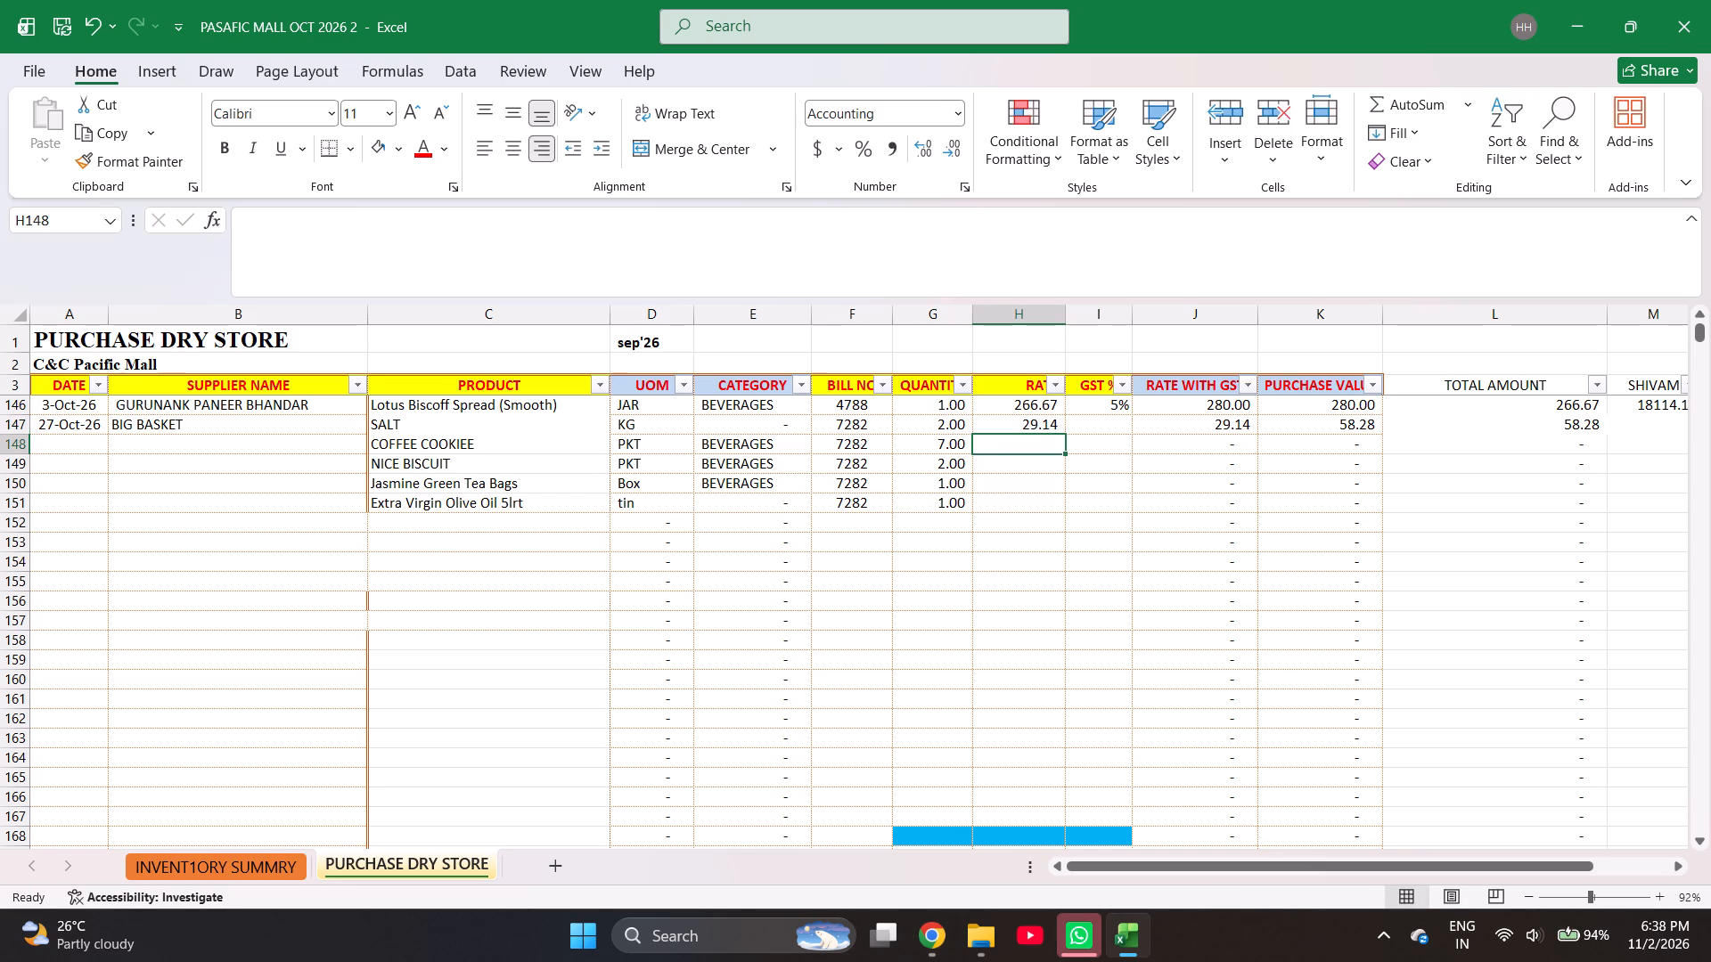
key("3")
key("1")
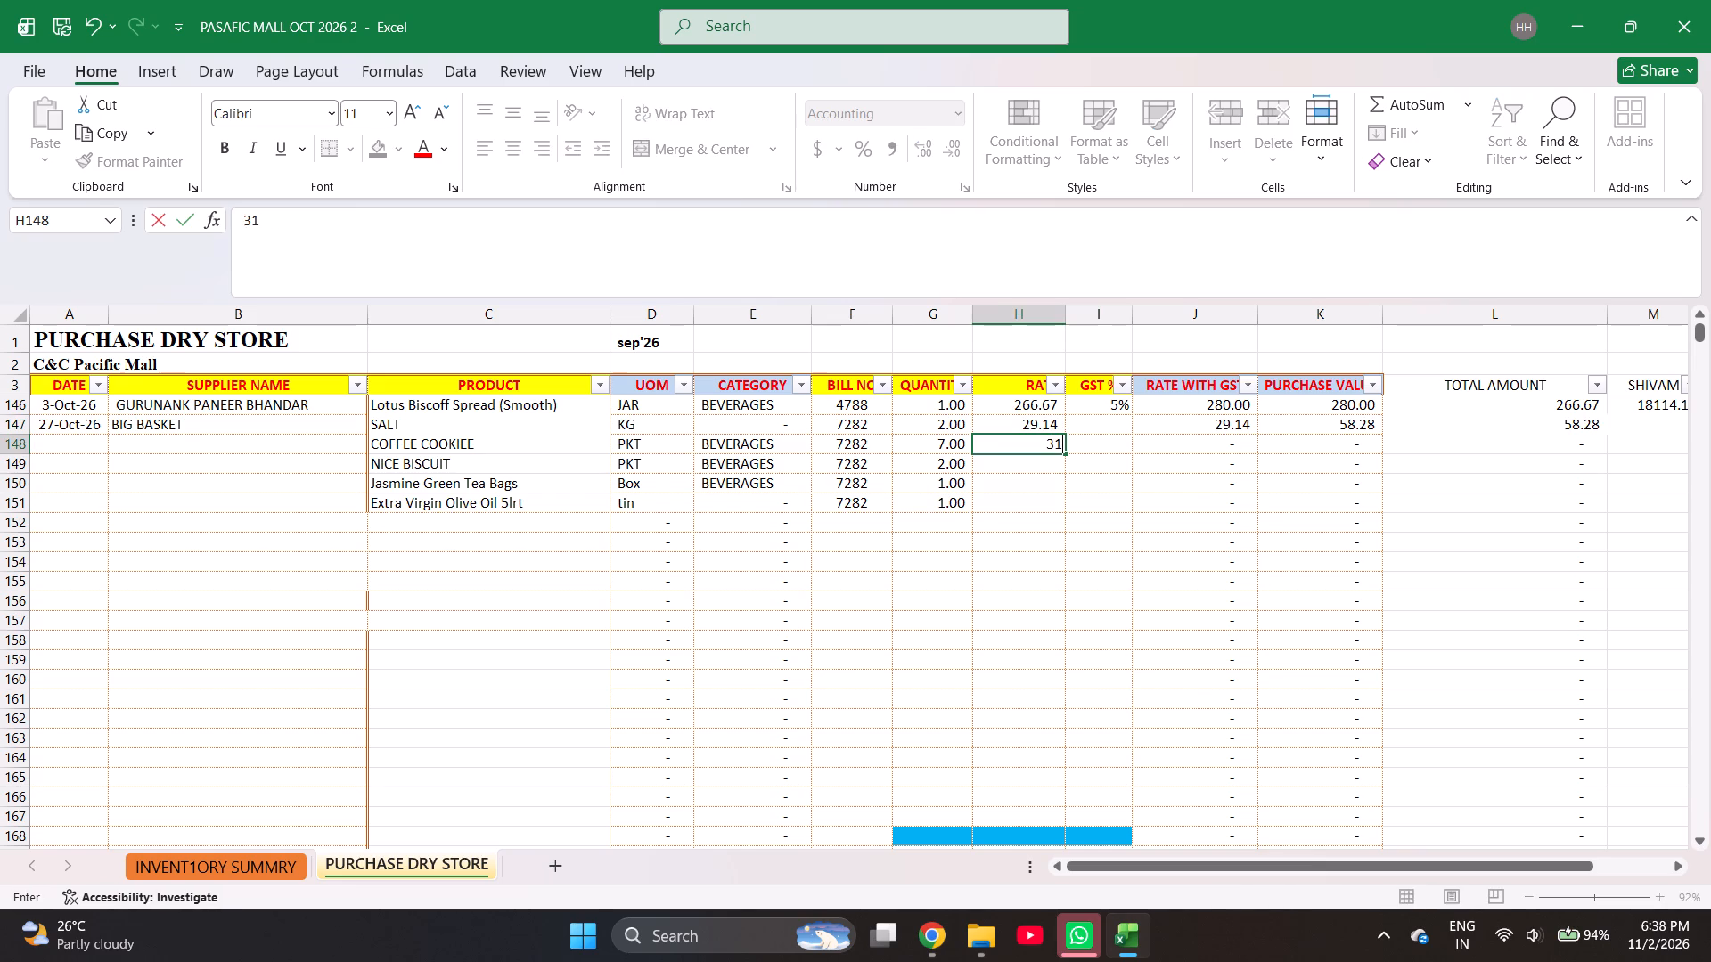
type("77")
key("Return")
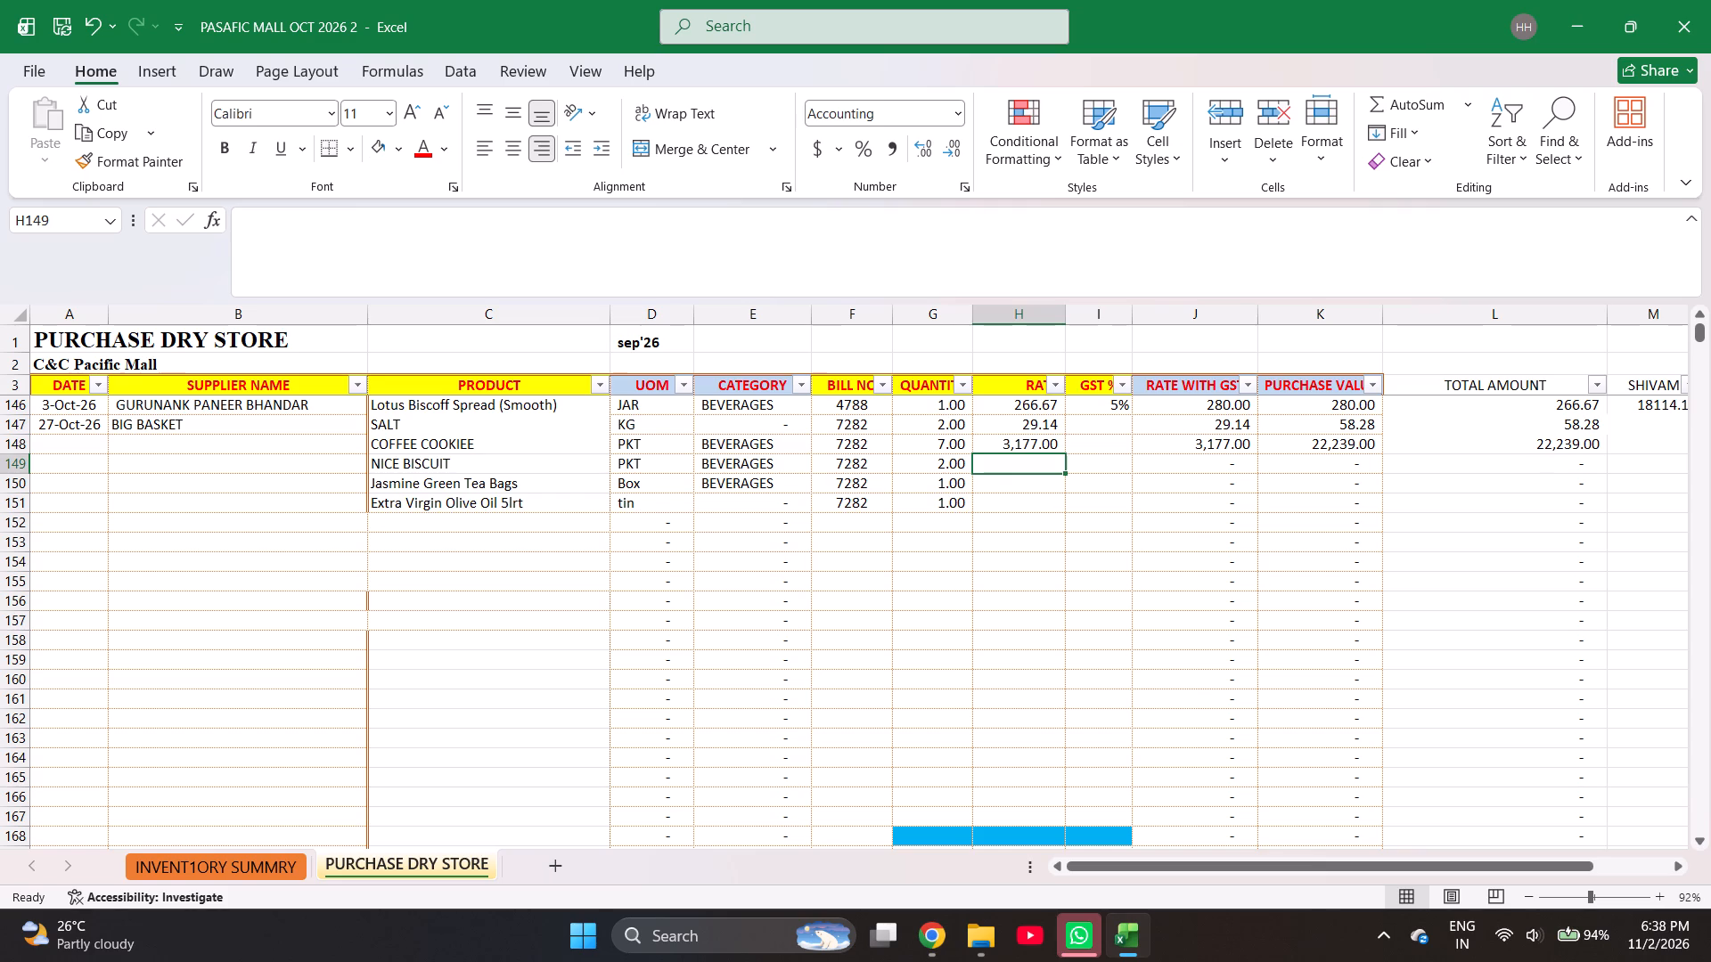
key("Up")
type("31.77")
key("Return")
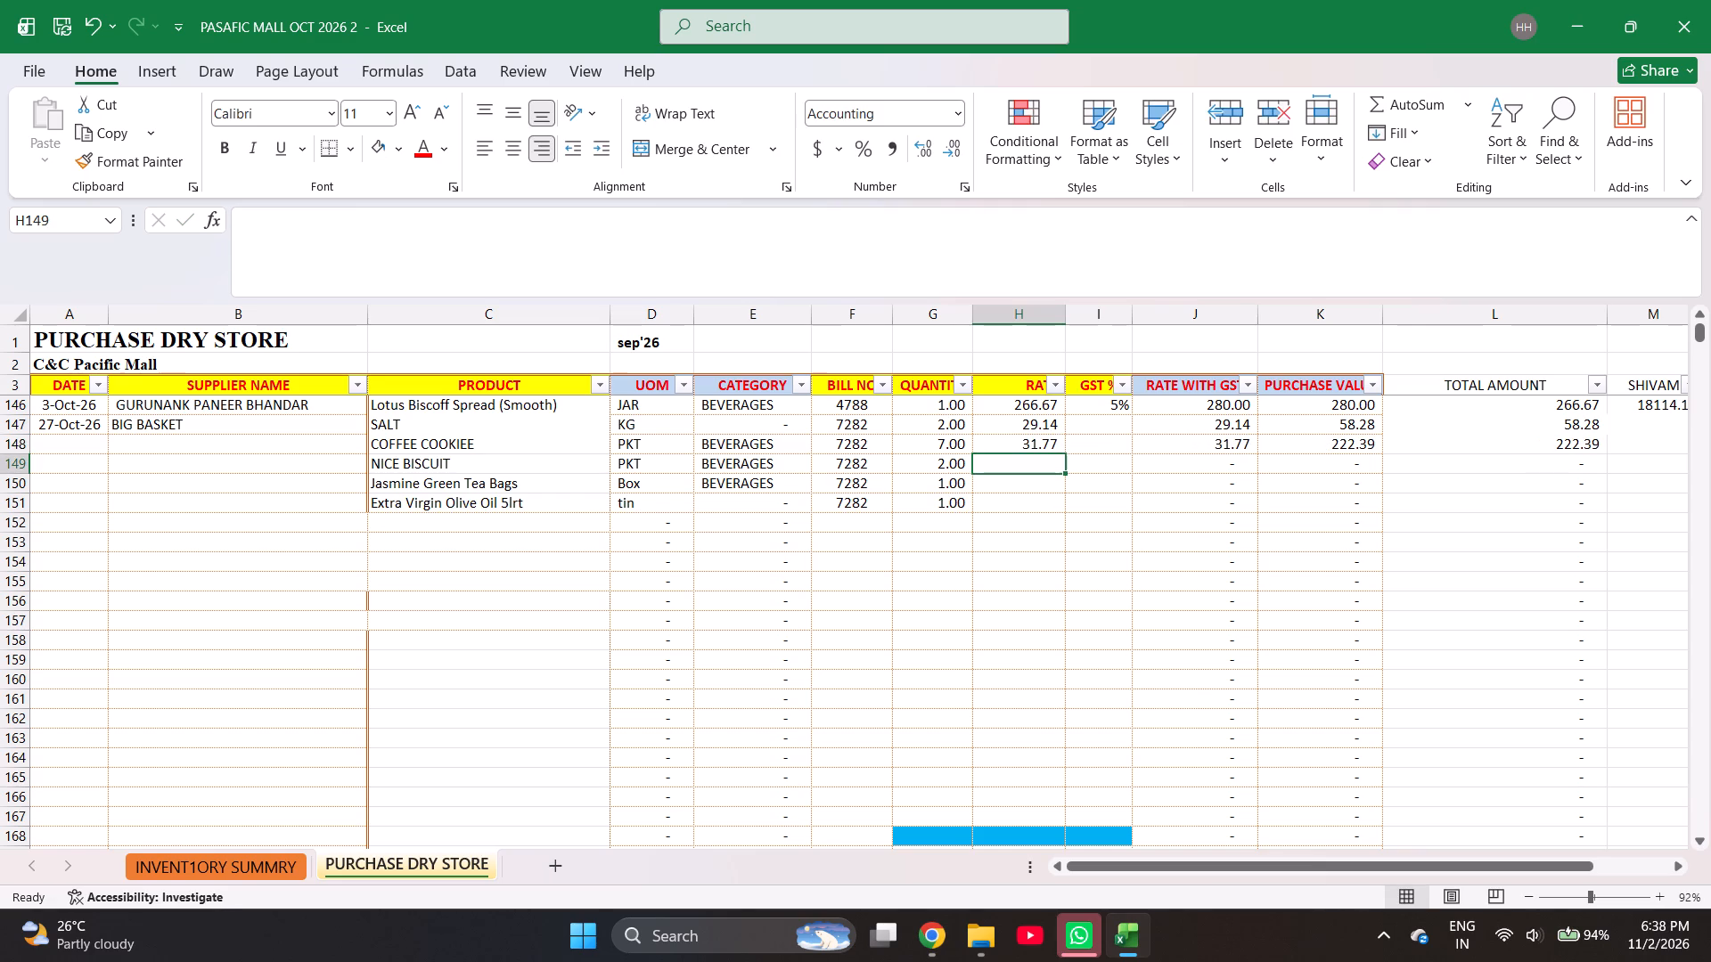
type("23.45")
key("Return")
type("340.90/")
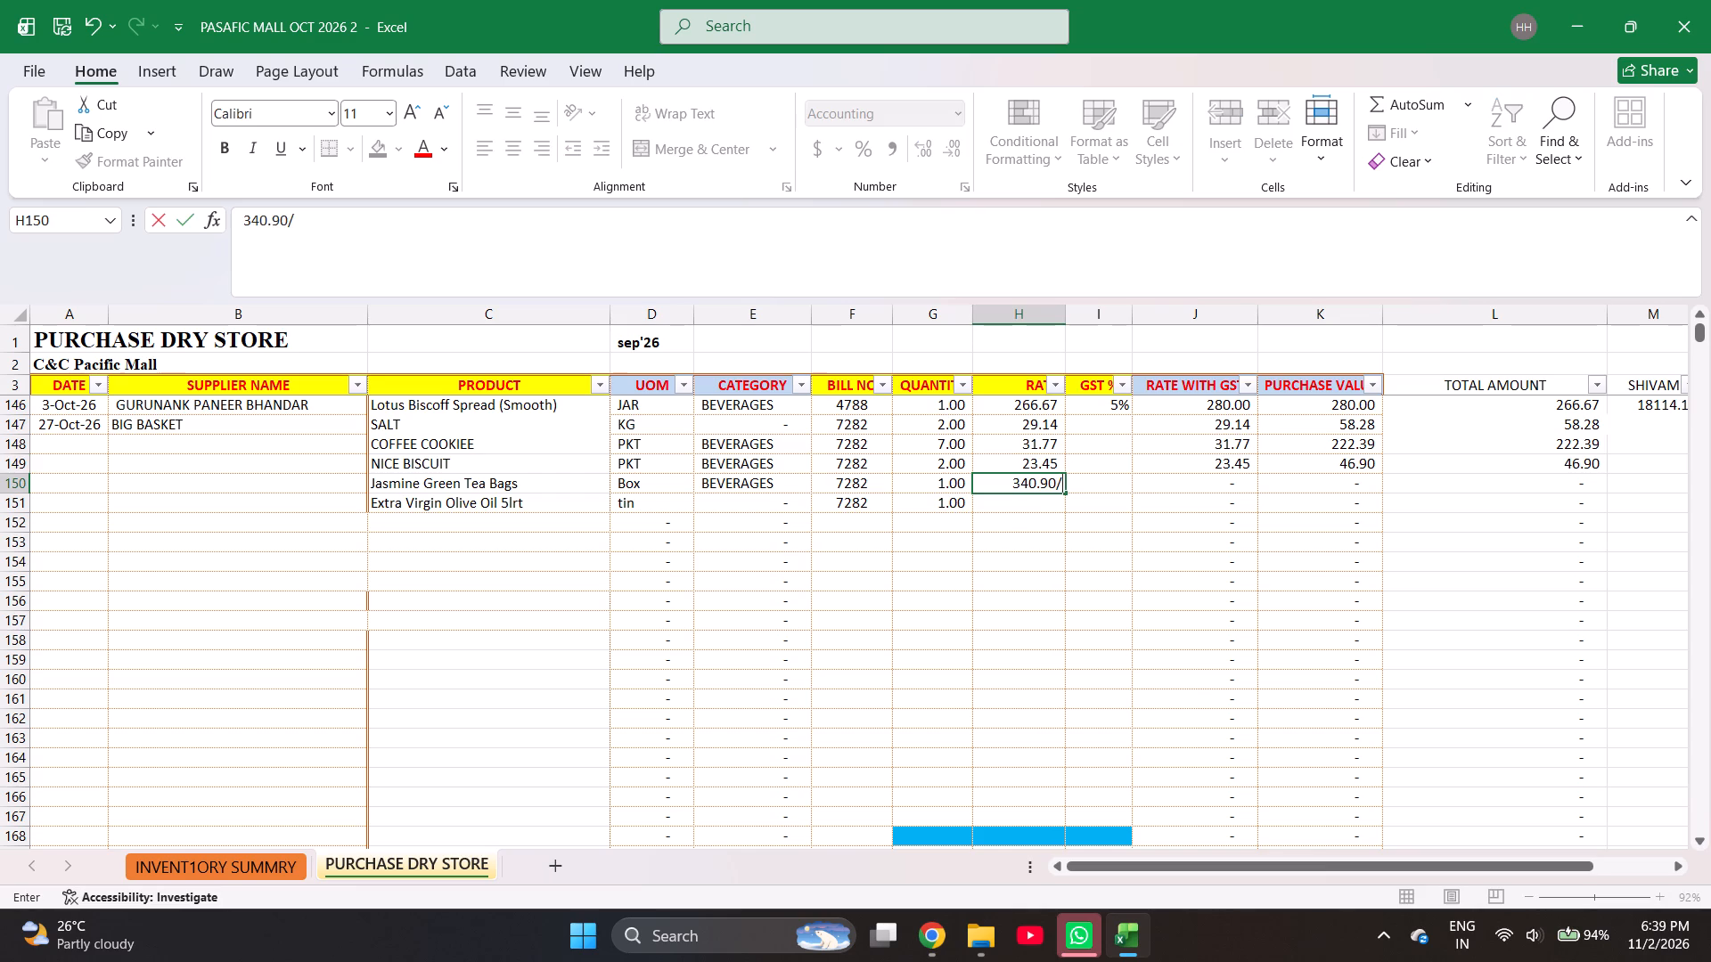
key("BackSpace")
key("Return")
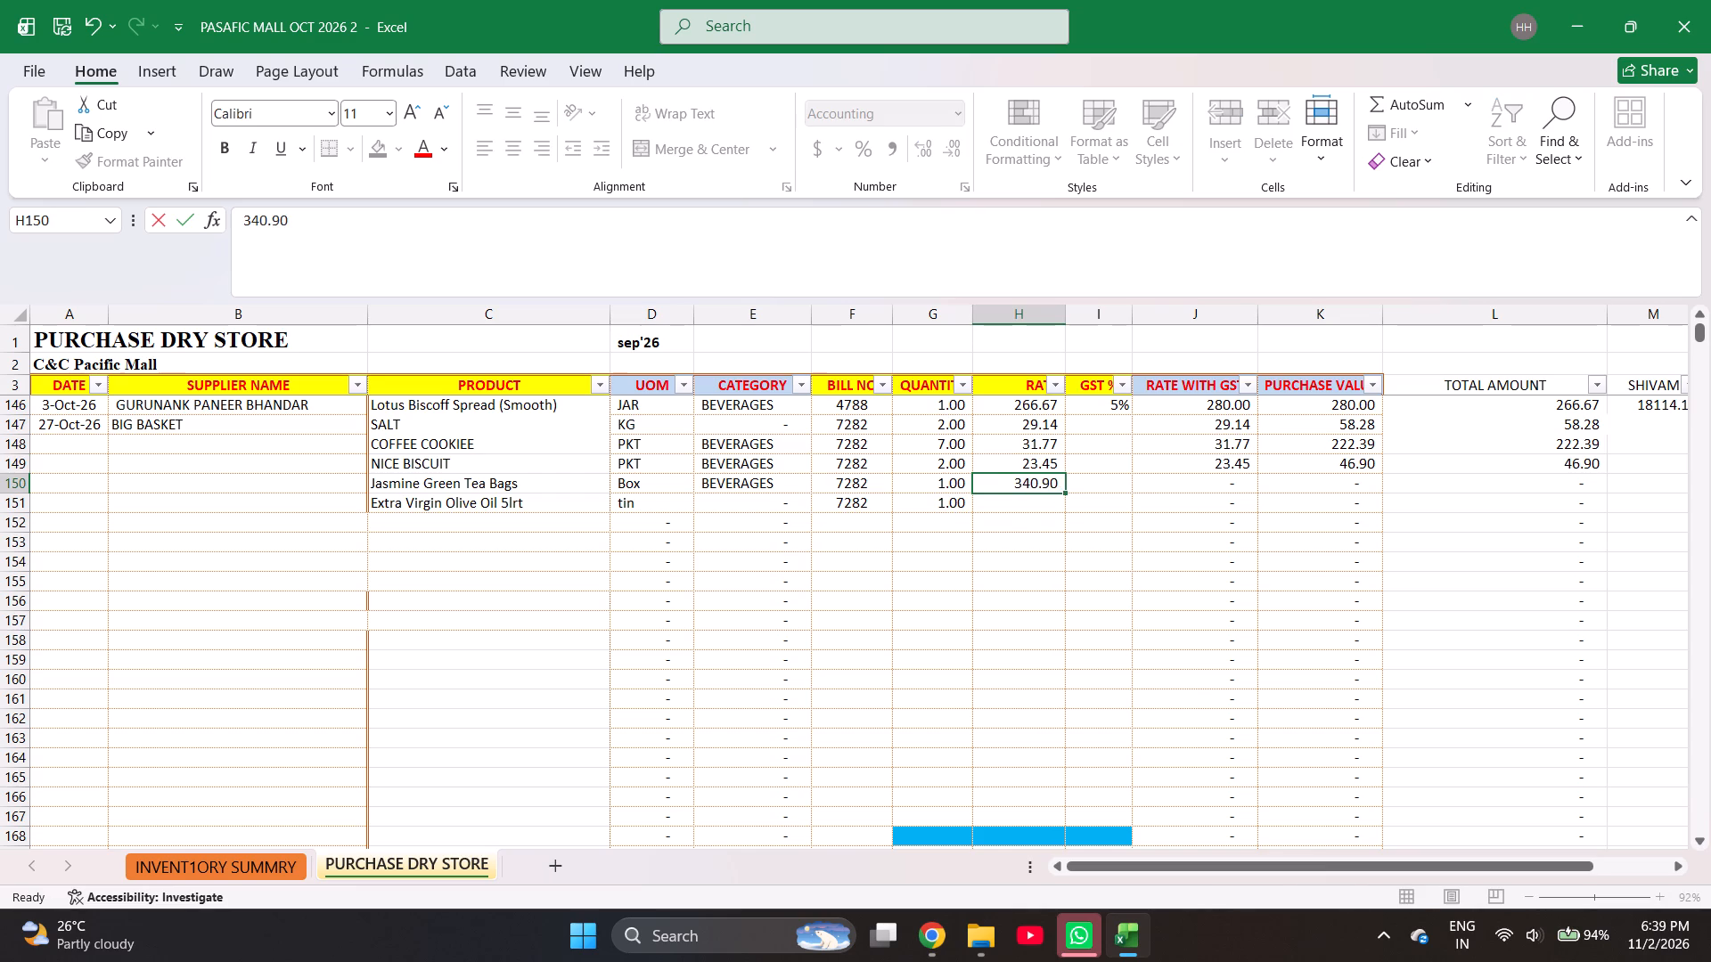
Enter the Extra Virgin Olive Oil 5lrt rate in row 151 as the formula =948.28*5.
type("948.28")
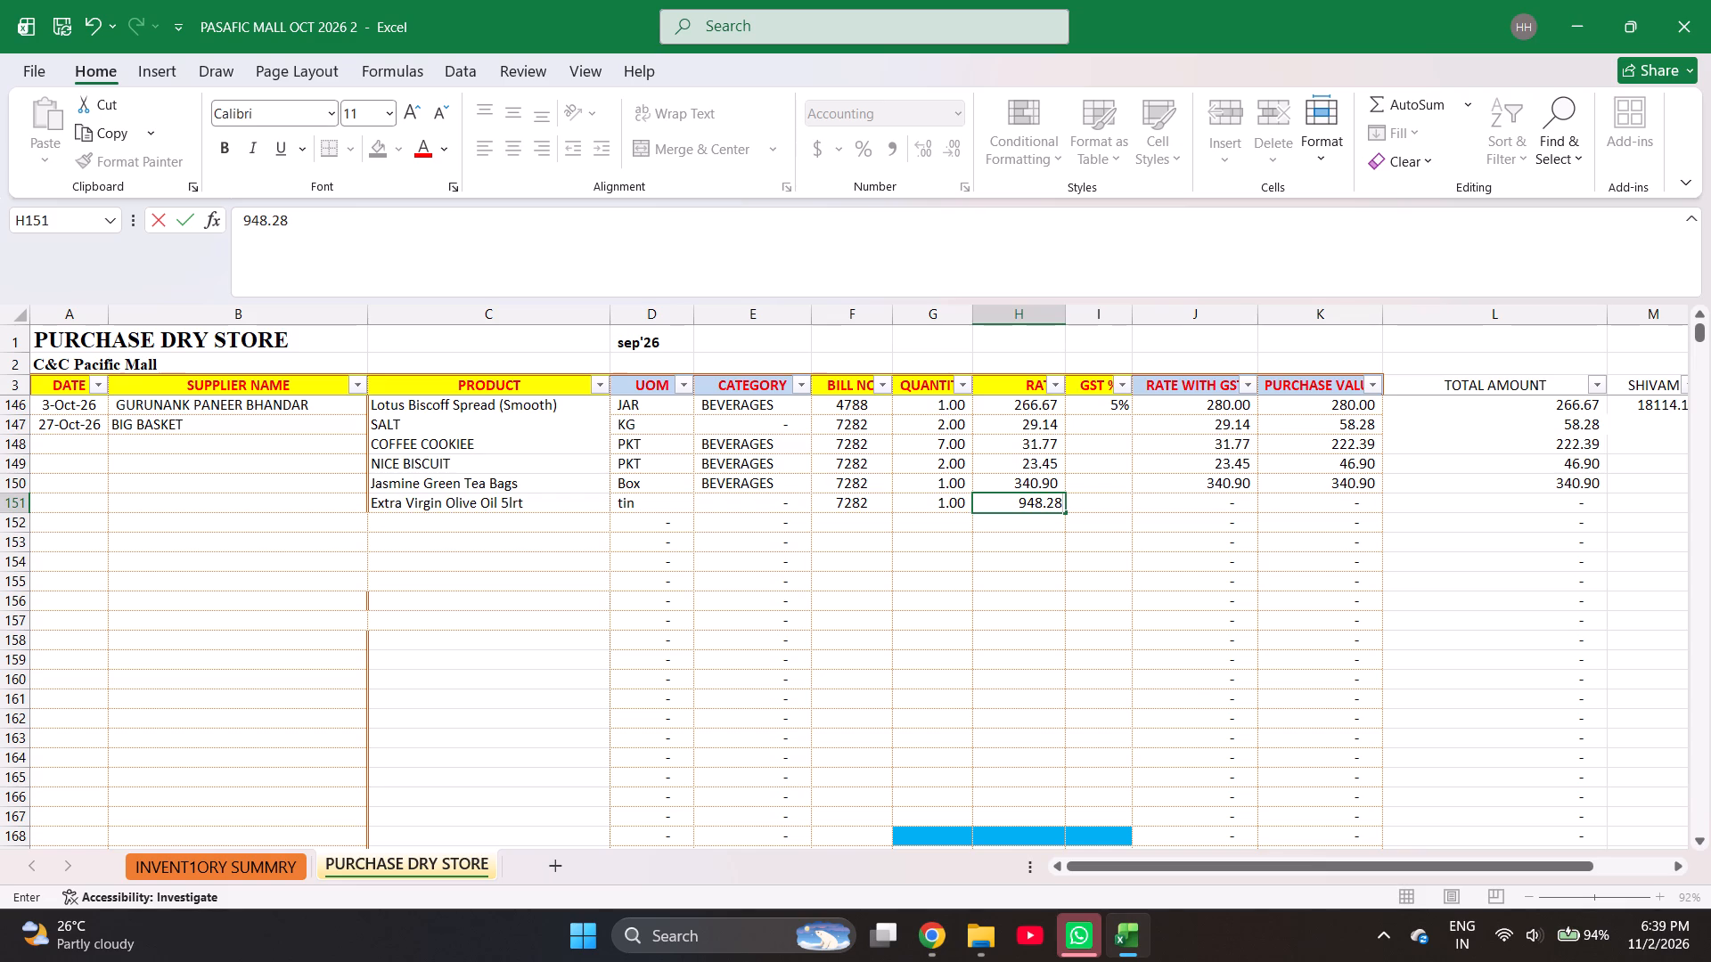
key("Escape")
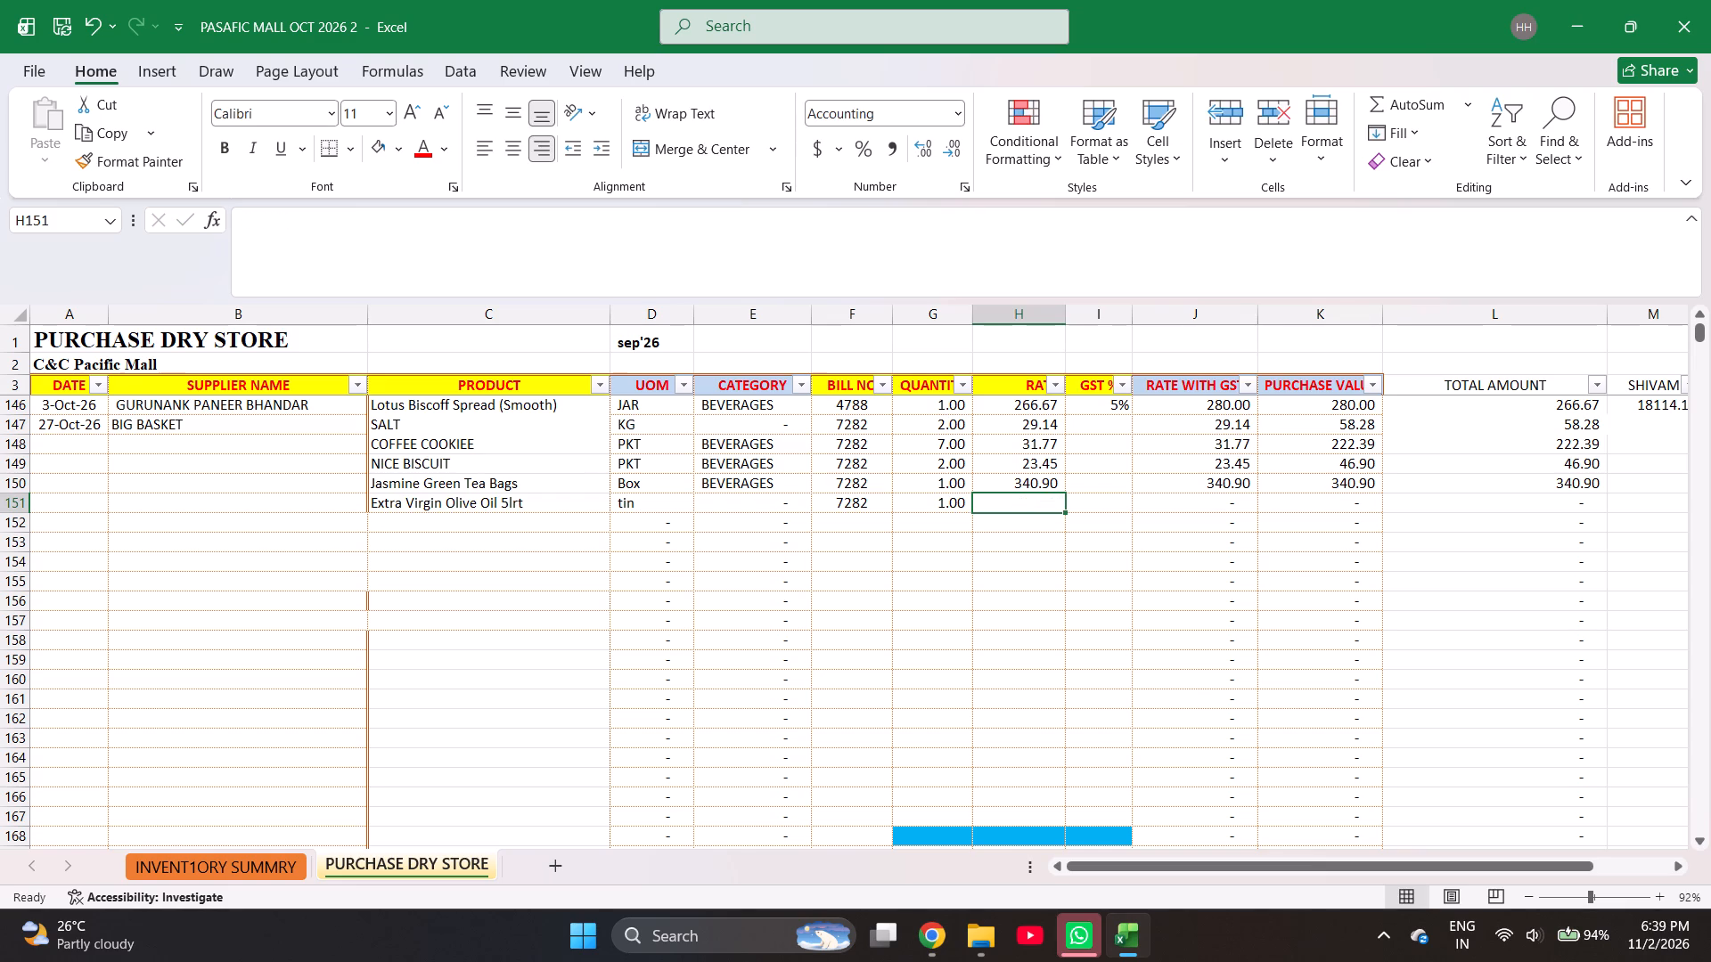
key("equal")
key("9")
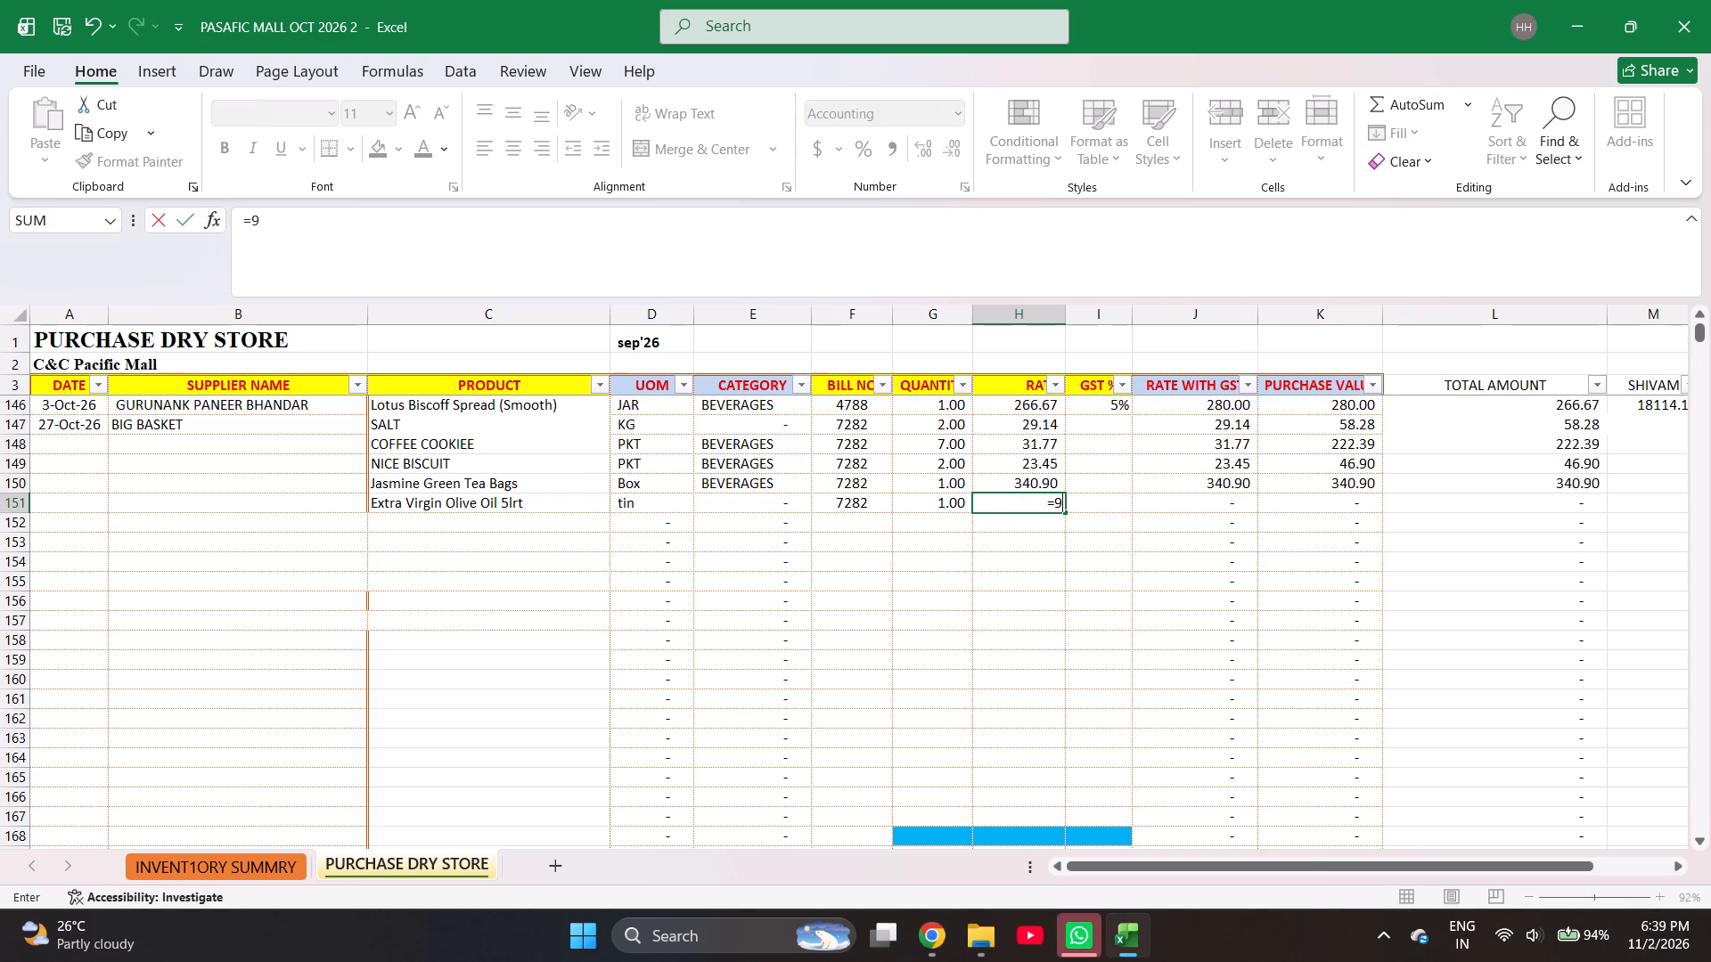
type("48.28*")
key("5")
key("Left")
Set the Extra Virgin Olive Oil 5lrt quantity in row 151 to 0.2.
key("Left")
key("Right")
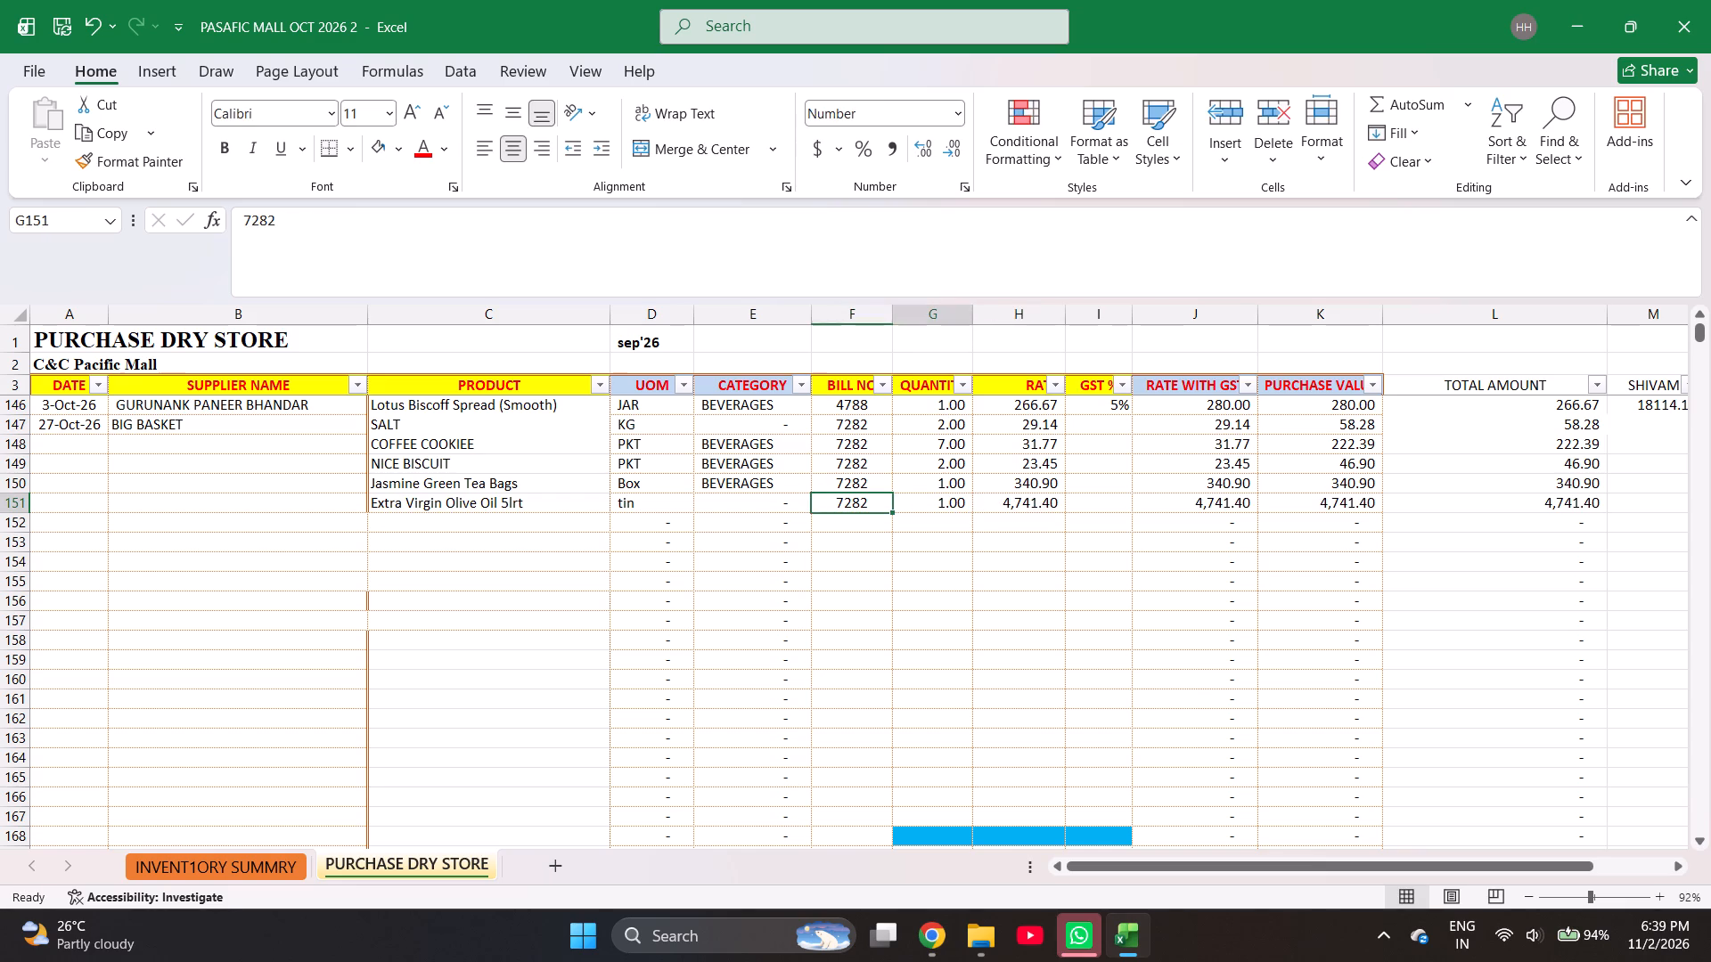
type("0.2")
key("Right")
Enter GST of 0% for SALT in row 147 and 5% in row 148, filled down to row 151.
key("Right")
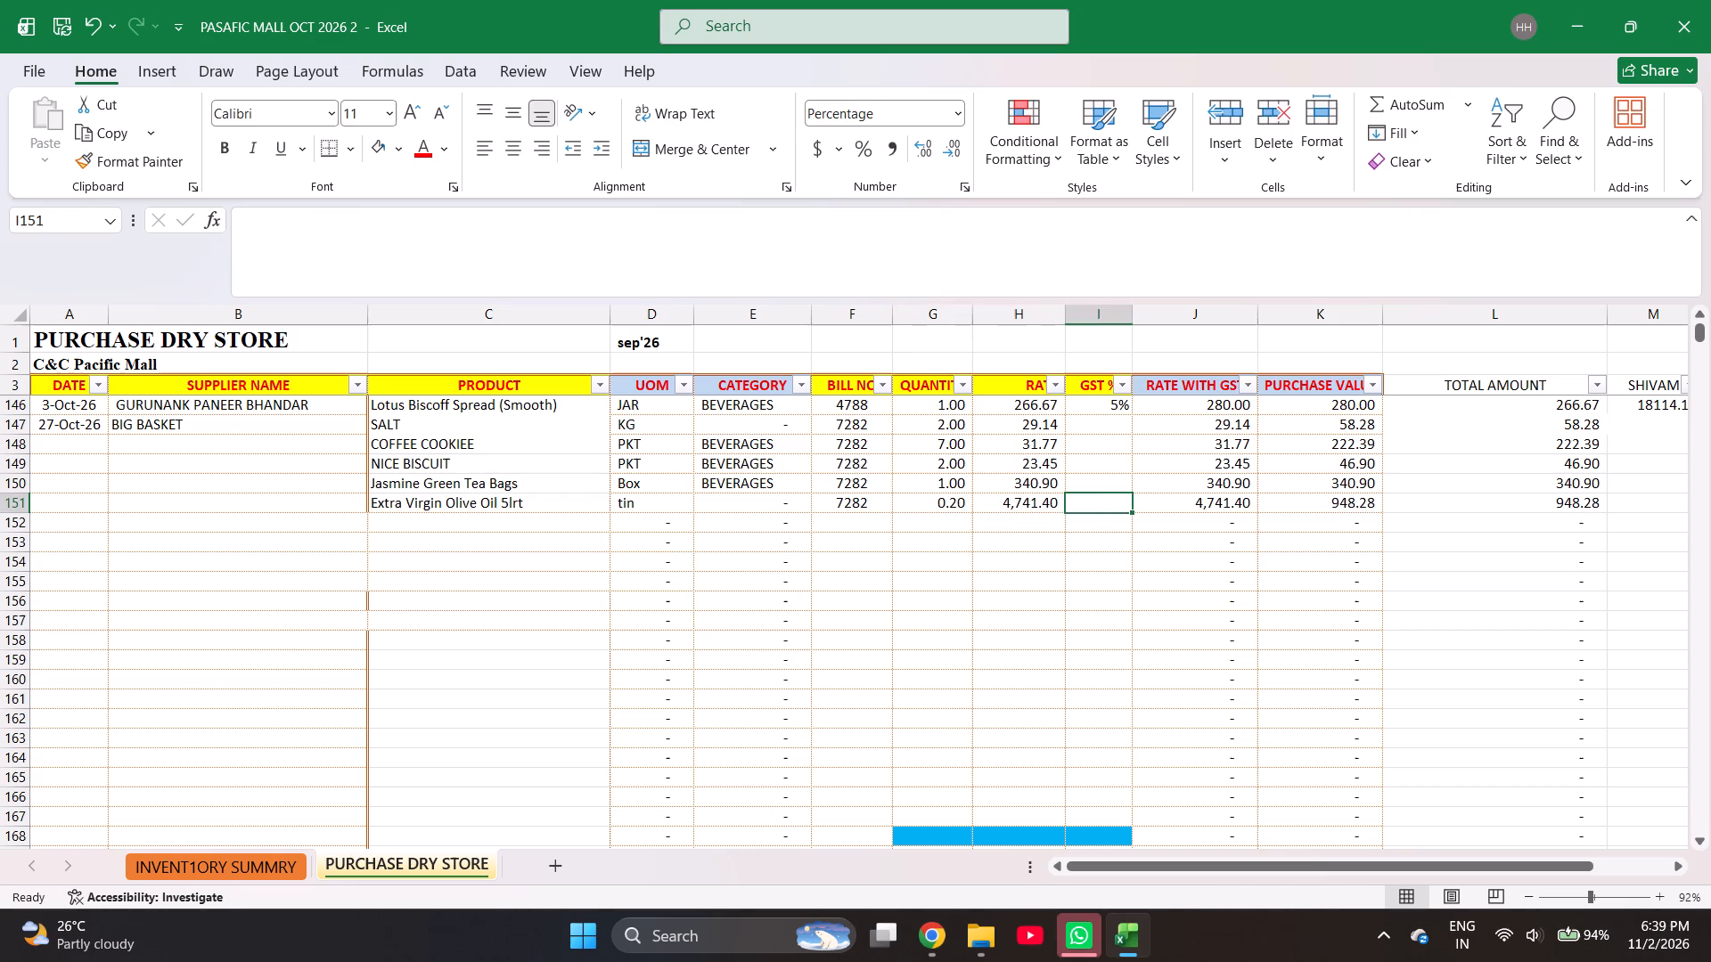
key("ctrl+Up")
key("Down")
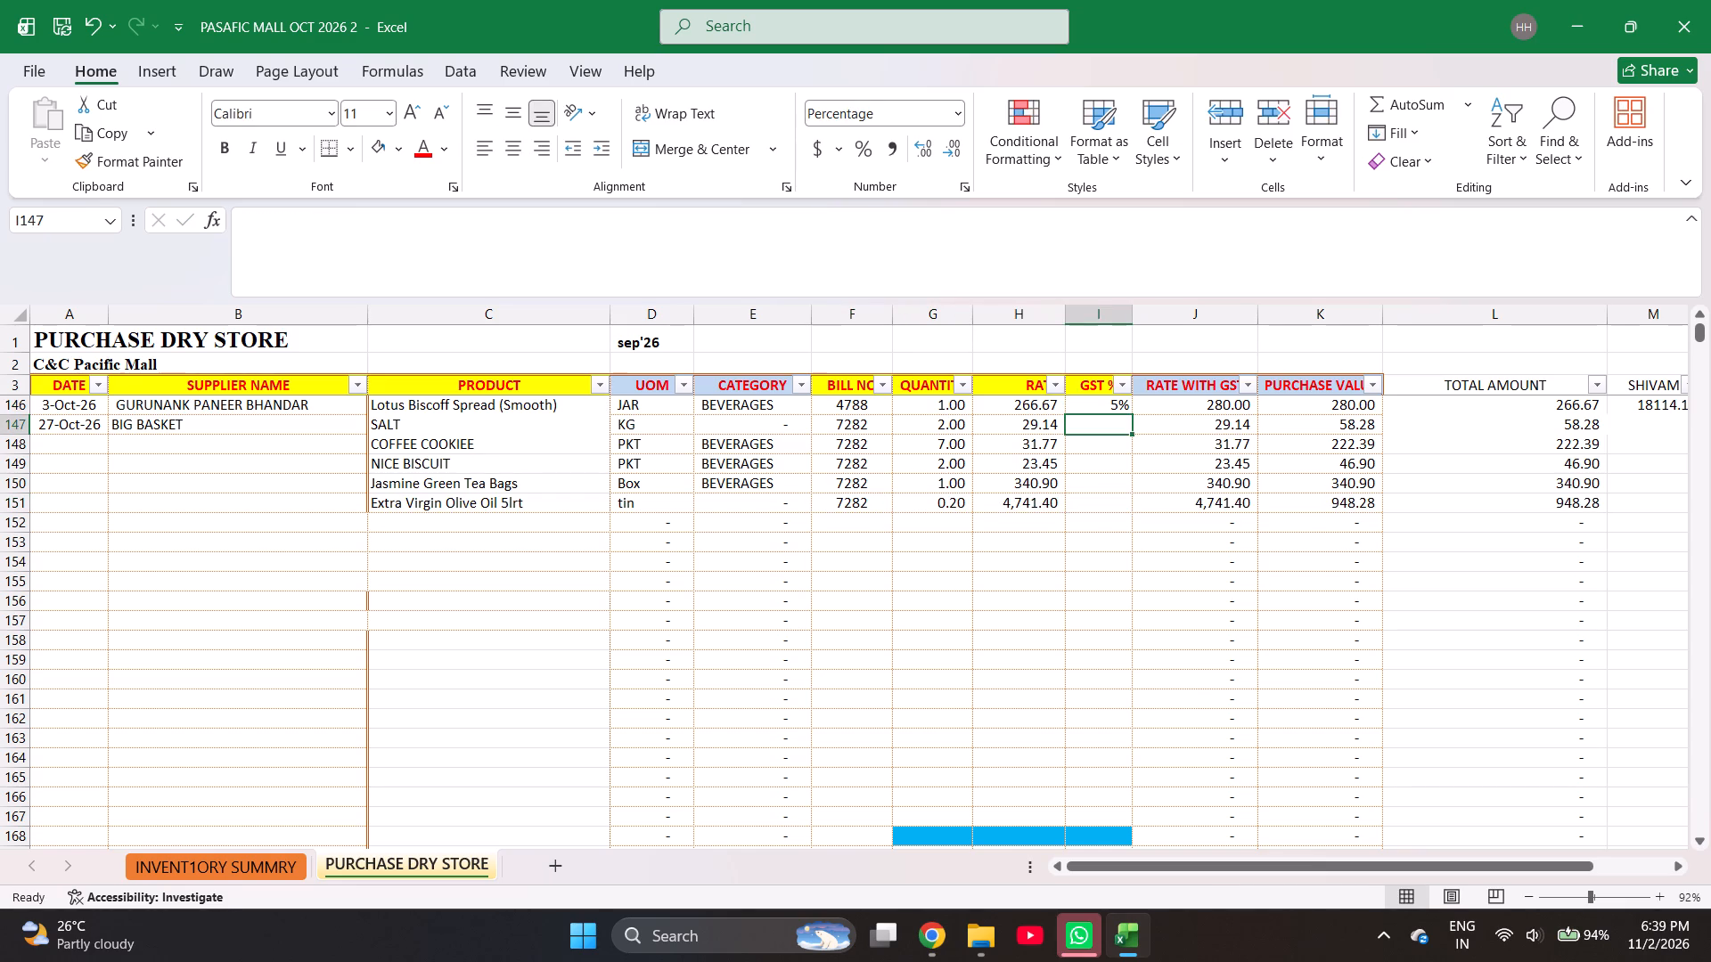
key("0")
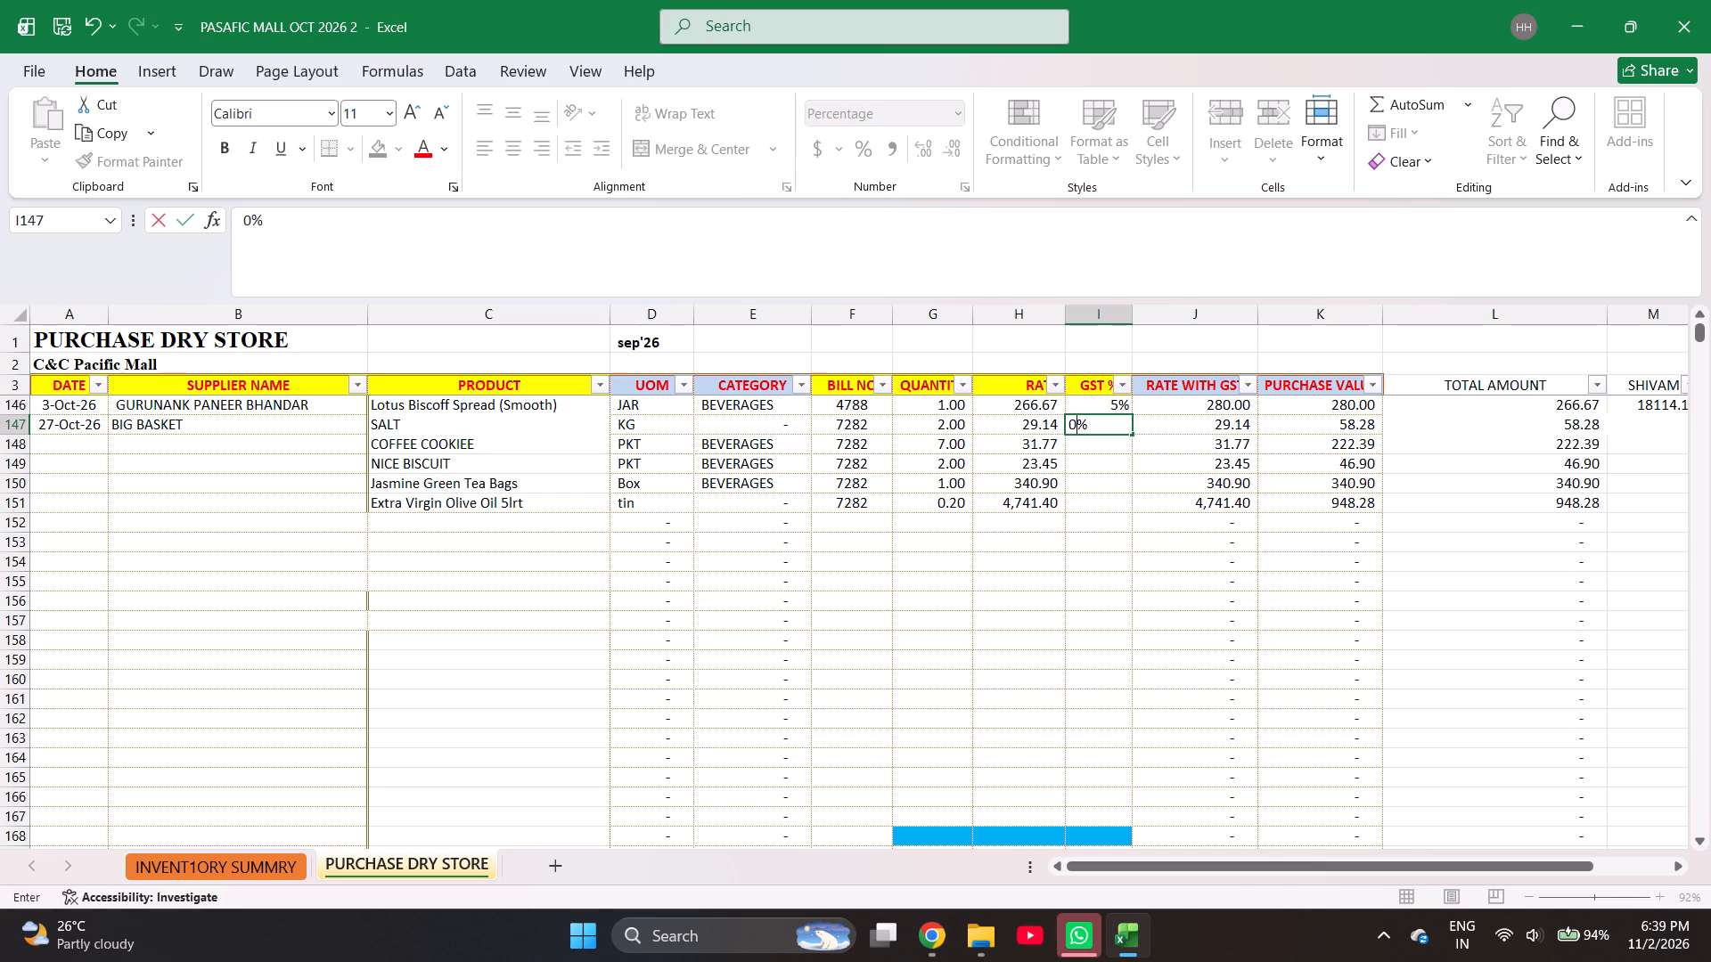
key("Return")
key("5")
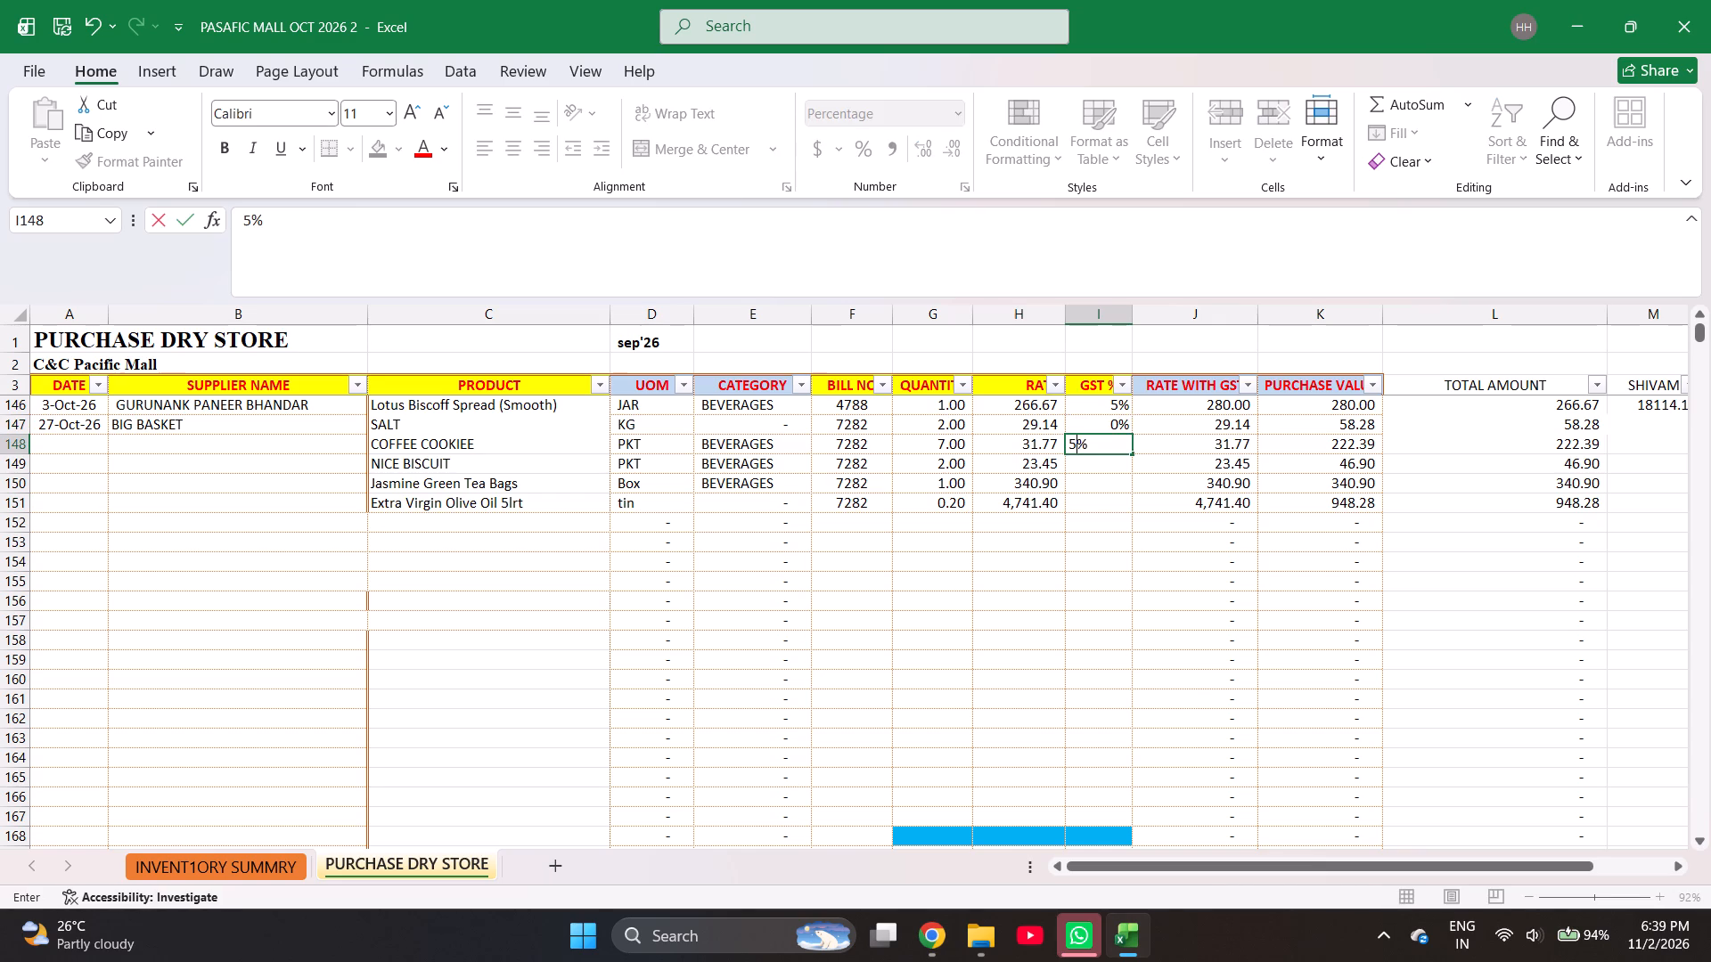
key("shift+Down")
key("shift+Down")
key("shift+Down")
key("ctrl+d")
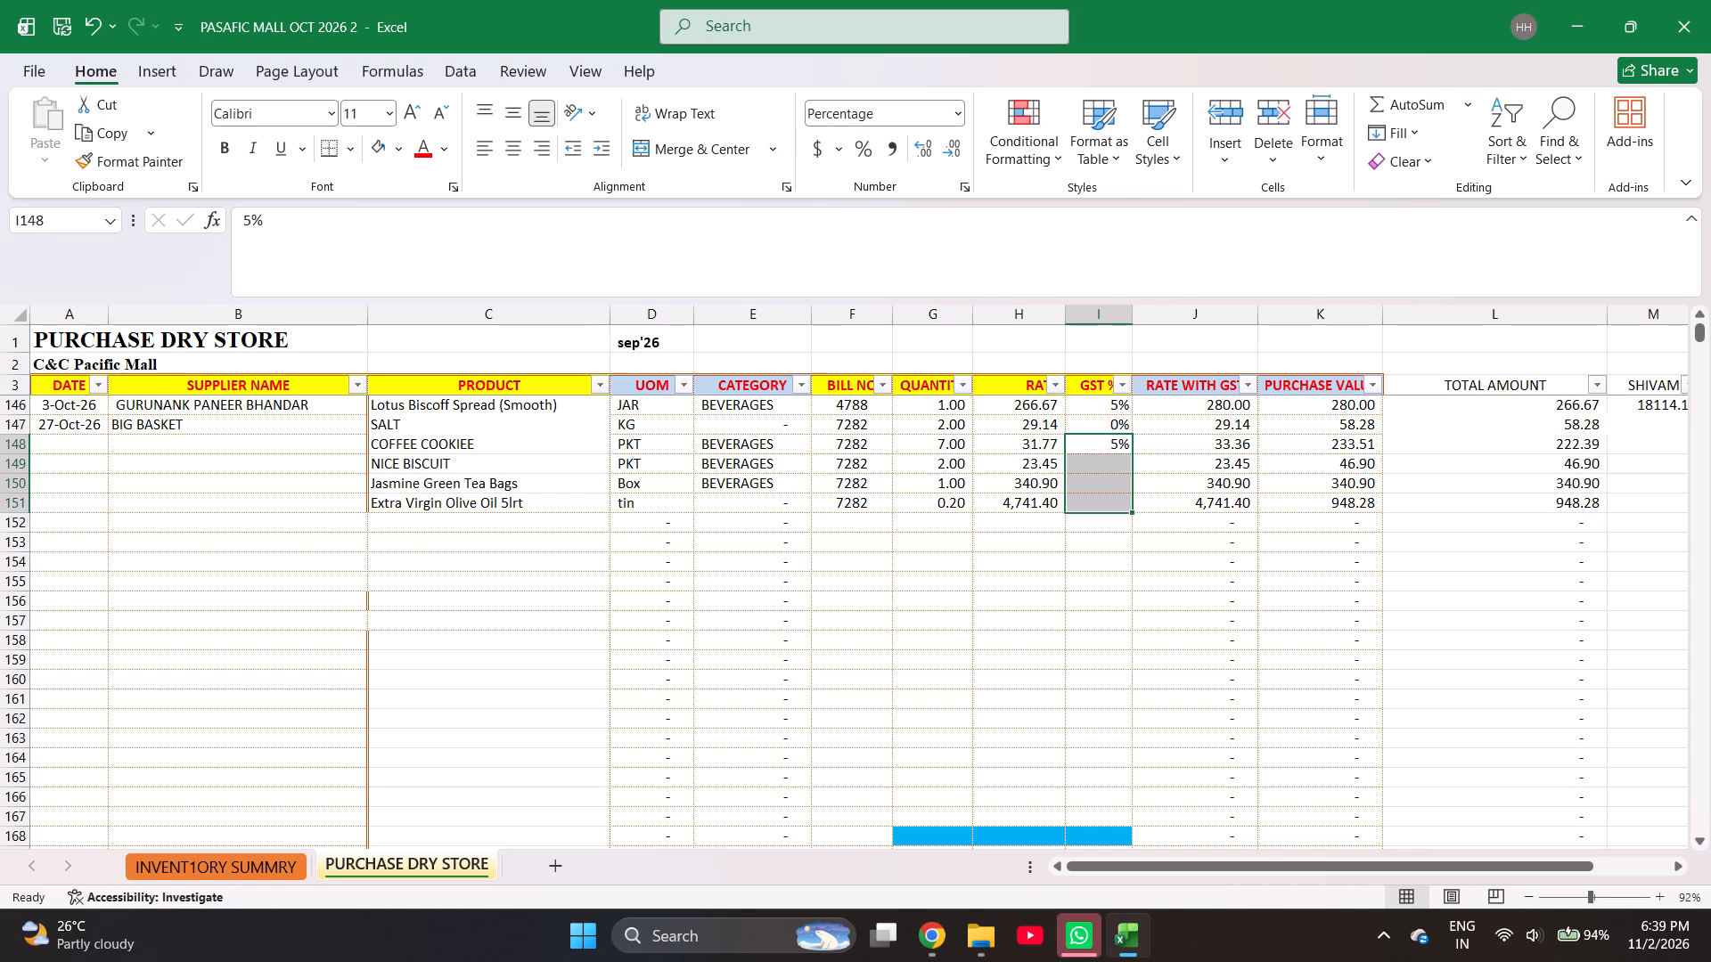
Fill the date and the BIG BASKET supplier name from row 147 down to row 151.
key("ctrl+Left")
key("ctrl+Left")
key("shift+Right")
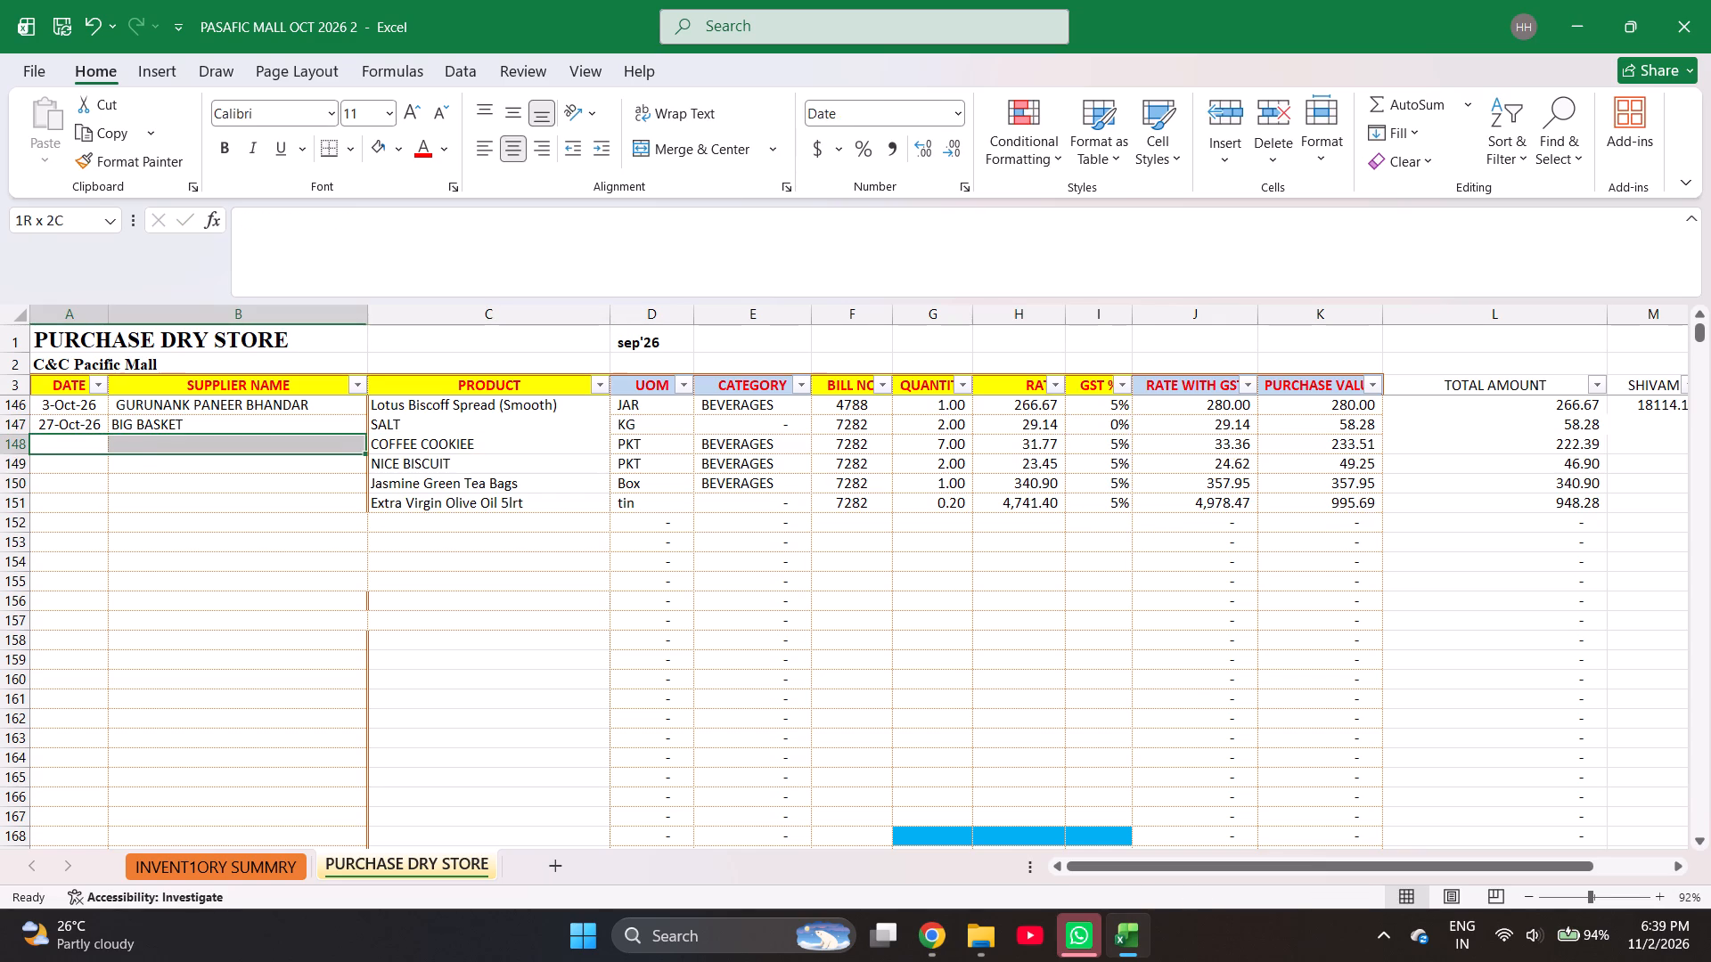
key("Up")
key("shift+Right")
key("shift+Down")
key("shift+Down")
key("shift+Down")
key("shift+Down")
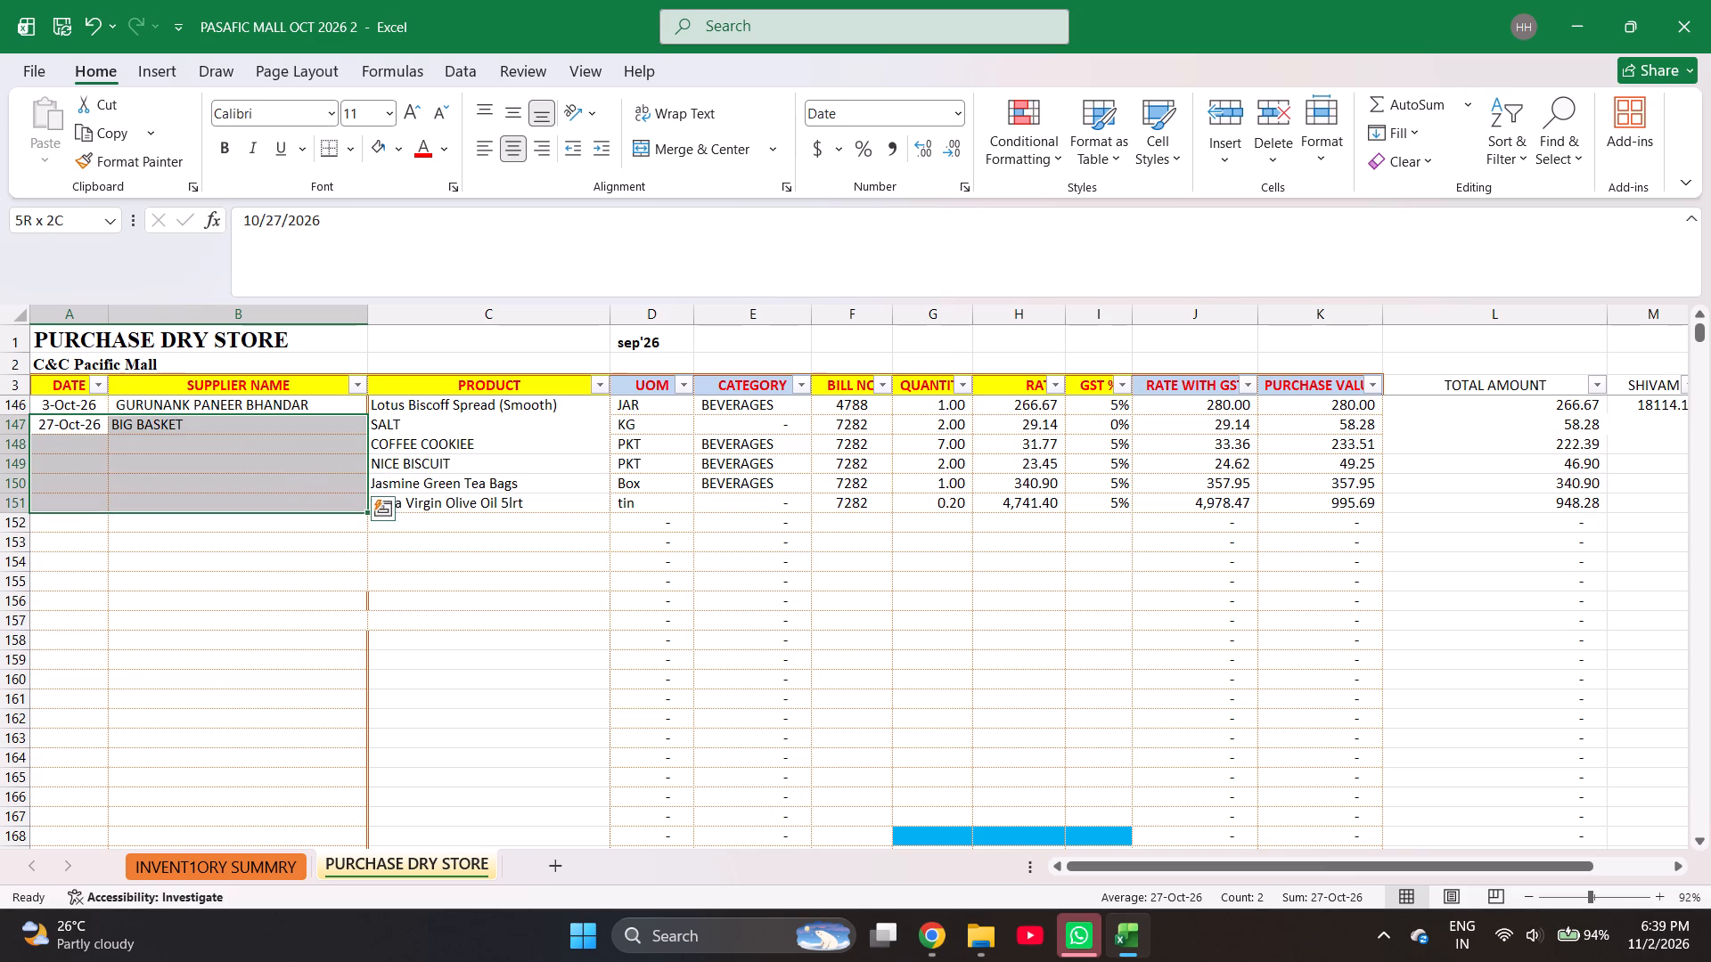
key("ctrl+d")
Select the purchase values of rows 147 to 151 to check the bill's total.
key("ctrl+Right")
key("Left")
key("shift+Down")
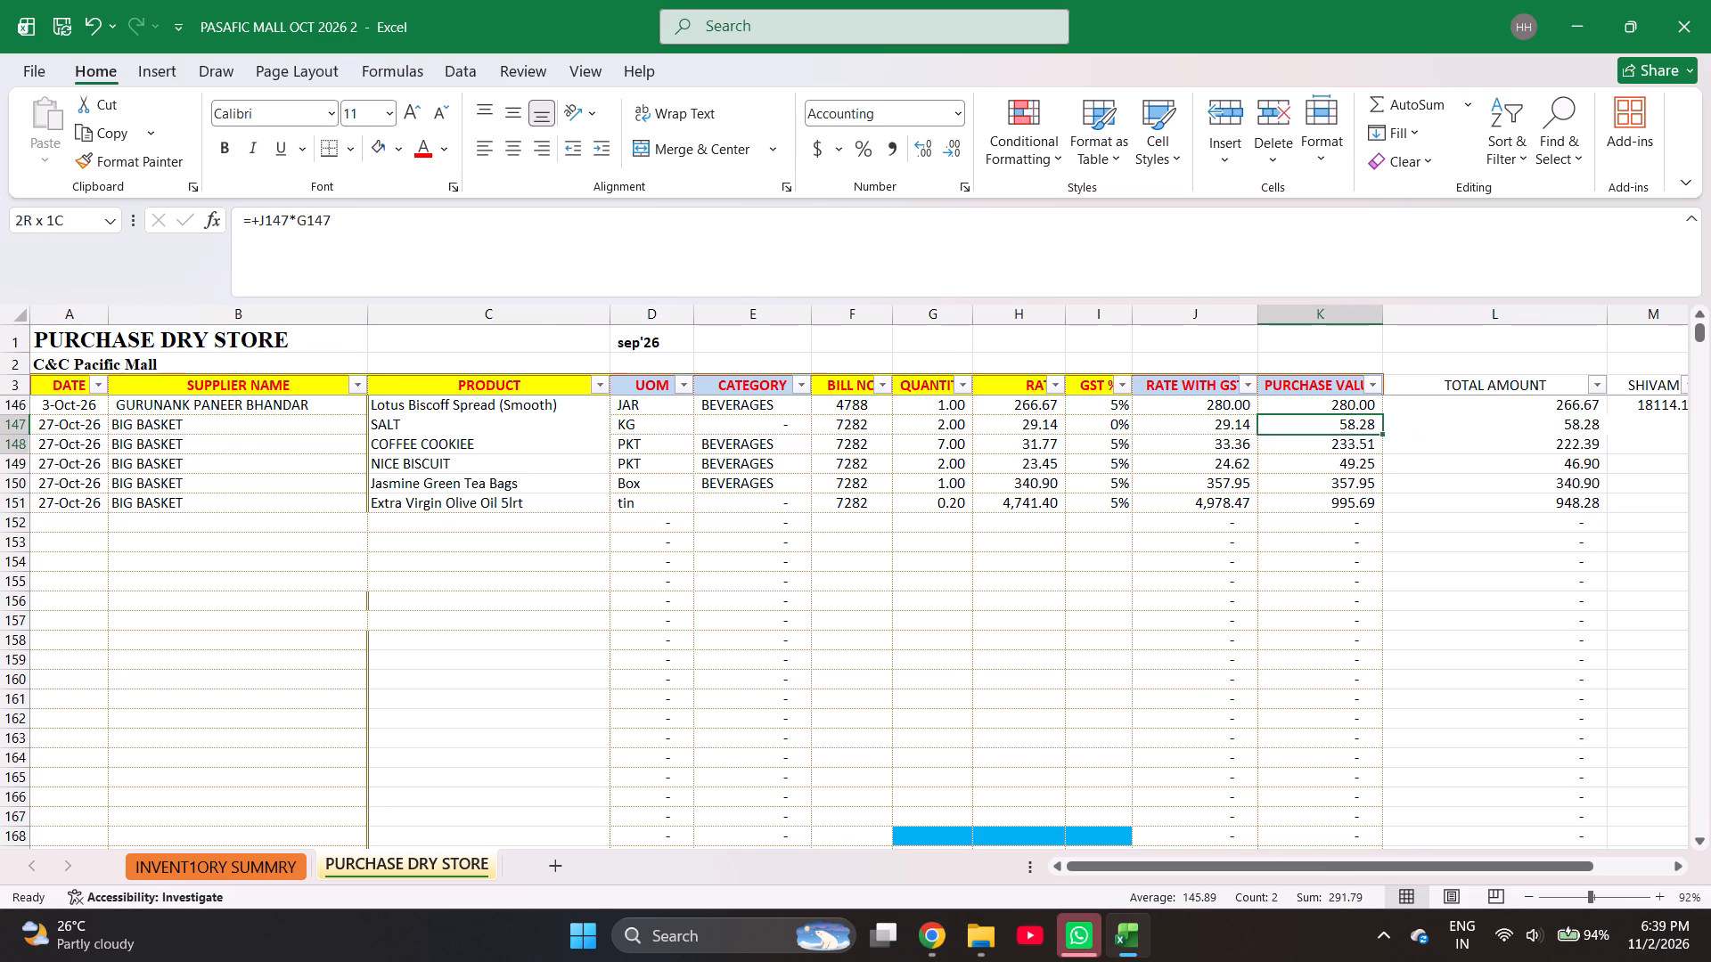
key("shift+Down")
key("shift+Down")
key("shift+Down")
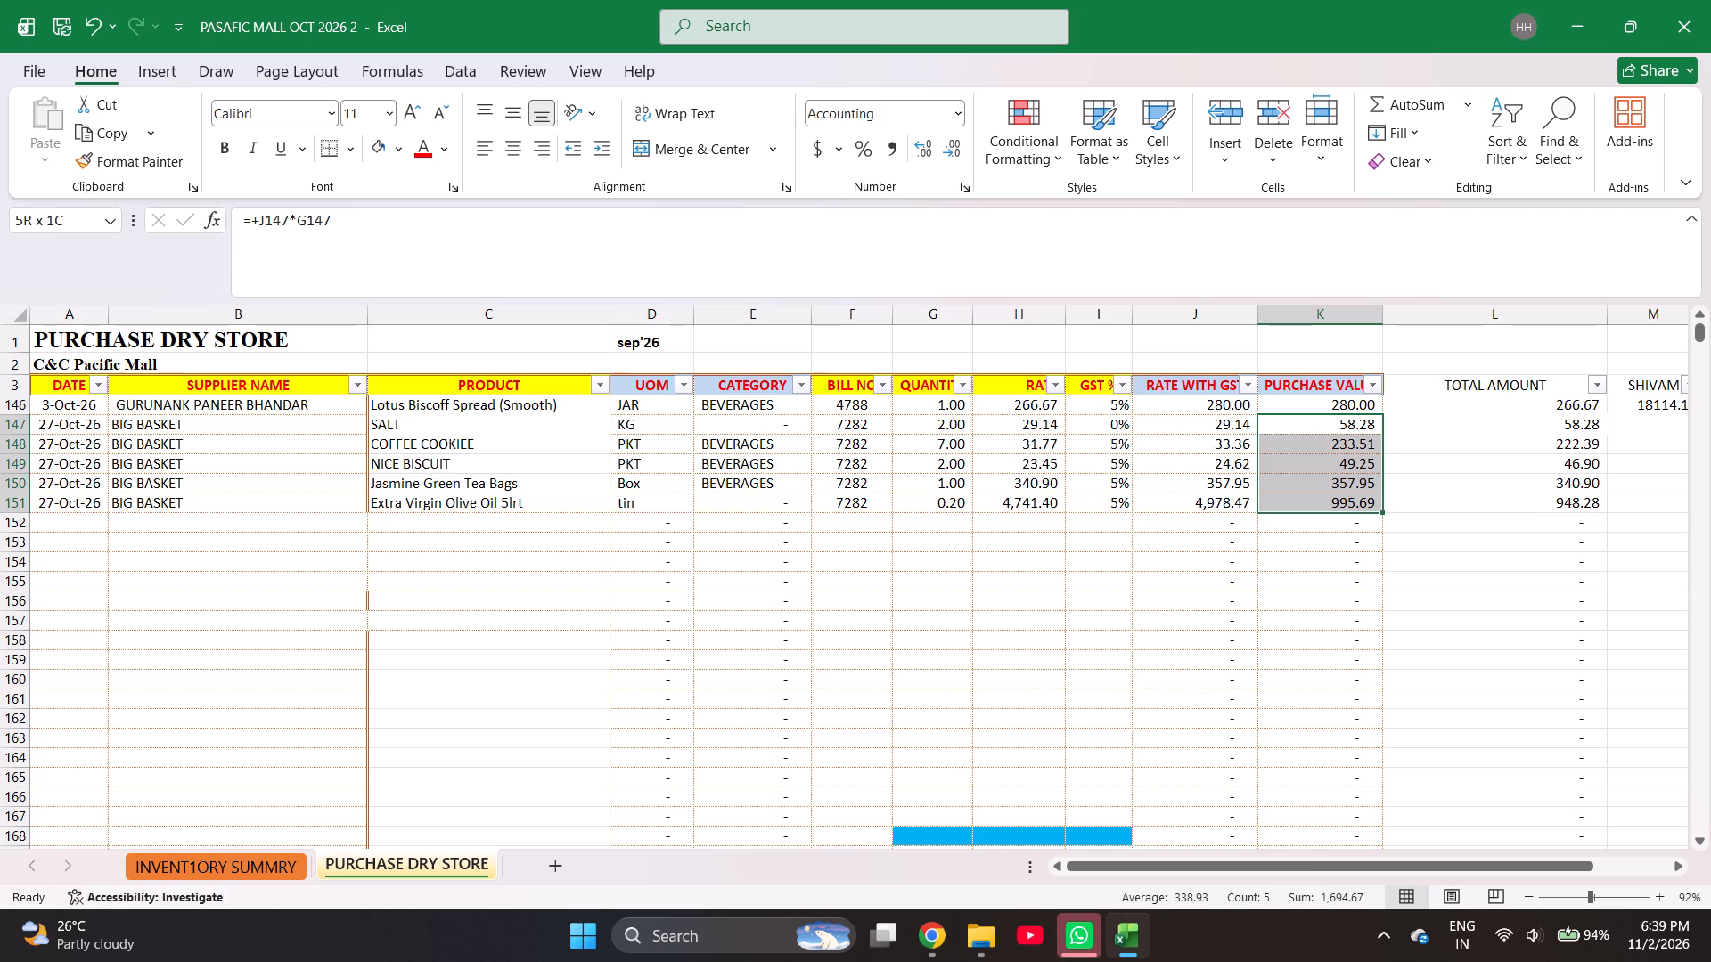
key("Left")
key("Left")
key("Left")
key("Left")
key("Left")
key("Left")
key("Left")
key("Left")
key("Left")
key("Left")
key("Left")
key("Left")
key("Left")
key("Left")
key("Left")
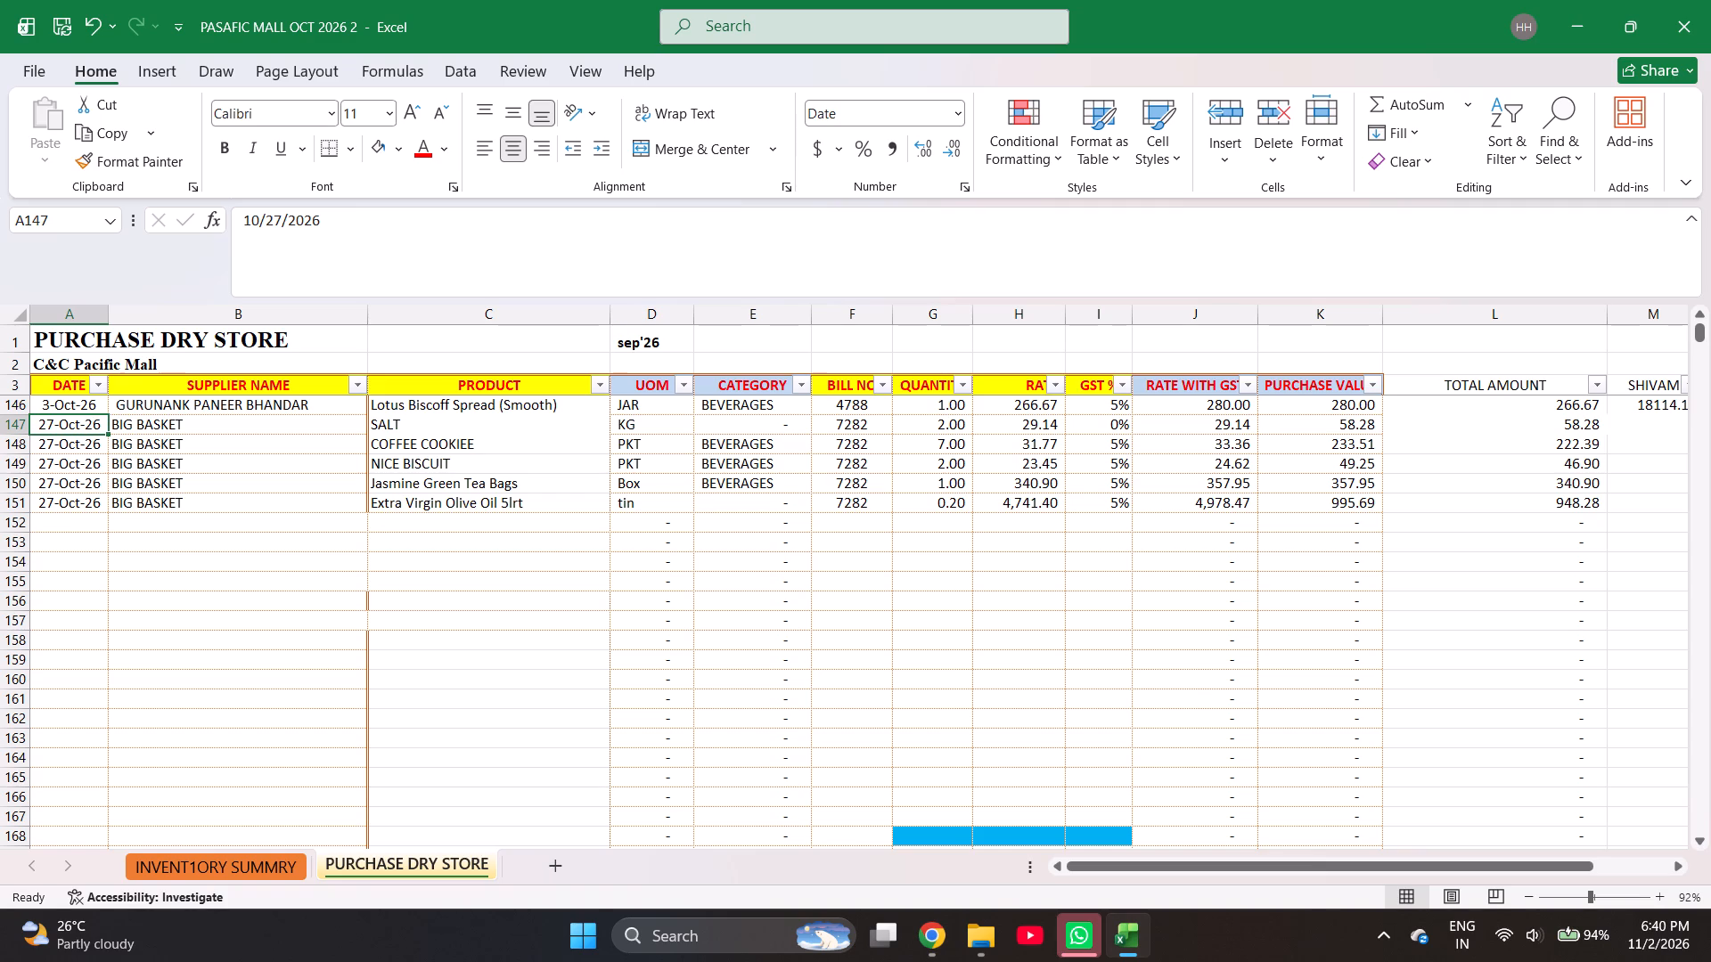
Search the bill number filter for 3127 and close it without filtering.
left_click(882, 383)
key("e")
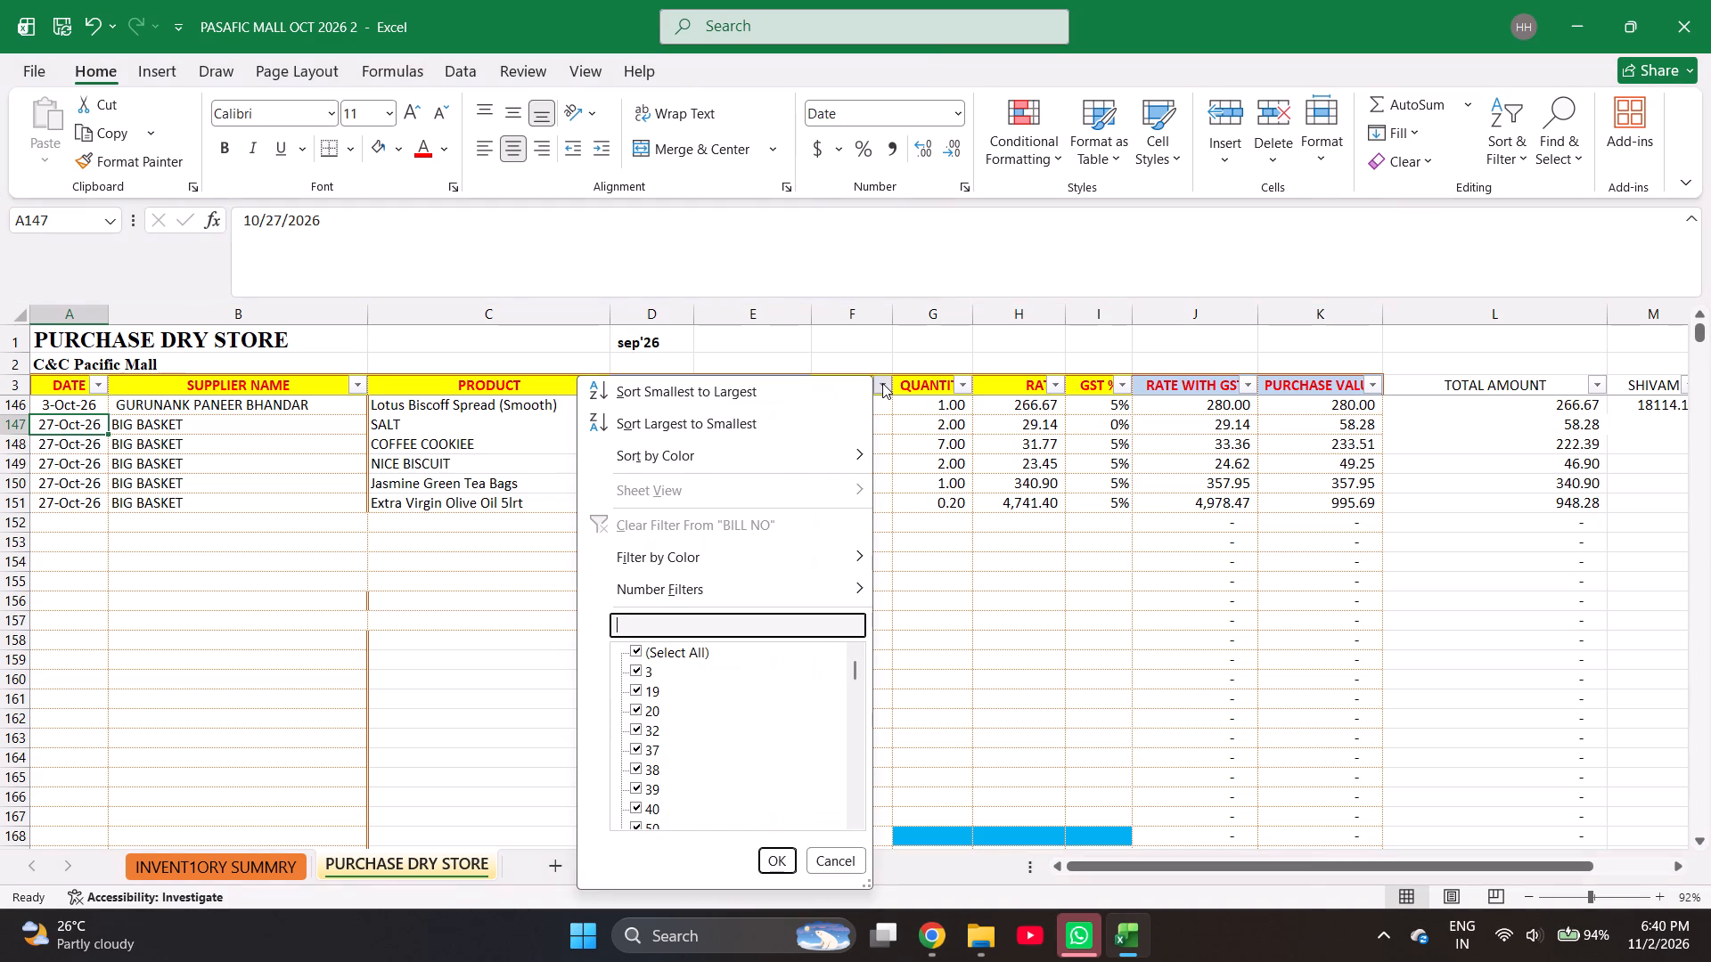
type("3127")
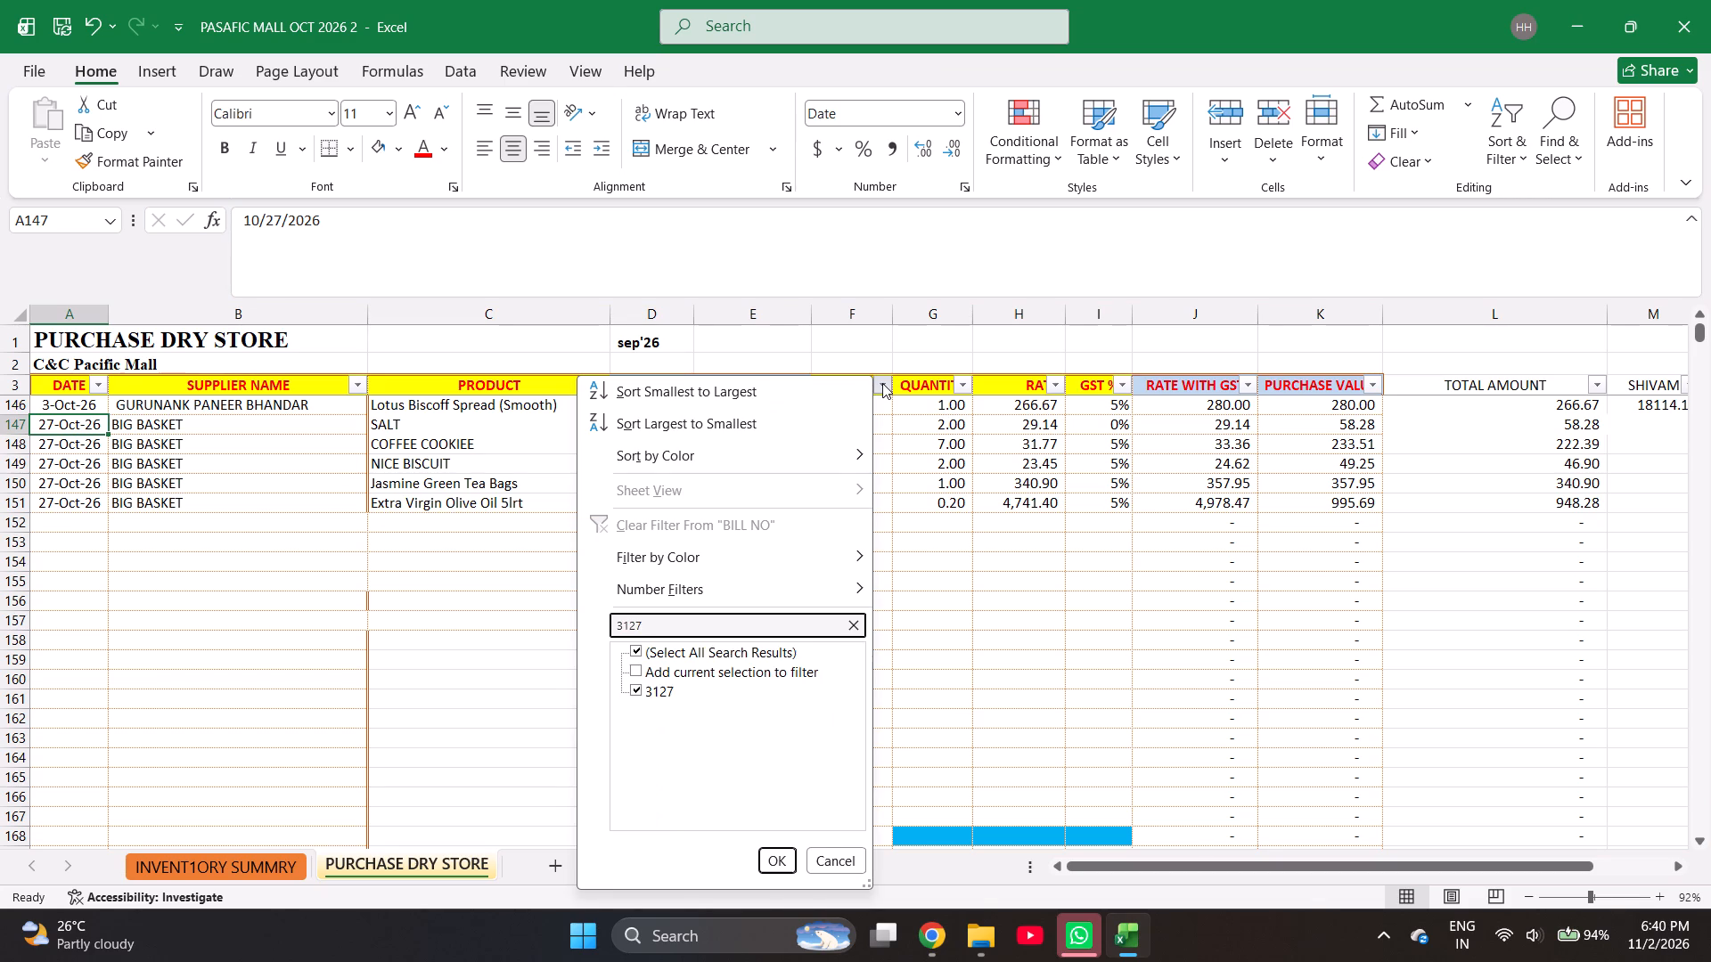
key("Escape")
key("Escape")
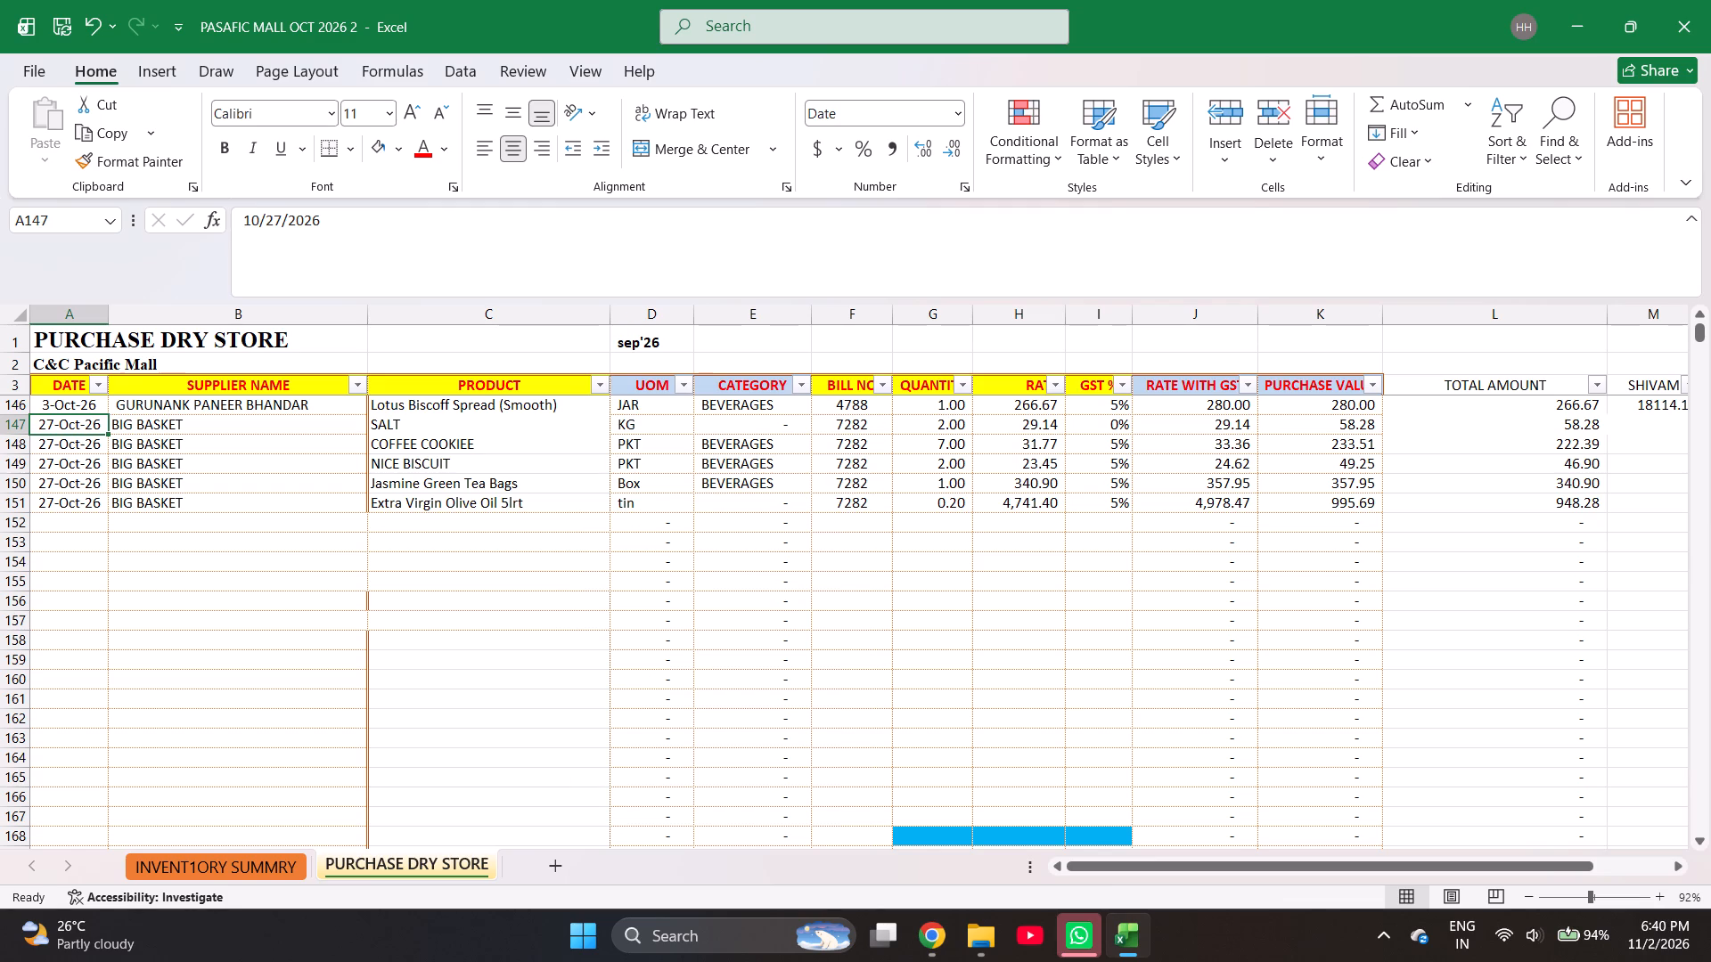
Search the bill number filter for 5775 and close it without filtering.
key("e")
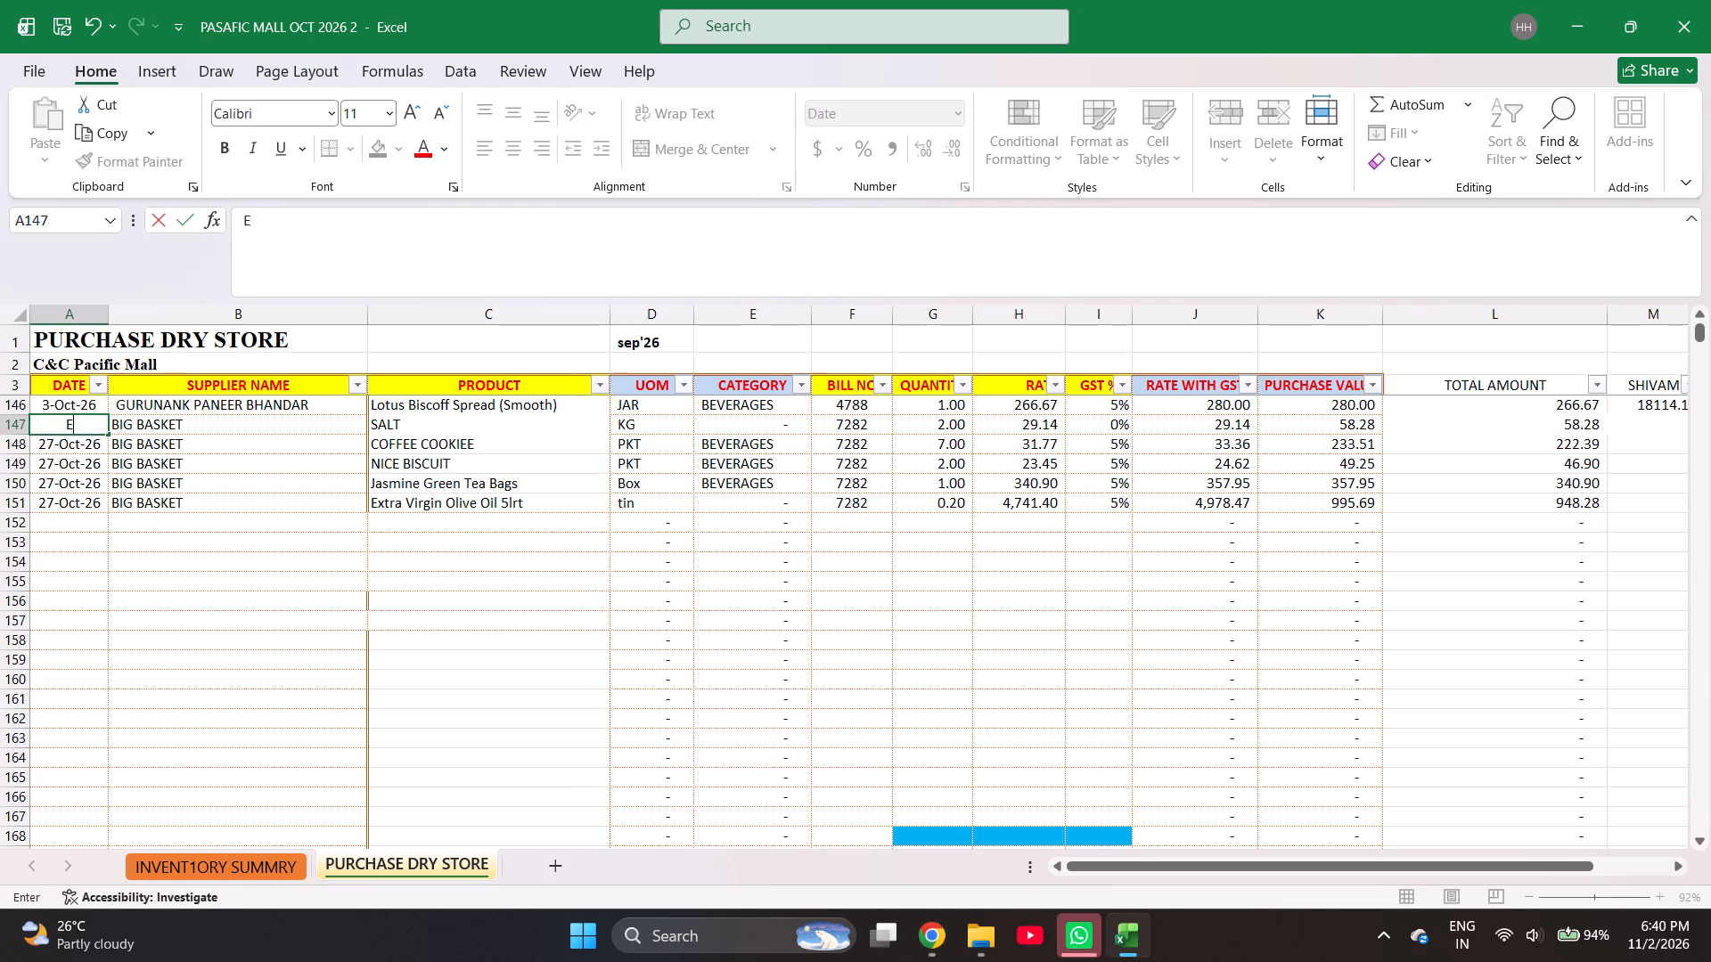
key("Escape")
left_click(882, 383)
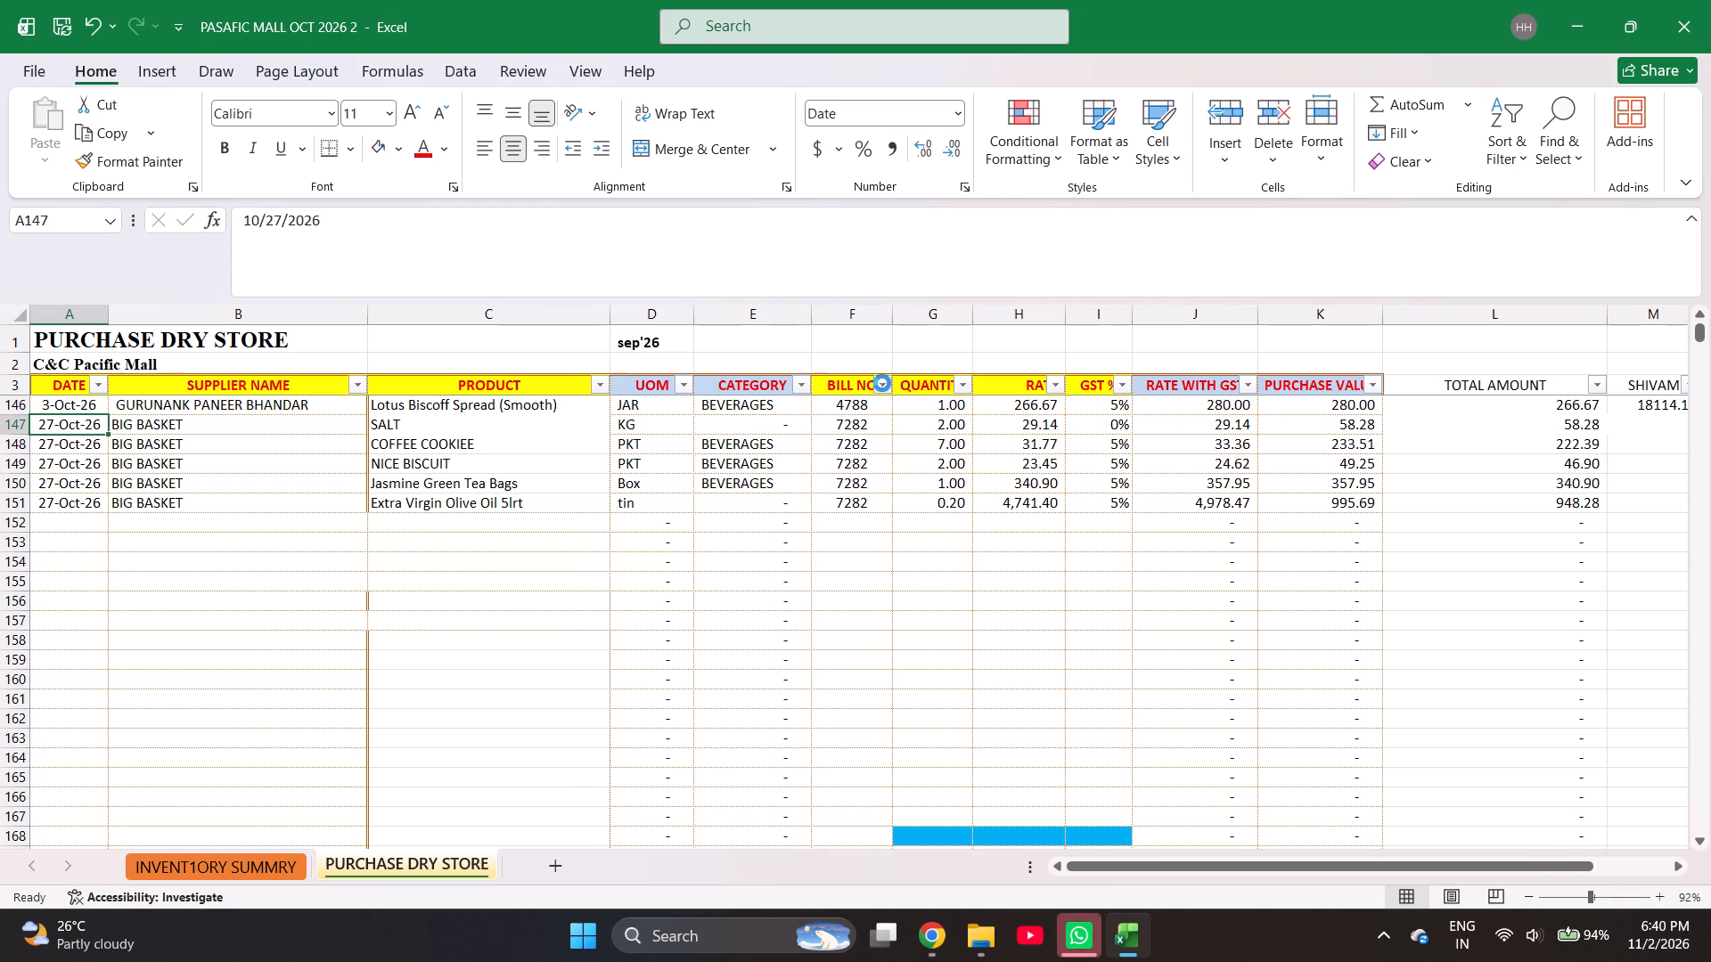
key("e")
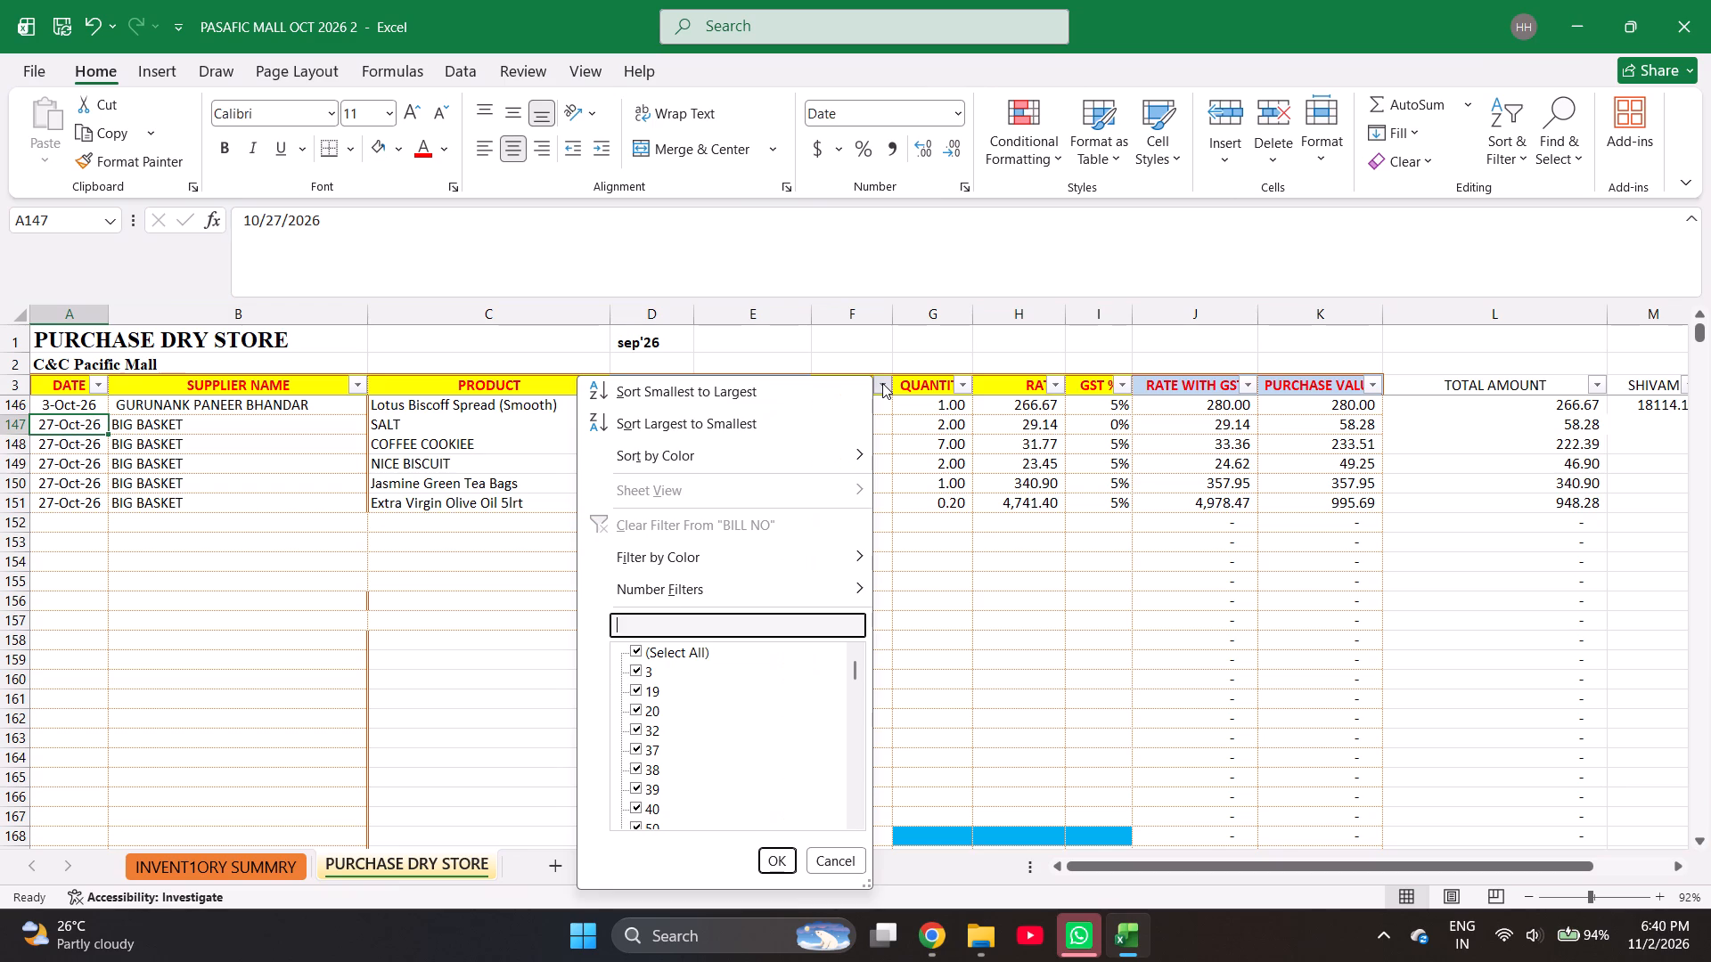
type("5775")
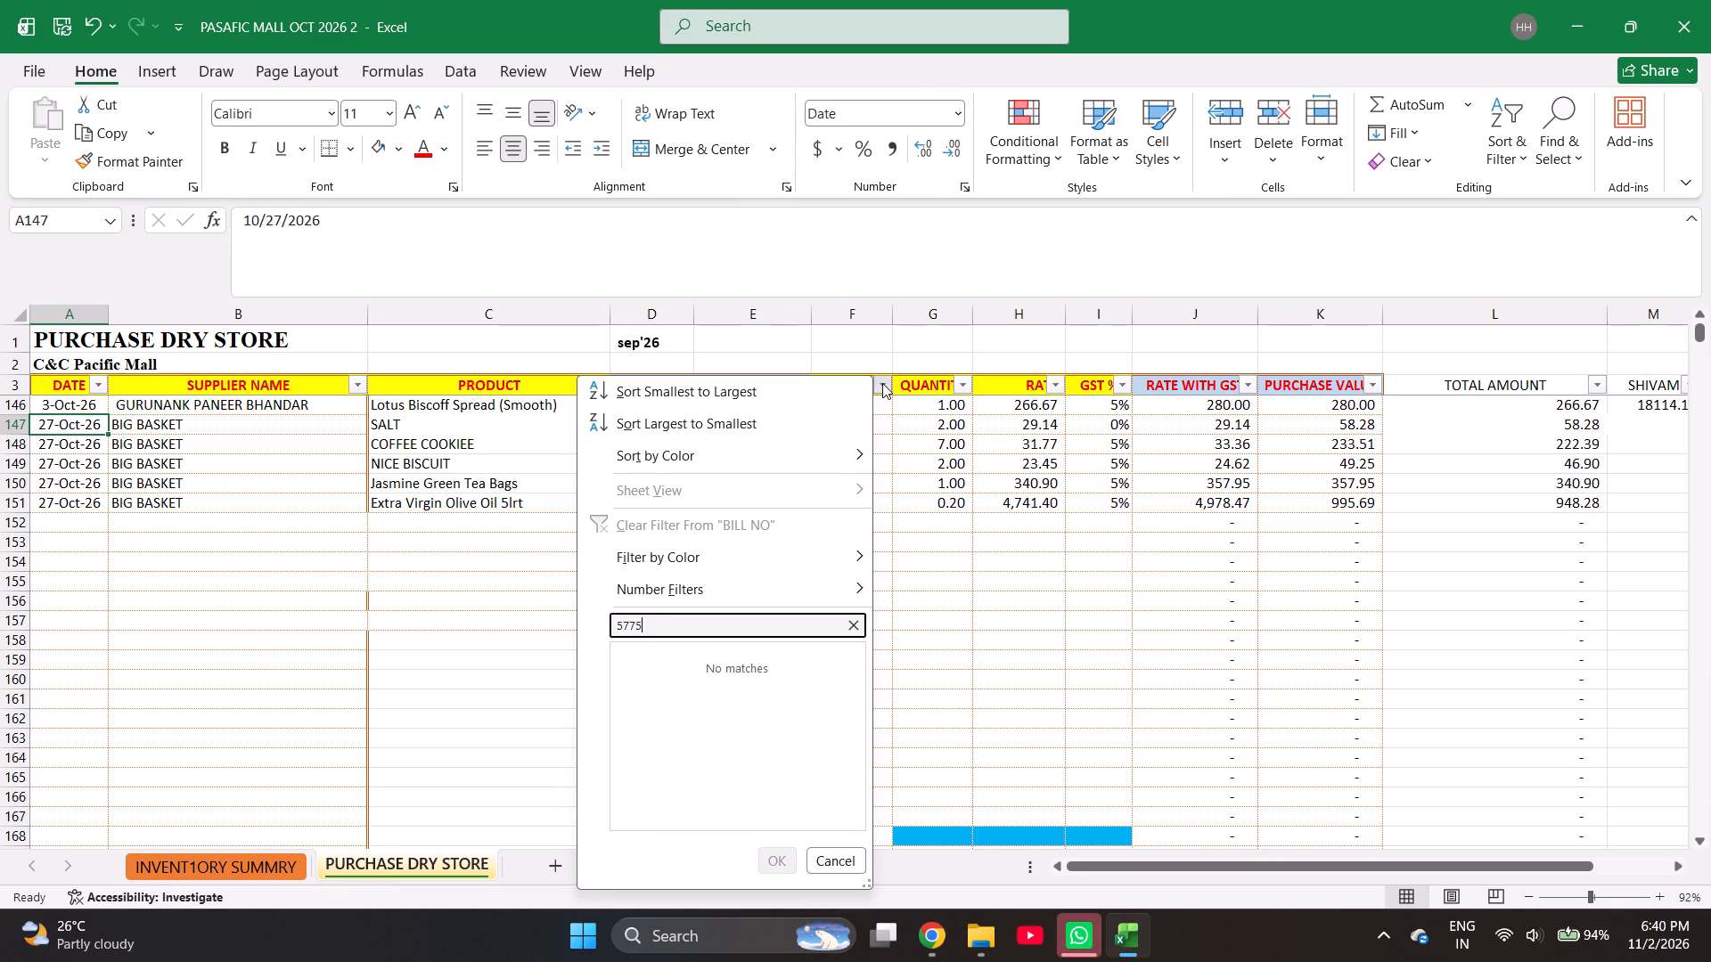
key("Escape")
key("Escape")
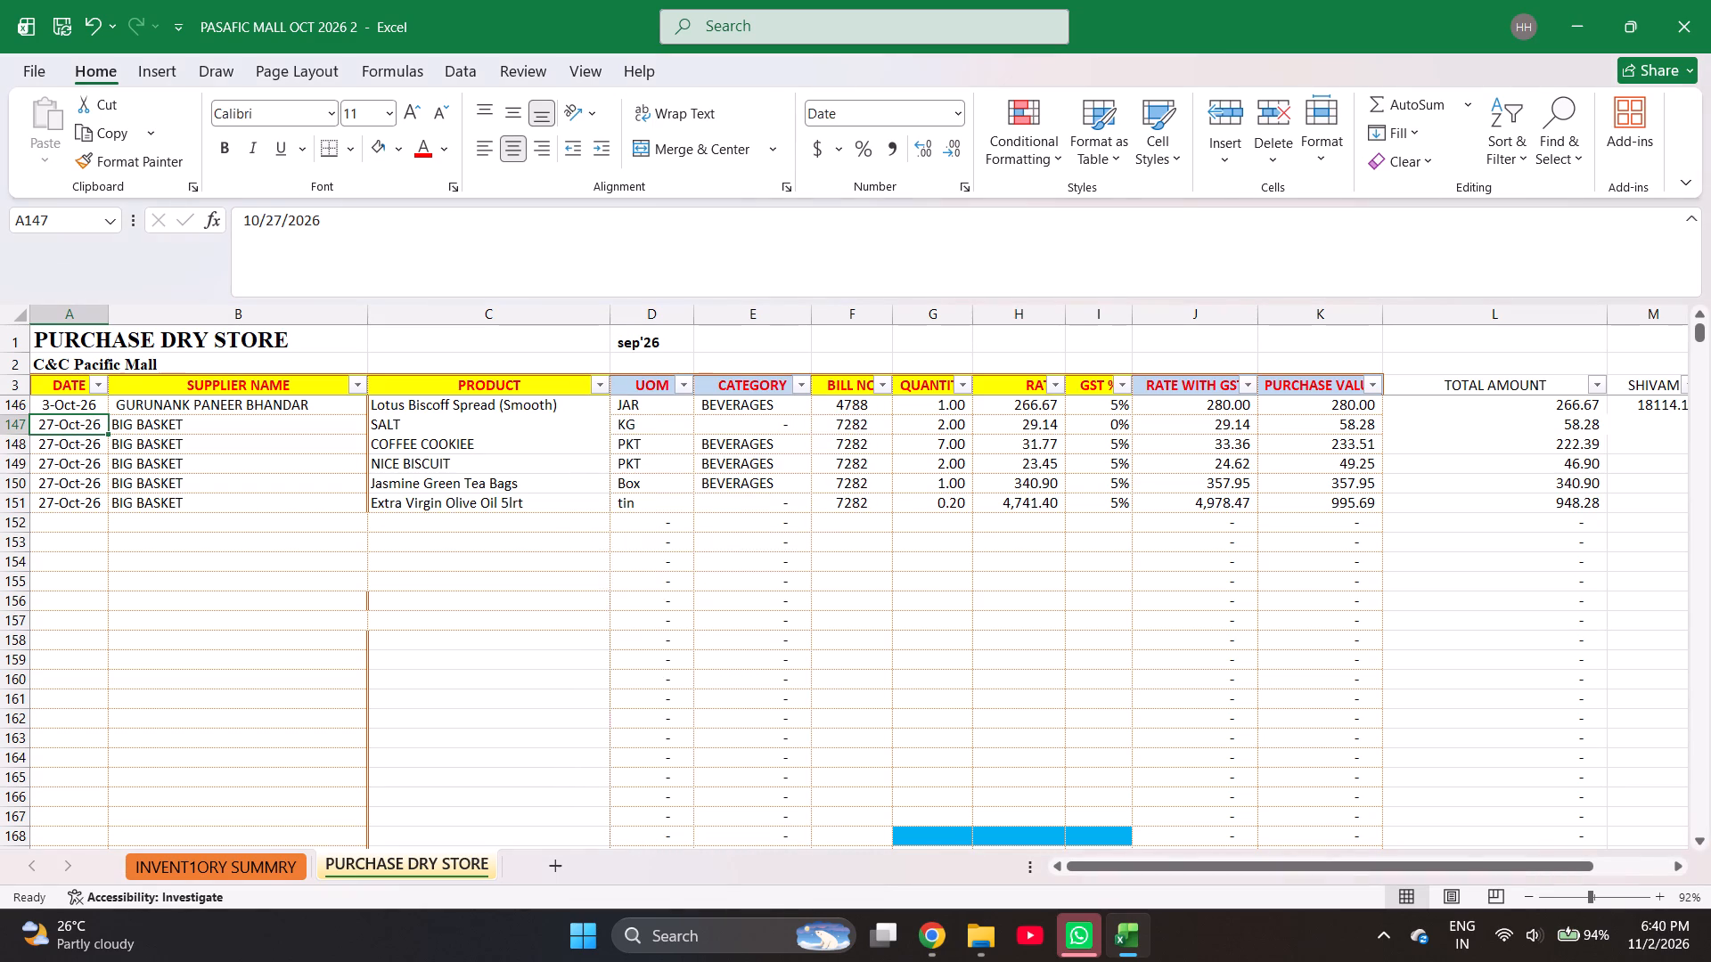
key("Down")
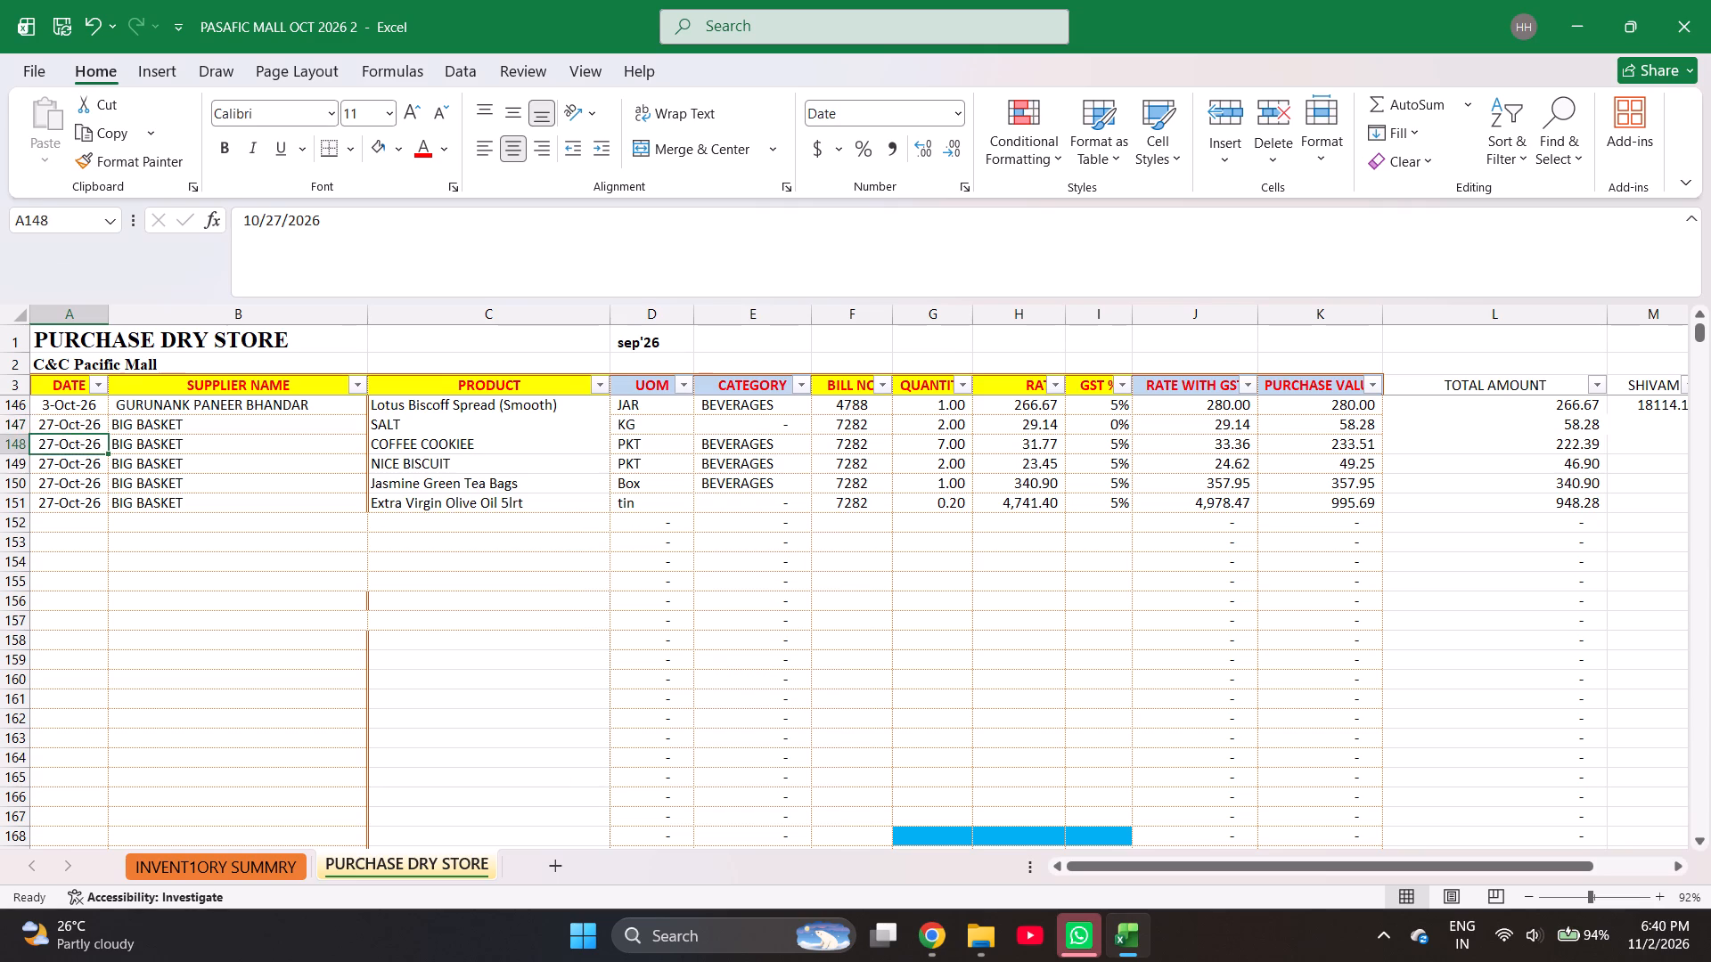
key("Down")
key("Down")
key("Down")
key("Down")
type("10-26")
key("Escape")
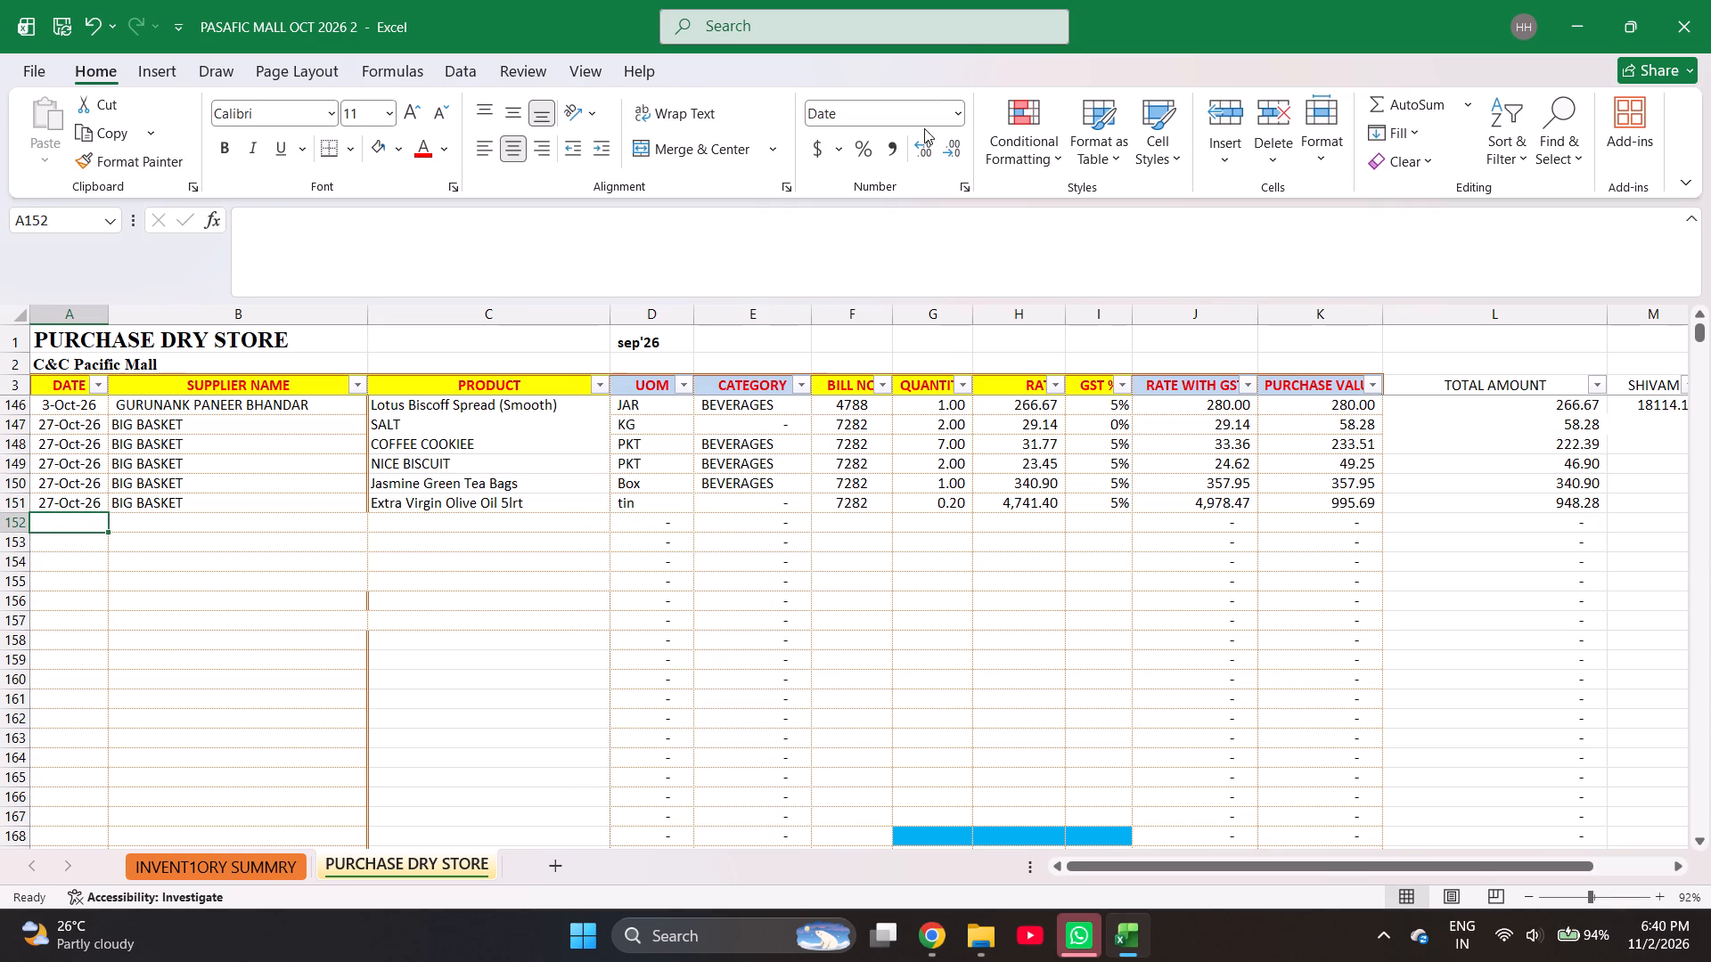
Filter the supplier name column by ZE to check the existing ZEPTO entries.
left_click(356, 392)
key("e")
type("ZE")
key("Return")
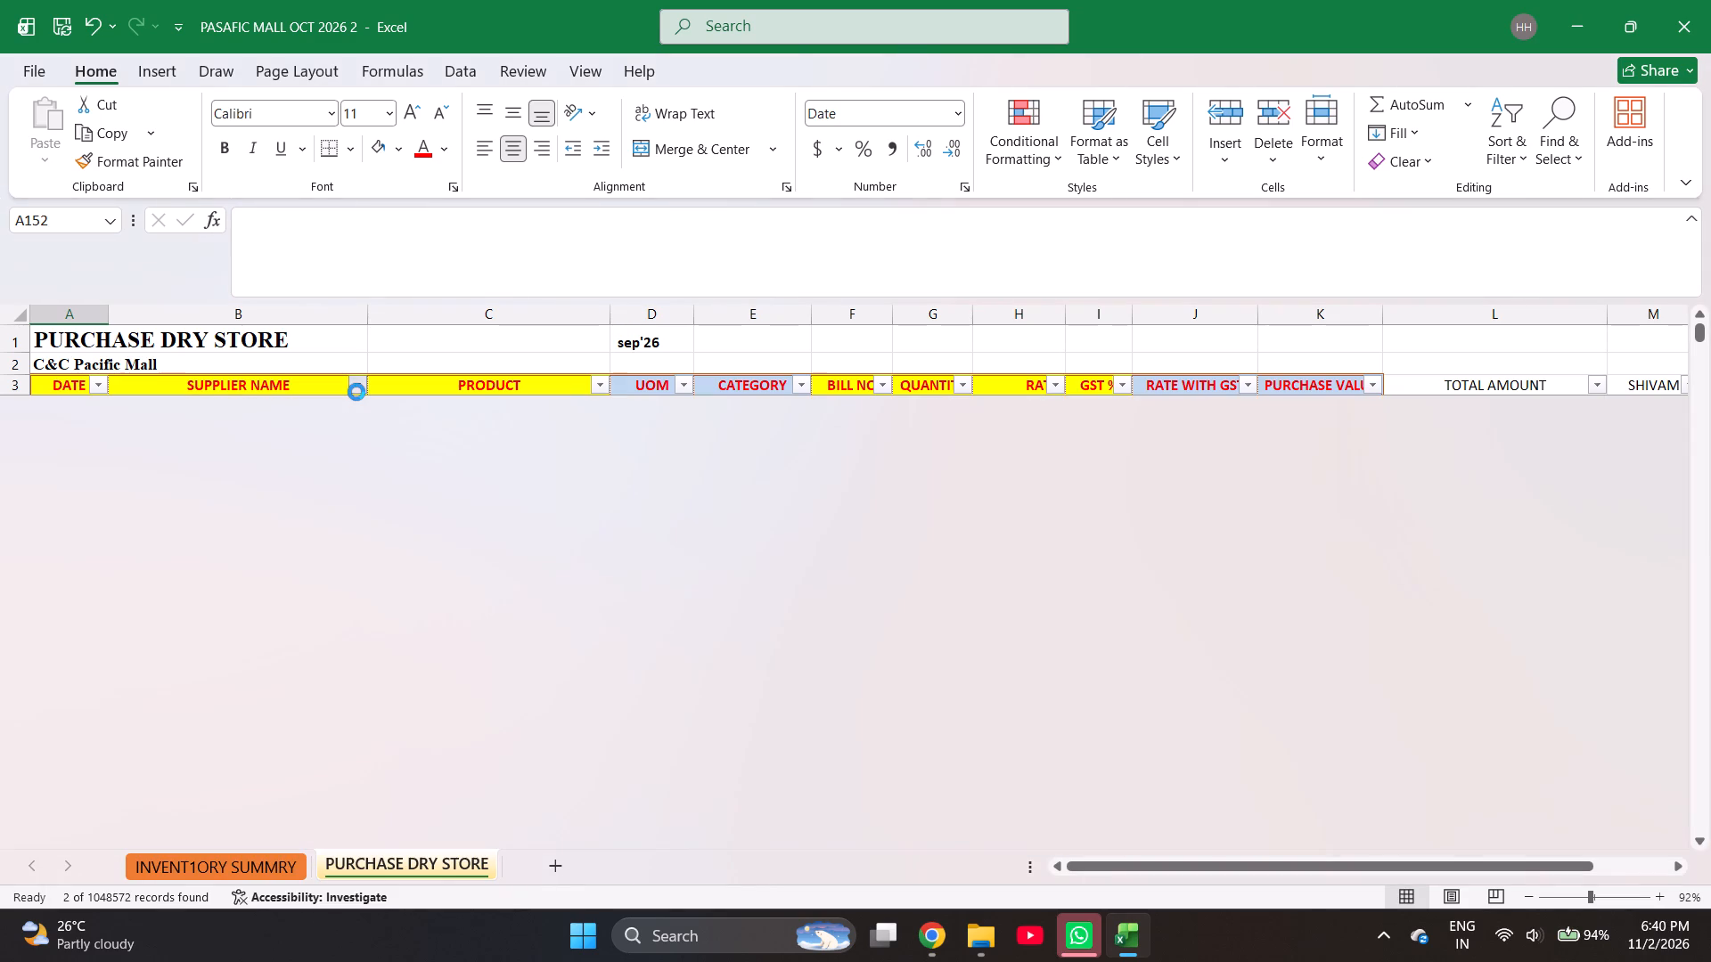
key("Down")
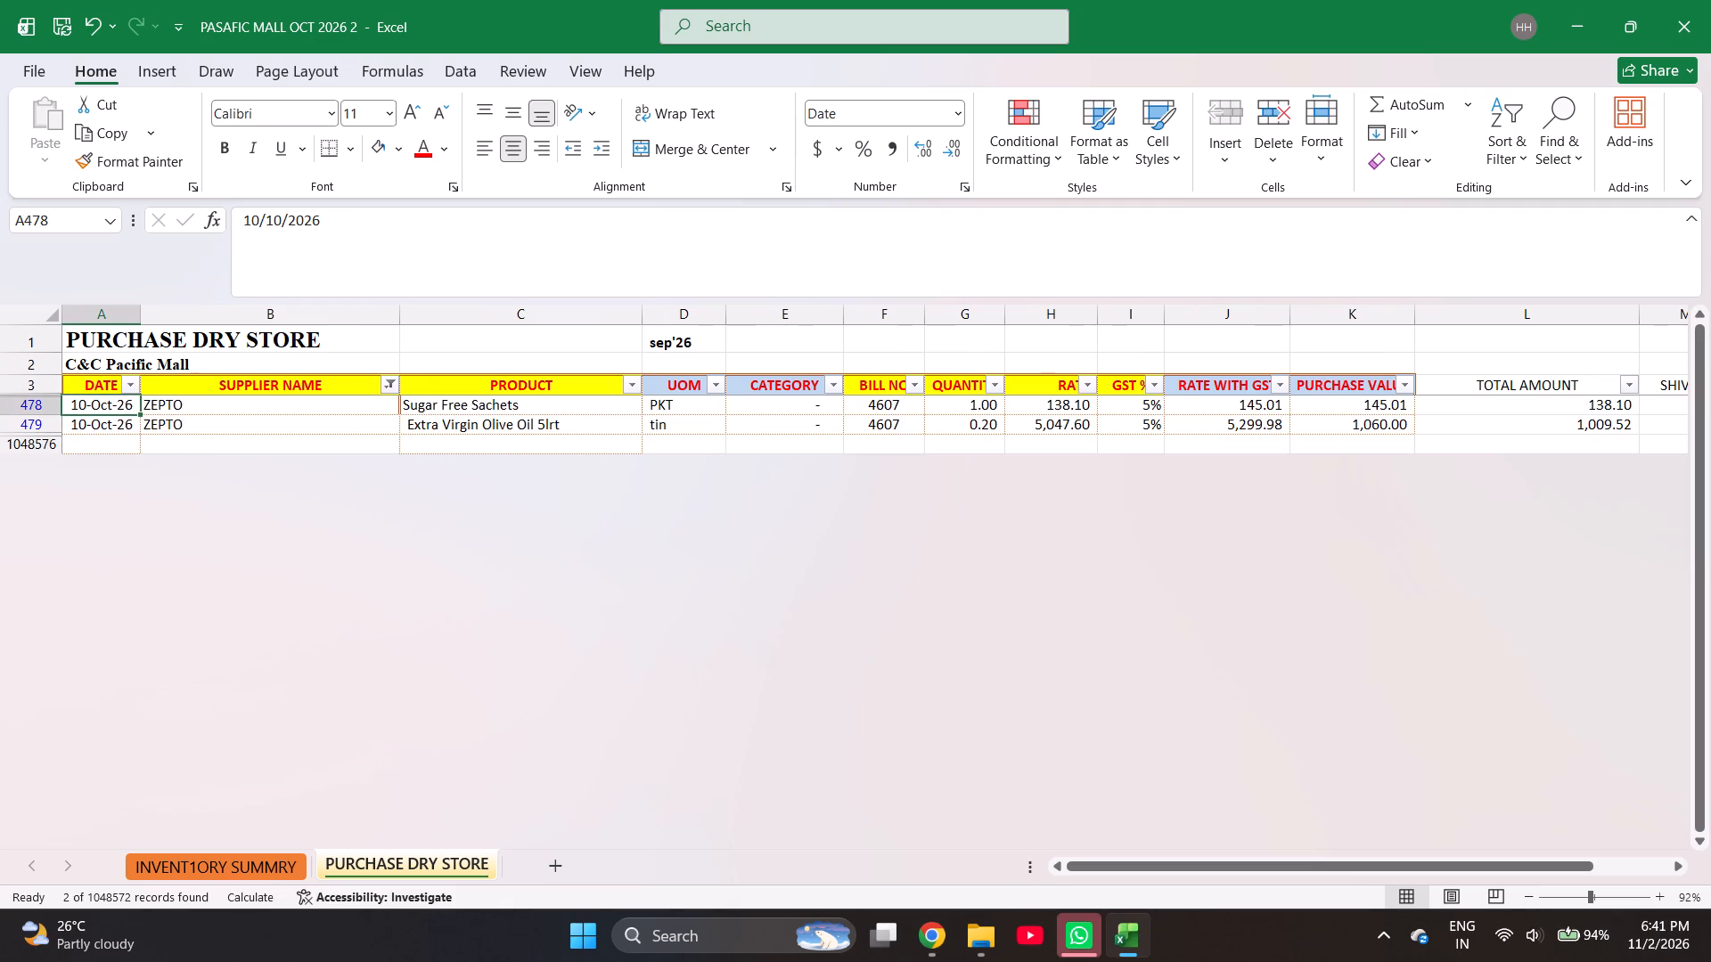
key("Up")
key("Down")
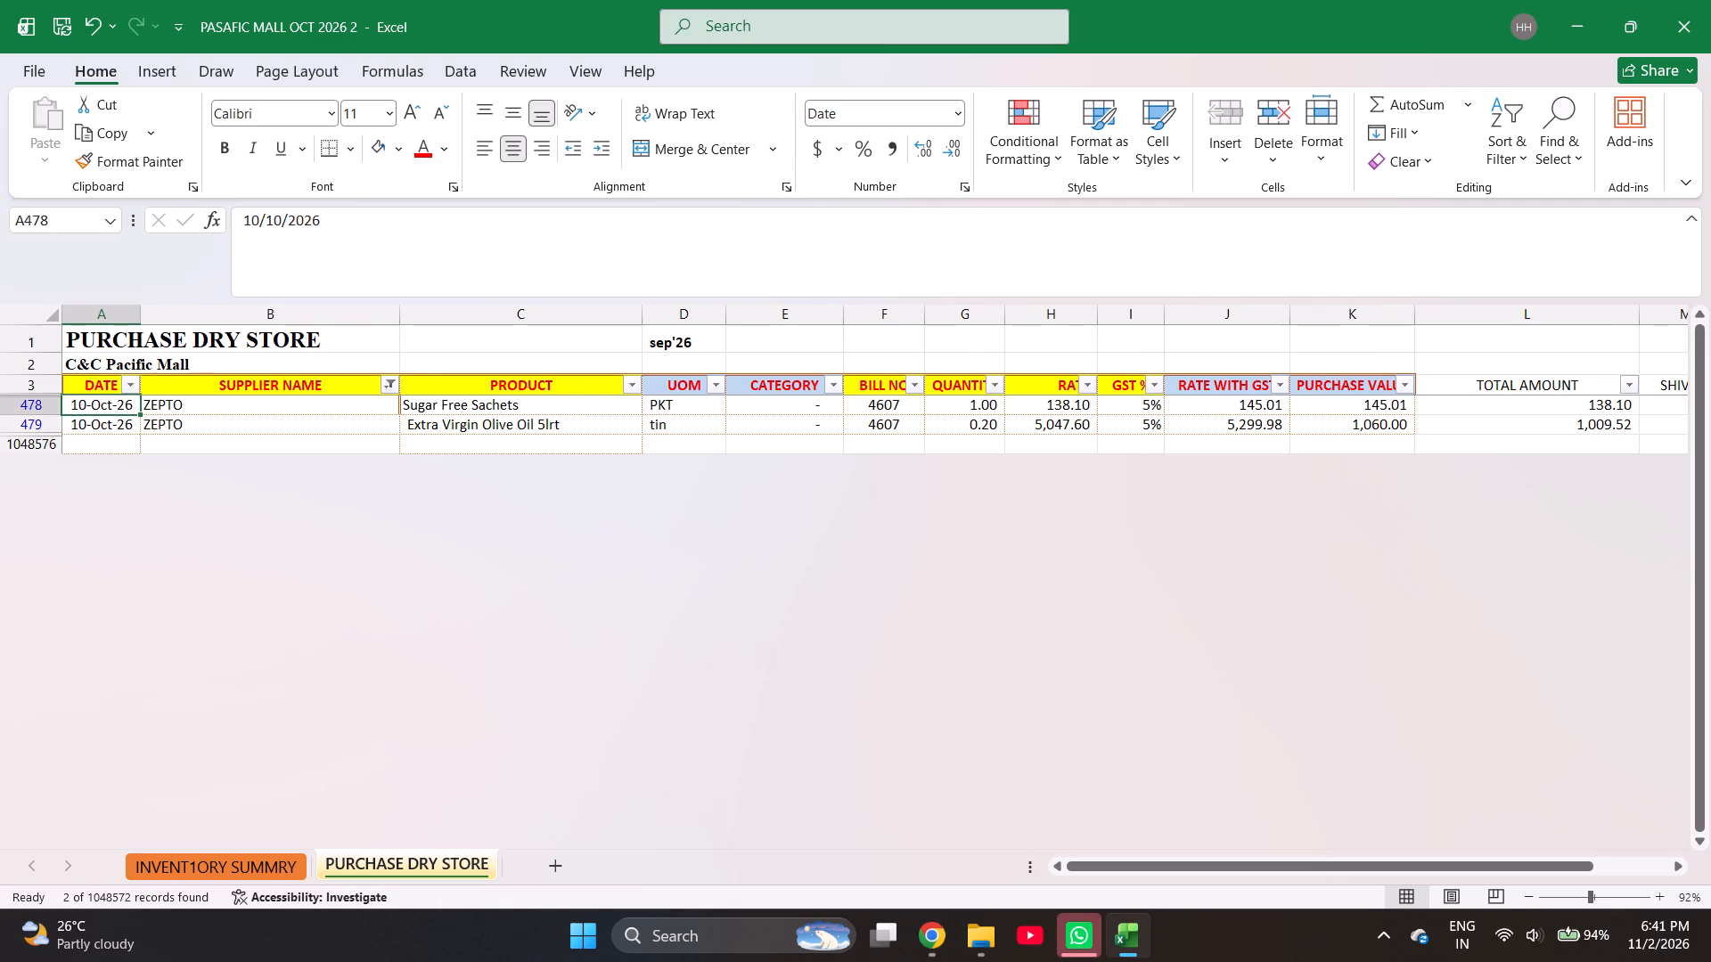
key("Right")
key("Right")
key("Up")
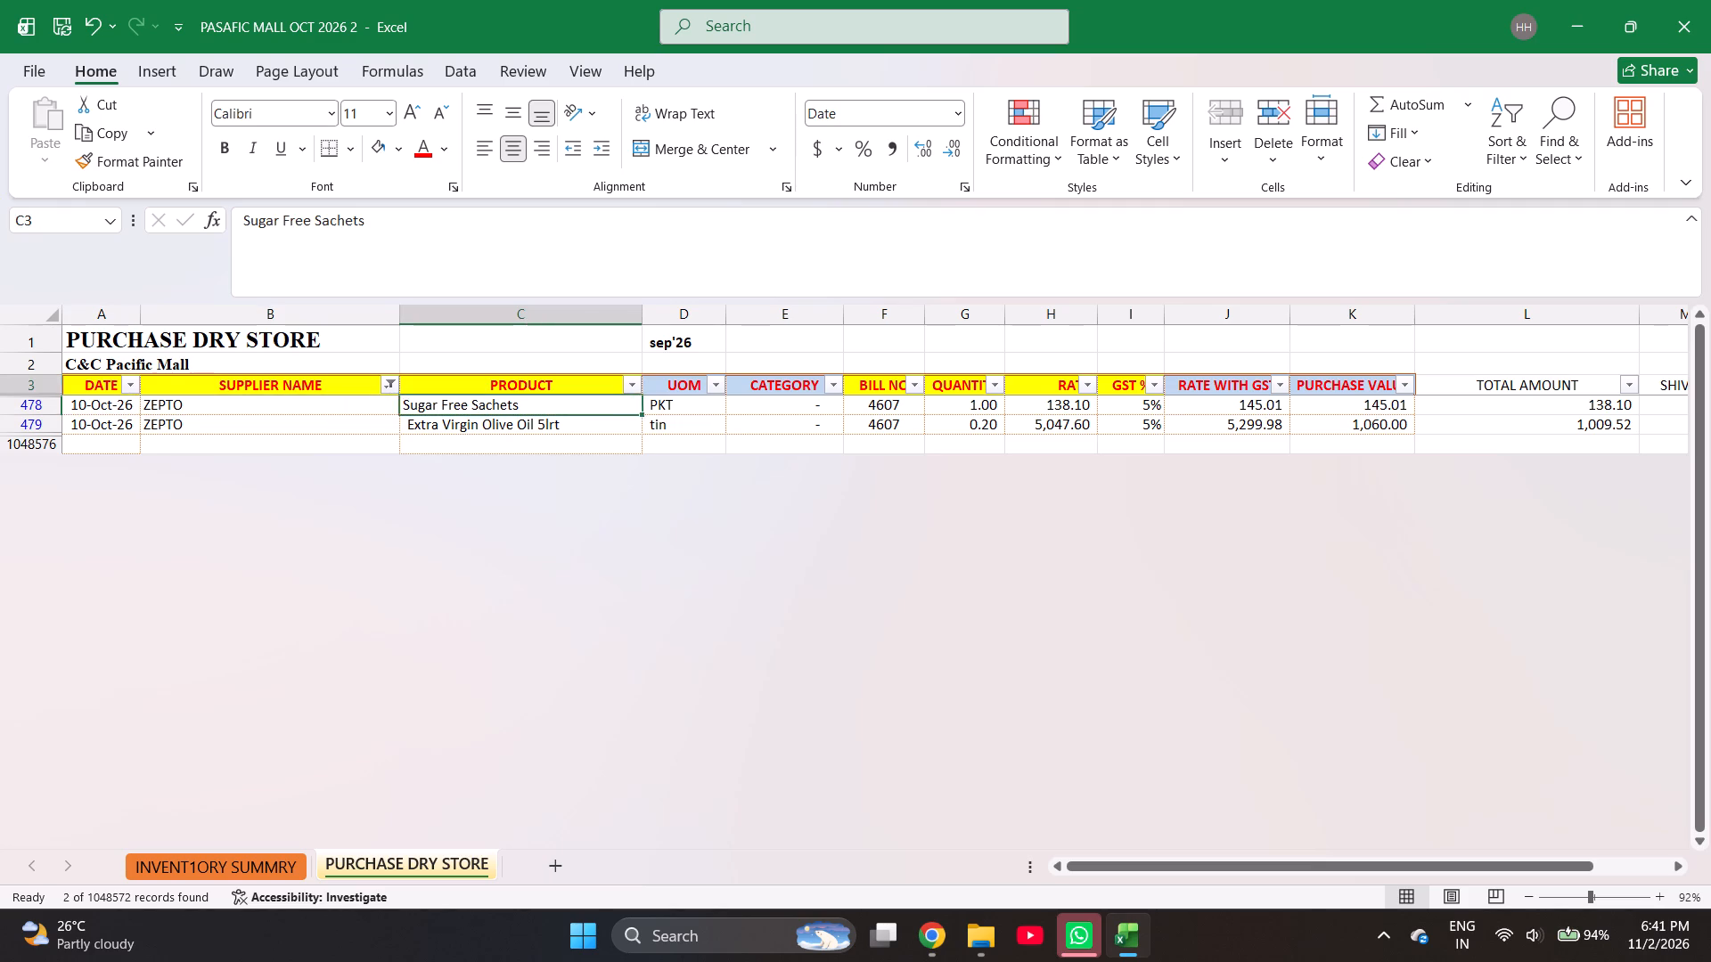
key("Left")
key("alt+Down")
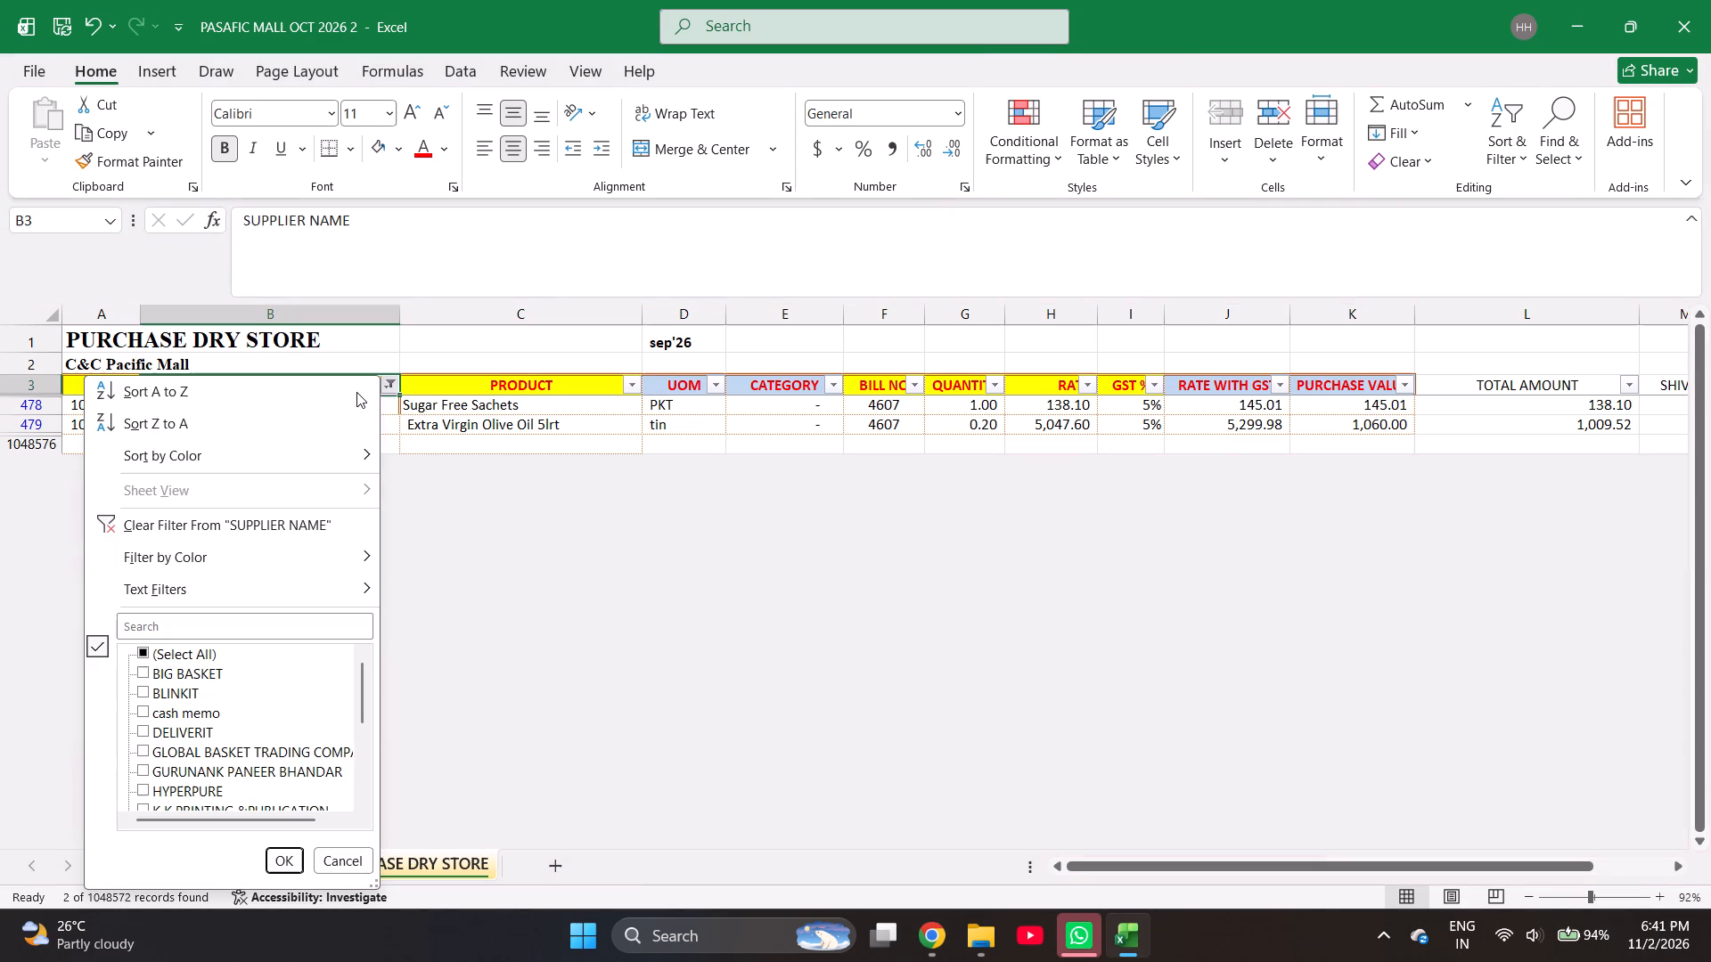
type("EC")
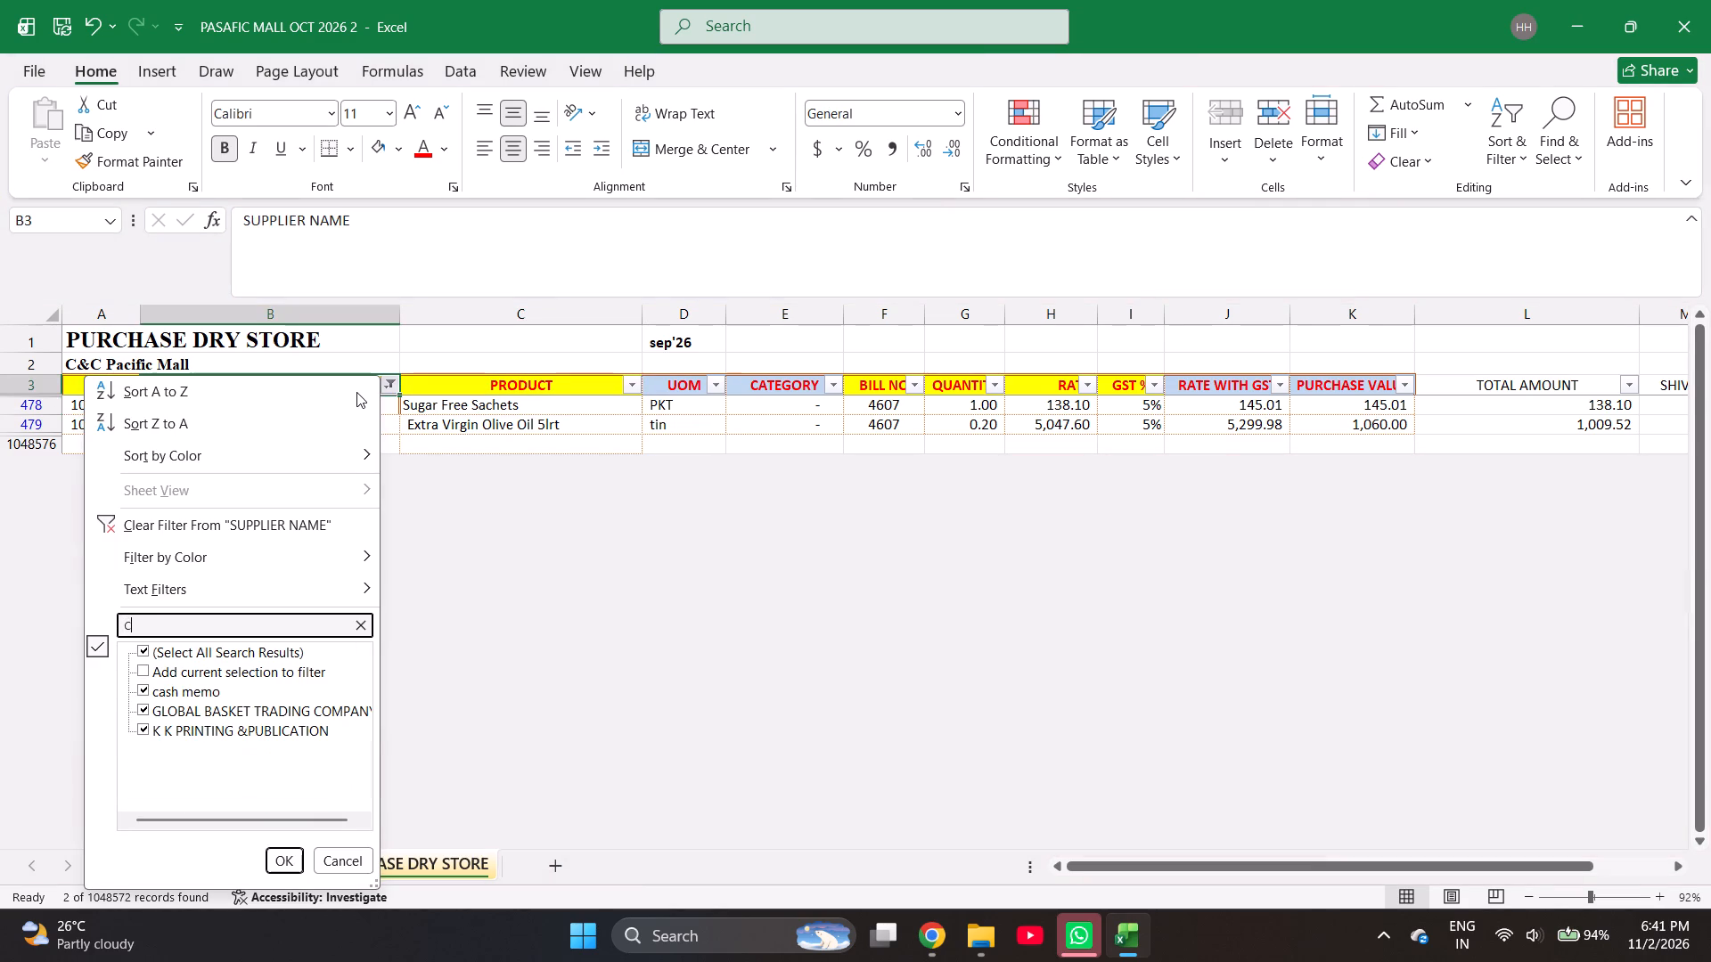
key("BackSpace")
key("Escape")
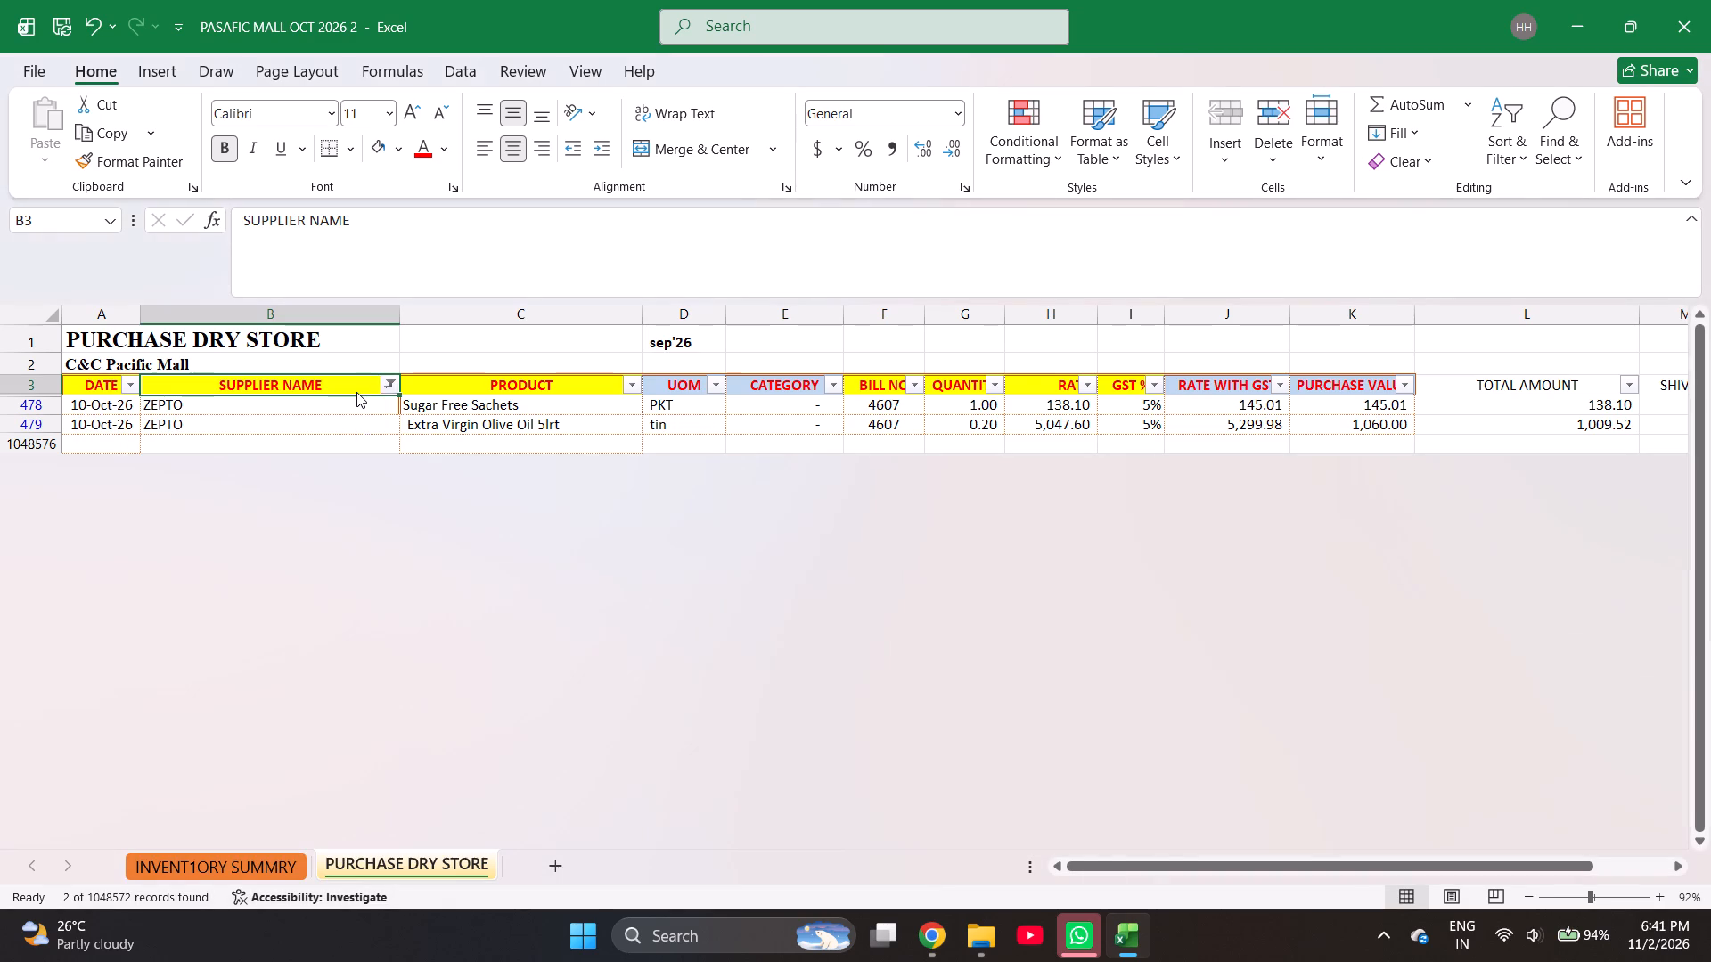
Undo the ZEPTO filter on the supplier name column.
key("ctrl+z")
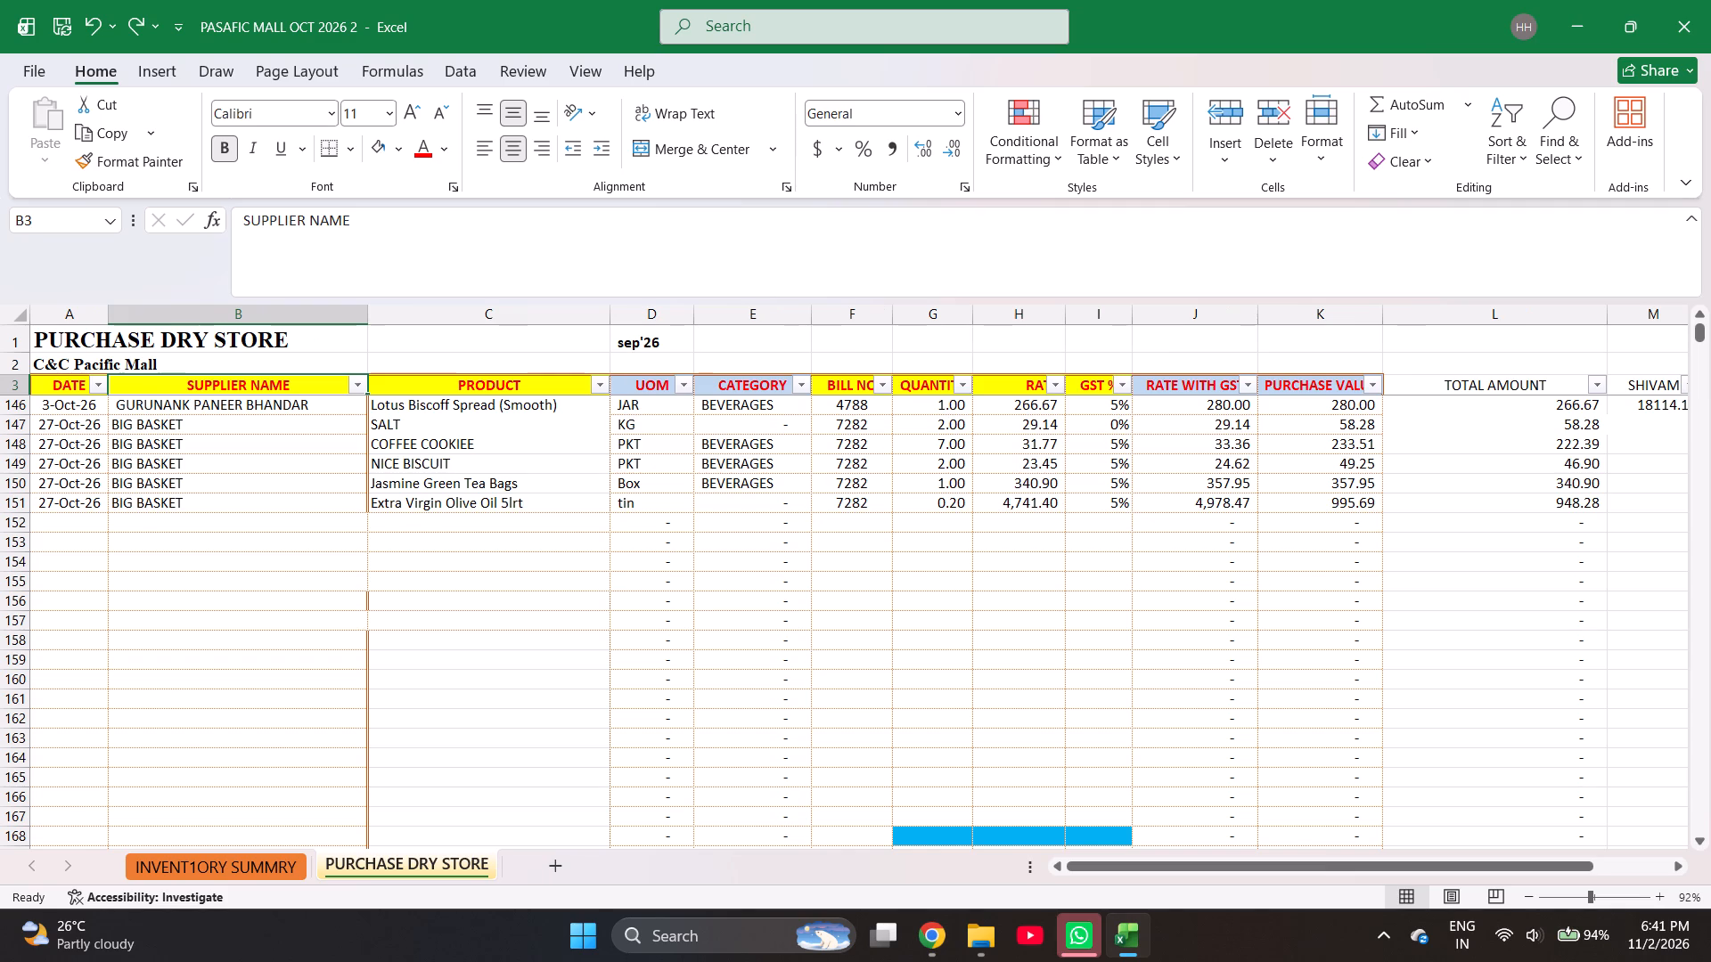
Start purchase row 152 with date 10-26-2026, supplier ZEPTO and product Extra Virgin Olive Oil 5lrt.
key("Left")
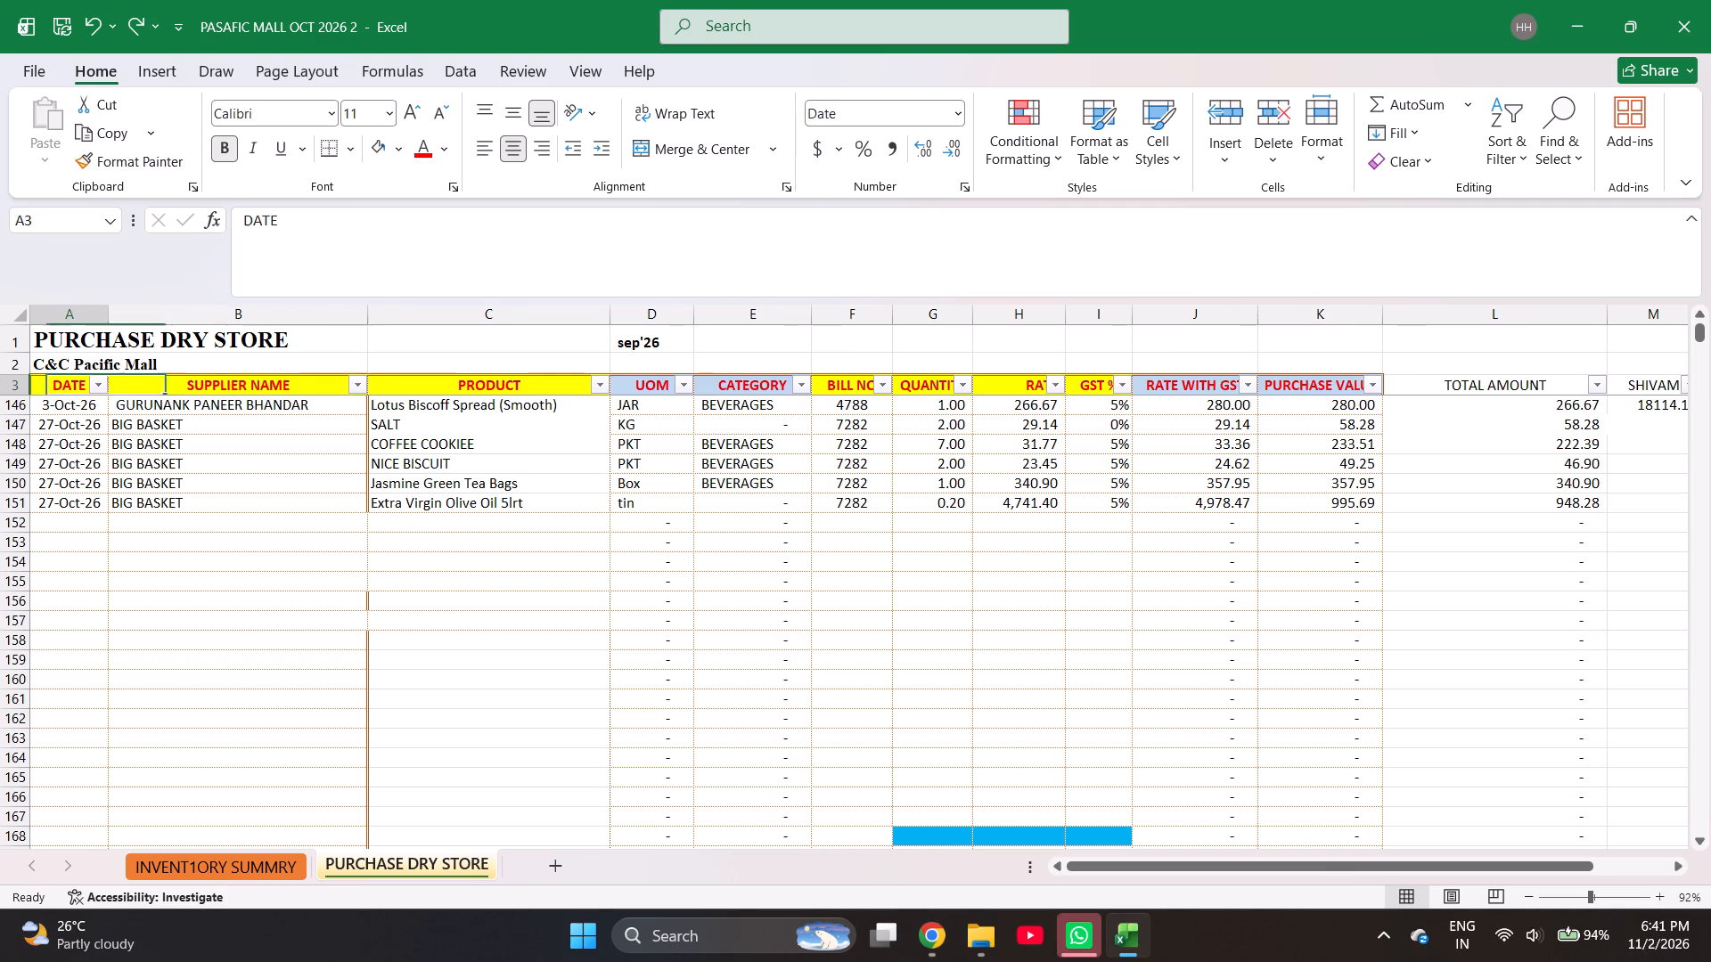
key("Left")
key("ctrl+Down")
key("Down")
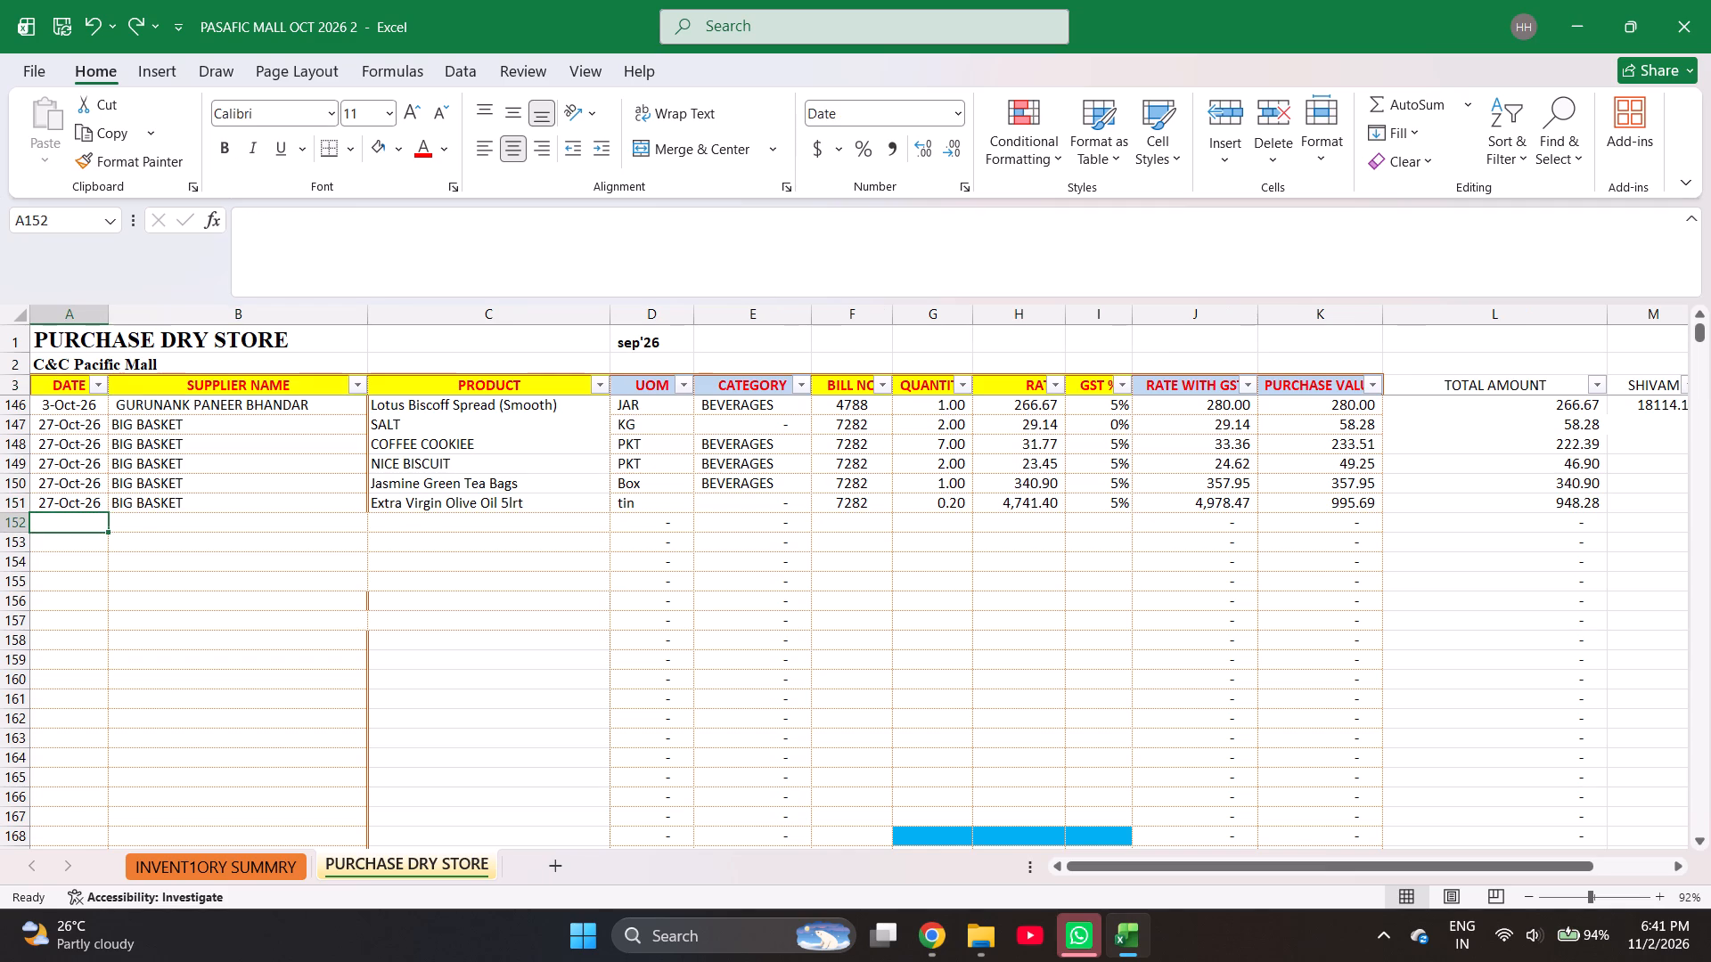
type("10-26-2026")
key("Right")
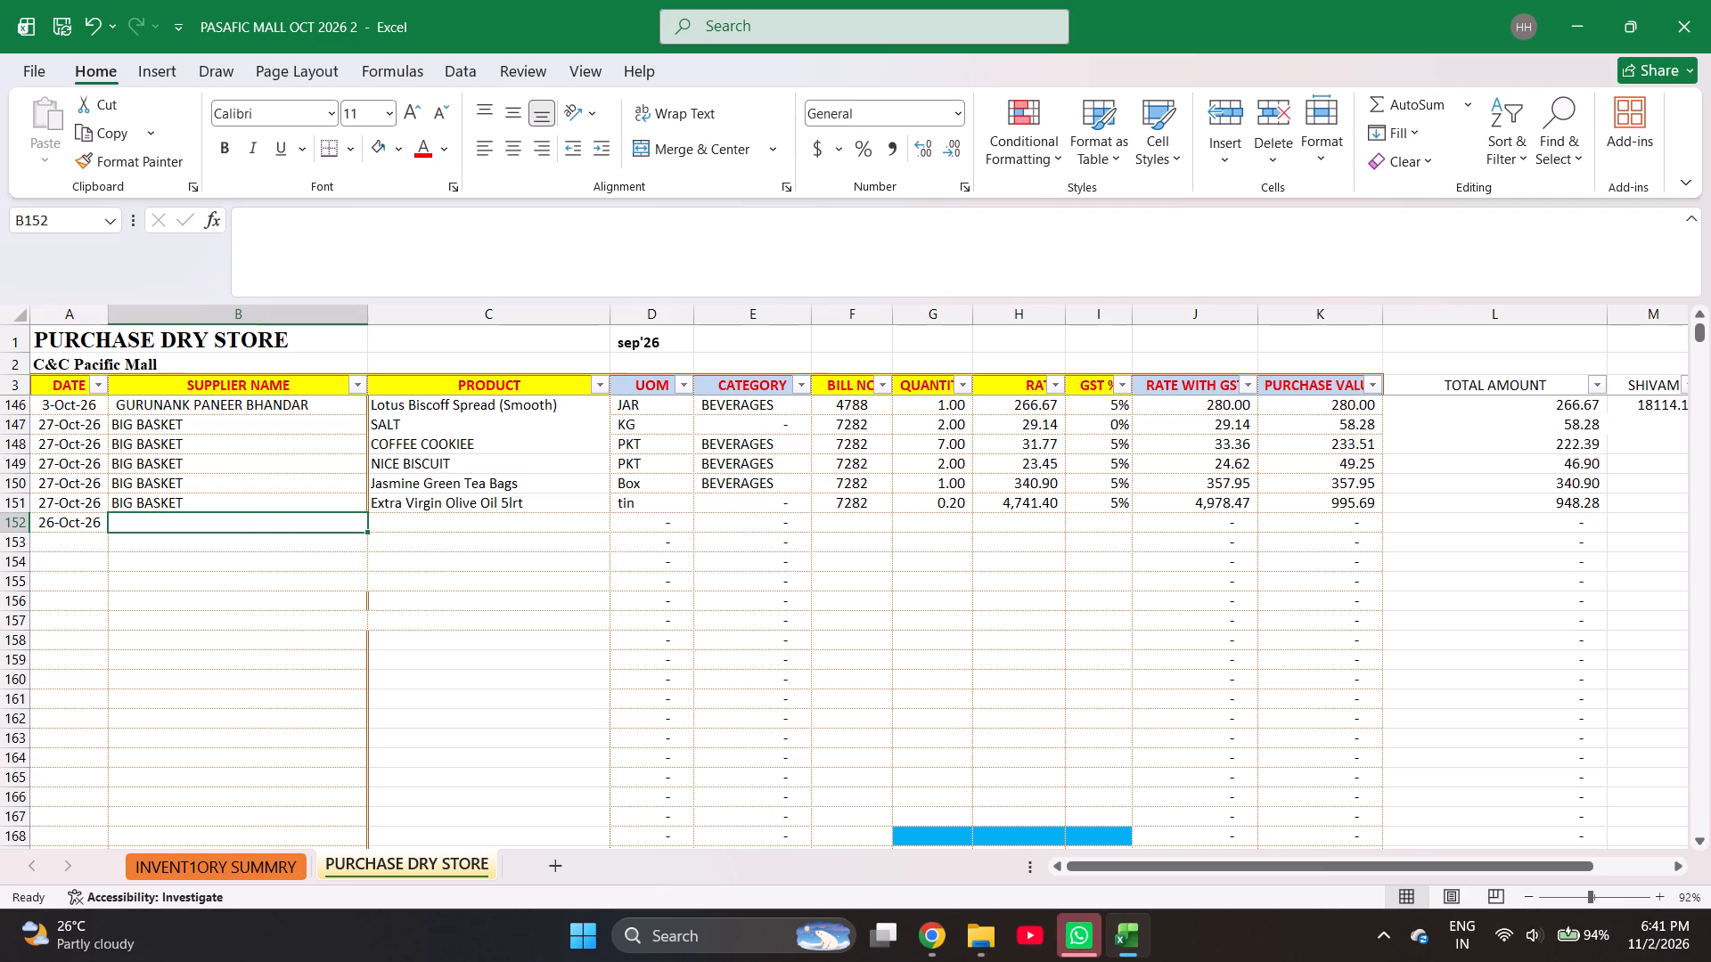
type("ZEPTO")
key("Right")
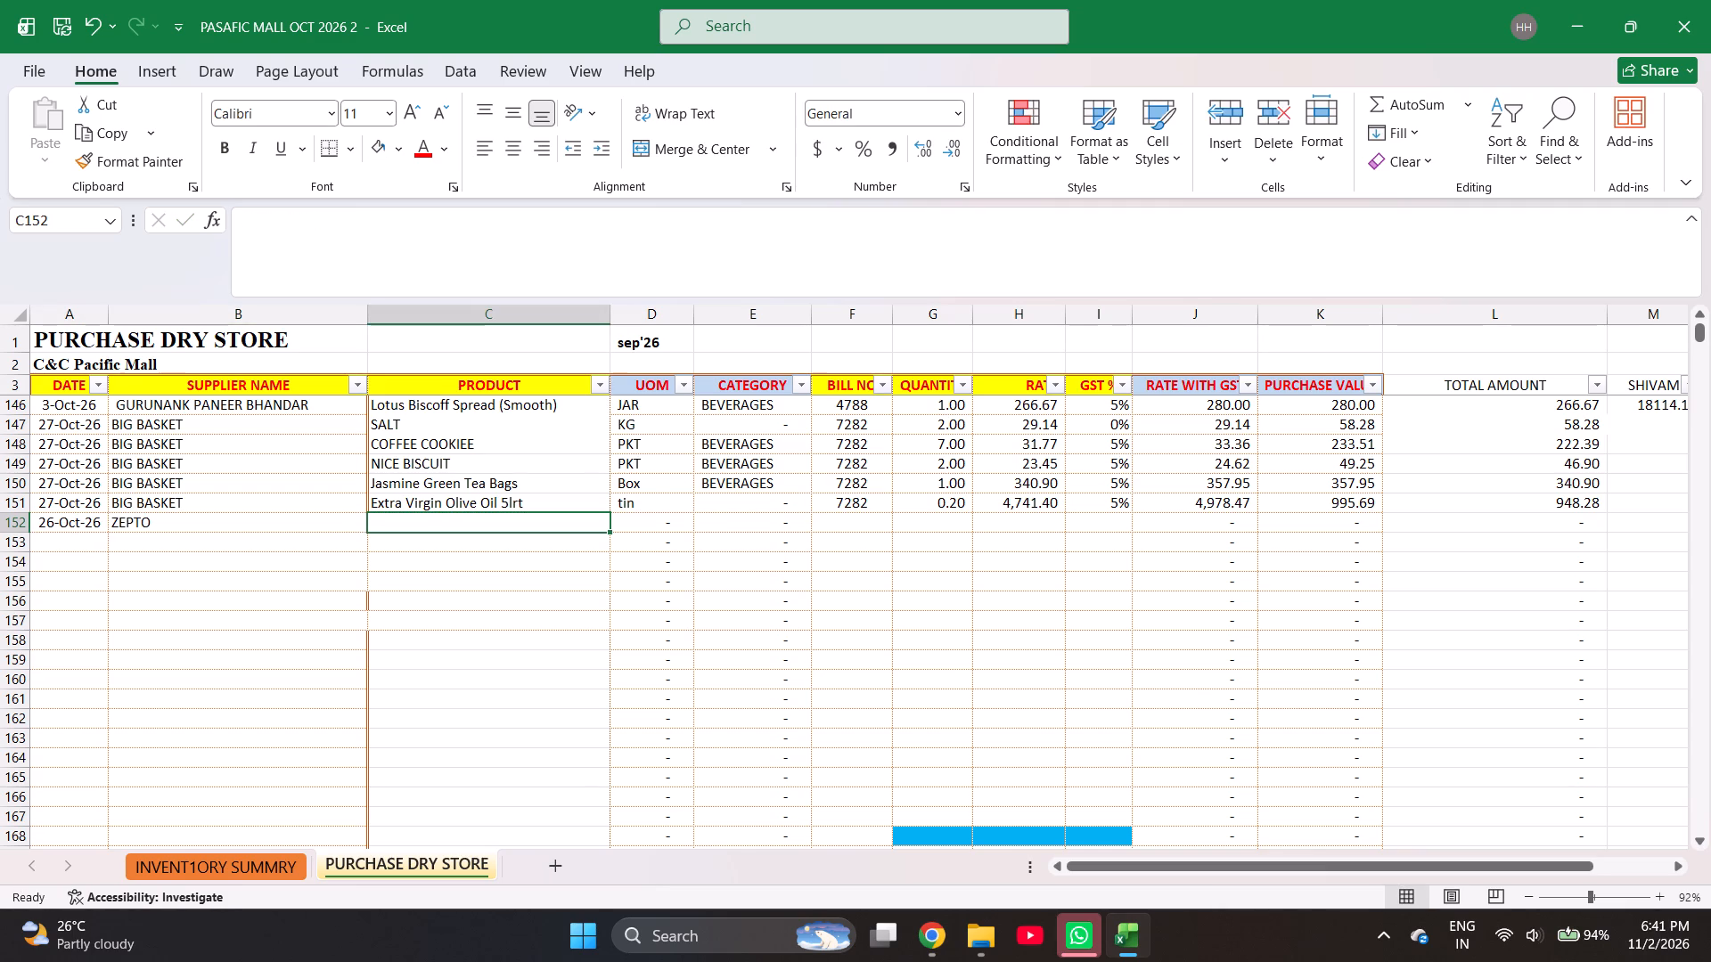
key("e")
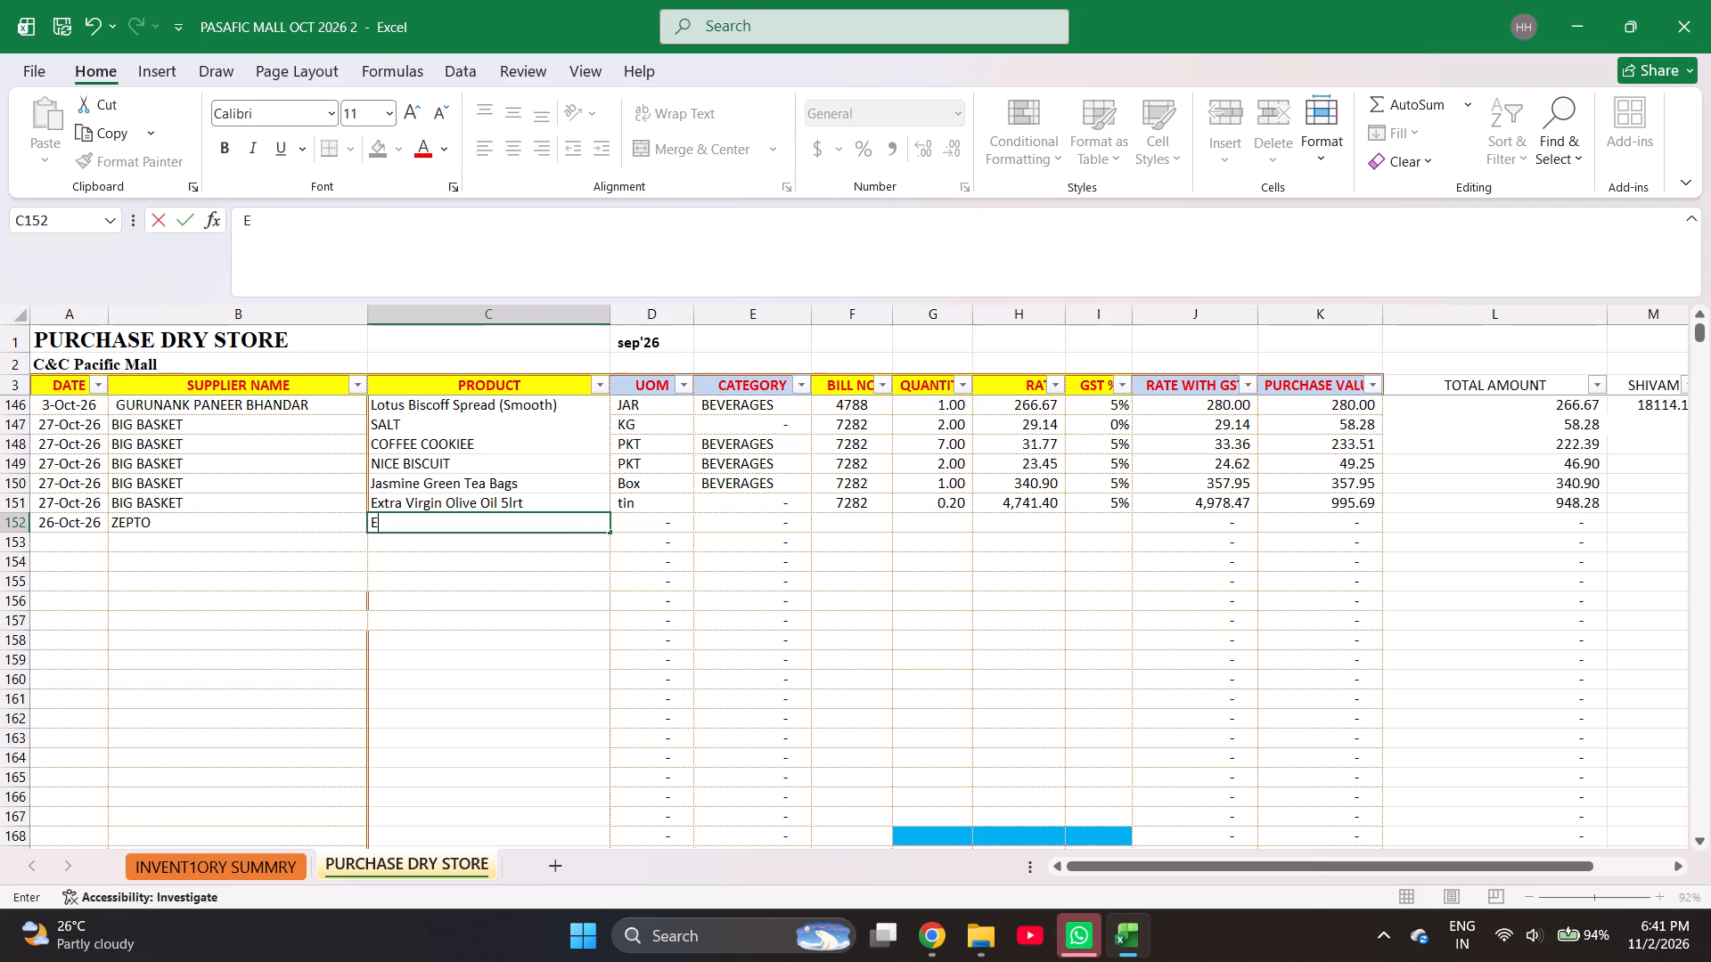
key("x")
key("Return")
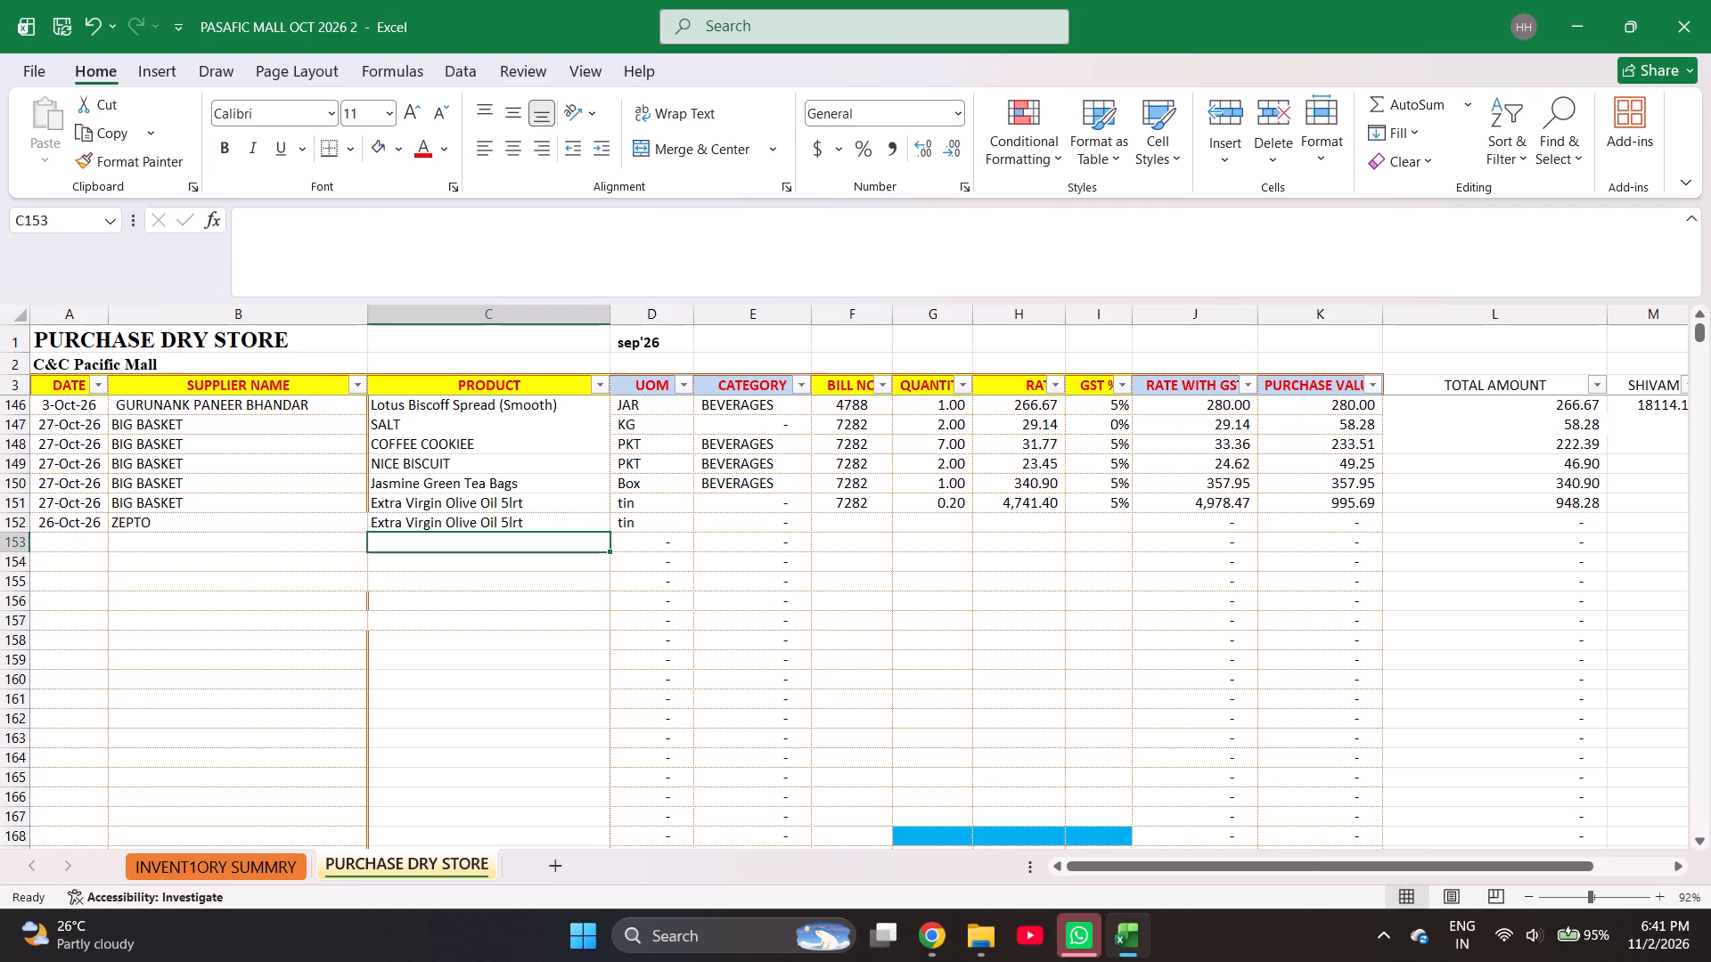
Complete the olive oil row 152 with bill number 5775, quantity 0.2, rate =1049.52*5 and GST 5%.
key("Right")
key("Right")
key("Up")
key("Right")
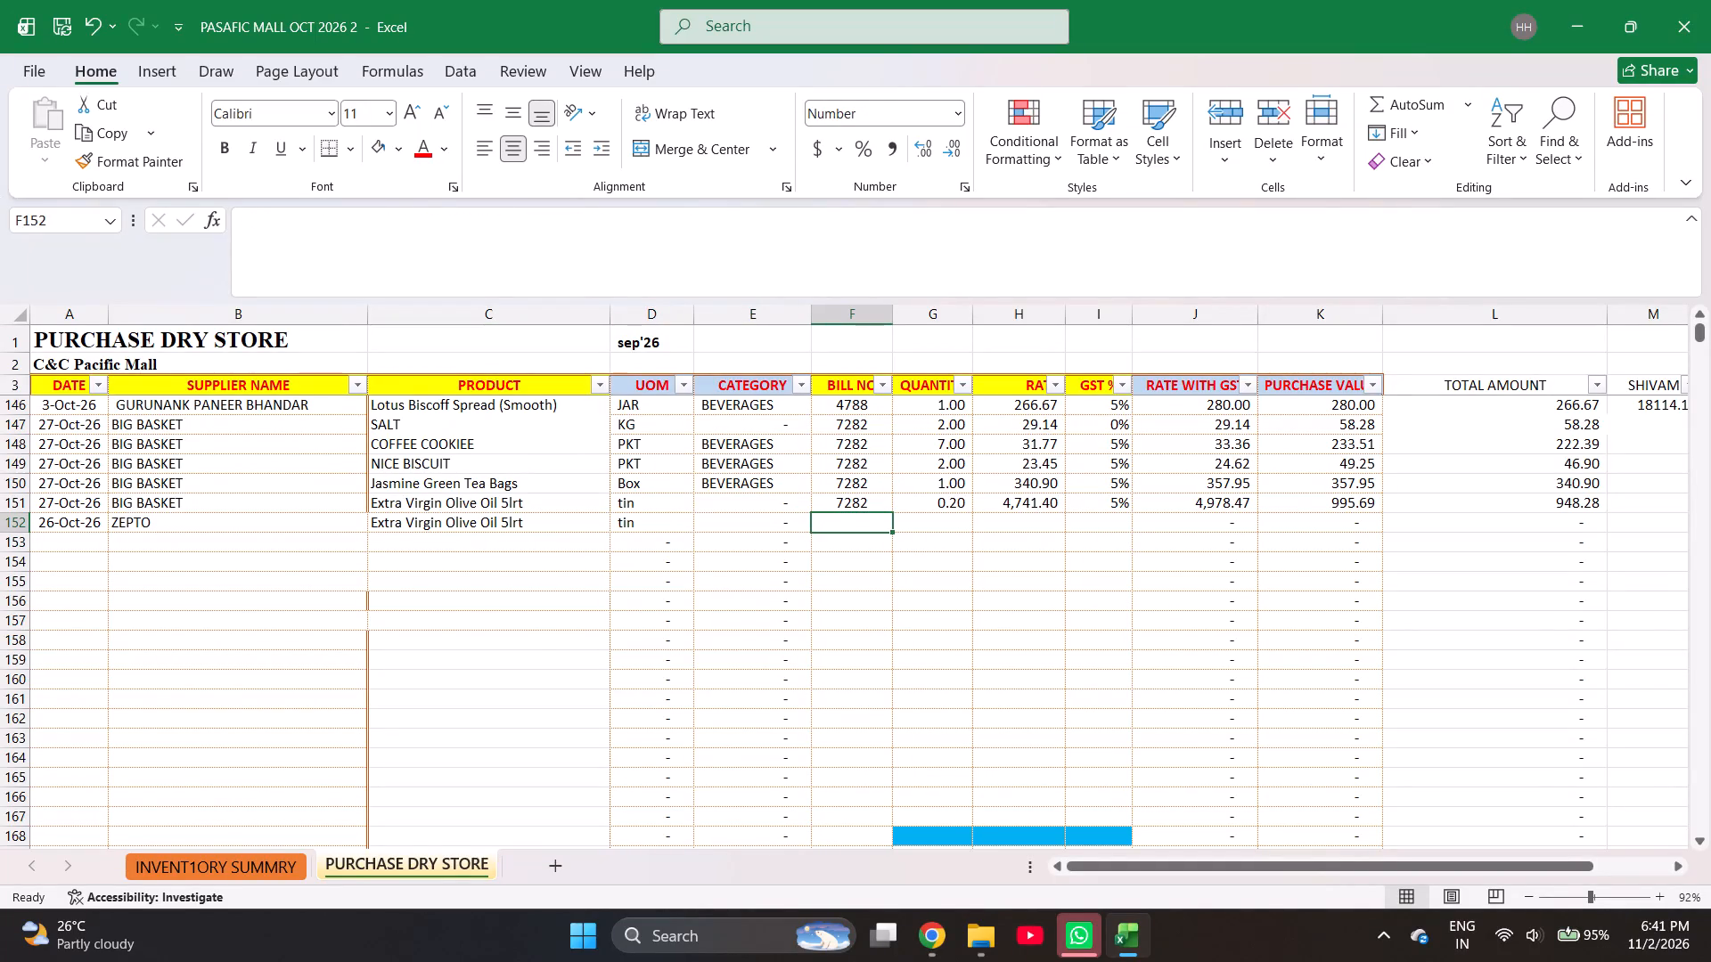
type("5775")
key("Right")
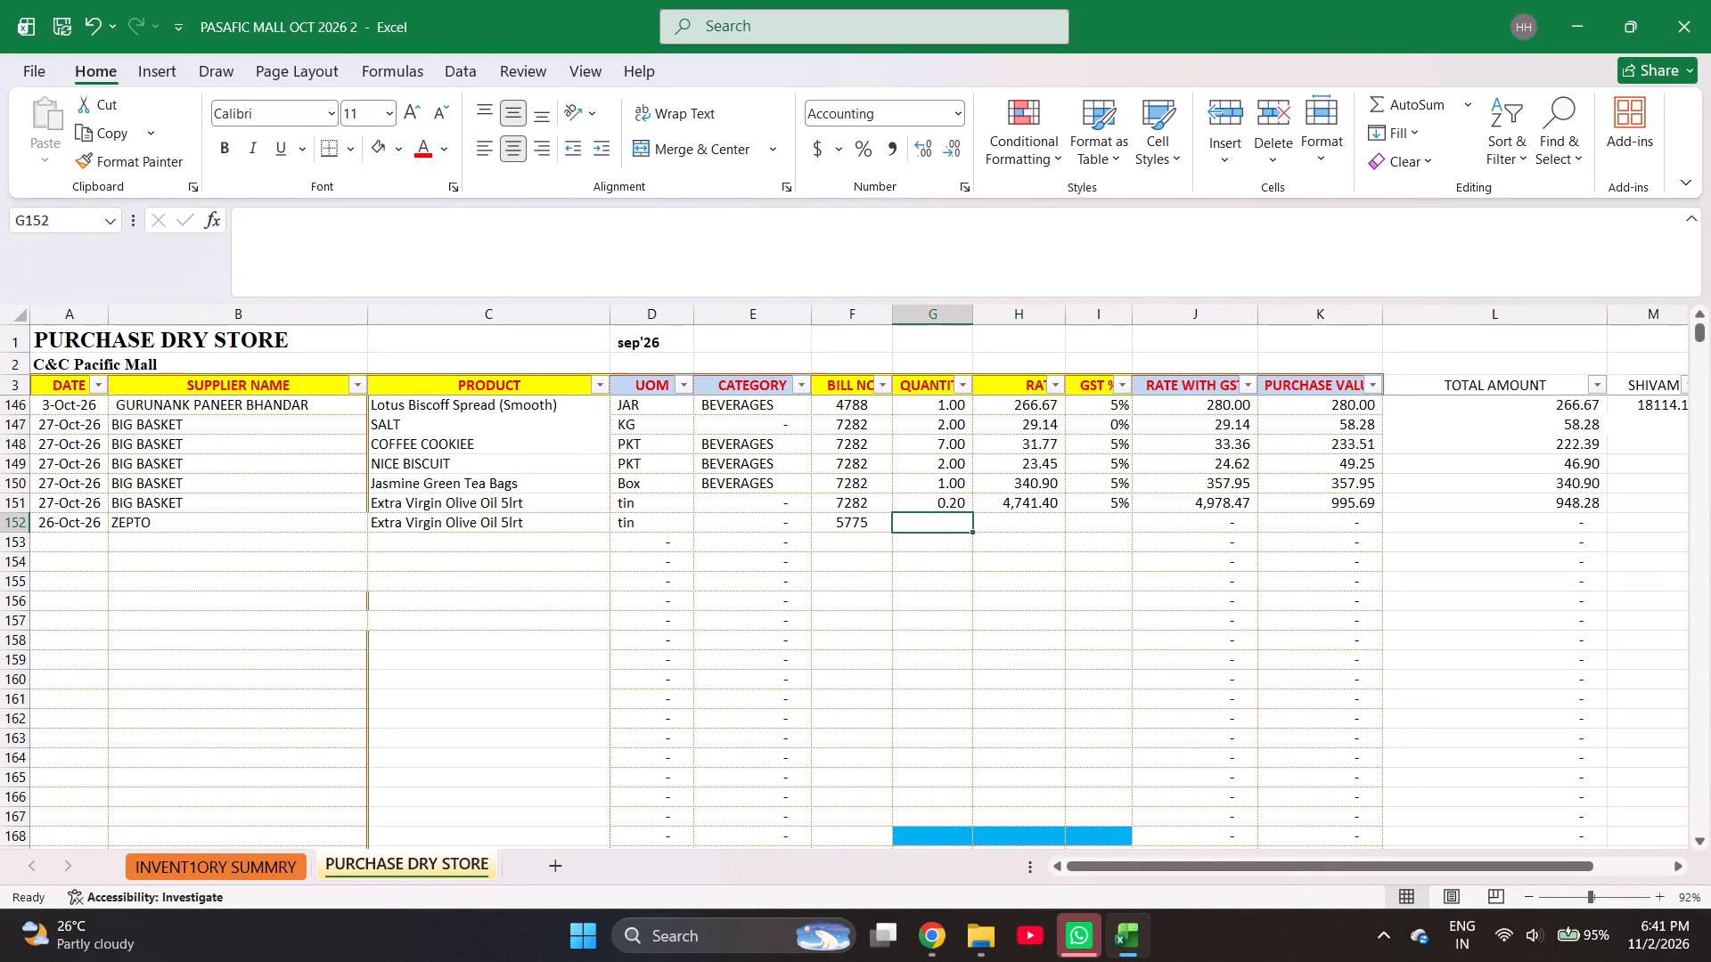
key("1")
key("Right")
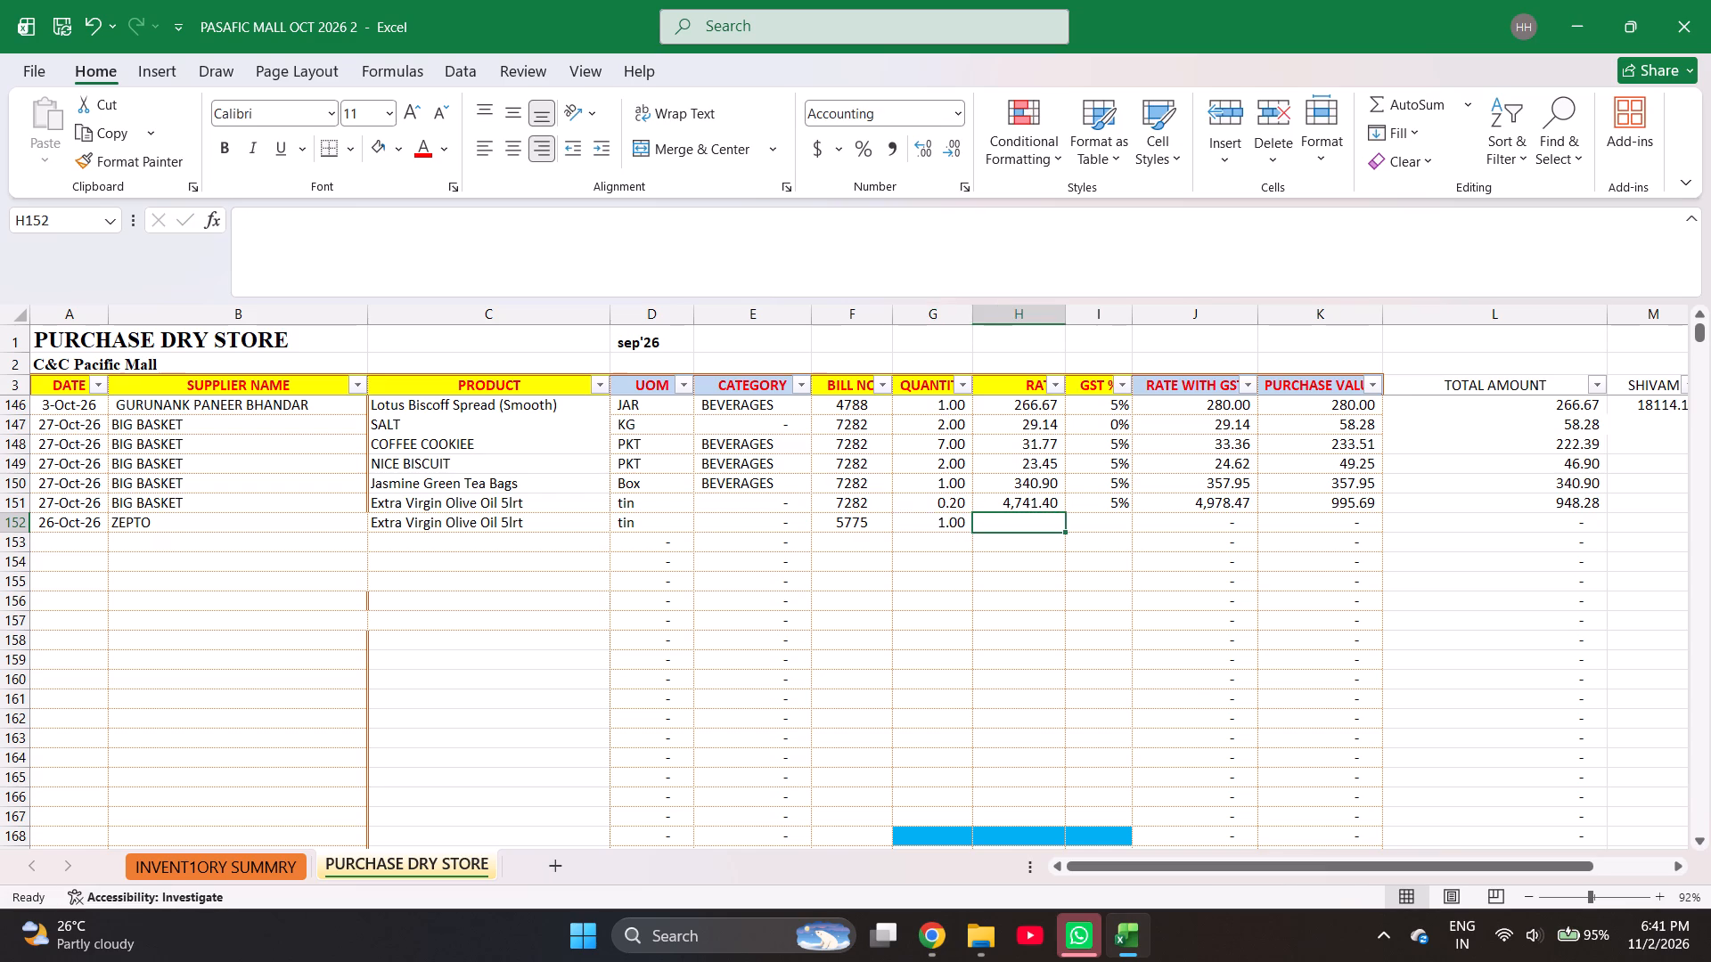
type("=1049.52*")
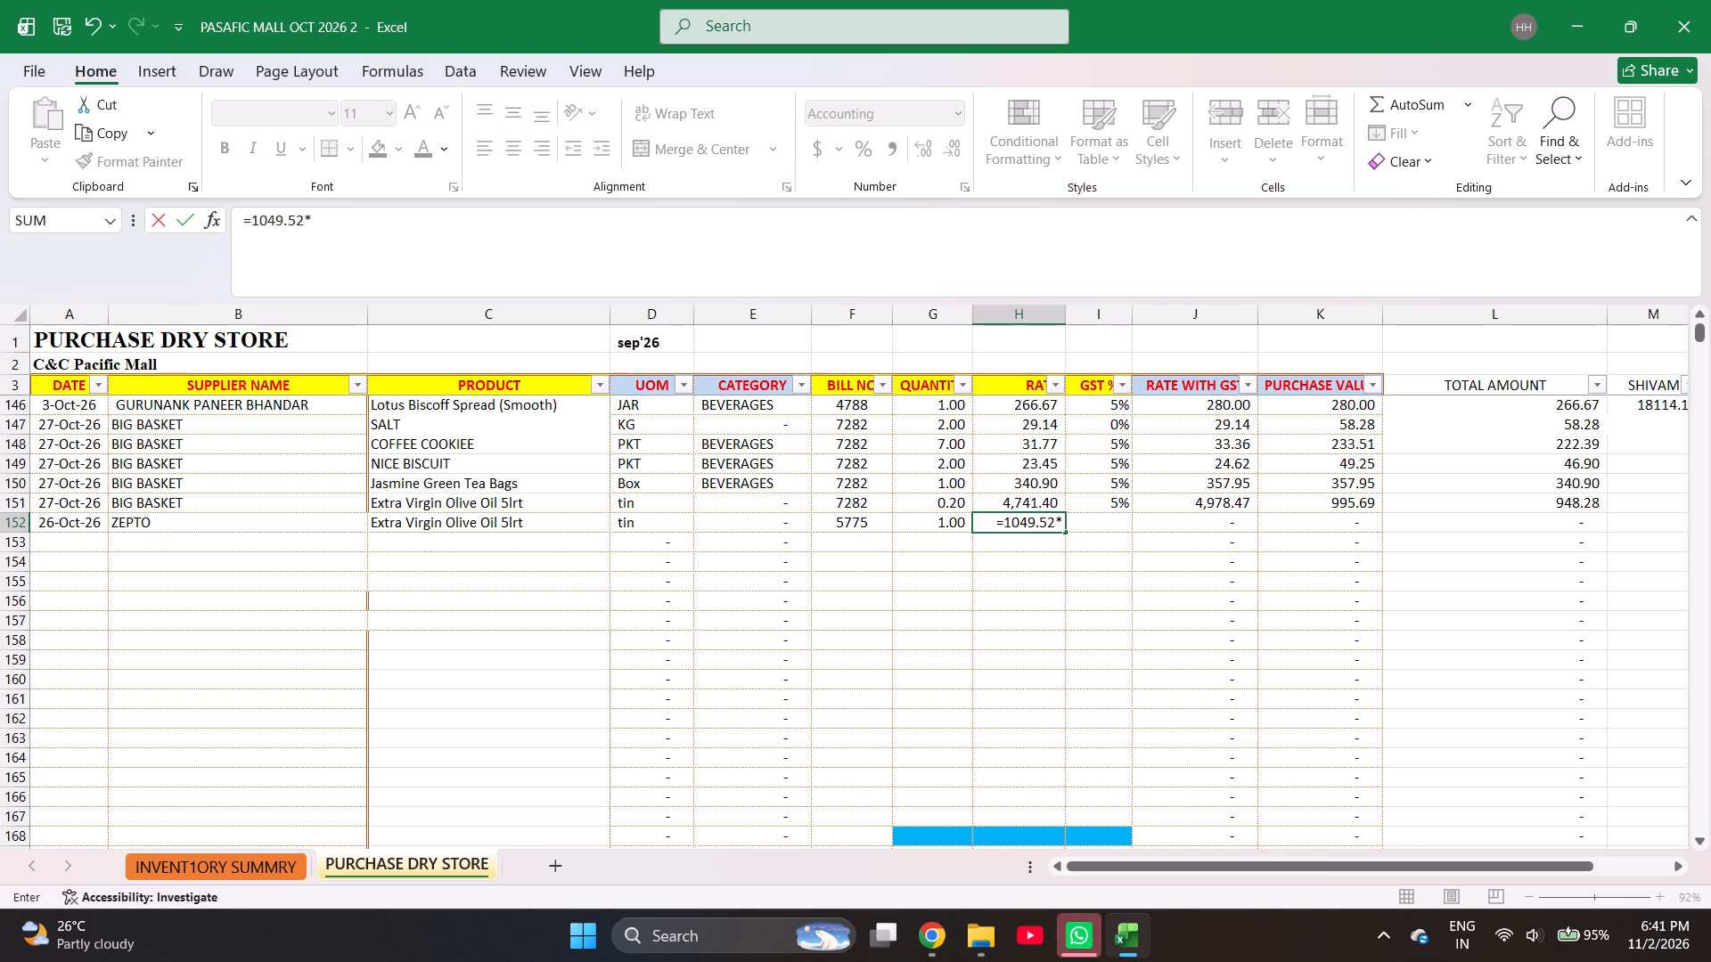
key("5")
key("Left")
type("0.2")
key("Right")
key("Right")
key("5")
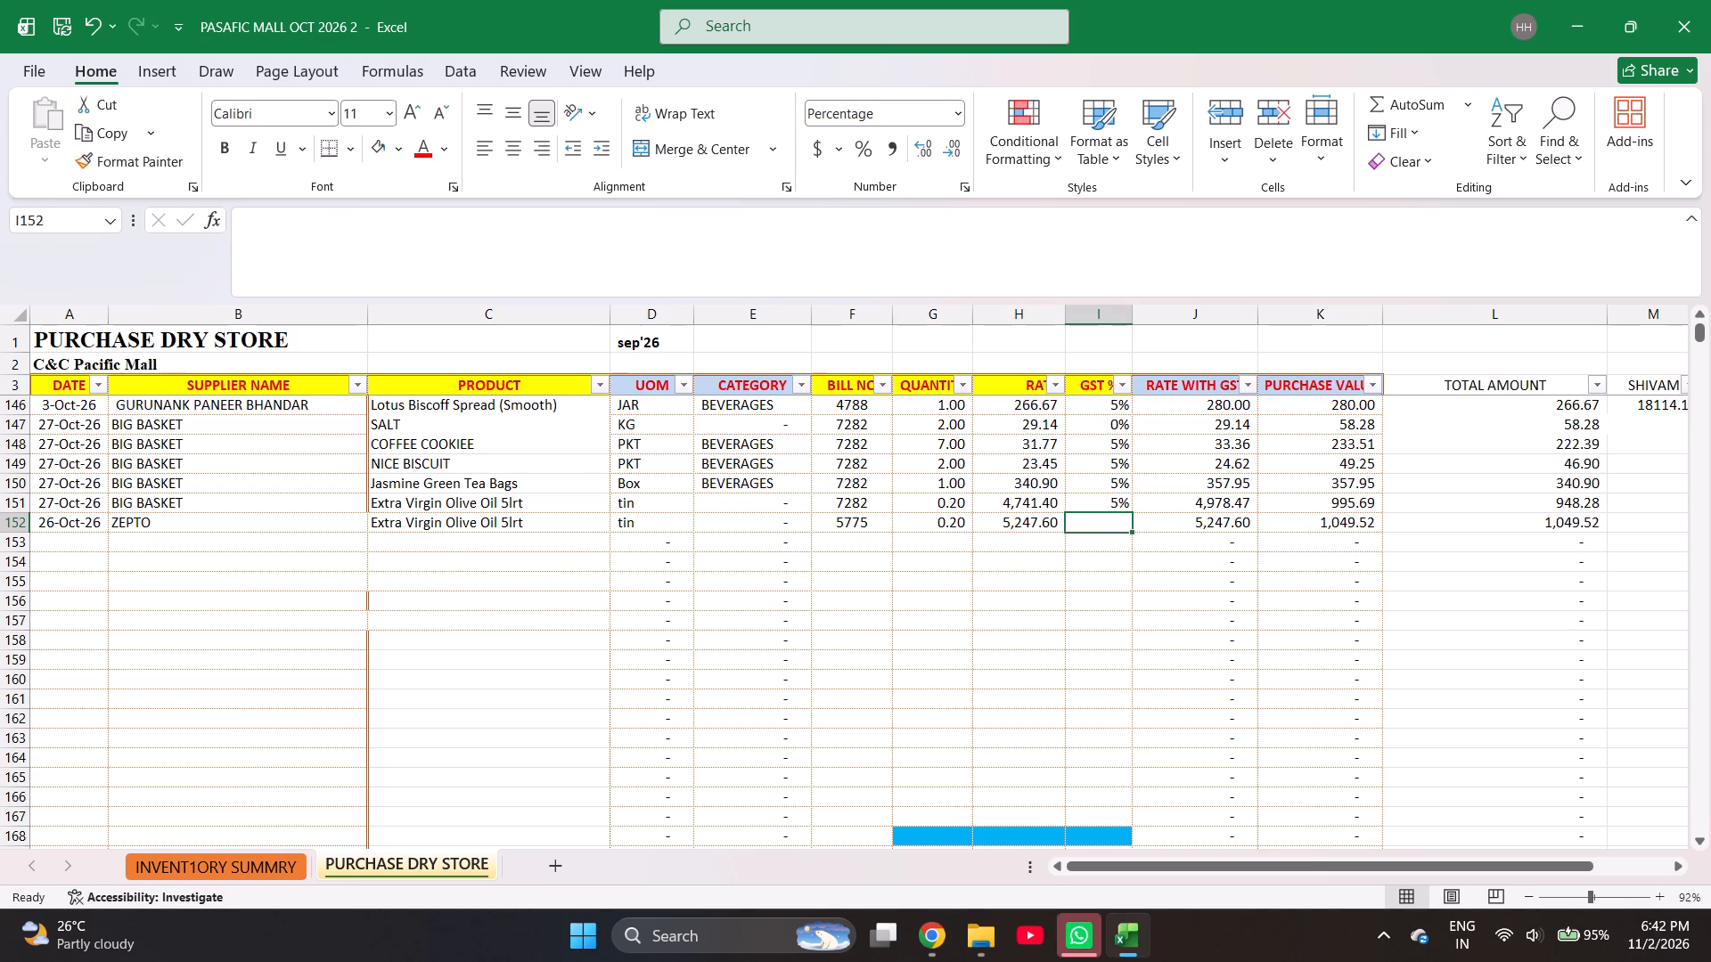
key("Right")
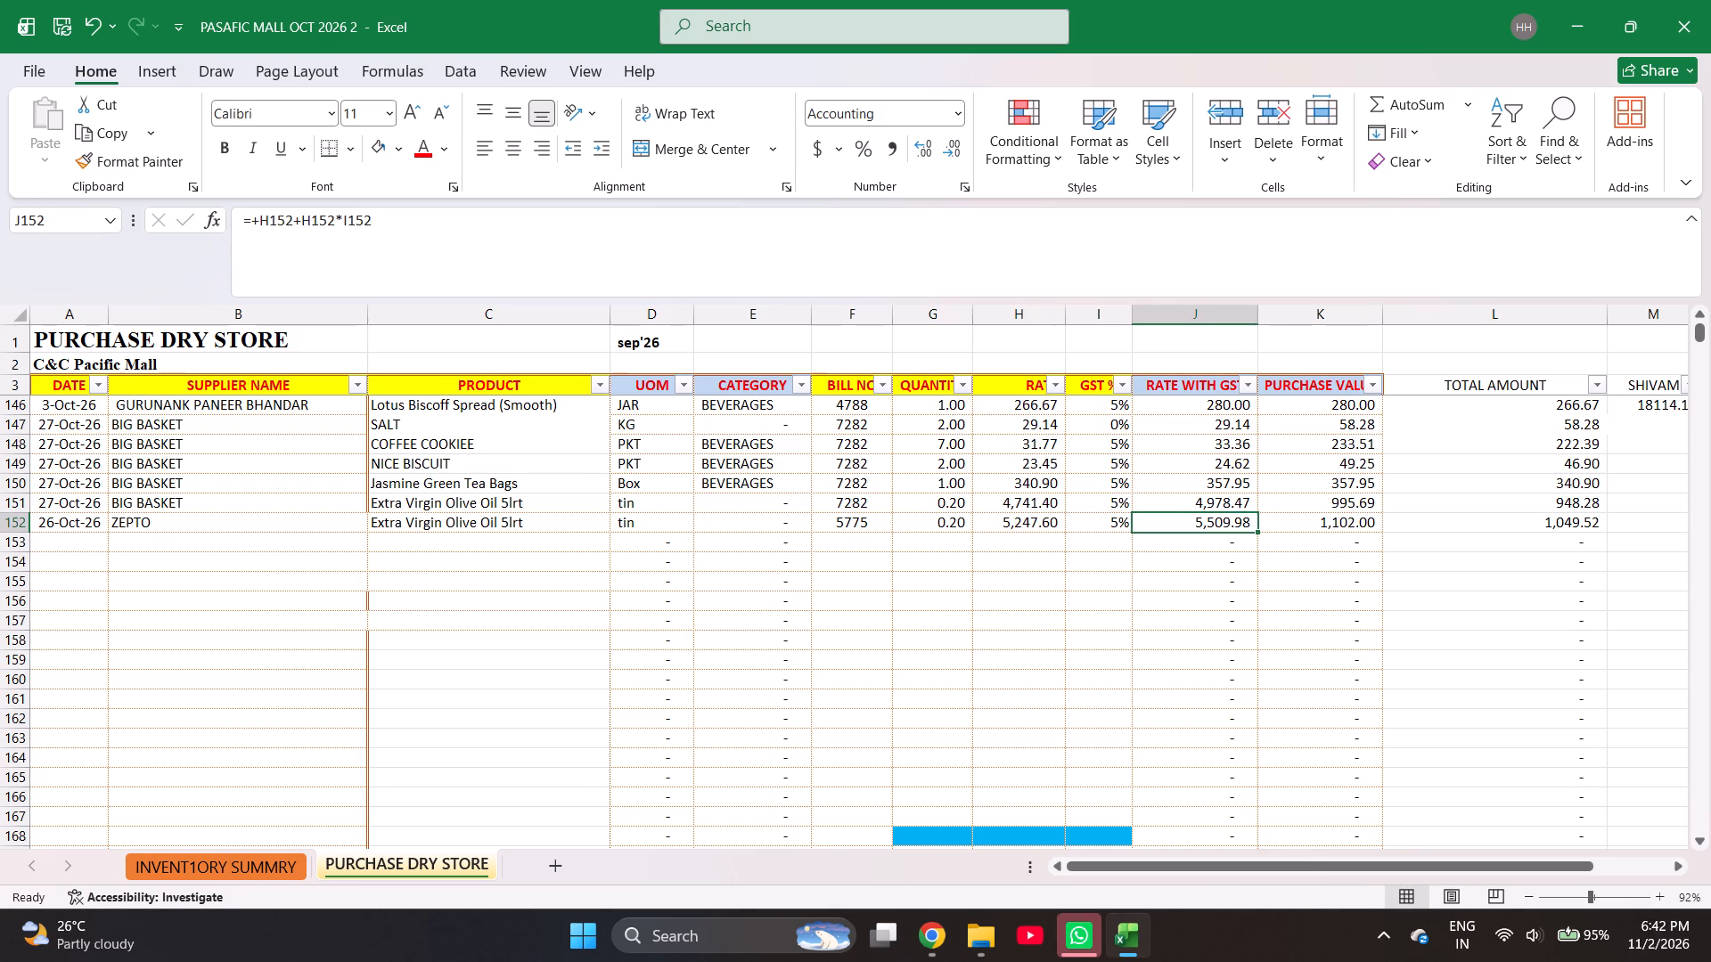
Fill the date and the ZEPTO supplier name down from row 152 into row 153.
key("ctrl+Left")
key("ctrl+Left")
key("ctrl+Left")
key("ctrl+Left")
key("ctrl+Left")
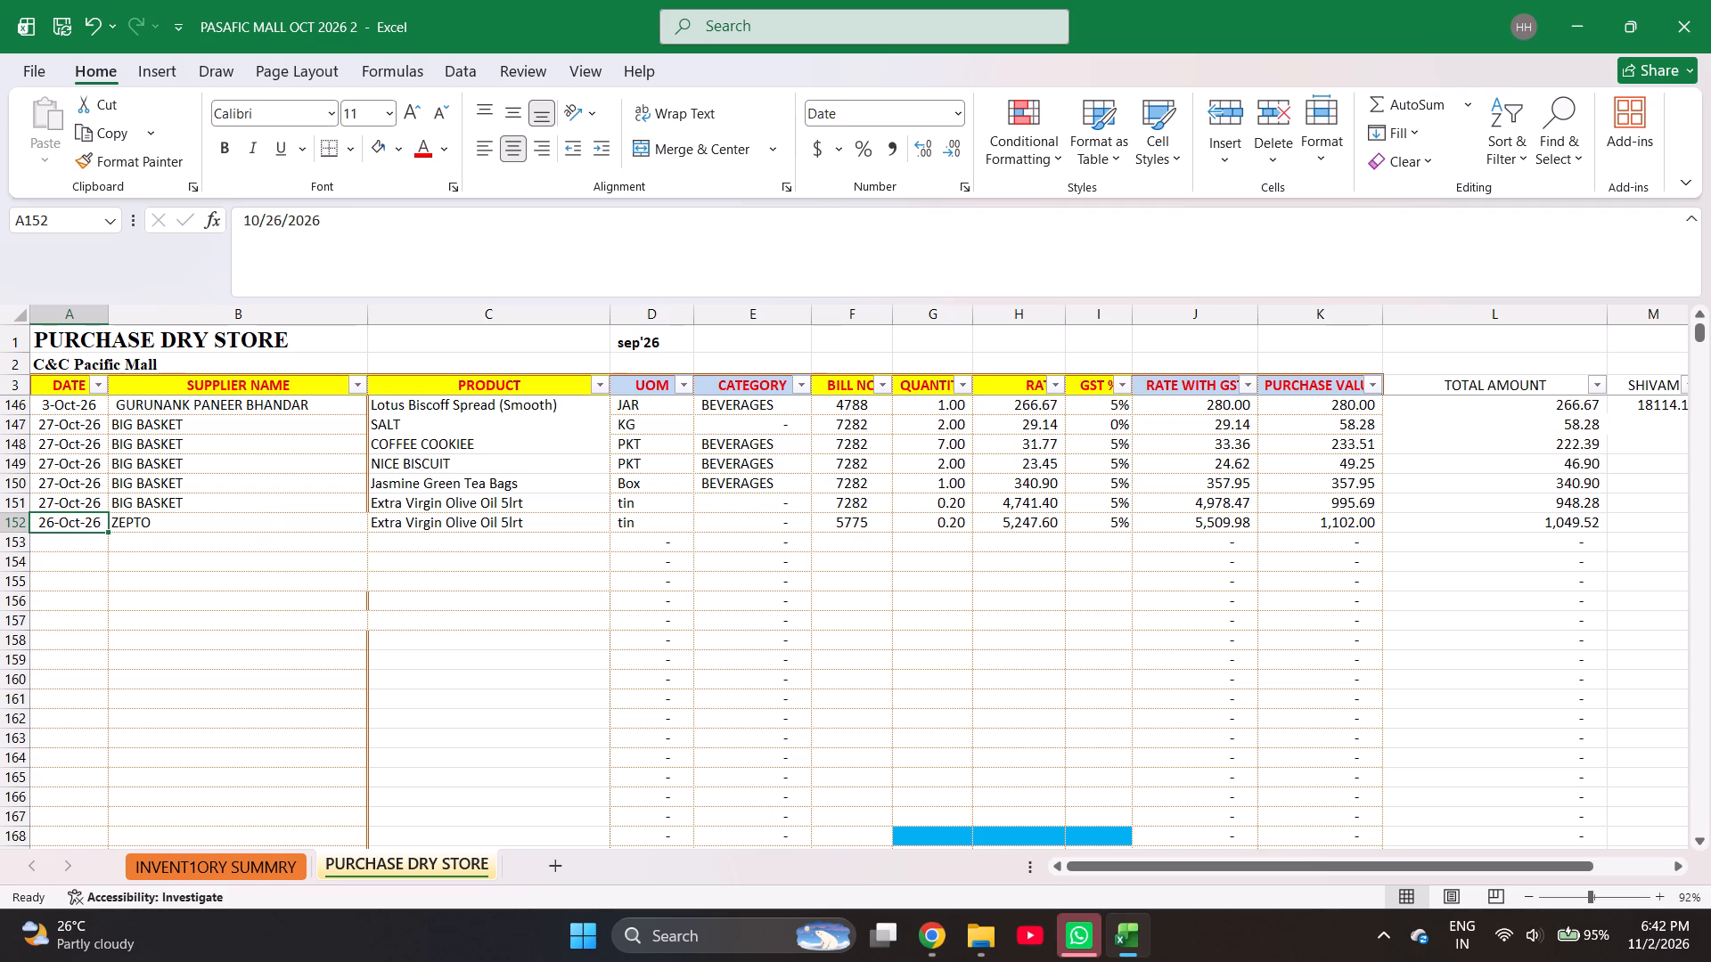
key("Down")
key("ctrl+d")
key("Right")
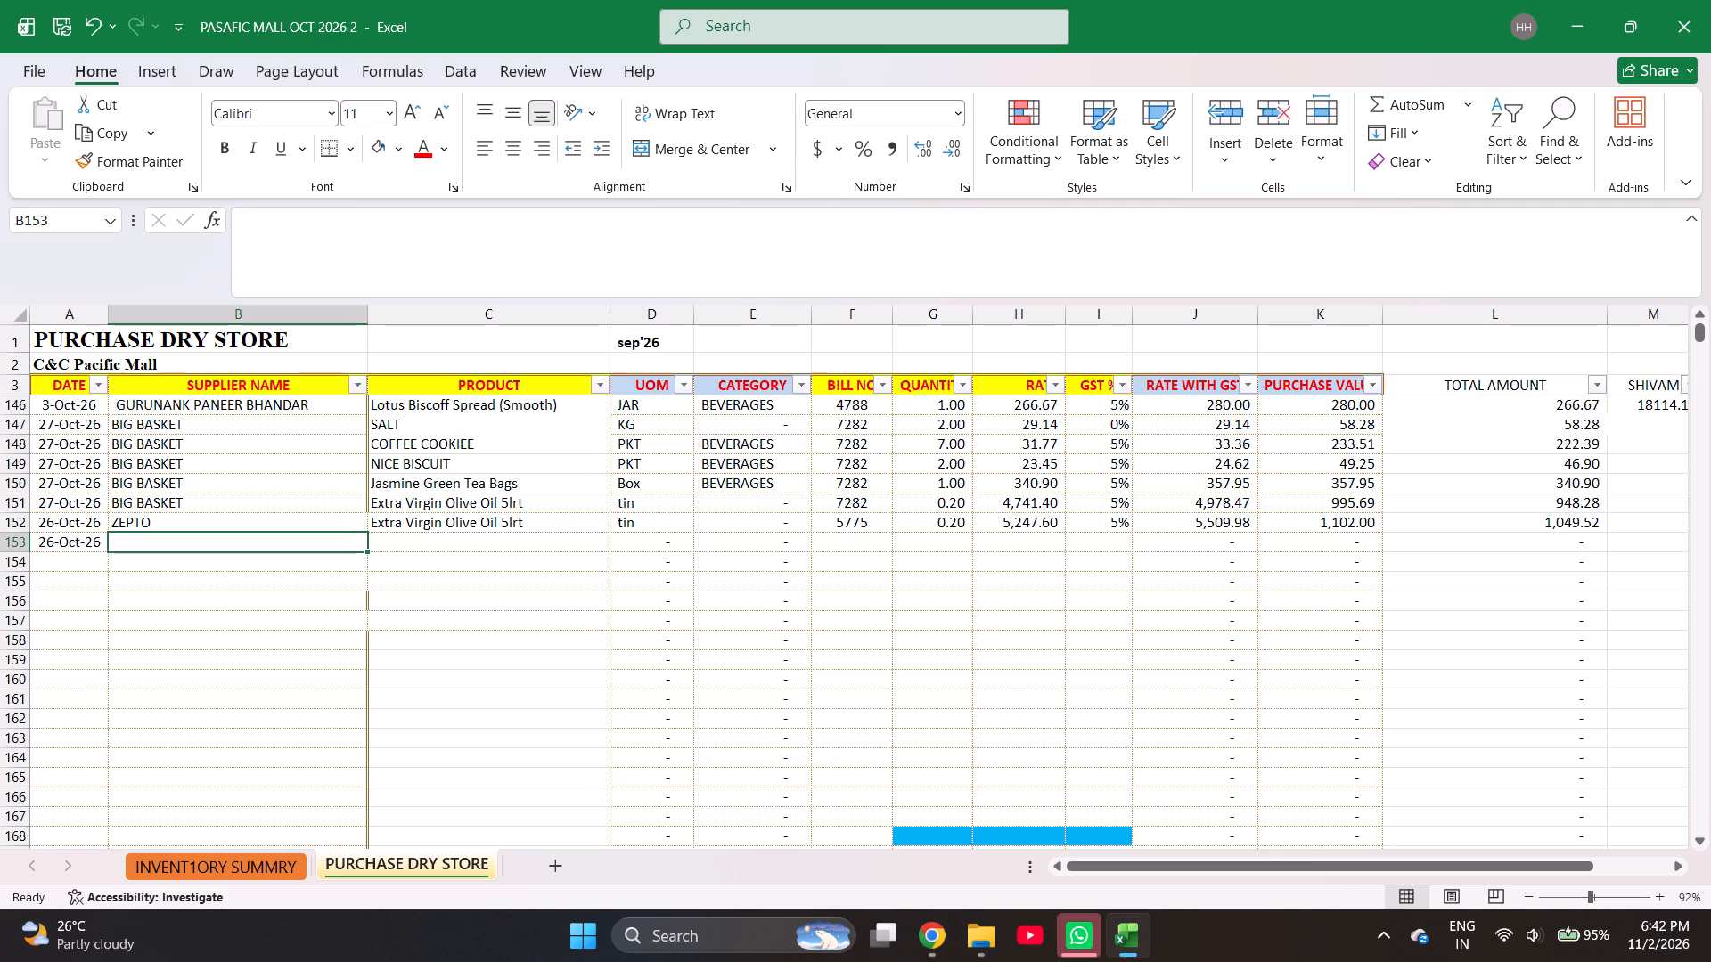
key("ctrl+d")
Find TAHI in the inventory summary sheet and copy Tahini Paste into the product cell of purchase row 153.
key("Right")
key("ctrl+Page_Up")
key("ctrl+f")
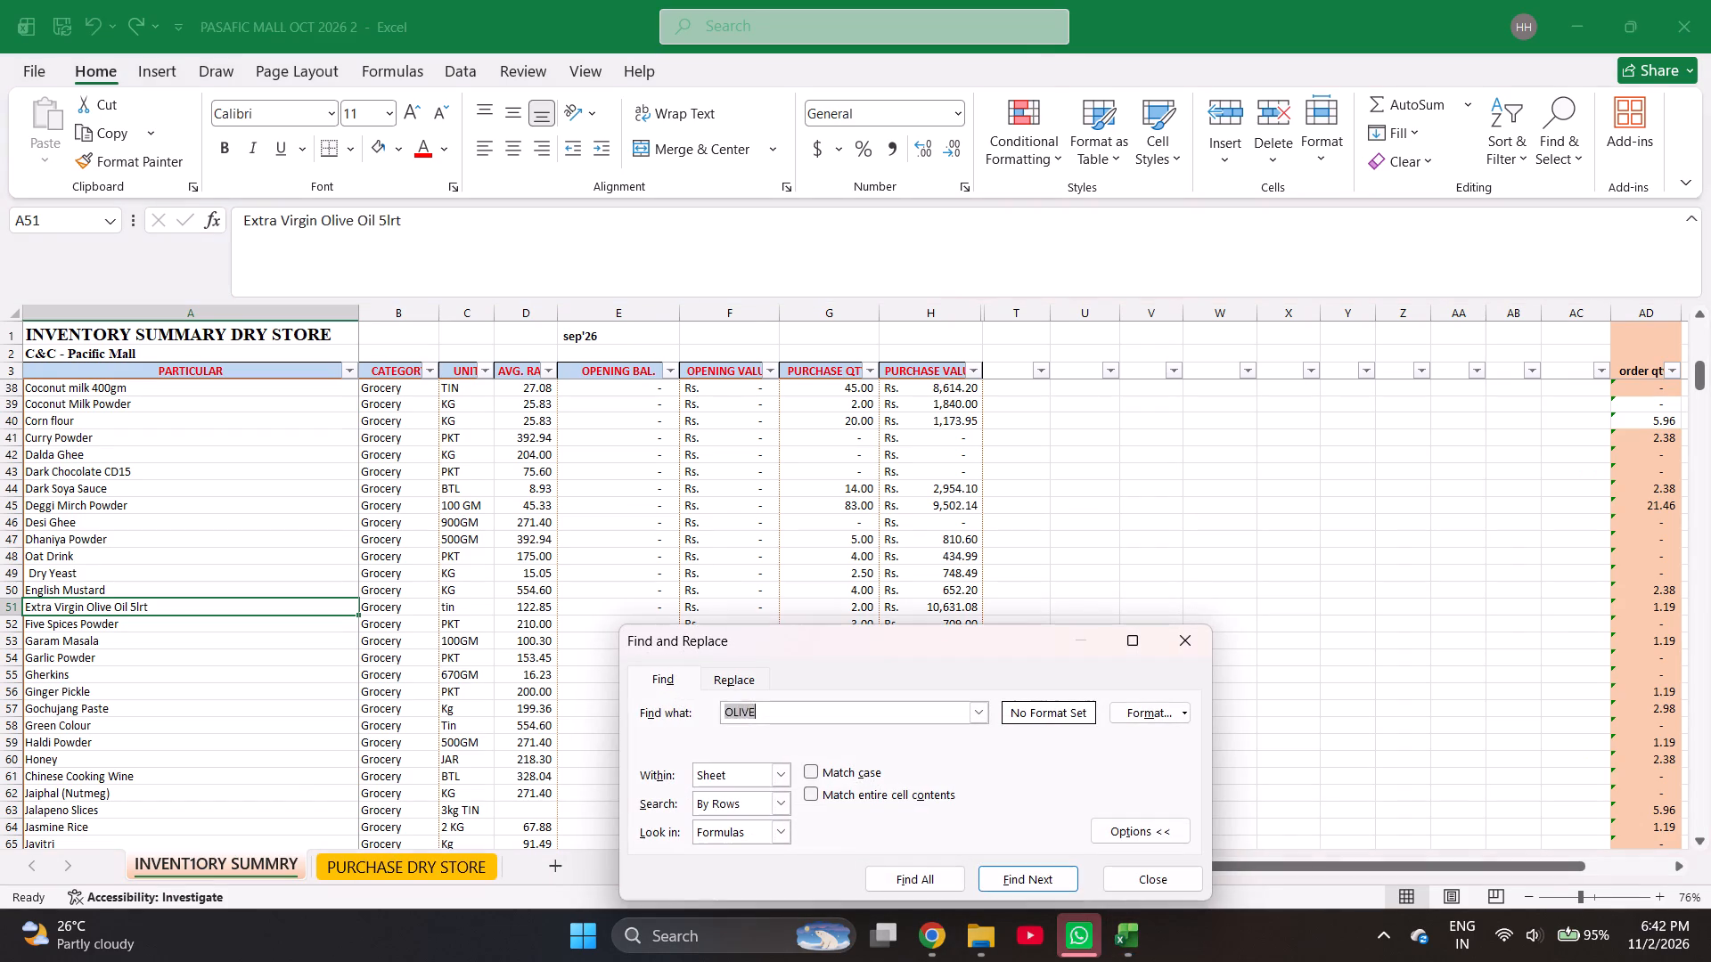
type("TAHI")
key("Return")
key("Escape")
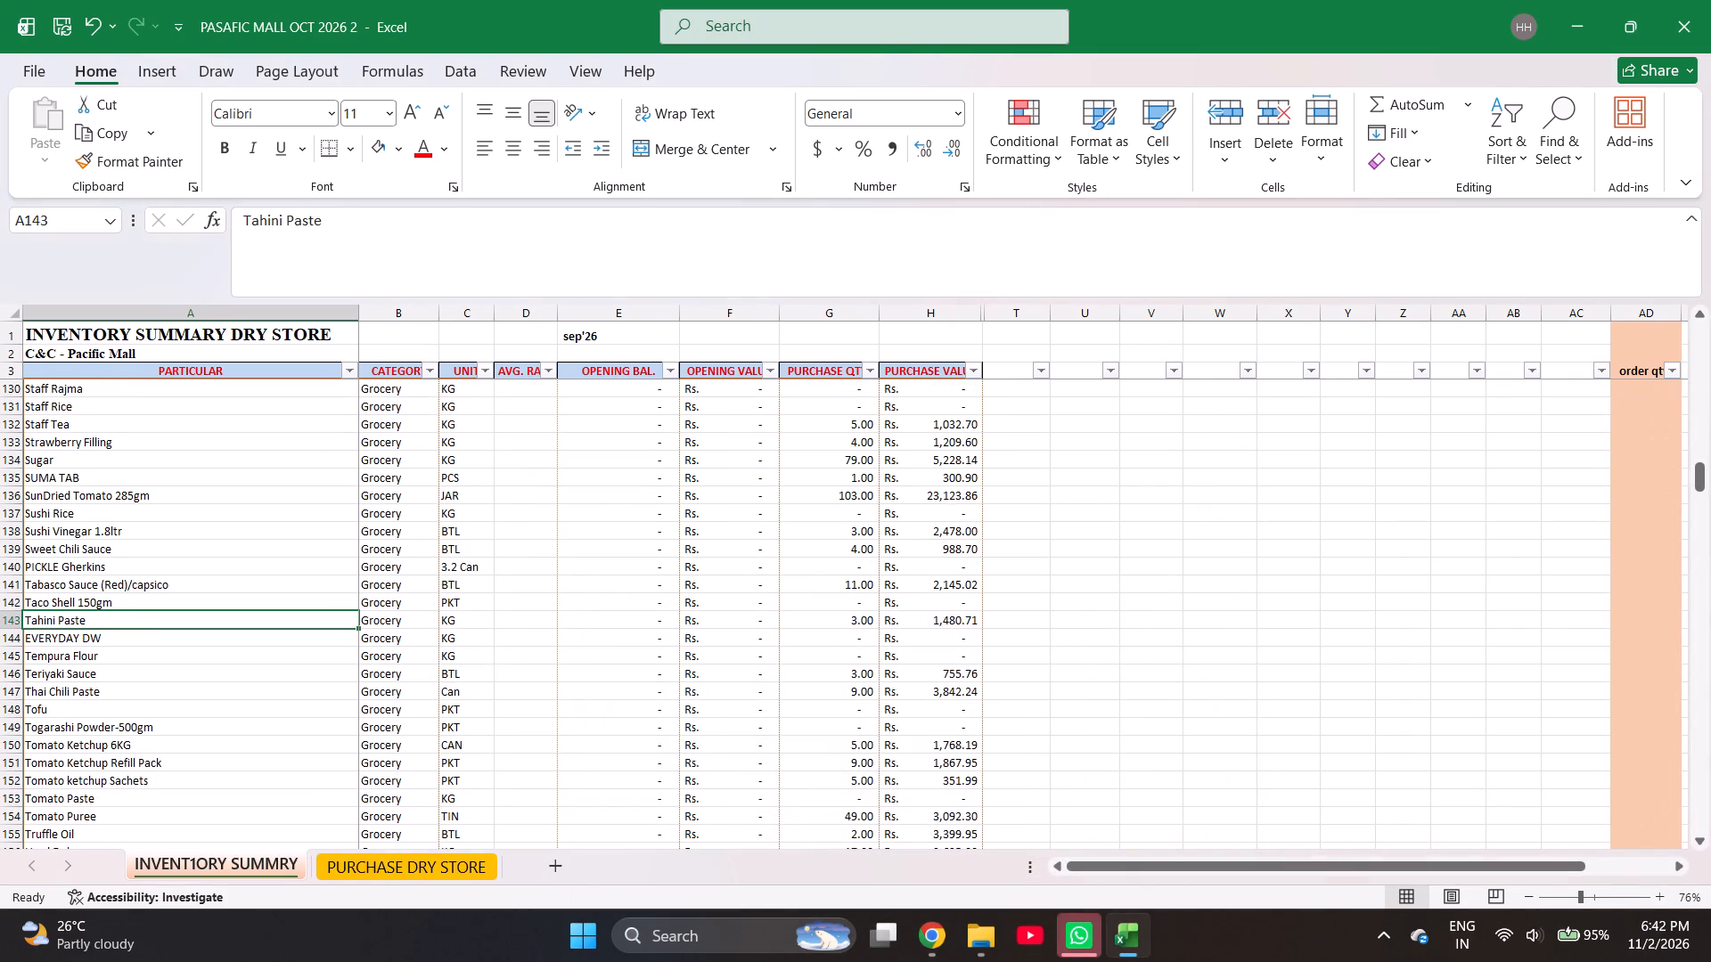
key("ctrl+c")
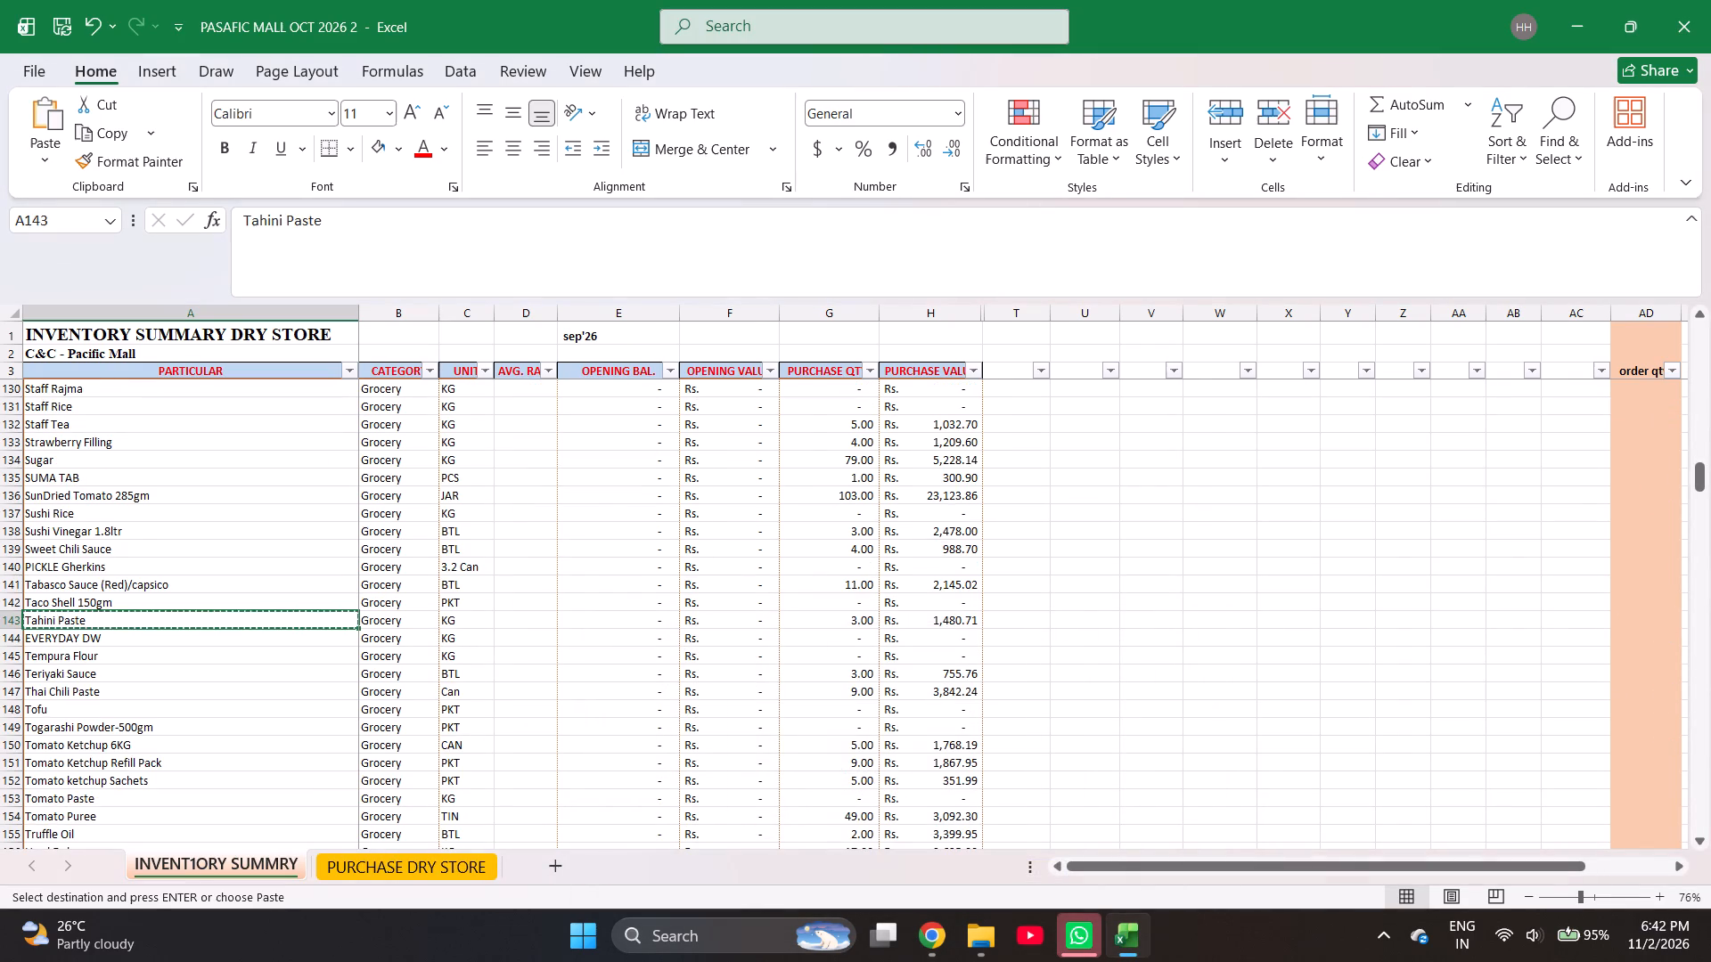
key("ctrl+Page_Down")
key("Return")
key("Return")
Complete the Tahini Paste row 153 with bill number 5576, quantity 1, rate 452.38 and GST 5%.
key("Up")
key("Right")
key("Right")
key("Right")
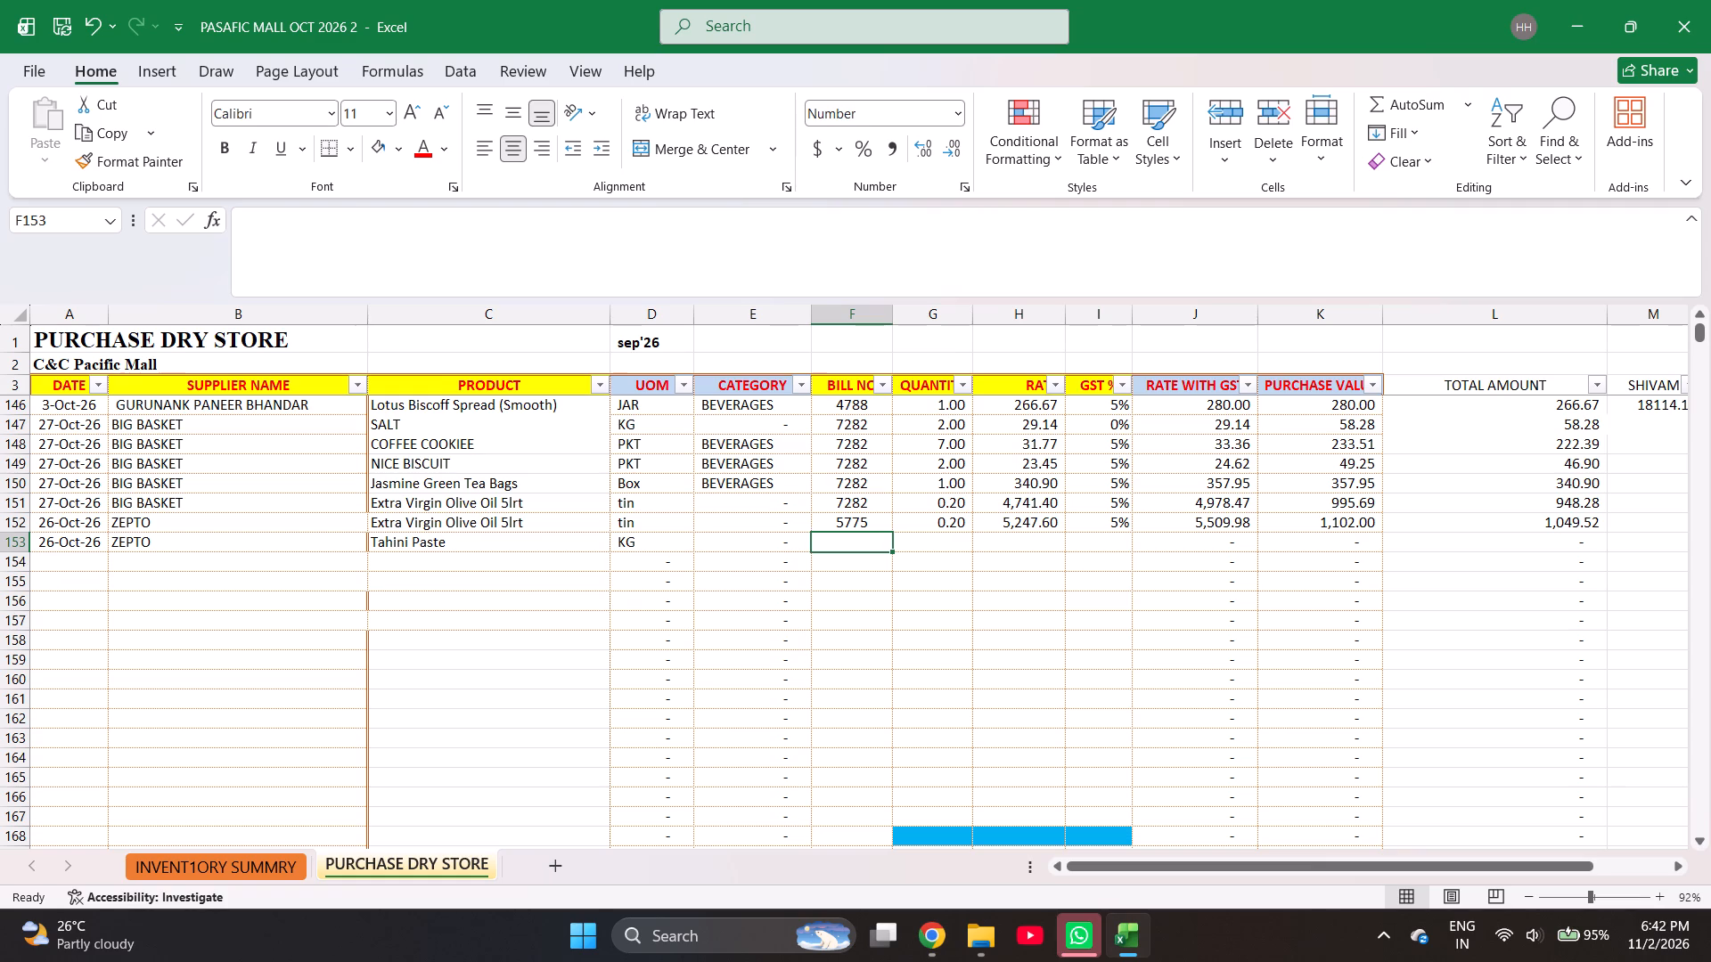
type("5576")
key("Right")
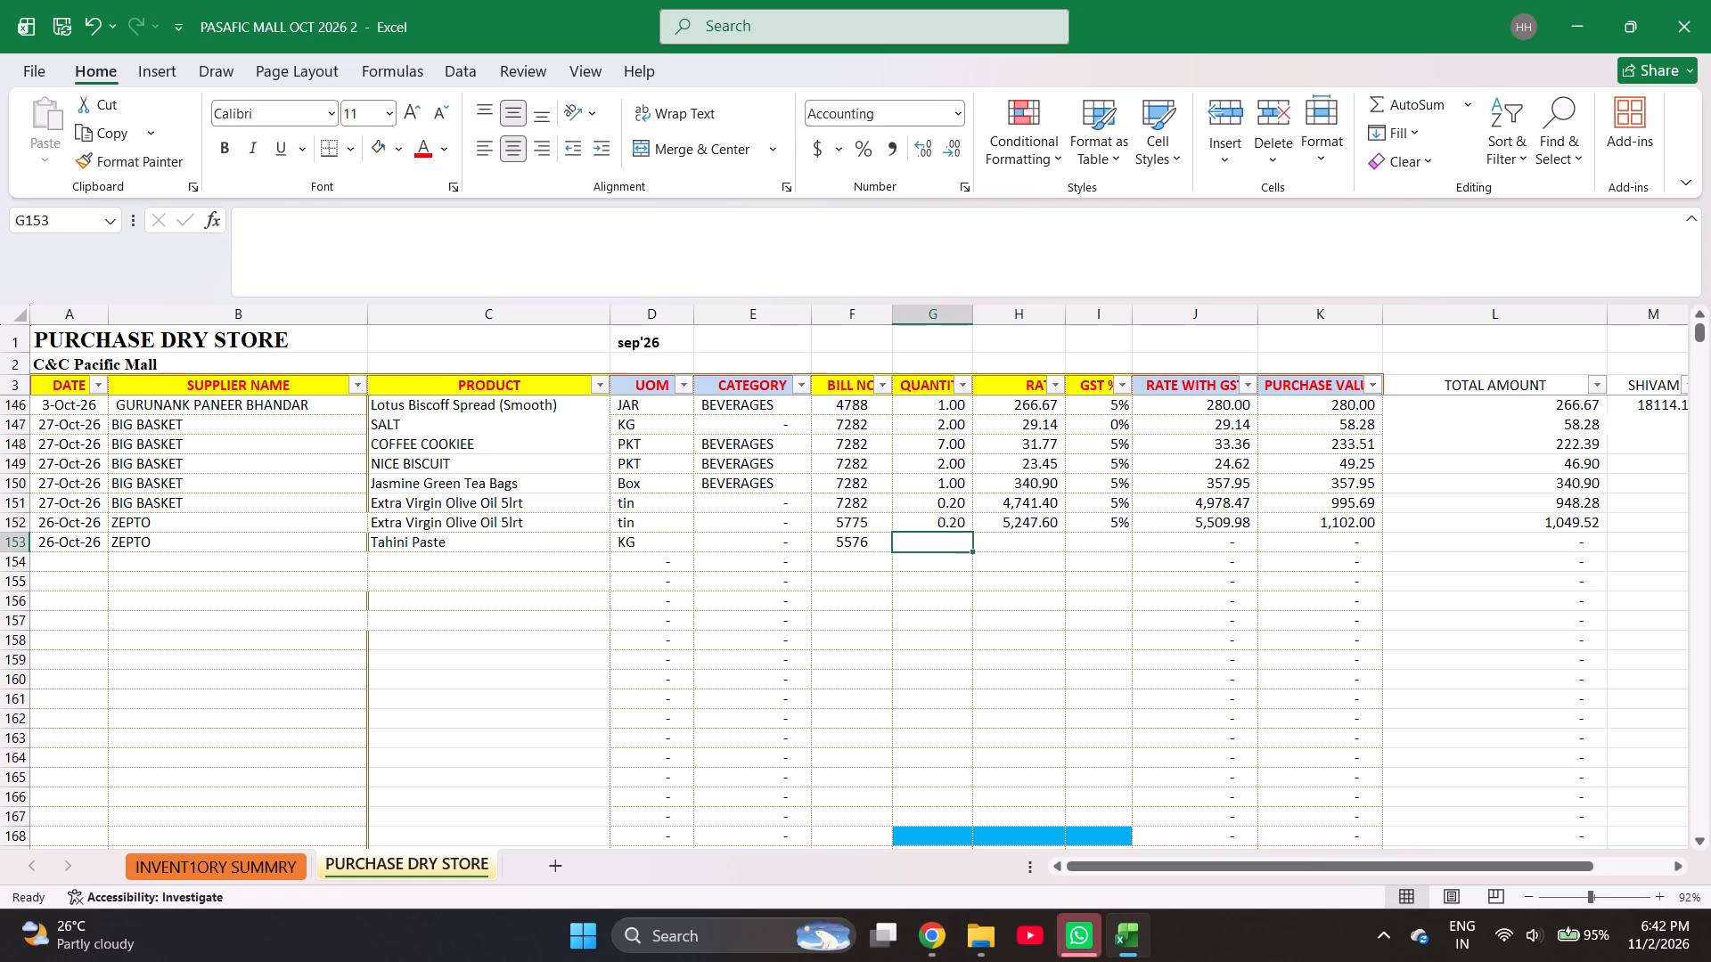
key("Right")
key("Left")
key("1")
key("Right")
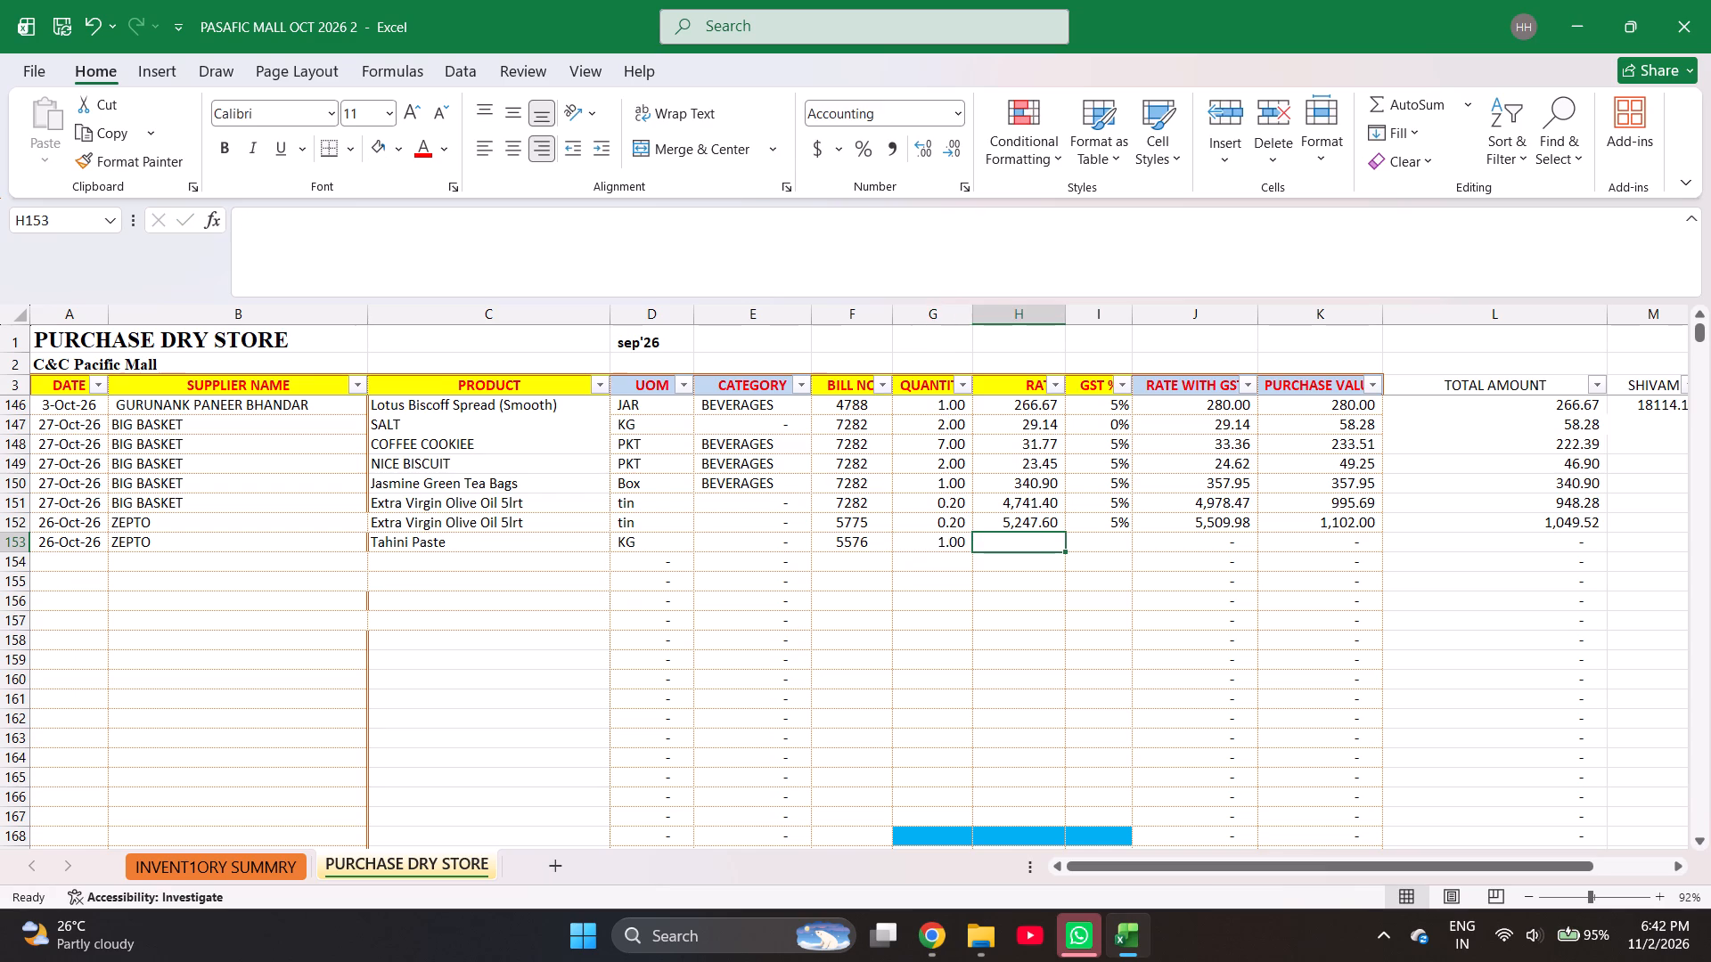
type("452.38")
key("Right")
key("5")
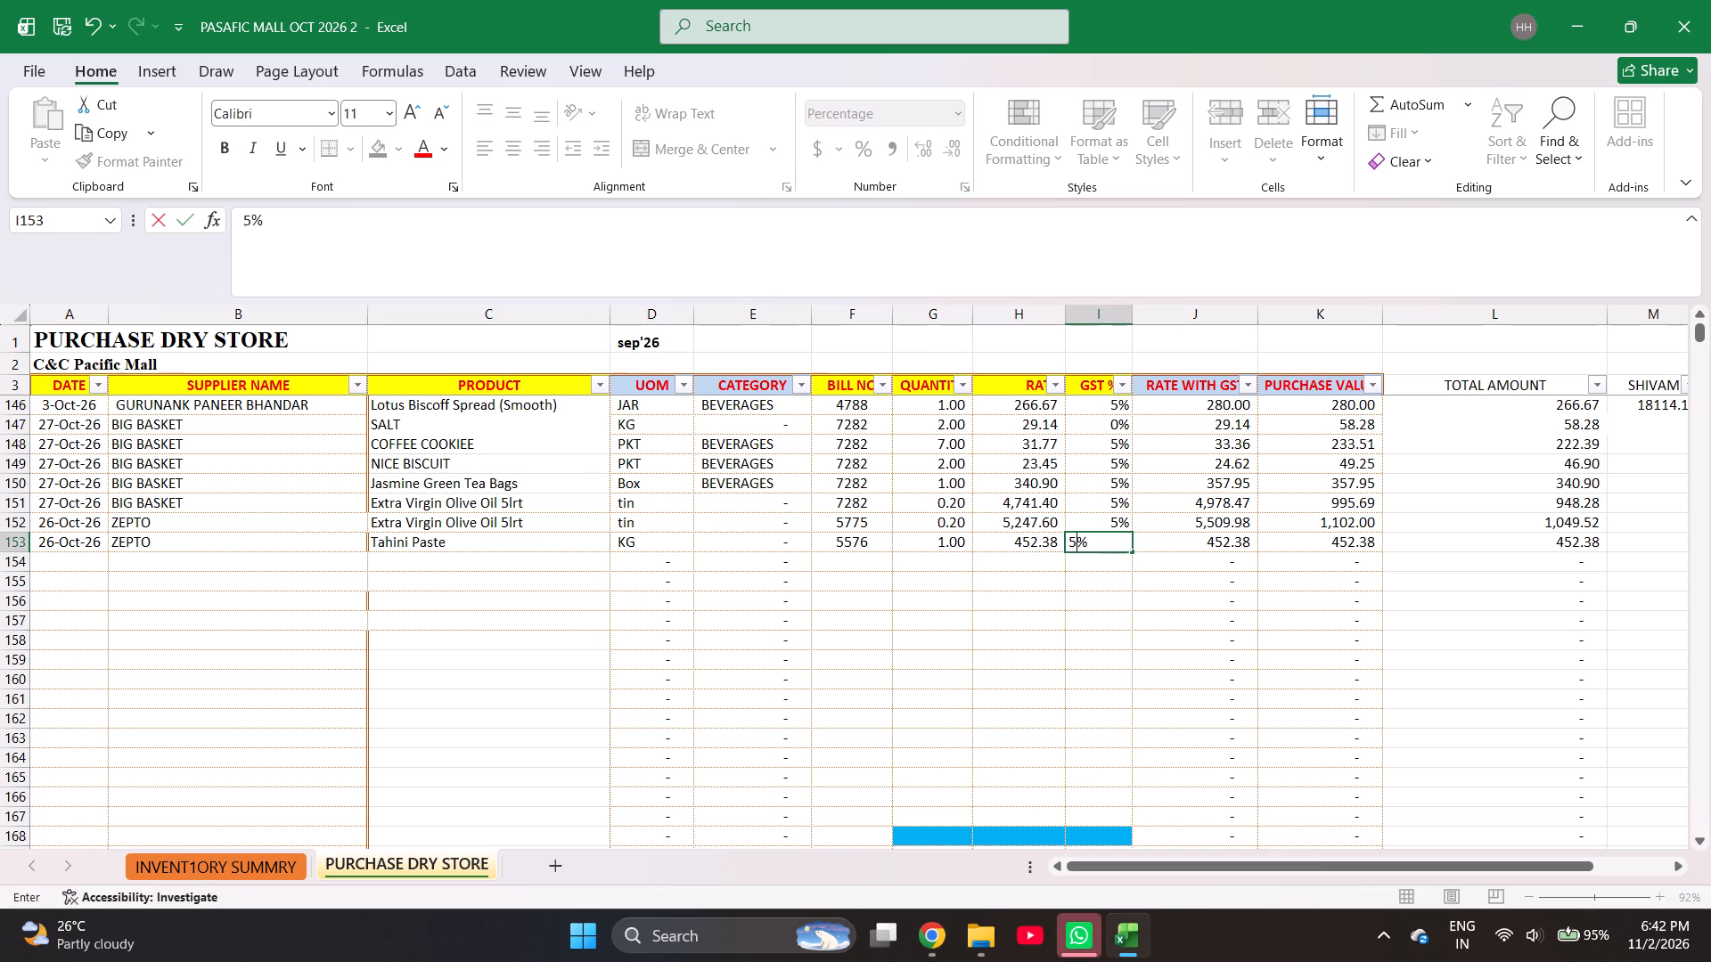
key("Right")
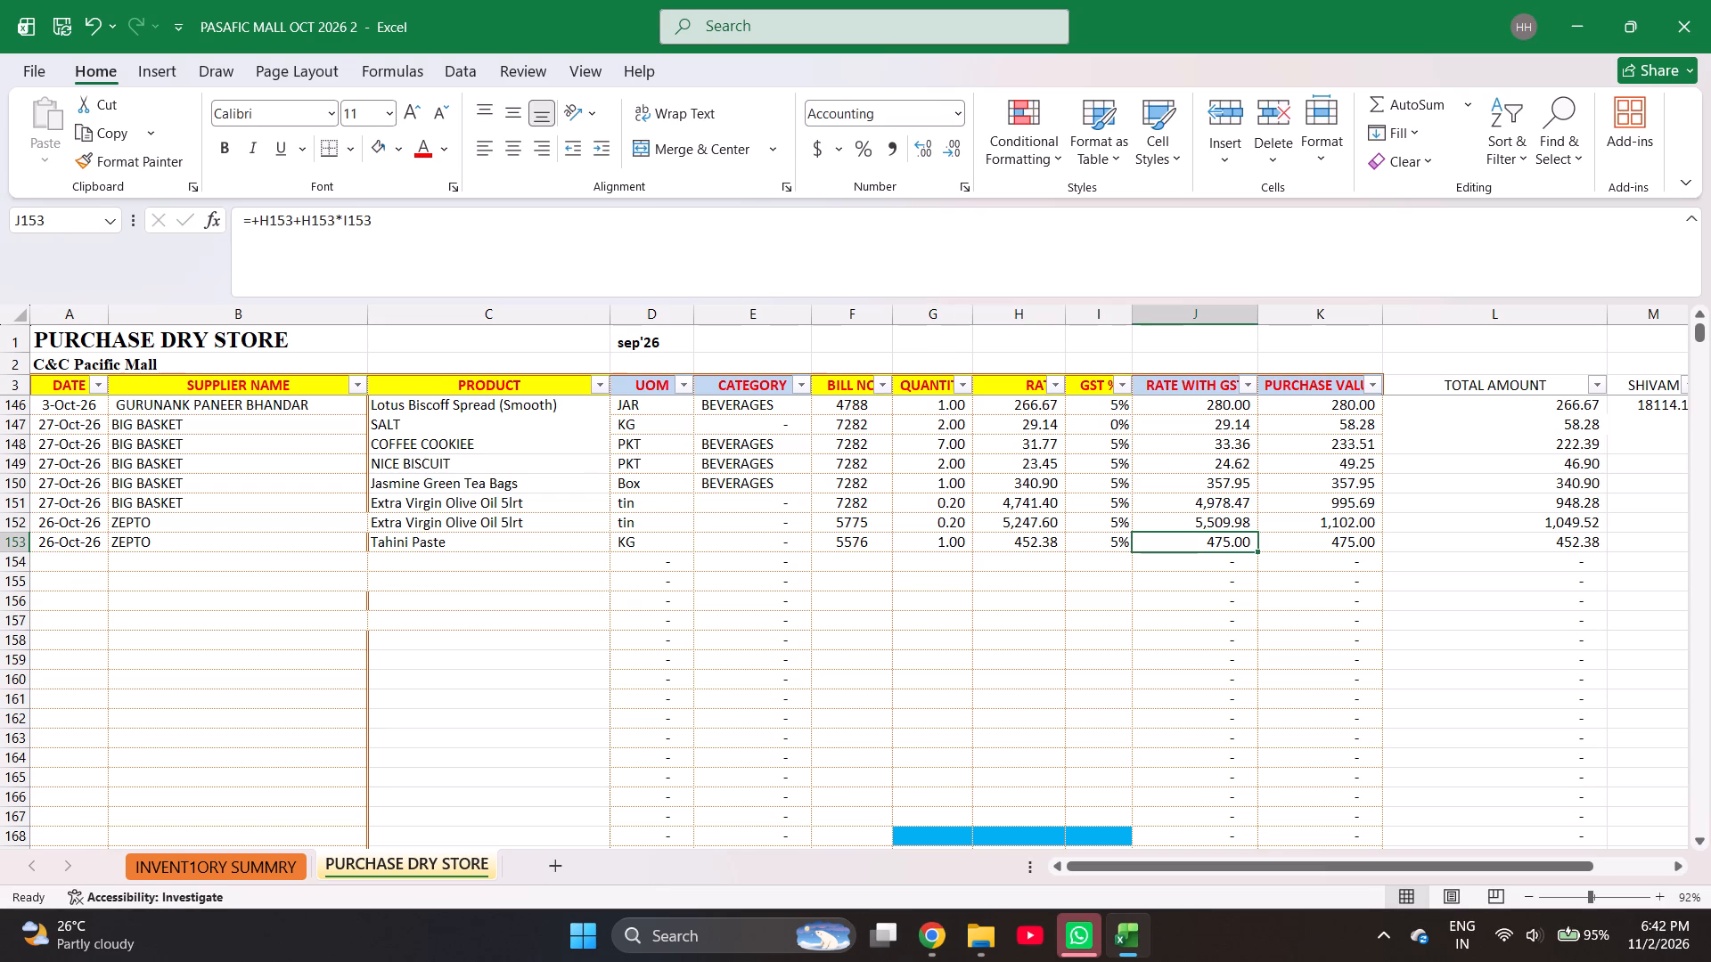
Enter the date 10-26-26 in row 154 for the next purchase entry.
key("ctrl+Left")
key("Down")
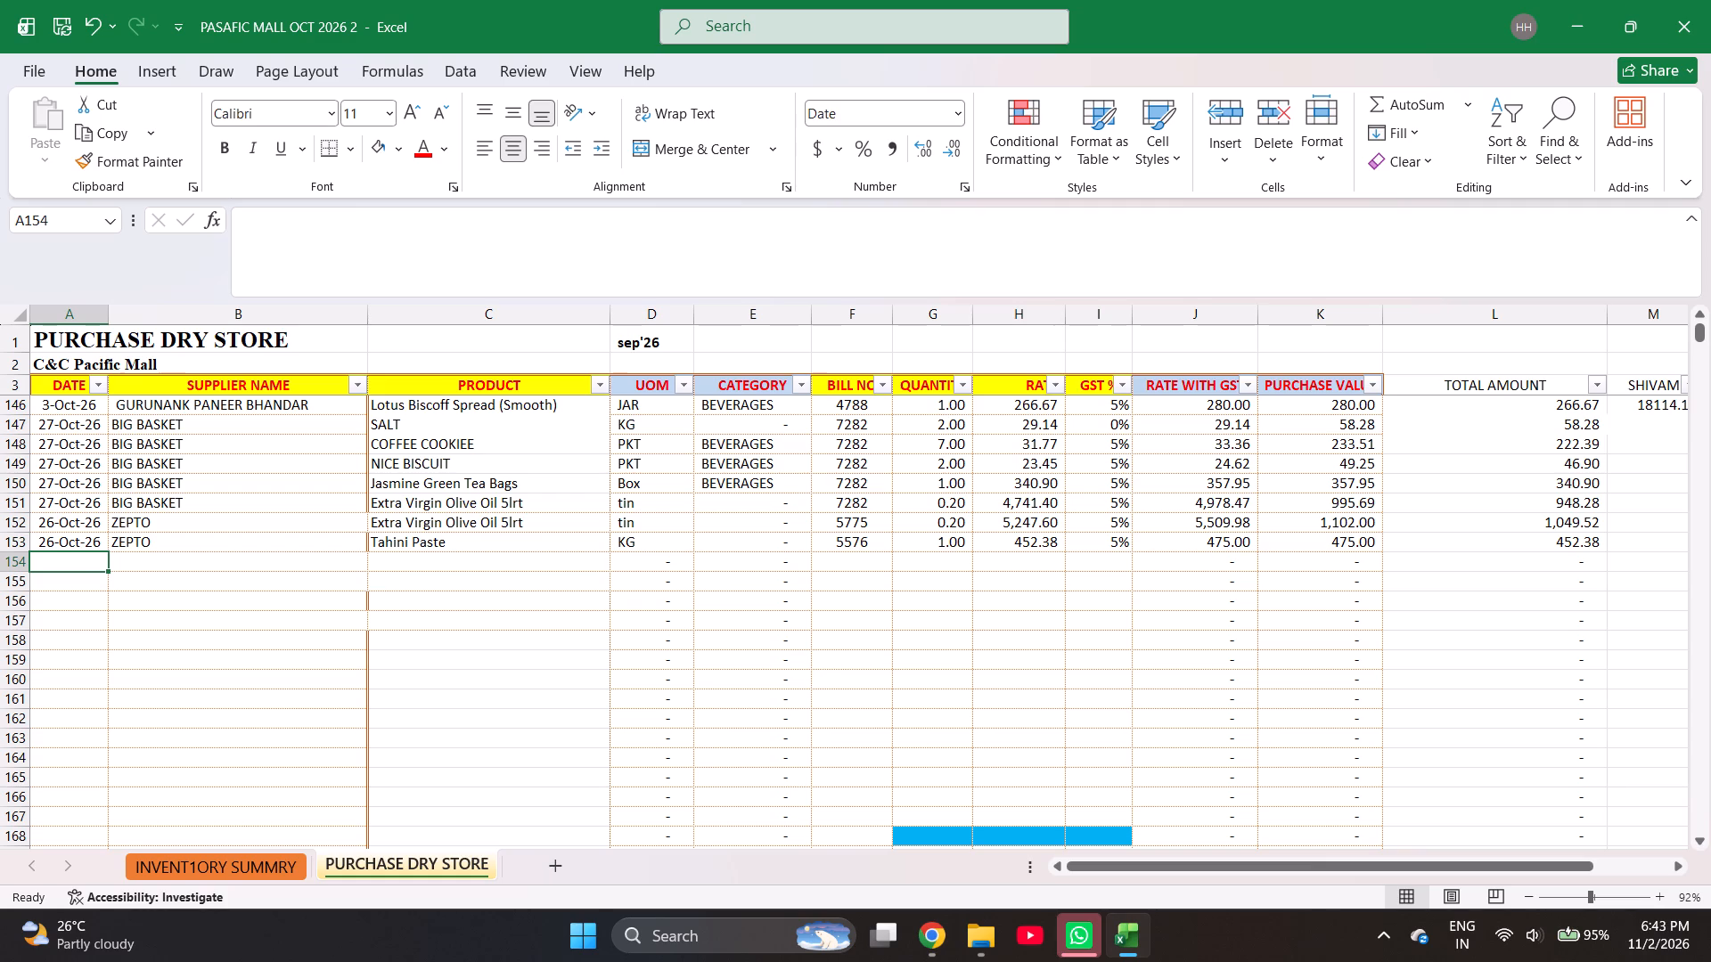
type("10-")
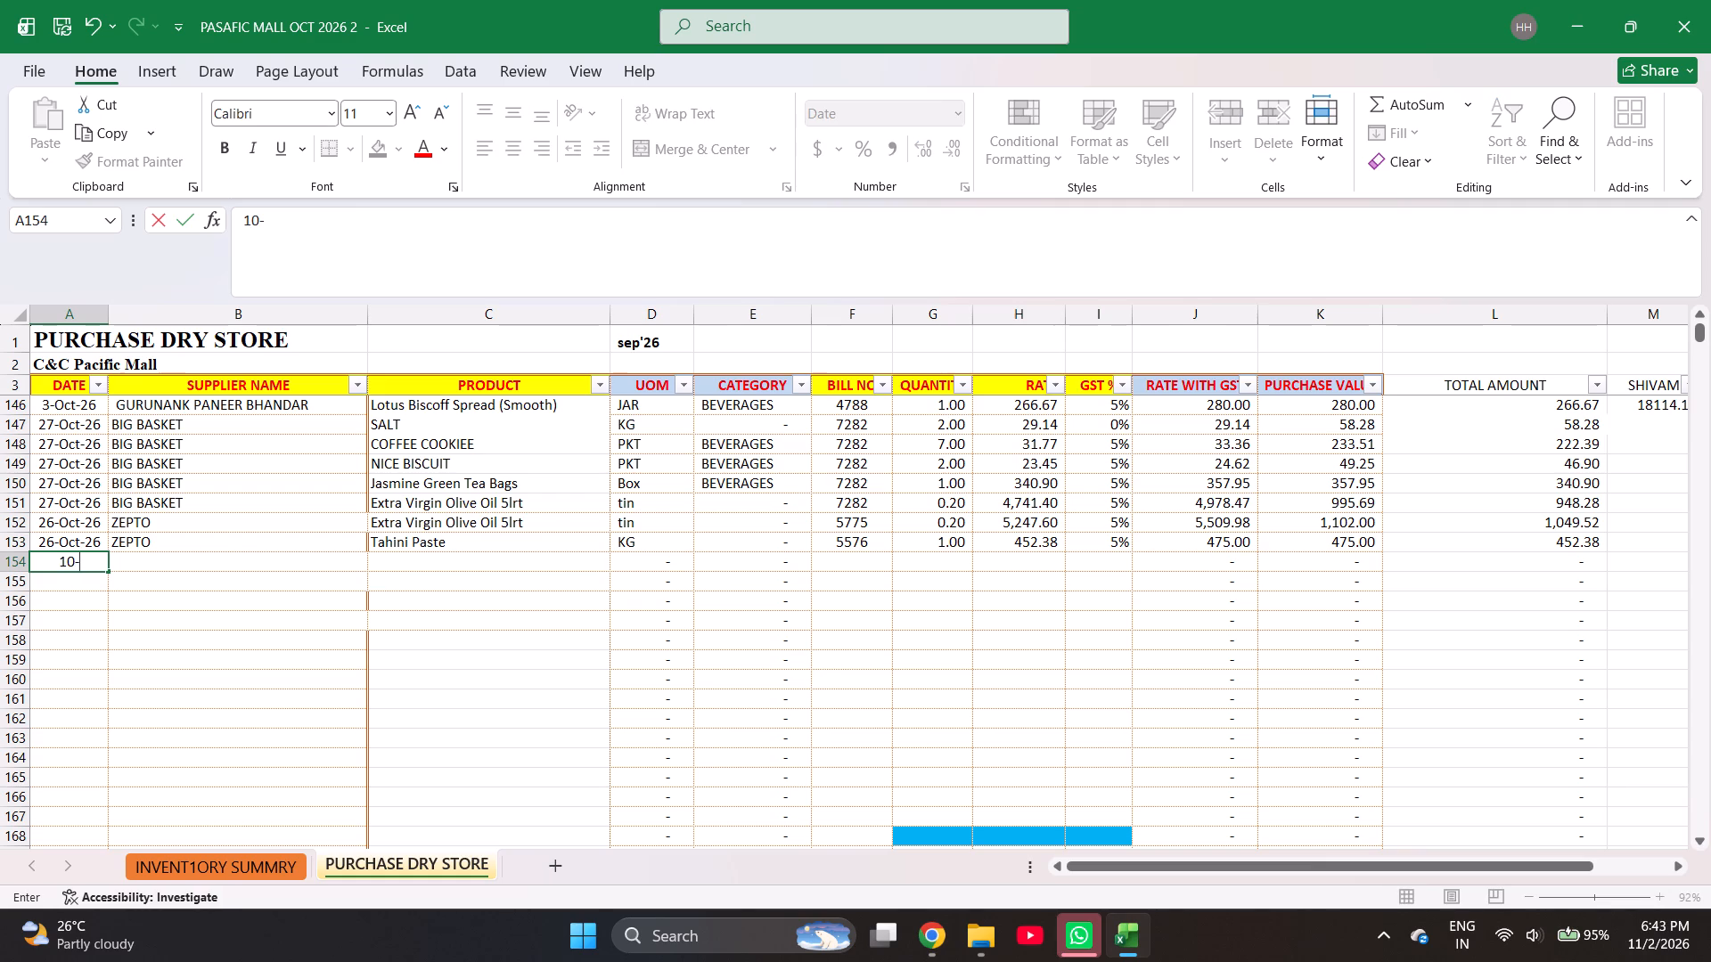
type("26-")
type("26")
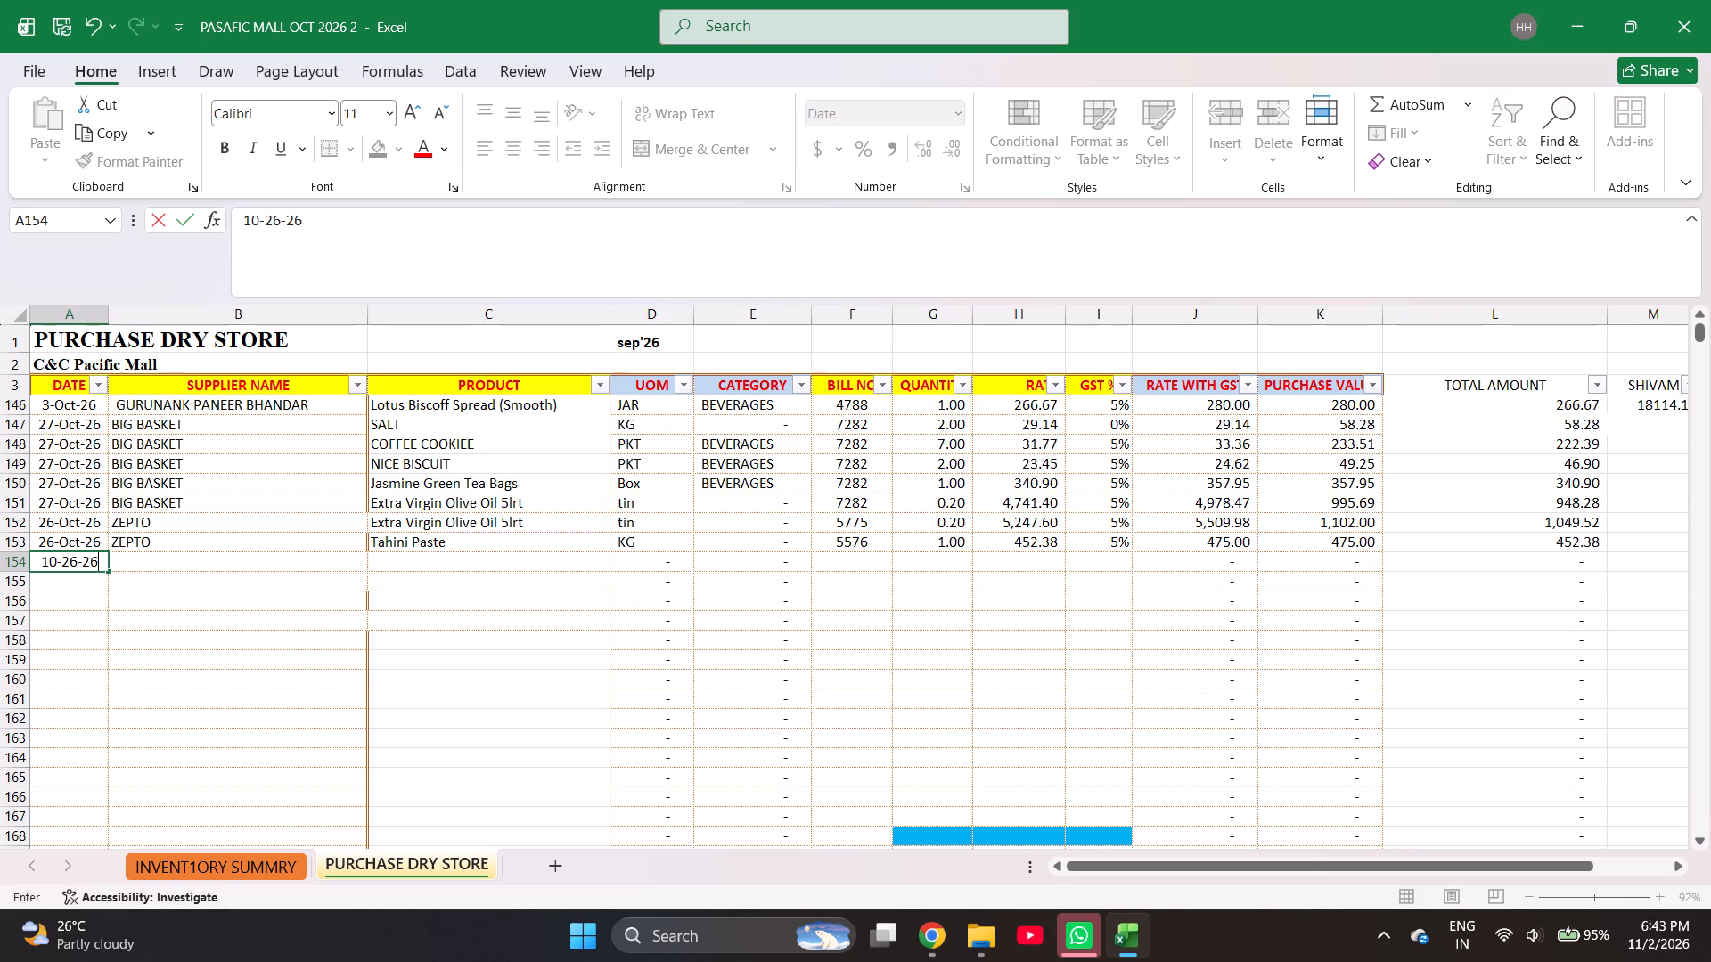
key("Right")
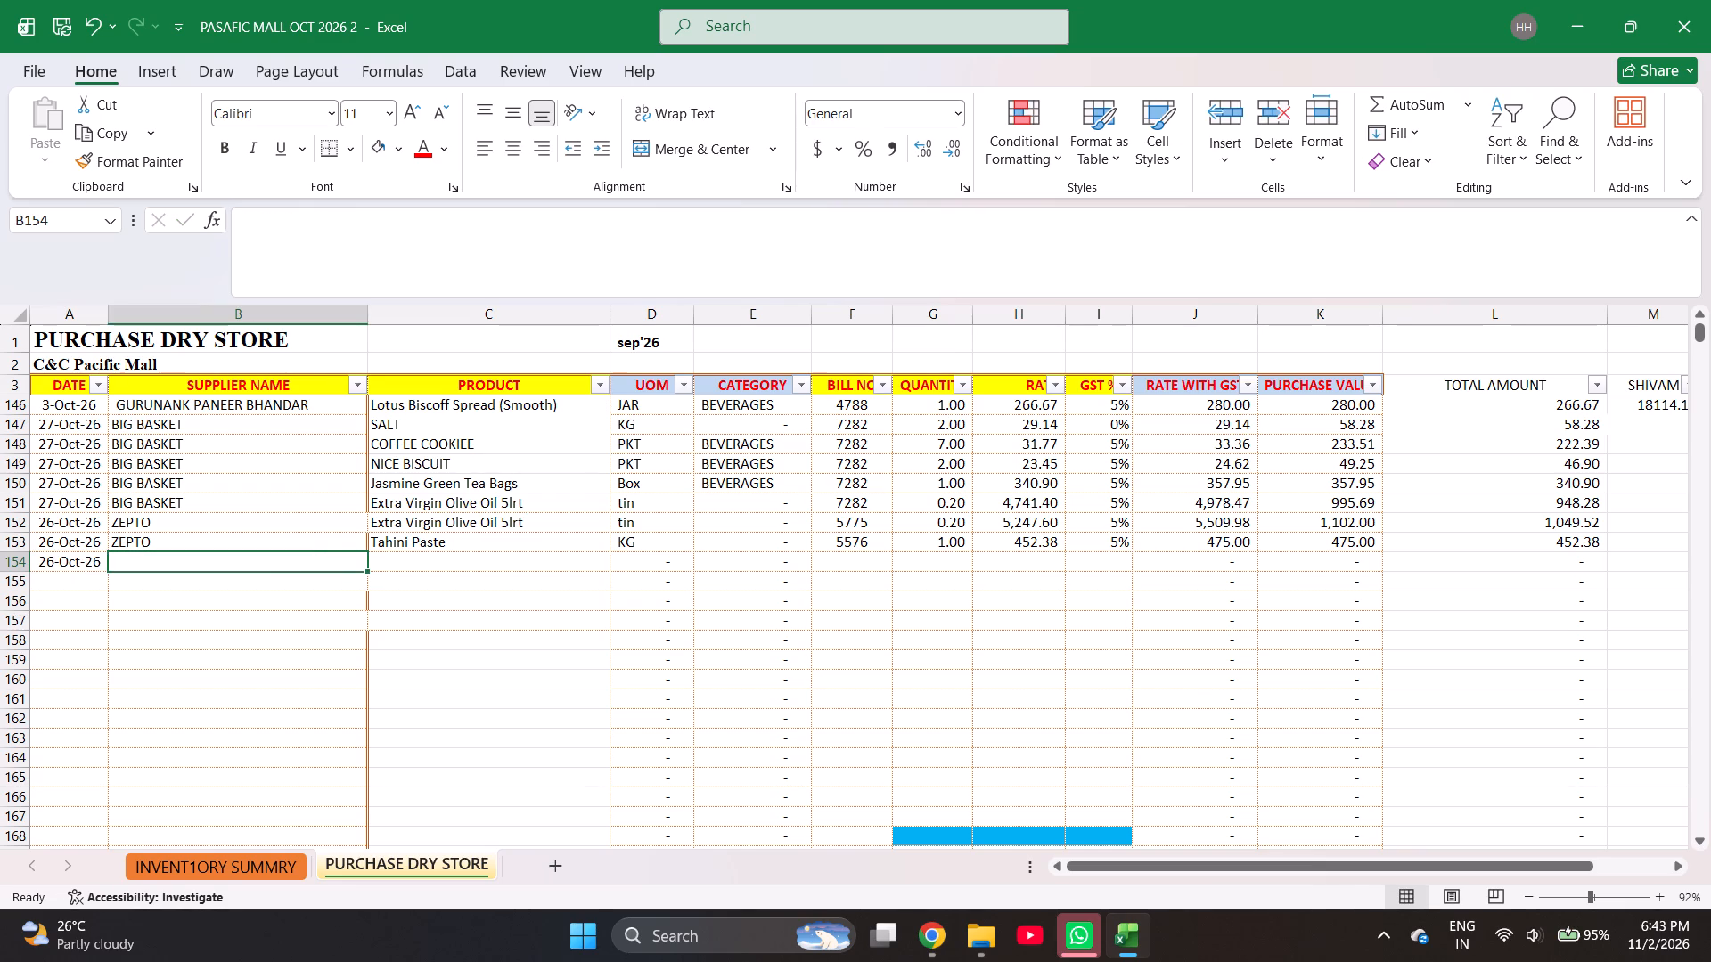
Search the bill number filter of the purchase sheet for 2524, and close it without applying a filter.
left_click(881, 389)
key("e")
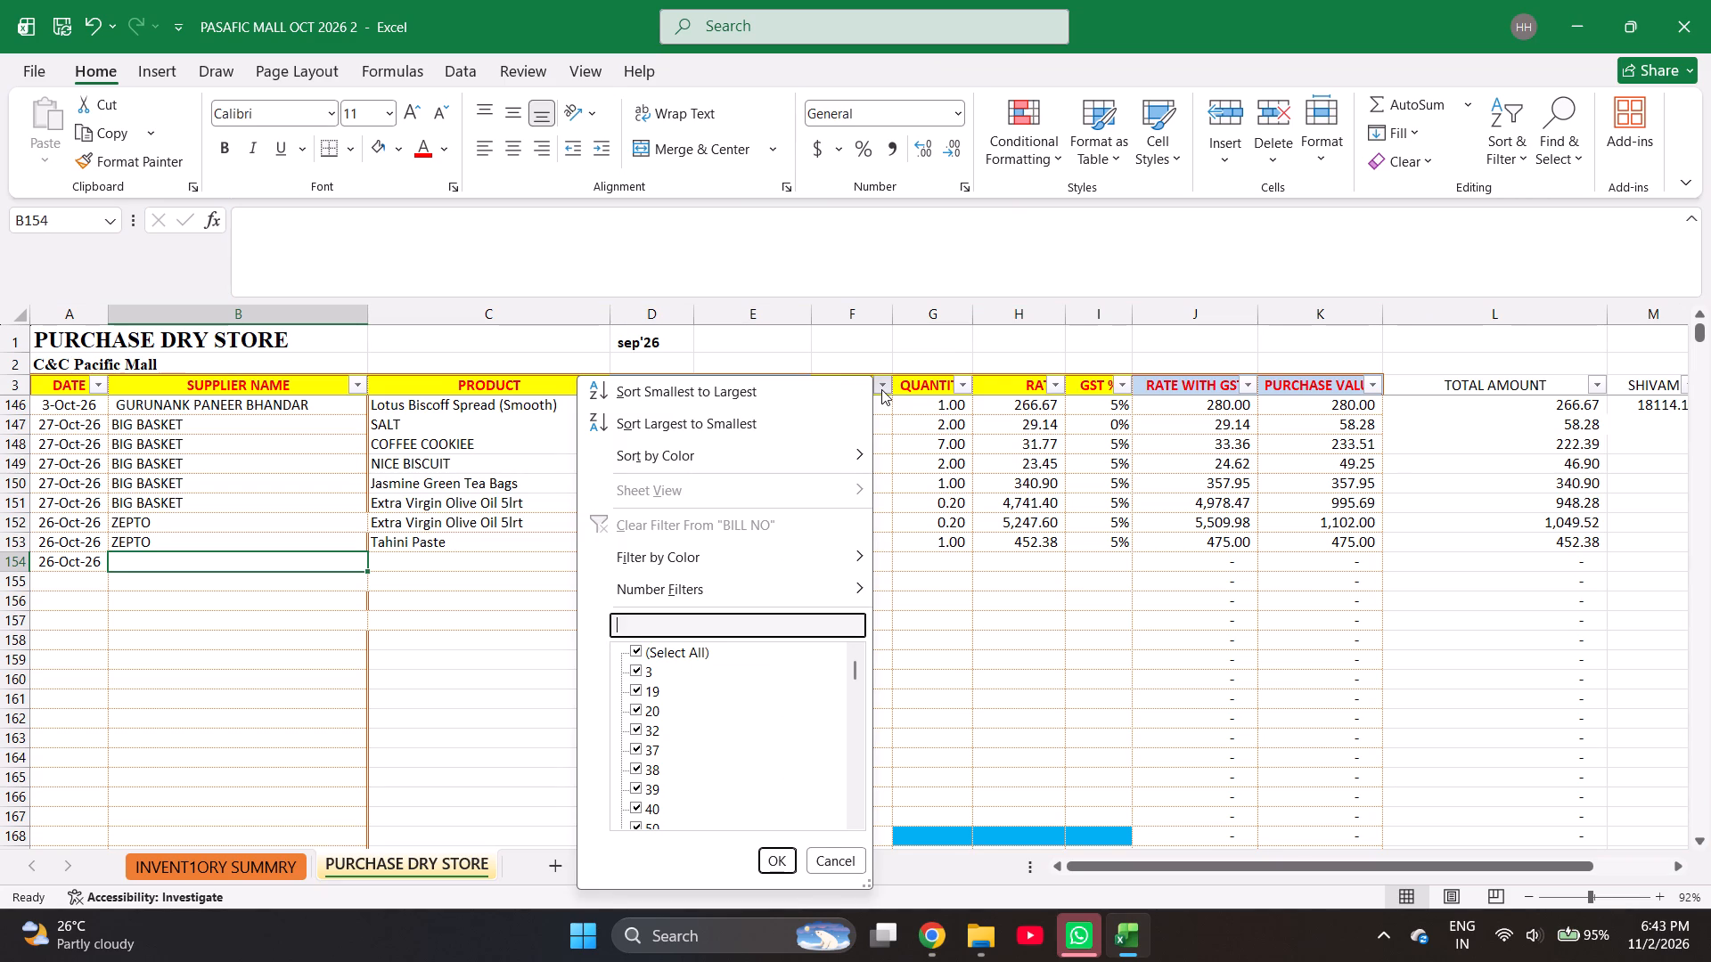
type("2524")
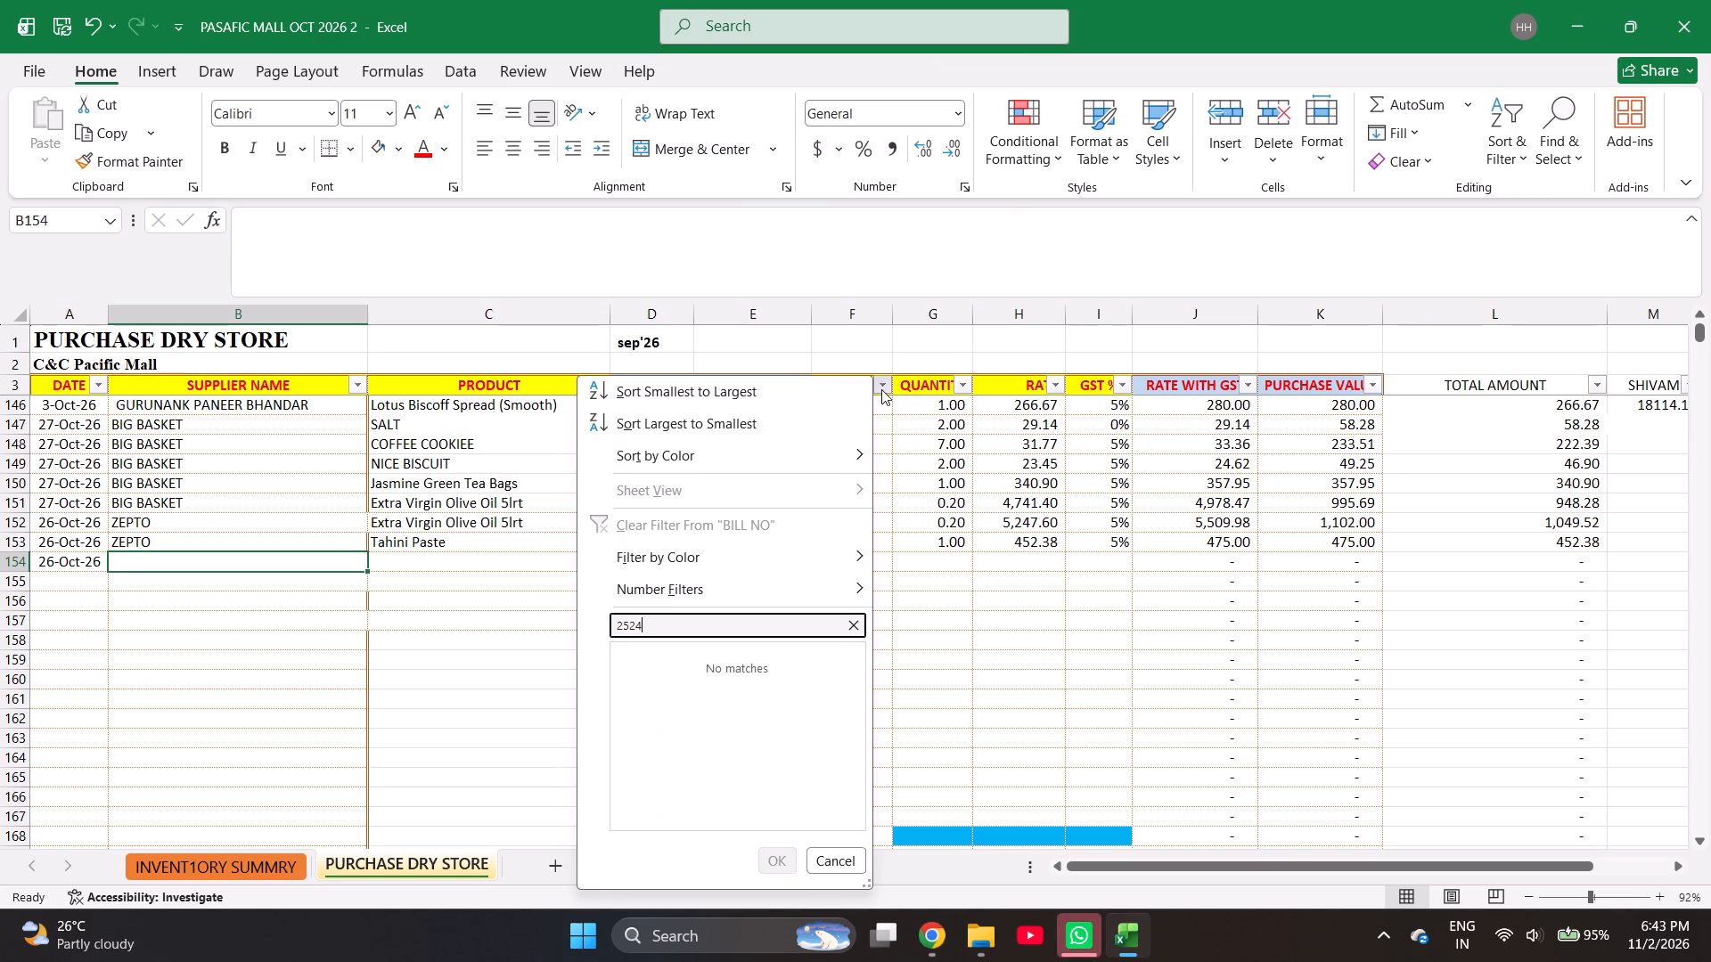
key("Escape")
key("Escape")
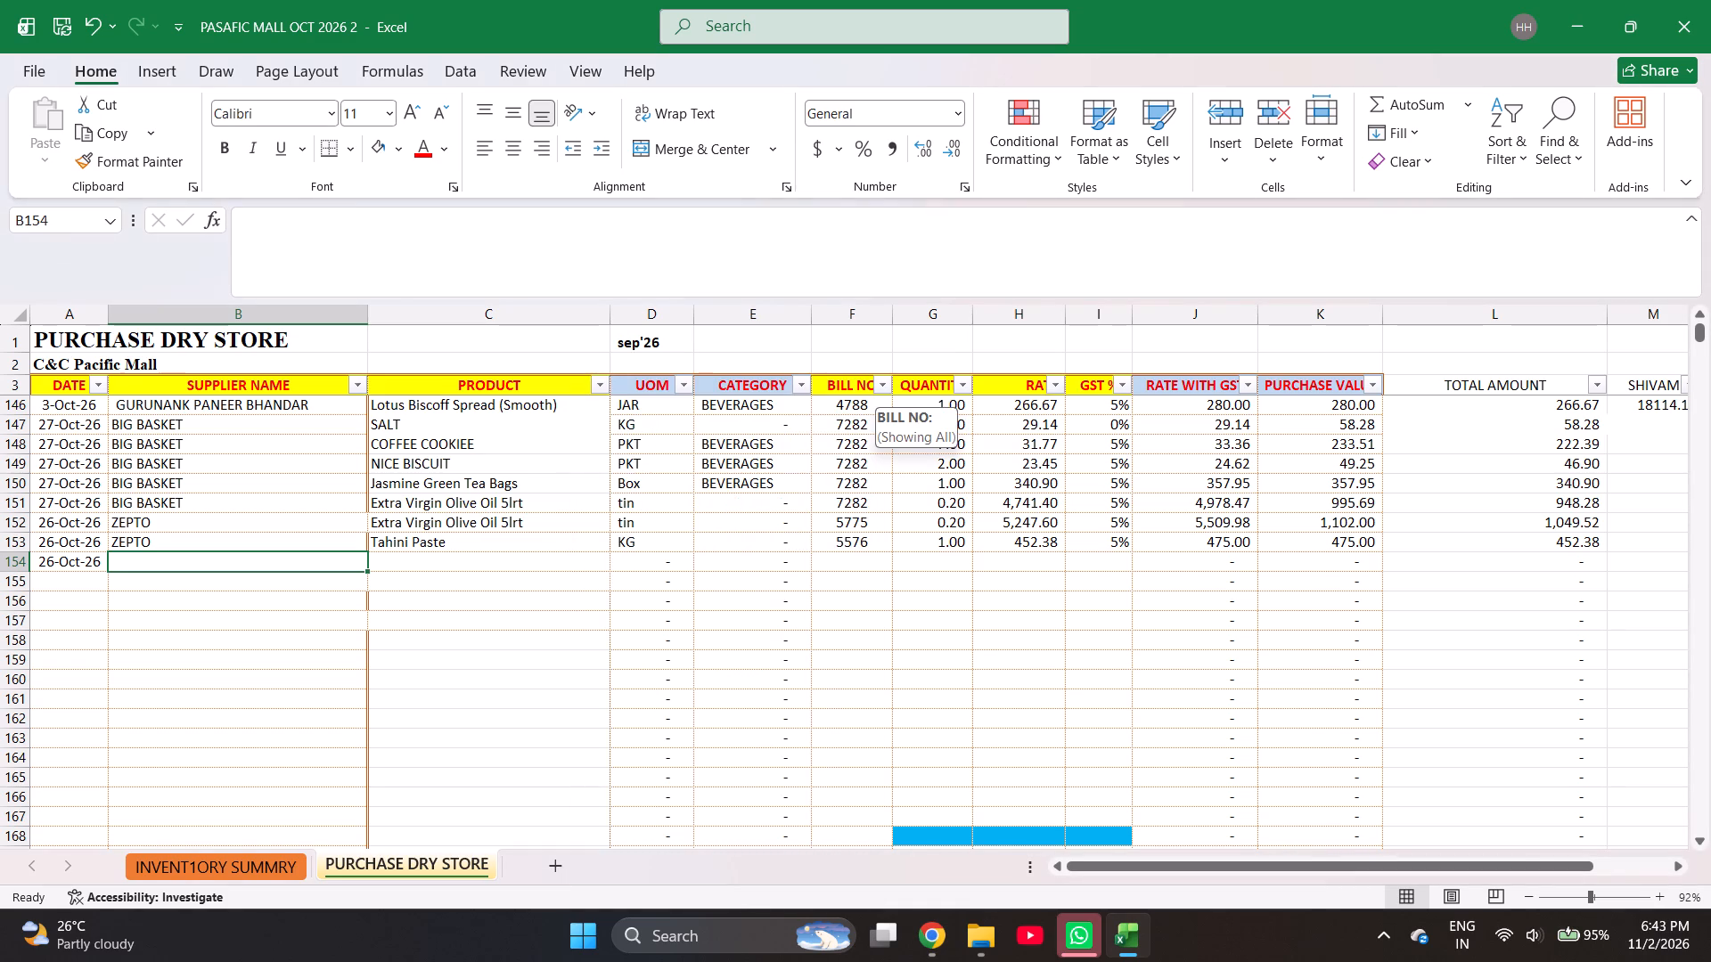
Look through the purchase entries from the first October rows down to the late October bills, checking dates, suppliers and bill numbers.
scroll(594, 628, "up", 8)
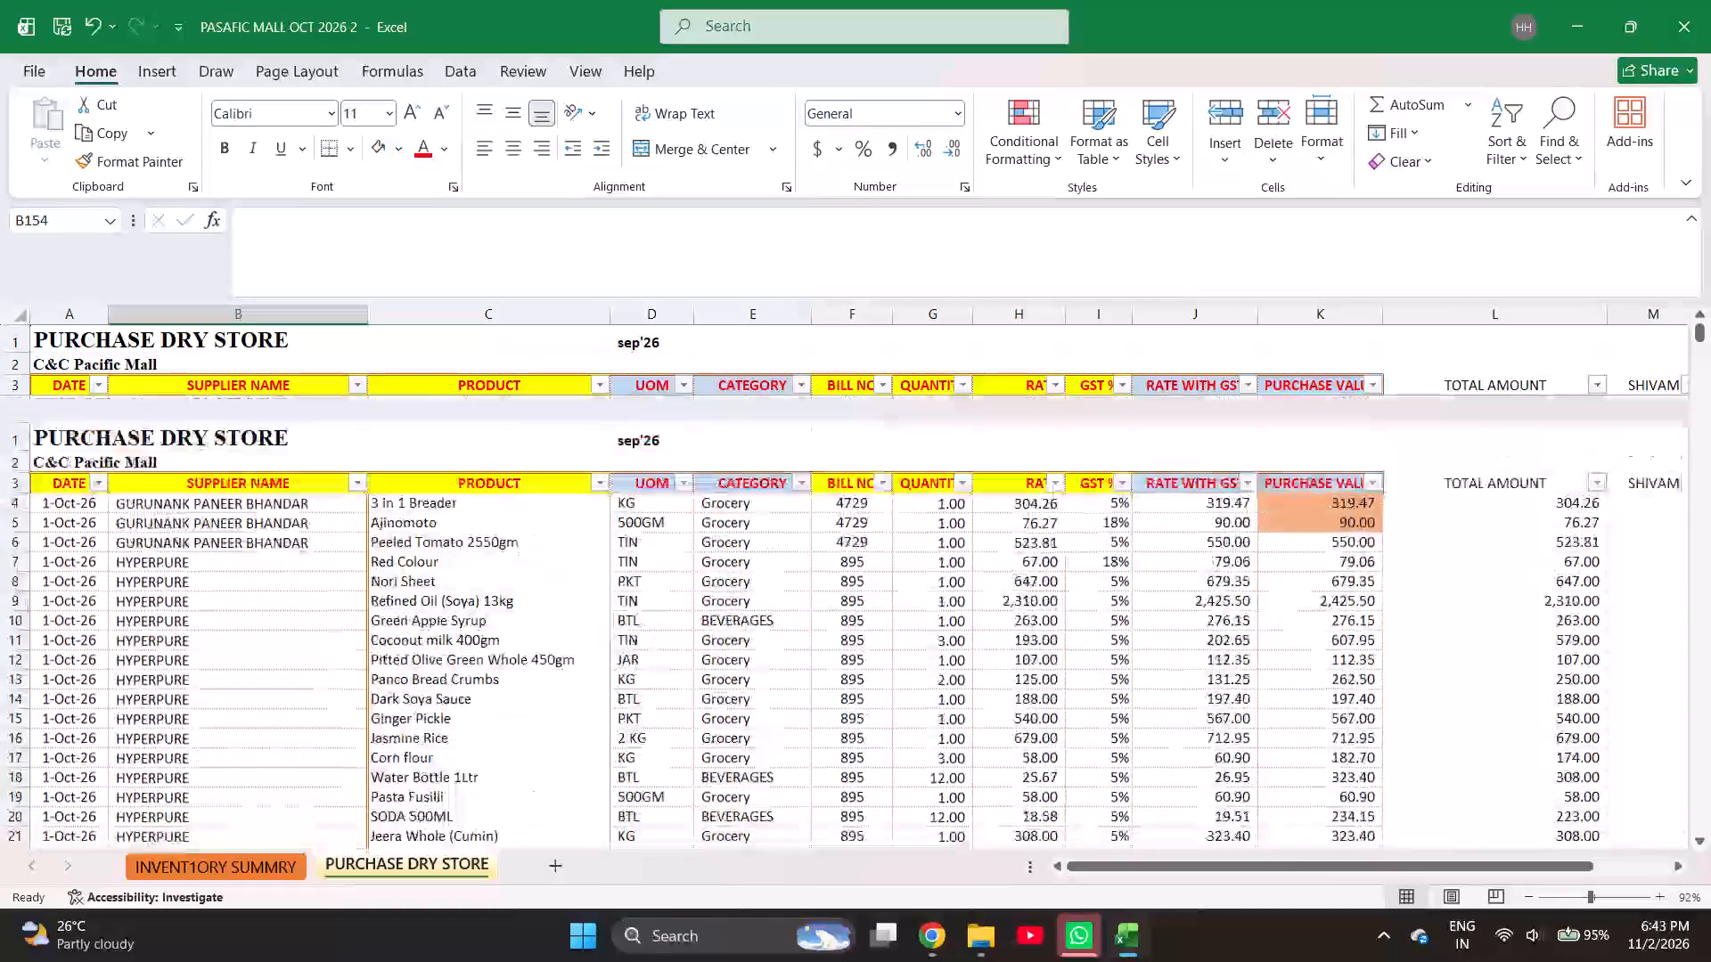
scroll(594, 628, "up", 3)
scroll(594, 628, "down", 3)
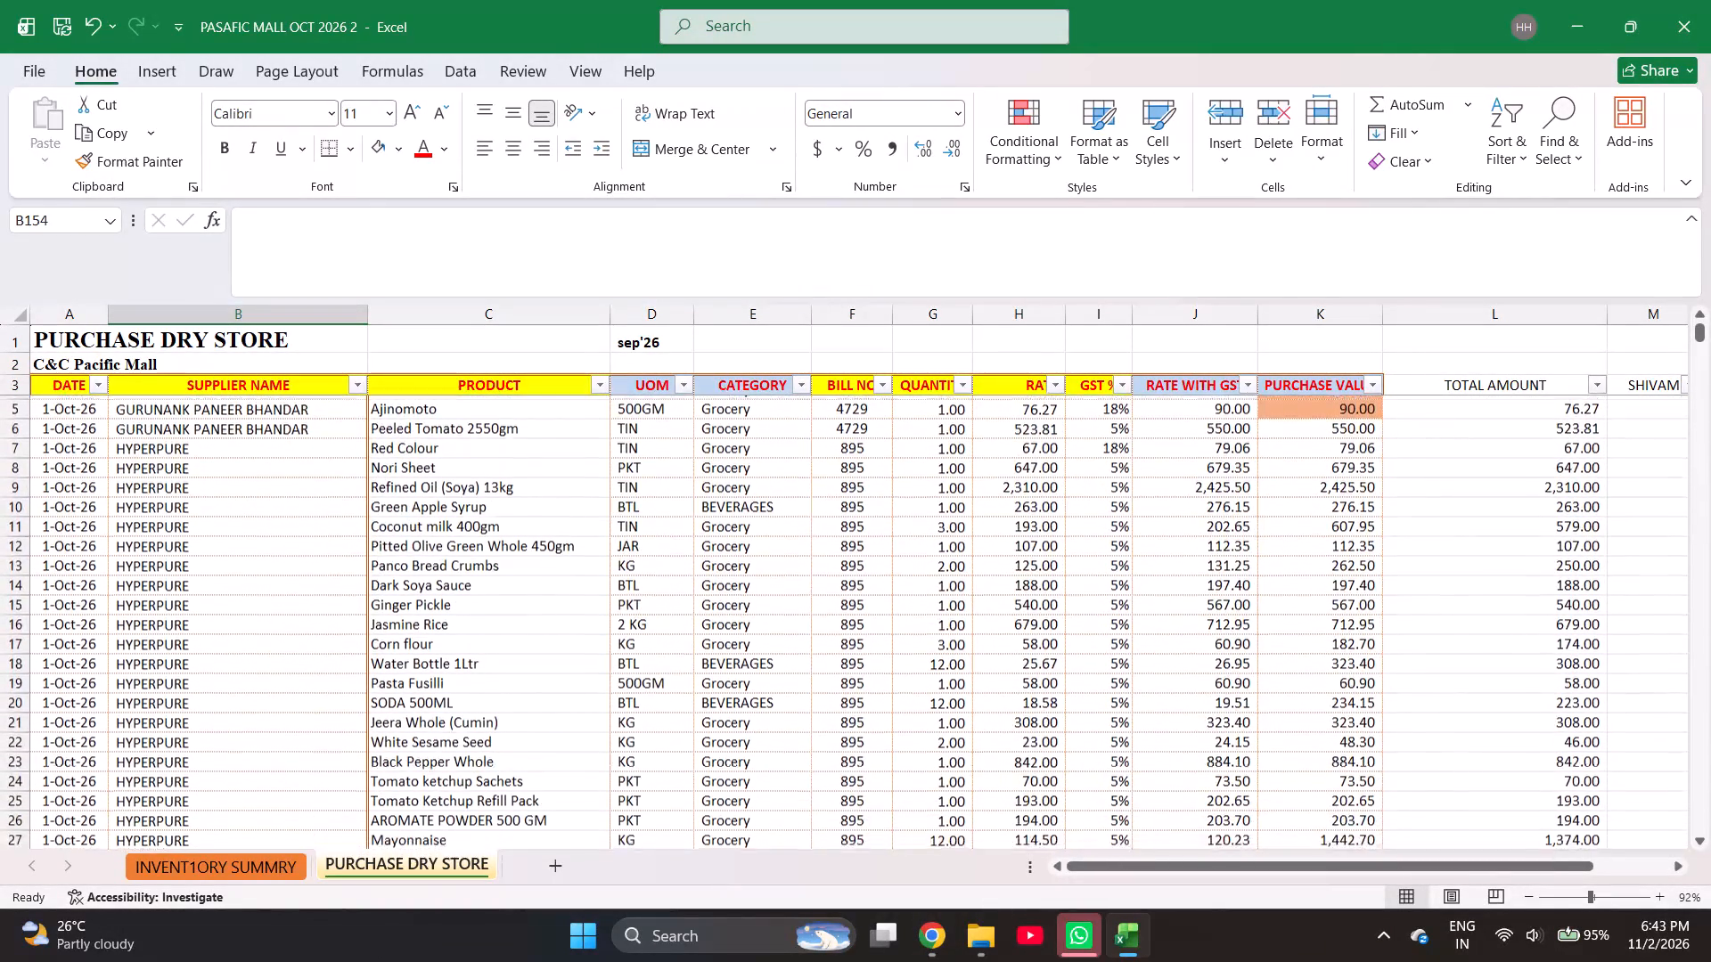
scroll(594, 628, "down", 4)
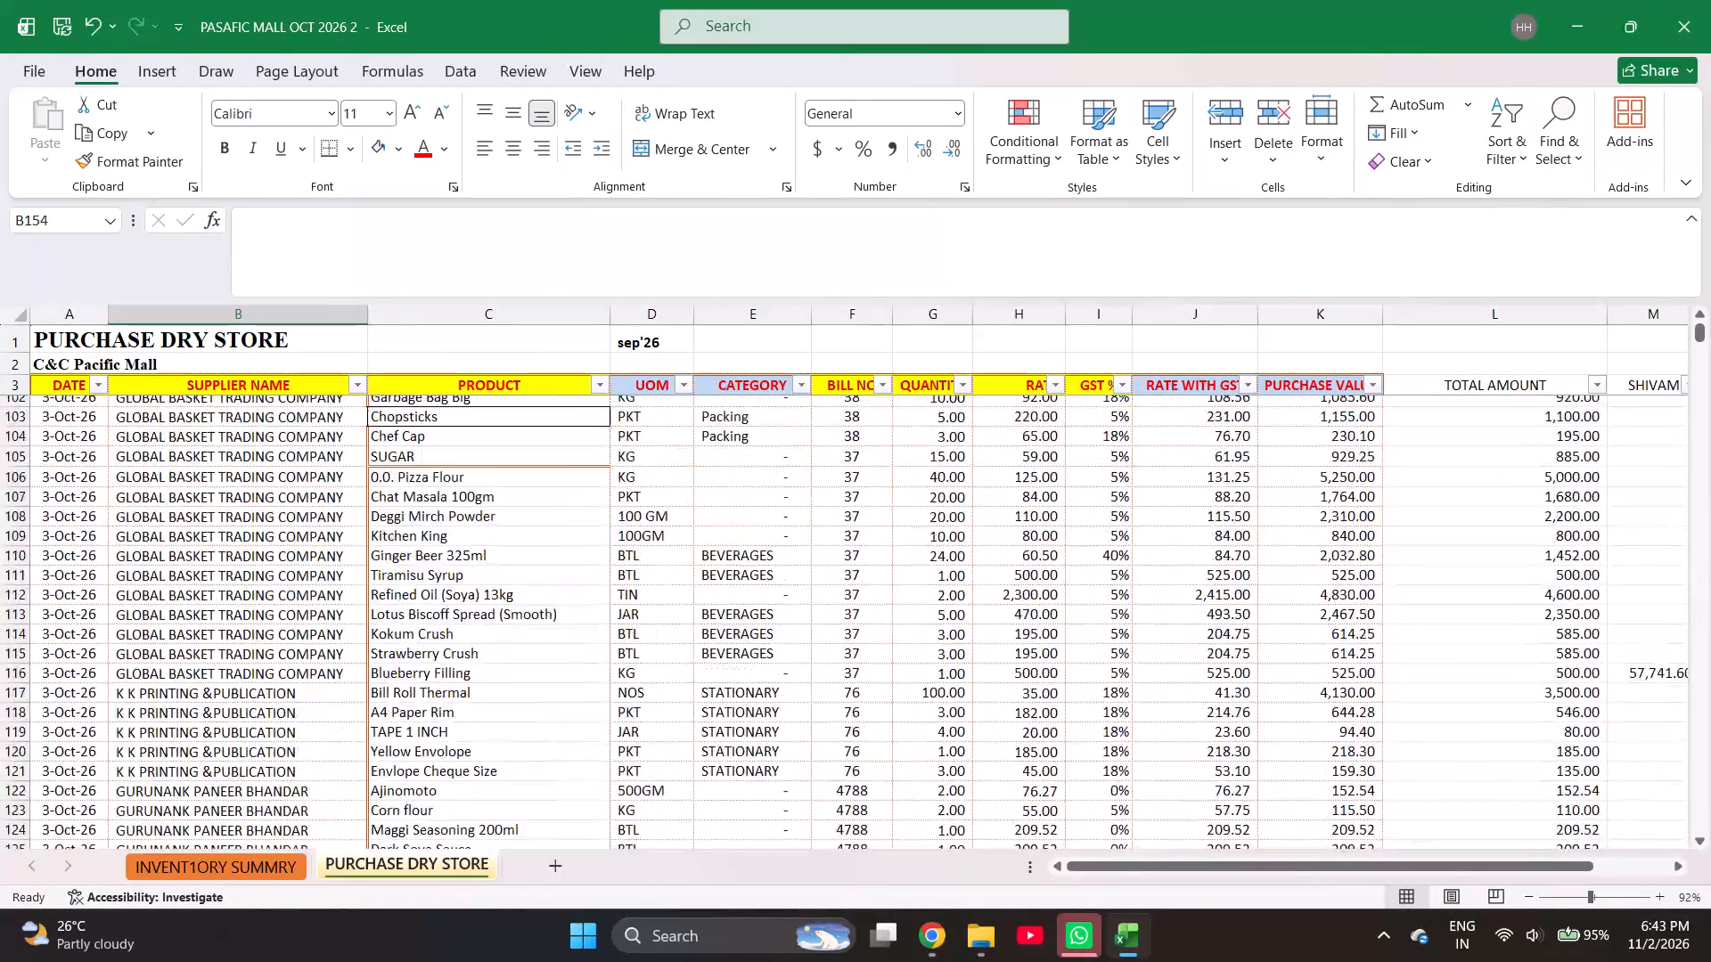
scroll(594, 628, "down", 4)
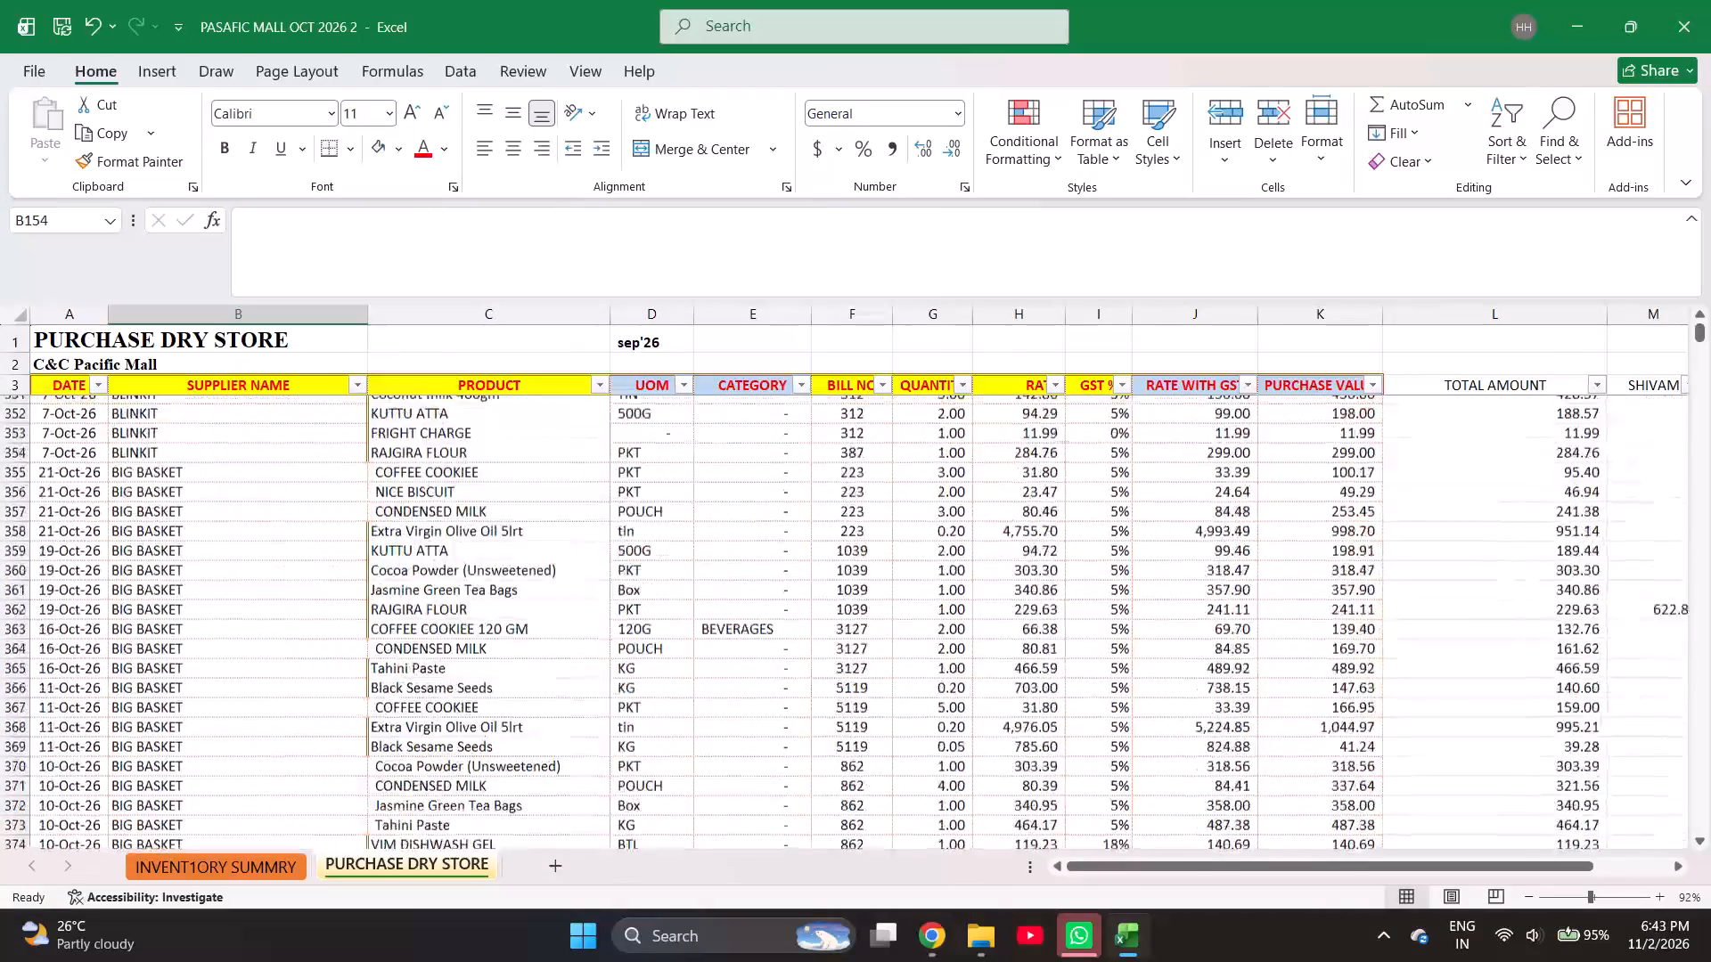
scroll(594, 628, "down", 5)
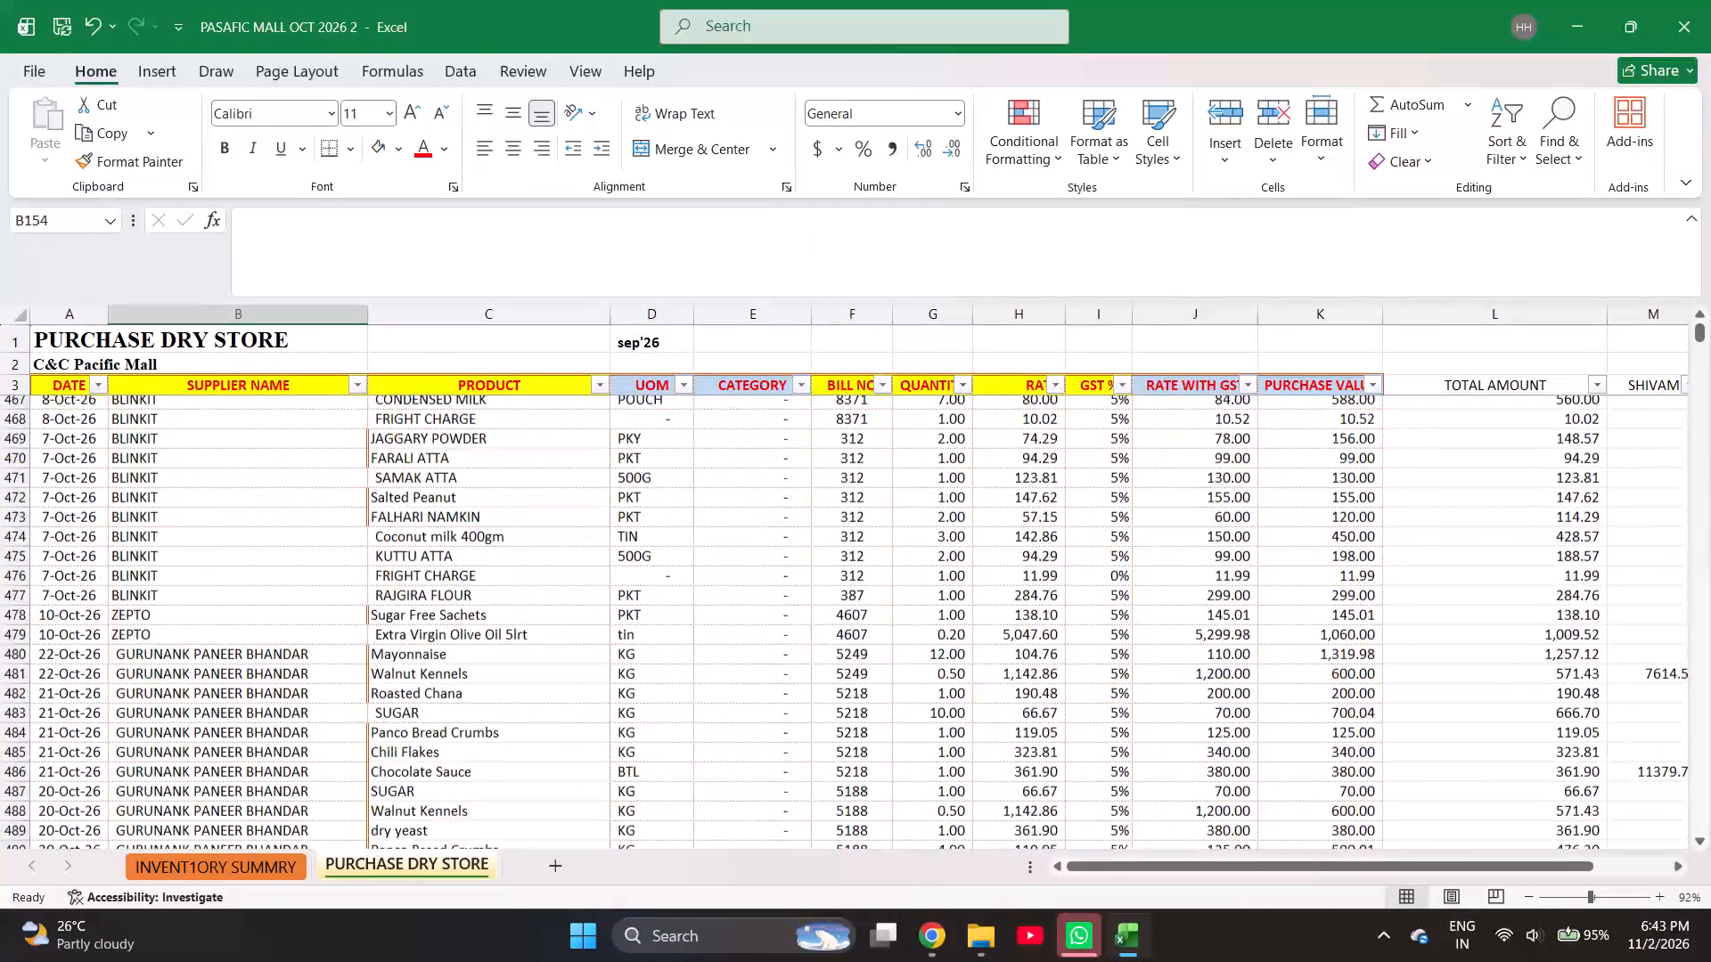
scroll(594, 628, "down", 5)
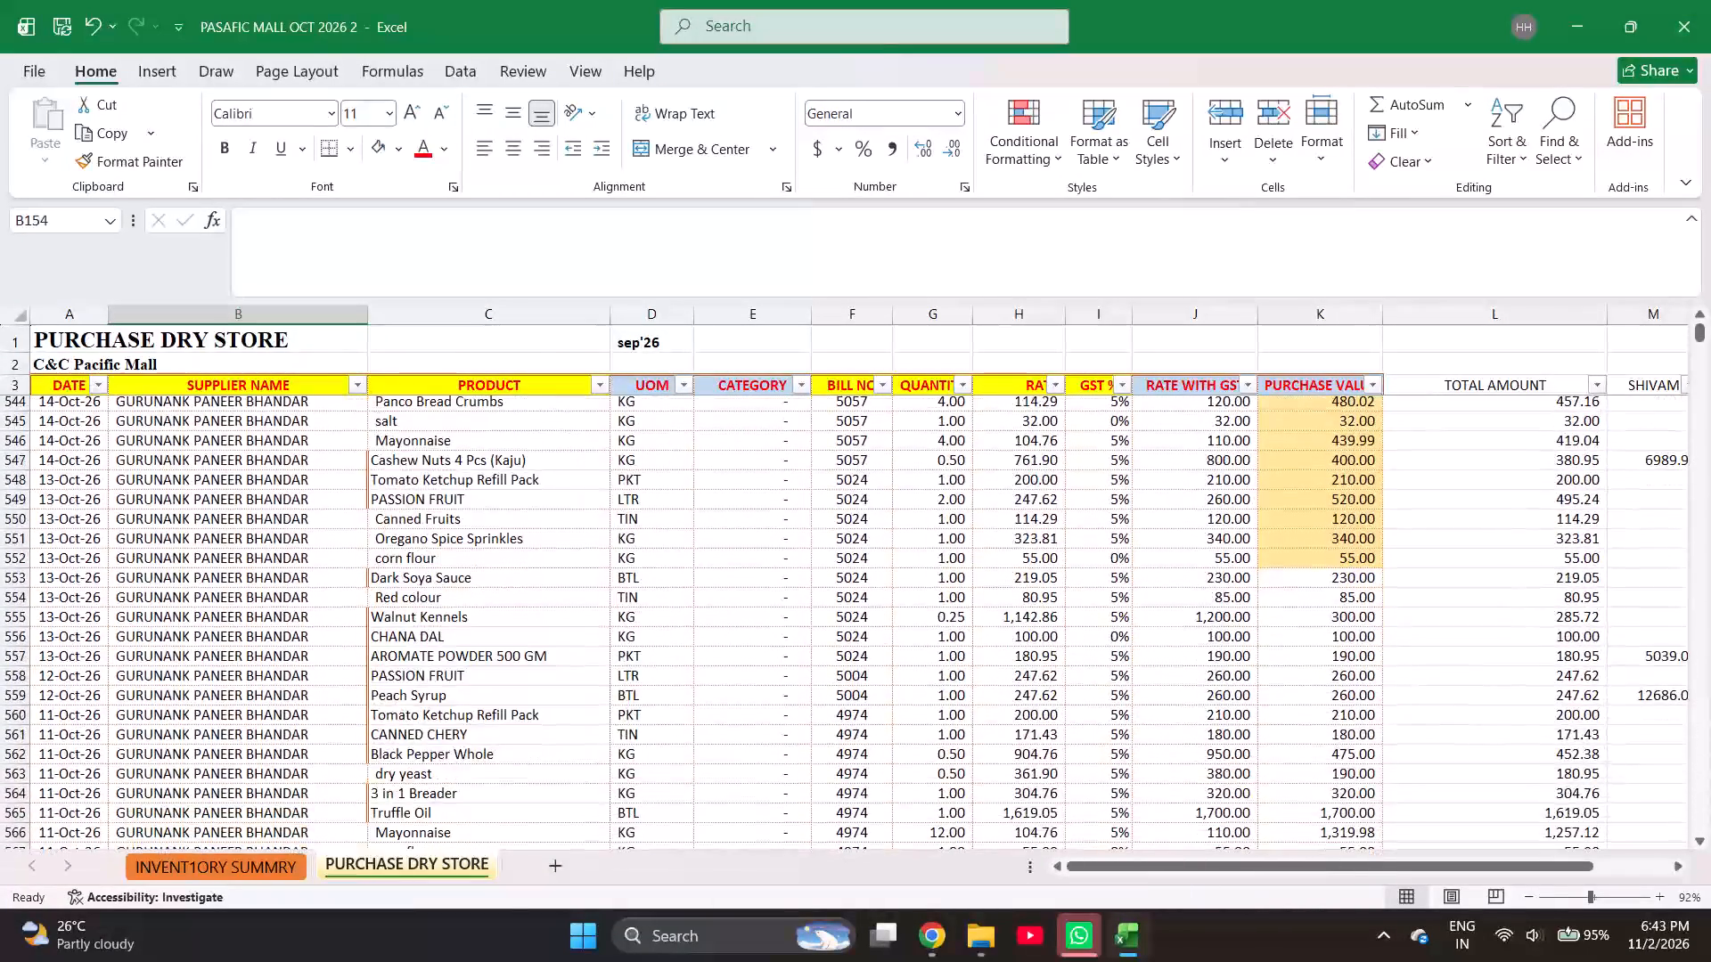
scroll(594, 628, "down", 4)
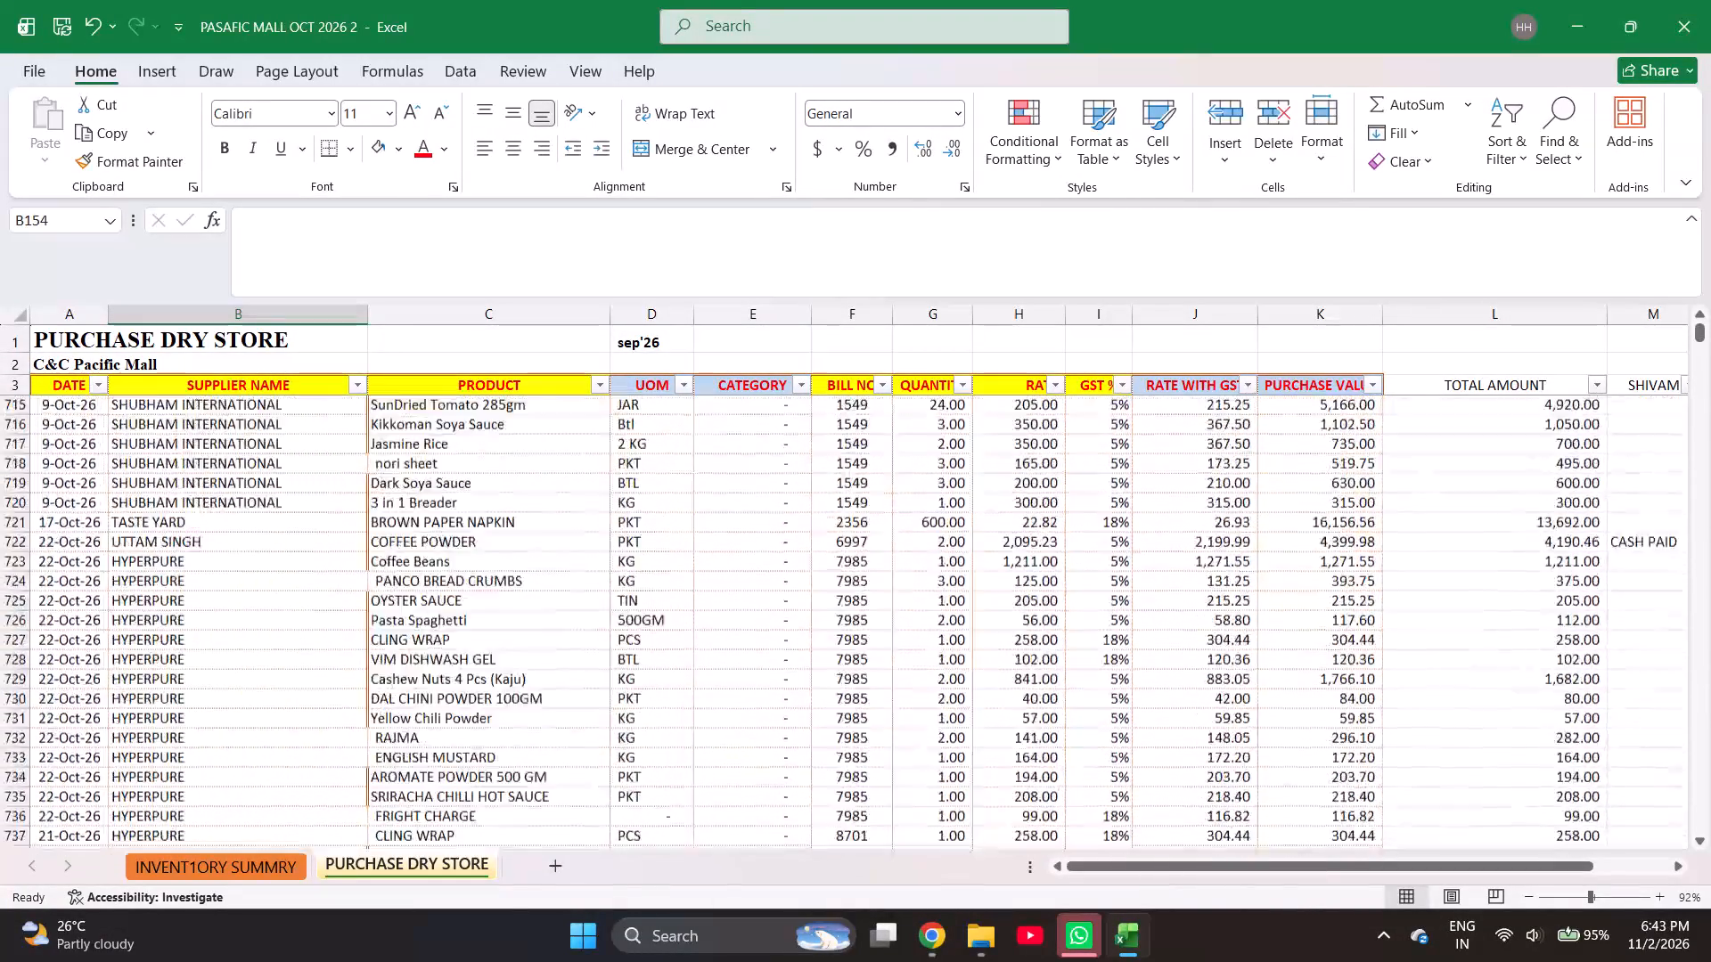
scroll(594, 628, "down", 2)
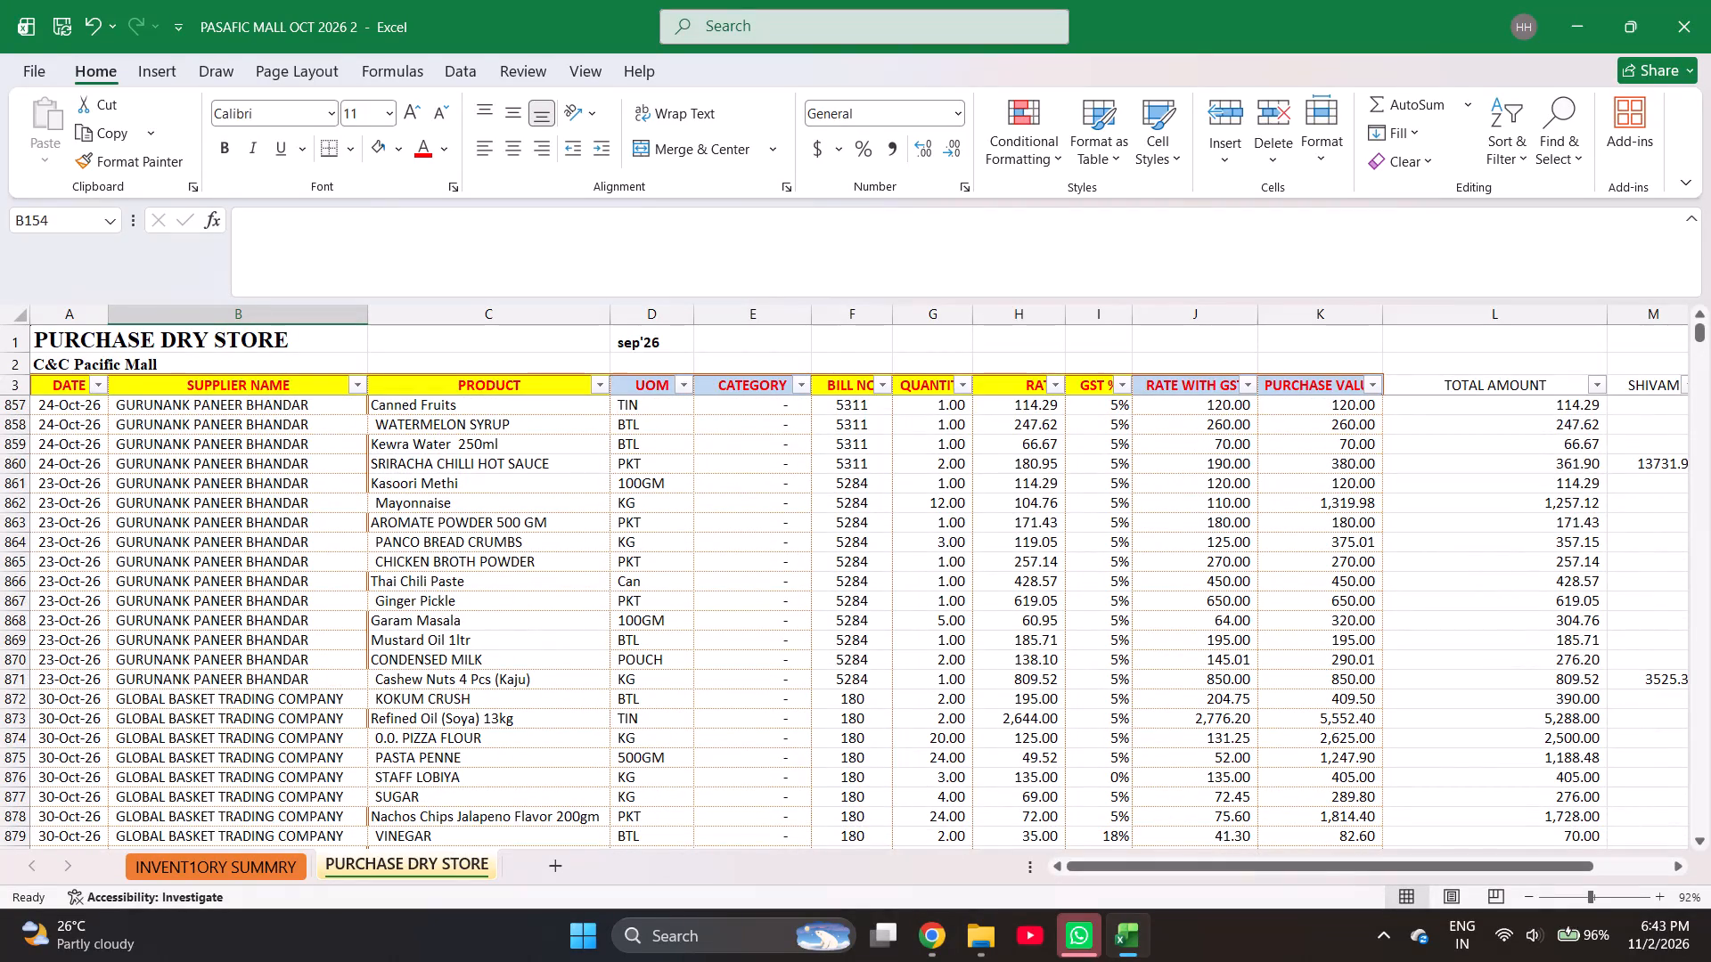
Filter the purchase list's supplier name column by GURU to show only the GURUNANK PANEER BHANDAR entries.
left_click(359, 381)
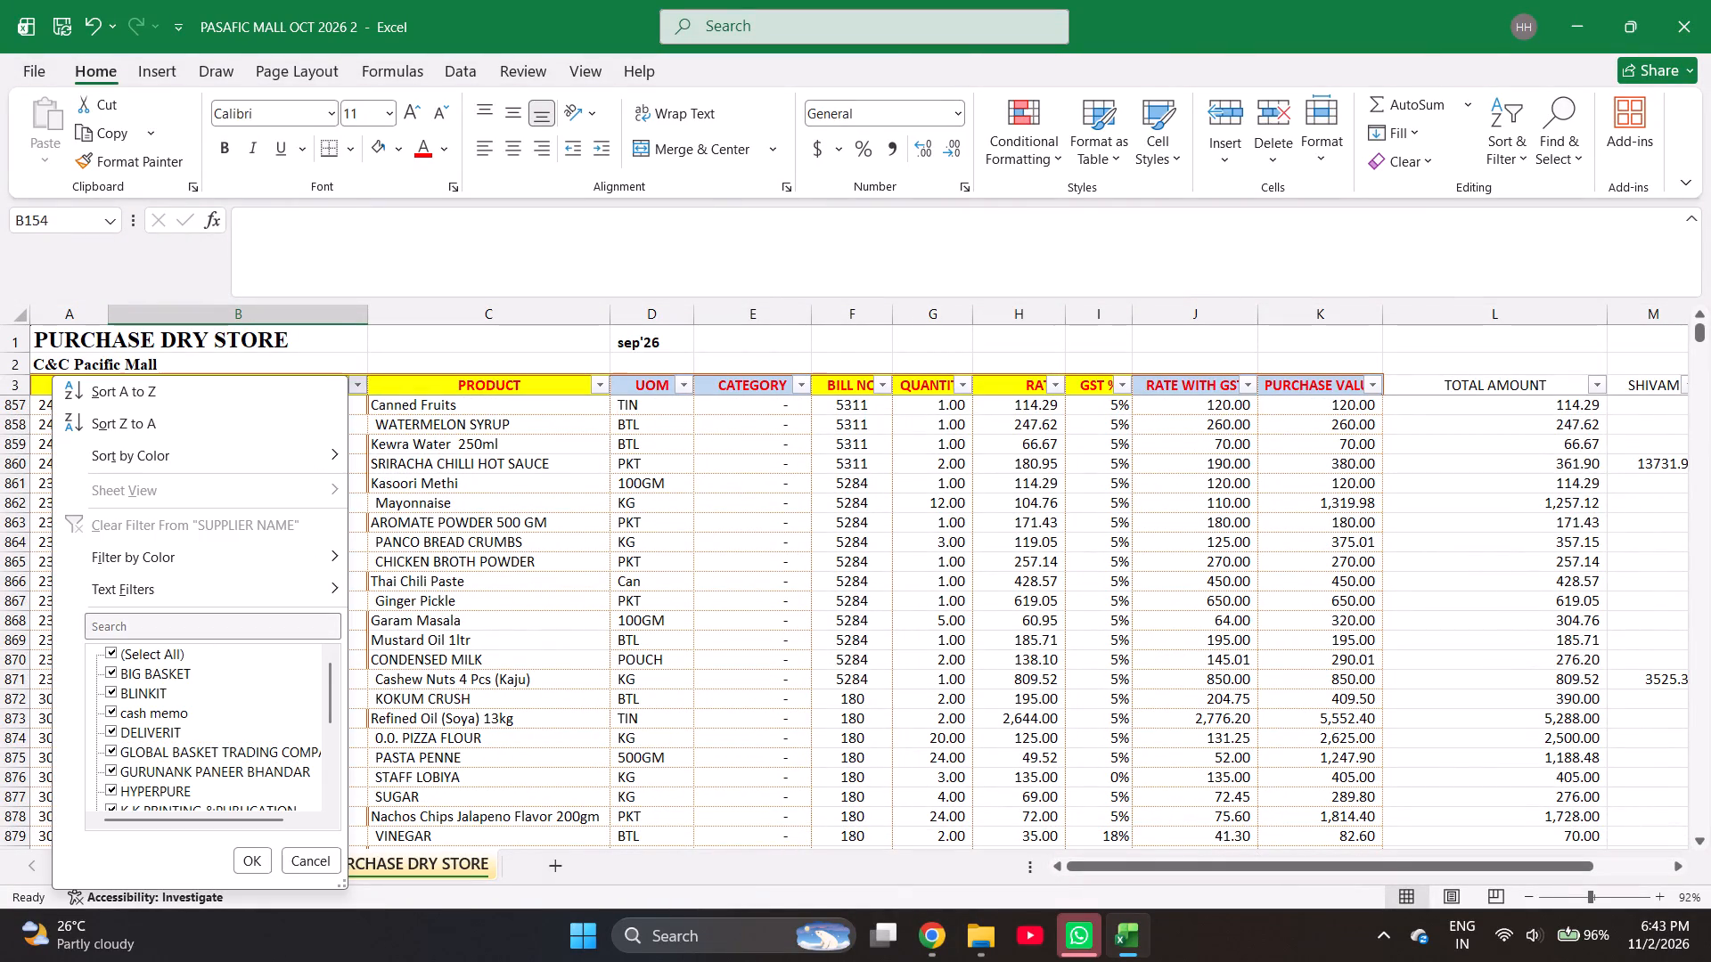
left_click(207, 619)
type("GURU")
key("Return")
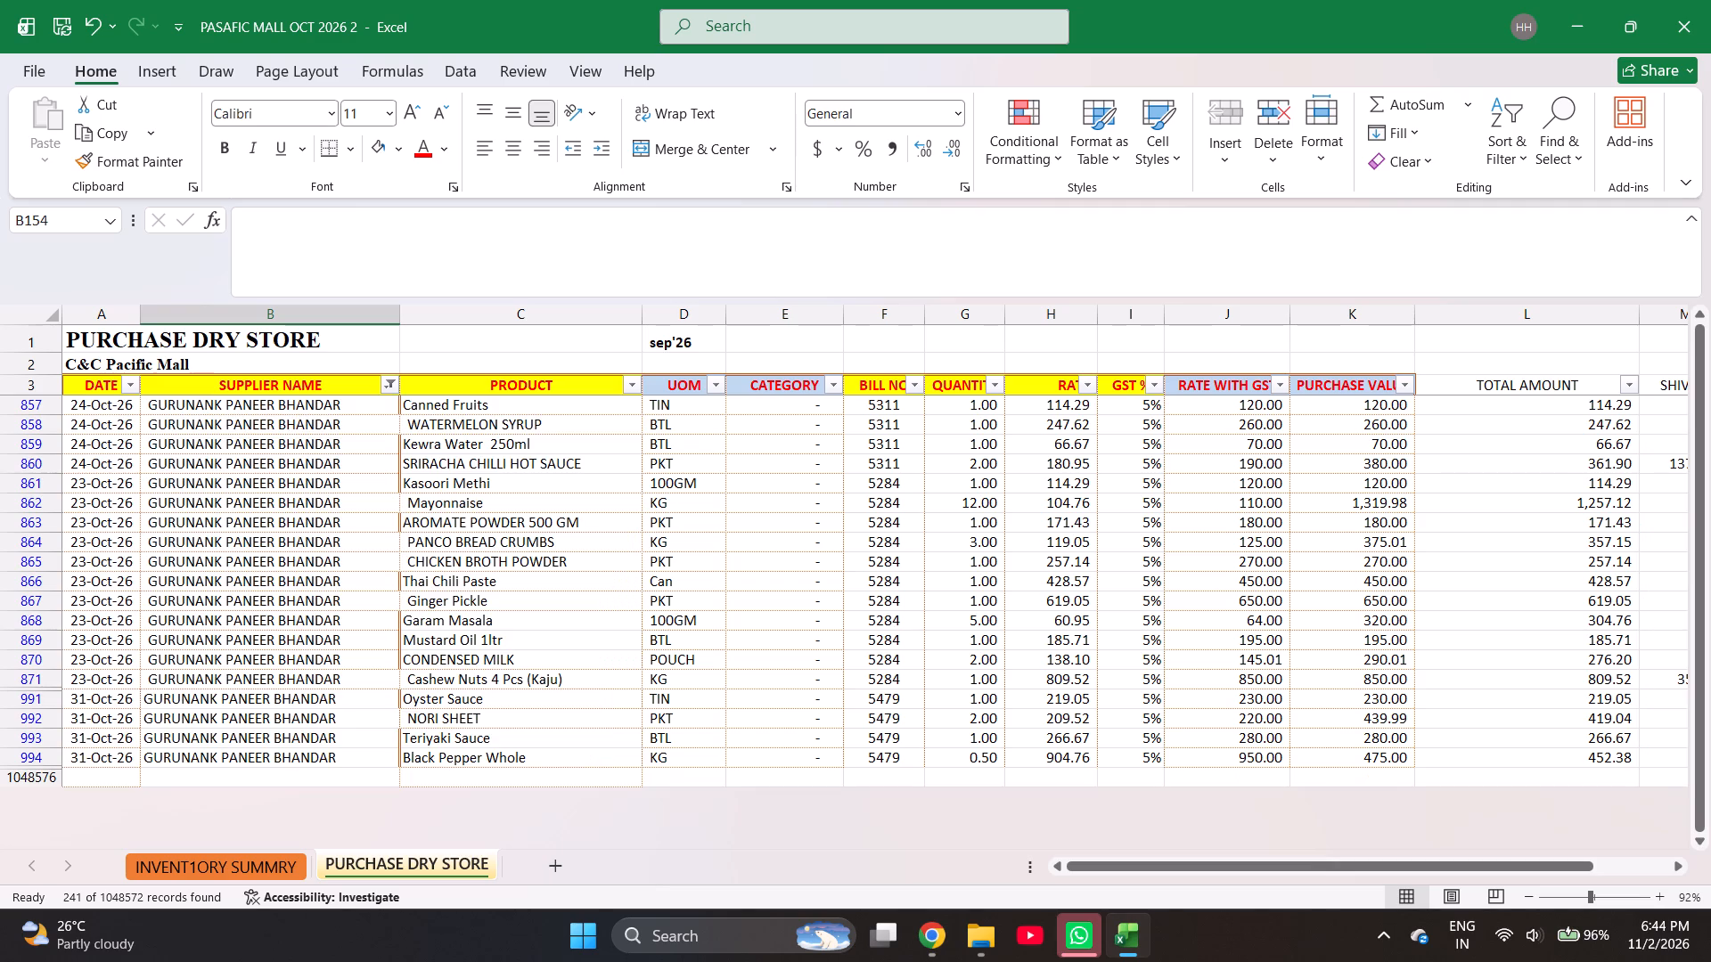
Check which October dates the date filter offers for the filtered GURUNANK PANEER BHANDAR entries, down to the end of the month.
scroll(227, 616, "up", 2)
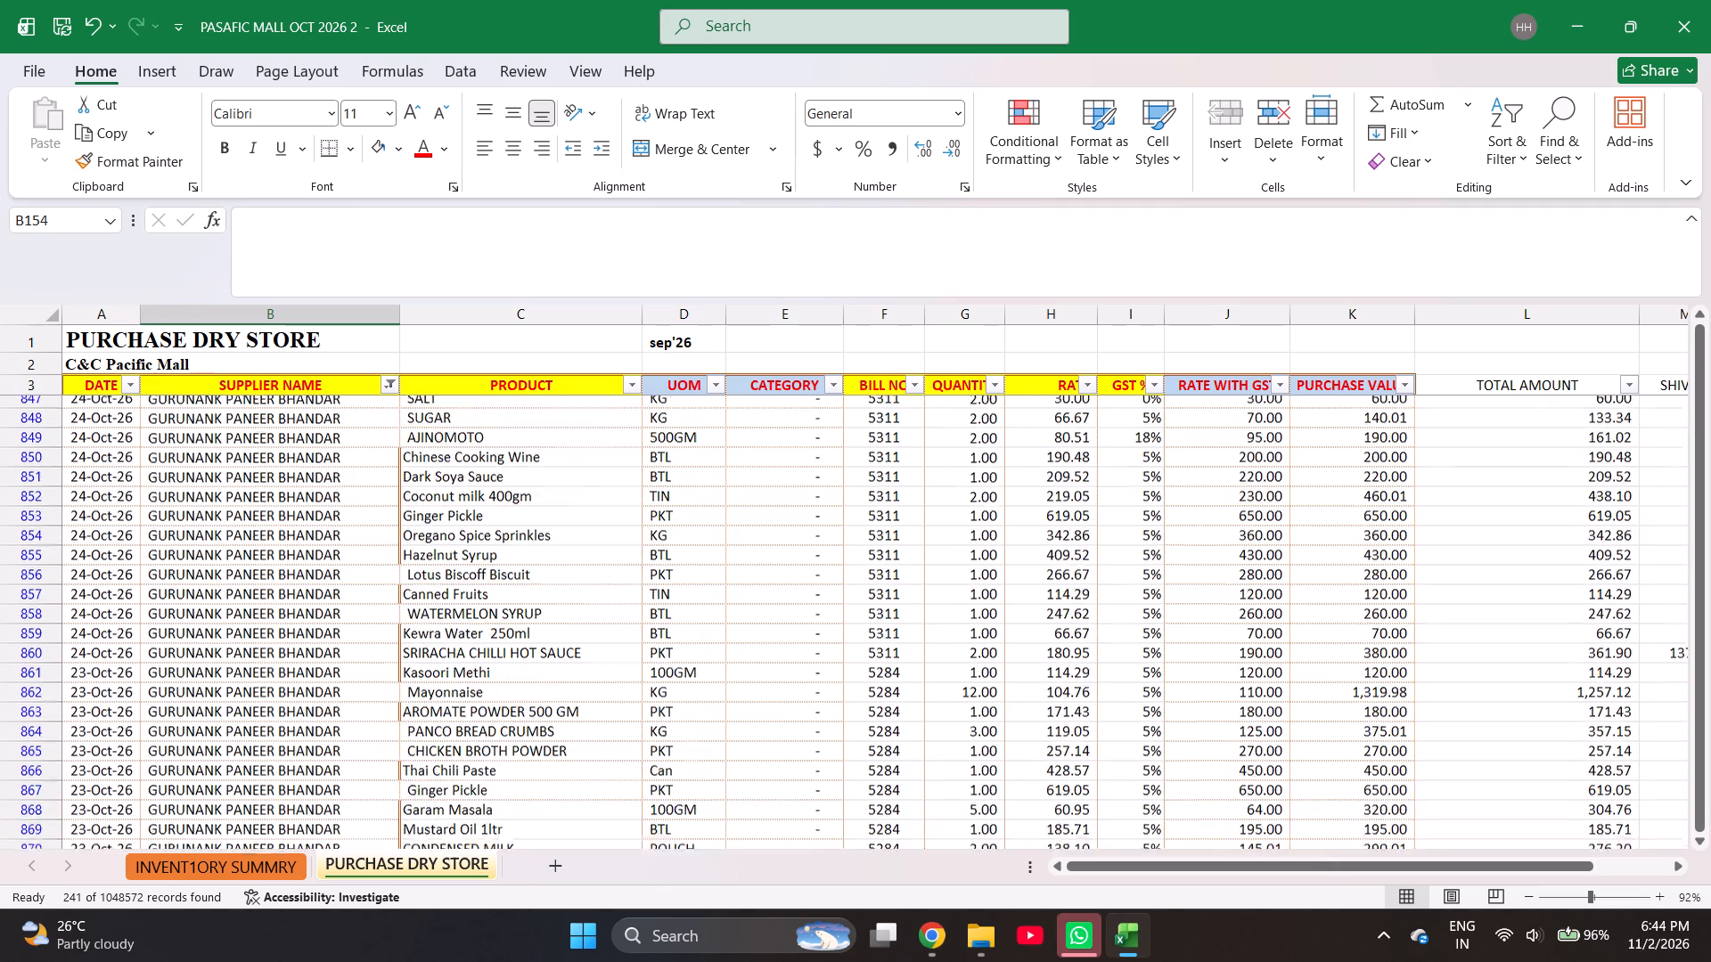
scroll(227, 616, "up", 3)
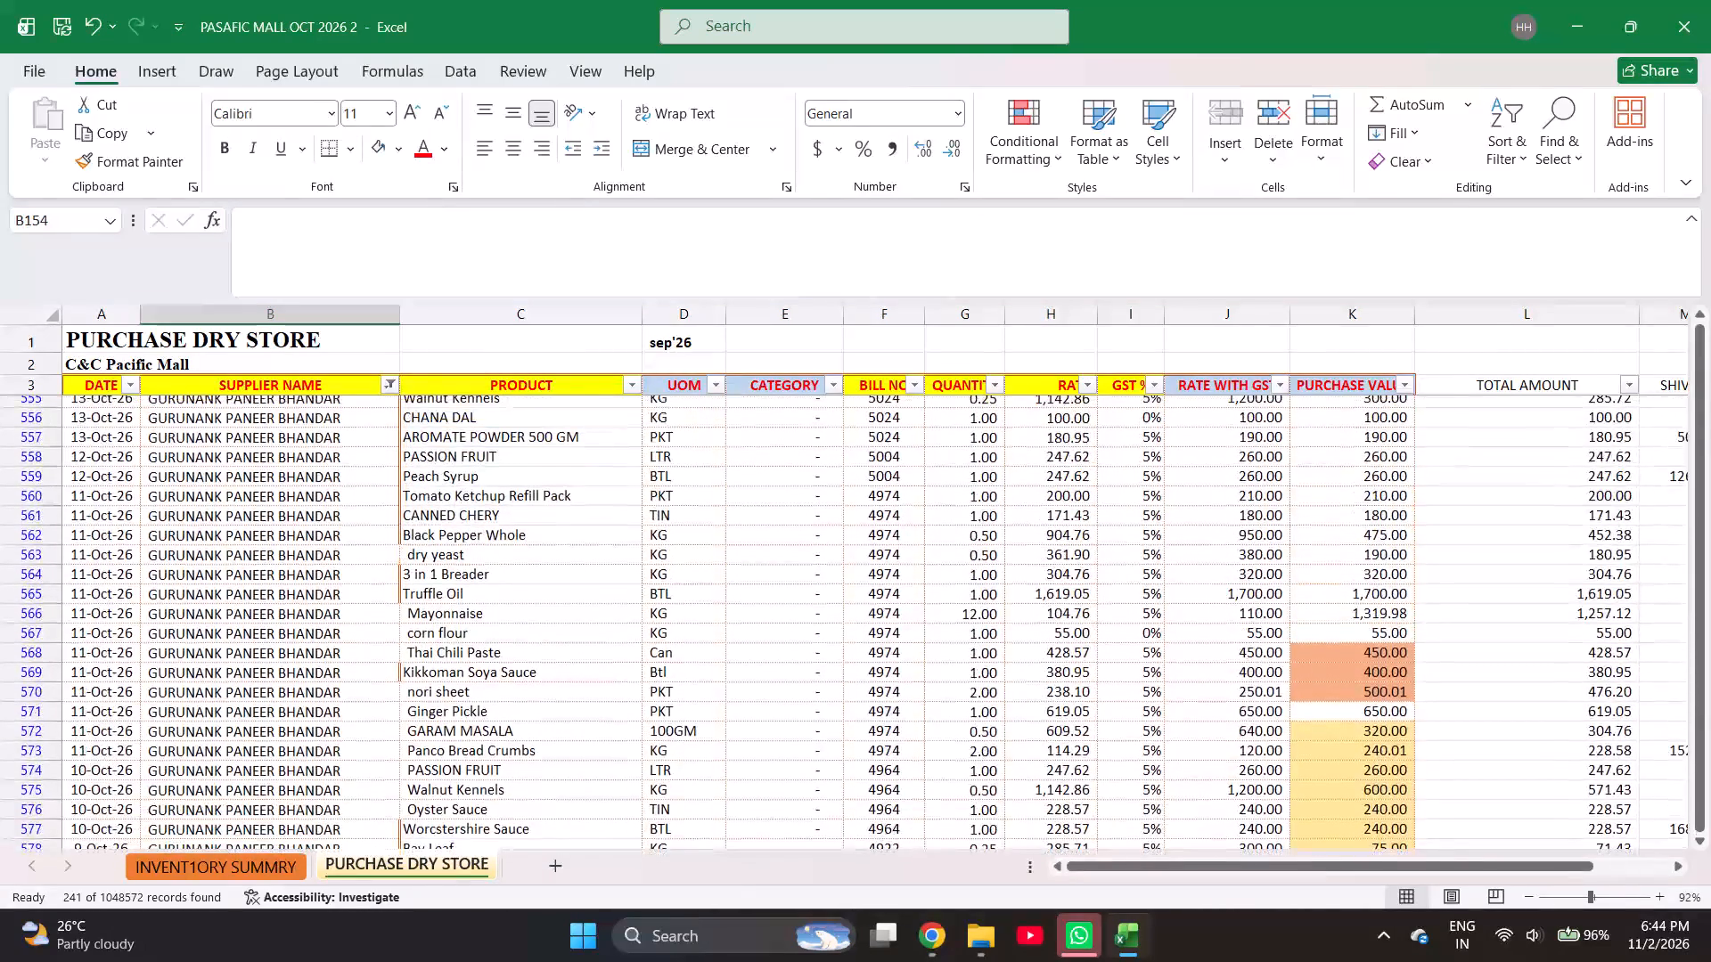
left_click(95, 387)
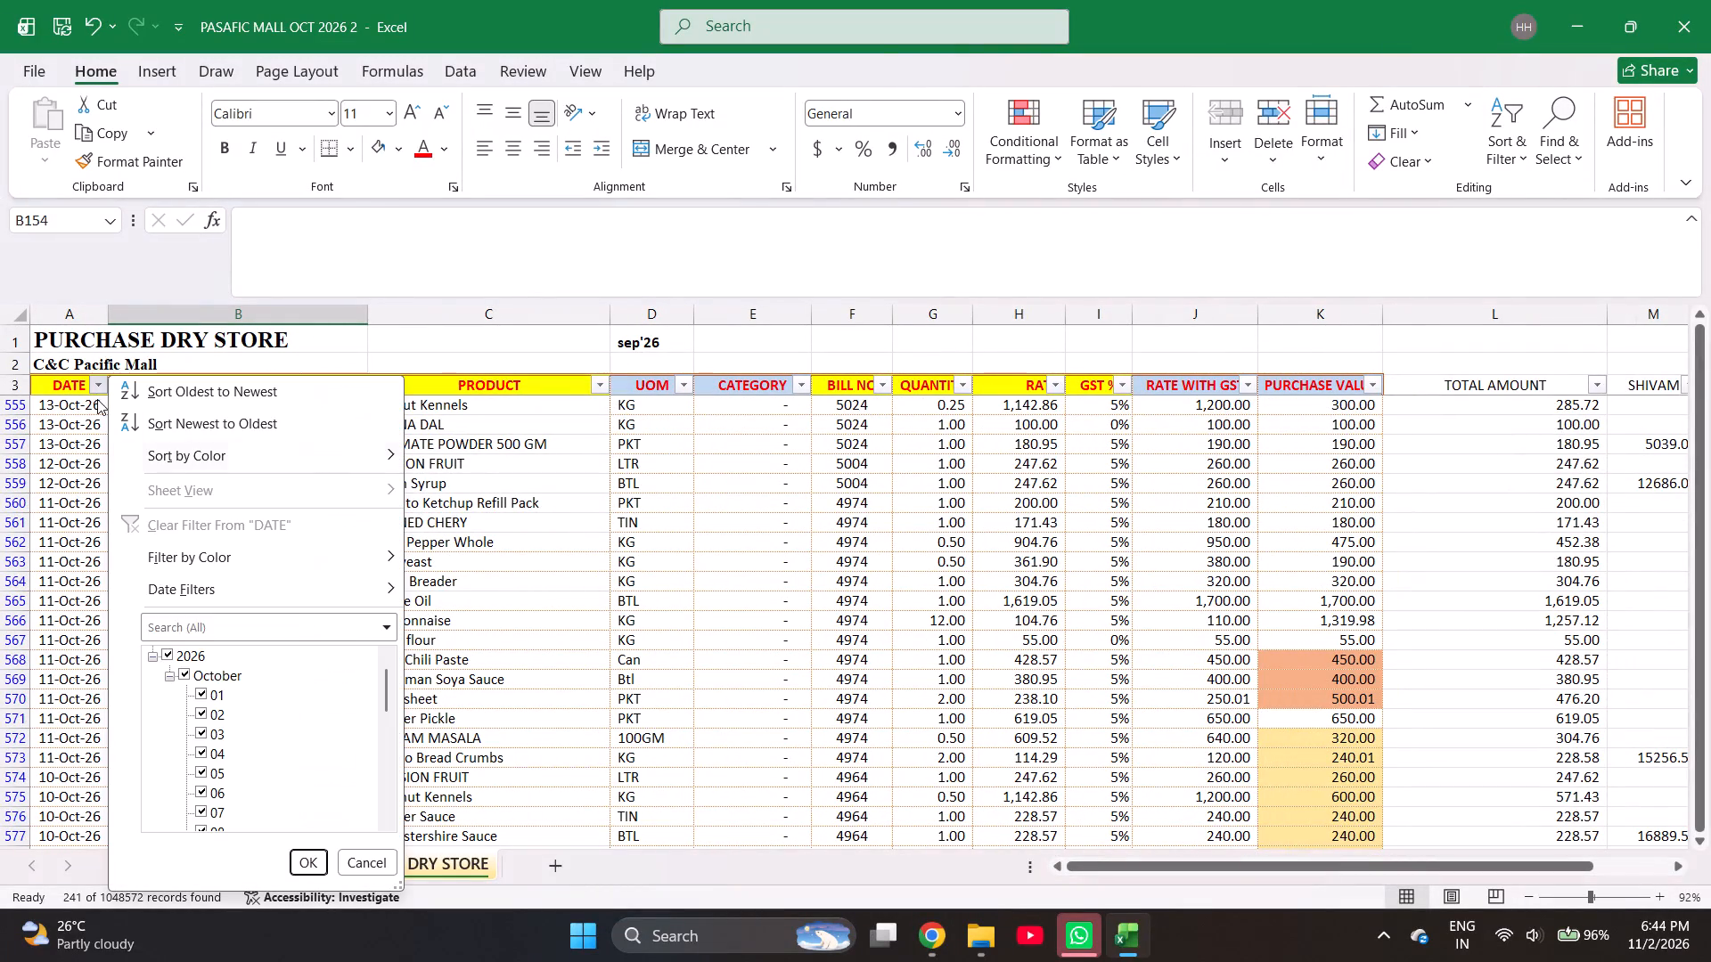
scroll(227, 783, "down", 3)
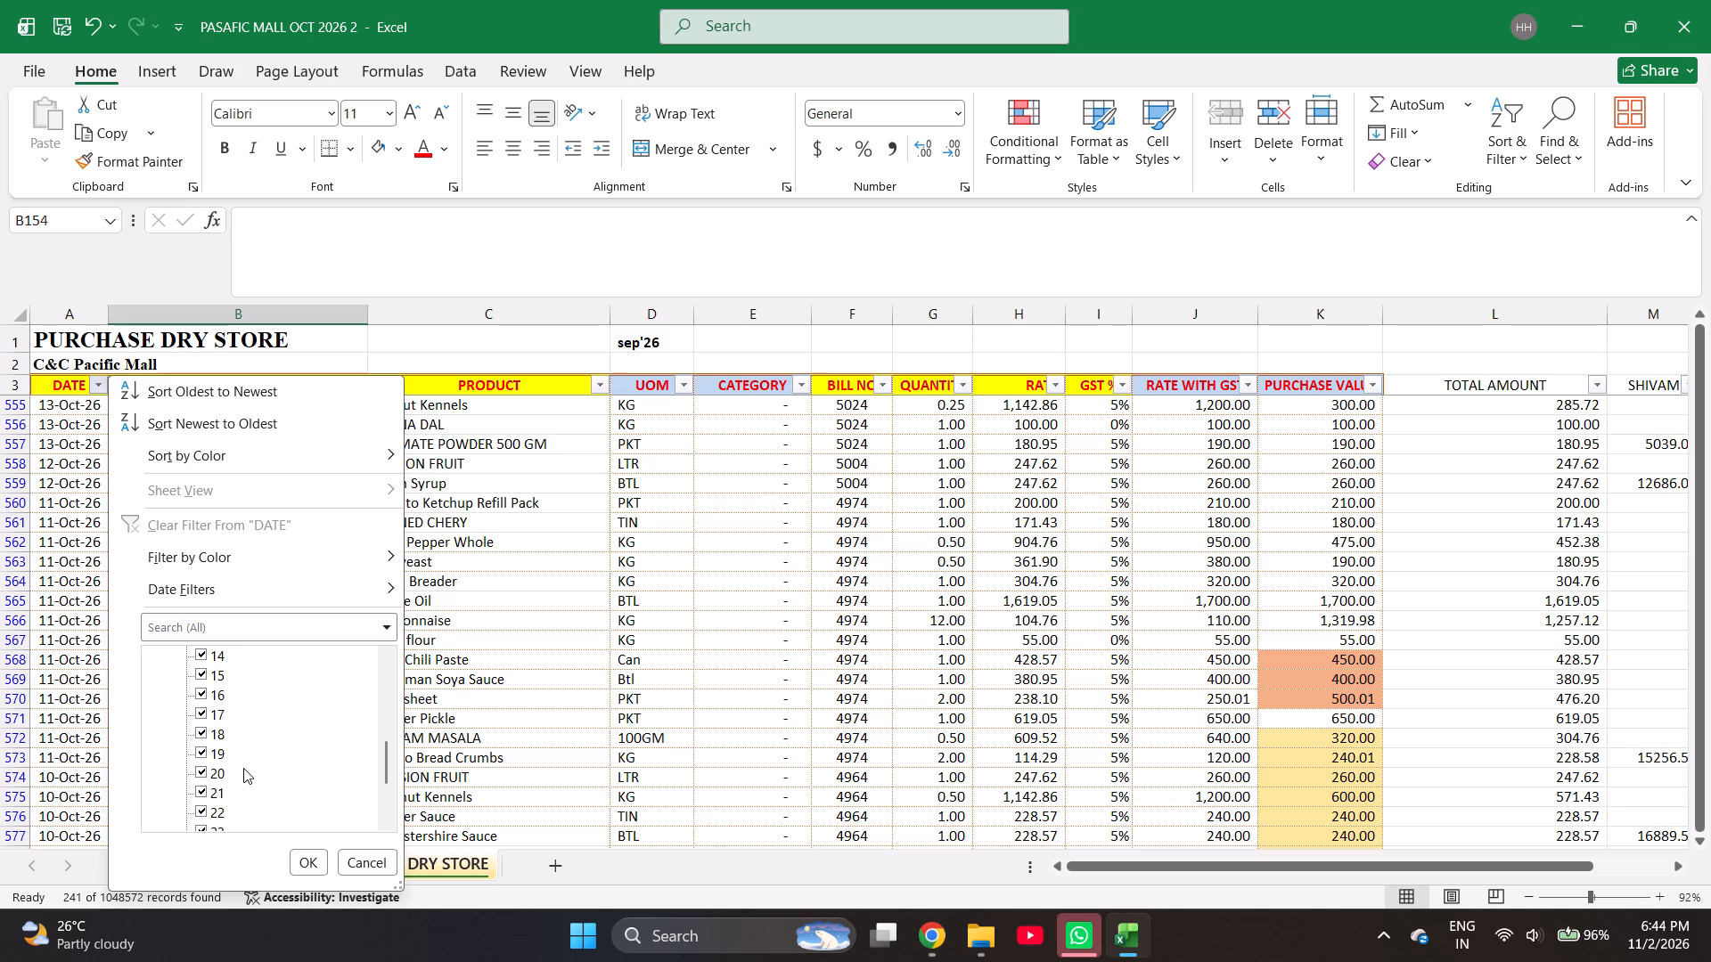
scroll(243, 768, "down", 1)
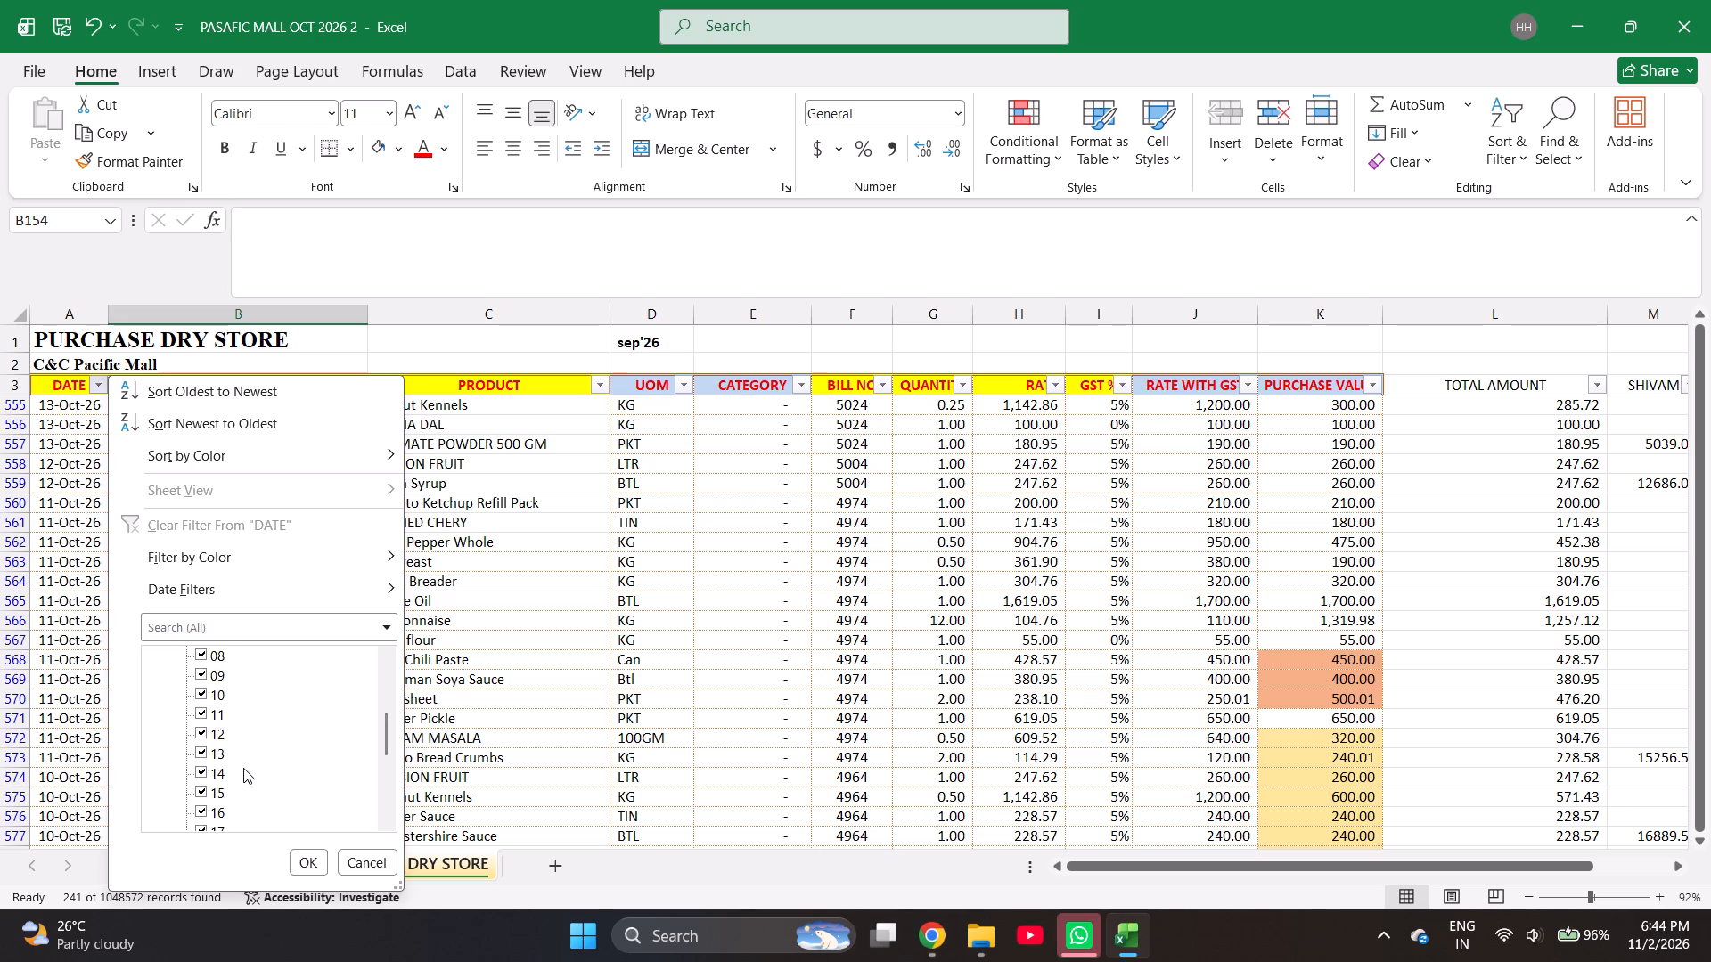
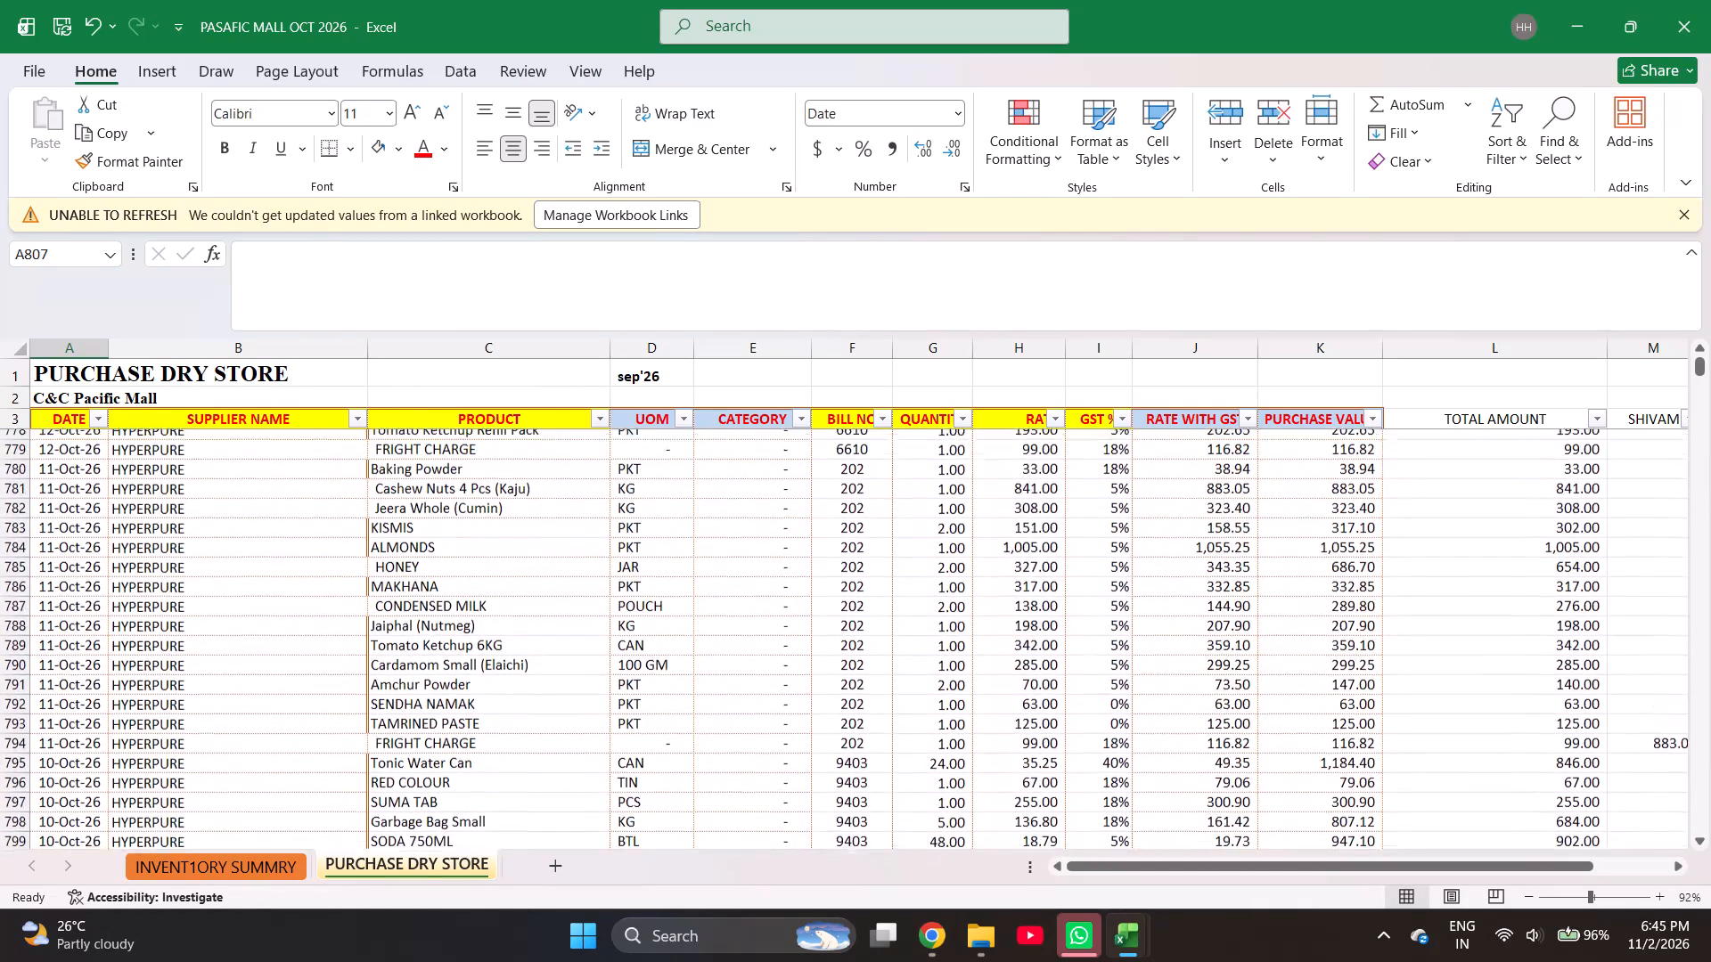
Look through the last purchase entries in PASAFIC MALL OCT 2026 and check which October dates its date filter offers, leaving the filter unapplied.
scroll(319, 472, "up", 6)
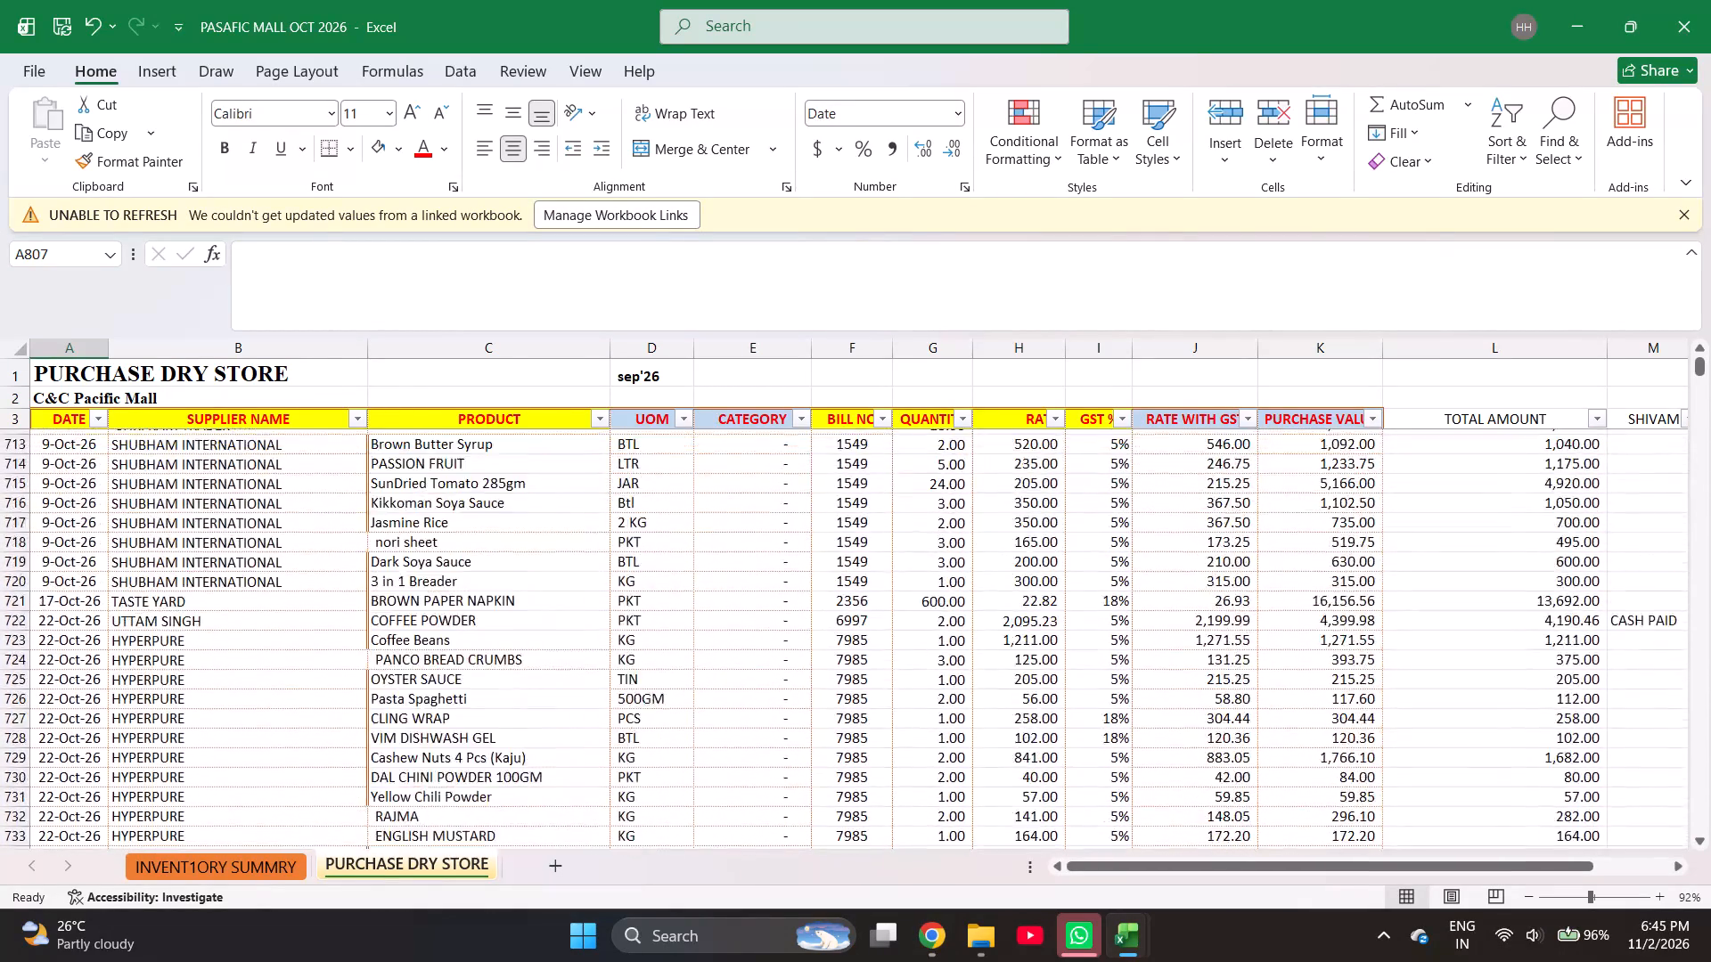
scroll(319, 472, "down", 6)
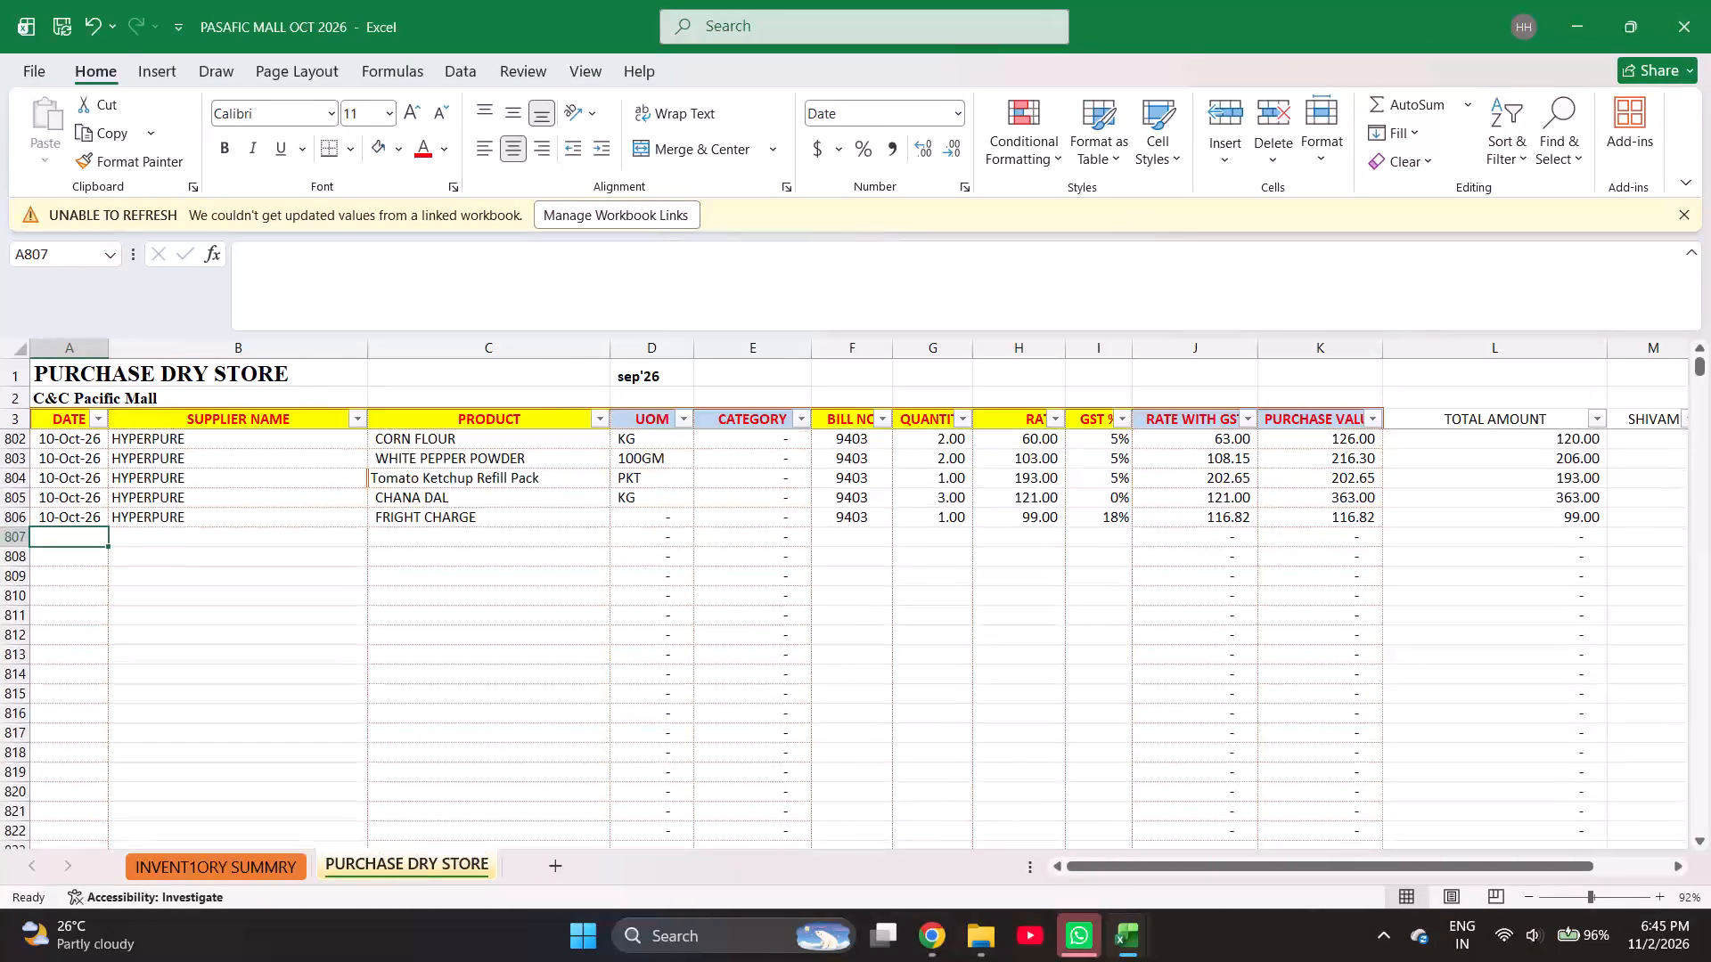
left_click(96, 423)
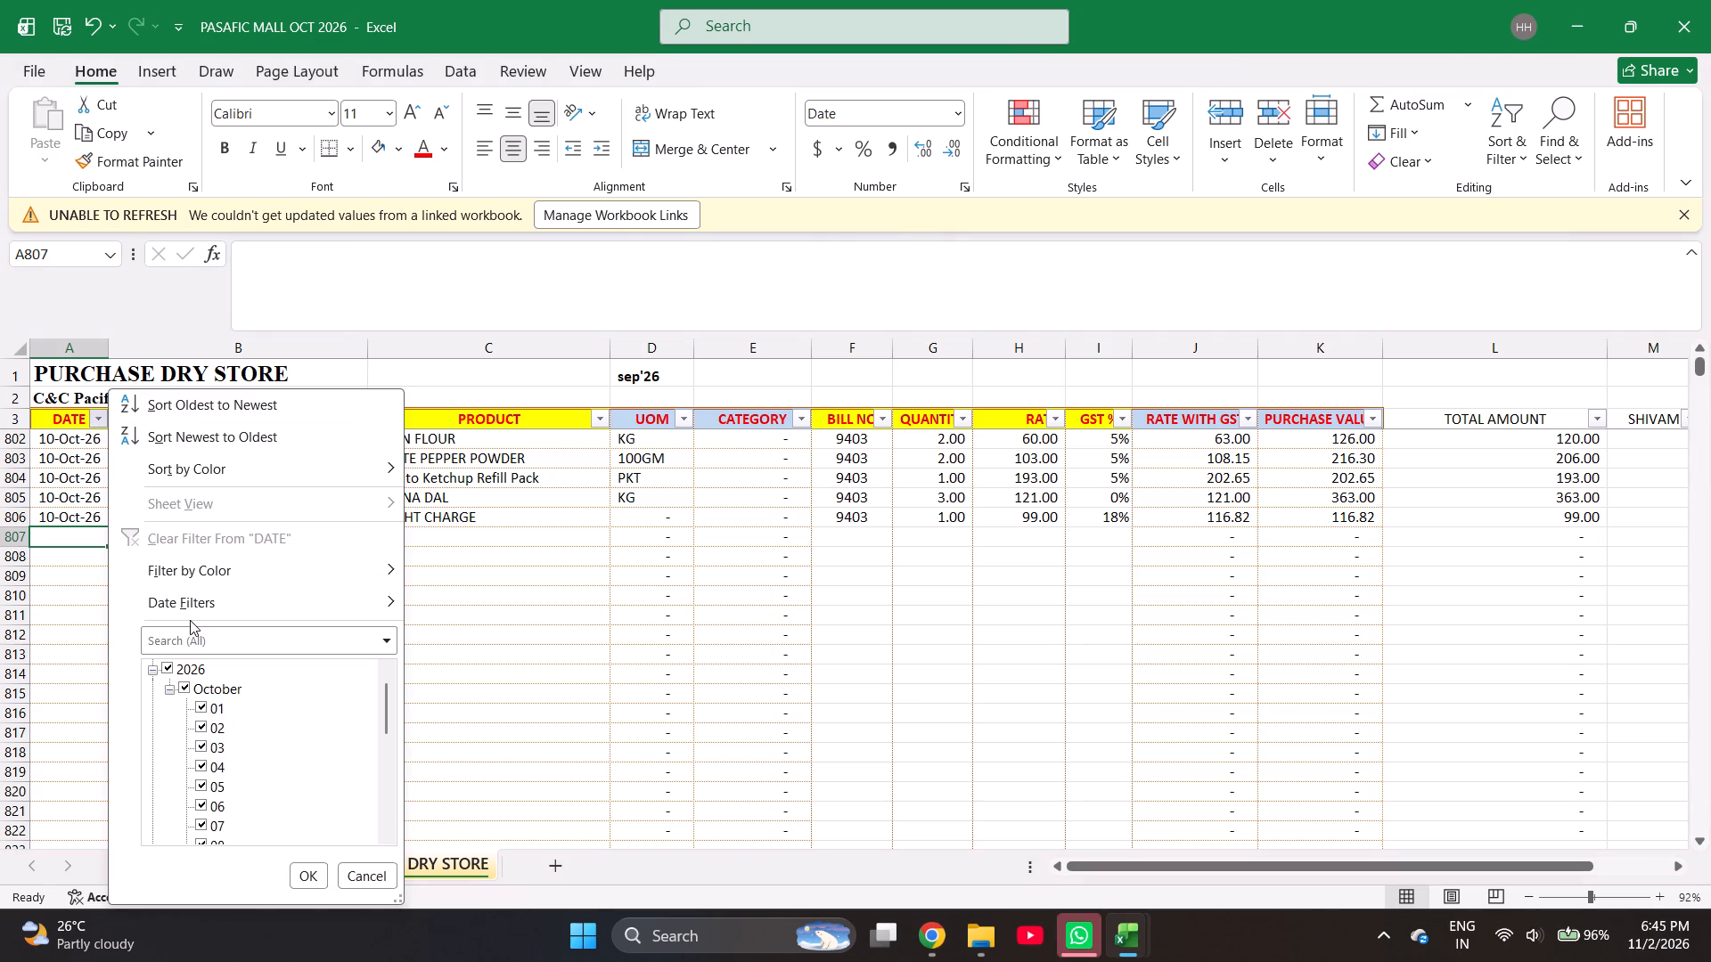
scroll(203, 697, "down", 3)
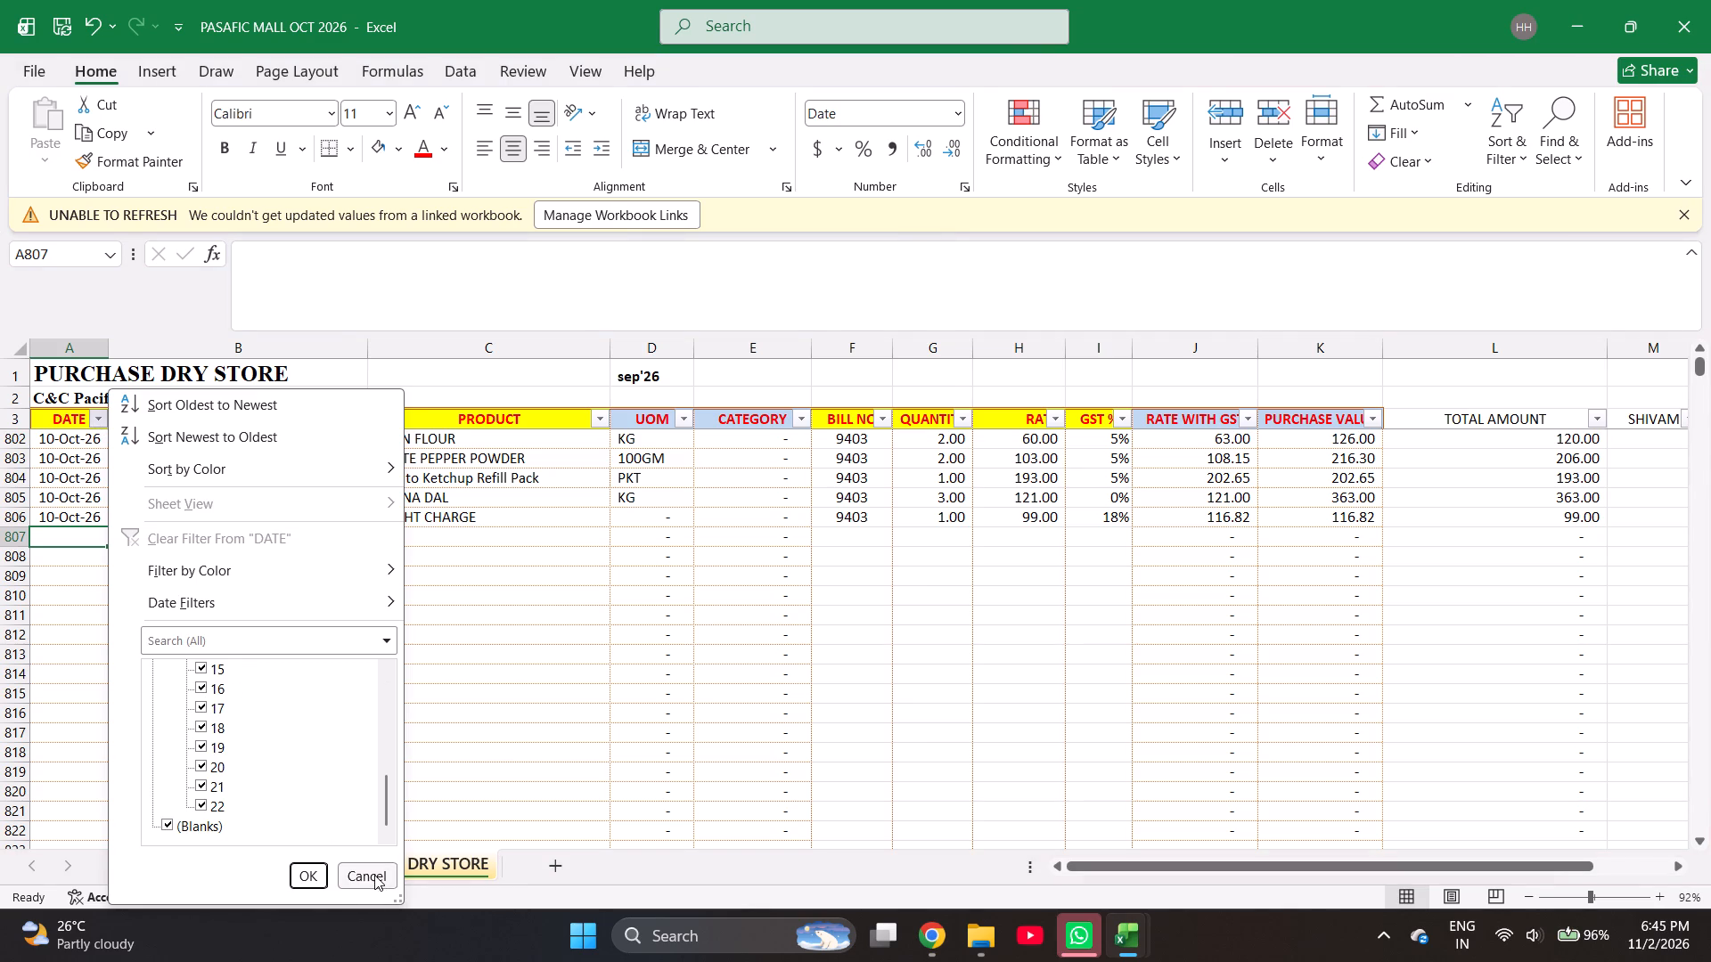
left_click(374, 875)
Close the PASAFIC MALL OCT 2026 workbook without saving its changes.
left_click(1710, 157)
left_click(1707, 17)
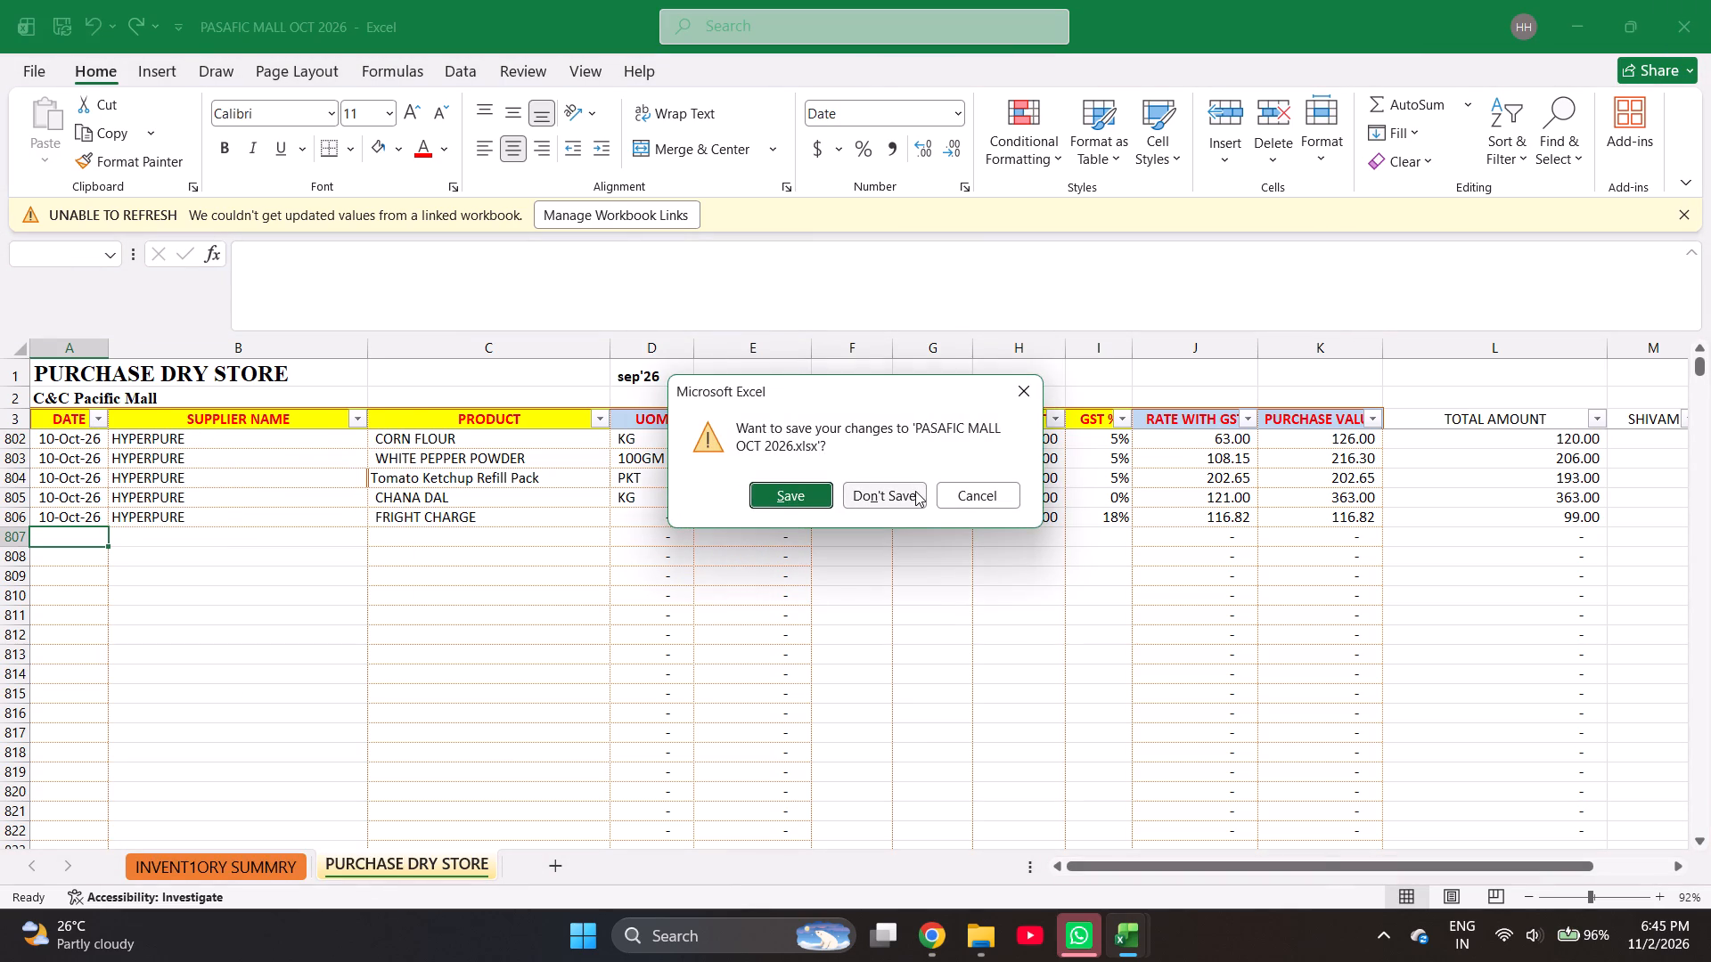
left_click(908, 496)
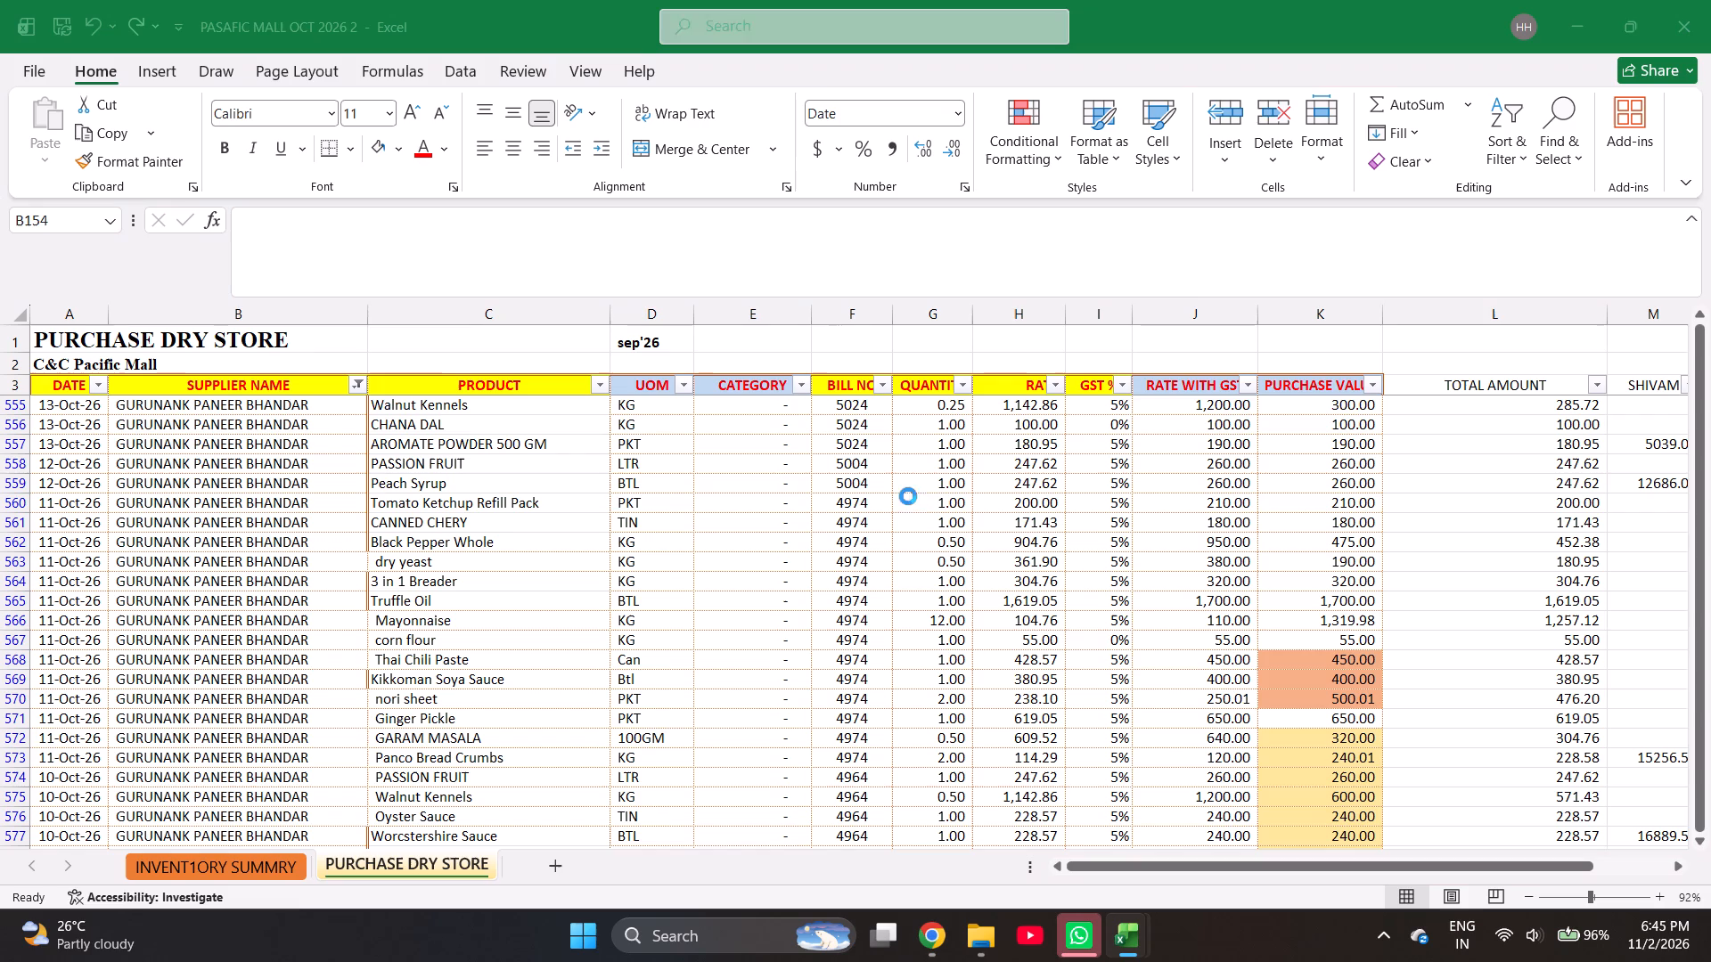
Change the supplier name filter in PASAFIC MALL OCT 2026 2 from GURUNANK PANEER BHANDAR to BLINKIT only.
scroll(489, 579, "up", 3)
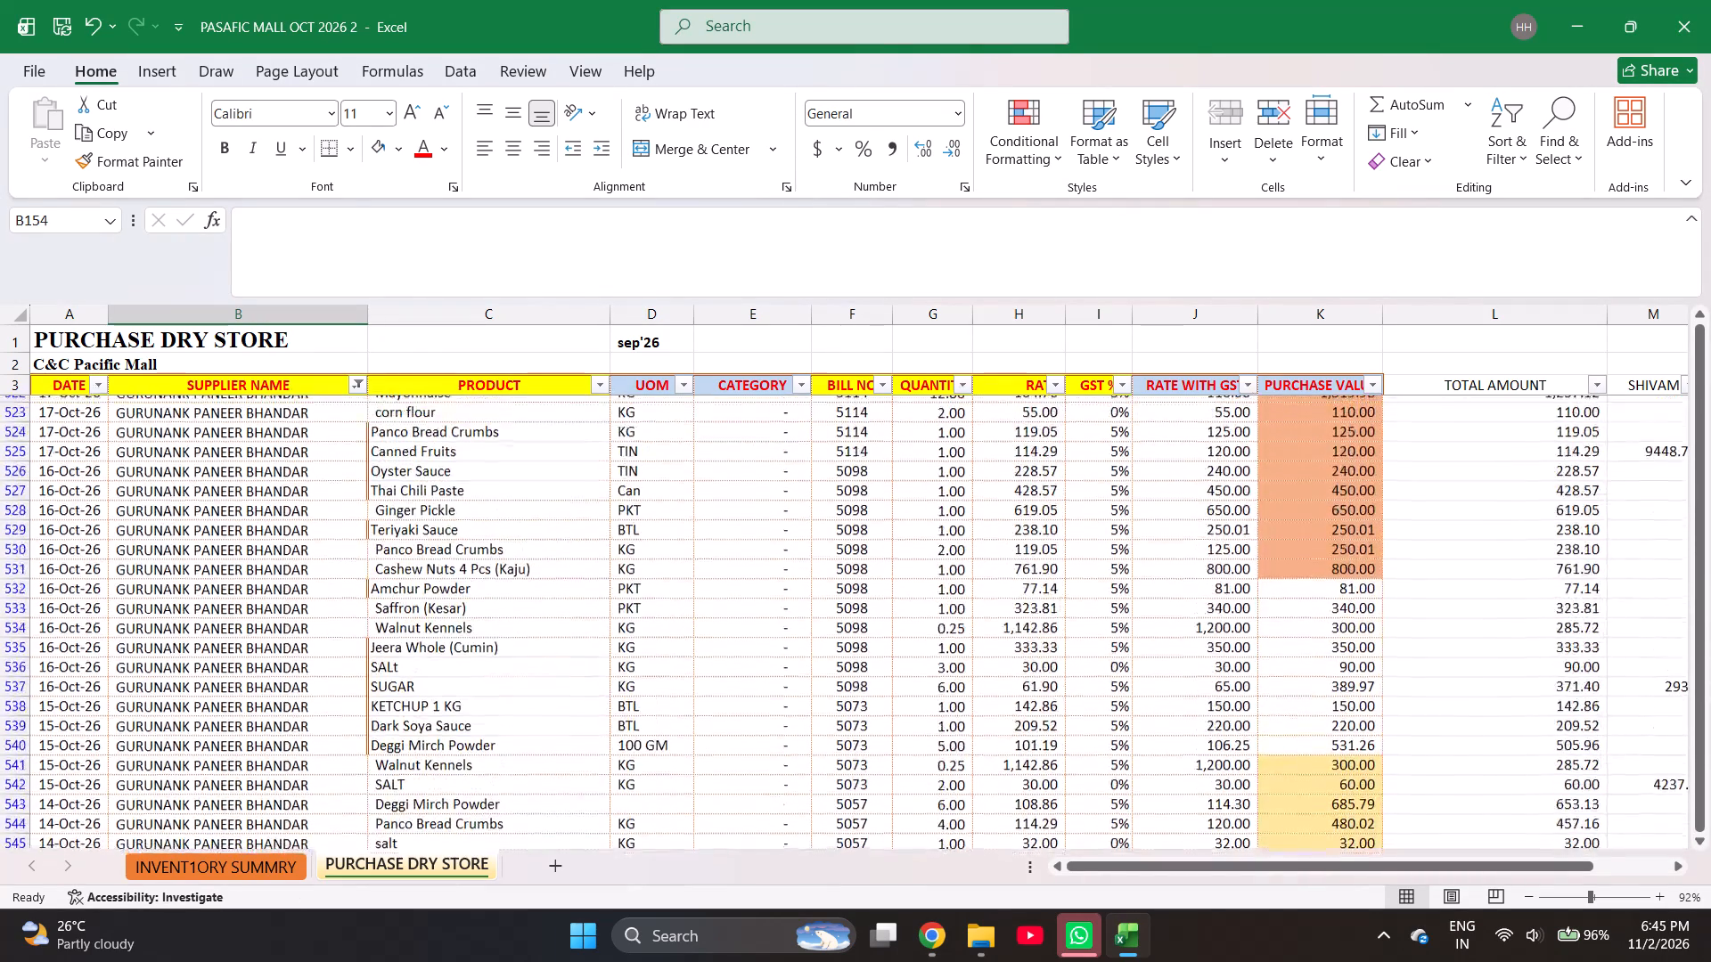
scroll(489, 579, "up", 1)
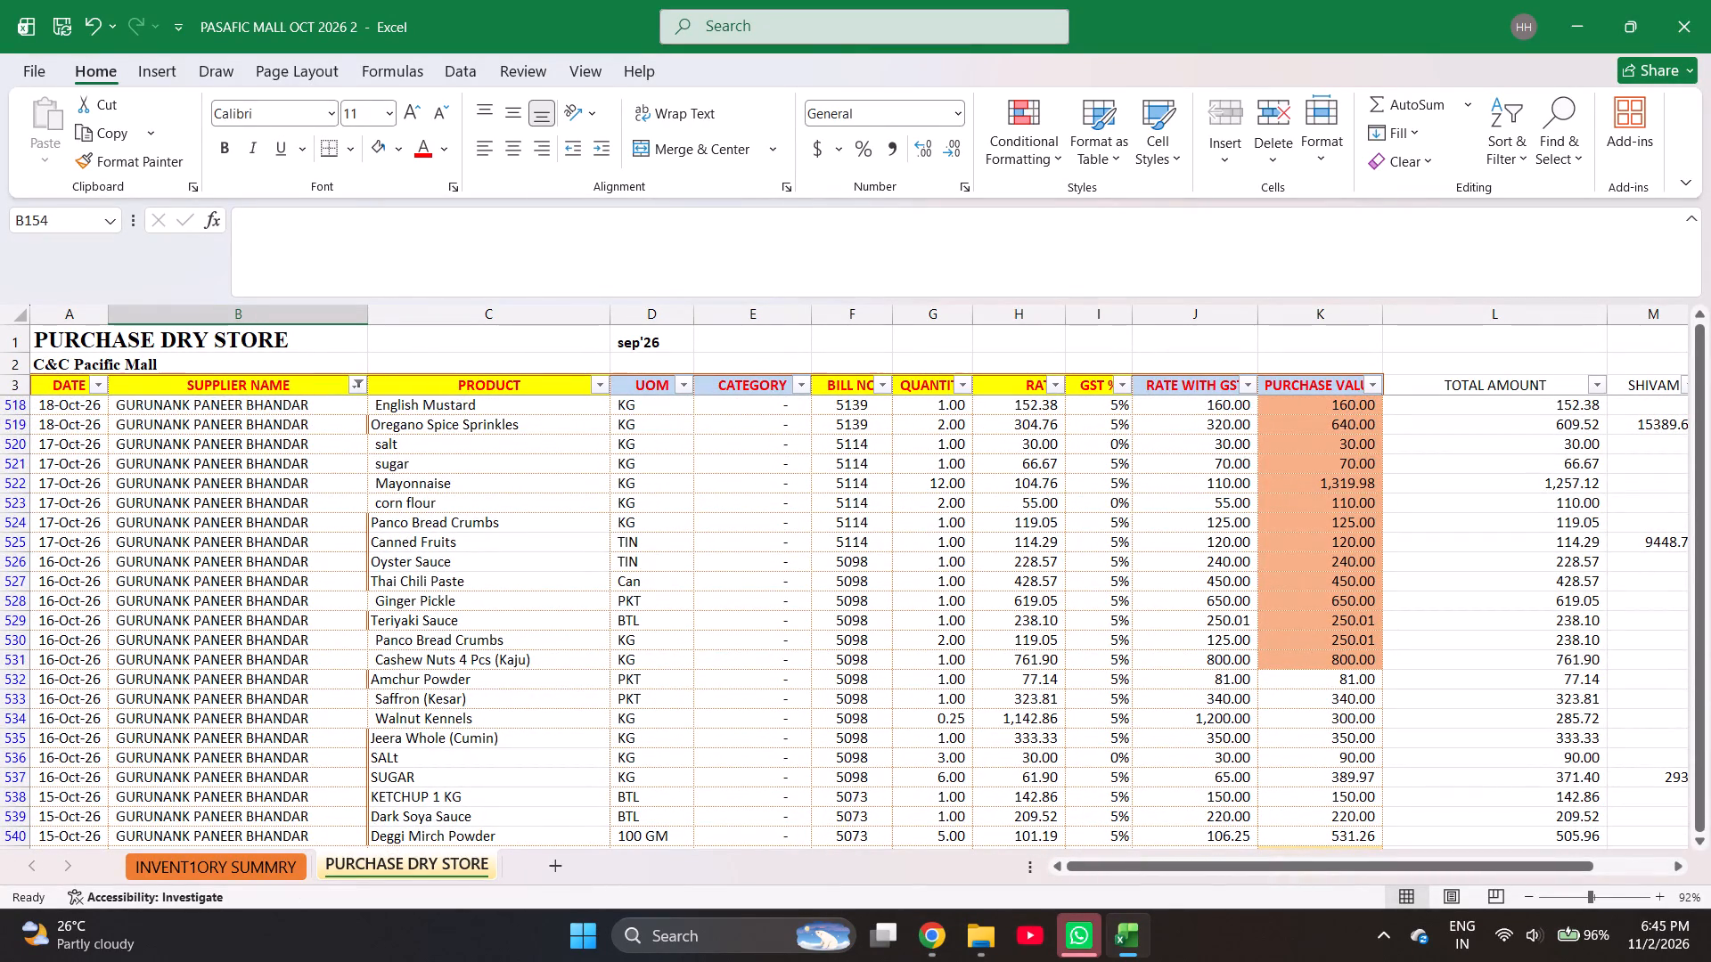
left_click(357, 383)
left_click(160, 694)
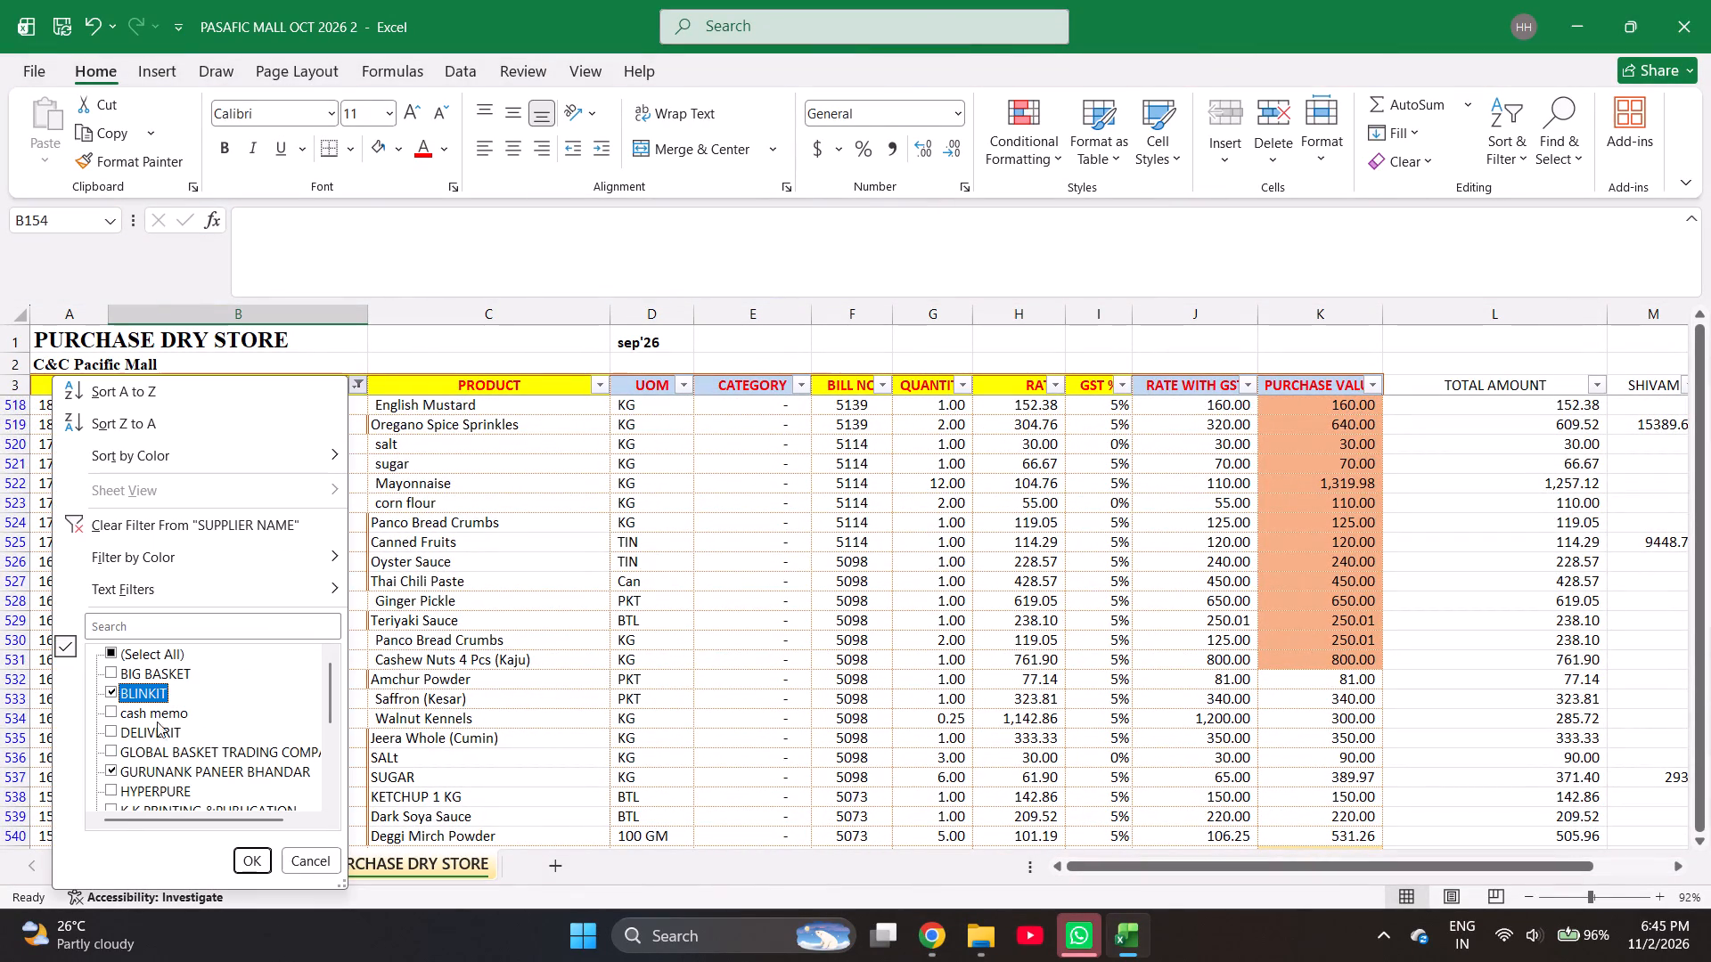
left_click(157, 768)
left_click(252, 852)
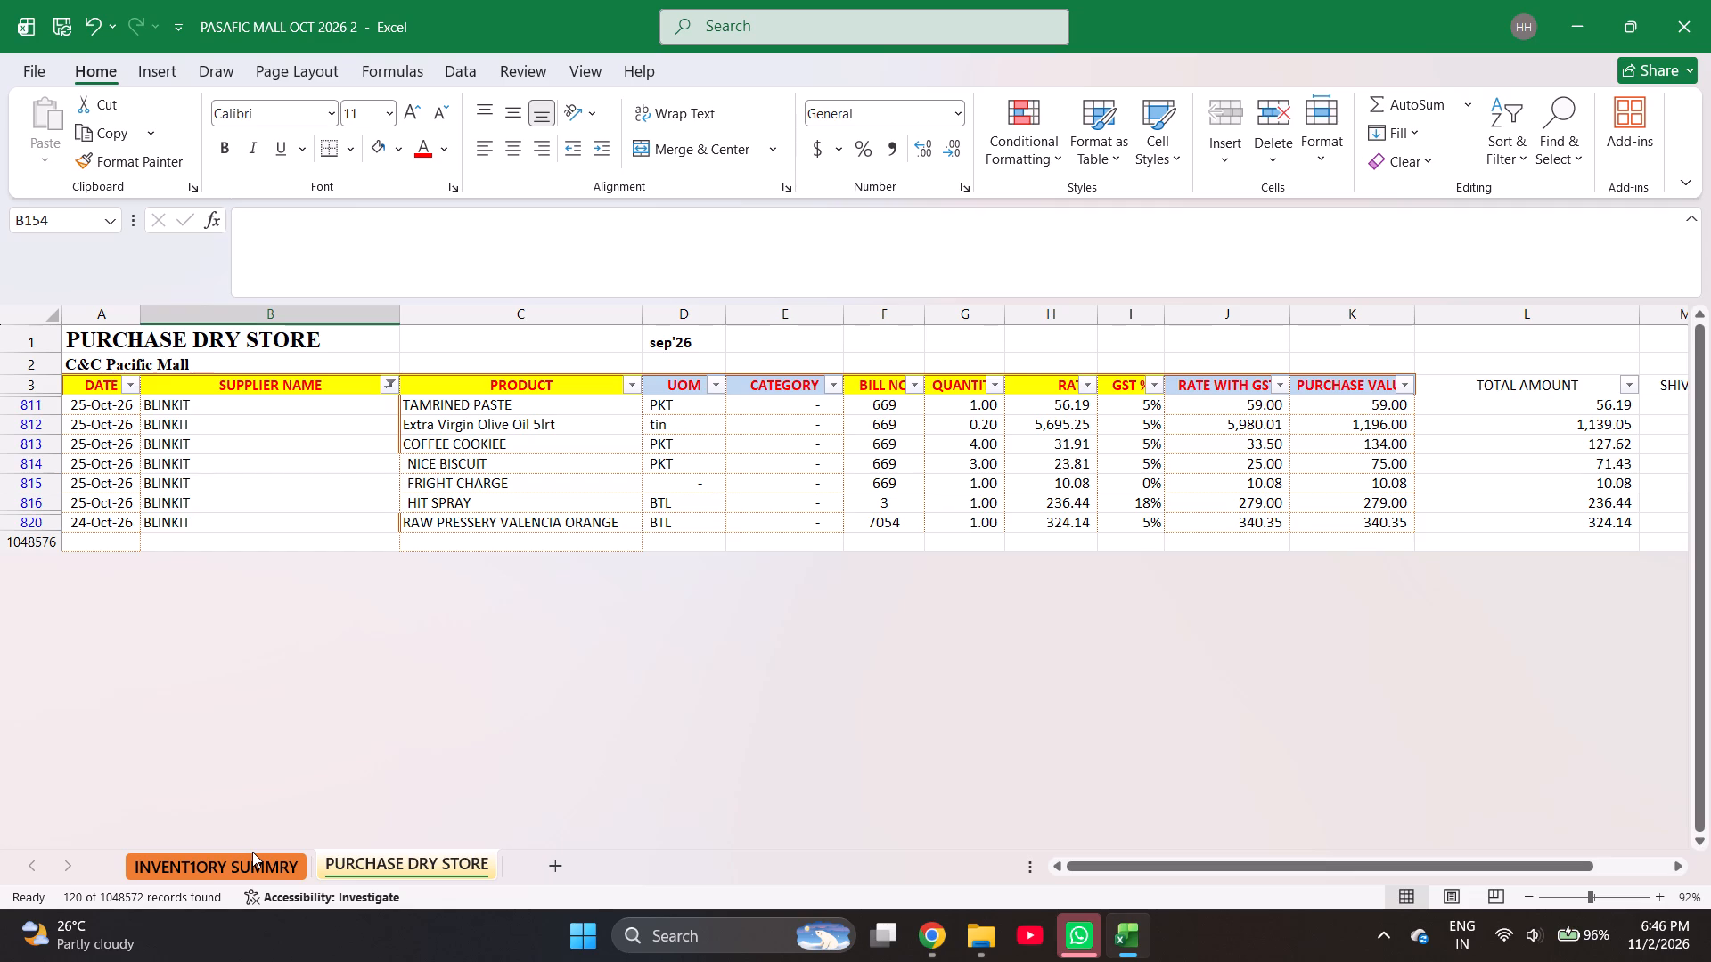
Look through the filtered BLINKIT entries from early to late October, checking their dates, products and bill numbers.
scroll(252, 852, "up", 1)
scroll(441, 608, "up", 1)
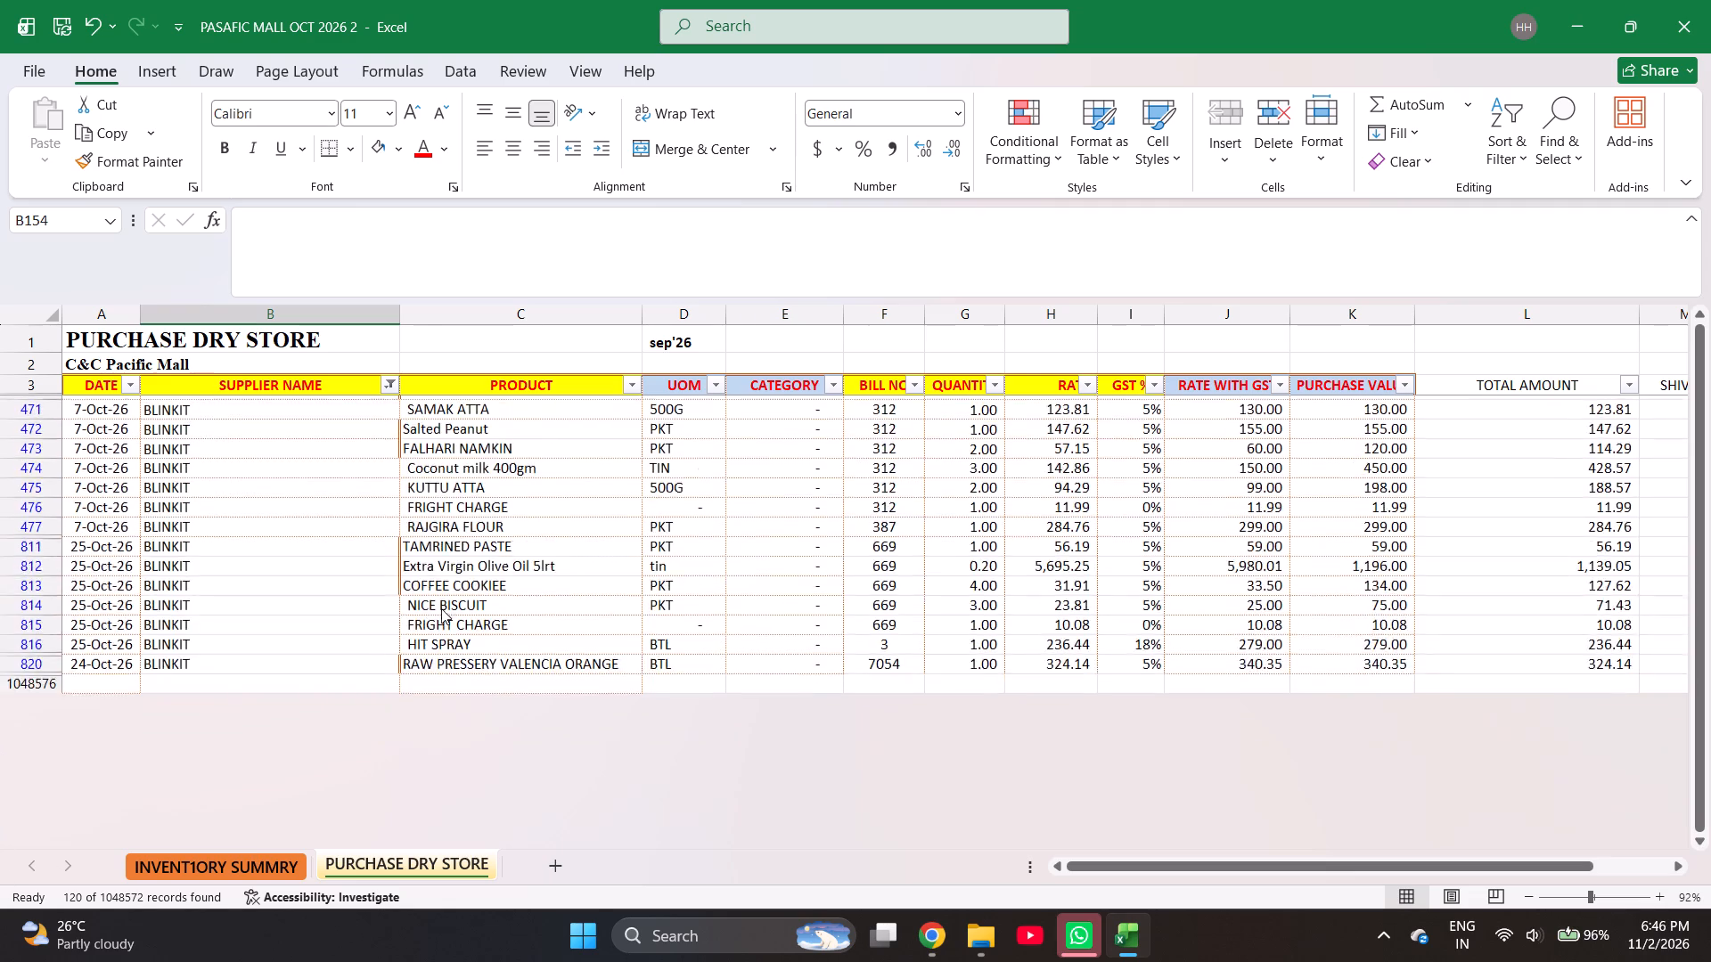
scroll(441, 608, "up", 2)
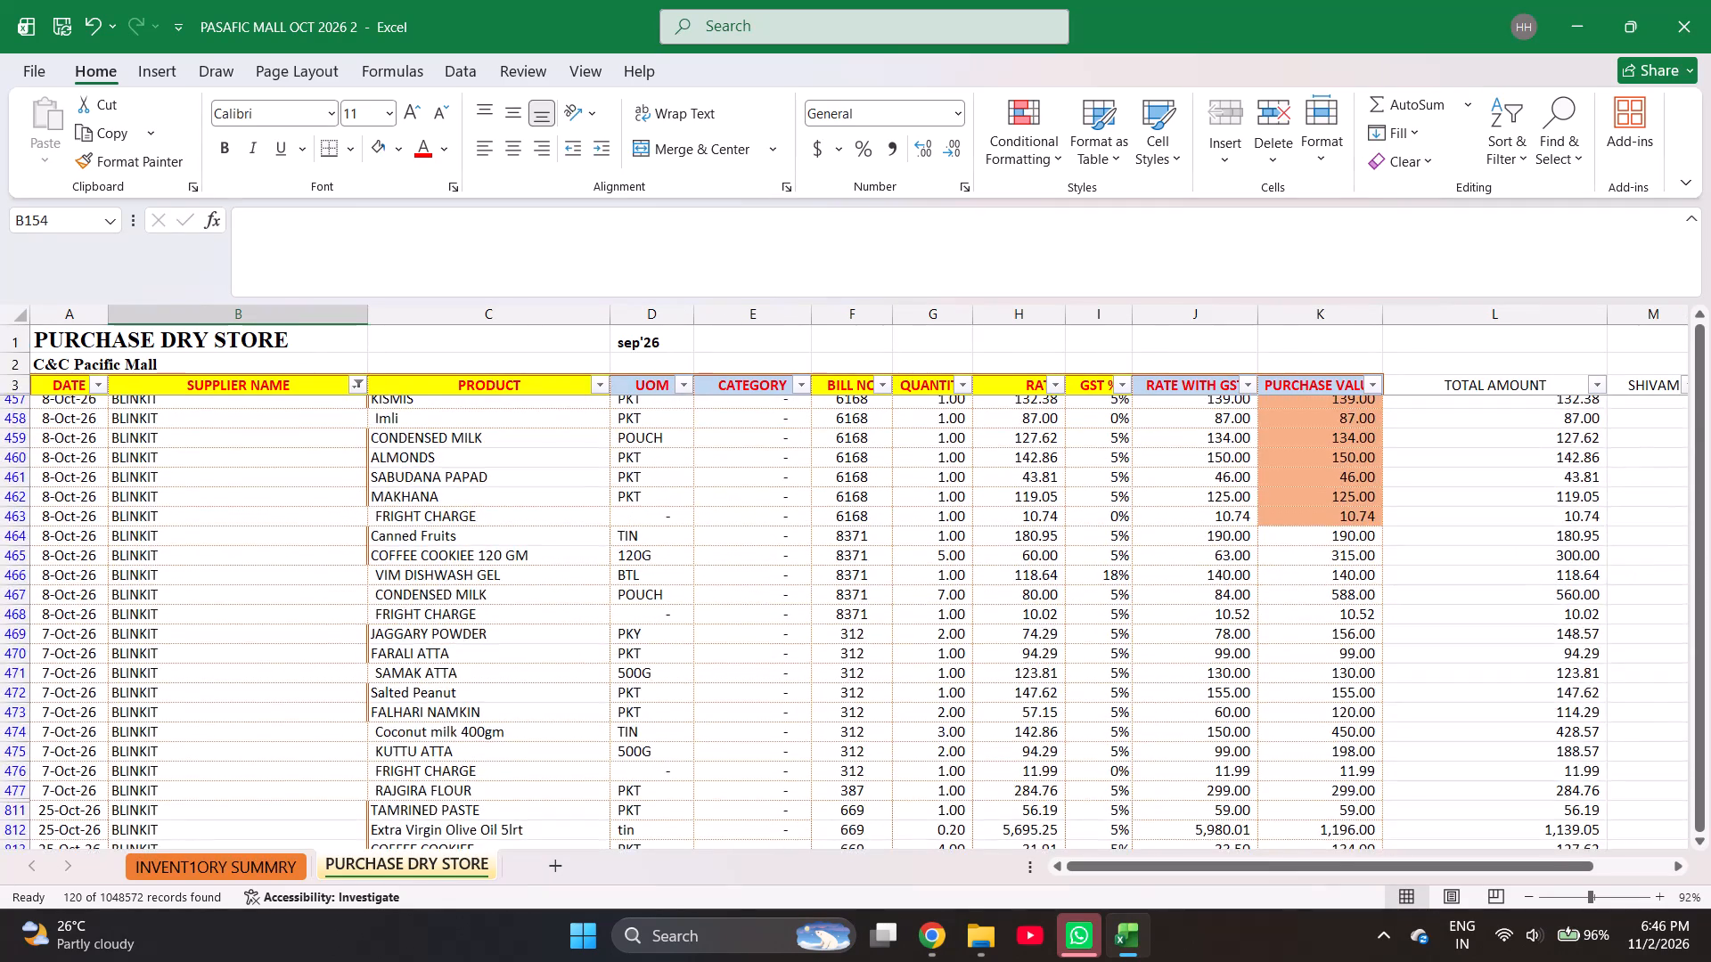
scroll(441, 608, "up", 5)
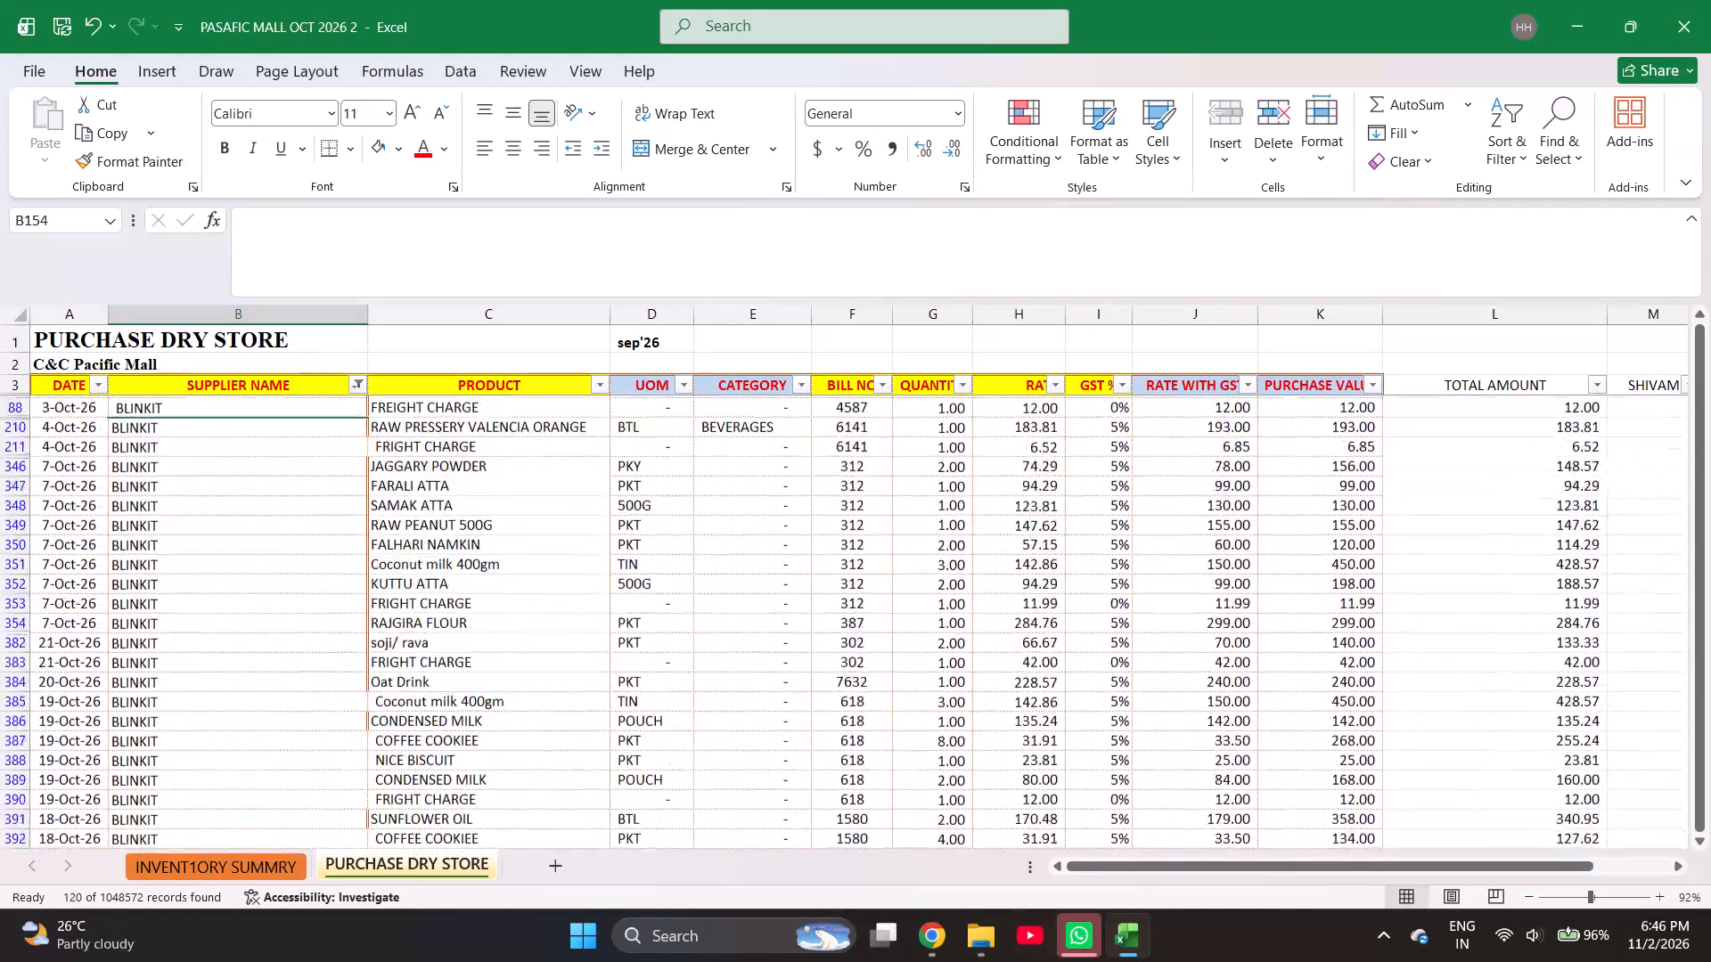
scroll(441, 608, "up", 1)
scroll(441, 608, "down", 4)
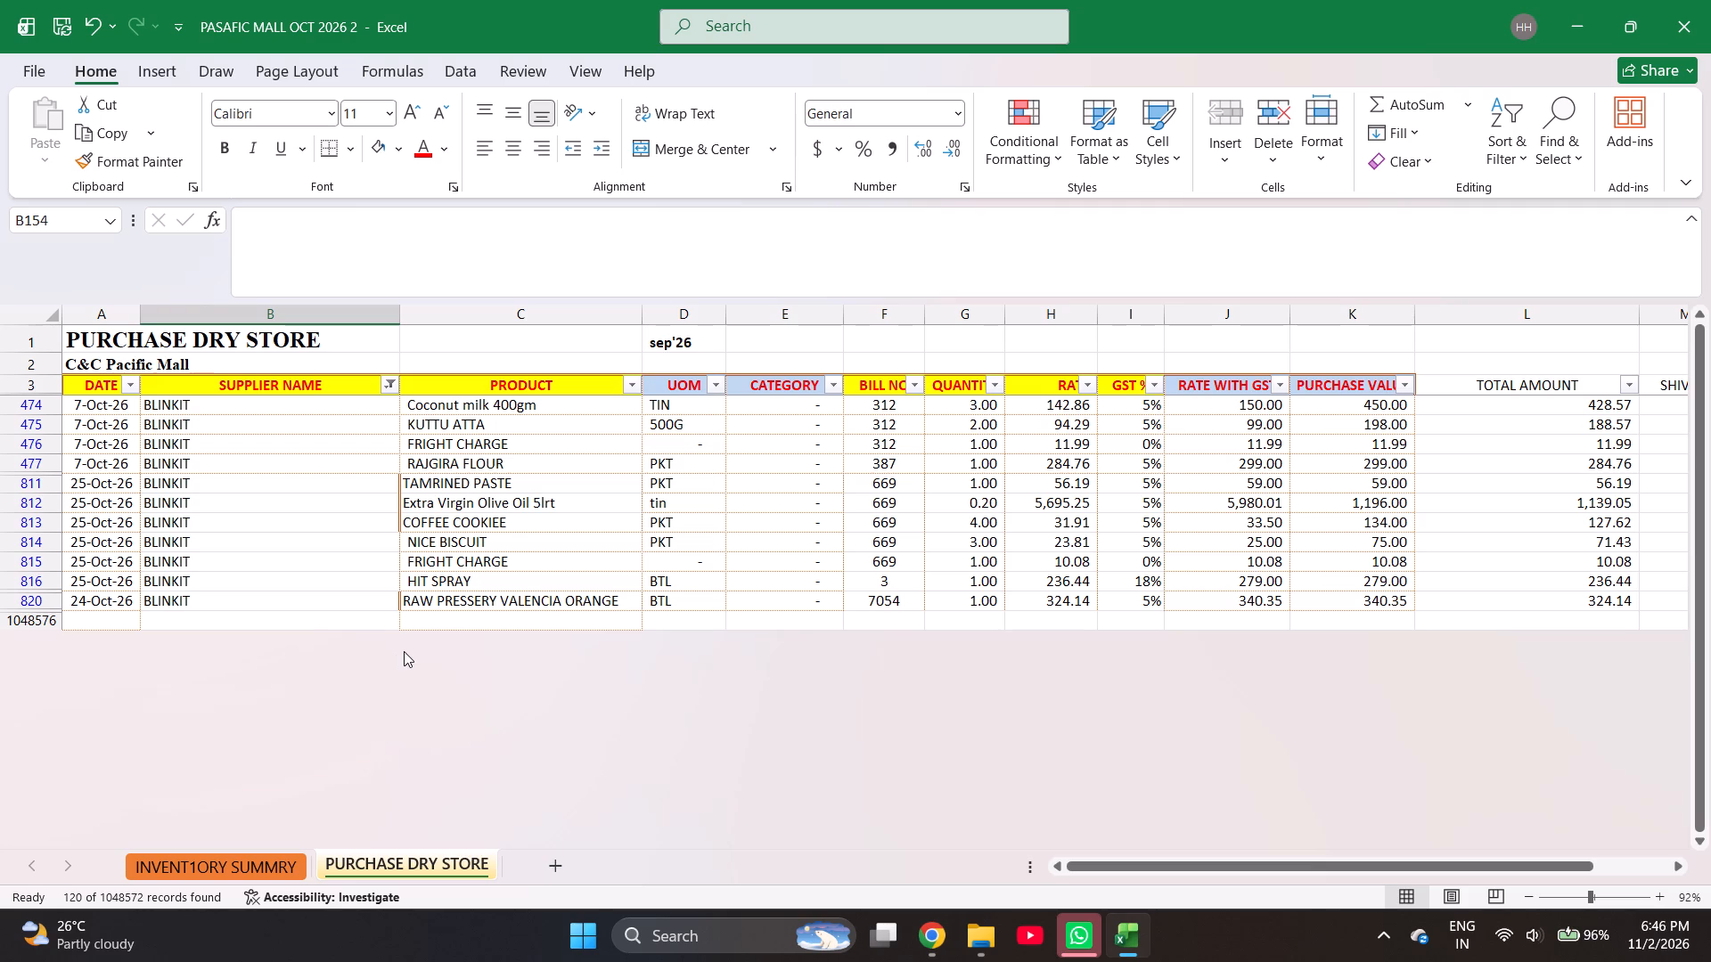
Undo the last change in the purchase sheet.
key("ctrl+z")
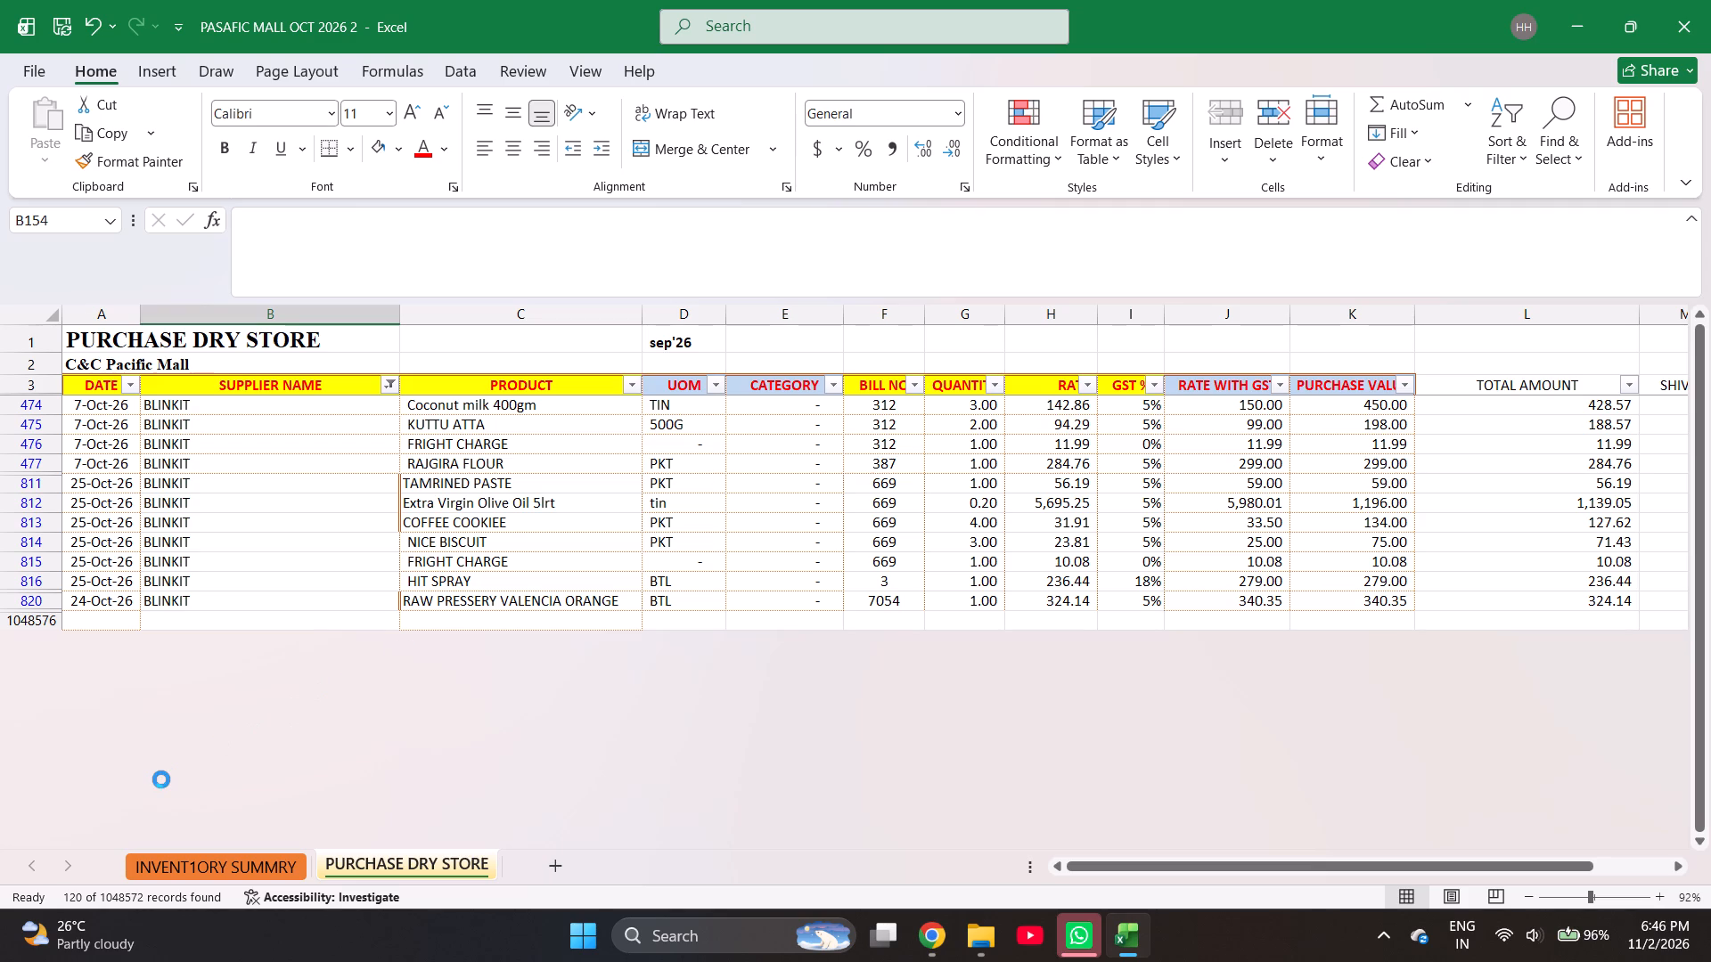
double_click(161, 779)
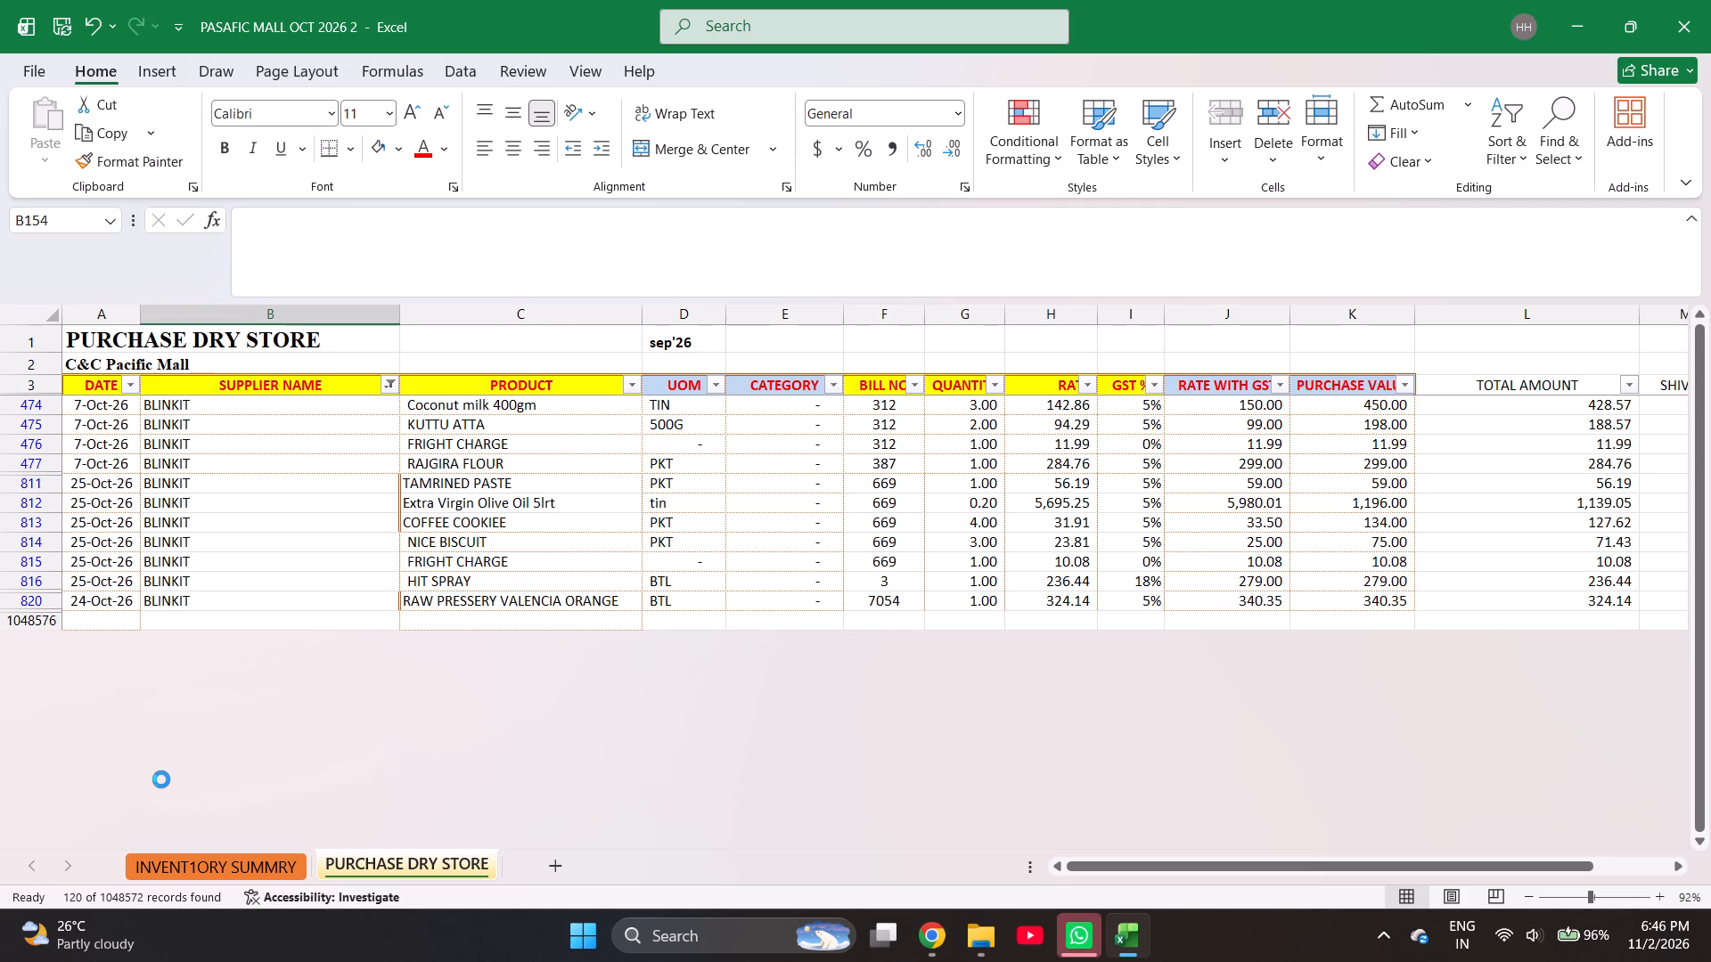
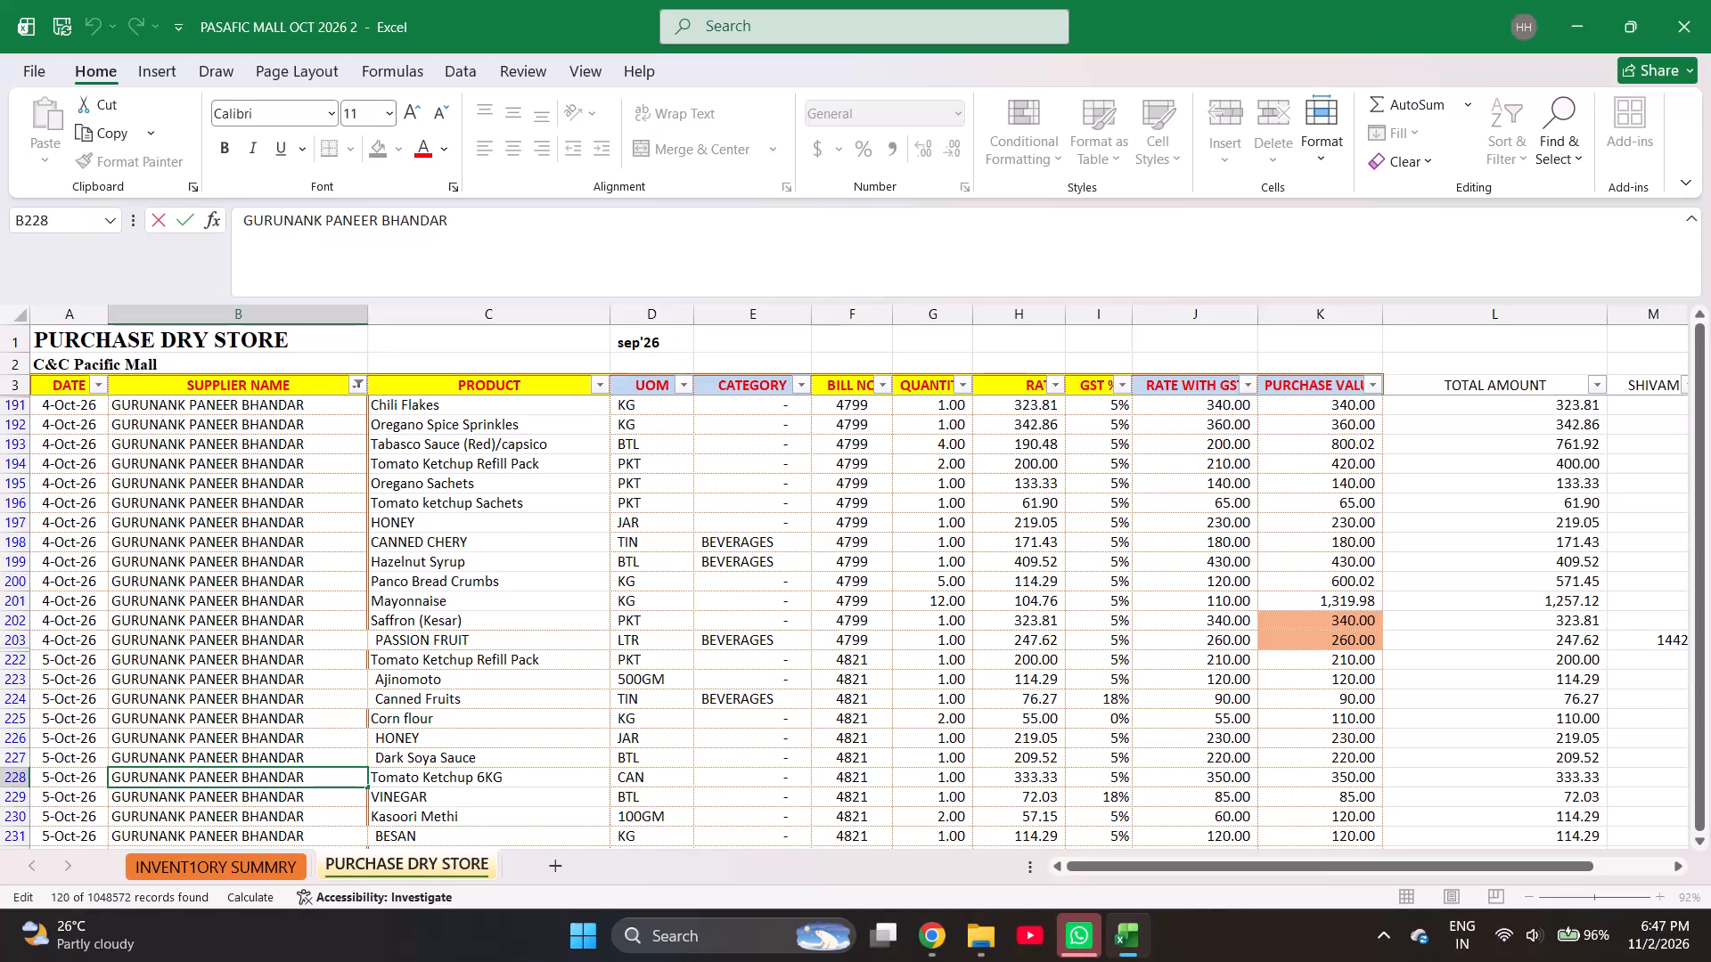
Undo the supplier name filtering in the purchase sheet.
key("Down")
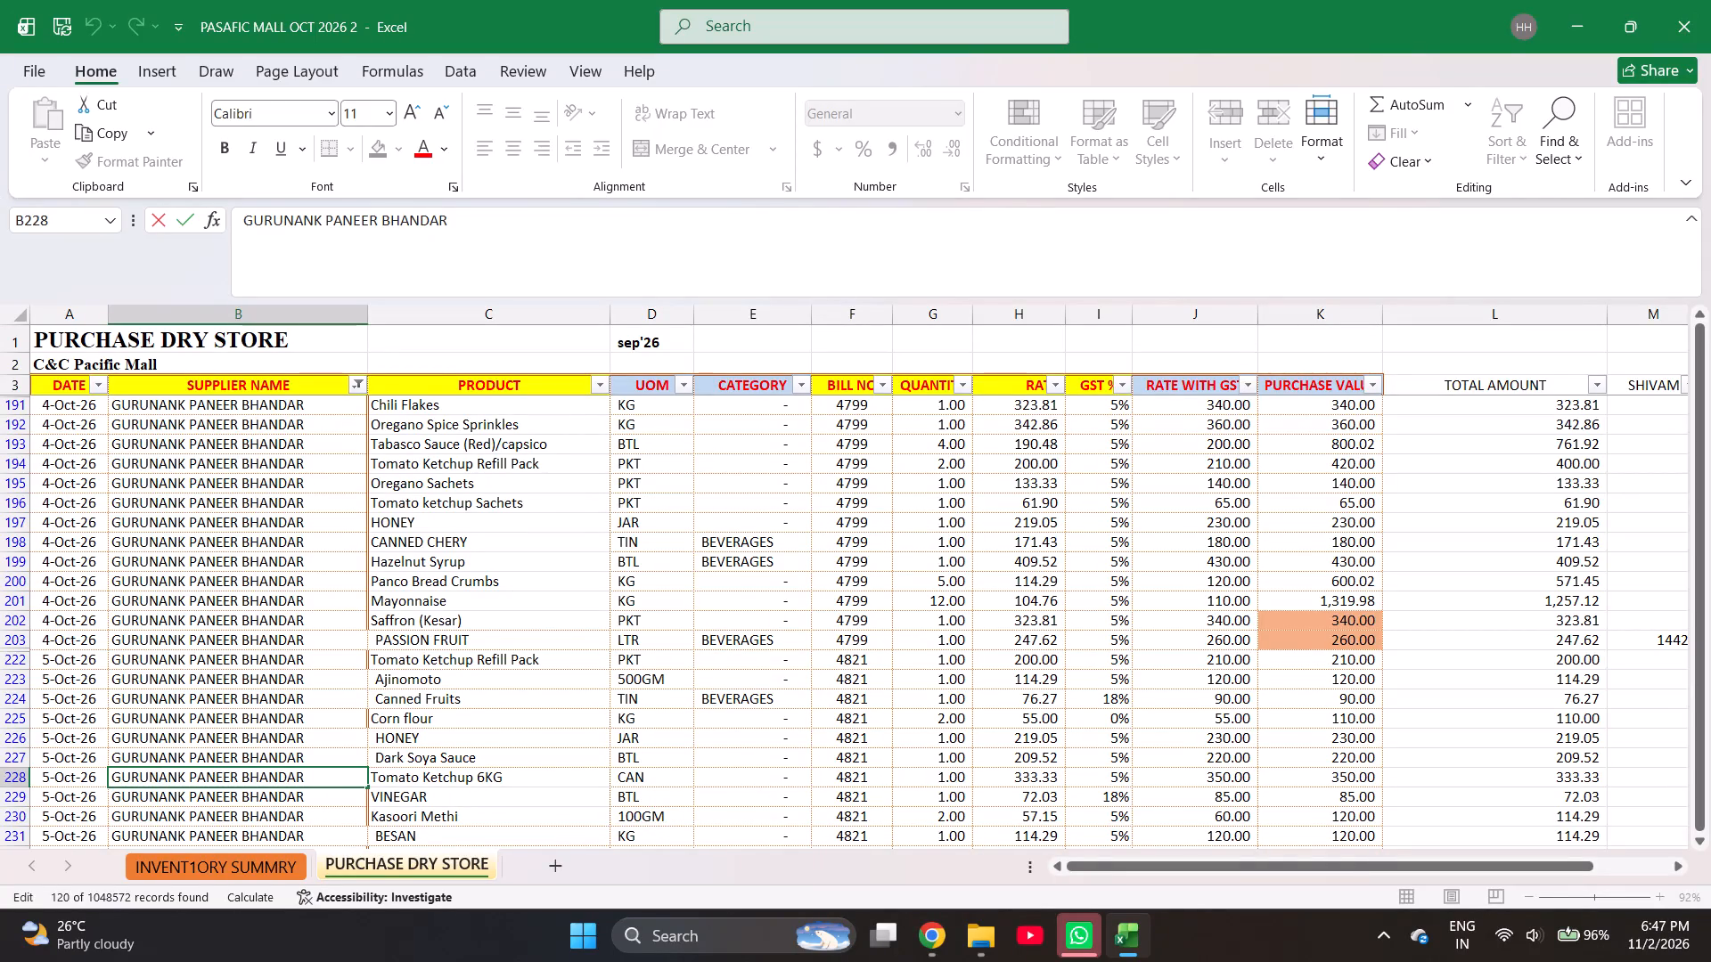
left_click(128, 848)
key("ctrl+z")
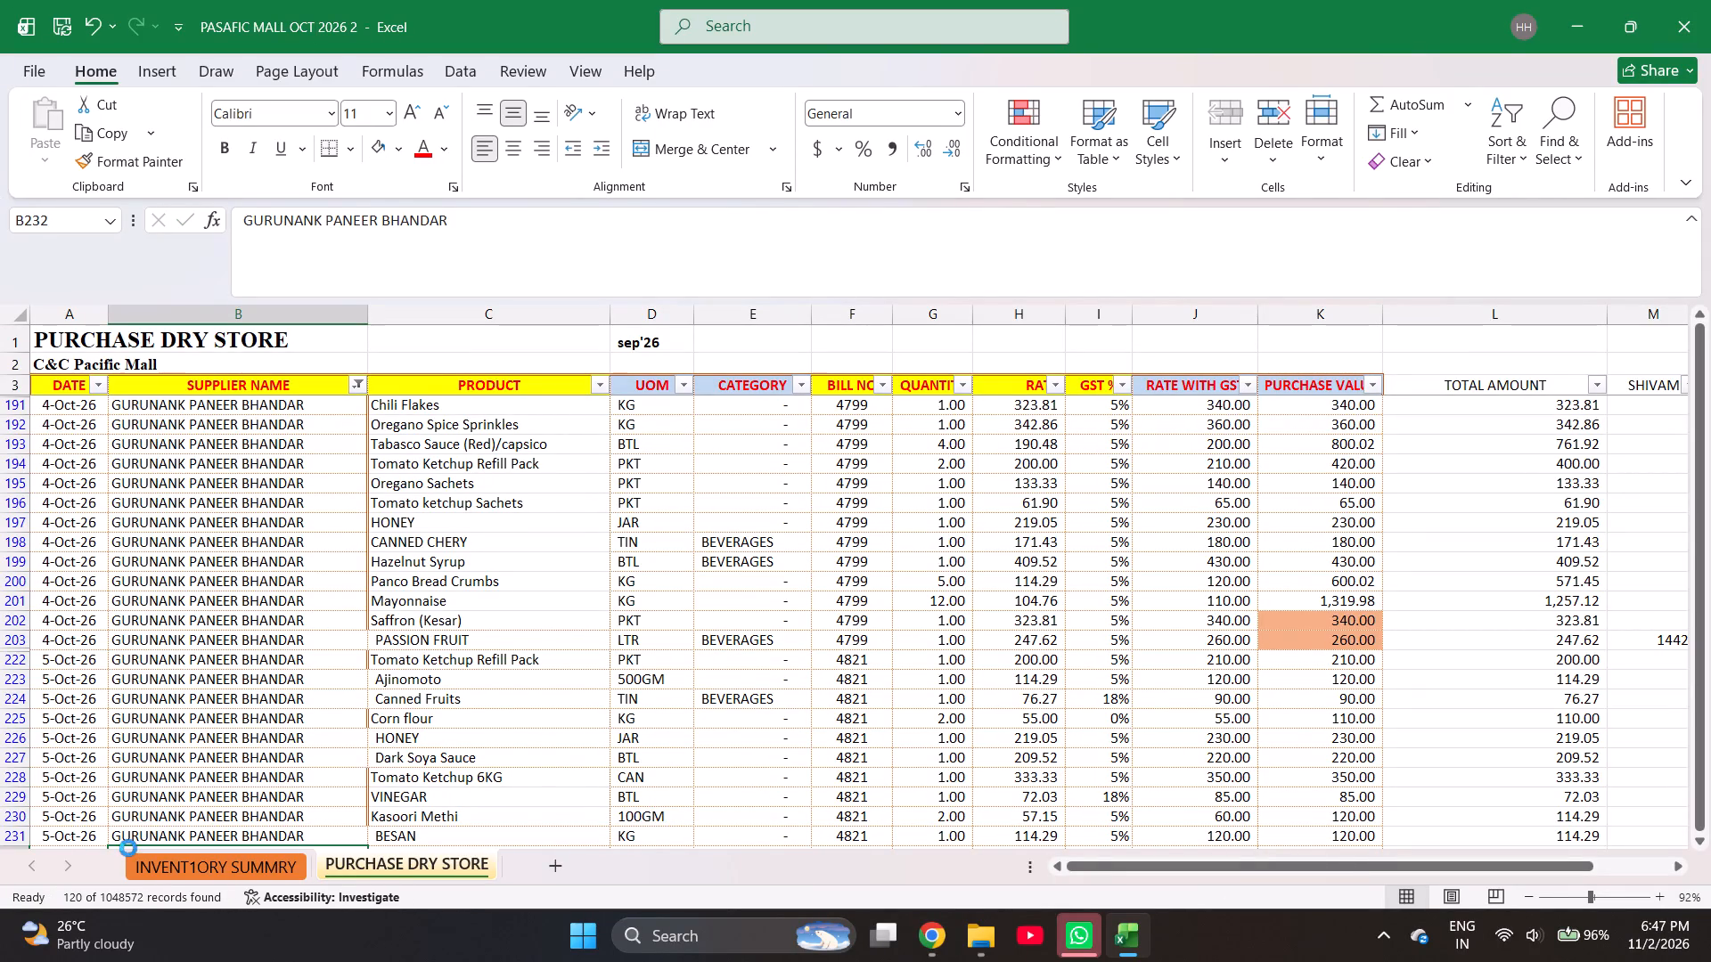
key("ctrl+z")
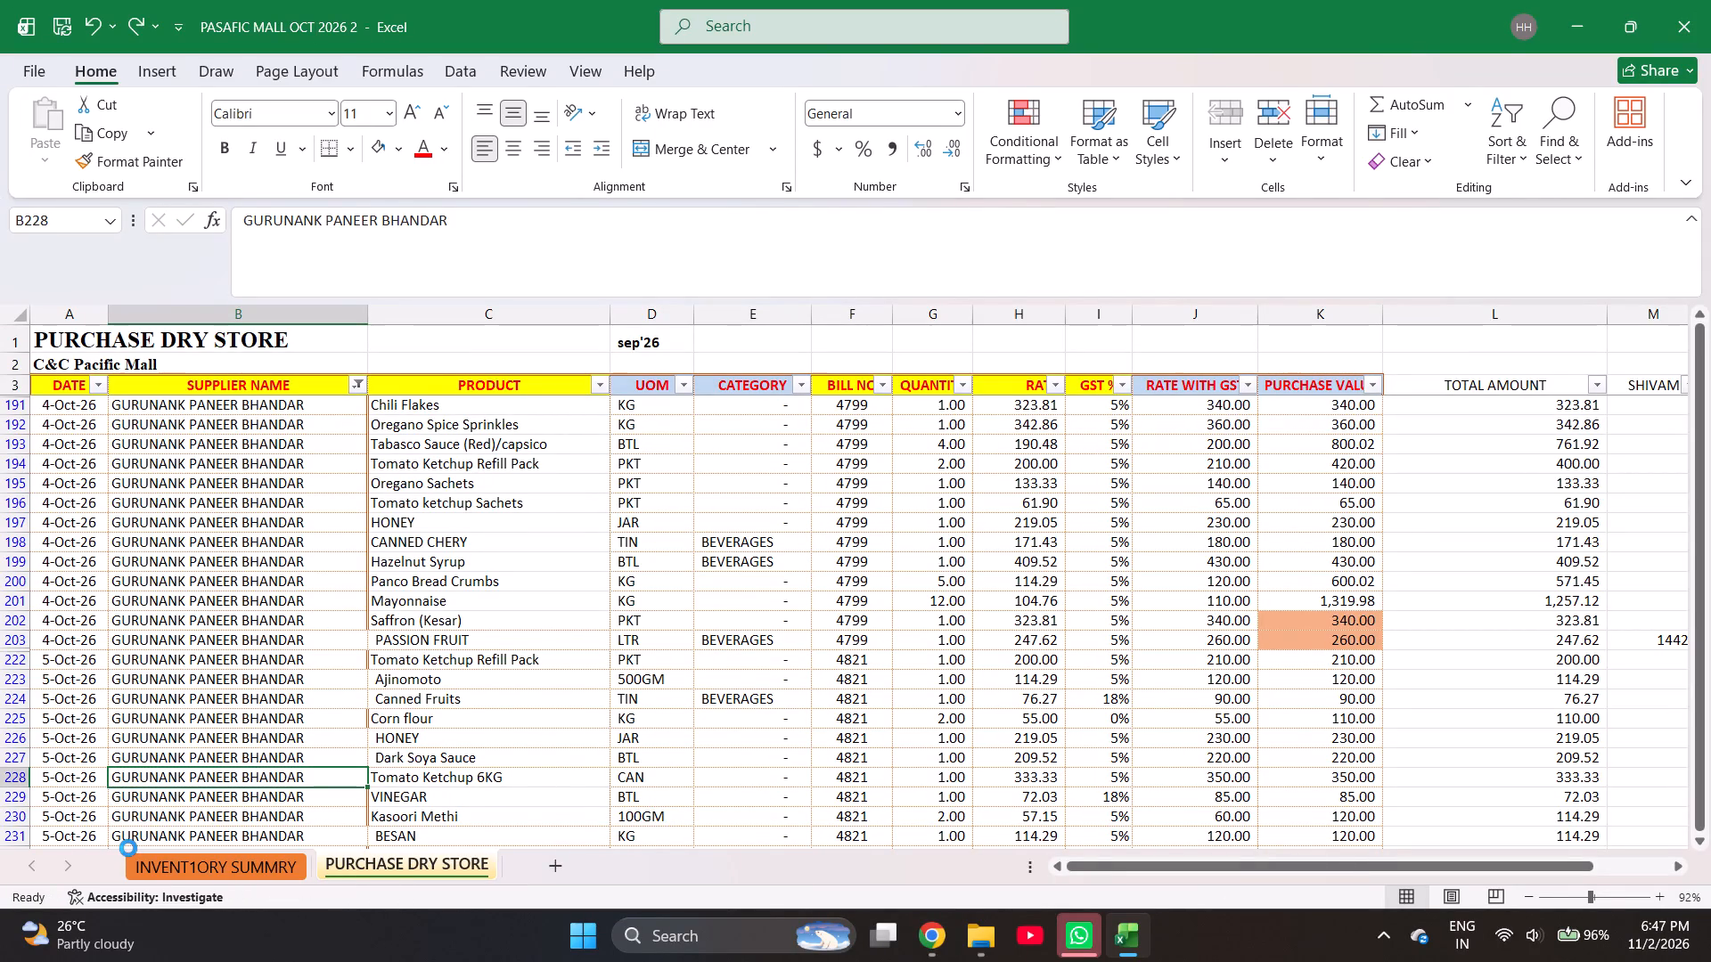
Enter BLINKIT as the supplier in the 26 October row 154 of the purchase sheet.
key("Up")
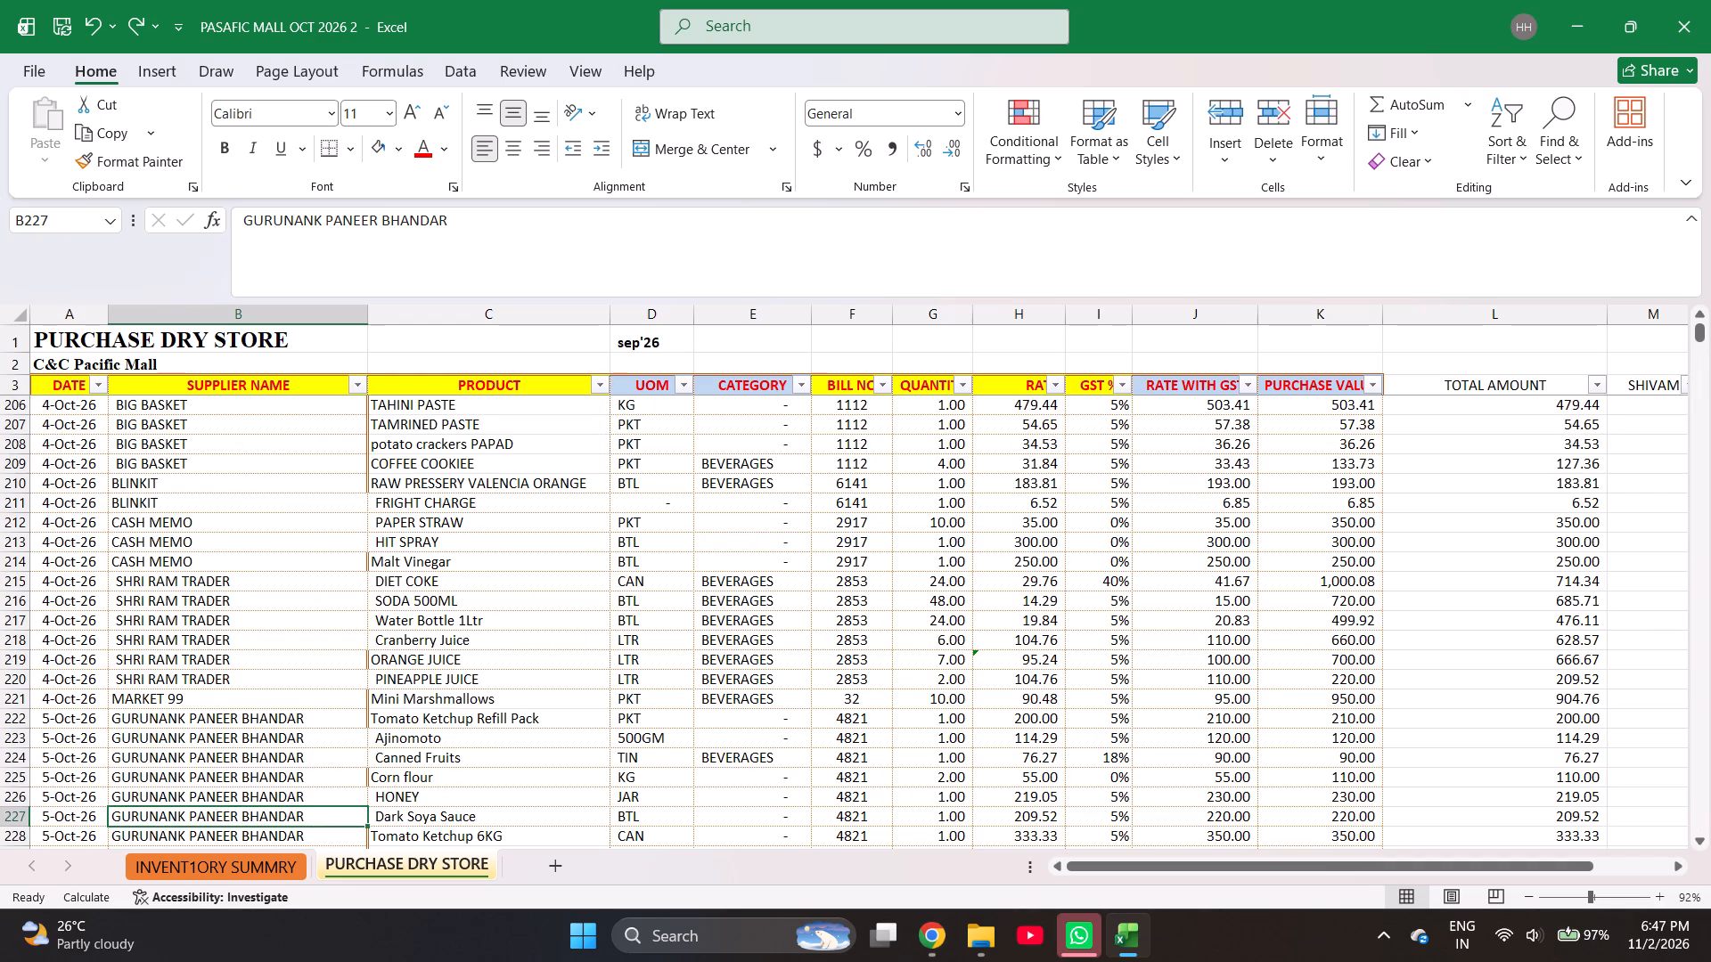
key("Down")
key("Down")
key("Down")
key("Down")
key("Down")
key("Down")
key("Down")
key("Down")
key("Down")
key("Down")
key("Down")
key("ctrl+Down")
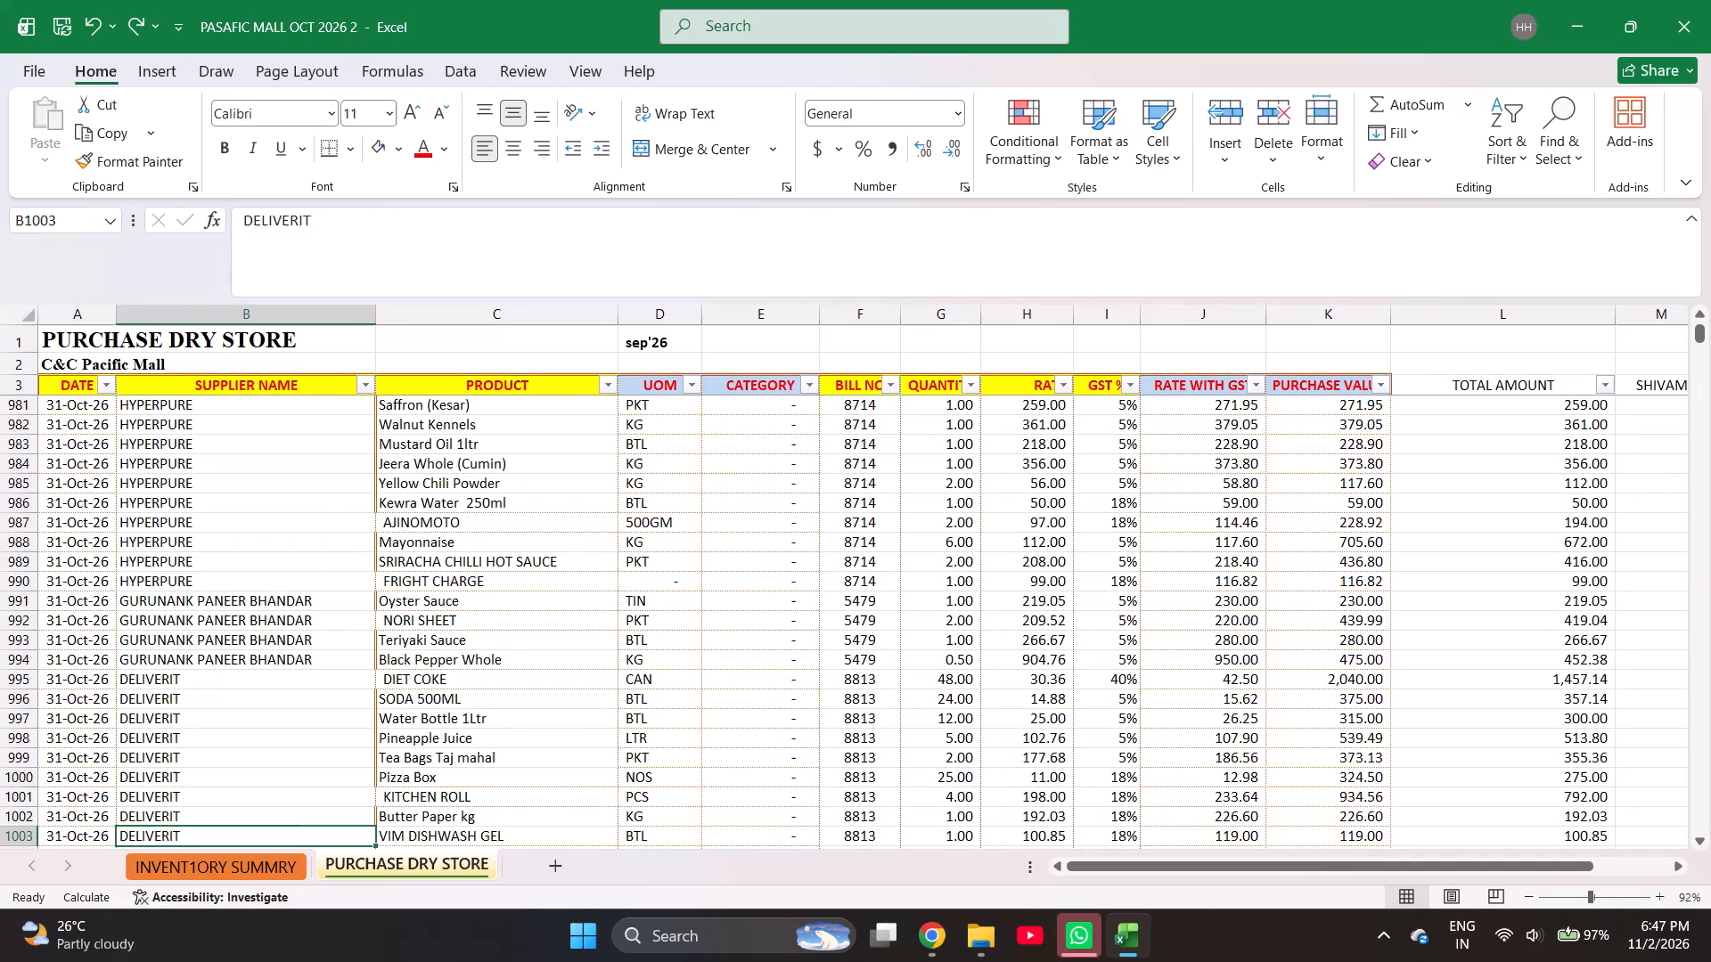
key("Down")
key("Down")
key("Down")
key("Down")
key("Up")
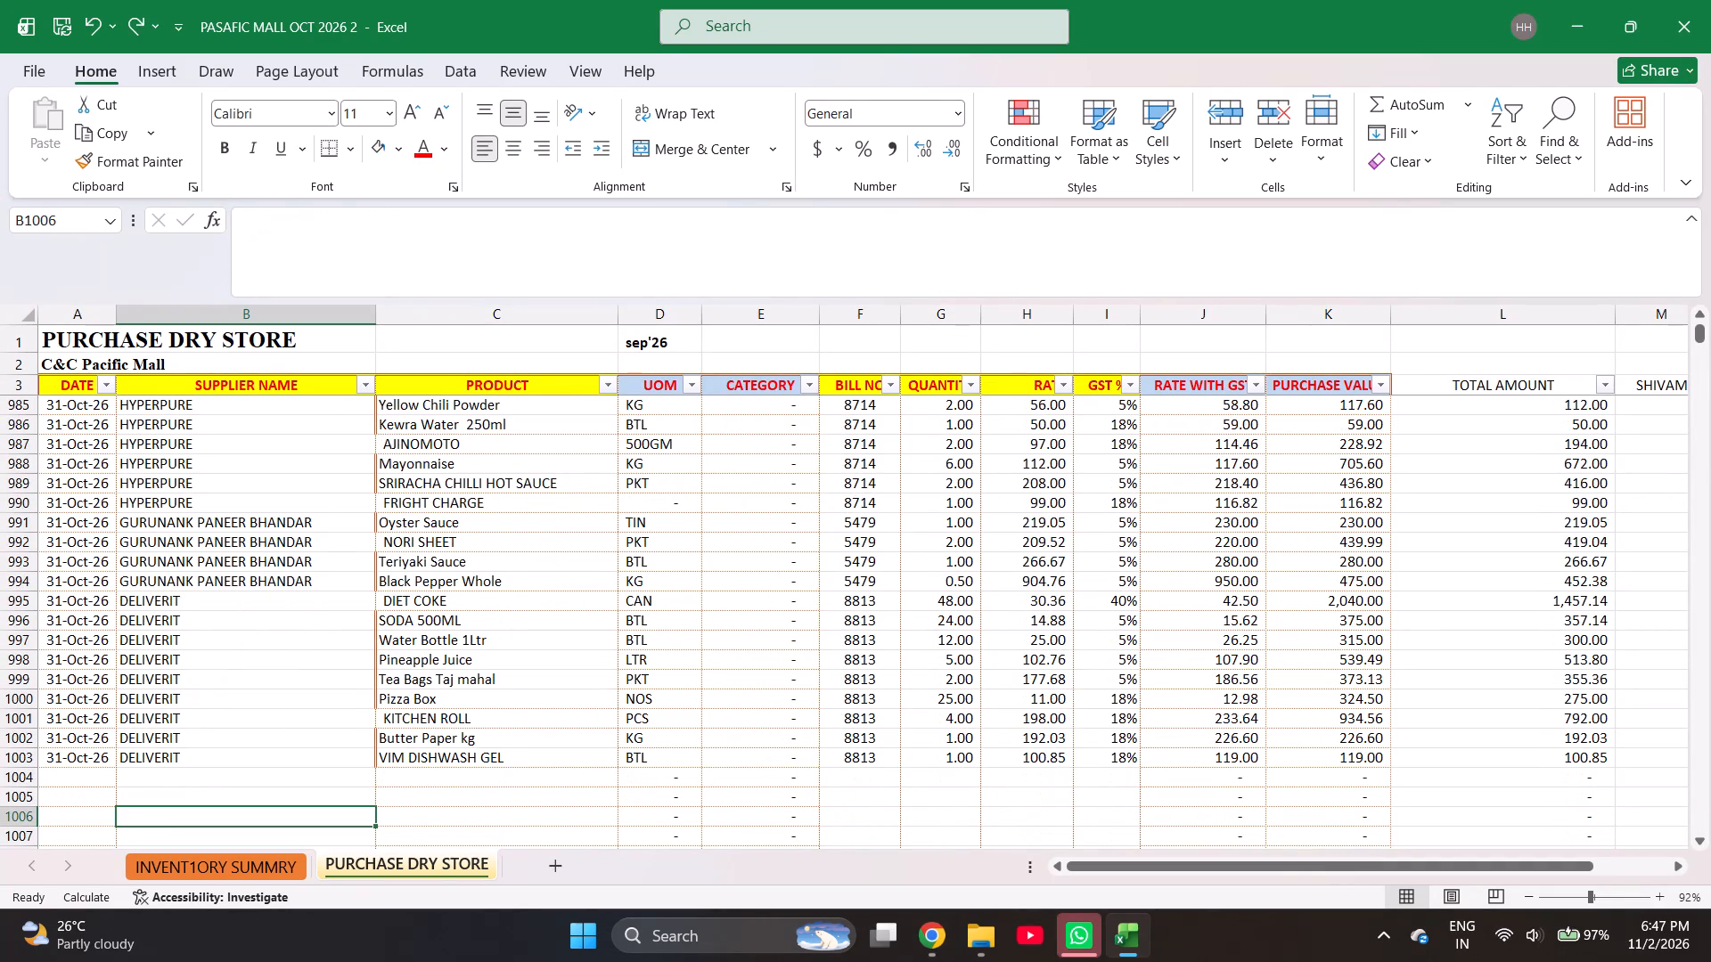
key("Up")
key("Up")
key("ctrl+Up")
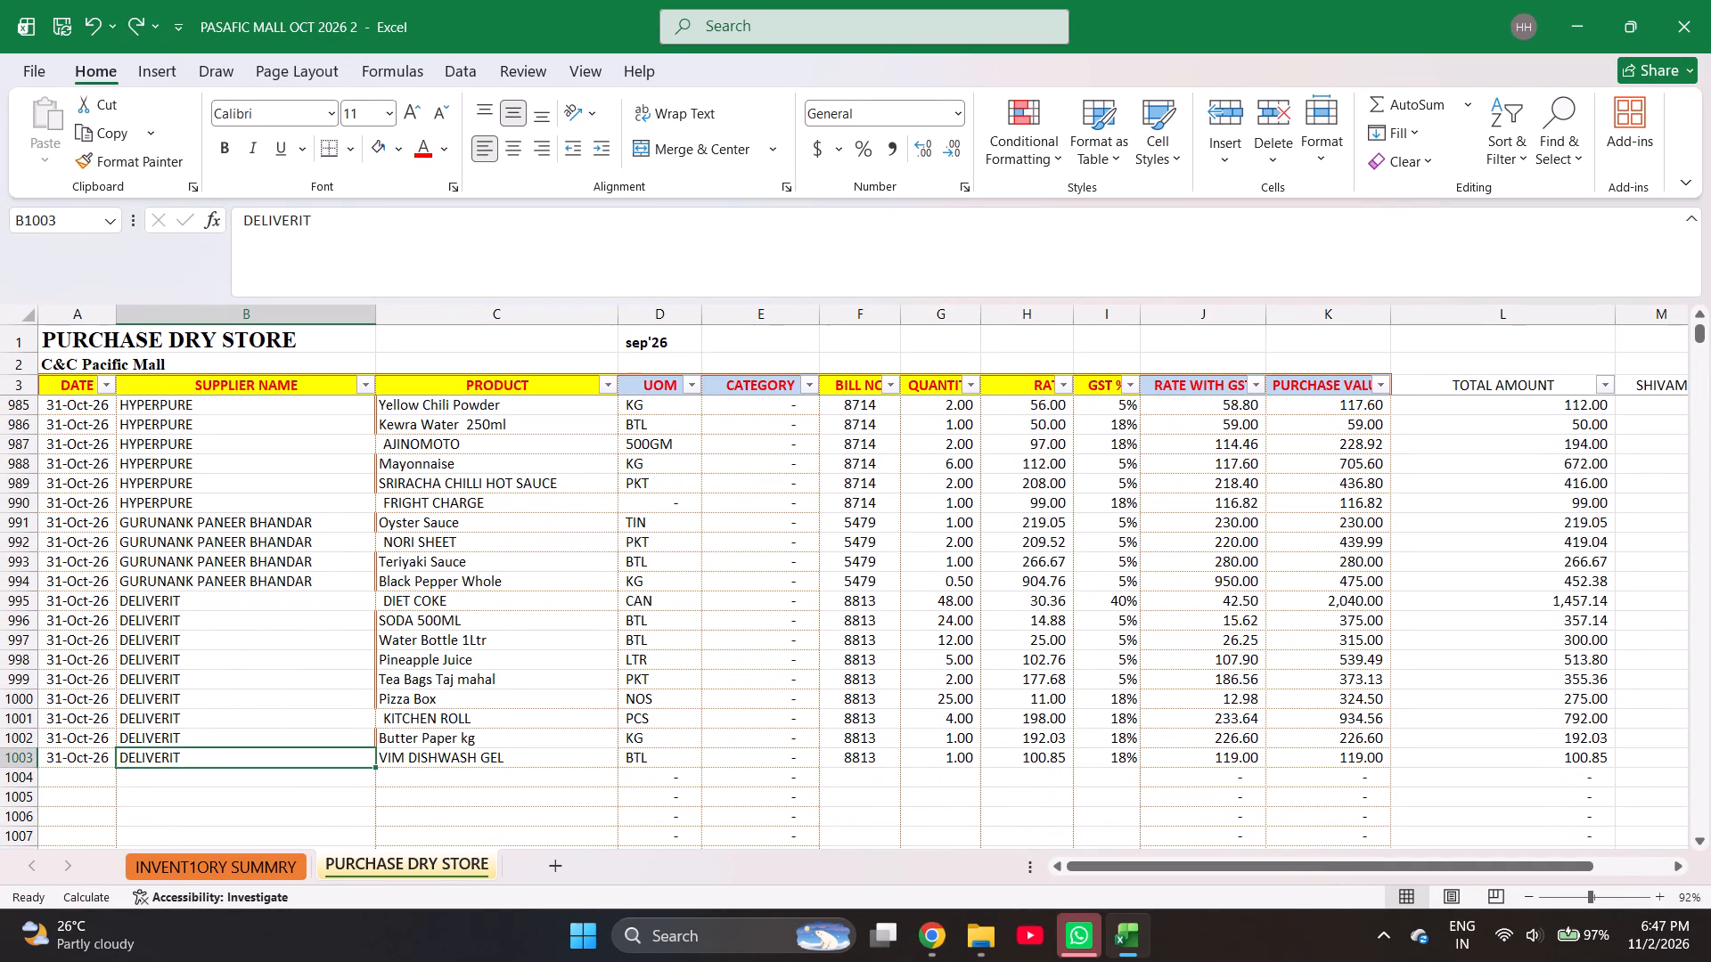
key("Up")
key("ctrl+Up")
key("Up")
key("Up")
key("Up")
key("Up")
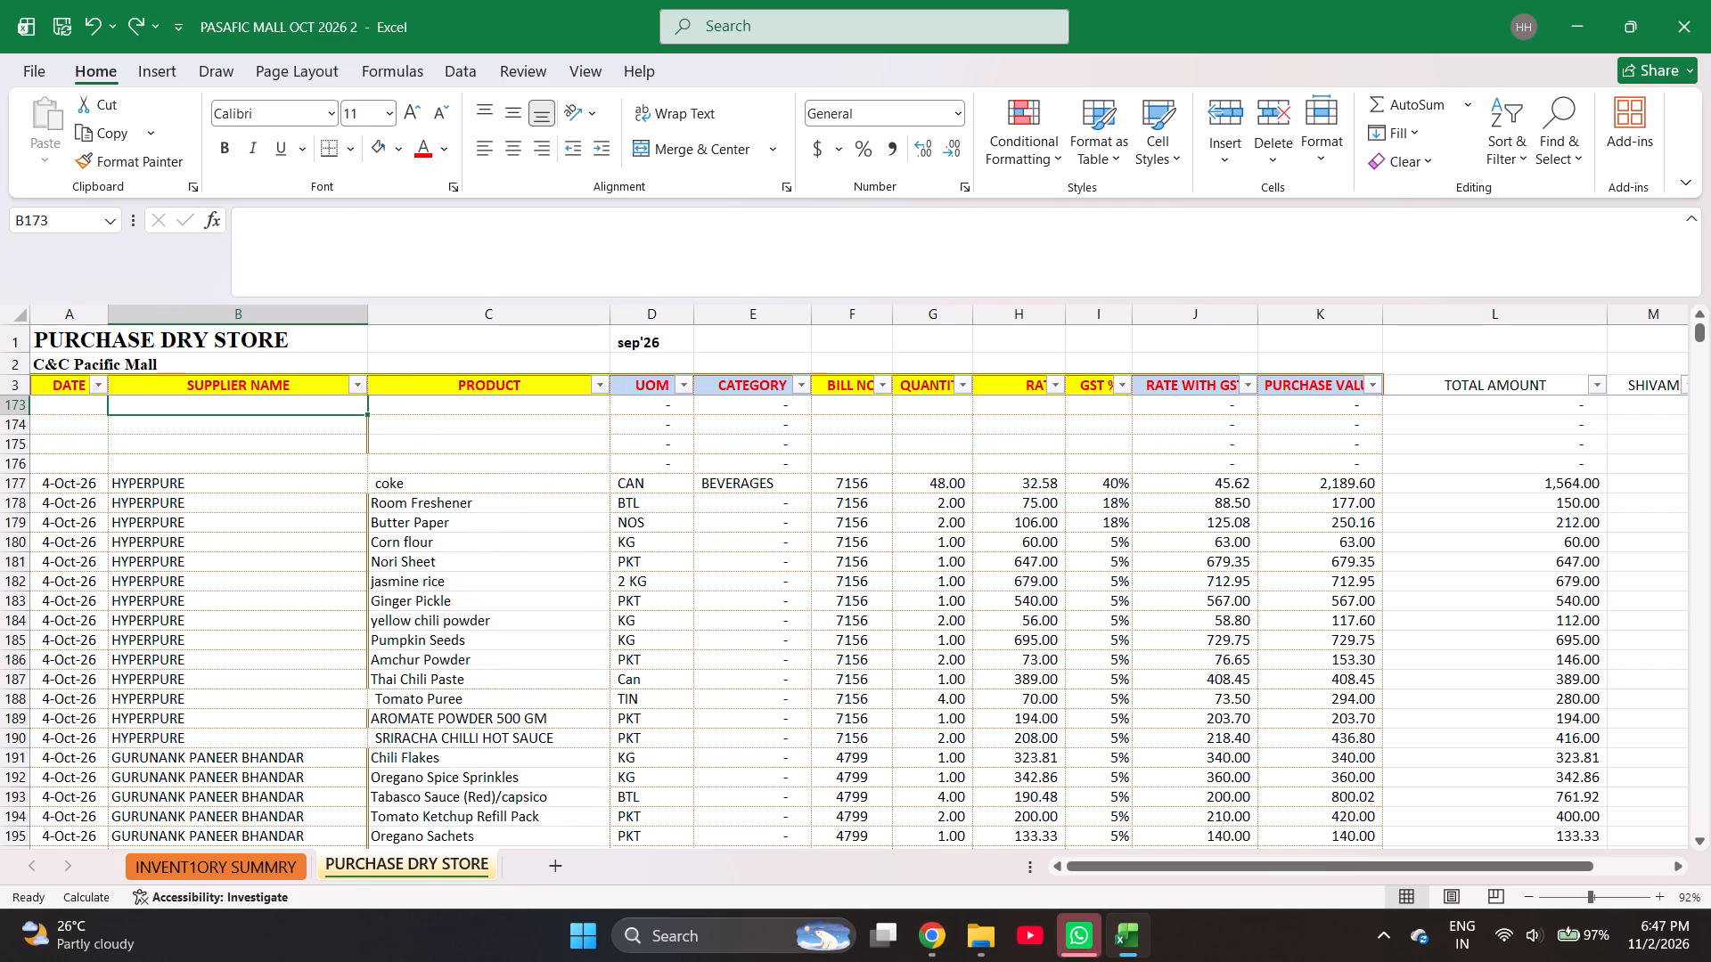
key("ctrl+Up")
key("Left")
key("Down")
key("Right")
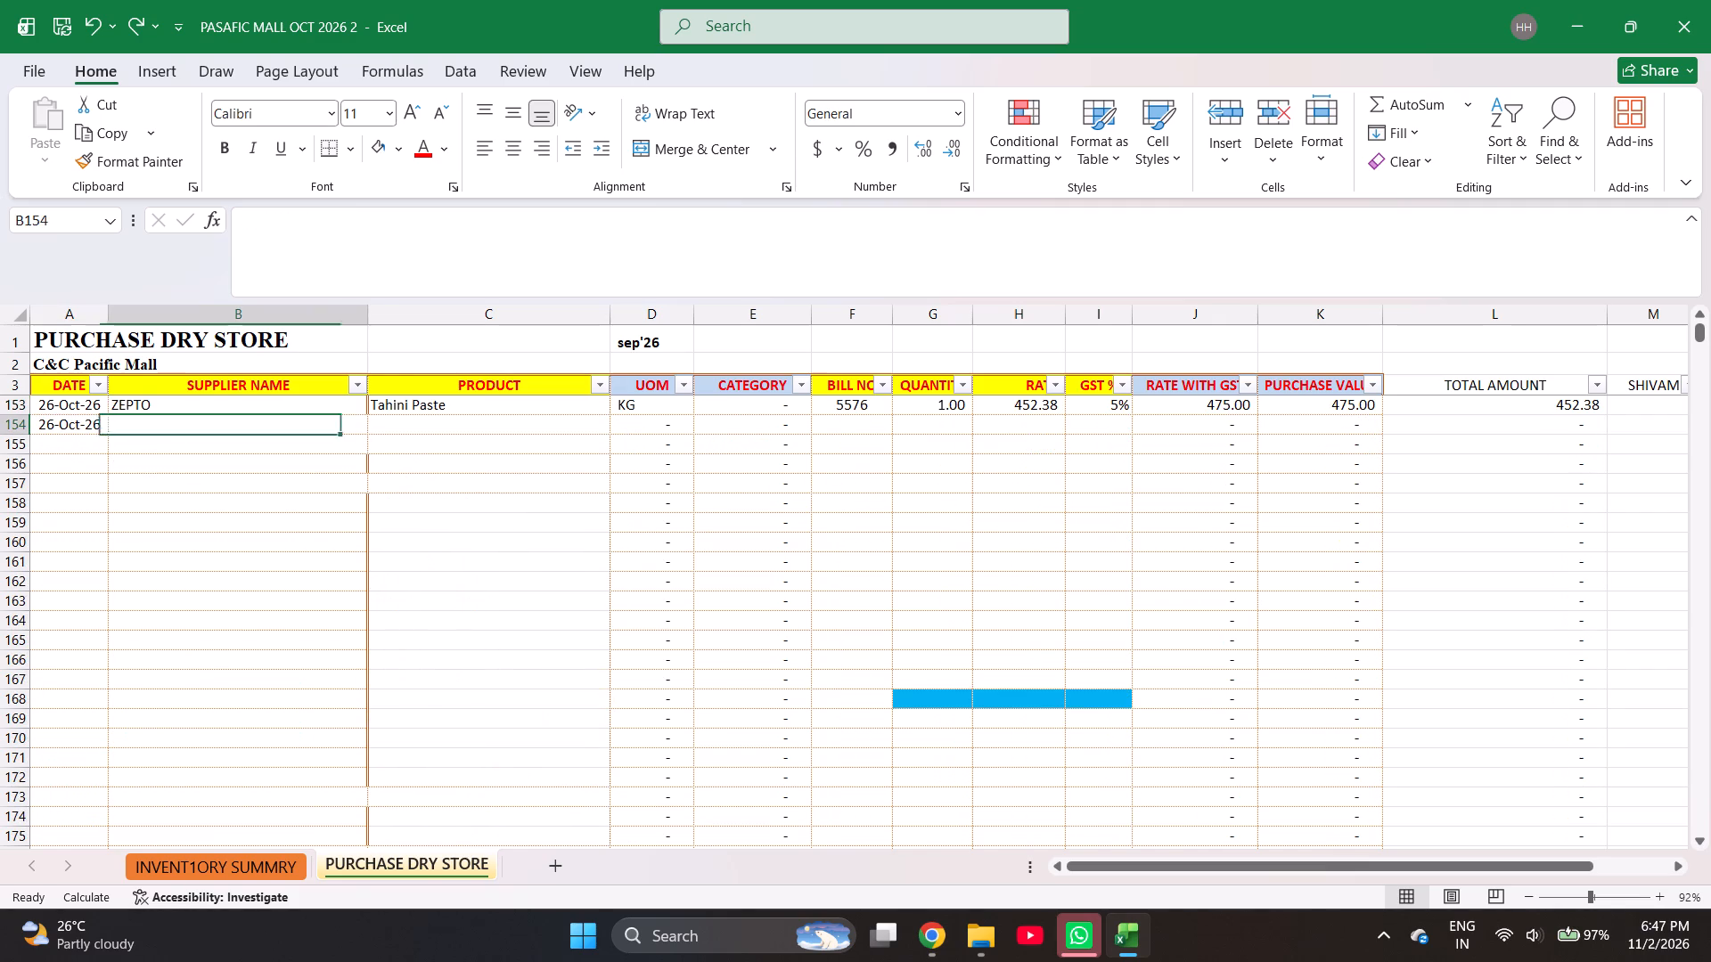
key("b")
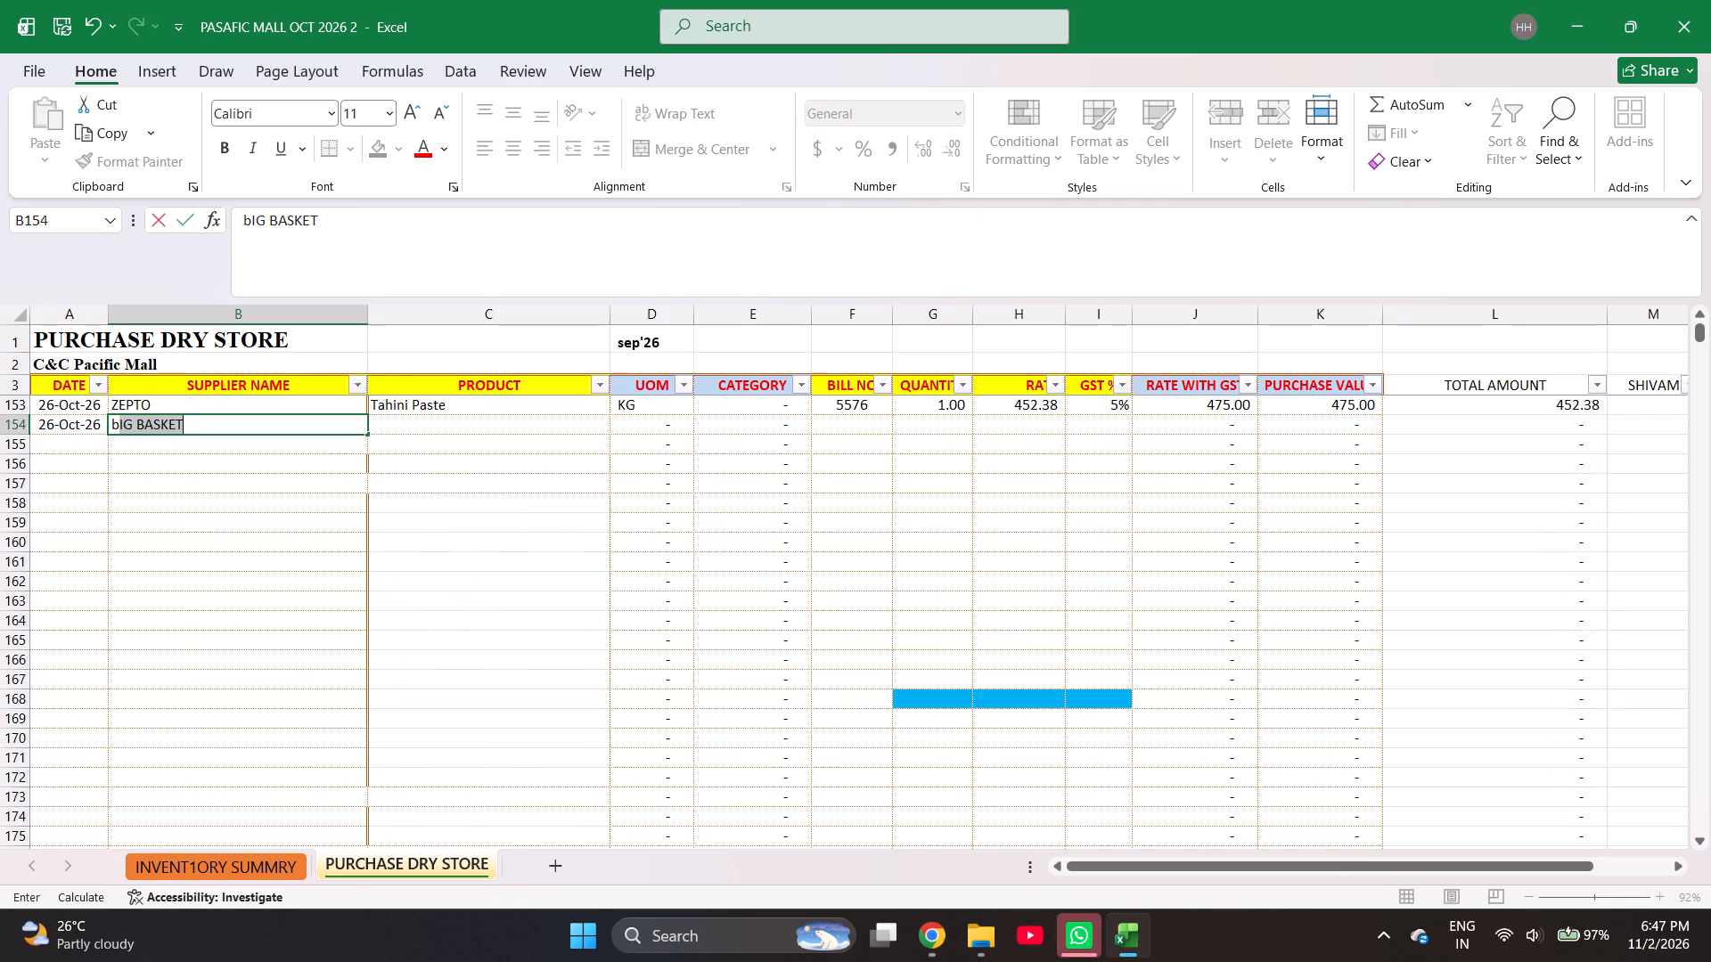
type("li")
key("Return")
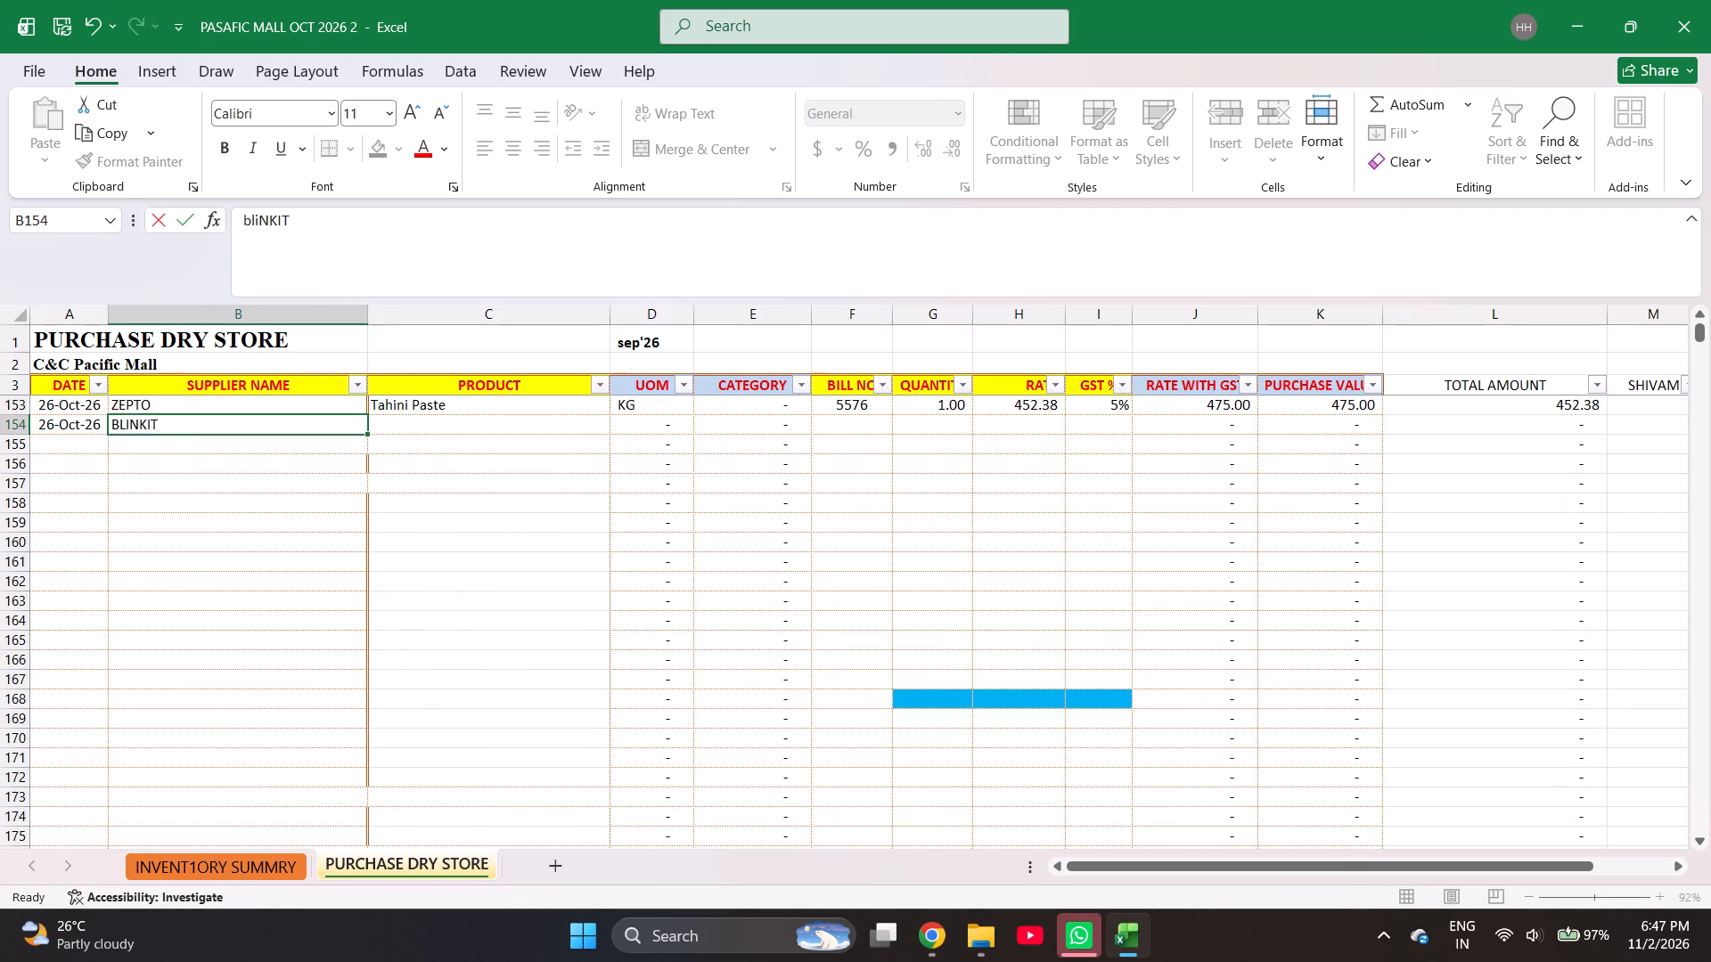
Find RAW PRESSERY VALENCIA ORANGE in the inventory summary by searching for "raw" and copy it into the product cell of row 154.
key("Up")
key("Right")
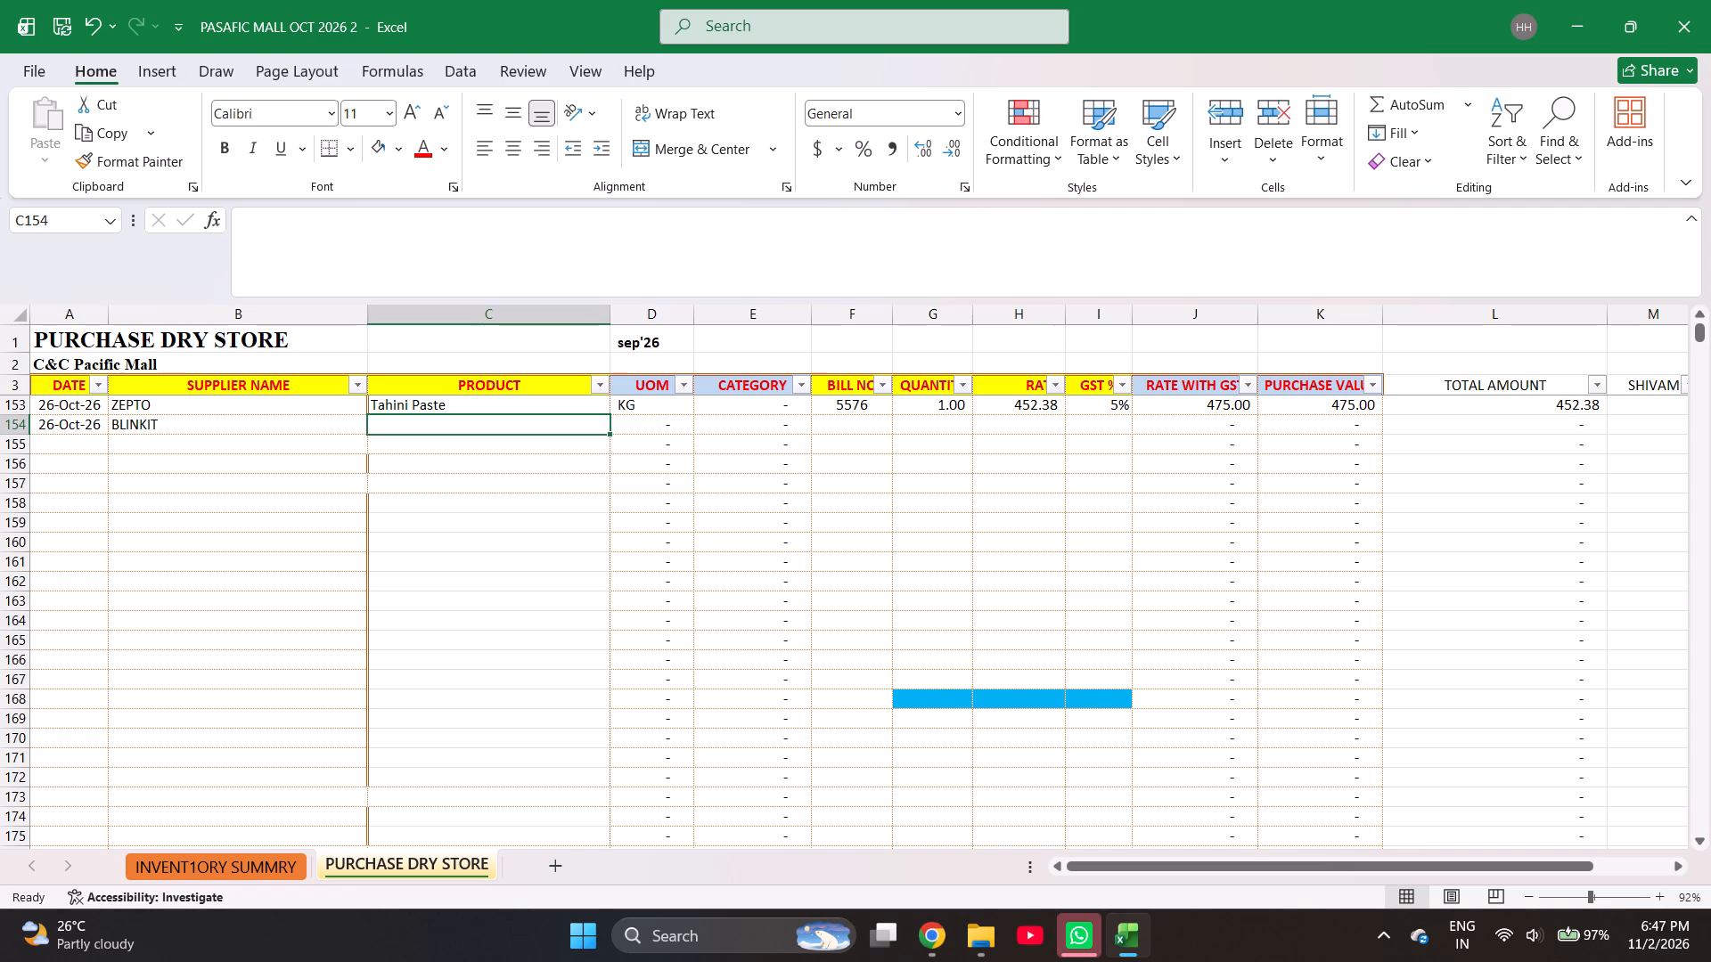
key("ctrl+Page_Up")
key("ctrl+f")
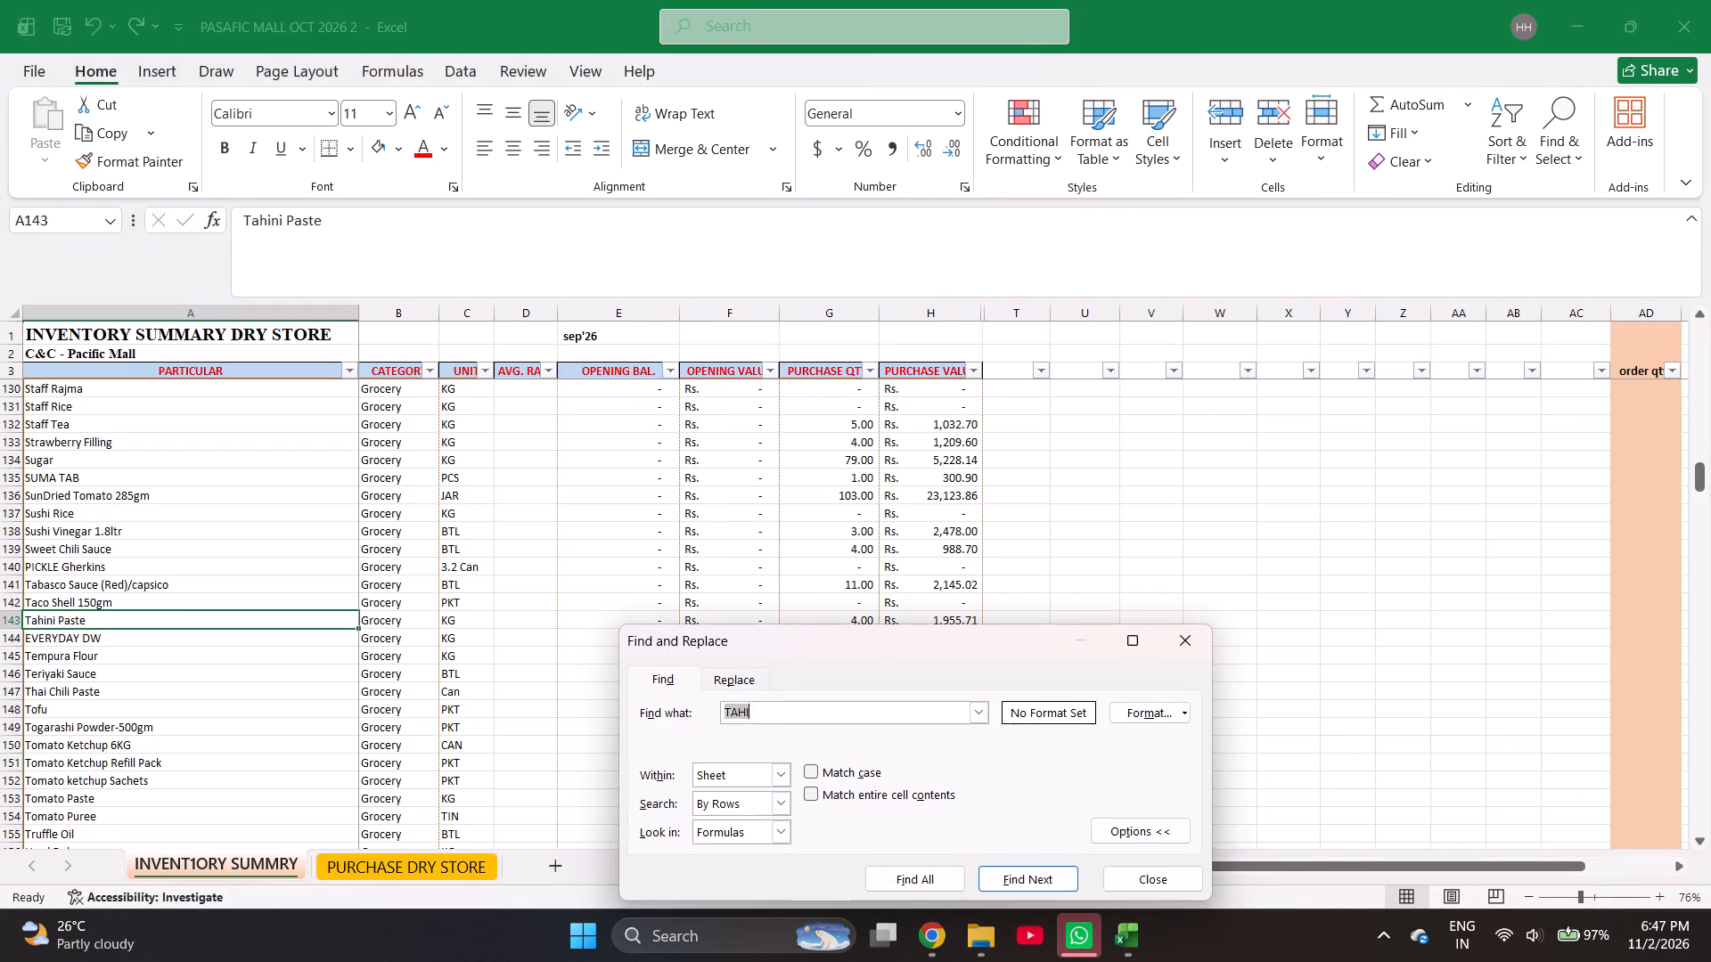
type("raw")
key("space")
key("Return")
key("Return")
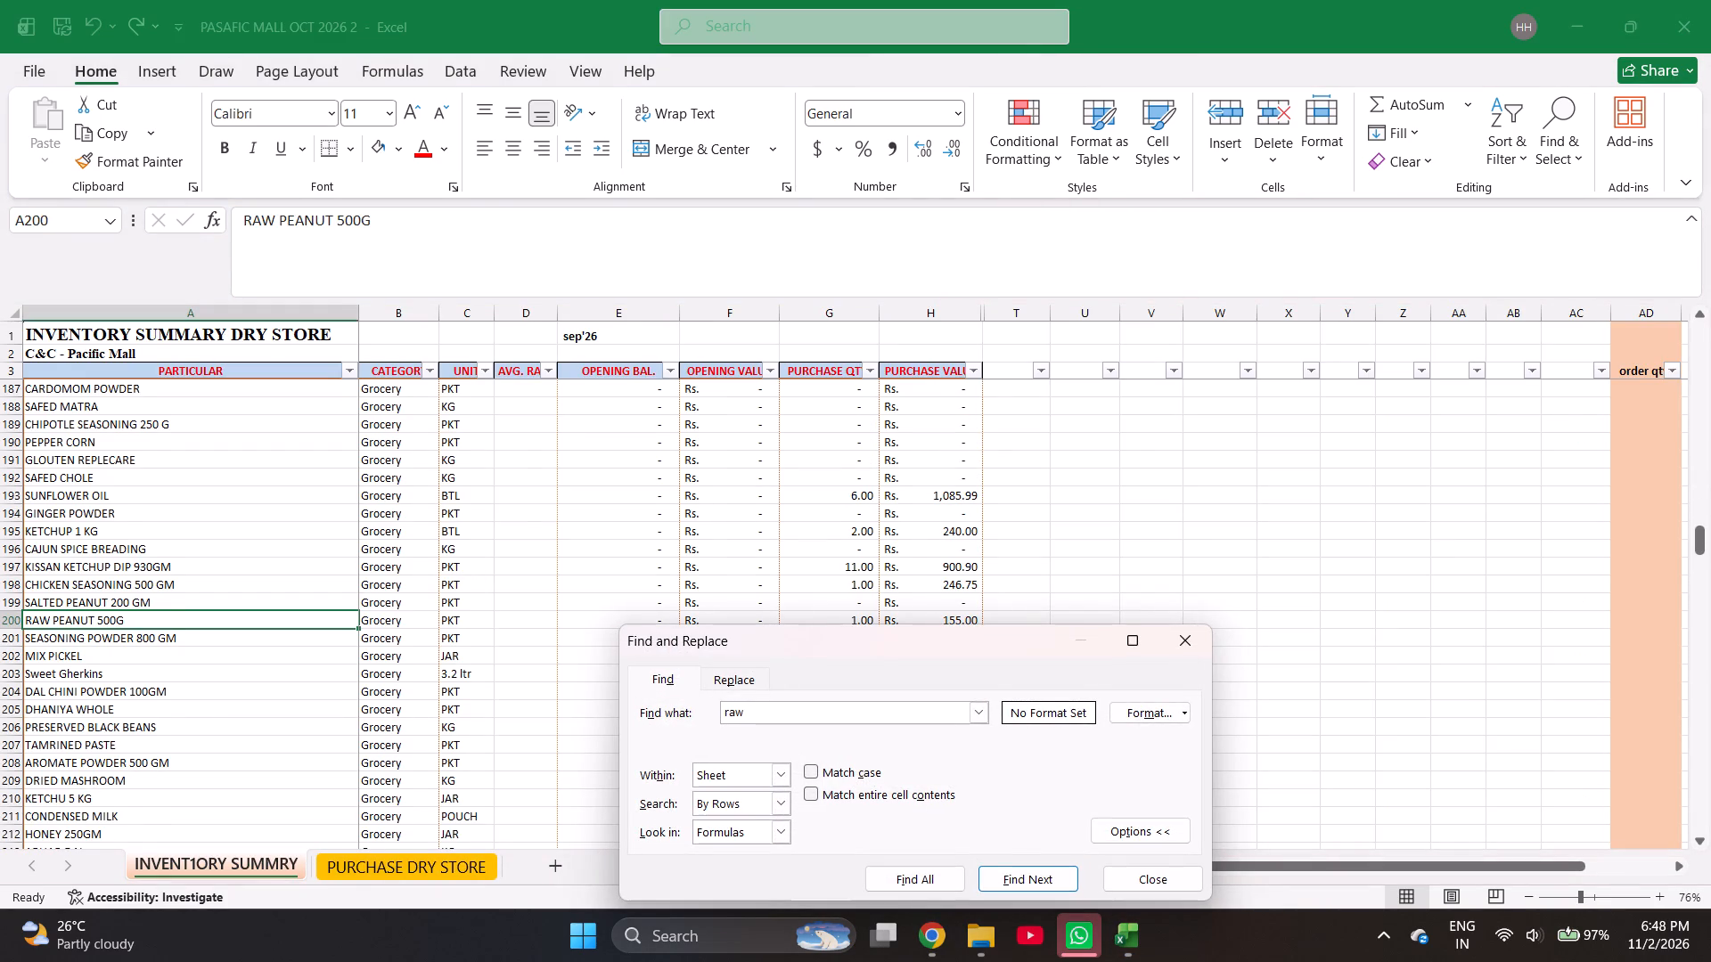
key("Return")
key("Escape")
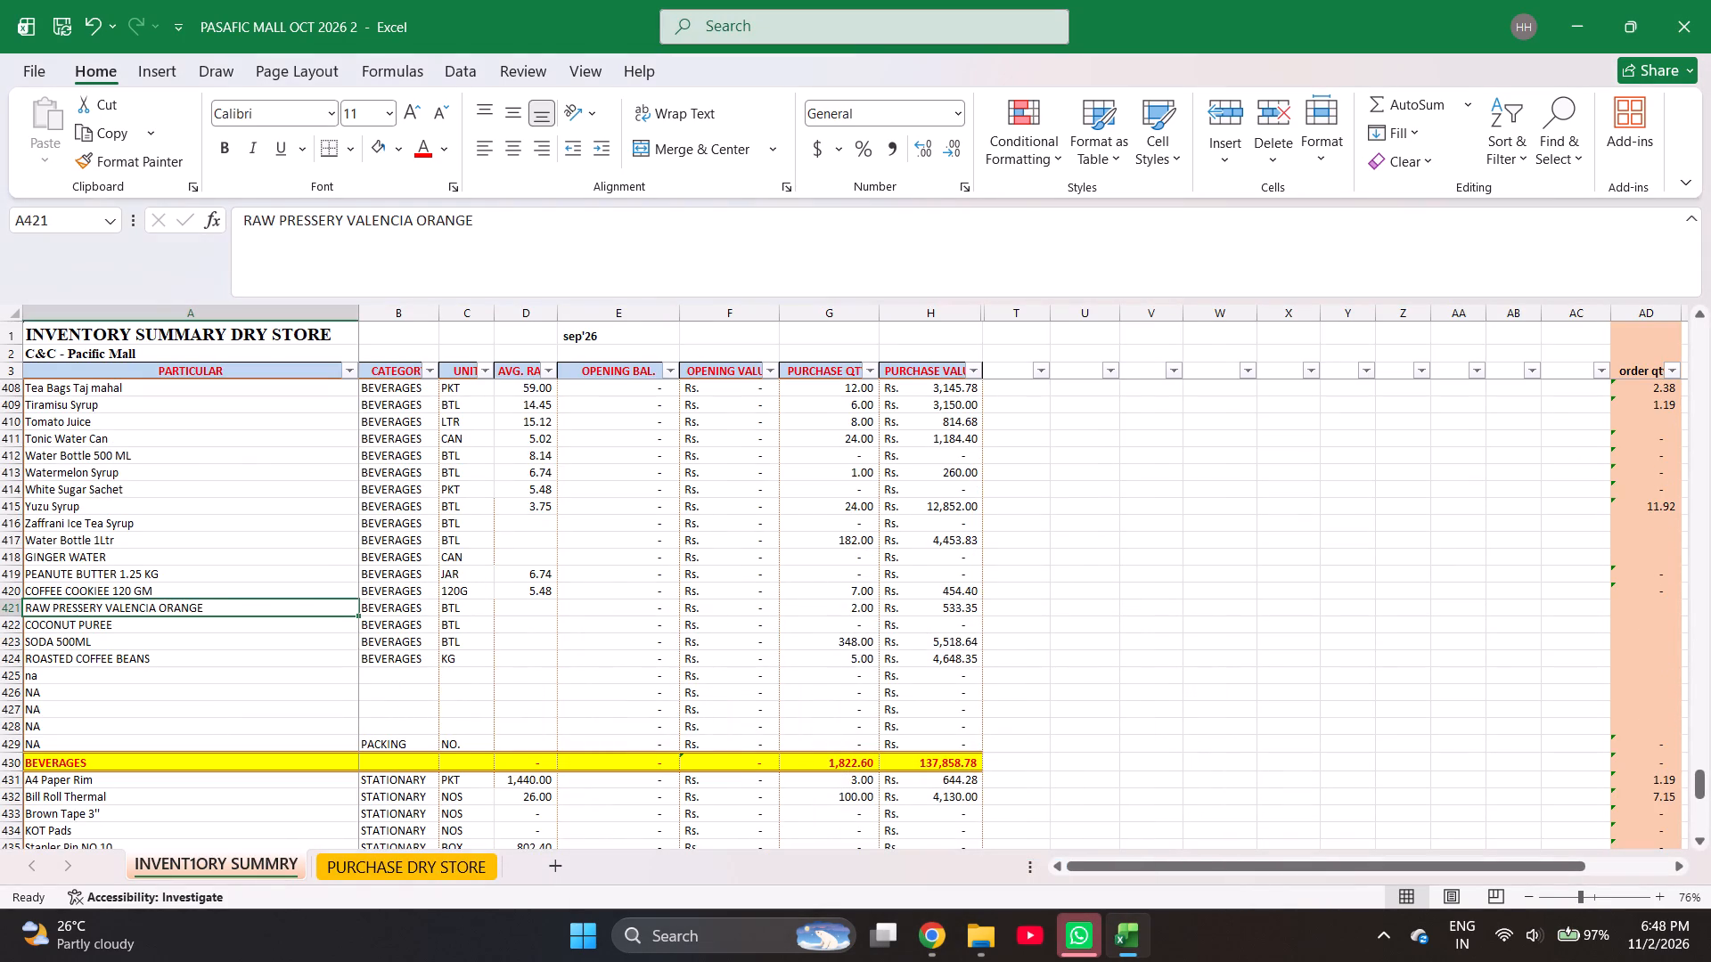
key("ctrl+c")
key("ctrl+Page_Down")
key("Return")
key("Return")
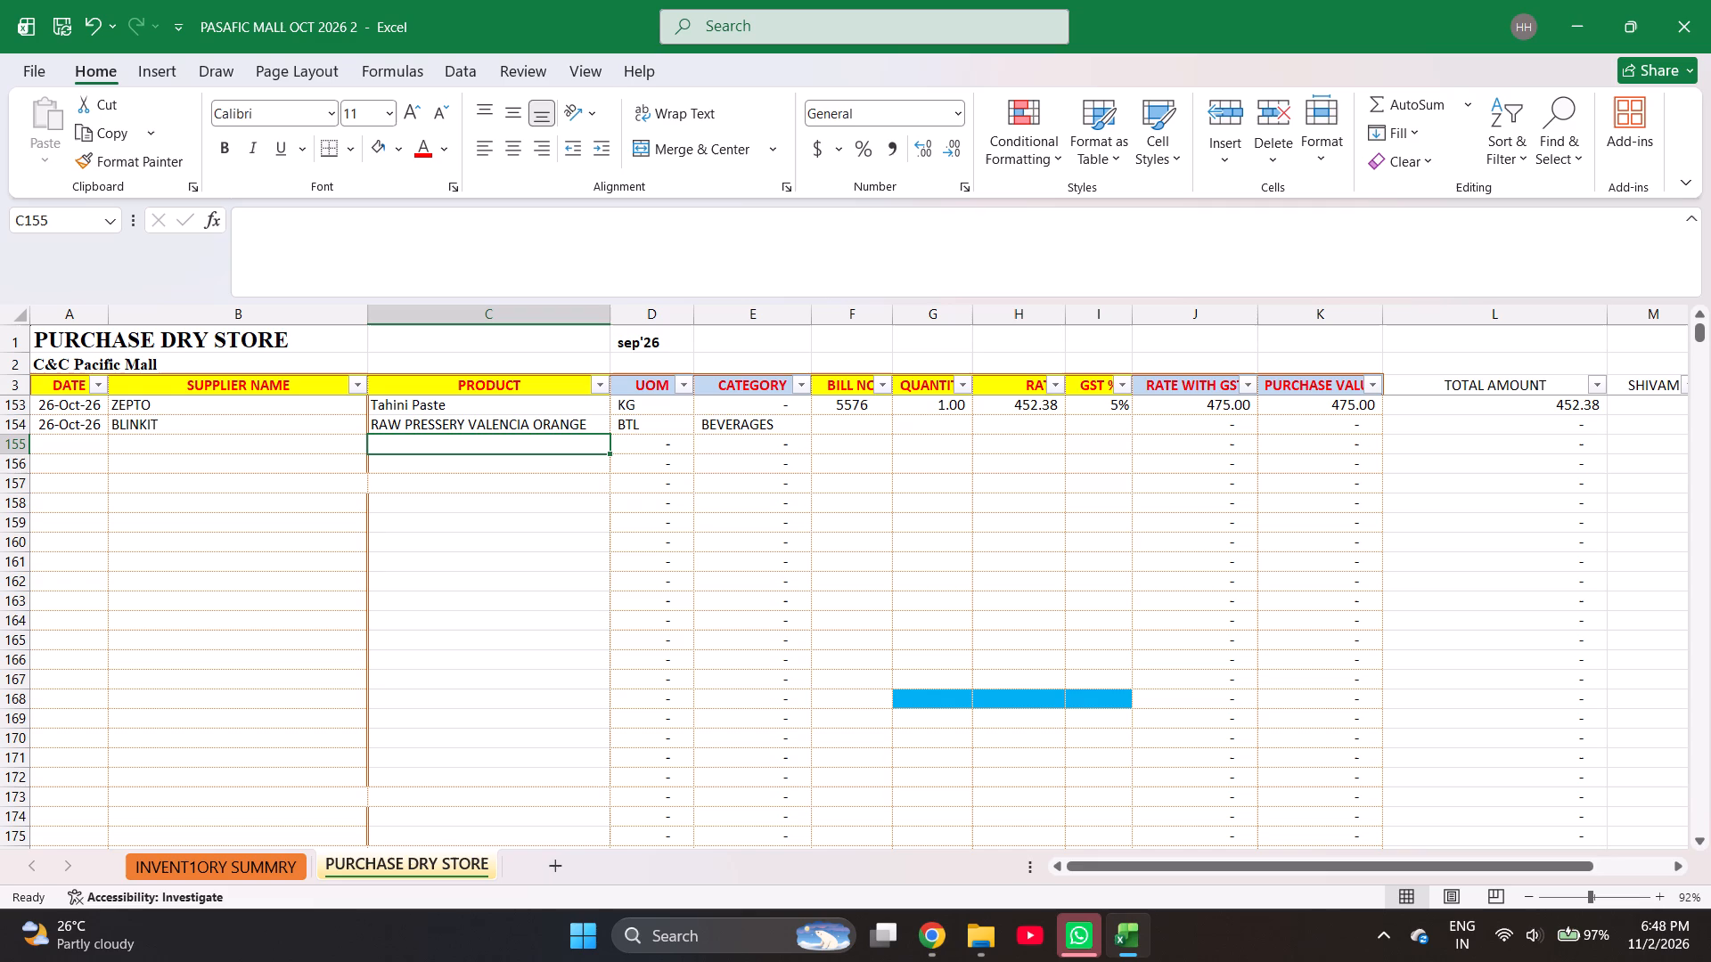
Fill in row 154 with bill number 2524, quantity 1, rate 320.95 and GST 5%.
key("Up")
key("Down")
key("Right")
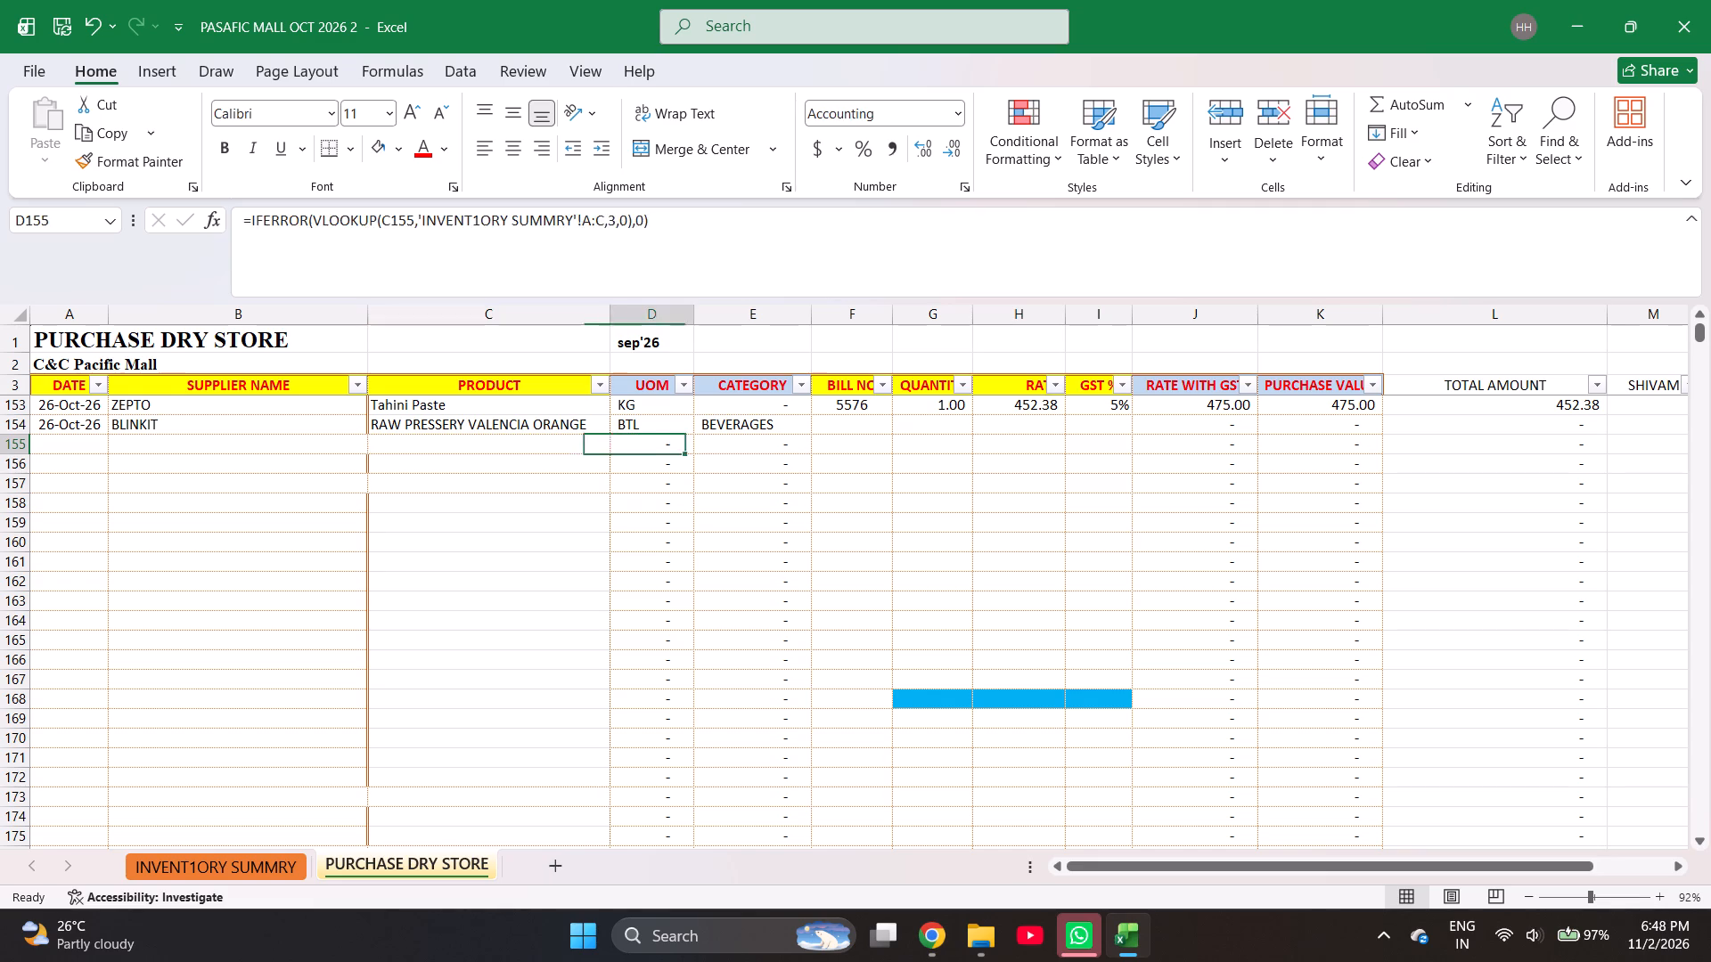
key("Right")
key("Right")
key("Up")
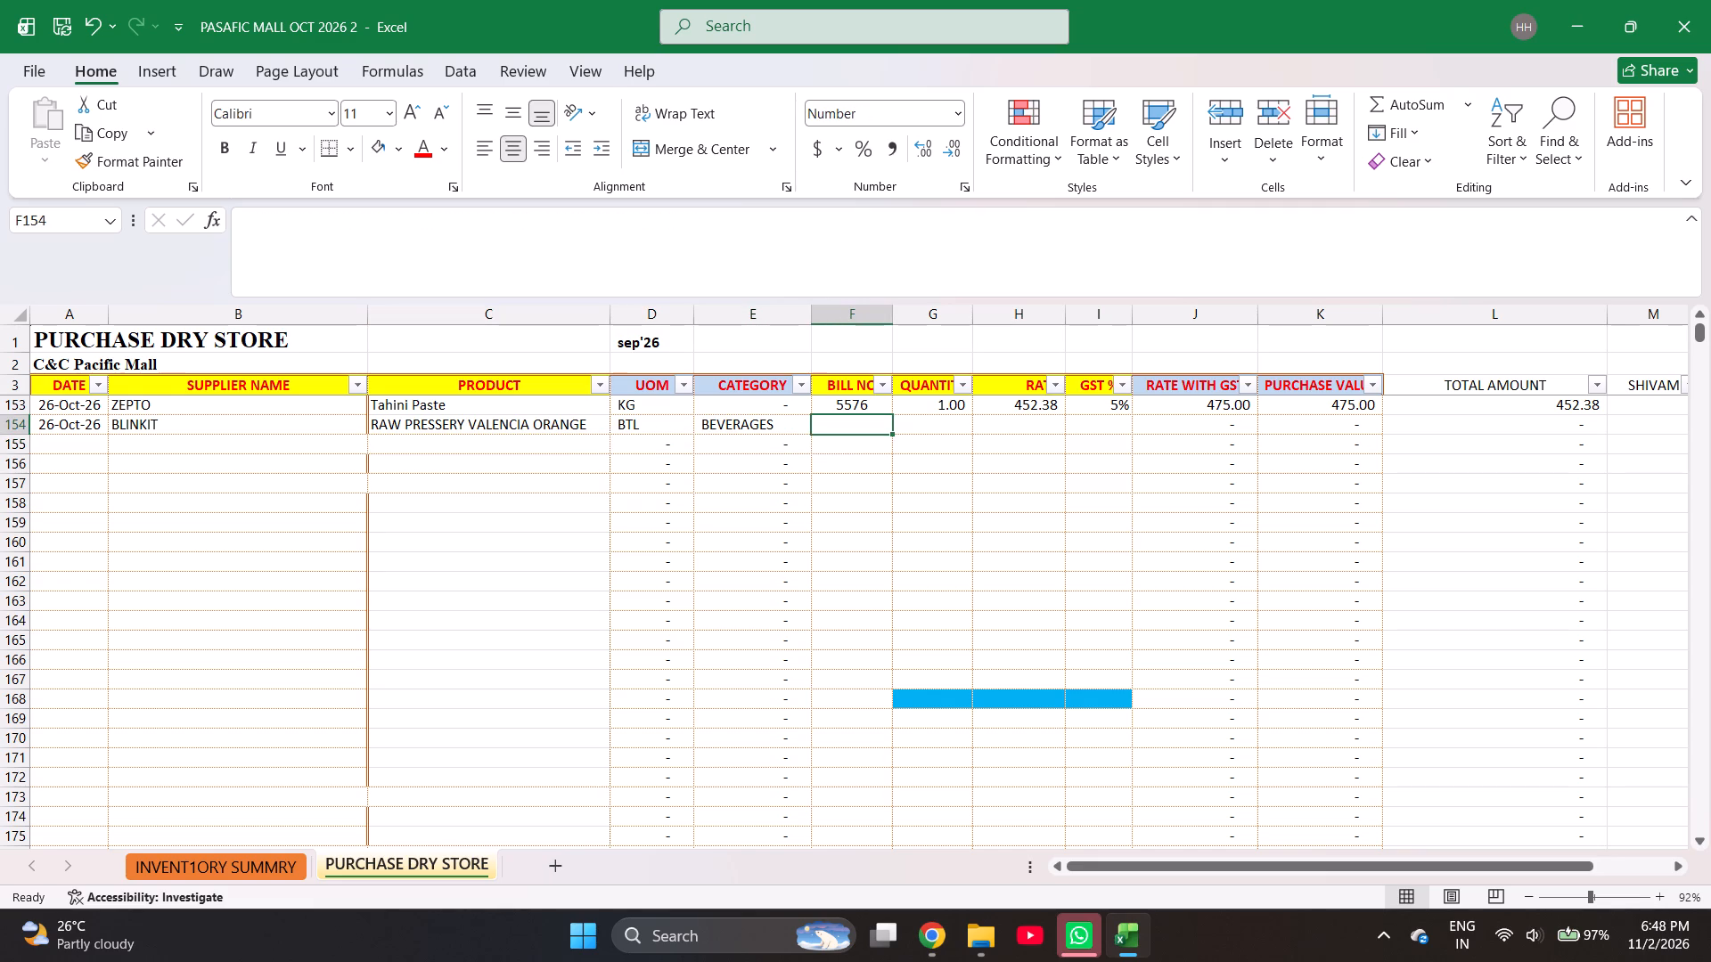
type("2524")
key("Right")
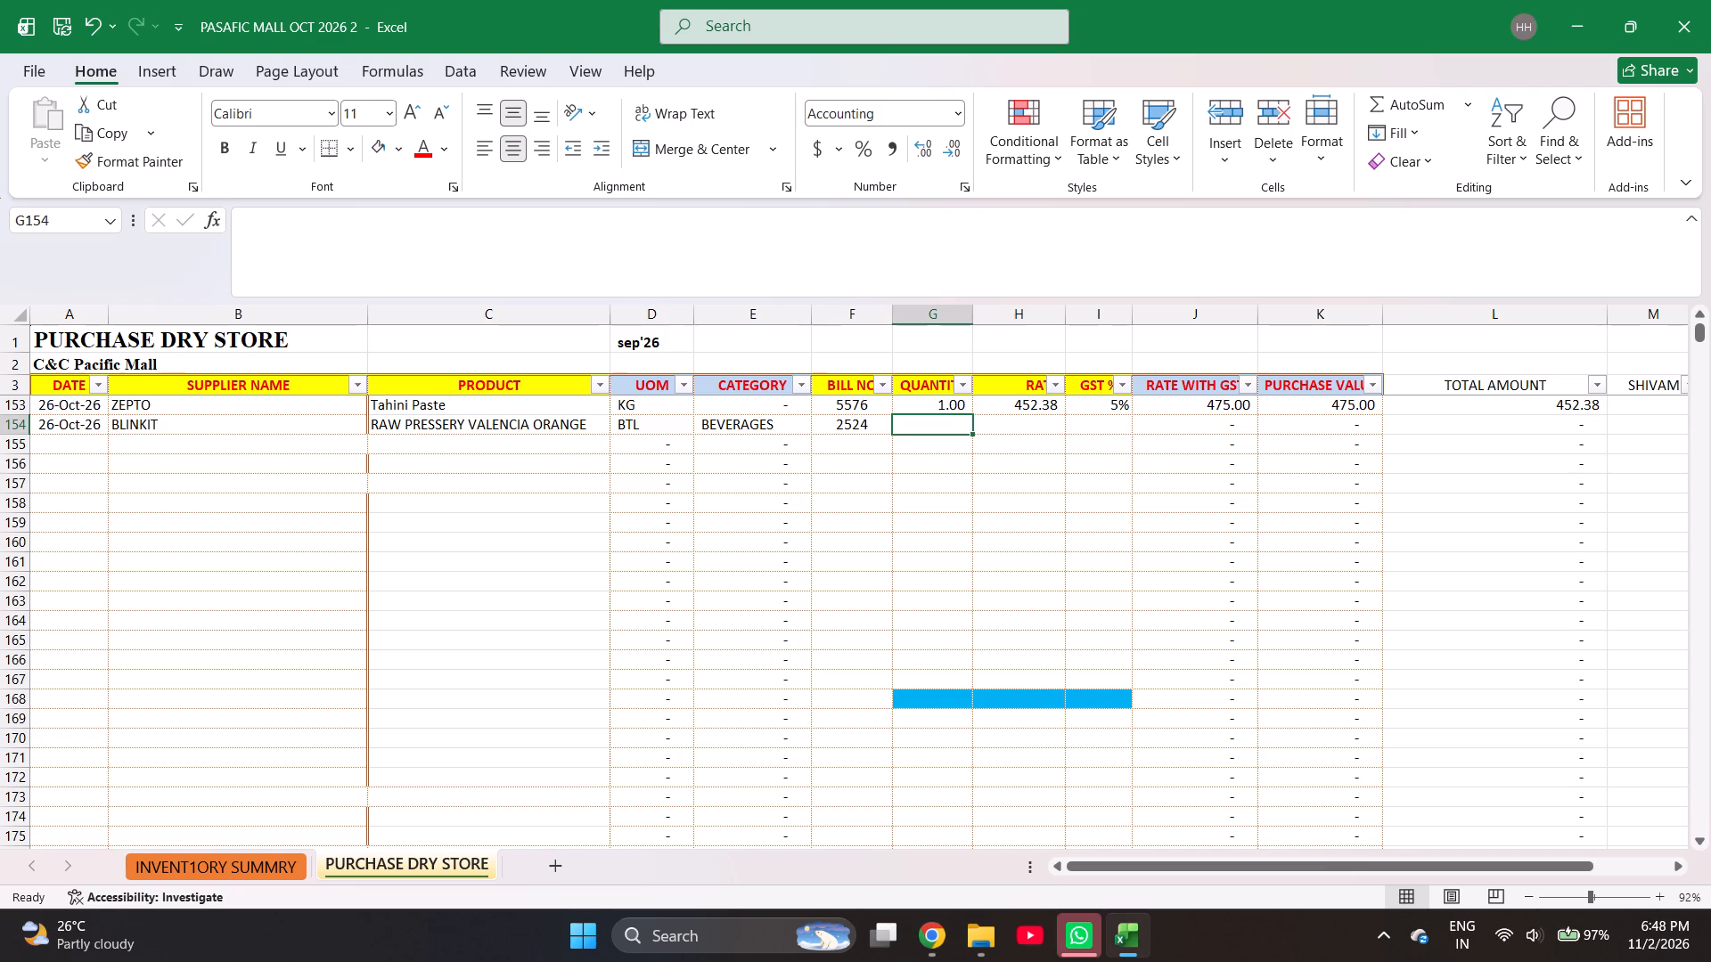
key("1")
key("Right")
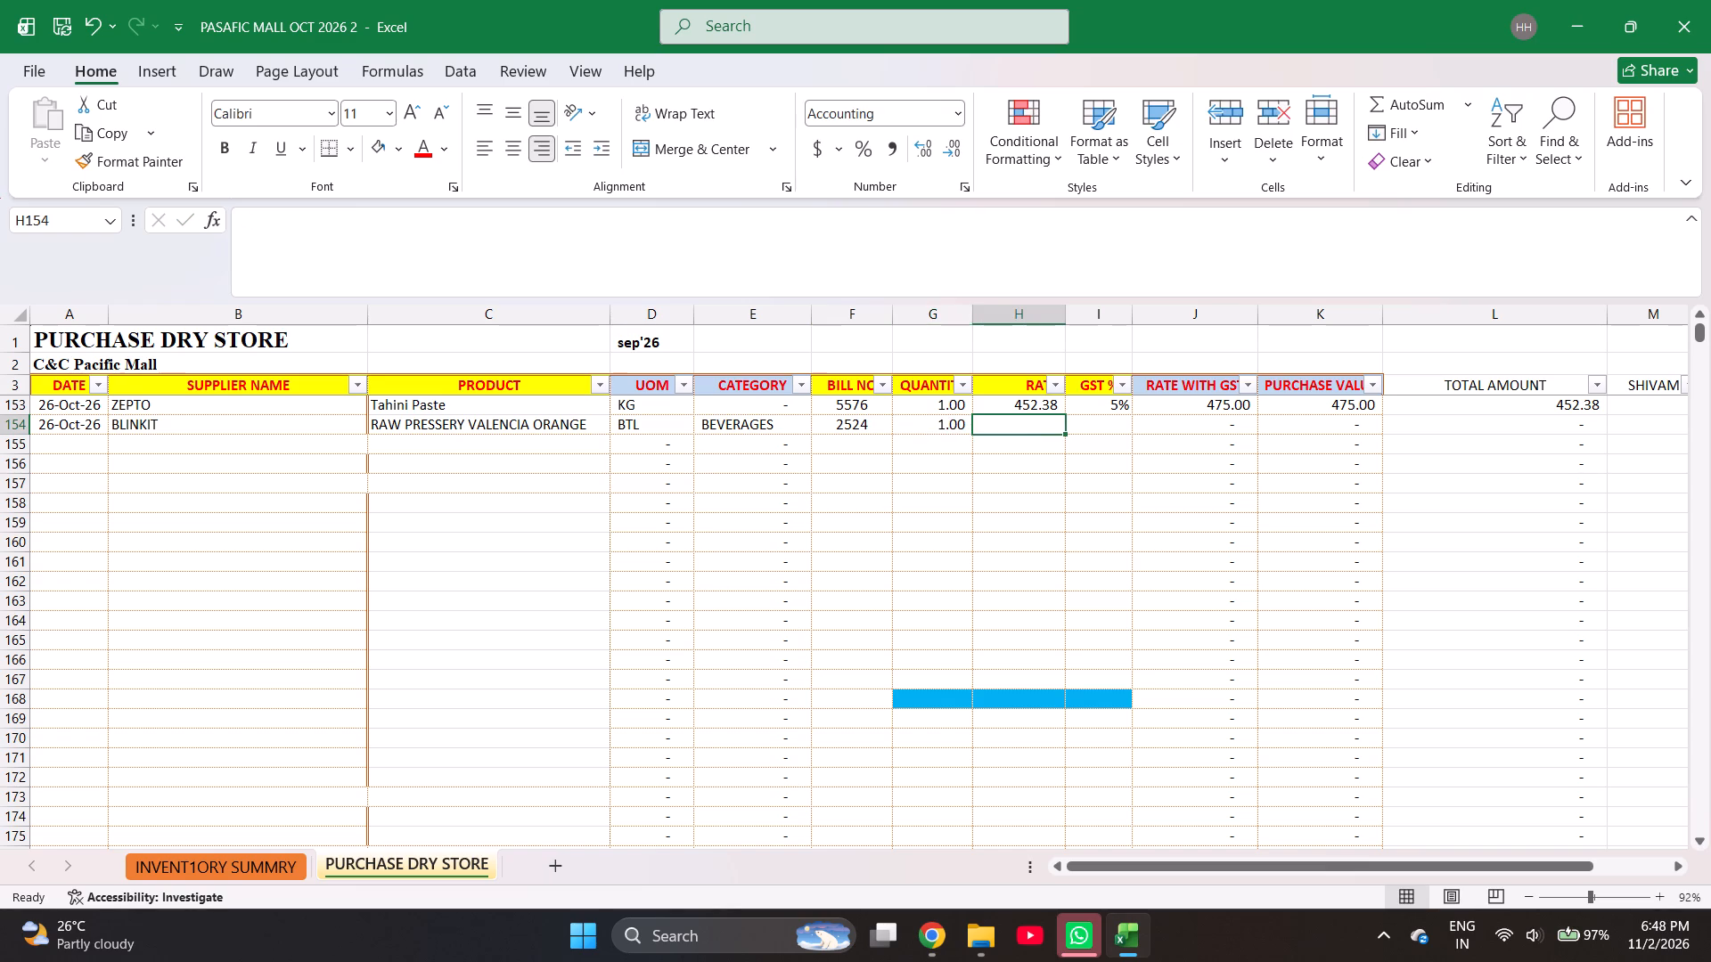
type("320.95")
key("Right")
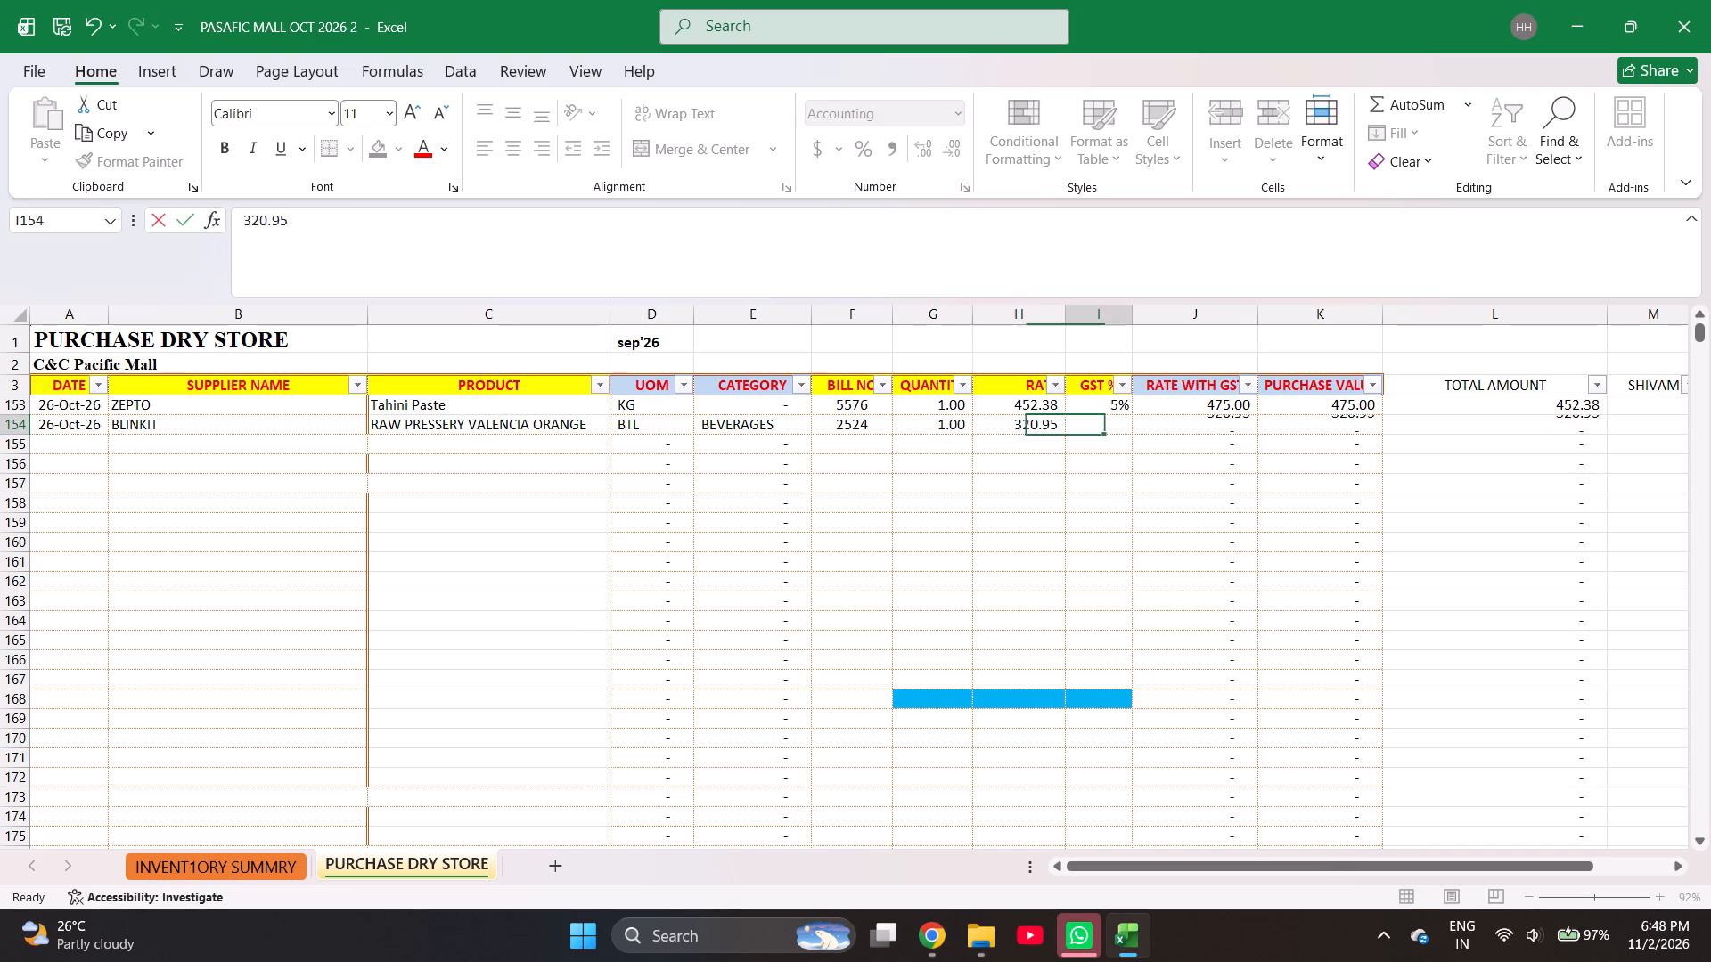
key("5")
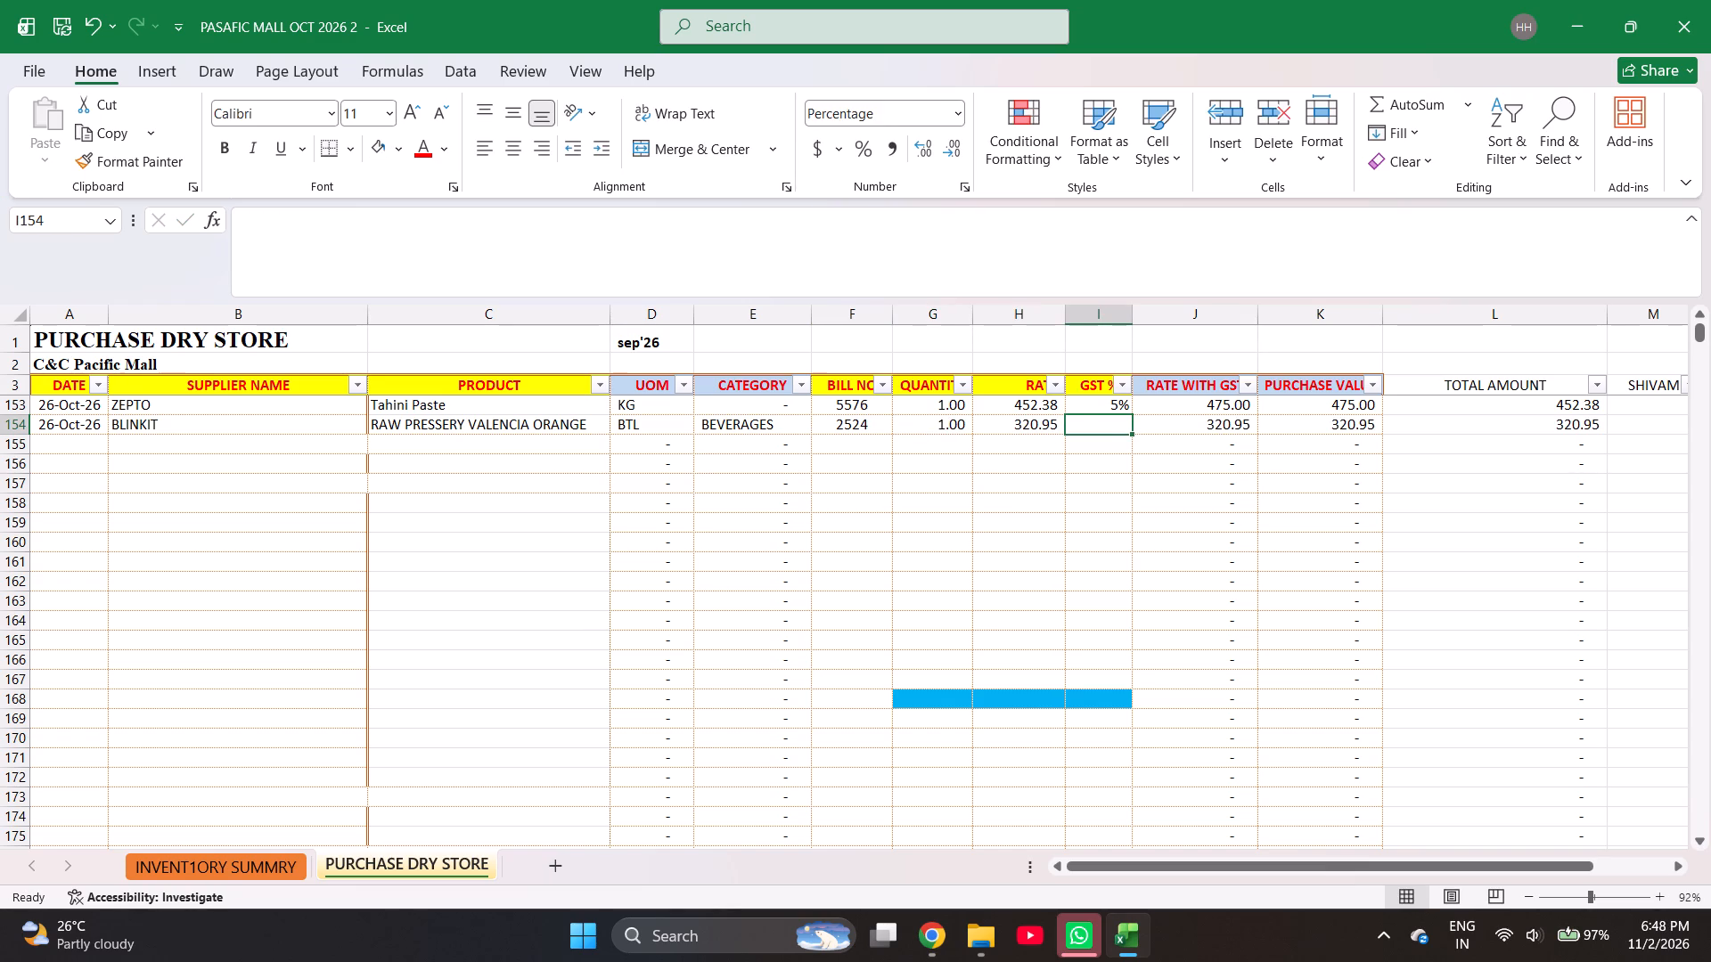
key("Right")
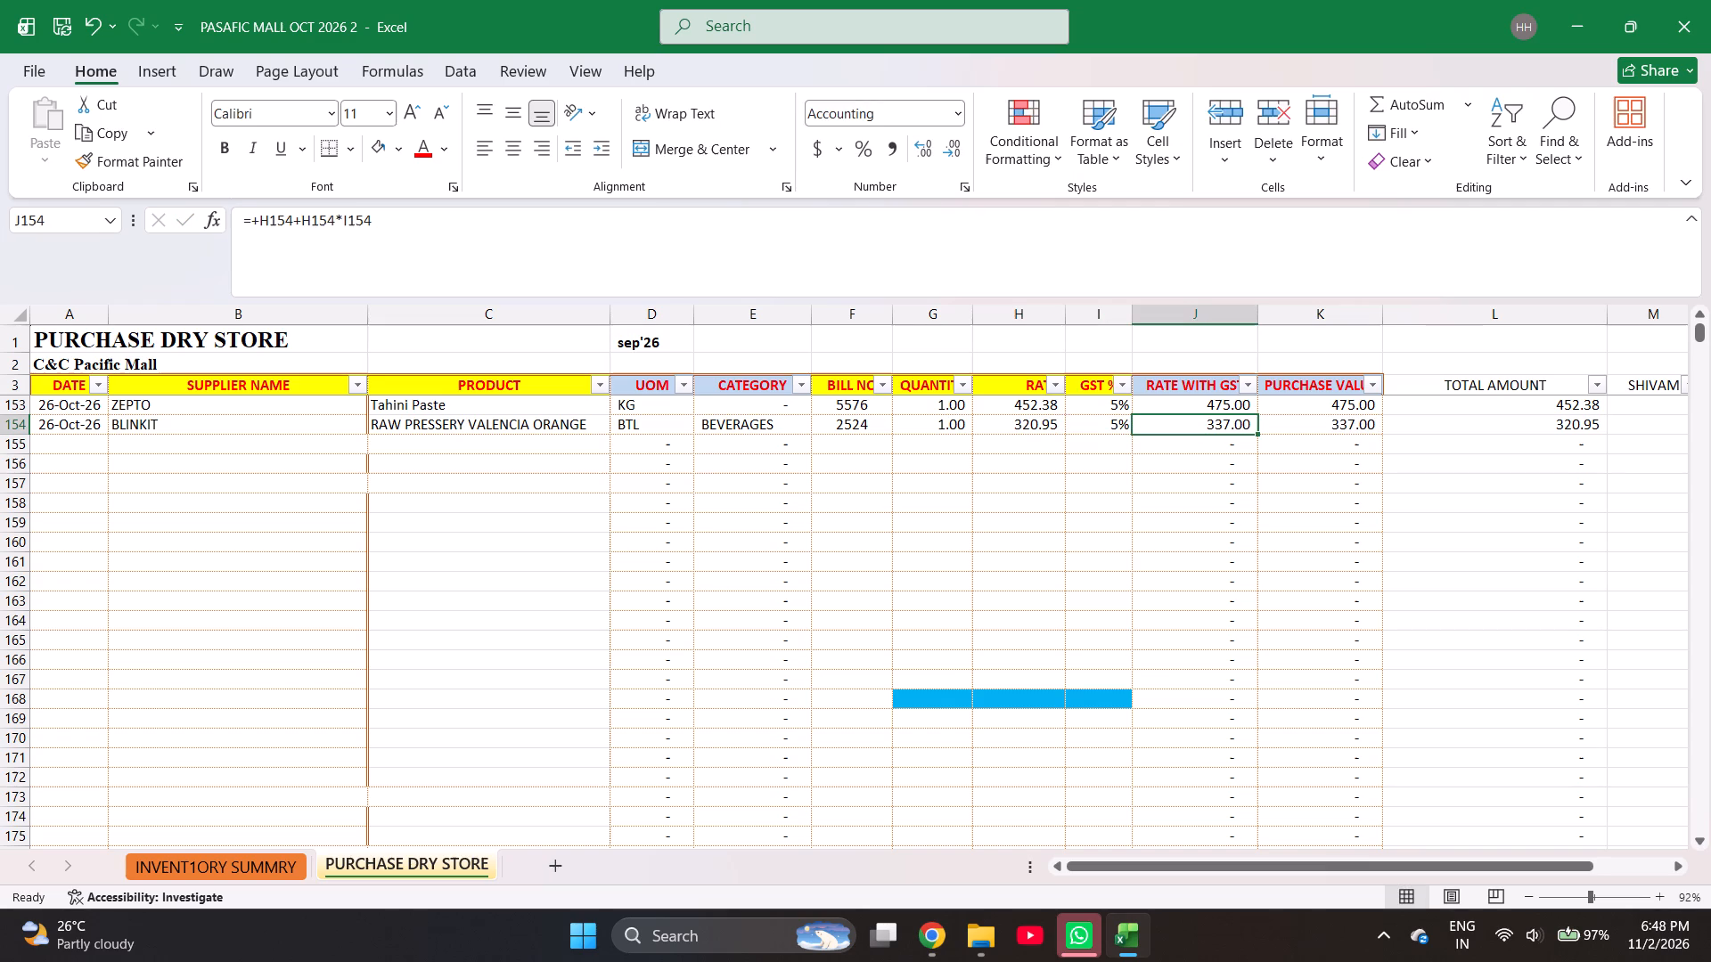
Change the rate in row 154 to the sum +320.95+2.71.
key("Left")
key("Left")
key("Up")
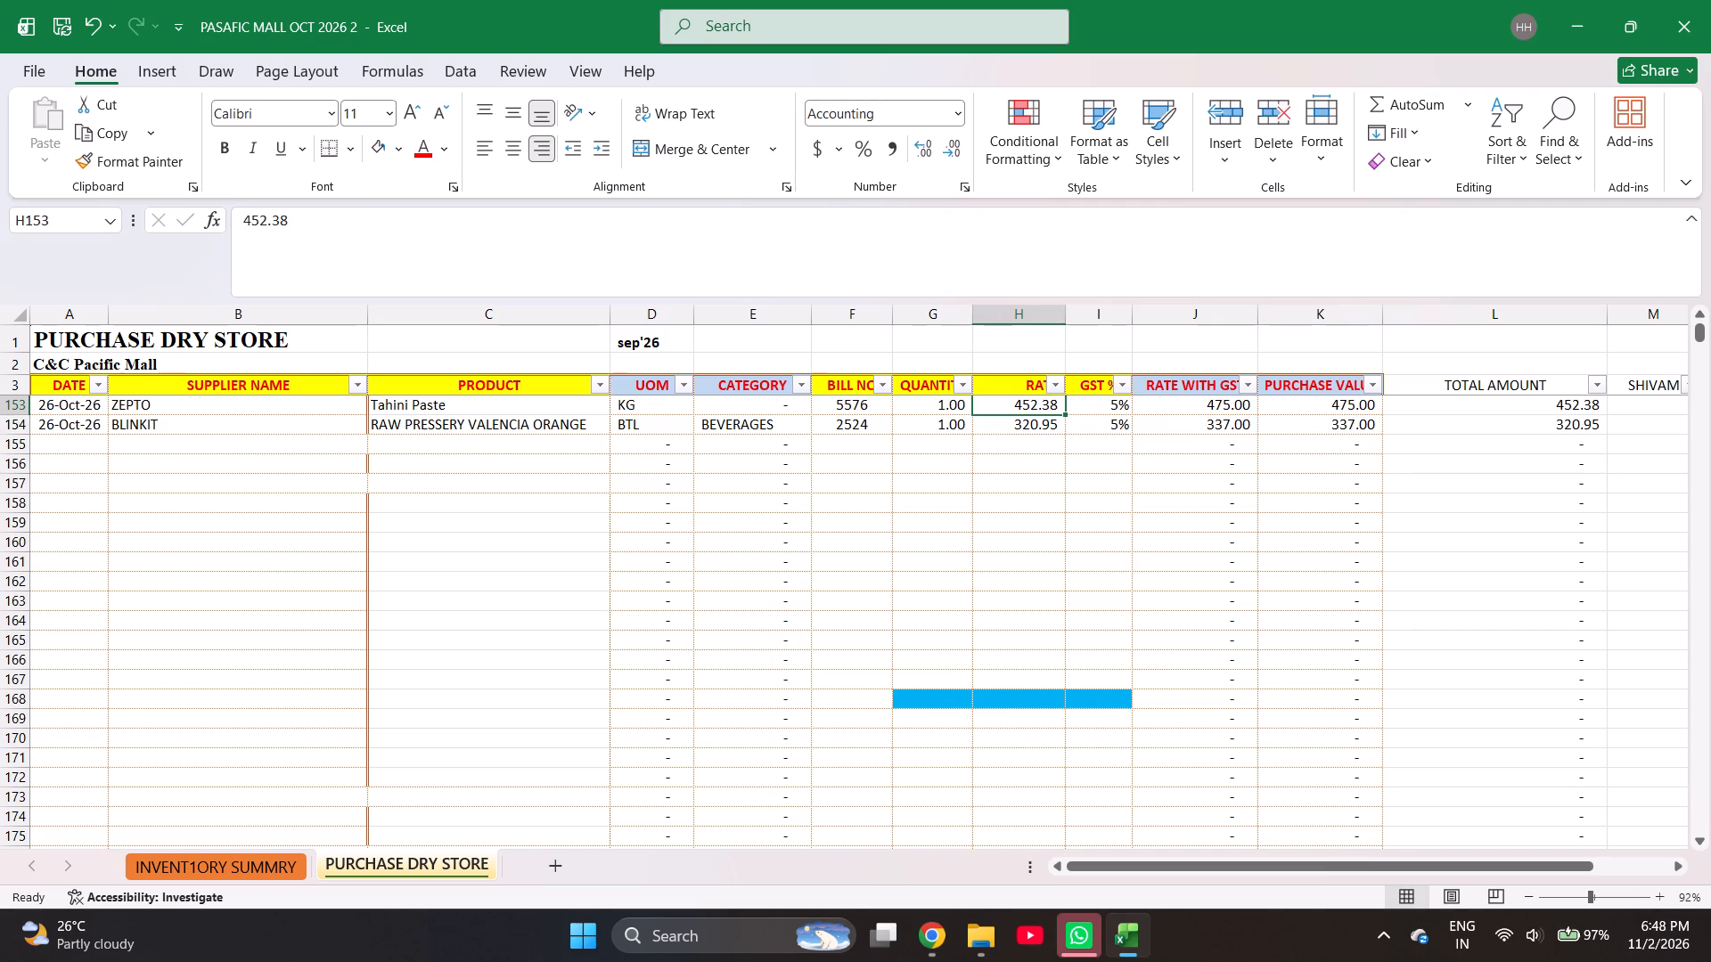
key("Down")
type("+32")
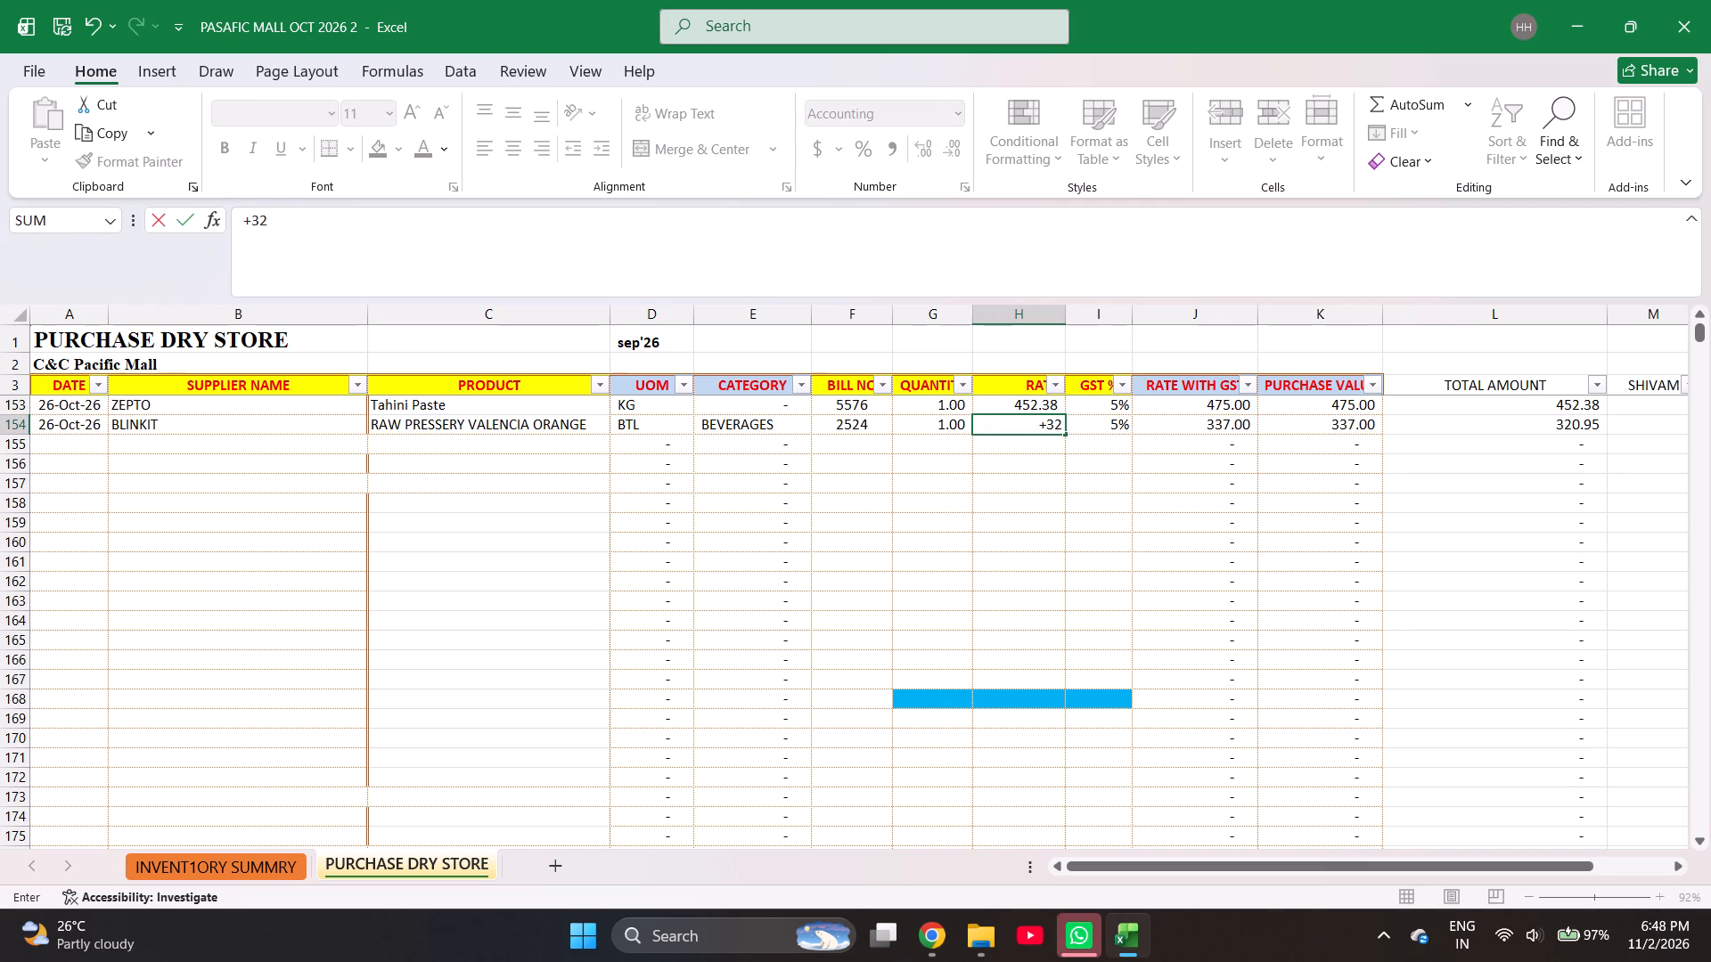
key("Escape")
key("plus")
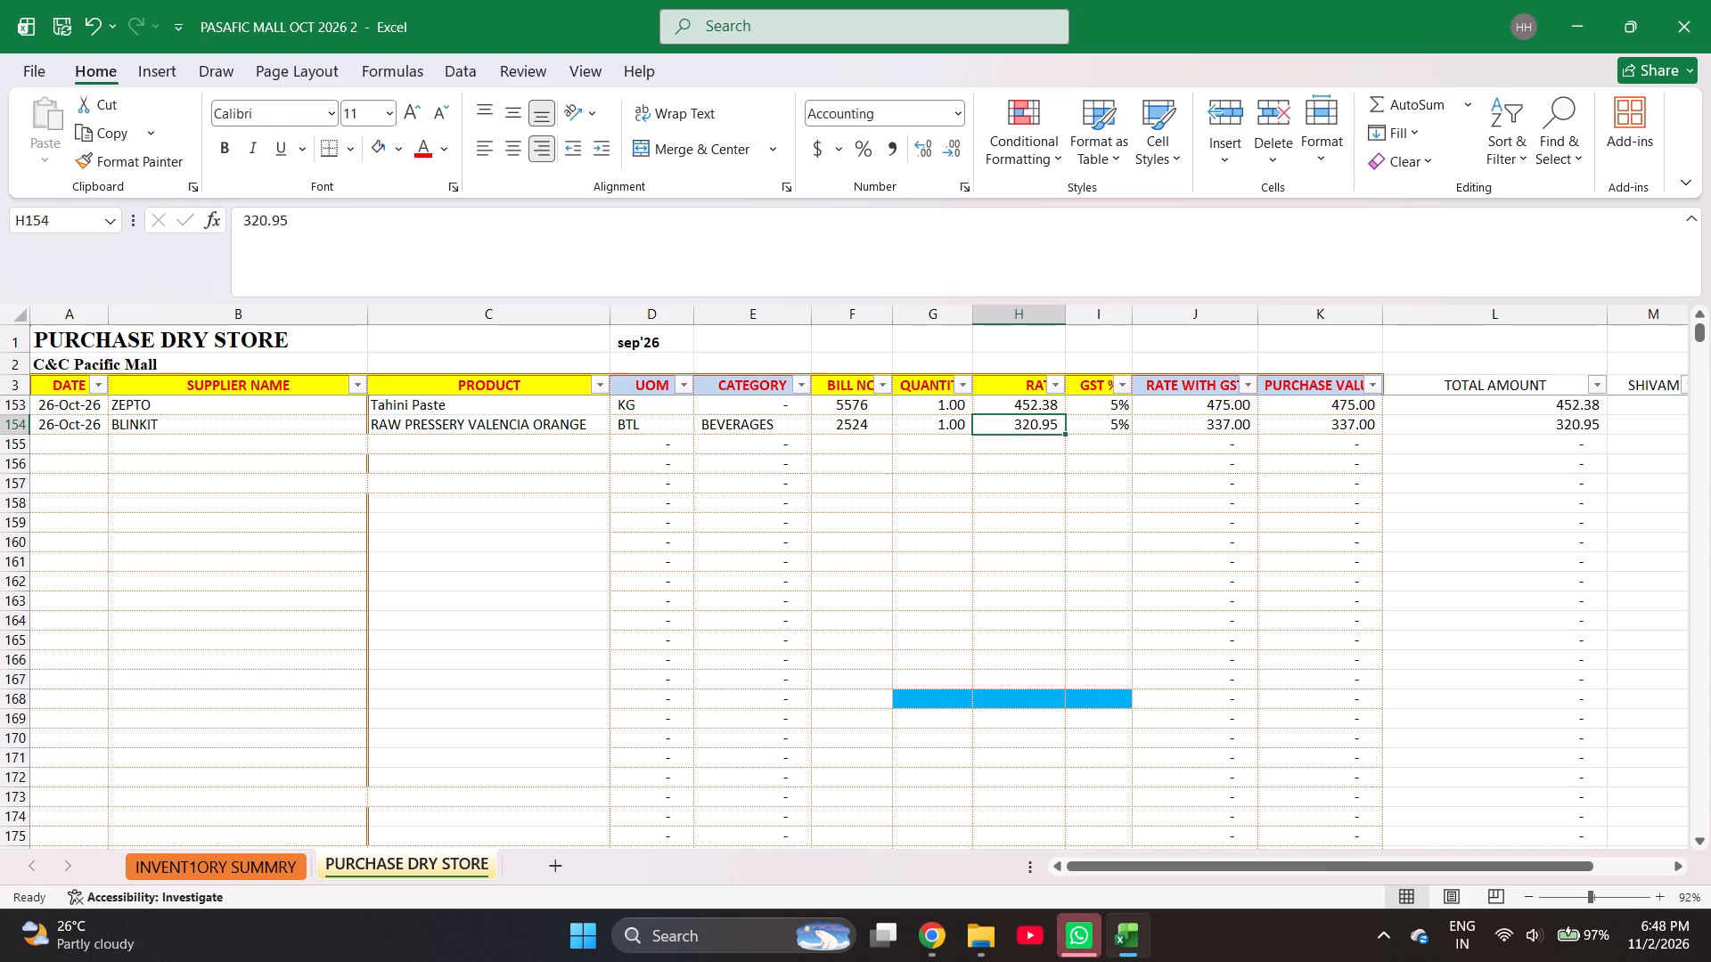
type("320.95+")
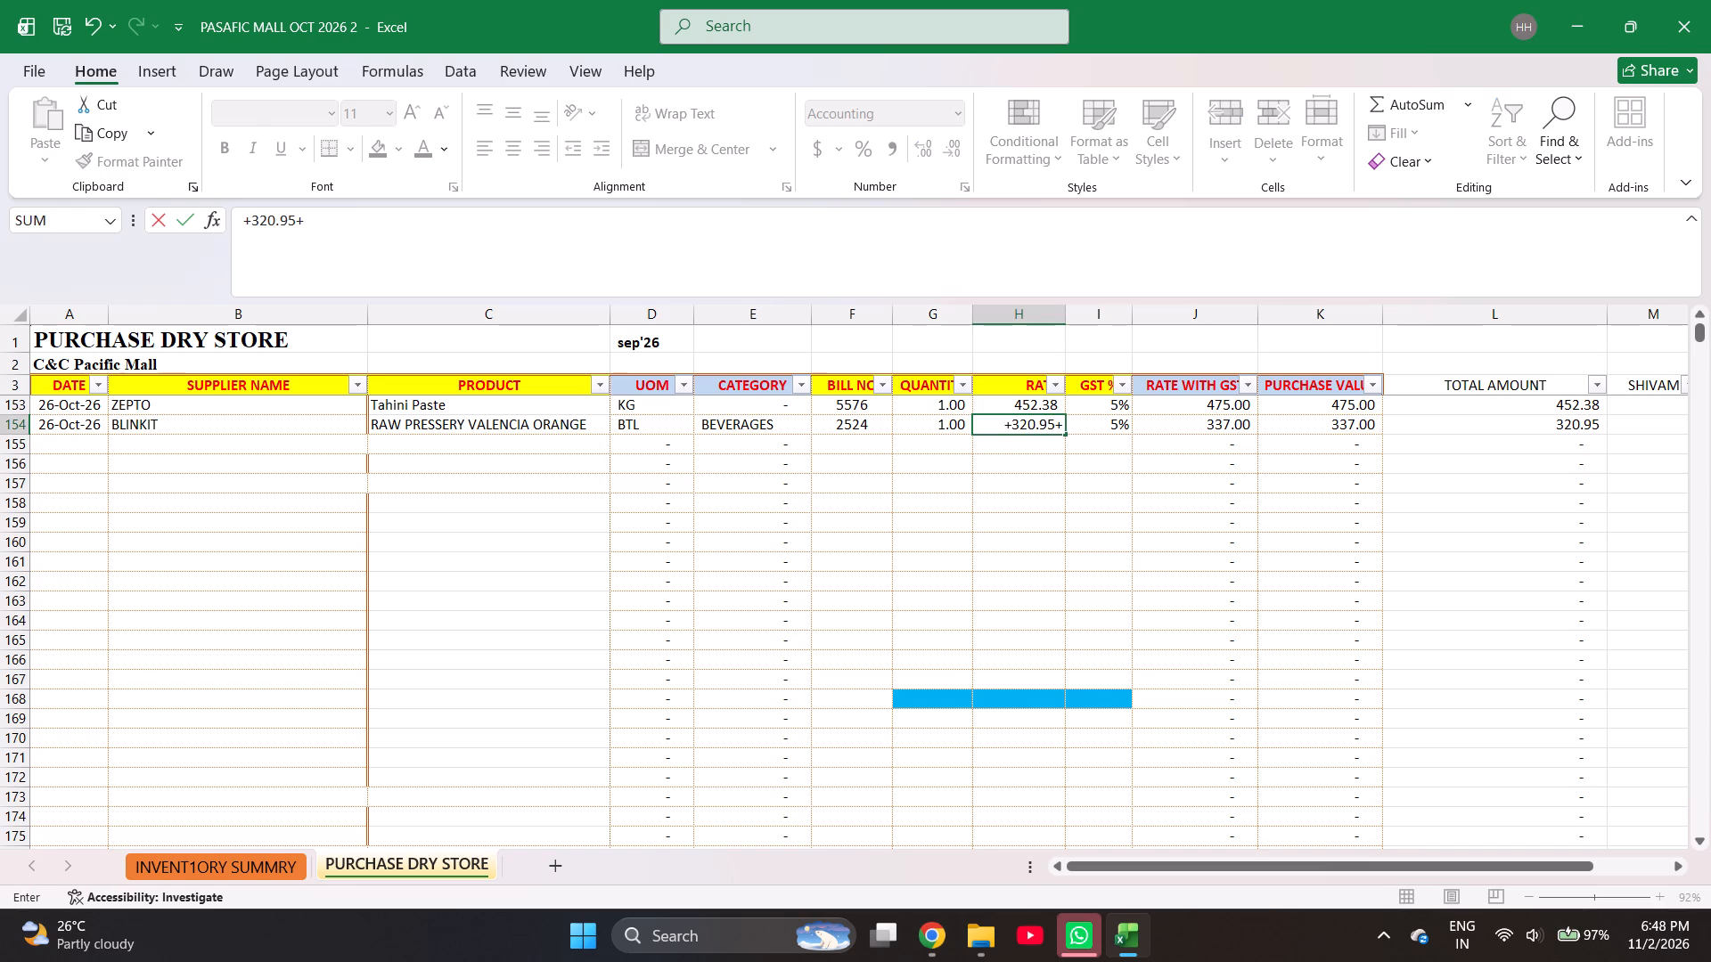
type("2.71")
key("Right")
key("Right")
key("Right")
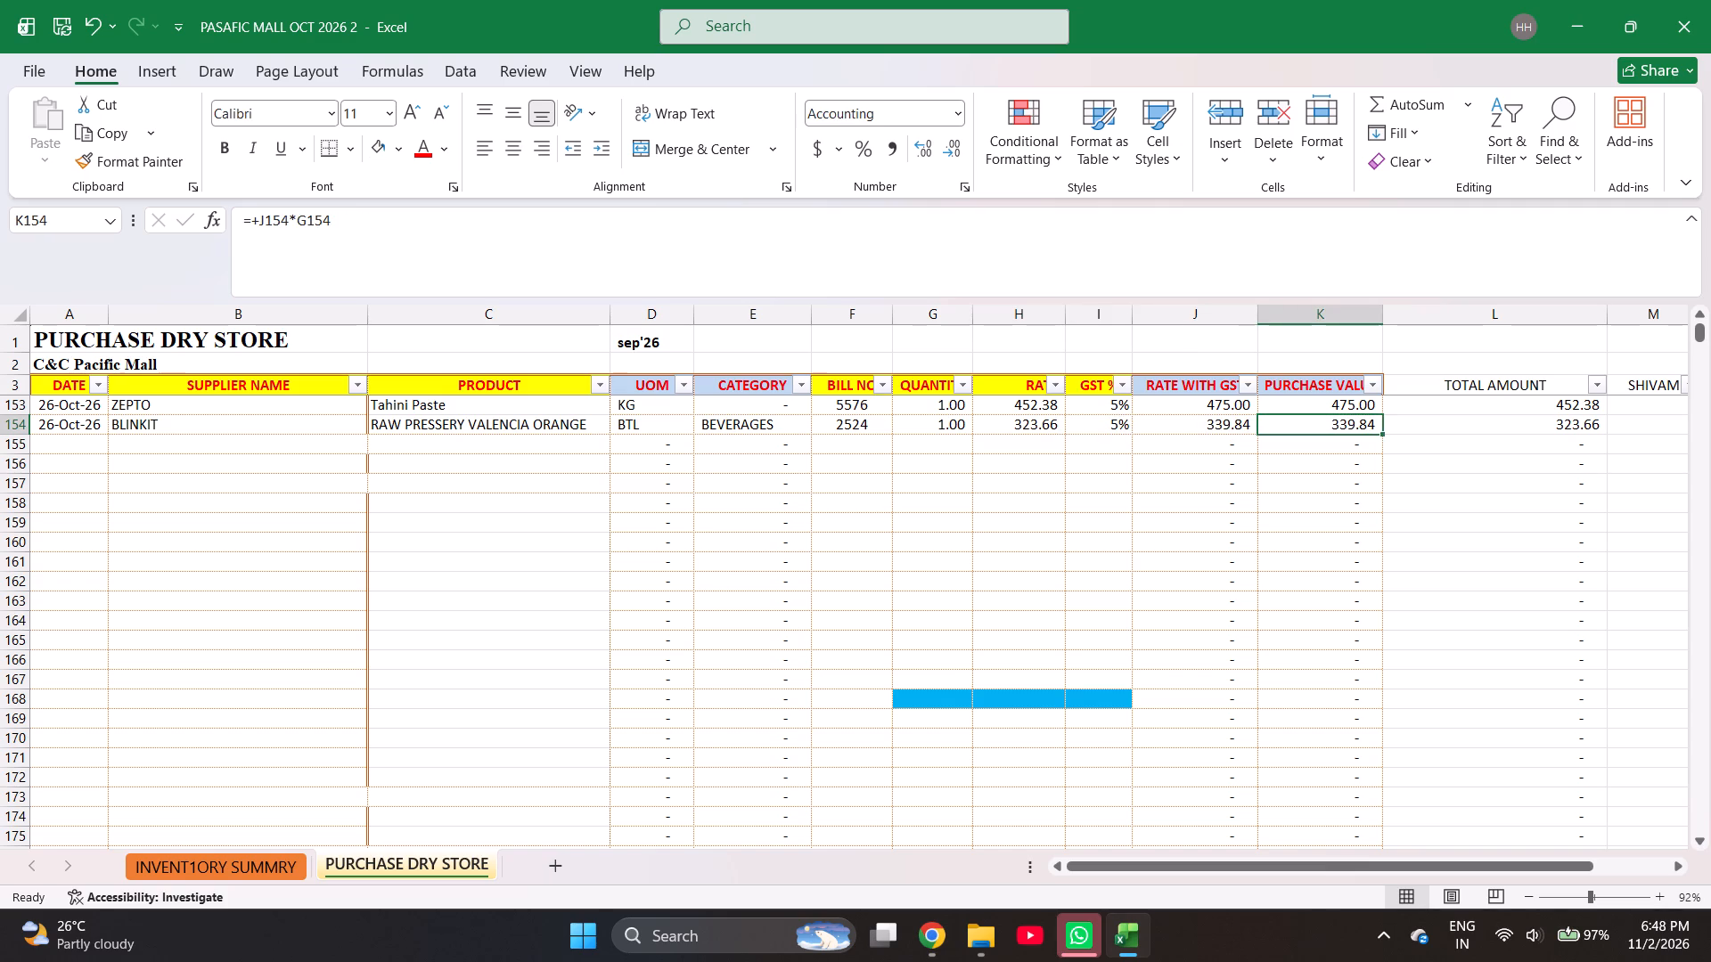
Copy the date 26-Oct-26 and supplier BLINKIT from row 154 down into row 155.
key("Left")
key("Left")
key("Left")
key("Left")
key("Left")
key("Left")
key("Left")
key("Left")
key("Left")
key("Left")
key("Left")
key("Left")
key("Left")
key("Left")
key("Left")
key("Left")
key("Left")
key("Left")
key("Left")
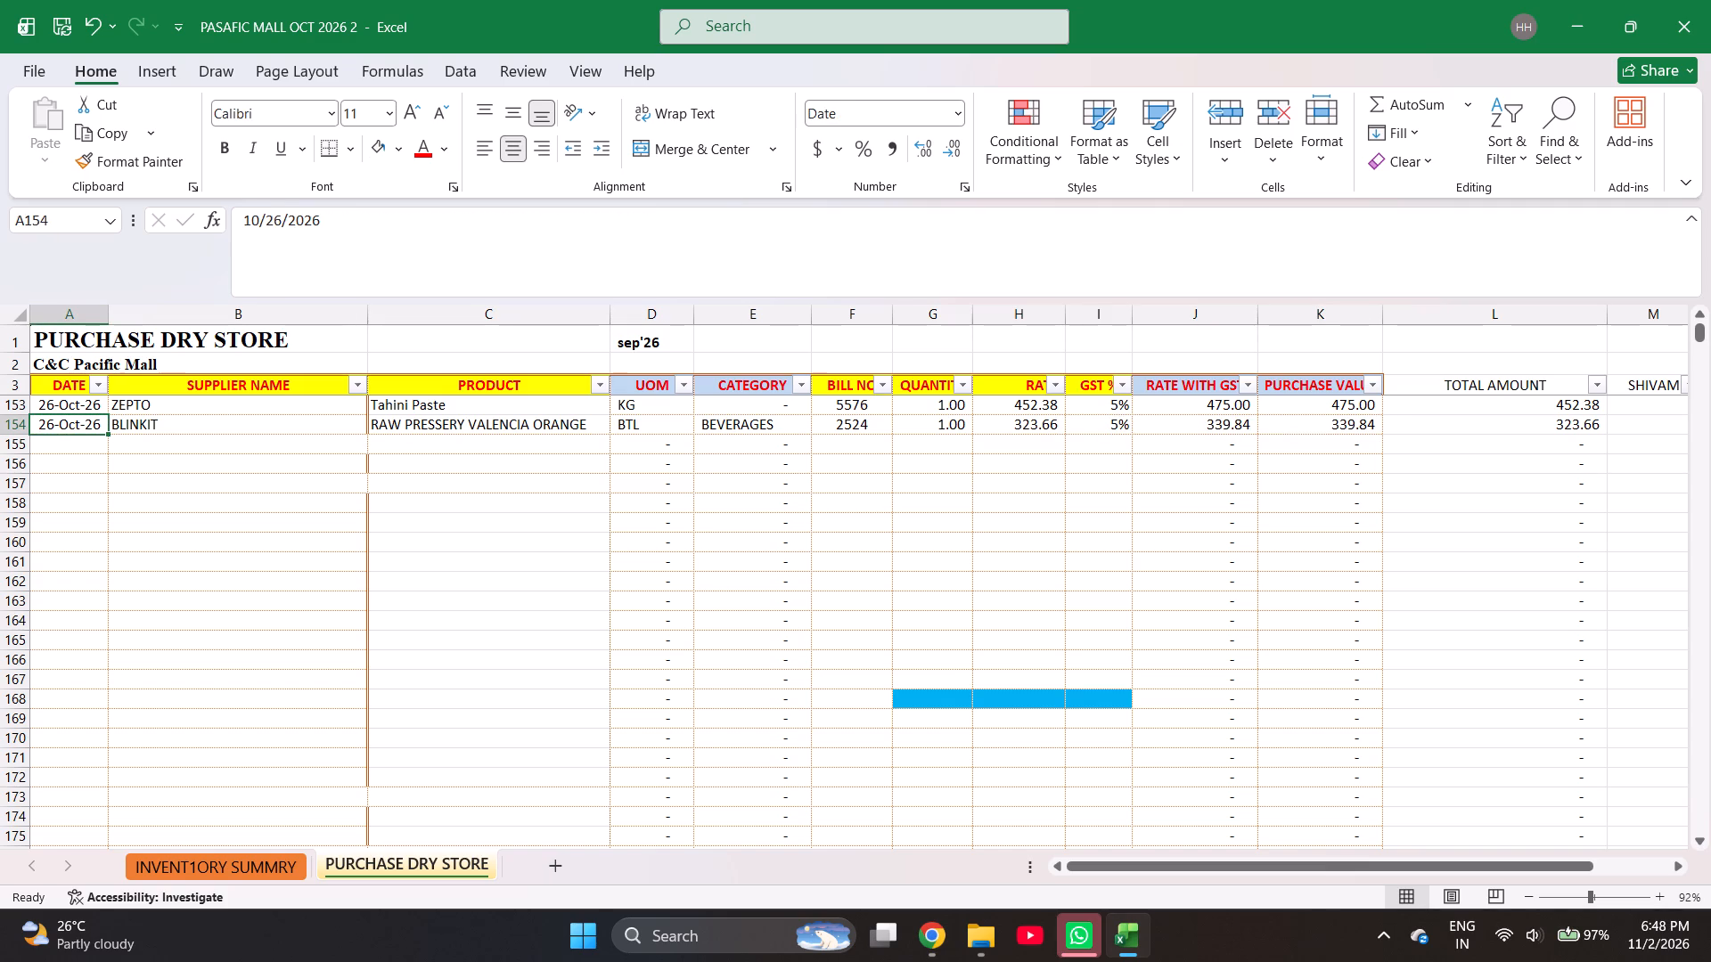
key("Down")
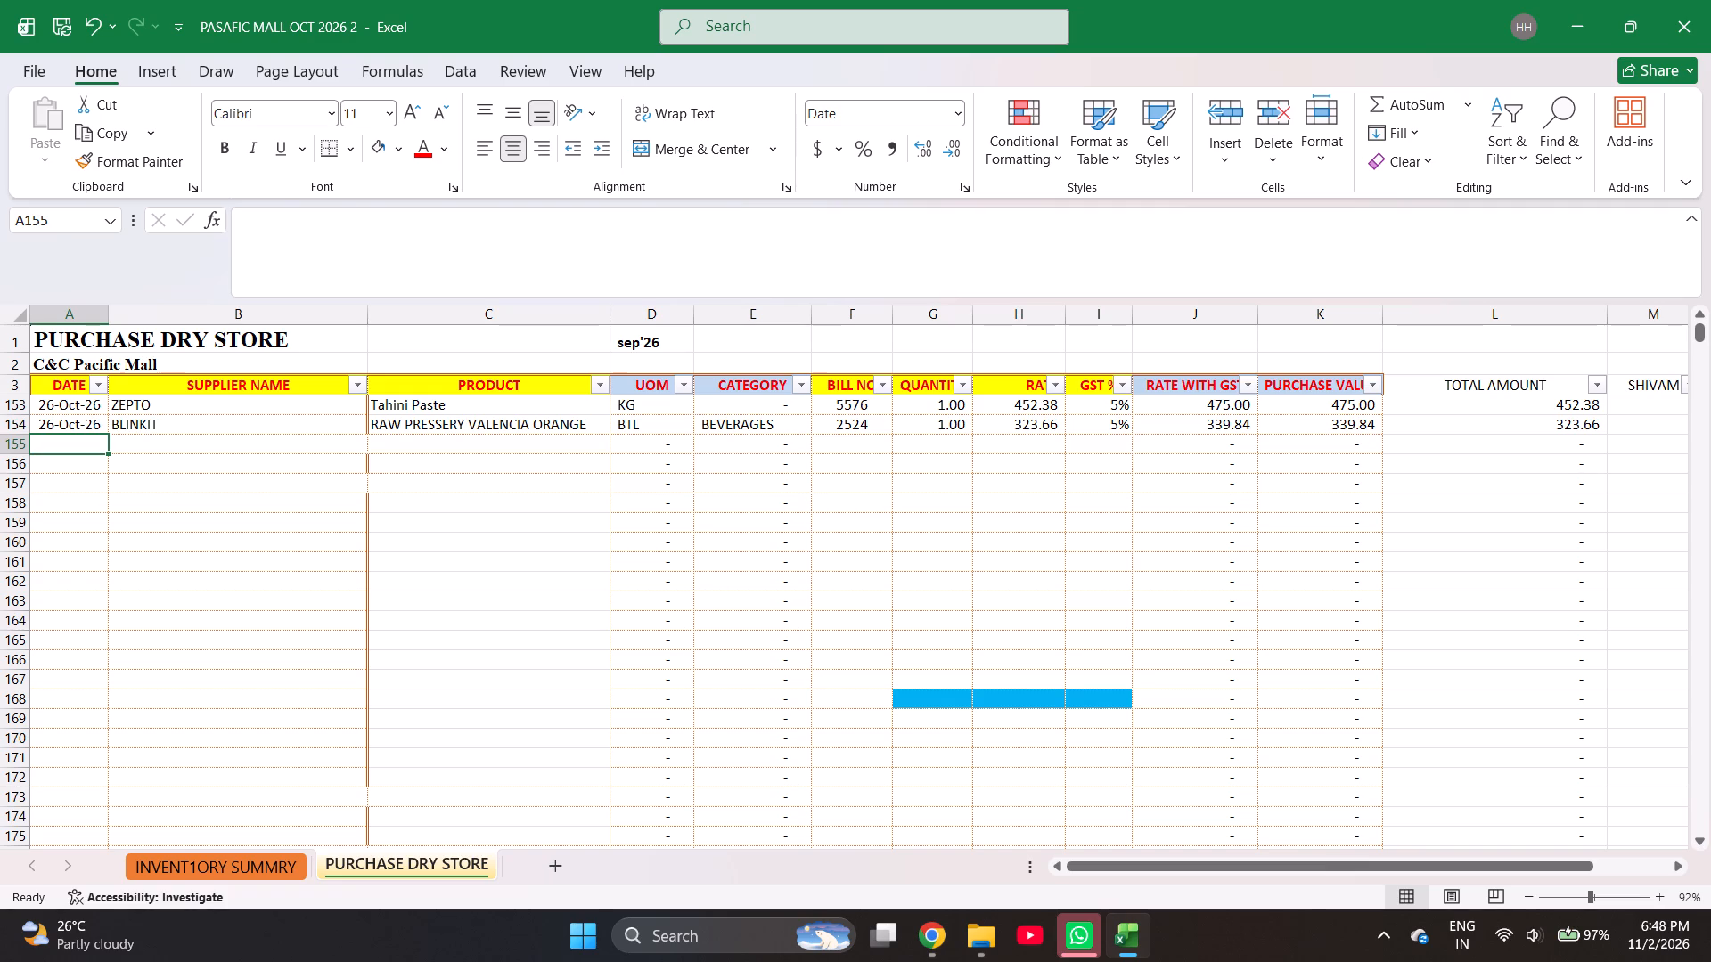
key("ctrl+d")
key("Right")
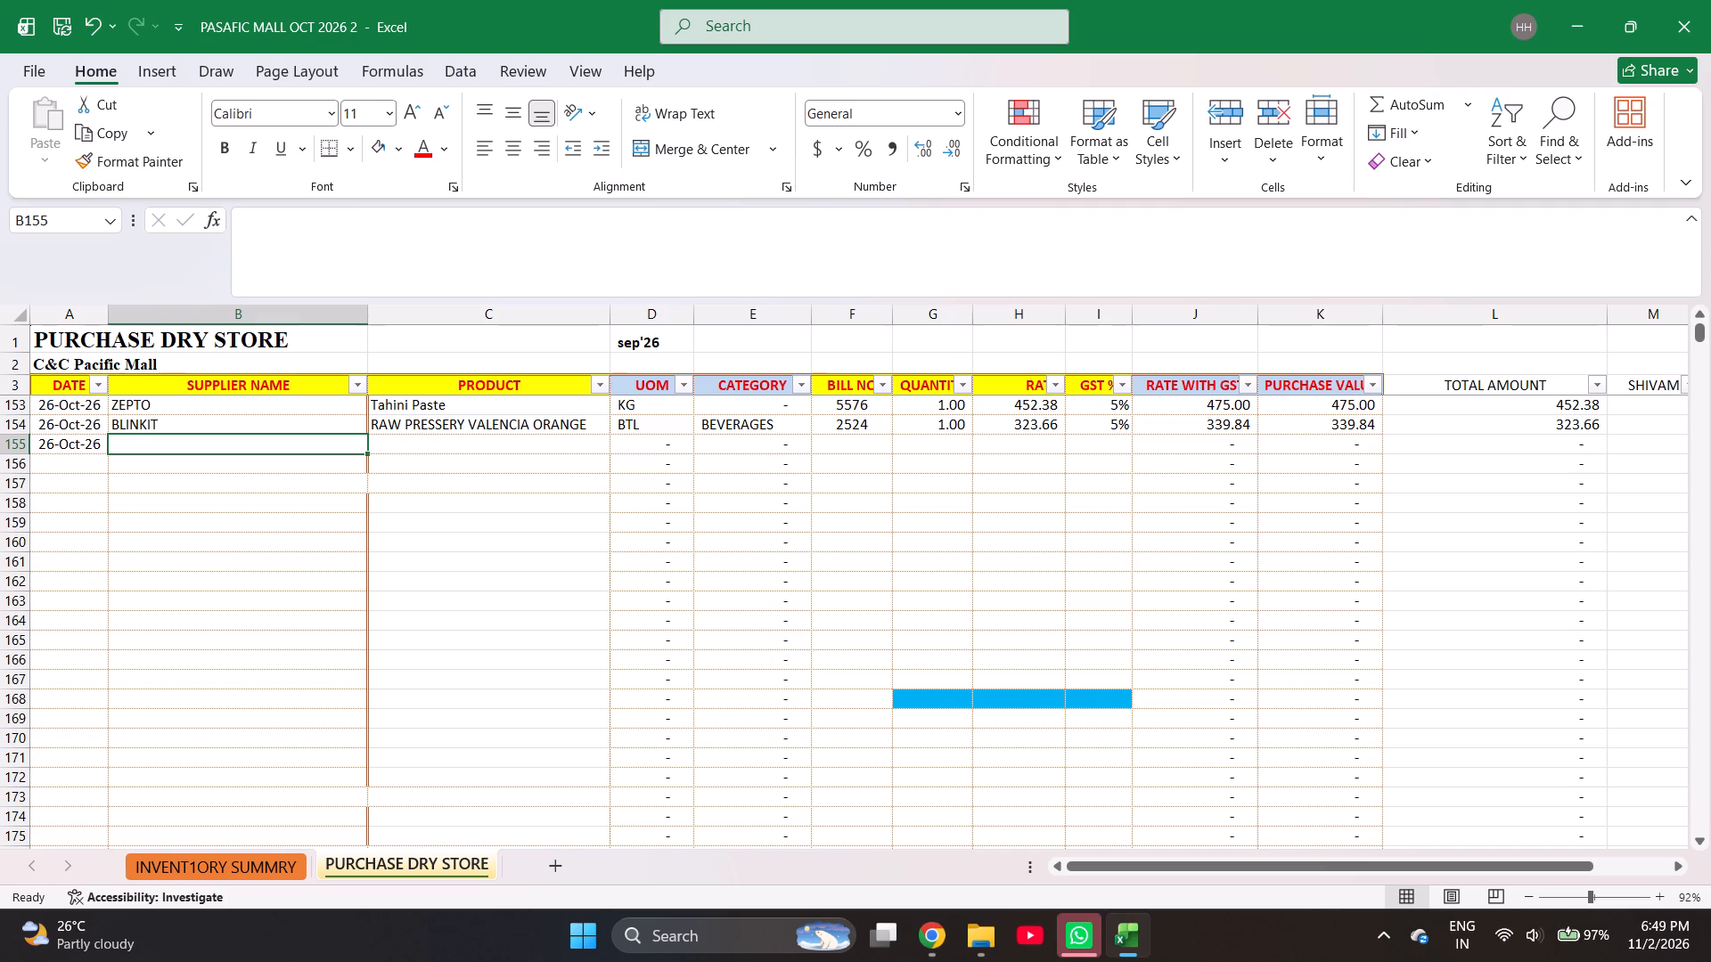
key("ctrl+d")
Find the 100 GM Cardamom Small (Elaichi) in the inventory summary by searching for "card" and copy it into the product cell of row 155.
key("Down")
key("Right")
key("Up")
key("ctrl+Page_Up")
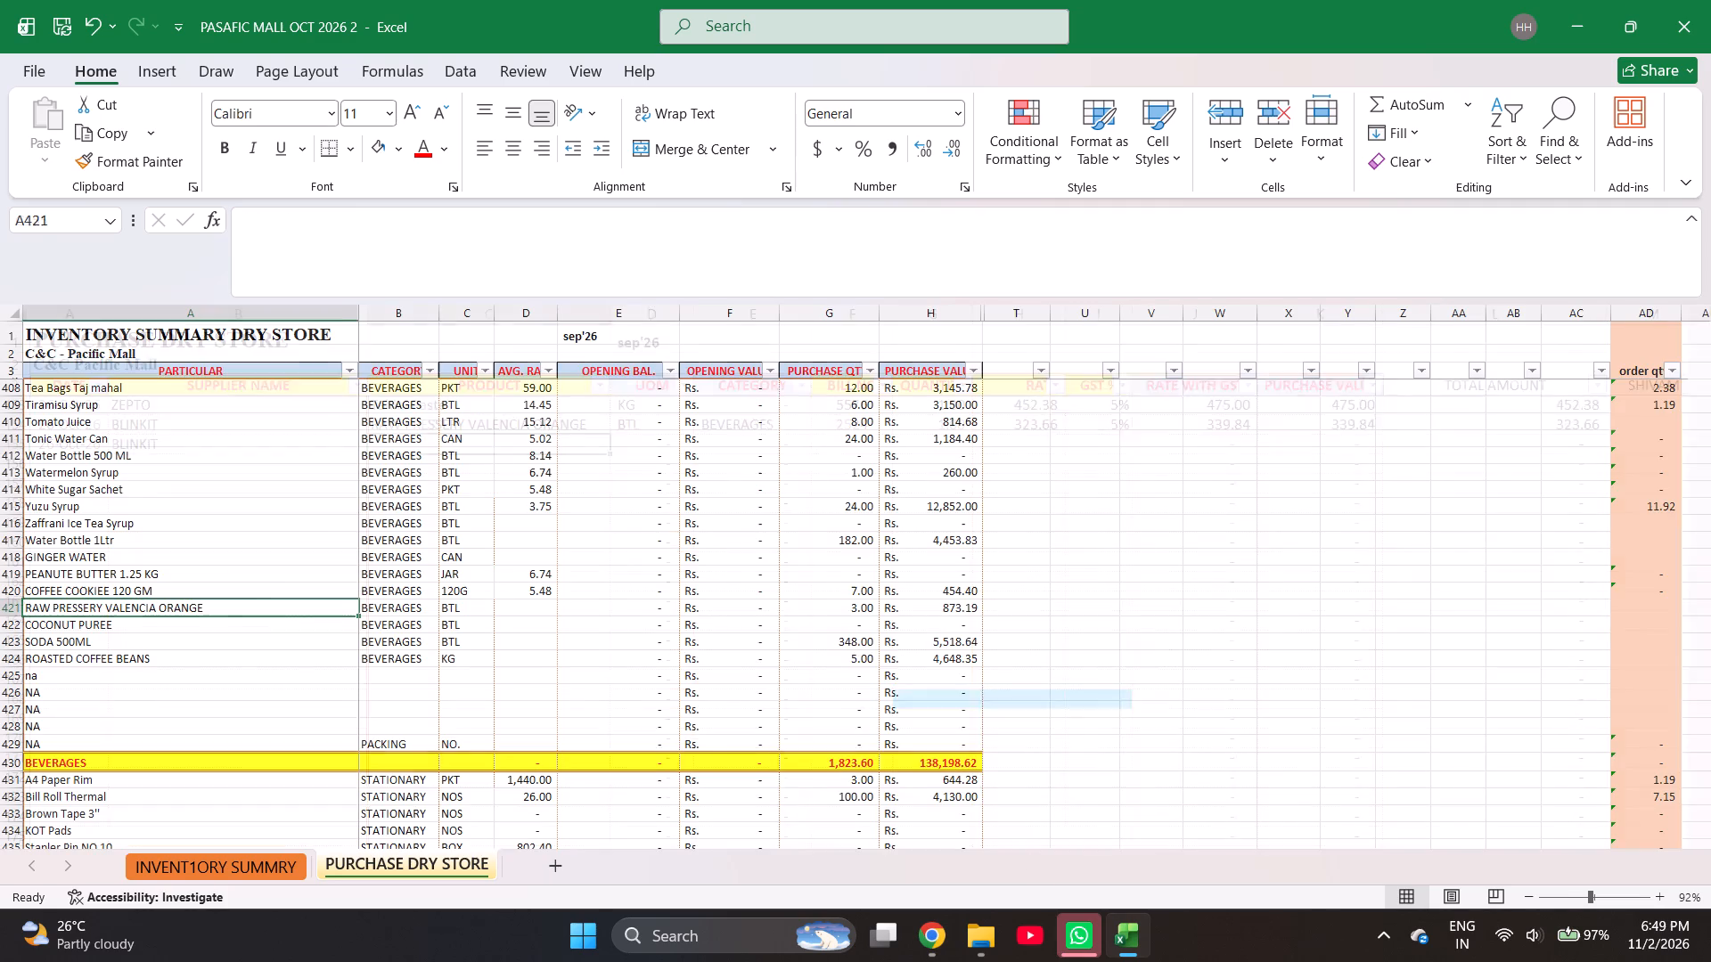
key("ctrl+f")
type("card")
key("Return")
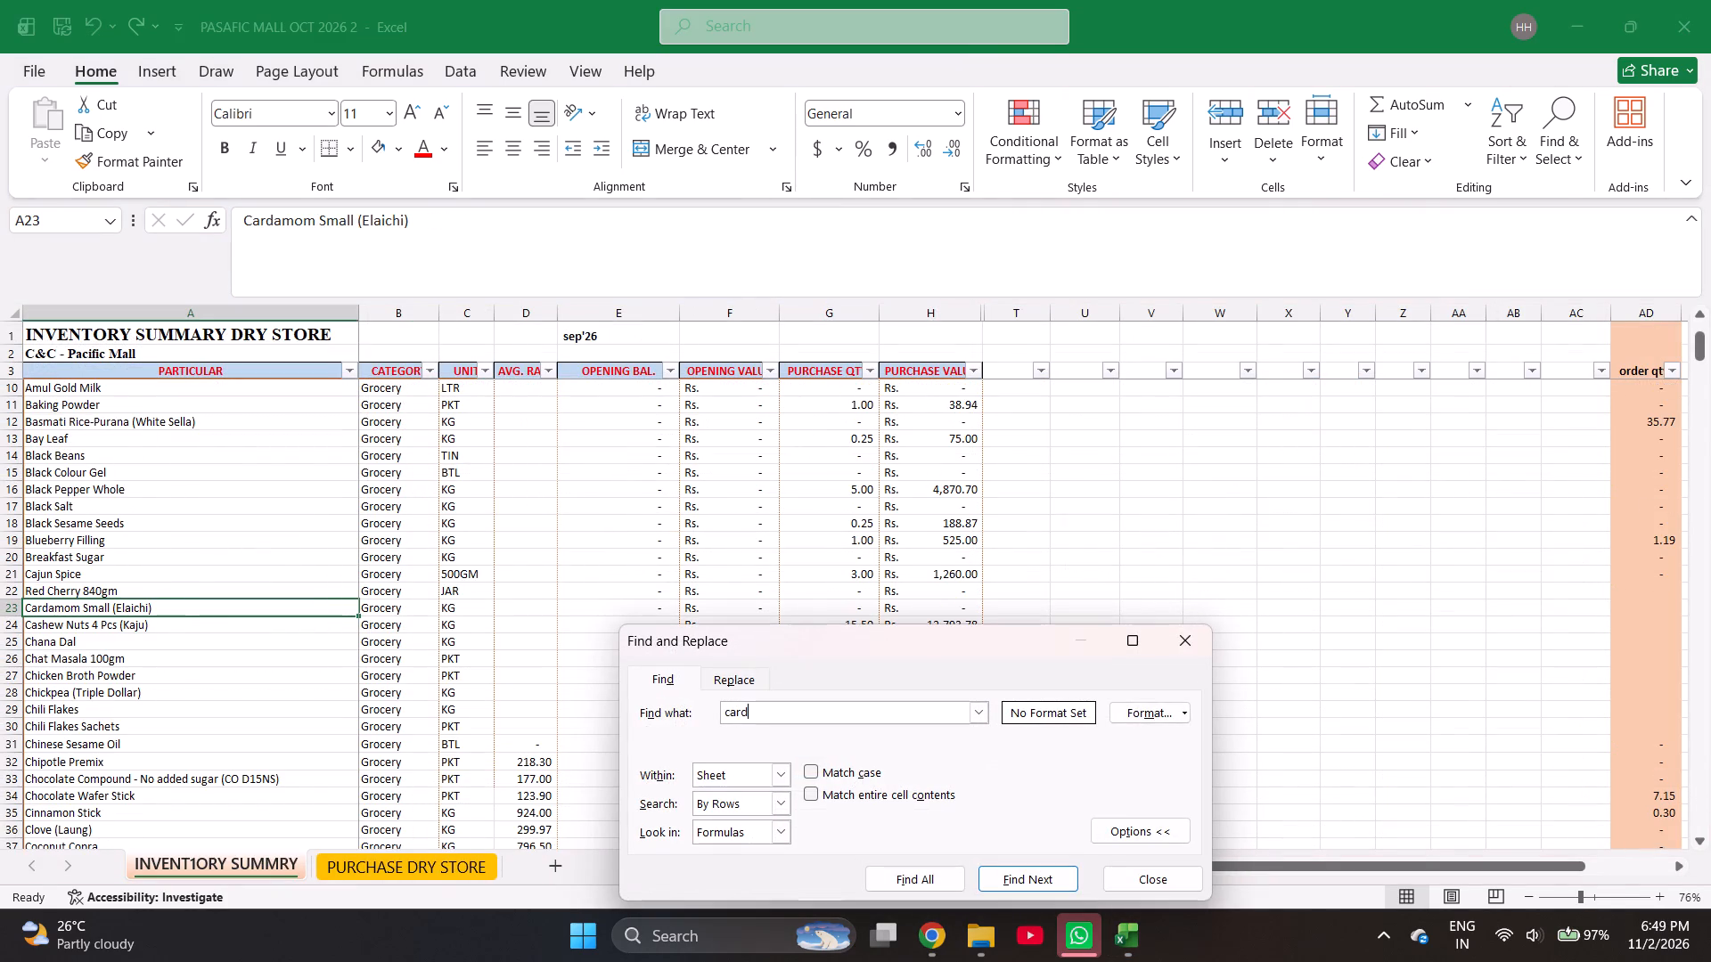
key("Return")
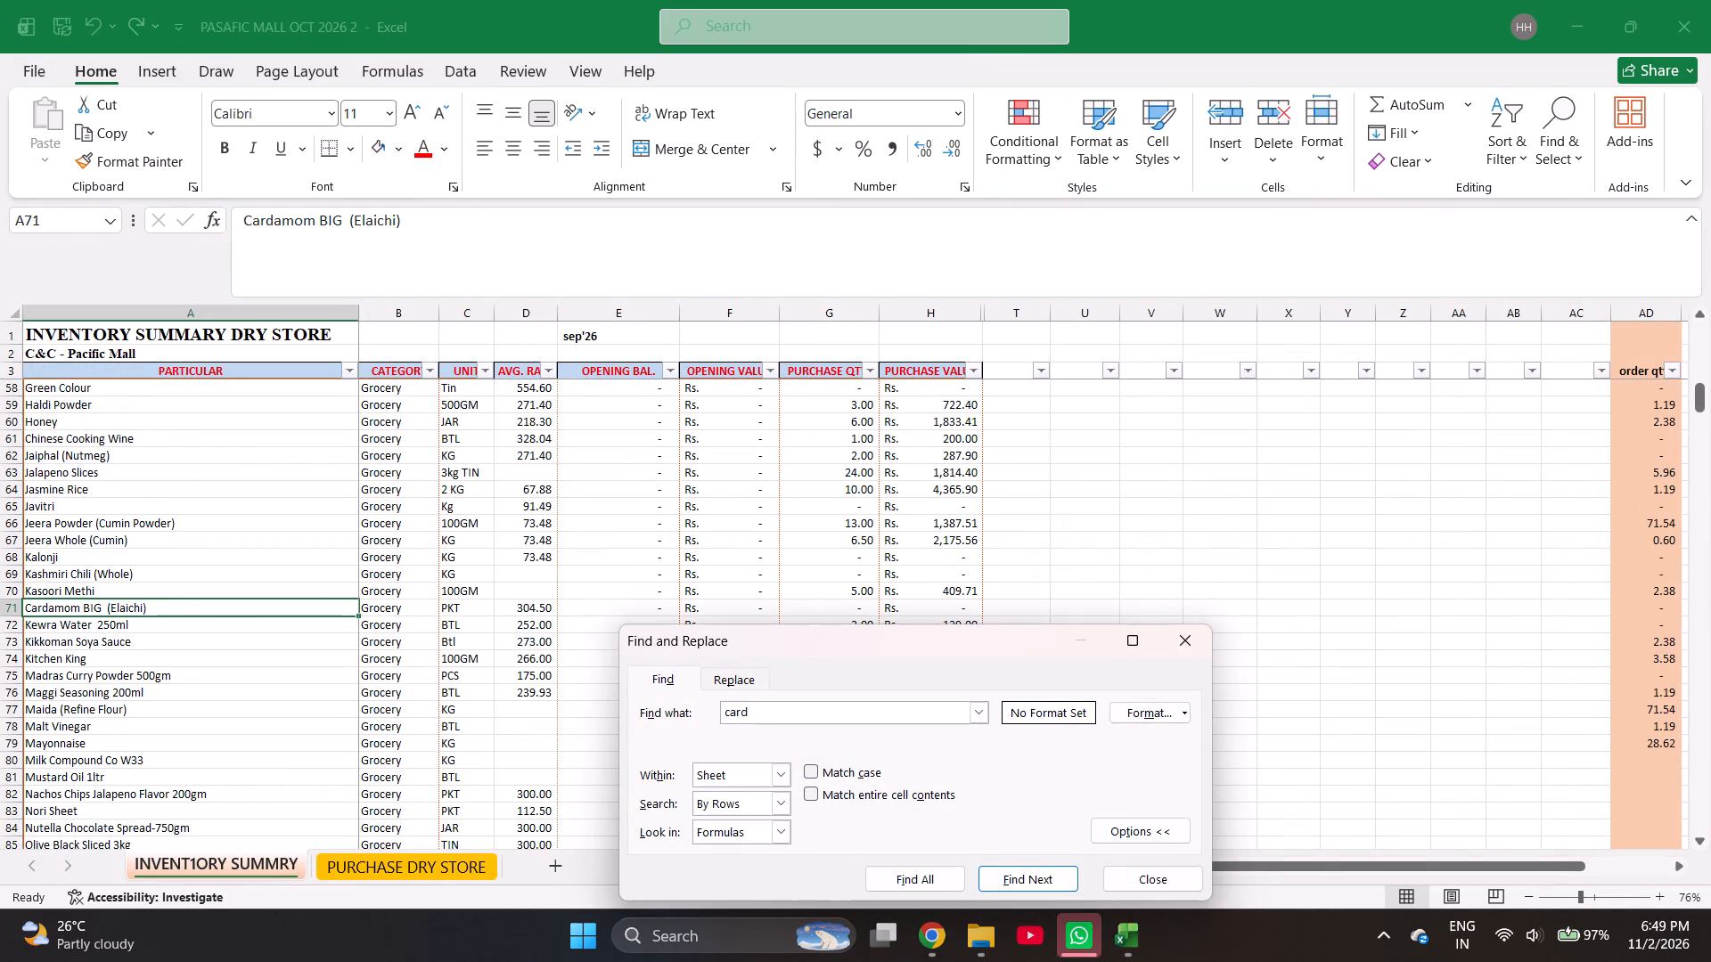
key("Return")
key("Return")
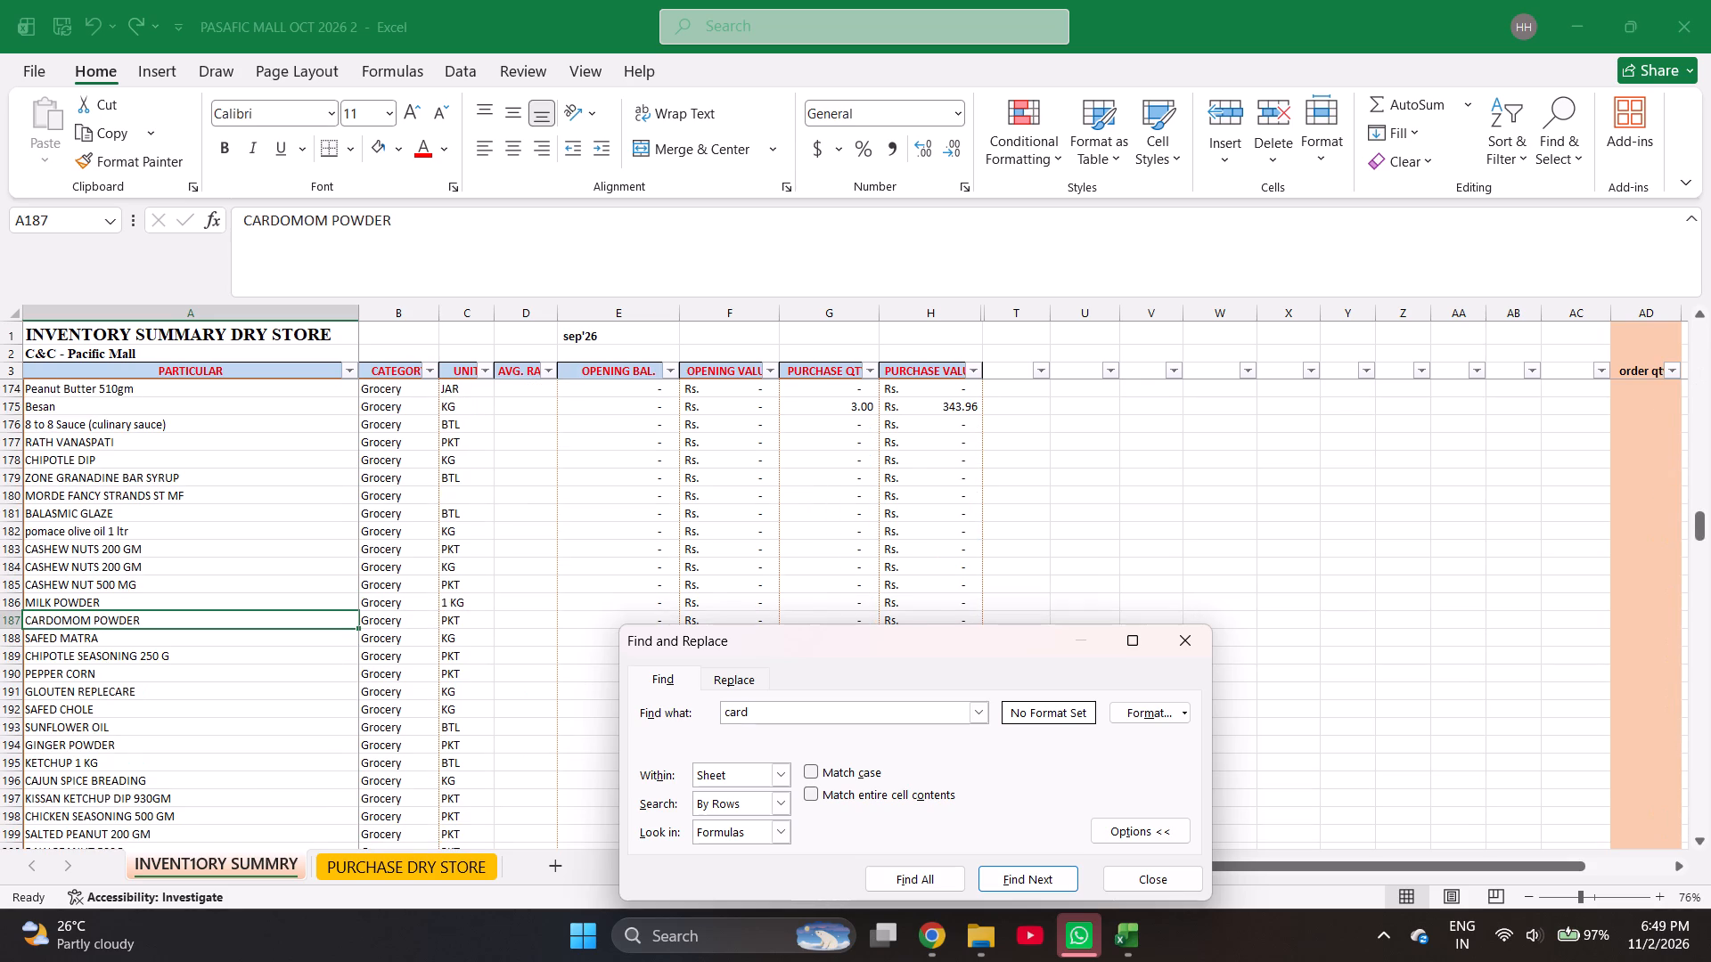
key("Return")
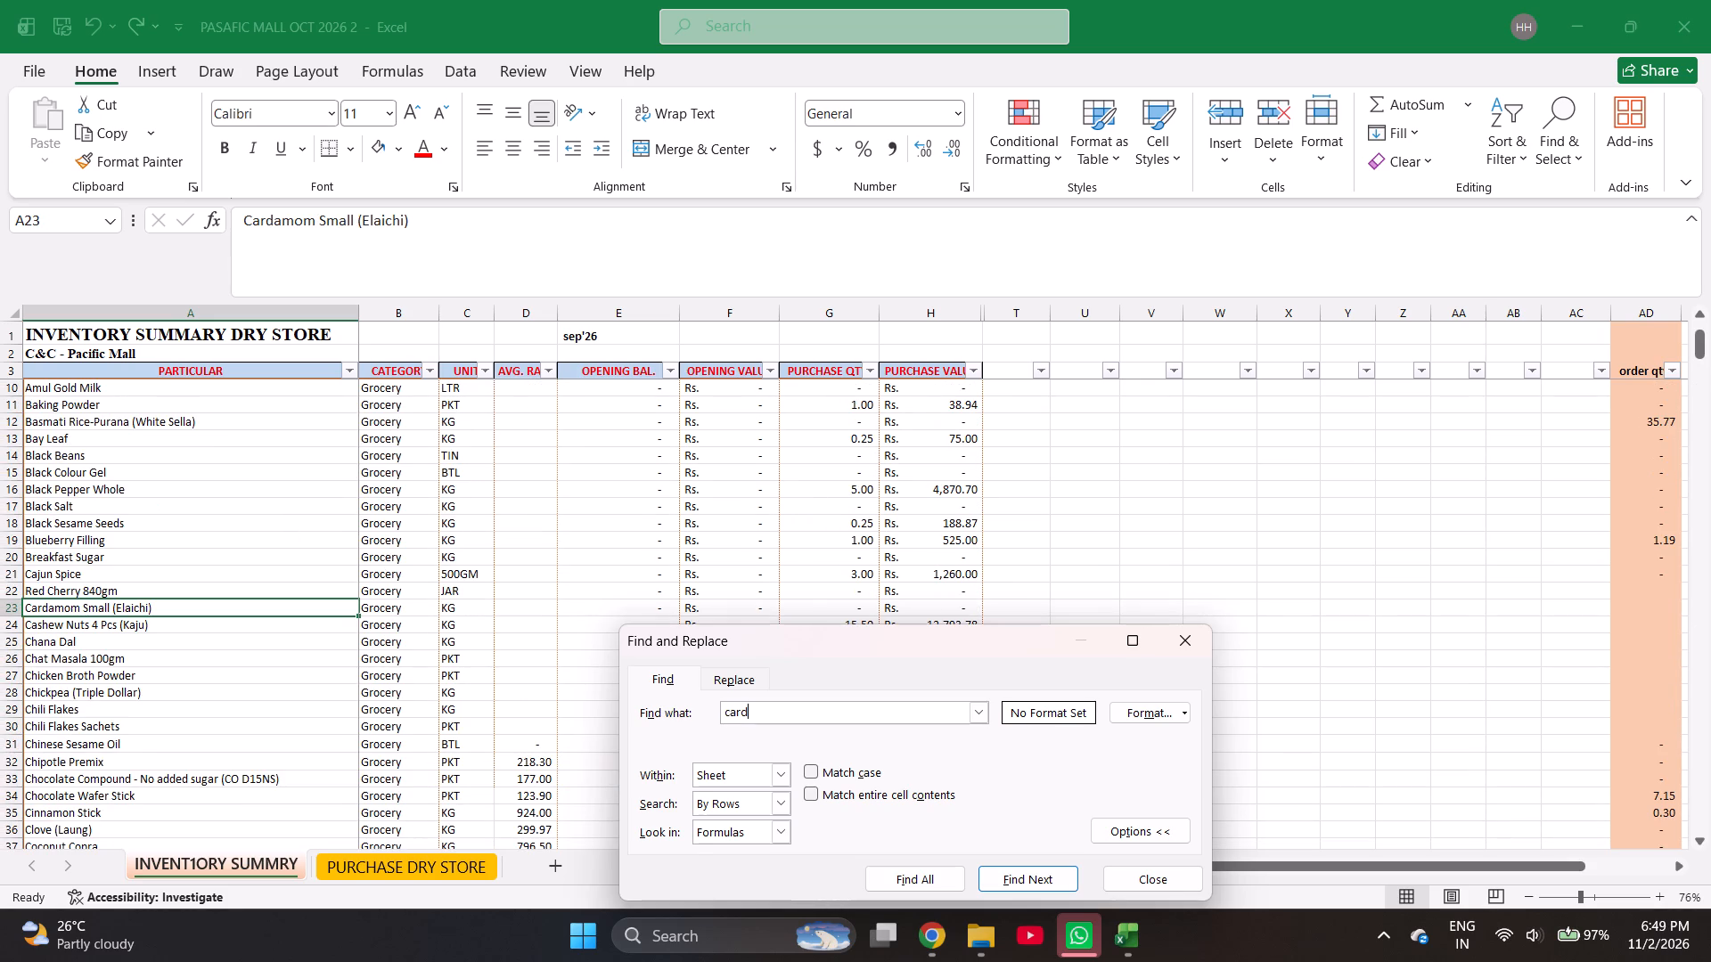
key("Return")
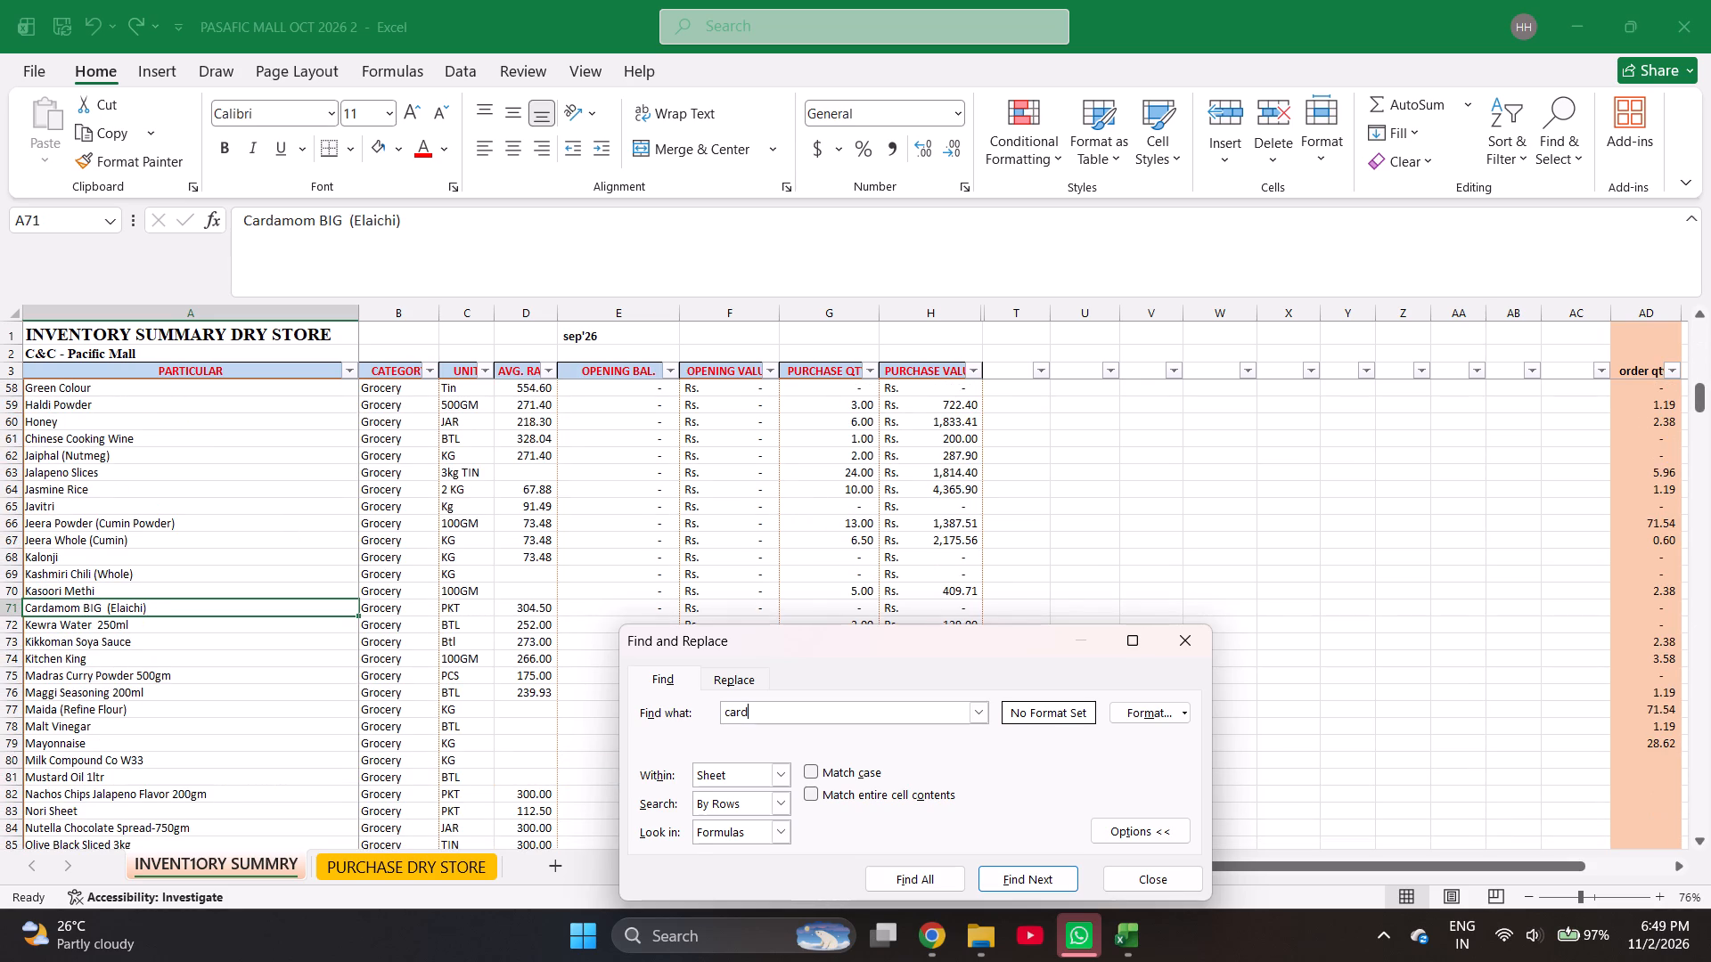
key("Return")
key("Return")
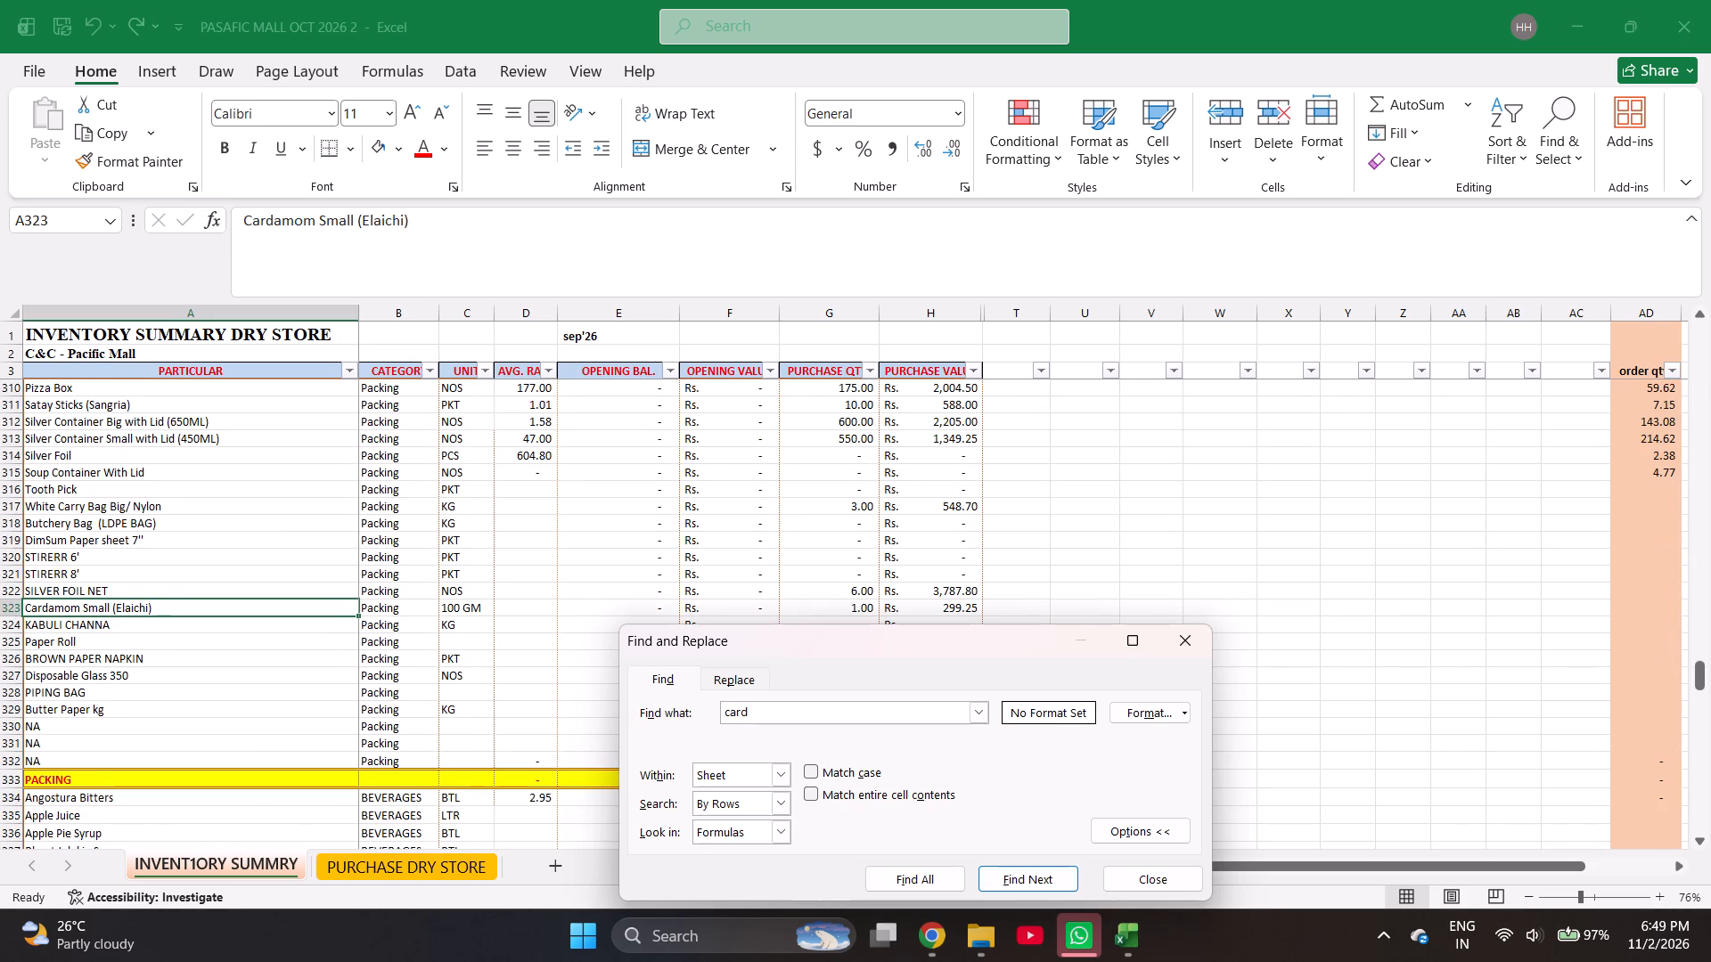
key("Return")
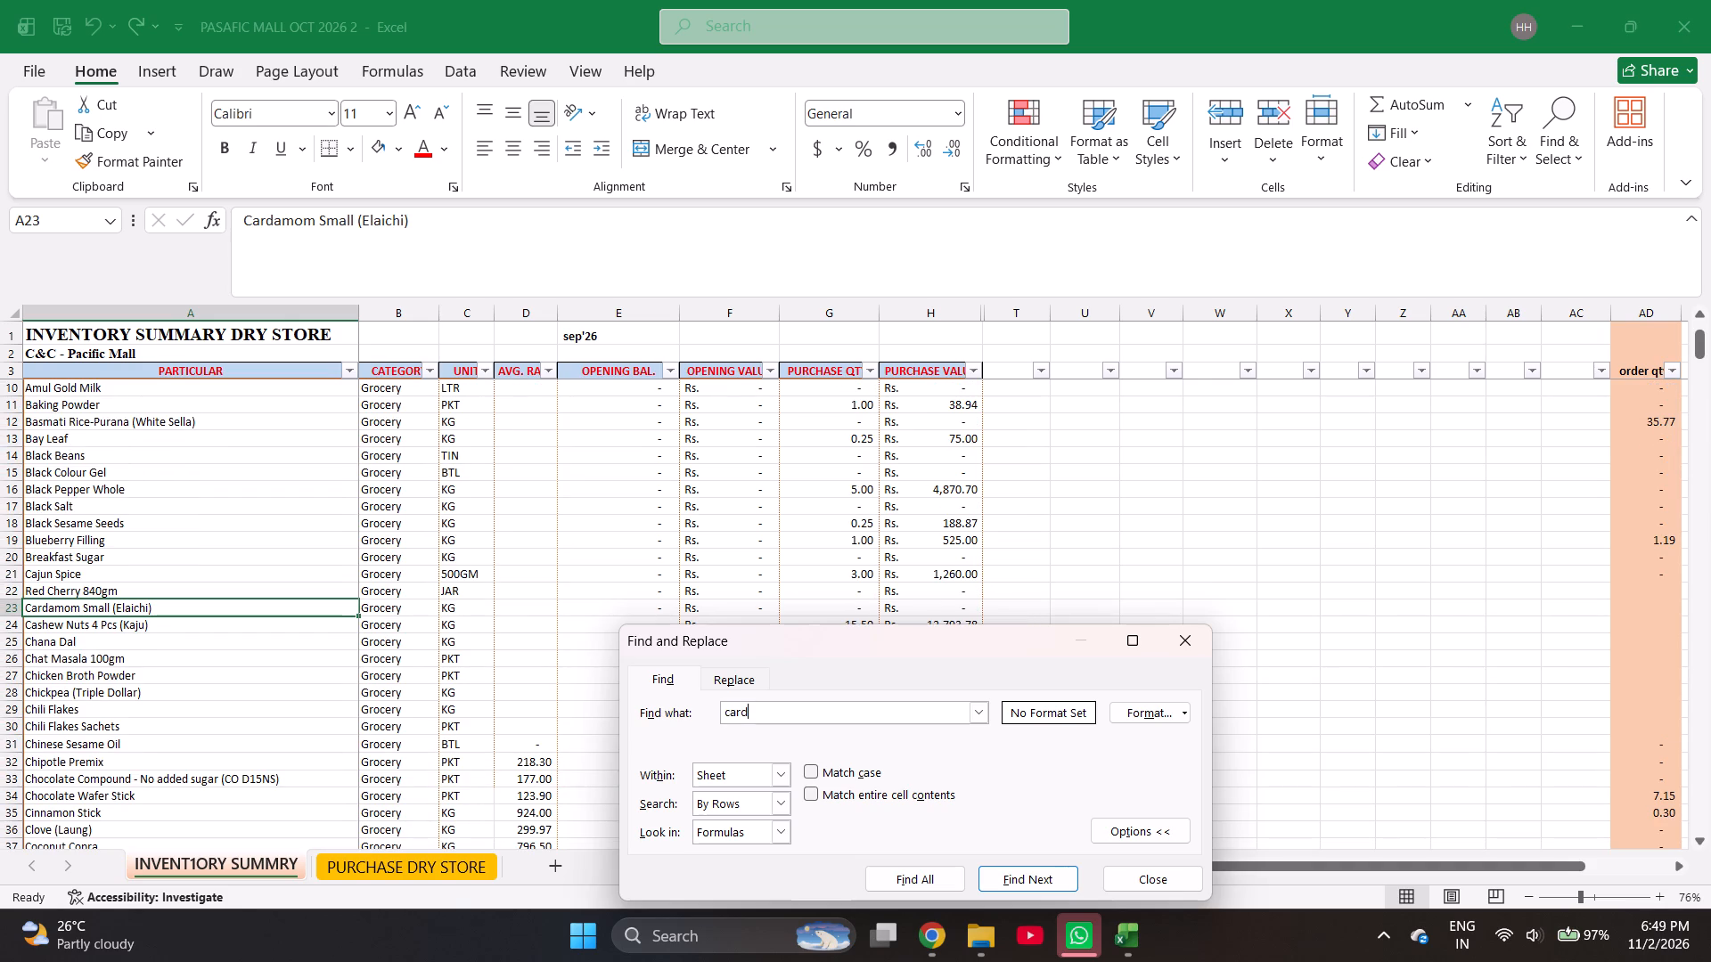
key("Return")
key("Return")
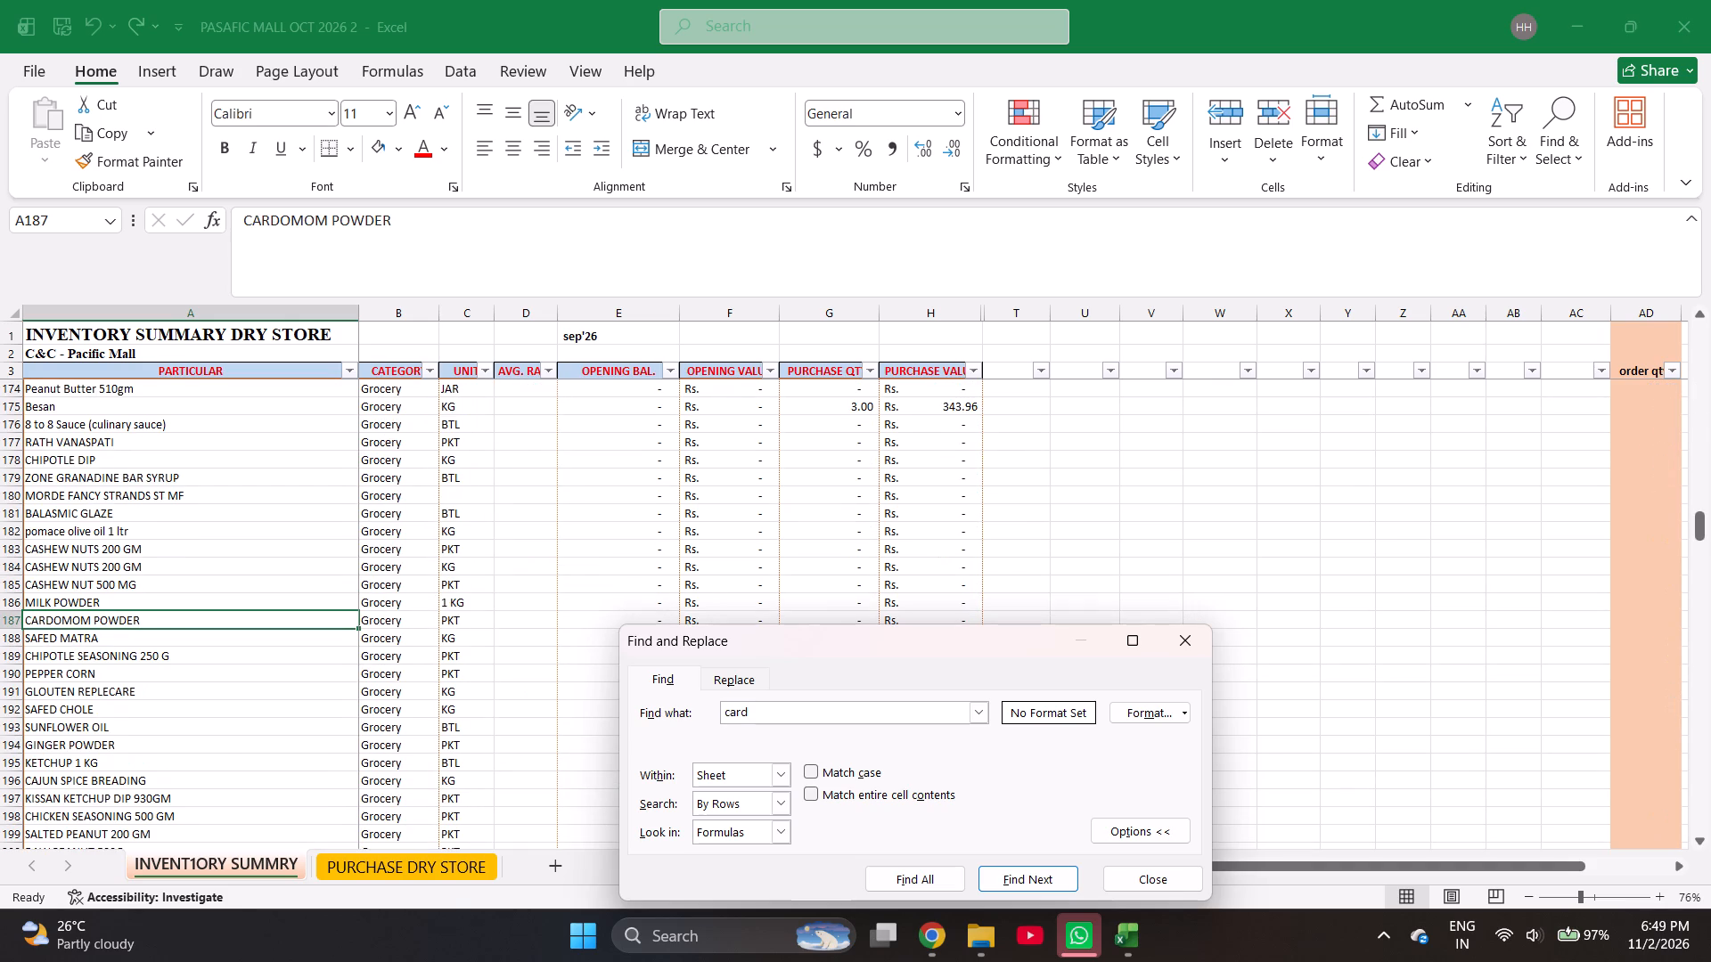
key("Return")
key("Escape")
key("ctrl+c")
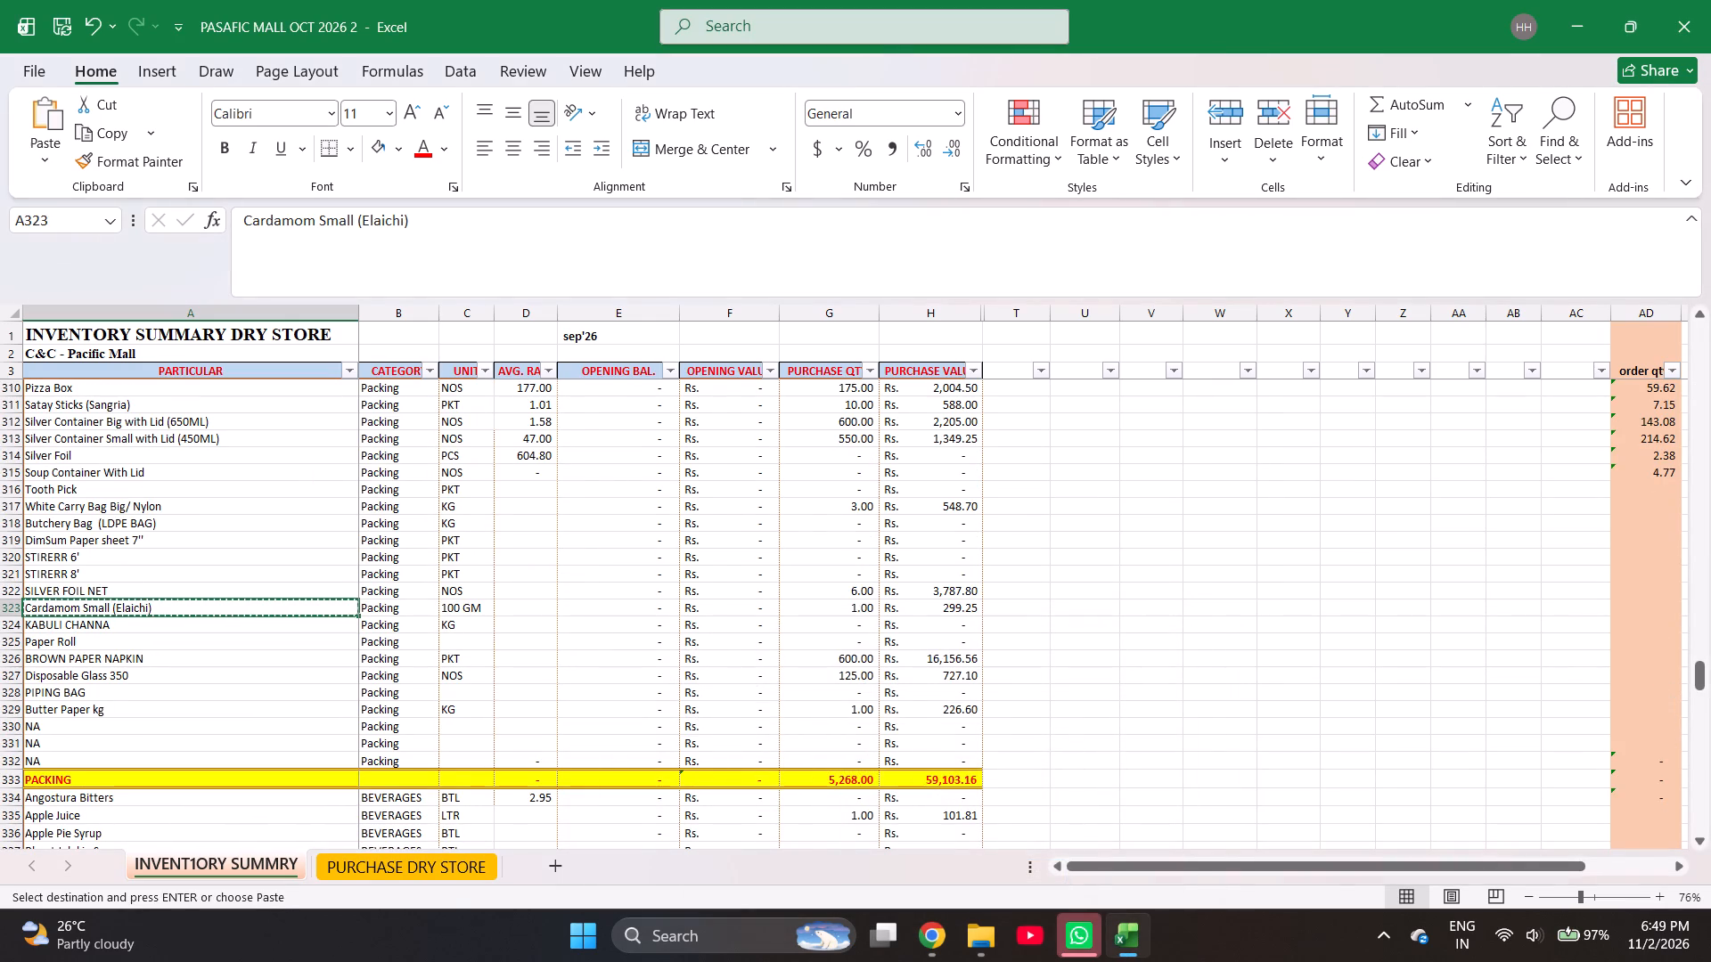
key("ctrl+Page_Down")
key("Return")
key("Return")
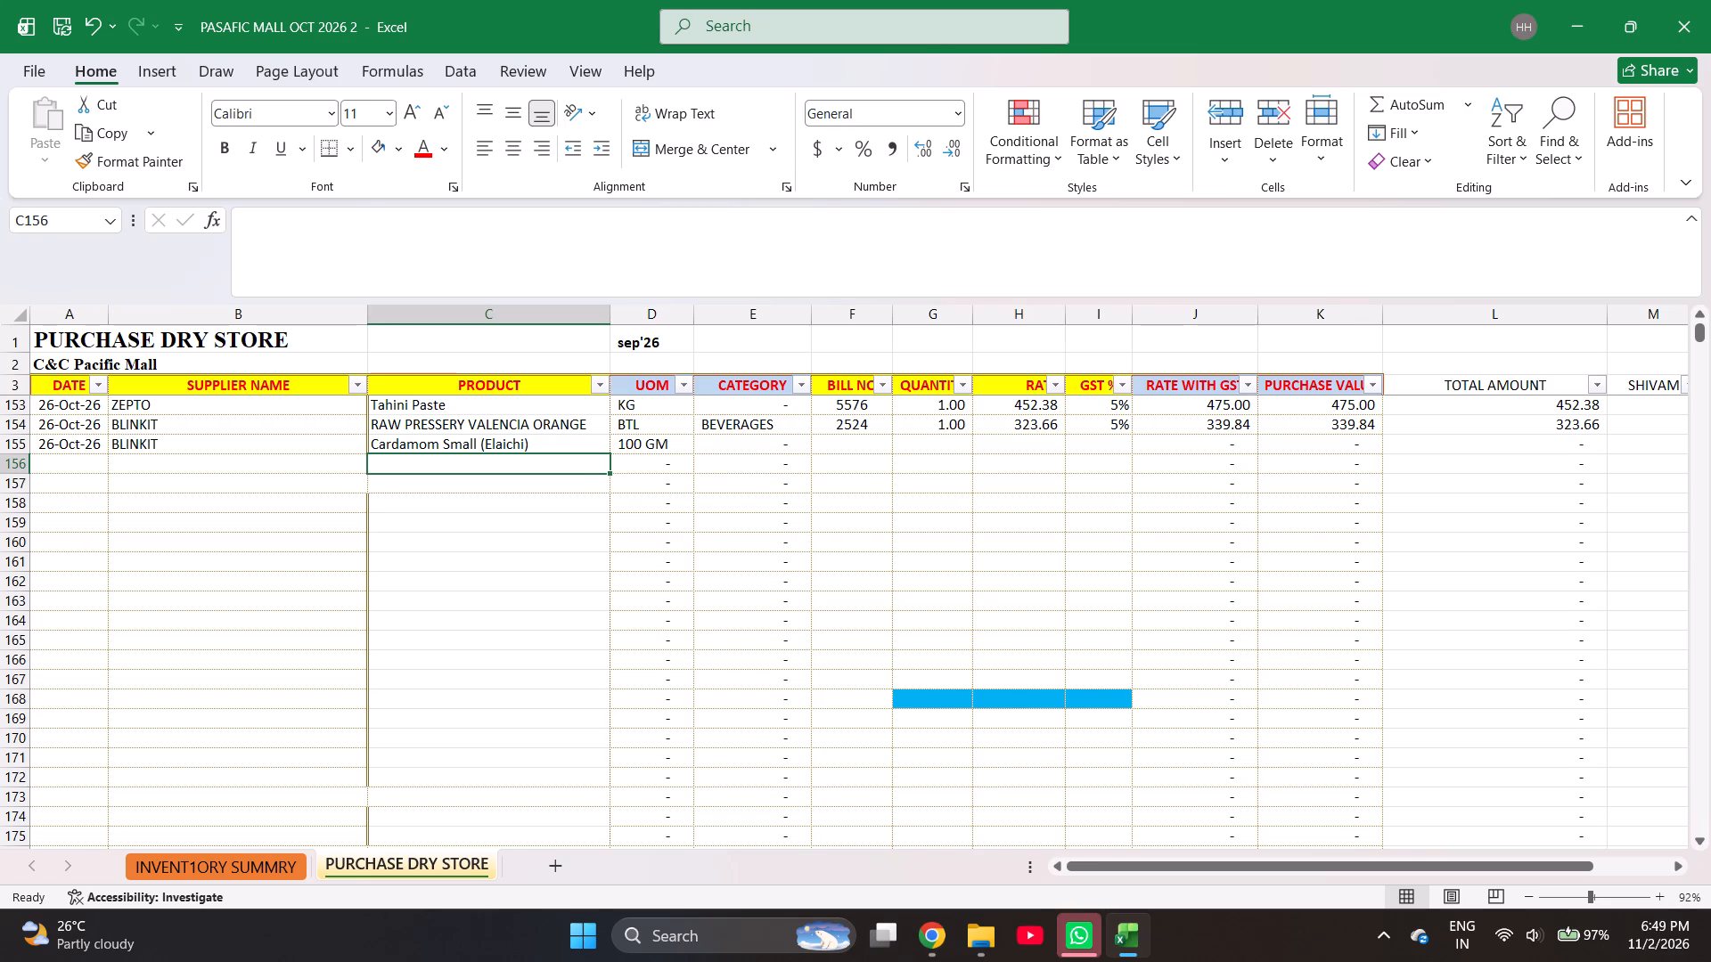
Find Cocoa Powder (Unsweetened) in the inventory summary by searching for "cocoa" and copy it into the product cell of row 156.
key("ctrl+Page_Up")
key("ctrl+f")
type("cocoa")
key("Return")
key("Escape")
key("ctrl+c")
key("ctrl+Page_Down")
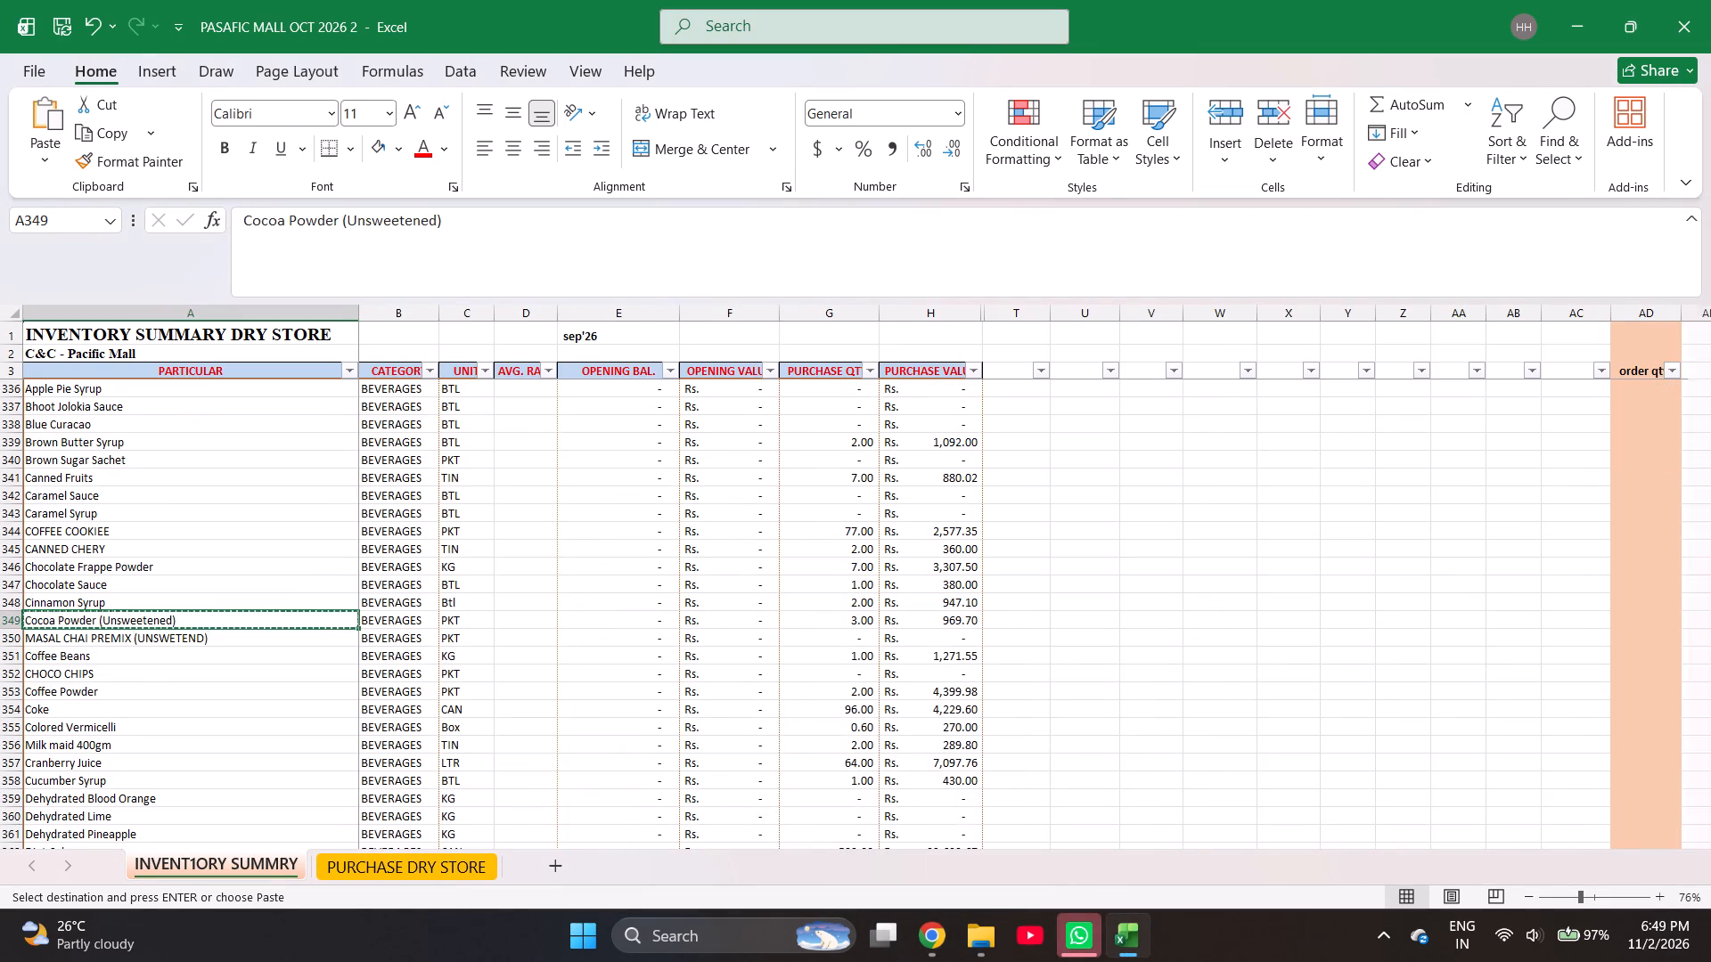
key("Return")
key("Return")
Enter COFFEE COOKIEE as the product in row 157 and repeat it in row 158.
key("alt+Tab")
key("alt+Tab")
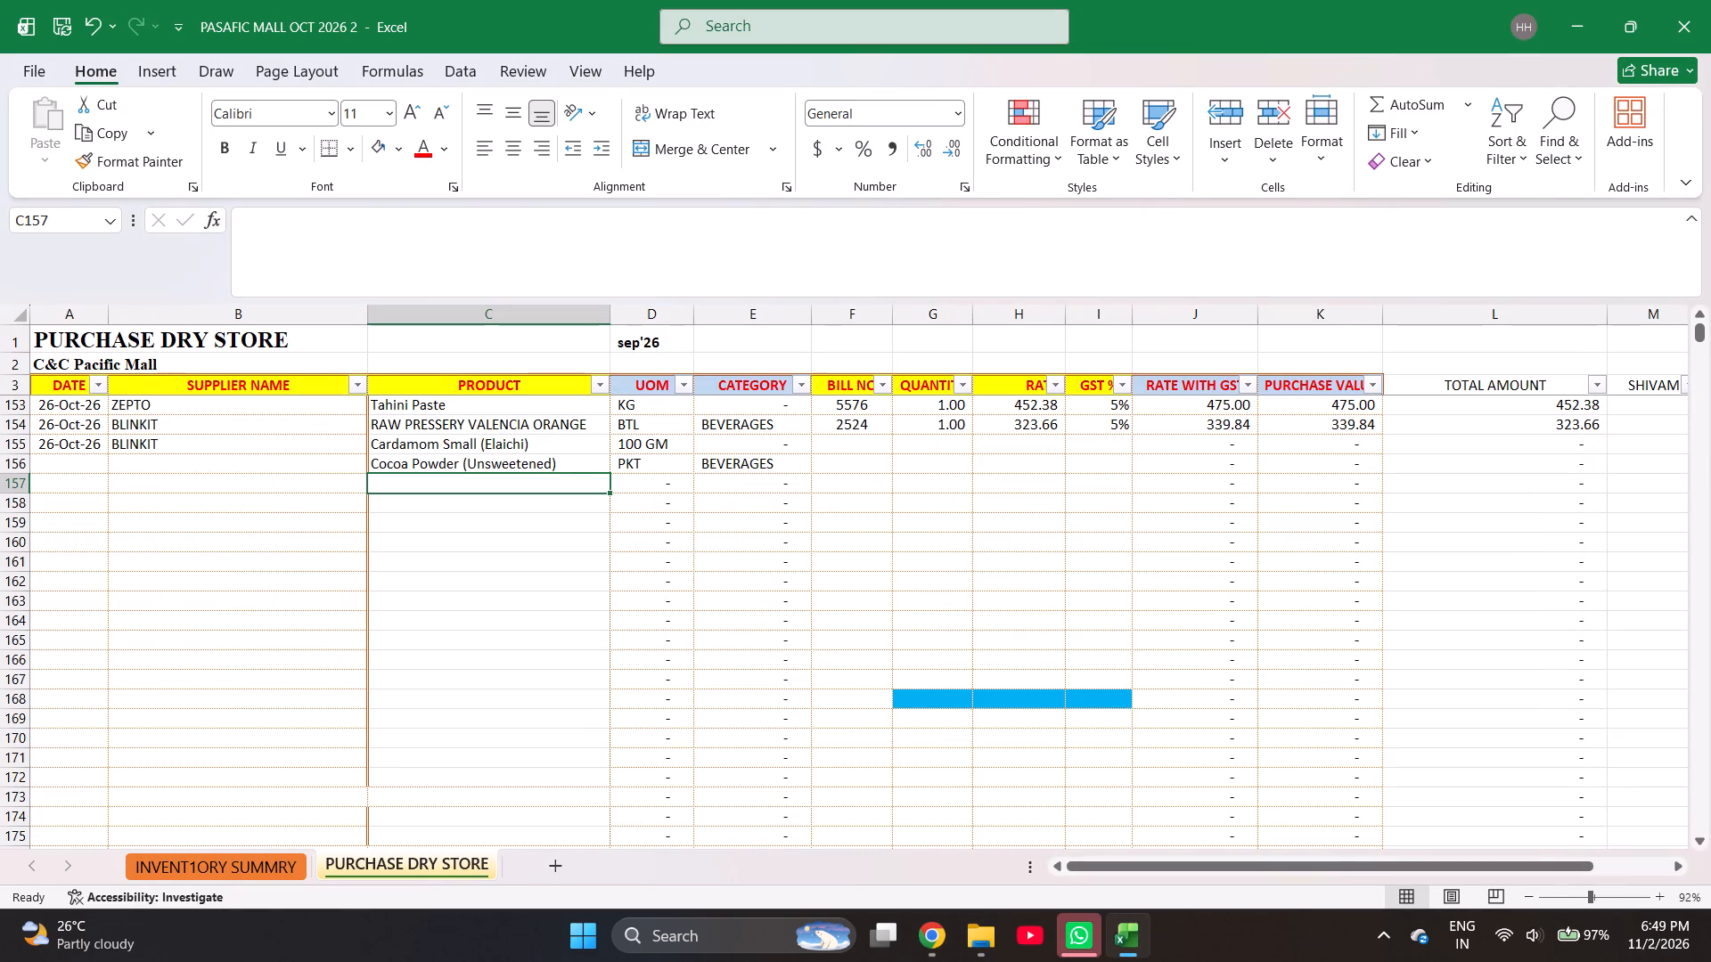
type("coff")
key("Return")
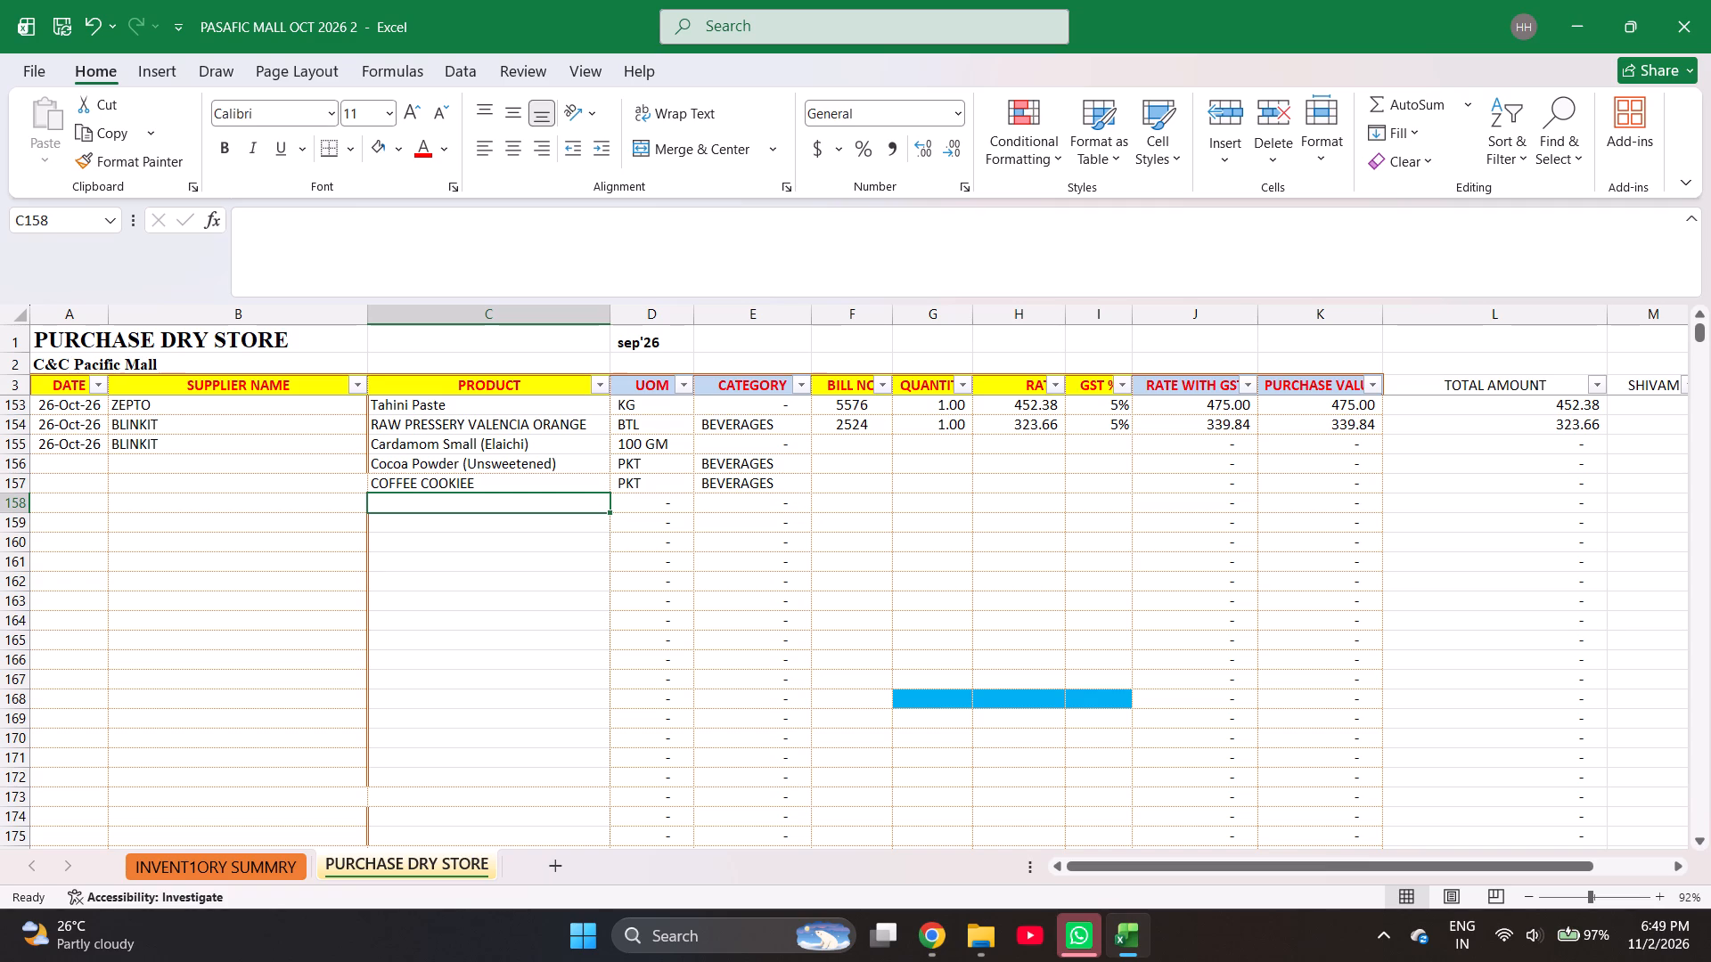
key("ctrl+d")
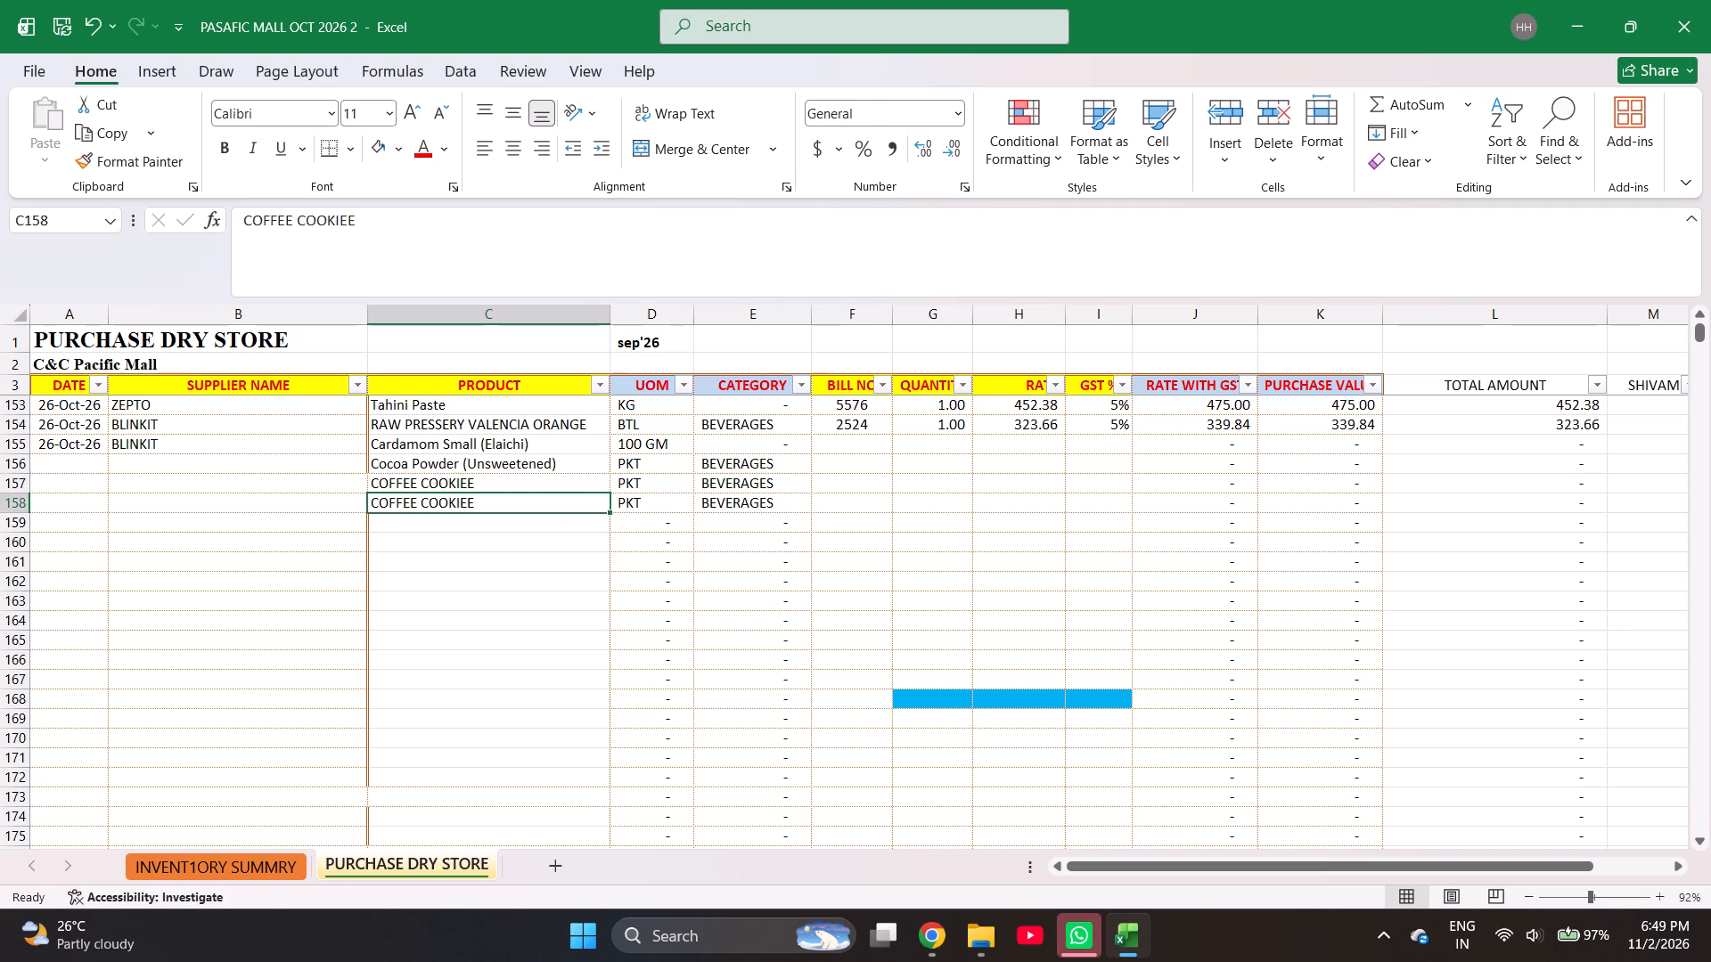
Enter bill number 725 for the Cardamom Small (Elaichi) purchase in row 155.
key("Right")
key("Right")
key("Right")
key("ctrl+Up")
key("Down")
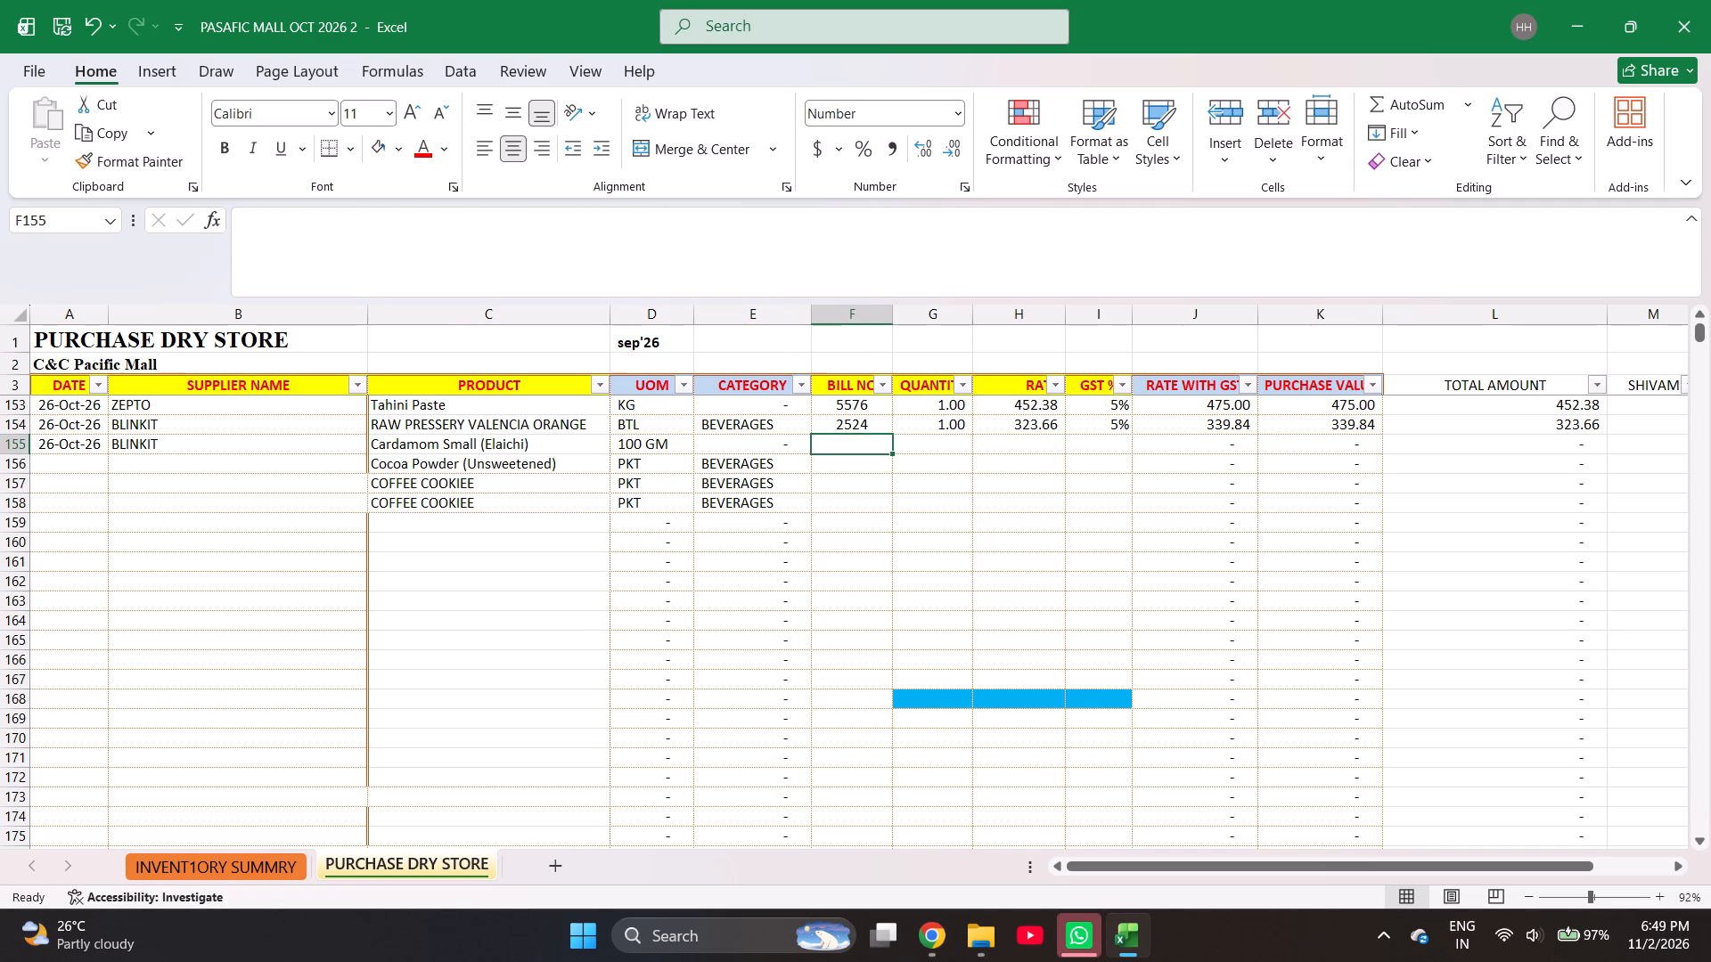
type("7525")
key("Escape")
type("725")
key("Right")
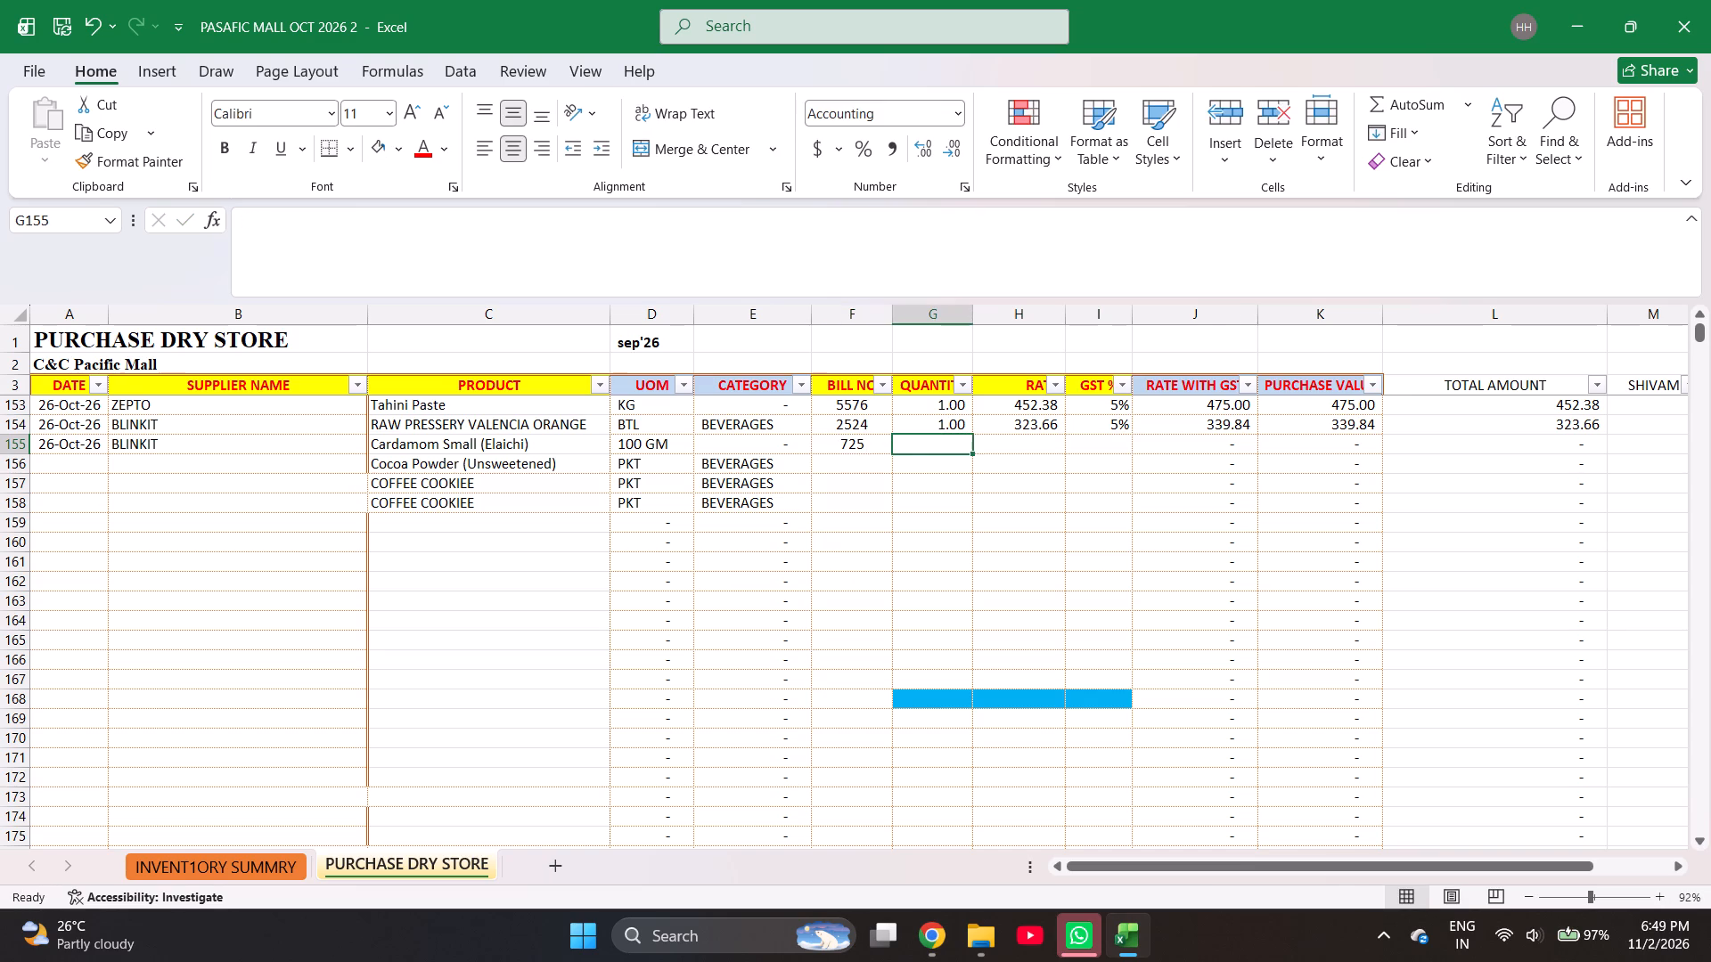
Enter the quantities 1, 1, 2 and 1 for rows 155 to 158.
key("1")
key("Return")
key("1")
key("Return")
key("2")
key("Return")
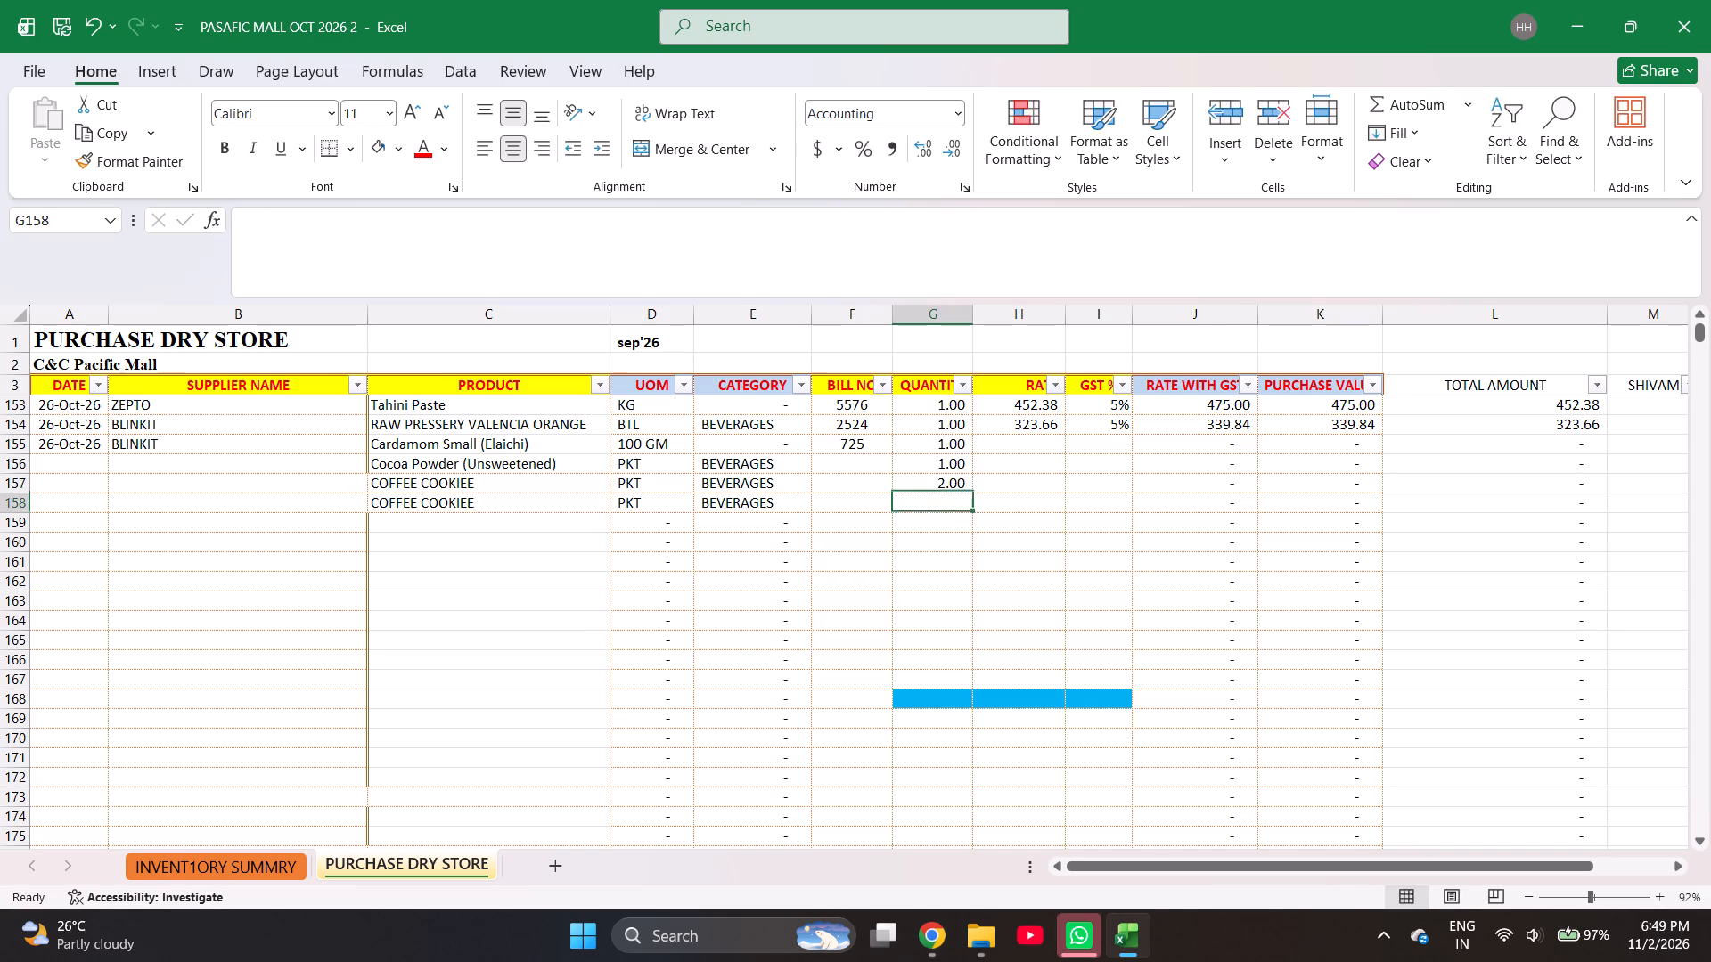
key("1")
key("Return")
Enter the rates for rows 155 to 158: 204.76, 358.10, the formula =63.81/2, and 32.38.
key("Right")
key("ctrl+Up")
key("Down")
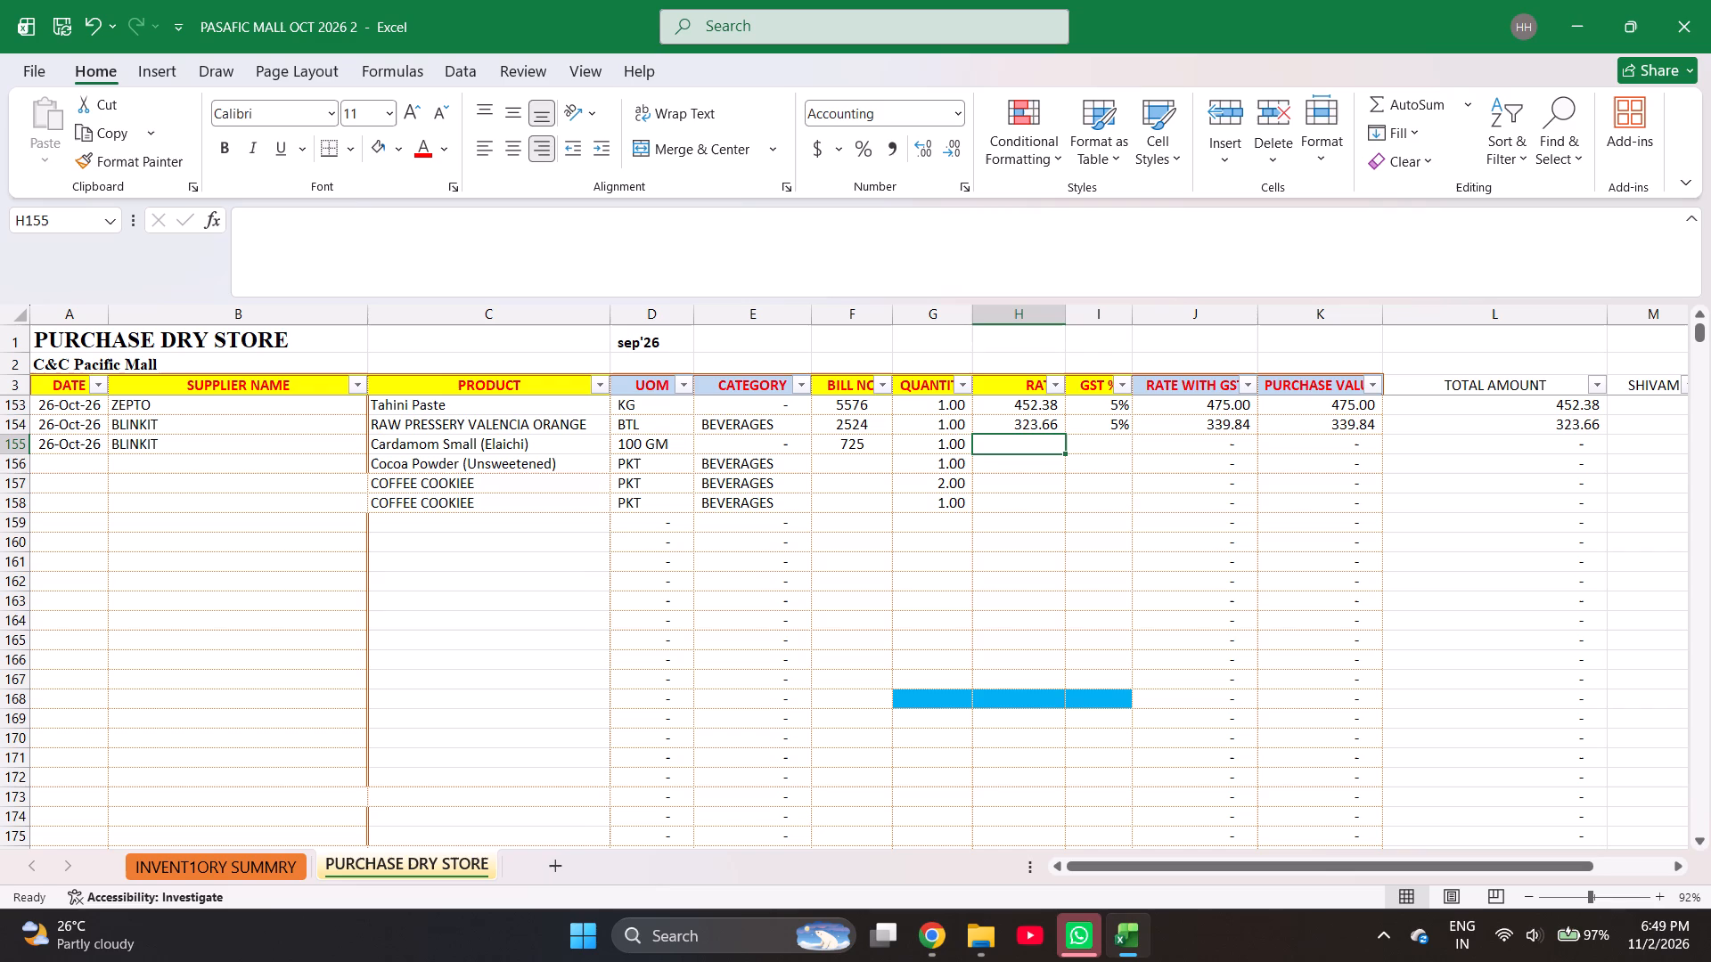
type("204.76")
key("Return")
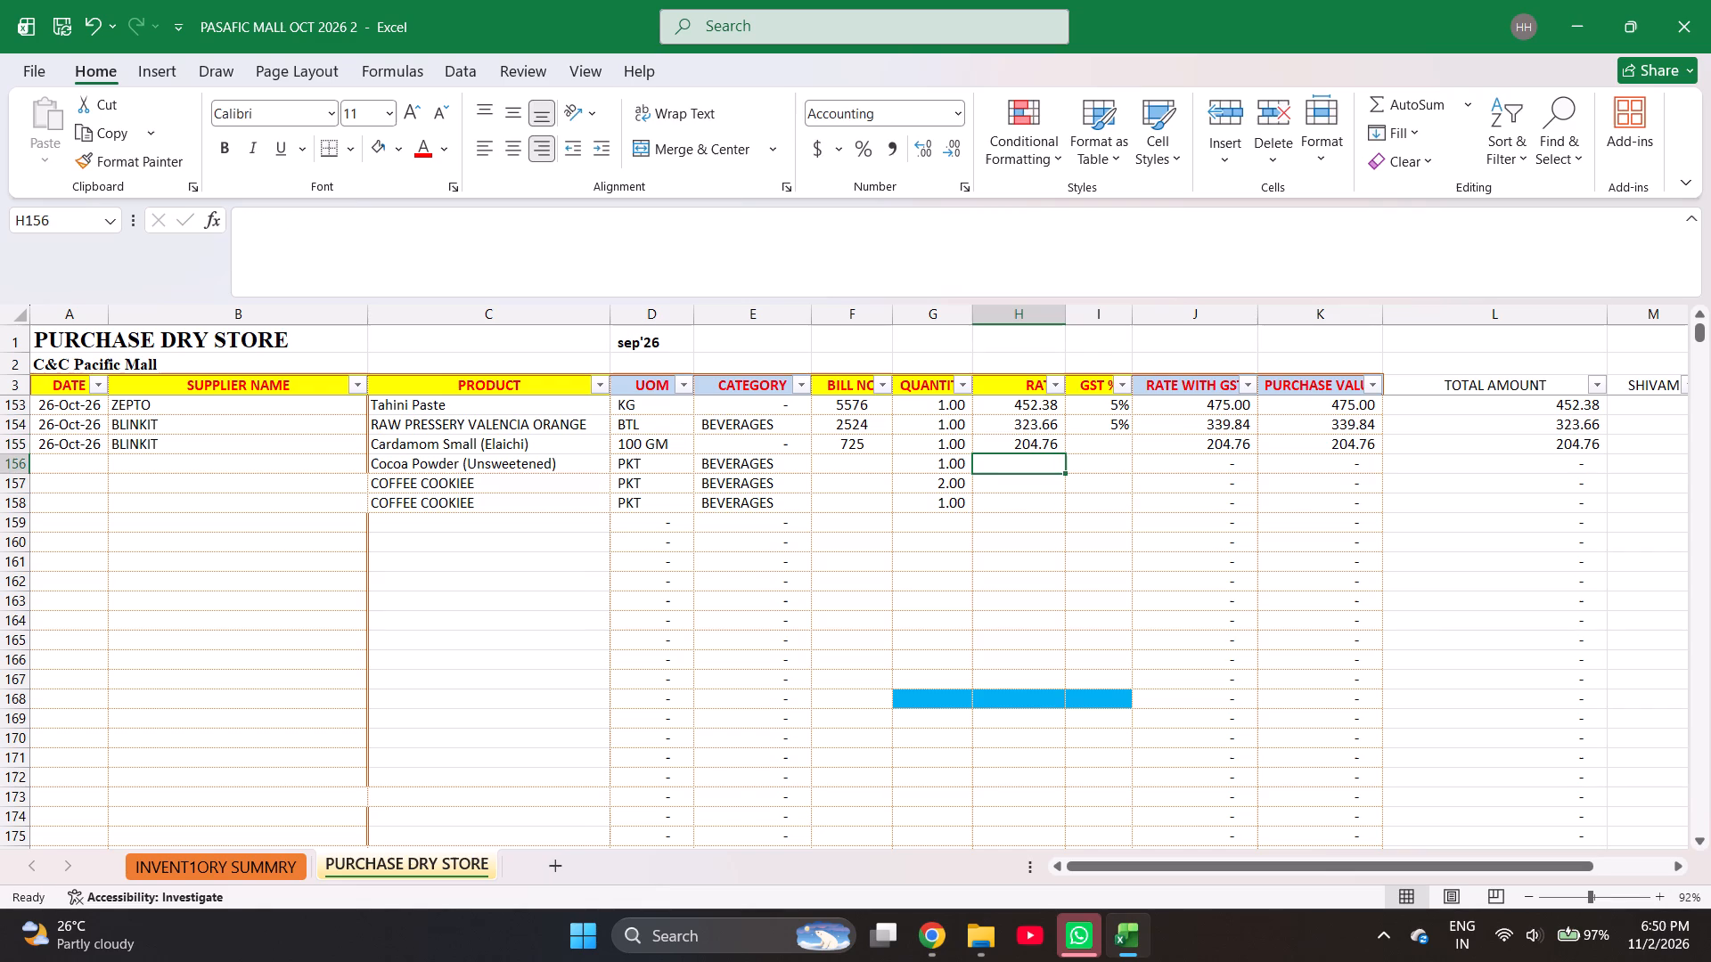
type("358.10")
key("Return")
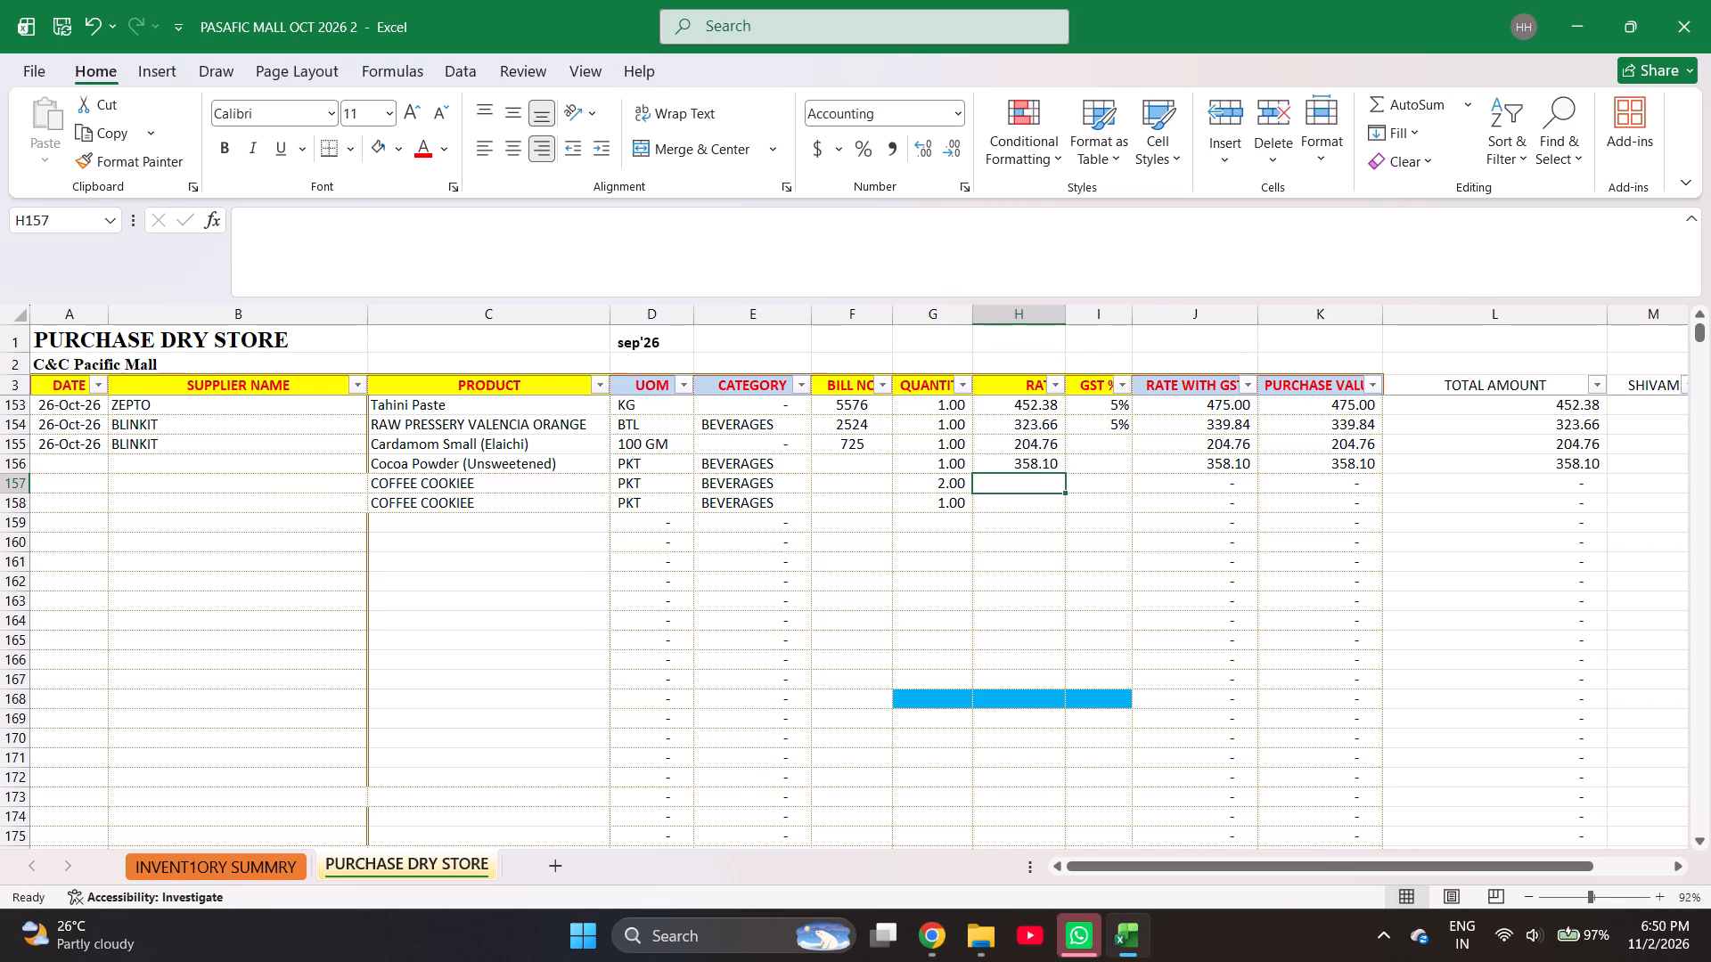
key("equal")
type("63.")
type("81/2")
key("Return")
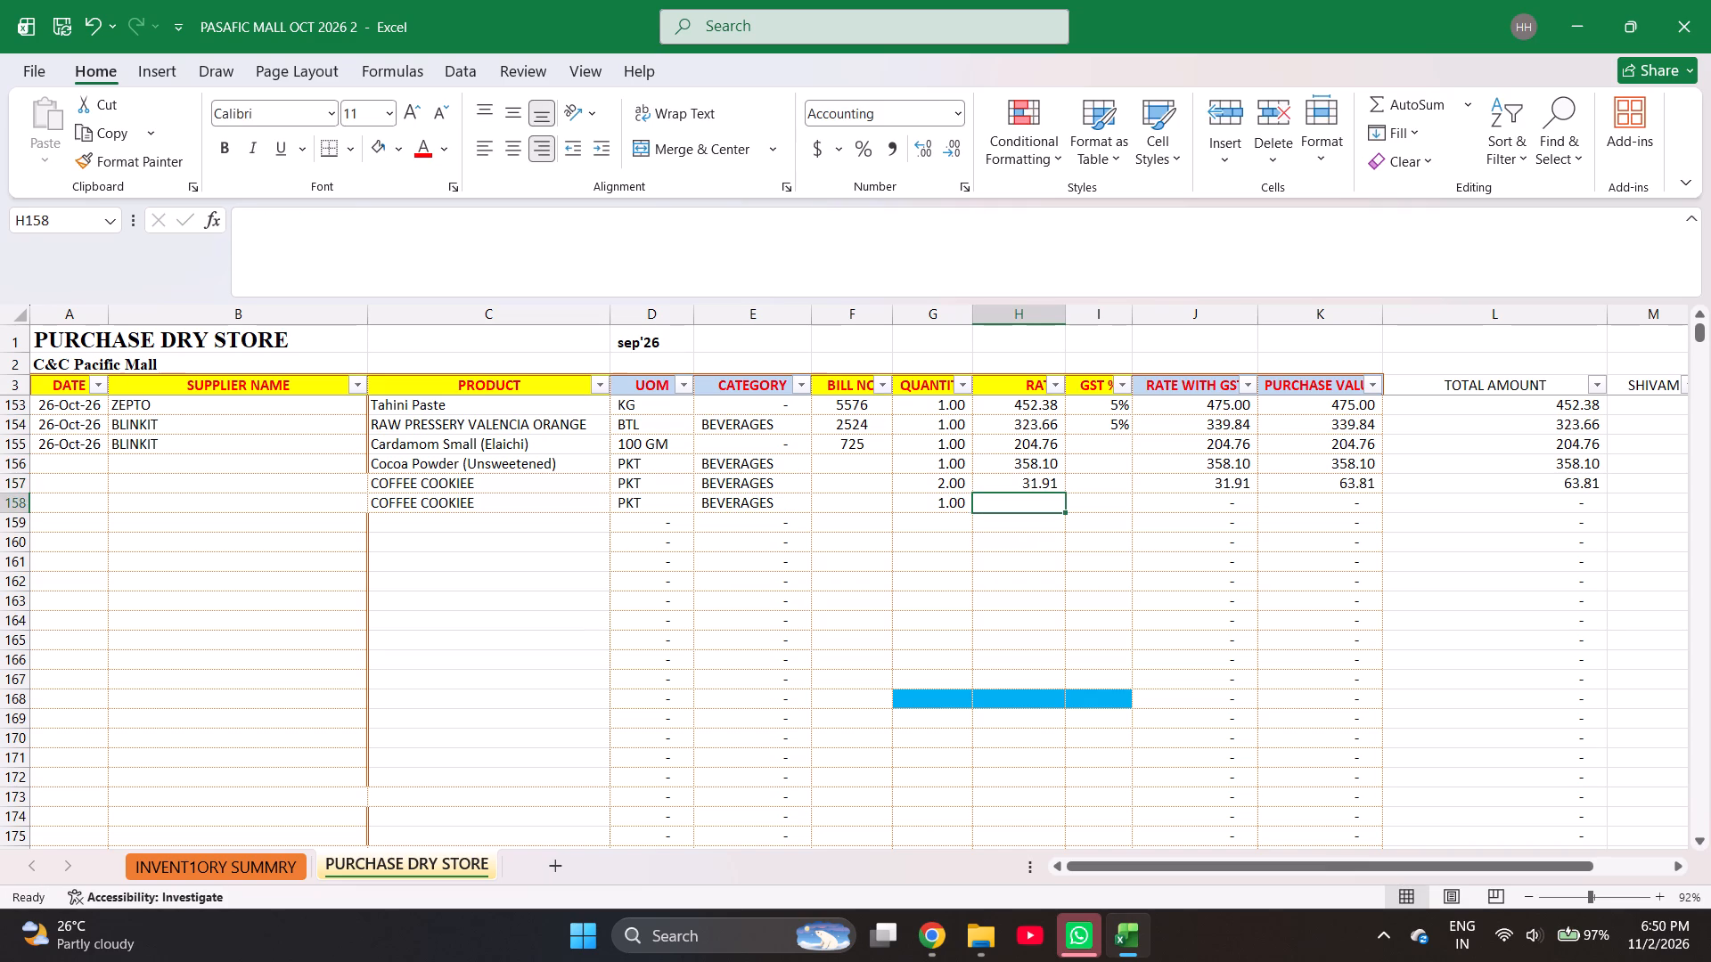
type("32.38")
key("Right")
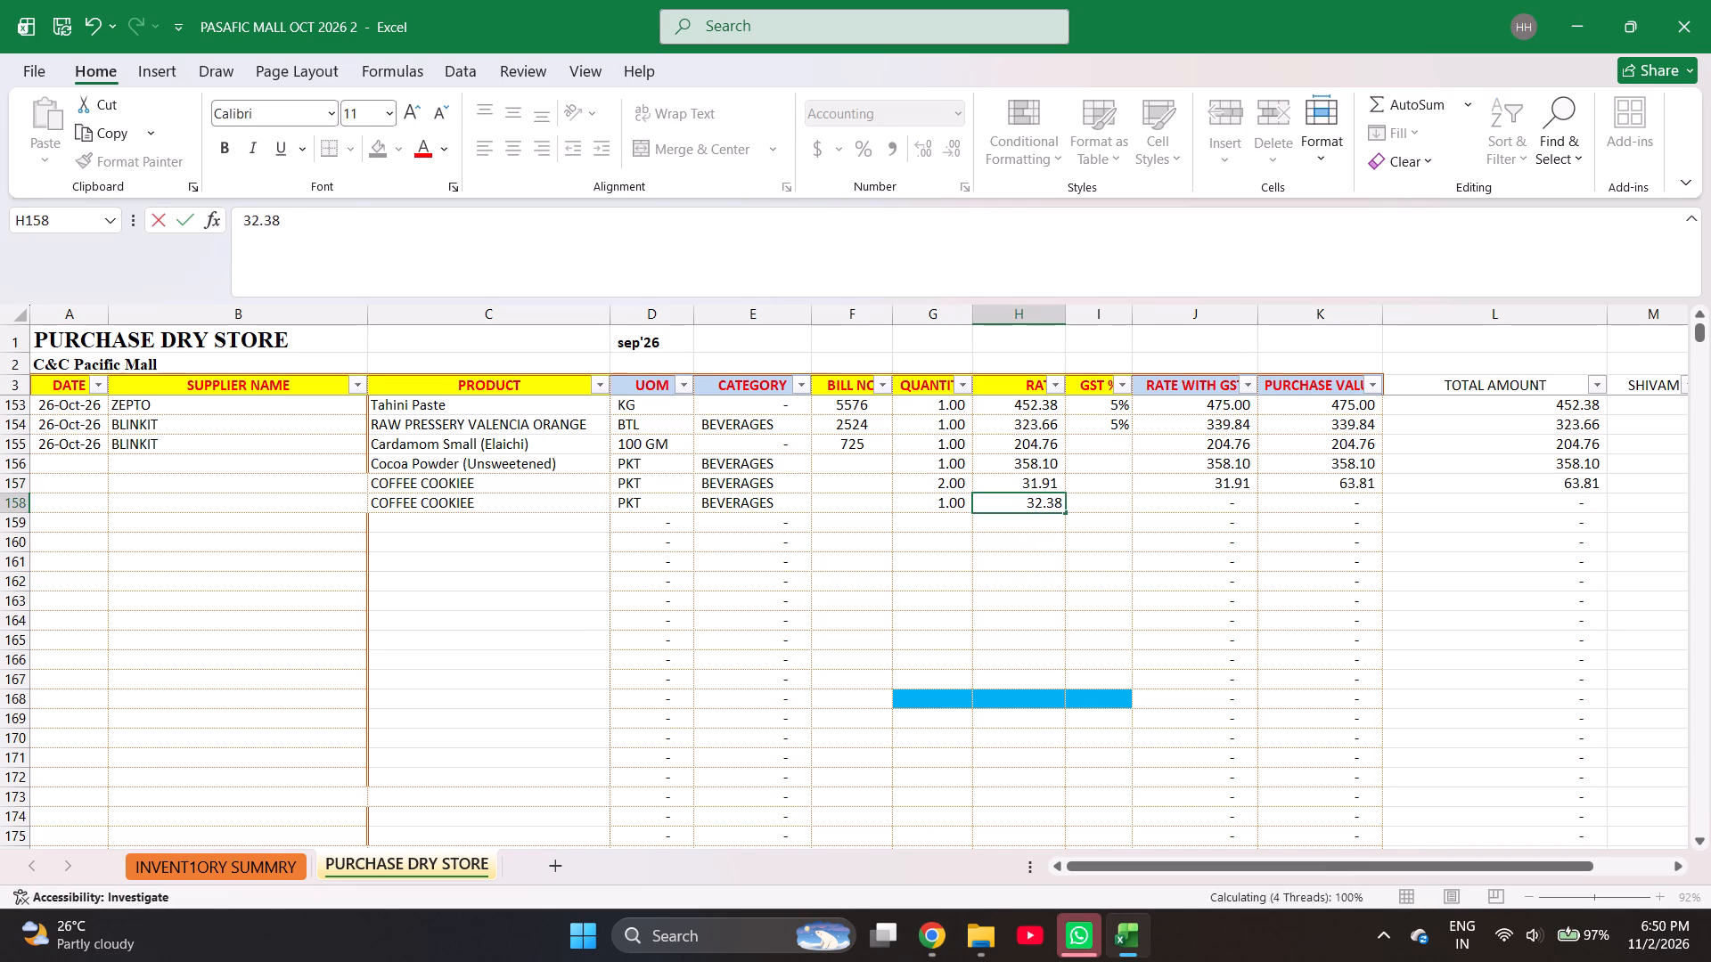
Fill the 5% GST rate from row 154 down through row 158.
key("ctrl+Up")
key("Down")
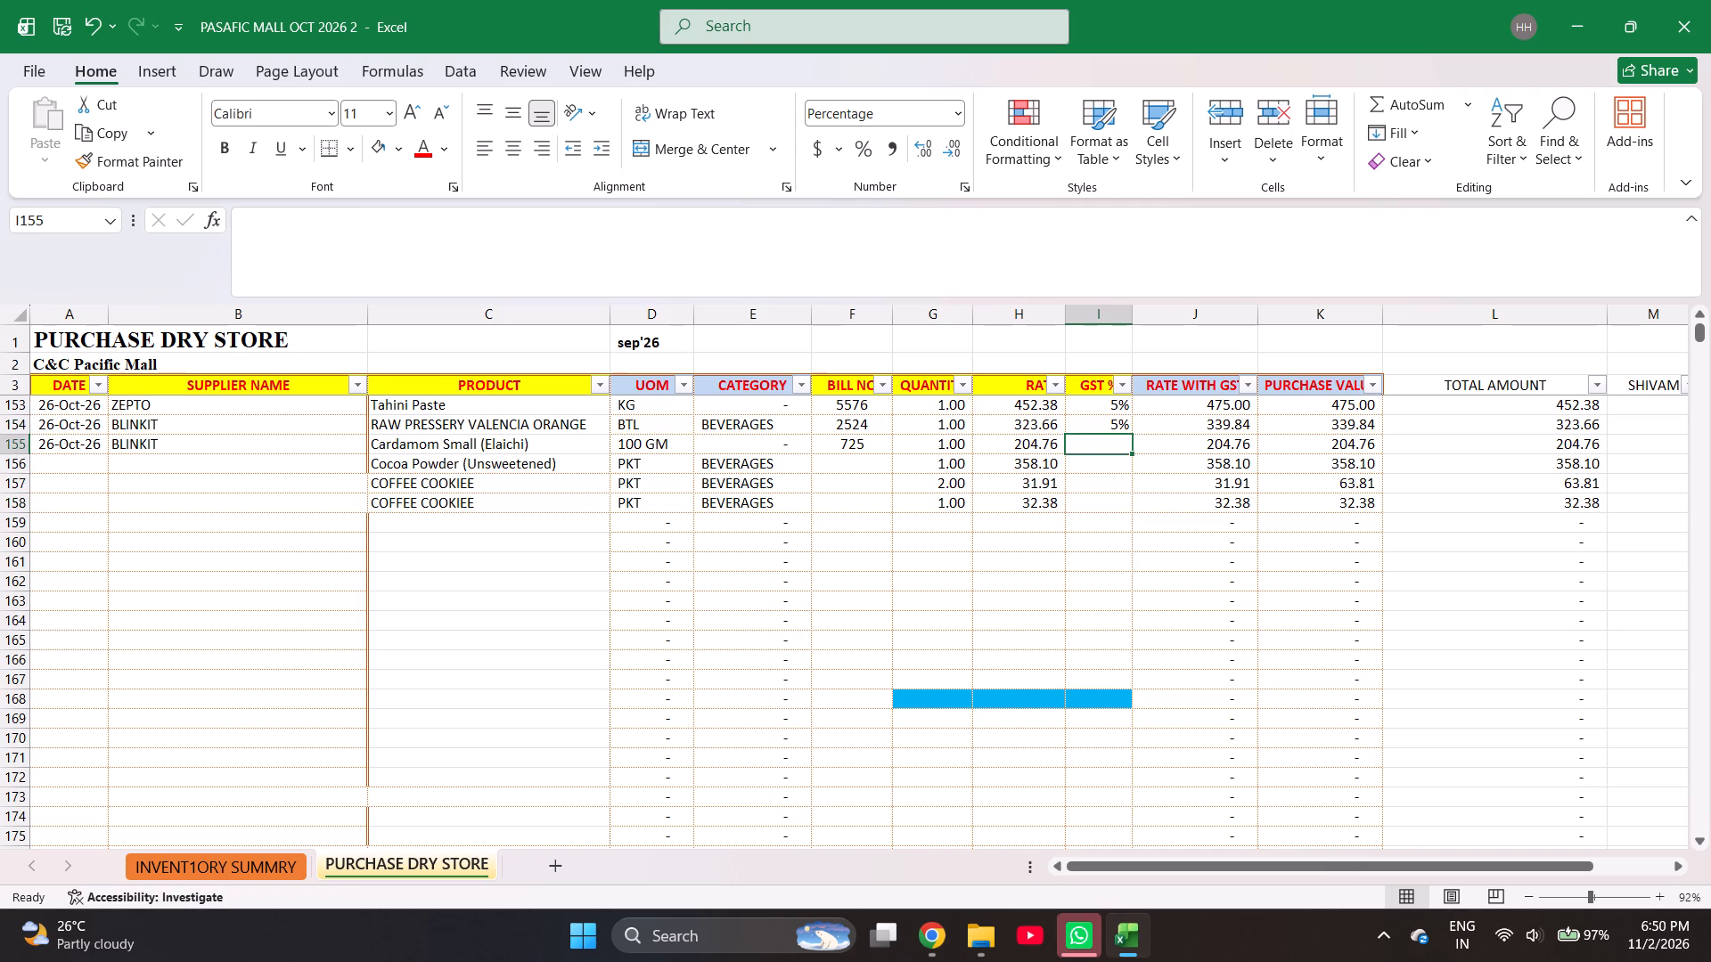
key("Up")
key("shift+Down")
key("shift+Down")
key("shift+Down")
key("shift+Down")
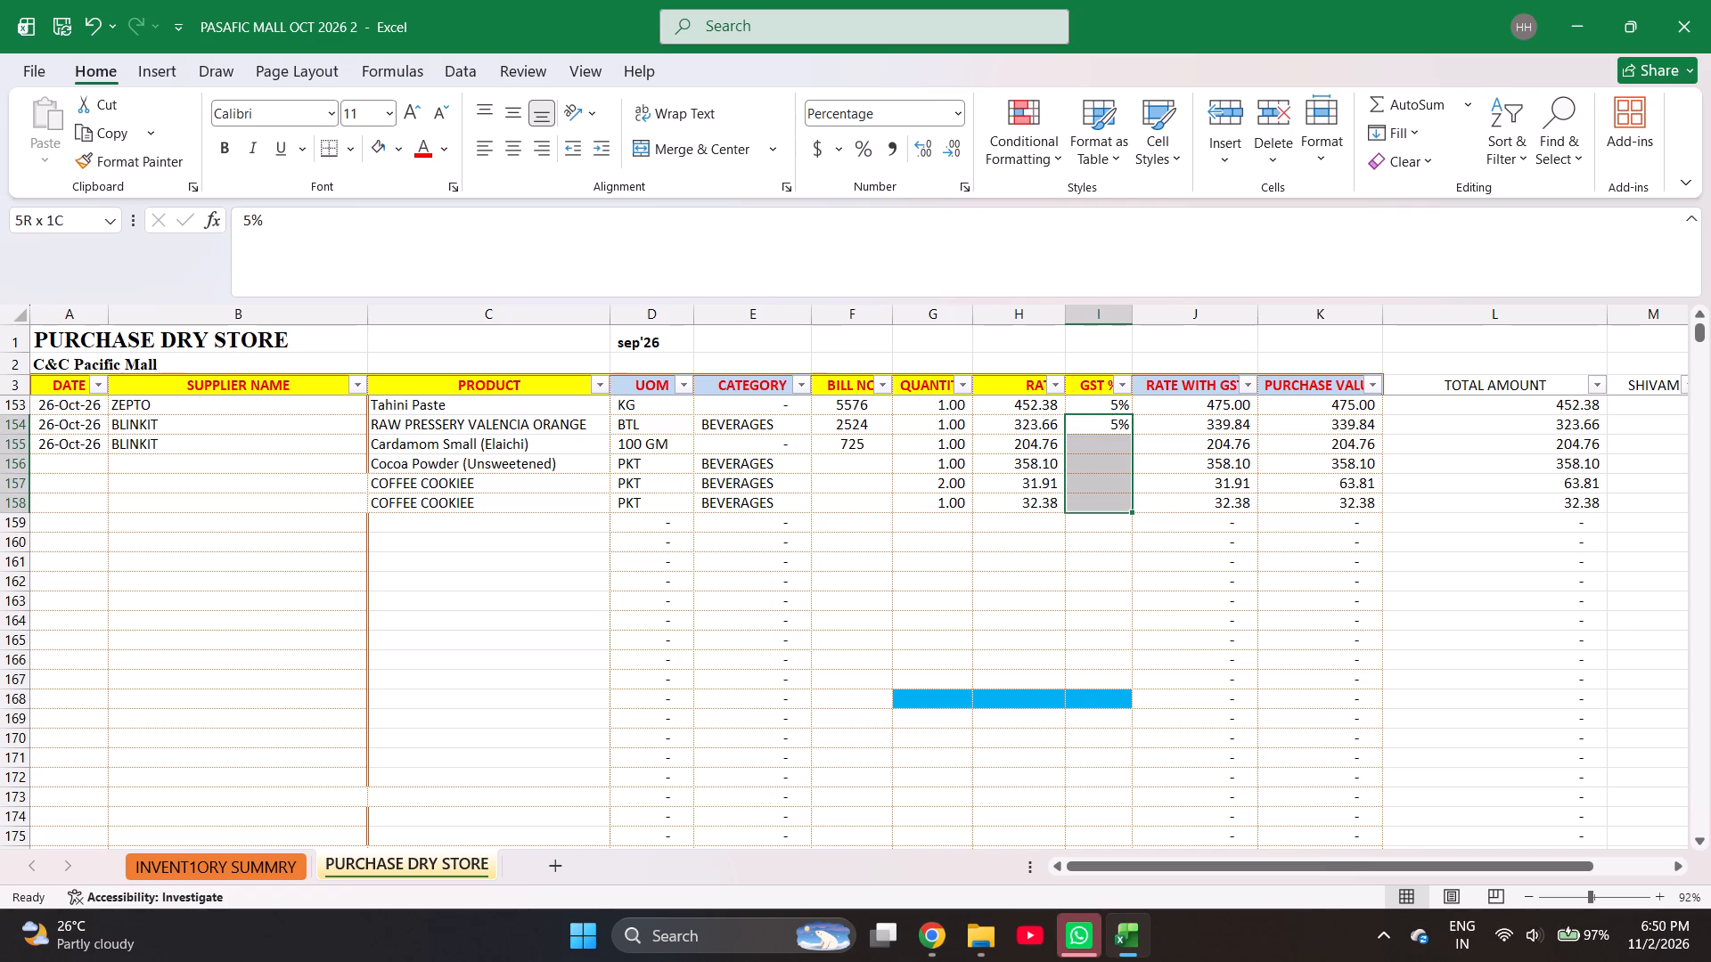
key("ctrl+d")
Fill the date 26-Oct-26 and supplier BLINKIT from row 155 down through row 158.
key("ctrl+Left")
key("Down")
key("shift+Right")
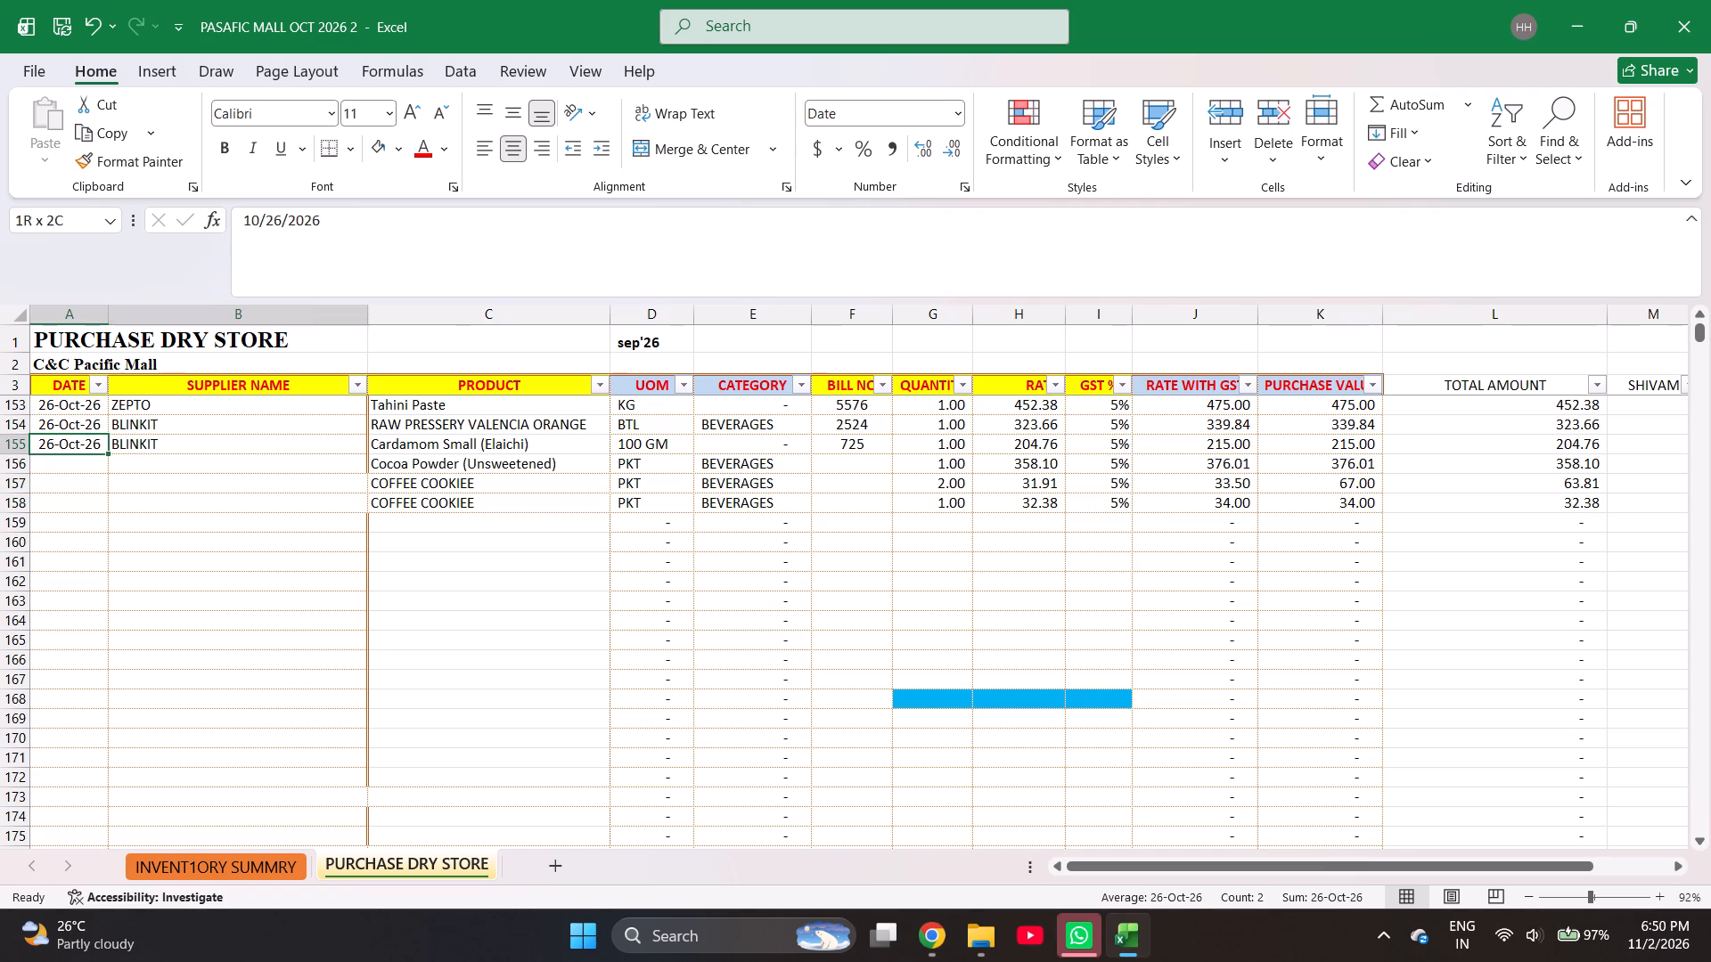
key("shift+Down")
key("shift+Down")
key("shift+Down")
key("ctrl+d")
Fill bill number 725 from row 155 down through row 158.
key("ctrl+Right")
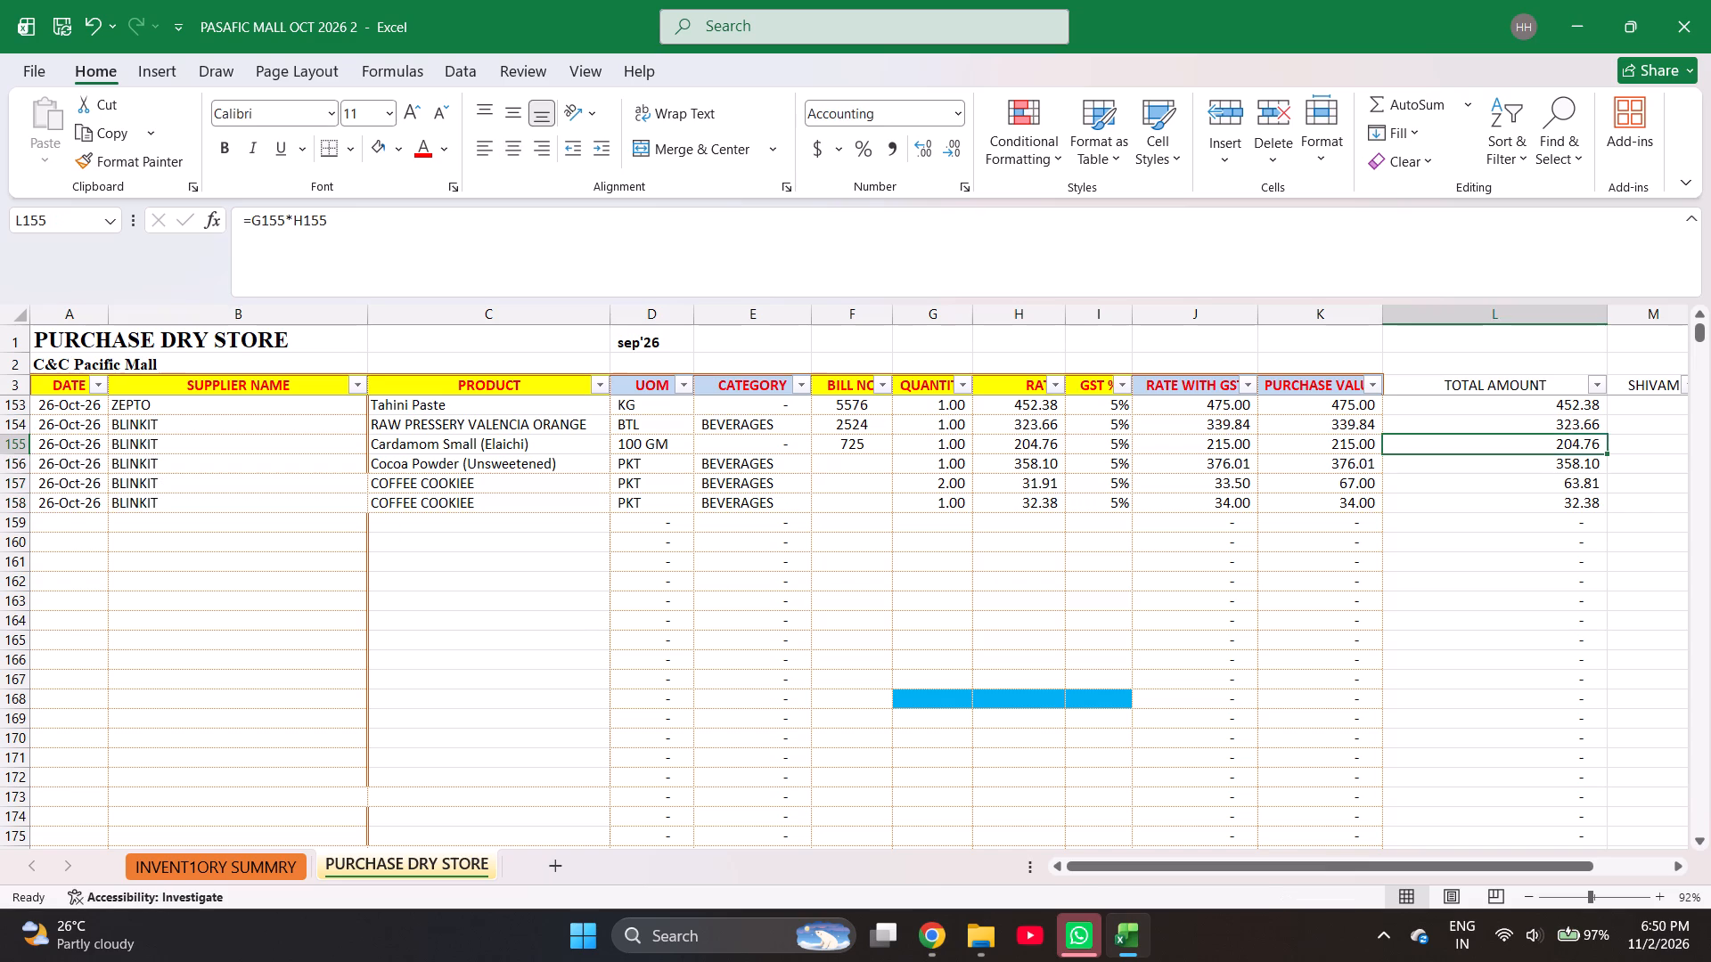
key("Down")
key("ctrl+Left")
key("Up")
key("Left")
key("shift+Down")
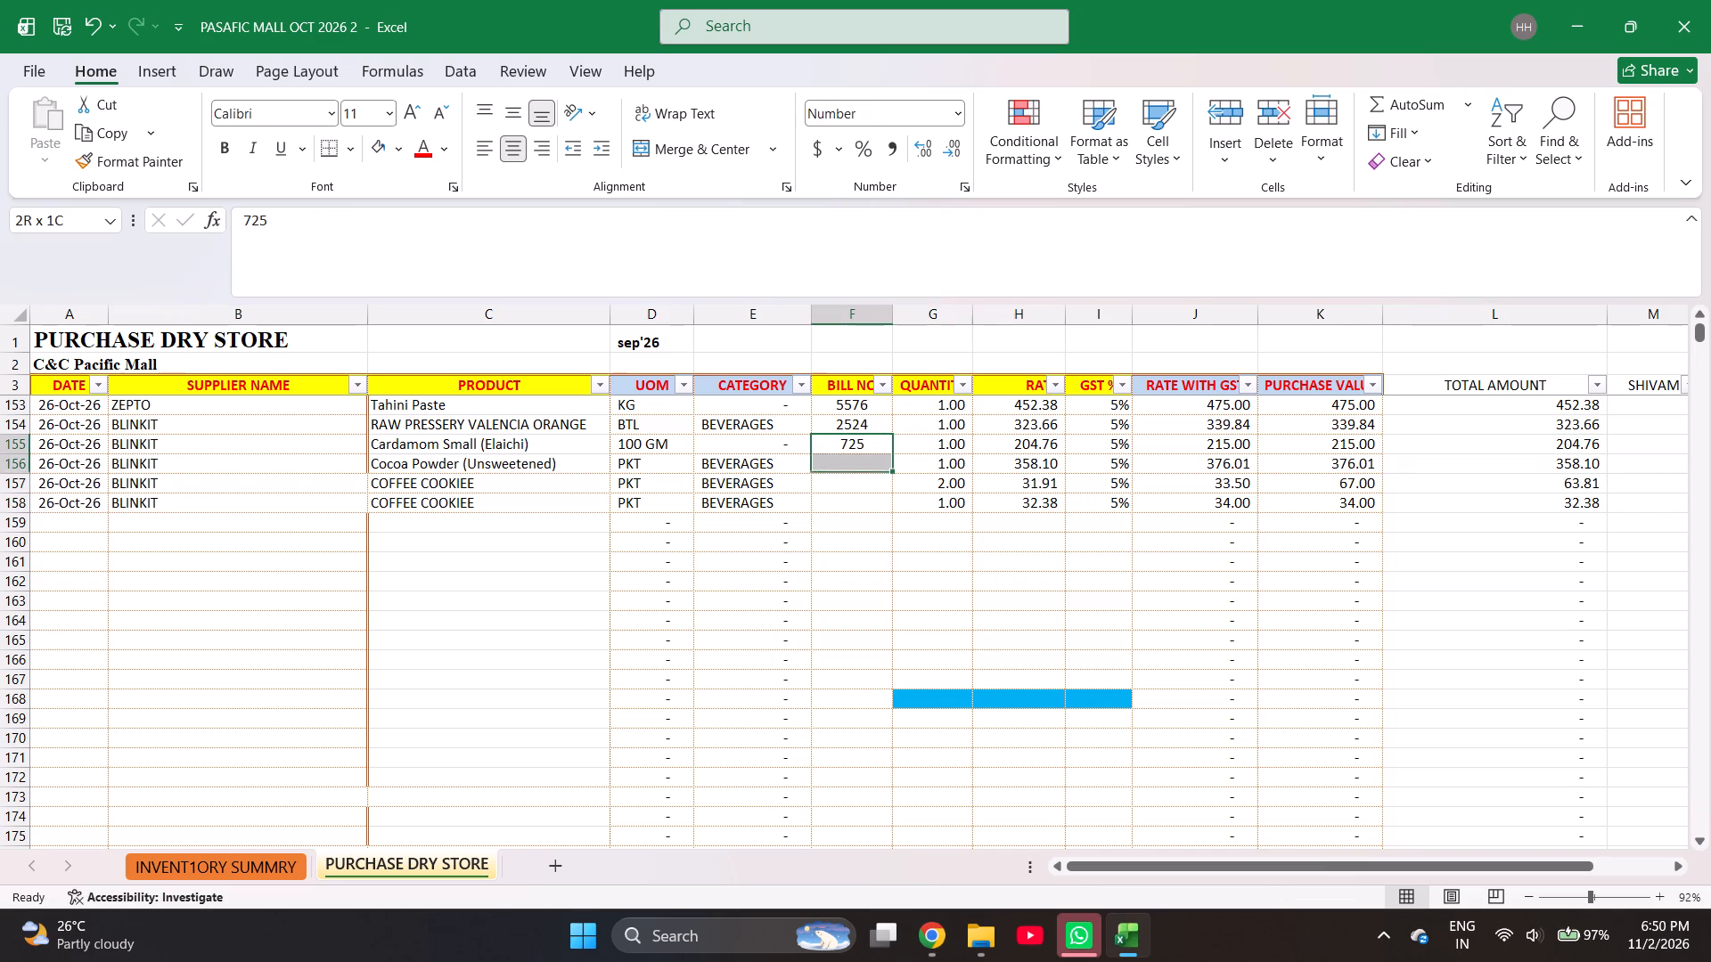
key("shift+Down")
key("shift+Down")
key("ctrl+d")
Check the combined purchase value of rows 155 to 158 against the bill.
key("Right")
key("Right")
key("Right")
key("Right")
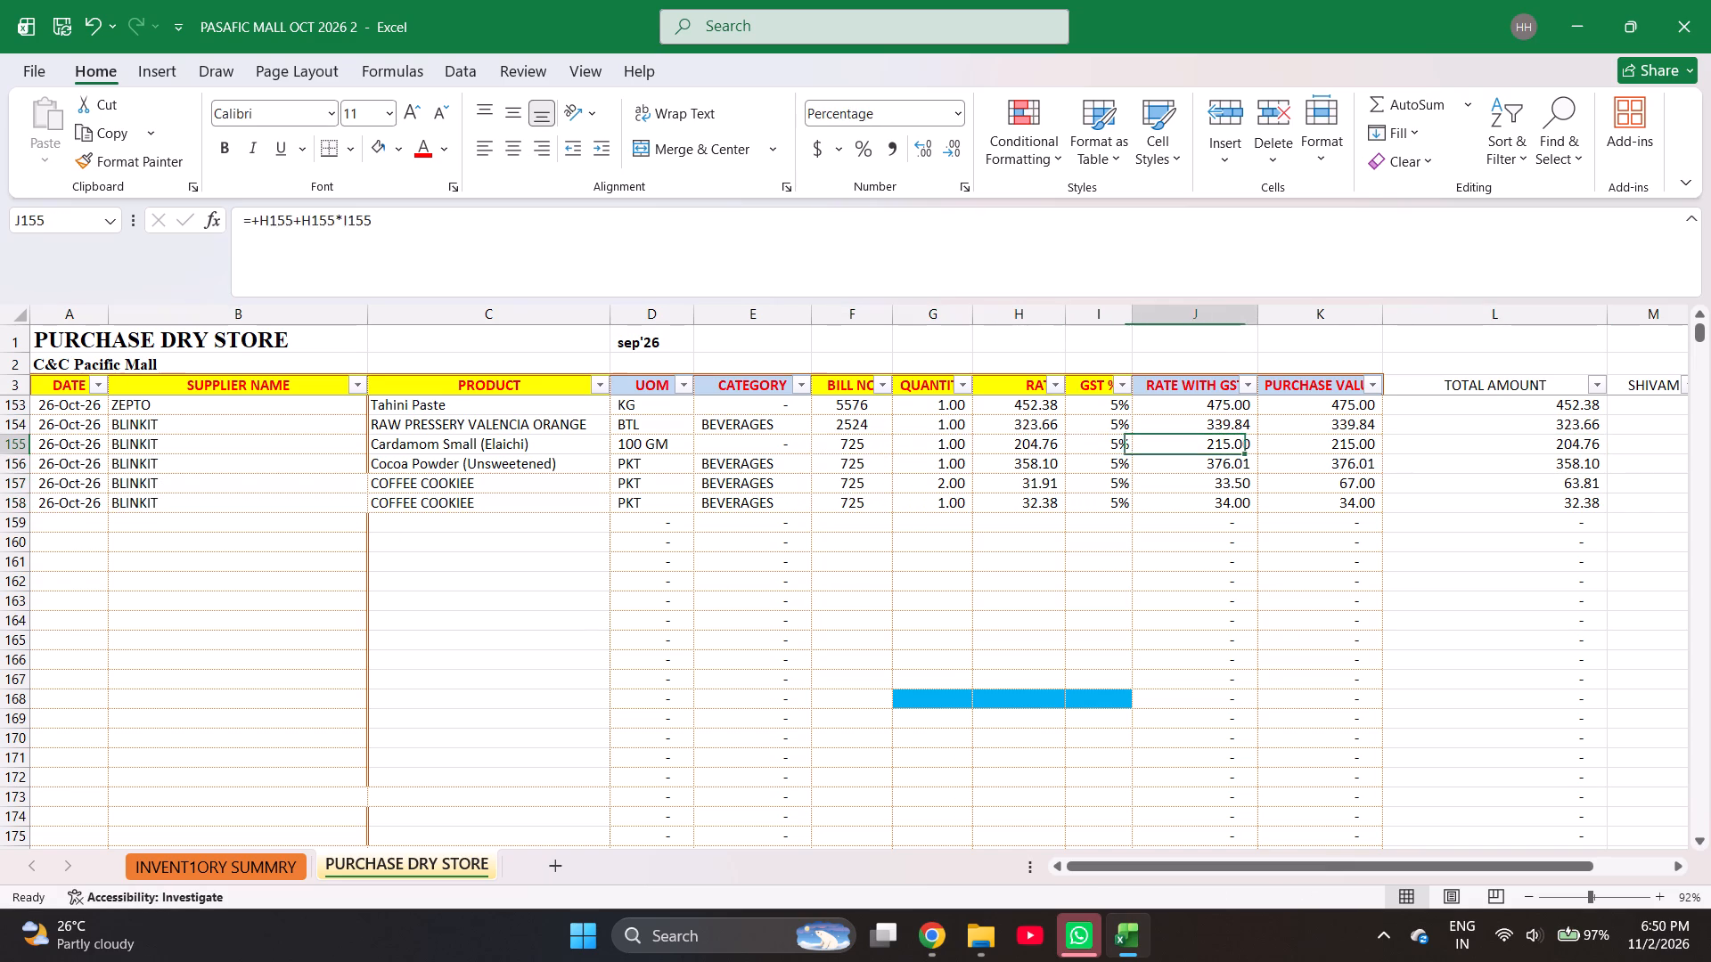
key("Right")
key("shift+Down")
key("shift+Down")
key("shift+Down")
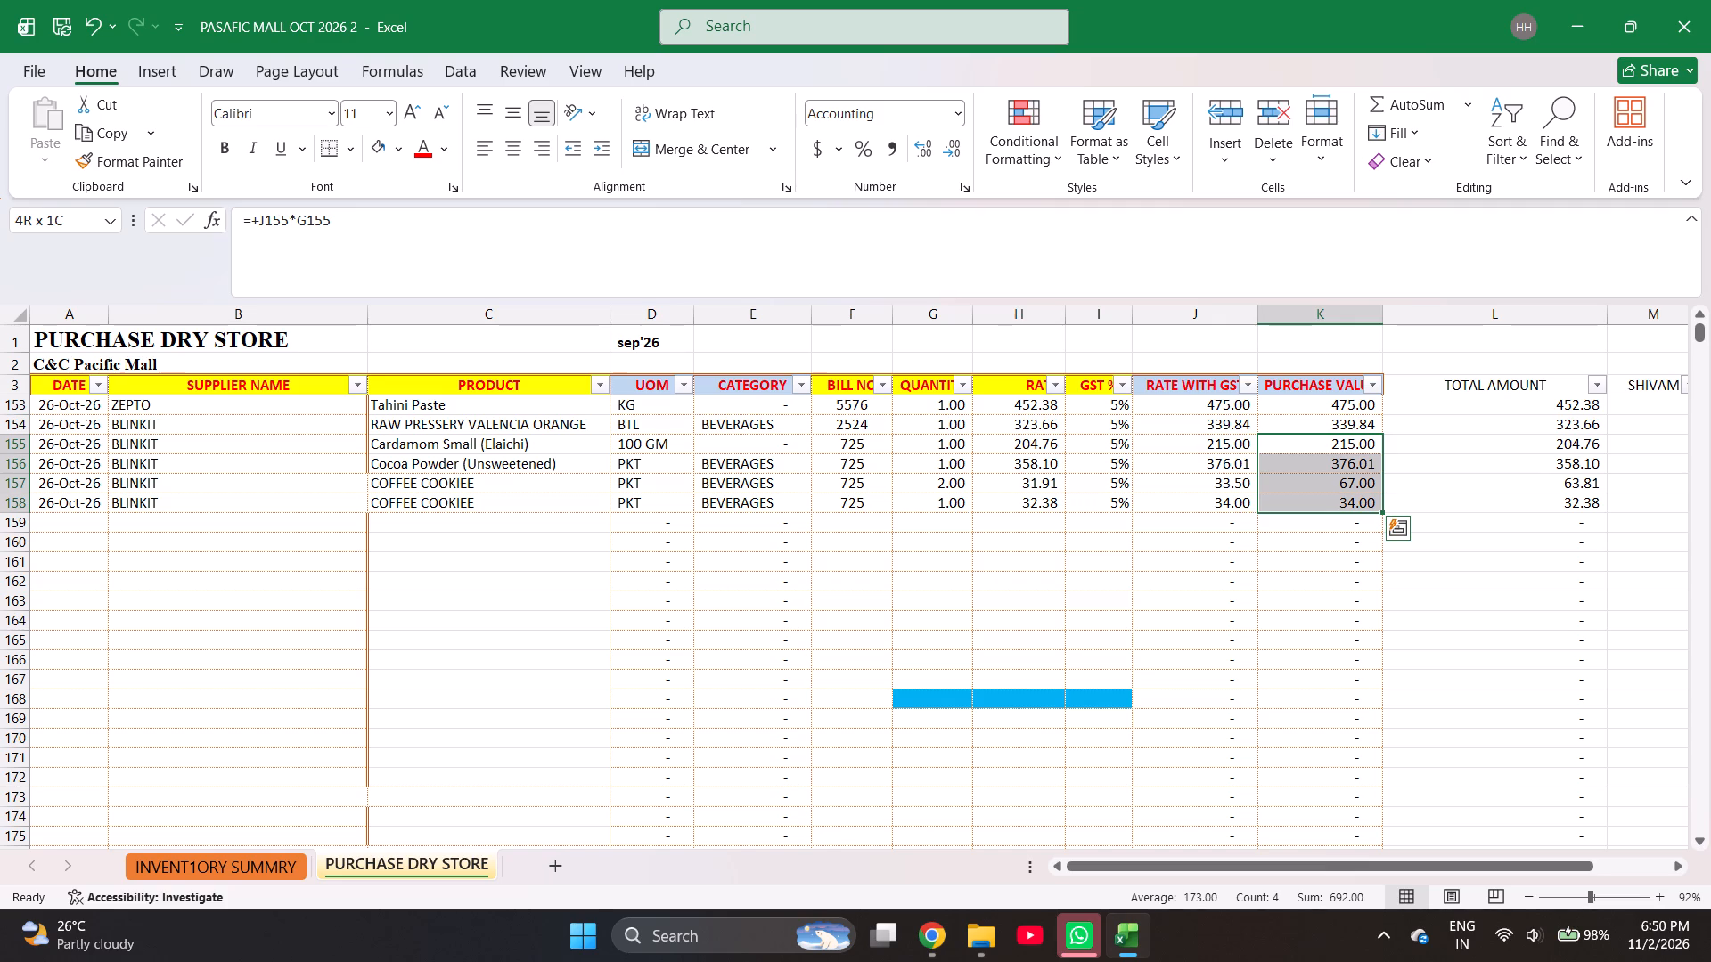
key("Down")
key("Down")
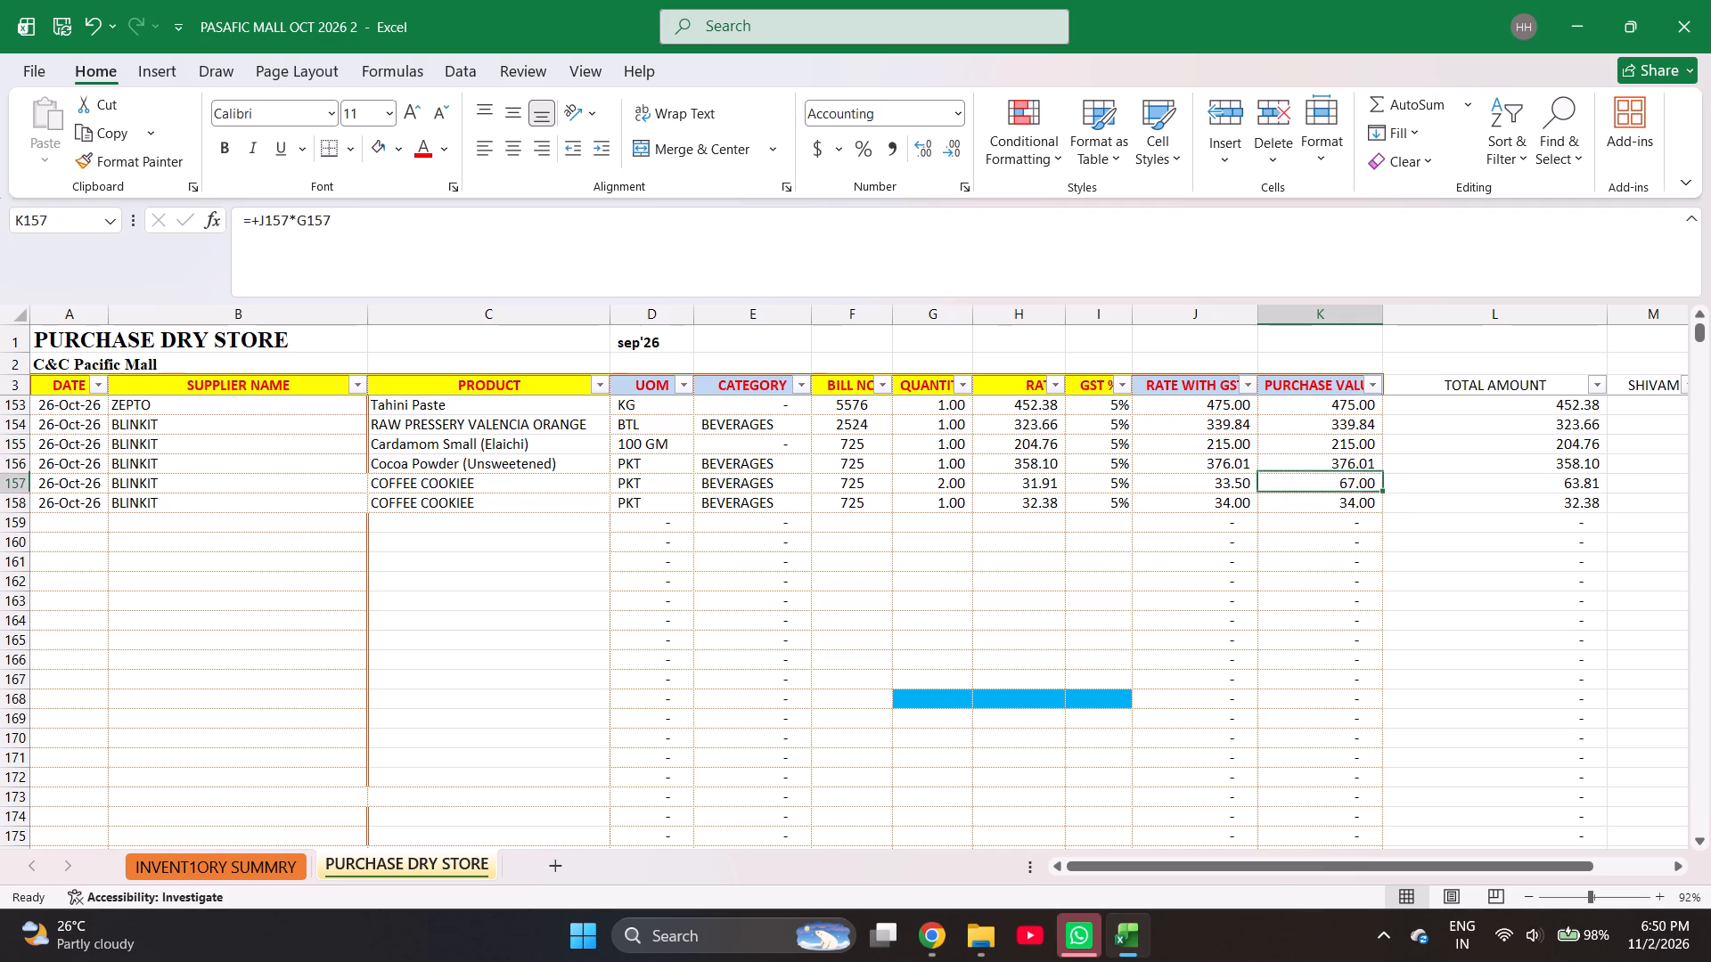
Fill in row 159 with bill number 725, quantity 1, rate 12 and GST 0%.
key("Left")
key("Left")
key("Left")
key("Left")
key("Left")
key("Down")
key("Down")
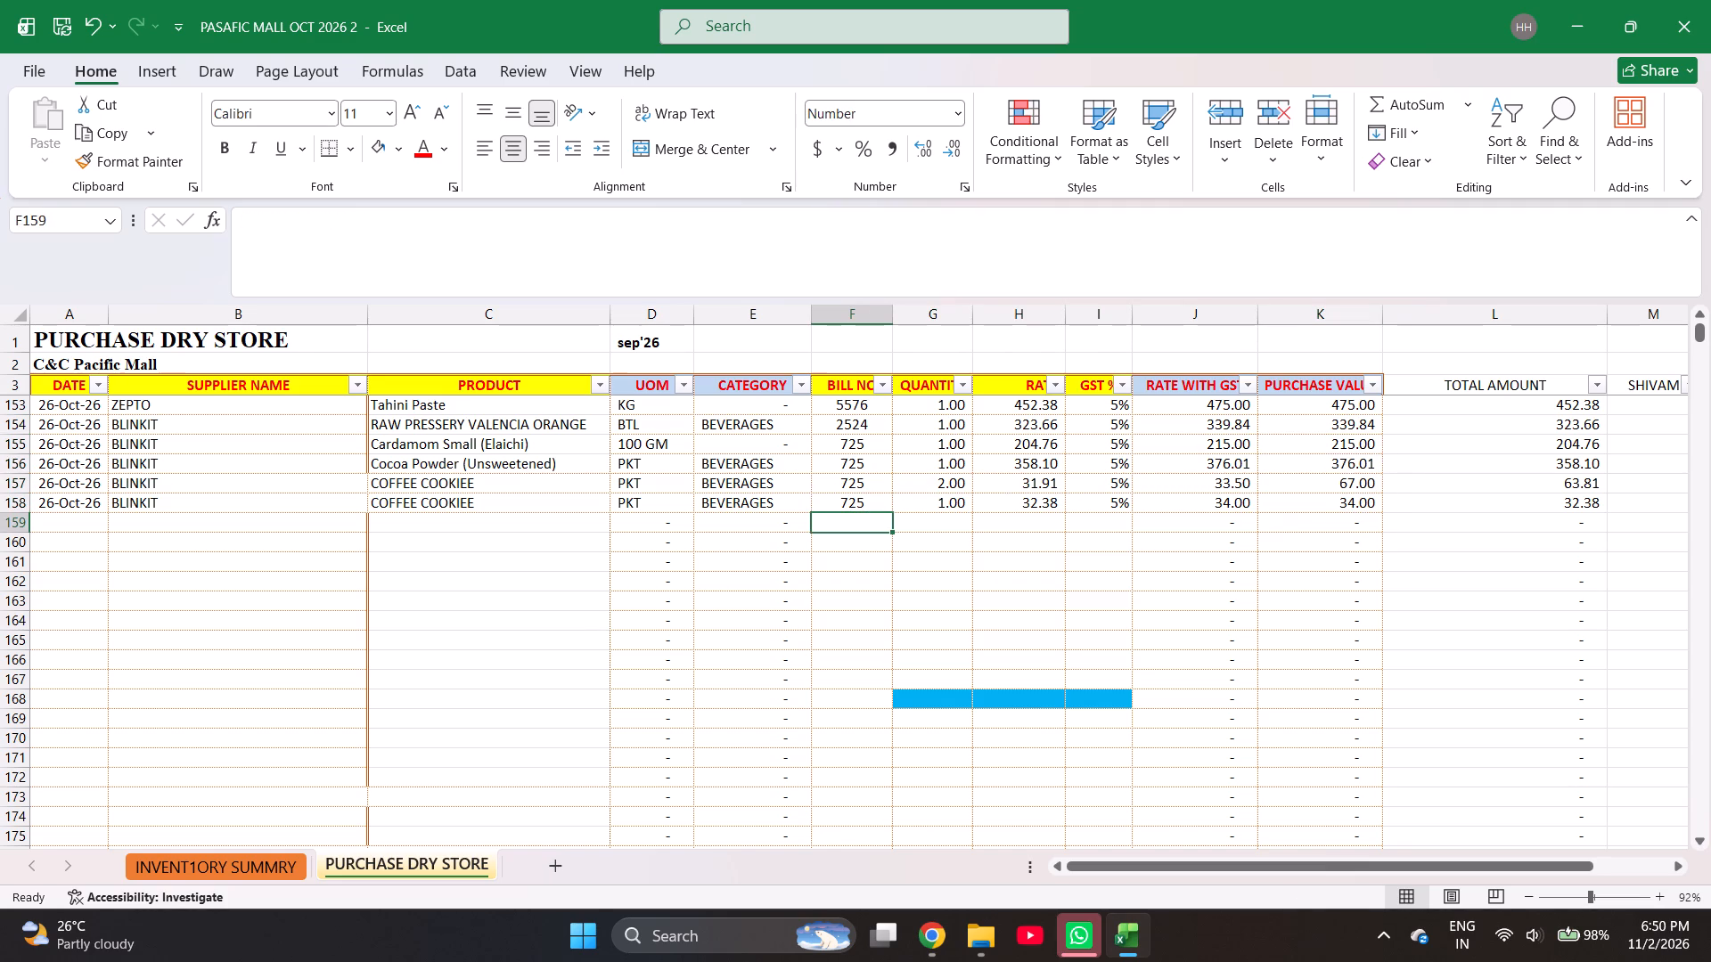
key("ctrl+d")
key("Right")
key("ctrl+d")
key("Right")
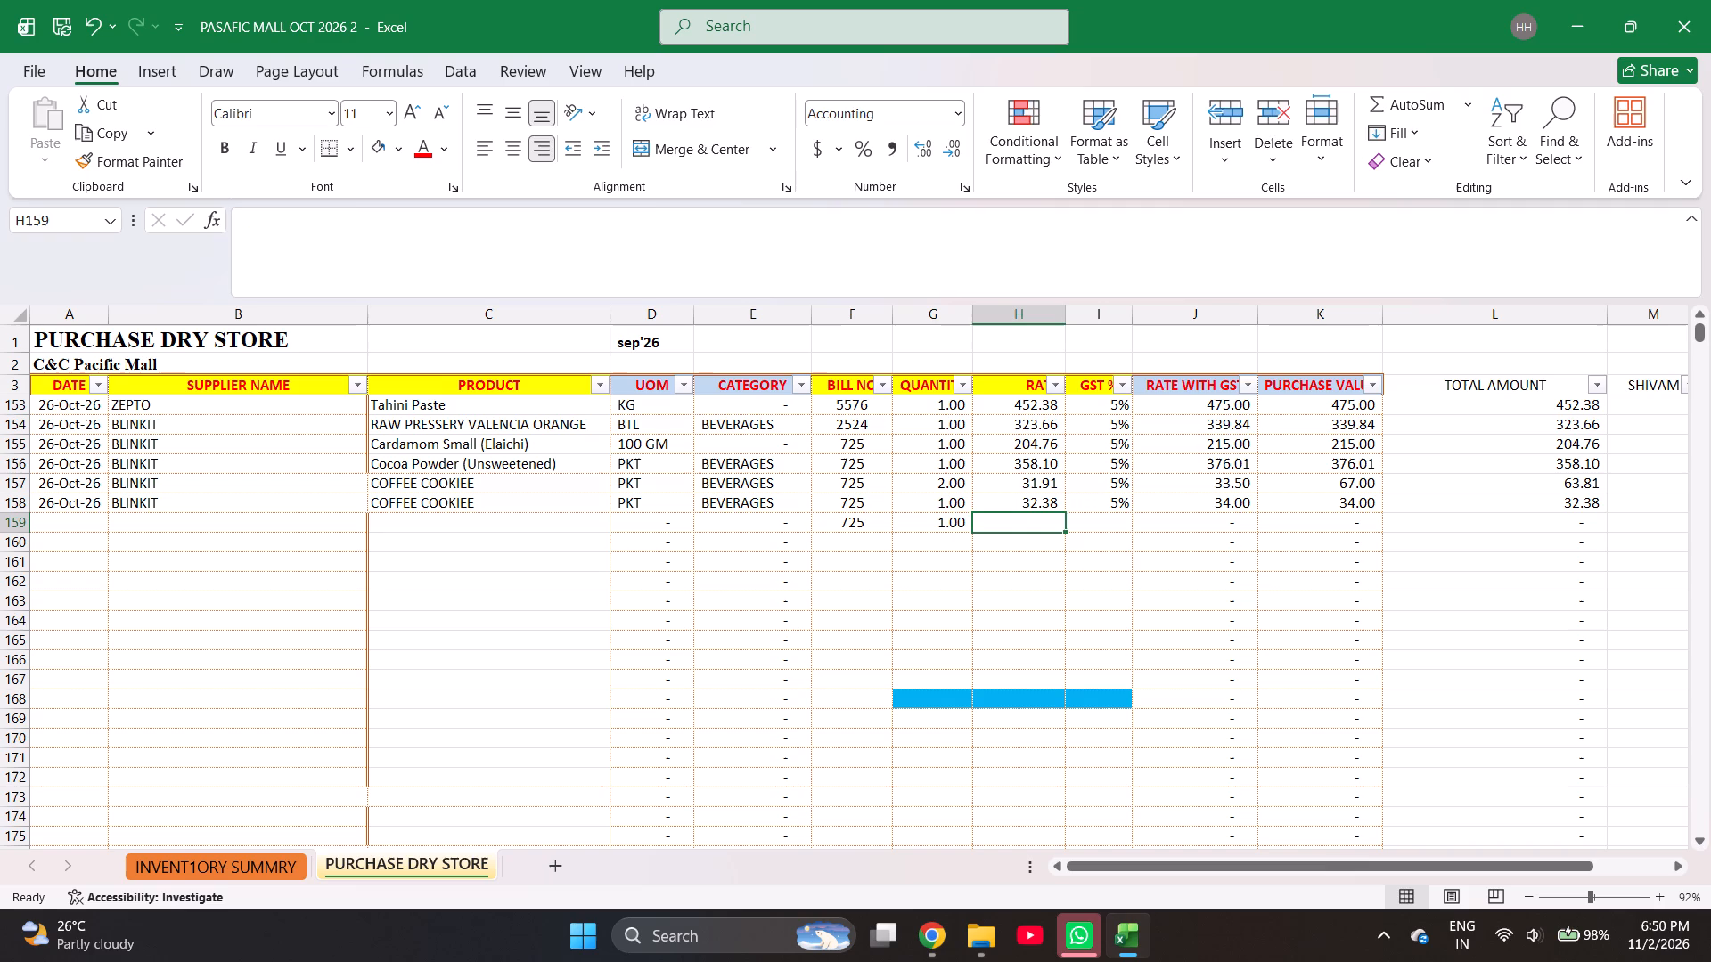
type("12")
key("Right")
key("0")
key("Right")
key("Right")
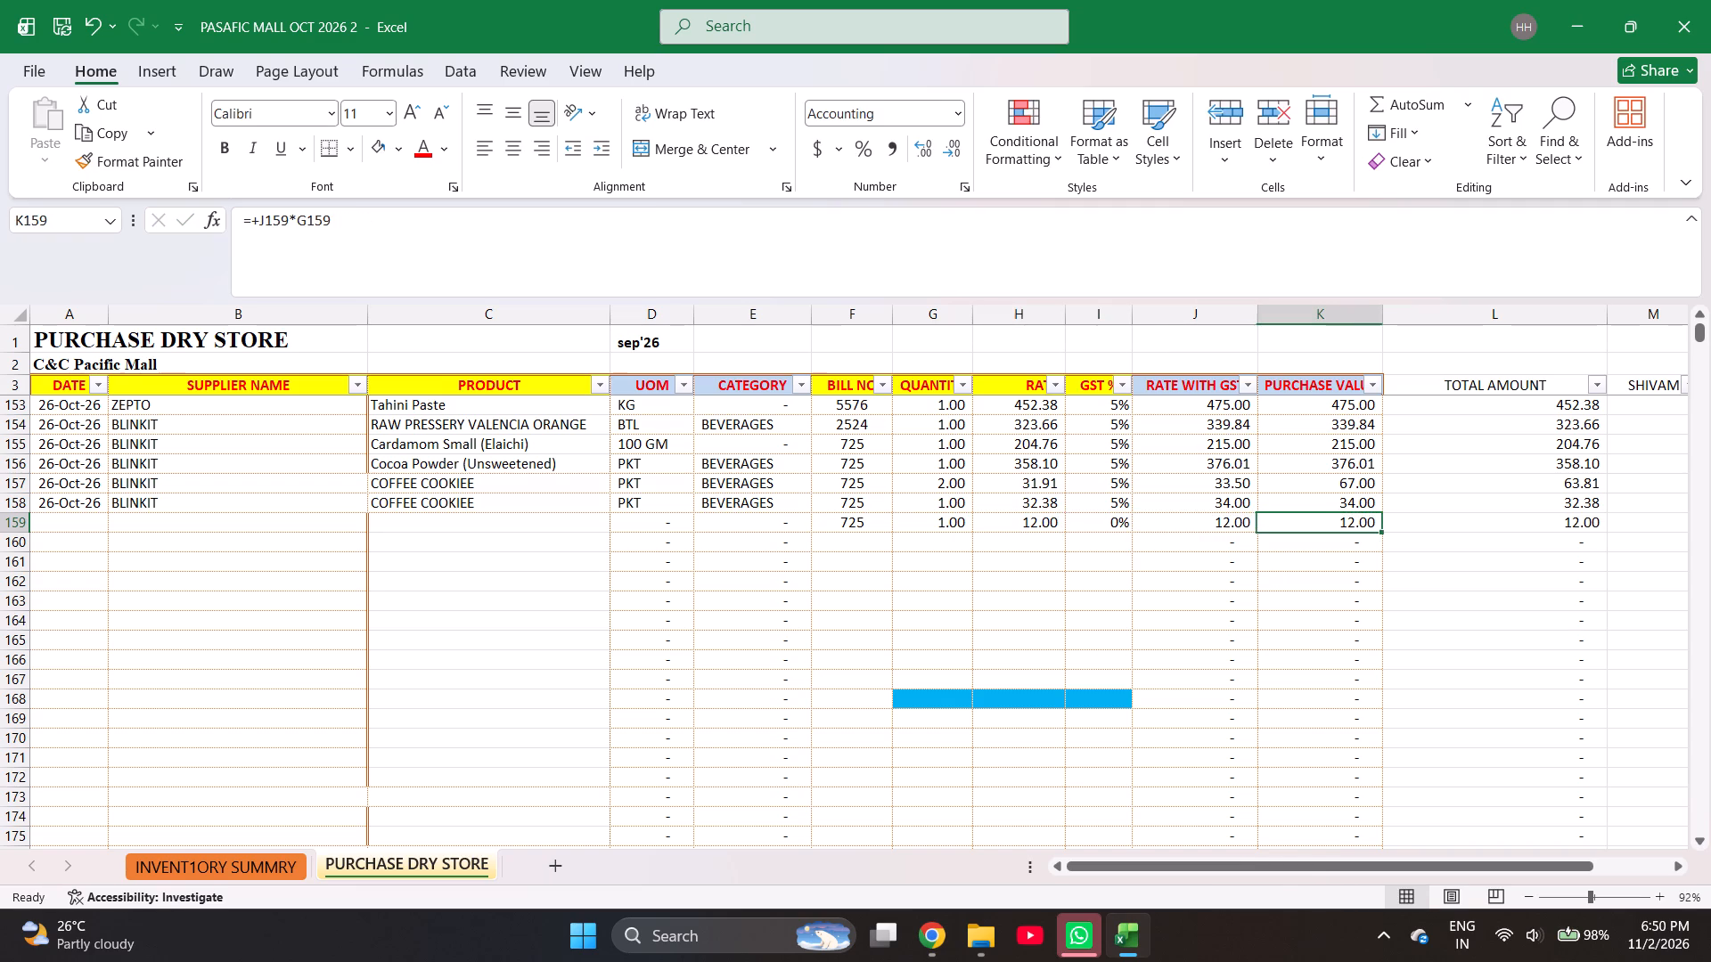
Check the combined purchase value of rows 155 to 159.
key("shift+Up")
key("shift+Up")
key("shift+Up")
key("shift+Up")
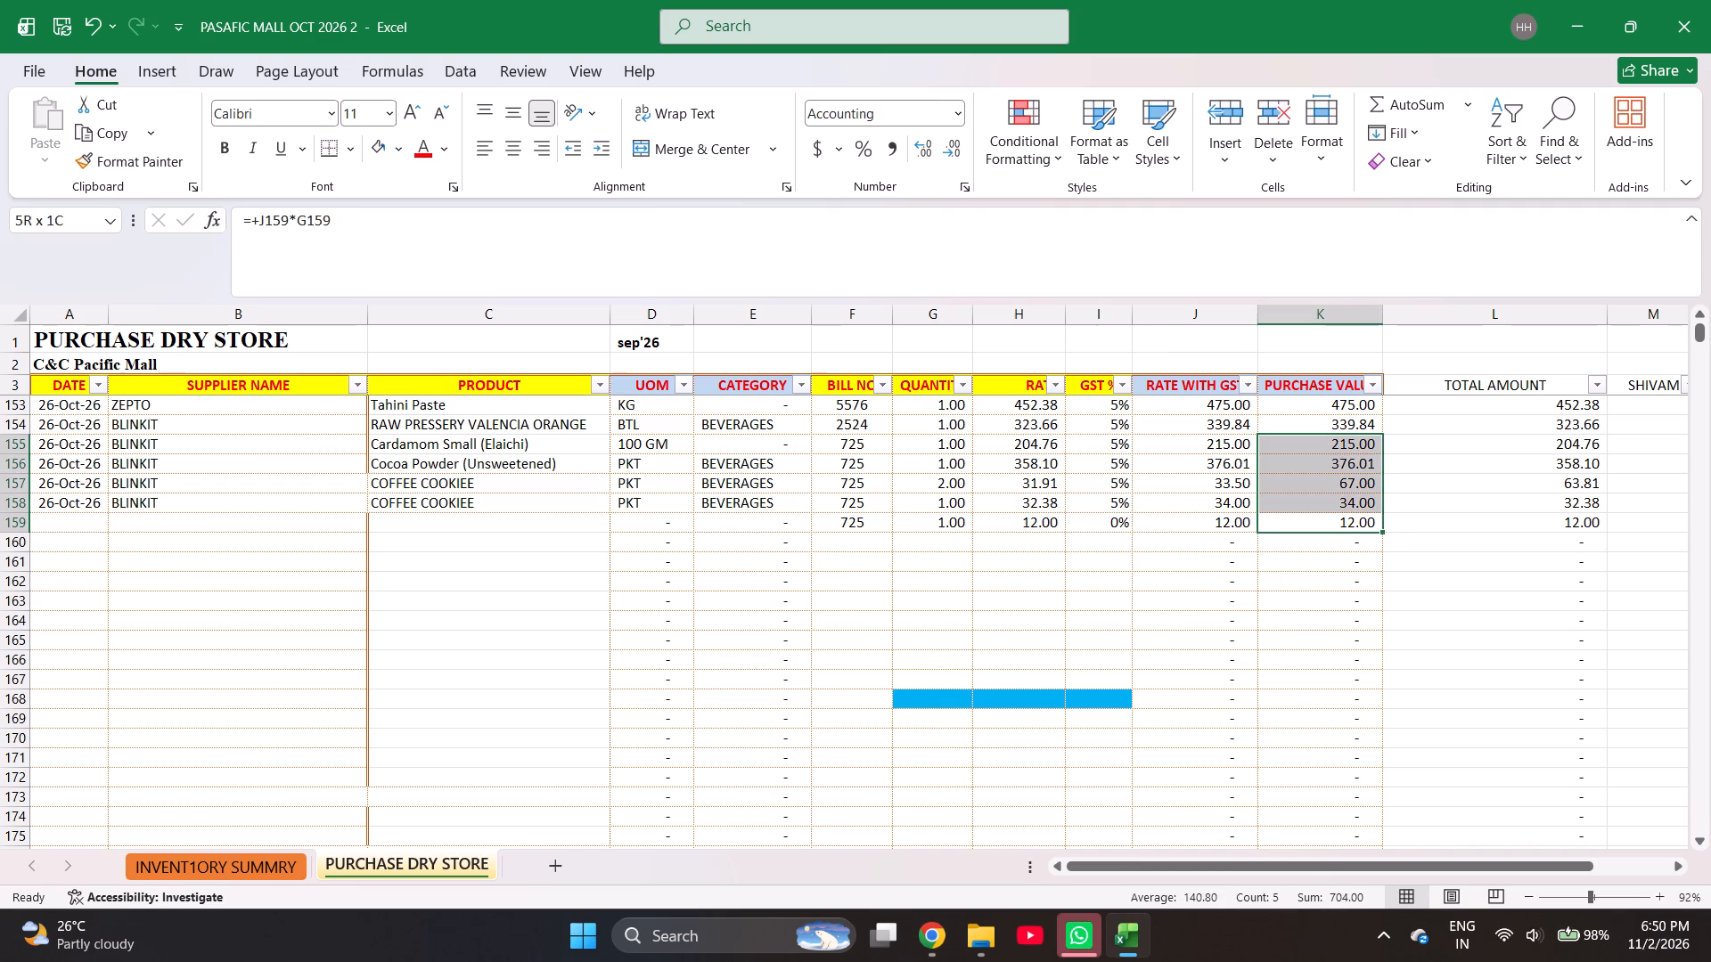
Copy the date 26-Oct-26 and supplier BLINKIT down into row 159 and enter FRIGHT CHARGE as its product.
key("ctrl+Left")
key("ctrl+Left")
key("ctrl+Left")
key("ctrl+Left")
key("ctrl+Left")
key("ctrl+Left")
key("ctrl+Left")
key("ctrl+Left")
key("ctrl+Left")
key("ctrl+Left")
key("ctrl+Left")
key("shift+Right")
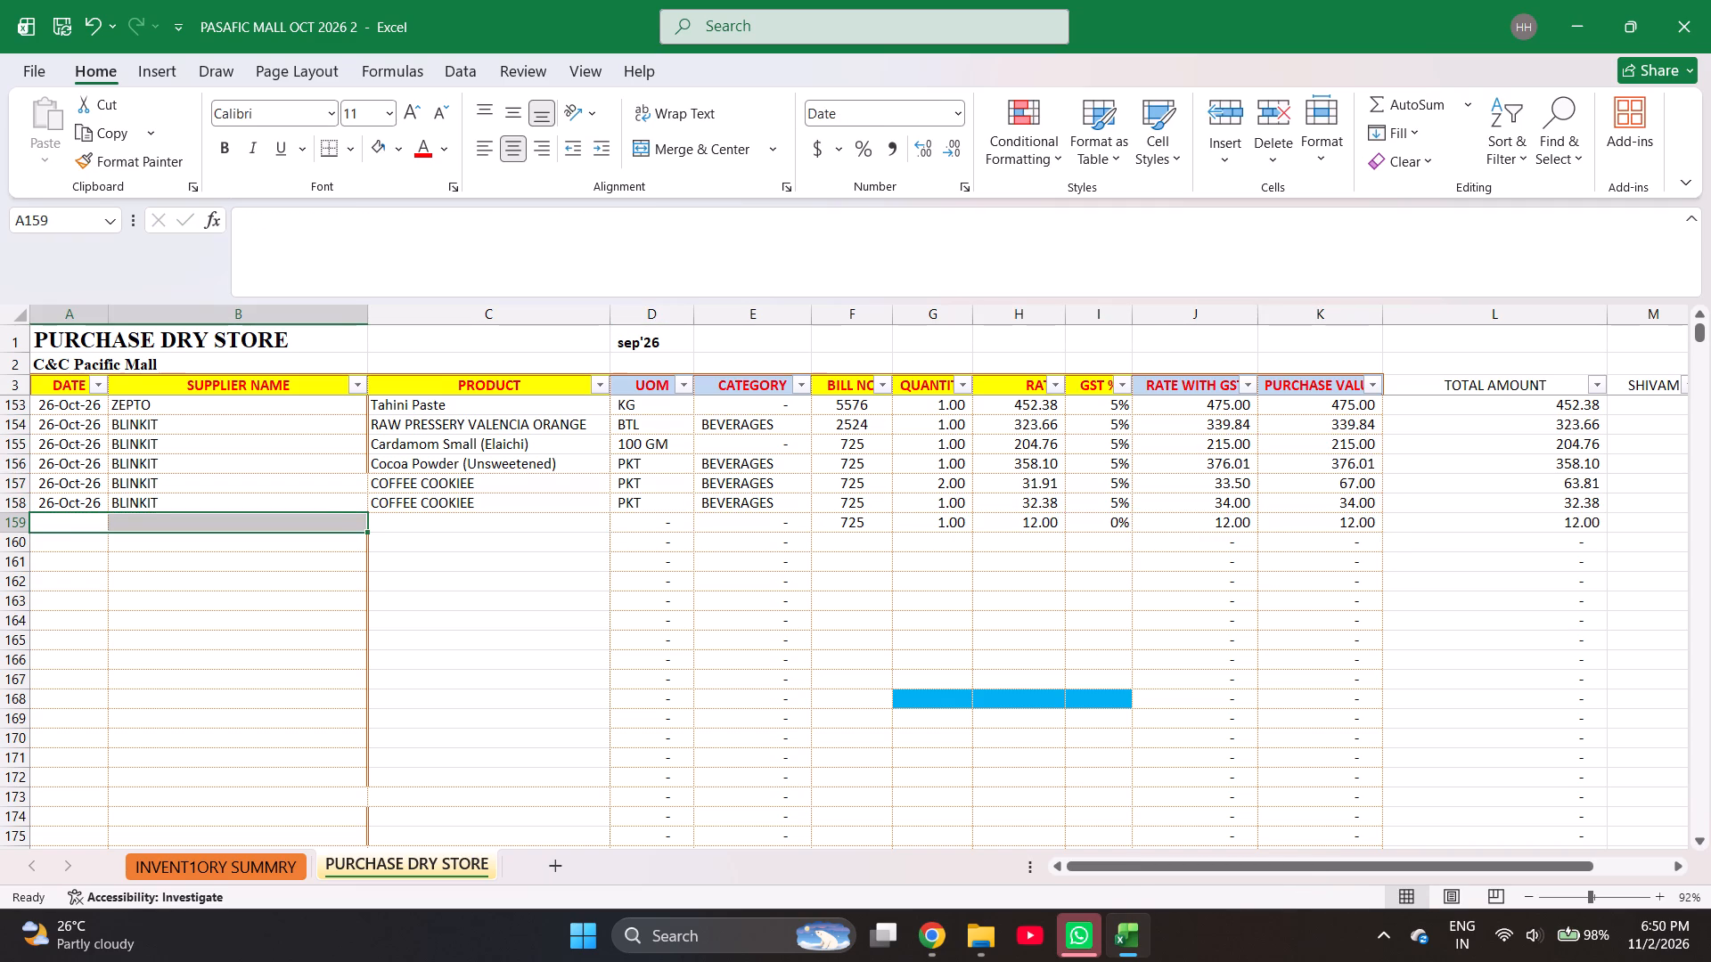
key("ctrl+d")
key("Right")
key("Right")
type("fr")
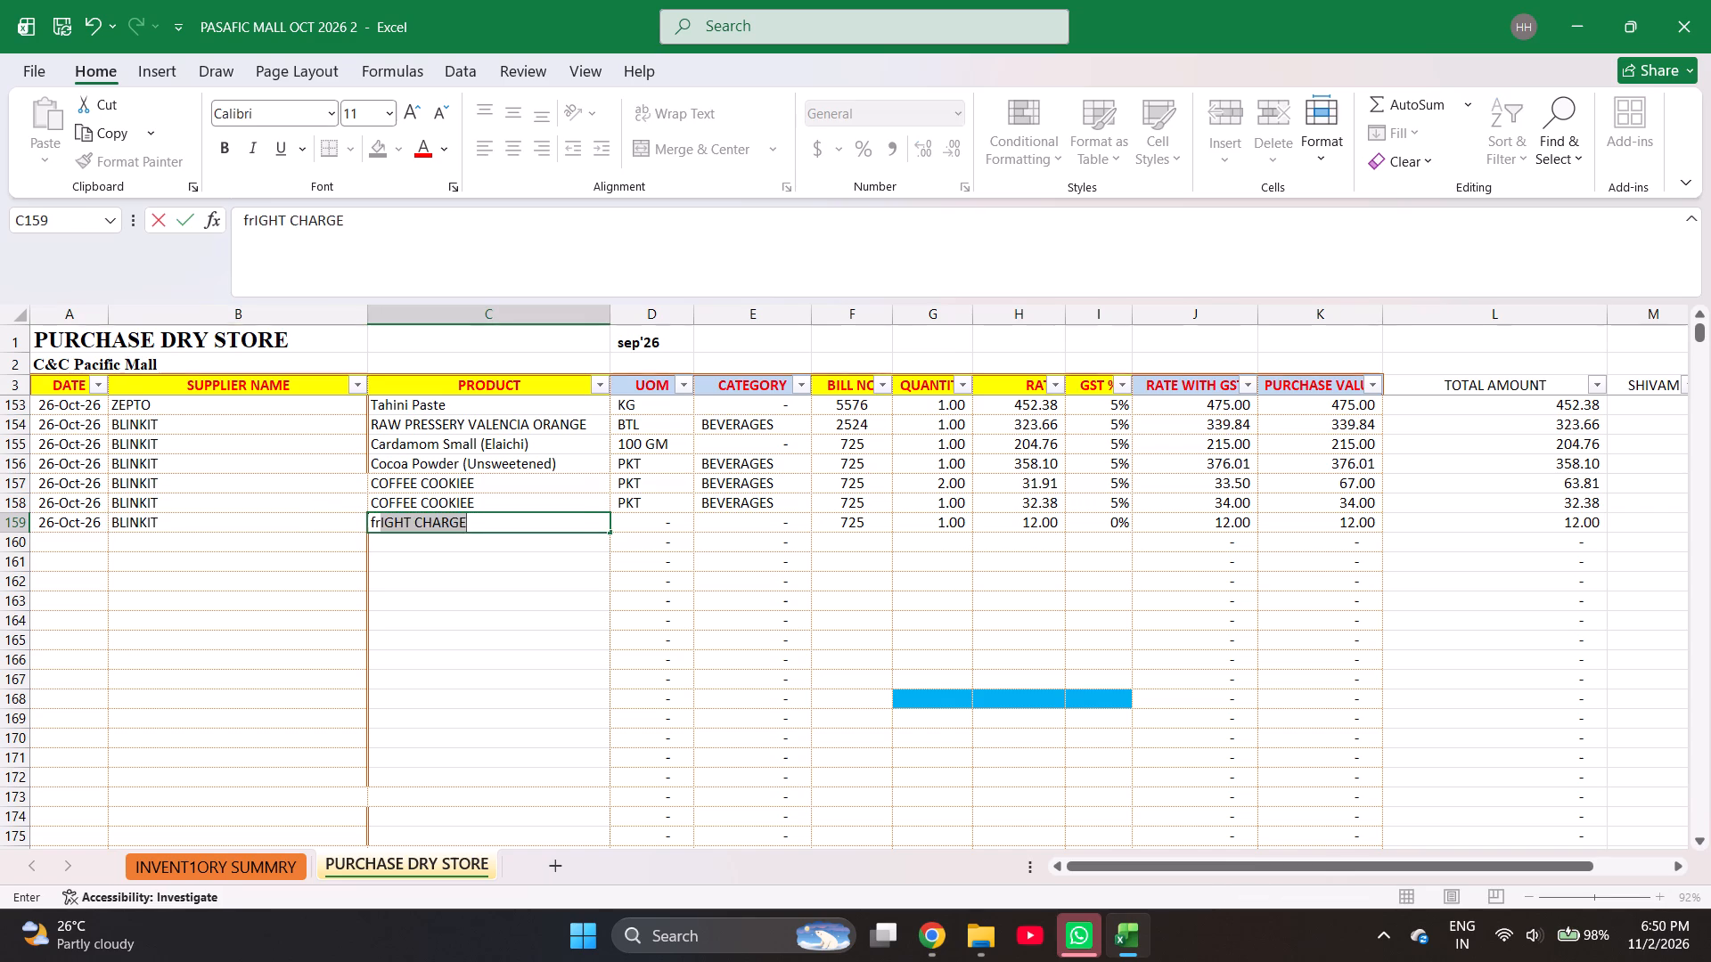
key("Right")
key("ctrl+Left")
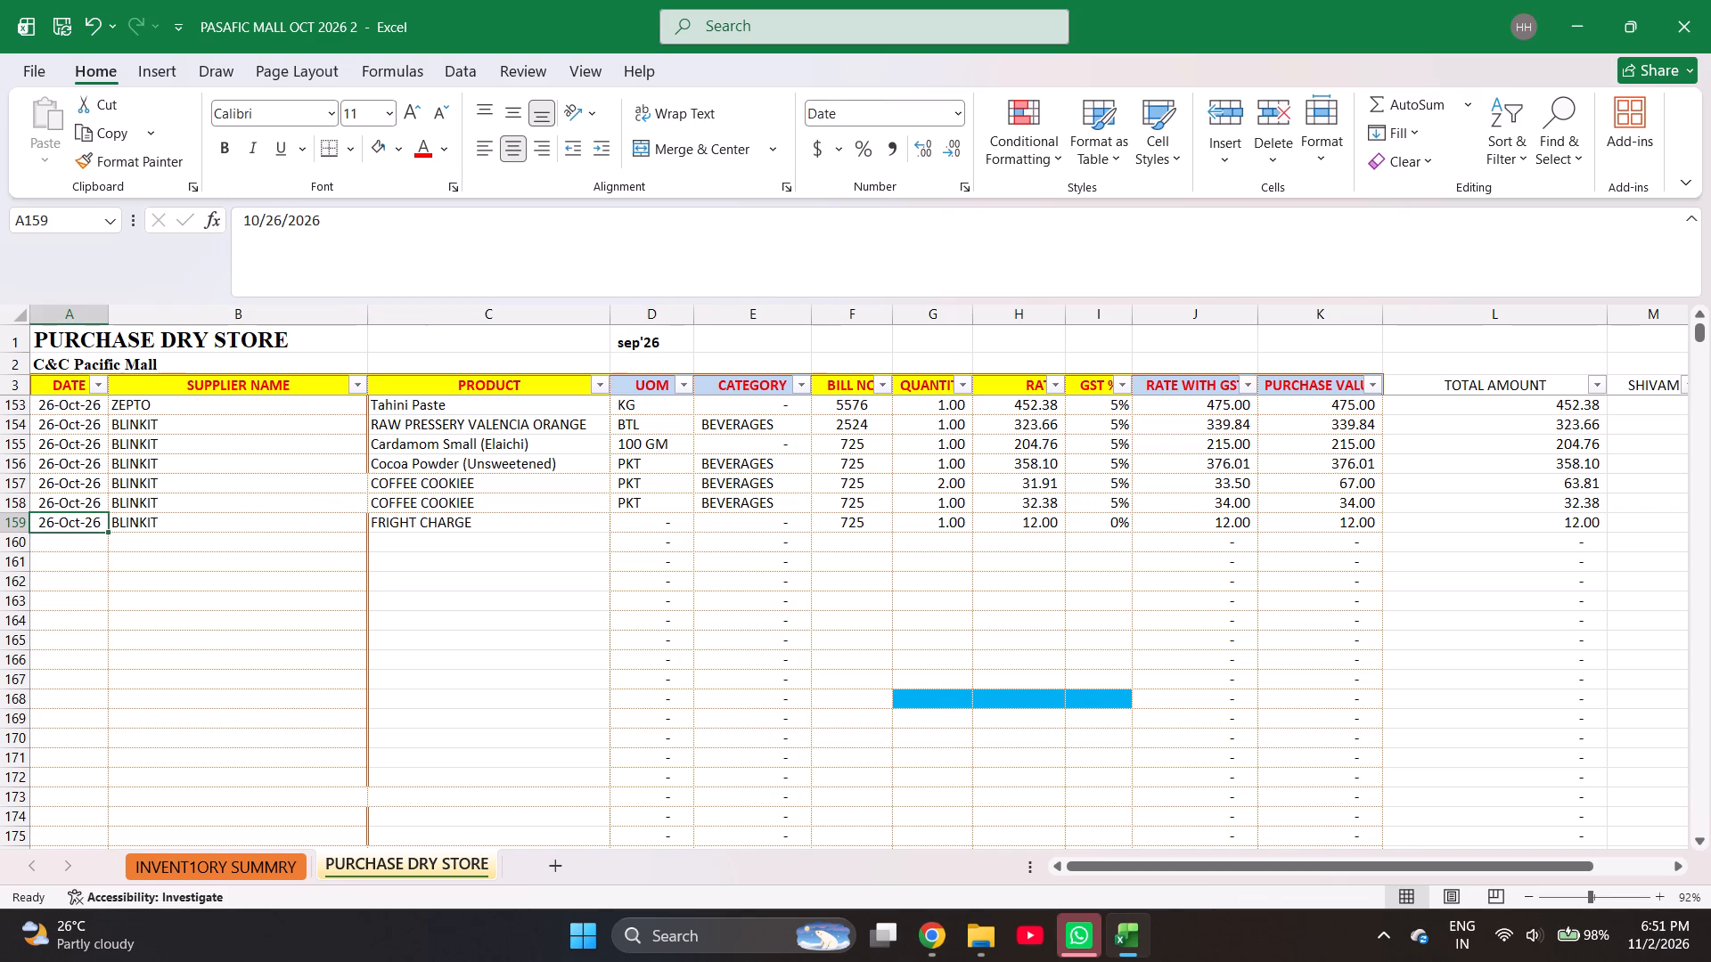
key("Down")
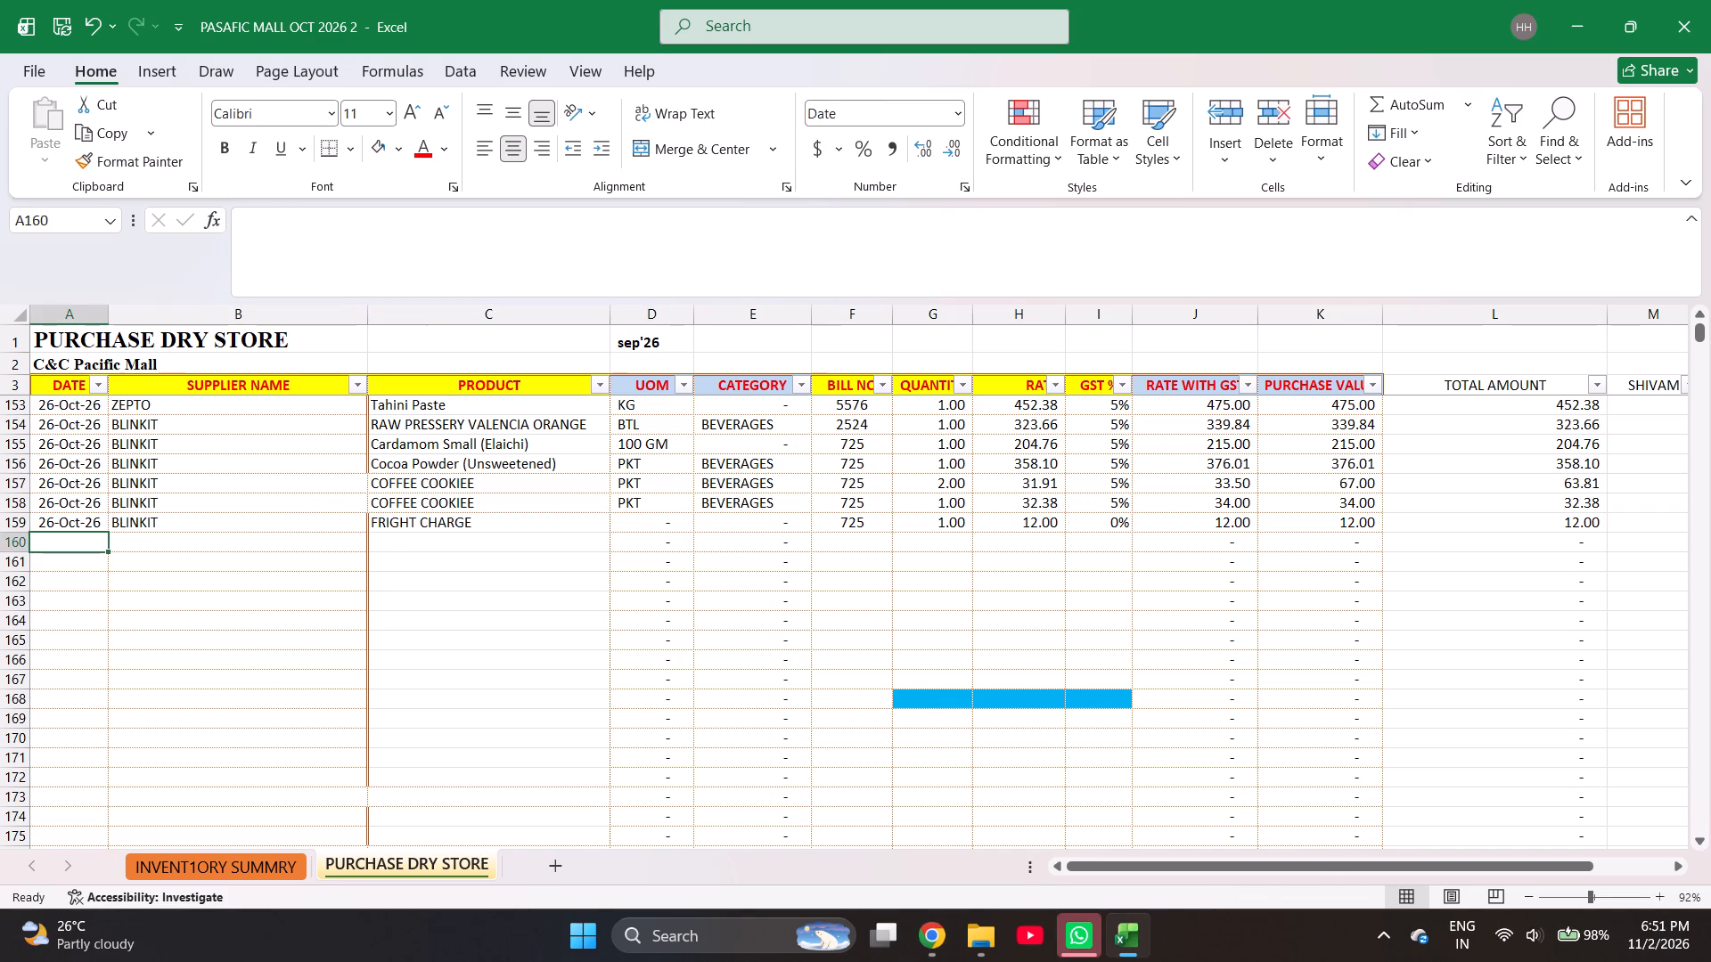
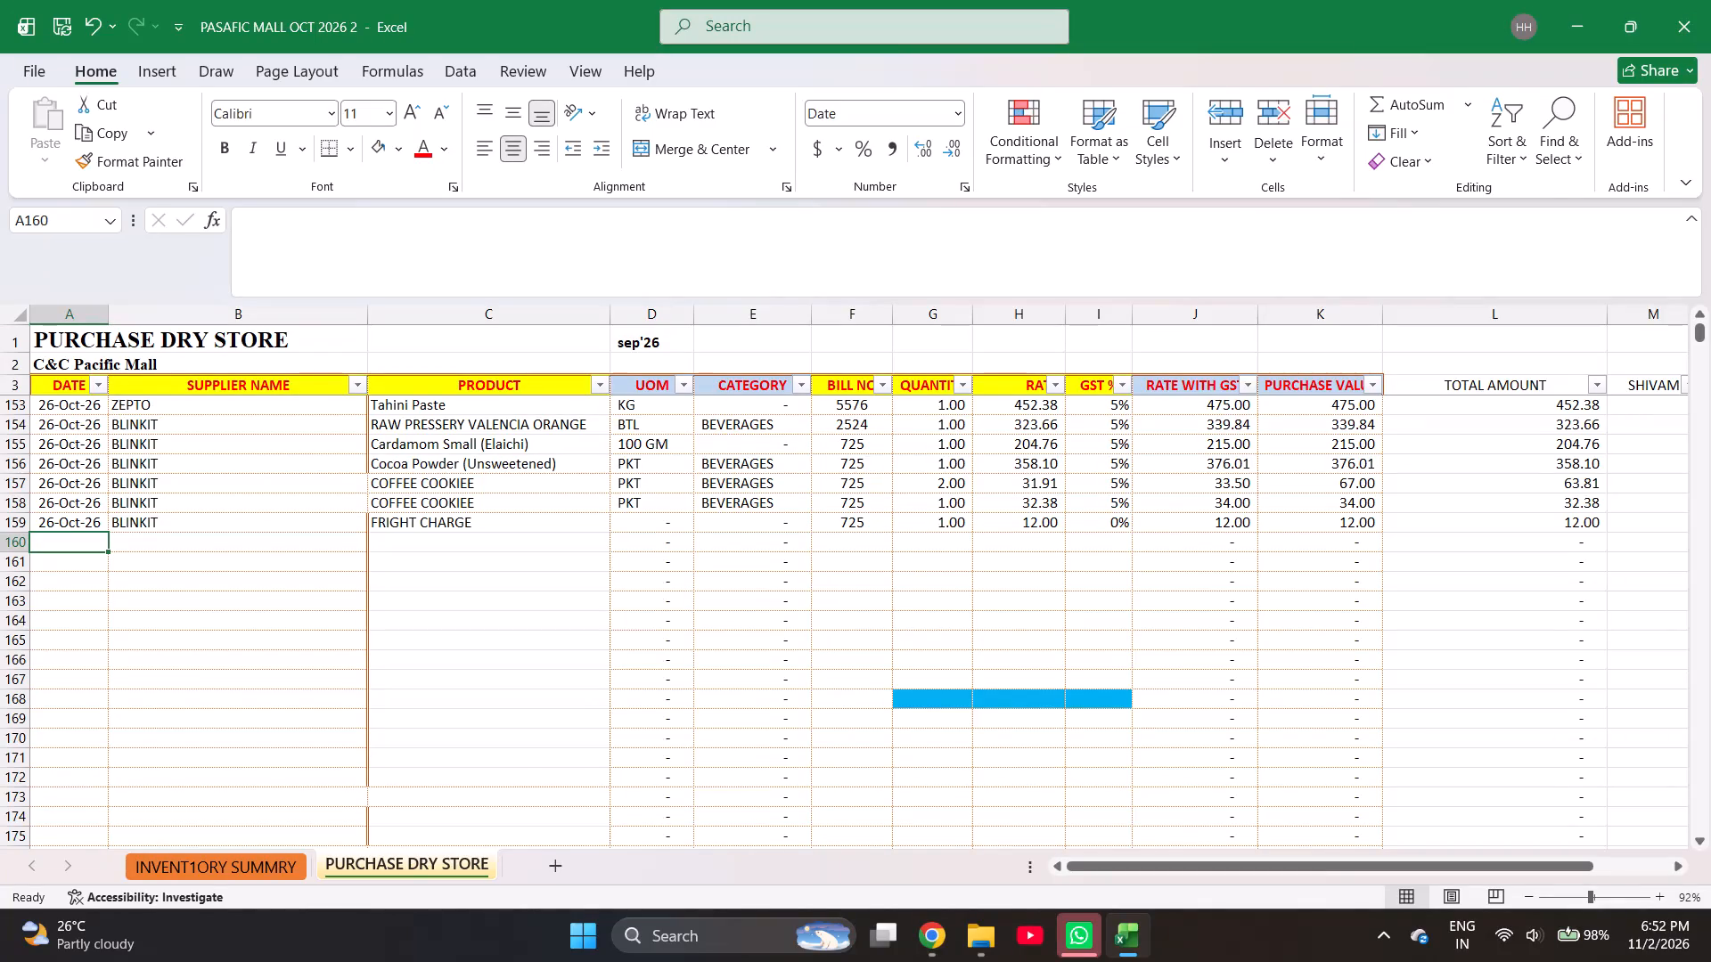
Search the bill number filter for 5402 to check for an existing entry, leaving the list unfiltered.
left_click(876, 387)
key("e")
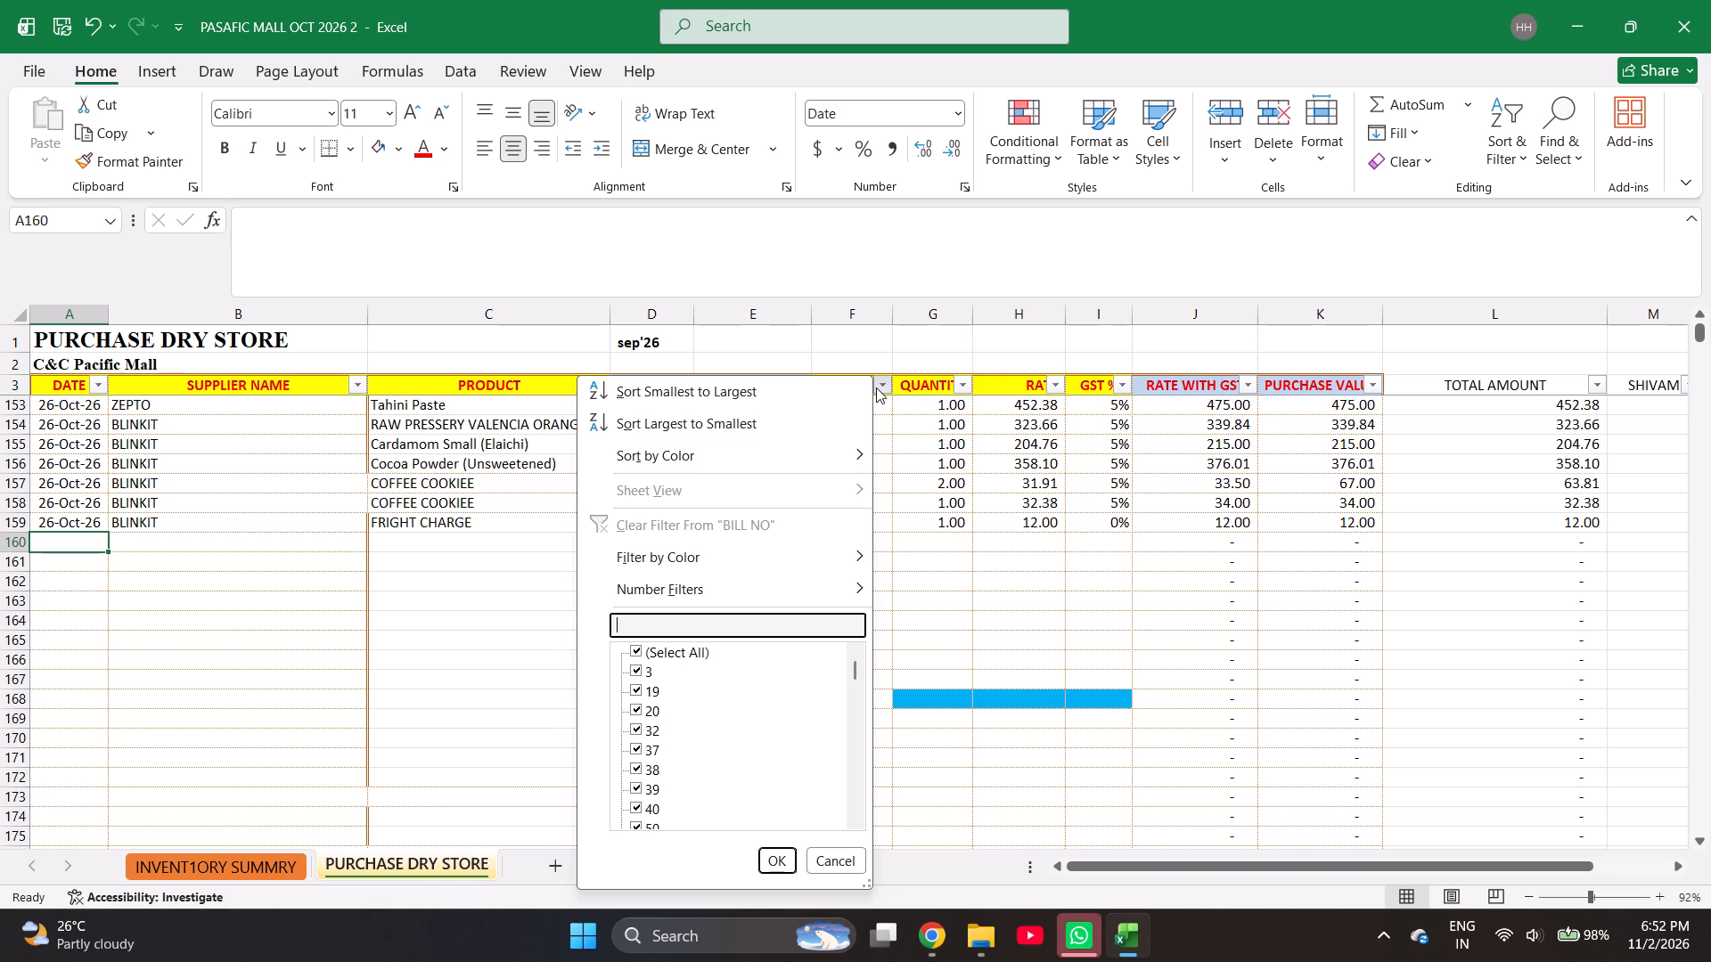
key("e")
key("BackSpace")
type("5402")
key("Escape")
key("Escape")
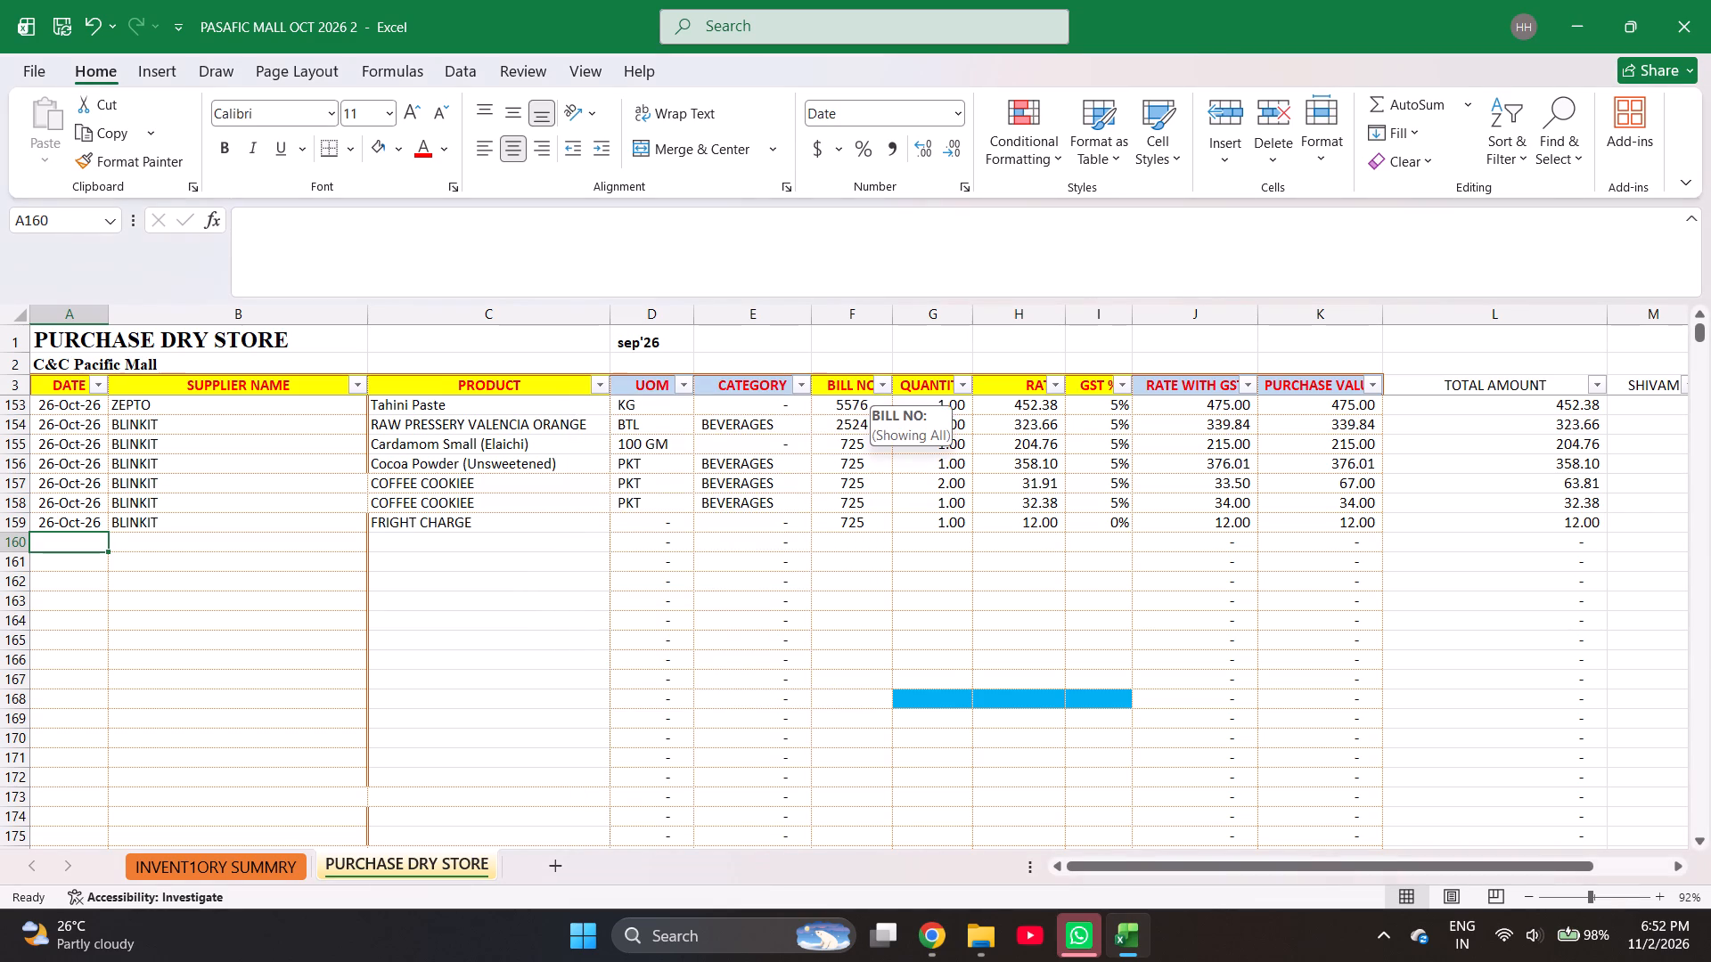
Enter the date 27-Oct-26 and supplier GURUNANK PANEER BHANDAR in row 160.
key("Left")
key("Left")
type("10-27-2026")
key("Right")
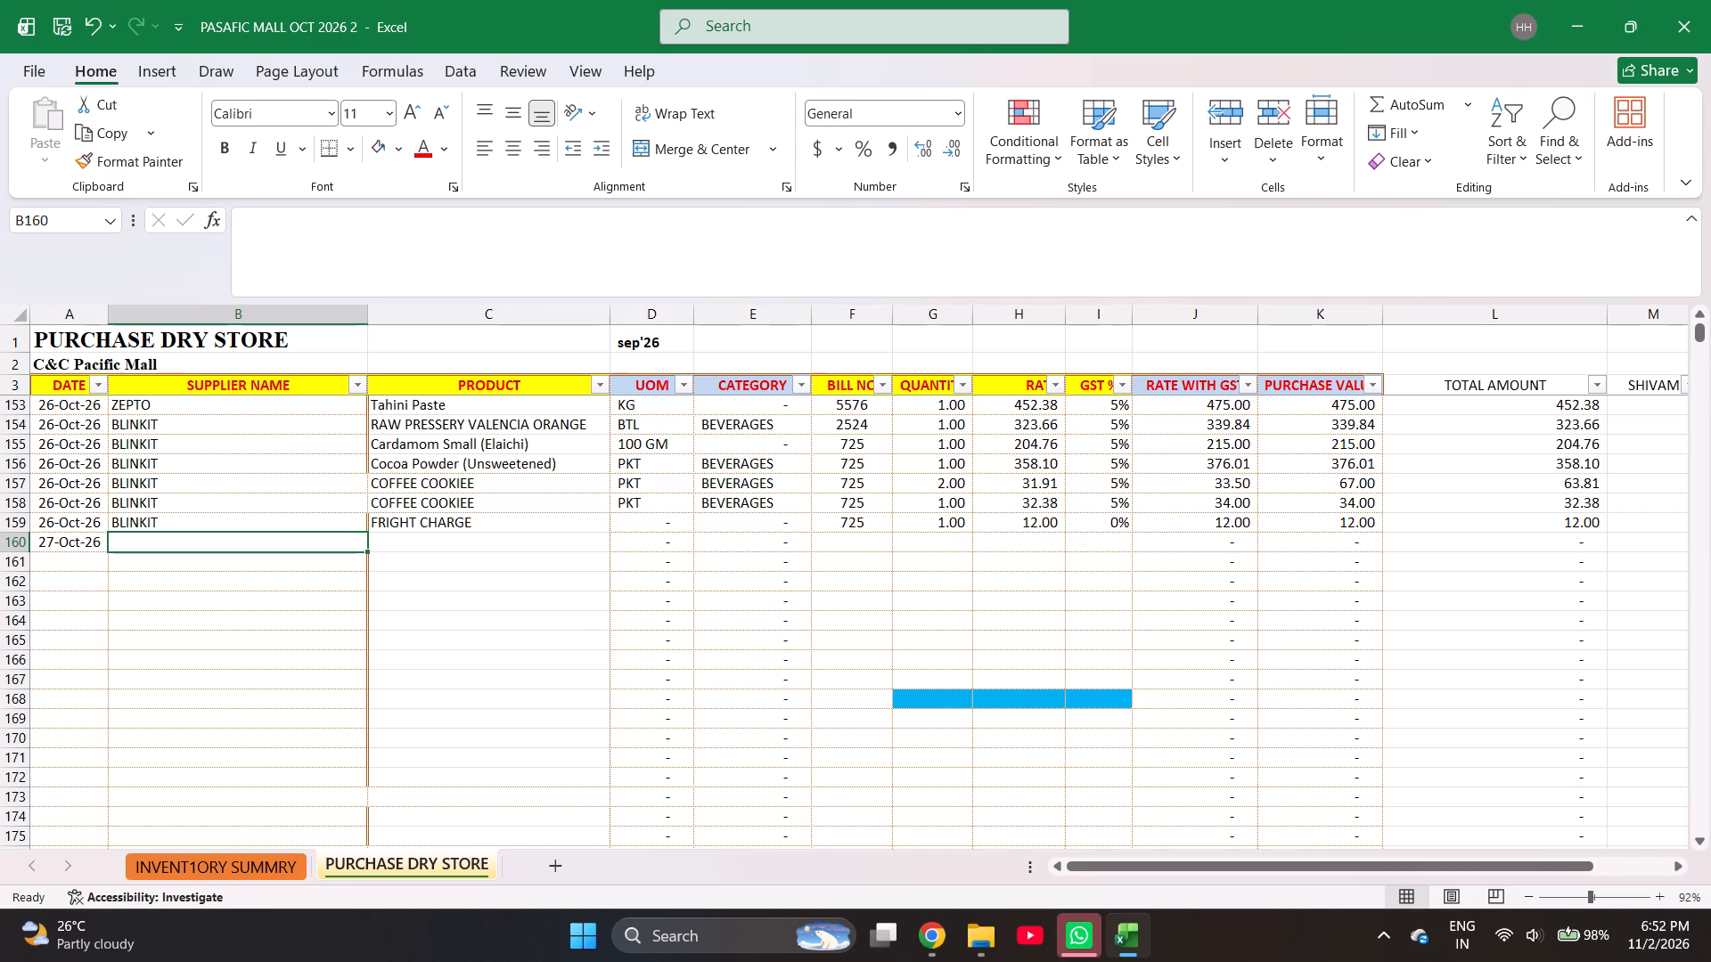
key("g")
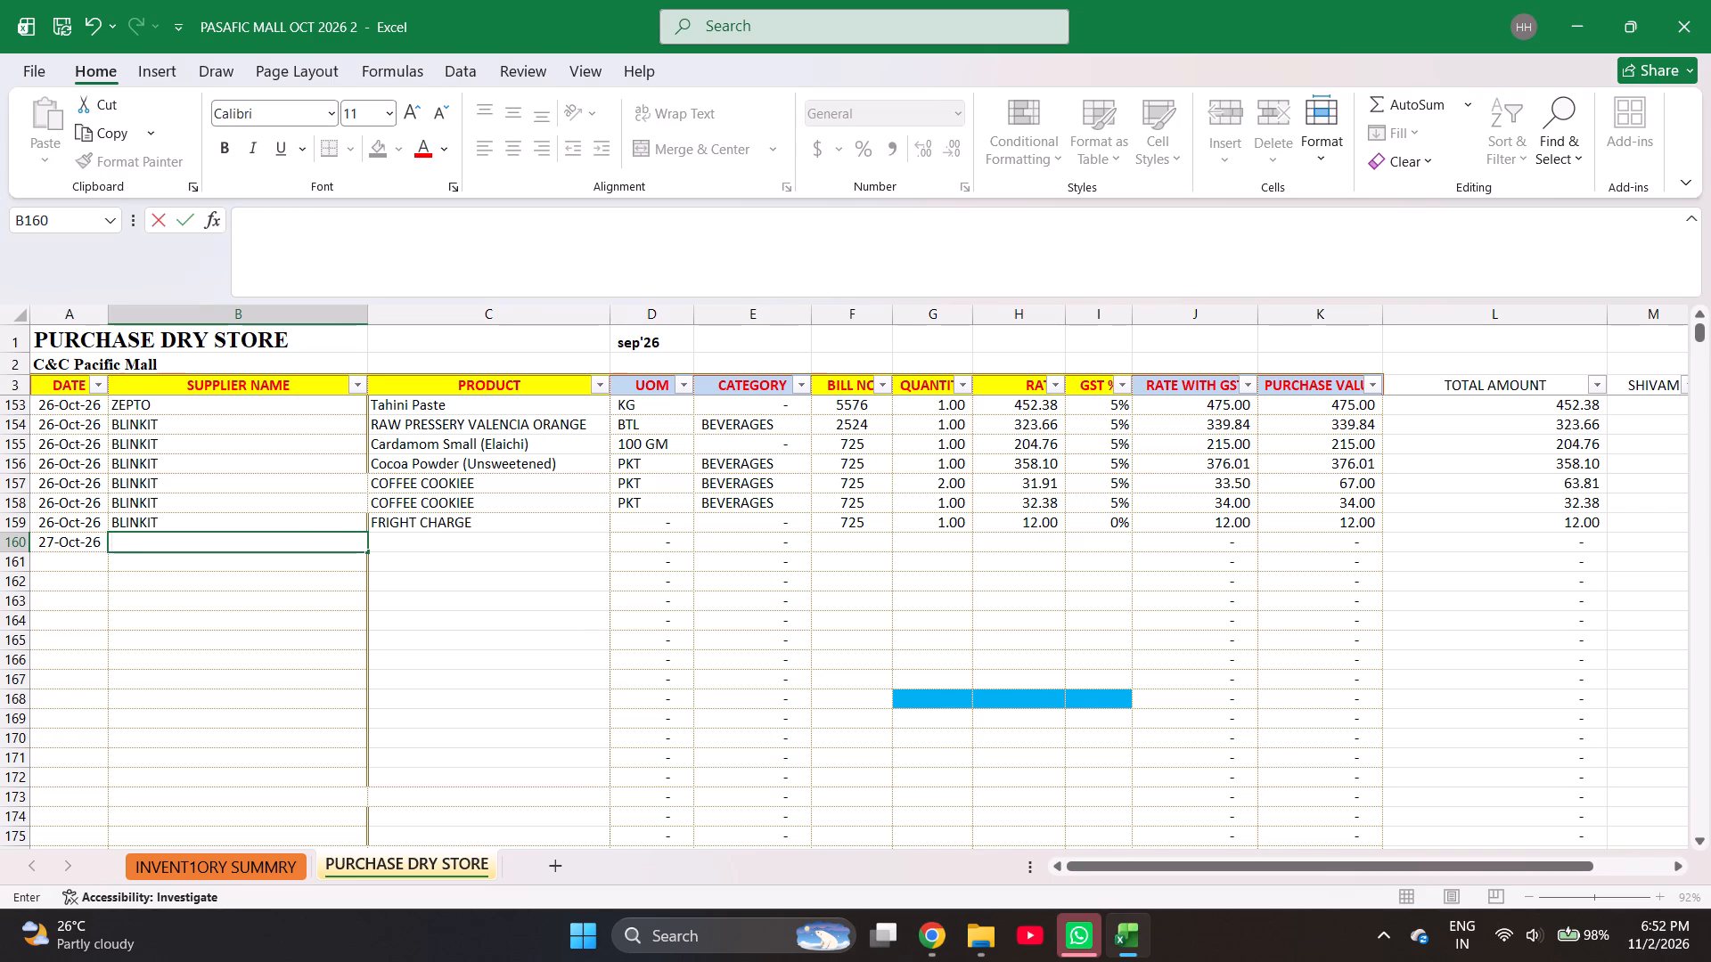
type("GU")
key("Return")
key("Up")
Enter the products Nori Sheet in row 160 and PASSION FRUIT in row 161.
key("Right")
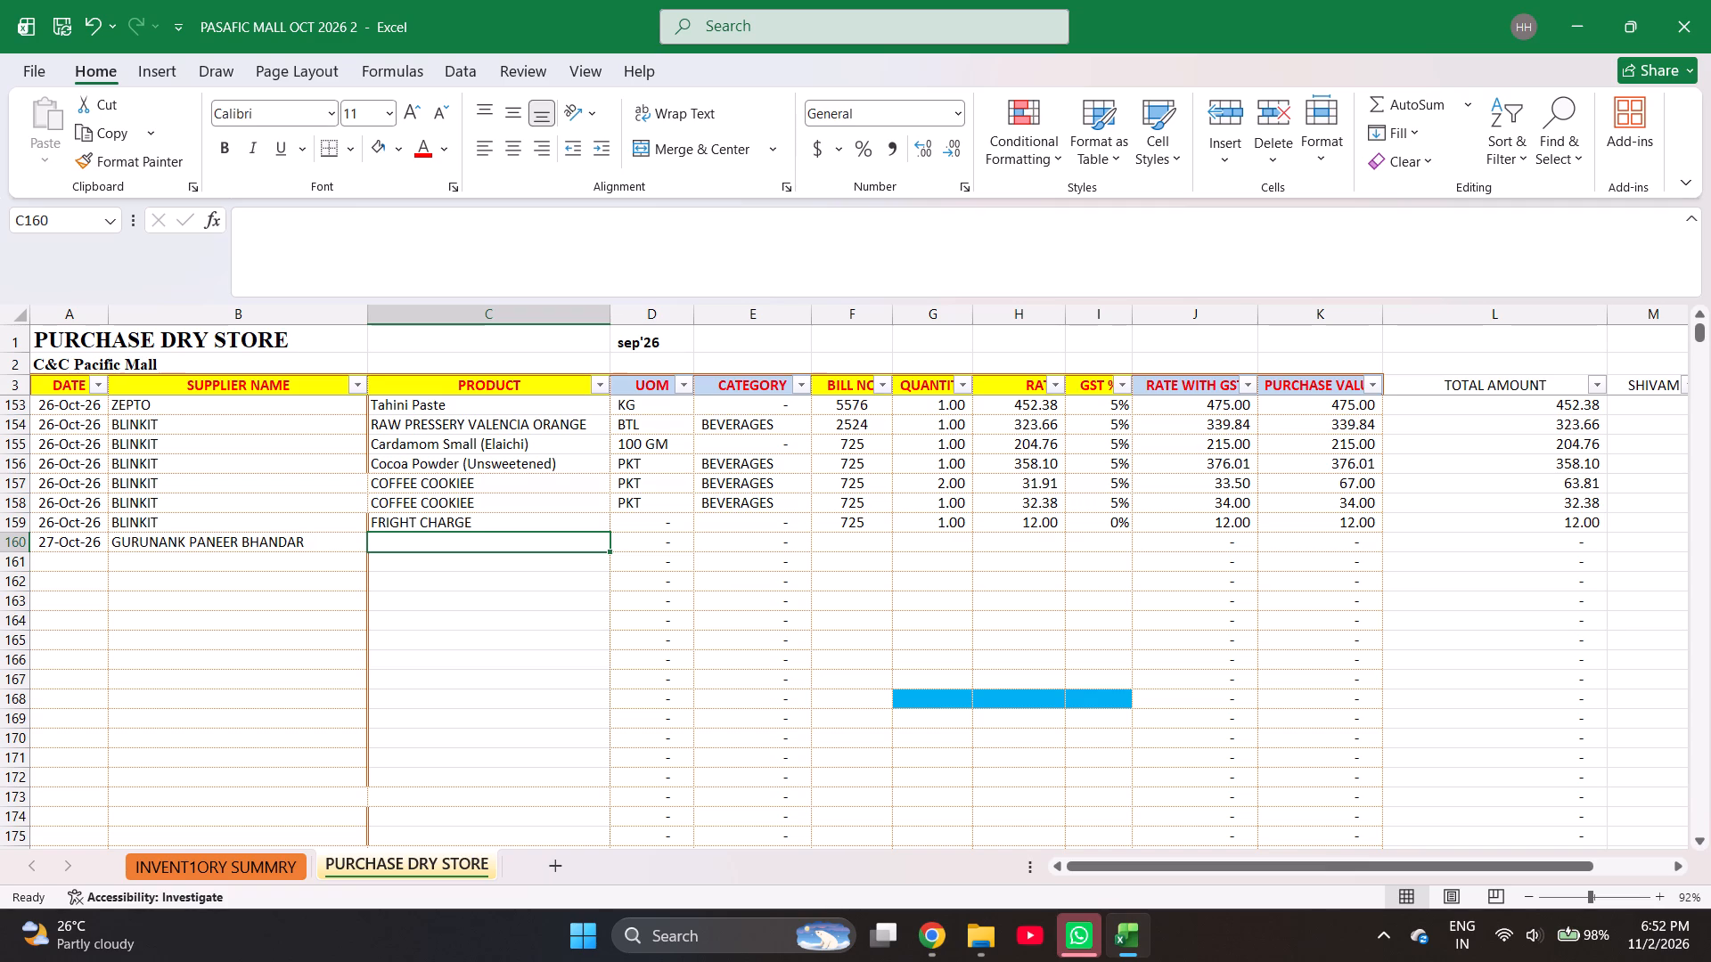
type("NOR")
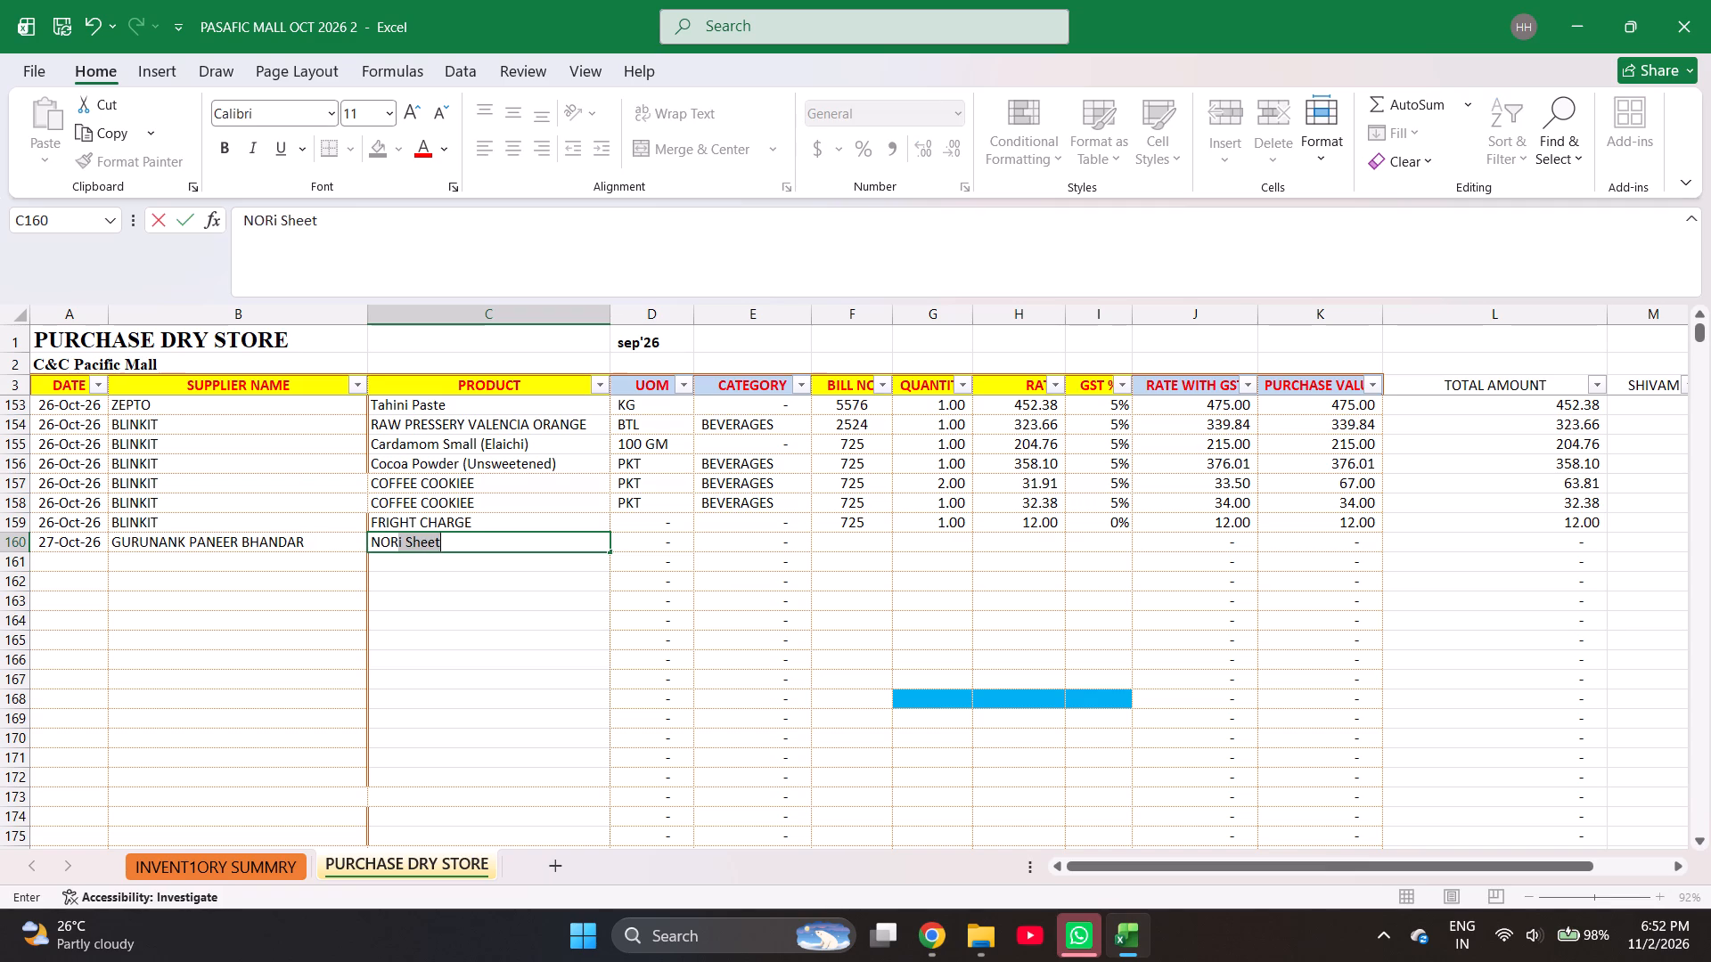
key("Return")
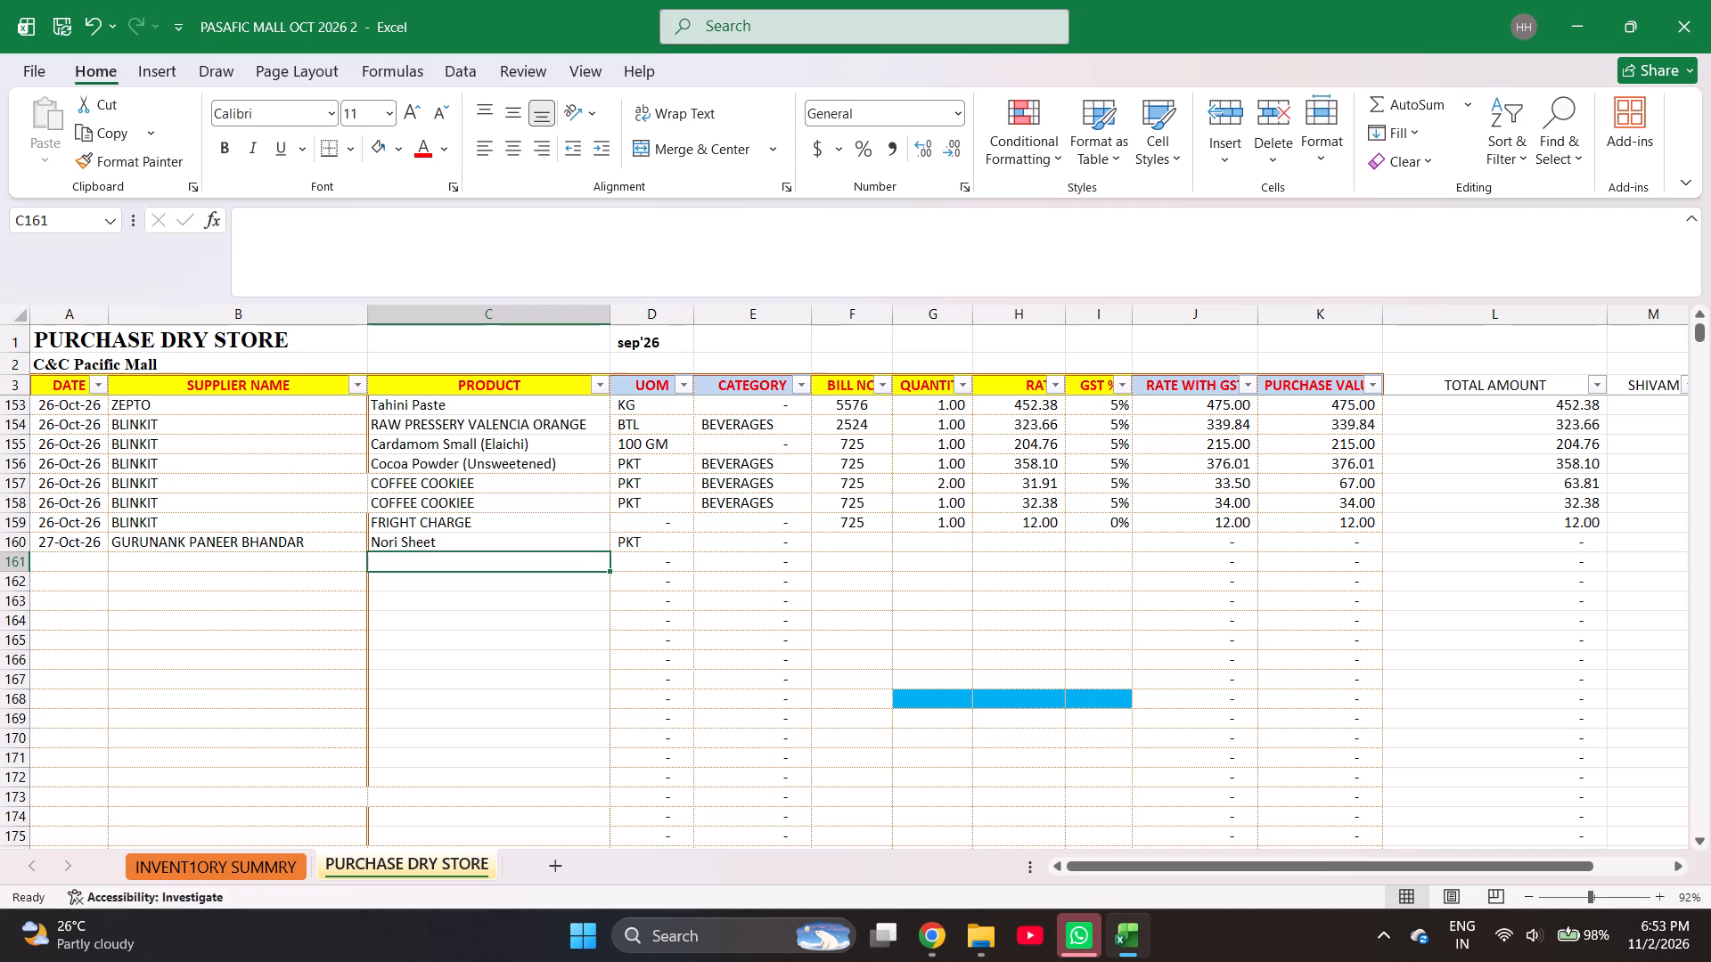
type("PASS")
key("Return")
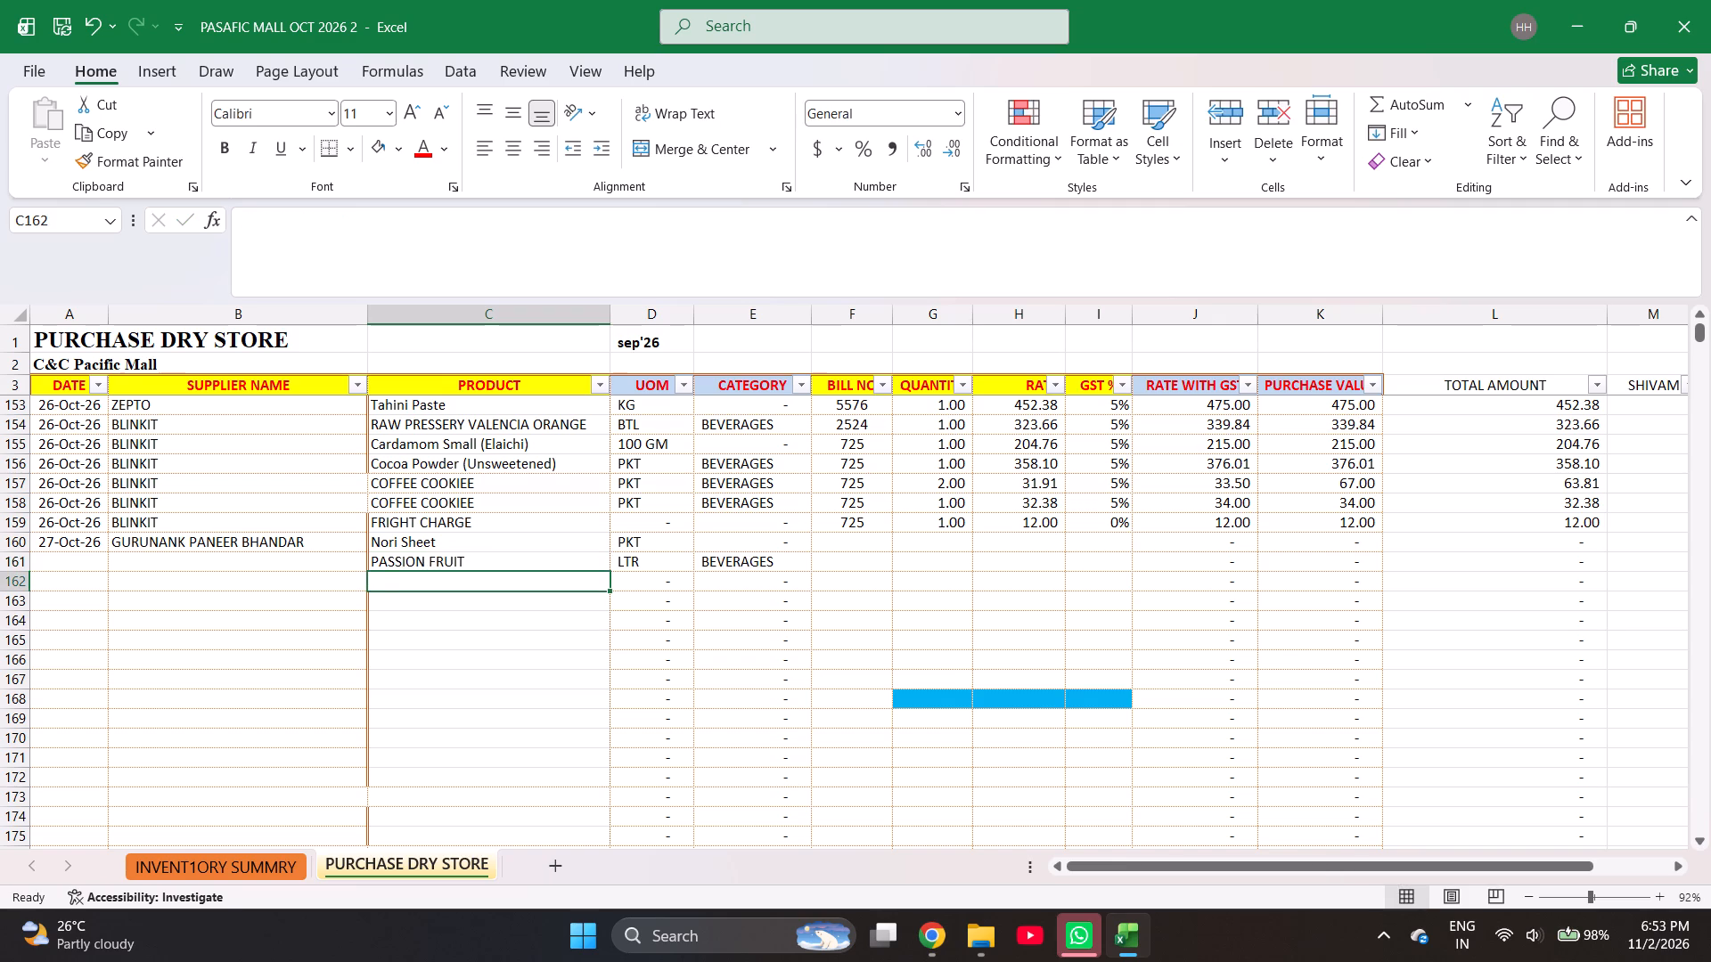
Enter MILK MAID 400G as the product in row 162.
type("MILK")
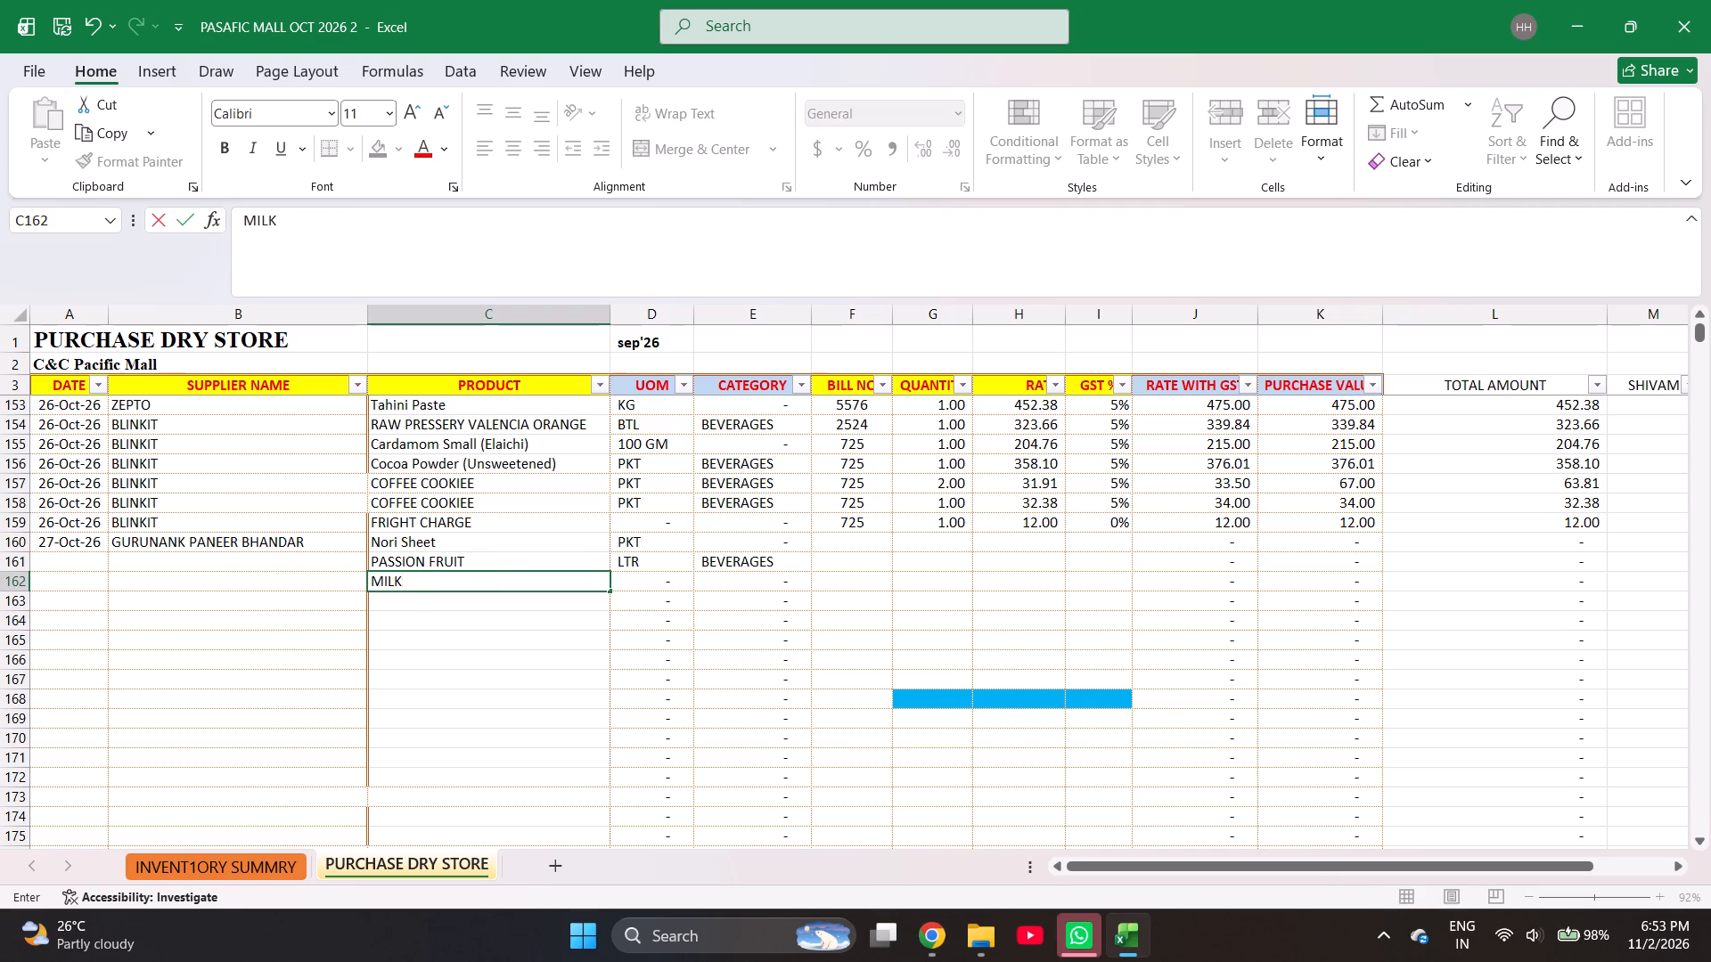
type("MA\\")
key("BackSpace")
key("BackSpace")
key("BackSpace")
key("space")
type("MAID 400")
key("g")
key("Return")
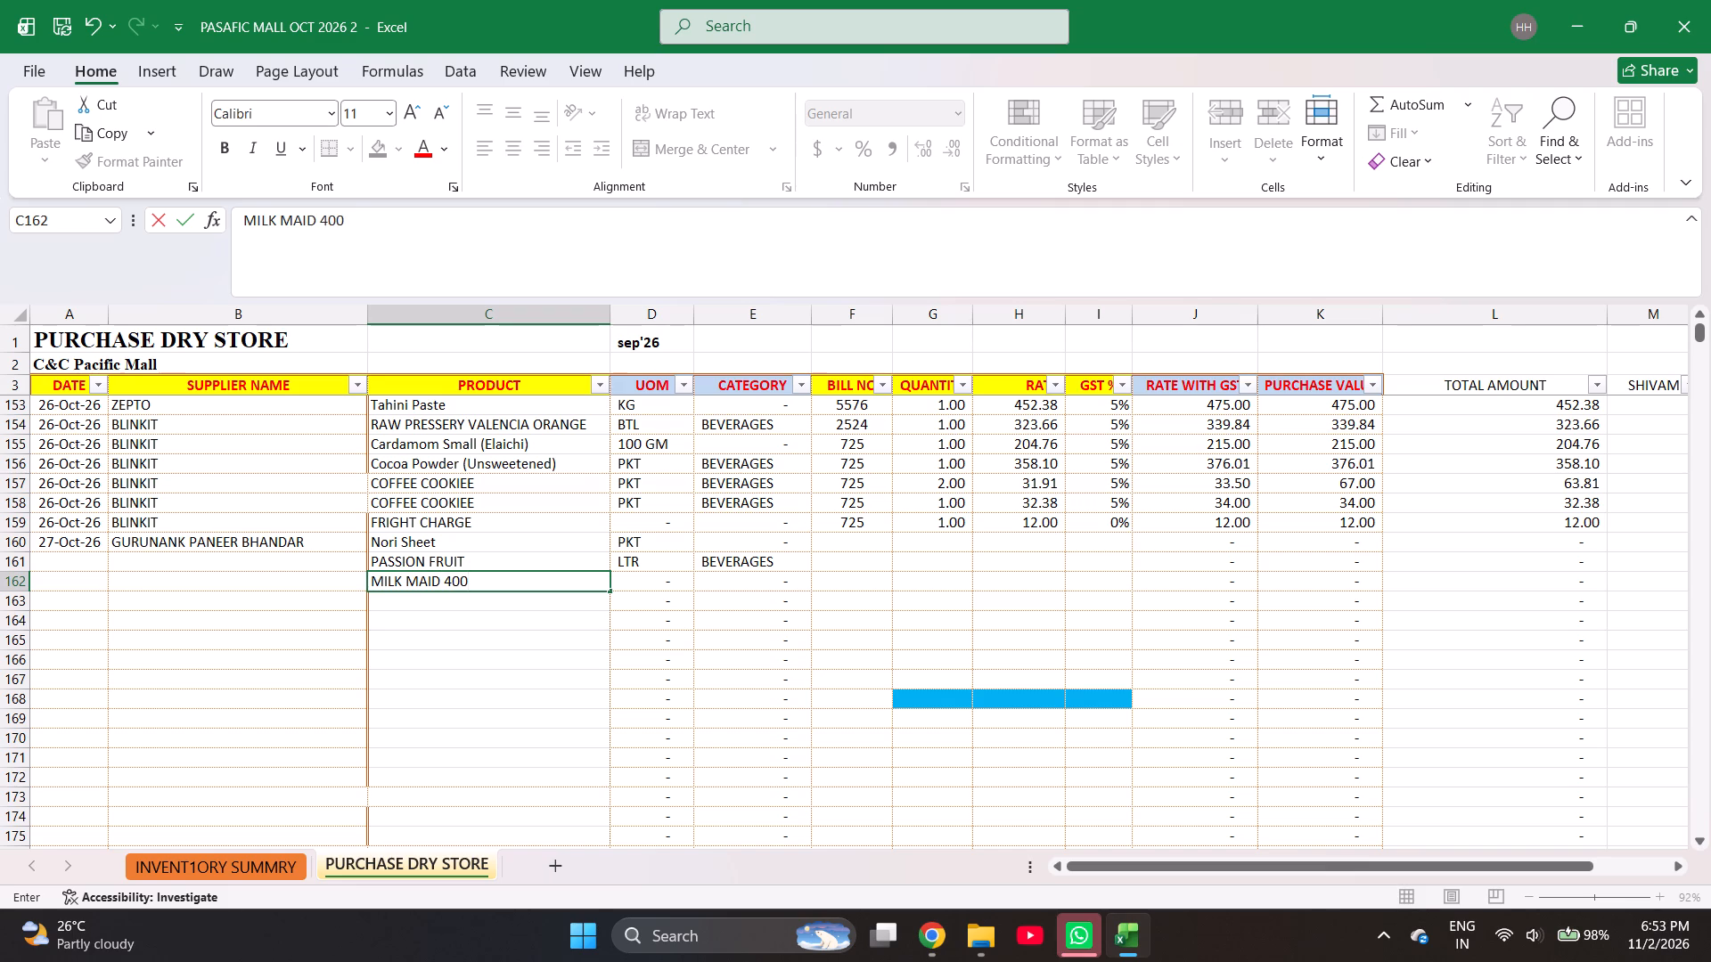
Find the milk maid item in the inventory summary and copy its name, Milk maid 400gm, over the product in row 162.
key("ctrl+Page_Up")
key("ctrl+f")
type("MILK M")
key("Return")
key("Escape")
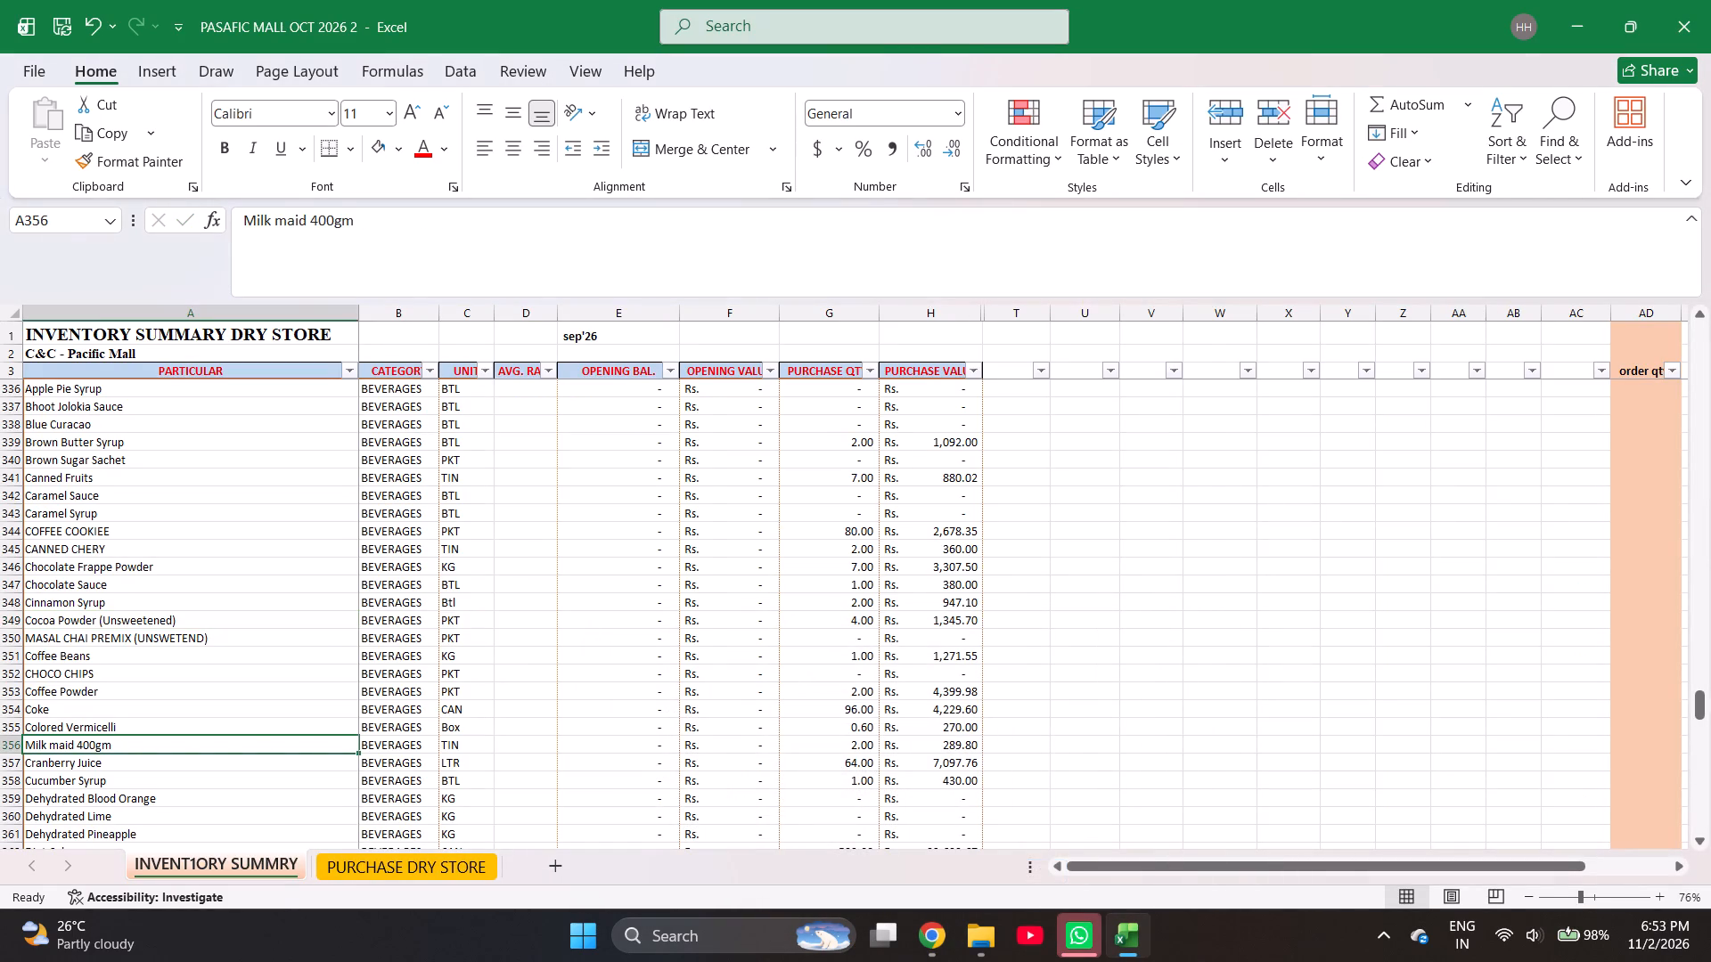
key("ctrl+c")
key("ctrl+Page_Down")
key("ctrl+Page_Down")
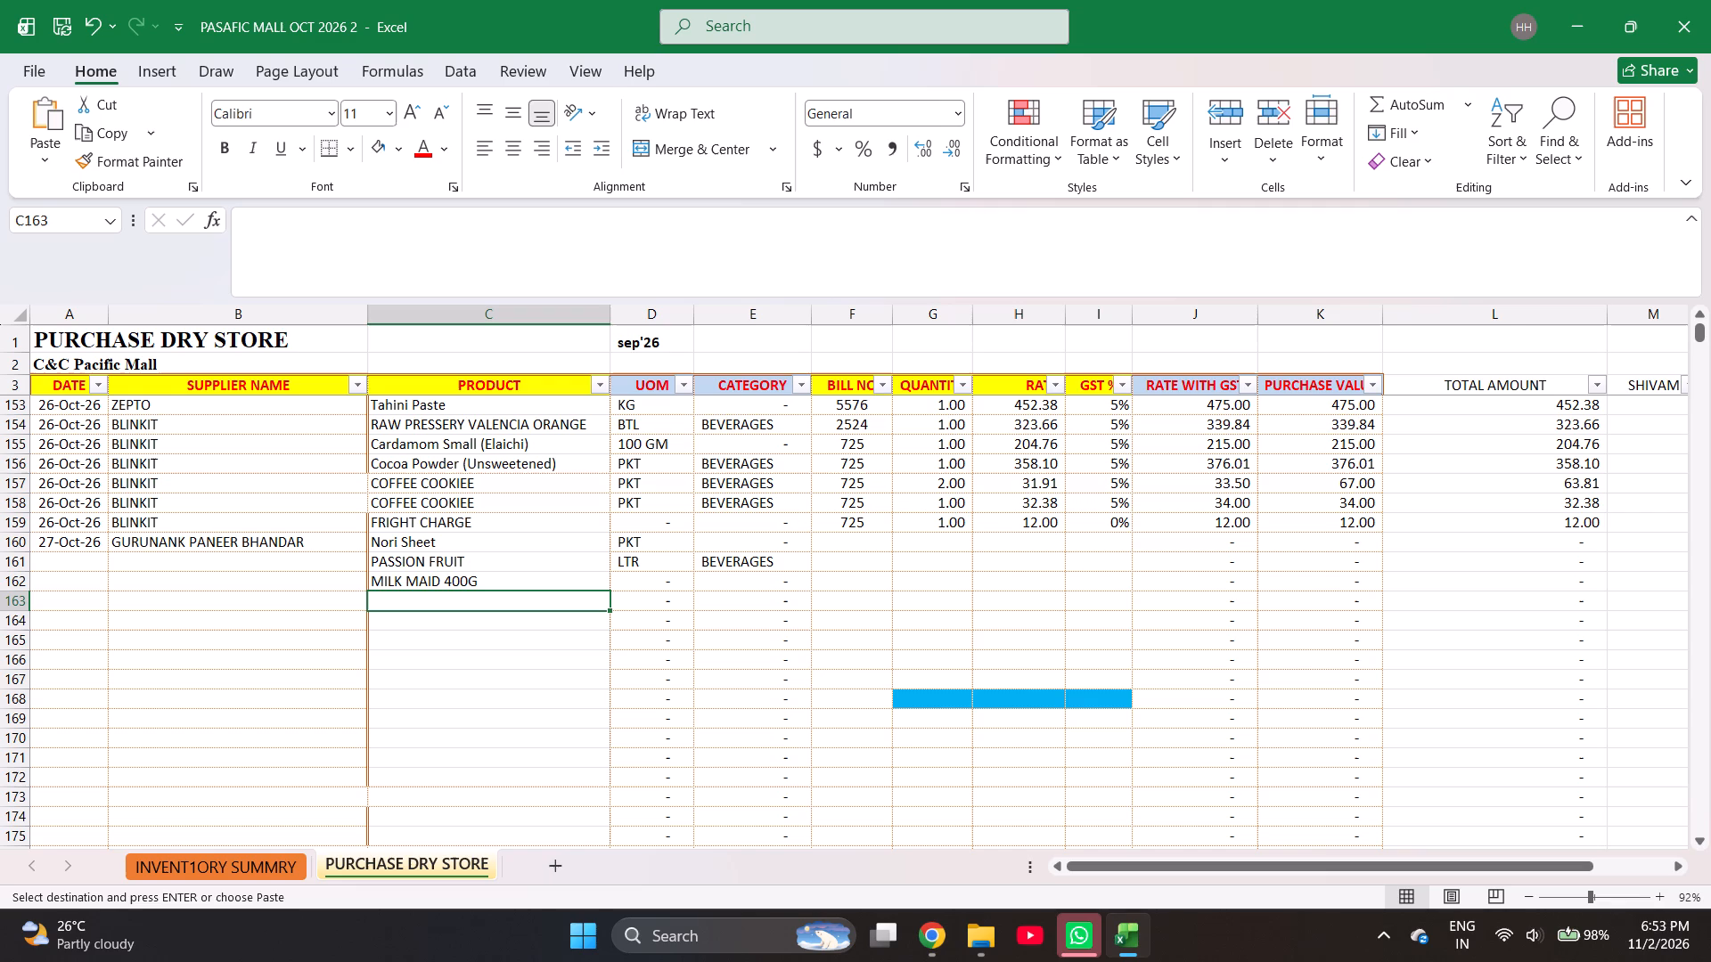
key("Up")
key("Return")
key("Return")
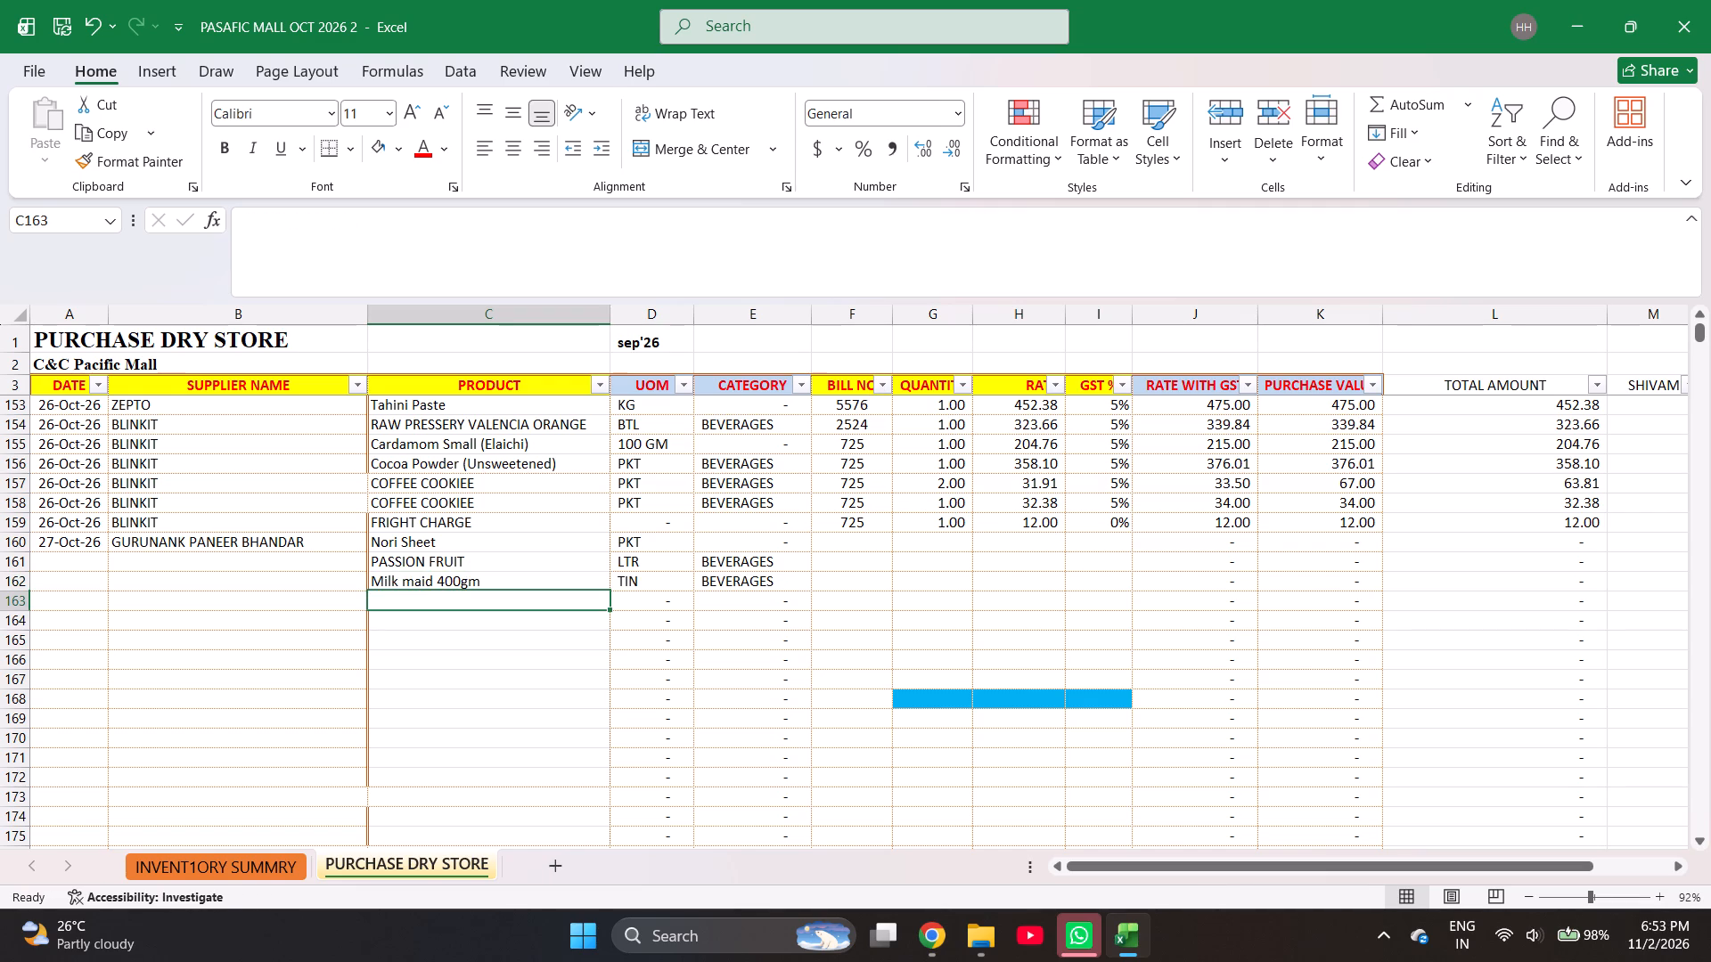
Enter Nutella Chocolate Spread-750gm as the product in row 163.
type("NI")
key("BackSpace")
key("BackSpace")
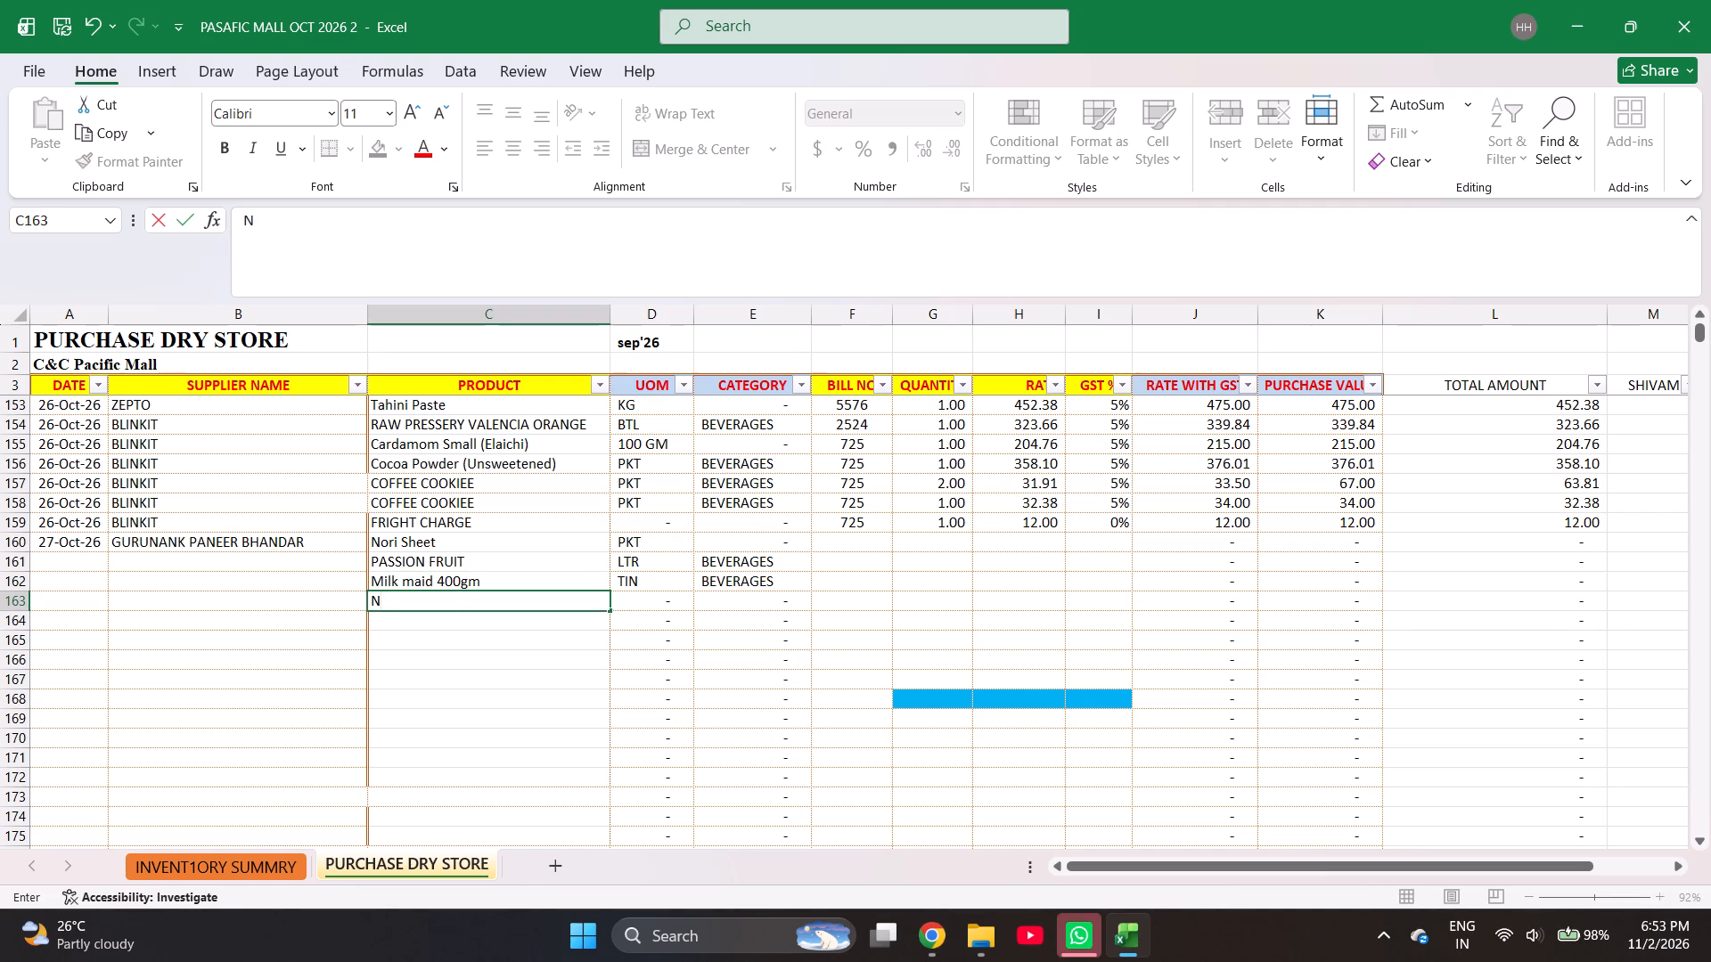
key("u")
type("TELLA")
key("space")
key("Return")
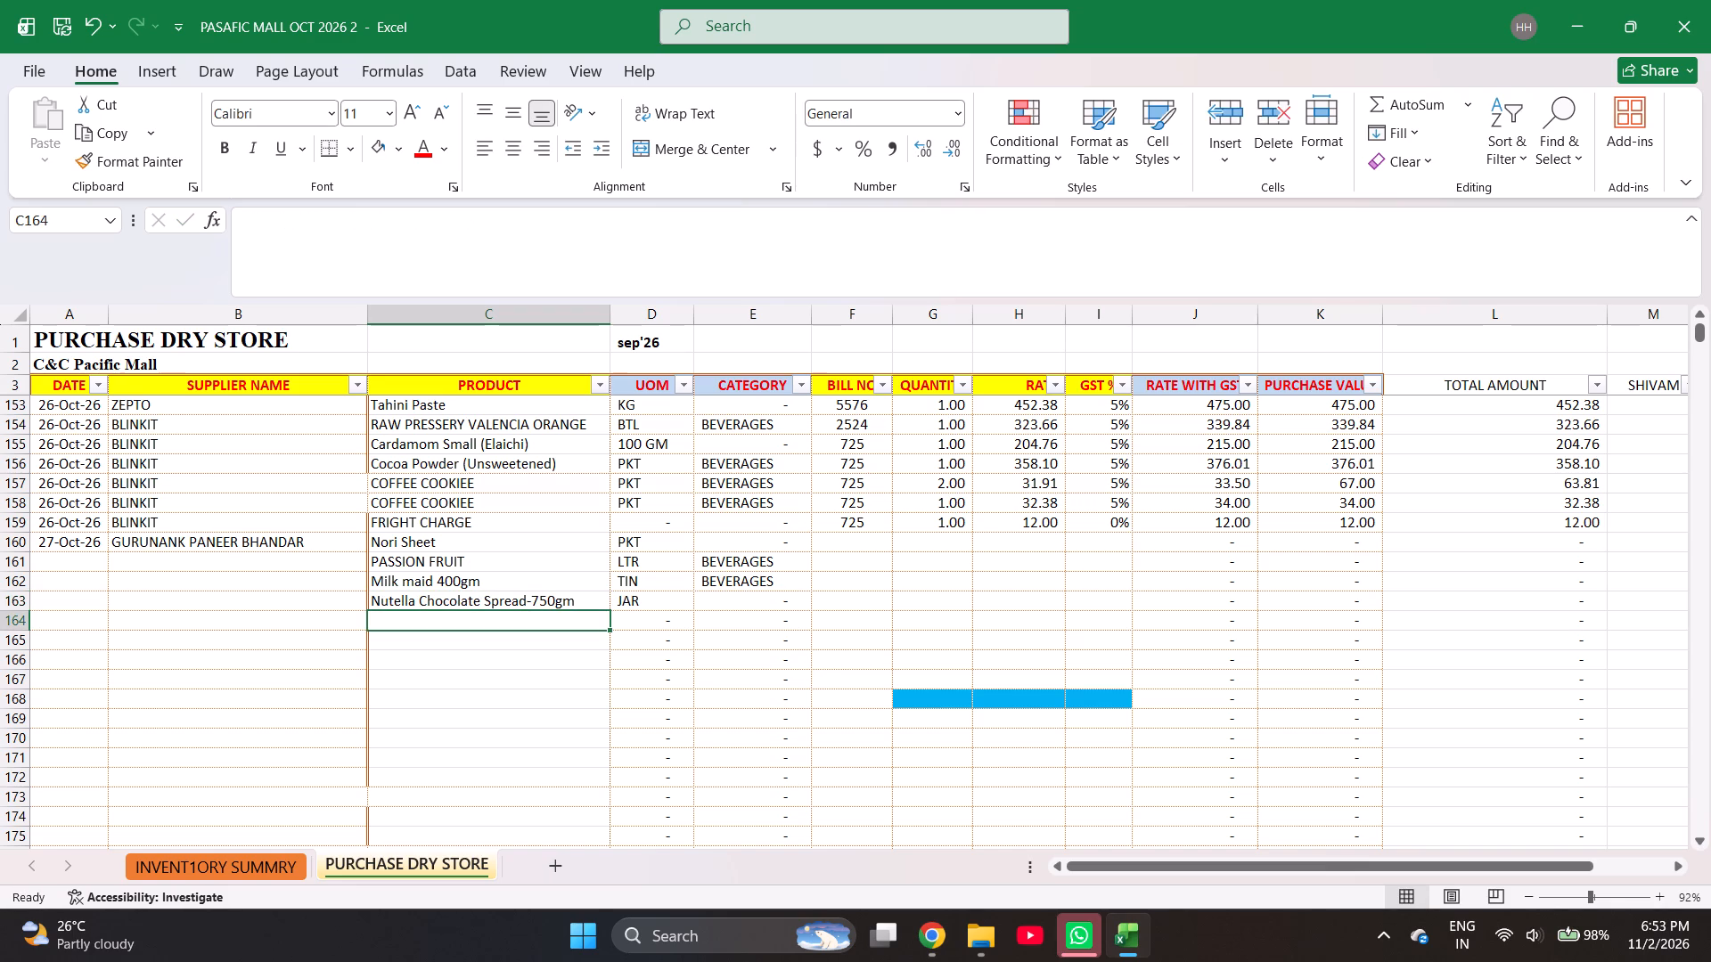
Find the oregano items in the inventory summary and copy Oregano Spice Sprinkles into row 164 as its product.
key("ctrl+Page_Up")
key("ctrl+f")
type("OREG")
key("Return")
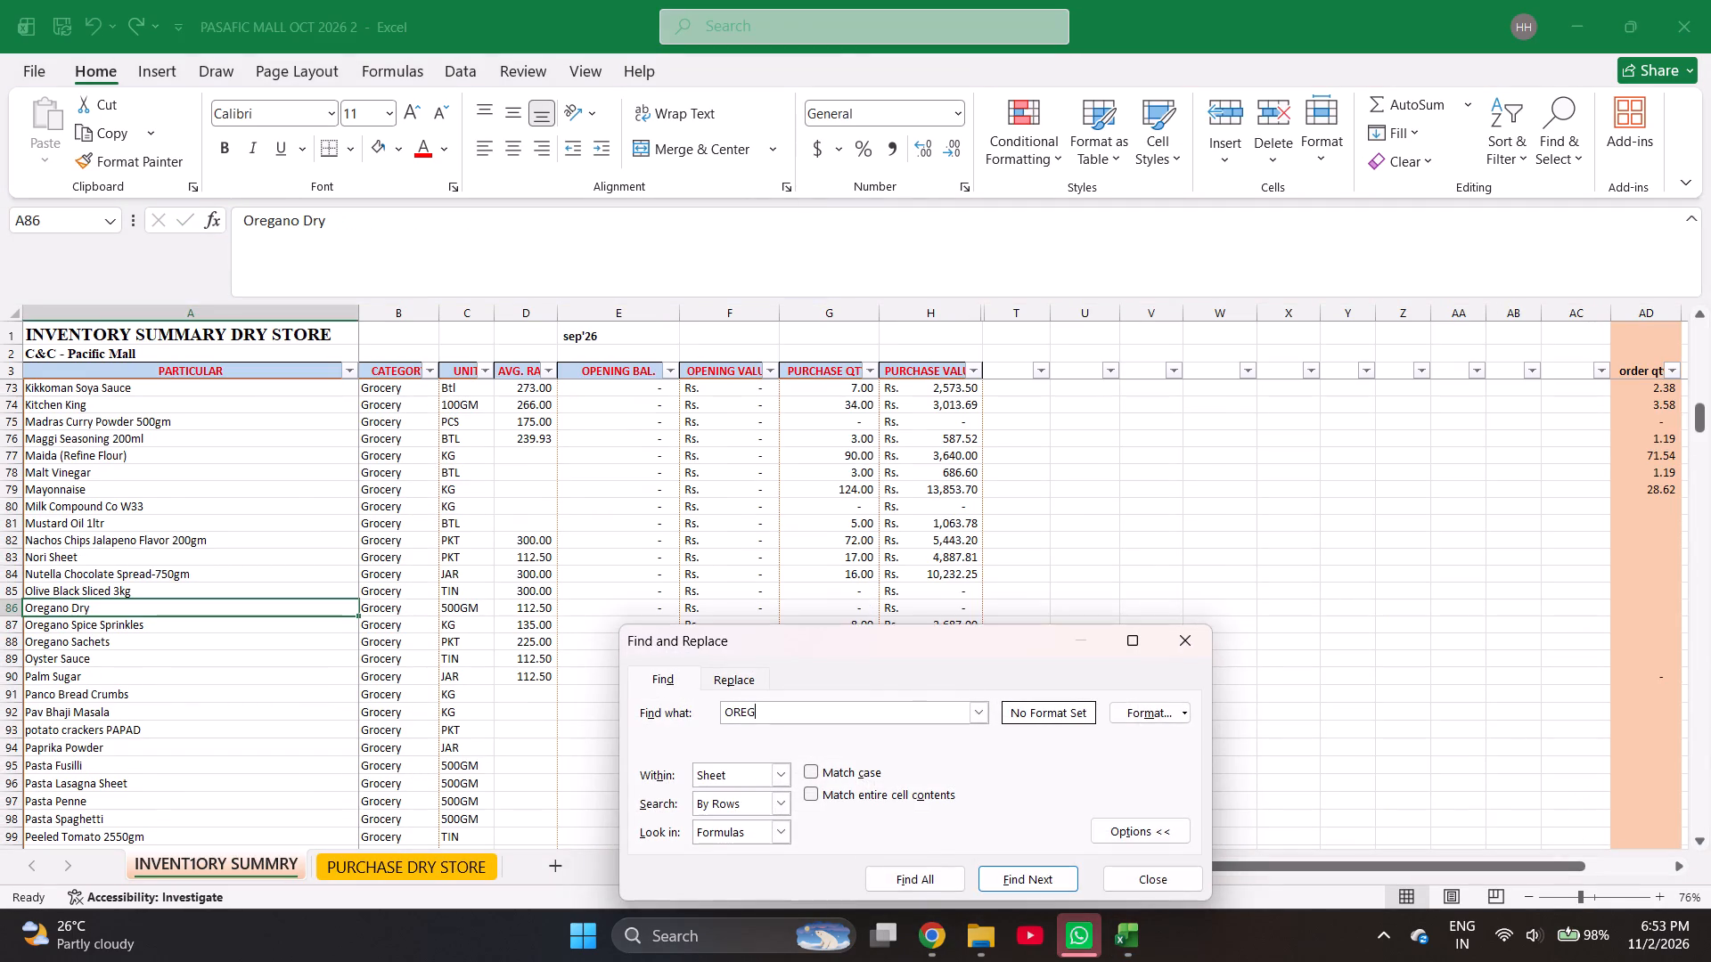
key("Escape")
key("Return")
key("ctrl+c")
key("ctrl+Page_Down")
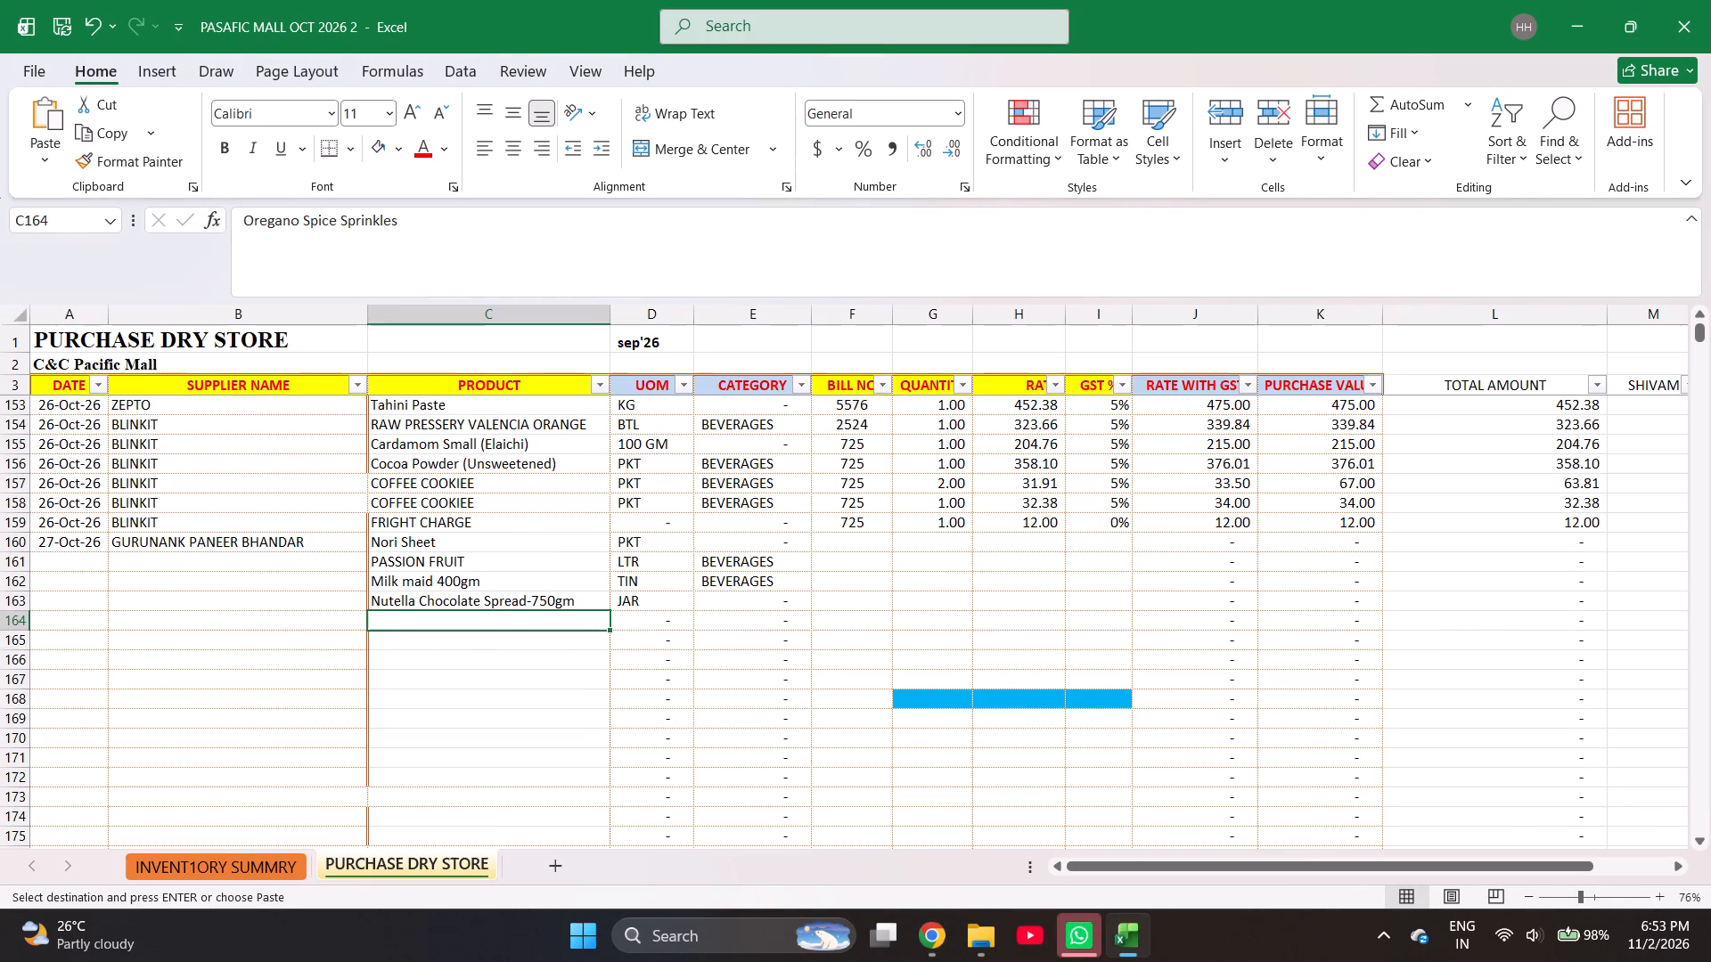
key("Return")
key("Return")
Check the number of products entered in rows 160 to 164 against the bill.
key("Left")
key("ctrl+Up")
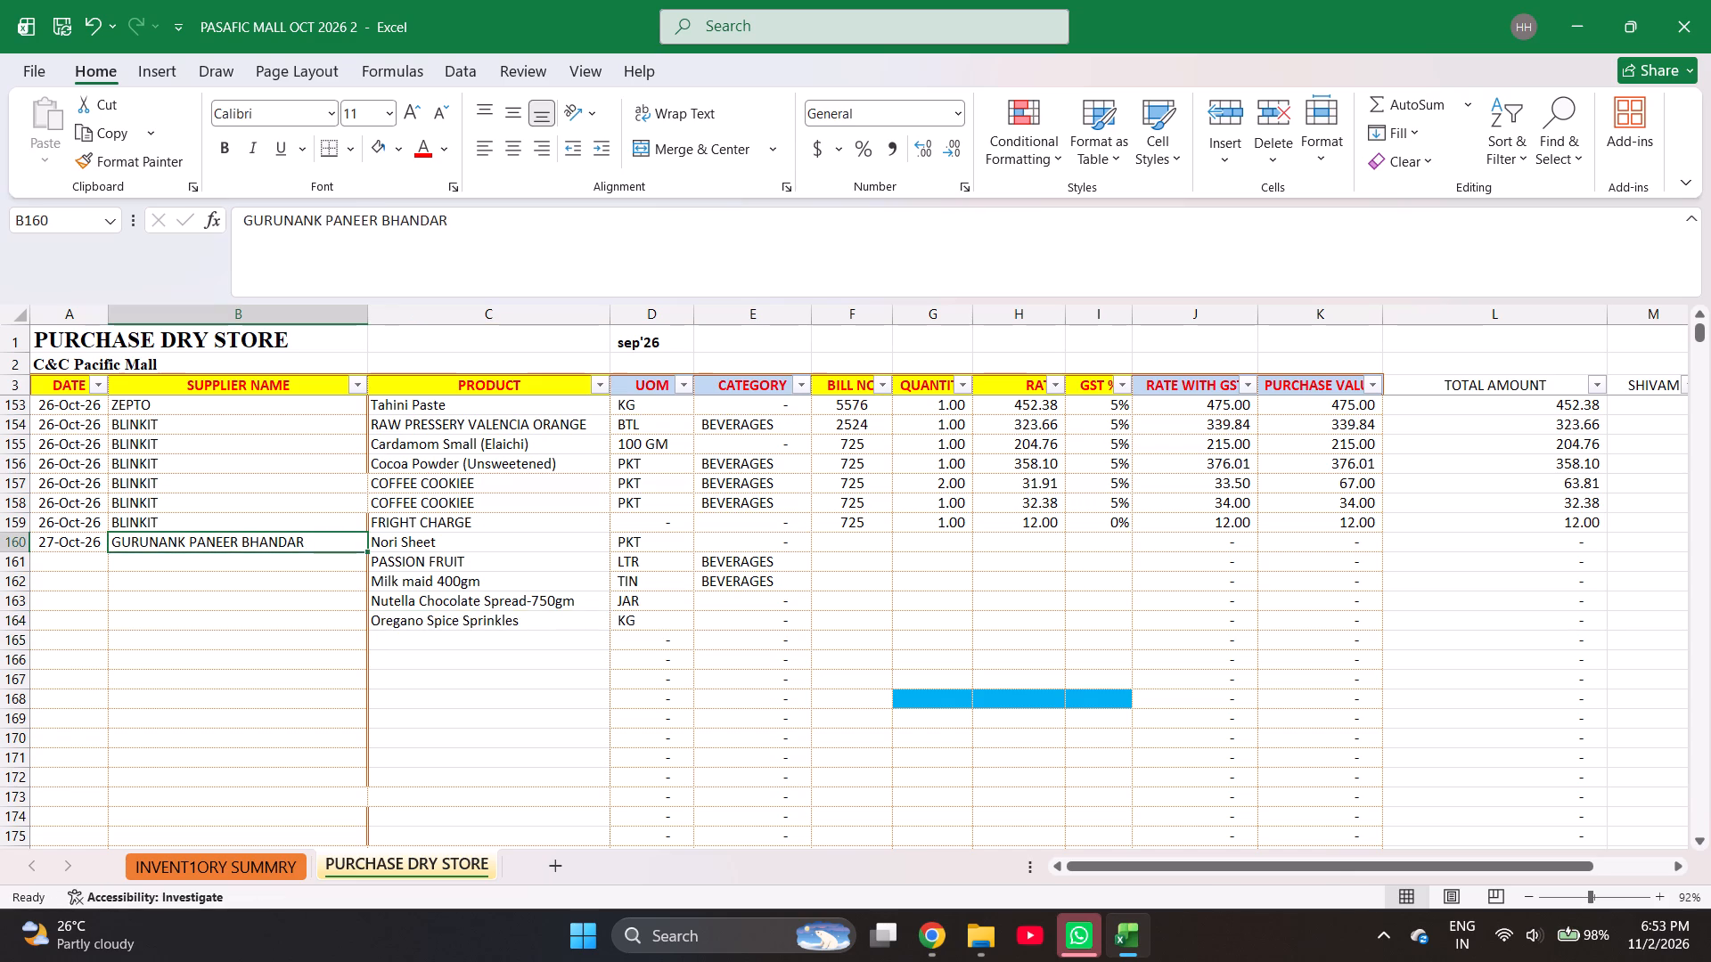
key("Right")
key("shift+Down")
key("shift+Down")
key("shift+Down")
key("shift+Down")
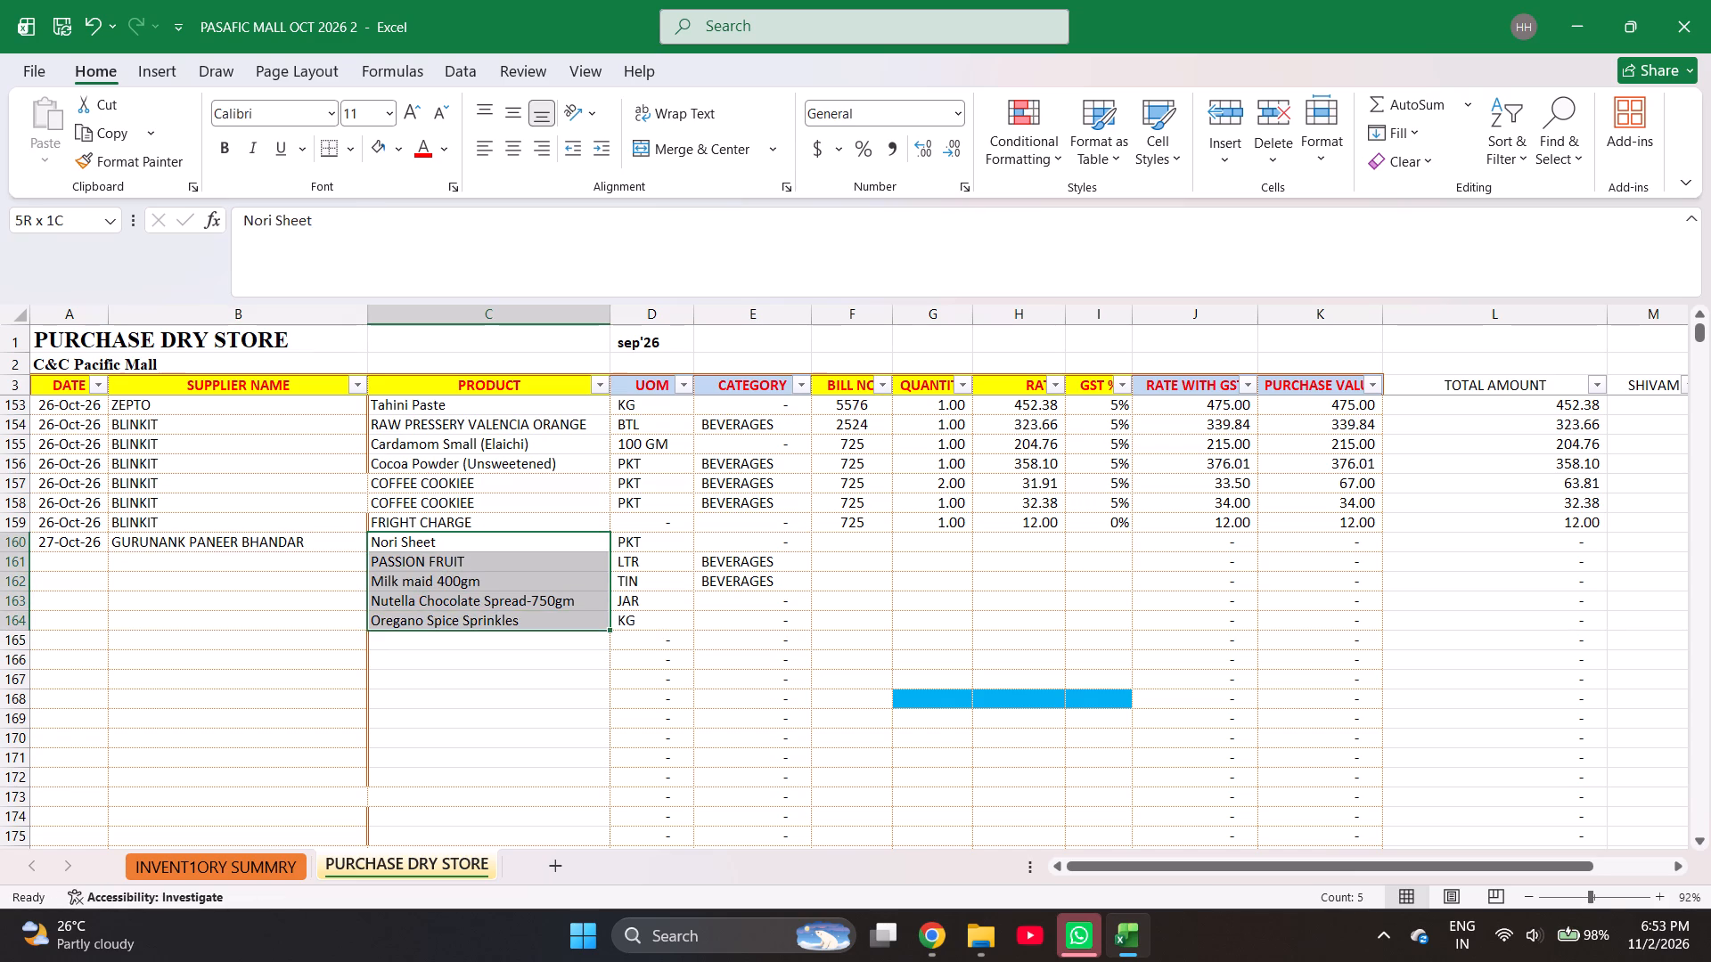
Enter bill number 5402 for Nori Sheet in row 160.
key("Right")
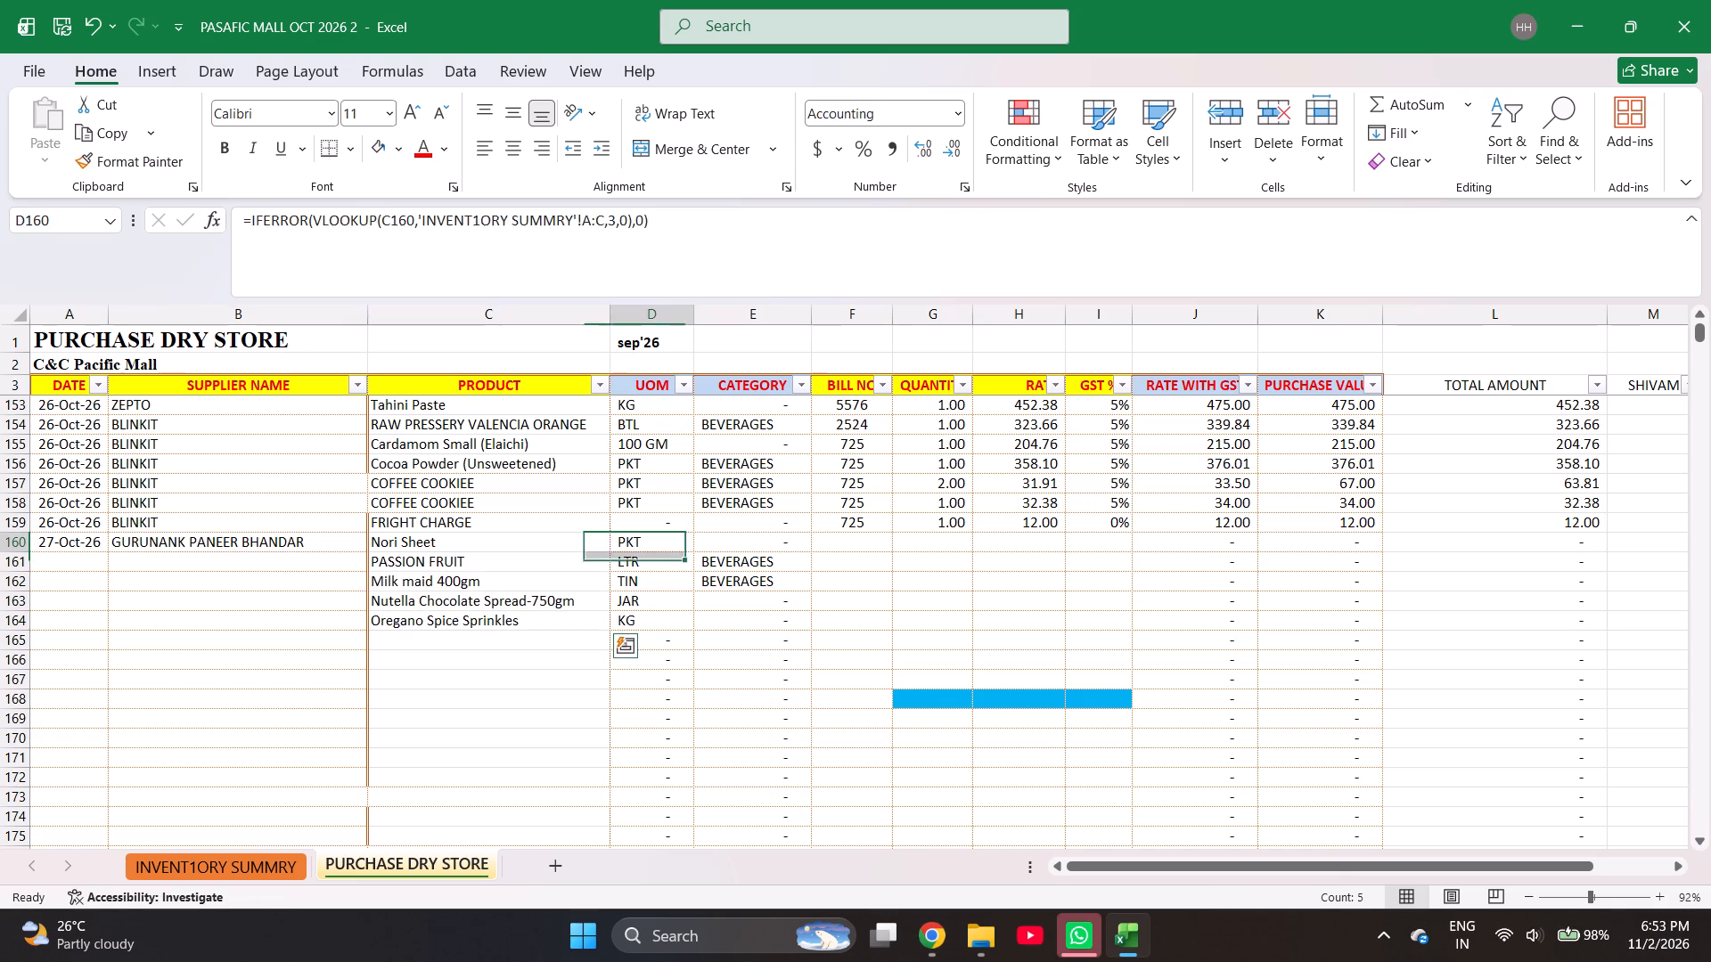
key("Right")
key("Right")
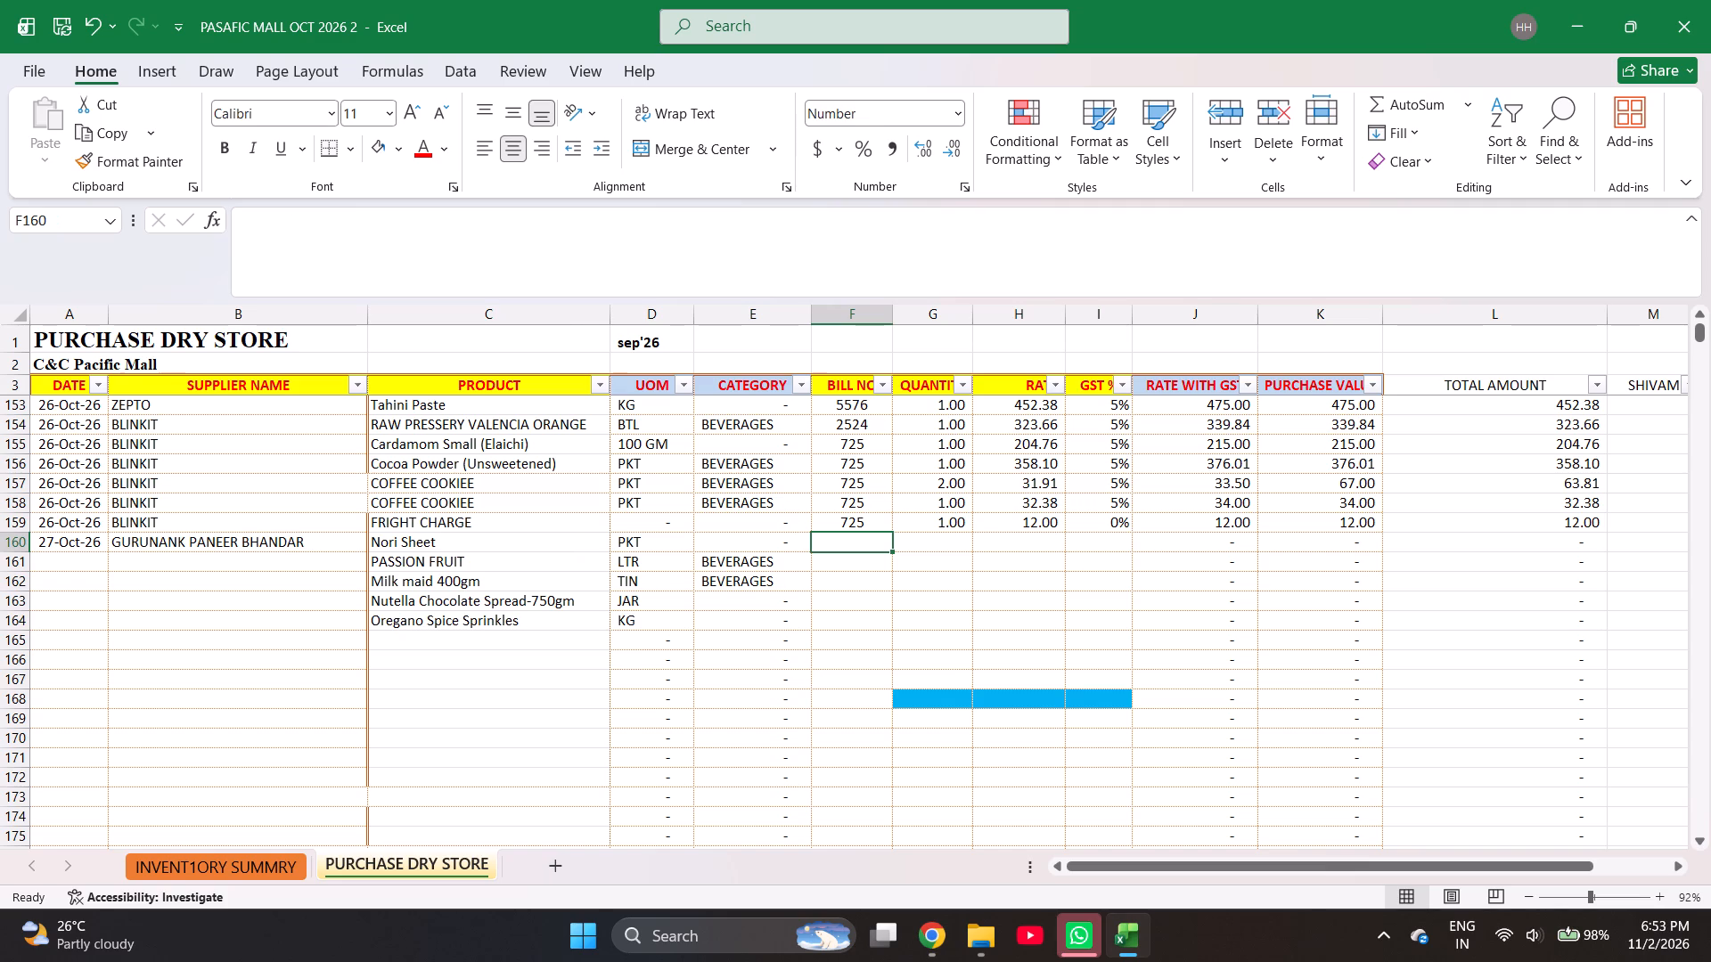
type("5402")
Fill in the quantities for rows 160 to 164 as 1, 1, 3, 1 and 1.
key("Right")
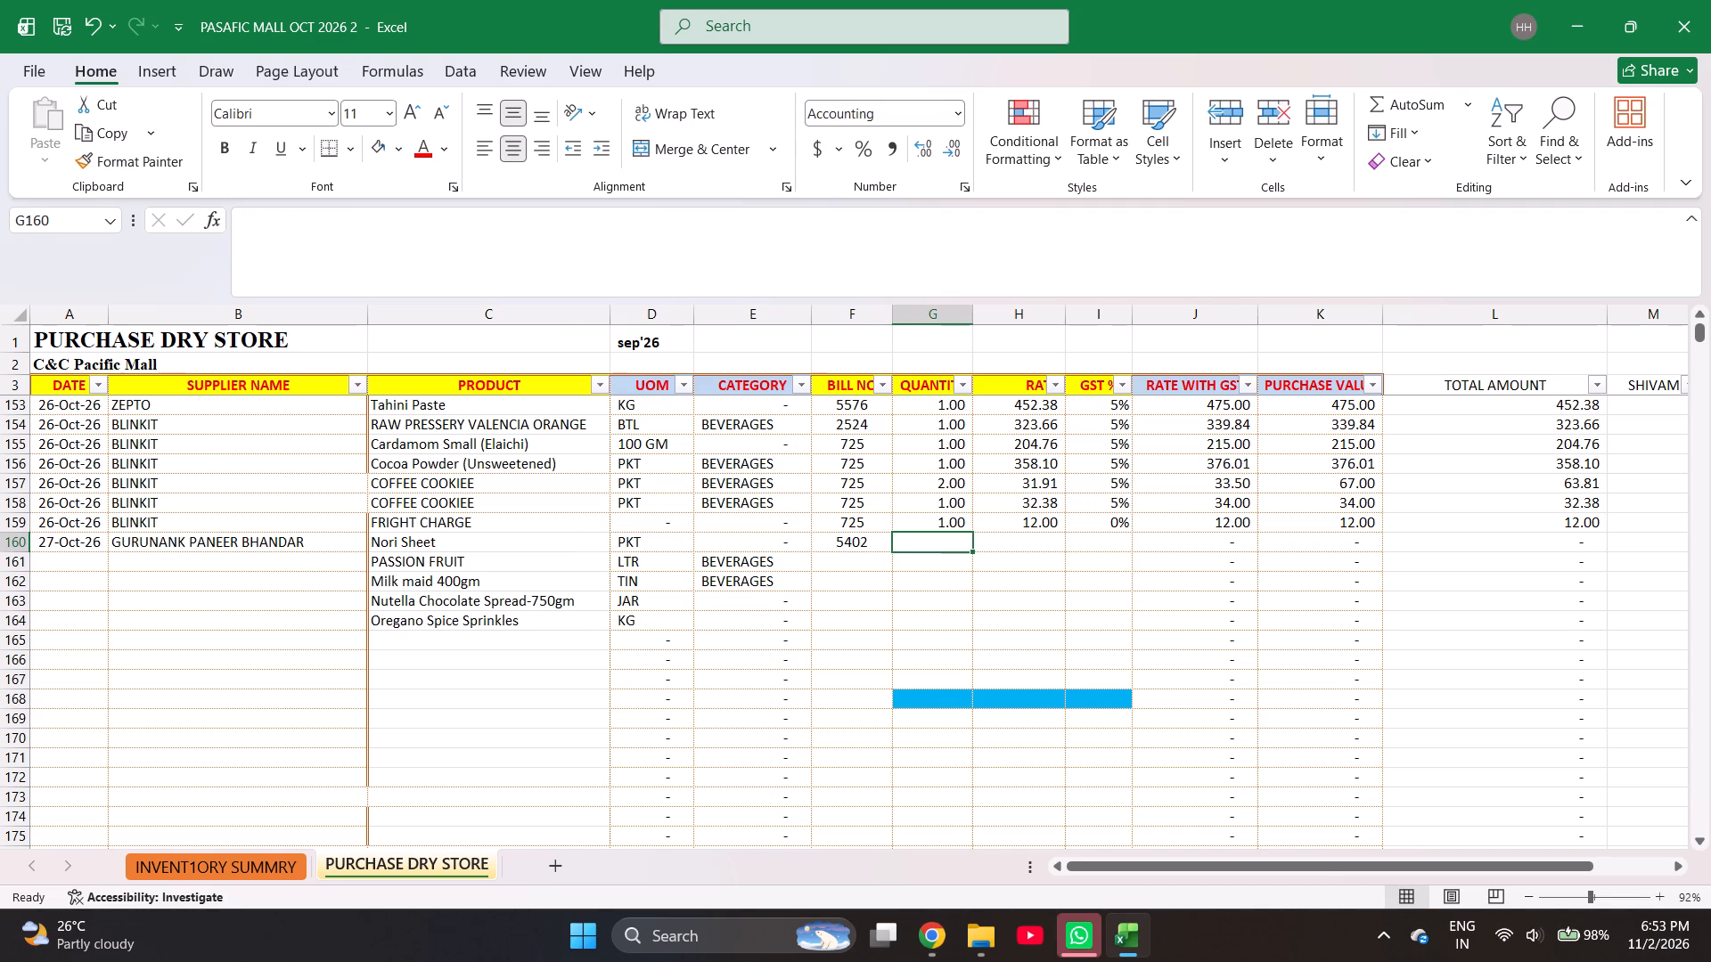
key("1")
key("Return")
key("3")
key("Return")
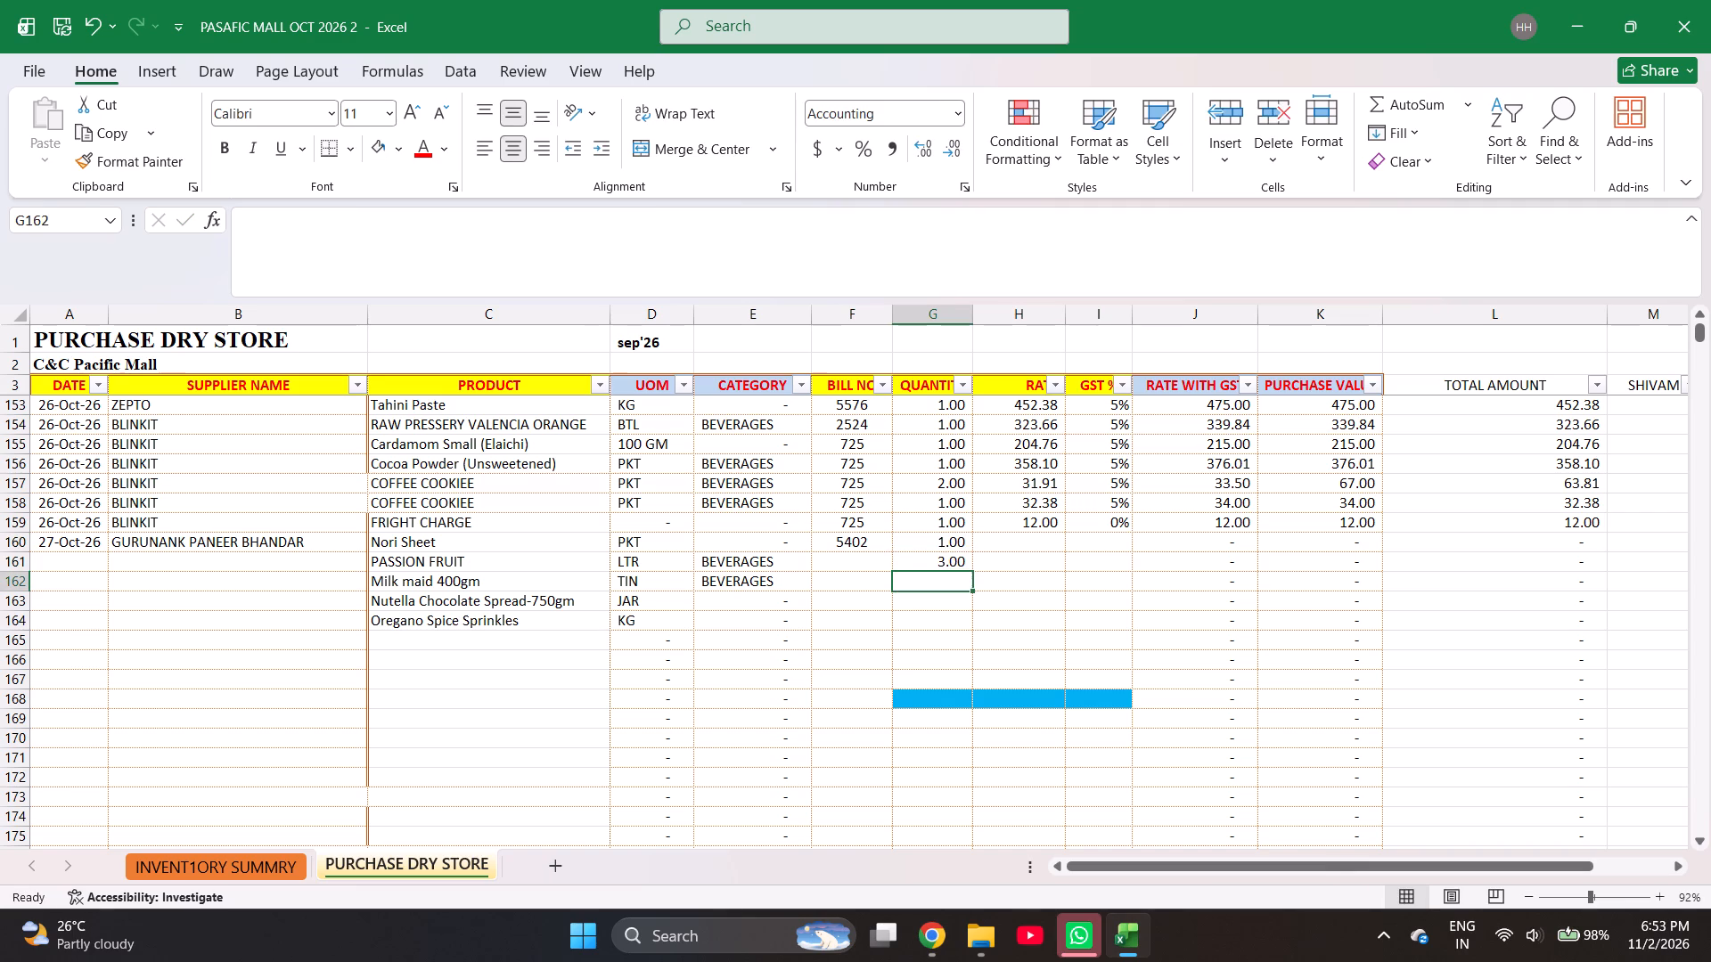
key("Up")
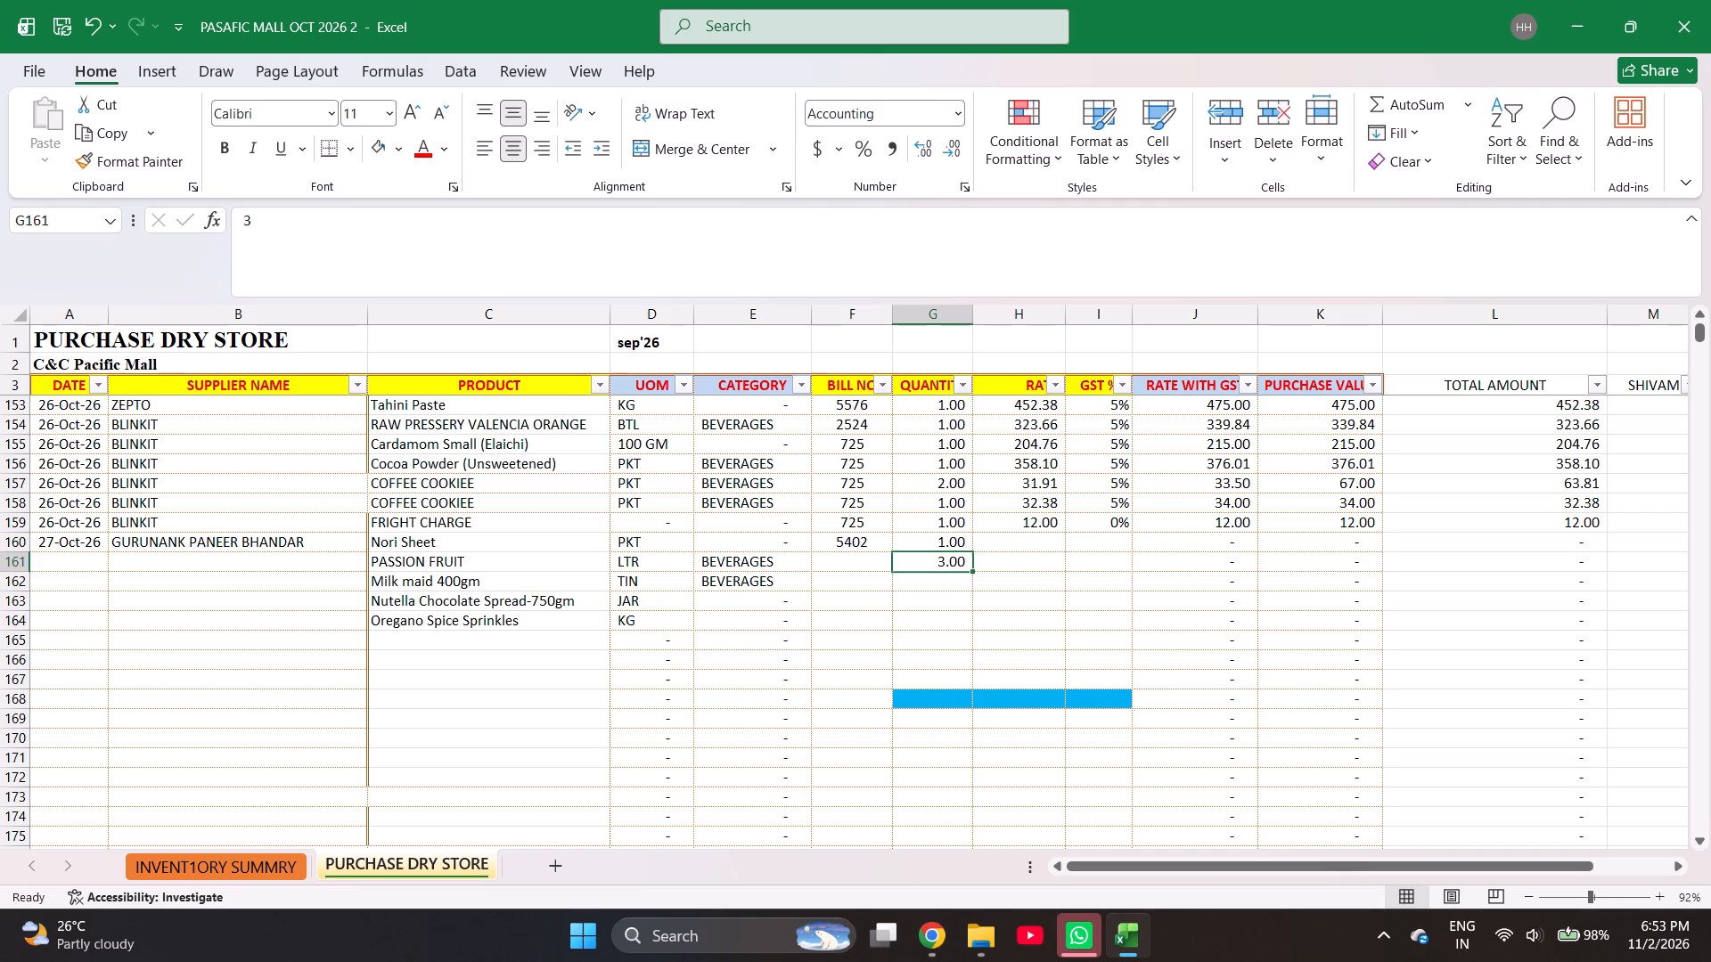
key("1")
key("Return")
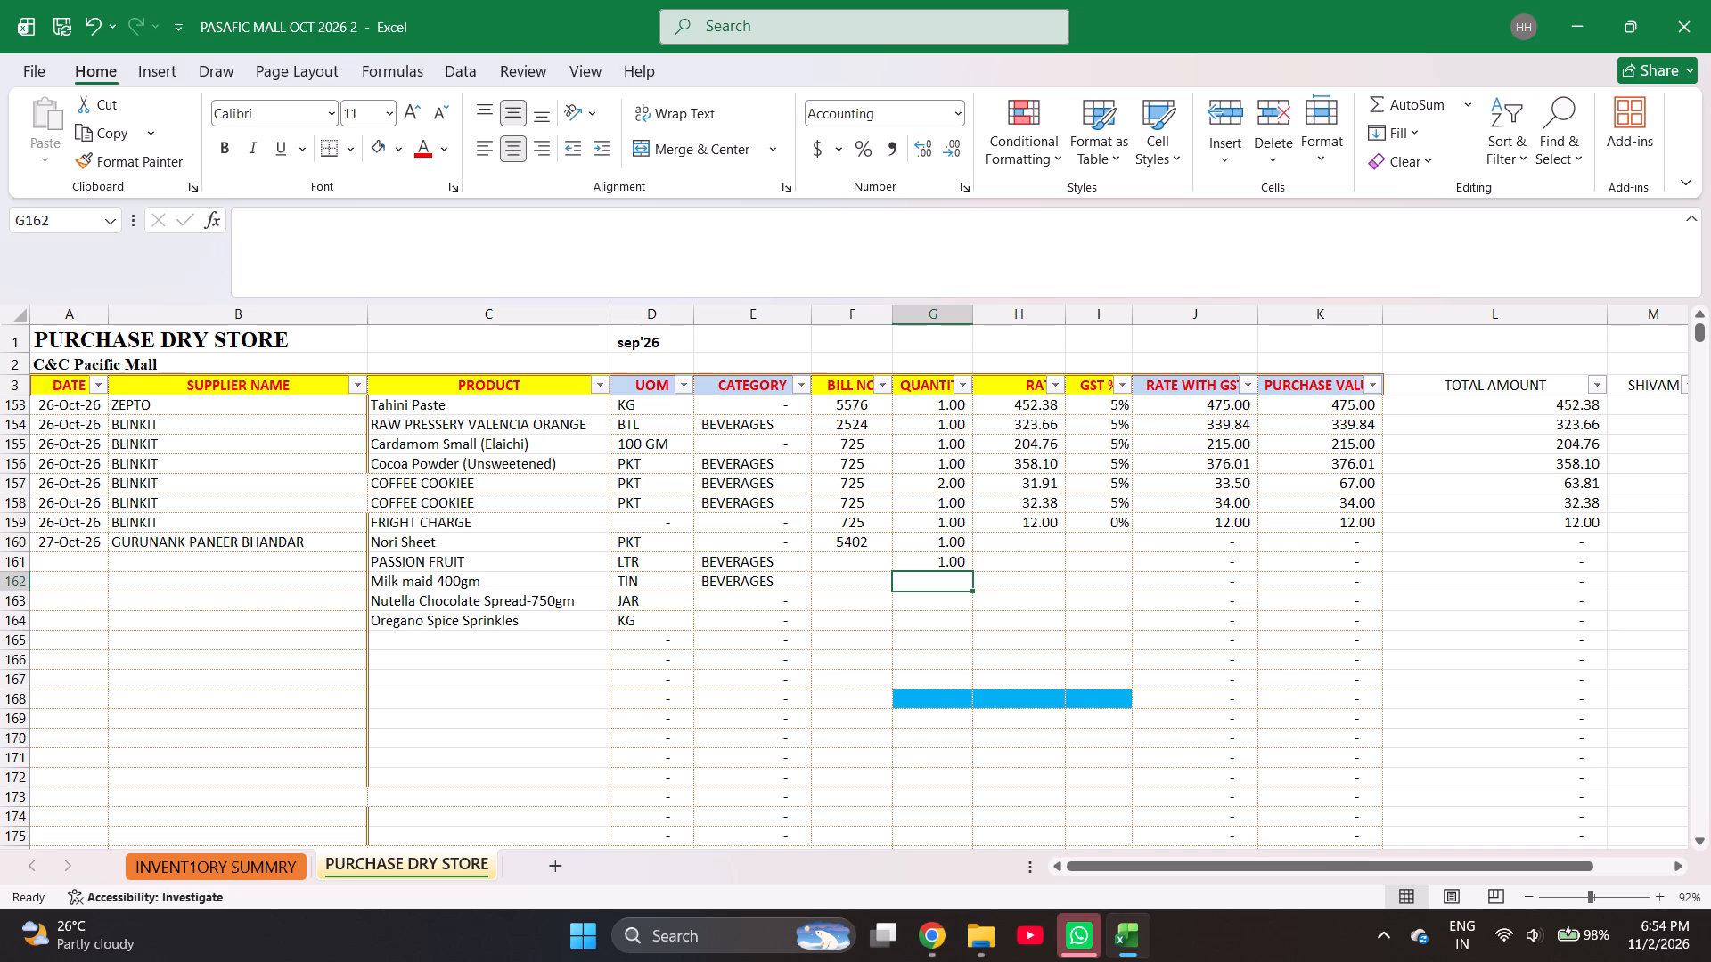
key("3")
key("Return")
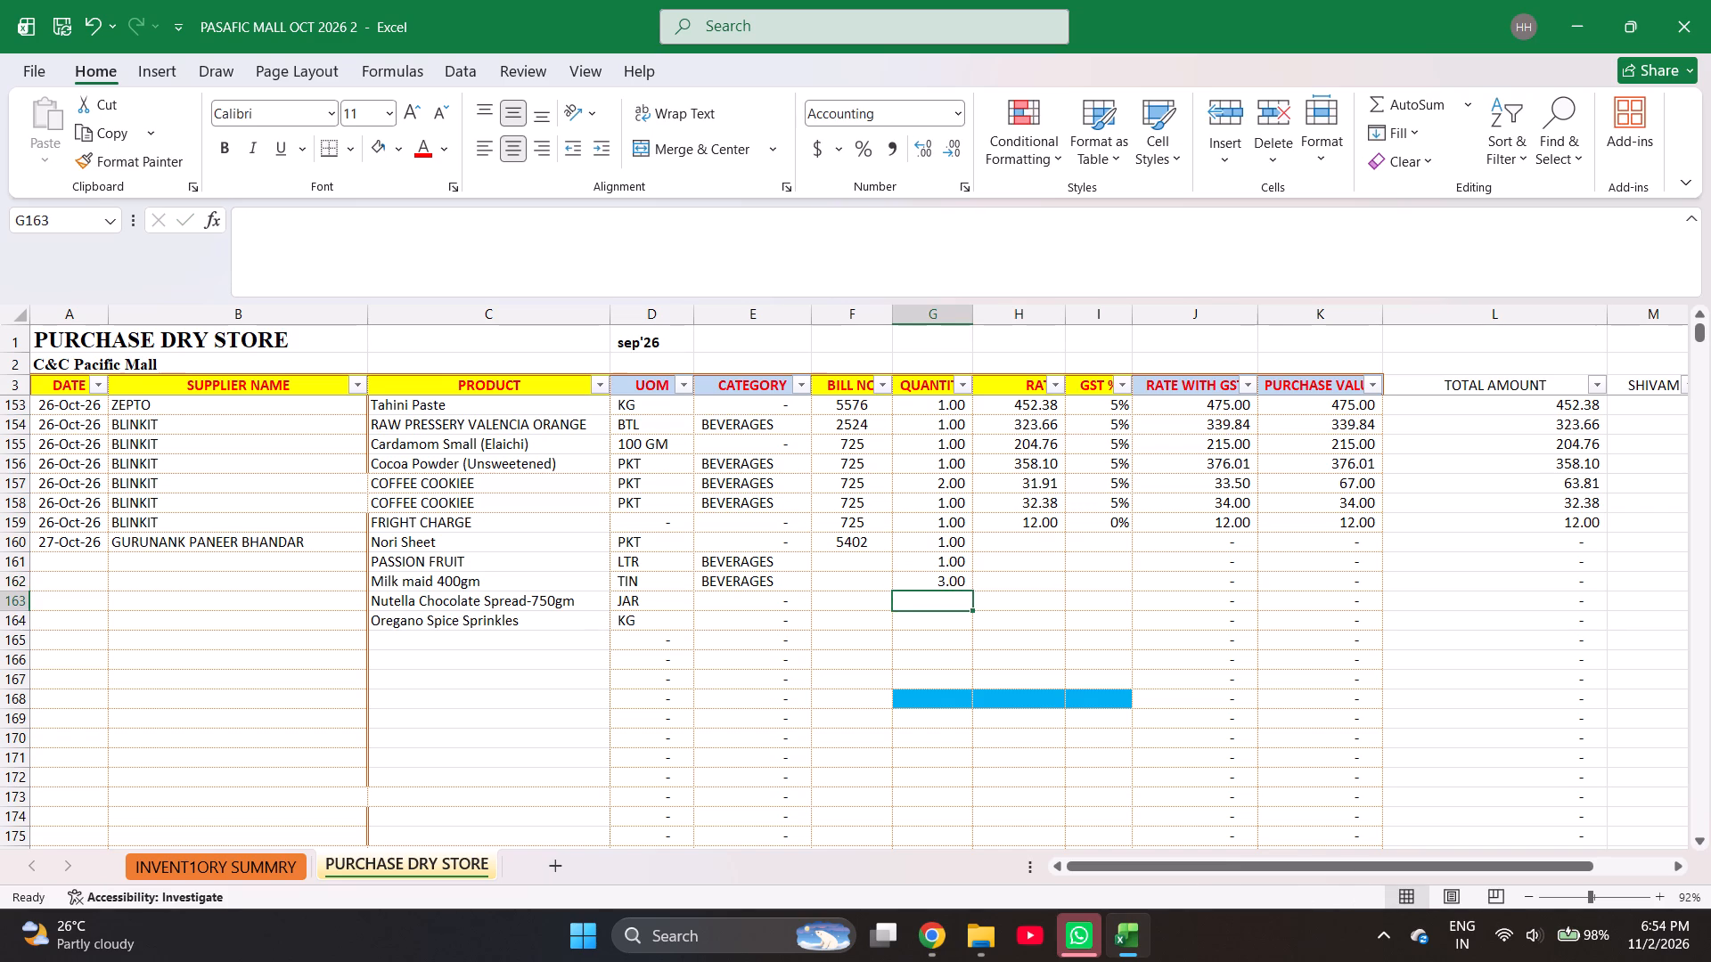
type("11")
key("BackSpace")
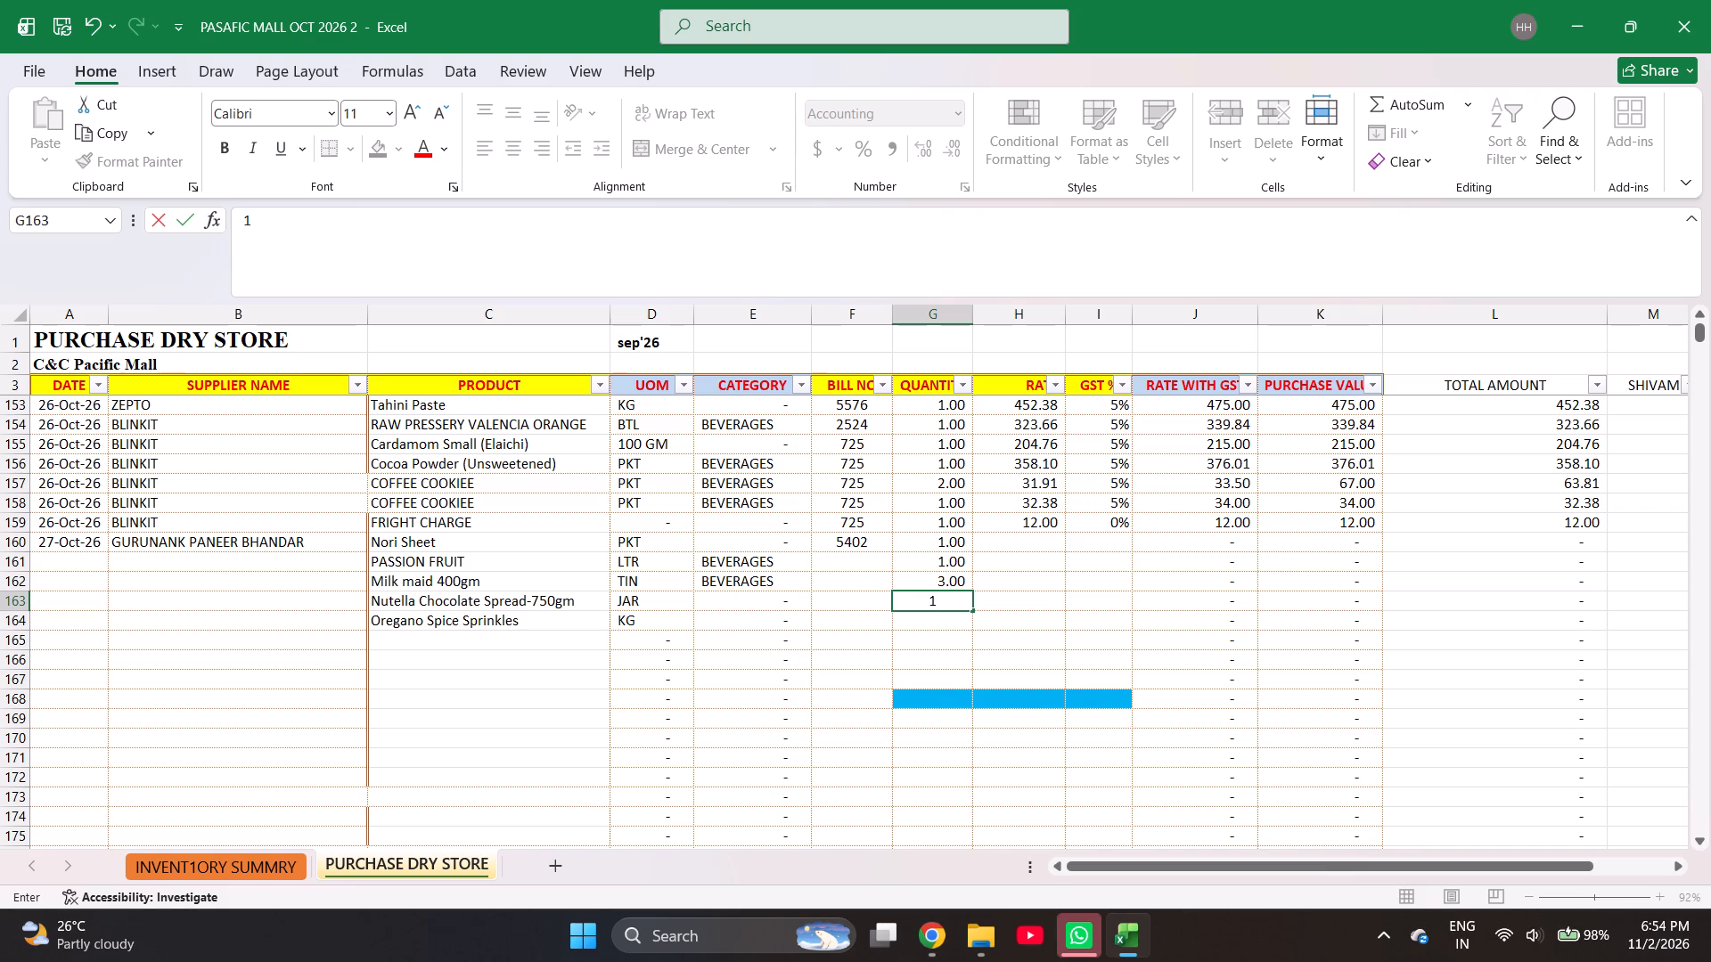
key("Return")
key("1")
key("Right")
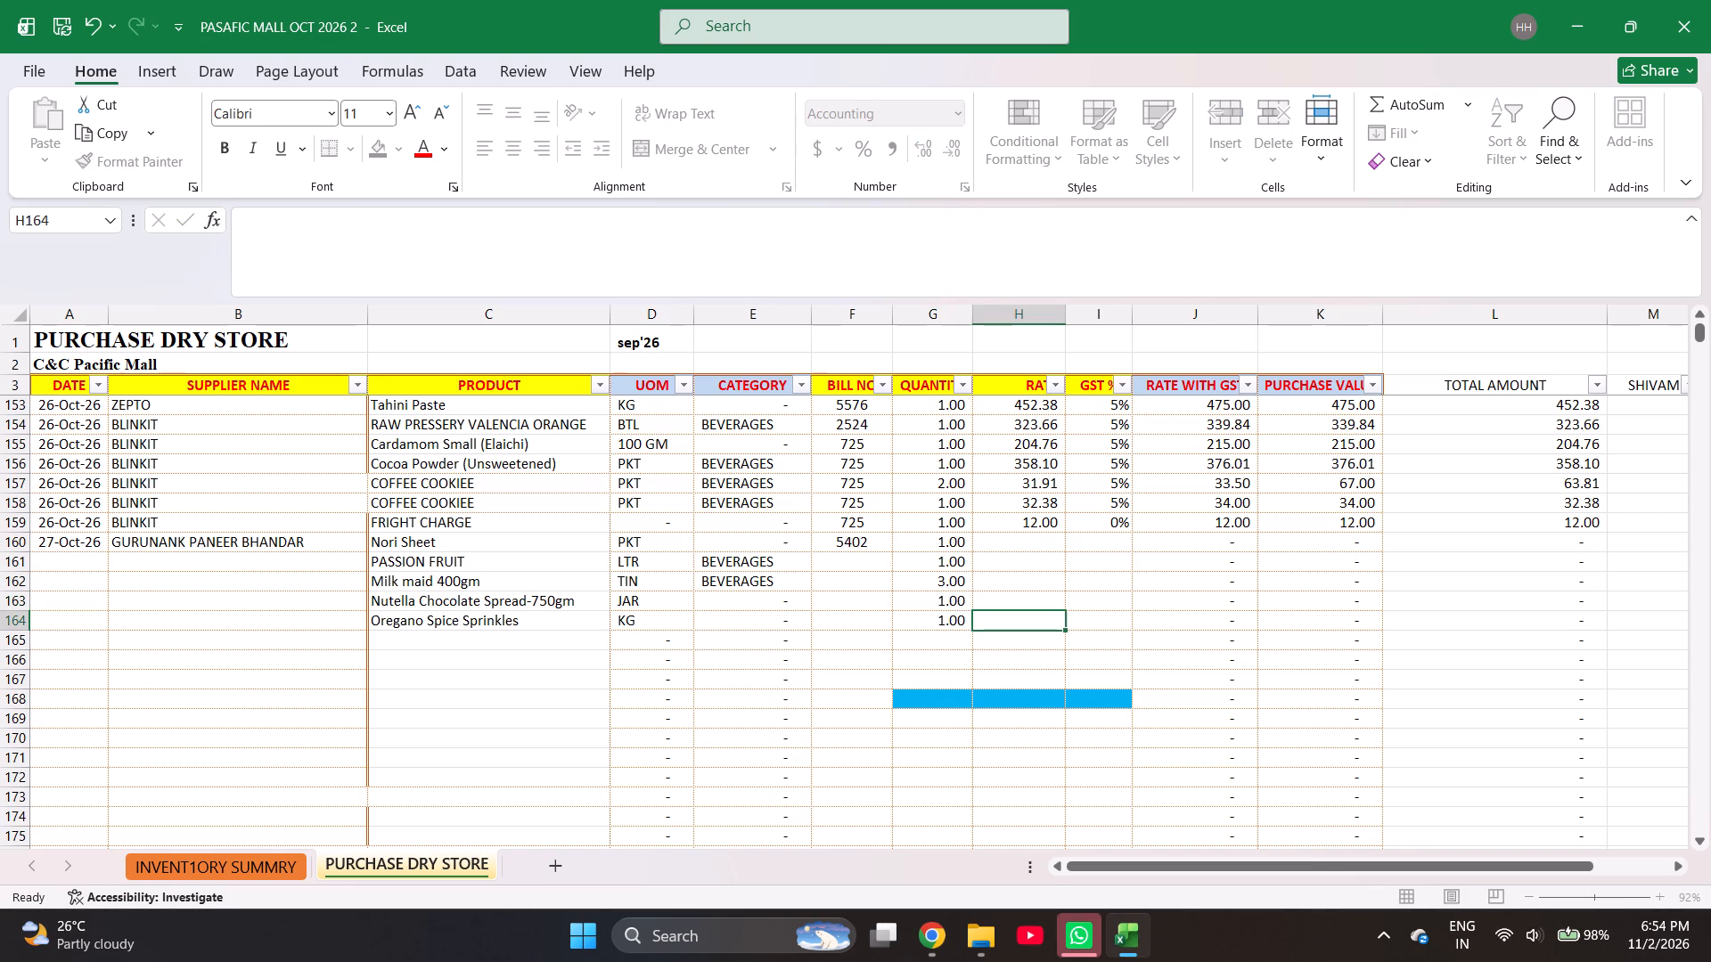
Enter the rates for rows 160 to 164 as 209.52, 247.62, 145, 647.62 and 133.33.
key("ctrl+Up")
key("Down")
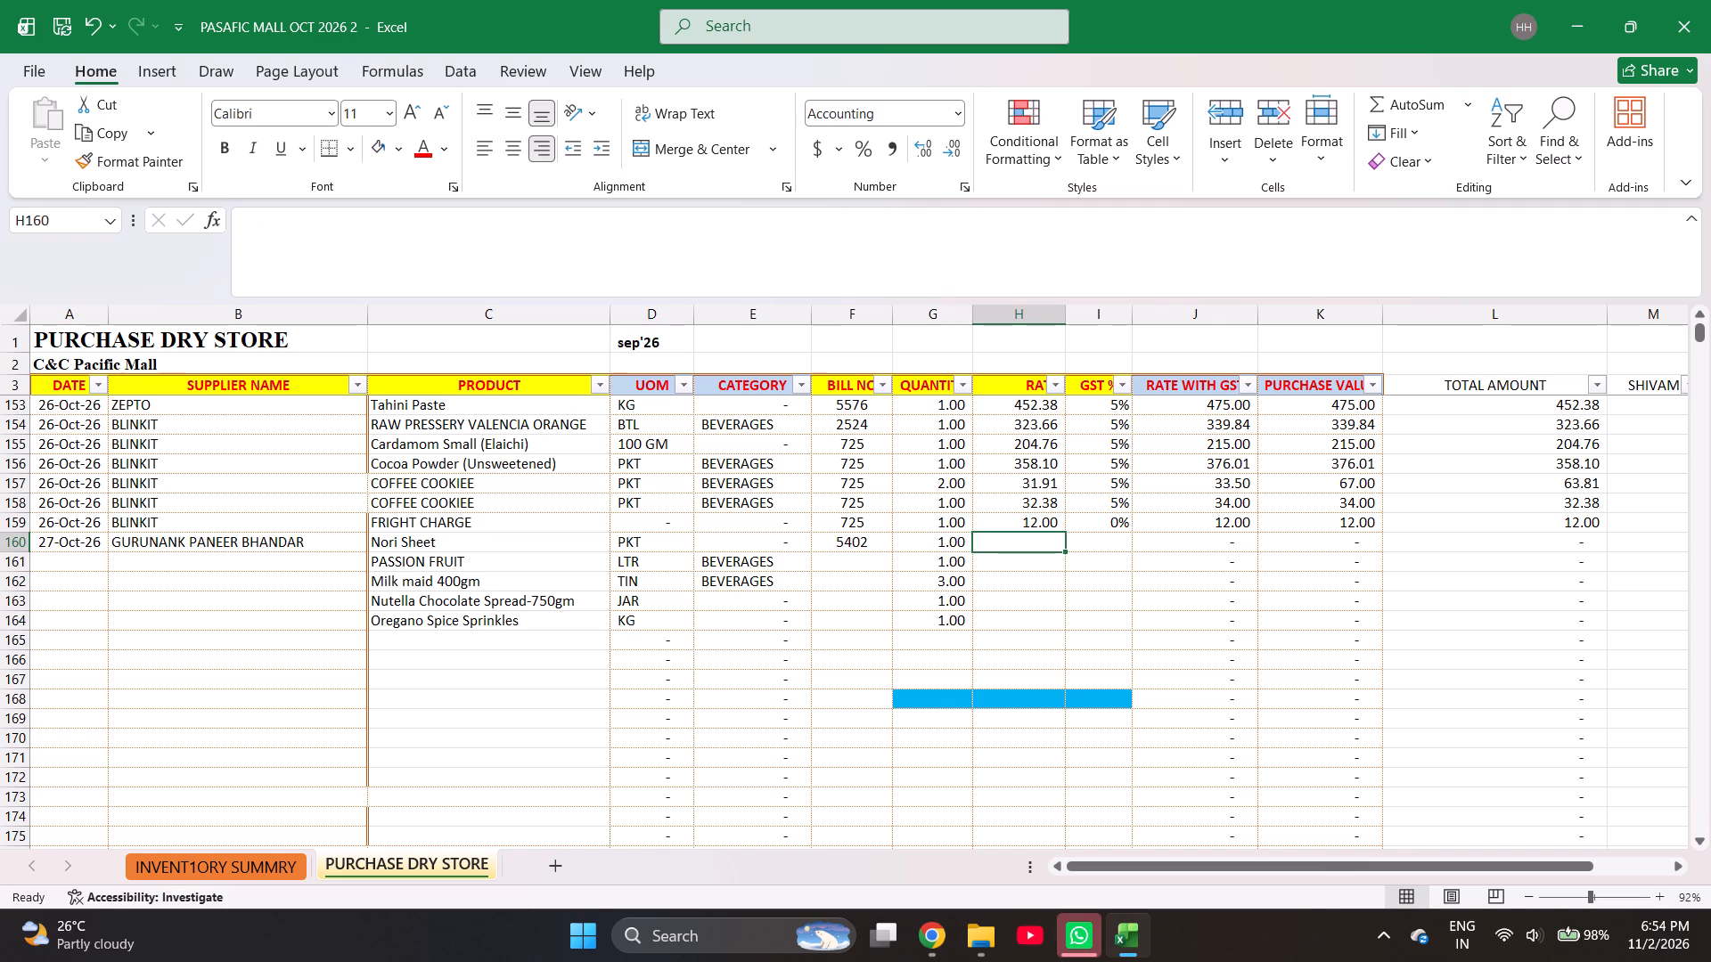
type("209.52")
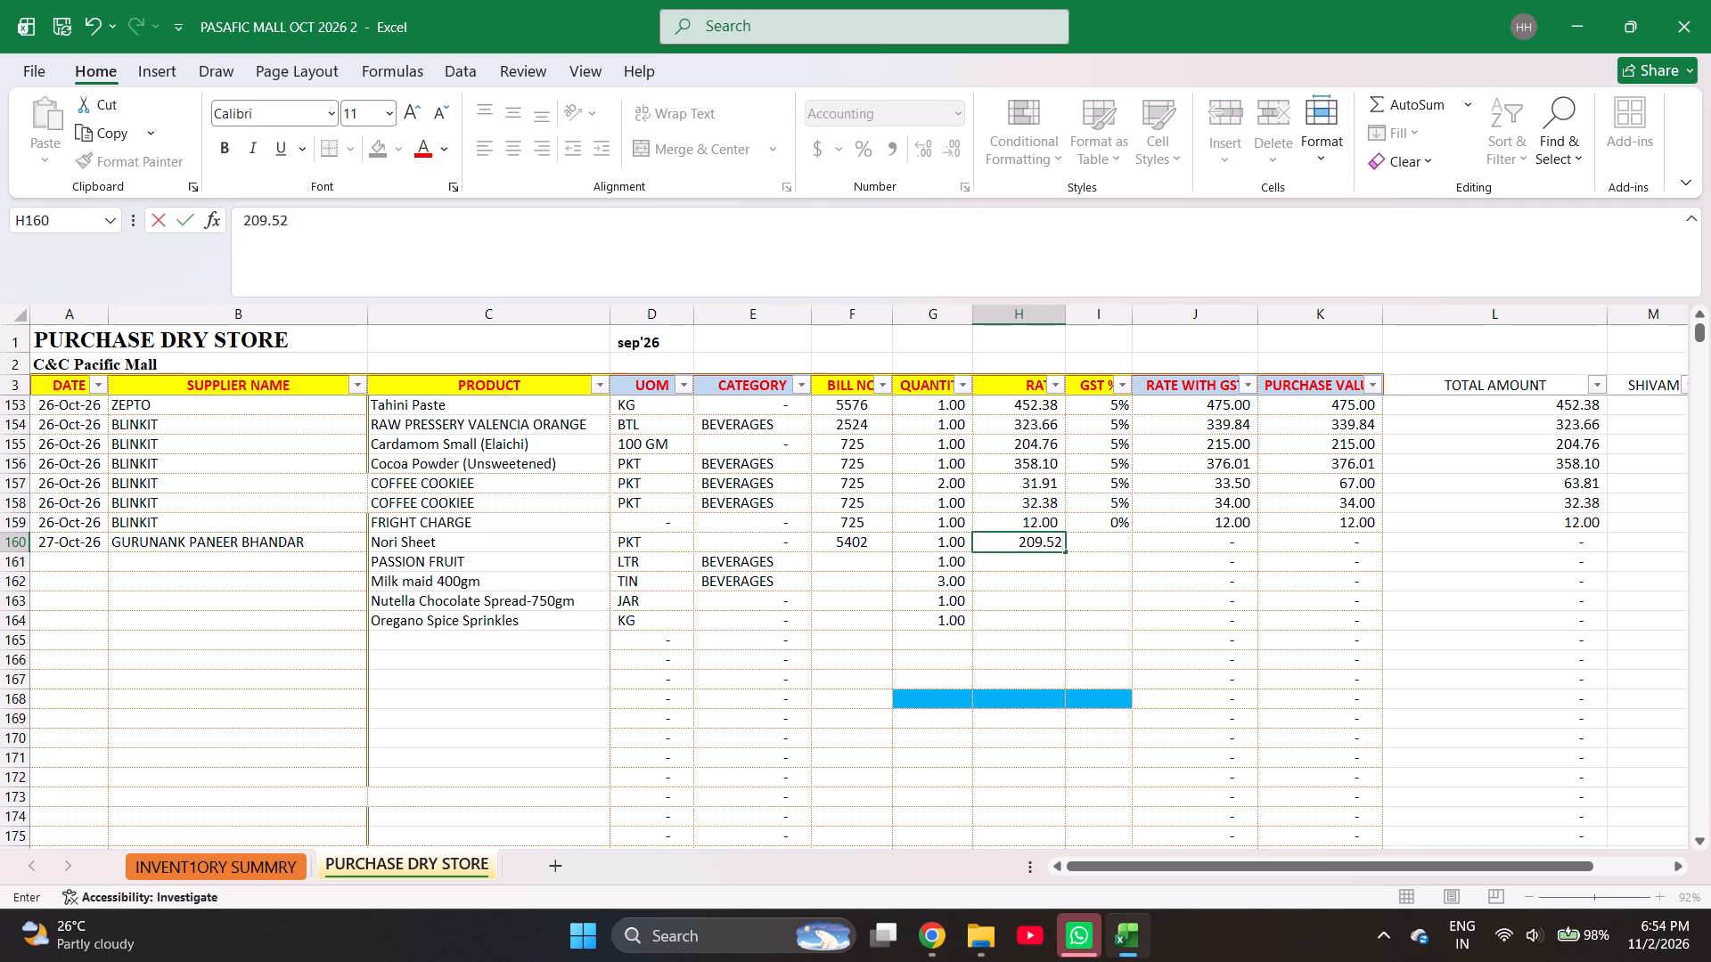
key("Return")
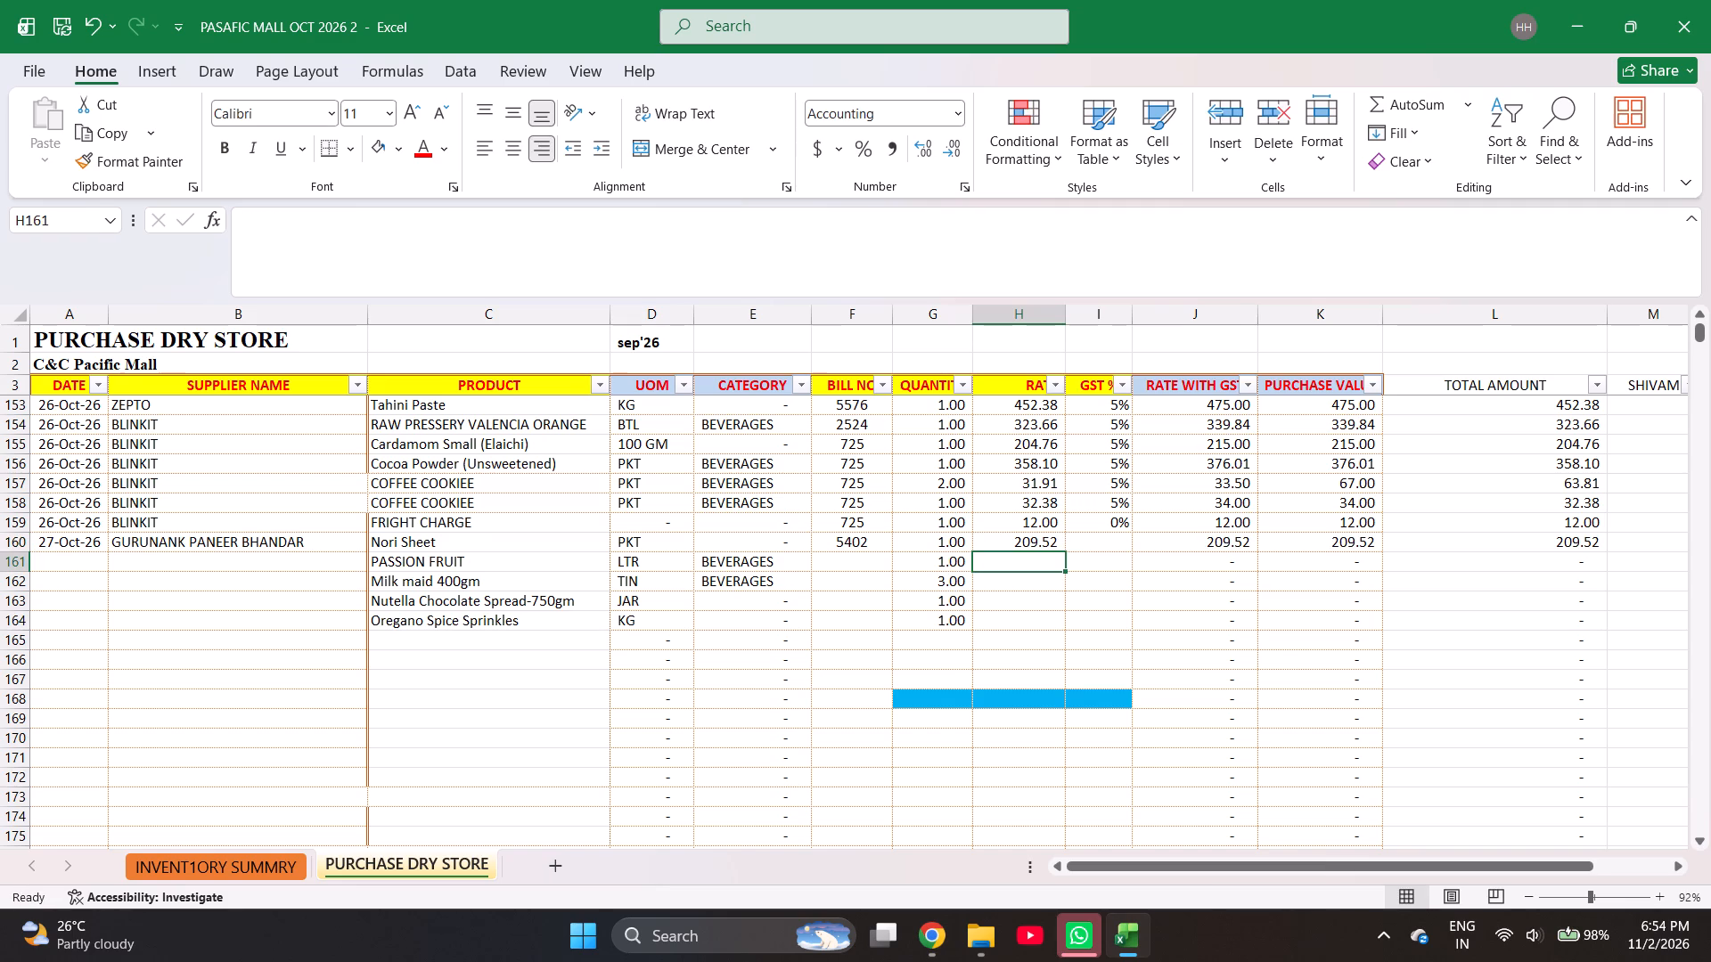
type("247.62")
key("Return")
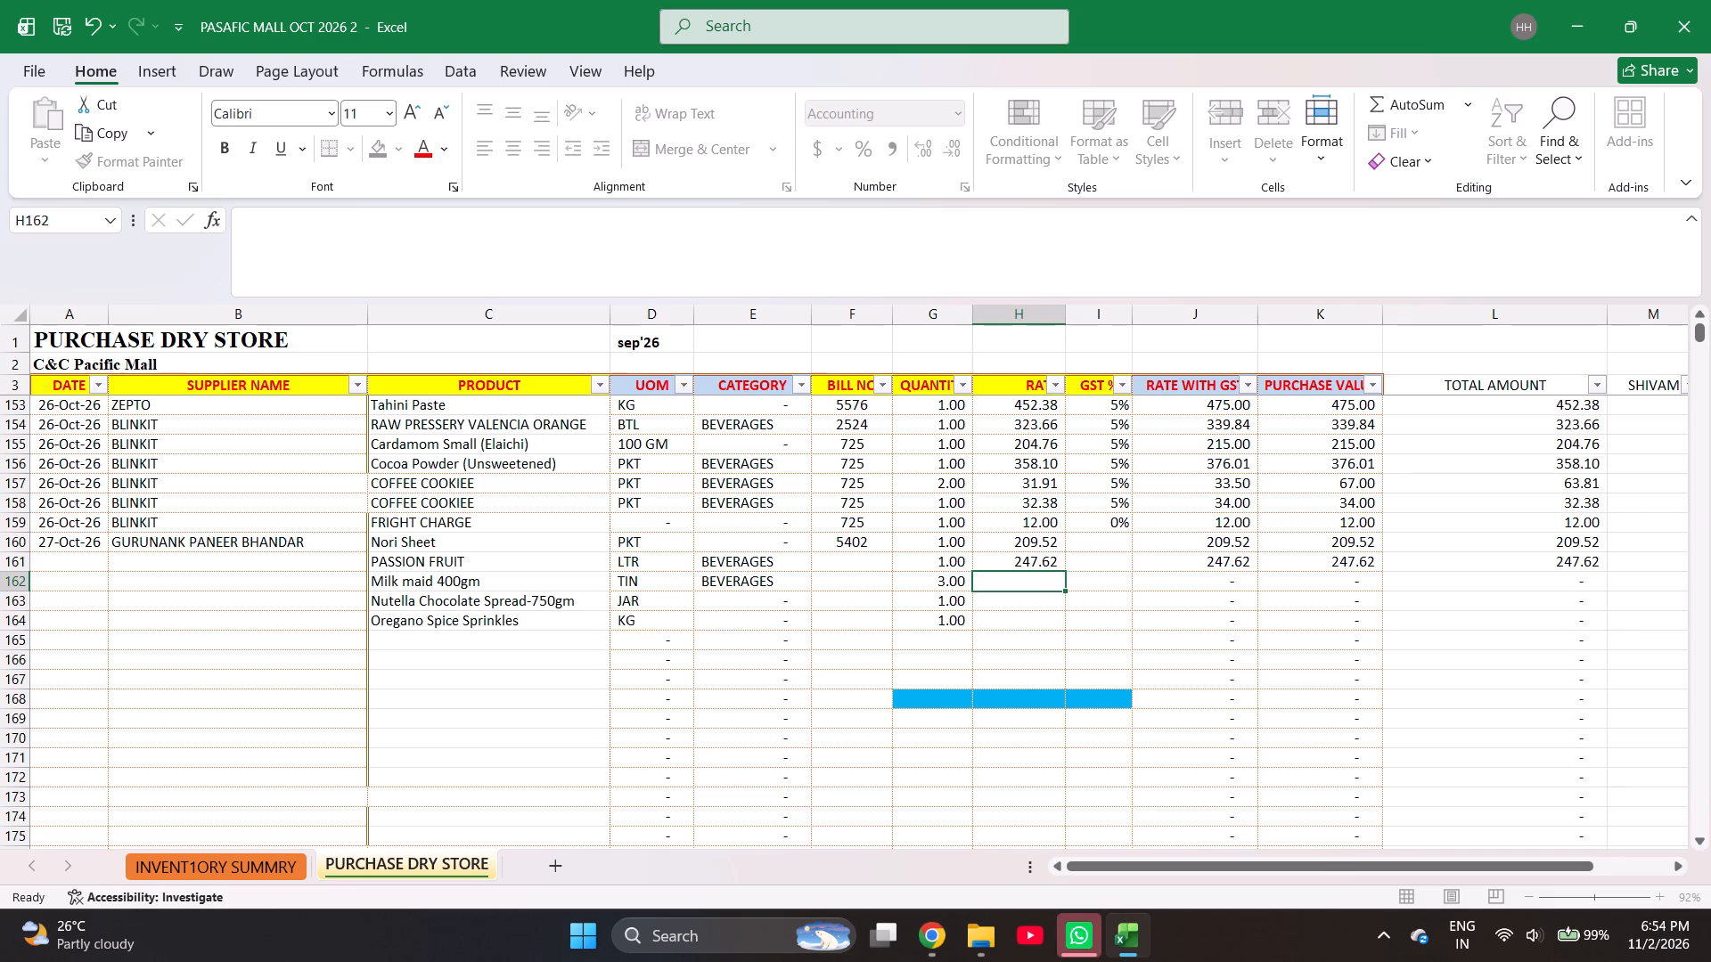
type("145")
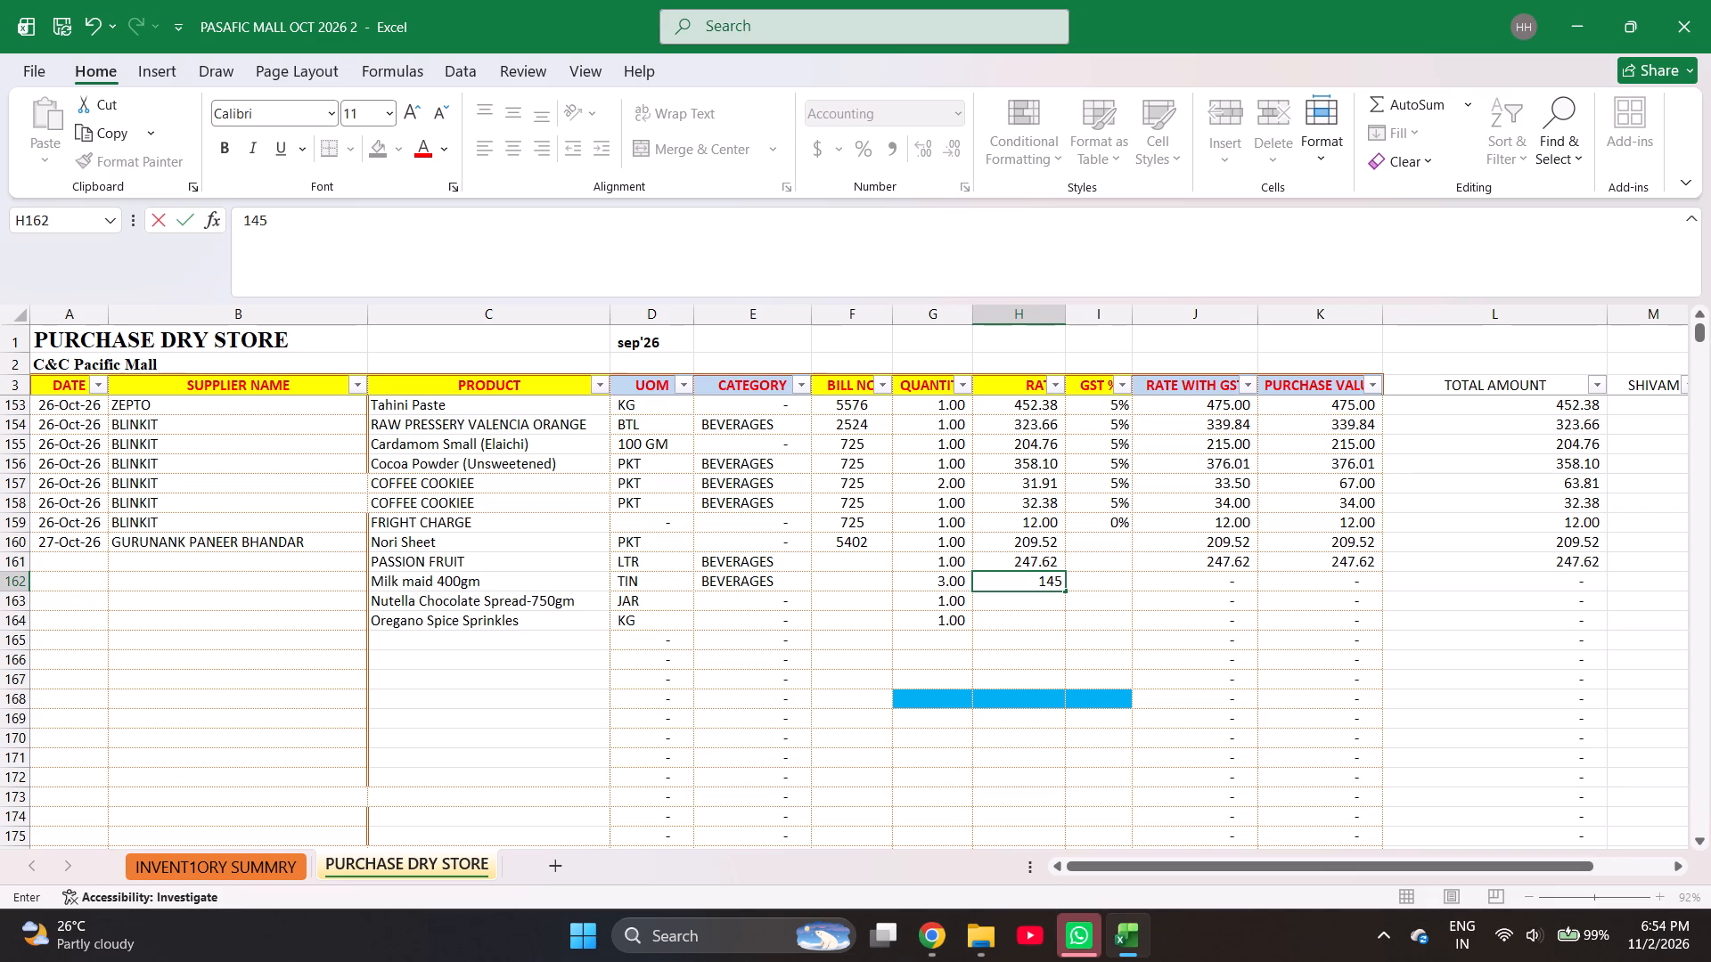
key("Return")
type("647")
type(".62")
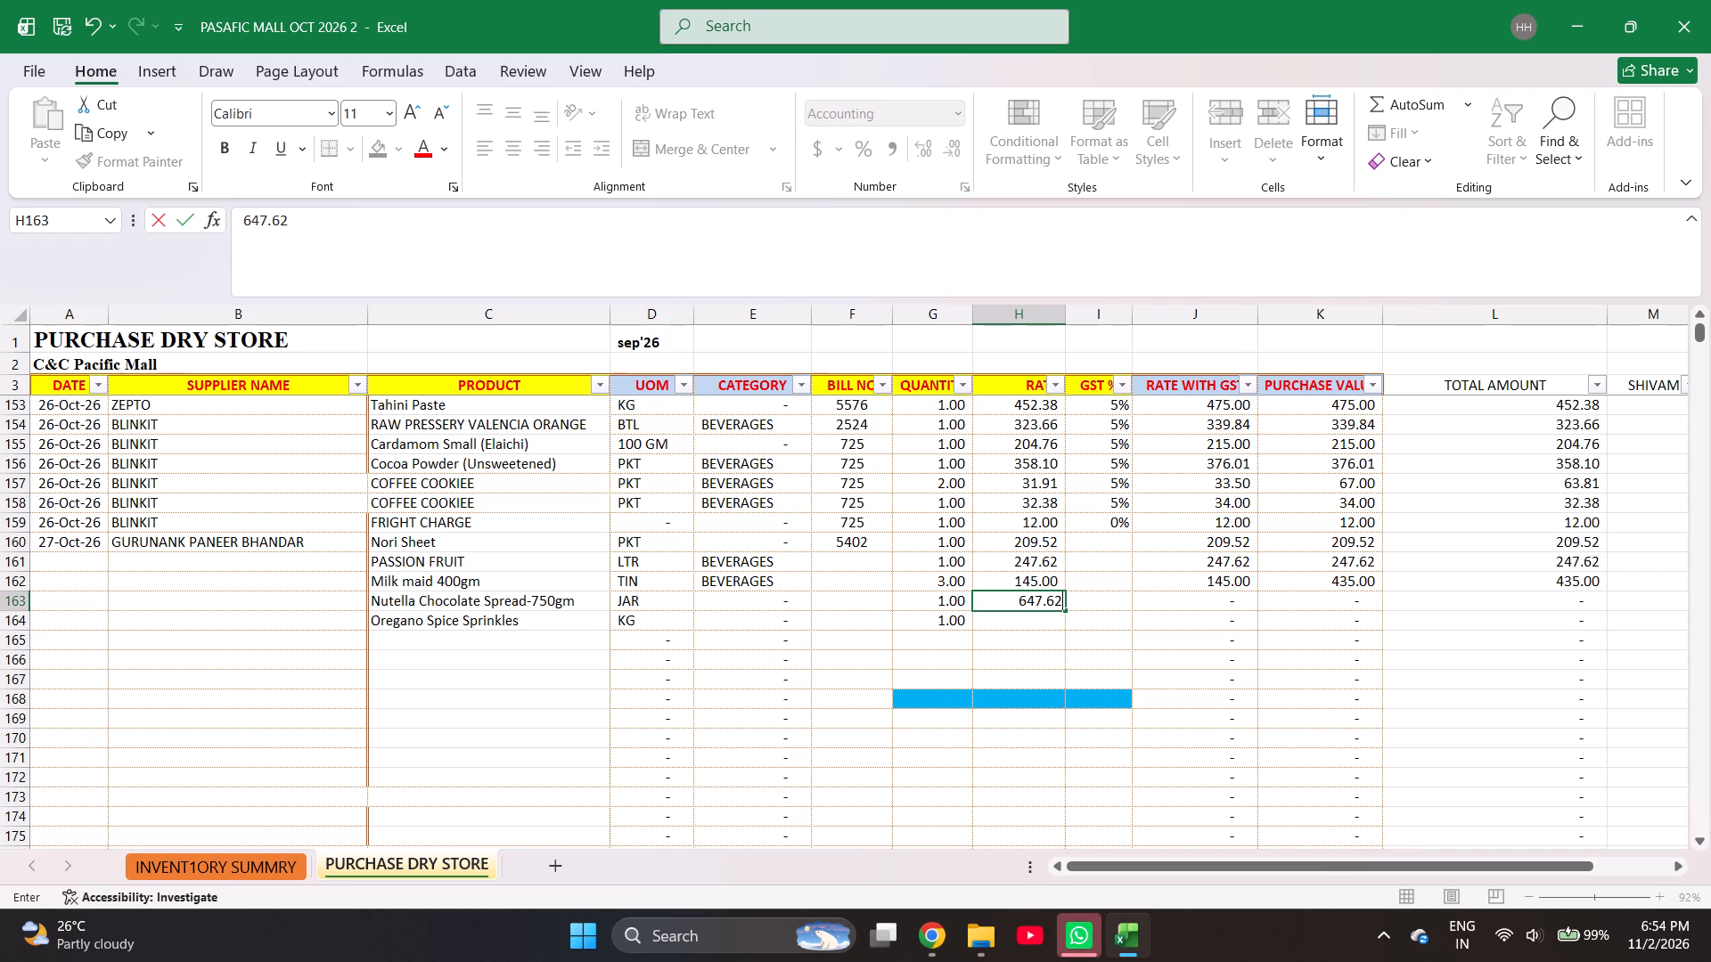
key("Return")
type("133.33")
key("Right")
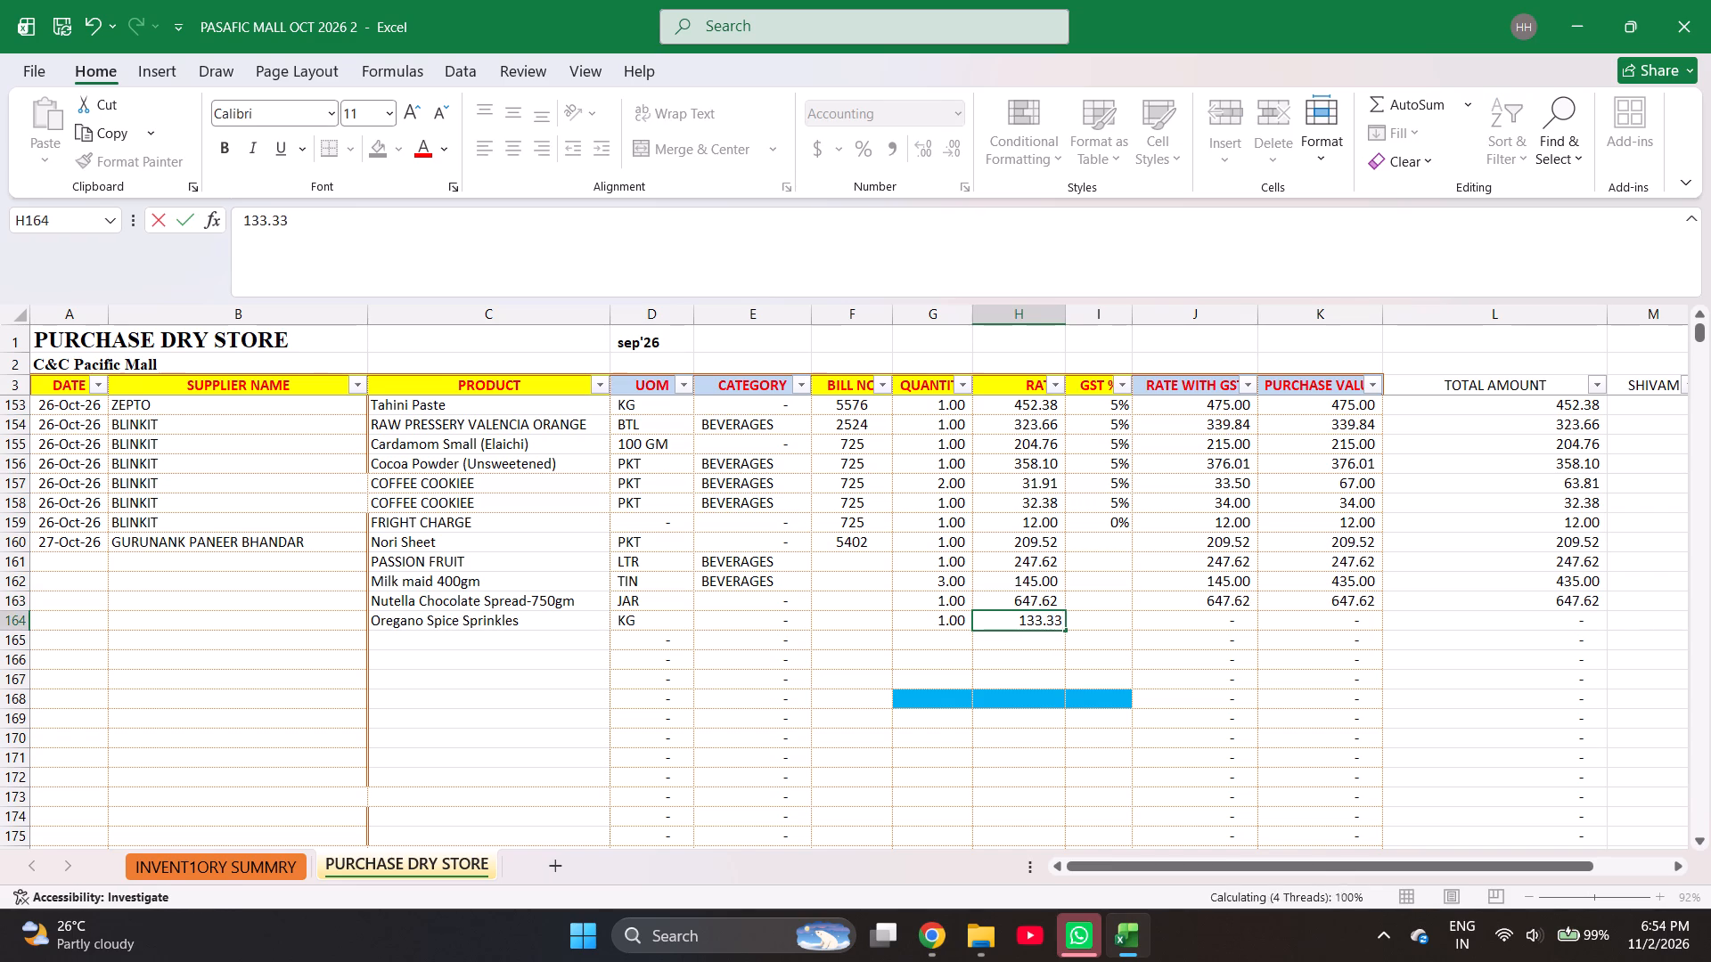
Set the GST rate to 5% for each of the five products in rows 160 to 164.
key("Up")
key("Up")
key("Up")
key("Up")
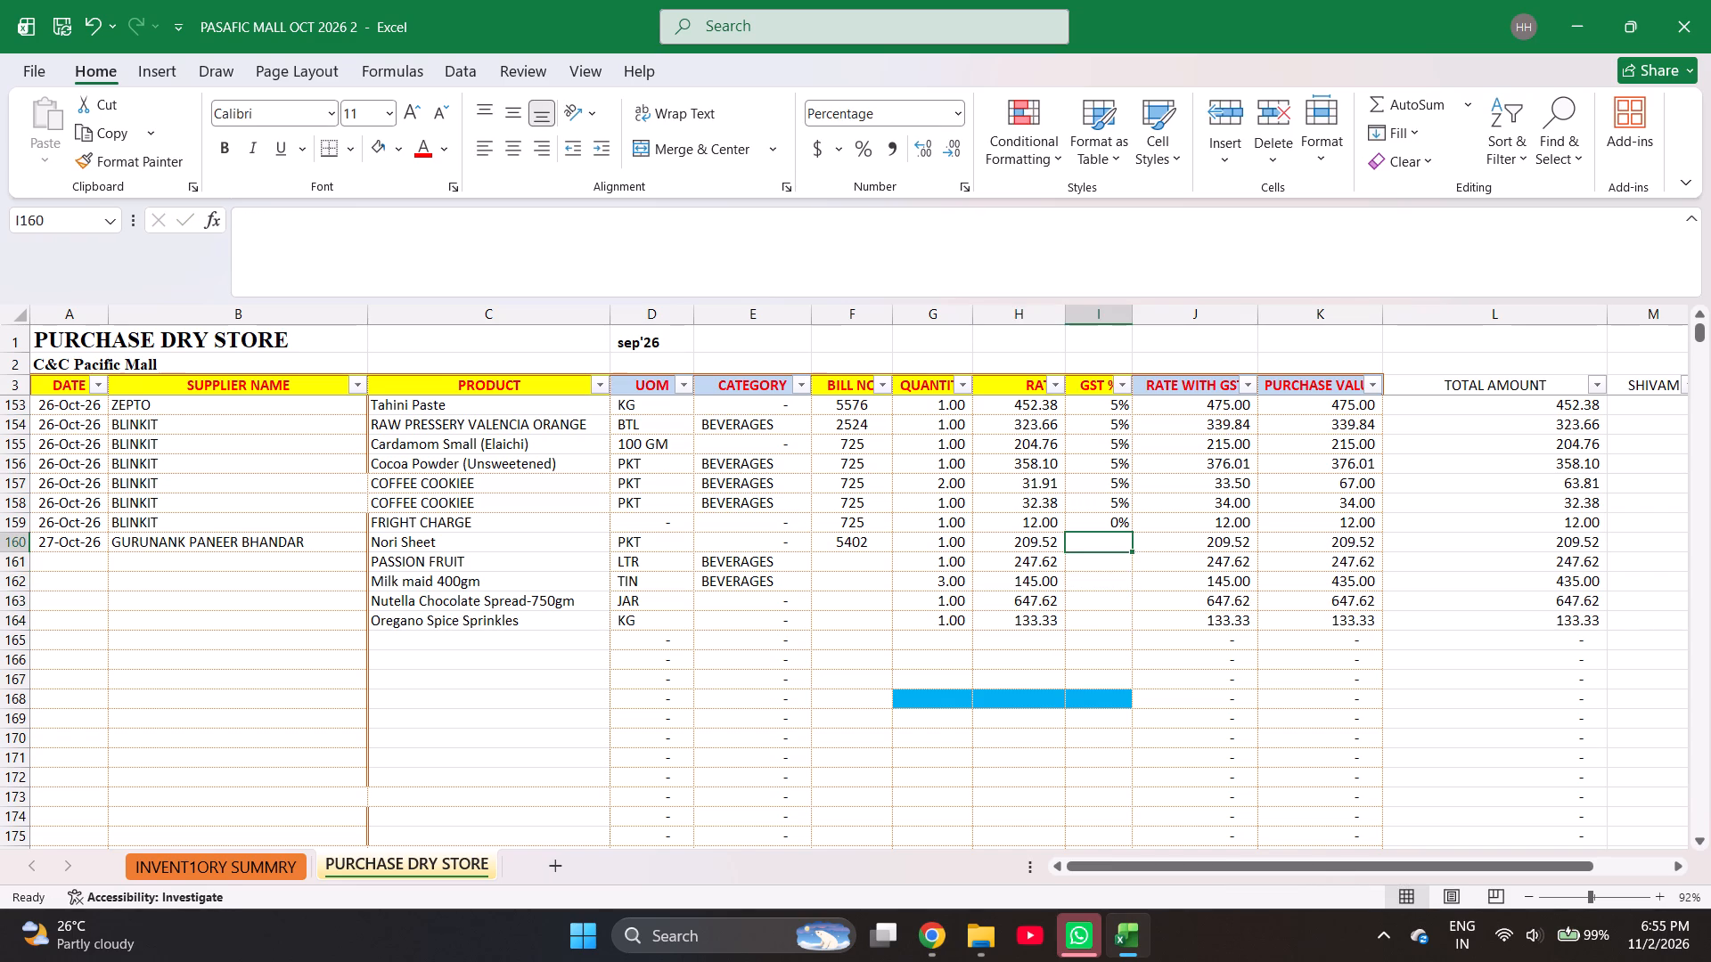
key("5")
key("Return")
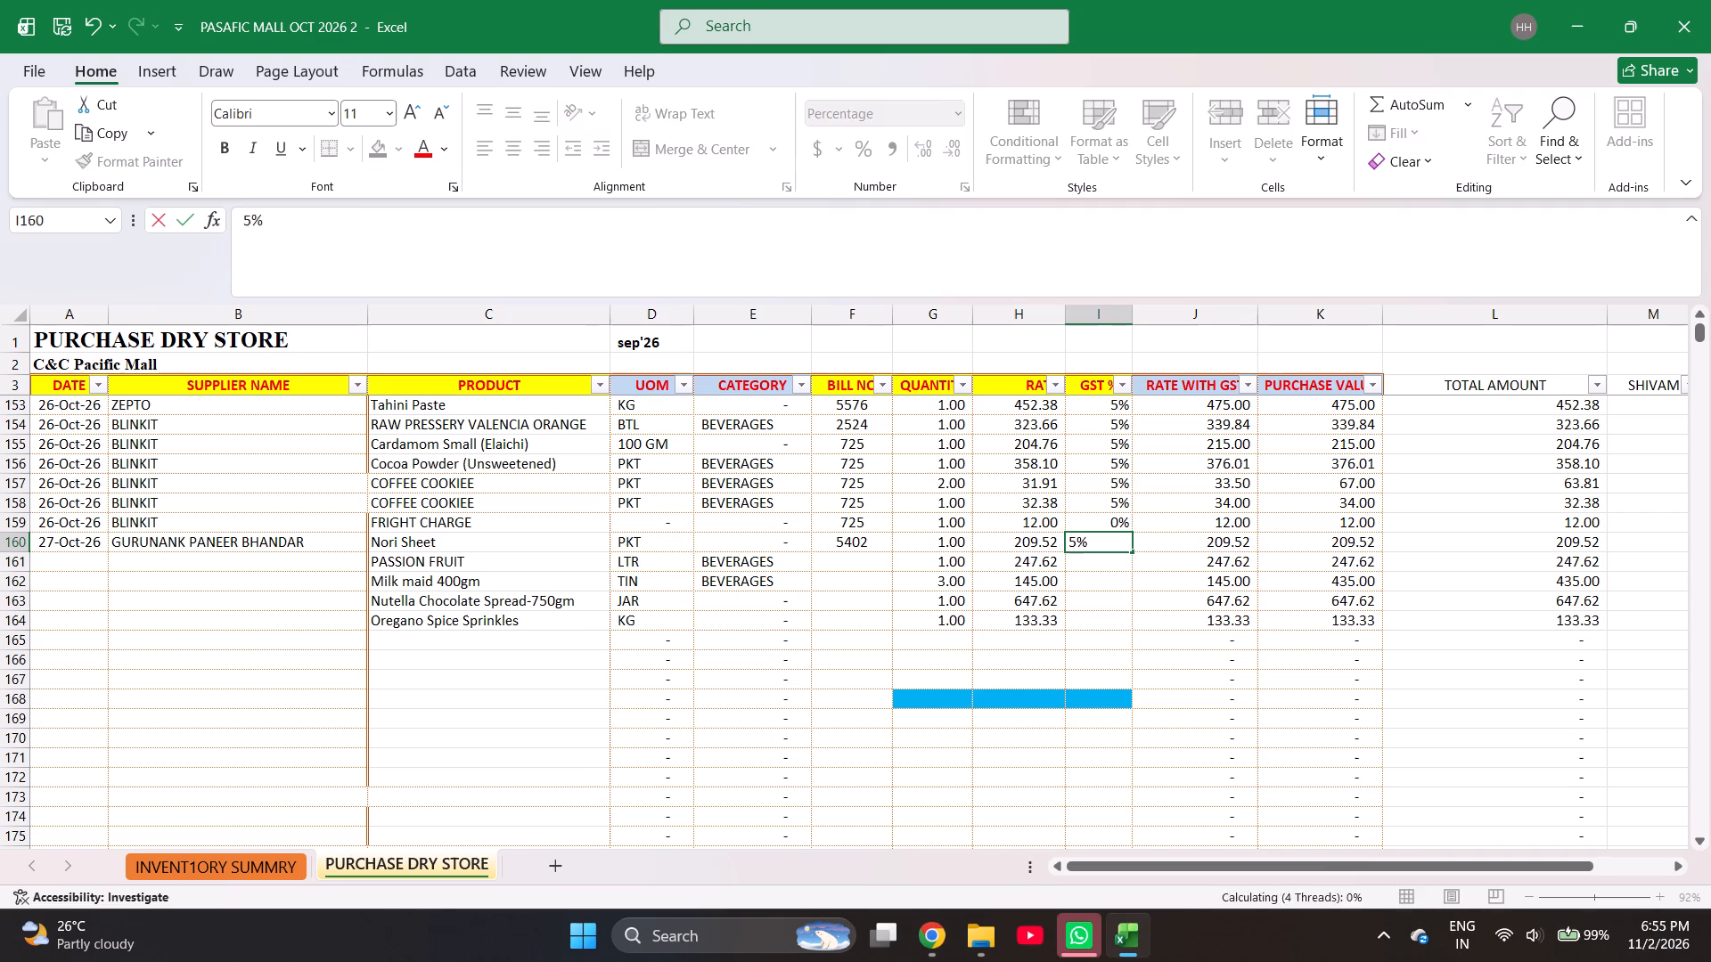
key("5")
key("Return")
key("5")
key("Return")
key("5")
key("Return")
key("5")
key("Return")
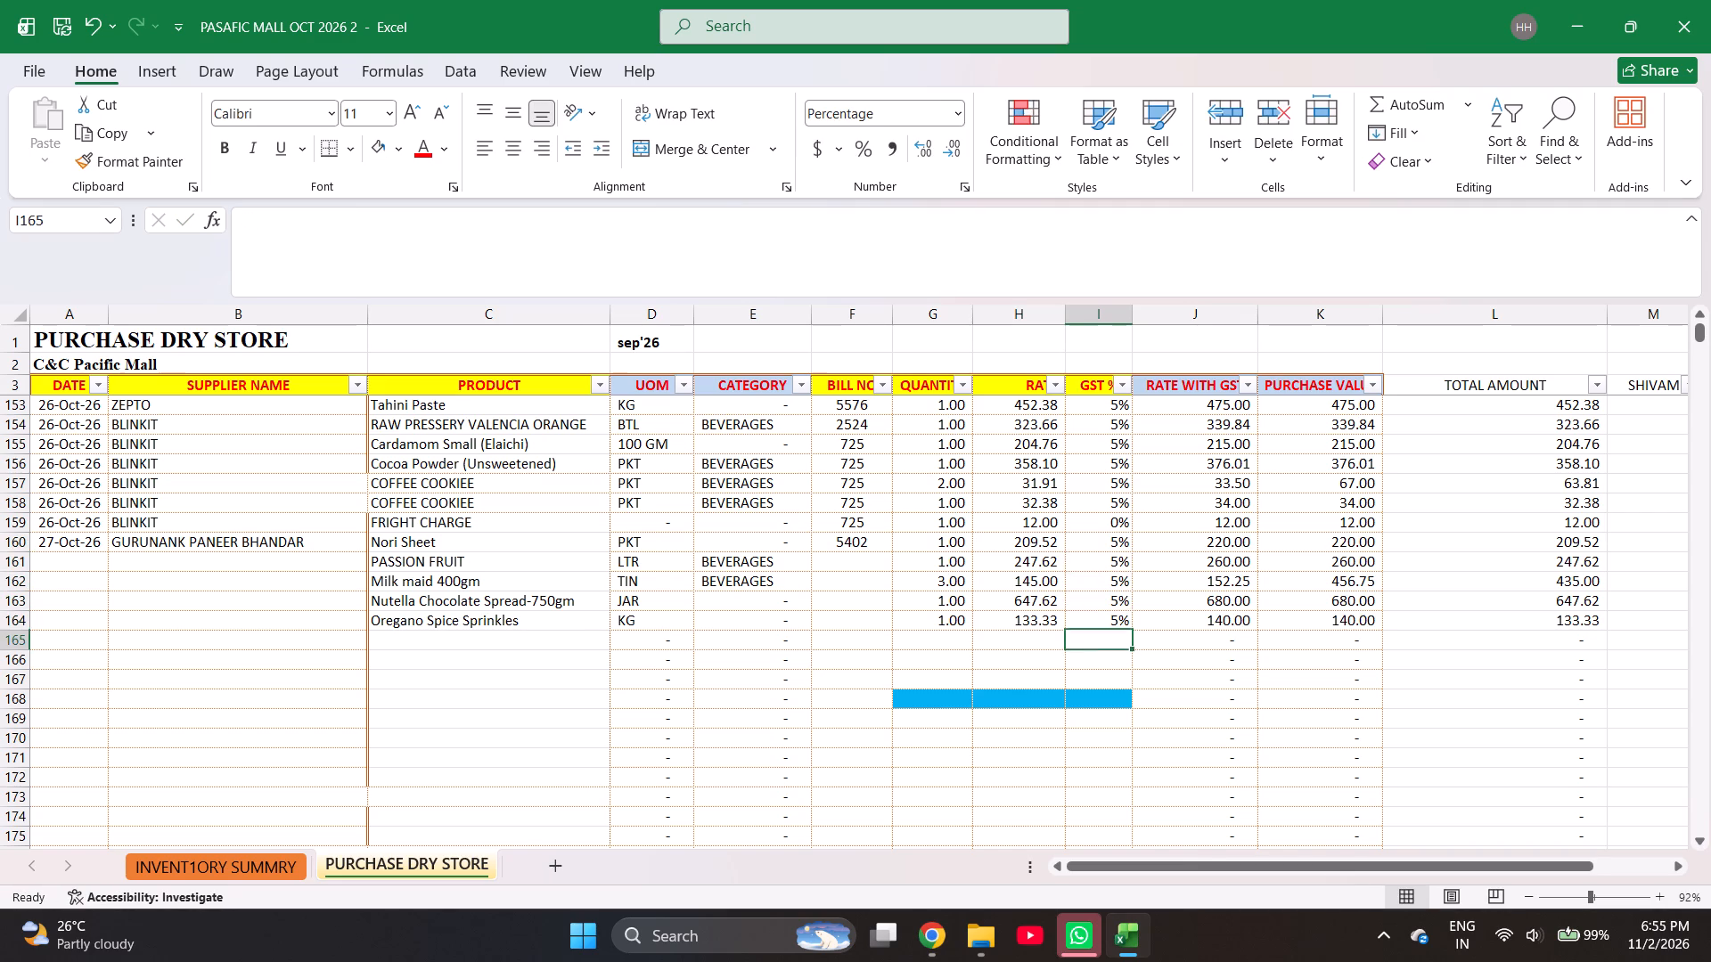
Fill bill number 5402 from row 160 down through row 164.
key("Left")
key("Left")
key("Left")
key("ctrl+Up")
key("shift+Down")
key("shift+Down")
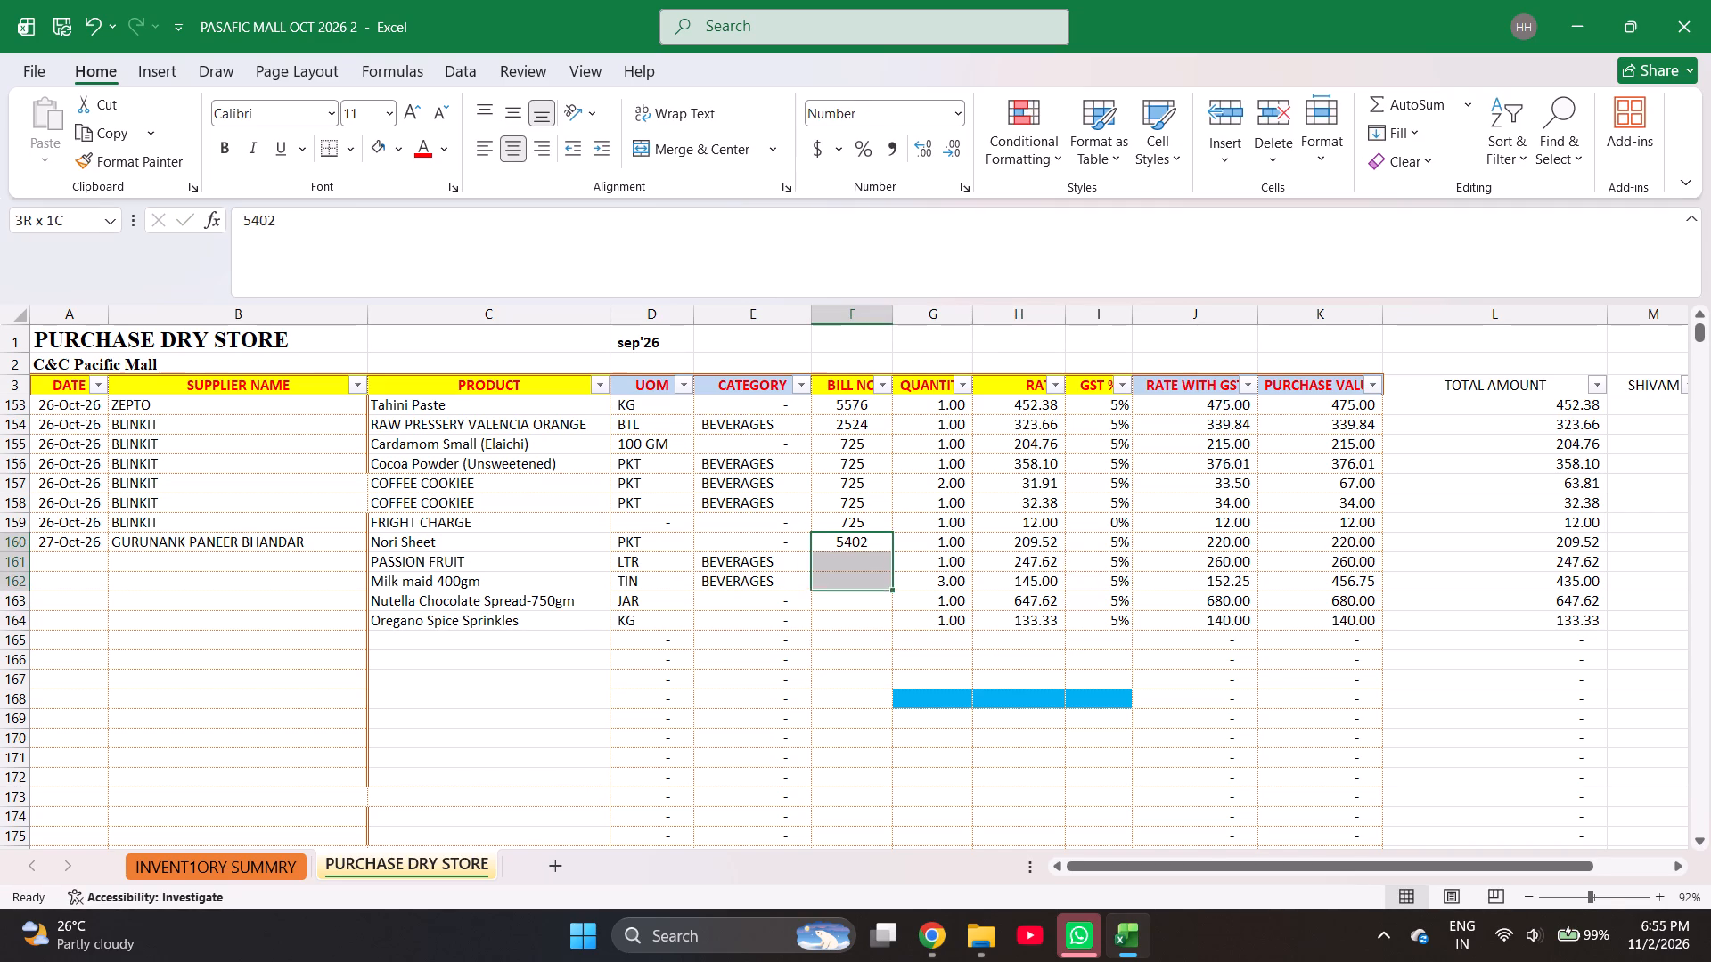
key("shift+Down")
key("shift+Down")
key("ctrl+d")
Fill the date 27-Oct-26 and supplier GURUNANK PANEER BHANDAR from row 160 down through row 164.
key("ctrl+Left")
key("shift+Right")
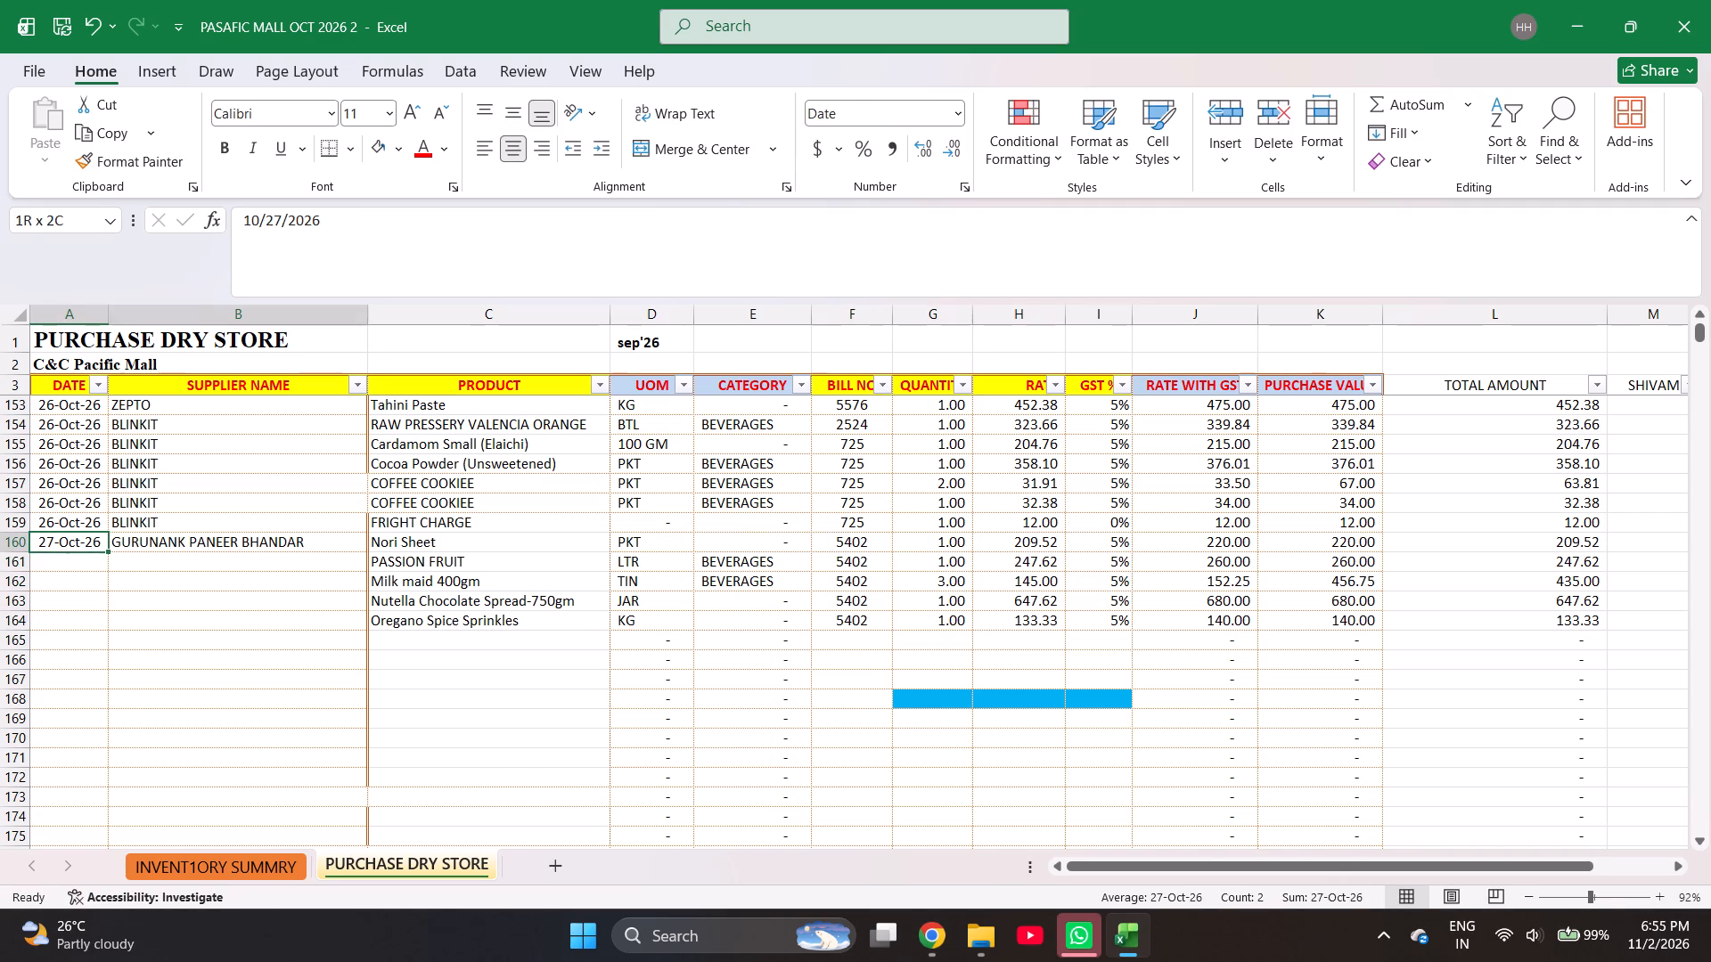
key("shift+Down")
key("shift+Down")
key("shift+Down")
key("shift+Down")
key("ctrl+d")
Review the total amounts of the bill 5402 items in rows 160 to 164.
key("ctrl+Right")
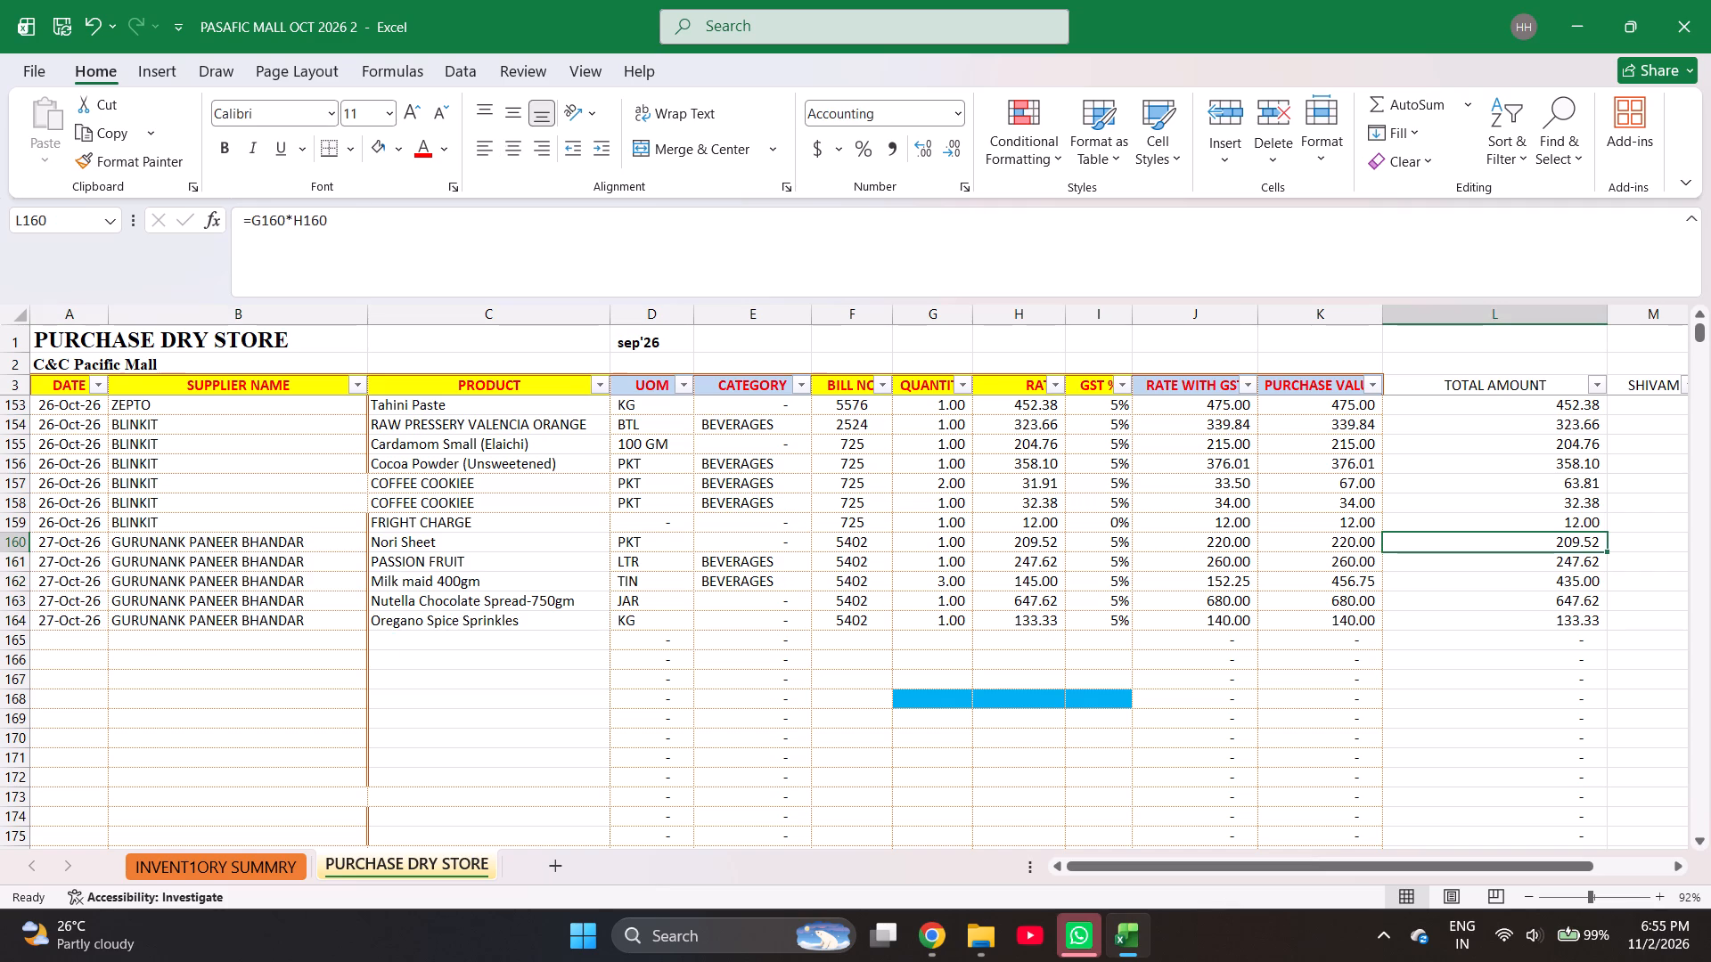
key("Down")
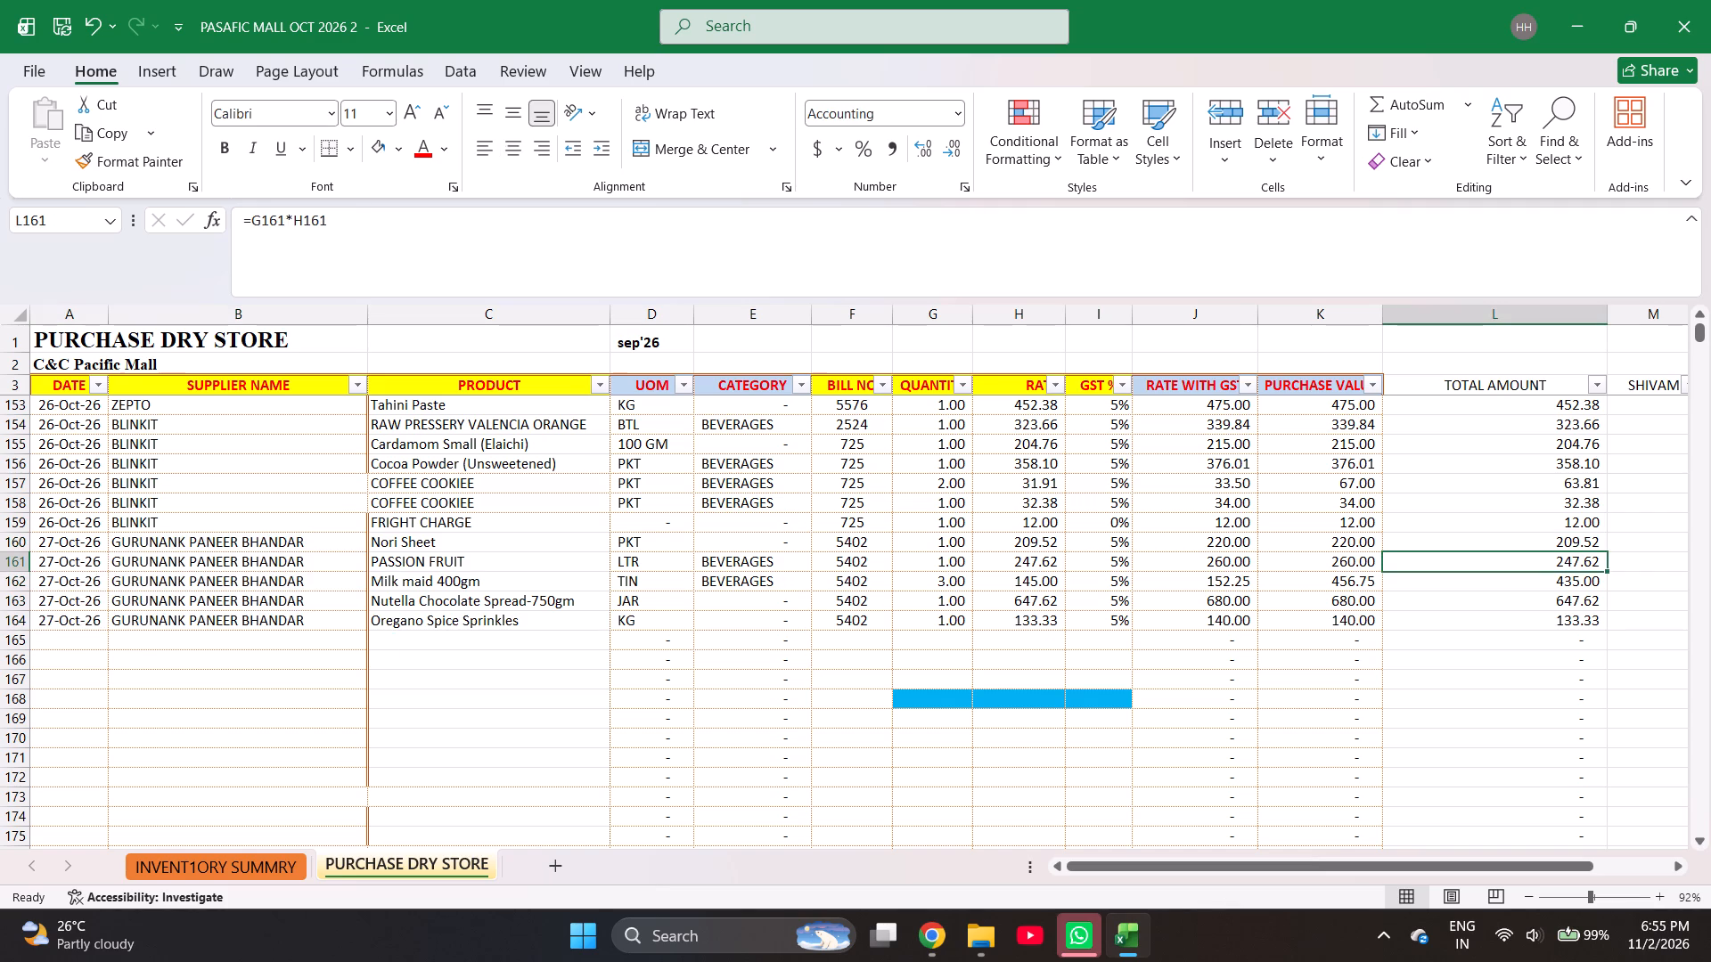
key("Down")
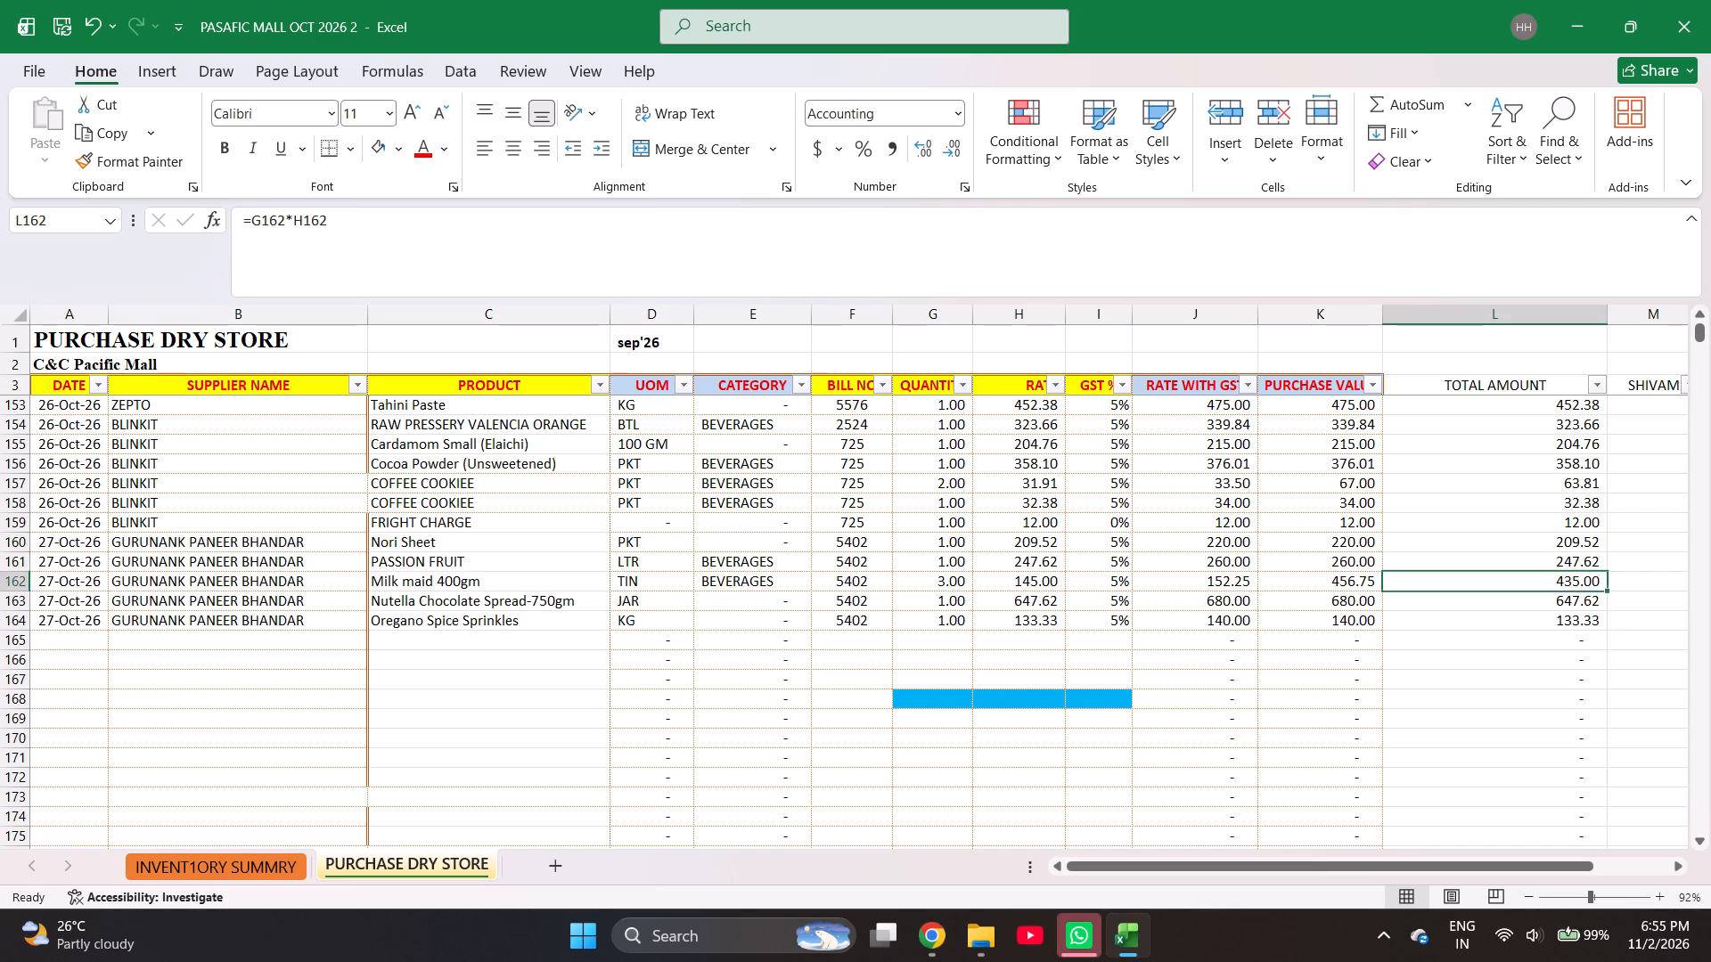
key("Down")
key("Down")
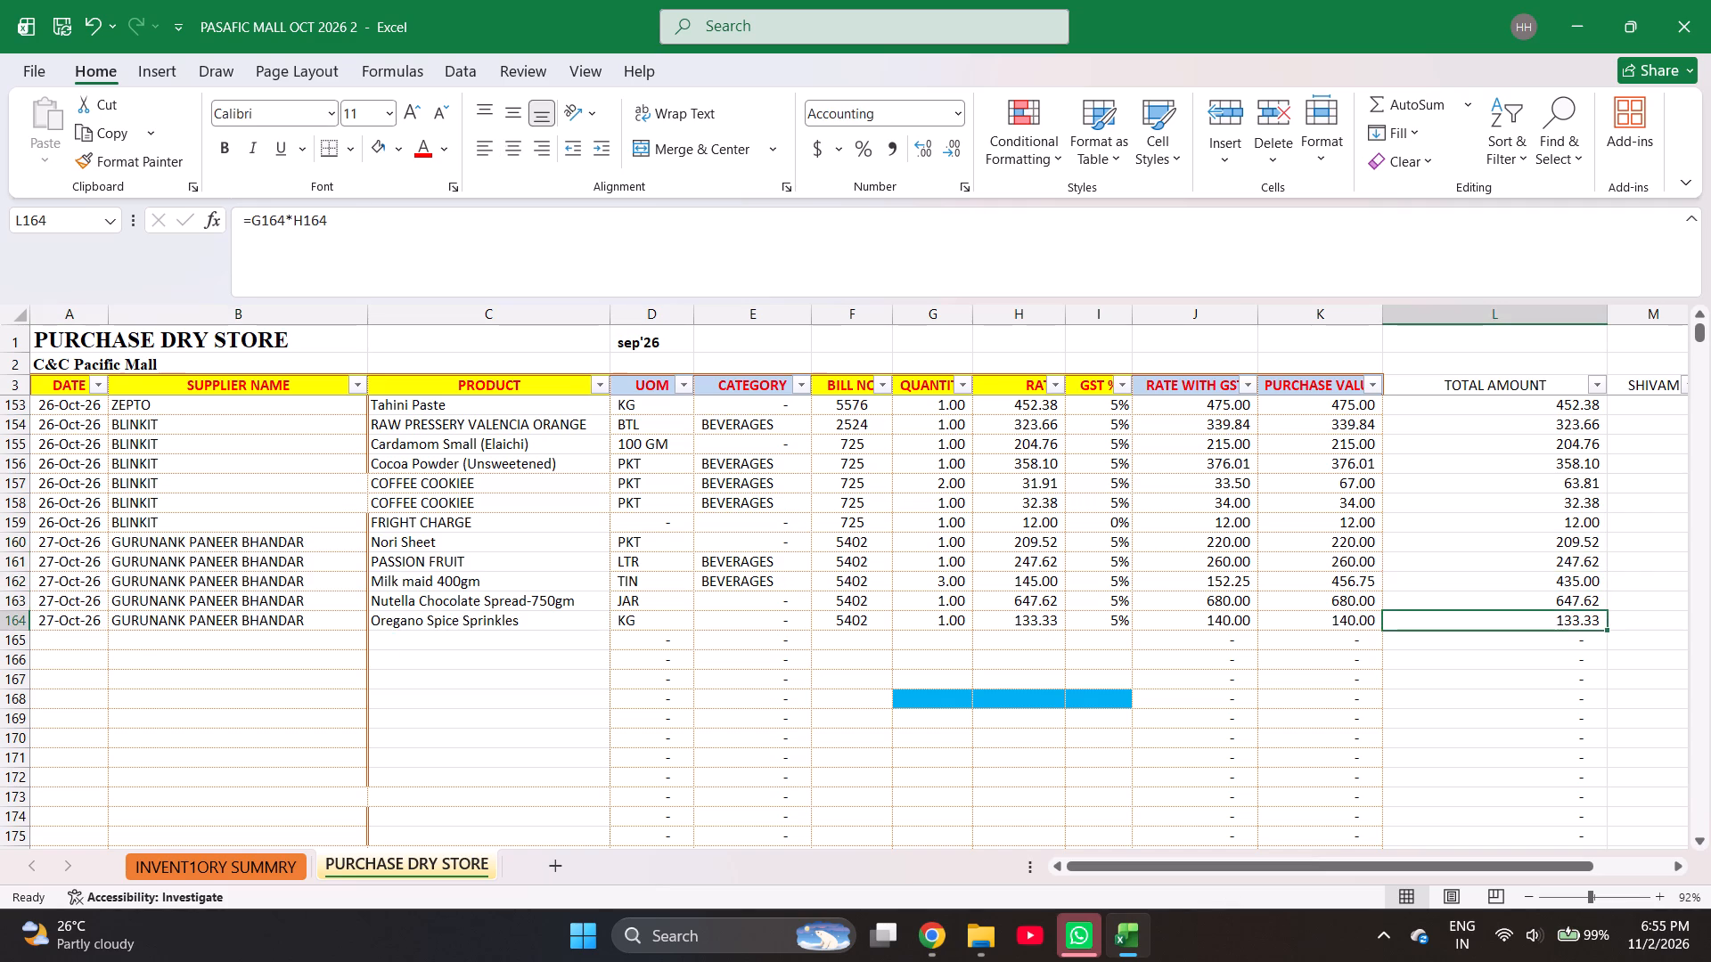
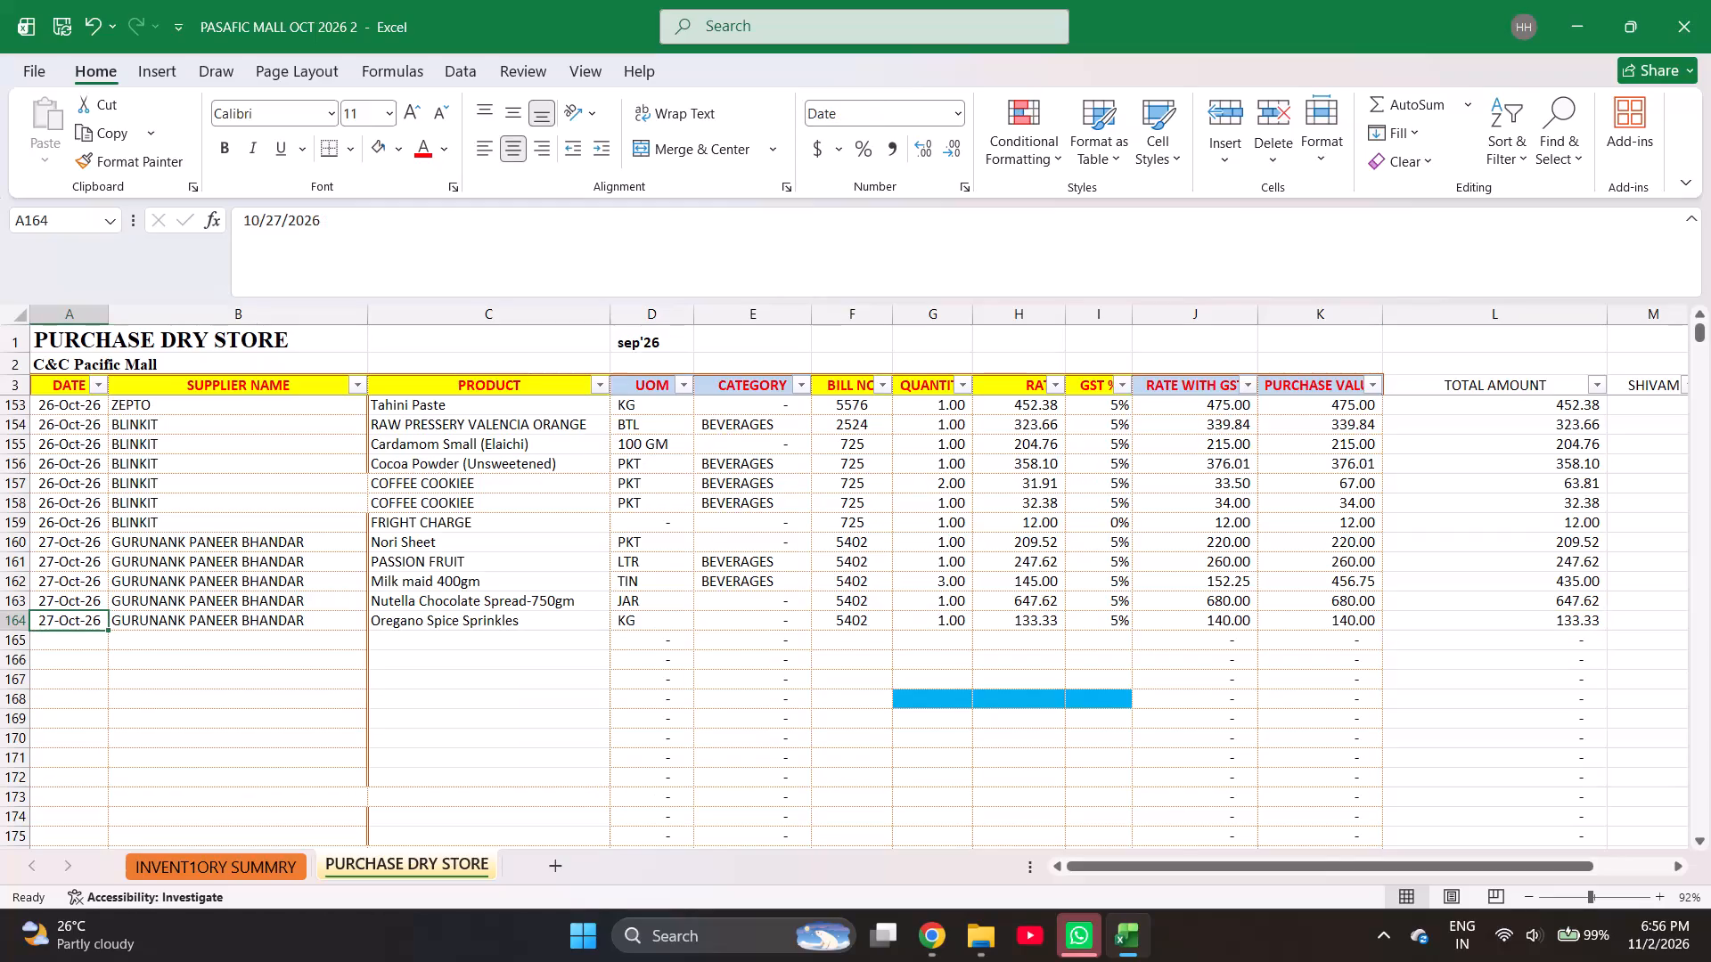
Go to the empty date cell in row 165, directly below the bill 5402 items.
key("Down")
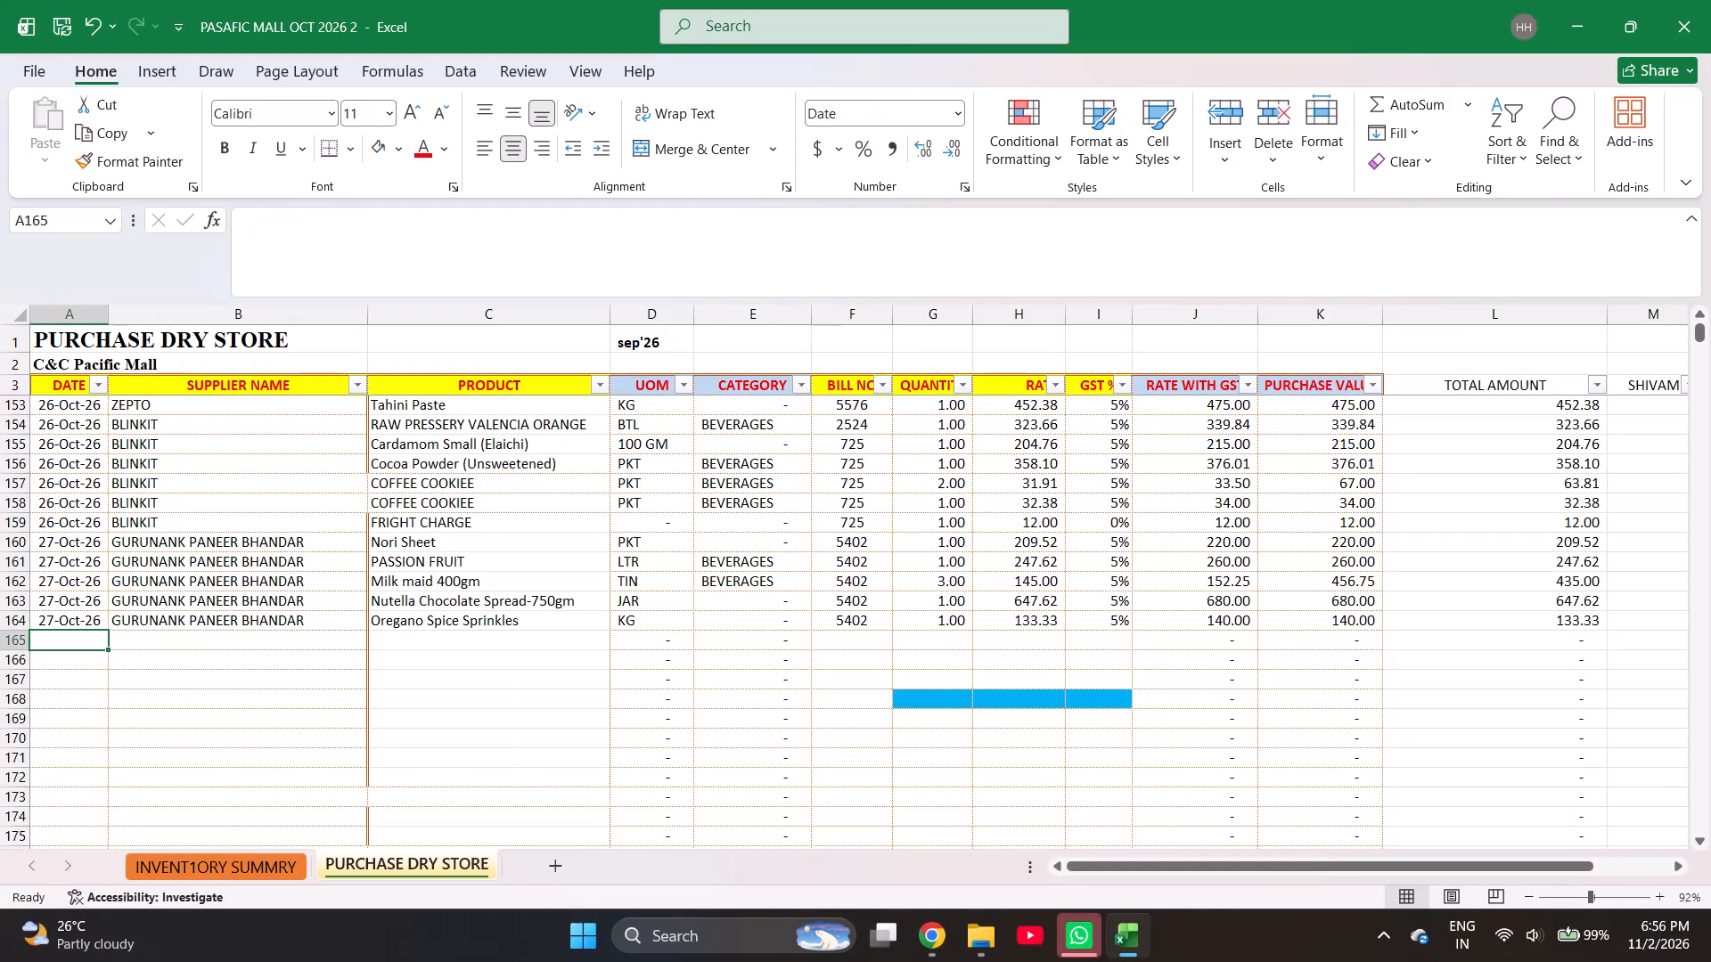
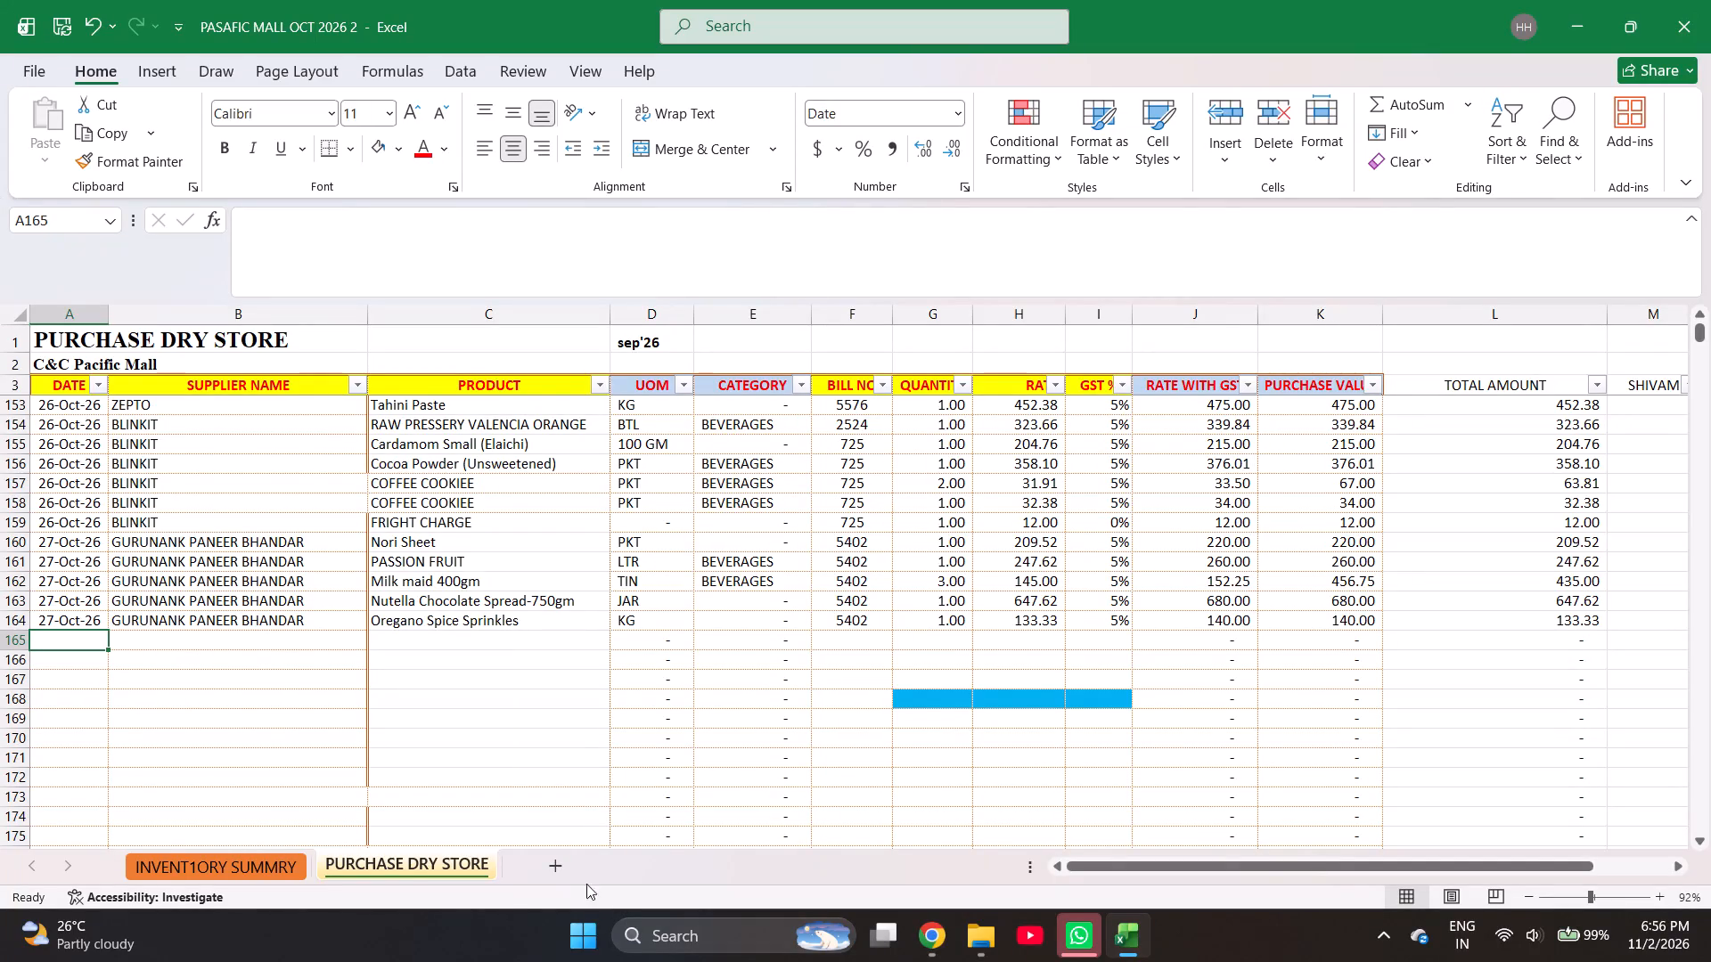
Add a new worksheet after PURCHASE DRY STORE and rename it REMARK.
left_click(560, 854)
triple_click(544, 857)
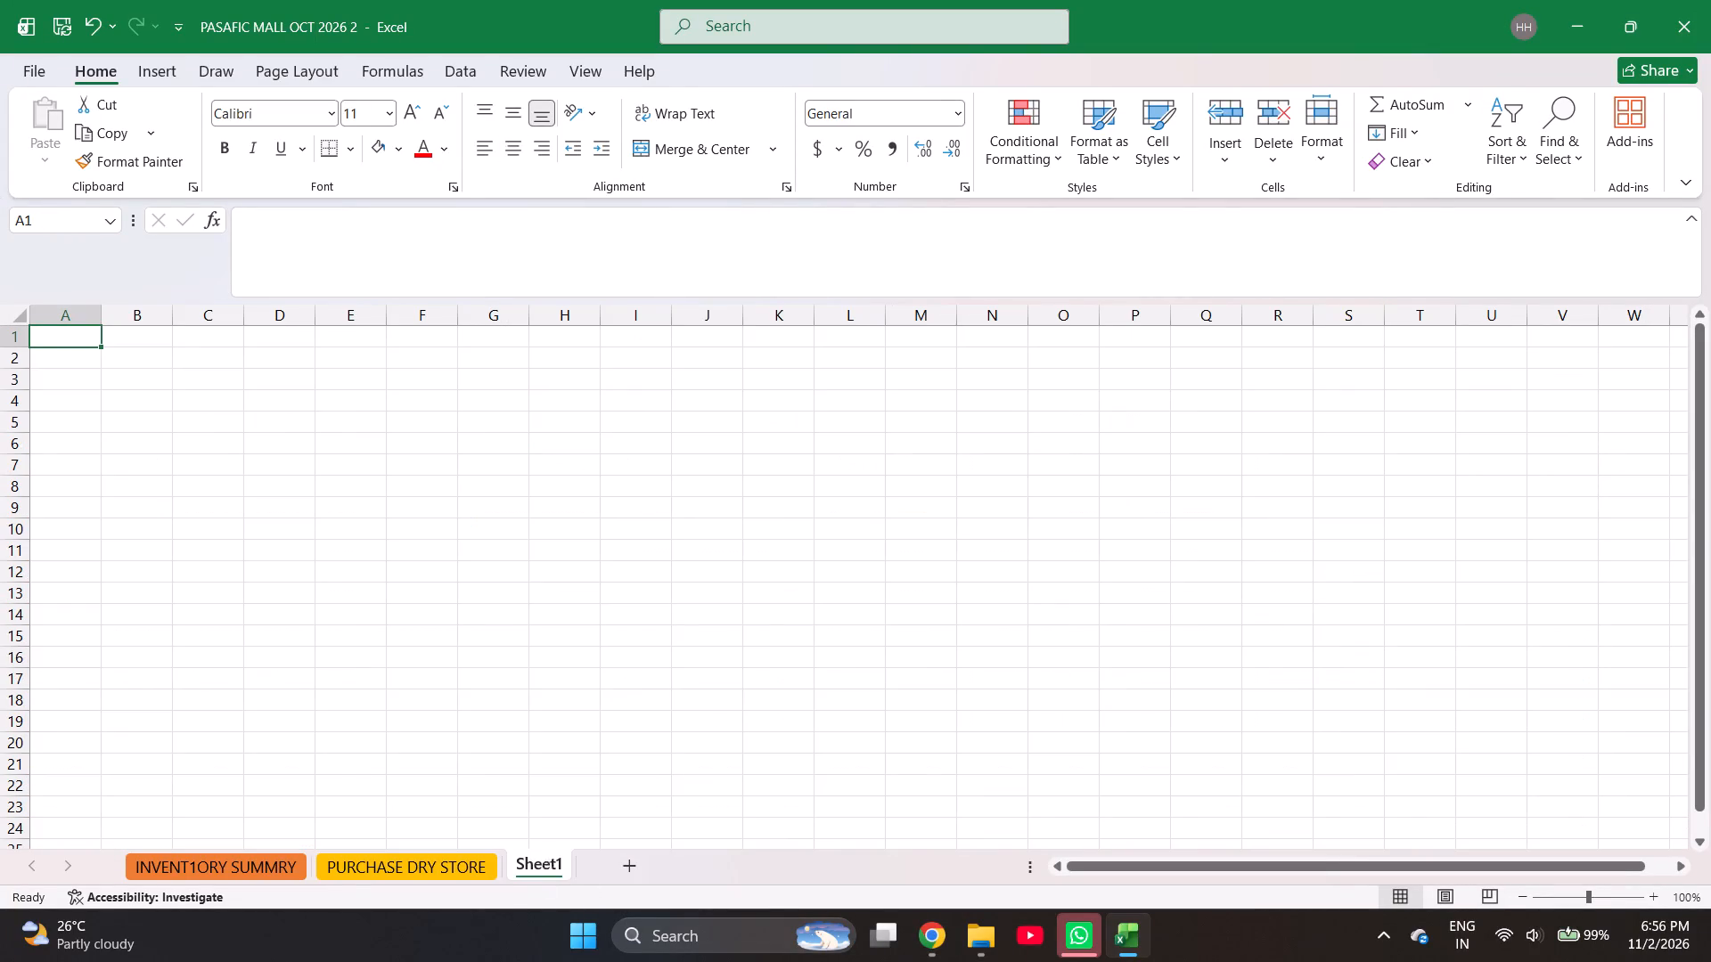
key("BackSpace")
key("BackSpace")
key("BackSpace")
key("BackSpace")
key("BackSpace")
key("BackSpace")
key("BackSpace")
key("BackSpace")
key("BackSpace")
key("BackSpace")
key("BackSpace")
key("BackSpace")
key("BackSpace")
key("Right")
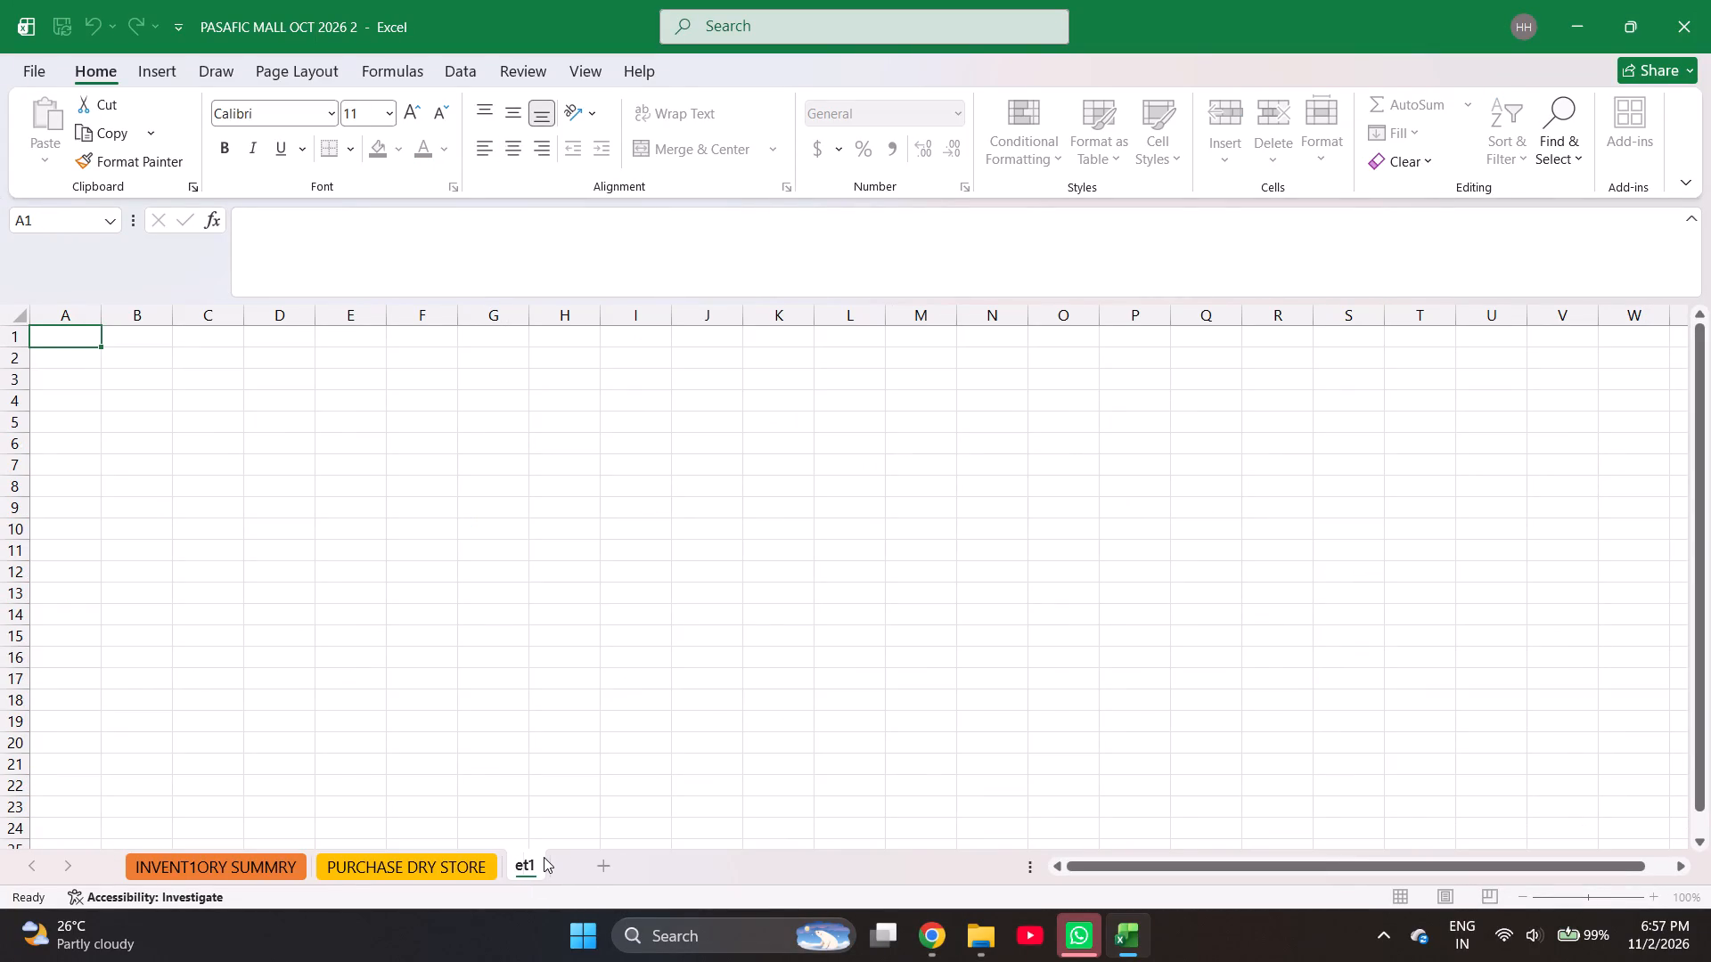
key("Right")
key("Right")
key("Right")
key("BackSpace")
key("BackSpace")
key("BackSpace")
key("BackSpace")
type("REMARK")
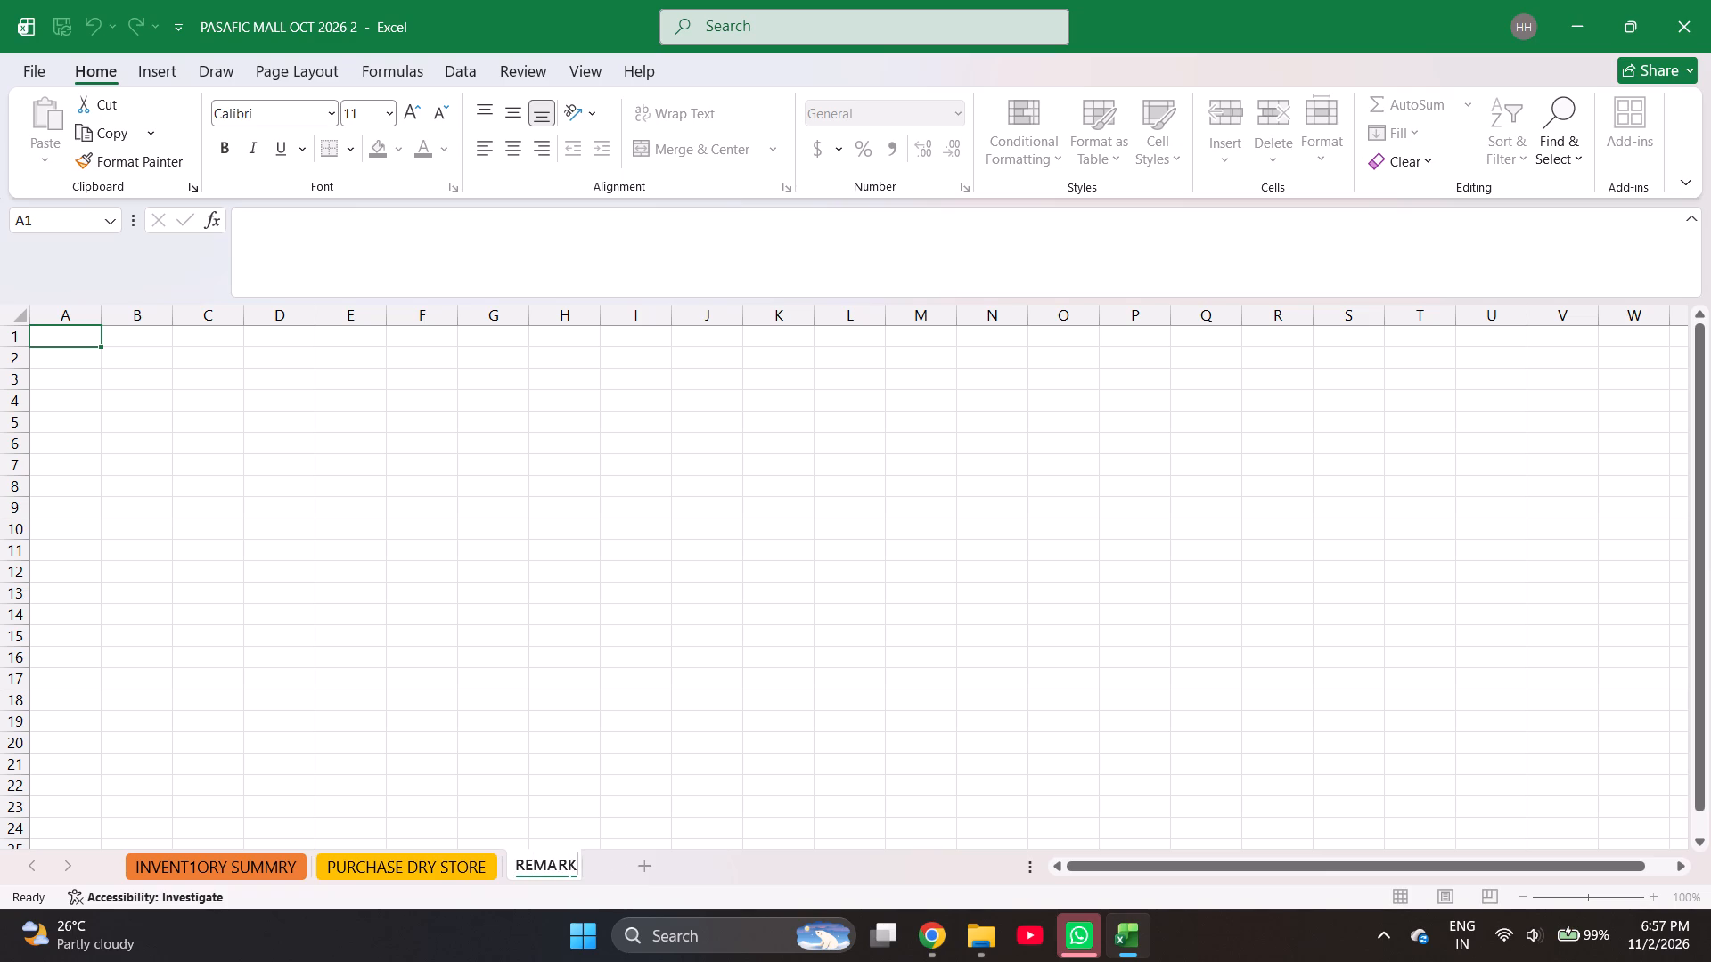
key("Up")
key("Return")
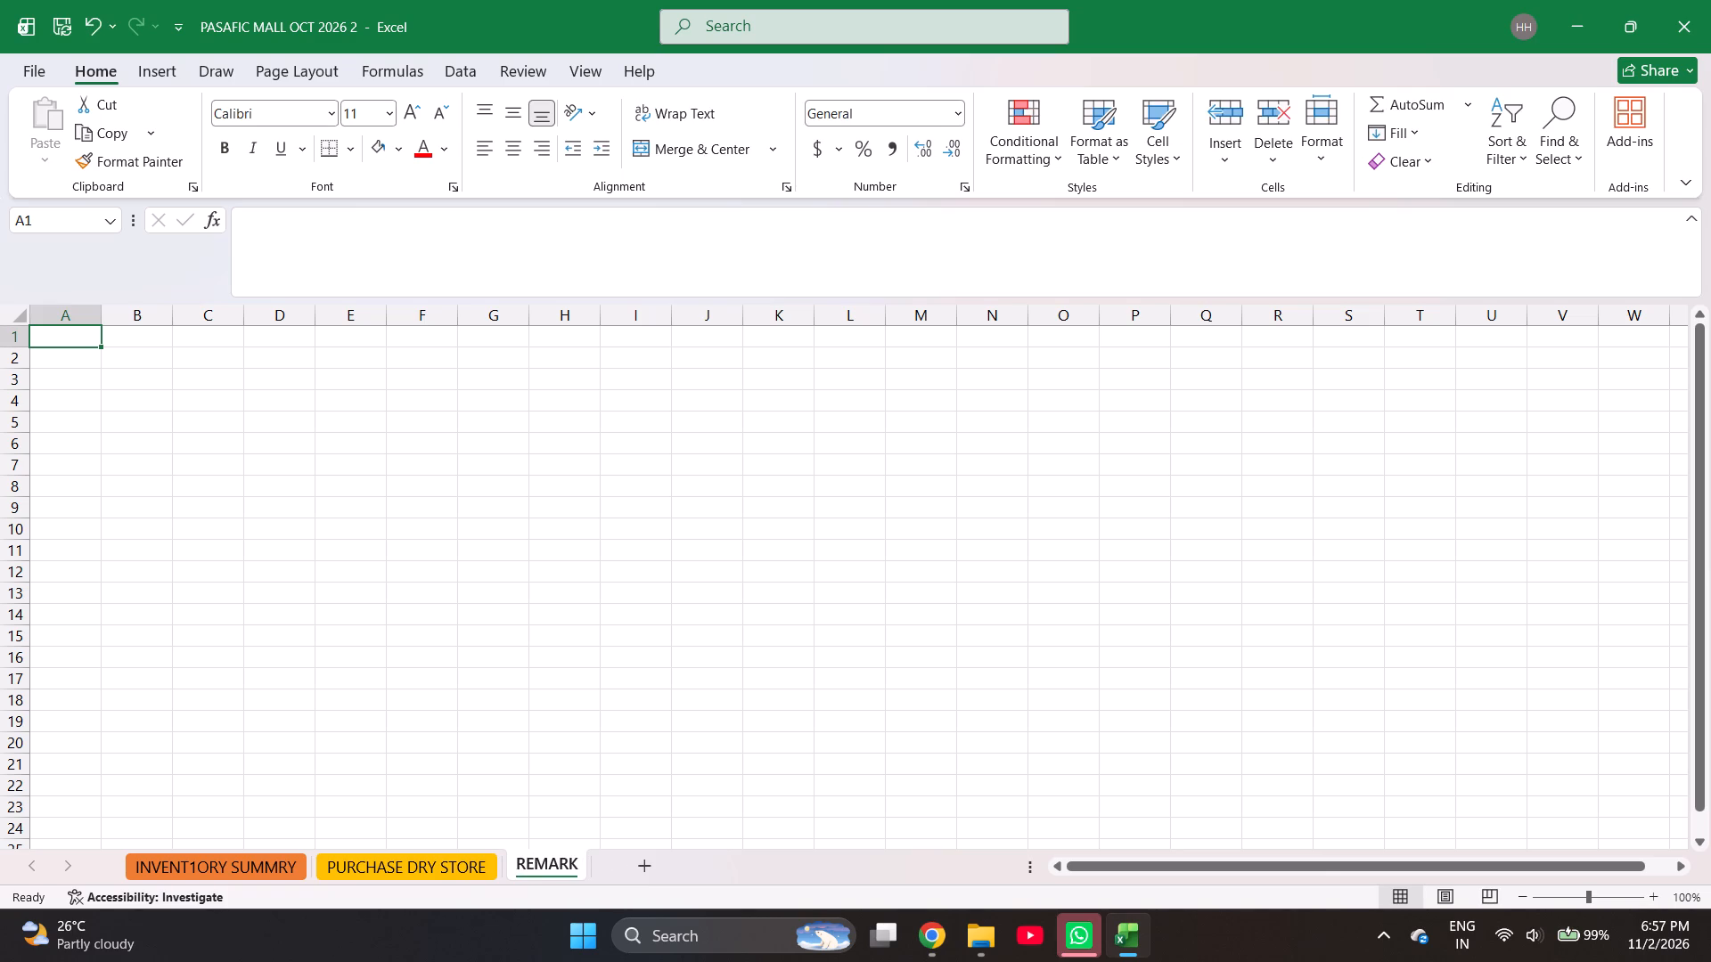
Enter the supplier note GURUNANK PANER in cell E7 of the REMARK sheet.
left_click_drag(447, 692, 304, 383)
left_click(372, 458)
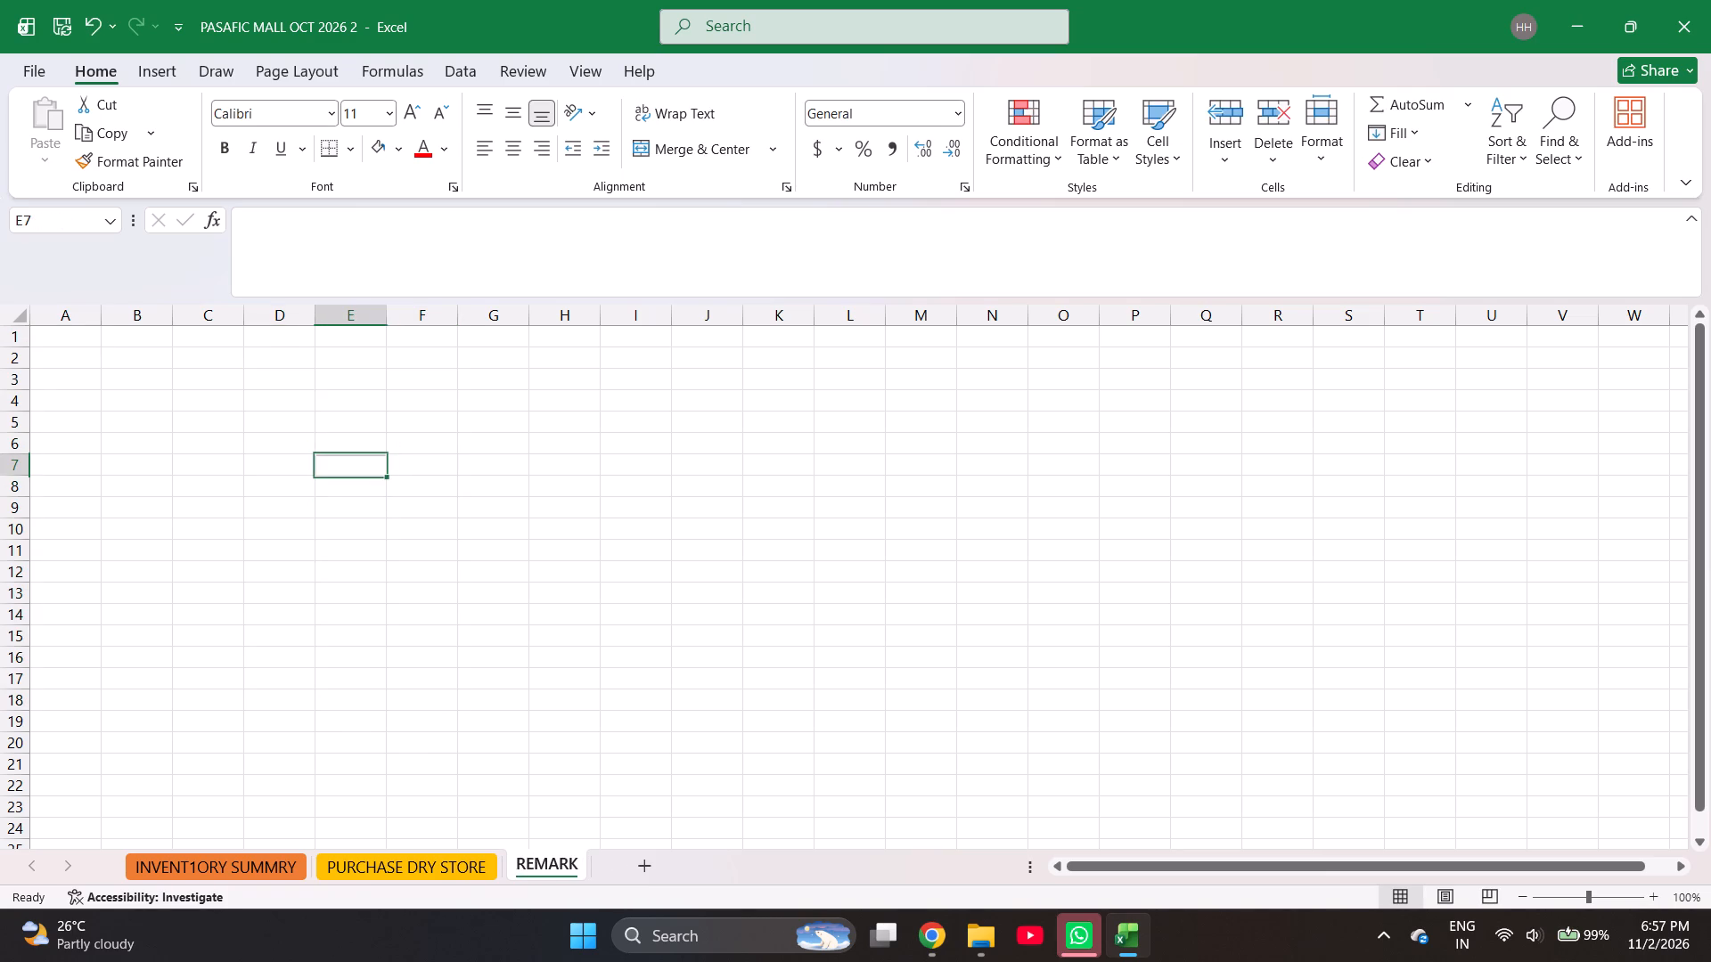
type("FURU")
key("BackSpace")
key("BackSpace")
key("BackSpace")
key("BackSpace")
key("BackSpace")
key("BackSpace")
key("BackSpace")
key("BackSpace")
key("BackSpace")
key("BackSpace")
key("BackSpace")
key("BackSpace")
key("BackSpace")
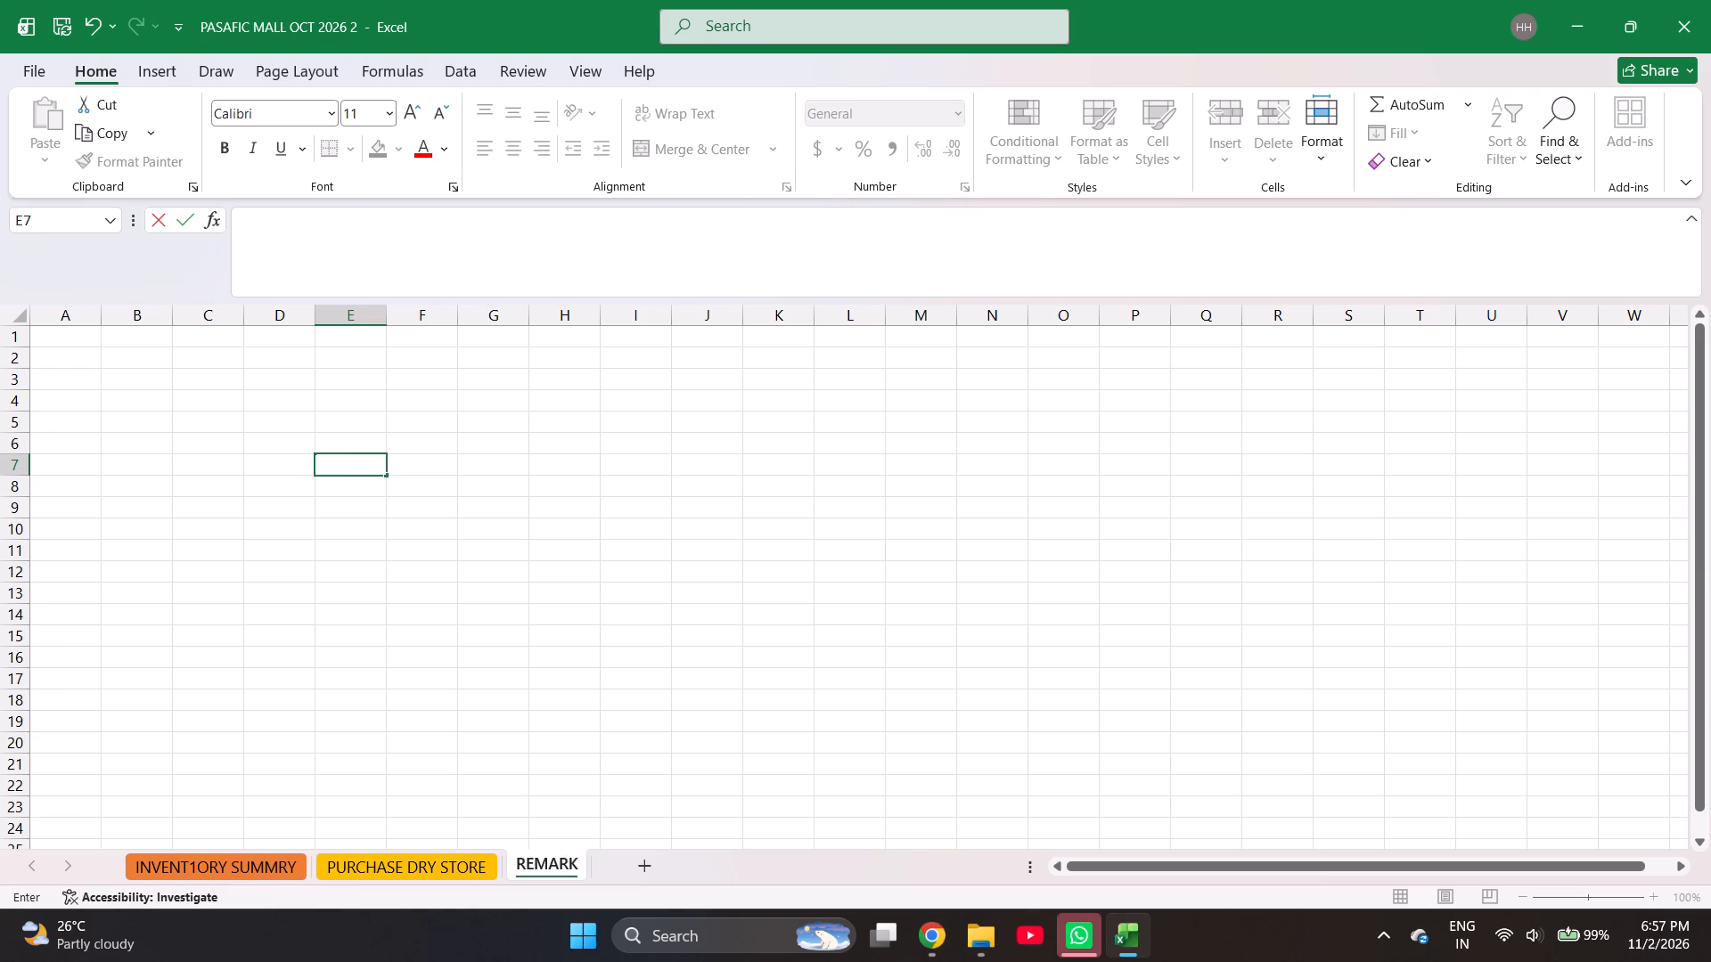
type("GURUNANK")
key("space")
type("PANER")
key("space")
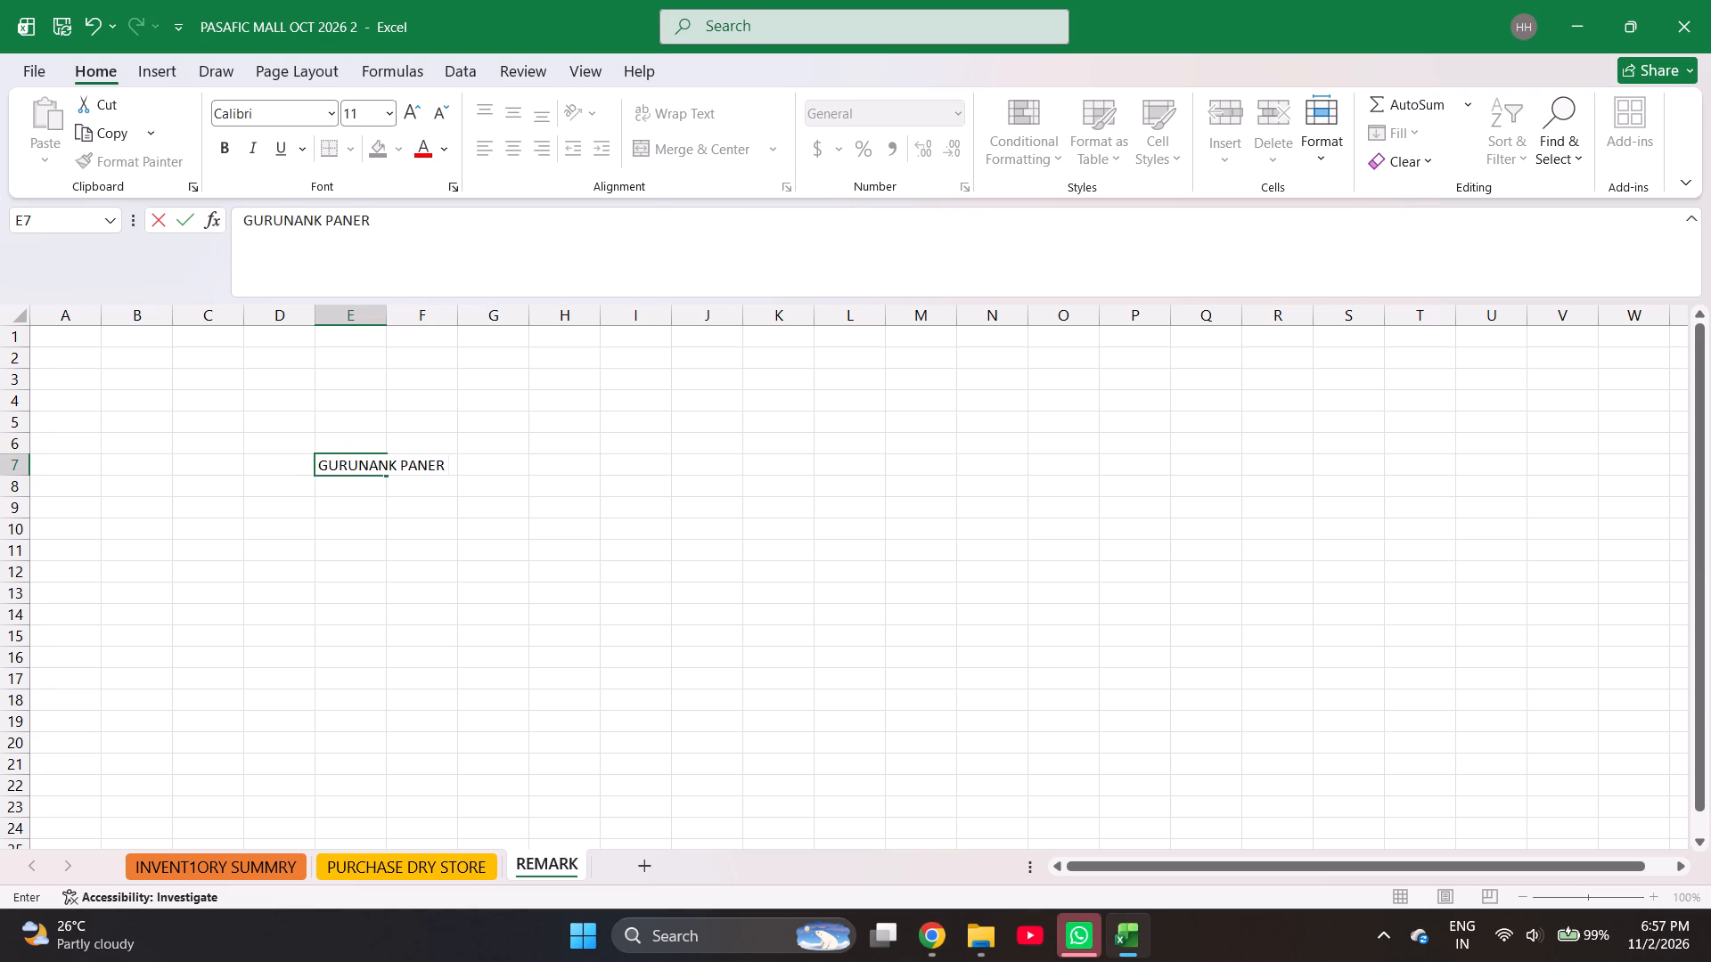
key("Right")
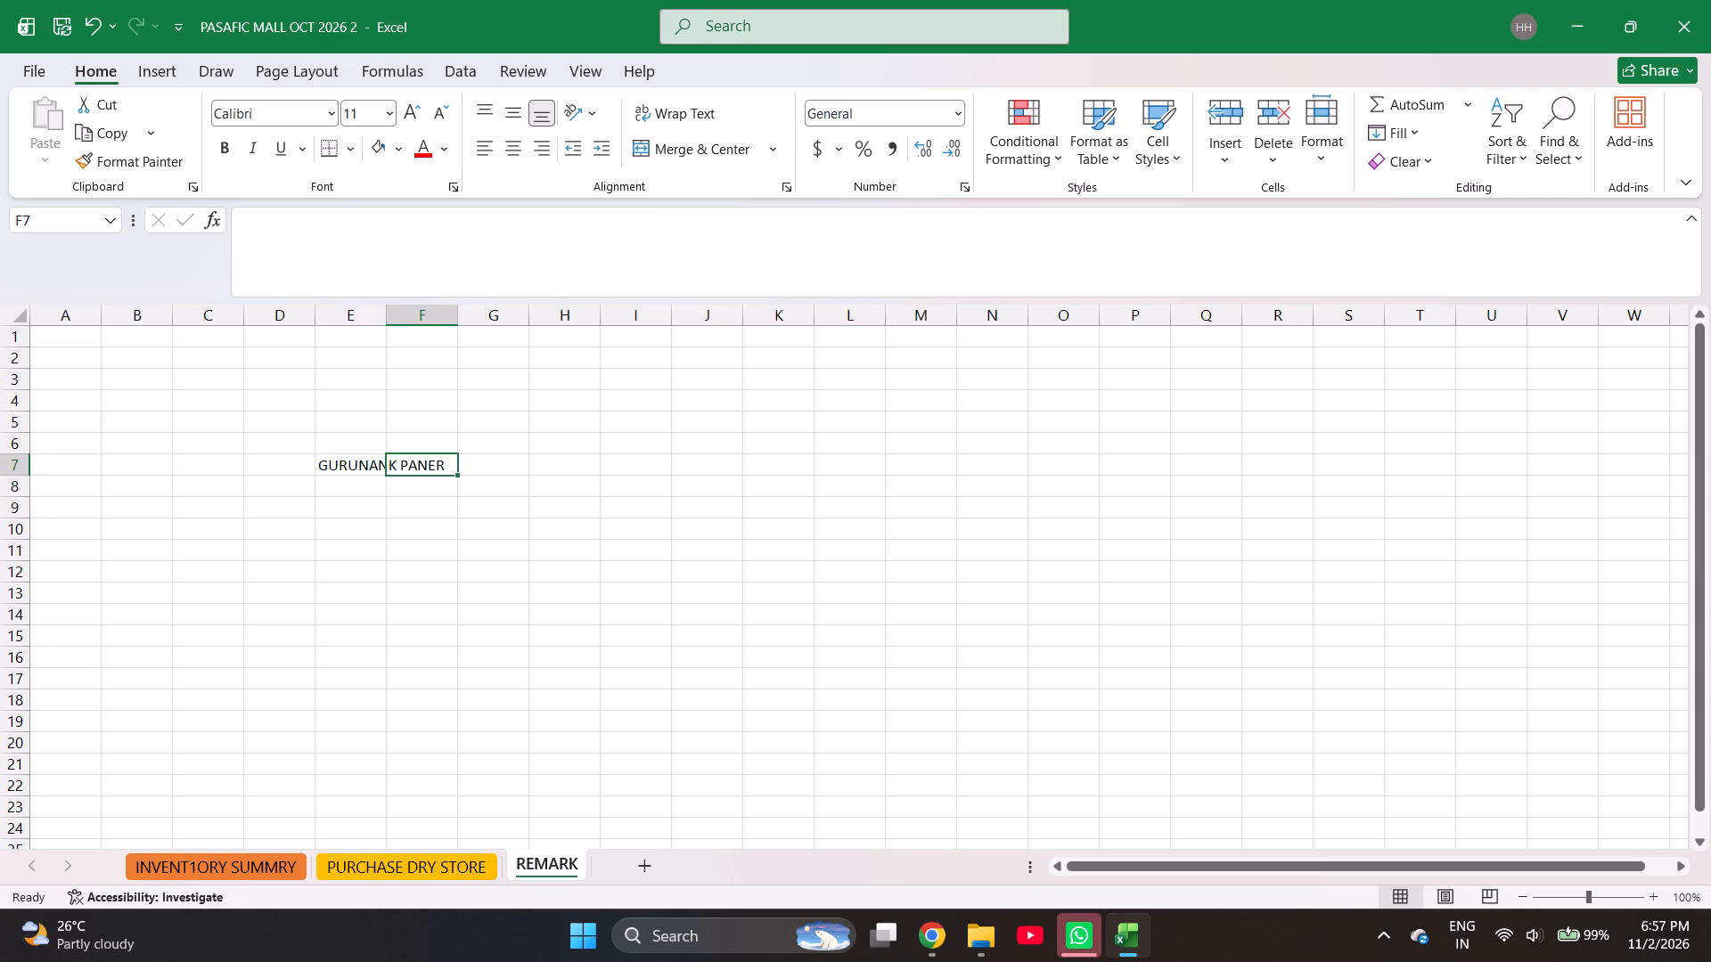
Enter 26 DATE BILL in cell G7, beside the supplier note.
key("Right")
type("26 DATE")
key("space")
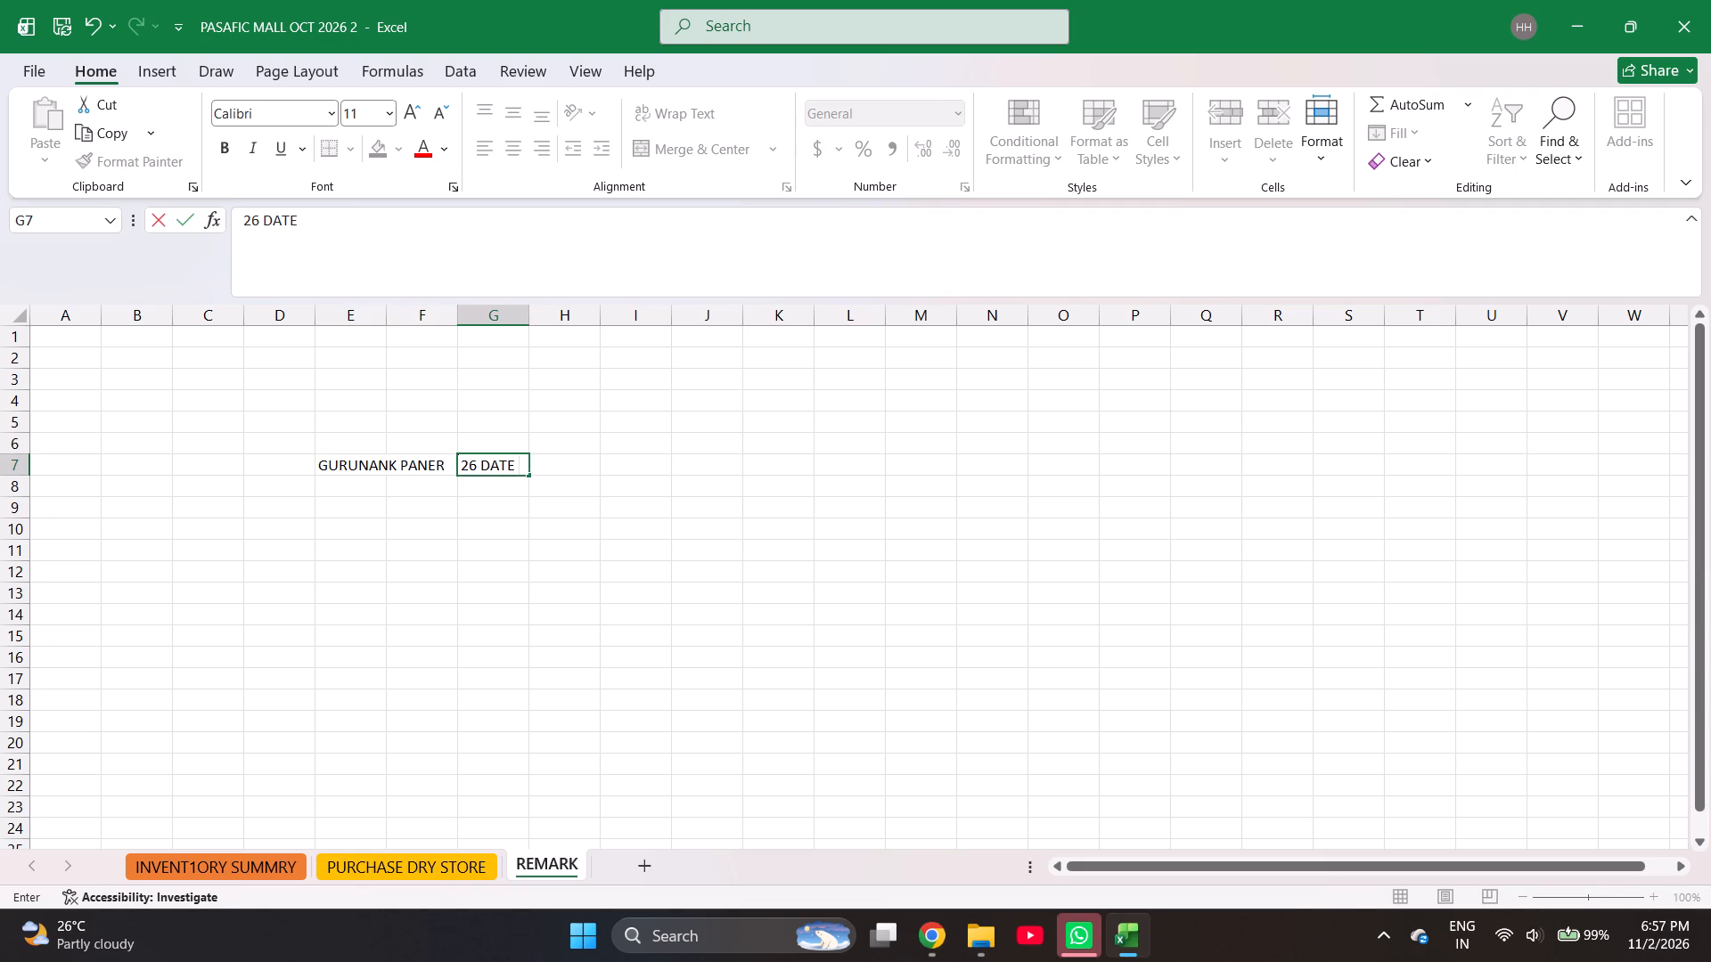
type("BILL")
key("Return")
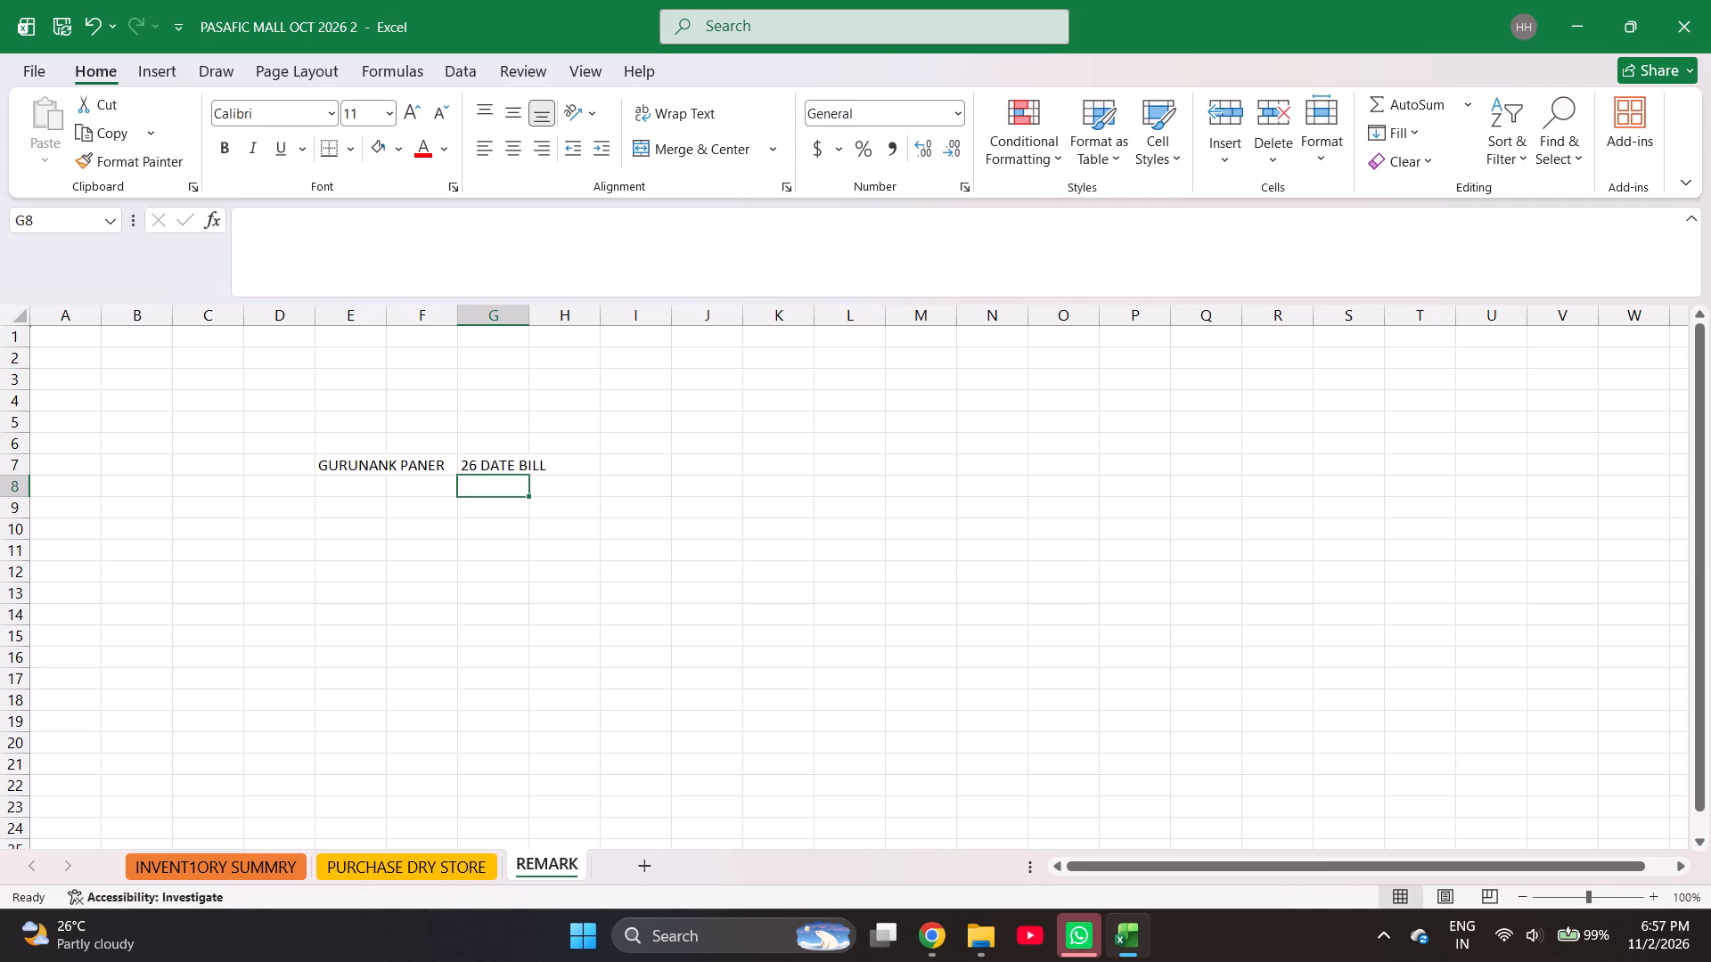
In row 165 of PURCHASE DRY STORE, fill down the date 27-Oct-26 and enter supplier GLOBAL BASKET TRADING COMPANY.
key("ctrl+Page_Up")
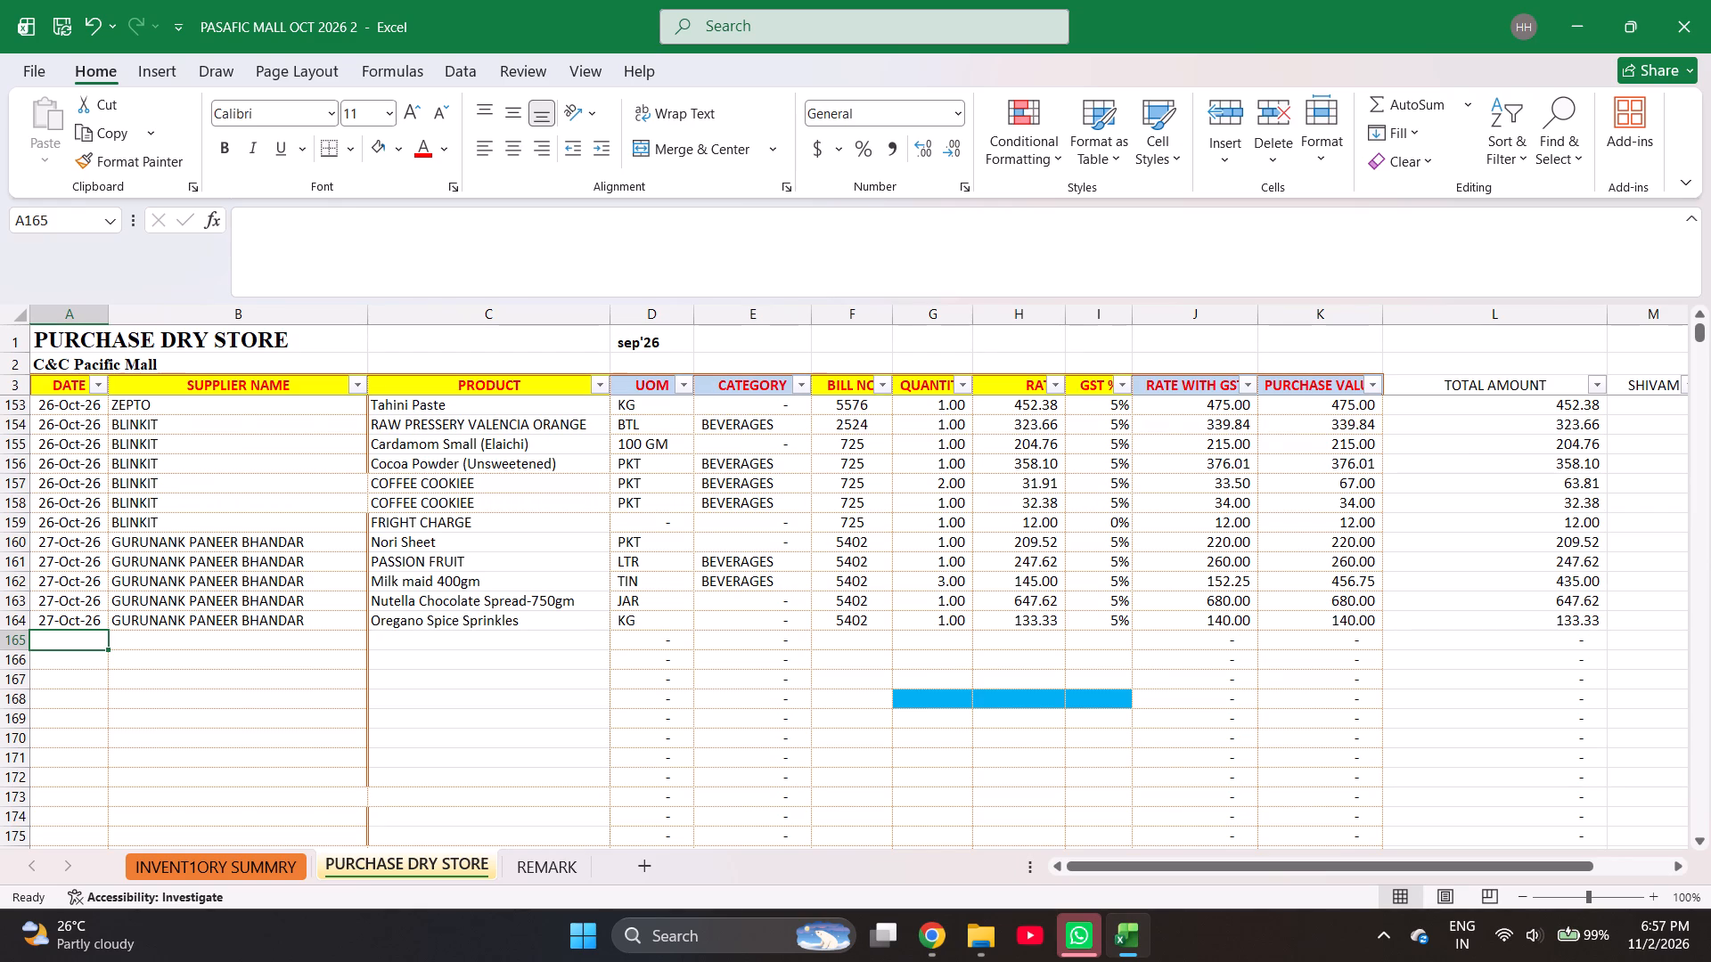
key("ctrl+d")
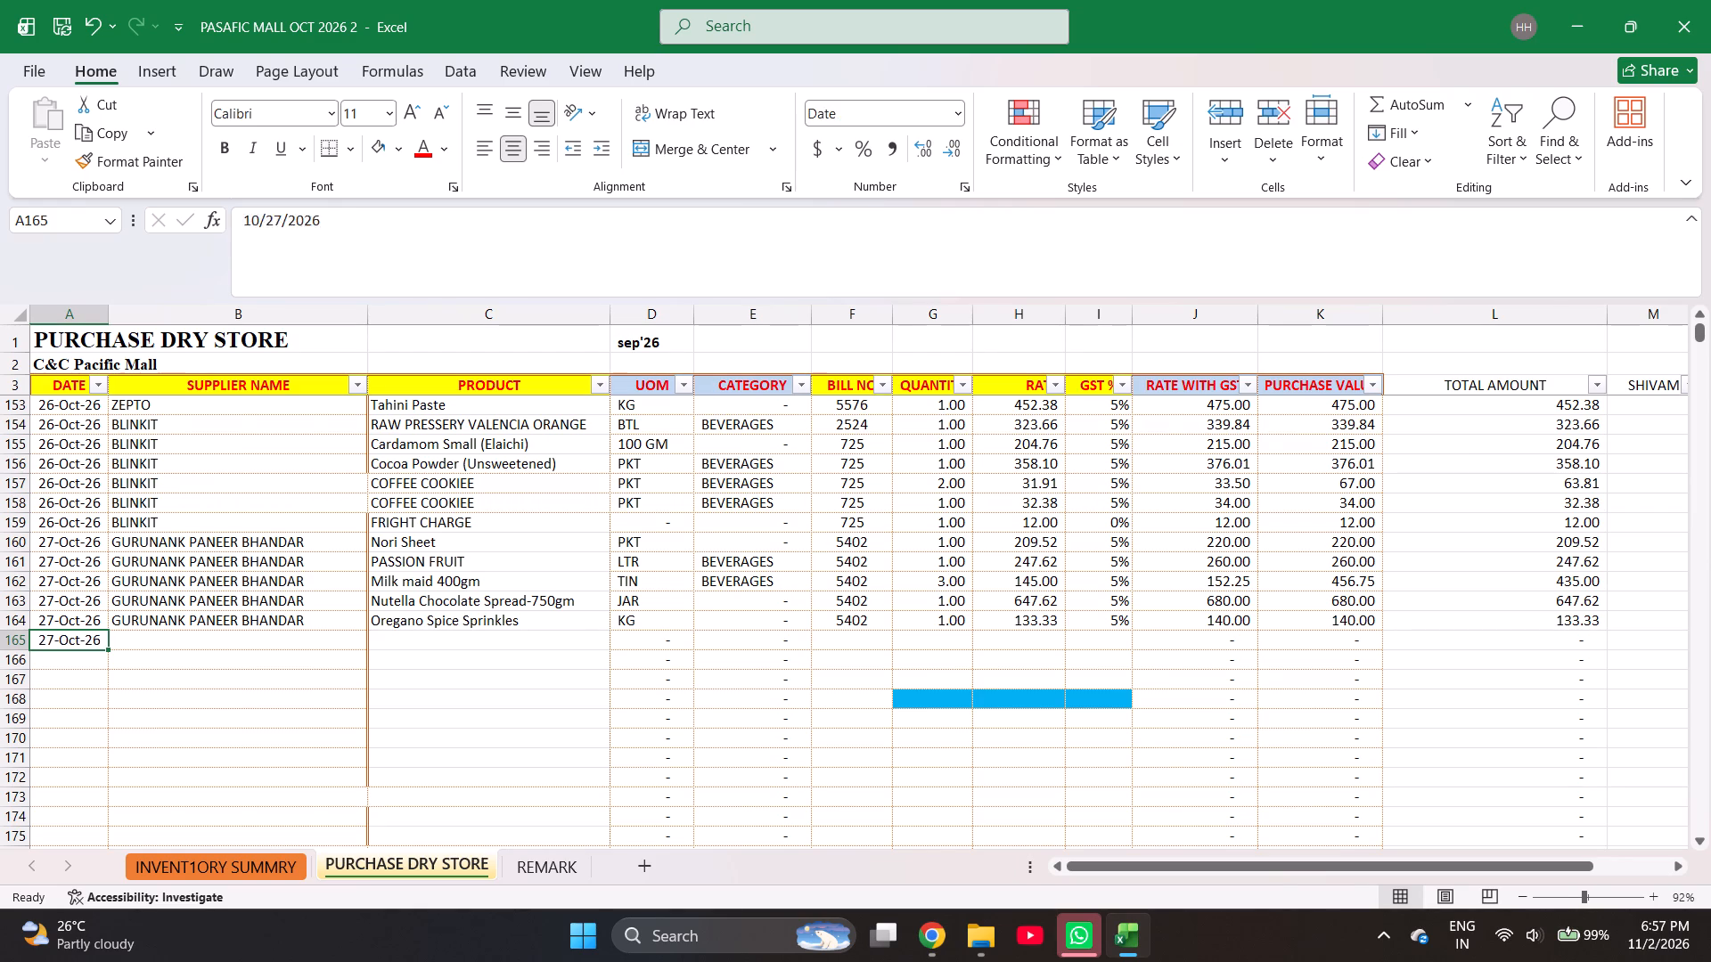
key("Right")
key("f")
key("BackSpace")
key("BackSpace")
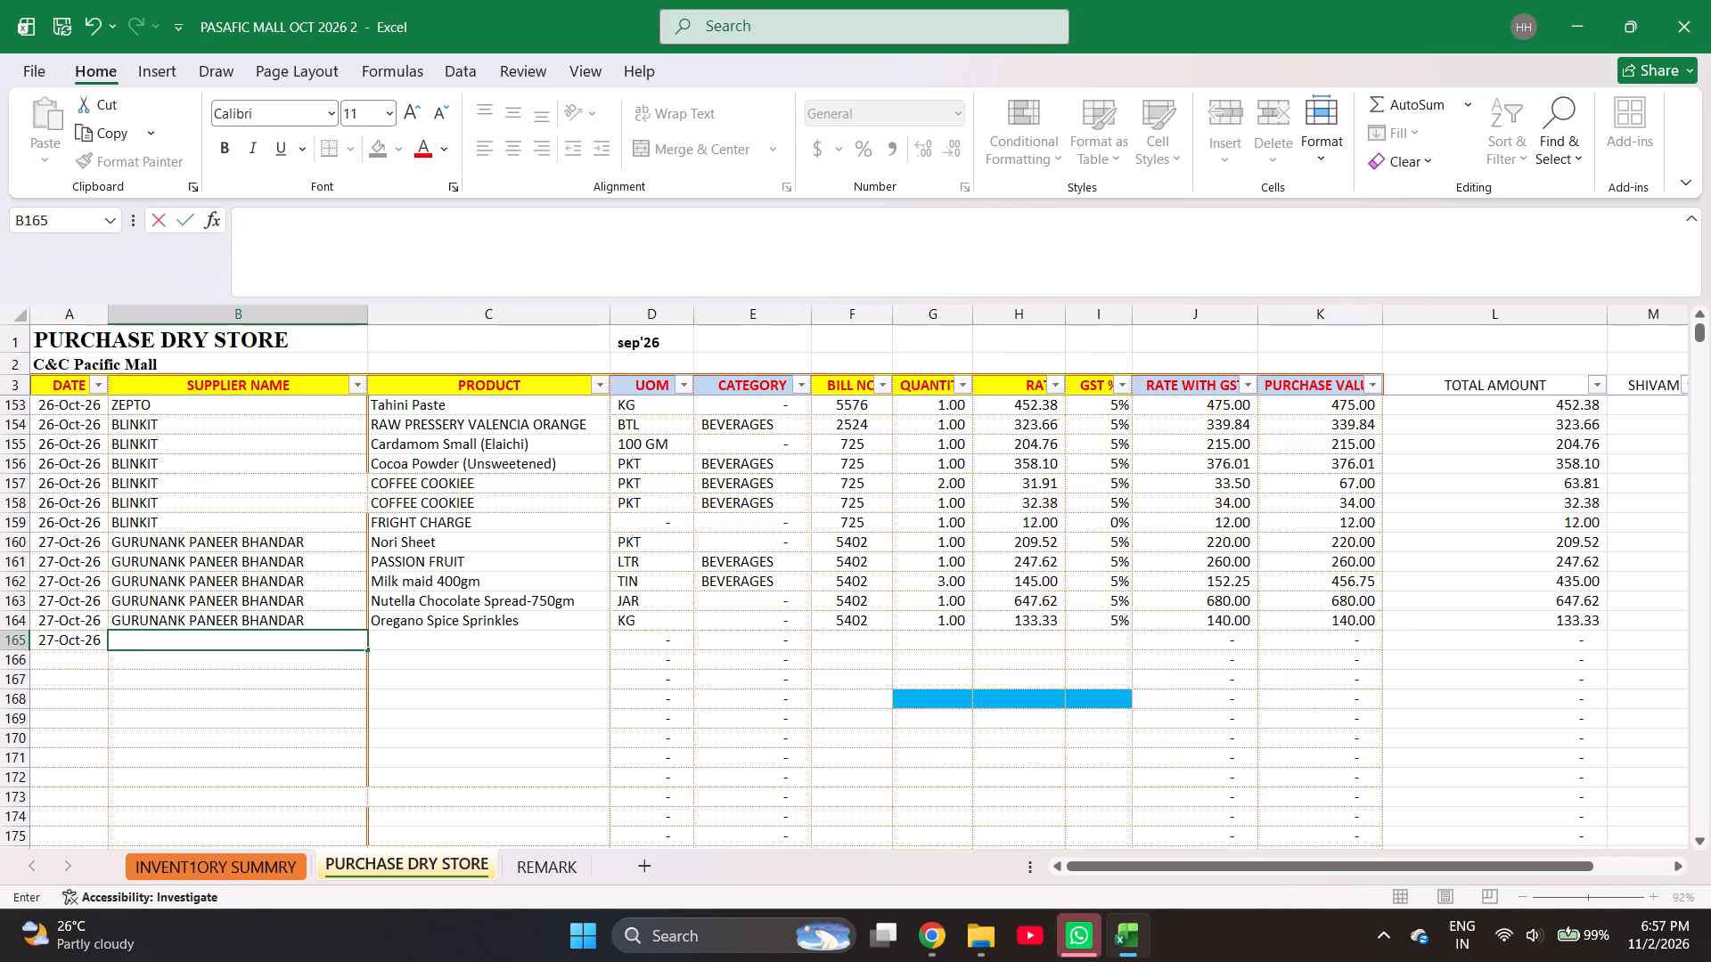
type("GLO")
key("Right")
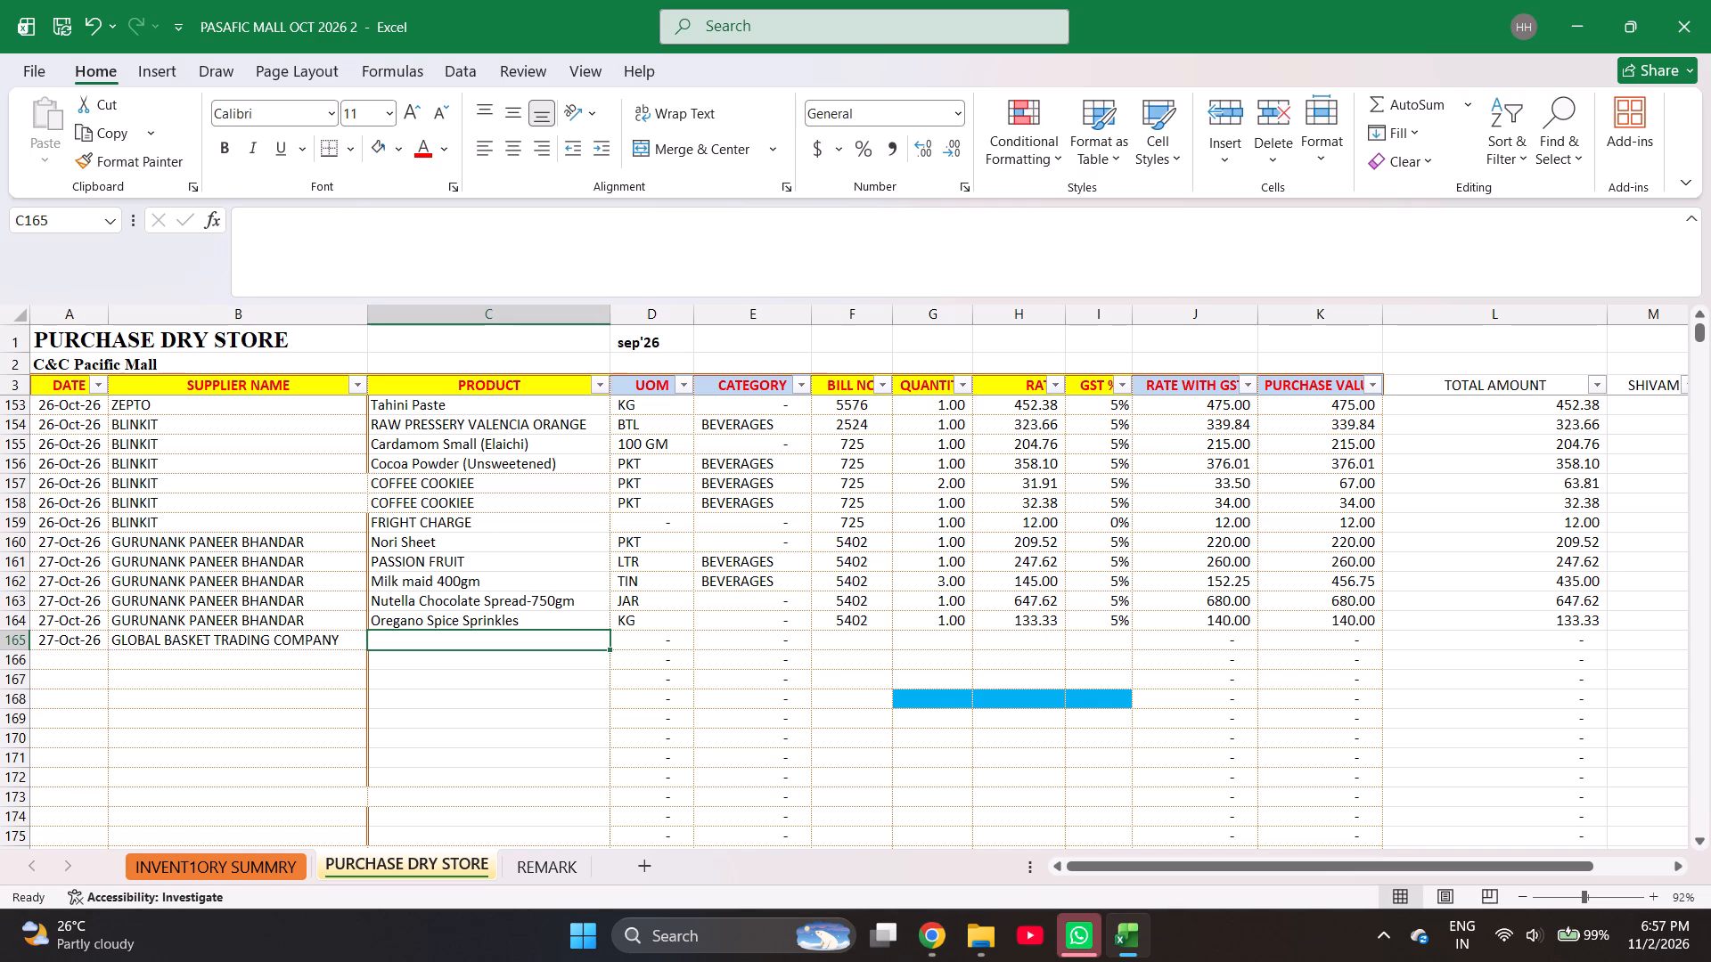
Enter the products KITCHEN ROLL, Disposable Spoon and Disposable Fork in rows 165 to 167.
type("KITC")
type("HEN R")
key("Return")
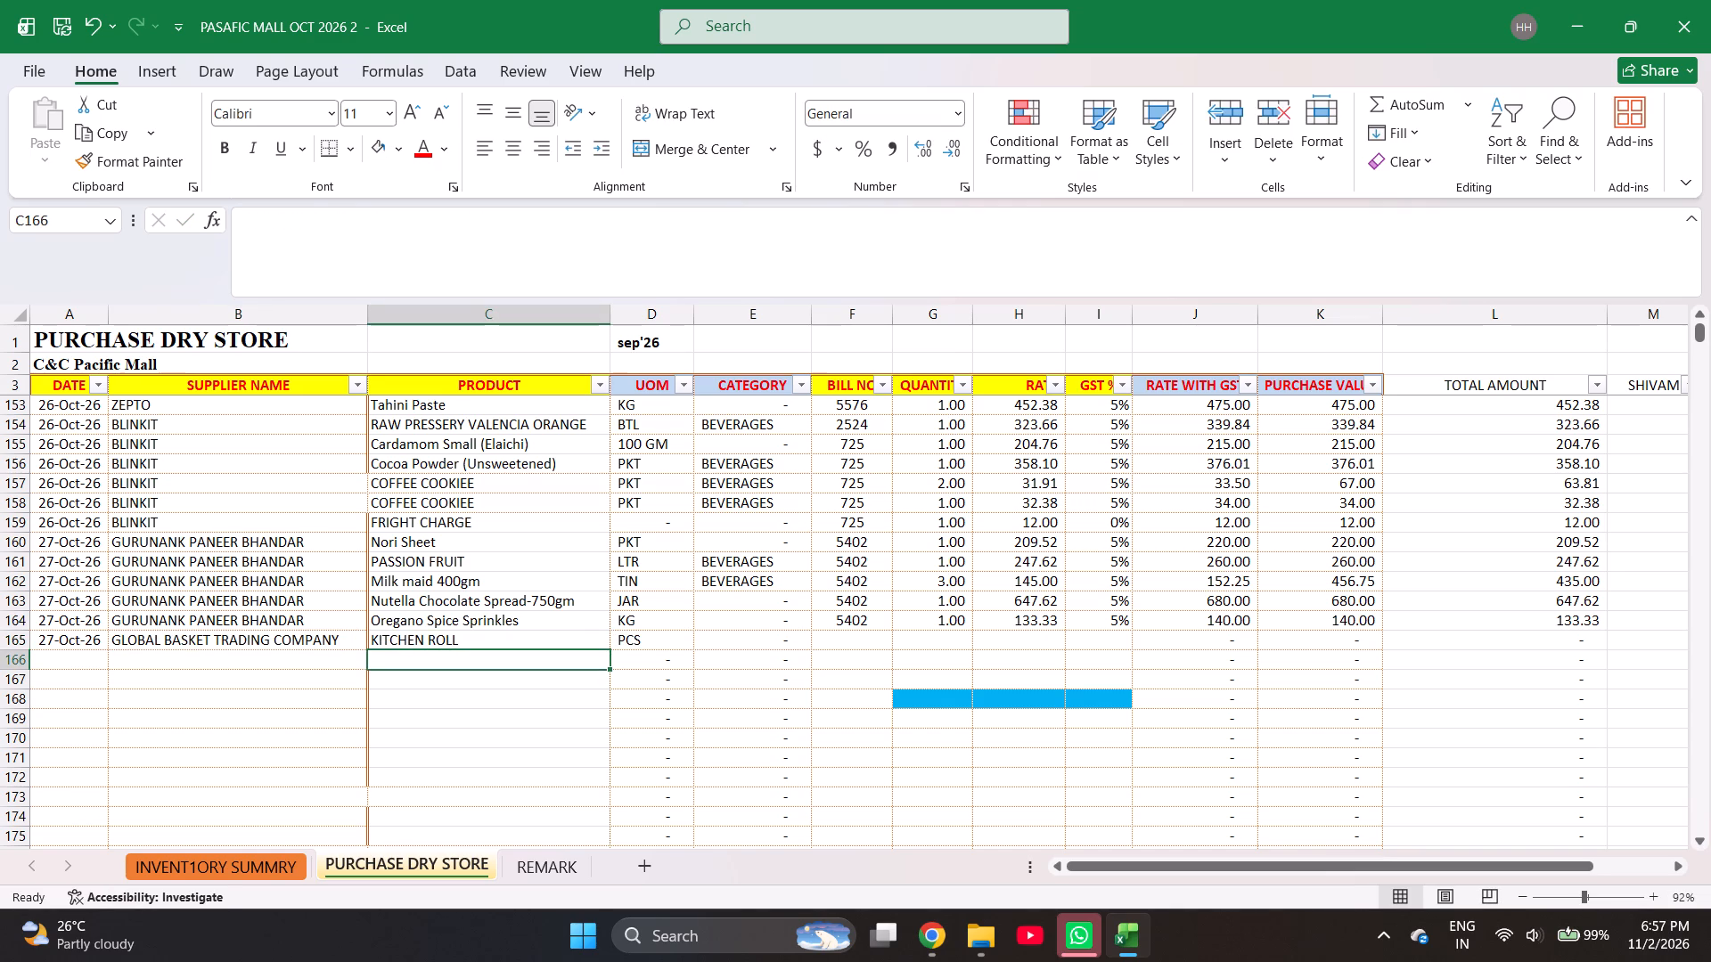
type("DIS")
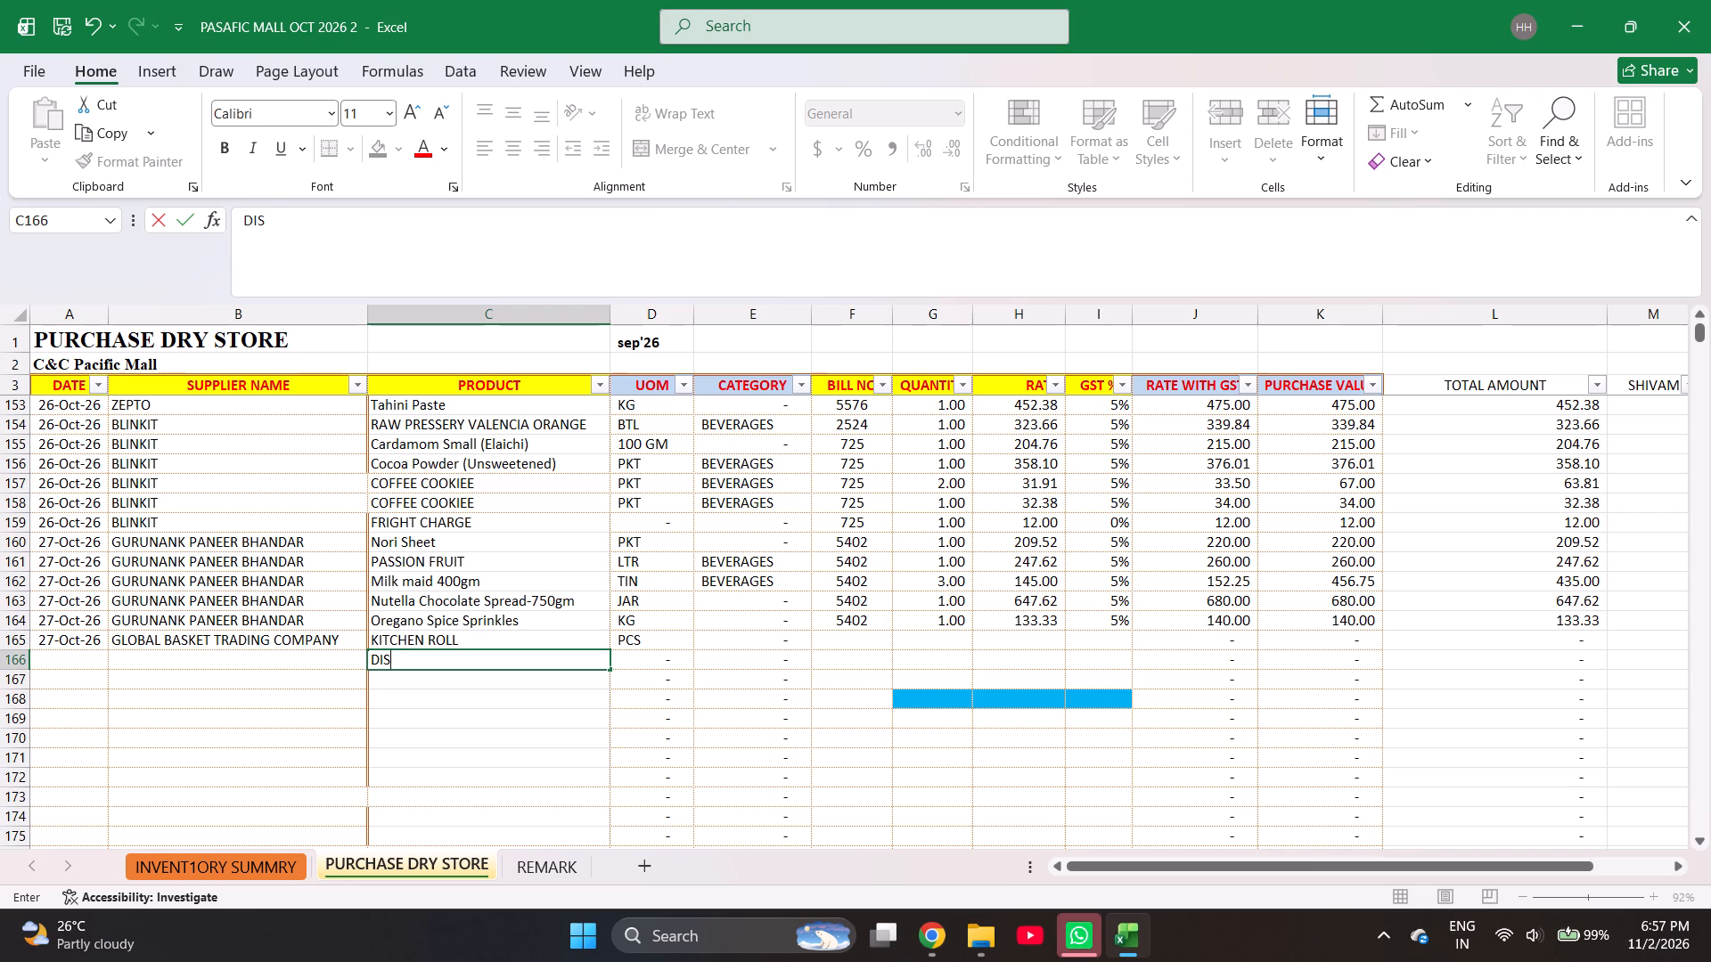
type("POSABLE SP")
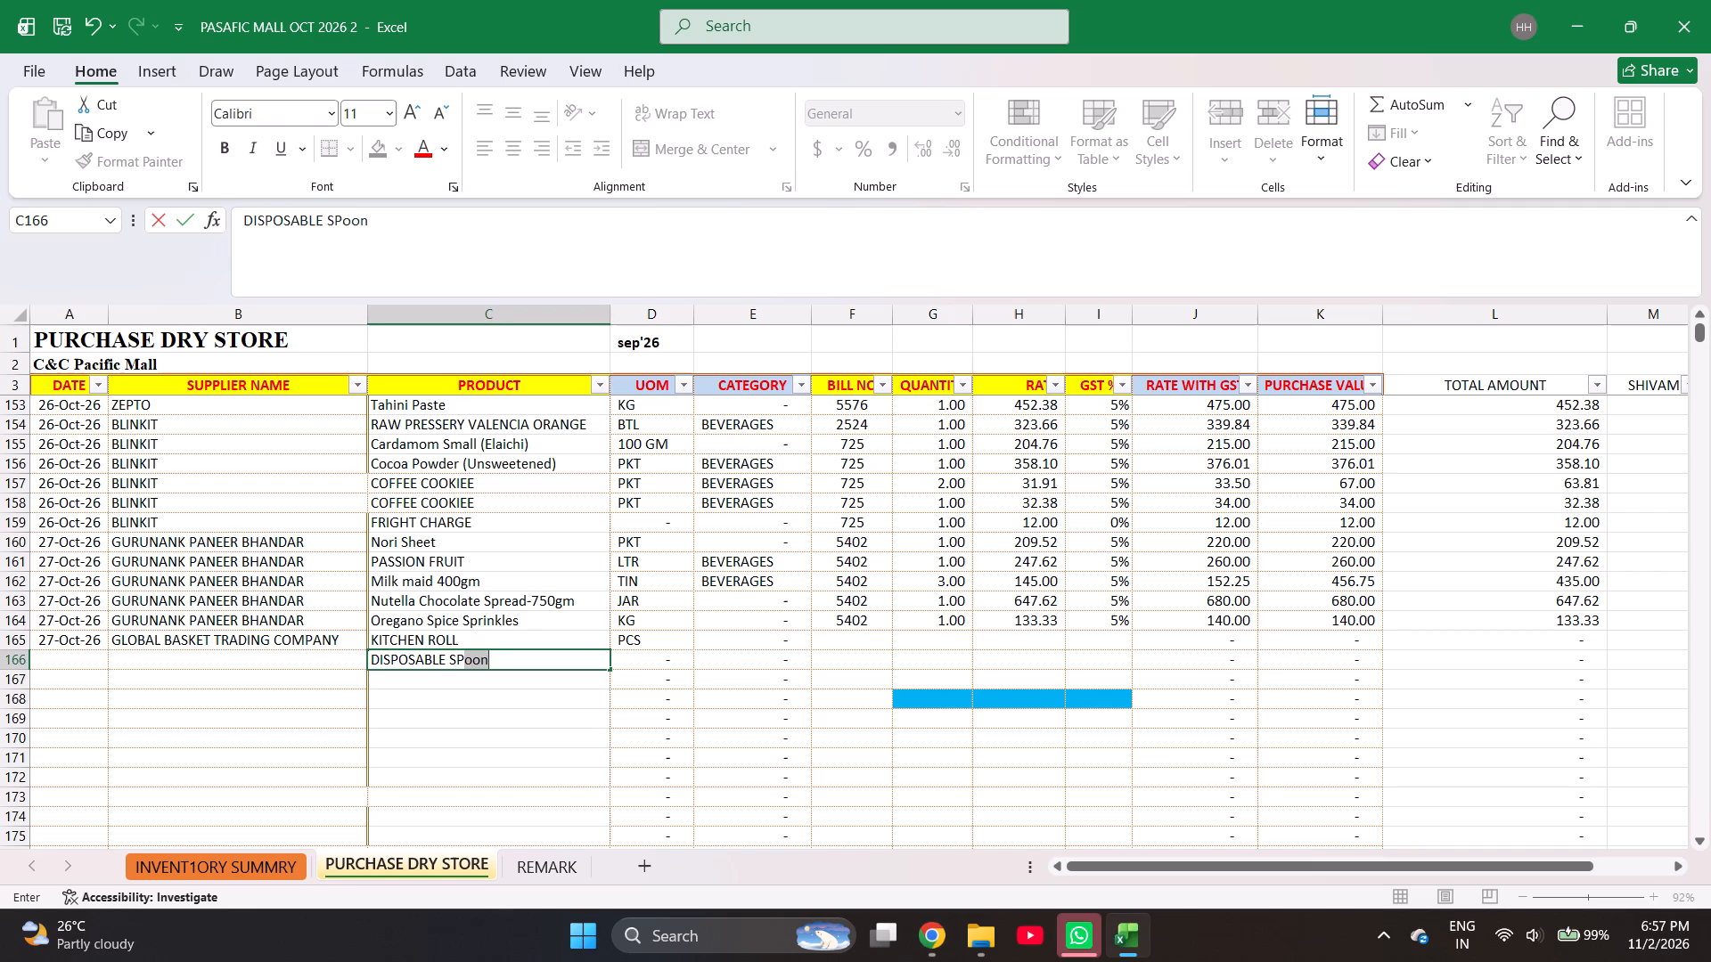
key("Return")
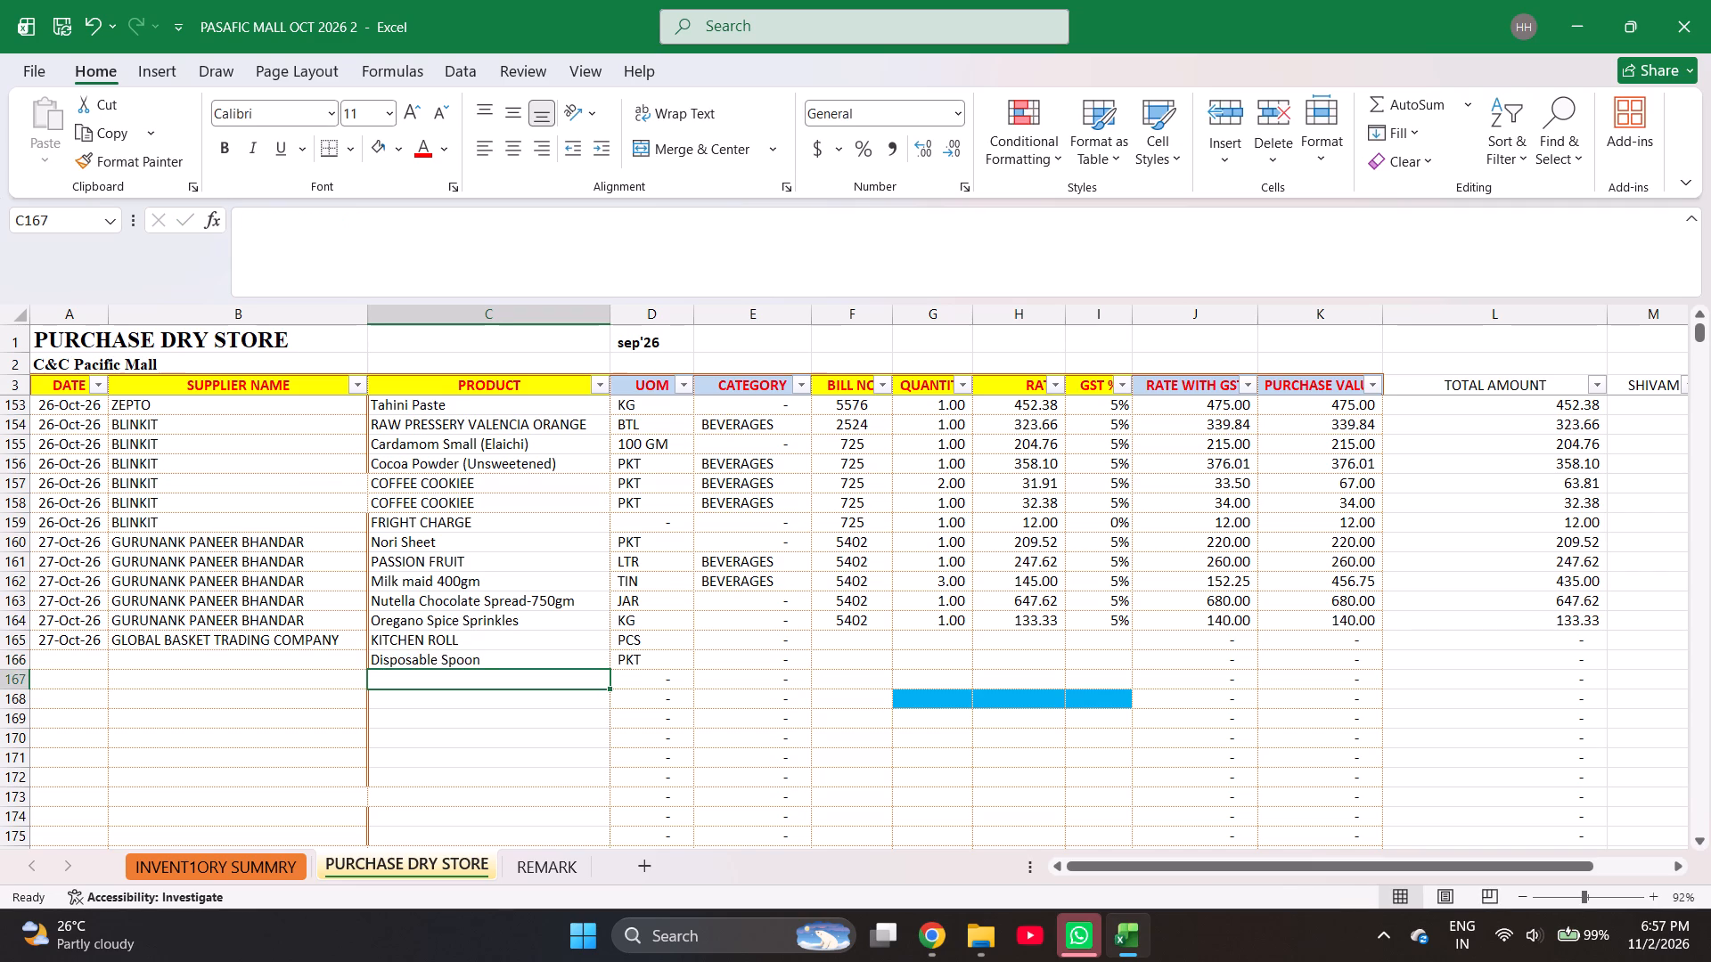
key("ctrl+Up")
key("Down")
type("DIS")
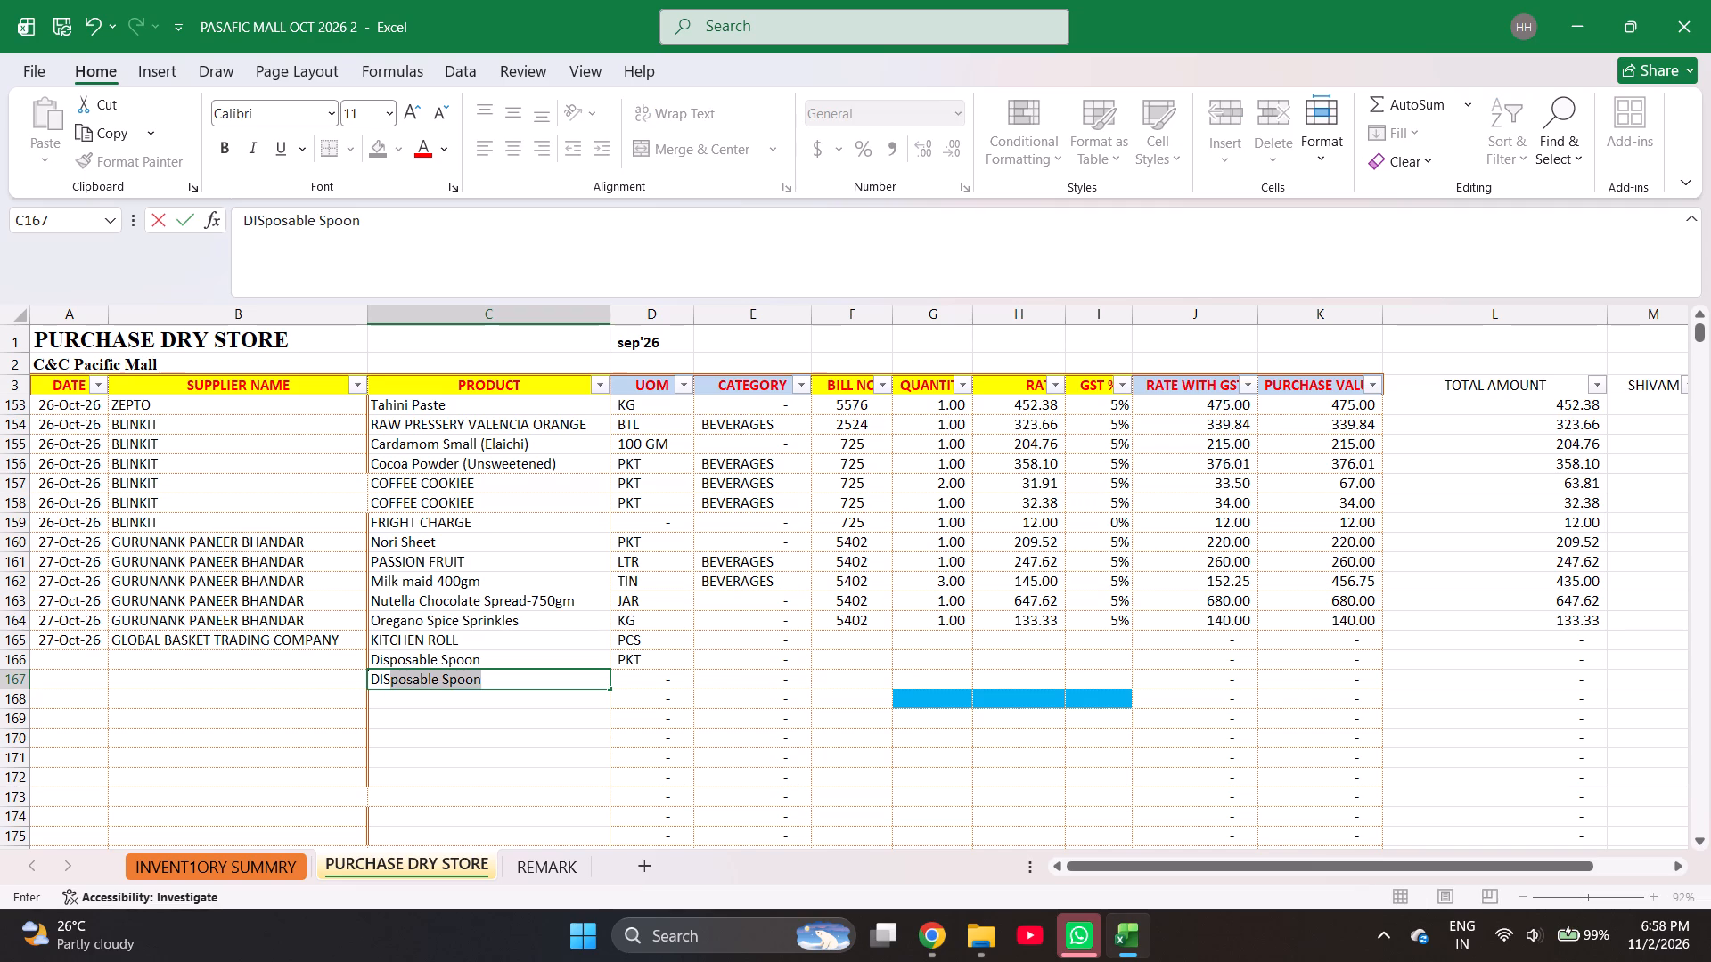
type("POSABLE F")
key("Return")
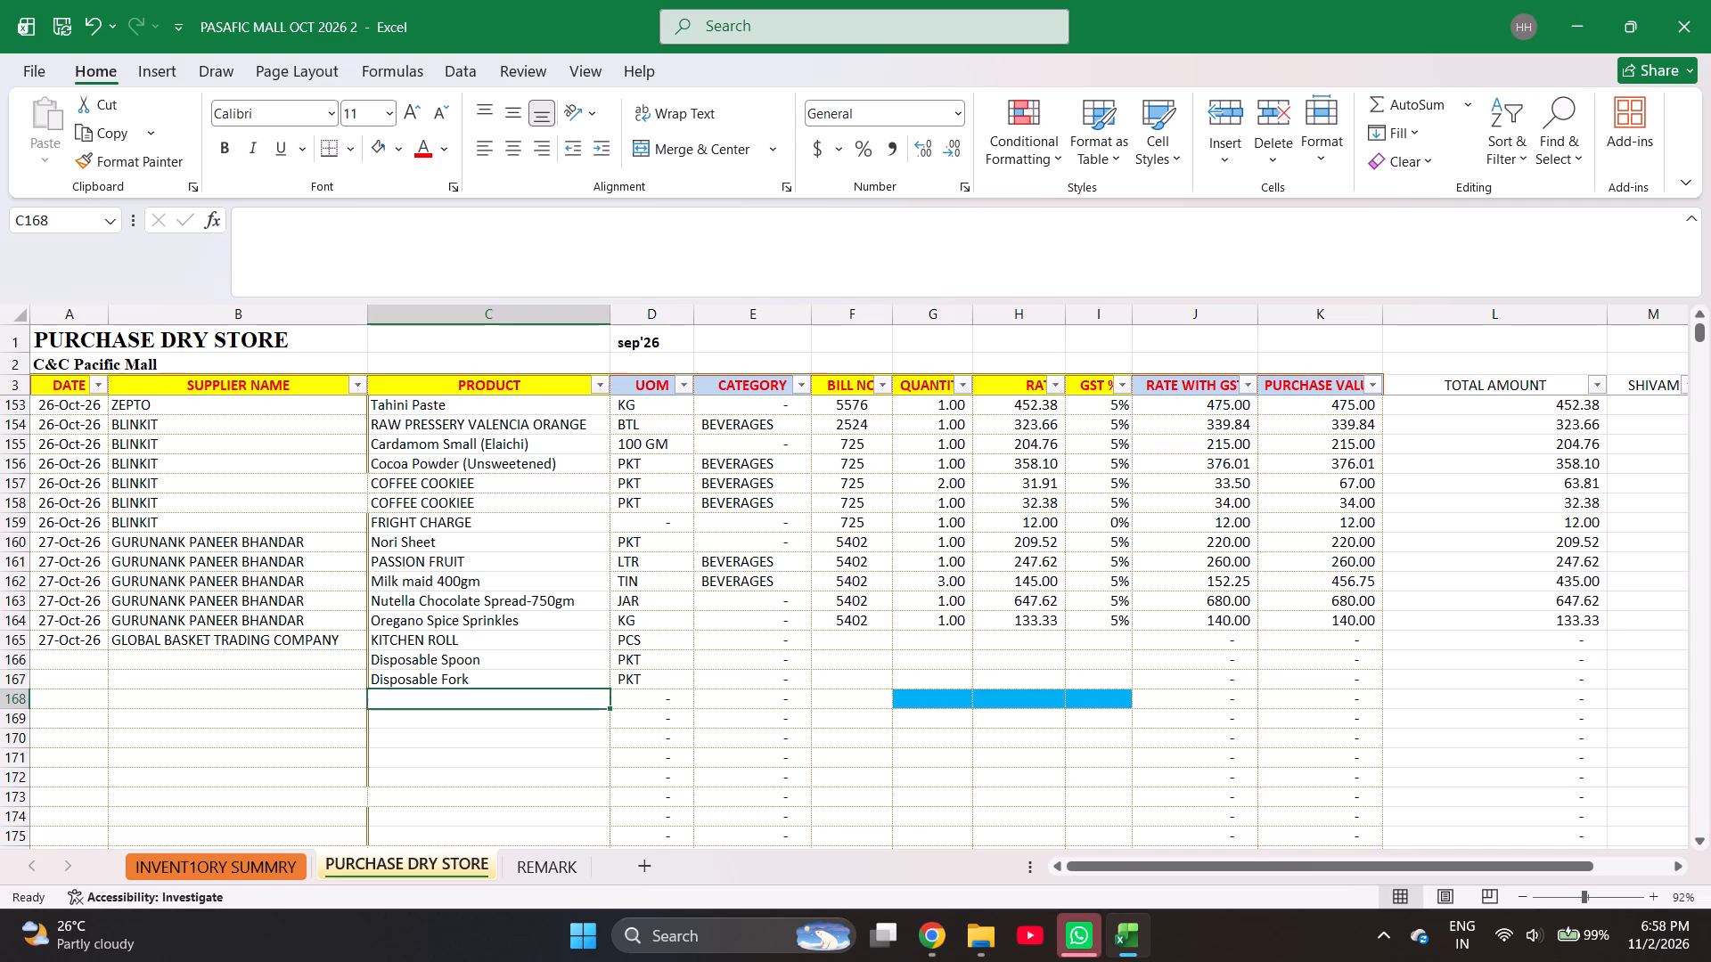
Find SAT in the inventory summary and copy Satay Sticks (Sangria) into the product cell of row 168 in PURCHASE DRY STORE.
key("ctrl+Page_Up")
key("ctrl+f")
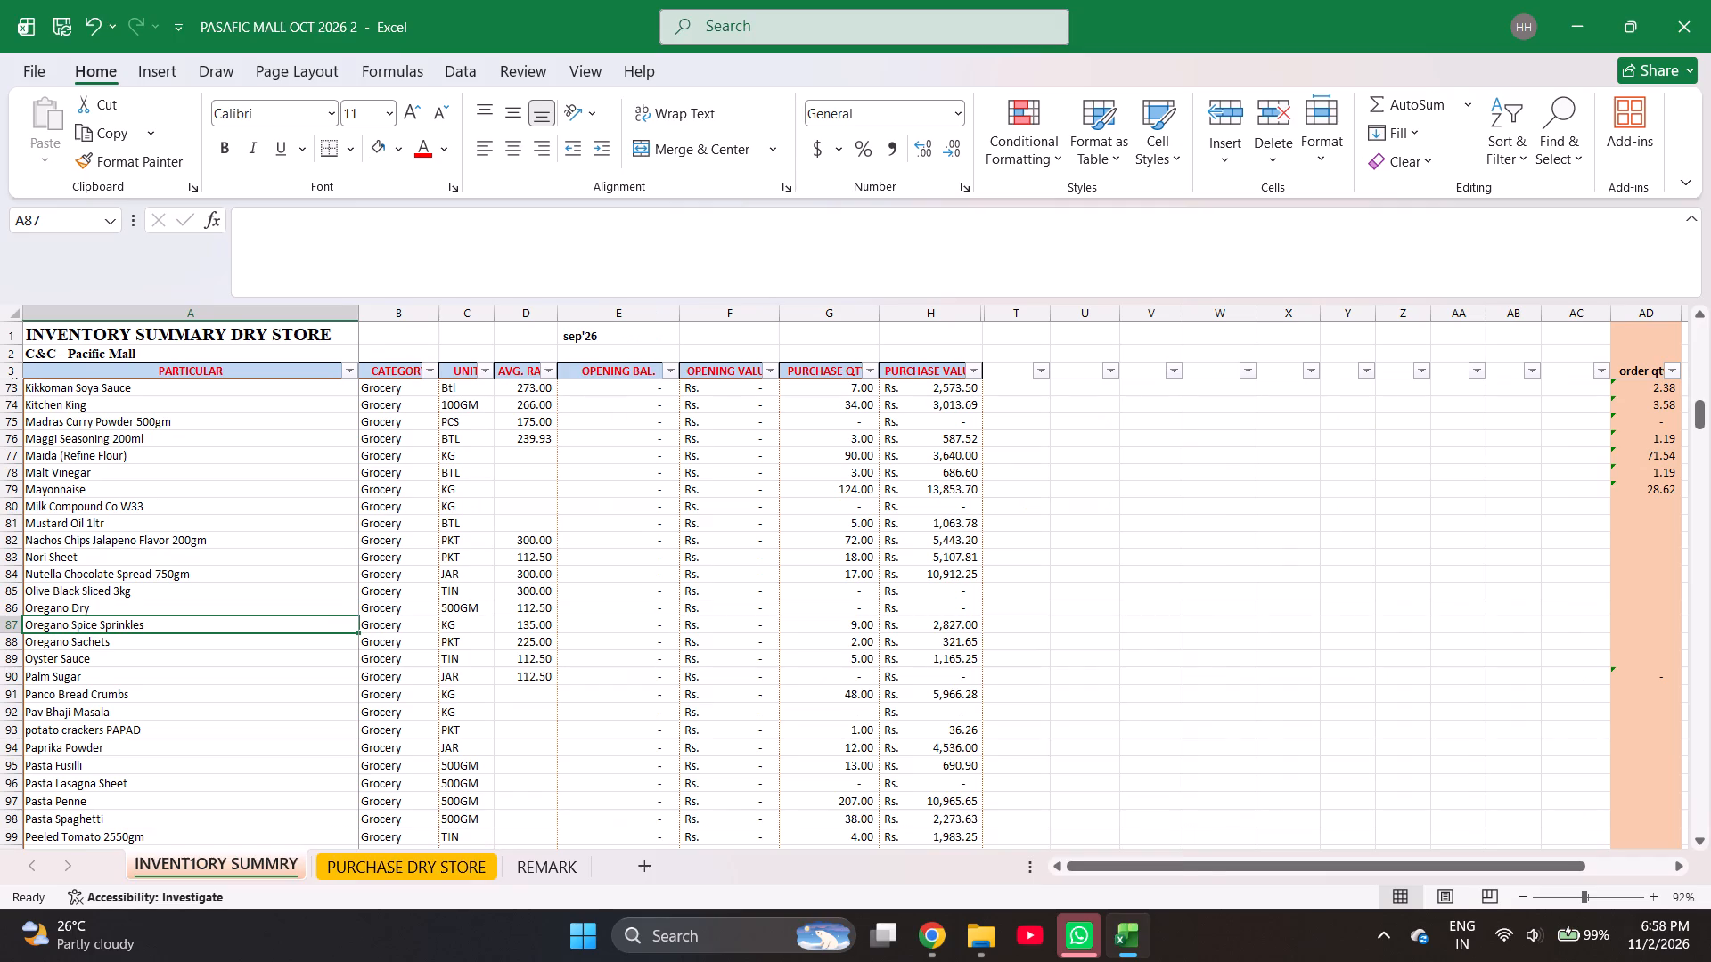
type("SAT")
key("Return")
key("Escape")
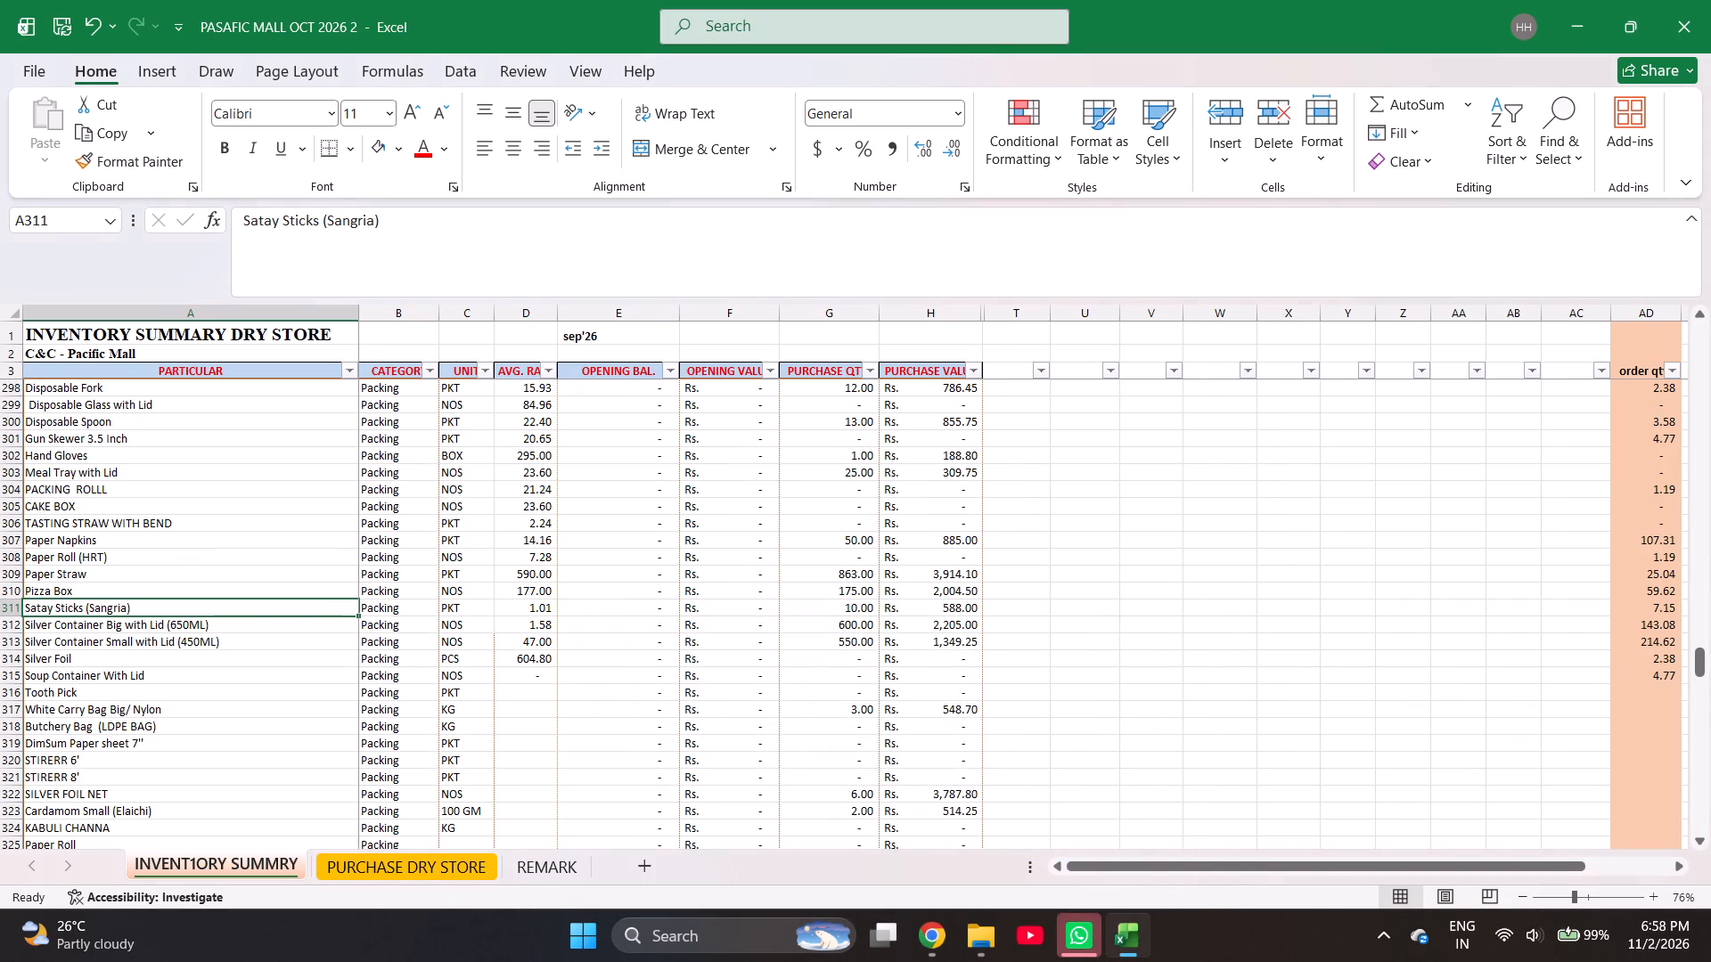
key("ctrl+c")
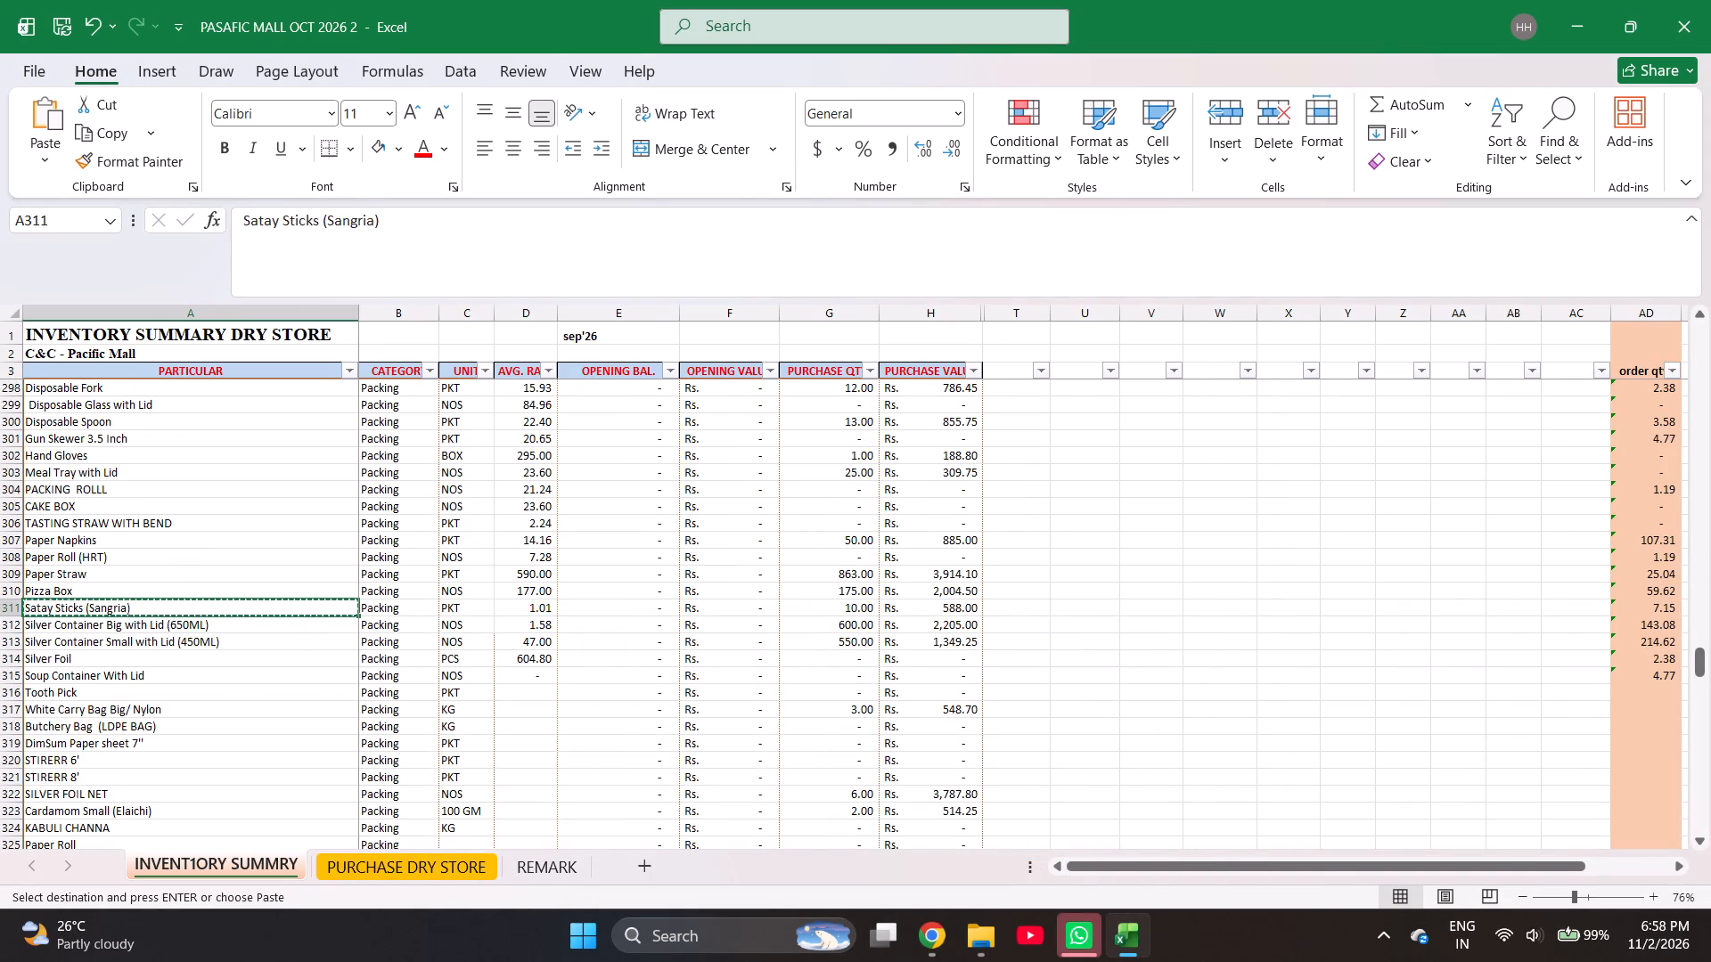
key("ctrl+Page_Down")
key("Return")
key("Return")
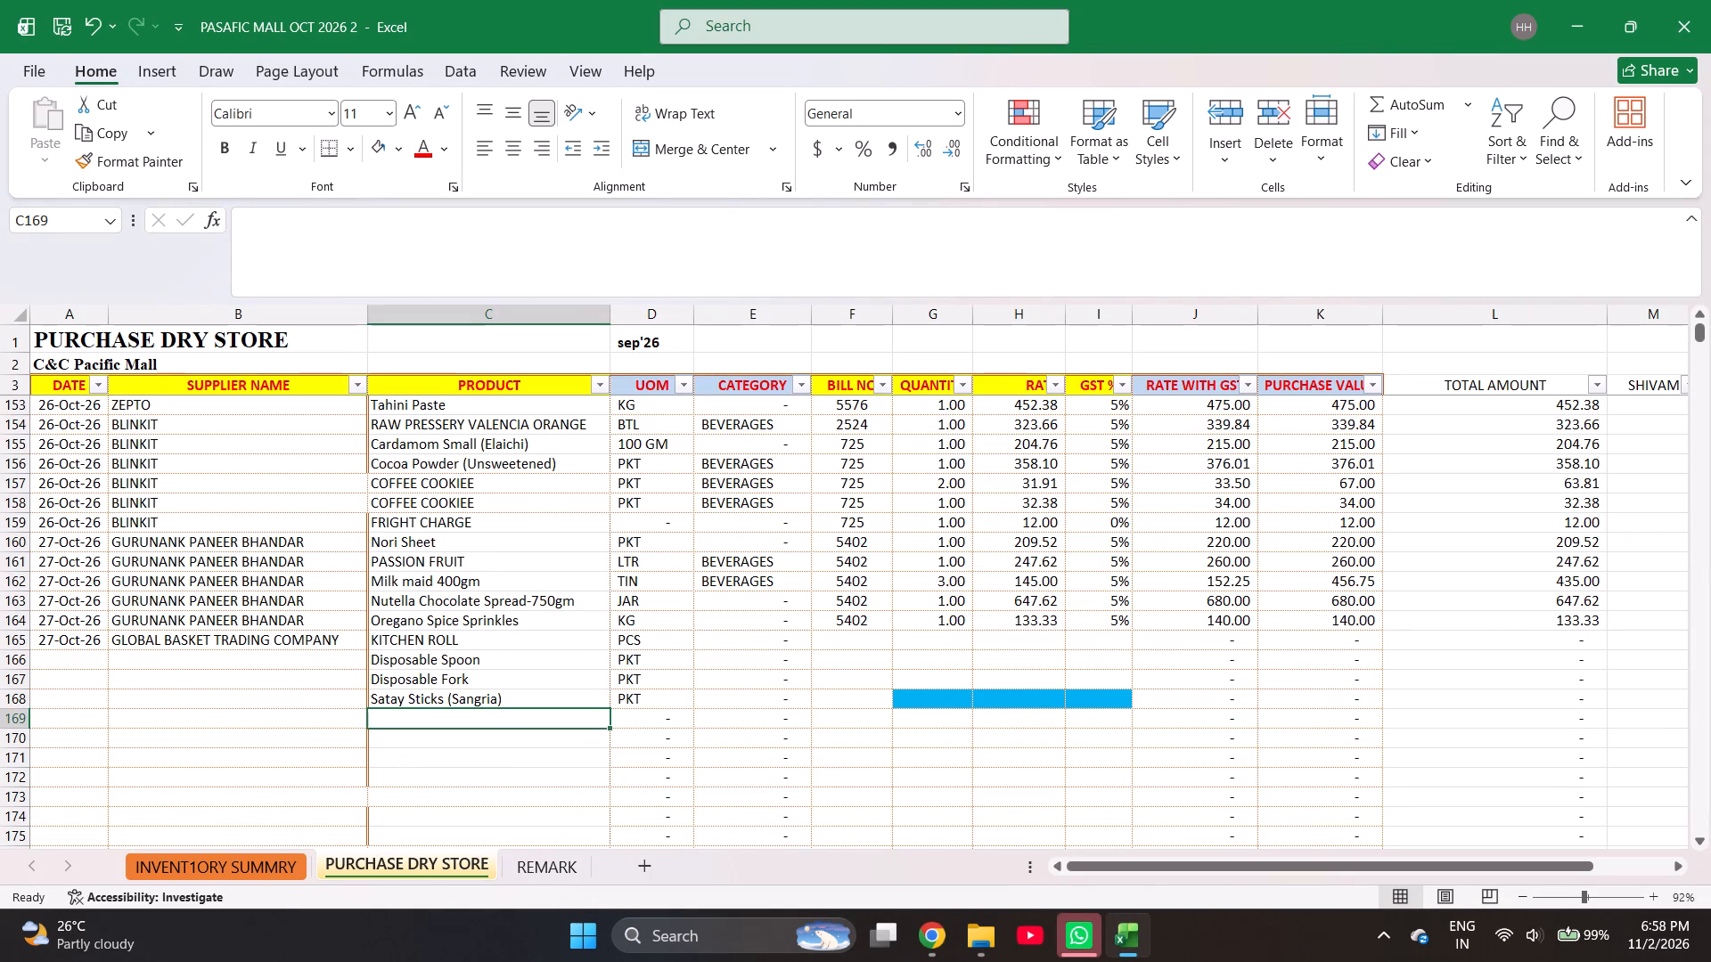
Find MULTI in the inventory summary and copy MULTIPURPOSE CLEANER into the product cell of row 169 in PURCHASE DRY STORE.
key("ctrl+Page_Up")
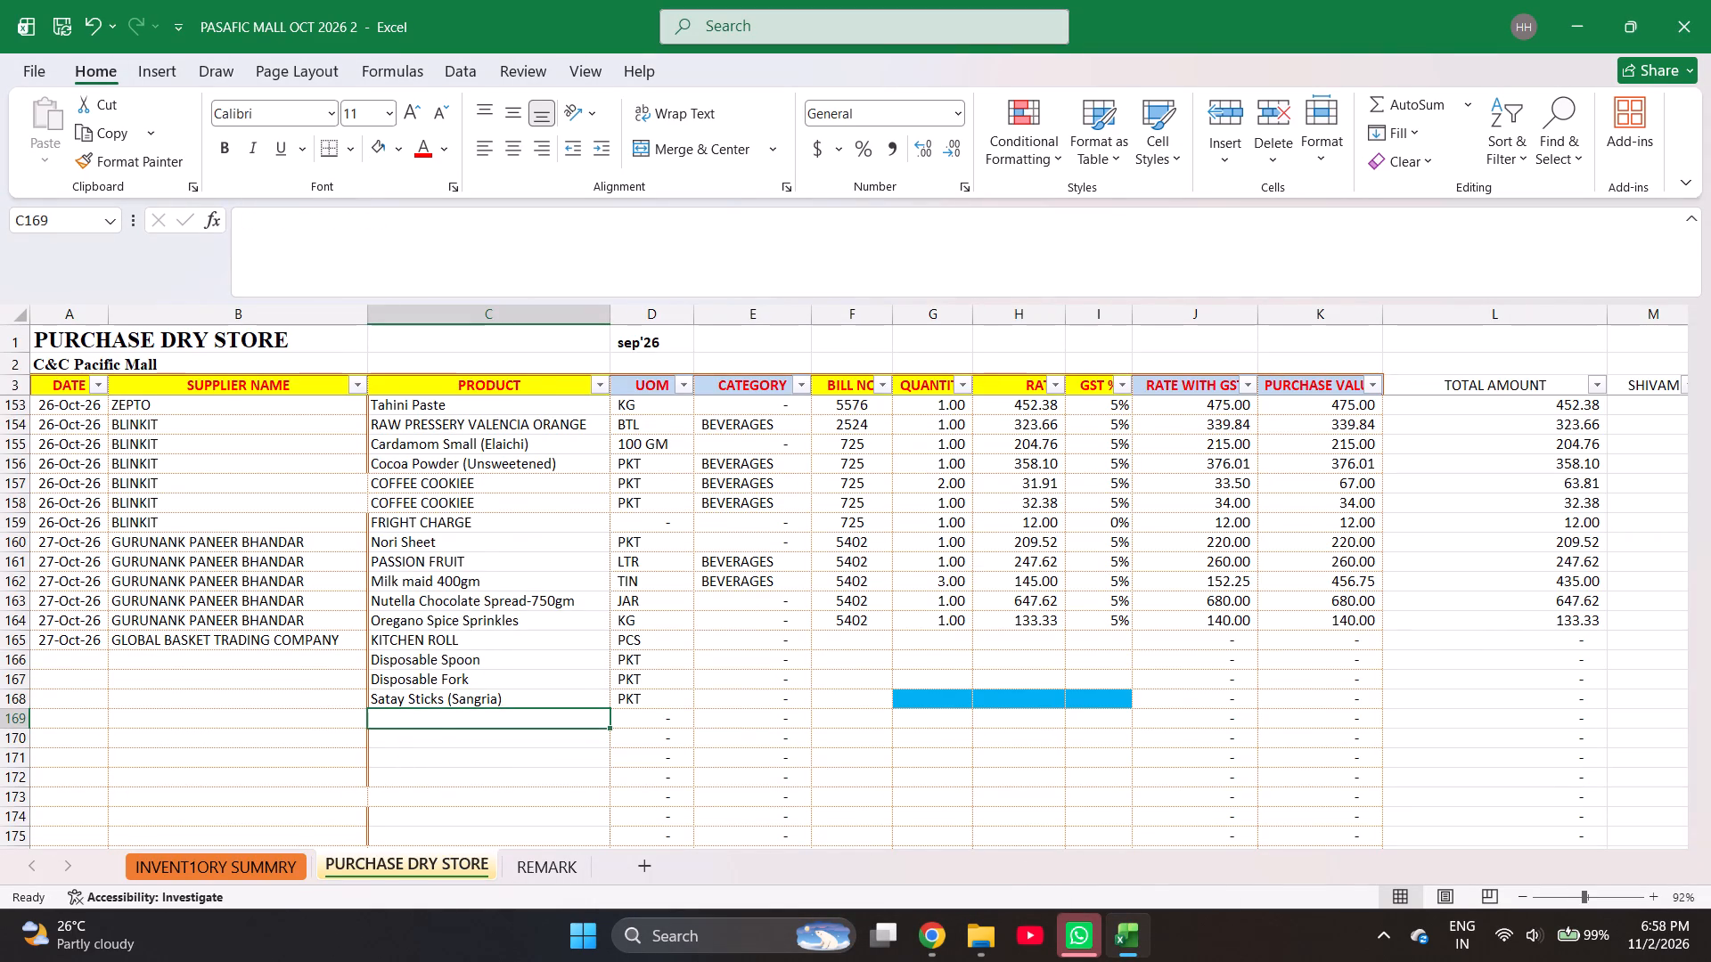
key("ctrl+f")
type("MULTI")
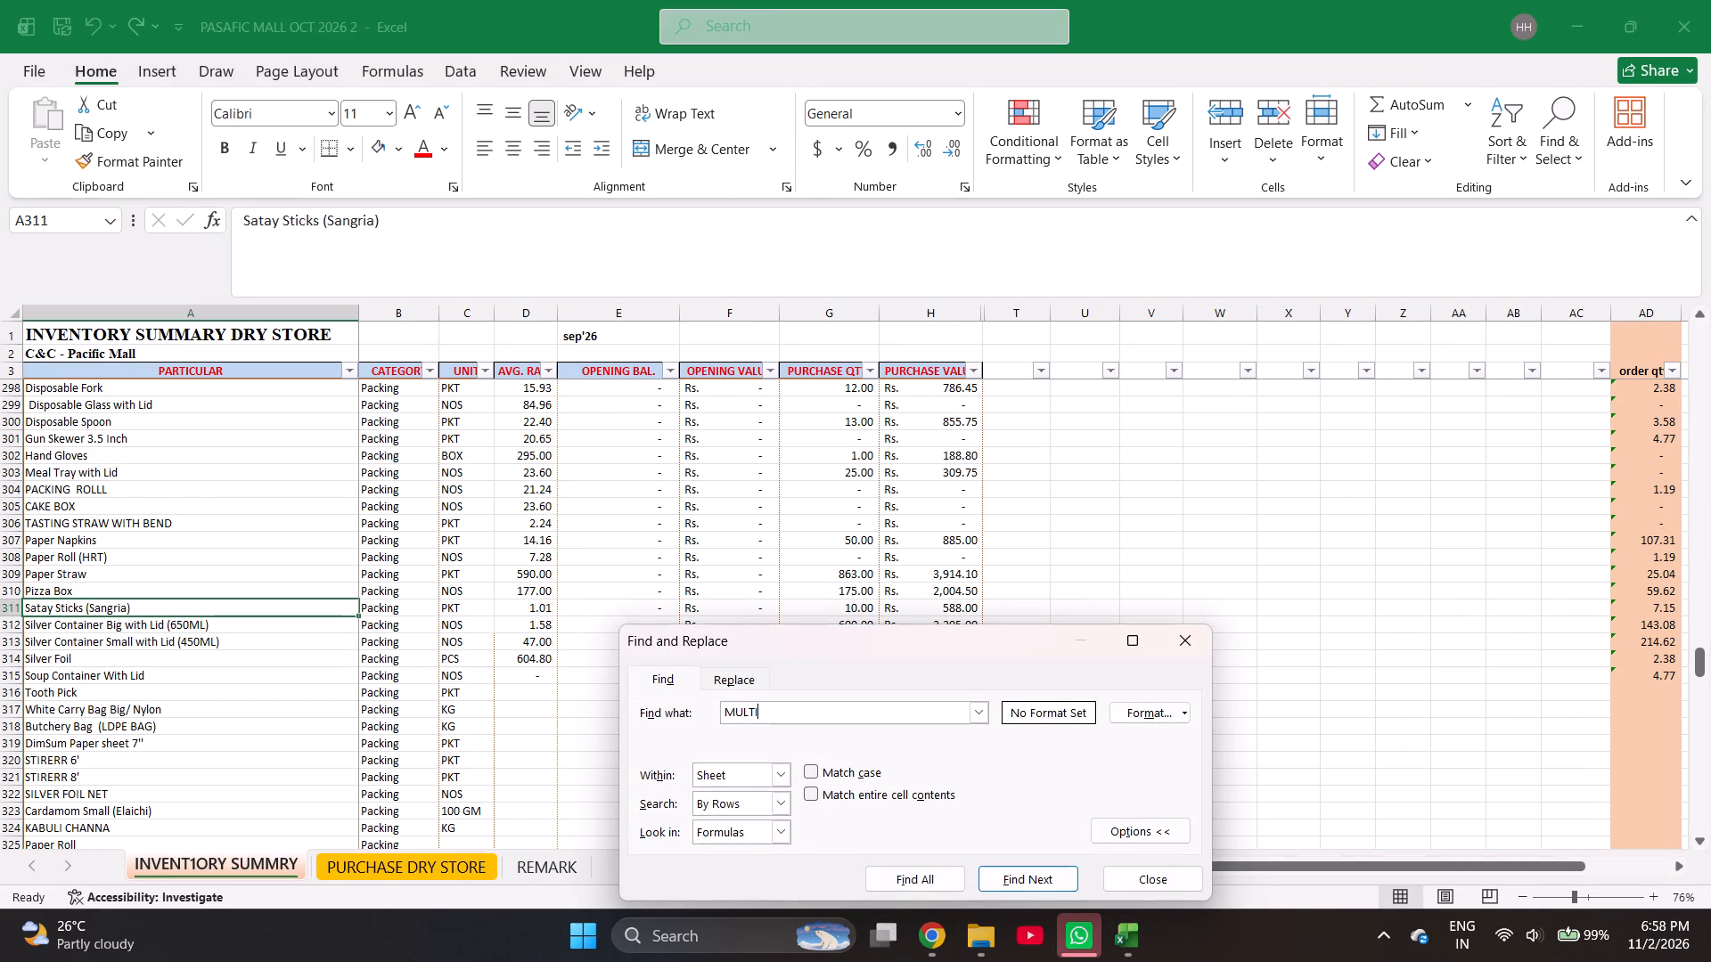
key("Return")
key("Escape")
key("ctrl+c")
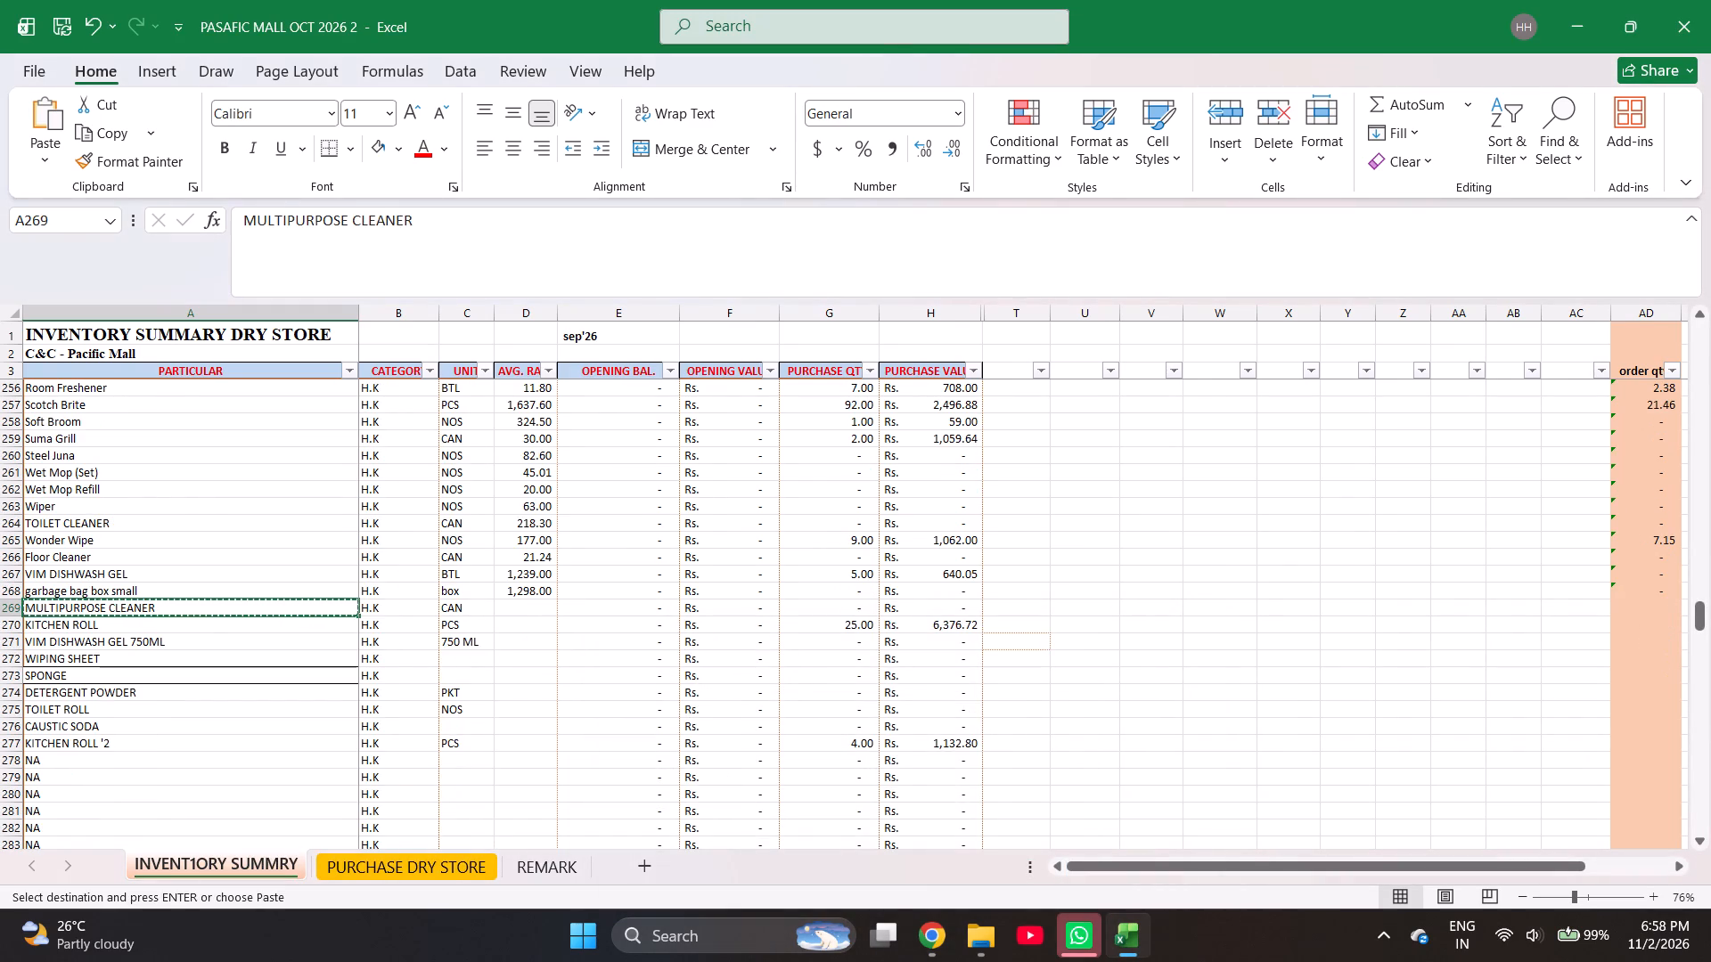
key("ctrl+Page_Down")
key("Return")
key("Return")
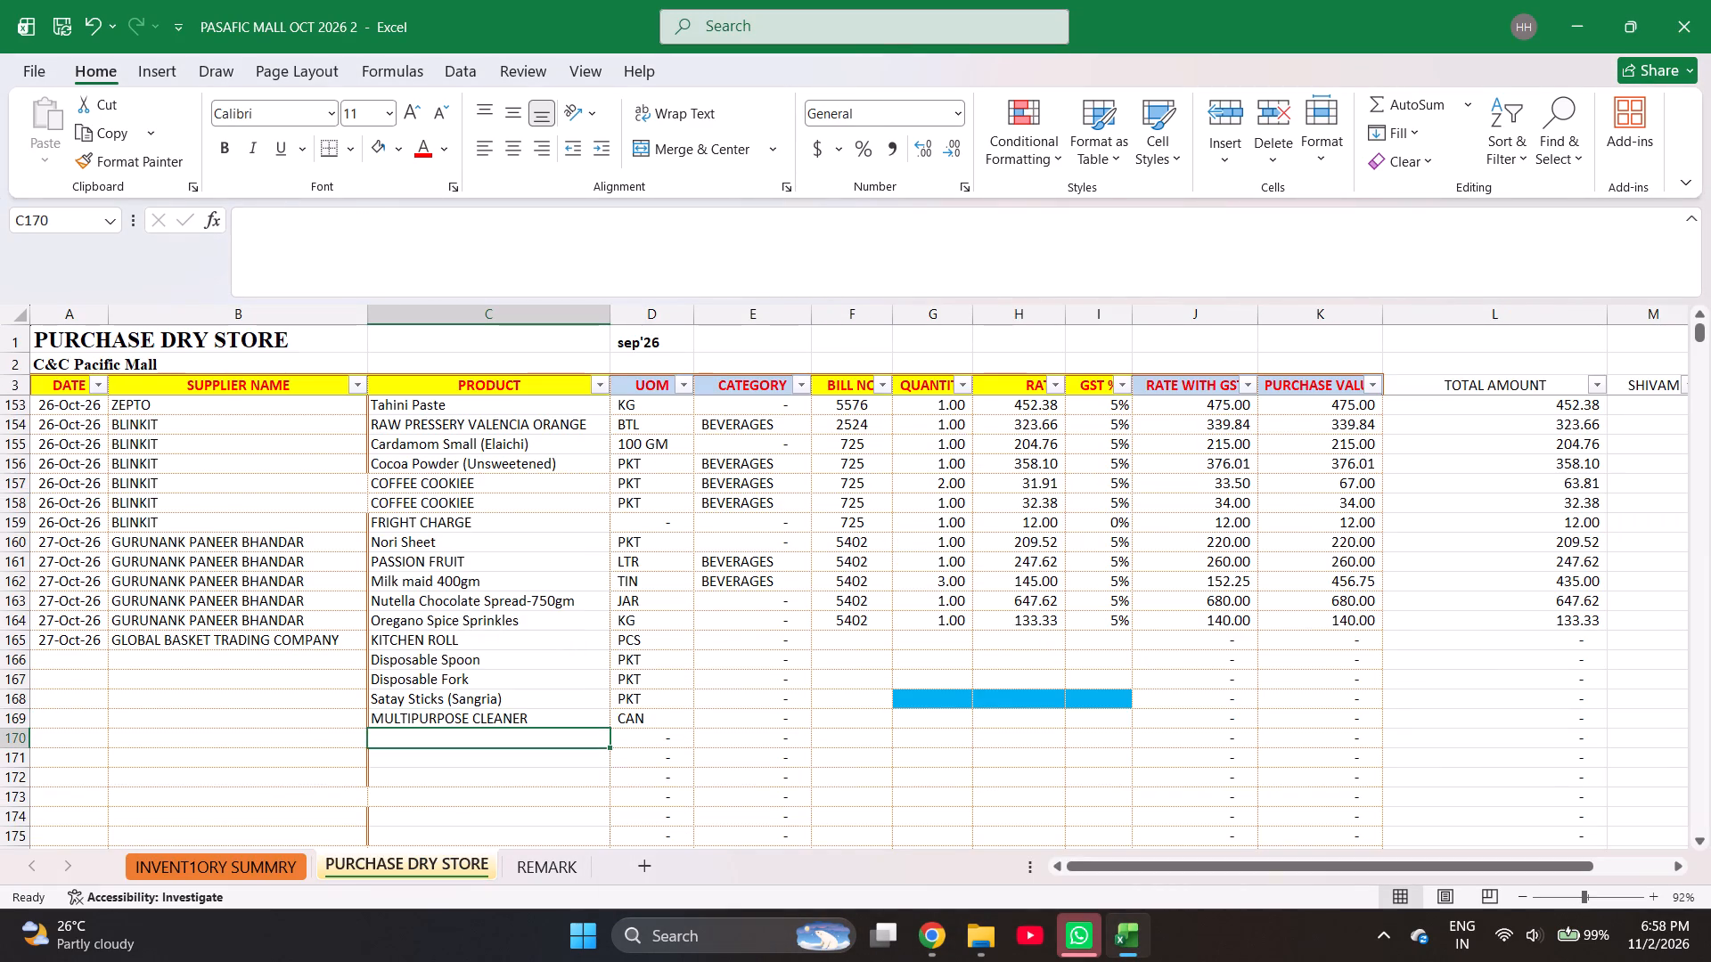
Enter bill number 173 for the KITCHEN ROLL item in row 165.
key("Right")
key("Right")
key("Right")
key("Right")
key("ctrl+Up")
key("Left")
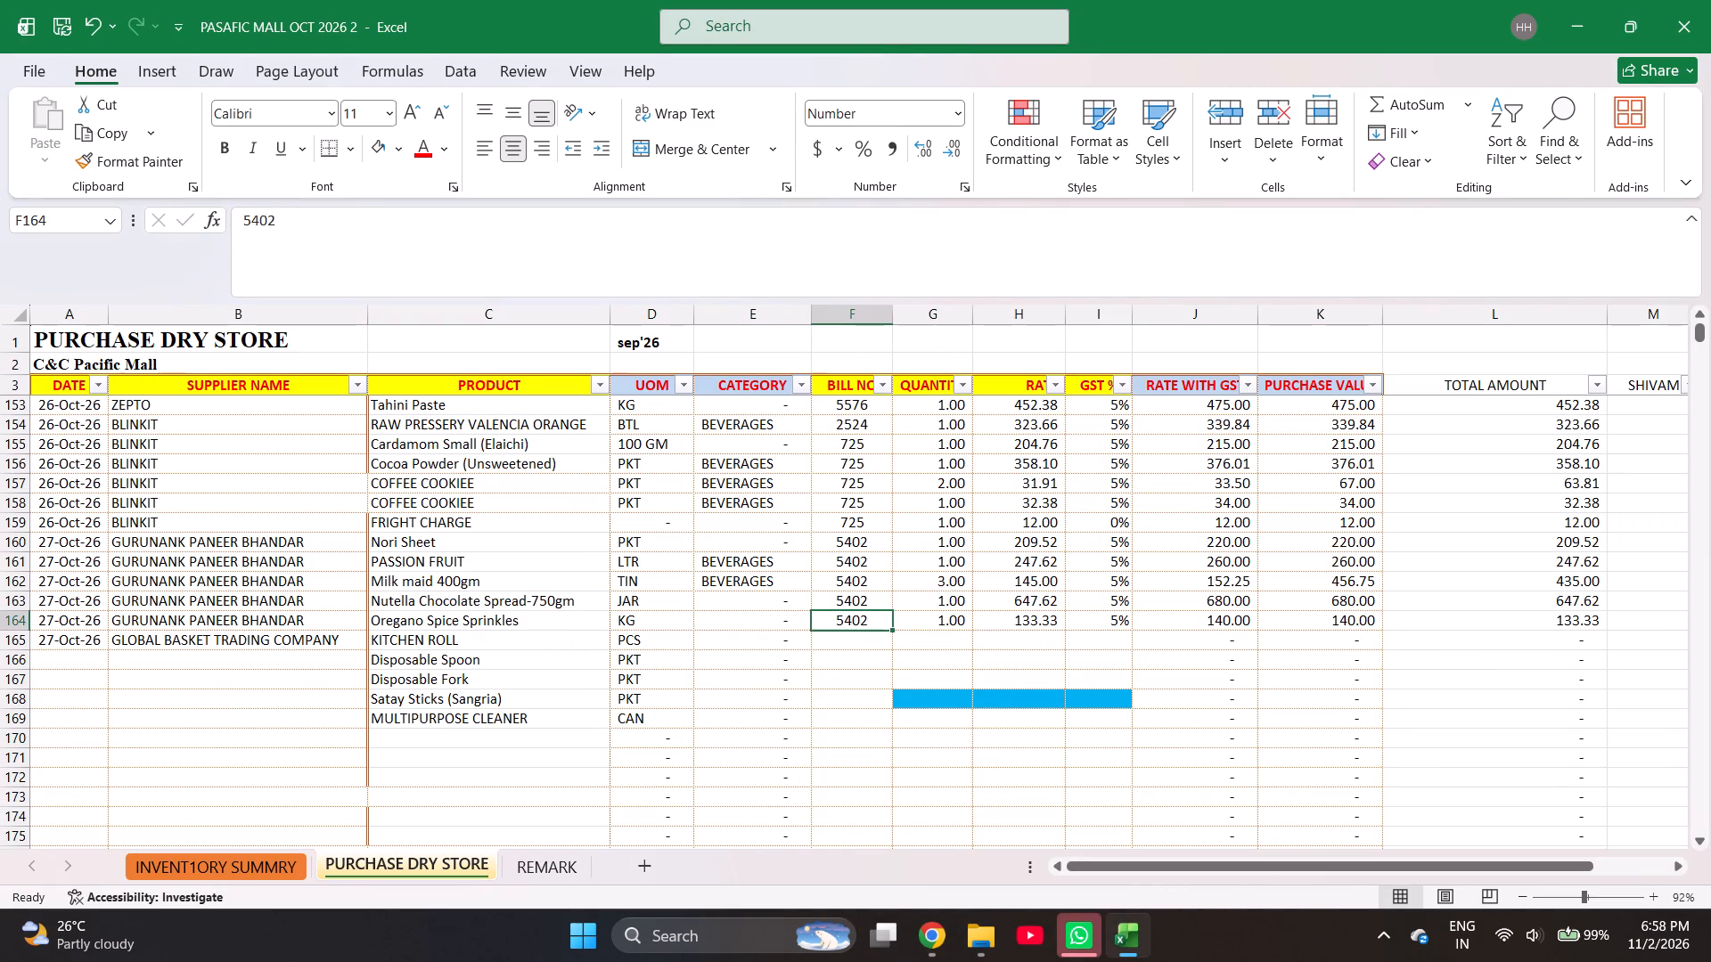
key("Down")
key("Down")
key("Up")
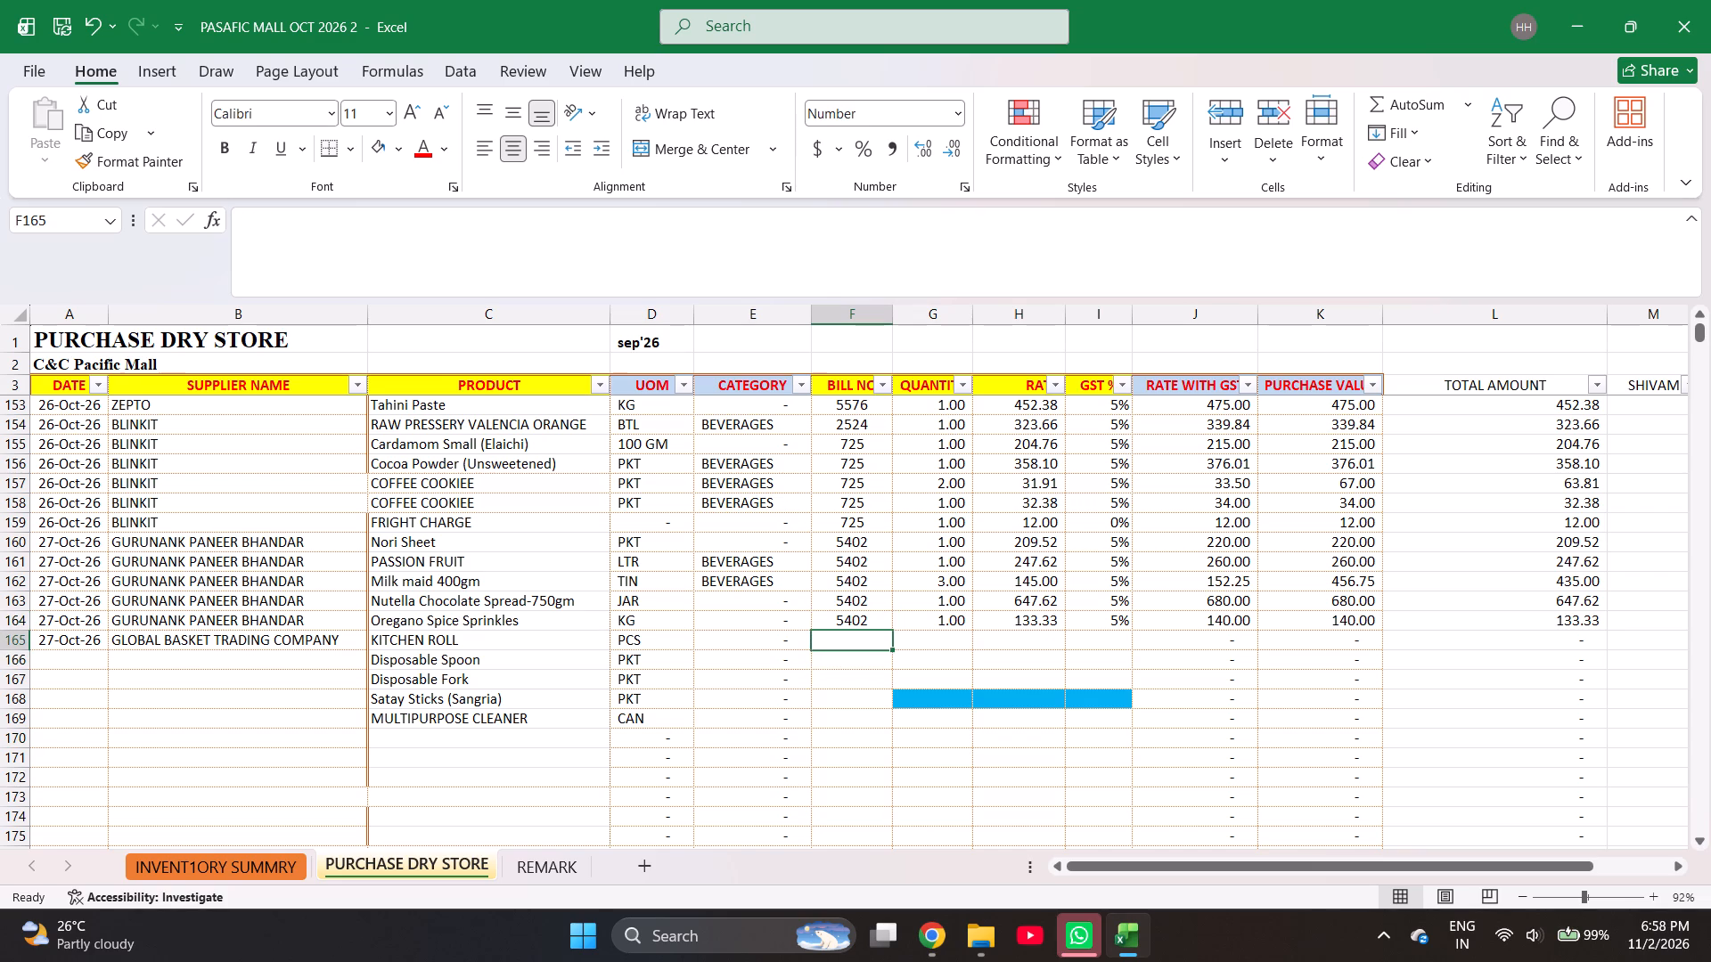
type("173")
key("Right")
Enter the quantities 3, 3, 3, 5 and 1 for the GLOBAL BASKET TRADING COMPANY items in rows 165 to 169.
key("Right")
key("Left")
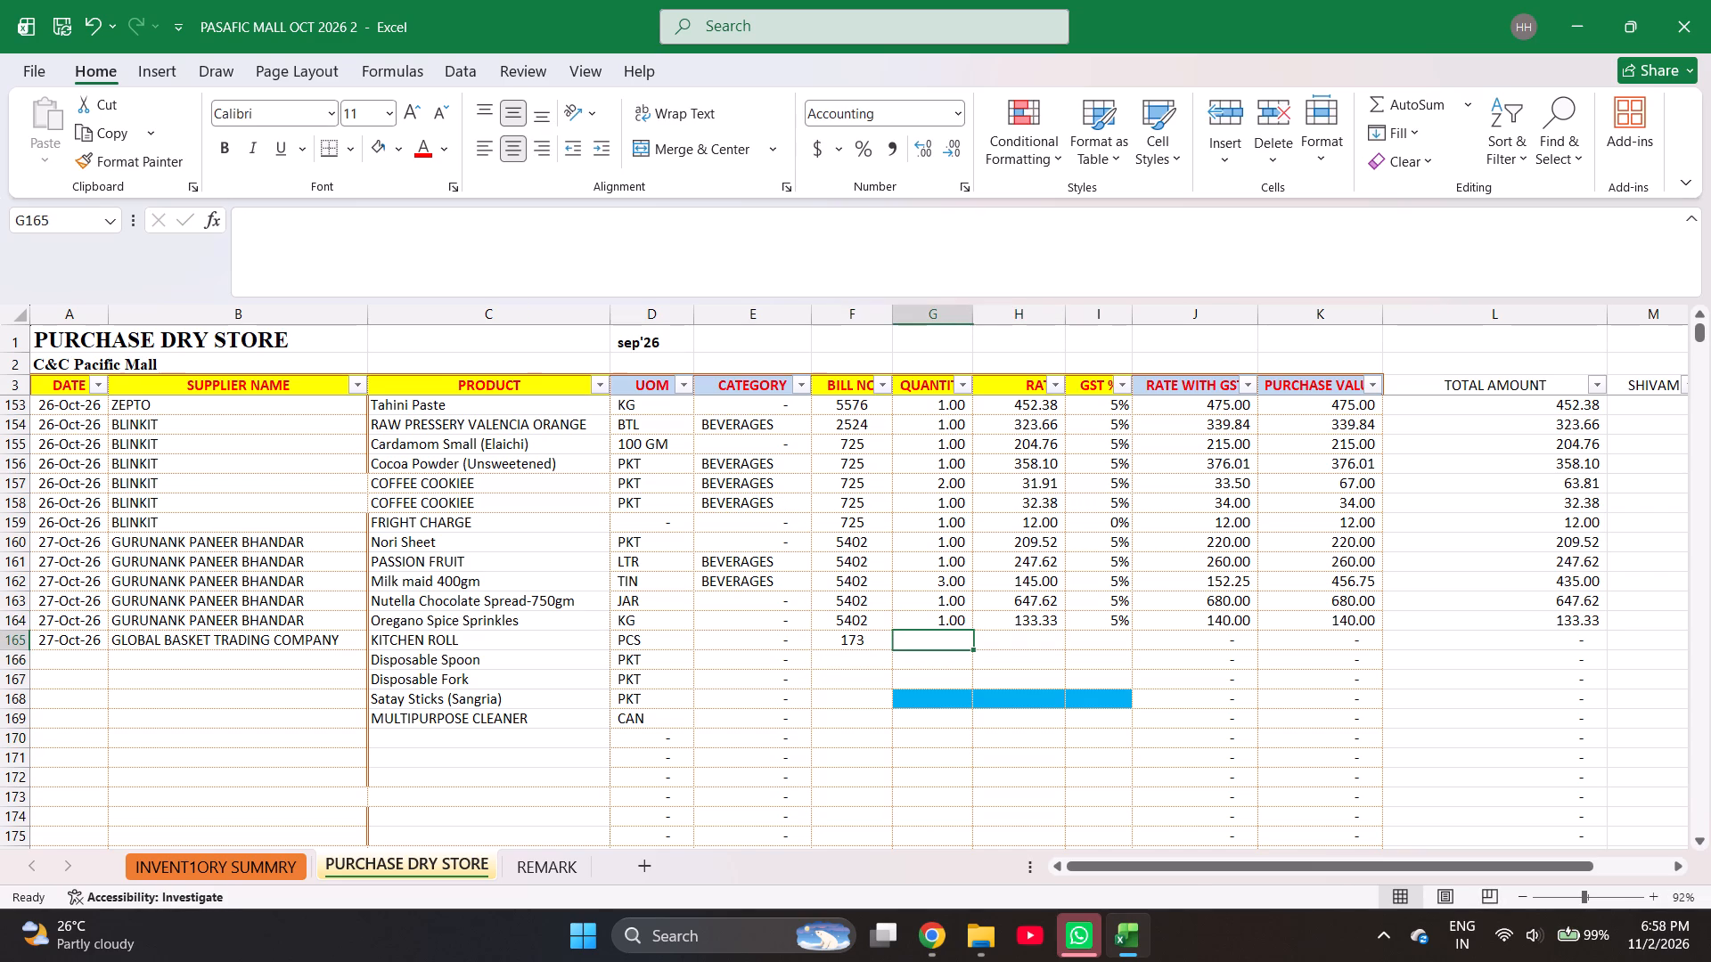
key("3")
key("Return")
key("3")
key("Return")
key("3")
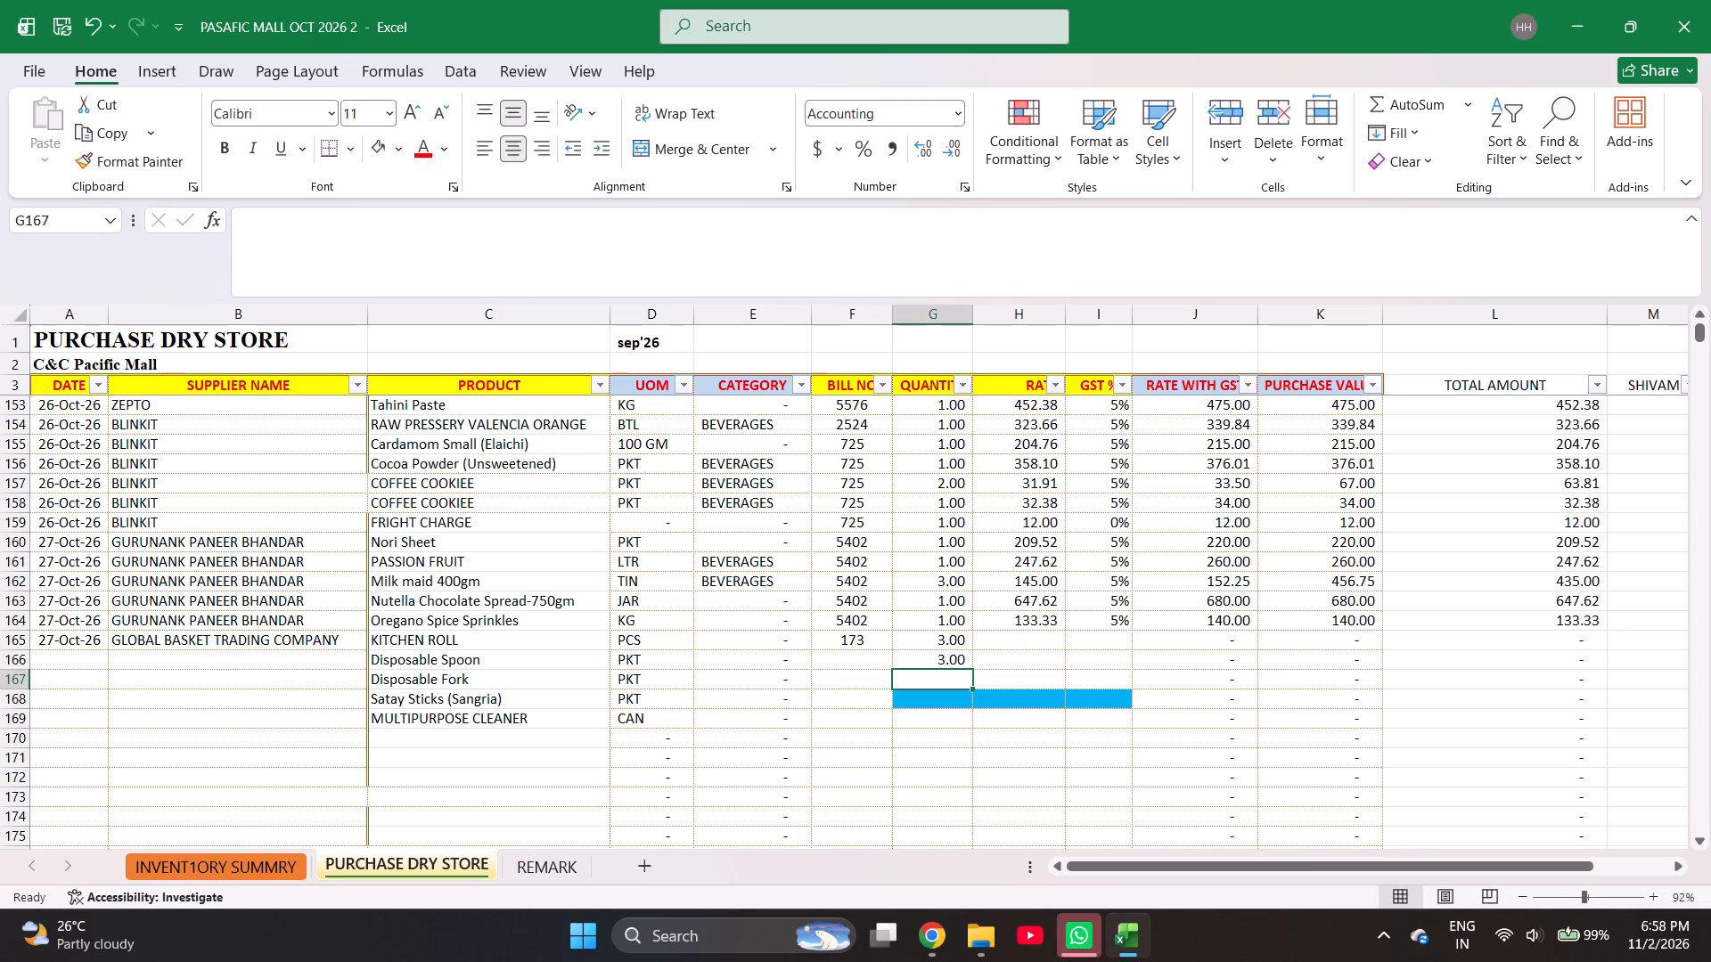
key("Return")
key("5")
key("Return")
key("1")
key("Return")
Fill bill number 173 down from row 165 through row 169.
key("Left")
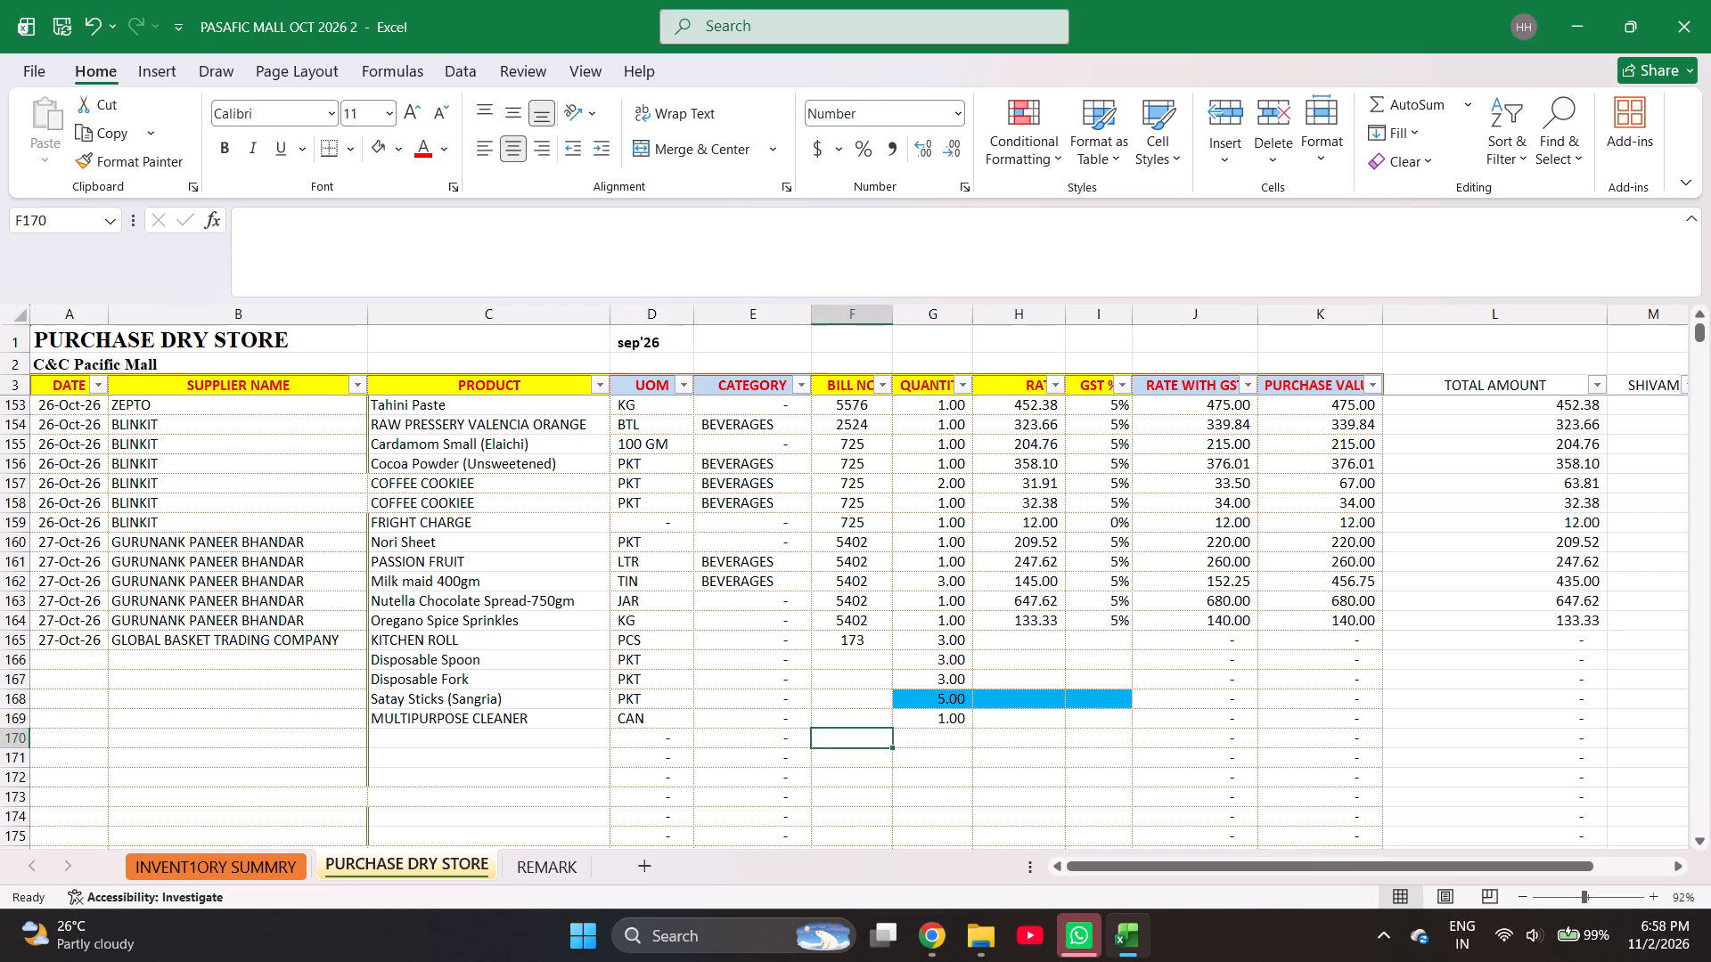
key("ctrl+Up")
key("shift+Down")
key("shift+Down")
key("shift+Down")
key("shift+Down")
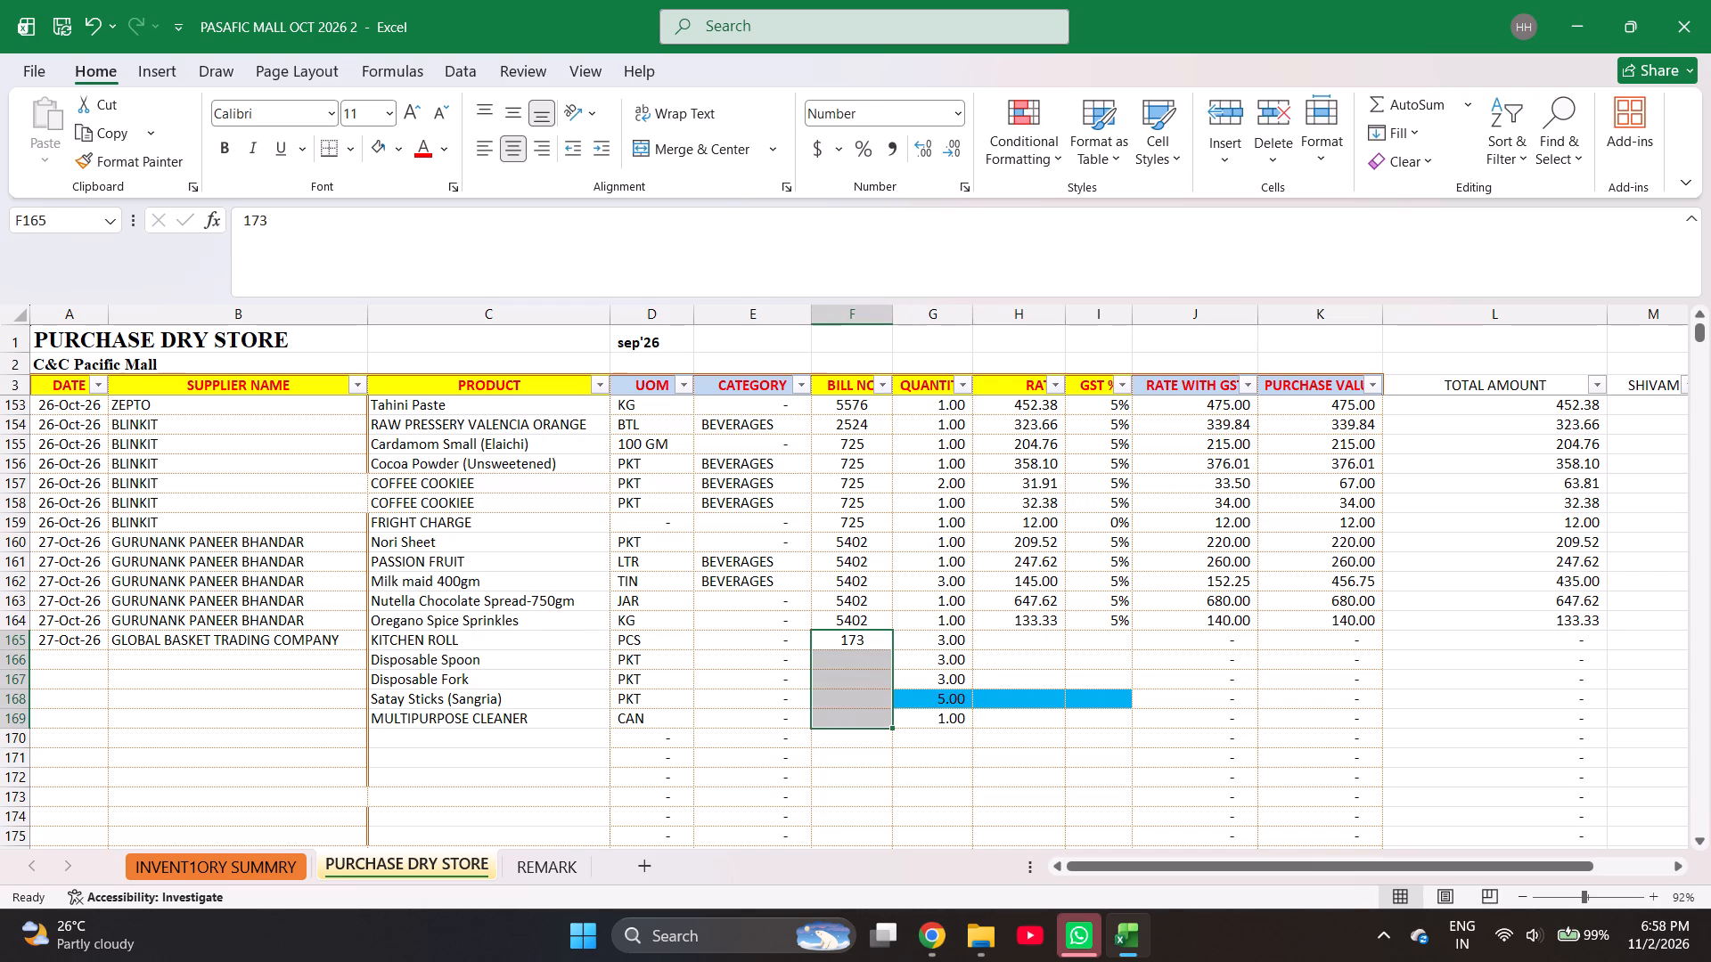
key("ctrl+d")
Enter the rates 210, 67, 67, 20 and 350 for the items in rows 165 to 169.
key("Right")
key("Right")
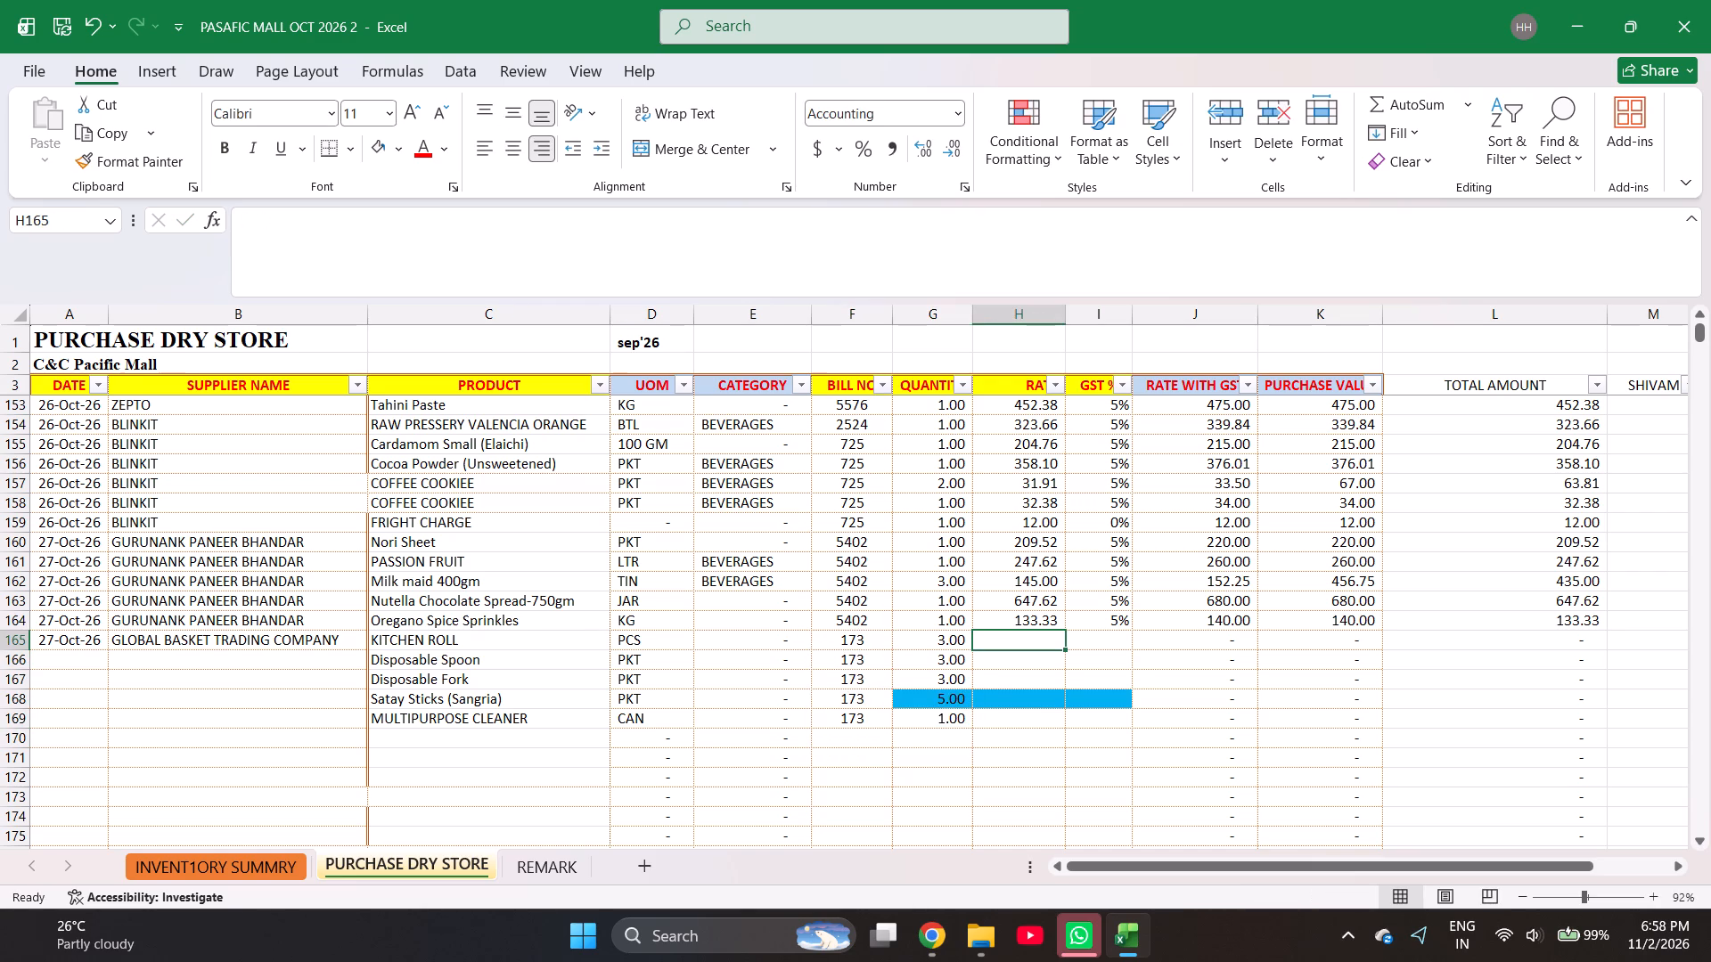
type("210")
key("Return")
type("67")
key("Return")
type("67")
key("Return")
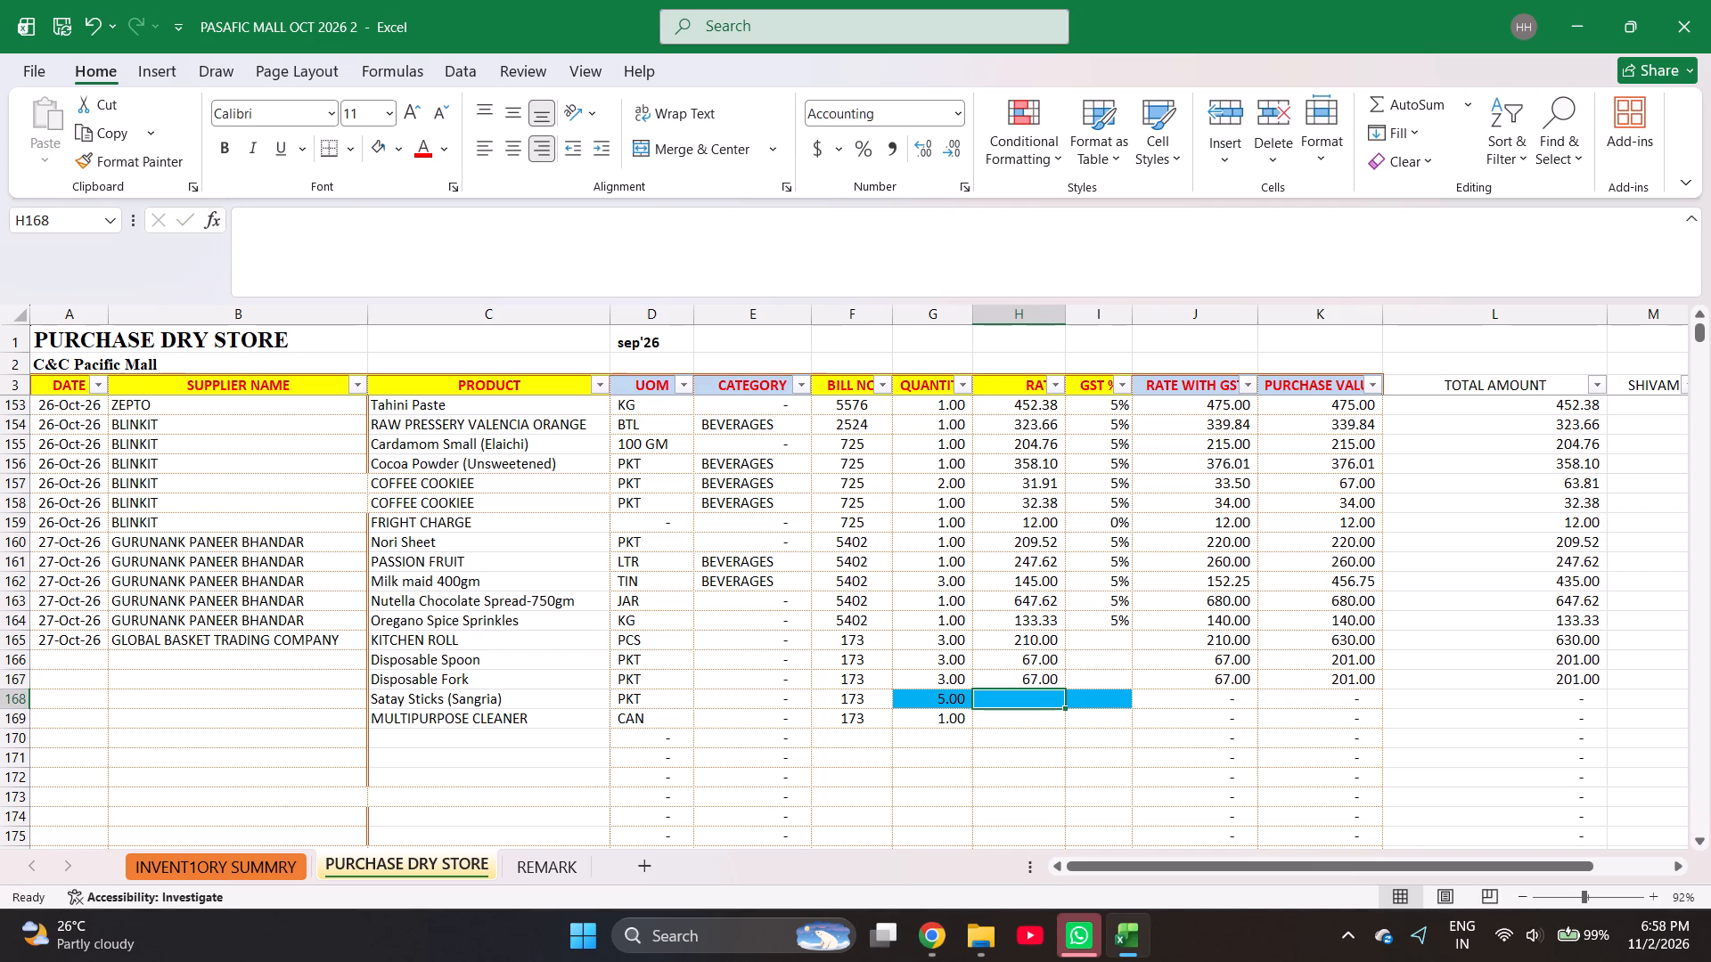
type("20")
key("Return")
type("350")
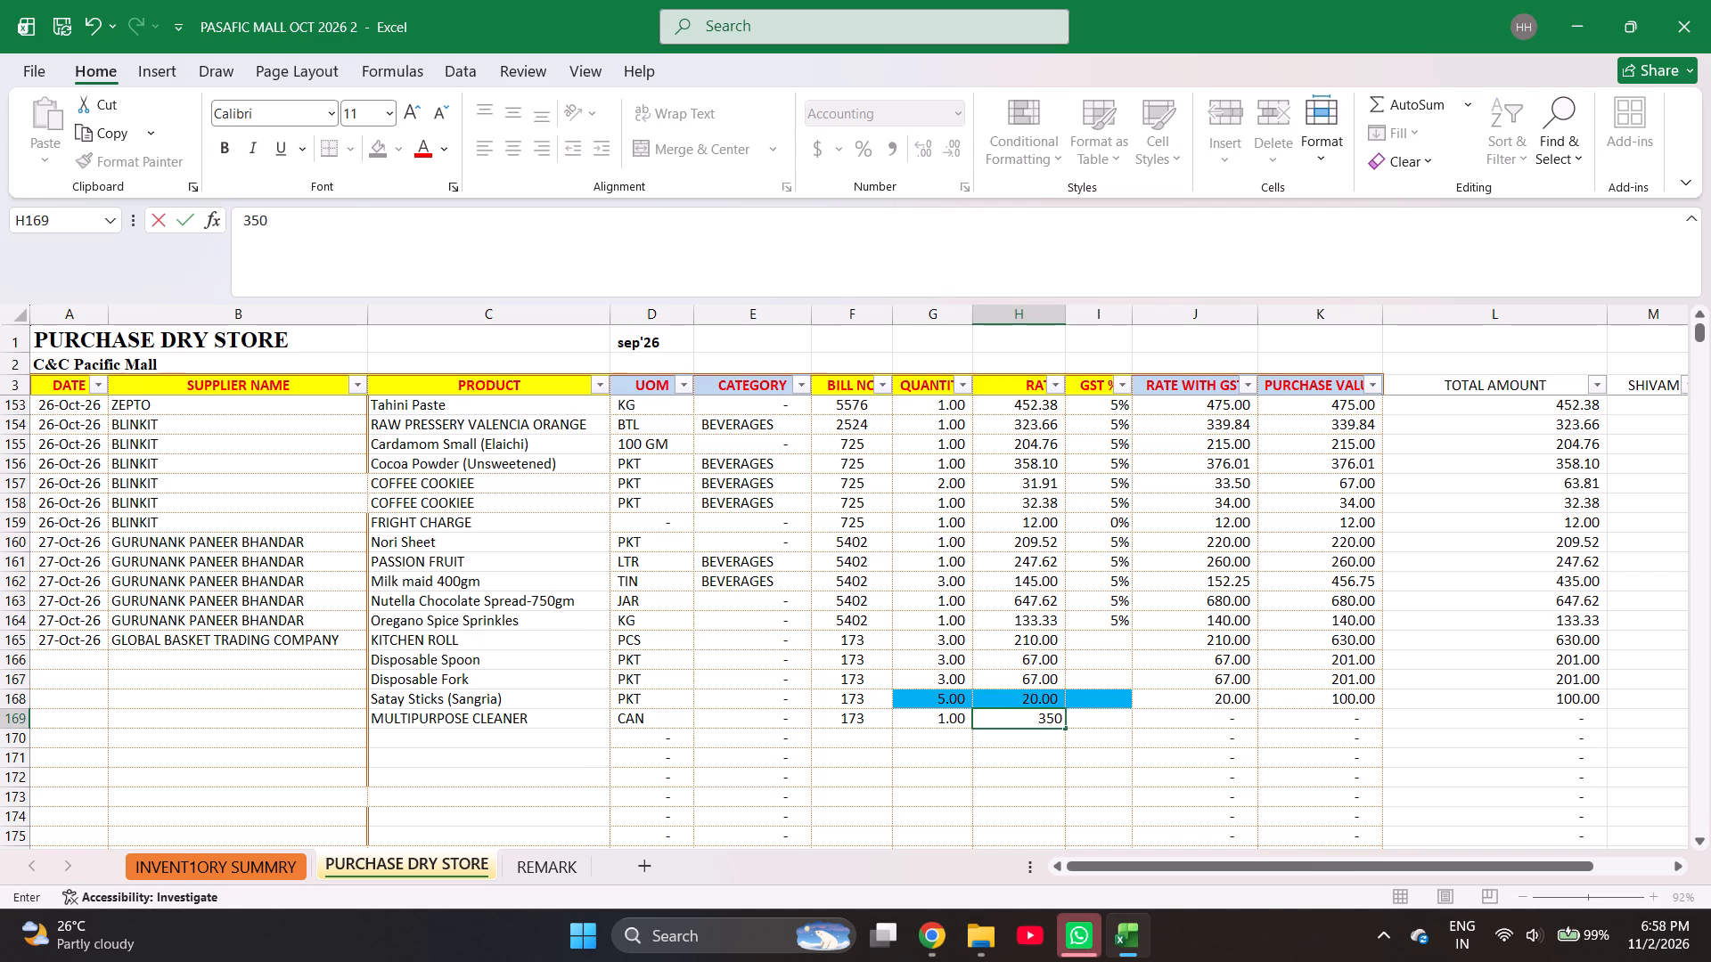
key("Right")
Enter GST of 18% for KITCHEN ROLL and MULTIPURPOSE CLEANER and 5% for the three items between them, in rows 165 to 169.
key("ctrl+Up")
key("Down")
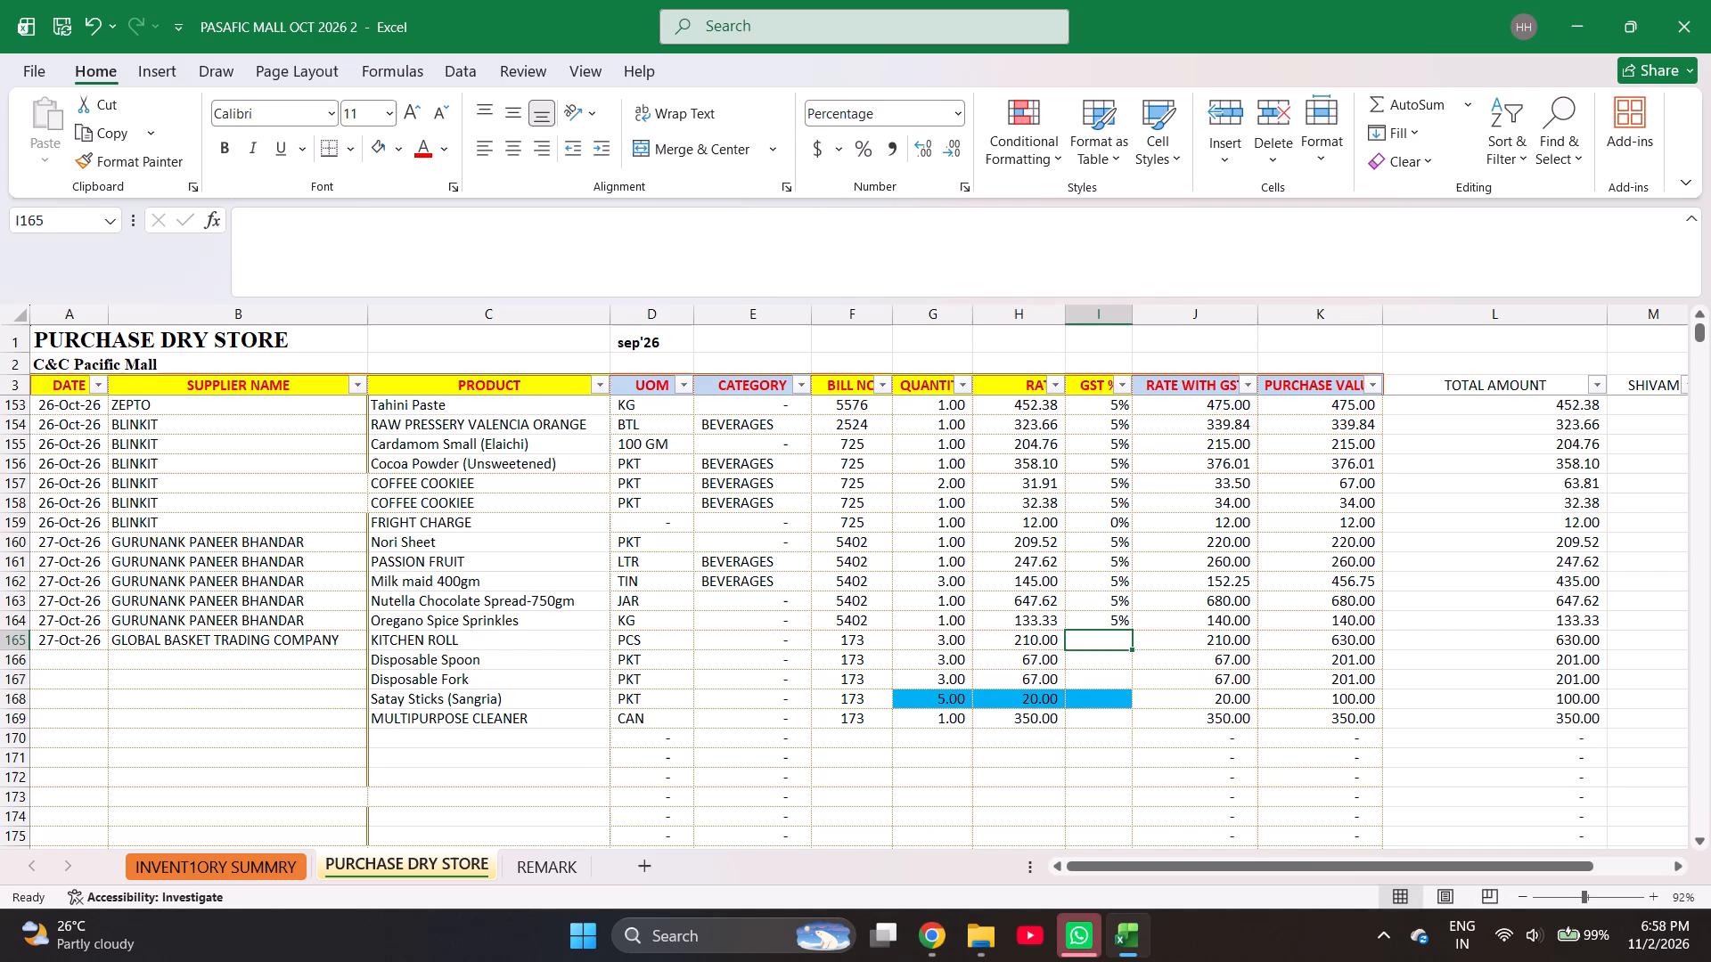
type("18")
key("Return")
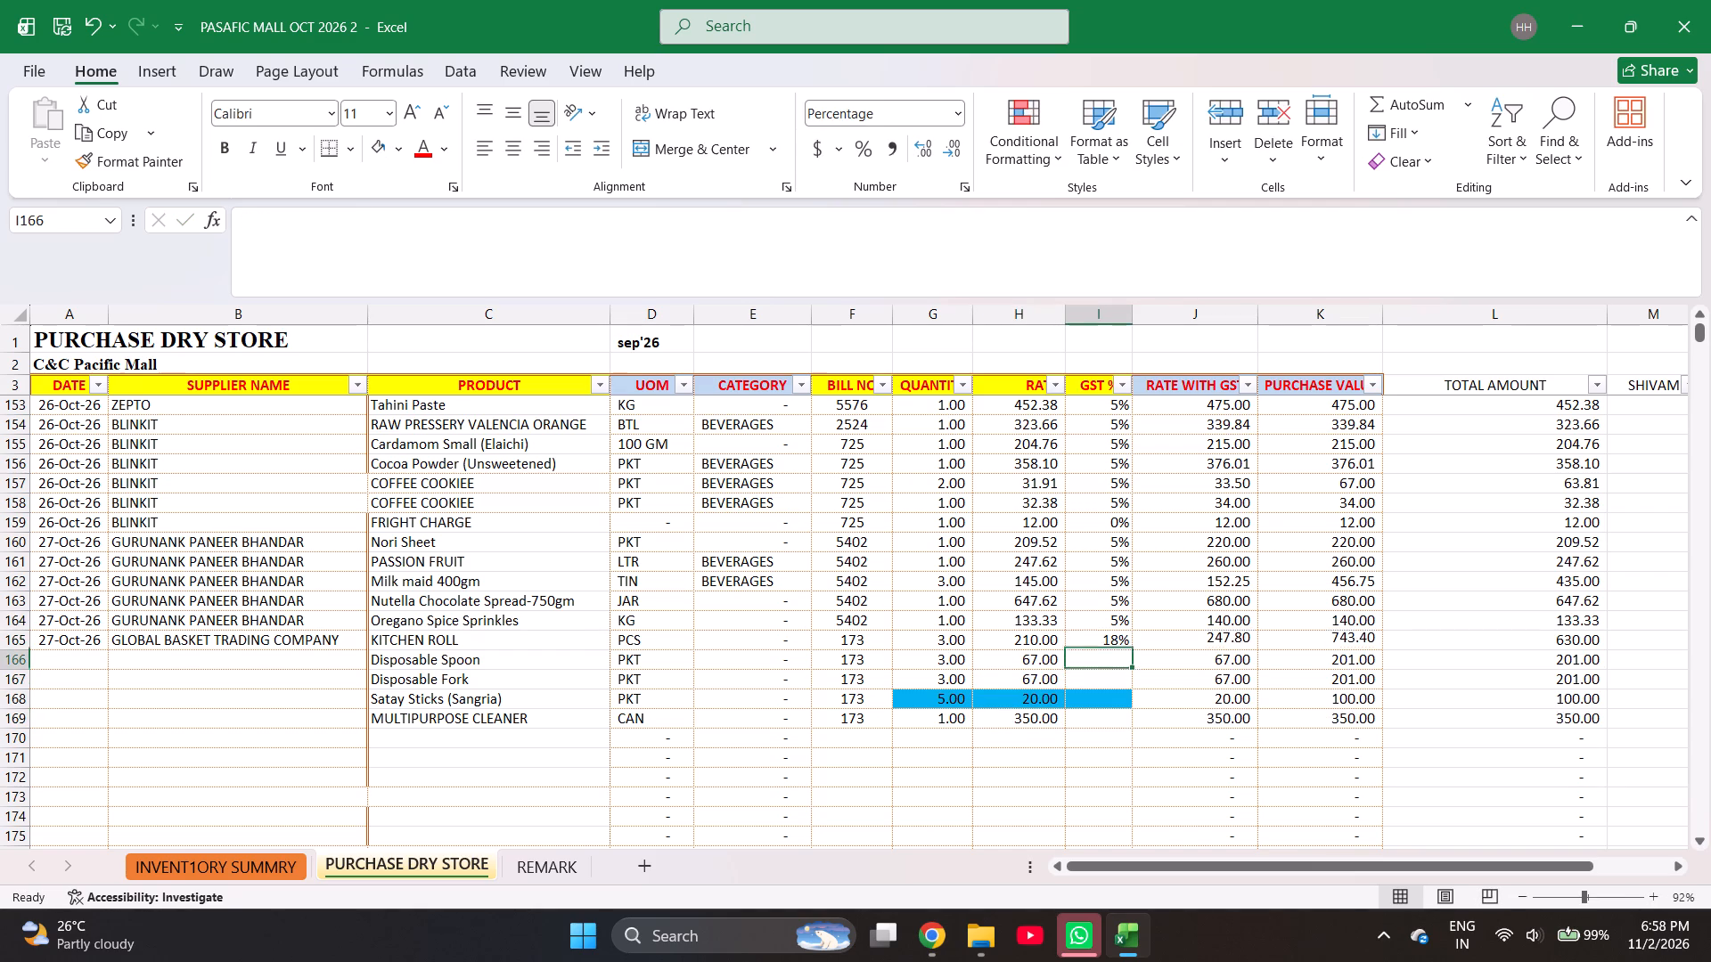
key("5")
key("Return")
key("5")
key("Return")
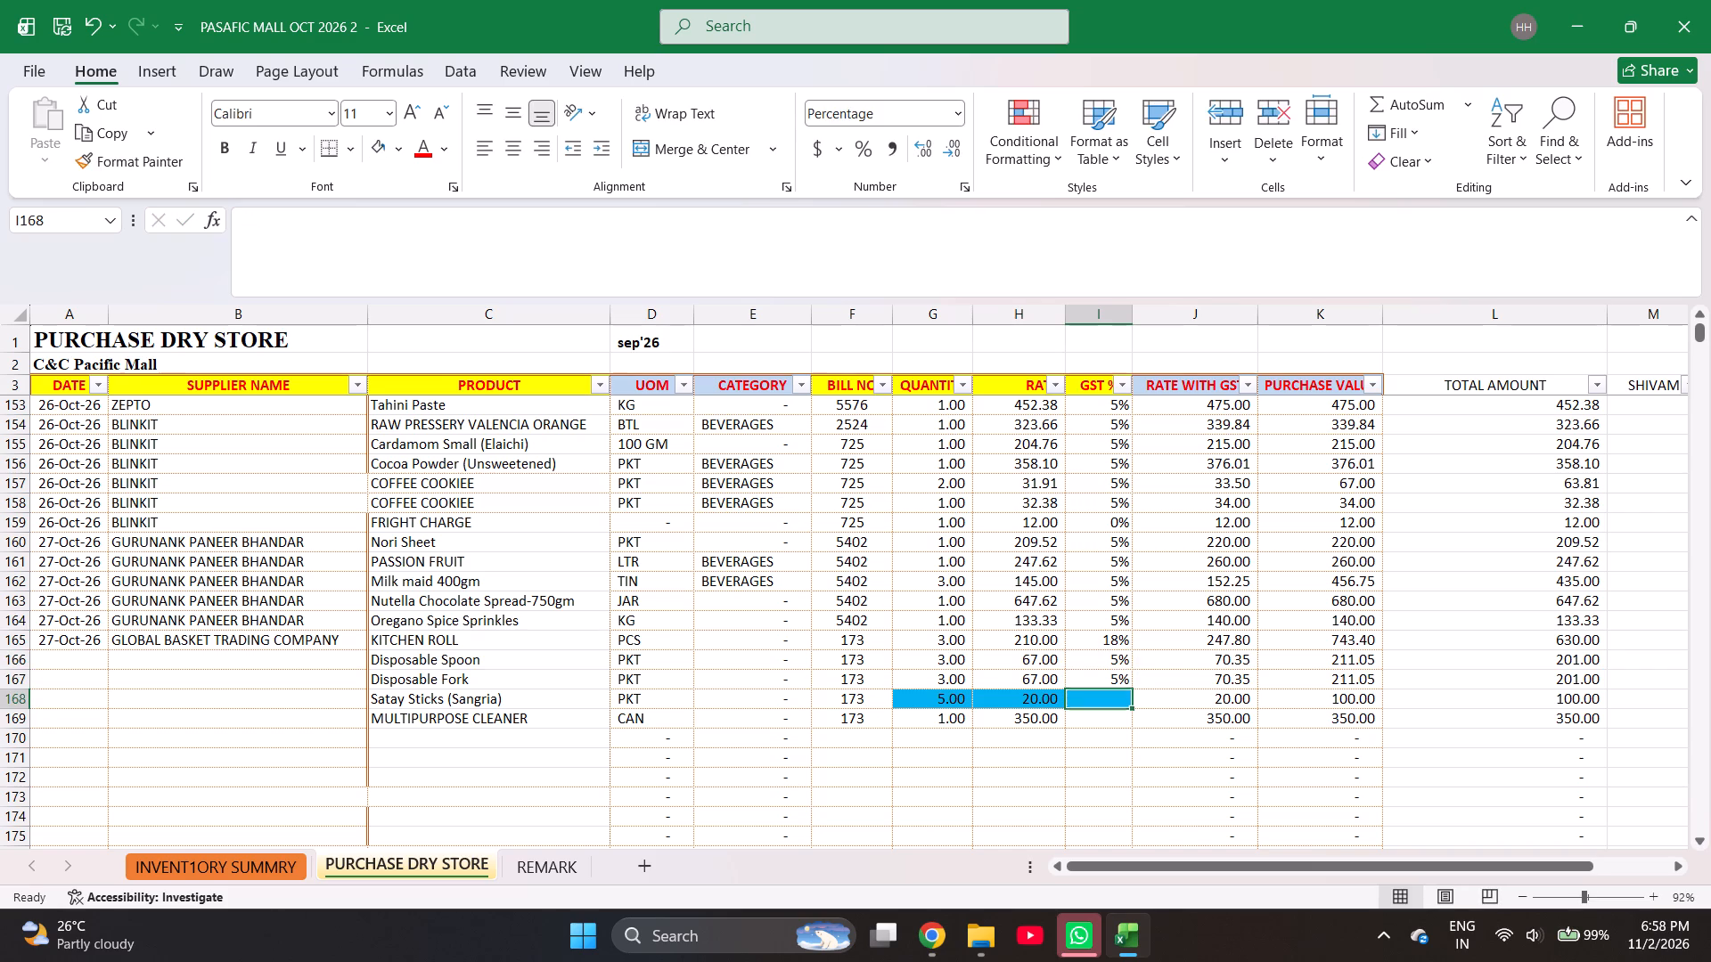
key("5")
key("Return")
type("18")
key("Return")
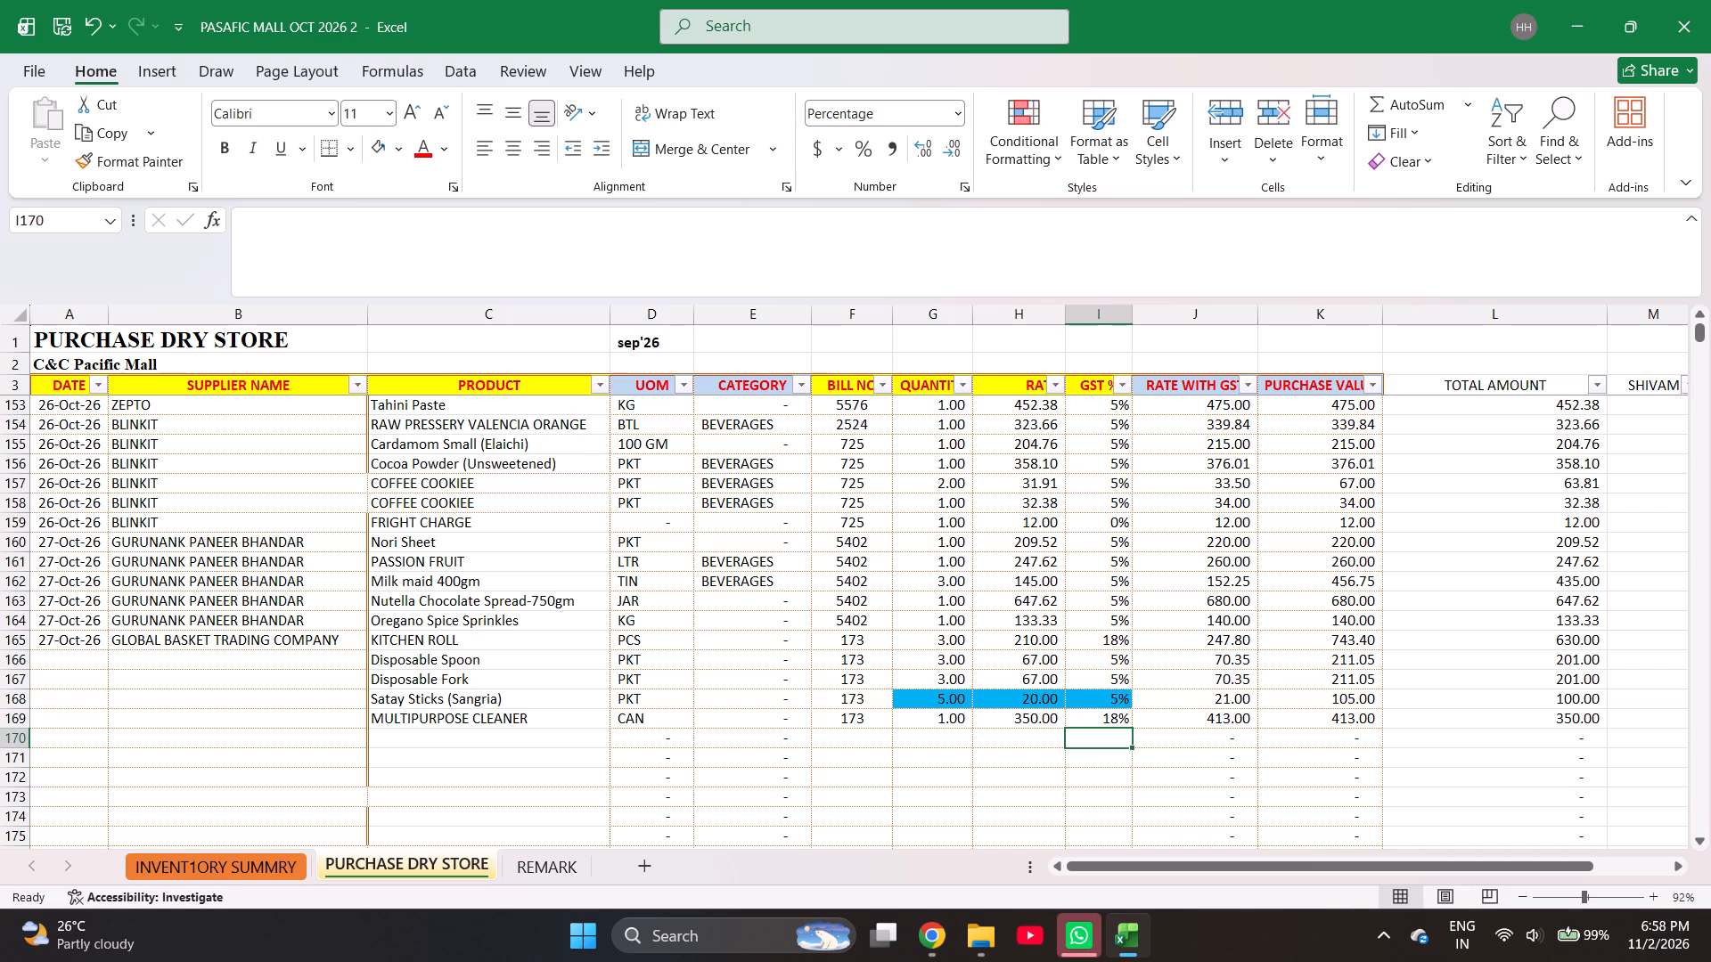
Fill the date 27-Oct-26 and supplier GLOBAL BASKET TRADING COMPANY down from row 165 through row 169.
key("ctrl+Left")
key("ctrl+Left")
key("ctrl+Left")
key("ctrl+Left")
key("ctrl+Left")
key("ctrl+Left")
key("ctrl+Left")
key("ctrl+Left")
key("ctrl+Left")
key("ctrl+Up")
key("Right")
key("shift+Down")
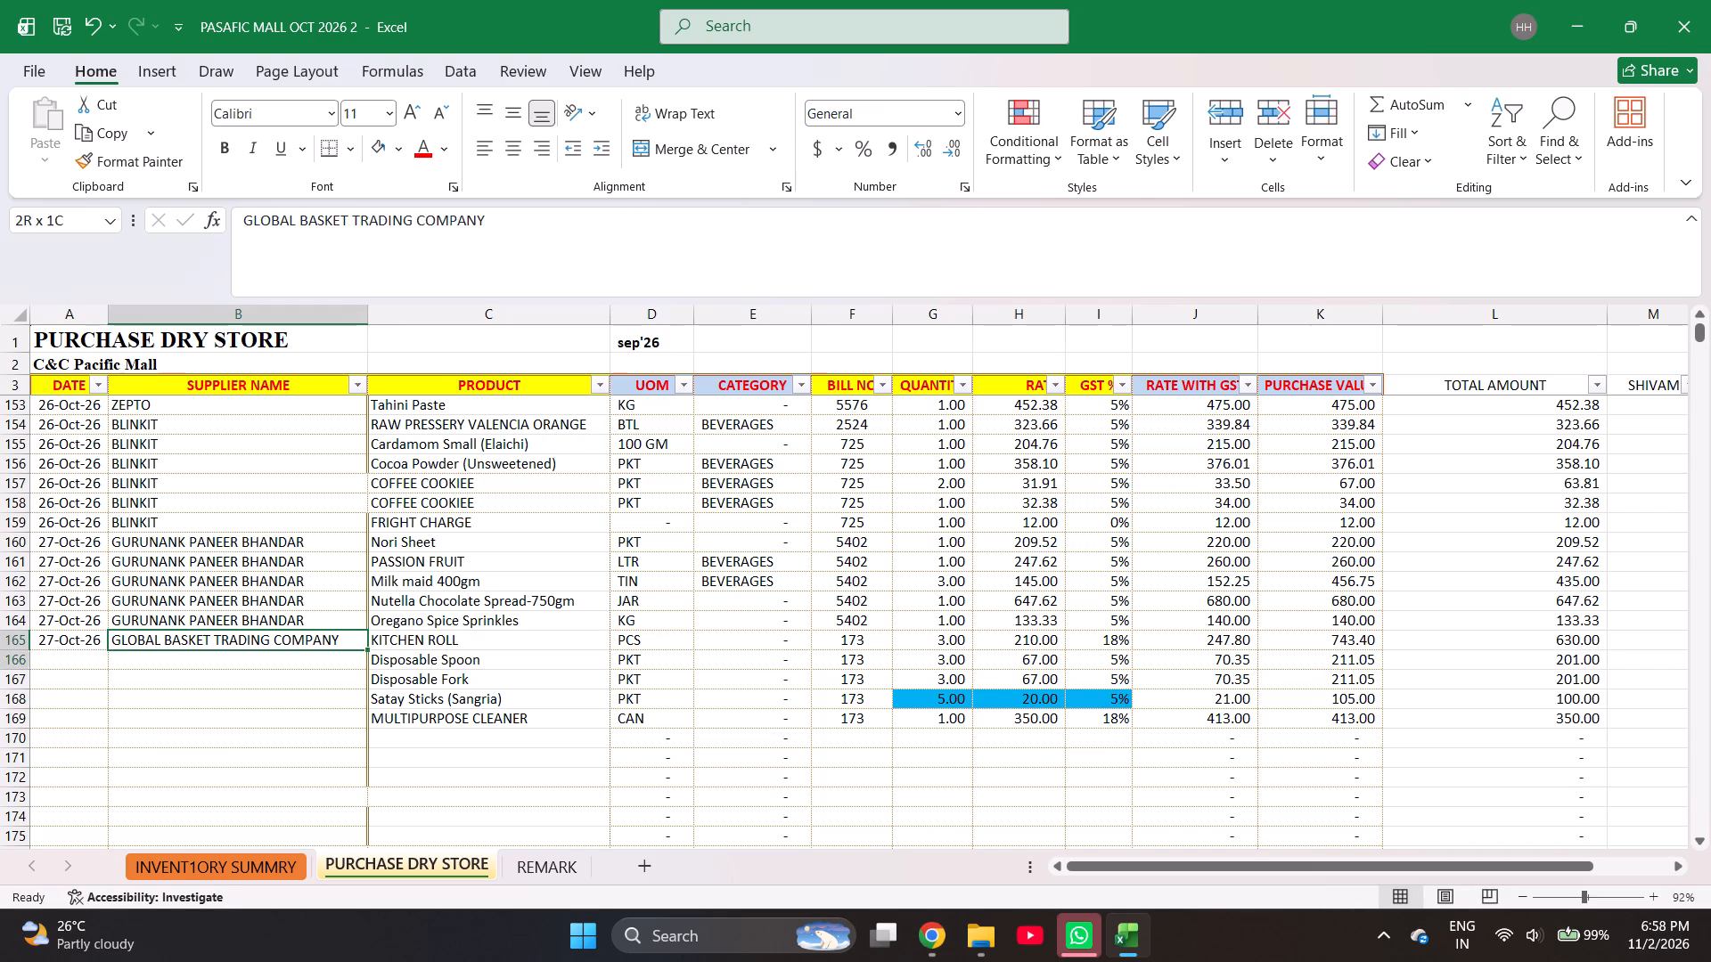
key("shift+Left")
key("shift+Page_Up")
key("Right")
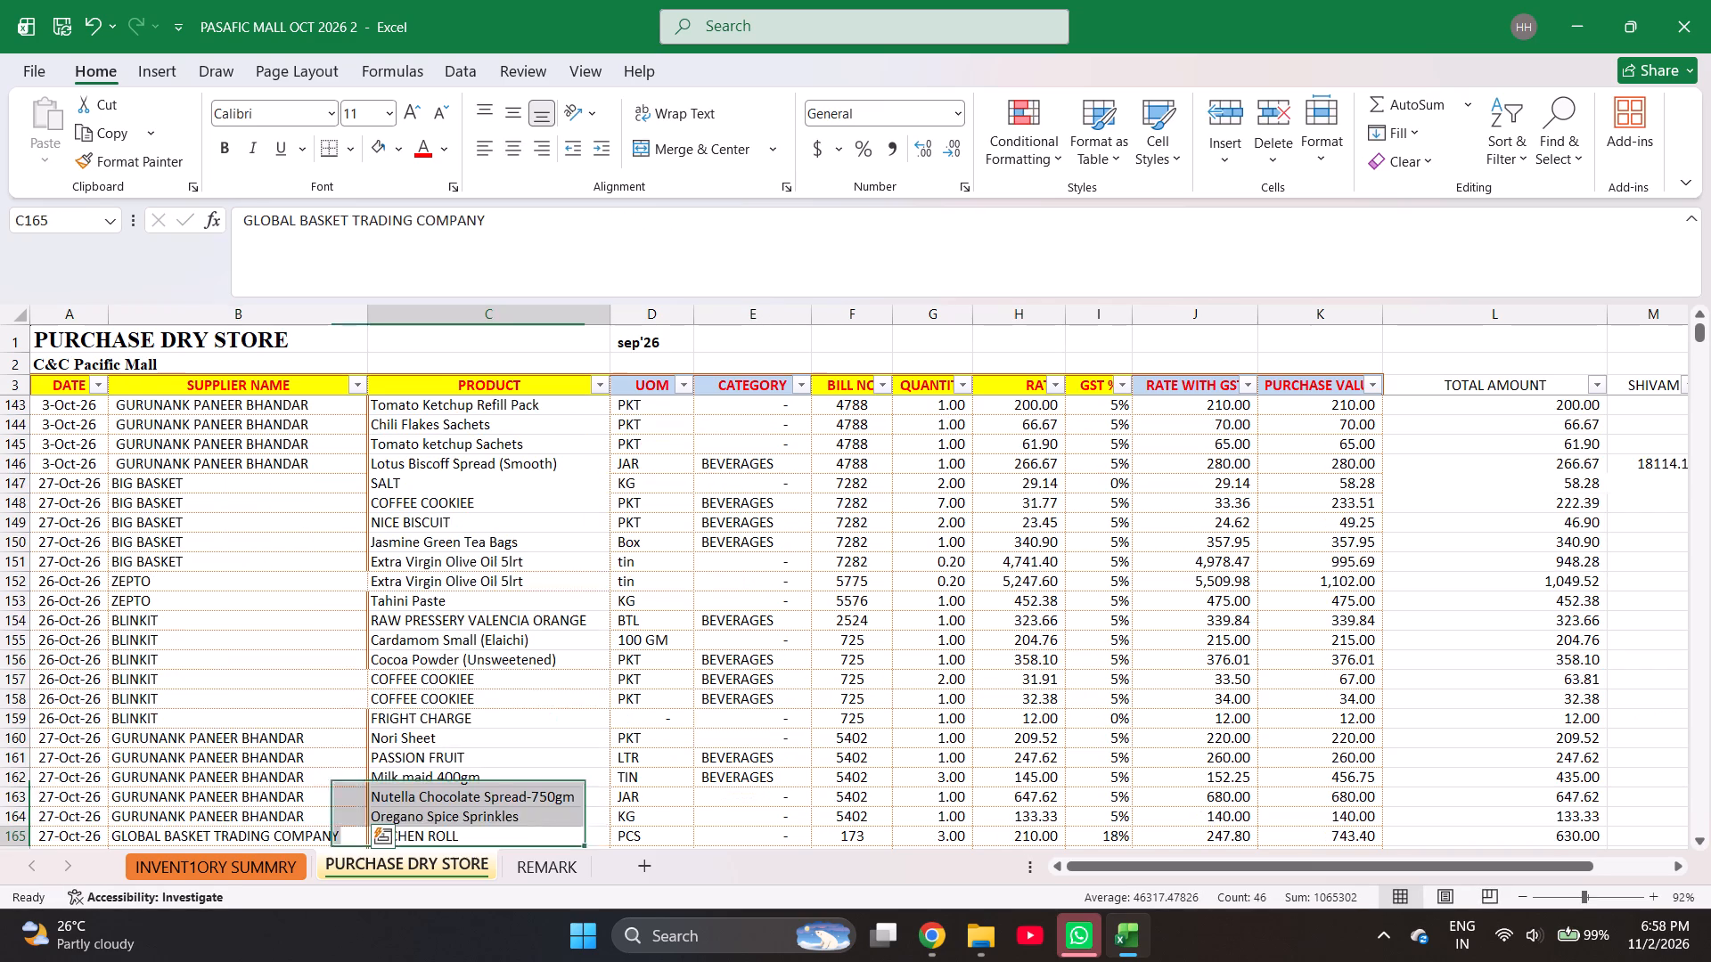
key("Left")
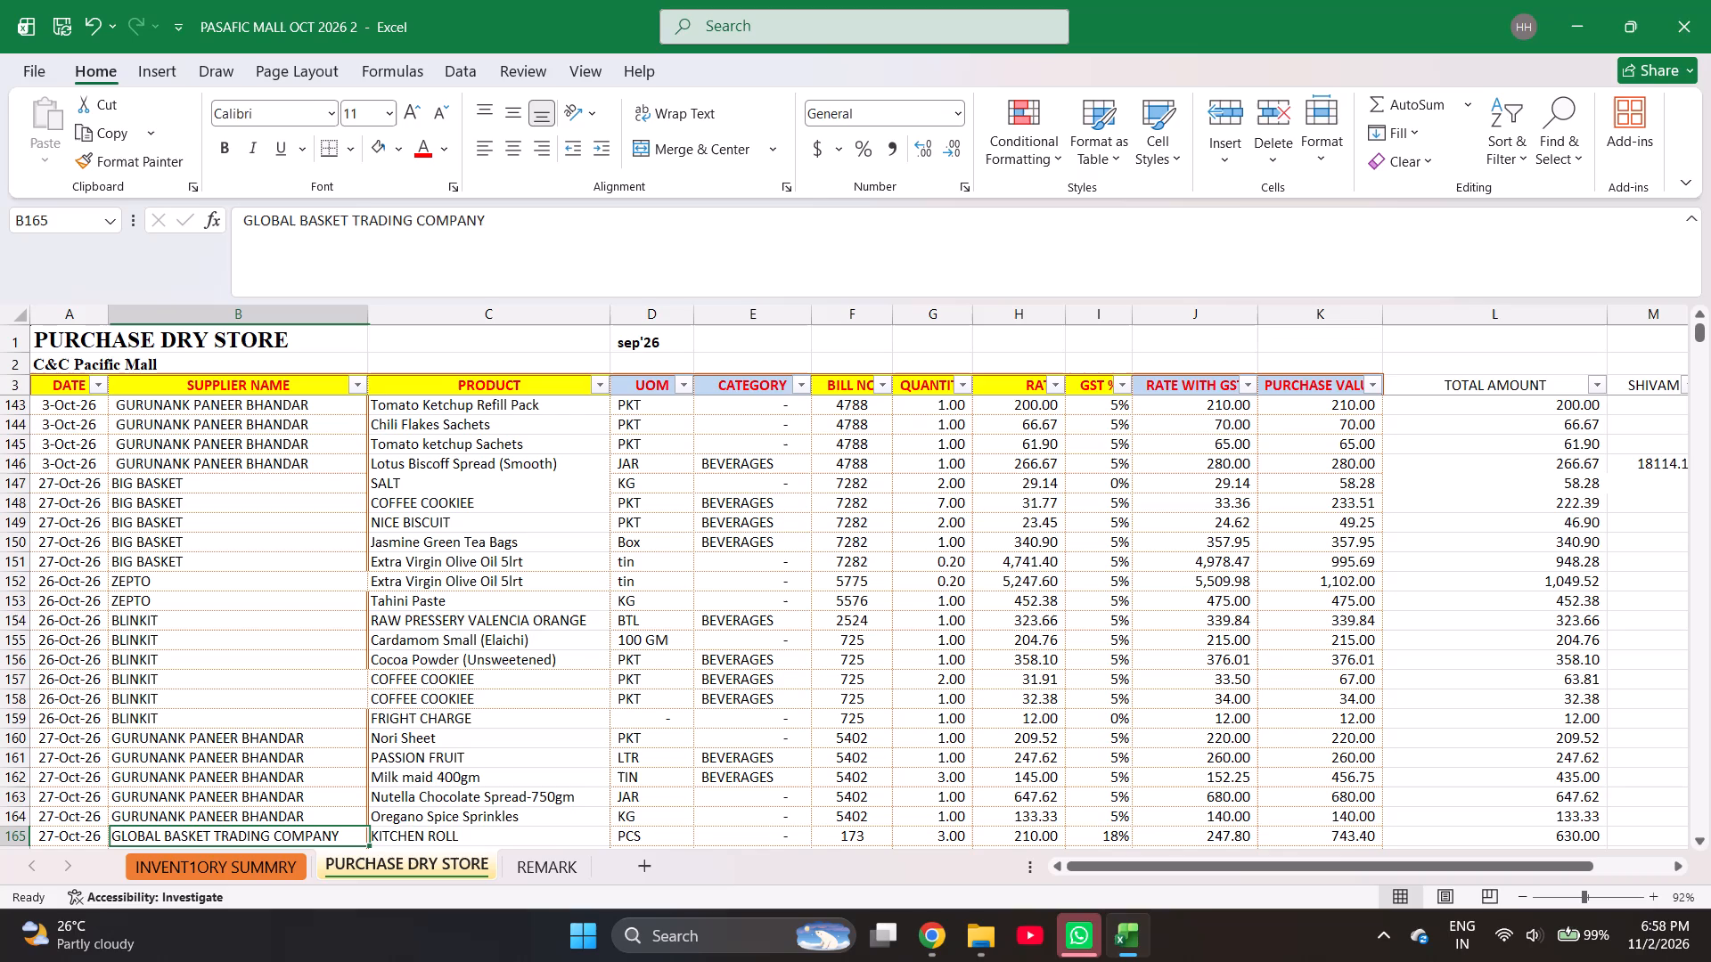
key("shift+Left")
key("shift+Down")
key("shift+Down")
key("shift+Down")
key("shift+Down")
key("shift+Down")
key("shift+Down")
key("shift+Up")
key("shift+Up")
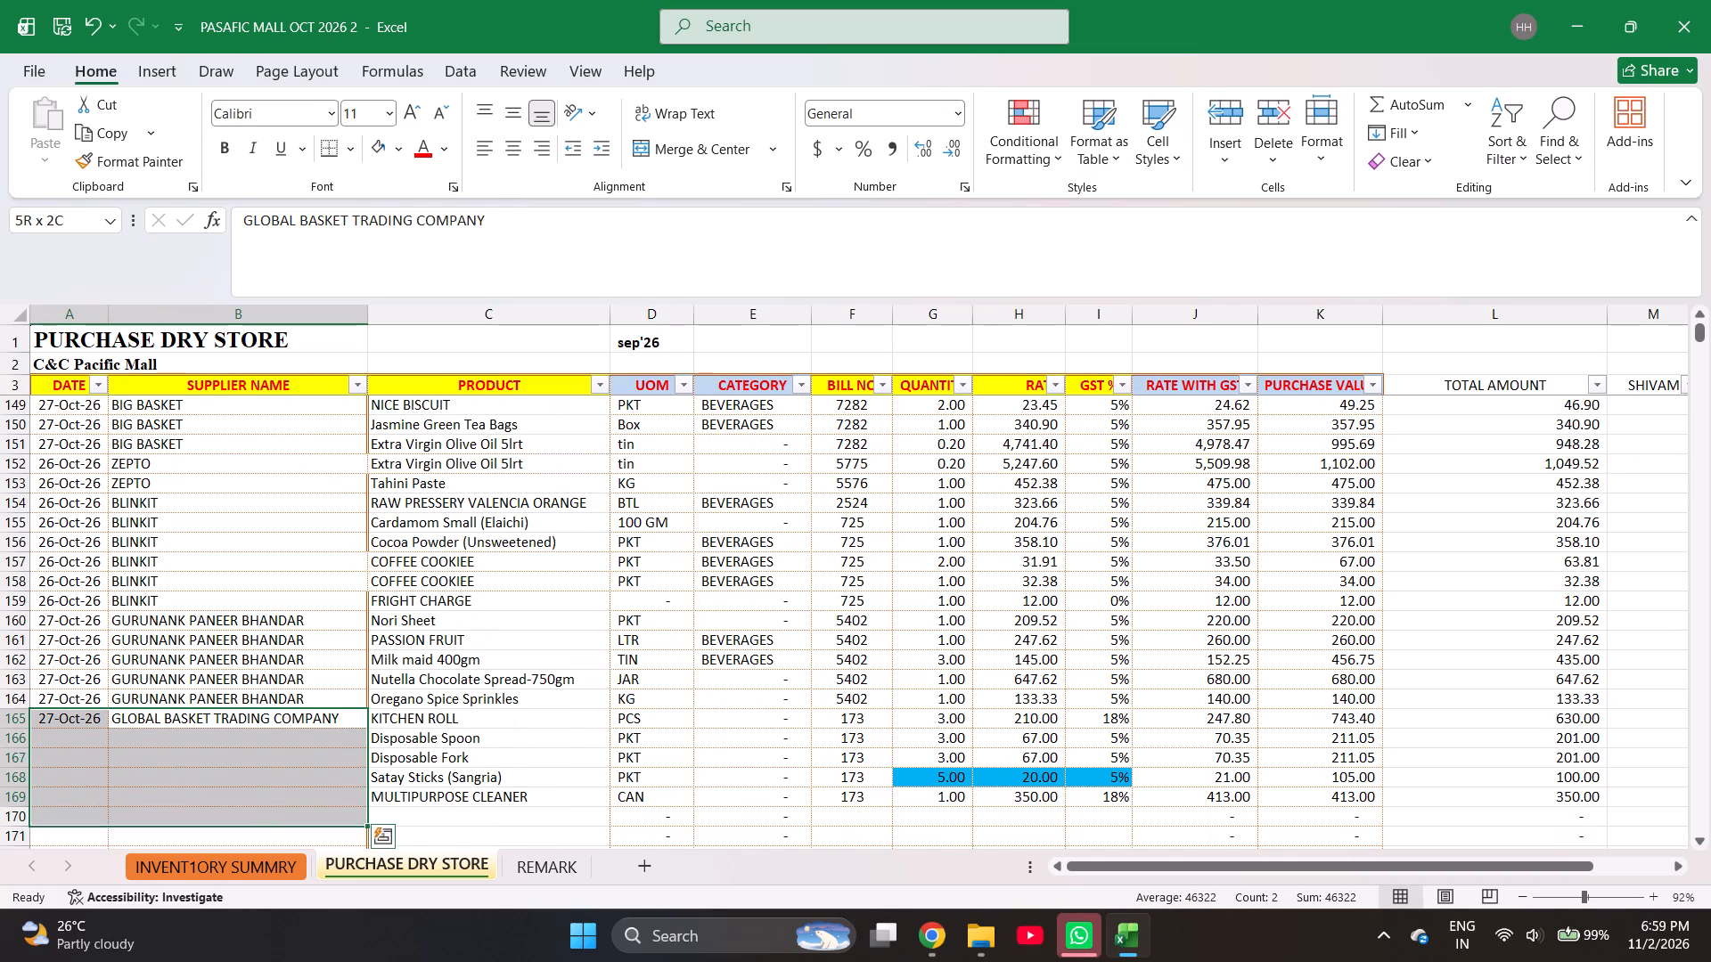
key("ctrl+d")
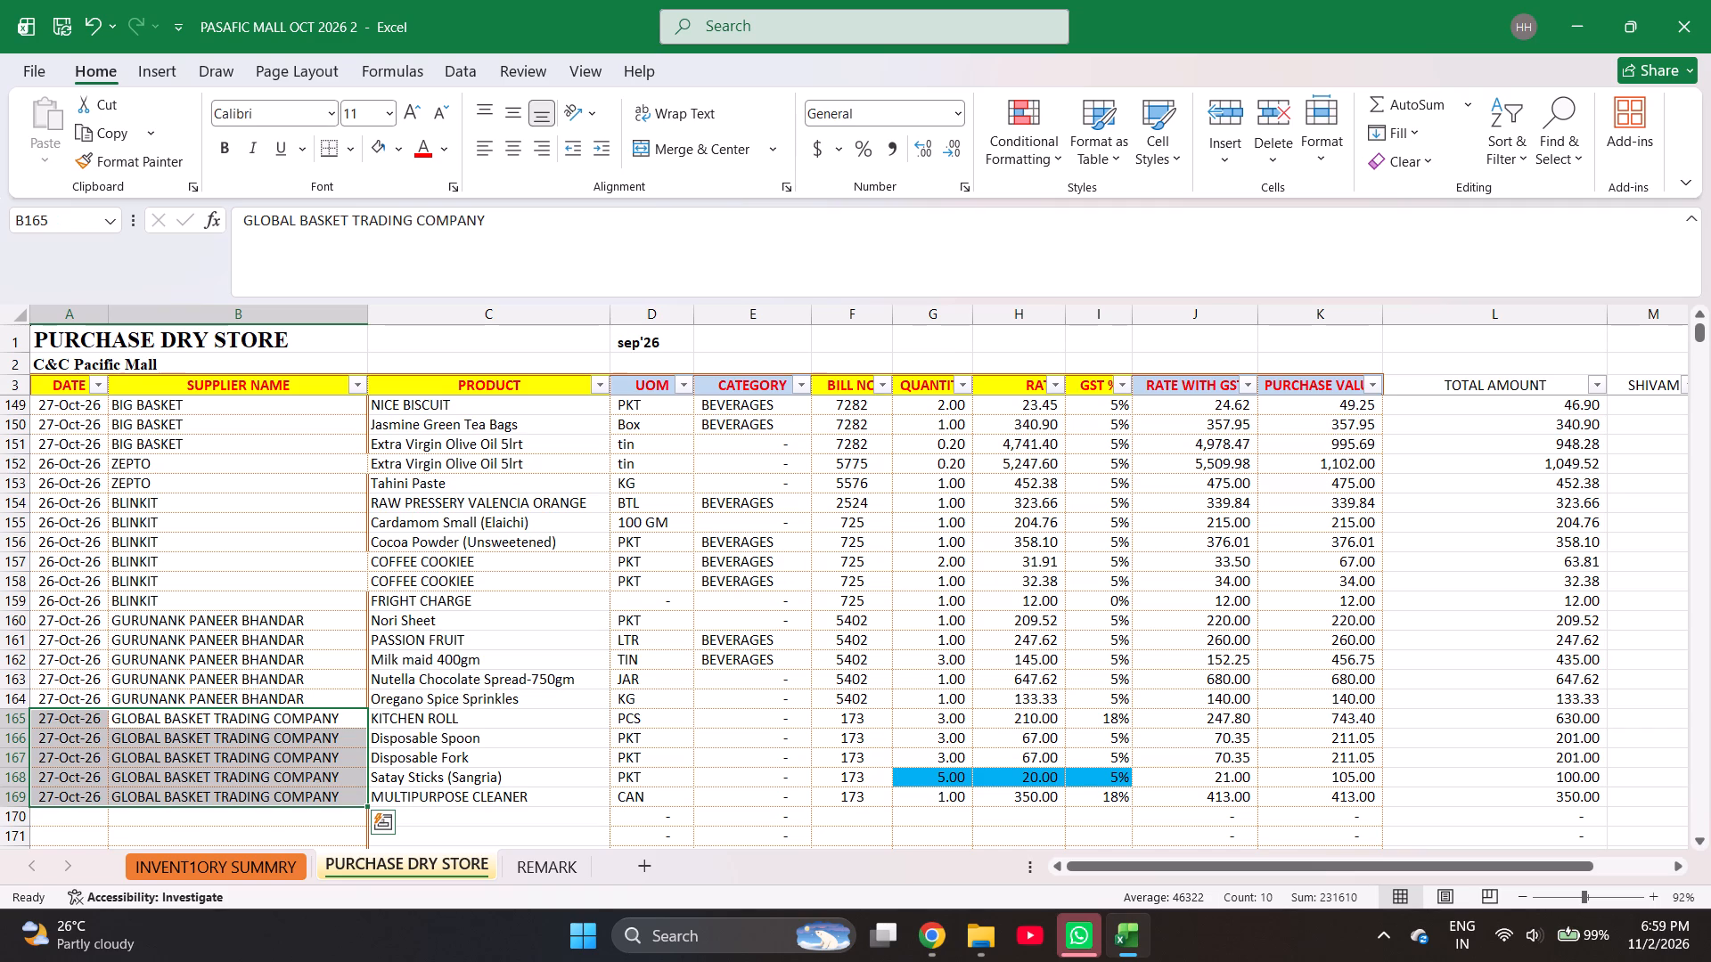
Check the combined purchase value of the five bill 173 items in rows 165 to 169.
key("Right")
key("Right")
key("Right")
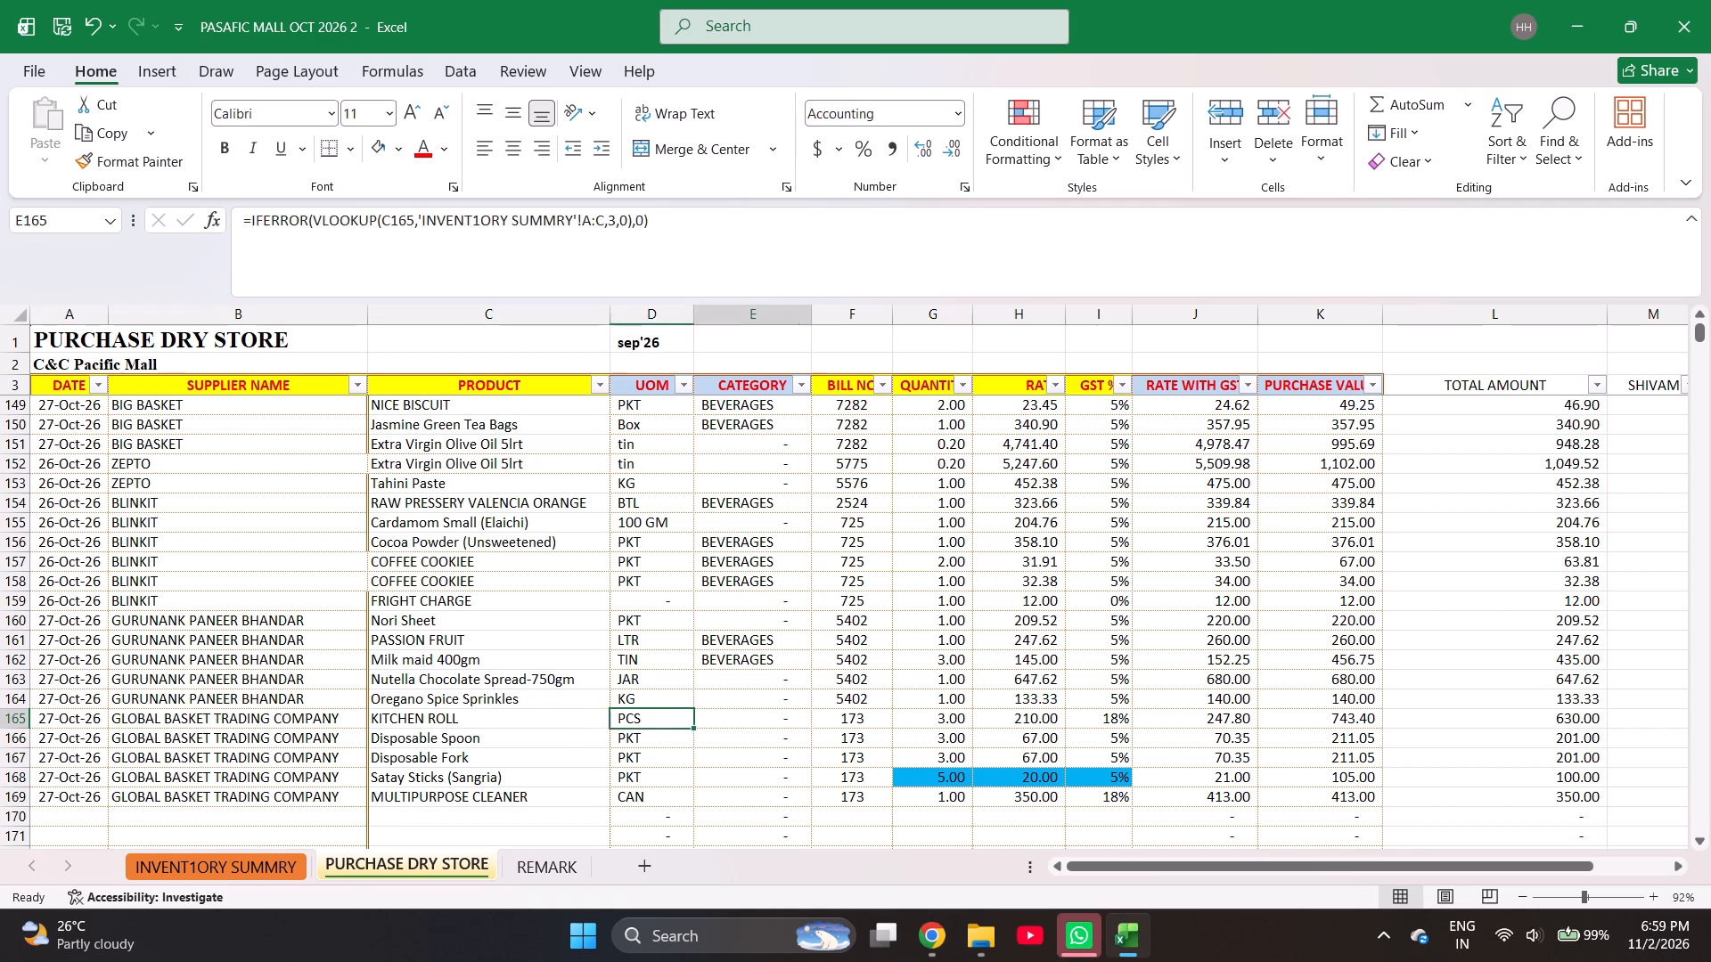
key("Right")
key("Right")
key("Right")
key("Right")
key("Right")
key("Right")
key("shift+Down")
key("shift+Down")
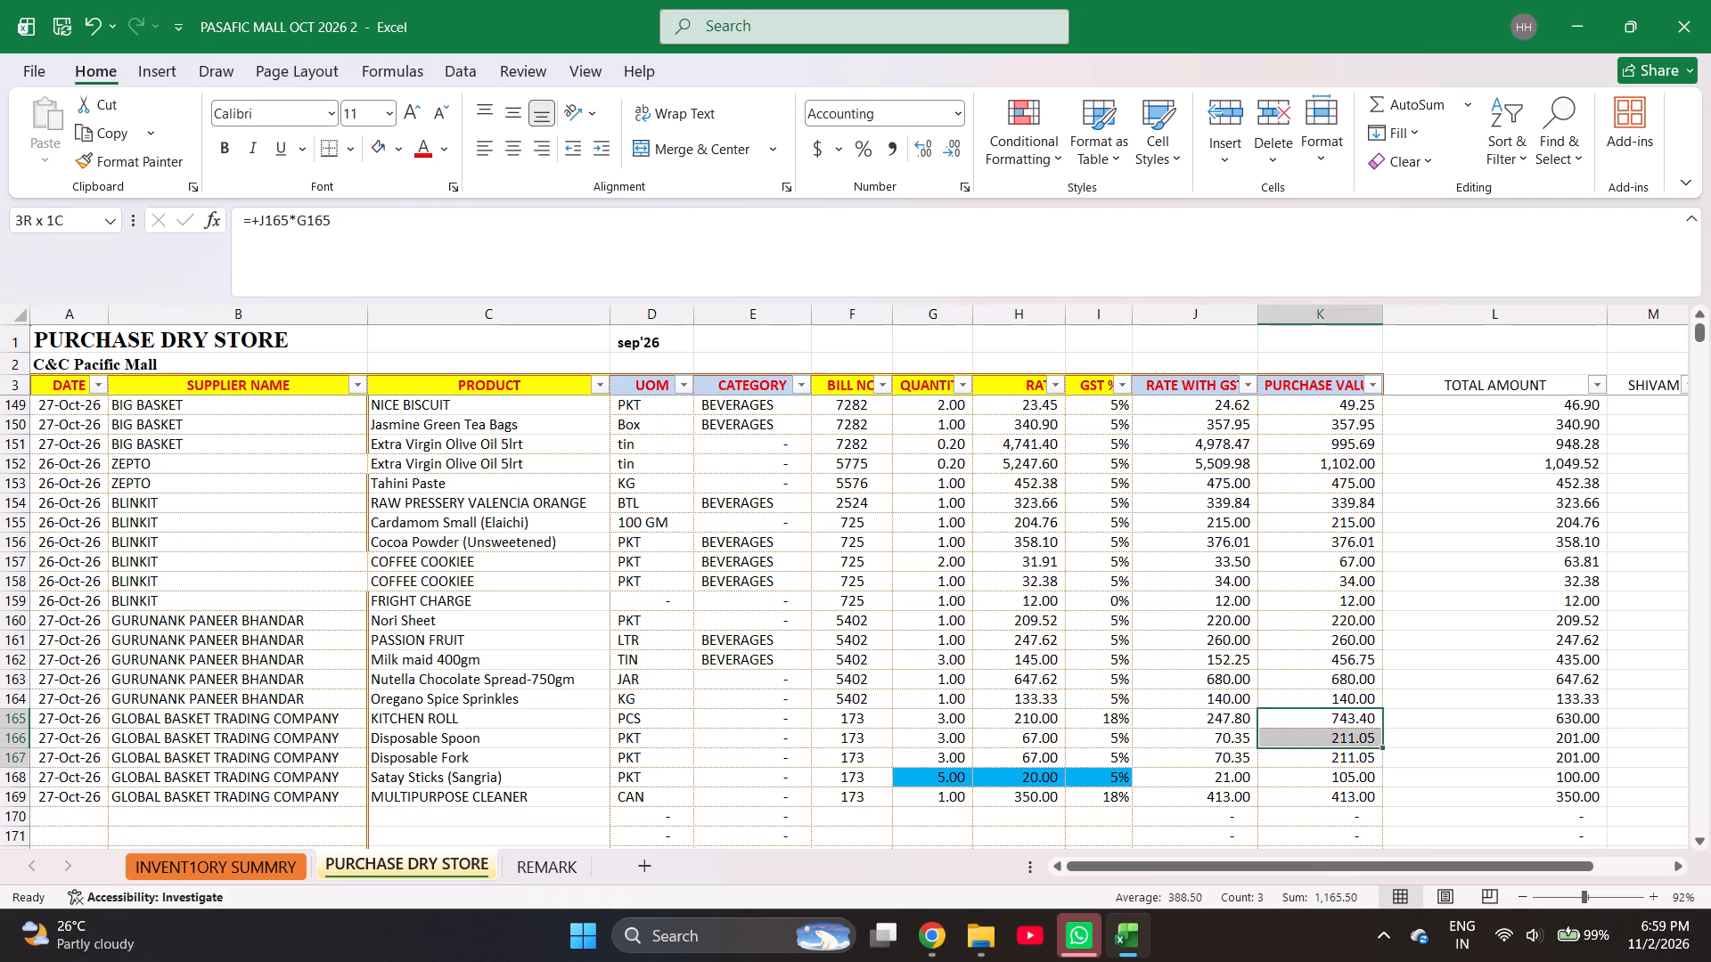
key("shift+Down")
key("shift+Down")
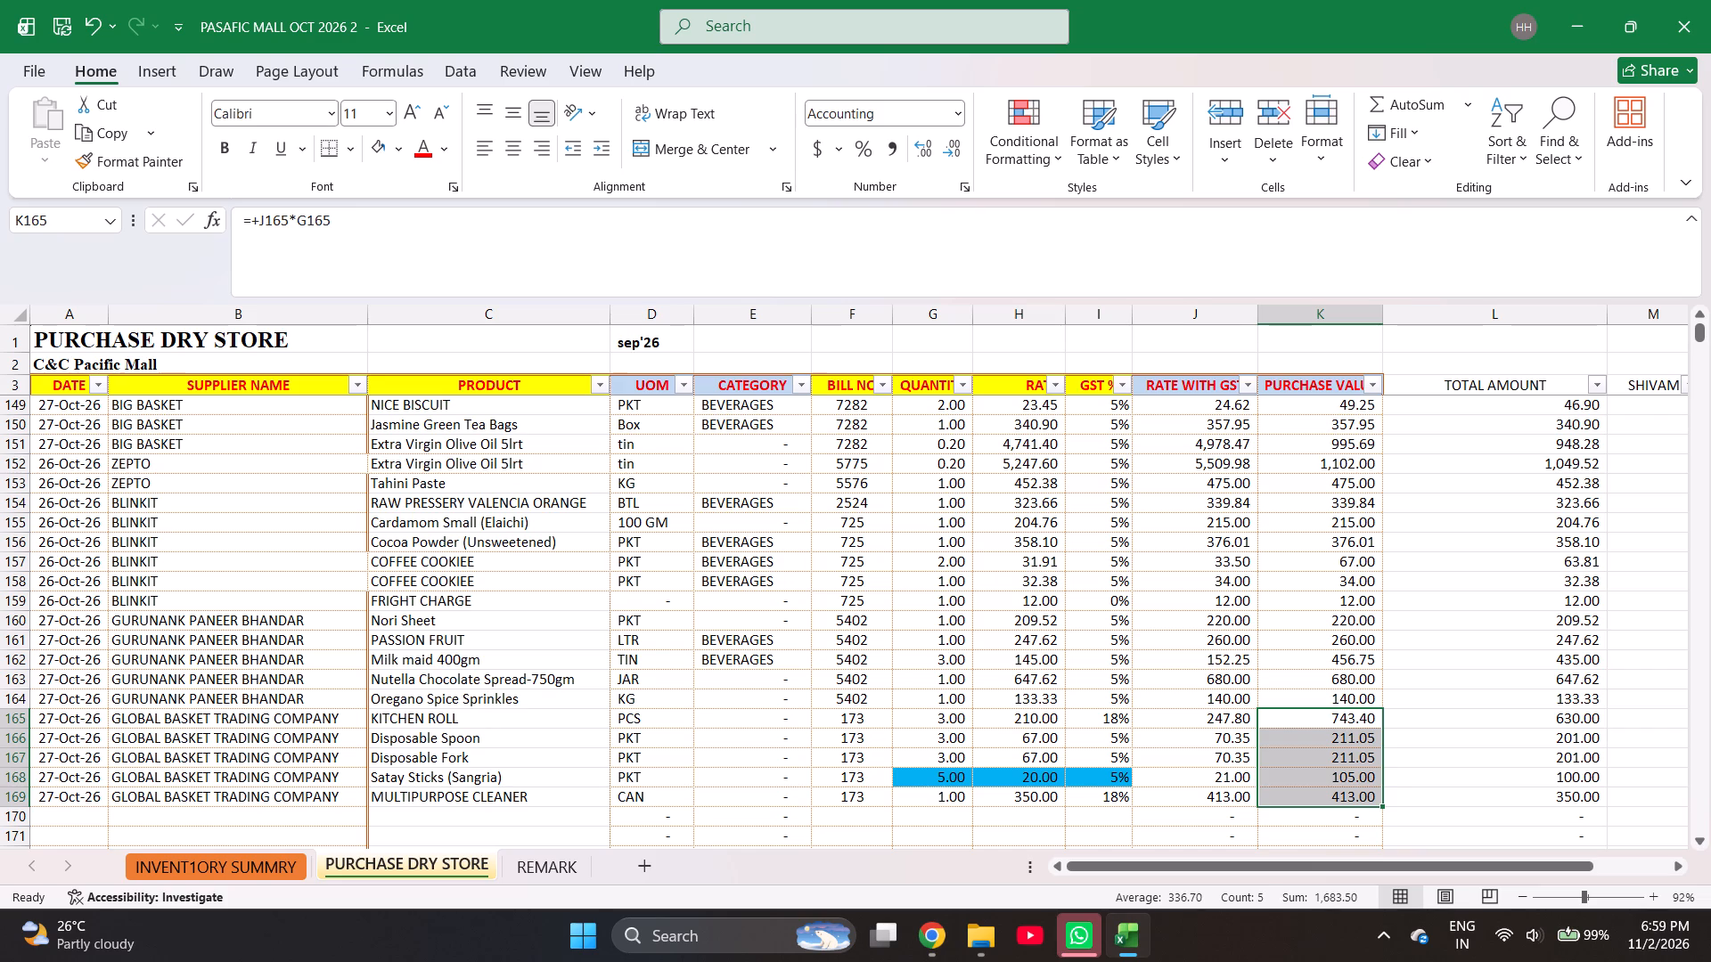
Copy the date 27-Oct-26 and supplier GLOBAL BASKET TRADING COMPANY from row 169 into row 170.
key("ctrl+Left")
key("ctrl+Down")
key("Down")
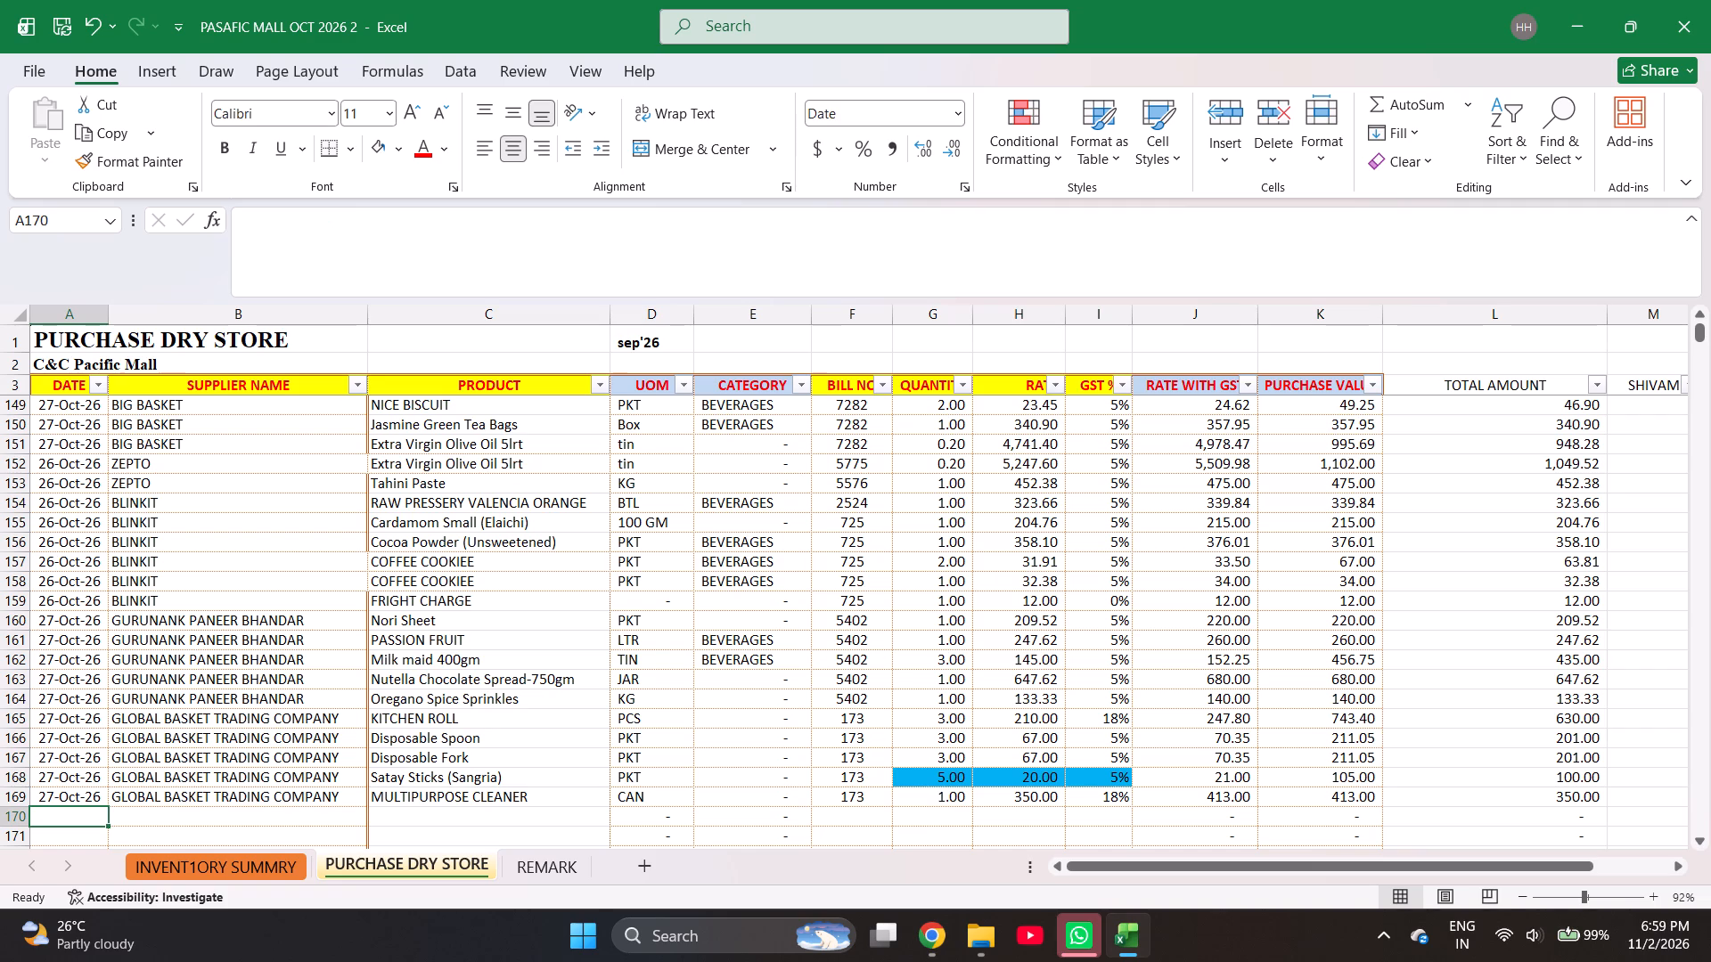
key("ctrl+d")
key("Right")
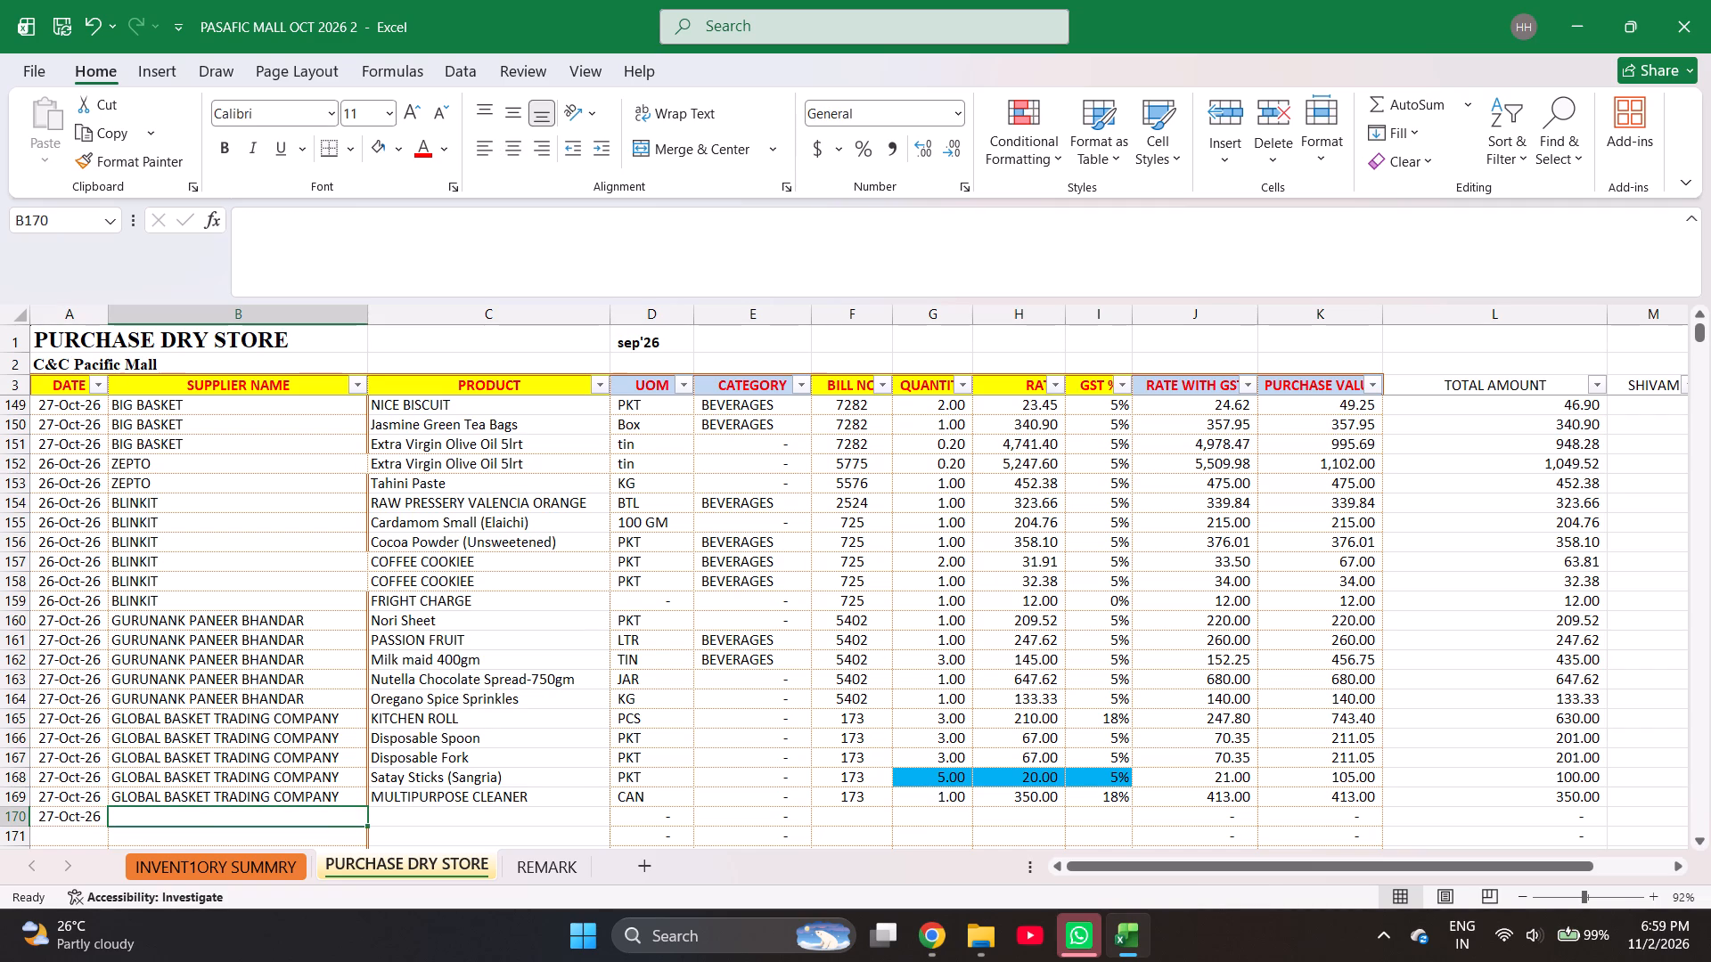
key("ctrl+d")
Find SUSHI in the inventory summary and copy Sushi Rice into the product cell of row 170 in PURCHASE DRY STORE.
key("Right")
key("ctrl+Page_Up")
key("ctrl+f")
type("SU")
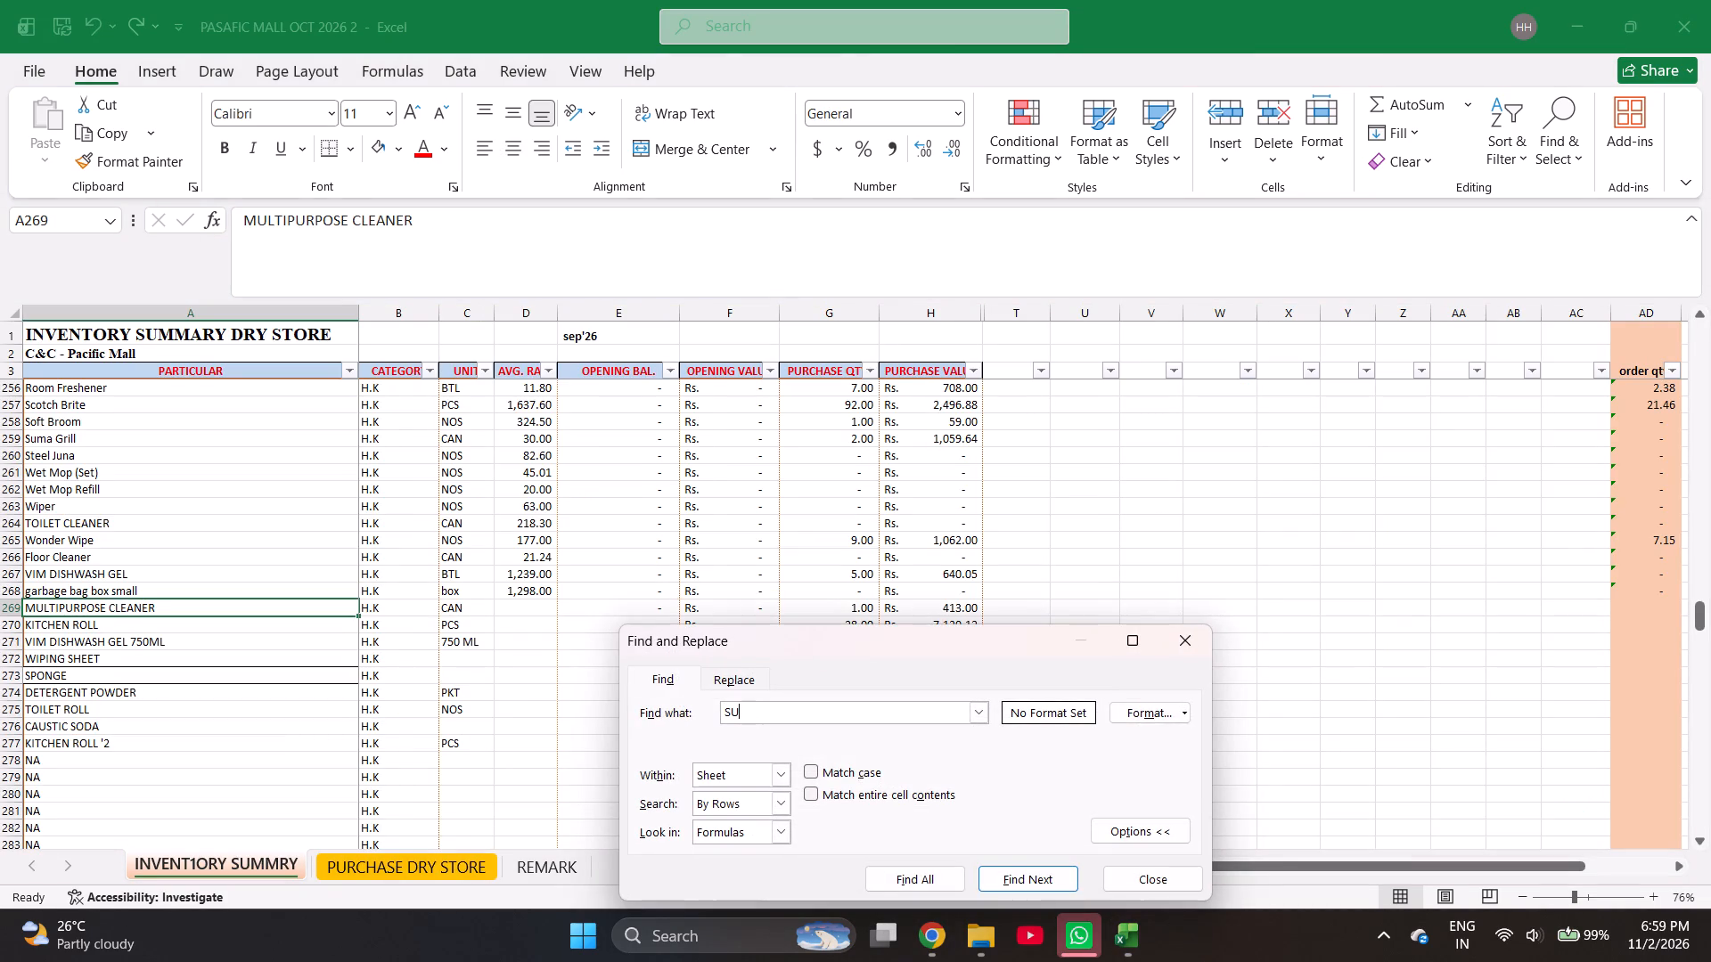
type("SHI")
key("Return")
key("Escape")
key("ctrl+c")
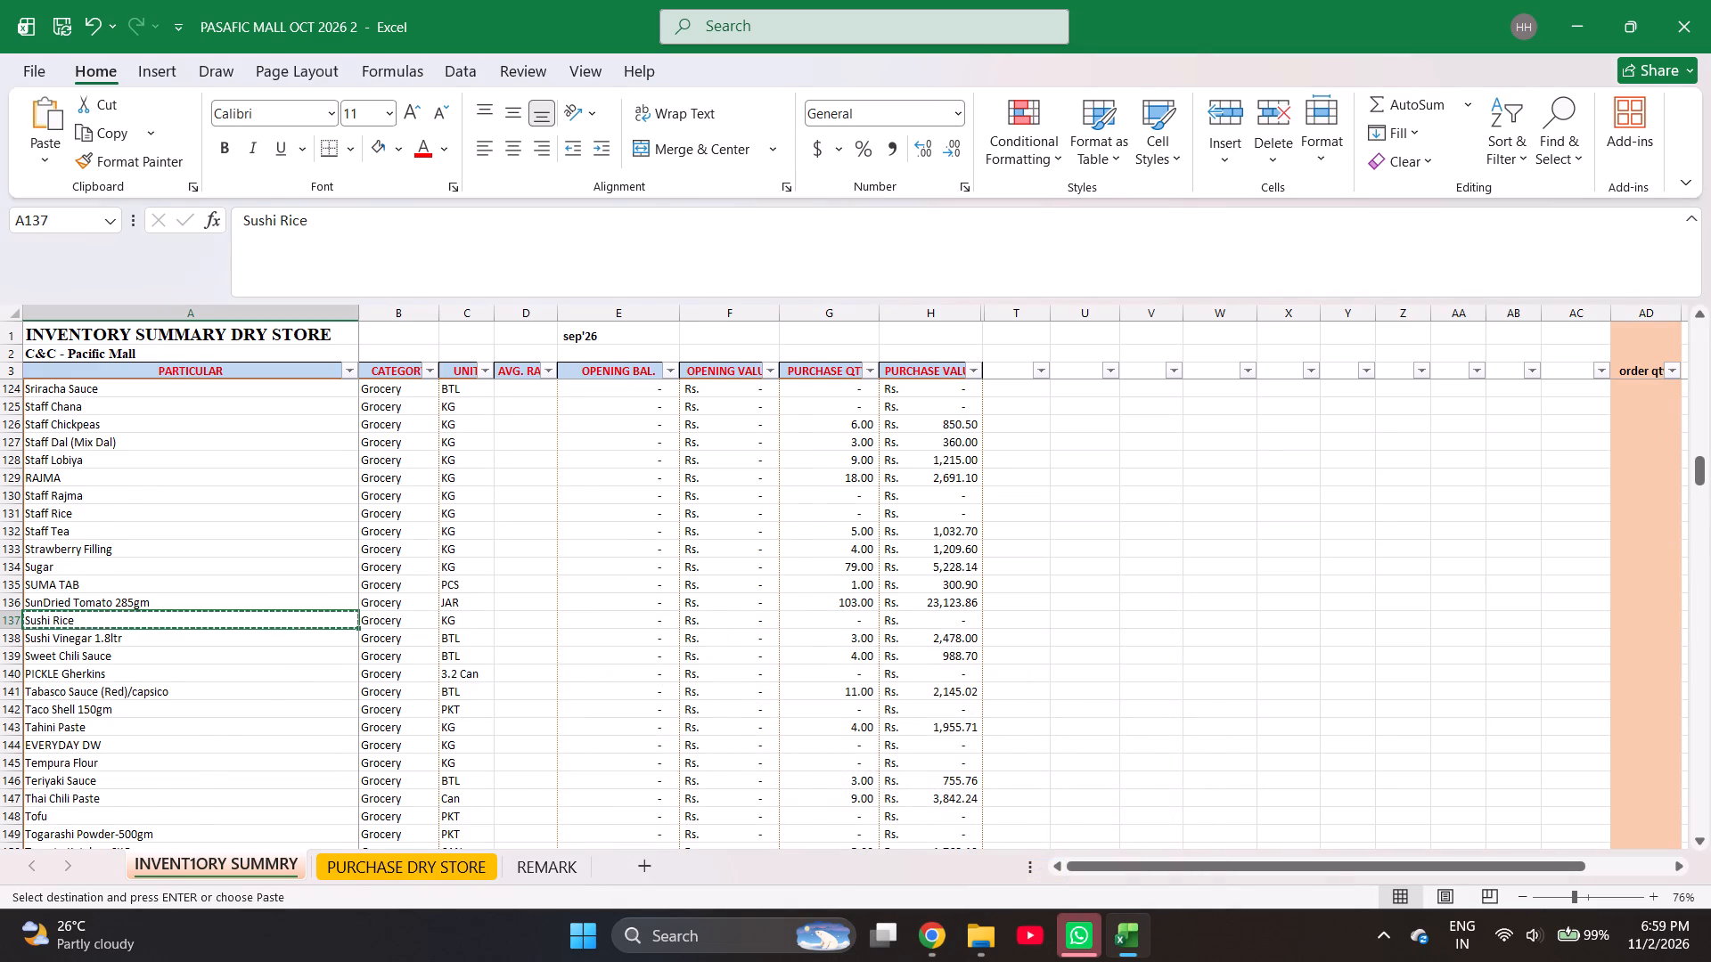
key("ctrl+Page_Down")
key("Return")
key("Return")
Enter bill number 174, quantity 10, rate 230 and GST 5% for Sushi Rice in row 170.
key("Up")
key("Right")
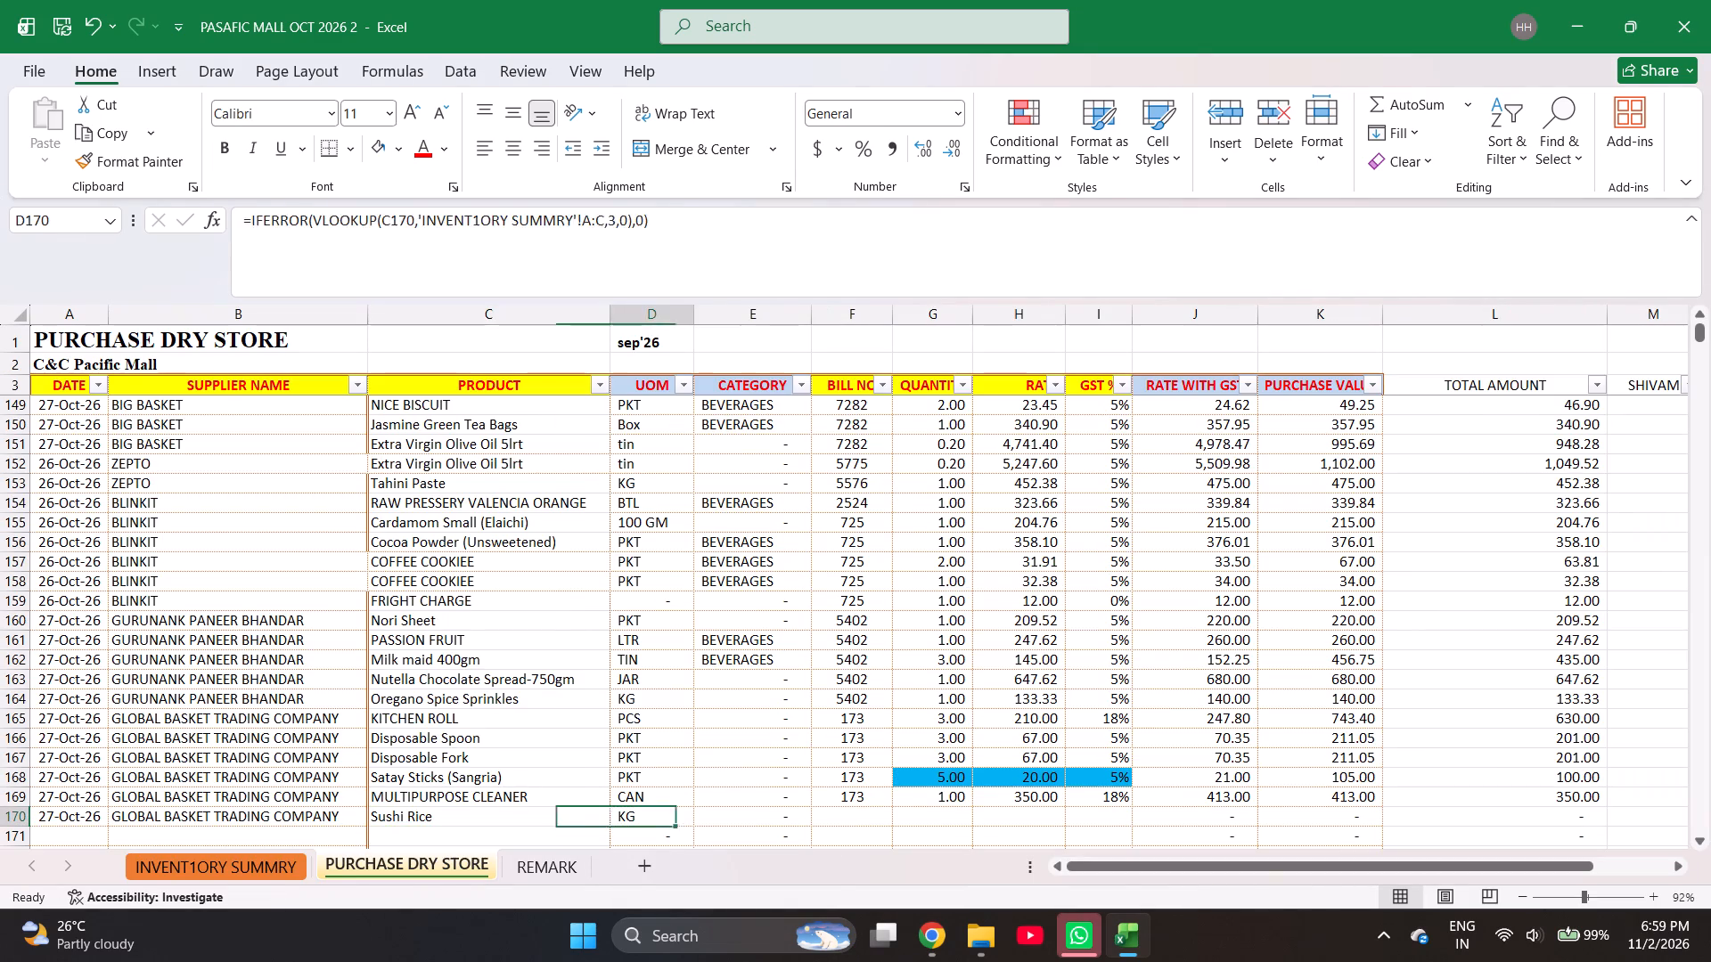
key("Right")
key("Right")
type("174")
key("Right")
type("10")
key("Right")
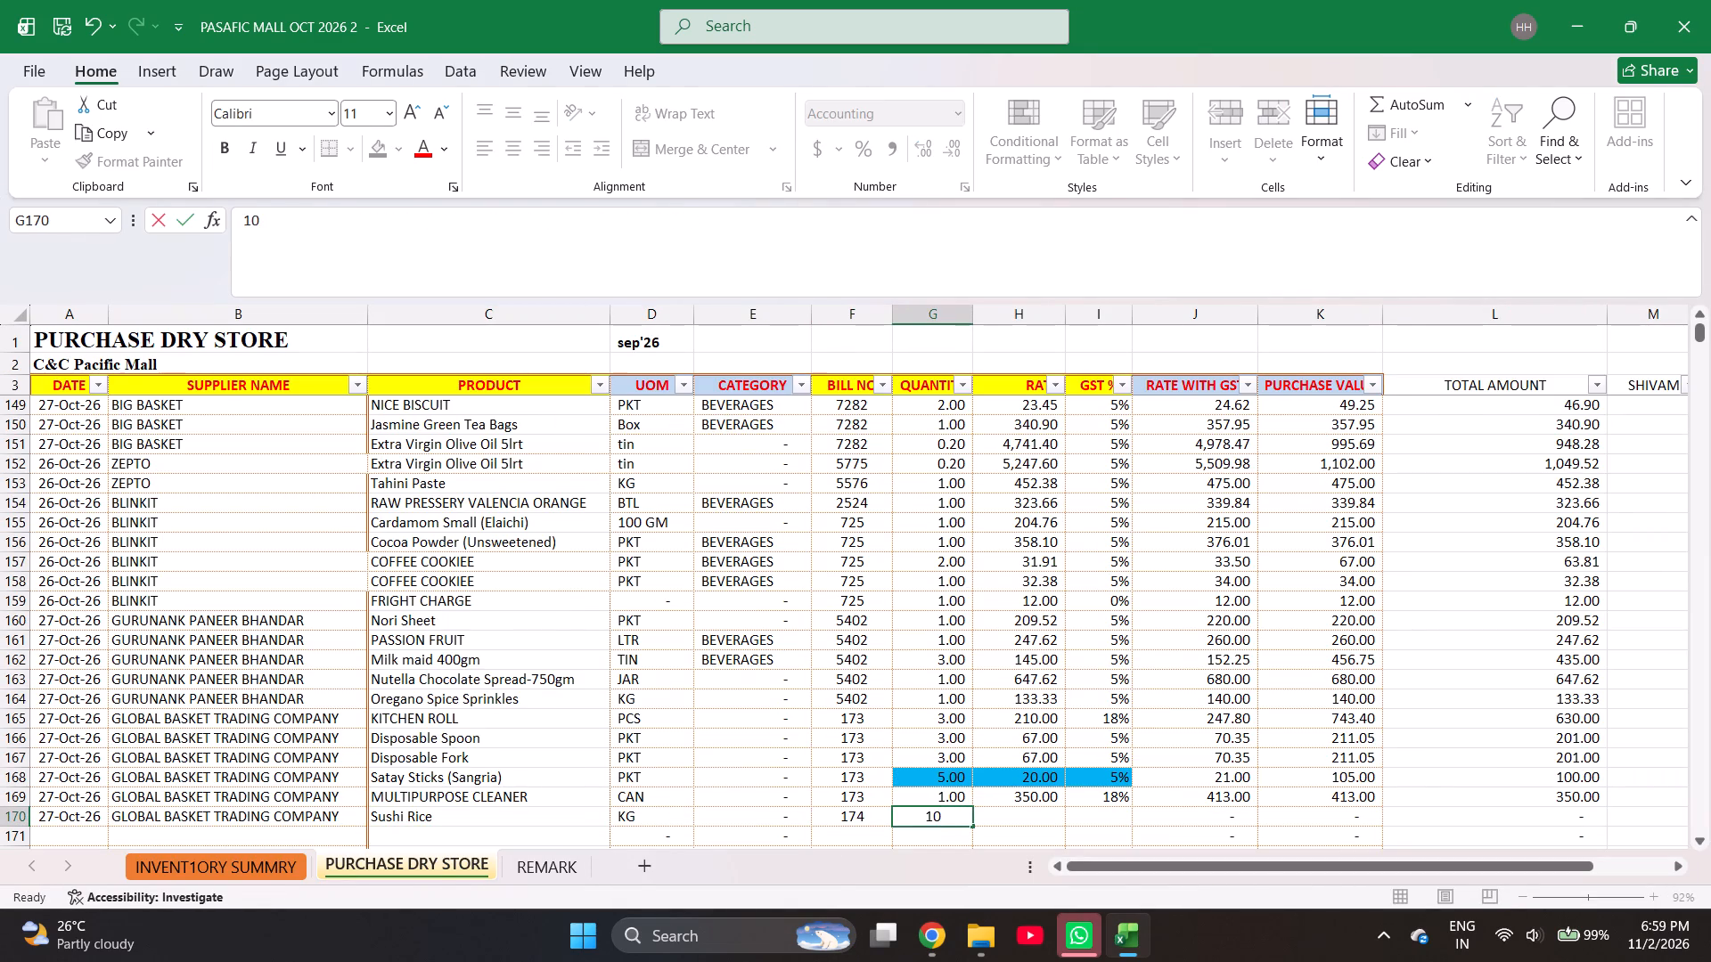
type("230")
key("Page_Down")
key("Page_Up")
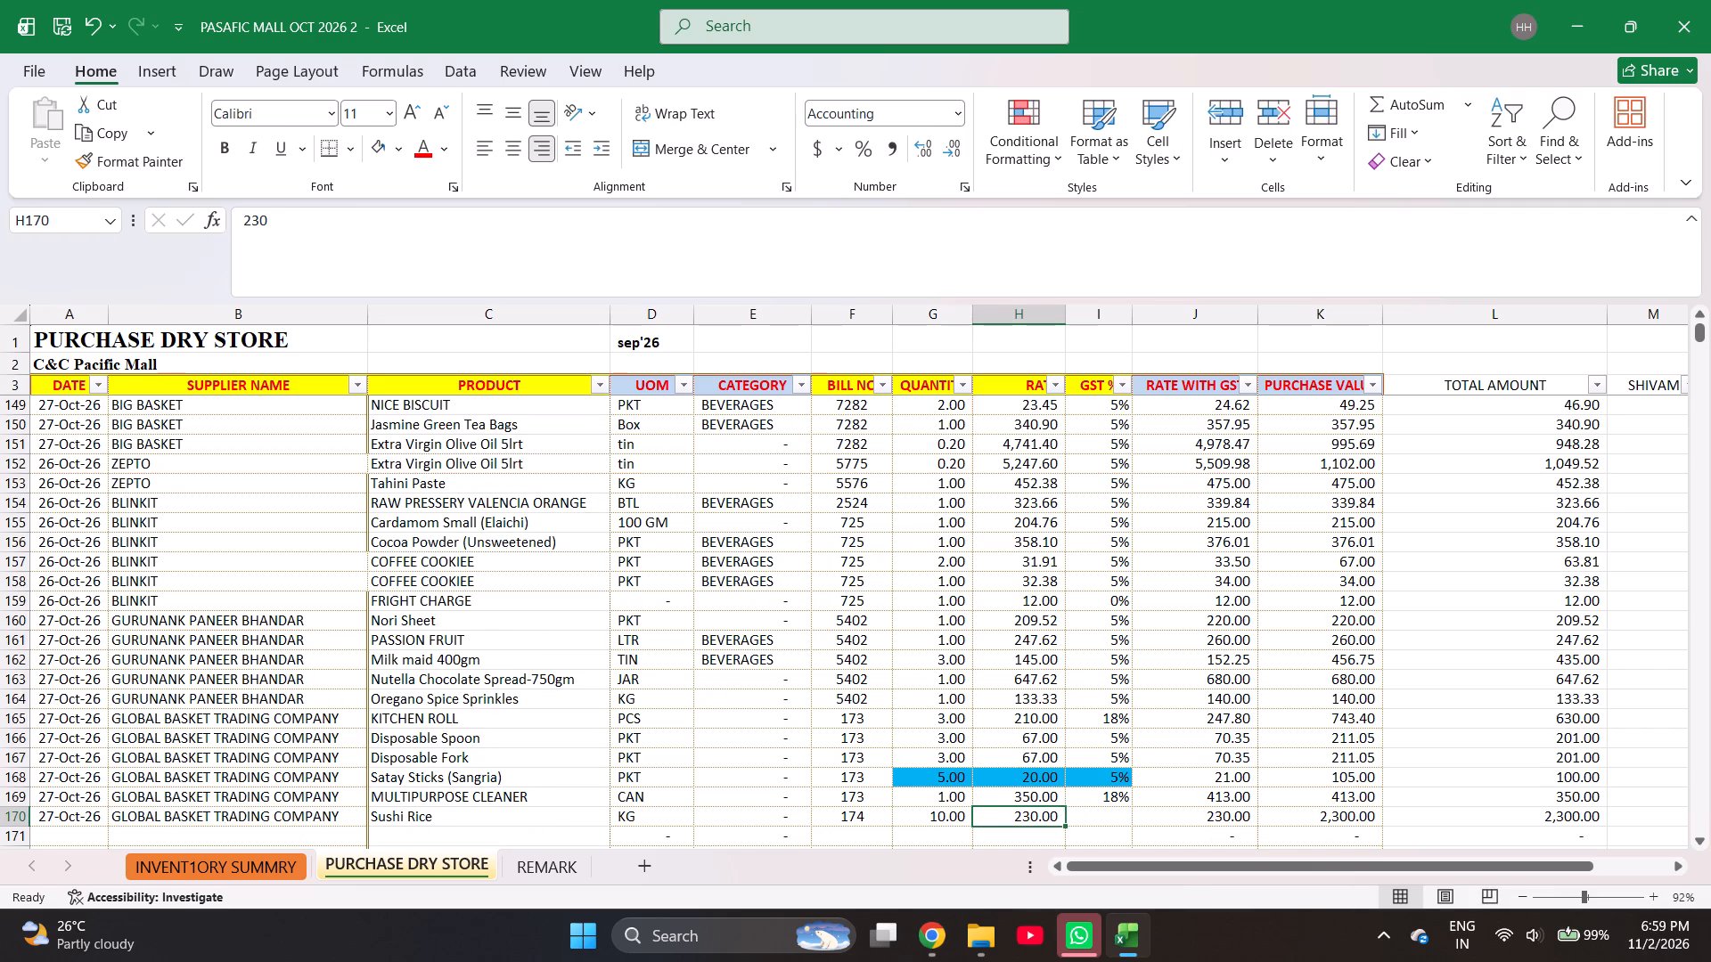
key("Right")
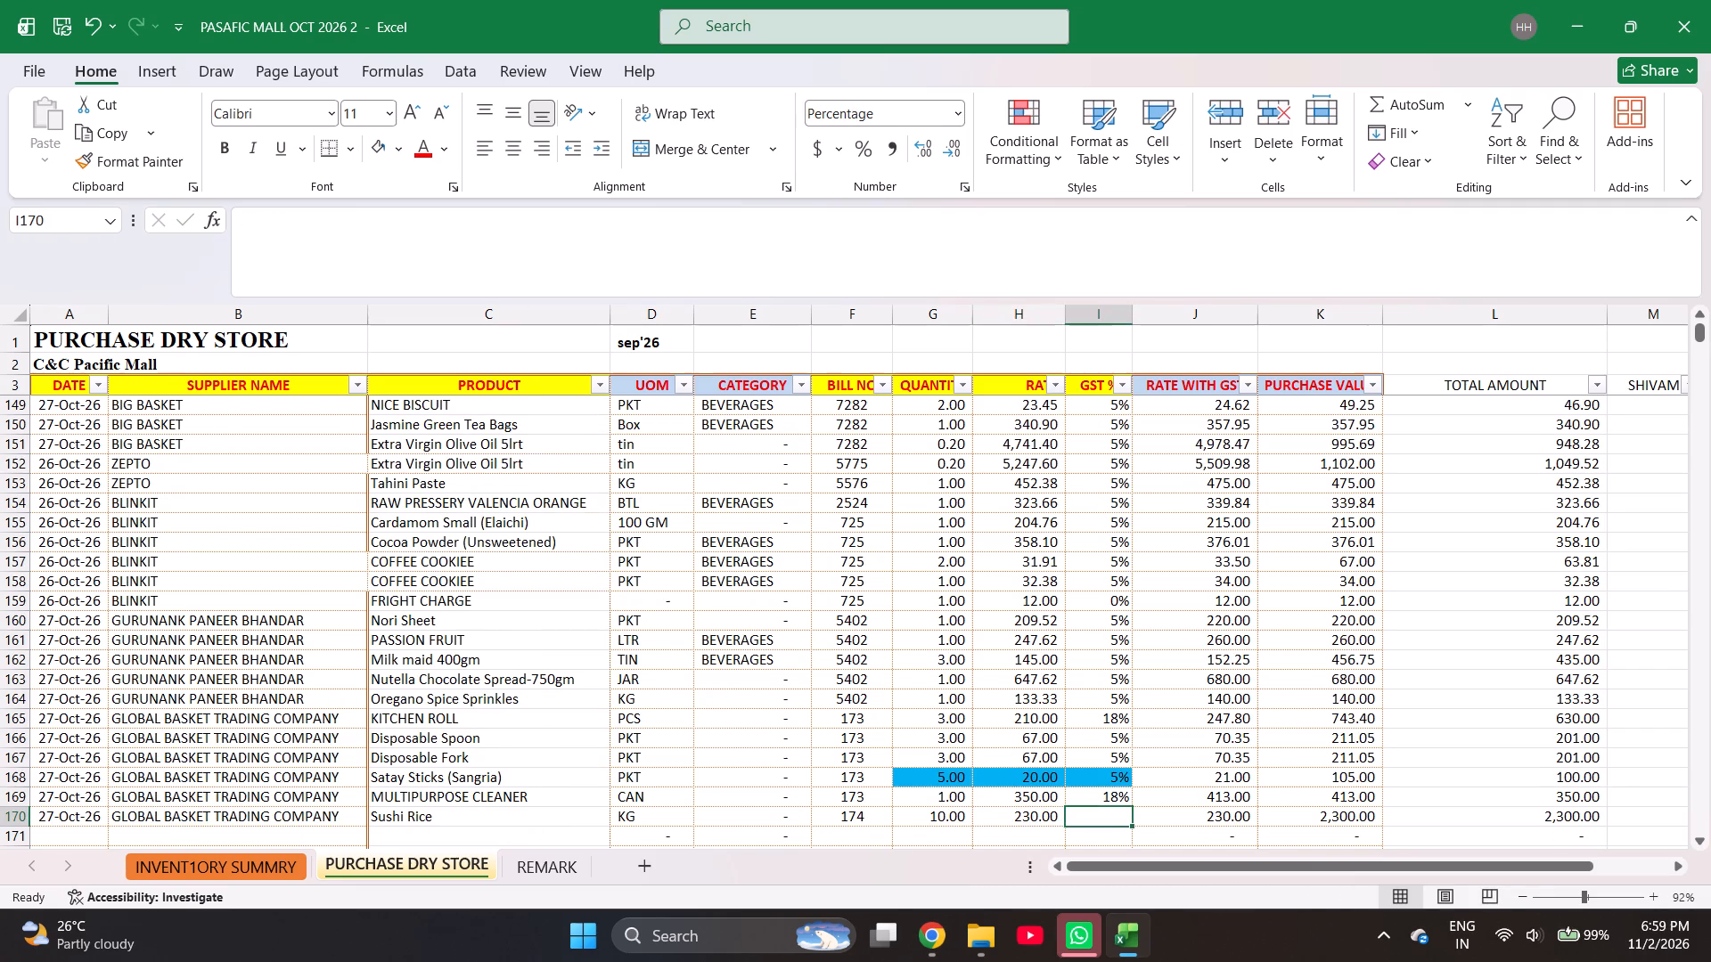
key("Page_Up")
key("Page_Down")
key("Page_Down")
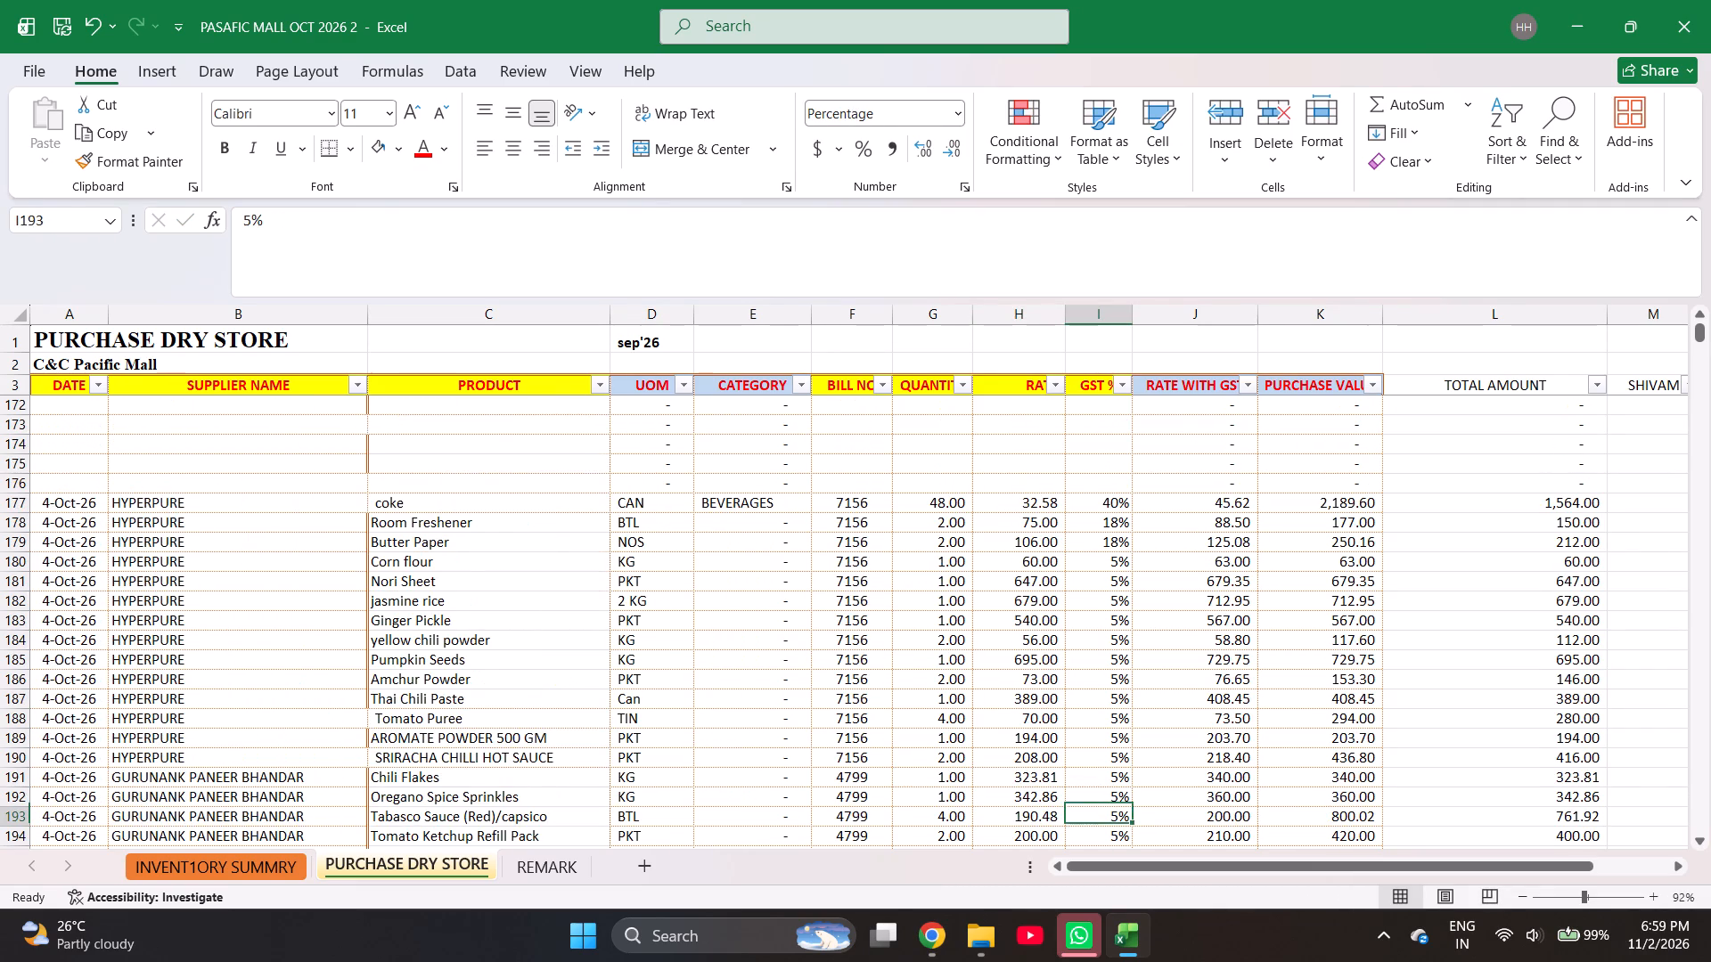
key("Page_Up")
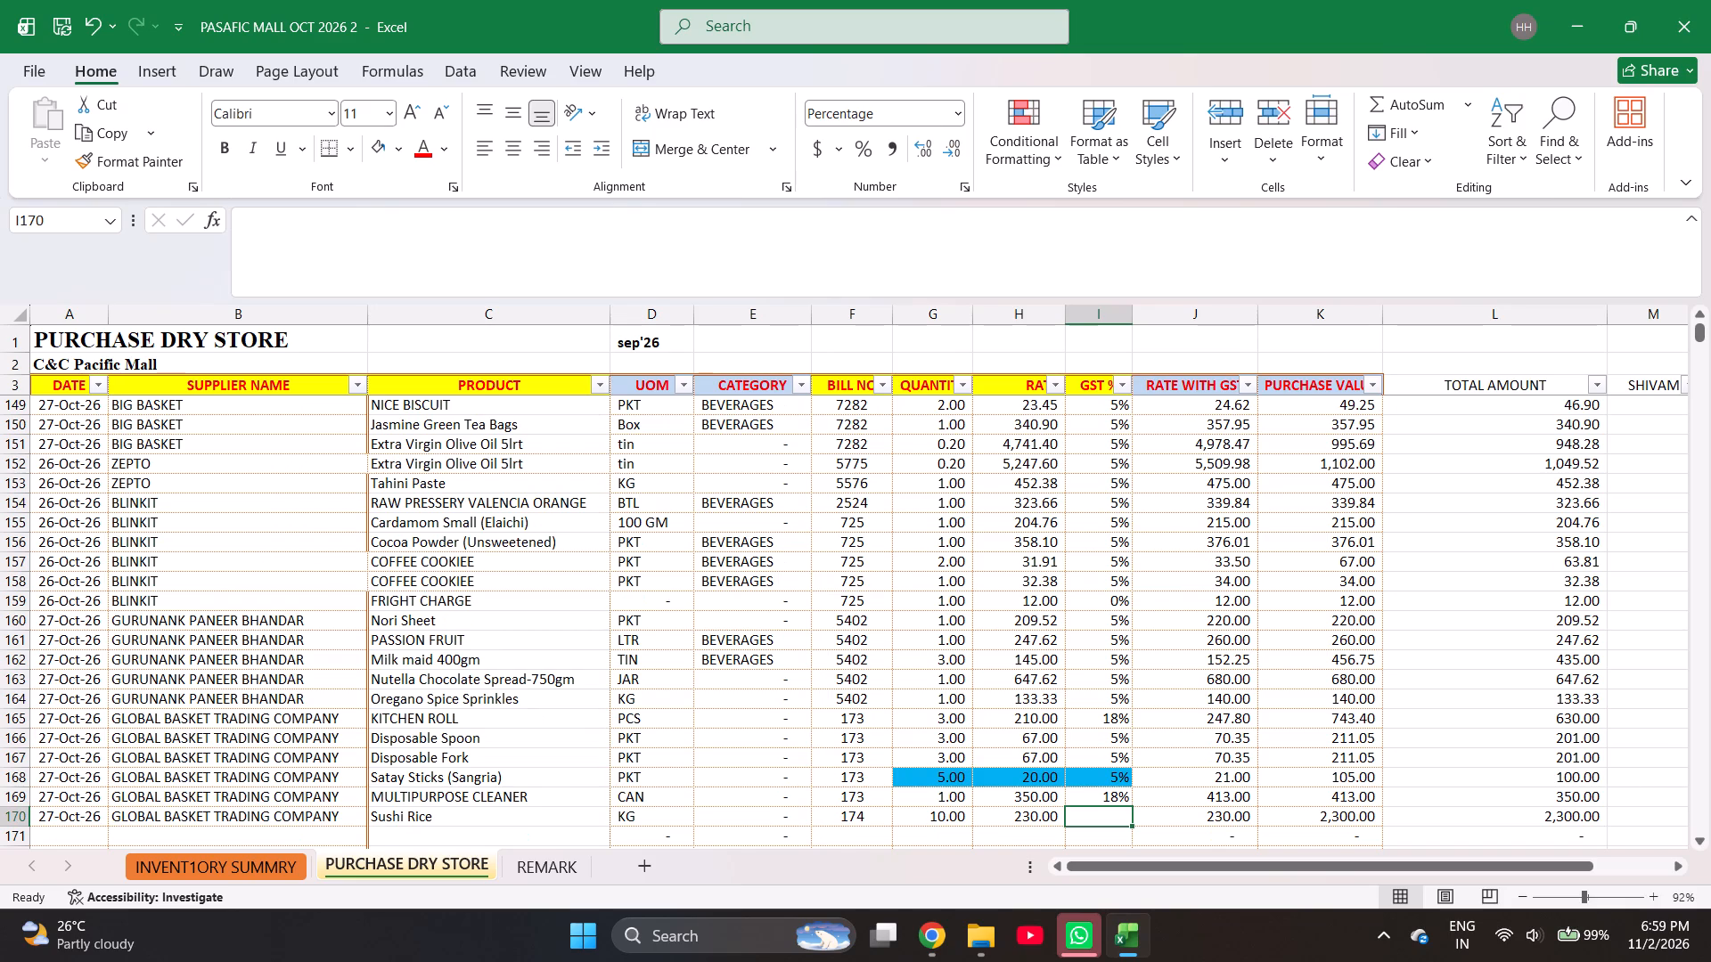
key("5")
key("Right")
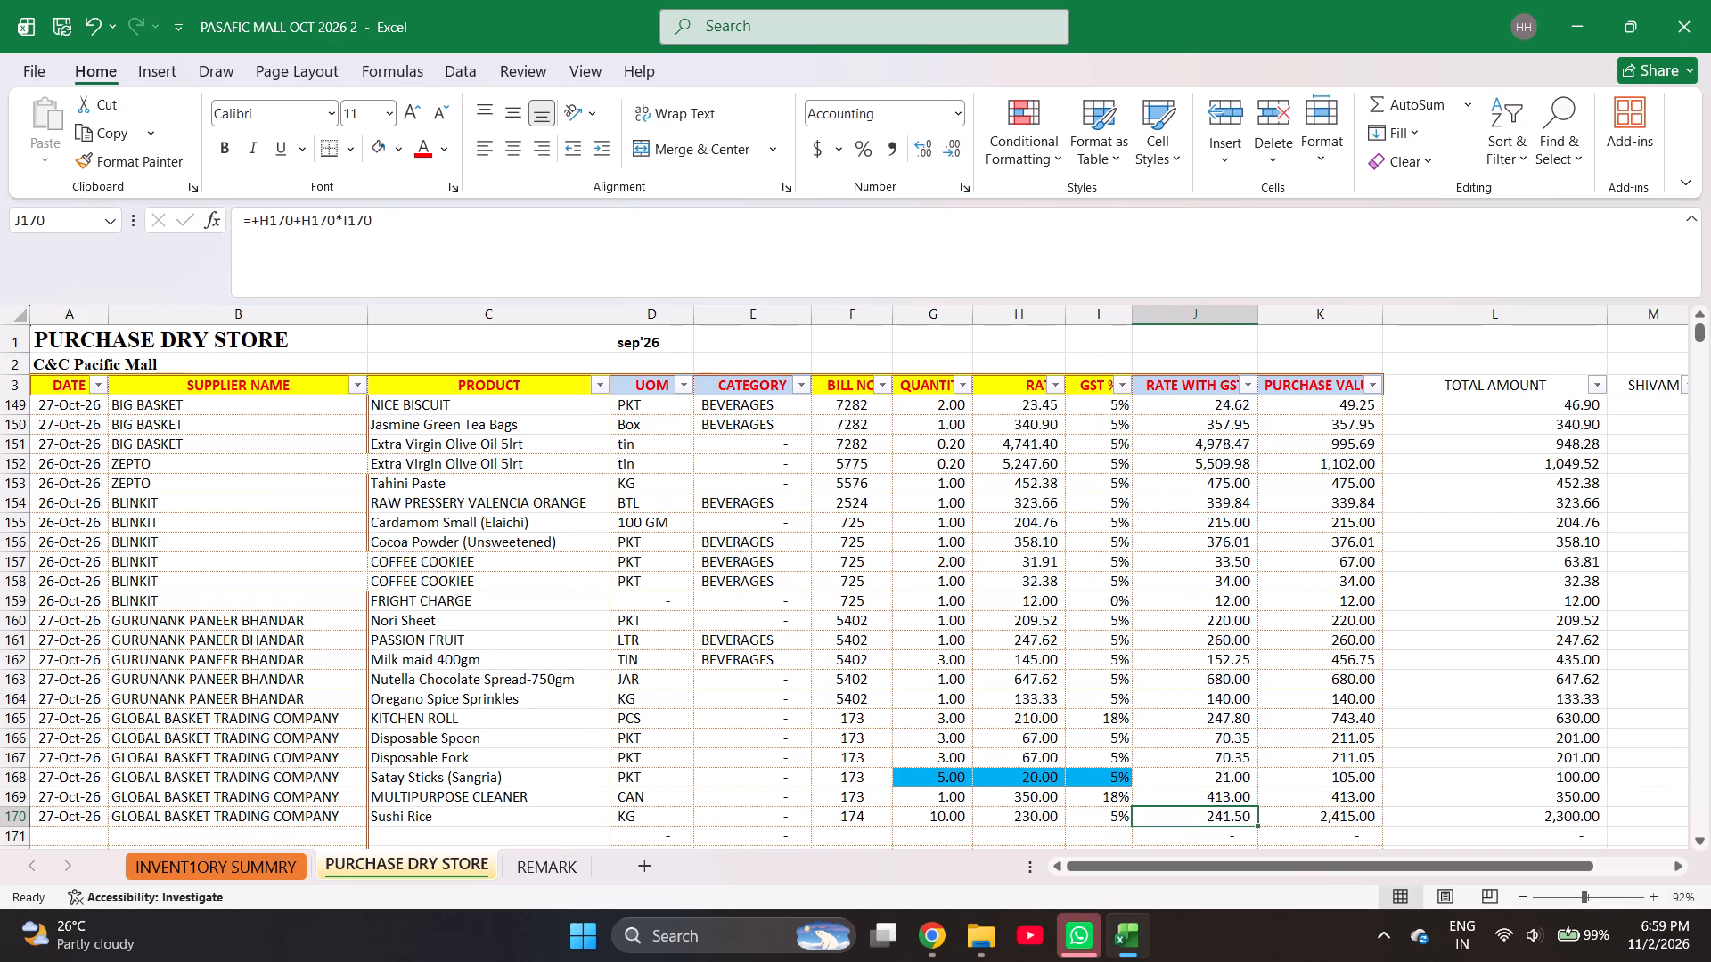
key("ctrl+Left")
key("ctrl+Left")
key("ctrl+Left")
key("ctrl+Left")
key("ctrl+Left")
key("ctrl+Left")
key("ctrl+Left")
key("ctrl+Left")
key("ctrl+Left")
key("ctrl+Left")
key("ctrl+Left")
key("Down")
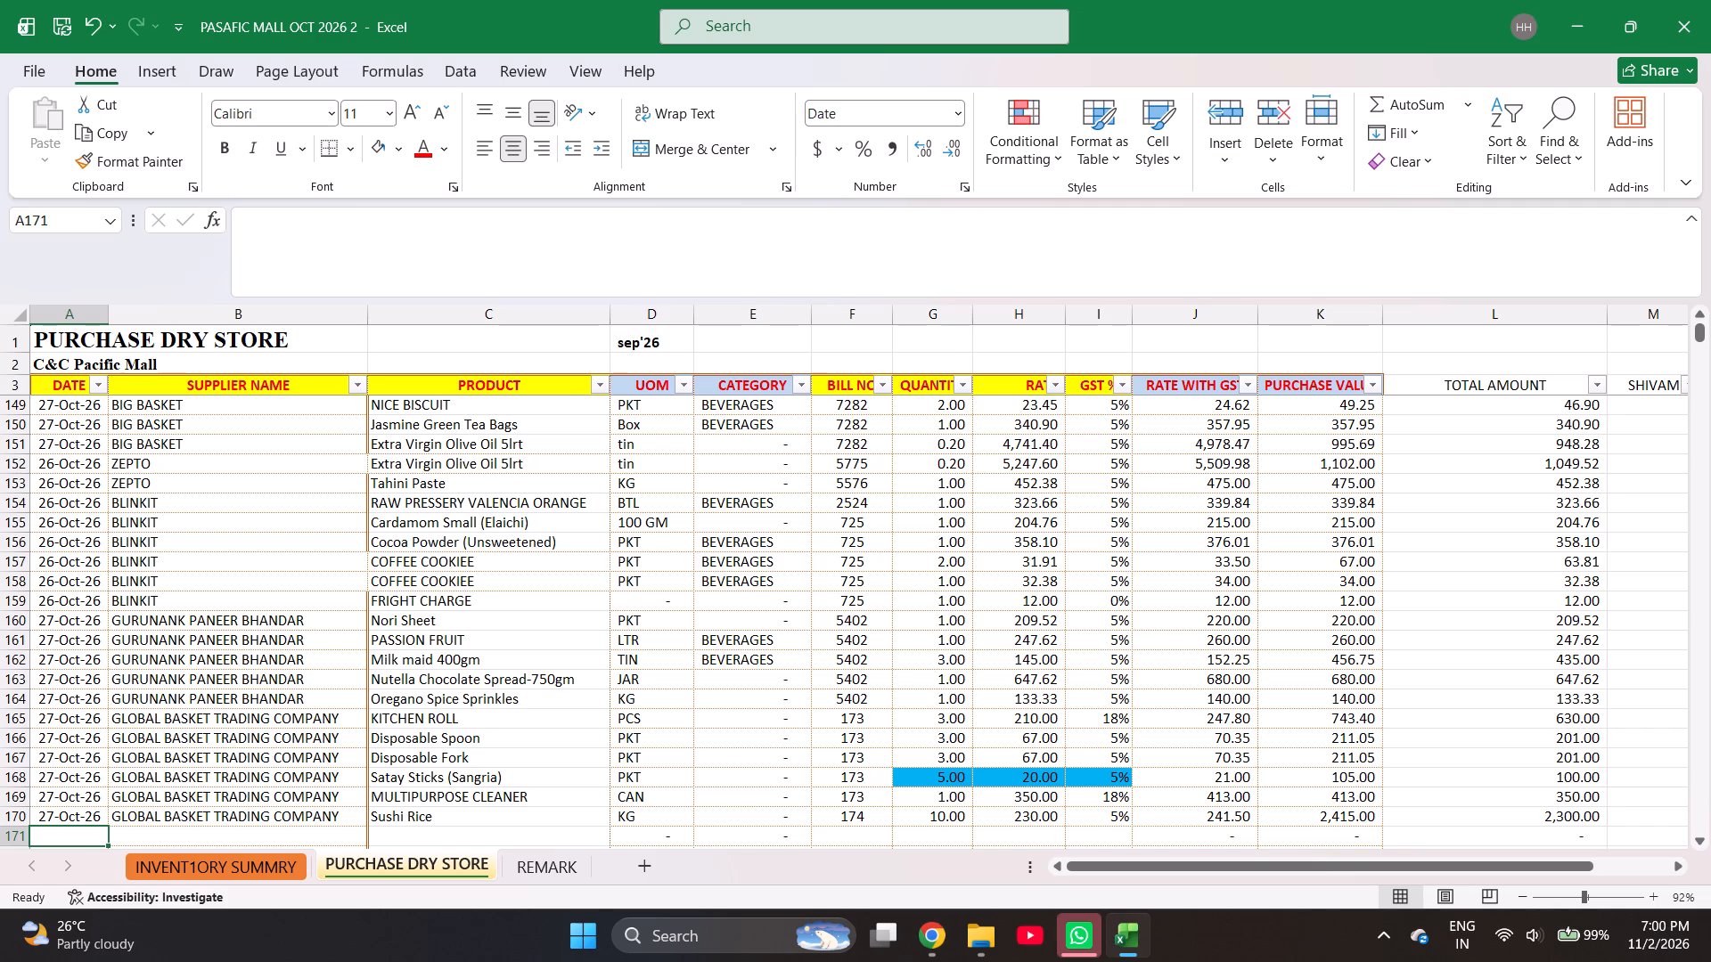
Enter the note TILL GLOBAL in cell G11 of the REMARK sheet.
key("ctrl+Page_Down")
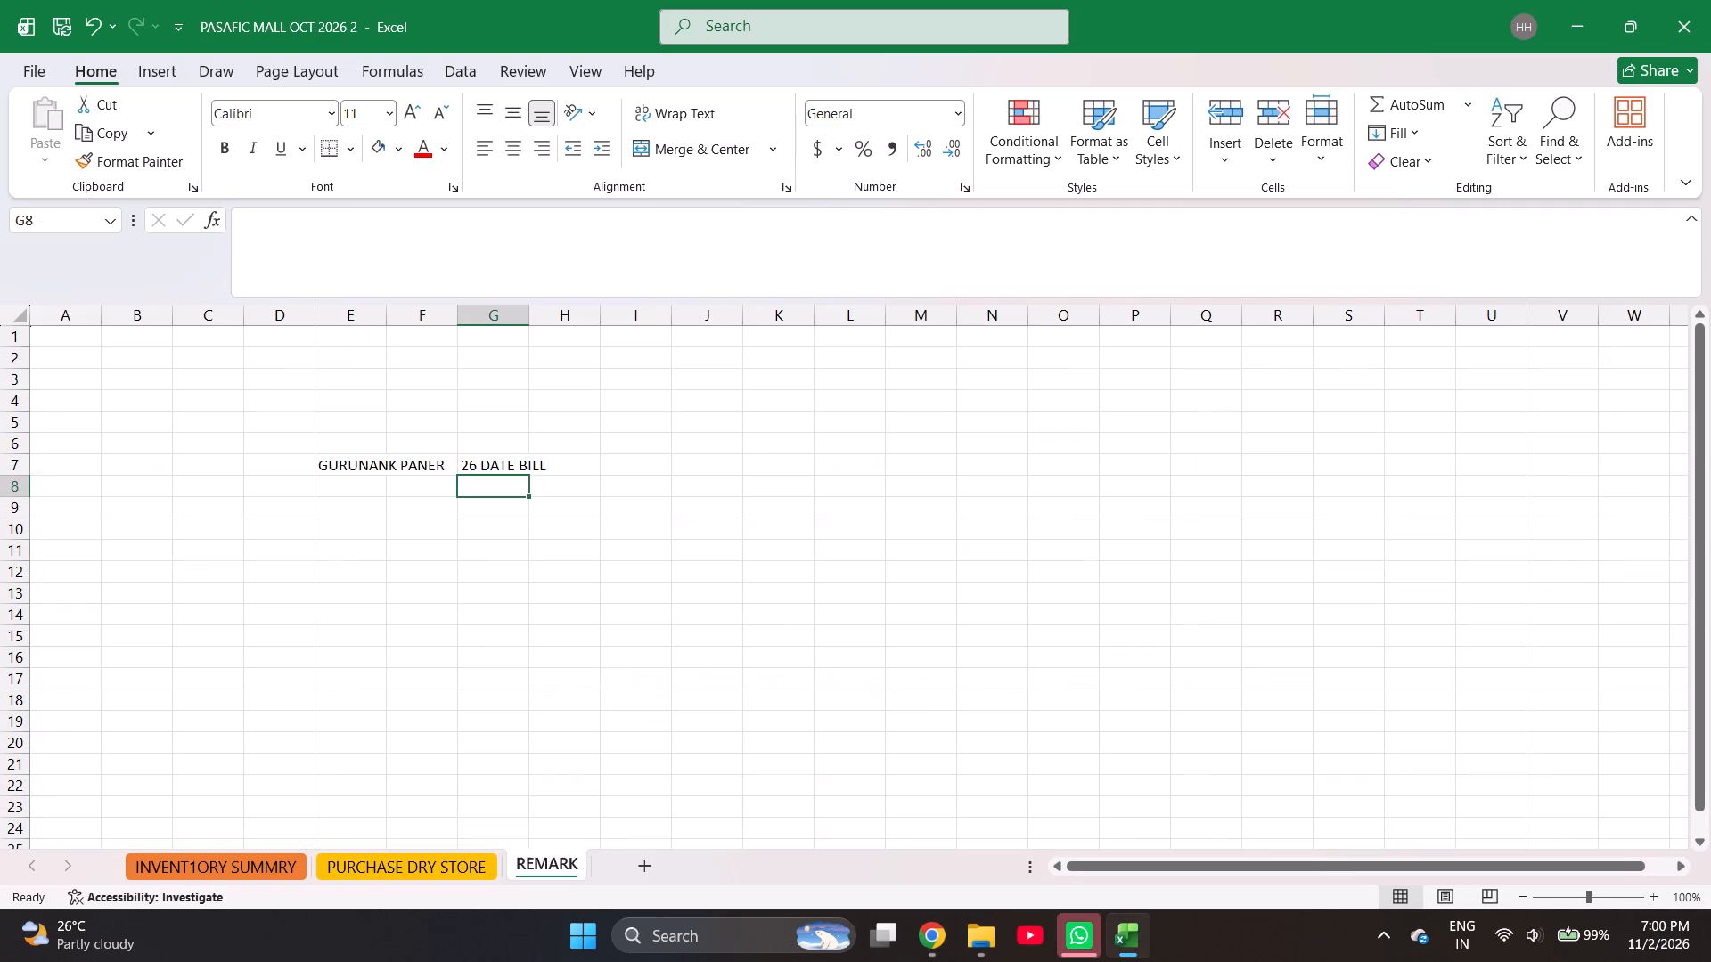
key("Down")
key("Down")
key("Down")
type("TO")
key("BackSpace")
type("ILL GLOBAL")
key("Return")
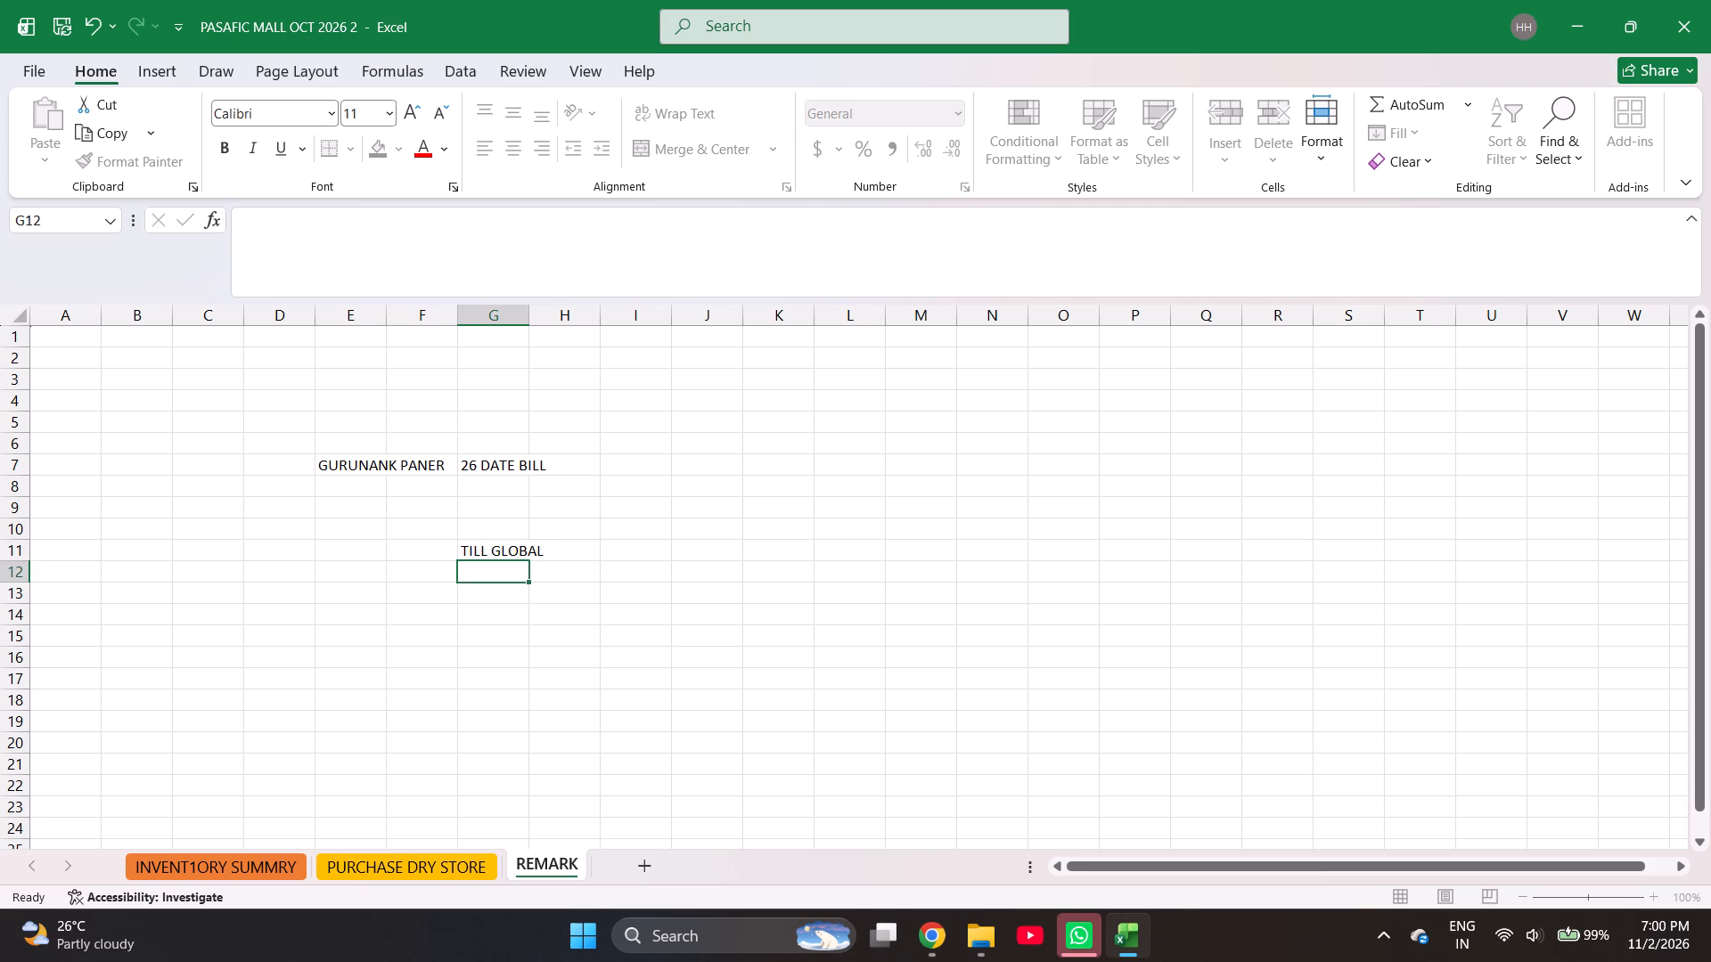
Save the workbook.
key("ctrl+s")
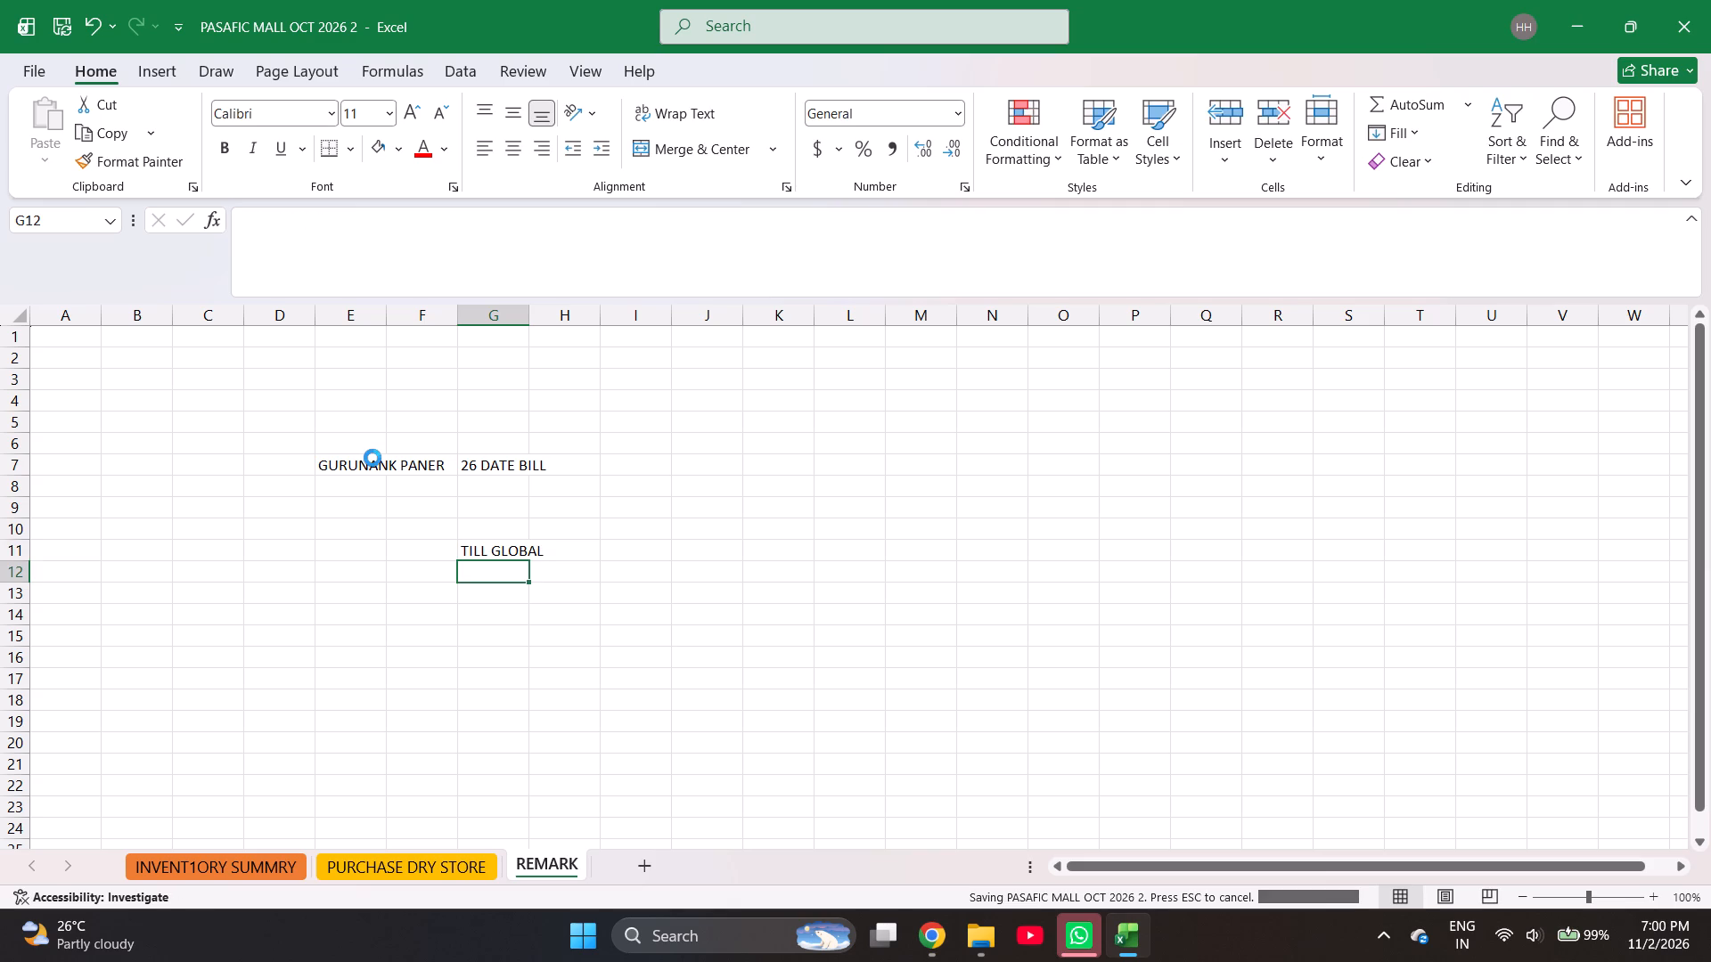